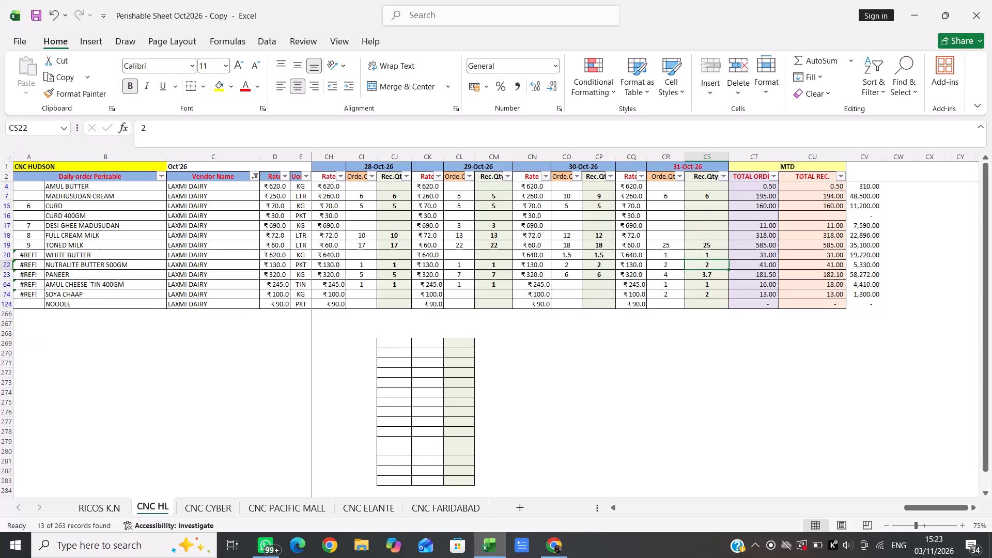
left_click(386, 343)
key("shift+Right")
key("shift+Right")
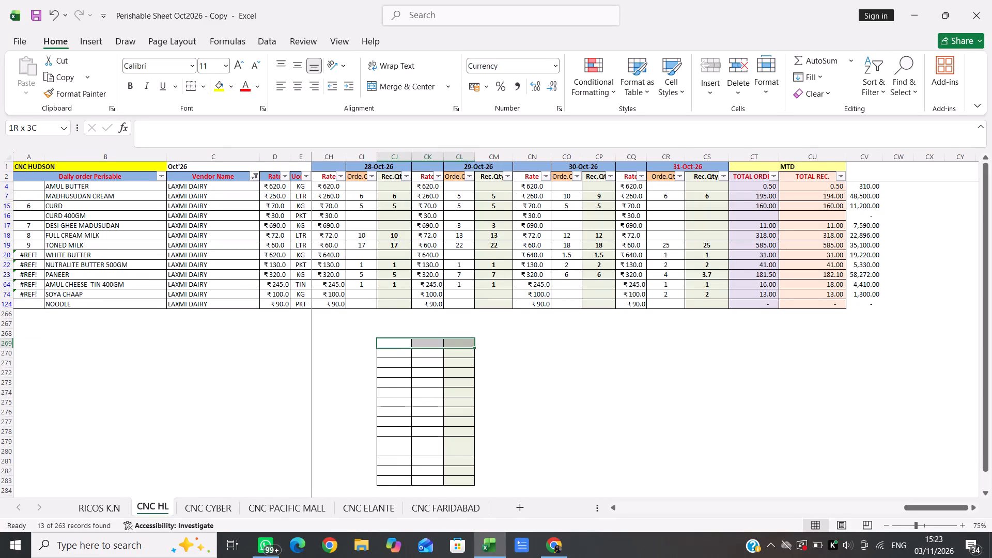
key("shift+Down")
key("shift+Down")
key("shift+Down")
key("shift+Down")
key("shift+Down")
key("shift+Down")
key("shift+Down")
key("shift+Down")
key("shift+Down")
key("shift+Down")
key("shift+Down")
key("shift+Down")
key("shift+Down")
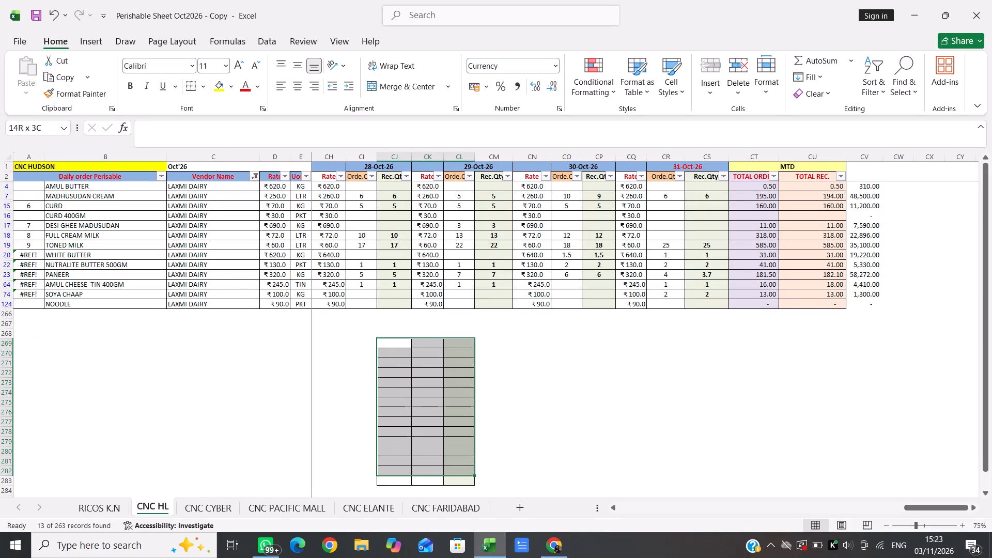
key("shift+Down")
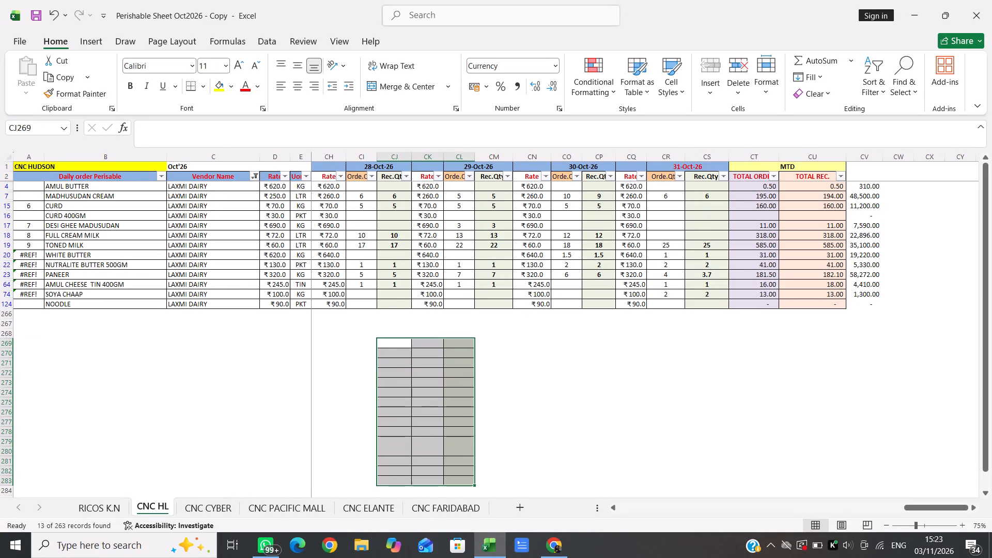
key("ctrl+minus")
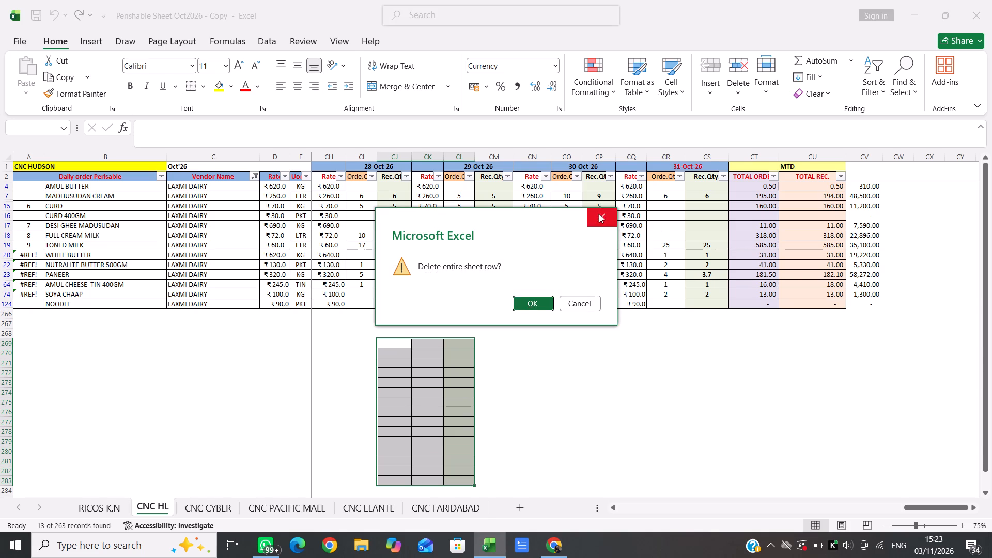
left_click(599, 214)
Delete entire rows 269 to 283, which hold the stray empty bordered block below the CNC HL table.
left_click(394, 345)
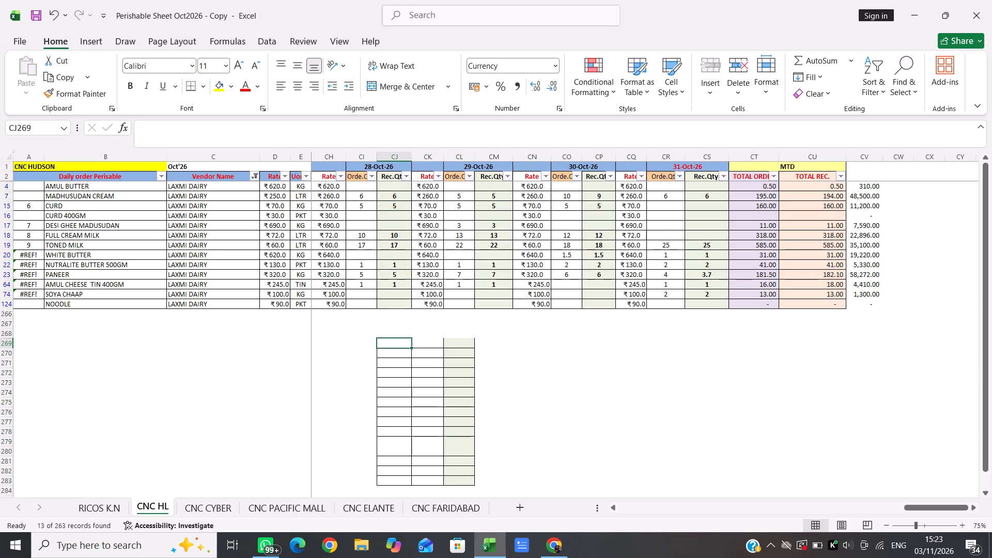
key("shift+space")
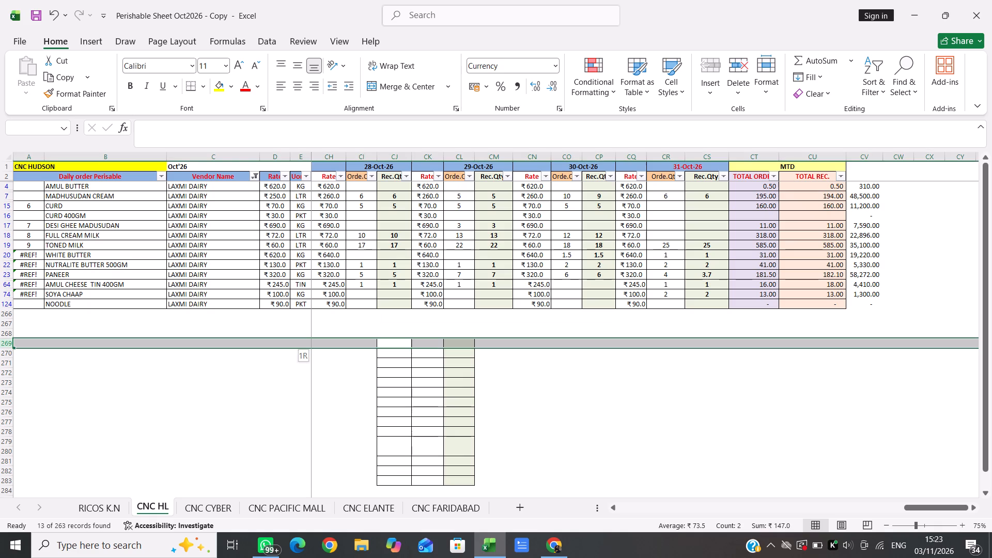
key("shift+Down")
key("shift+Down")
key("shift+Down")
key("shift+Down")
key("shift+Down")
key("shift+Down")
key("shift+Down")
key("shift+Down")
key("shift+Down")
key("shift+Down")
key("shift+Down")
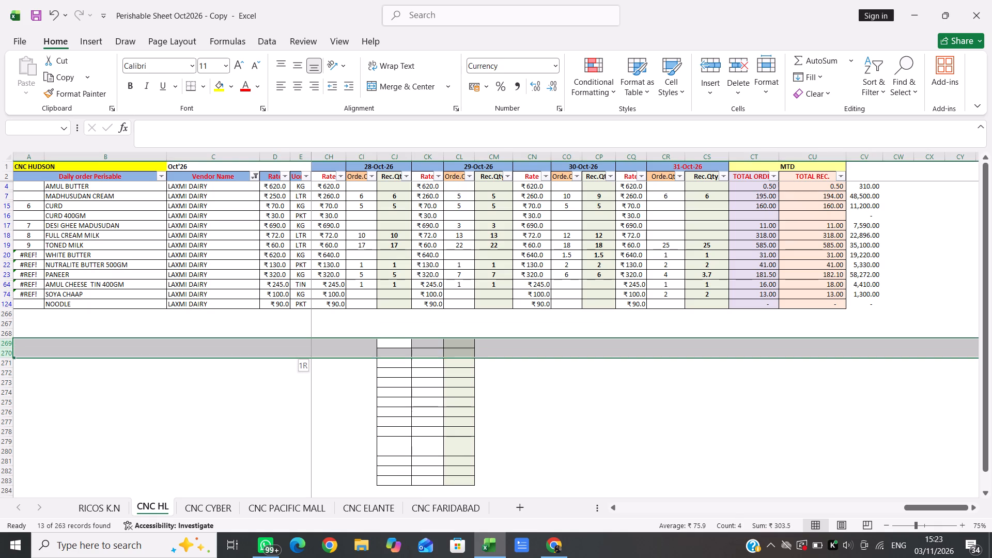
key("shift+Down")
key("shift+Down")
key("shift+Down")
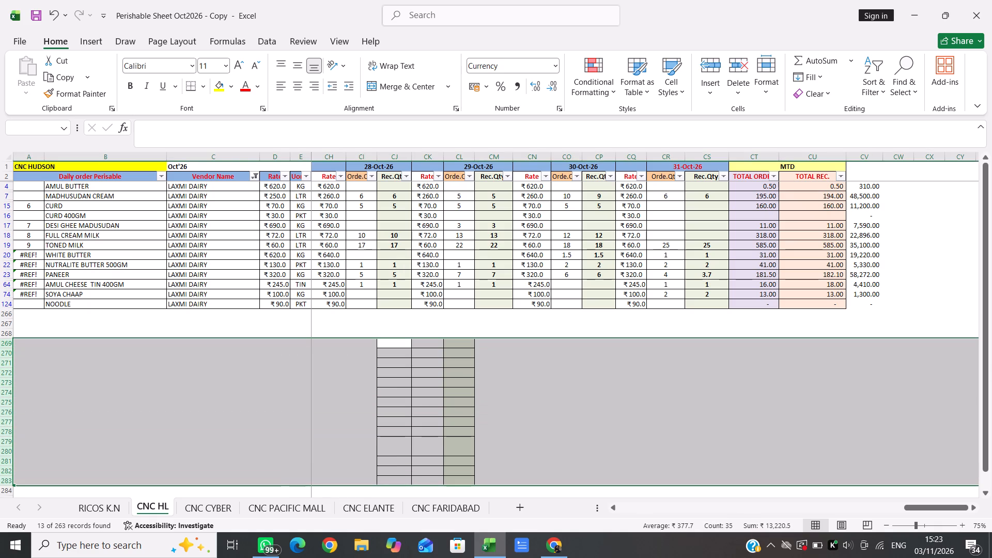
key("ctrl+minus")
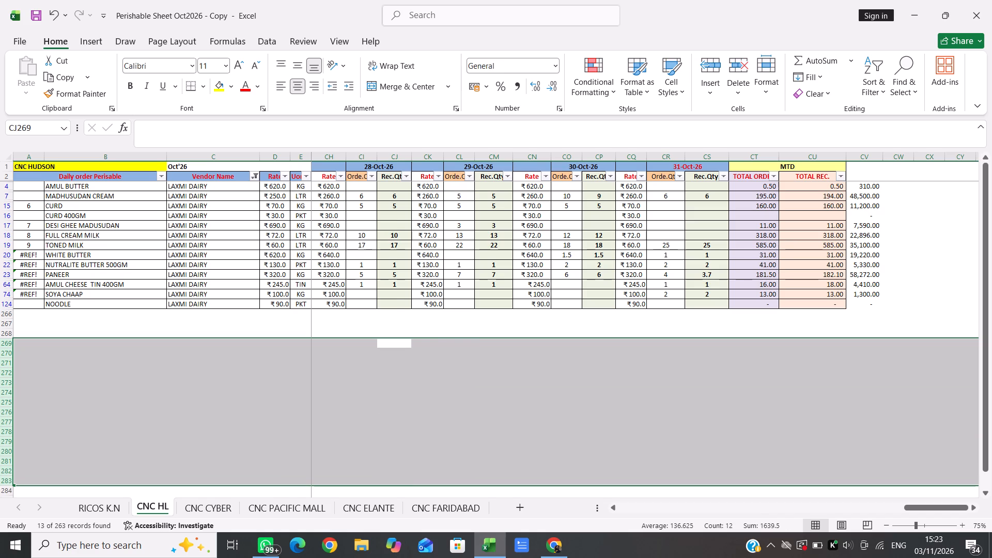
left_click(406, 375)
scroll(406, 375, "up", 1)
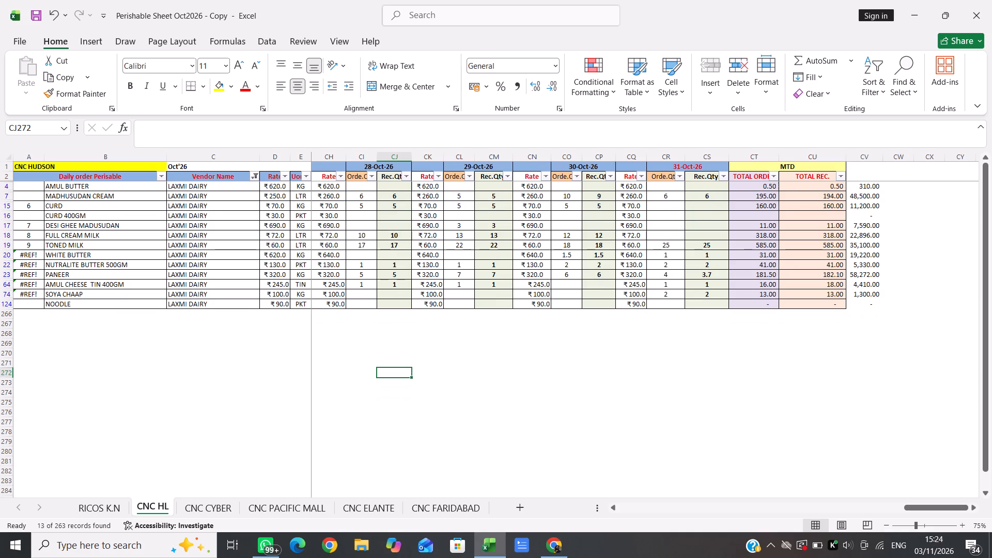
scroll(406, 375, "up", 1)
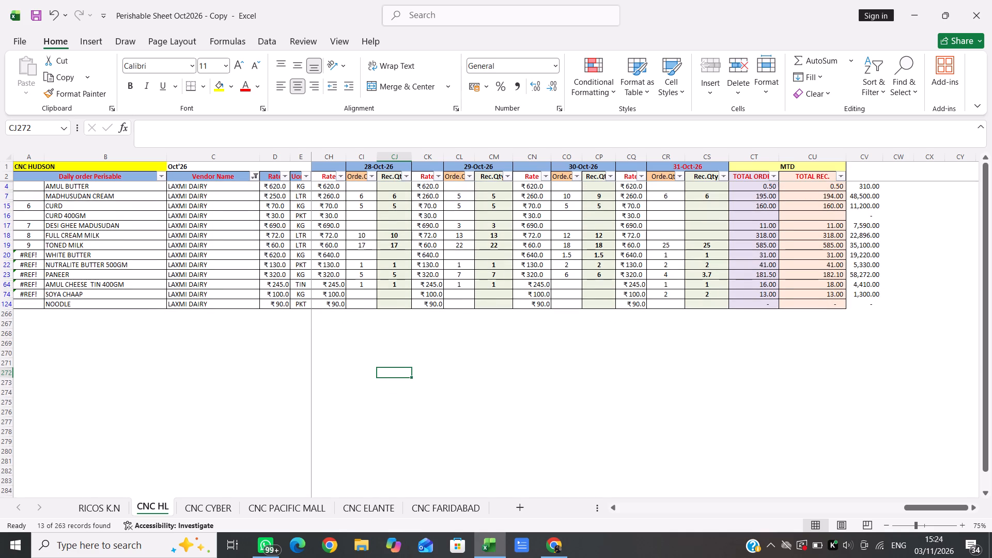
Check the sum of the amounts in column CV for the filtered LAXMI DAIRY items, rows 4 to 124.
left_click(869, 186)
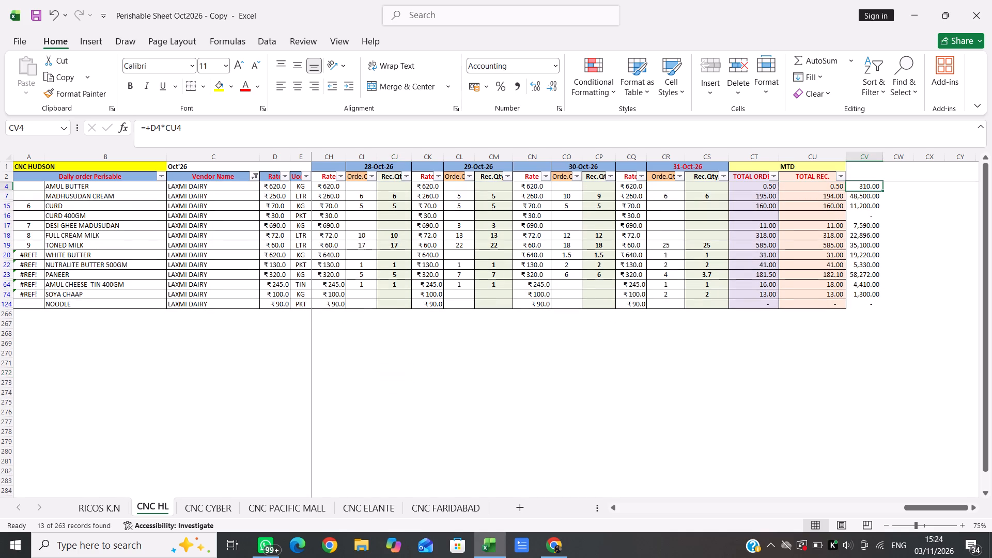
key("shift+Down")
key("shift+Down")
key("shift+Down")
key("shift+Down")
key("shift+Down")
key("shift+Down")
key("shift+Down")
key("shift+Down")
key("shift+Down")
key("shift+Down")
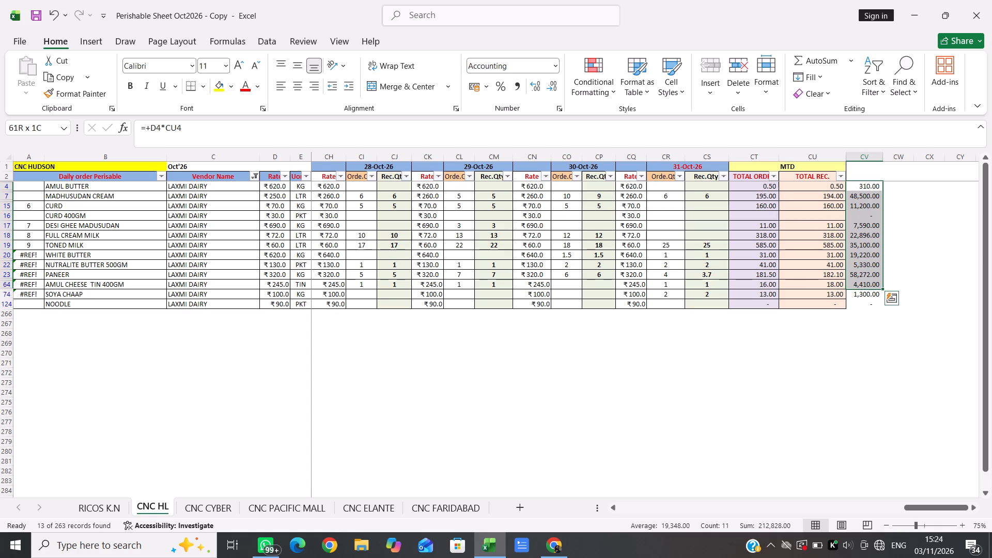
key("shift+Down")
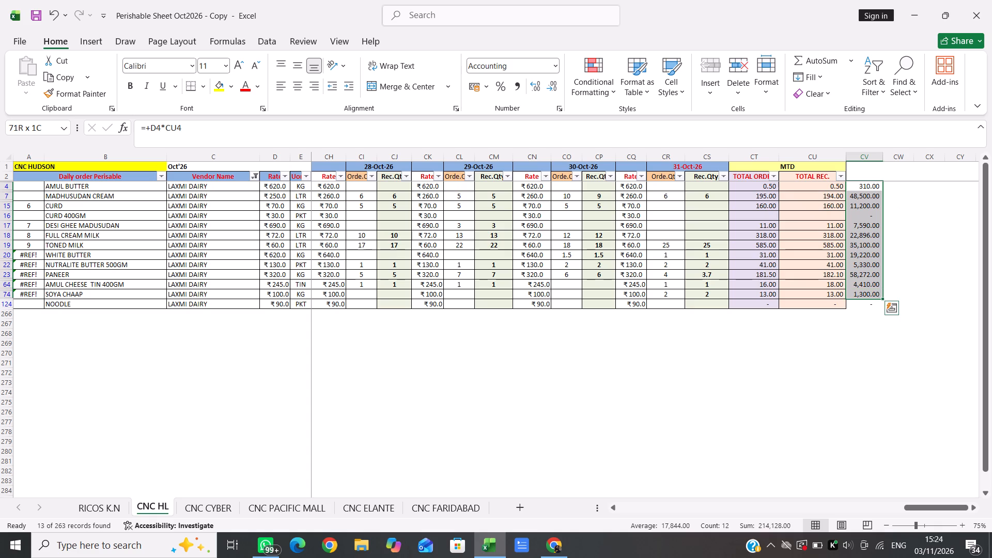
key("shift+Down")
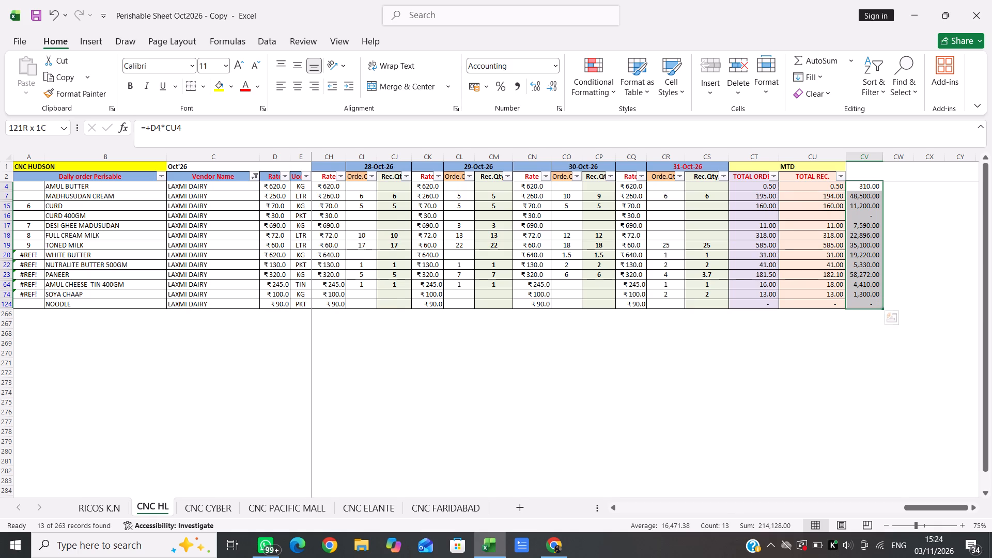
left_click(681, 227)
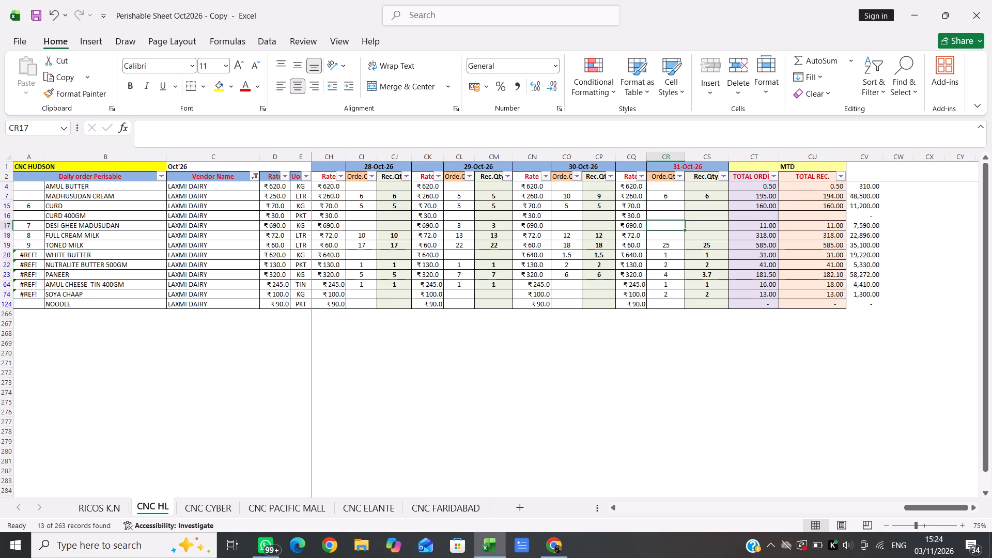
left_click(671, 285)
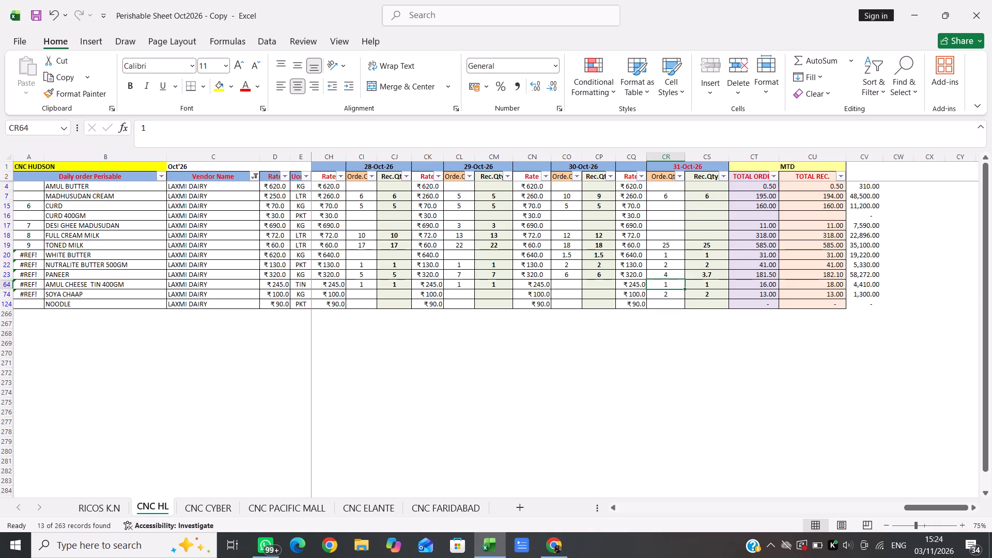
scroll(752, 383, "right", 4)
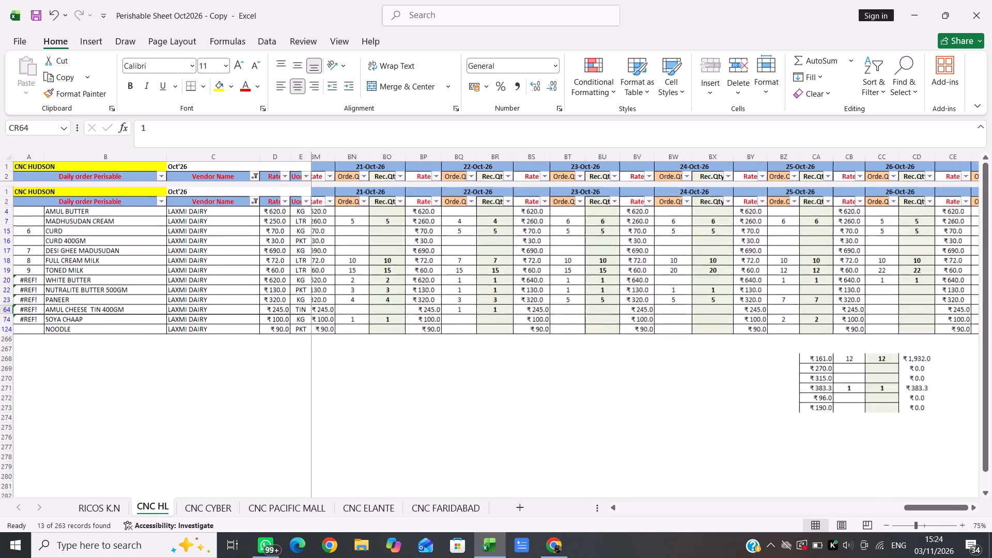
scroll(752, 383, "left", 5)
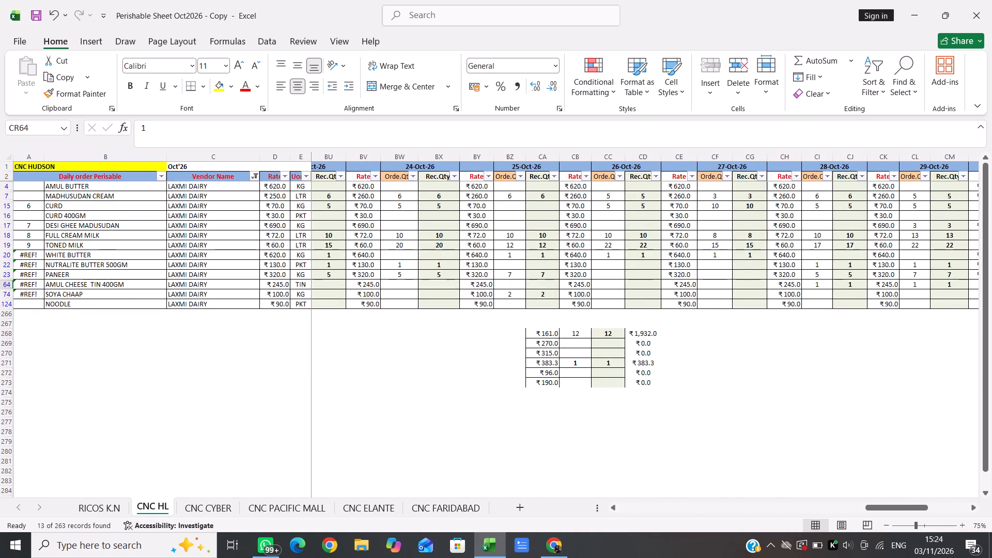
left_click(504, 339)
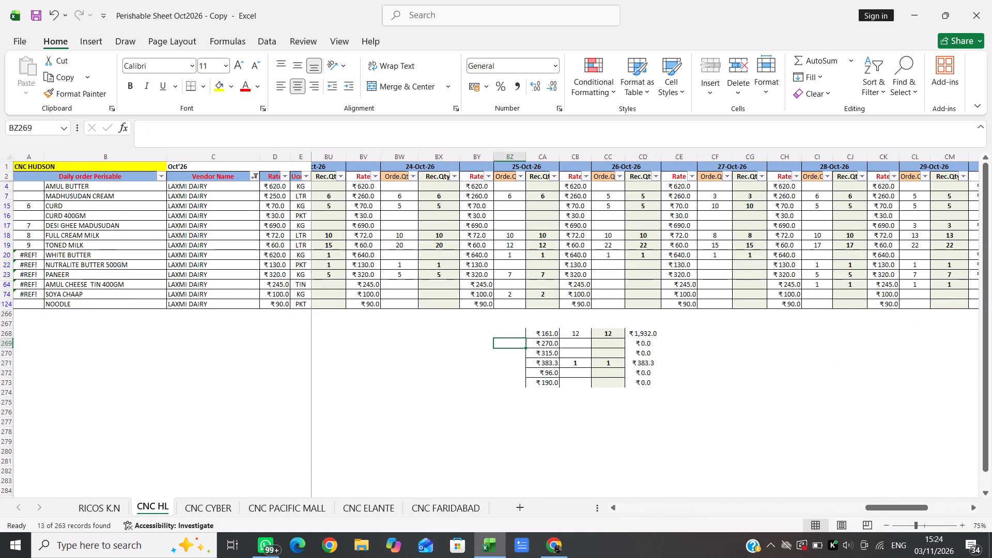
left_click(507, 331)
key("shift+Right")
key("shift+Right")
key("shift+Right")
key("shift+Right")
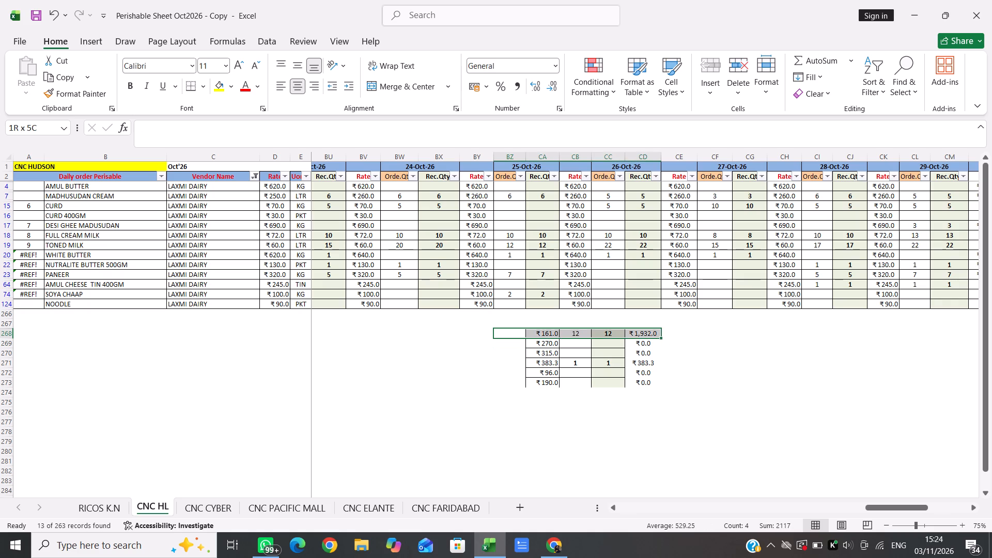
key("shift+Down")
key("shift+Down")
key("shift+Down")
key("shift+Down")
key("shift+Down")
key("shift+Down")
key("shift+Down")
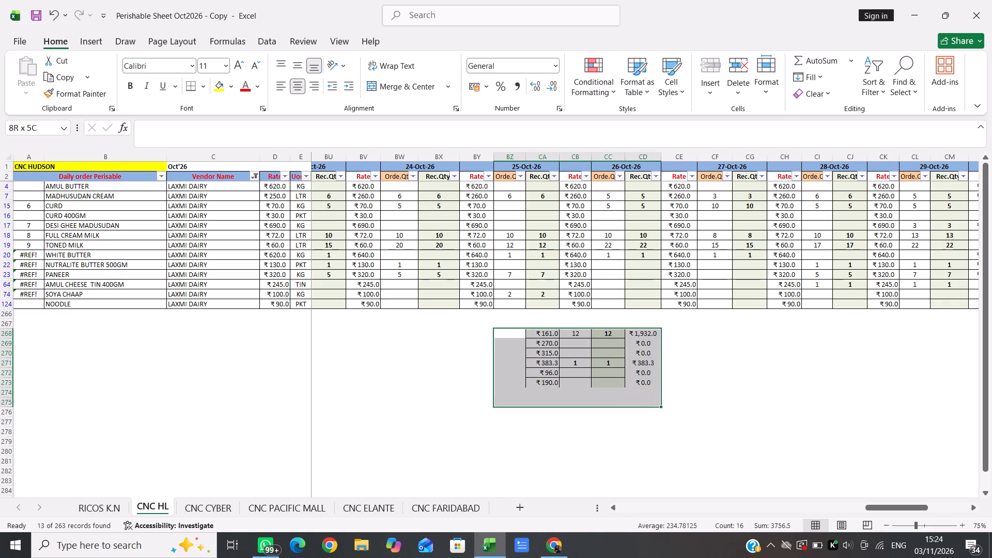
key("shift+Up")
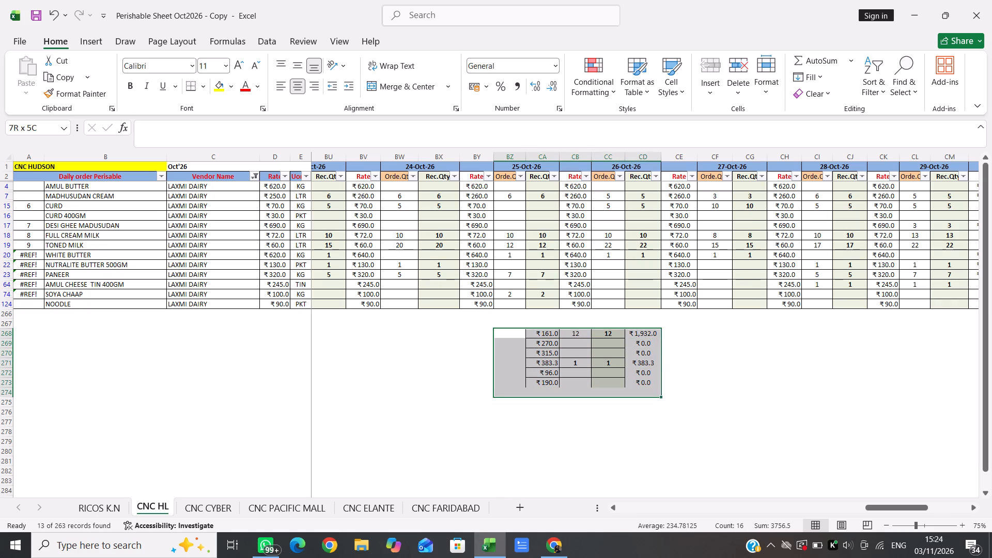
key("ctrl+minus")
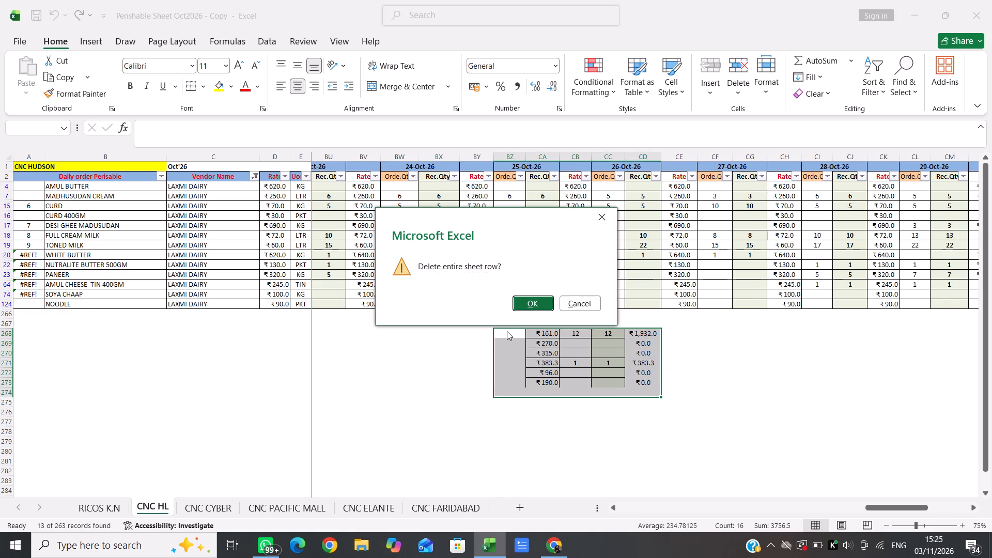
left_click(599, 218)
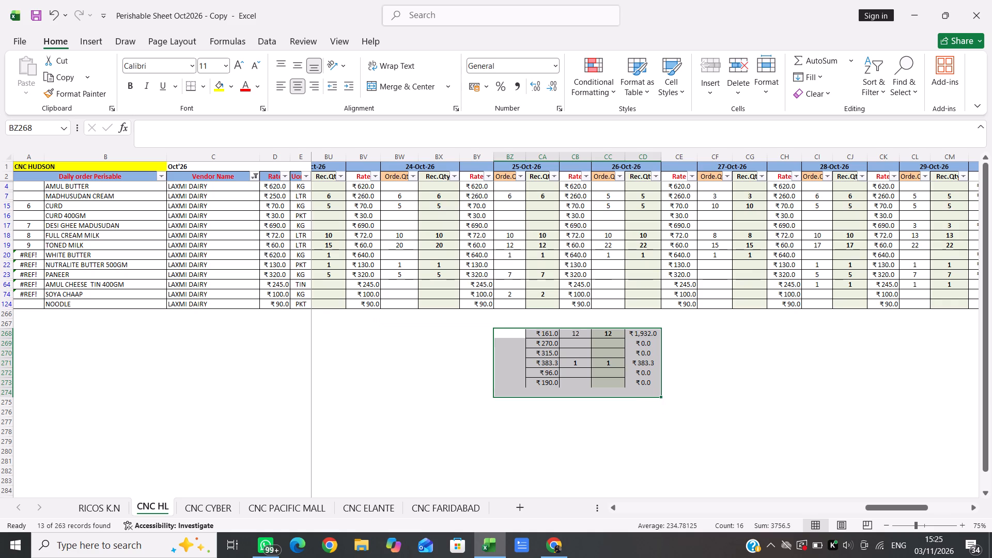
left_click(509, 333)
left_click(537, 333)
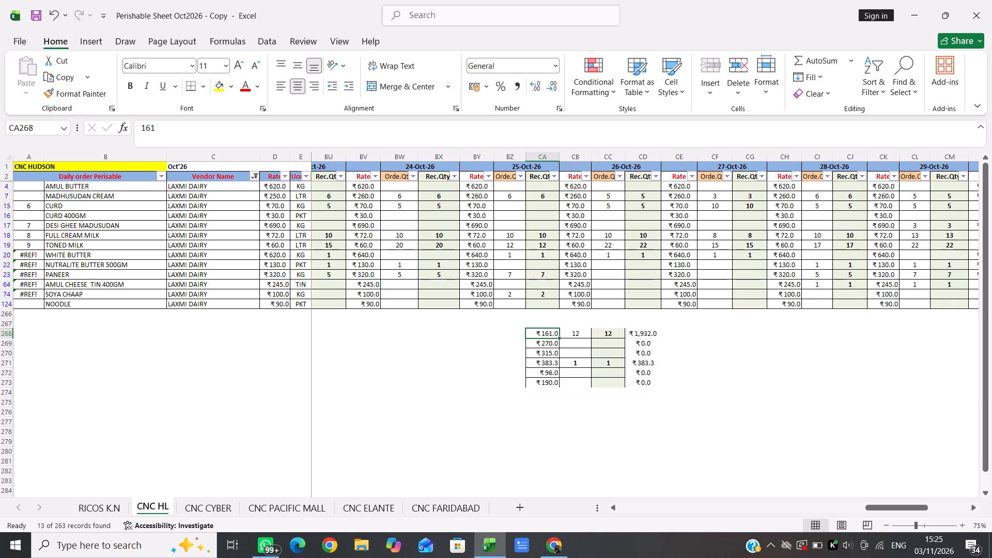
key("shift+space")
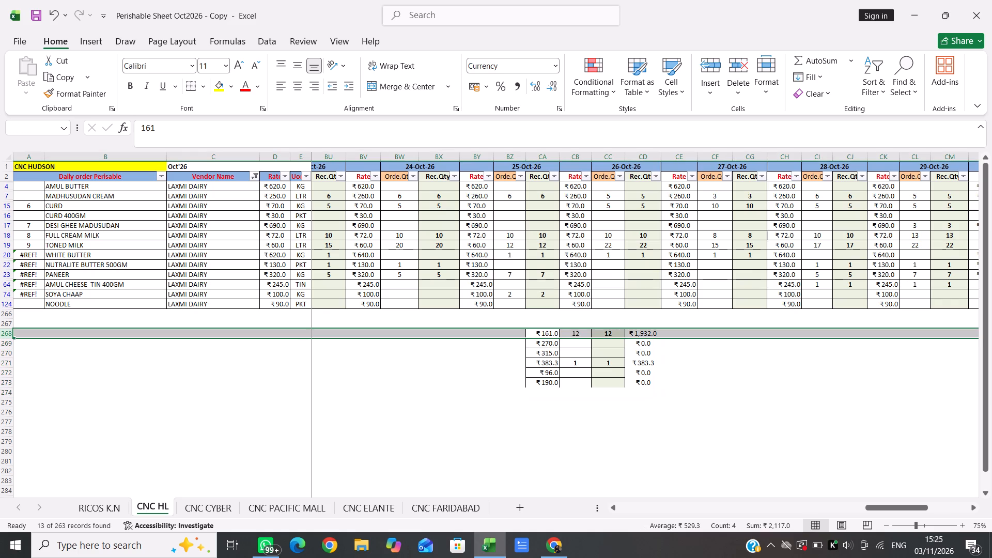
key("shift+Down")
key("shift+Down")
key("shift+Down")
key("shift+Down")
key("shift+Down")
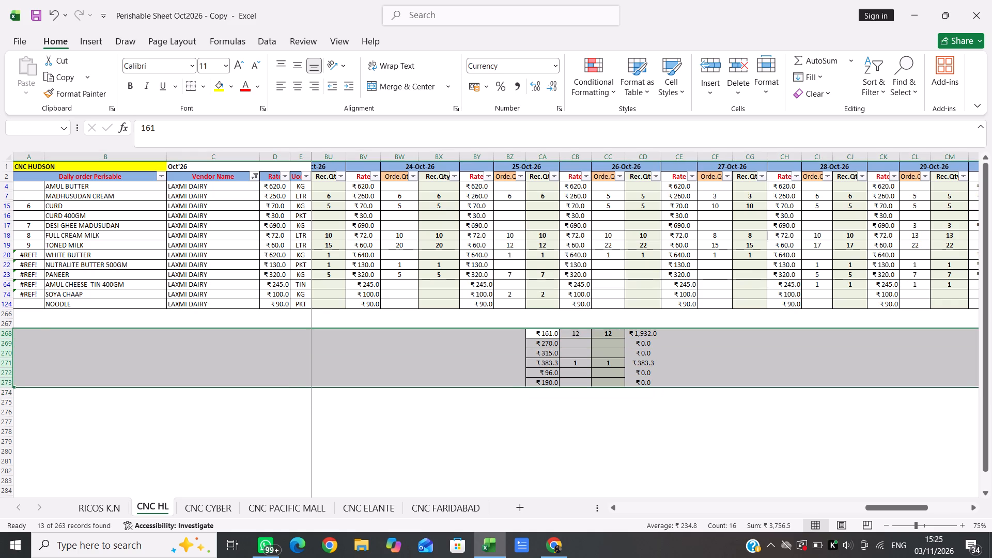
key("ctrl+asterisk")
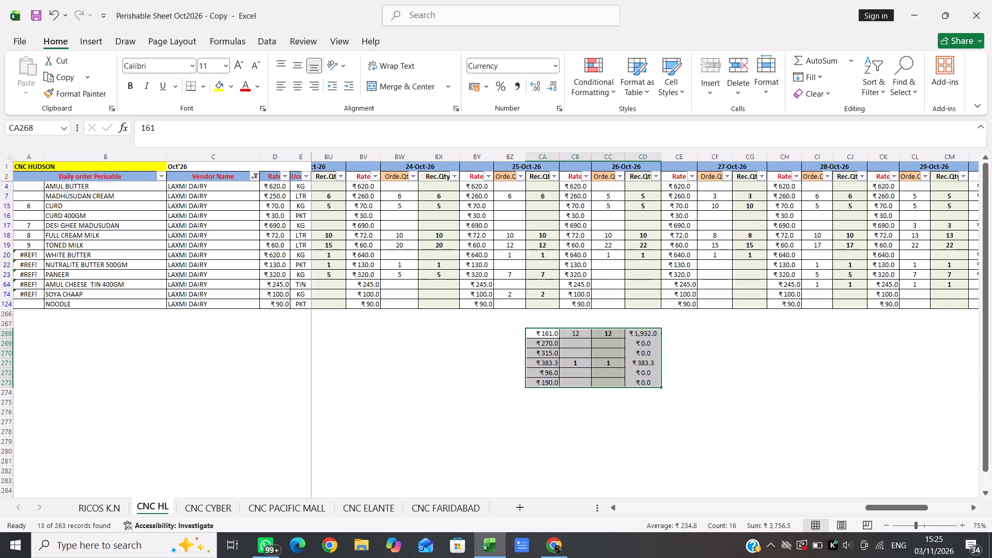
Delete entire rows 268 to 273, which hold the stray rates and quantities in columns CA to CD below the table.
left_click(537, 333)
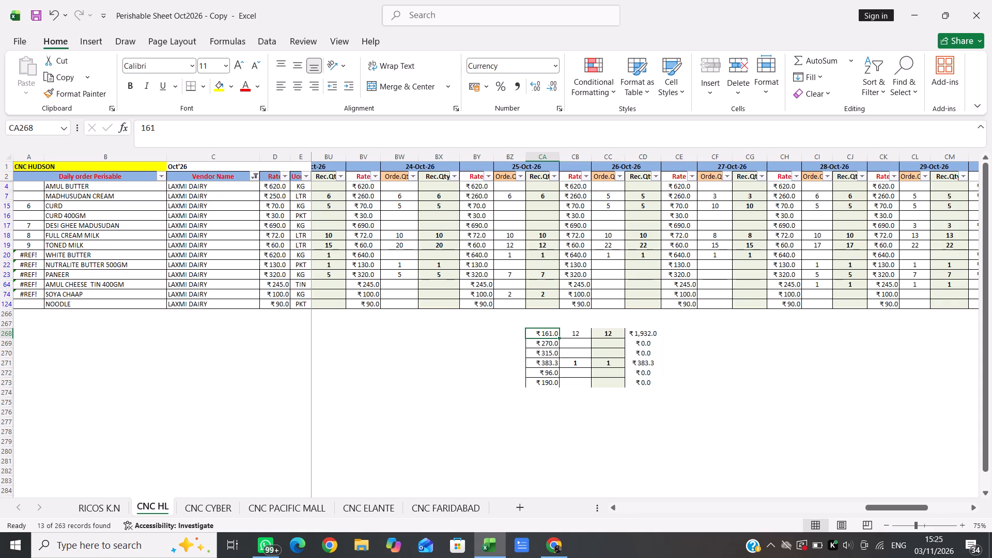
key("shift+space")
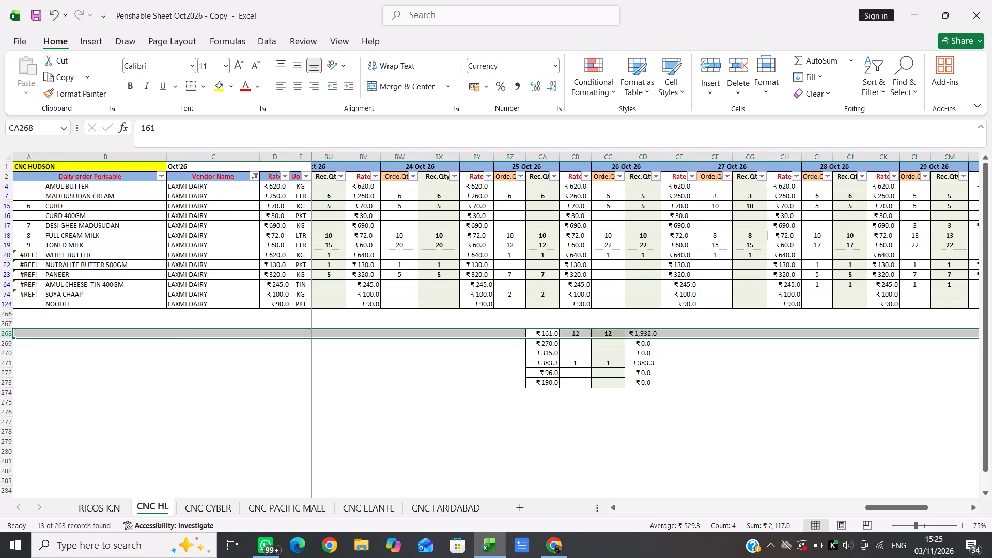
key("shift+Down")
key("shift+Down")
key("shift+Down")
key("shift+Down")
key("shift+Down")
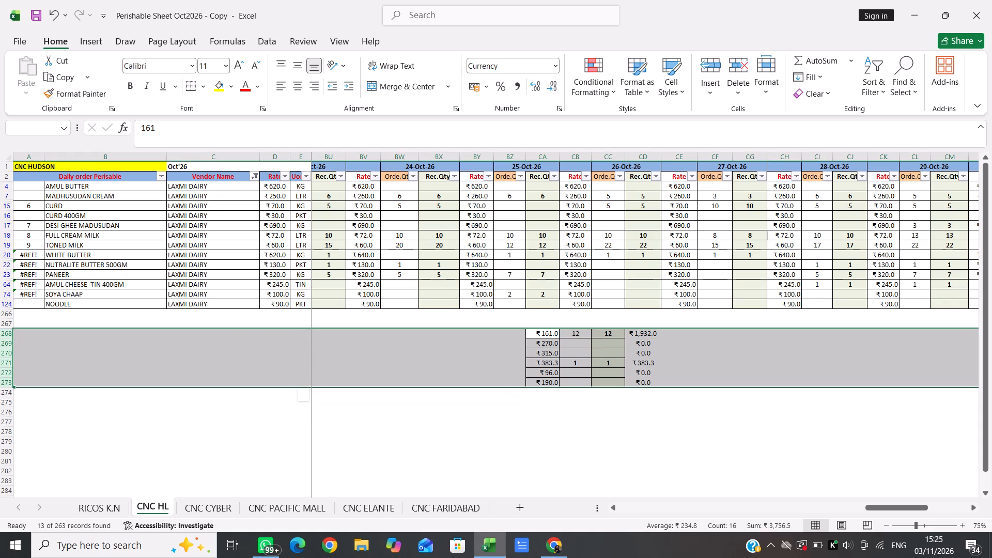
key("ctrl+minus")
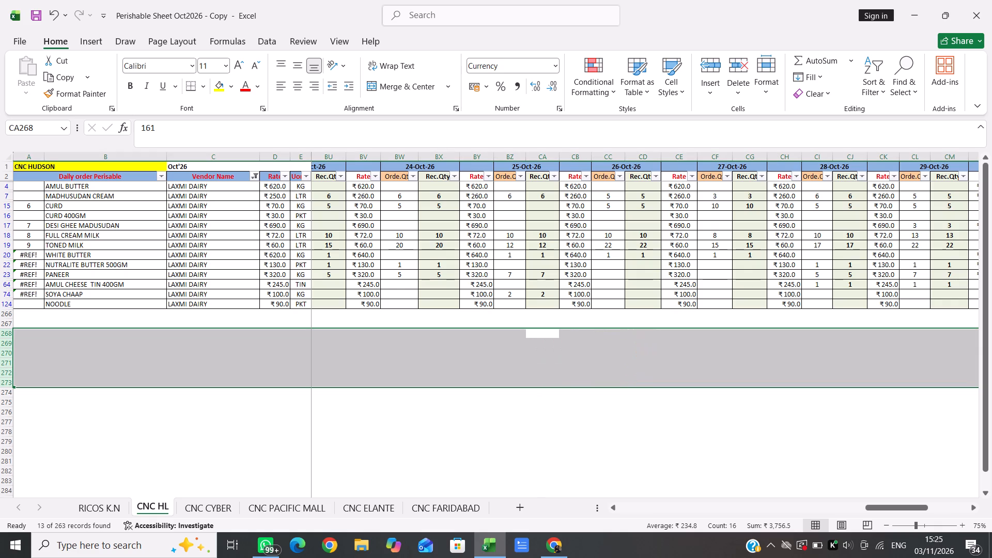
left_click(548, 346)
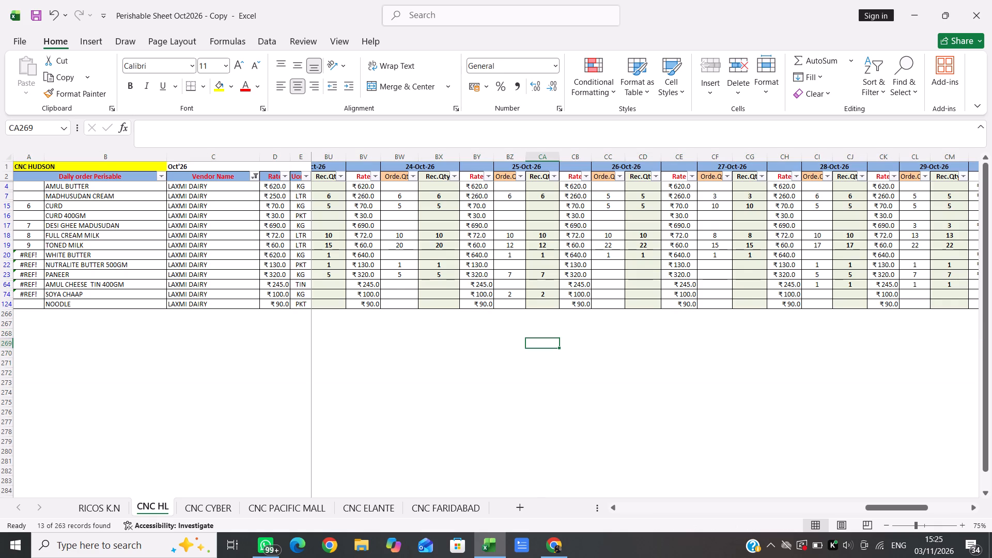
scroll(548, 346, "up", 4)
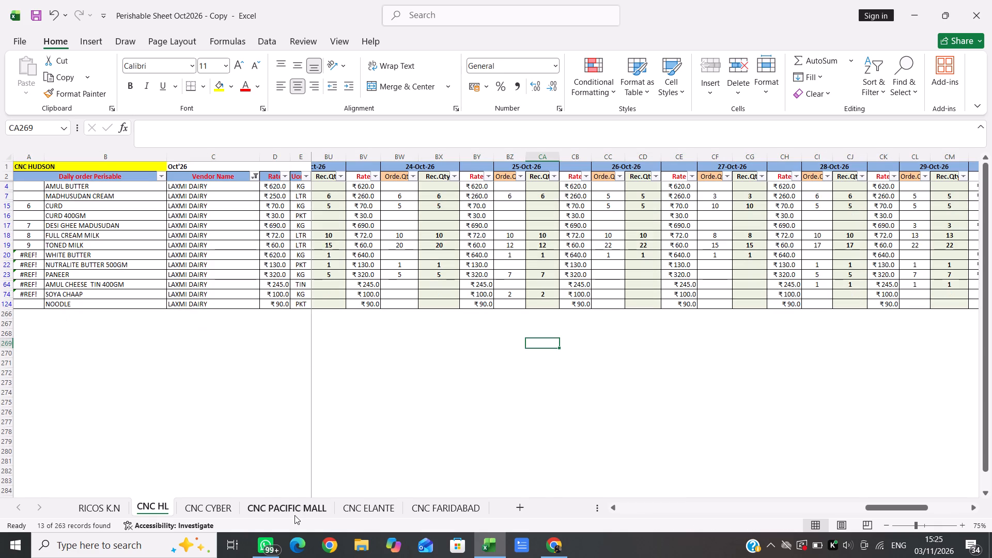
Look over the dairy, frozen and vegetable order rows for 21 to 26 October on the CNC ELANTE sheet.
left_click(348, 504)
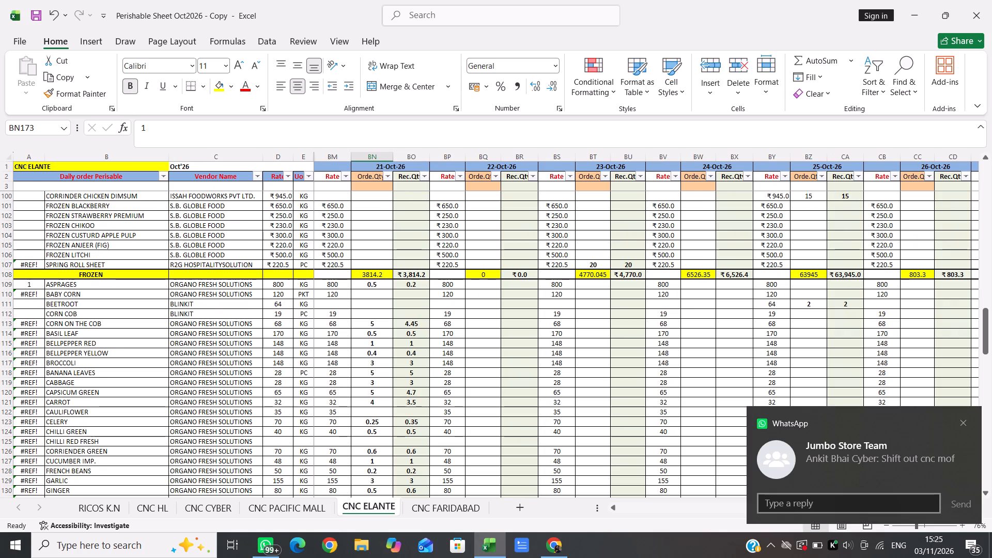
left_click(590, 397)
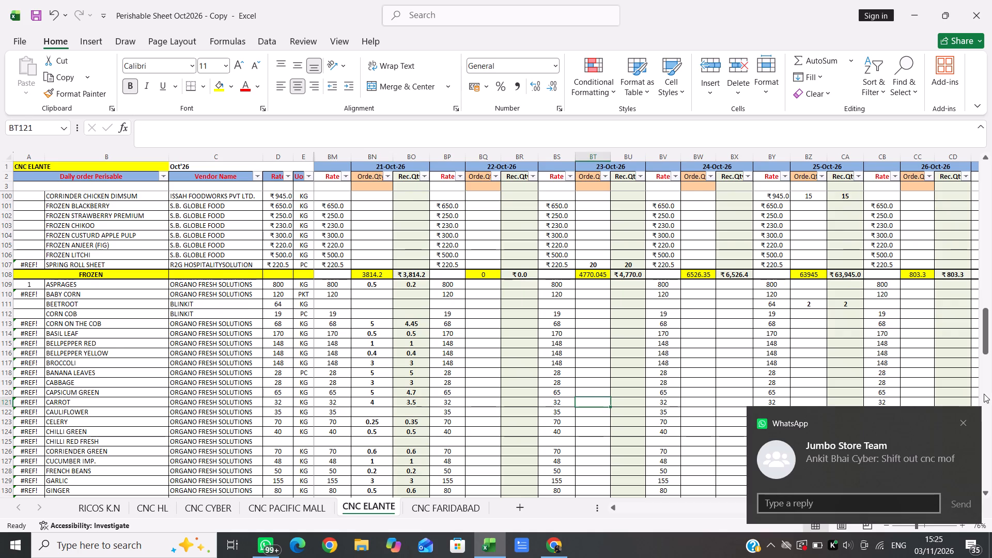
left_click(959, 423)
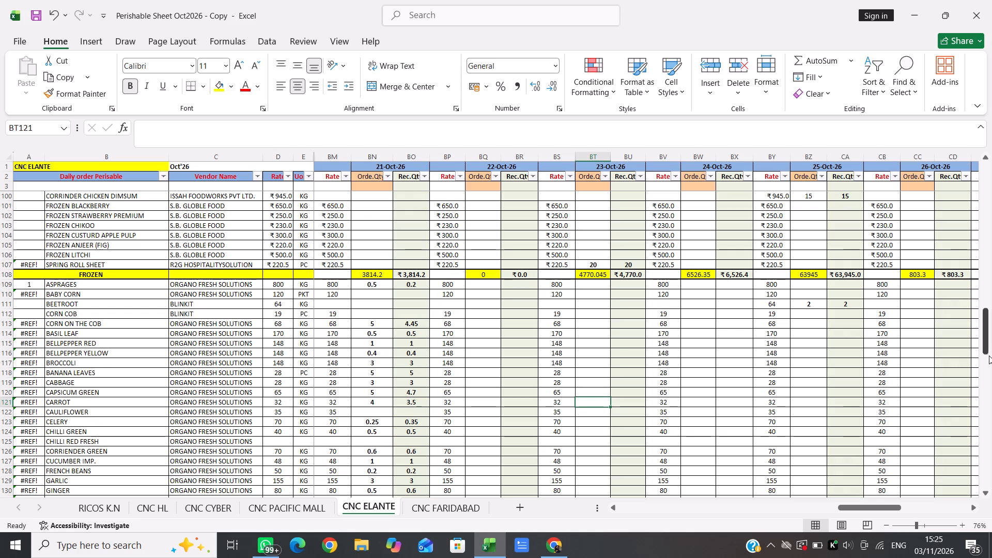
scroll(540, 354, "down", 4)
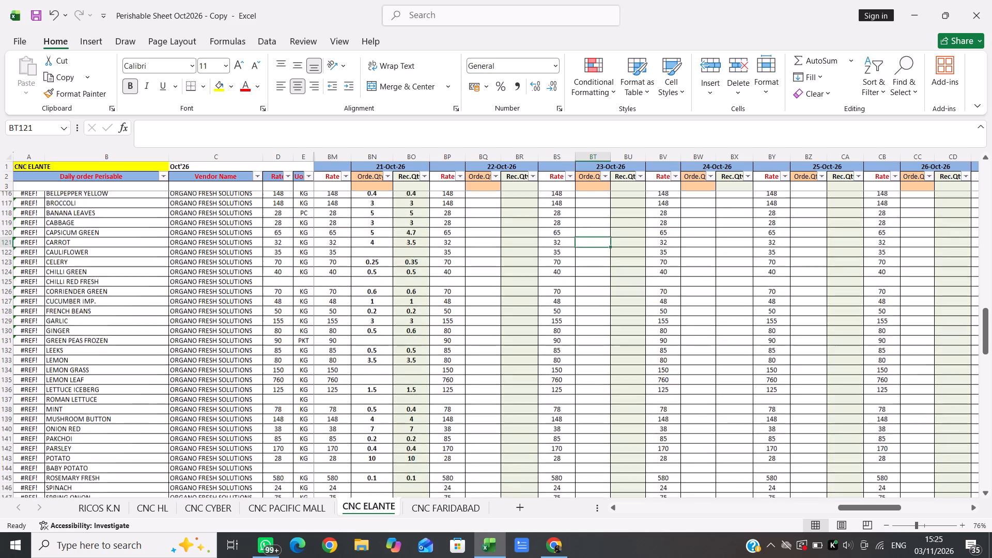
scroll(540, 354, "down", 4)
scroll(540, 354, "up", 8)
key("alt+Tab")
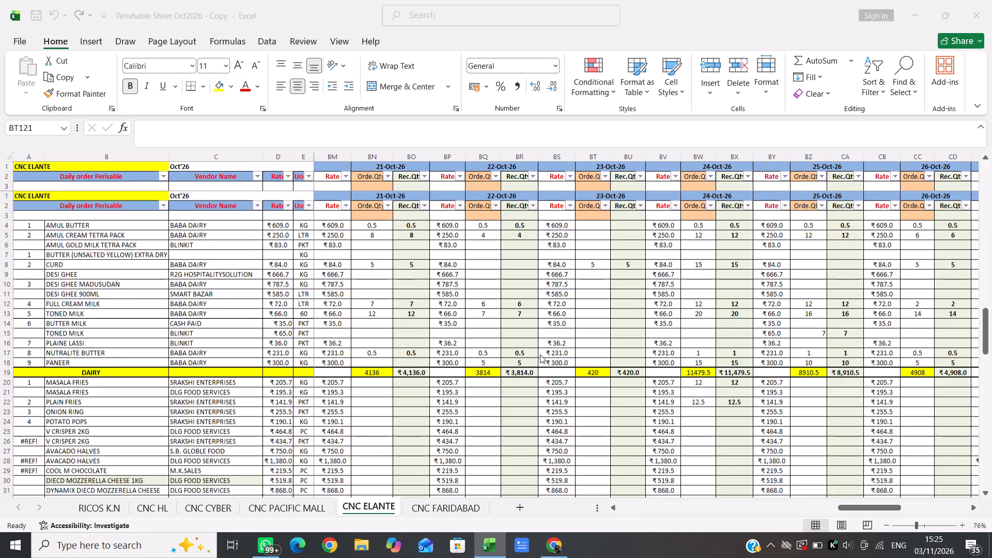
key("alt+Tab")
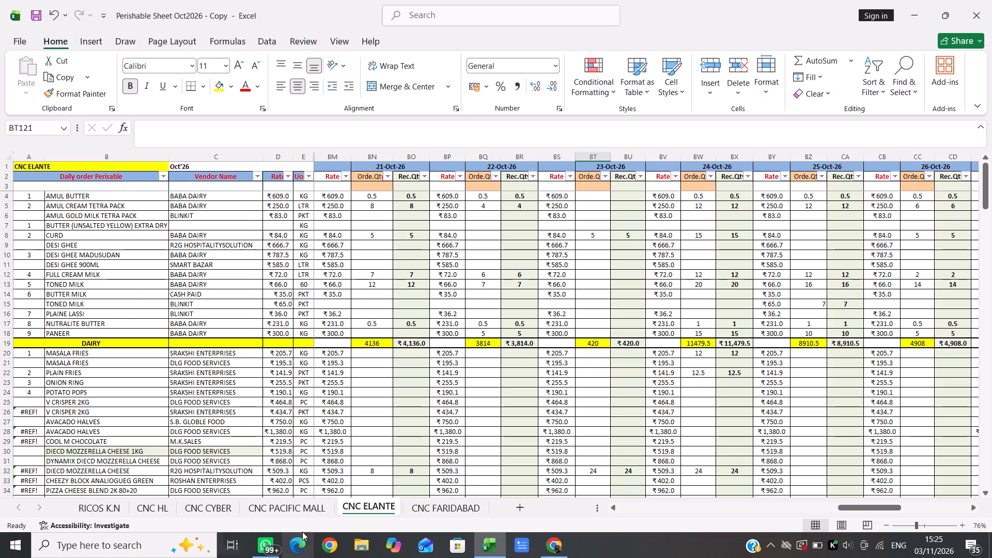
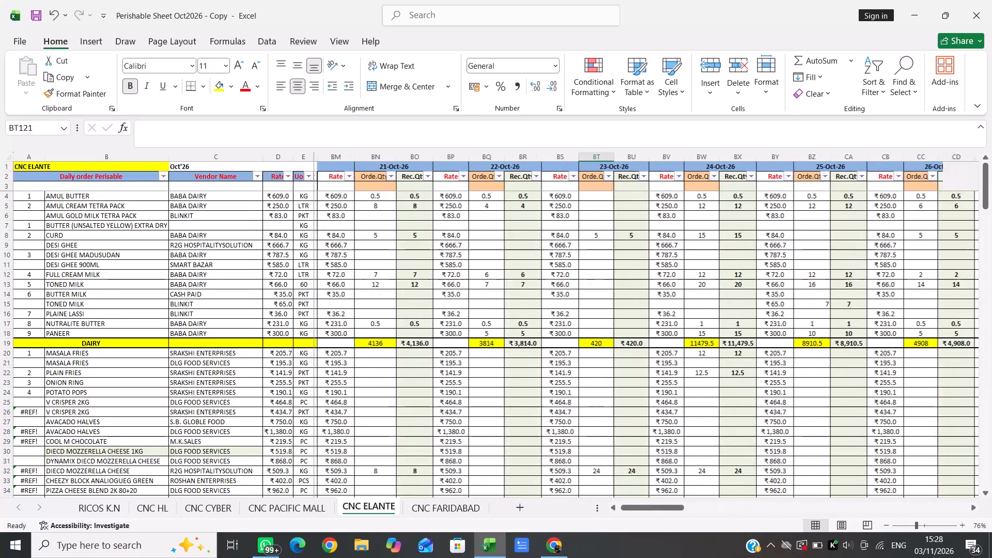
Review the order and received quantities for 21 to 31 October across the dairy, frozen and vegetable rows on the CNC ELANTE sheet.
scroll(738, 326, "left", 8)
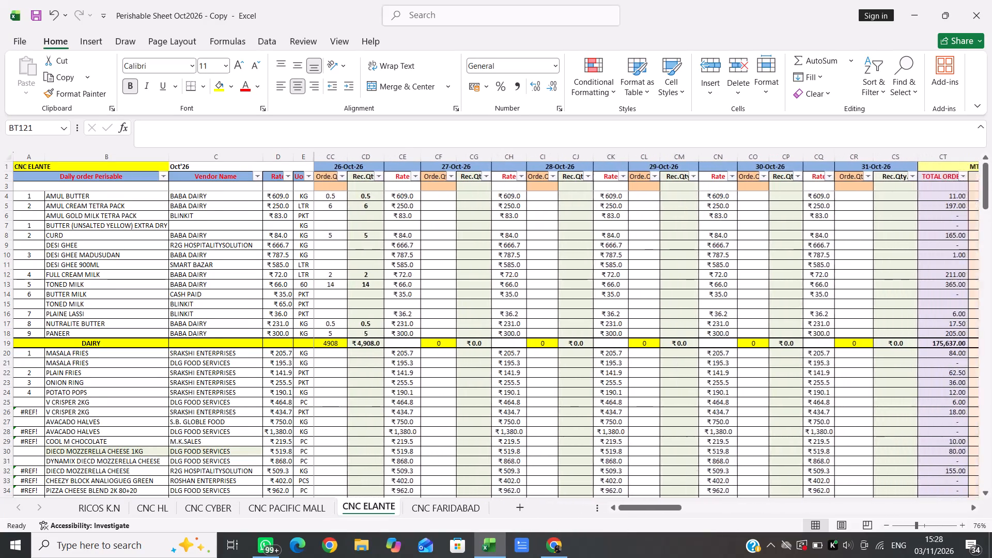
scroll(738, 326, "left", 1)
scroll(738, 326, "right", 6)
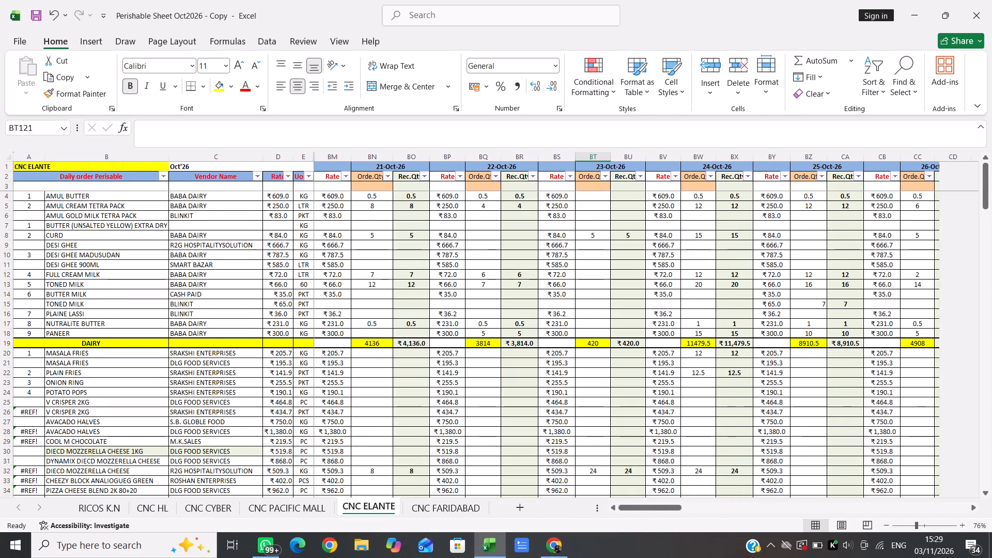
scroll(738, 326, "left", 3)
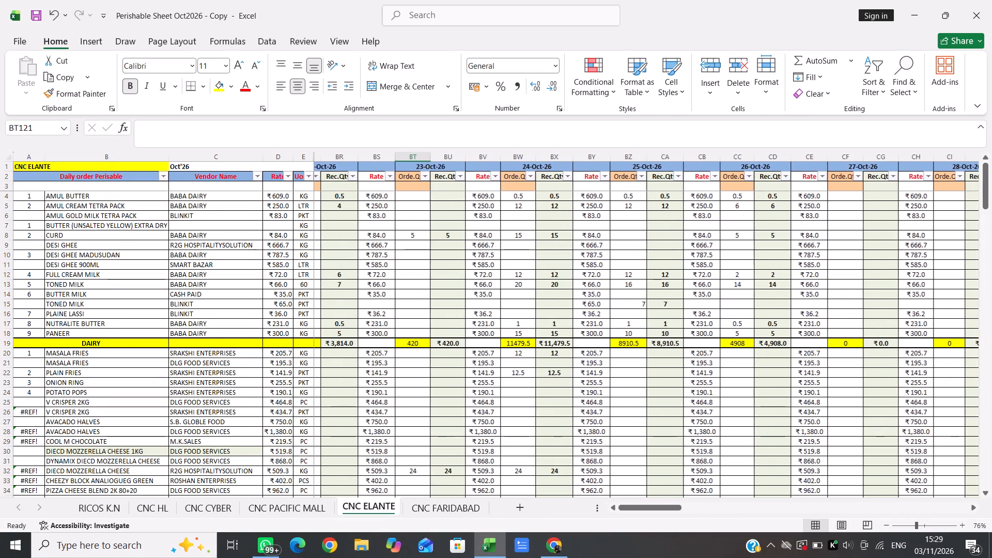
scroll(738, 326, "left", 4)
scroll(738, 326, "right", 5)
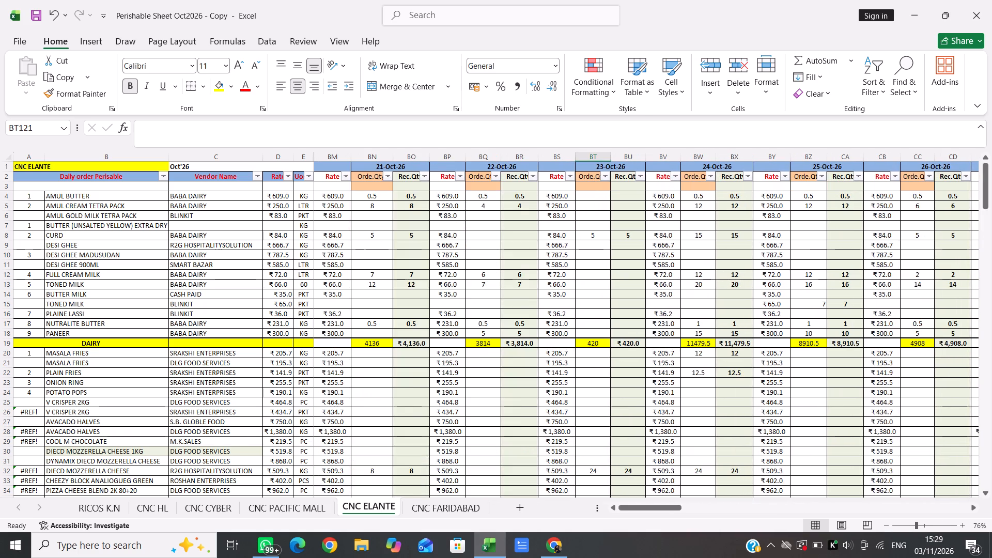
scroll(738, 326, "down", 12)
scroll(738, 326, "up", 1)
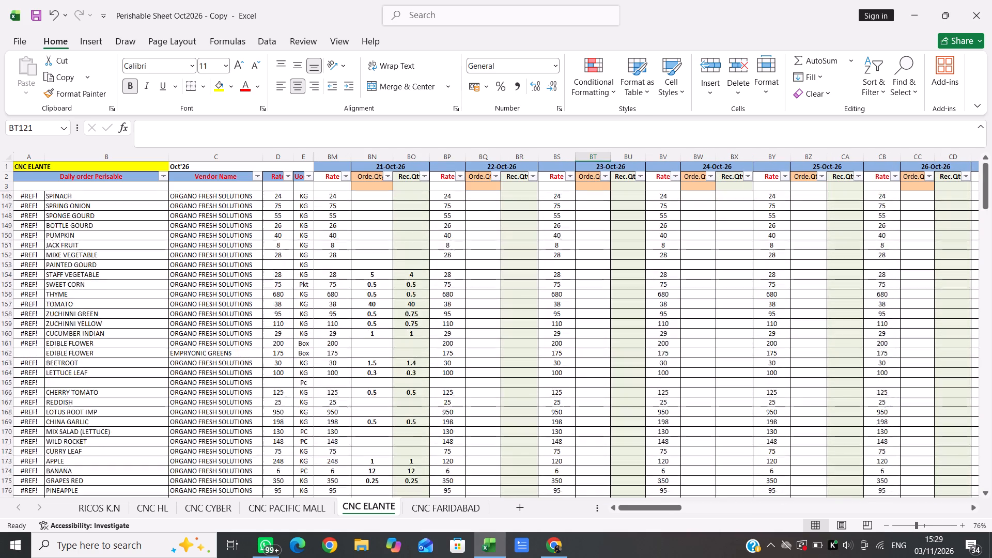
scroll(738, 326, "up", 3)
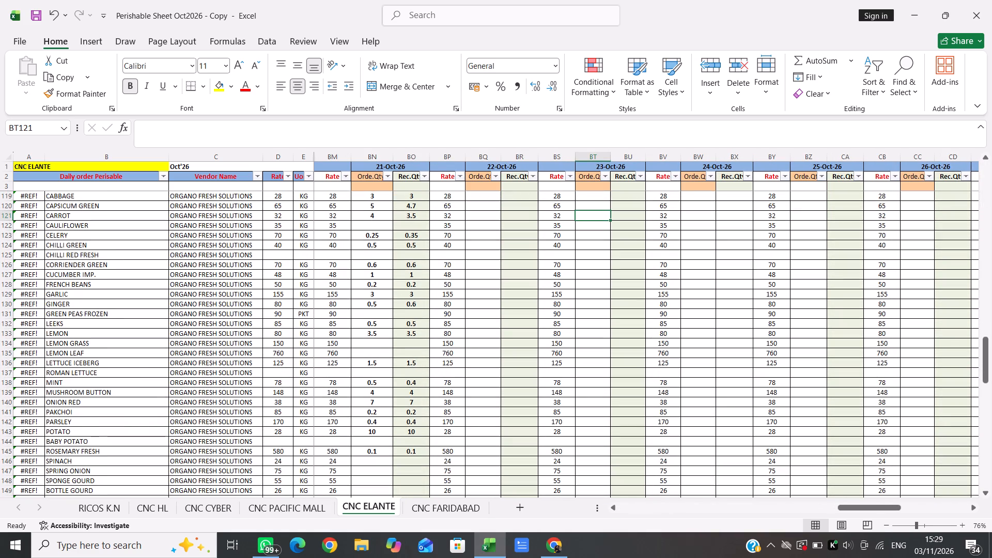
Hide columns BM to BO, which hold the 21-Oct-26 rate, order and received quantities, on the CNC ELANTE sheet.
left_click(333, 160)
key("shift+Right")
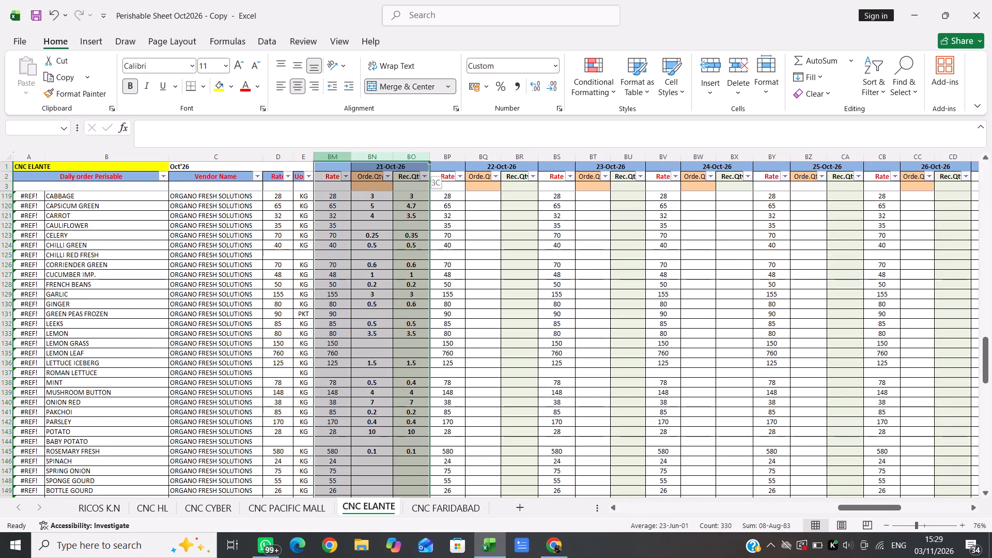
right_click(333, 160)
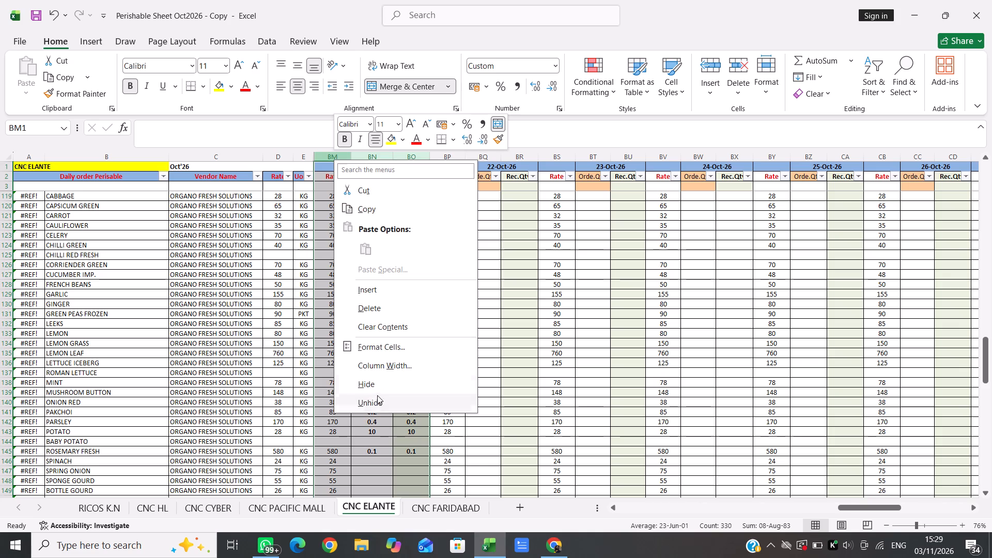
left_click(376, 388)
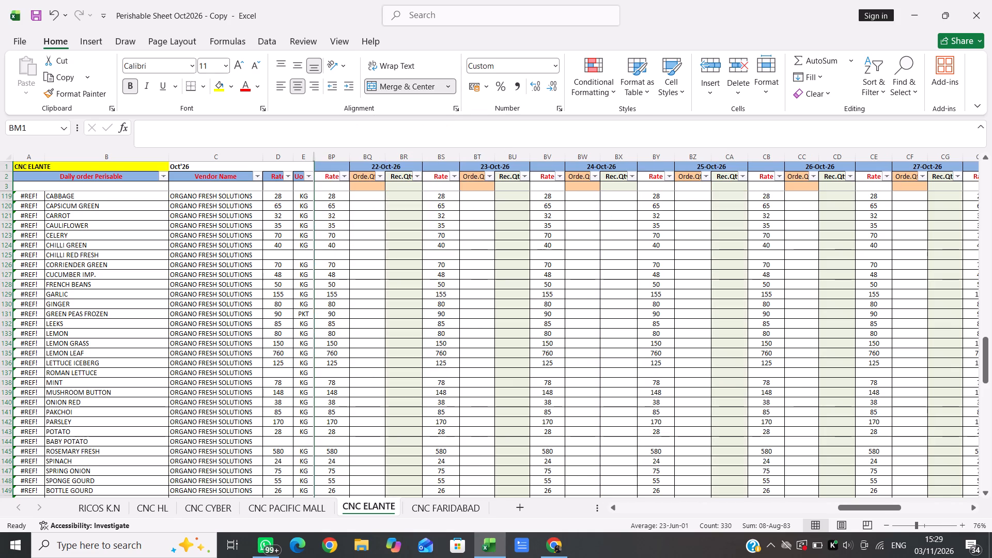
left_click(364, 232)
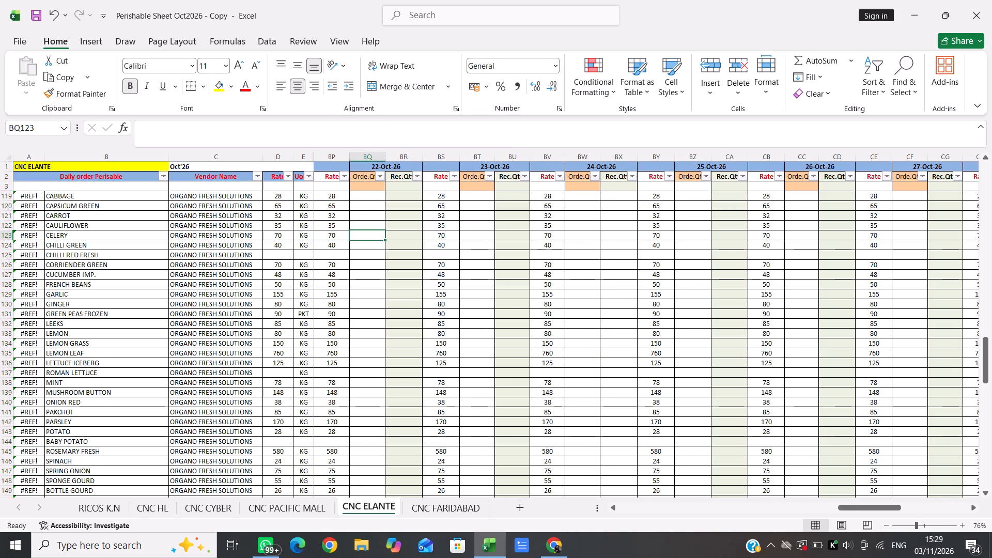
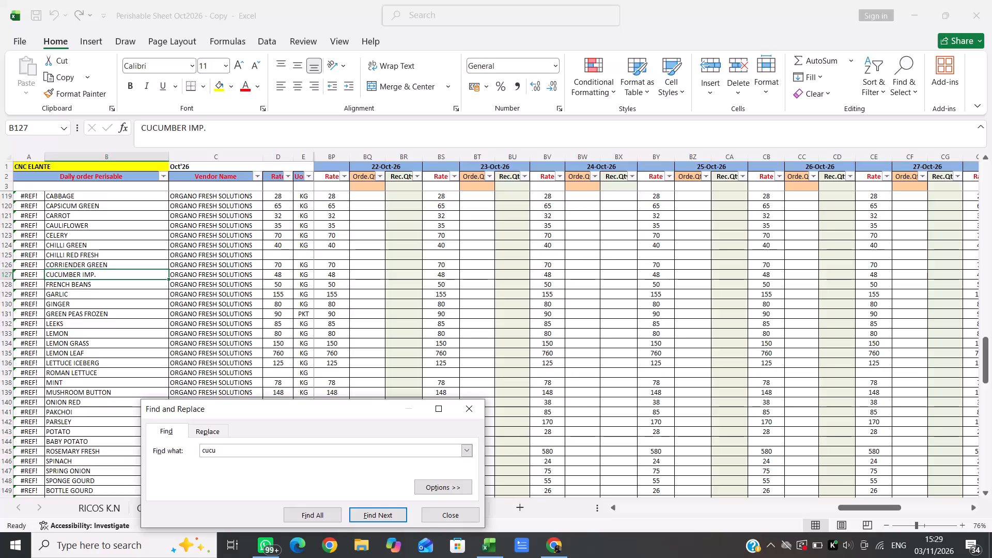
Find the CUCUMBER INDIAN row with the search text "cucu" and select its 22-Oct-26 order quantity cell on the CNC ELANTE sheet.
key("Return")
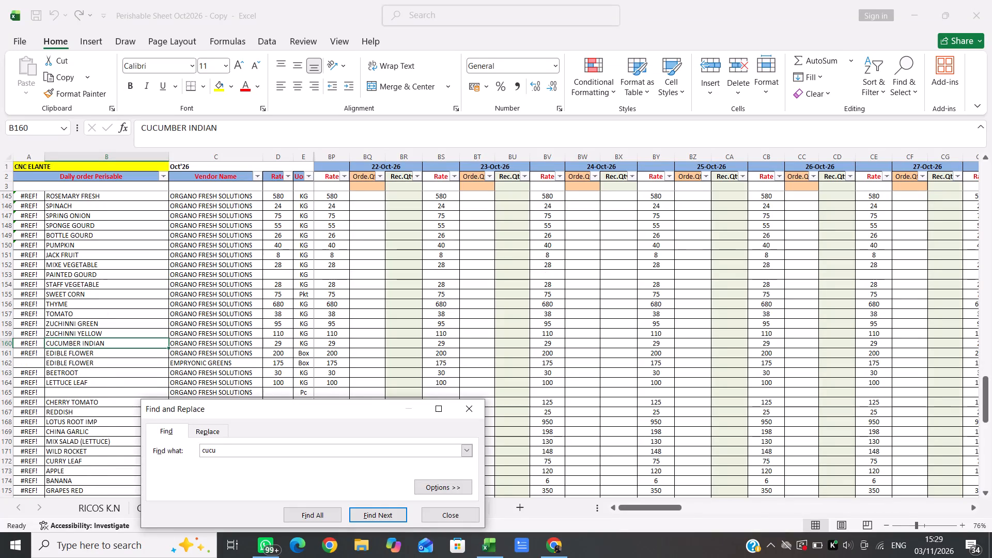
key("Right")
key("Right")
key("Right")
key("Right")
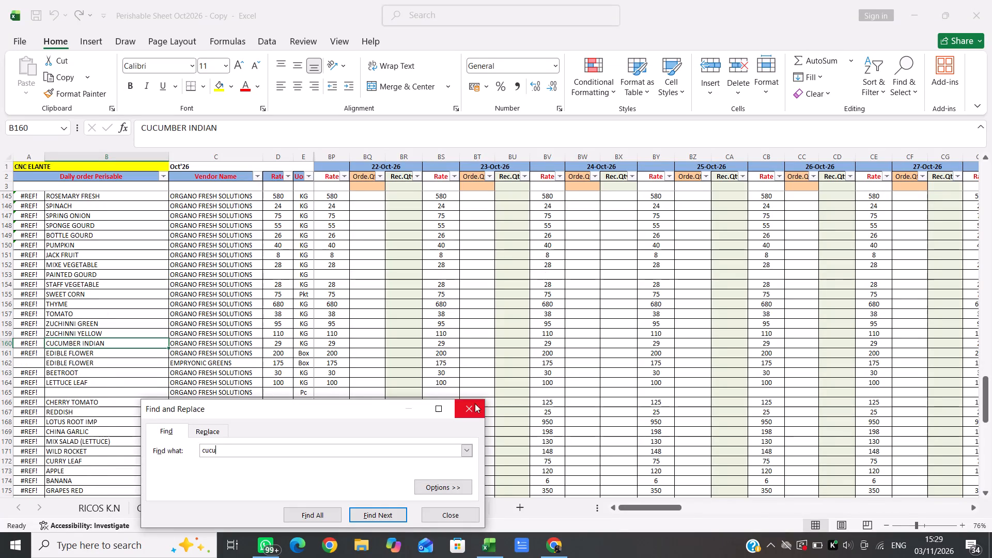
left_click(479, 405)
key("Right")
key("Right")
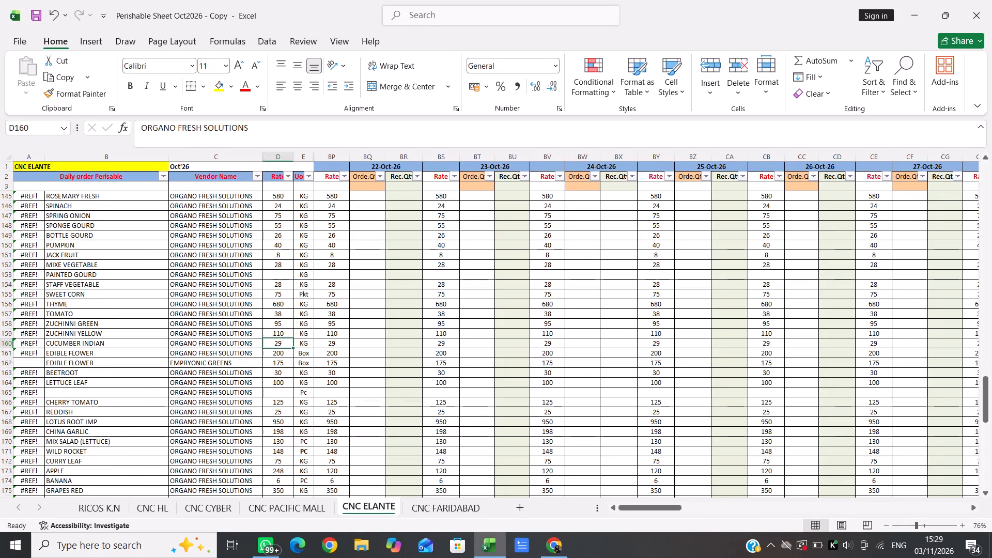
key("Right")
key("Right")
key("Right")
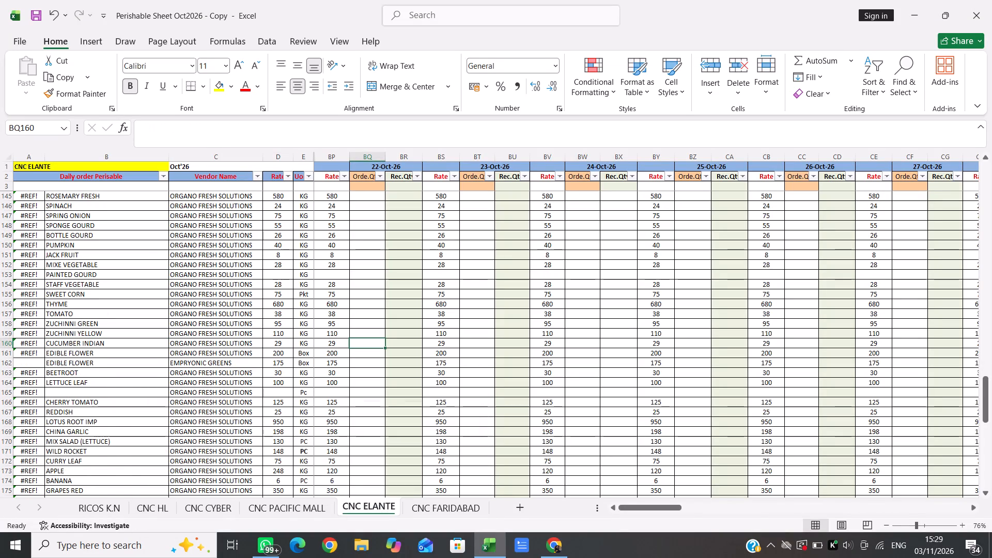
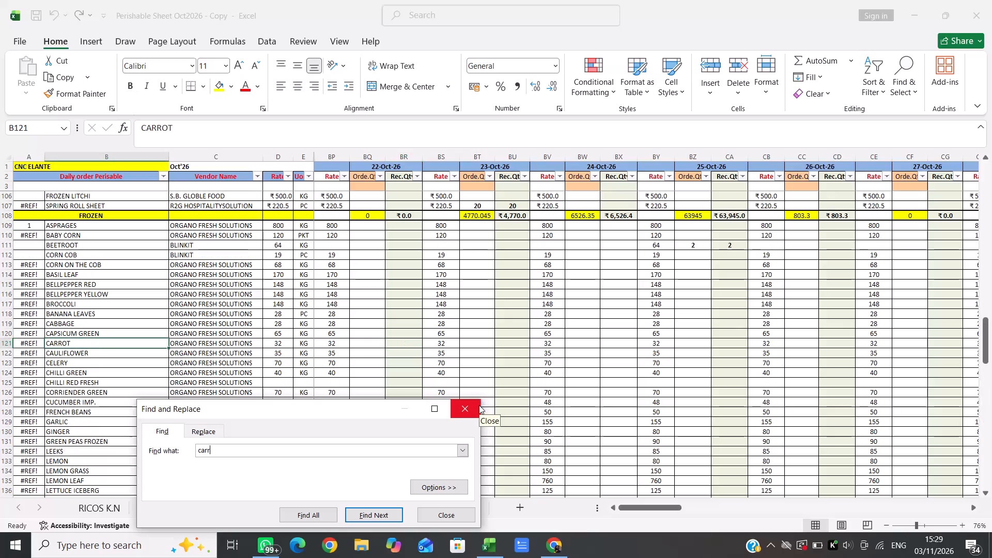
Enter 1.5 as both the ordered and received quantity for CARROT under 22-Oct-26 on the CNC ELANTE sheet.
left_click(472, 405)
key("Right")
key("Right")
key("Right")
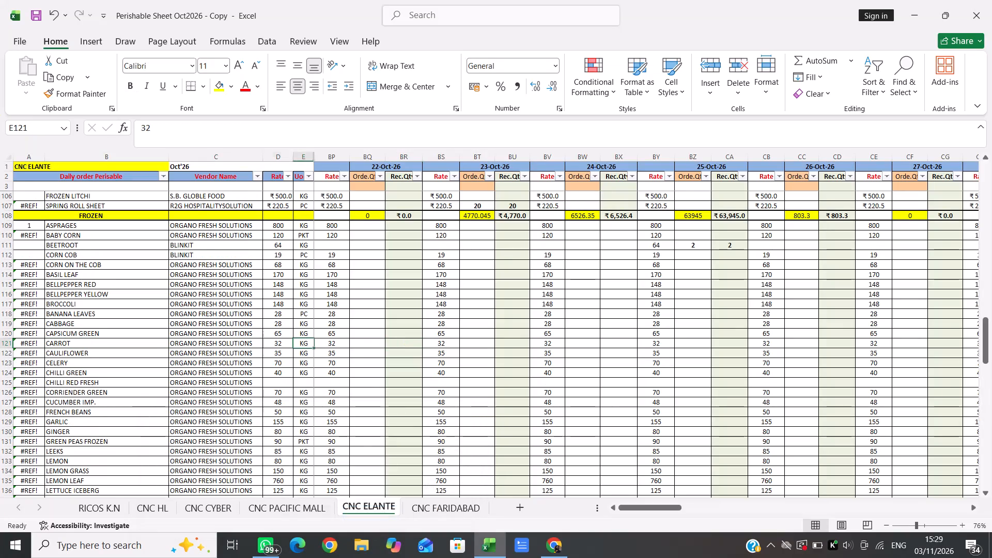
key("Right")
key("Right")
type("1.5")
key("Right")
type("1.5")
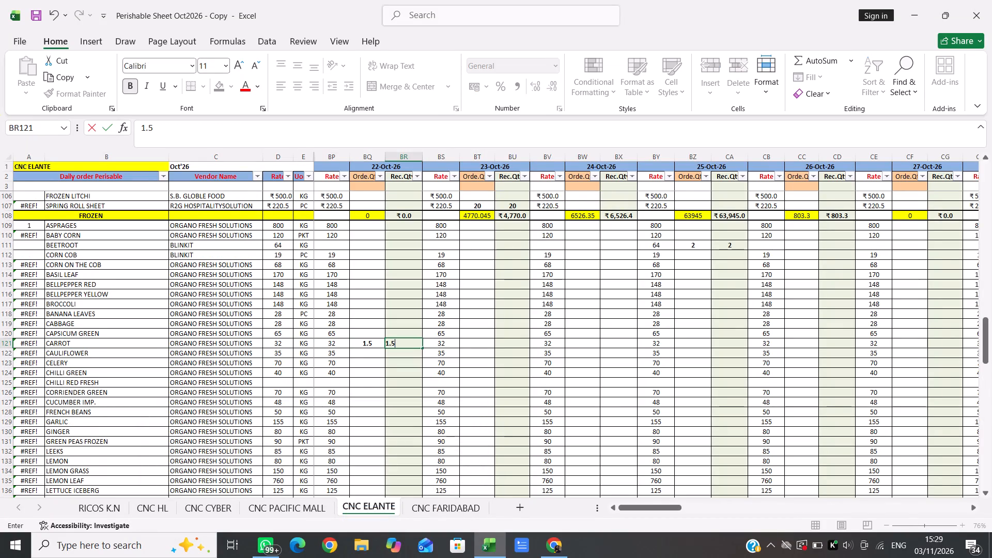
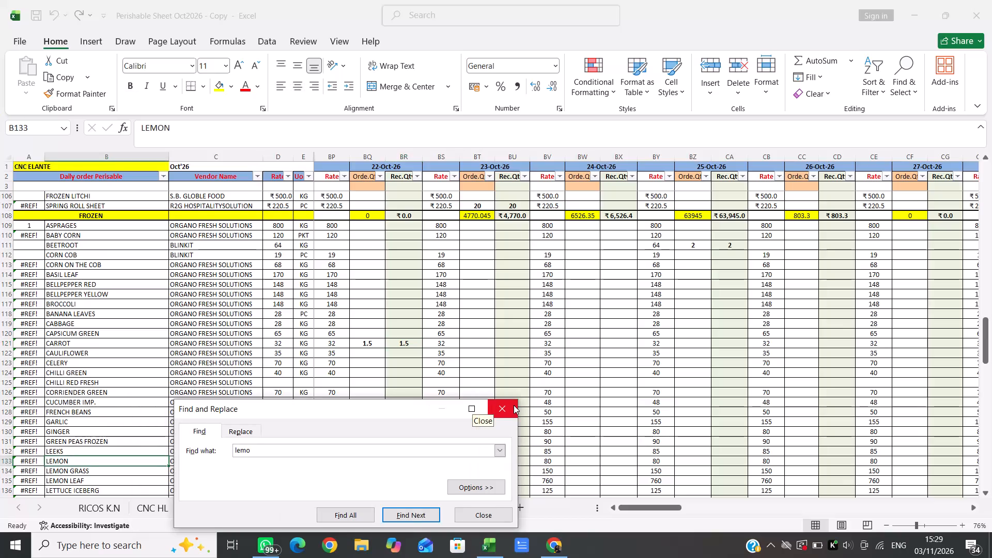
Enter 5 as both the ordered and received quantity for LEMON under 22-Oct-26 on the CNC ELANTE sheet.
left_click(507, 406)
key("Right")
key("Right")
key("Right")
key("Right")
key("Right")
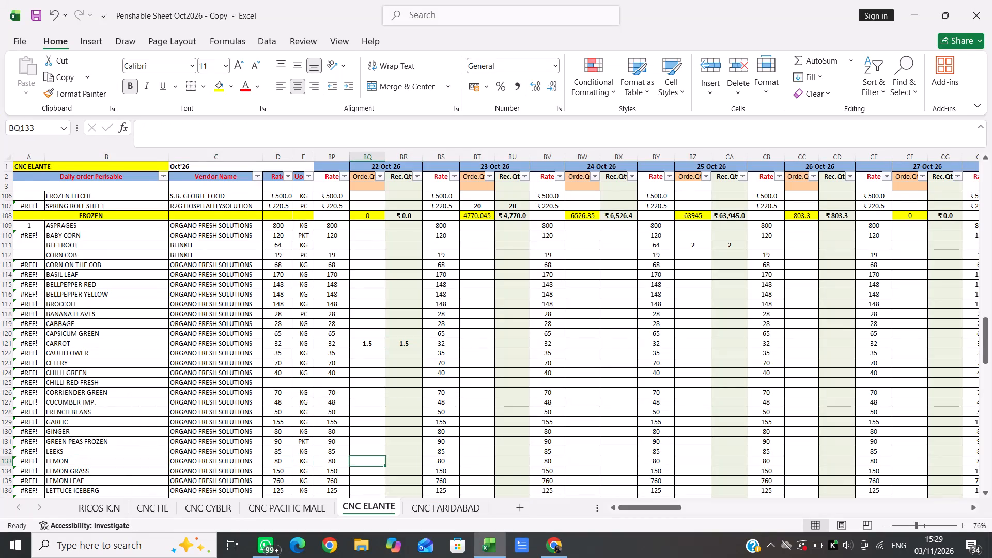
key("5")
key("Right")
key("5")
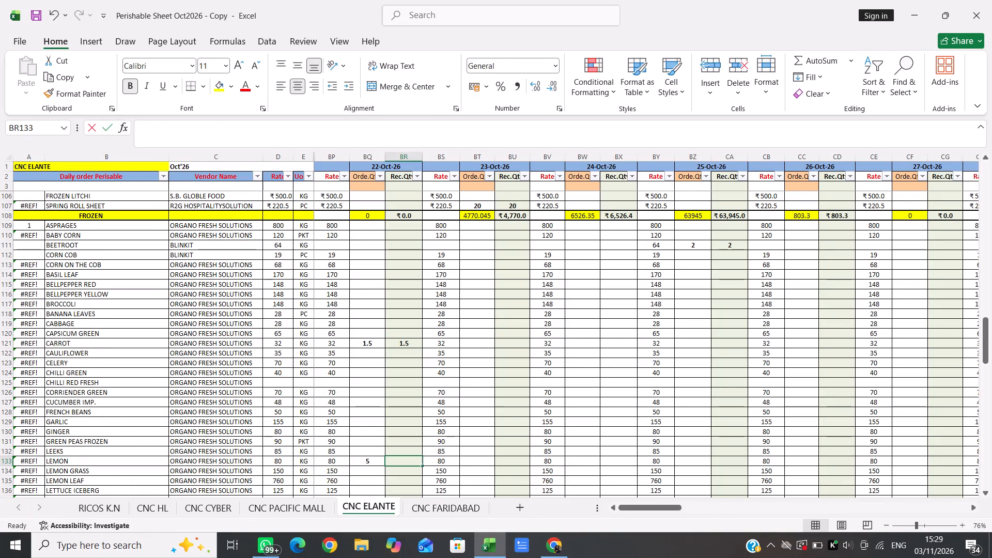
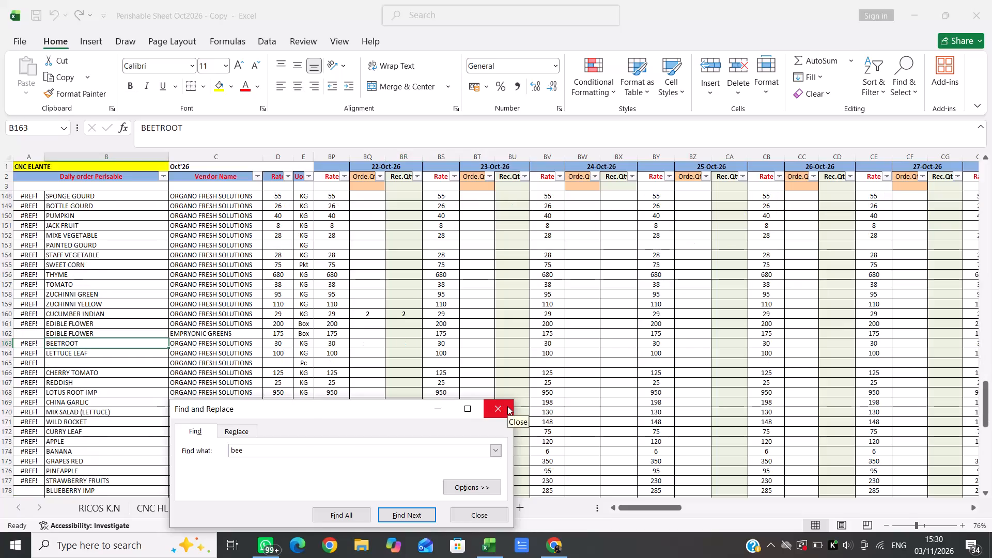
Enter 1 as the ordered quantity for BEETROOT under 22-Oct-26 on the CNC ELANTE sheet.
left_click(507, 406)
key("Right")
key("Right")
key("Right")
key("Right")
key("Right")
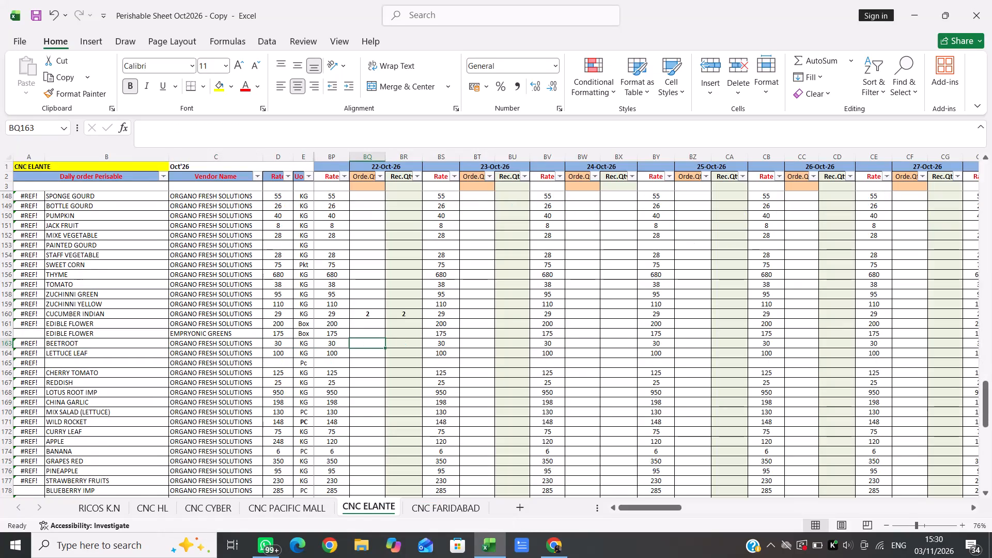
key("1")
key("Right")
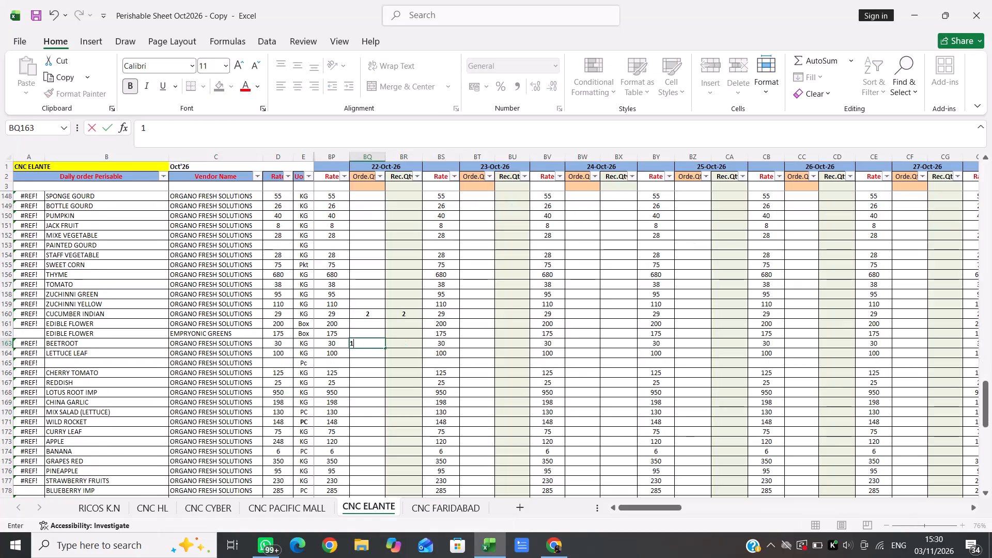
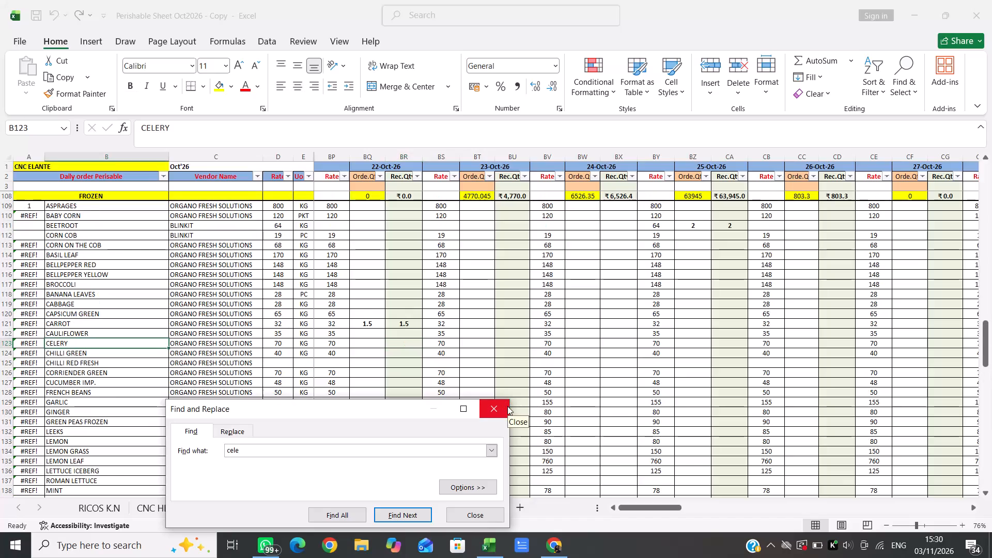
Go to CELERY's ordered quantity cell under 22-Oct-26 on the CNC ELANTE sheet, closing the search.
left_click(493, 410)
key("Right")
key("Right")
key("Right")
key("Right")
key("Right")
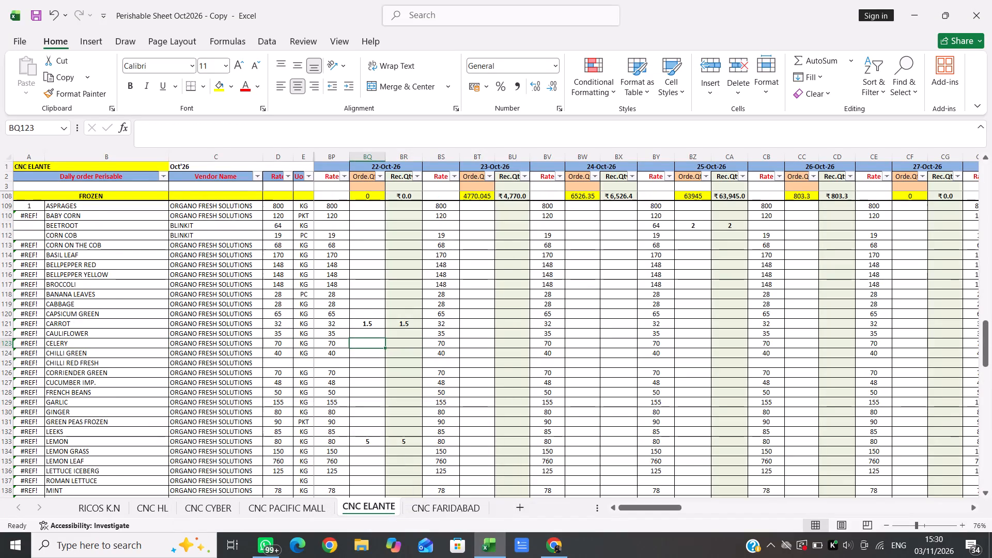
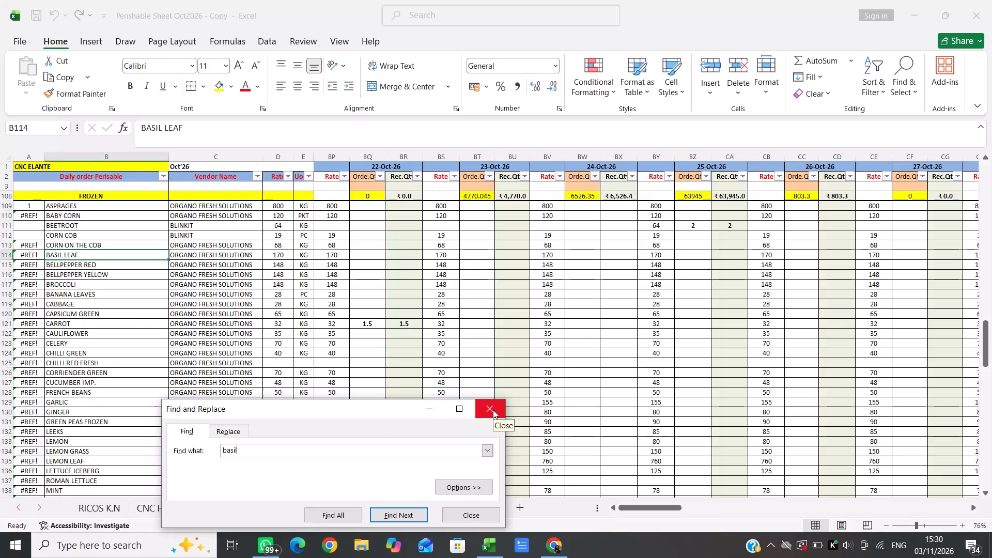
Enter 0.3 as BASIL LEAF's ordered quantity under 22-Oct-26 on the CNC ELANTE sheet and move on to its received quantity.
left_click(493, 410)
key("Right")
key("Right")
key("Right")
key("Right")
key("Right")
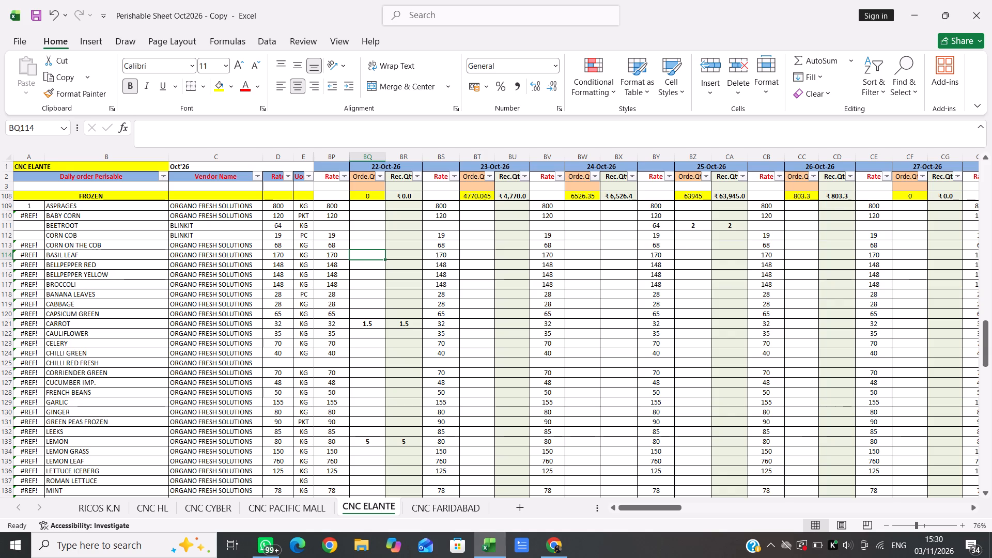
type("0.3")
key("Right")
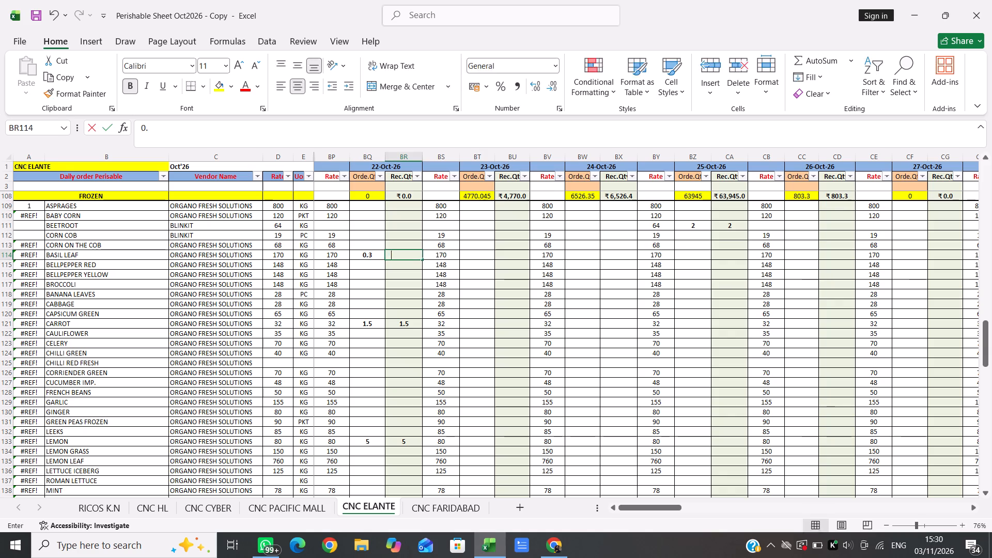
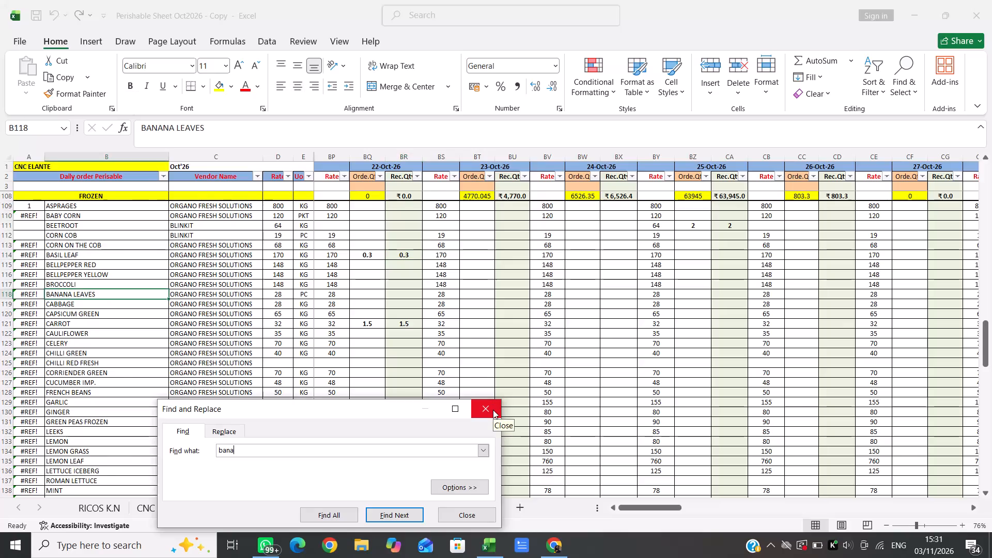
Find the BANANA row past BANANA LEAVES and enter 3 as its ordered quantity under 22-Oct-26.
key("Return")
left_click(485, 410)
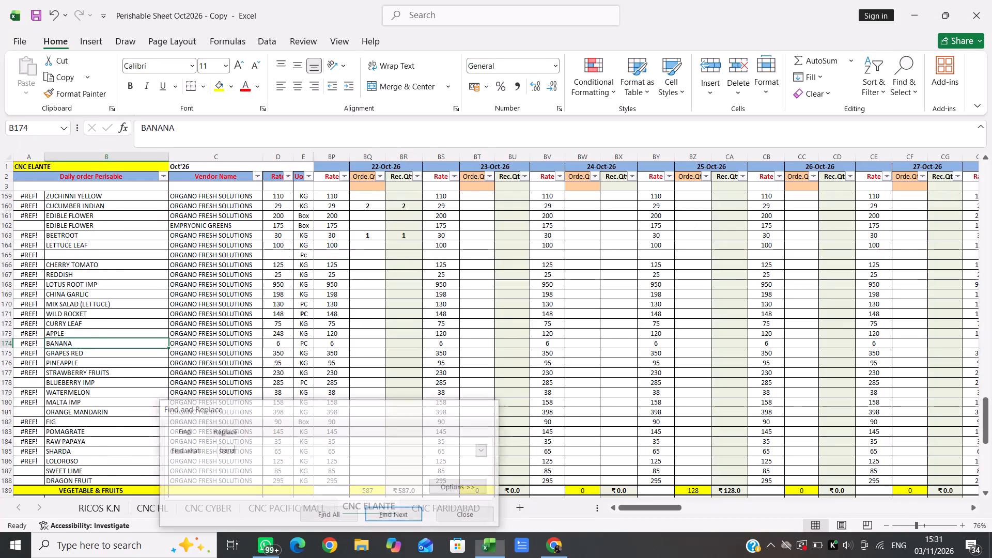
key("Right")
key("Right")
key("Right")
key("Right")
key("Right")
key("3")
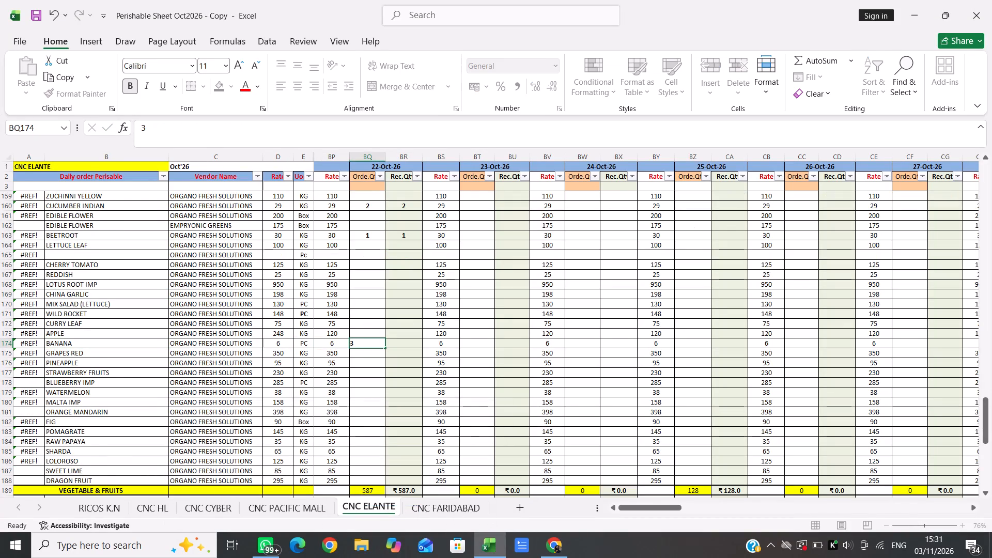
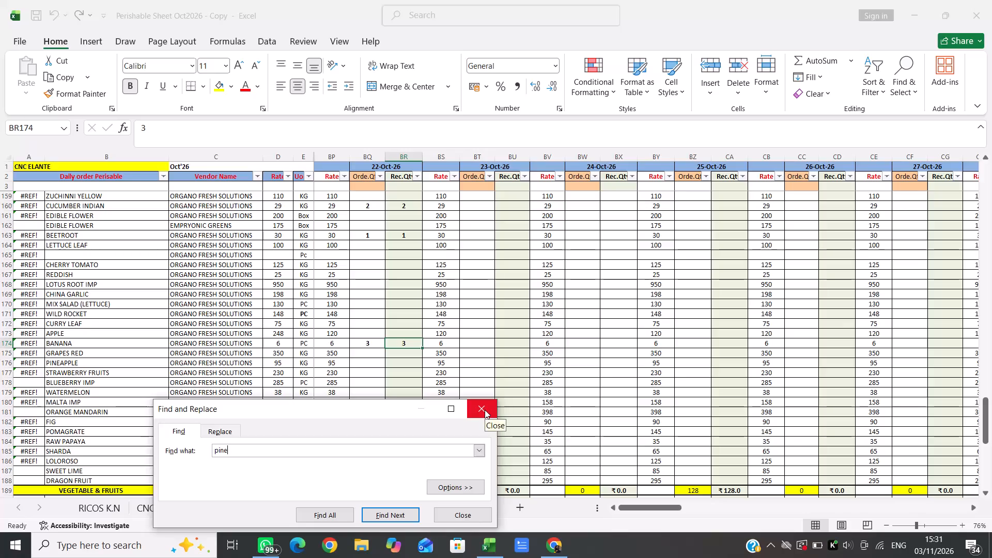
Search for "pine" to find the PINEAPPLE row and select its ordered quantity cell under 22-Oct-26.
key("Return")
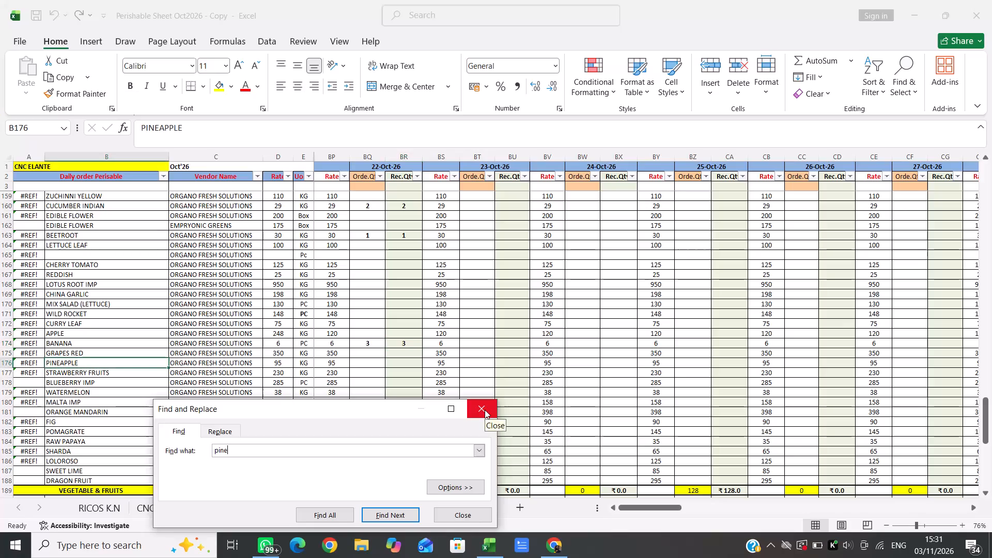
left_click(485, 410)
key("Right")
key("Right")
key("Right")
key("Right")
key("Right")
key("Right")
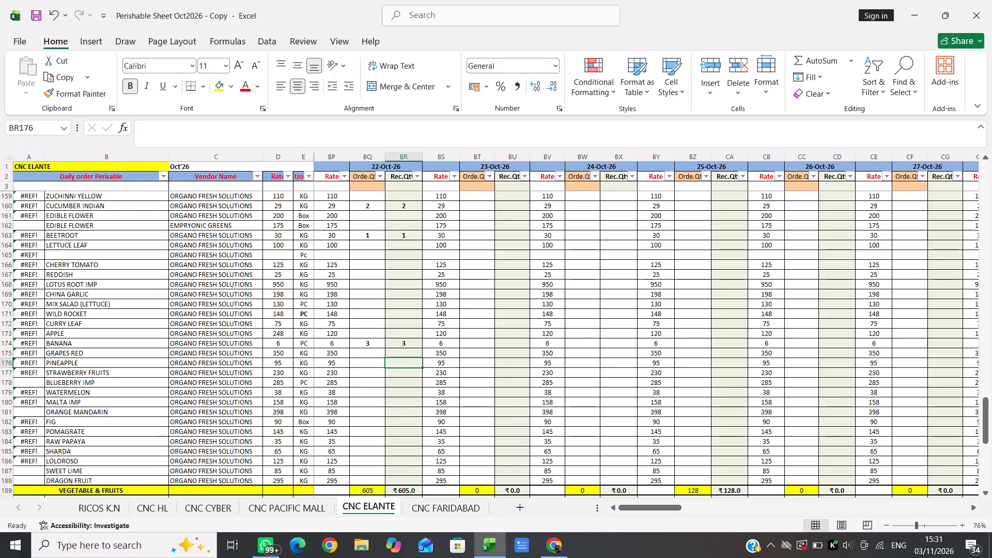
key("Left")
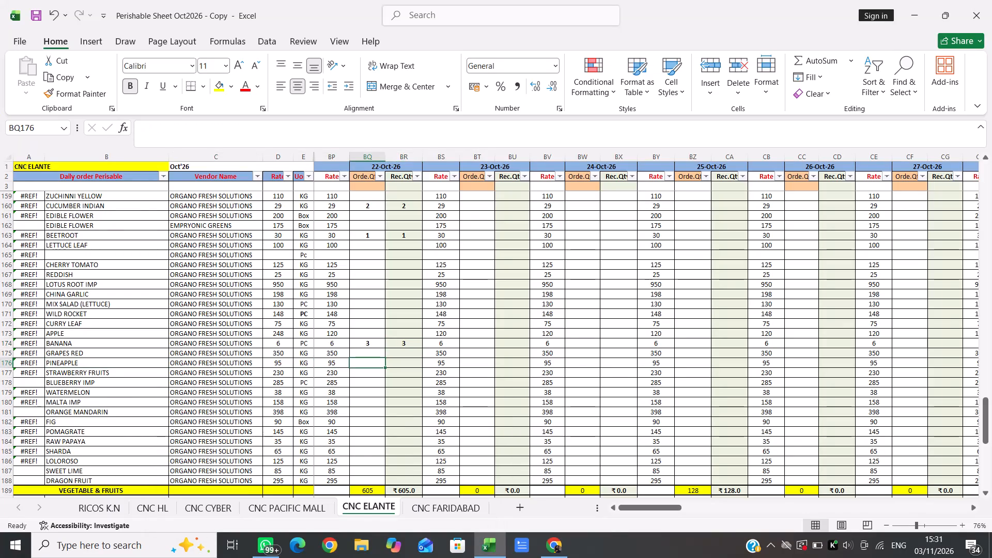
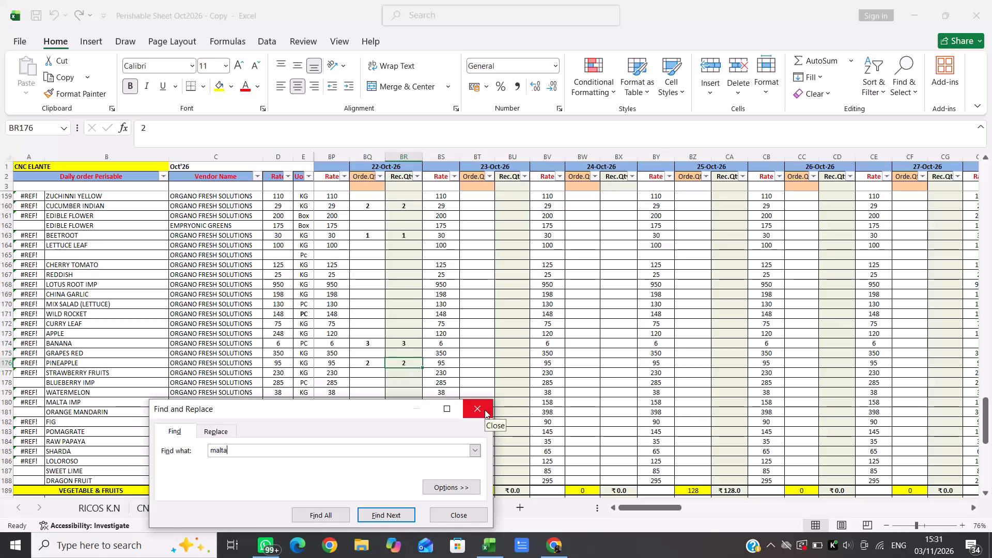
Search for "malta" to find the MALTA IMP row and go to its ordered quantity cell under 22-Oct-26.
key("Return")
left_click(509, 410)
key("Right")
key("Right")
key("Right")
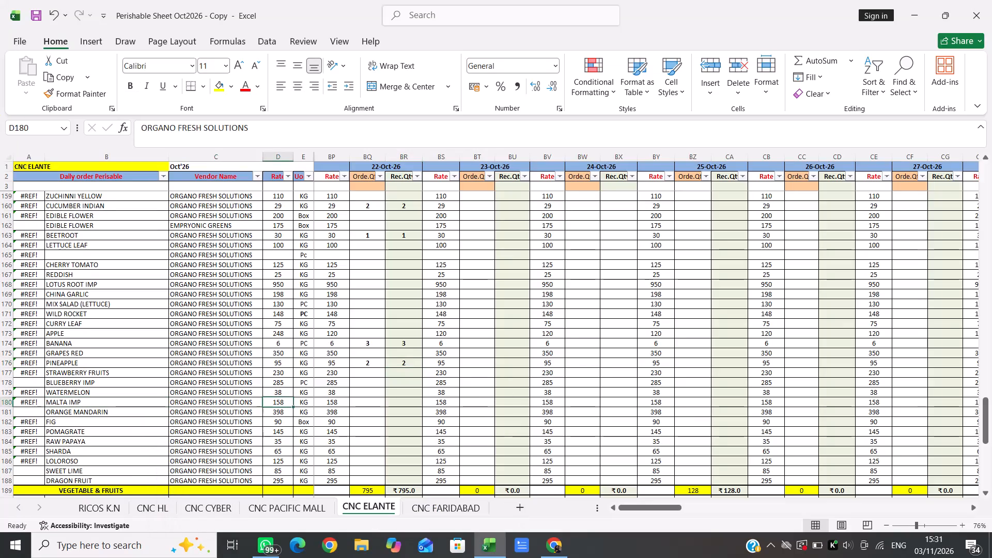
key("Right")
key("Right")
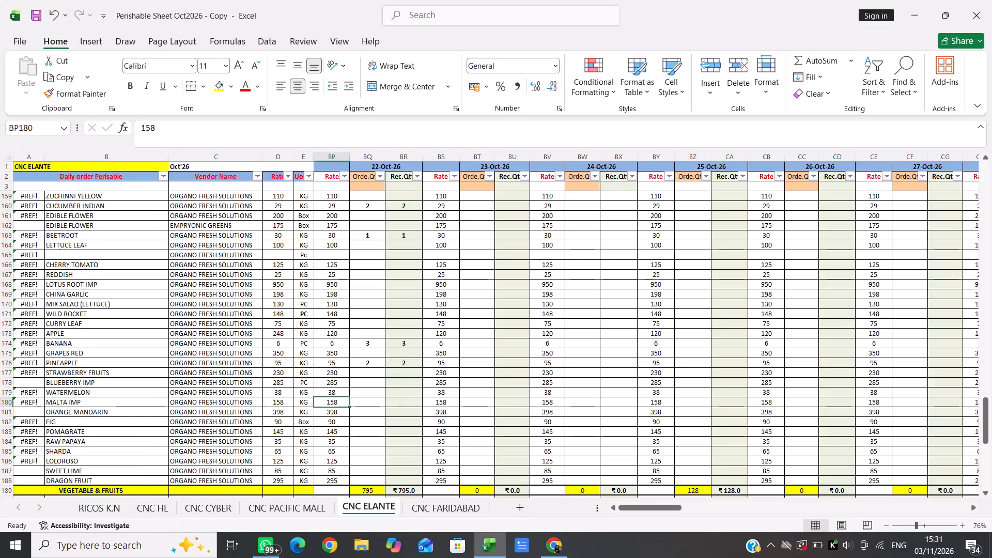
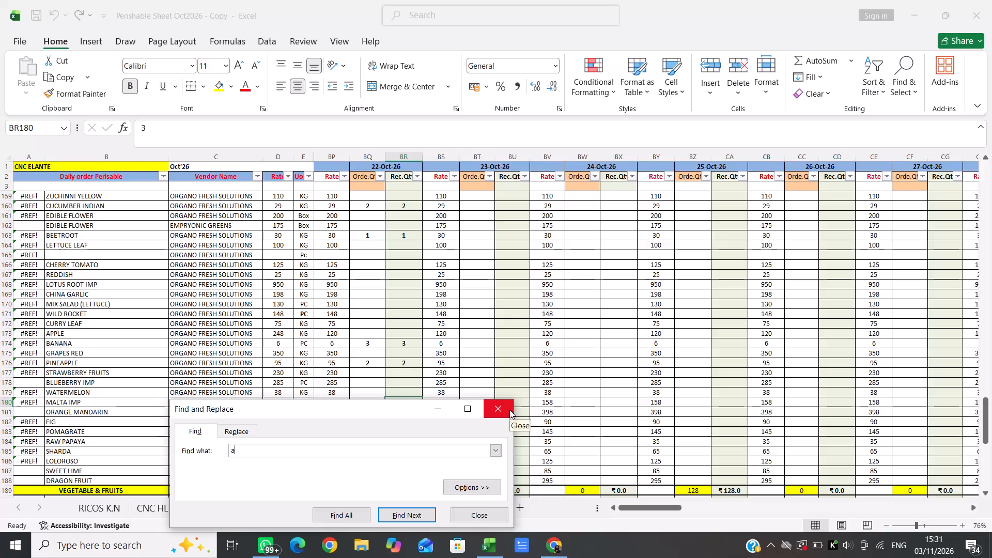
Search for "apple" to find the APPLE row from ORGANO FRESH SOLUTIONS and go to its ordered quantity cell under 22-Oct-26.
type("pple")
key("Return")
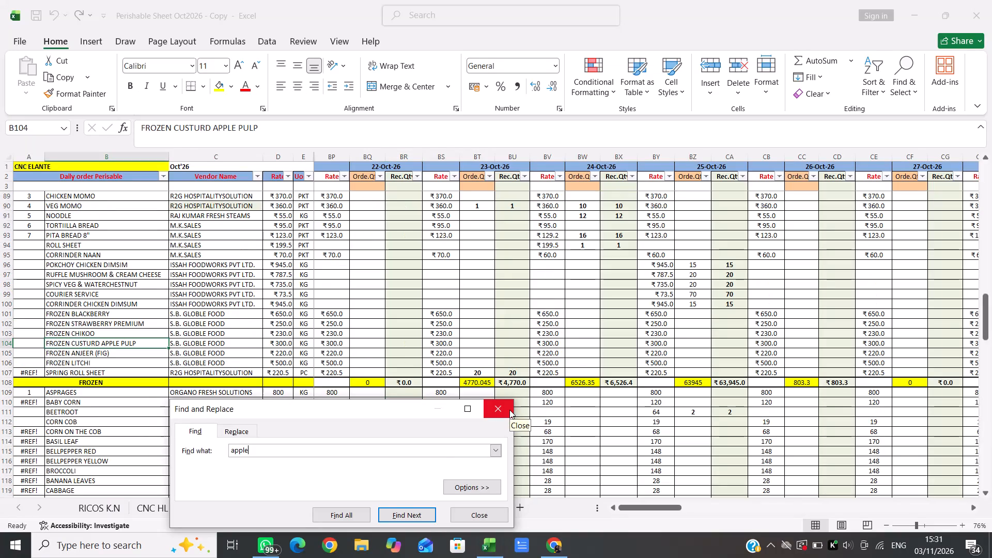
left_click(497, 410)
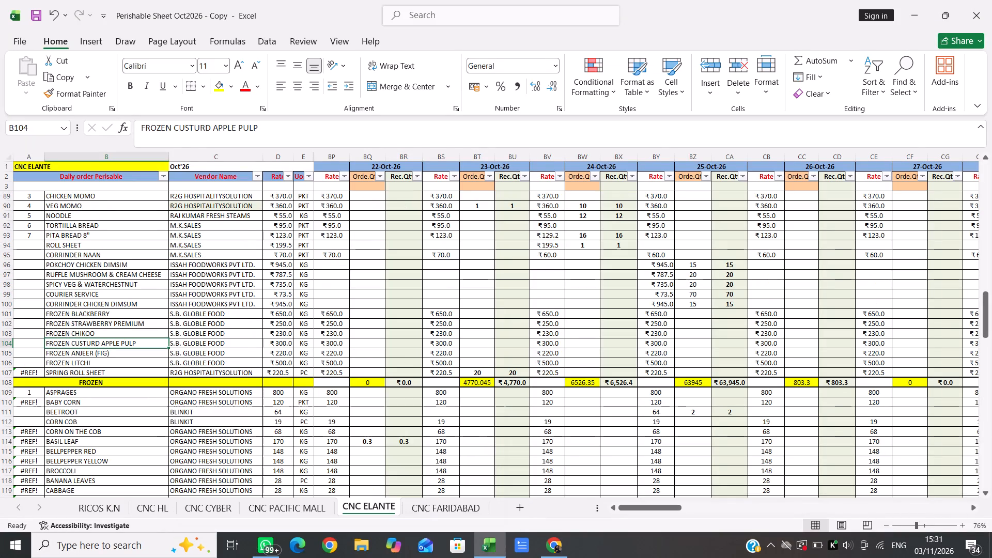
key("ctrl+f")
key("Return")
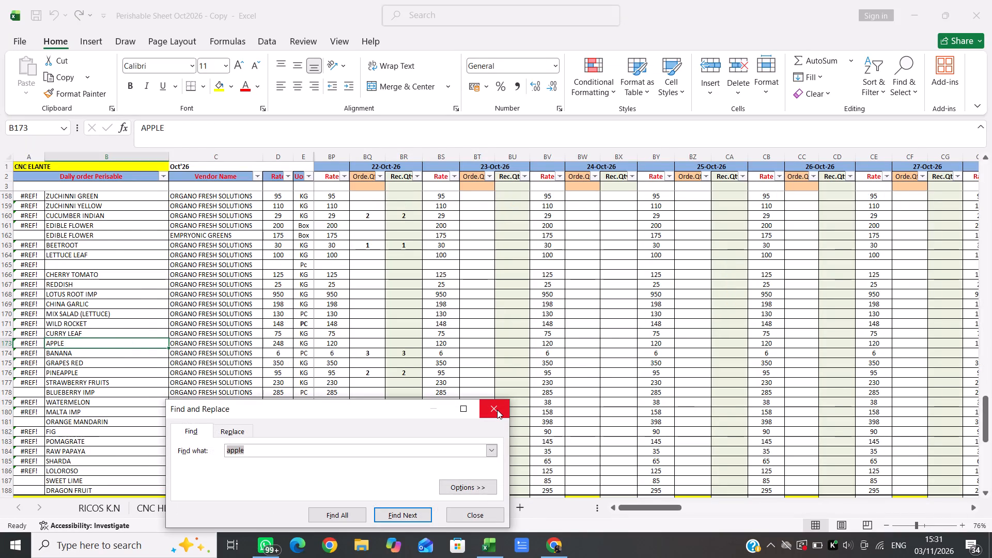
left_click(497, 410)
key("Right")
key("Right")
key("Right")
key("Right")
key("Right")
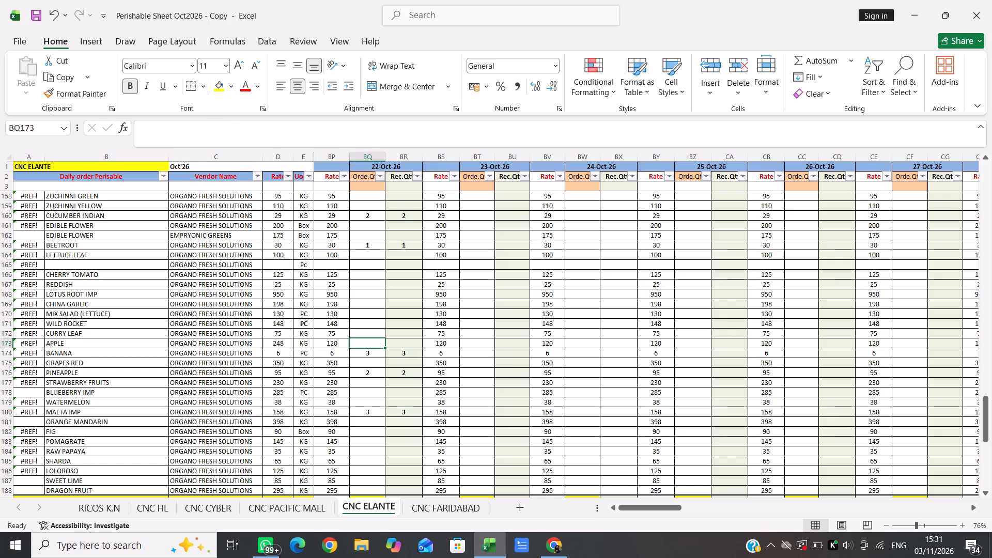
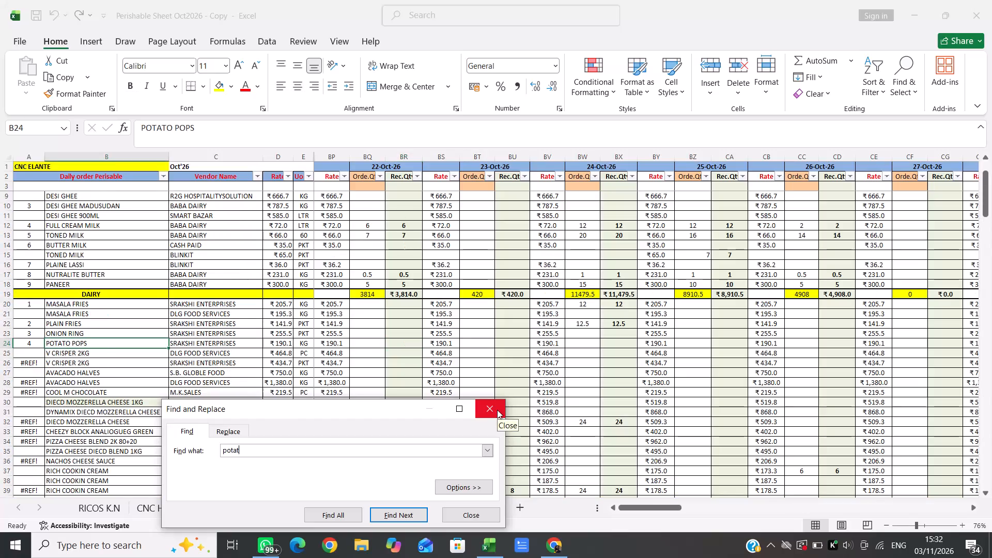
Find the POTATO row from ORGANO FRESH SOLUTIONS and go to its ordered quantity cell under 22-Oct-26.
key("Return")
left_click(497, 410)
key("Right")
key("Right")
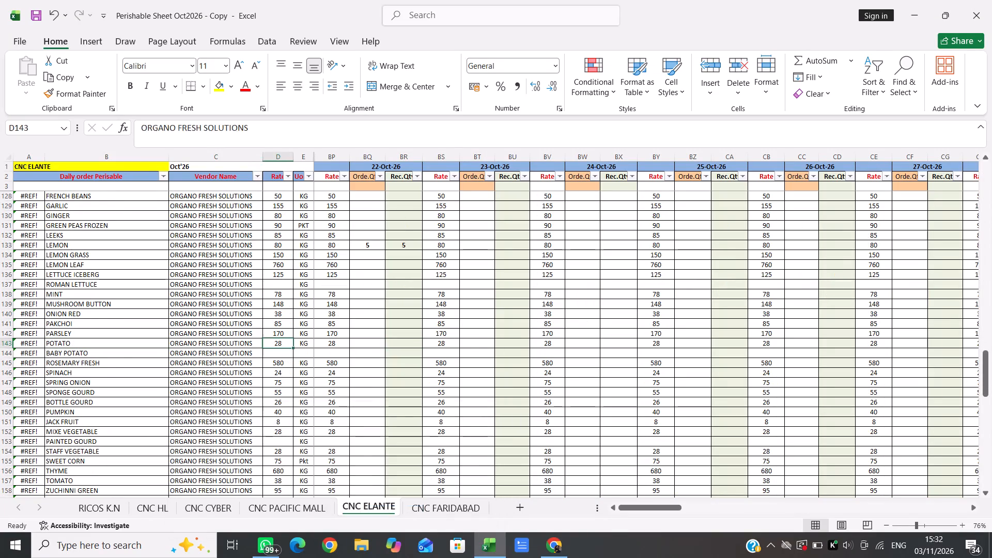
key("Right")
key("Right")
key("Right")
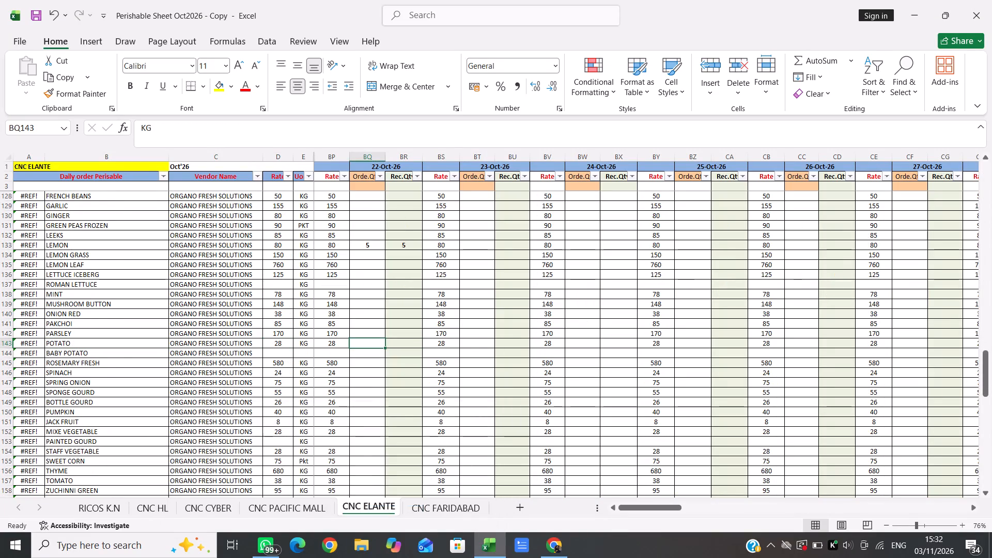
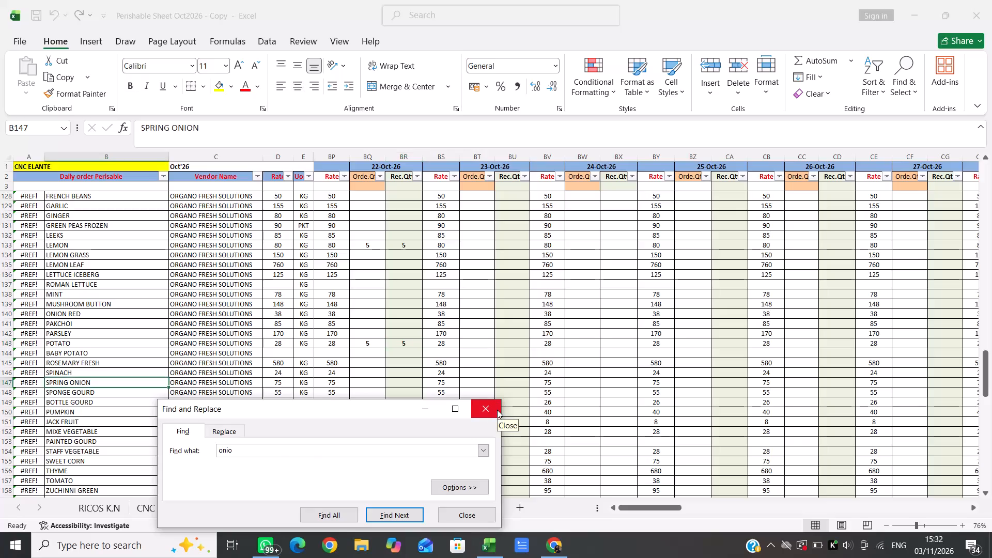
Find the ONION RED row from ORGANO FRESH SOLUTIONS by searching for "onio" and go to its ordered quantity cell under 22-Oct-26.
left_click(497, 410)
key("ctrl+f")
key("Return")
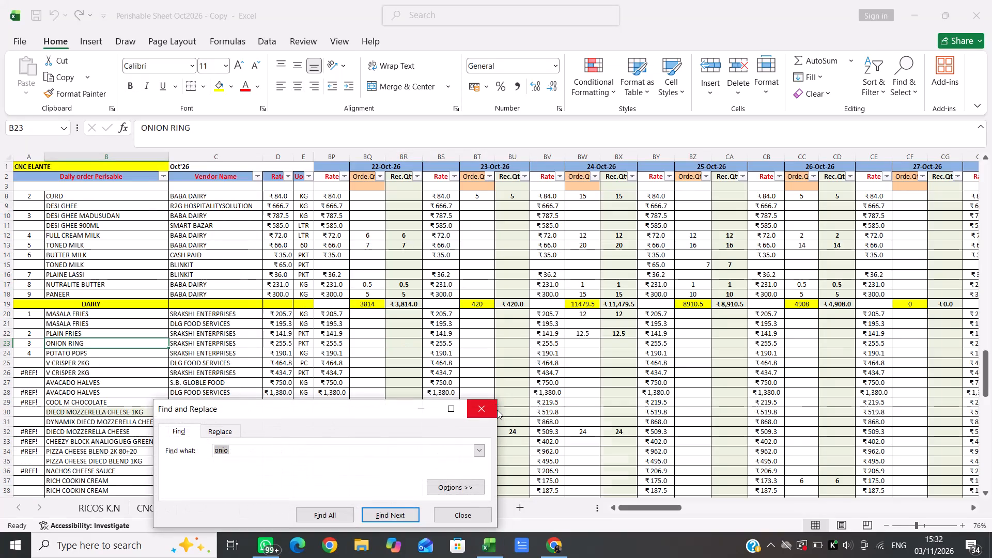
key("Return")
left_click(485, 410)
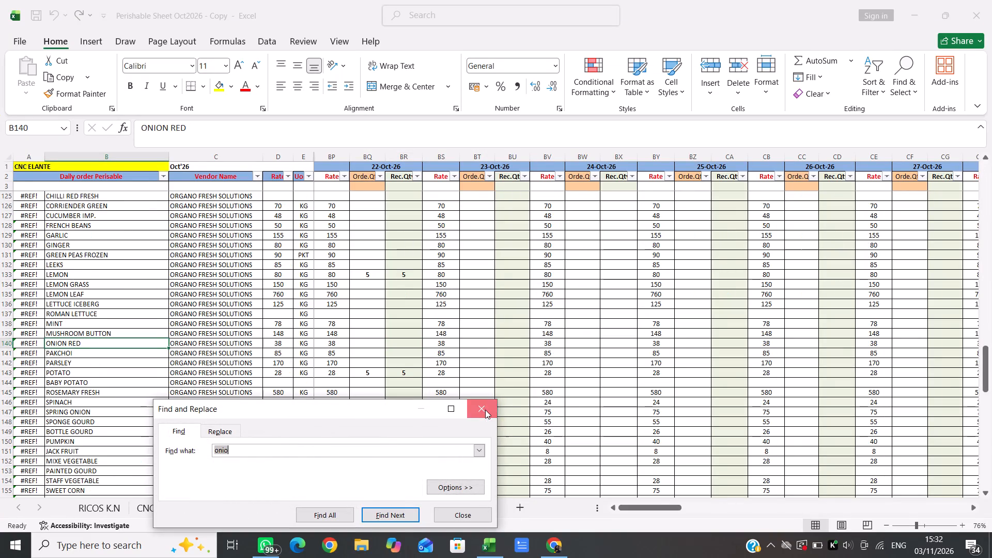
key("Right")
key("Right")
key("Right")
key("Right")
key("Right")
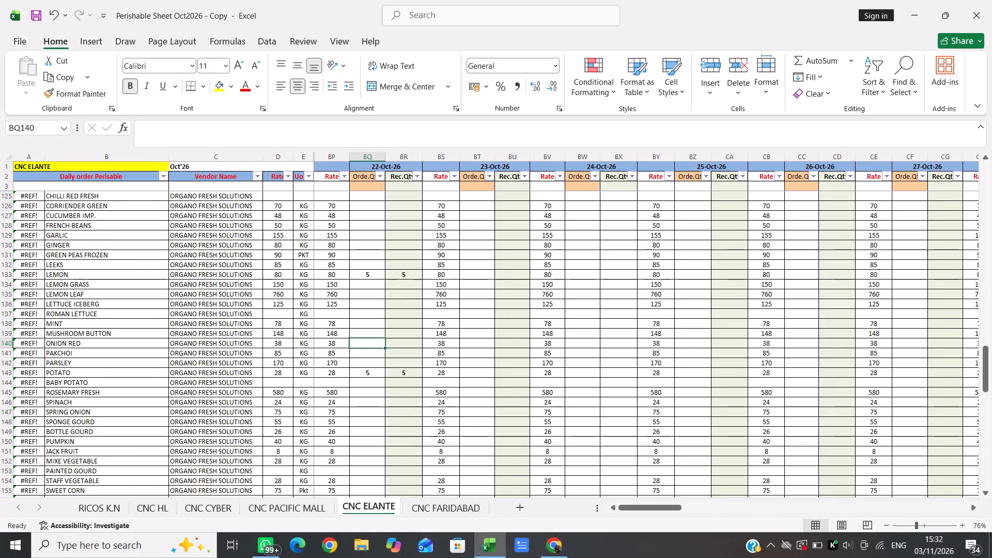
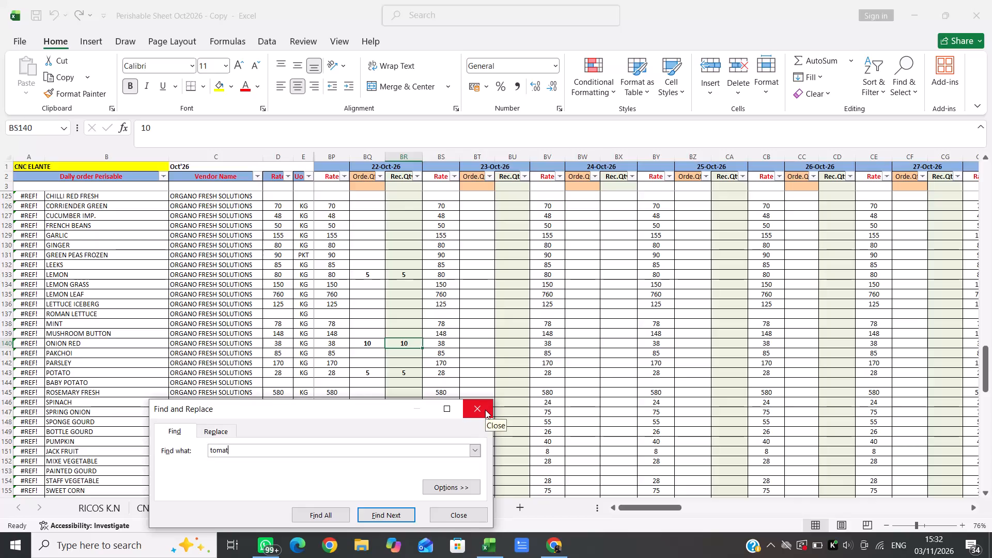
Finish the search for "tomat" and go to the ordered quantity cell under 22-Oct-26 in the TOMATO row from ORGANO FRESH SOLUTIONS.
left_click(475, 408)
key("Right")
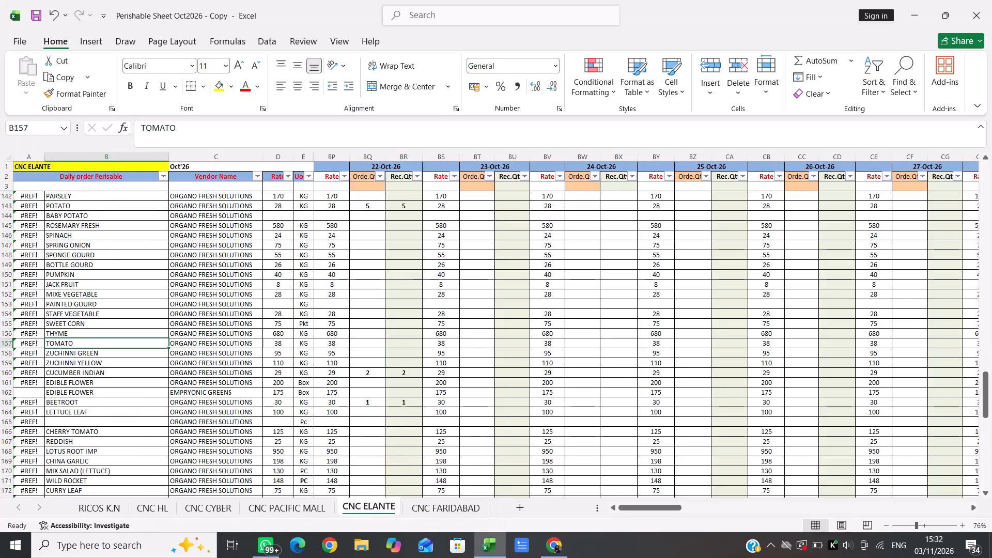
key("Right")
key("Right")
key("Right")
key("Right")
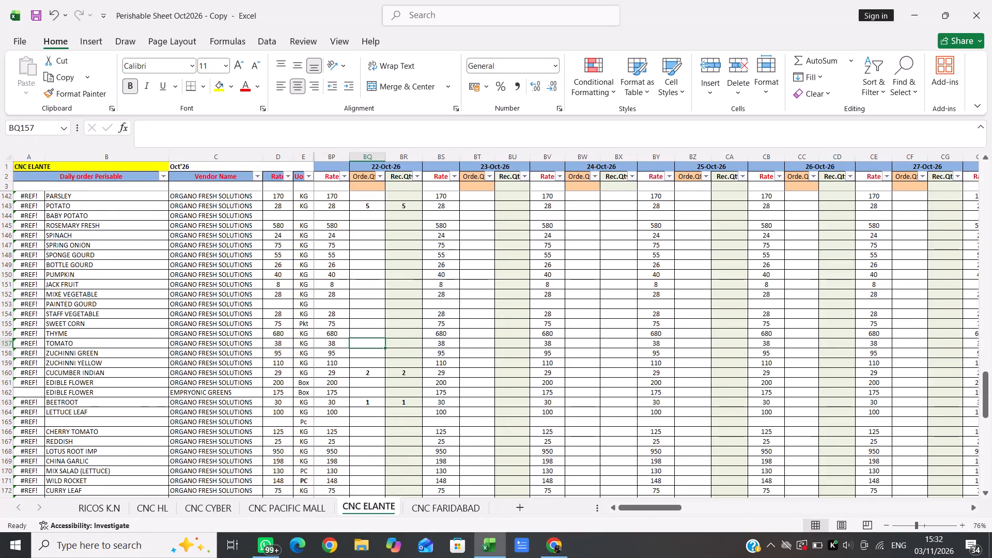
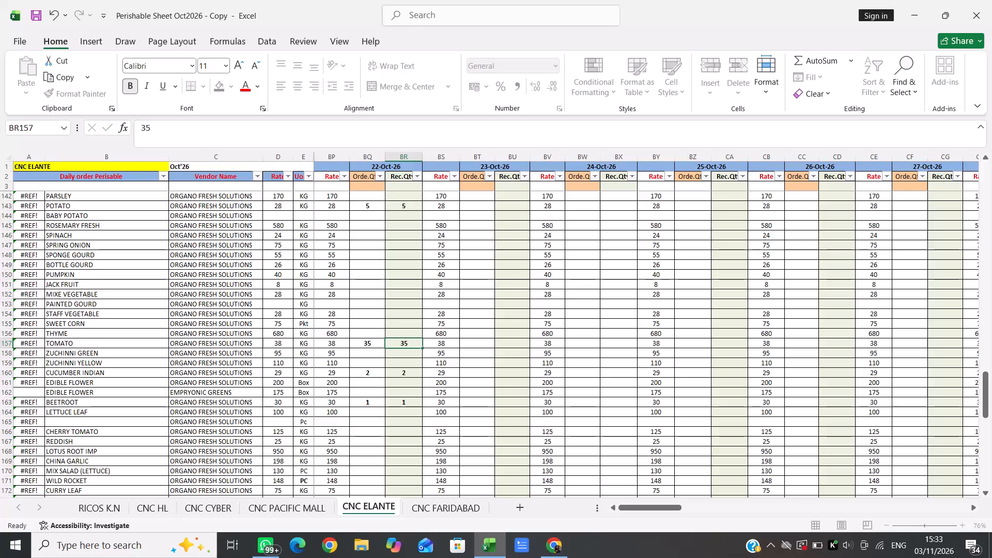
Search for "cabba" and enter 1.5 as the ordered quantity under 22-Oct-26 in the CABBAGE row.
key("BackSpace")
key("BackSpace")
key("BackSpace")
type("cab")
key("b")
key("a")
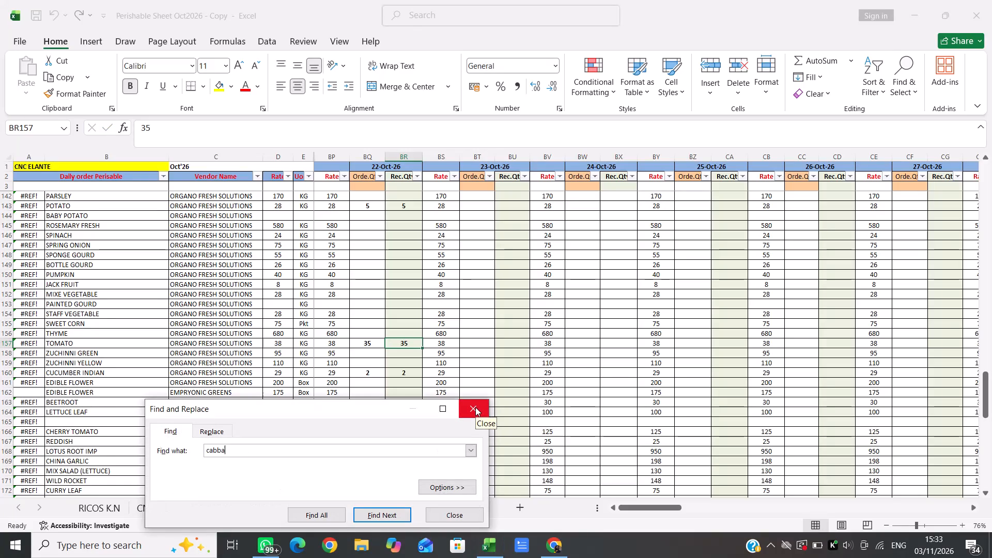
key("Return")
left_click(475, 407)
key("Right")
key("Right")
key("Right")
key("Right")
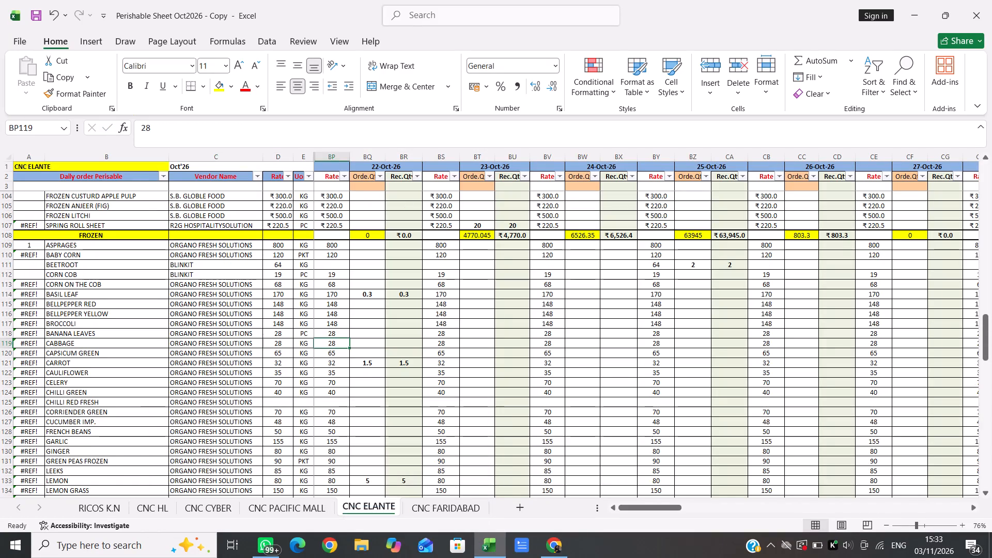
key("Right")
type("1.5")
key("Right")
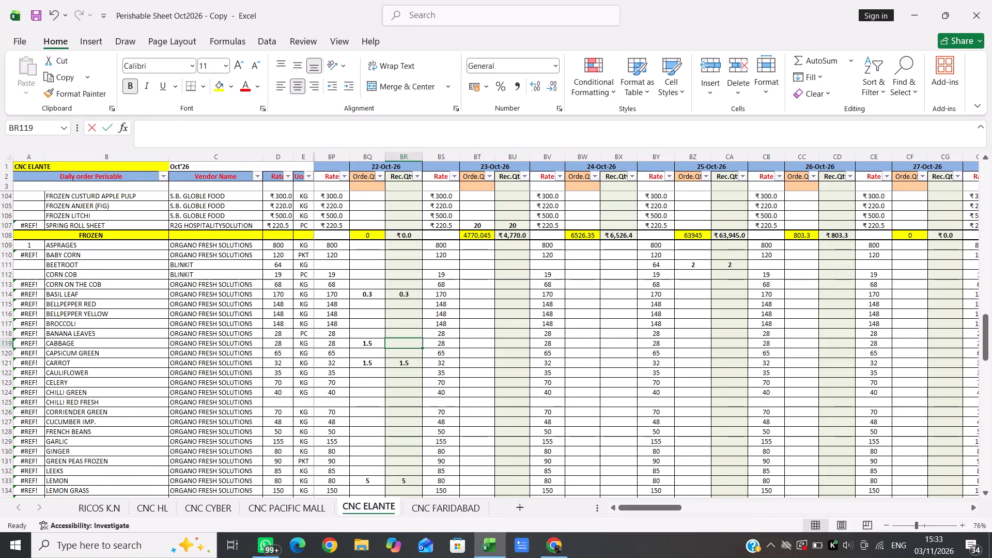
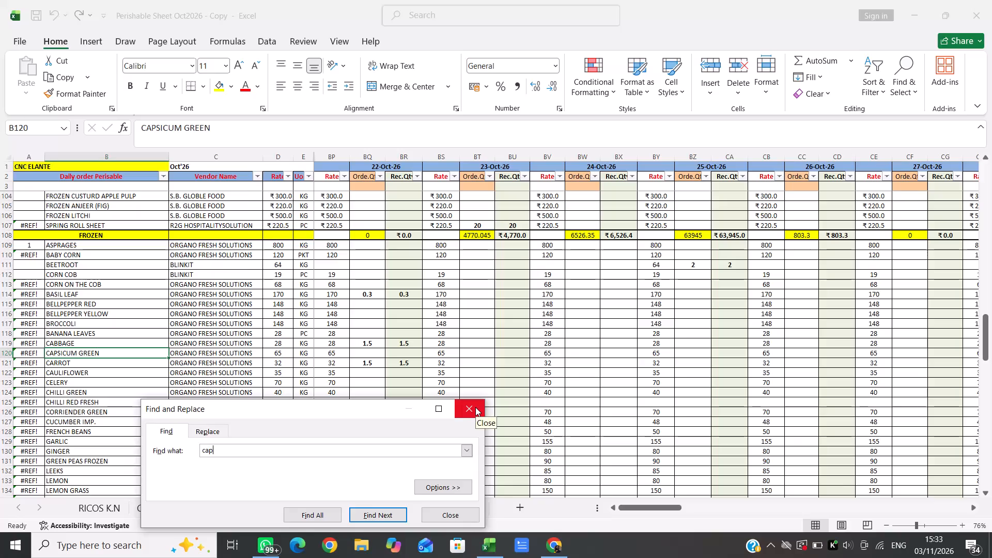
Enter 4 as both the ordered and received quantity under 22-Oct-26 in the CAPSICUM GREEN row.
key("Right")
key("Right")
key("Right")
key("Right")
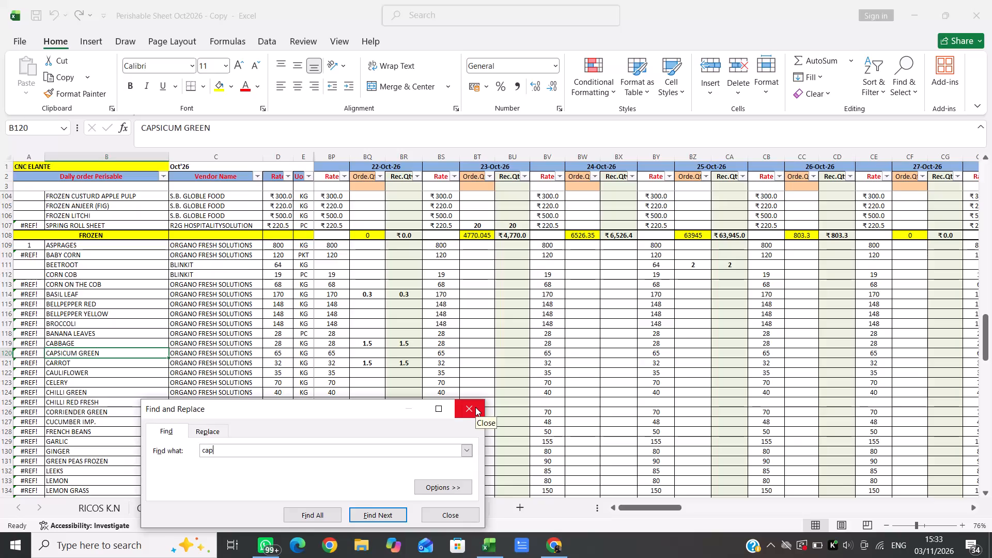
left_click(475, 407)
key("Right")
key("Right")
key("Right")
key("Right")
key("Right")
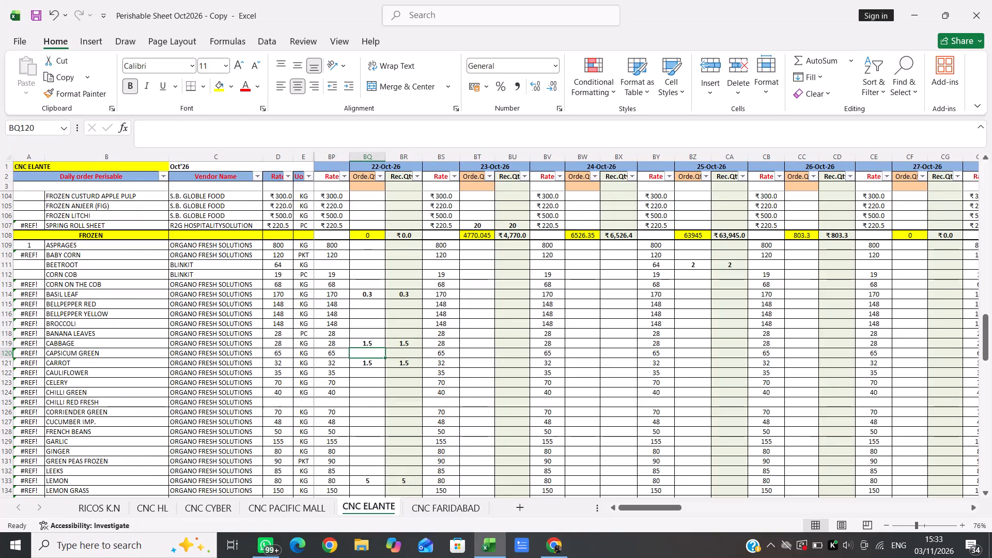
key("4")
key("Right")
key("4")
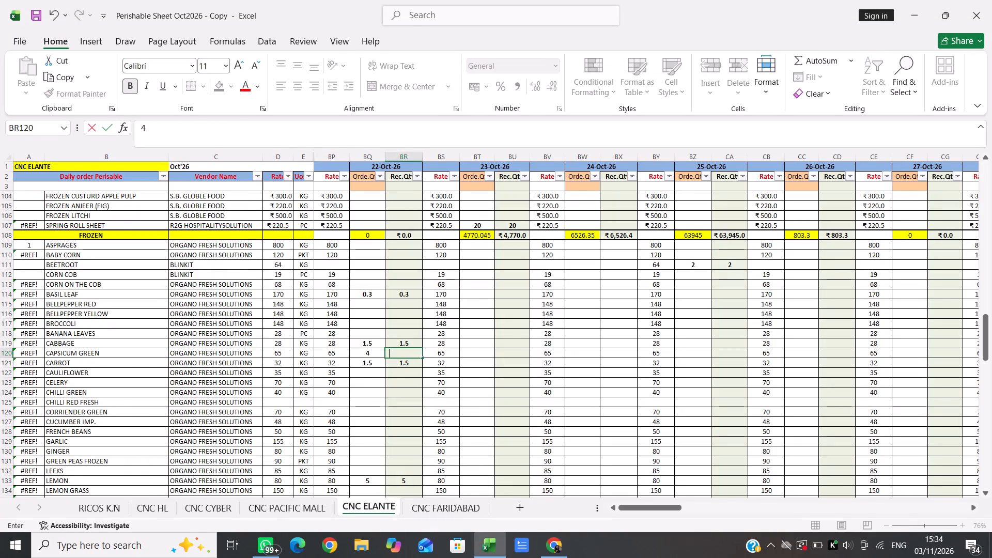
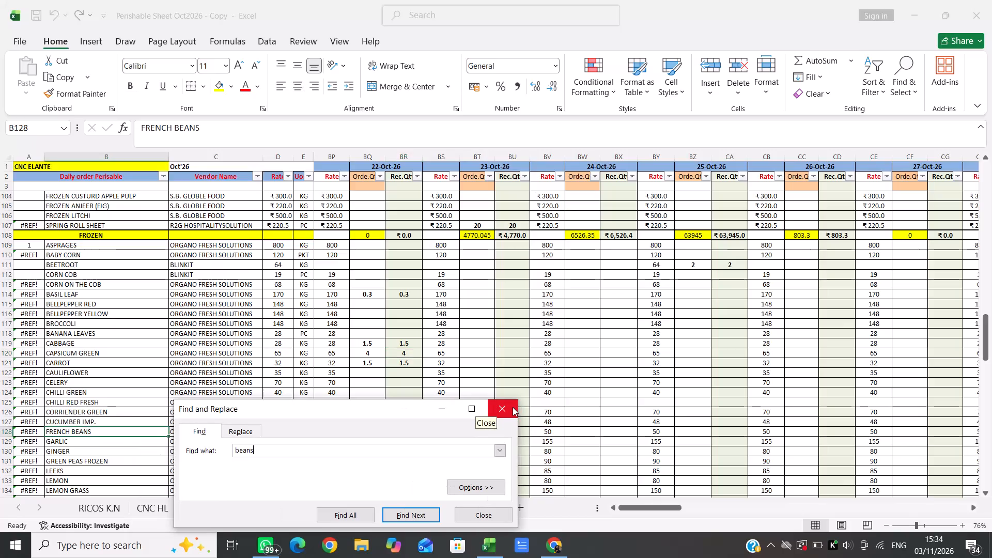
Enter 0.5 as the ordered quantity under 22-Oct-26 in the FRENCH BEANS row.
left_click(513, 407)
key("Right")
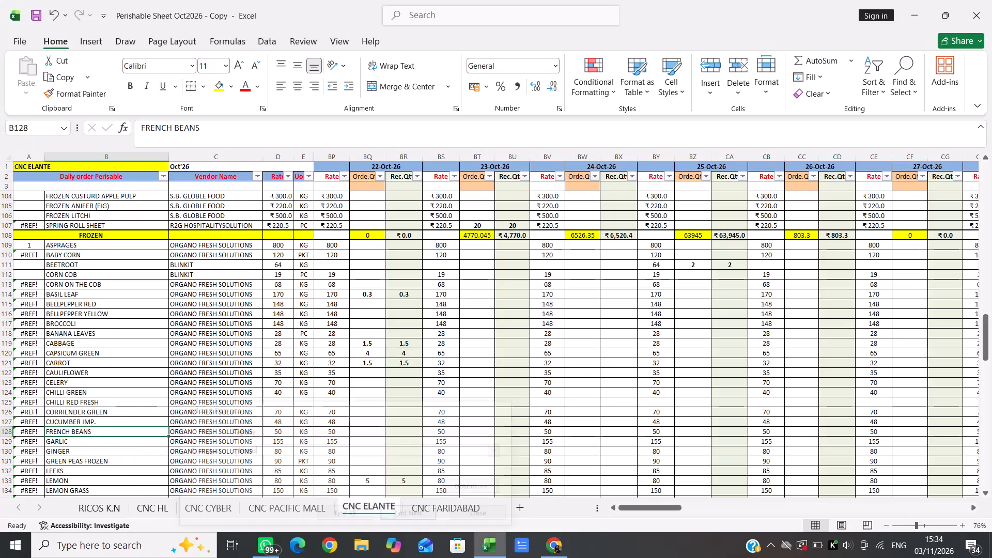
key("Right")
key("Right")
key("Right")
key("Right")
type("0.5")
key("Right")
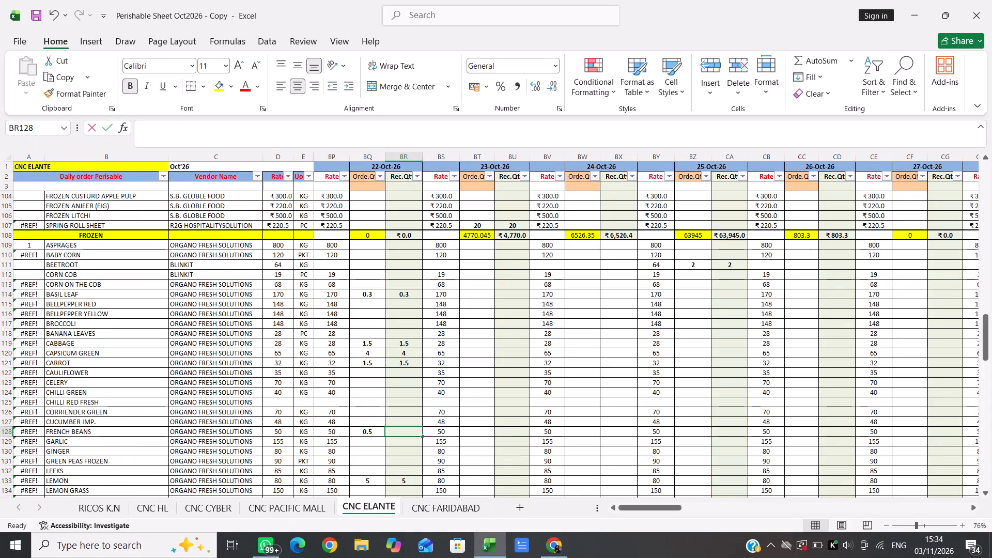
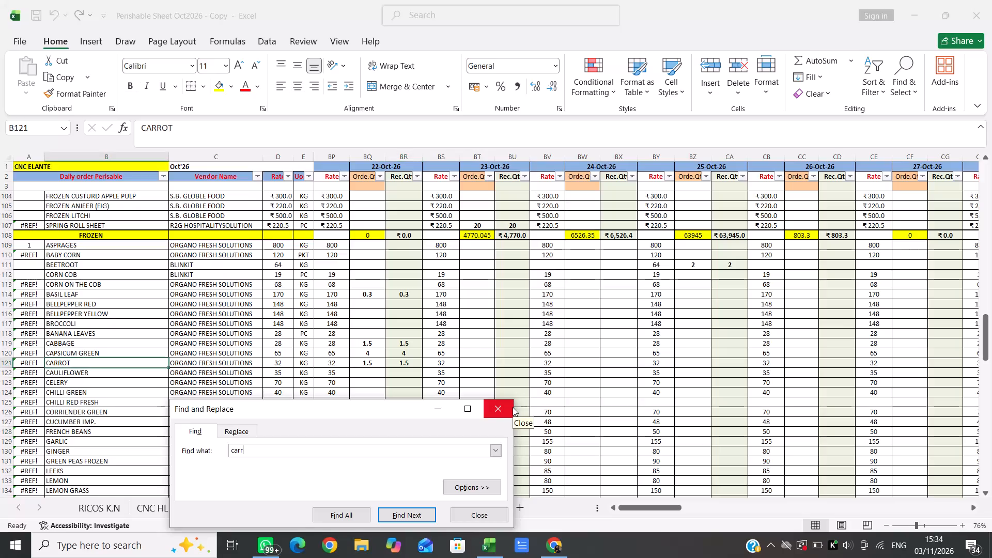
Close the search and select the 22-Oct-26 ordered quantity cell in the CARROT row.
left_click(489, 410)
key("Right")
key("Right")
key("Right")
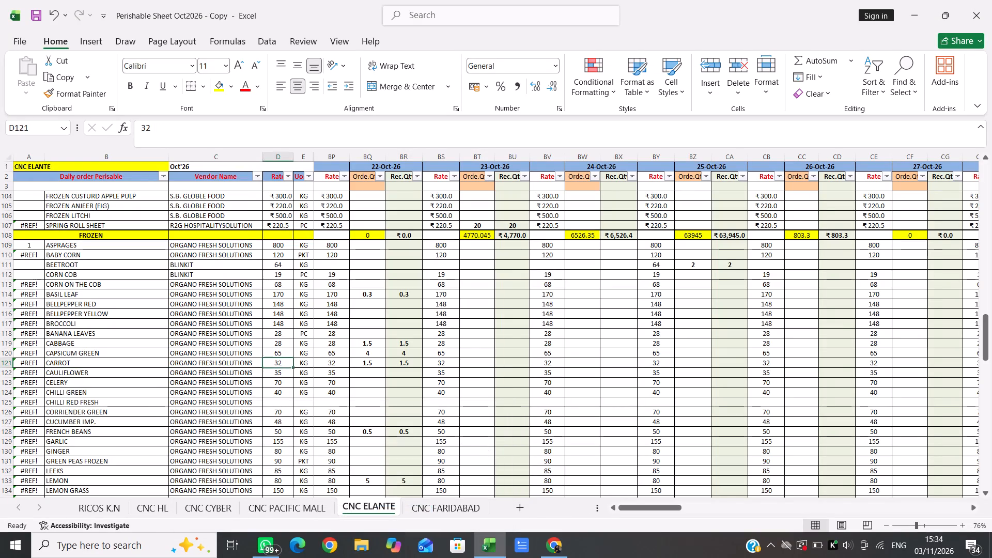
key("Right")
key("Right")
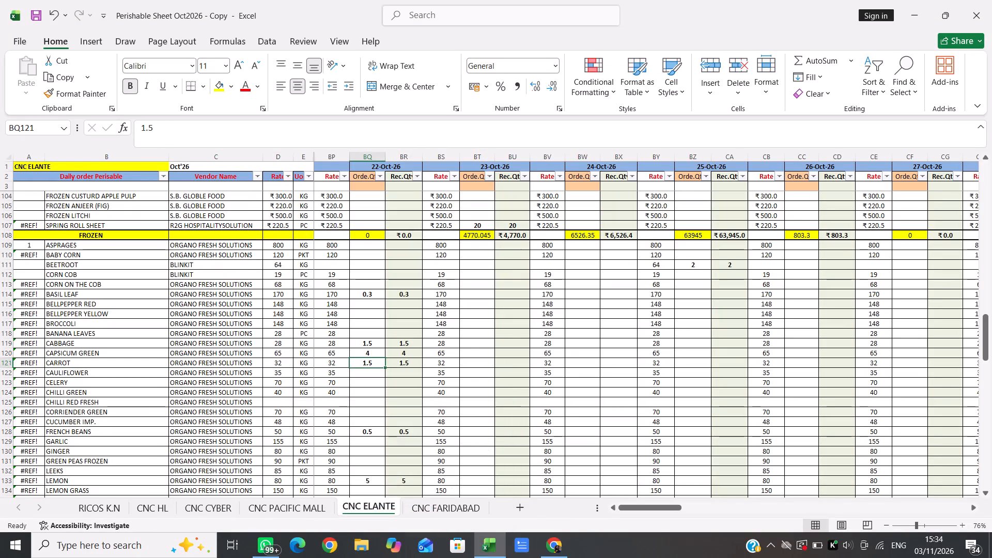
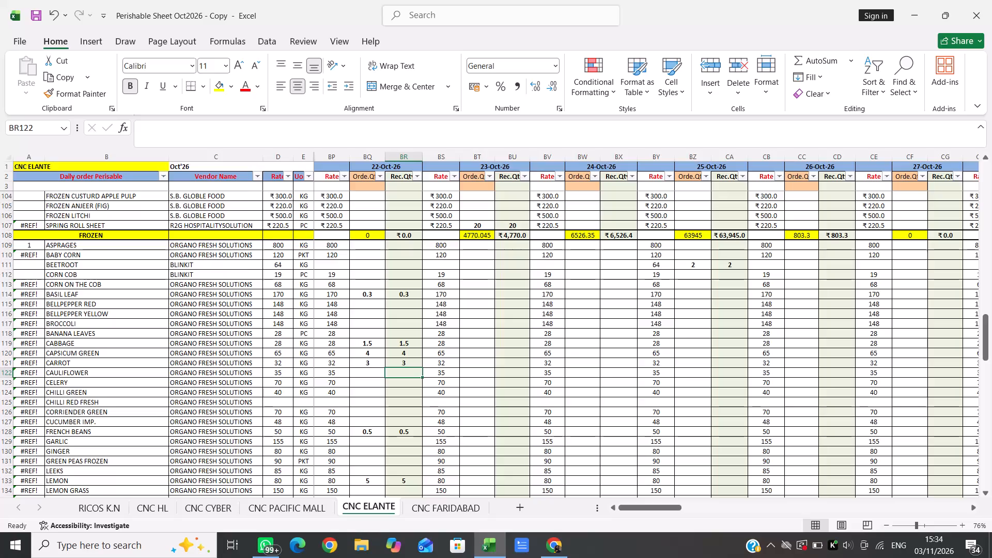
Search the sheet for "ging" and enter 0.5 as the 22-Oct-26 ordered quantity in the GINGER row.
key("ctrl+f")
key("BackSpace")
key("BackSpace")
key("BackSpace")
key("BackSpace")
type("ging")
key("Return")
left_click(497, 410)
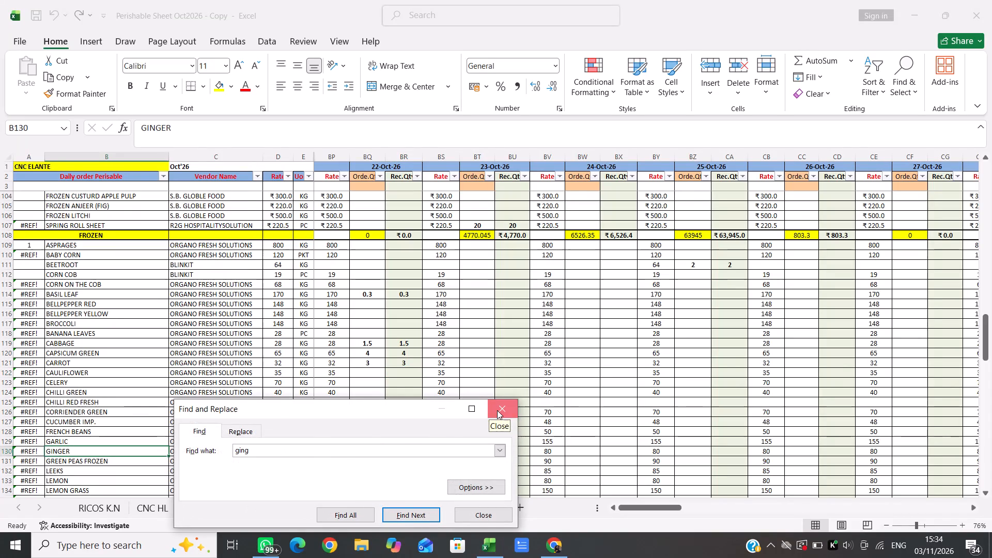
key("Right")
key("Right")
key("Right")
key("Right")
key("Right")
type("0.5")
key("Right")
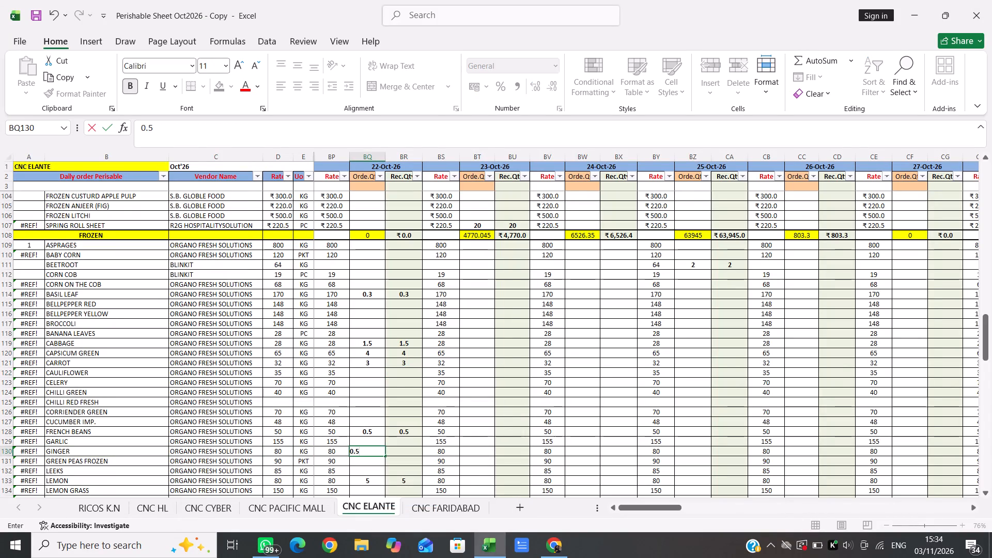
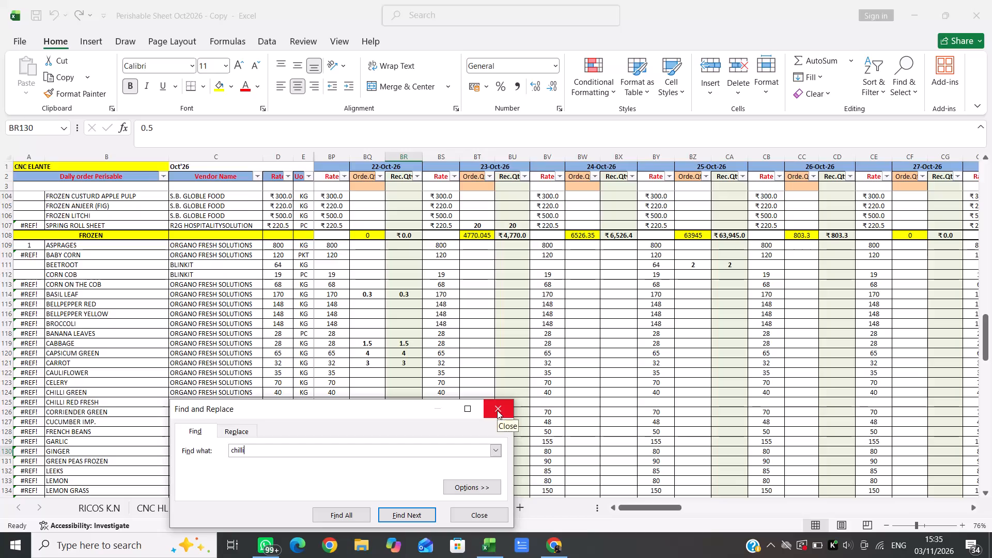
Search the sheet for "chilli" and move along the CHILLI GREEN row to the 22-Oct-26 columns.
key("Return")
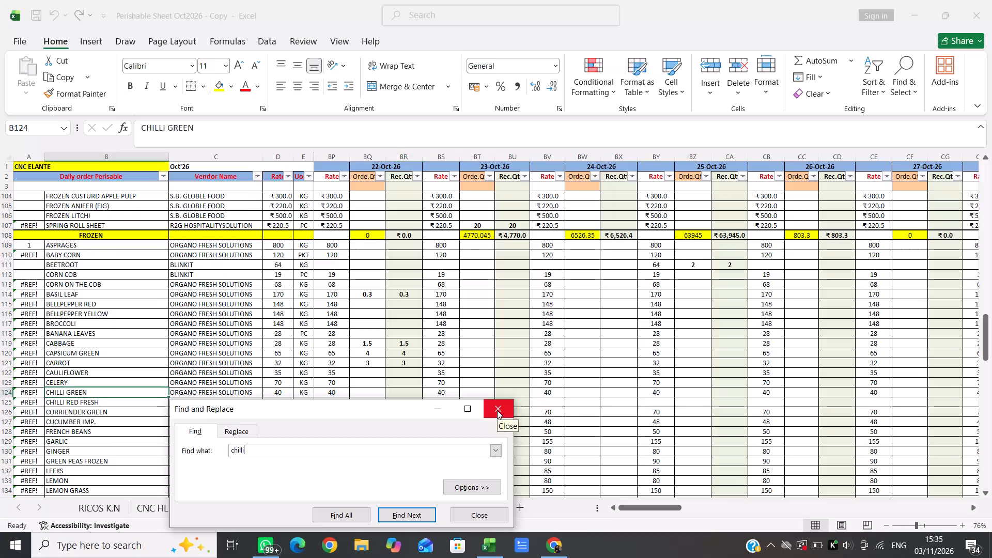
left_click(497, 410)
key("Right")
key("Right")
key("Right")
key("Right")
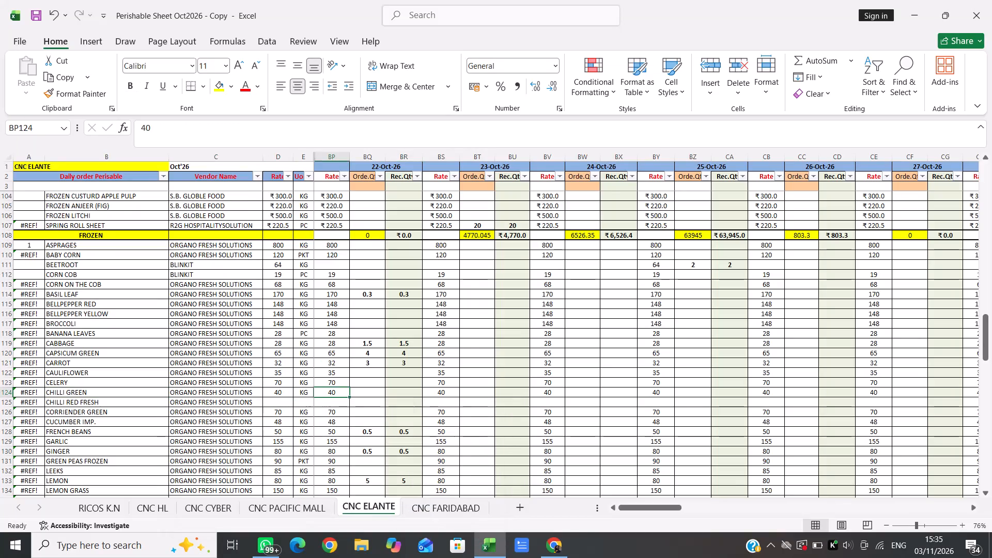
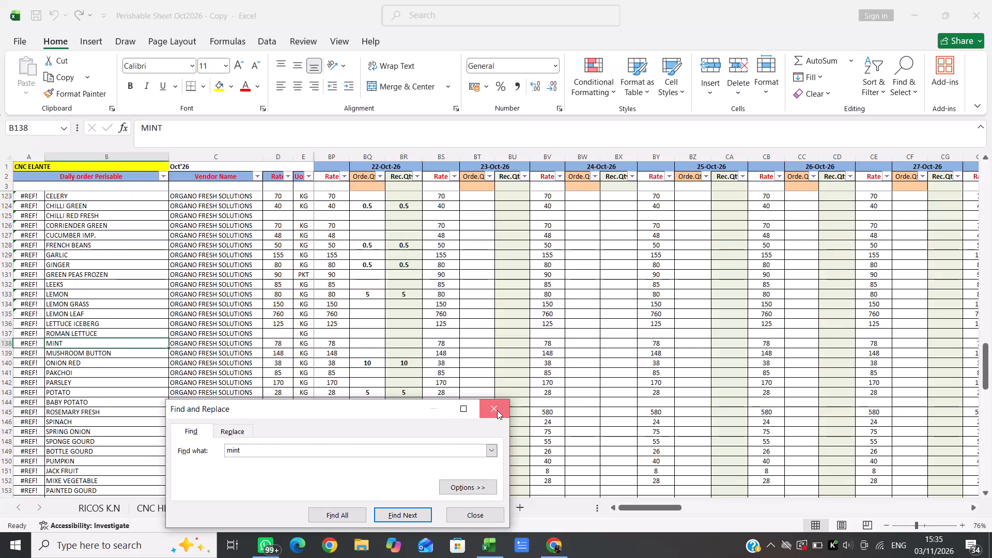
Enter 0.5 as the 22-Oct-26 order quantity in the MINT row of the CNC ELANTE sheet.
key("Right")
key("Right")
key("Right")
key("Right")
key("Right")
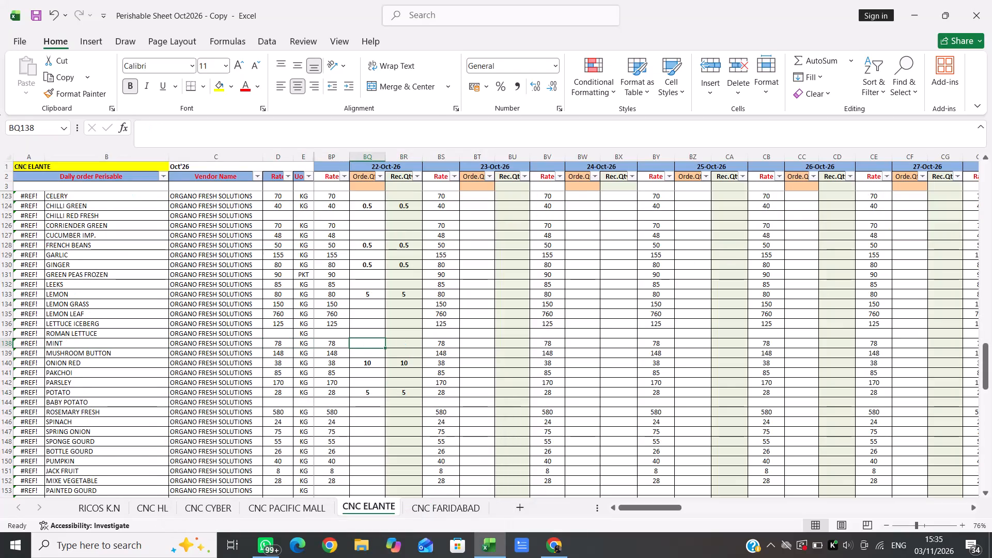
type("0.5")
key("Right")
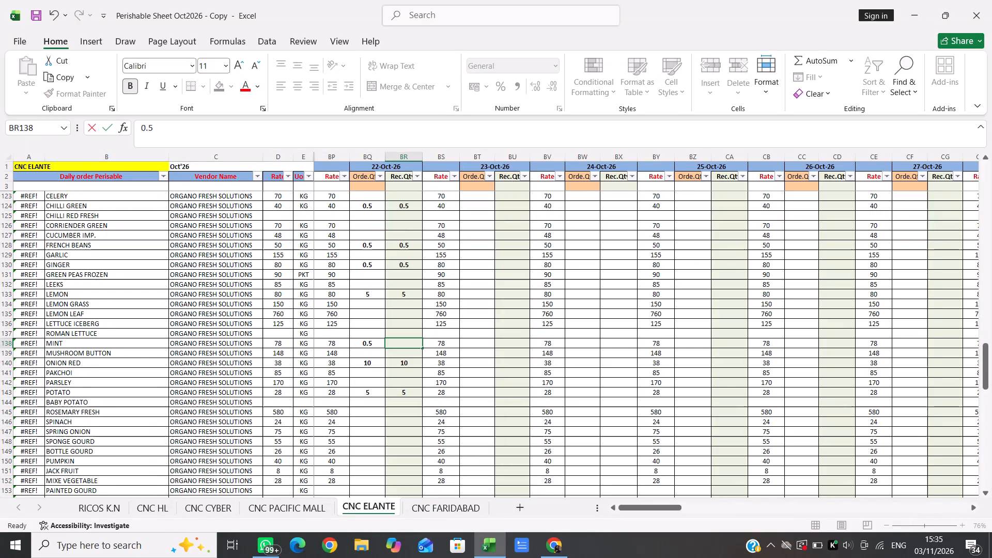
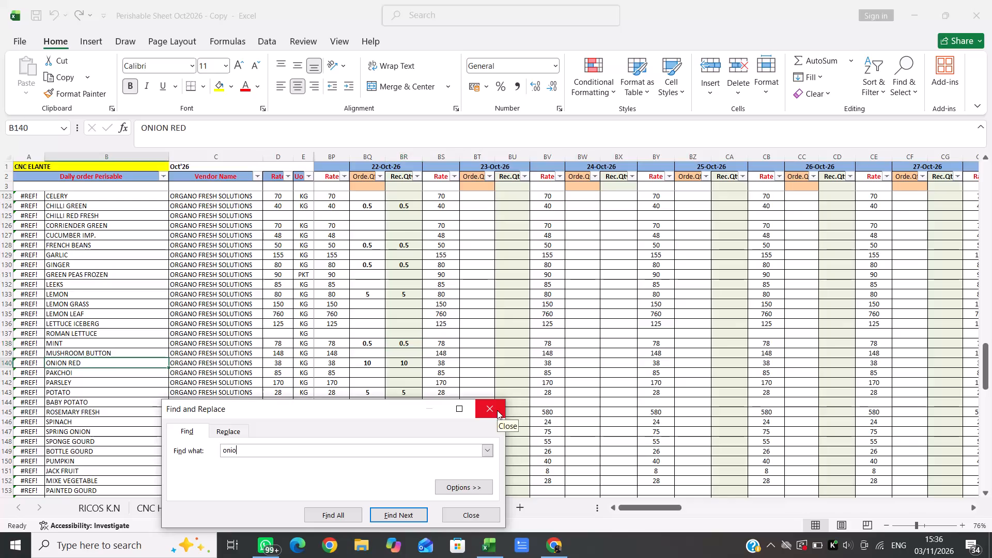
Find the SPRING ONION row in the CNC ELANTE sheet and enter 0.2 as its 22-Oct-26 order quantity.
key("Return")
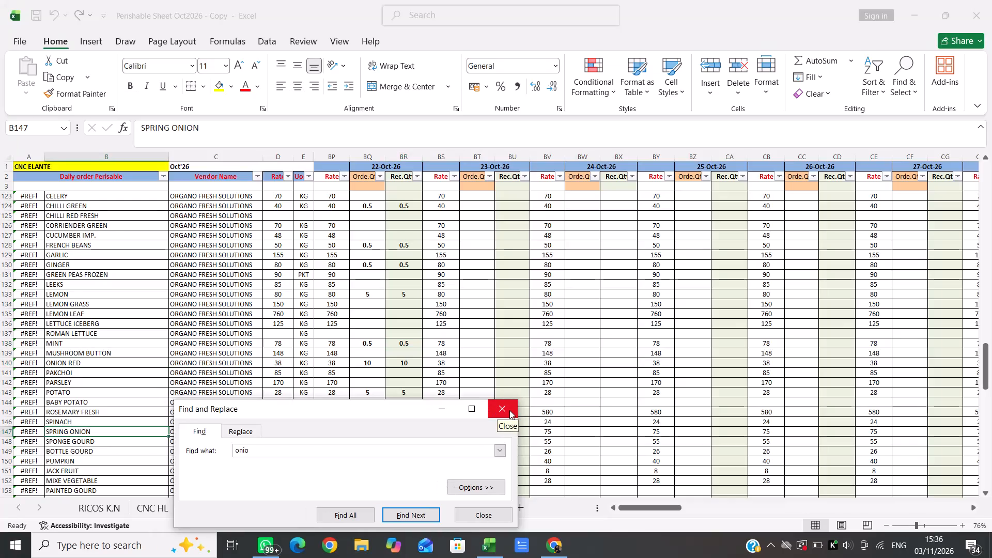
left_click(509, 410)
key("Right")
key("Right")
key("Right")
key("Right")
key("Right")
type("0.2")
key("Right")
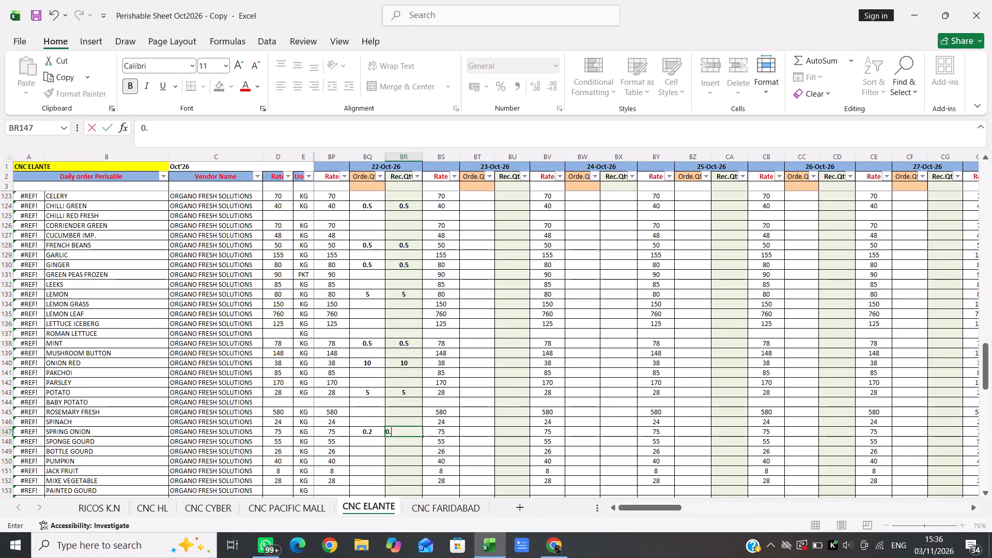
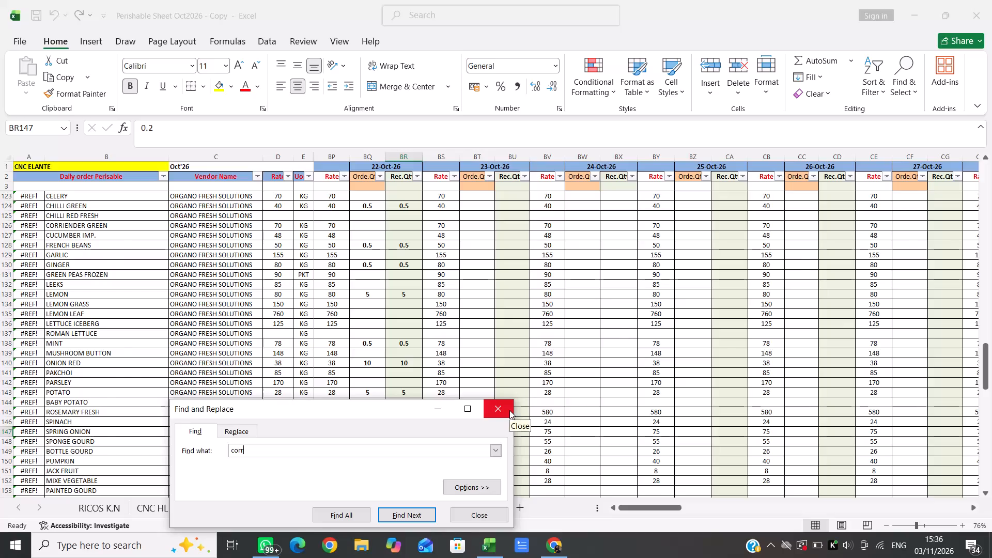
Search the CNC ELANTE sheet for "corr" until the CORRIENDER GREEN row is located for its 22-Oct-26 order entry.
key("Return")
left_click(499, 405)
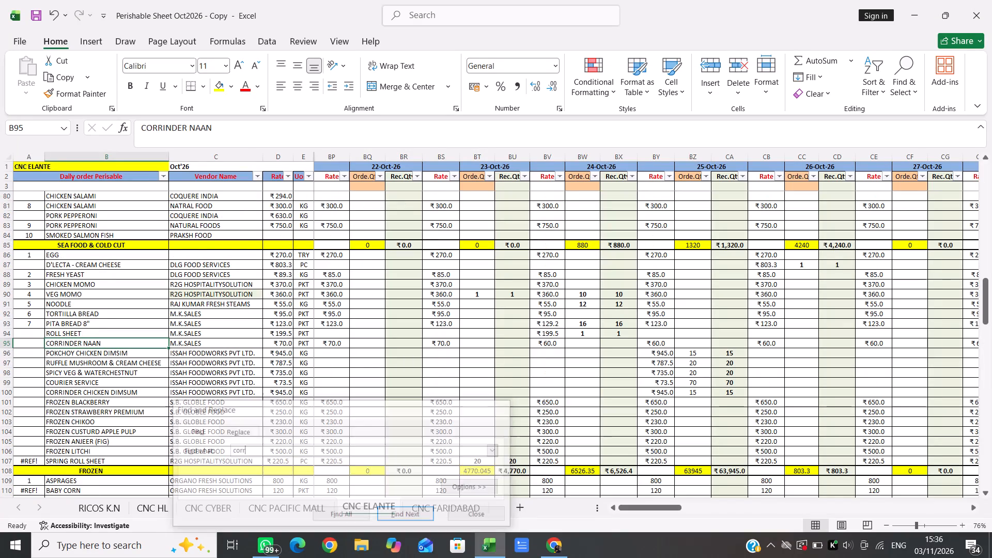
key("Right")
key("ctrl+f")
key("Return")
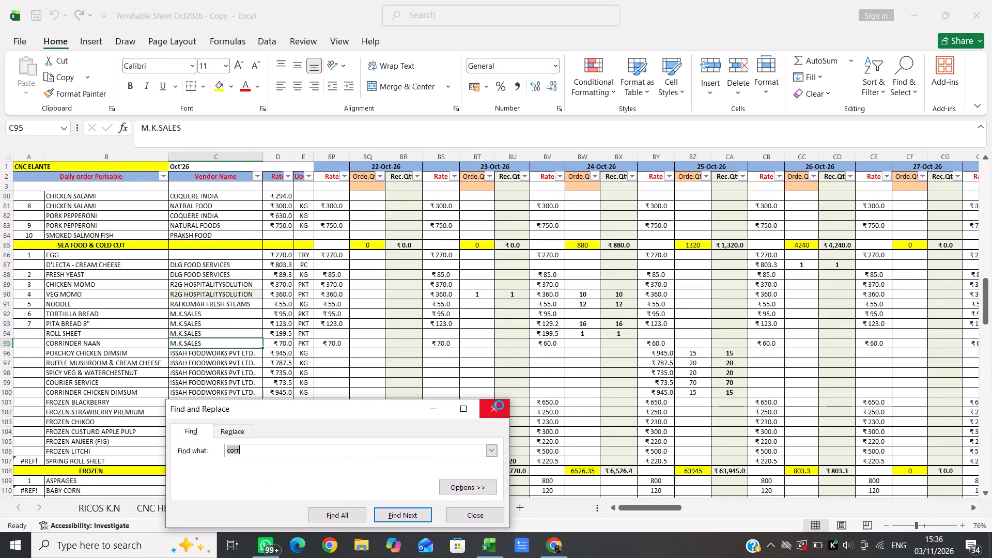
key("Return")
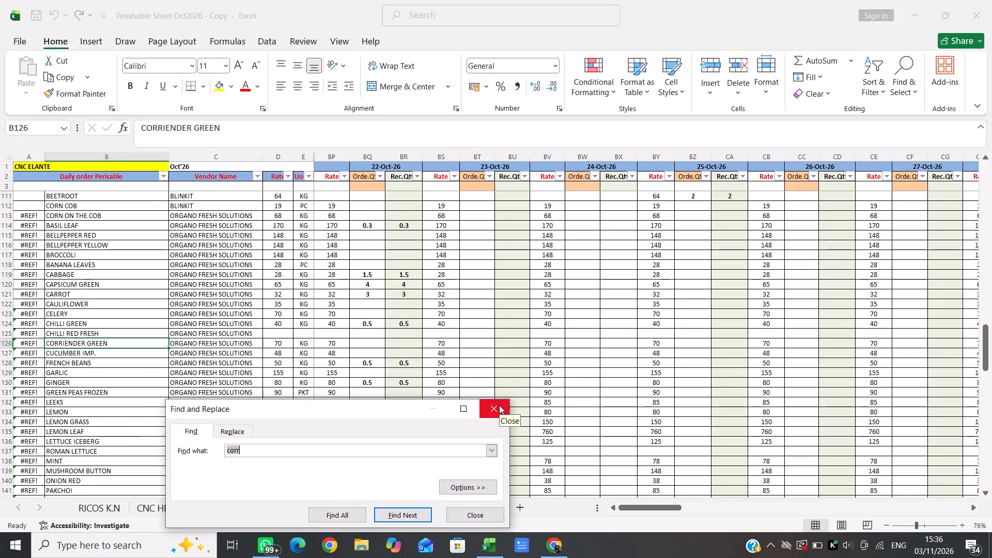
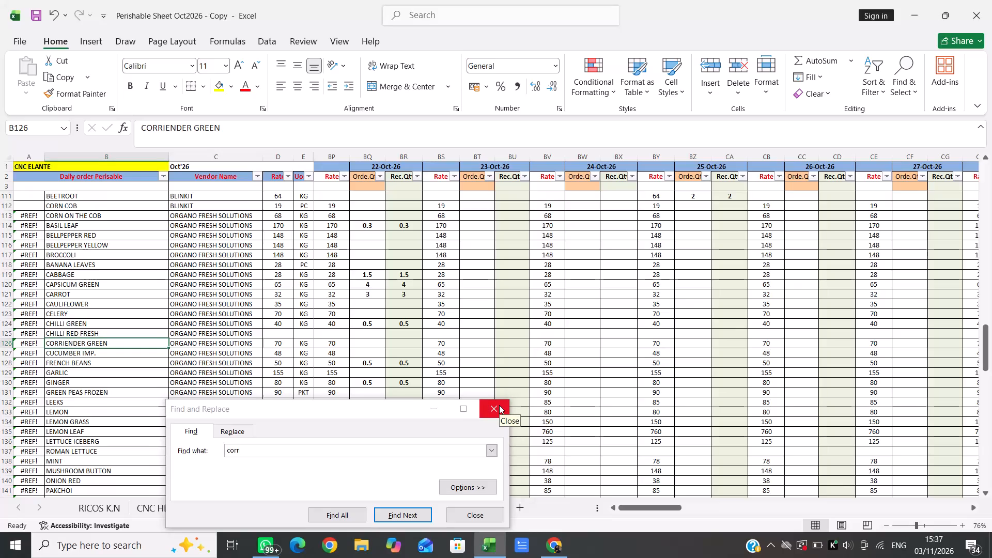
Select the 22-Oct-26 order quantity cell in the CORRIENDER GREEN row and switch to the other open window for its quantity.
key("Return")
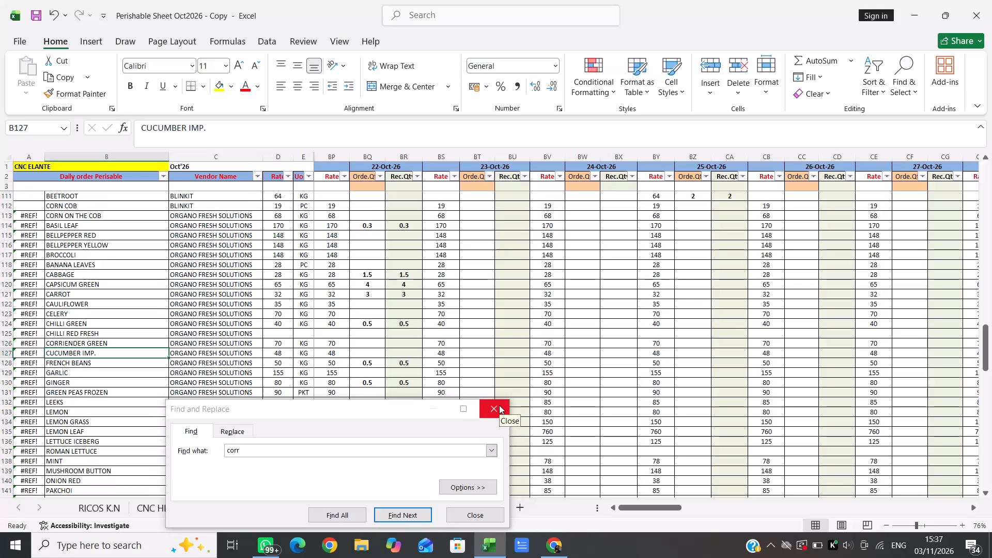
left_click(499, 405)
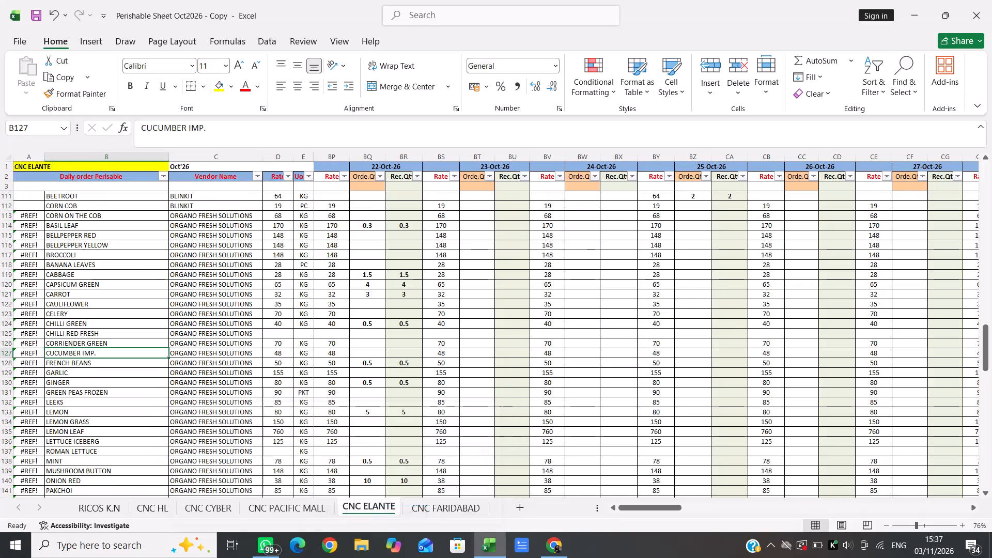
key("Up")
key("Right")
key("Right")
key("Right")
key("Right")
key("Right")
key("Right")
key("Left")
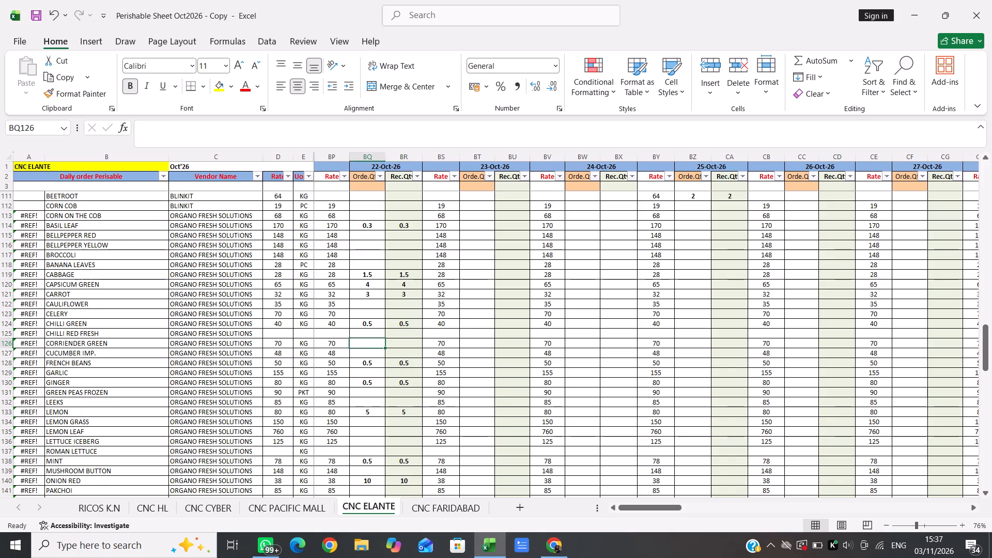
key("alt+Tab")
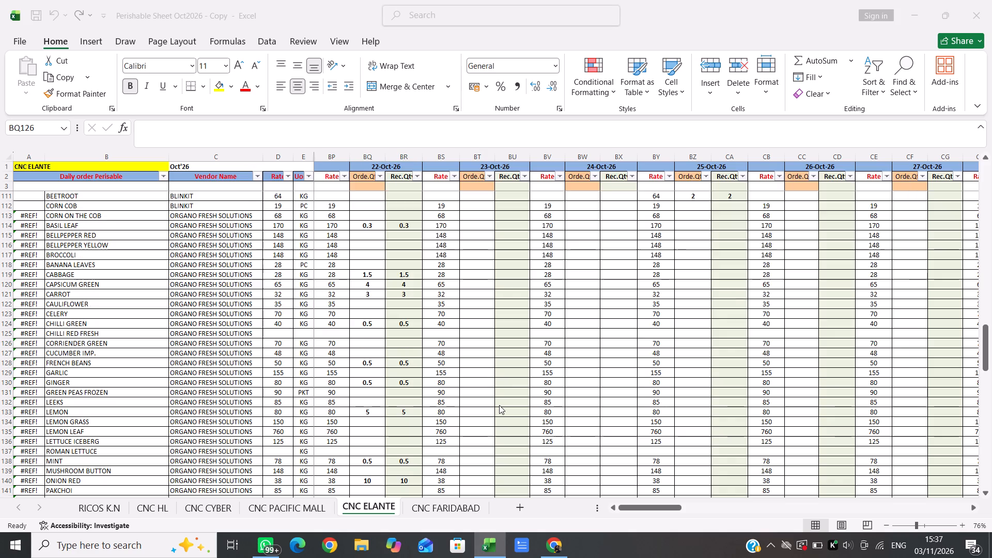
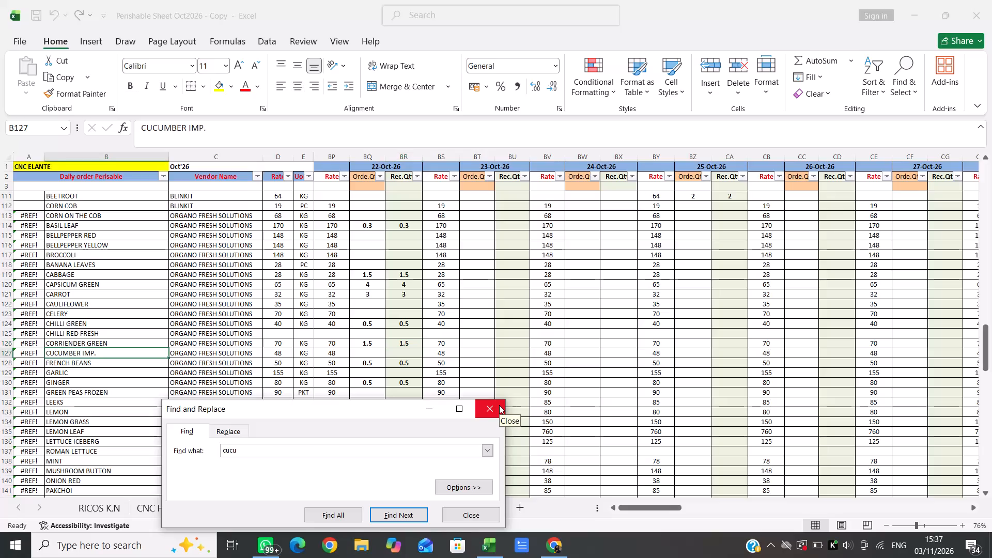
Enter 1 as the 22-Oct-26 order quantity in the CUCUMBER IMP. row of the CNC ELANTE sheet.
left_click(499, 405)
key("Right")
key("Right")
key("Right")
key("Right")
key("Right")
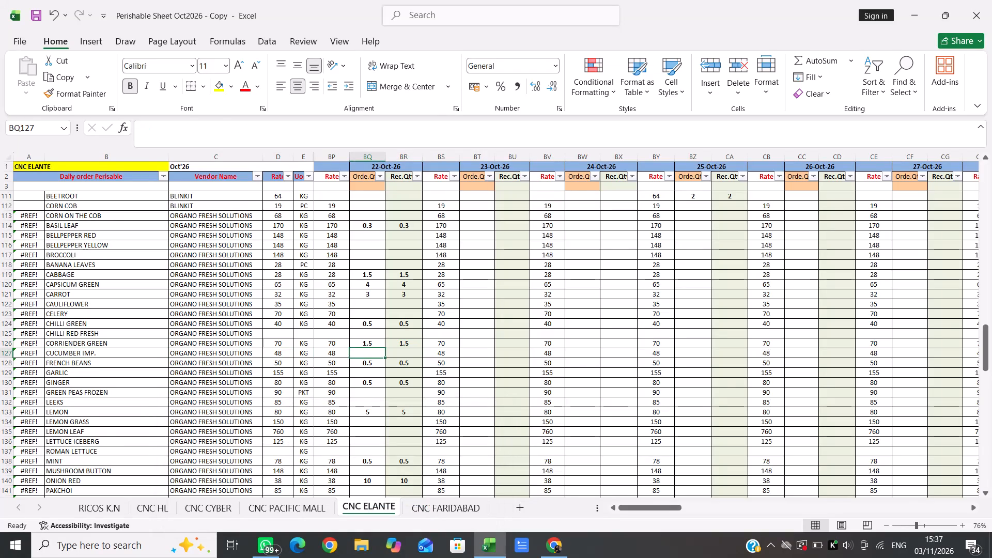
key("1")
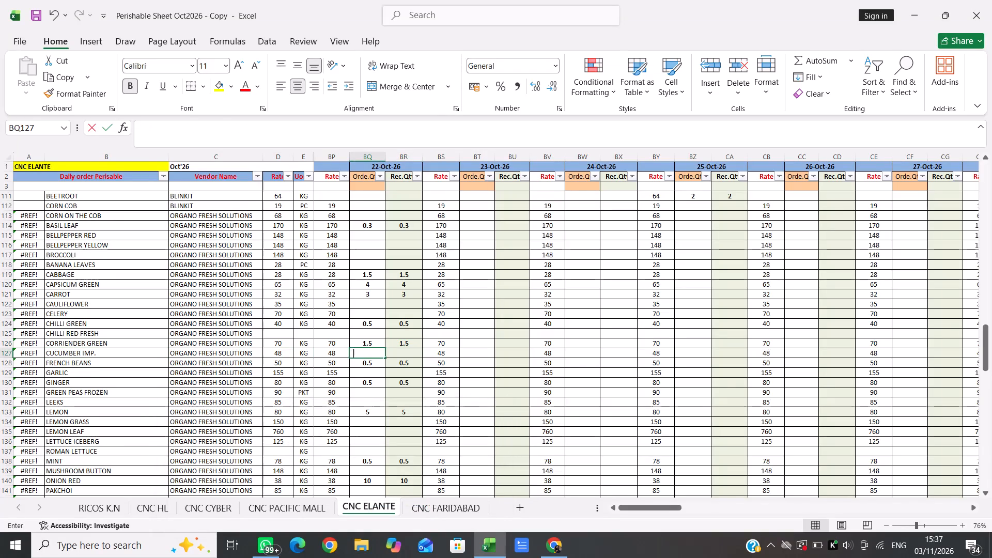
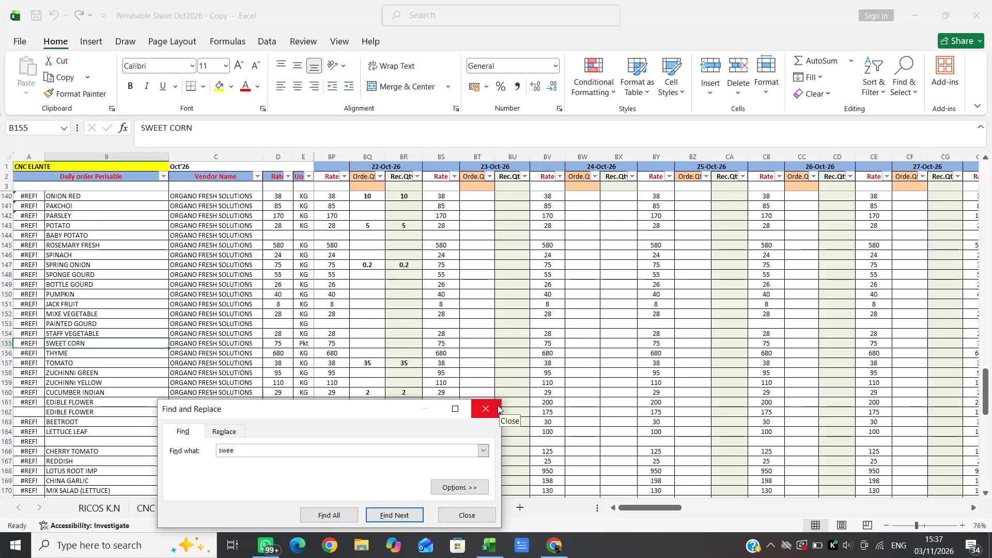
Enter 2 as the 22-Oct-26 order quantity in the SWEET CORN row of the CNC ELANTE sheet.
left_click(485, 409)
key("Right")
key("Right")
key("Right")
key("Right")
key("Right")
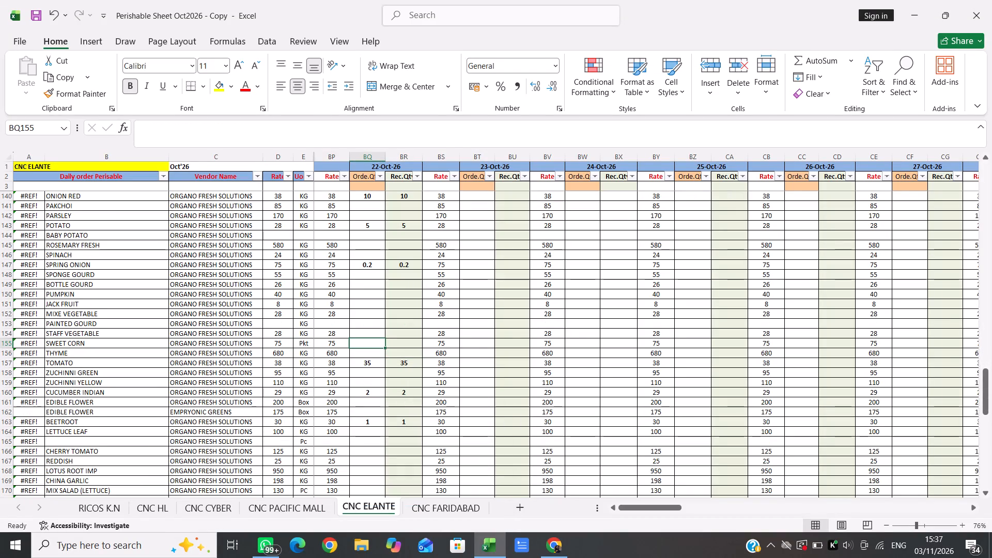
key("2")
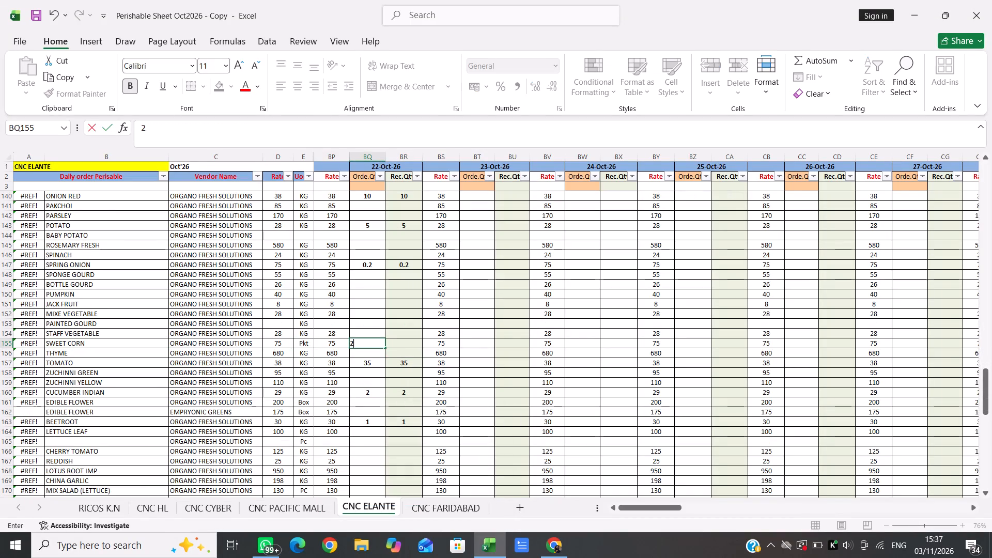
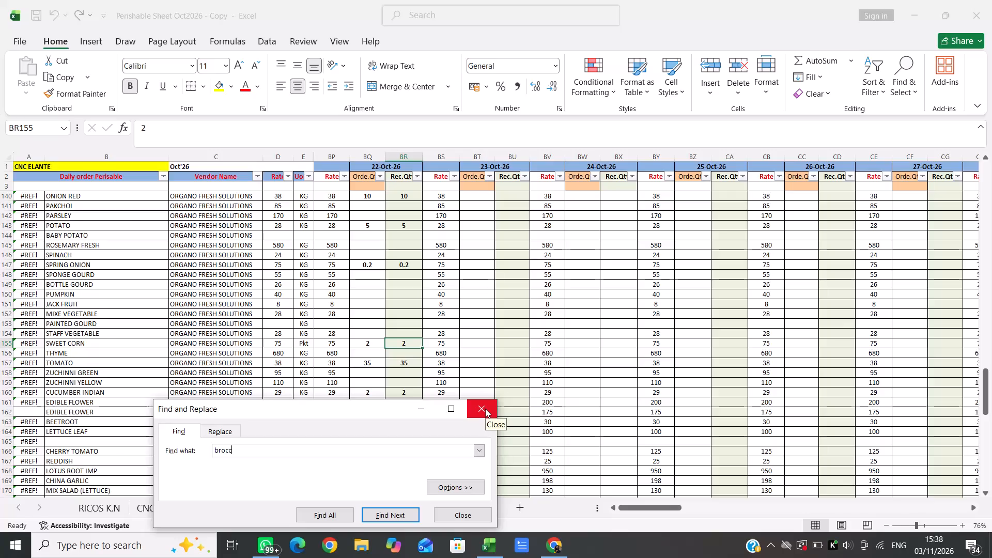
Find the BROCCOLI row in the CNC ELANTE sheet and enter 2 as its 22-Oct-26 order quantity.
key("Return")
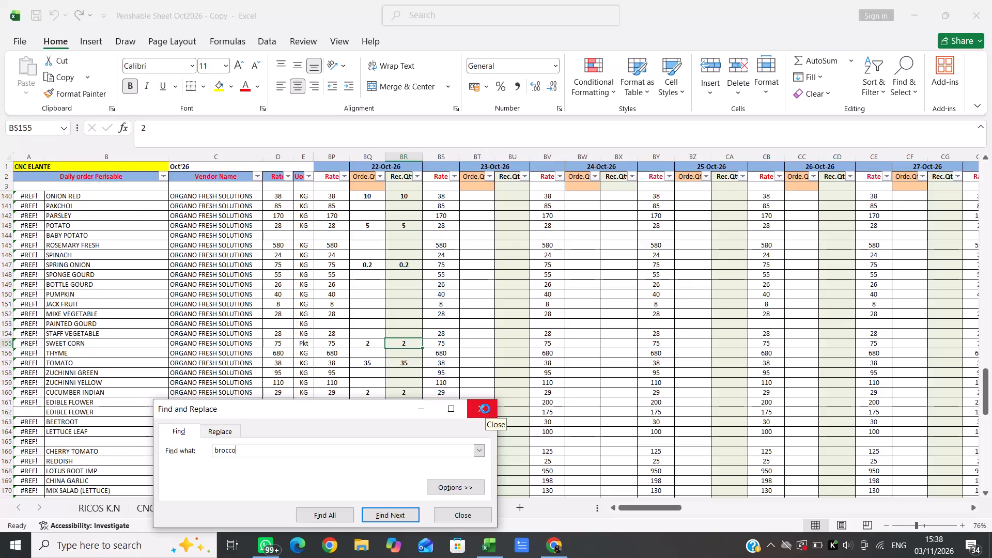
left_click(485, 409)
key("Right")
key("Right")
key("Right")
key("Right")
key("Right")
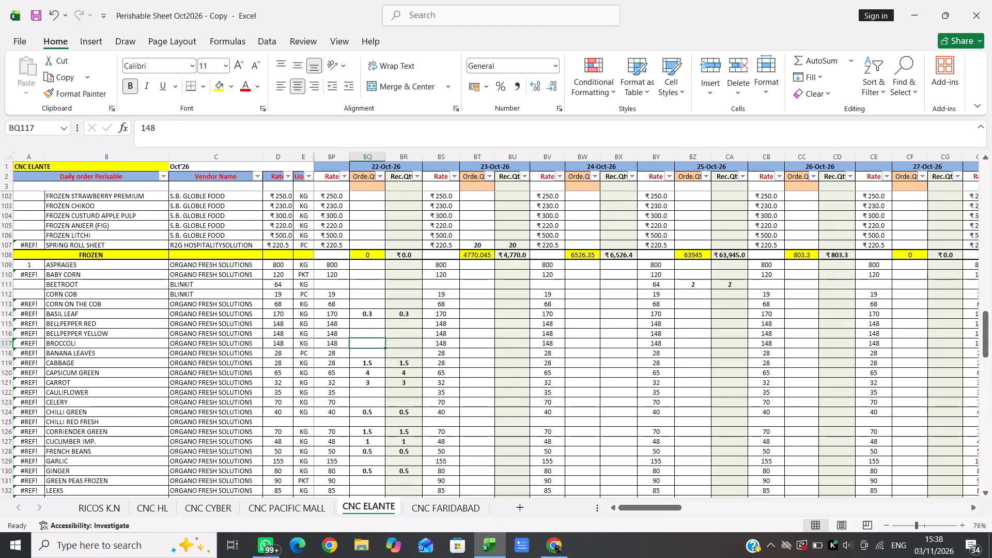
key("2")
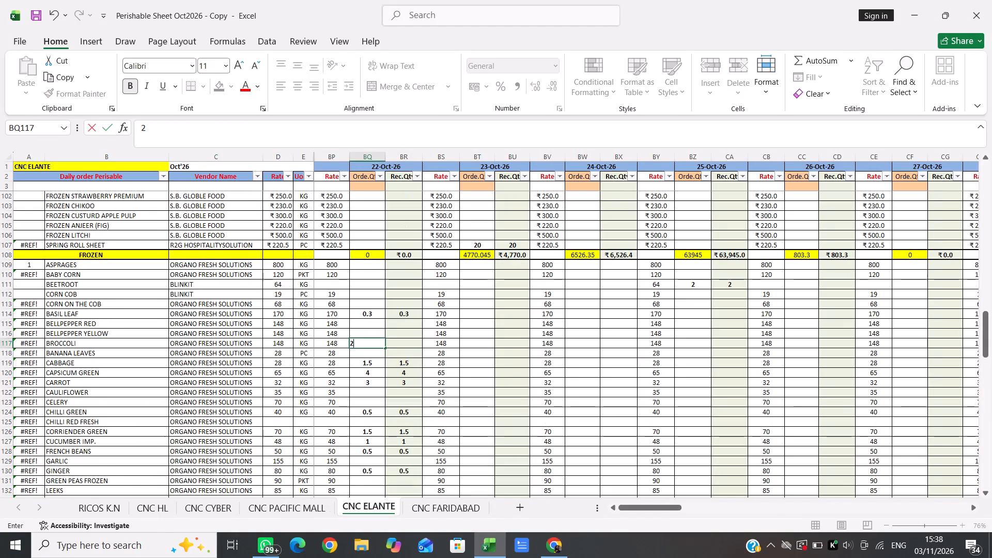
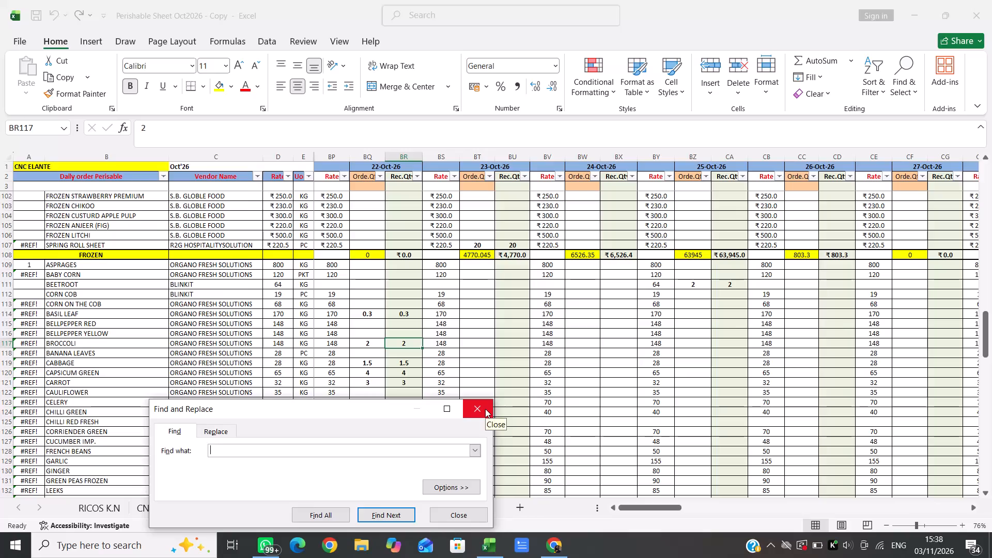
Search for "bell" to find the BELLPEPPER RED row and select its 22-Oct-26 order quantity cell.
type("bell")
key("Return")
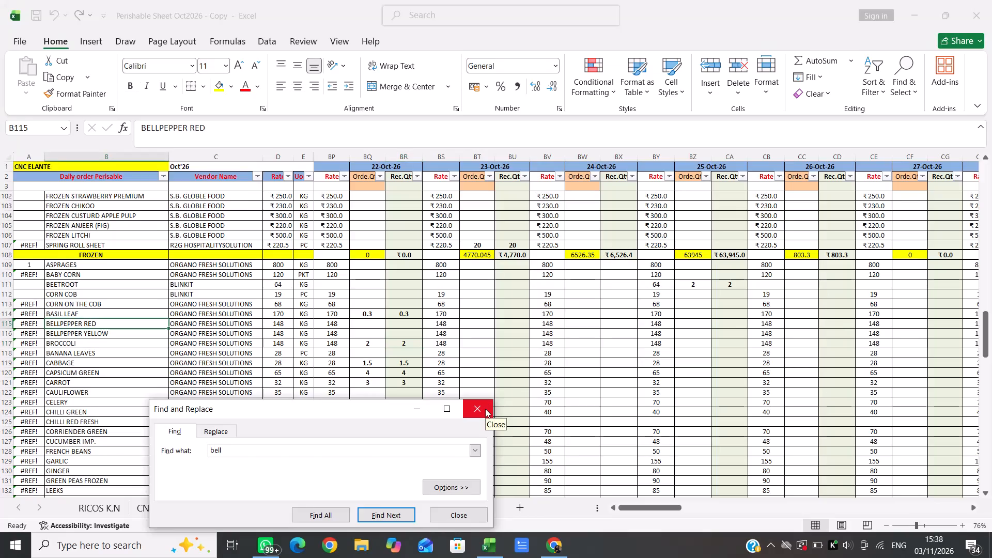
left_click(485, 409)
key("Right")
key("Right")
key("Right")
key("Right")
key("Right")
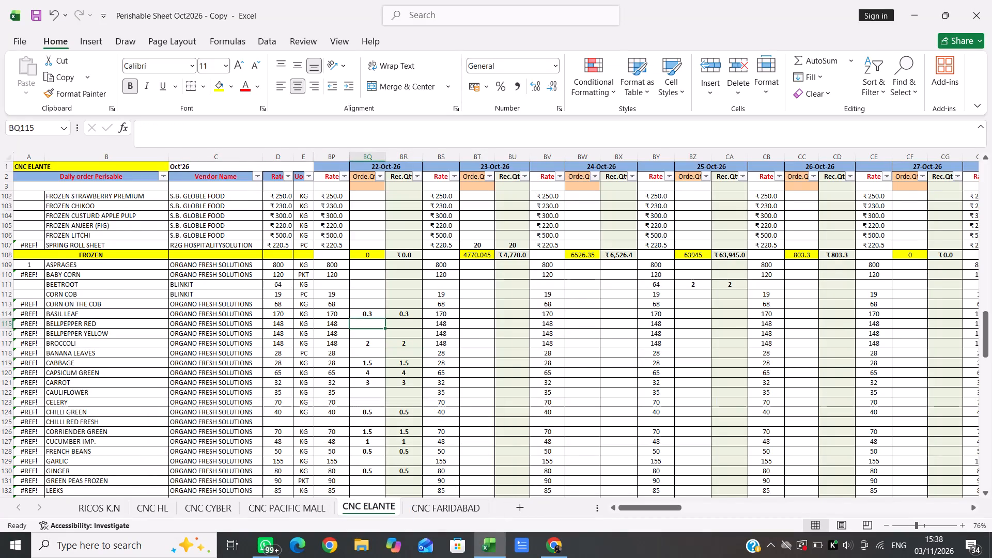
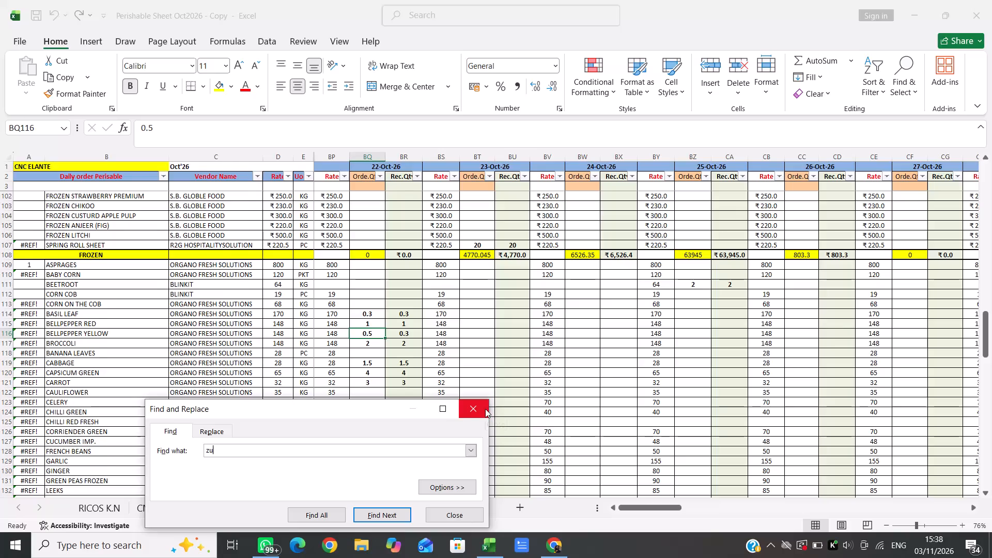
Search for "zu" to find the ZUCHINNI GREEN row and enter 0.5 as both its 22-Oct-26 order and received quantities.
key("Return")
left_click(478, 407)
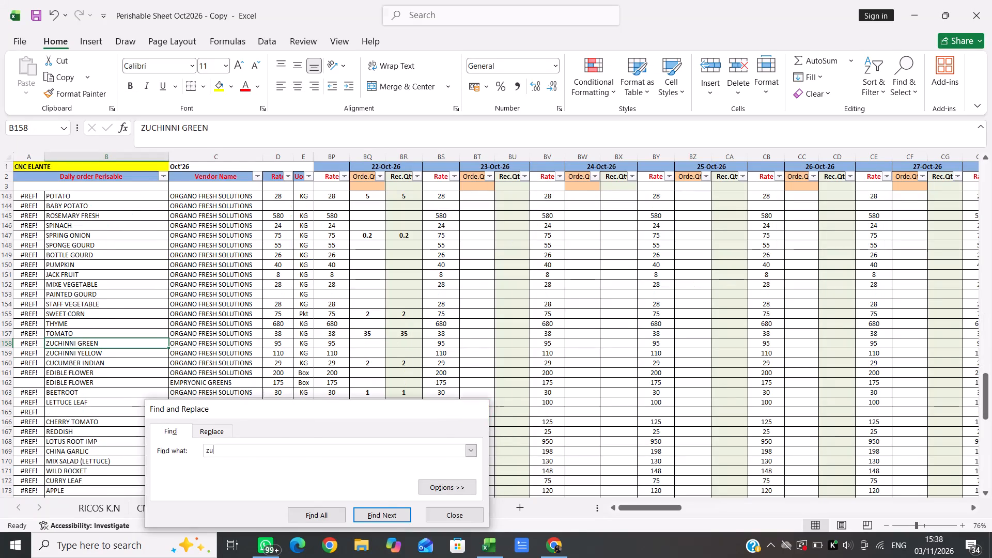
key("Right")
key("Right")
key("Right")
key("Right")
key("Right")
type("0.5")
key("Right")
type("0.5")
Enter 0.5 as both the 22-Oct-26 received and order quantities in the ZUCHINNI YELLOW row.
key("Down")
type("0.5")
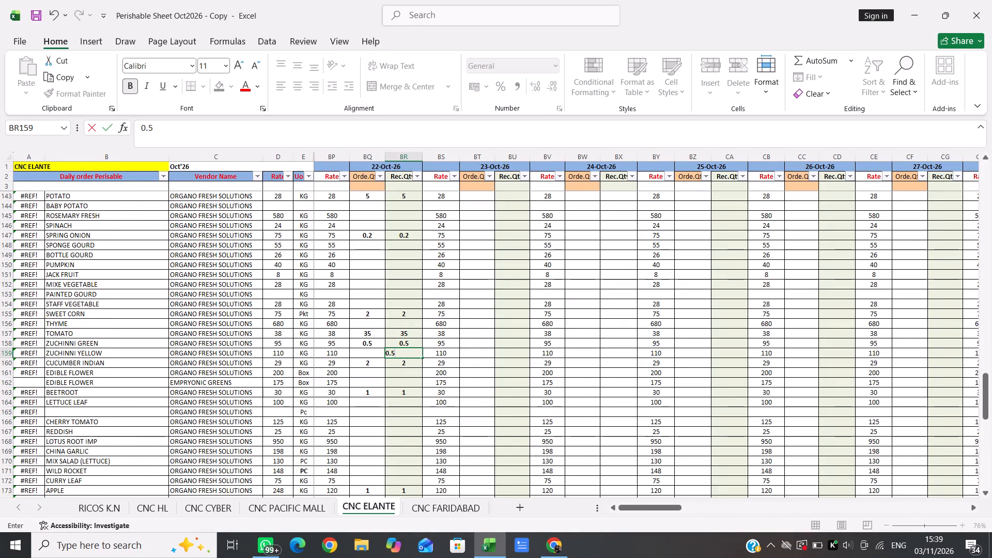
key("Left")
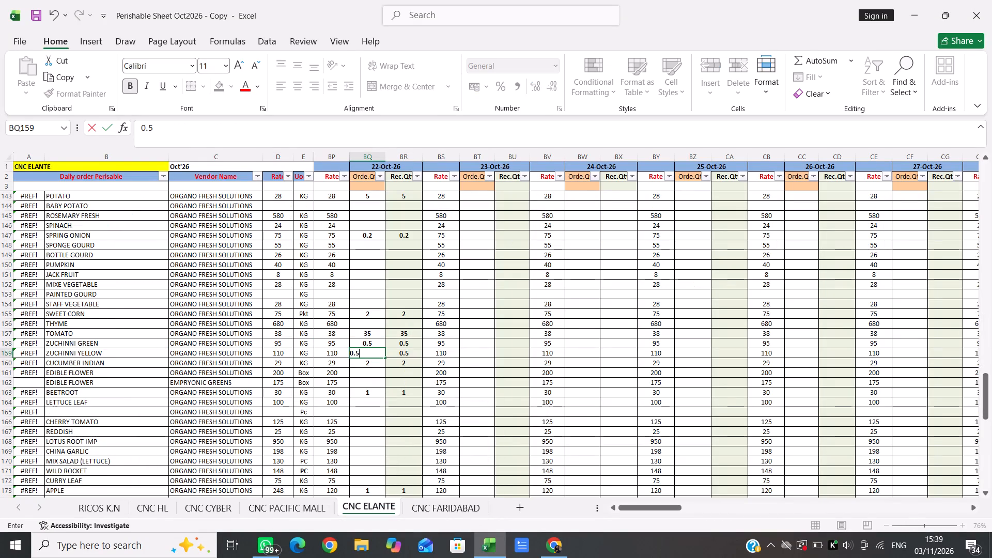
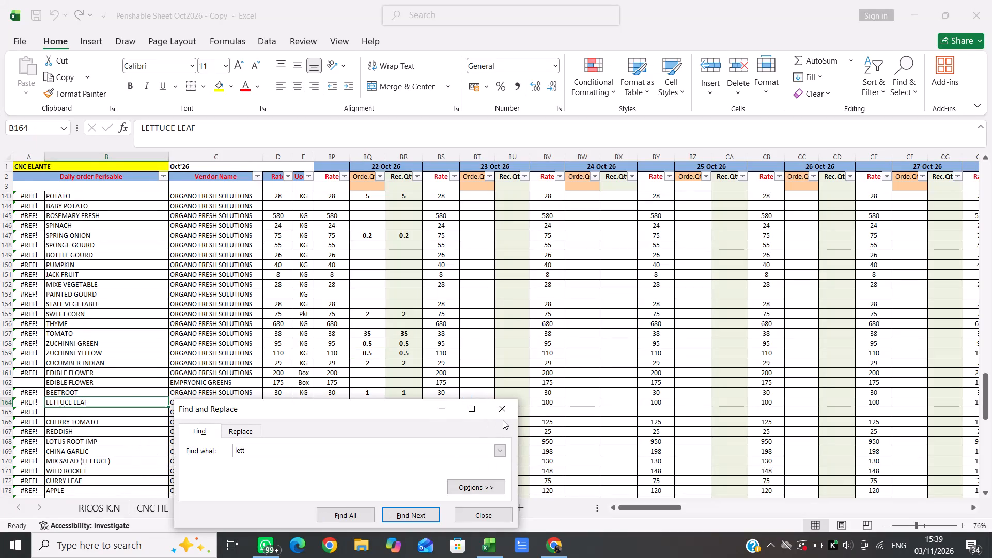
Continue the search for "lett" to the LETTUCE ICEBERG row and select its 22-Oct-26 order quantity cell.
key("Return")
key("Return")
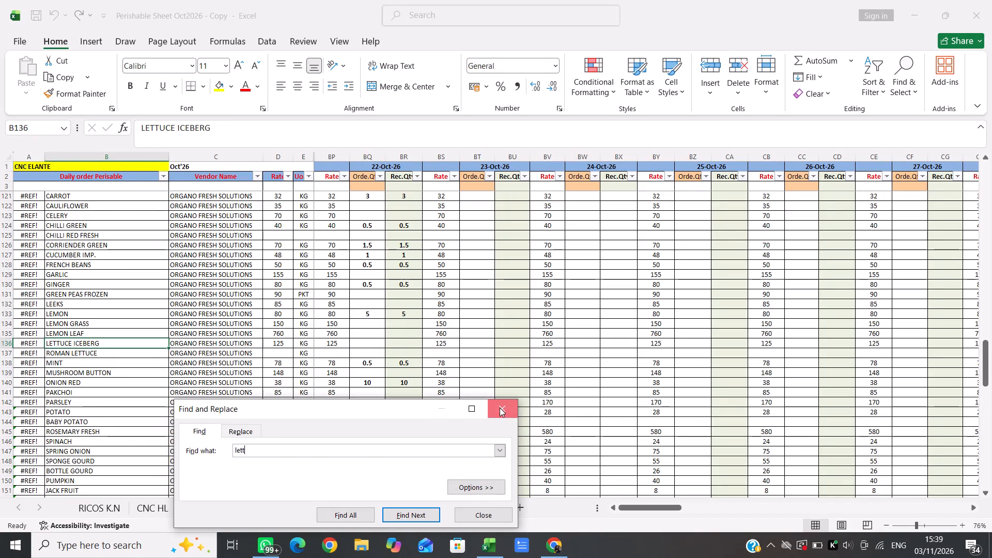
left_click(500, 408)
key("Right")
key("Right")
key("Right")
key("Right")
key("Right")
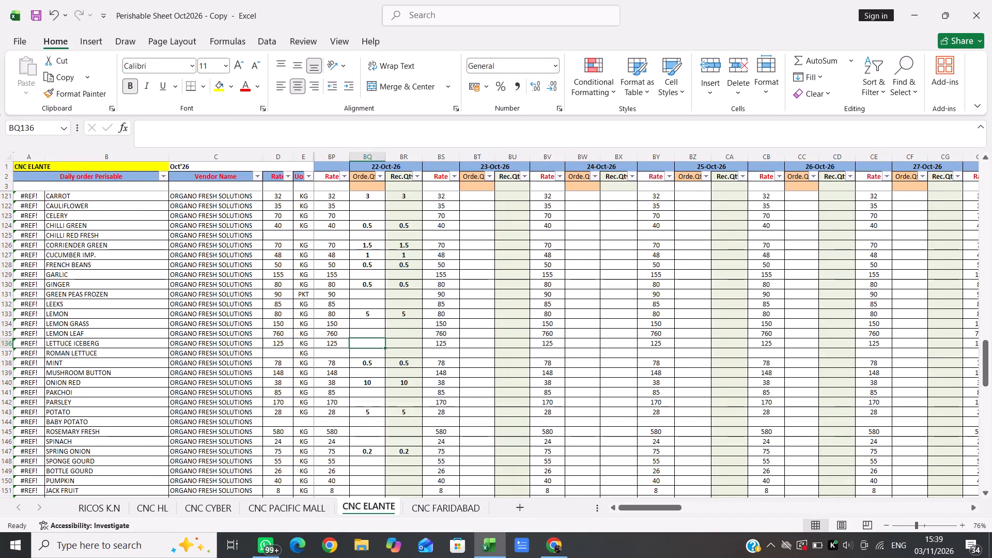
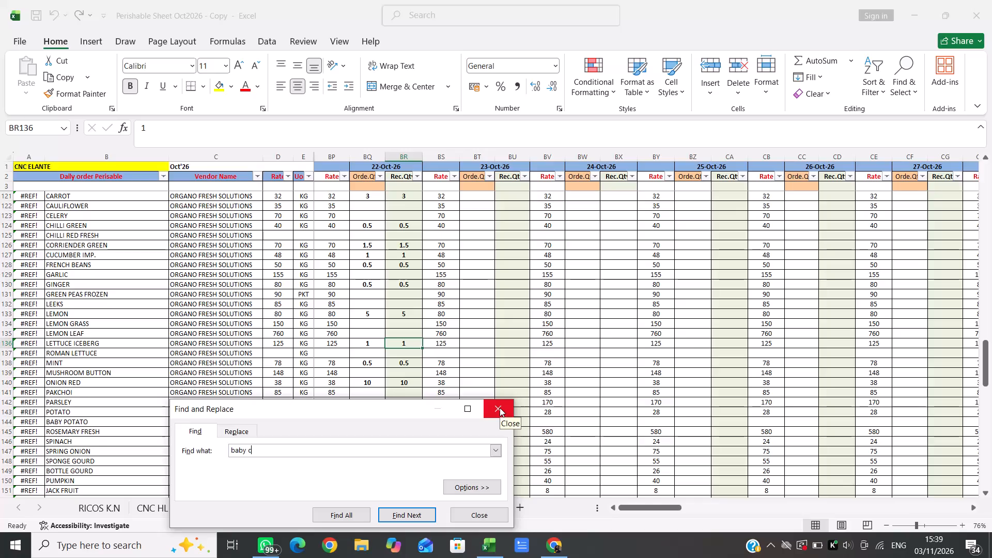
Find the BABY CORN row by searching for "baby c" and enter 0.2 as both its 22-Oct-26 order and received quantities.
key("Return")
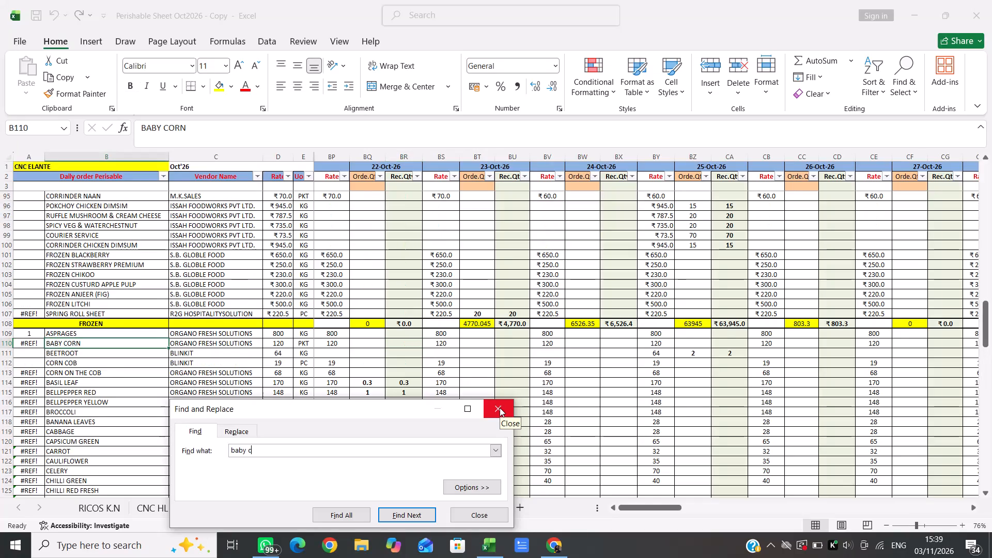
left_click(500, 408)
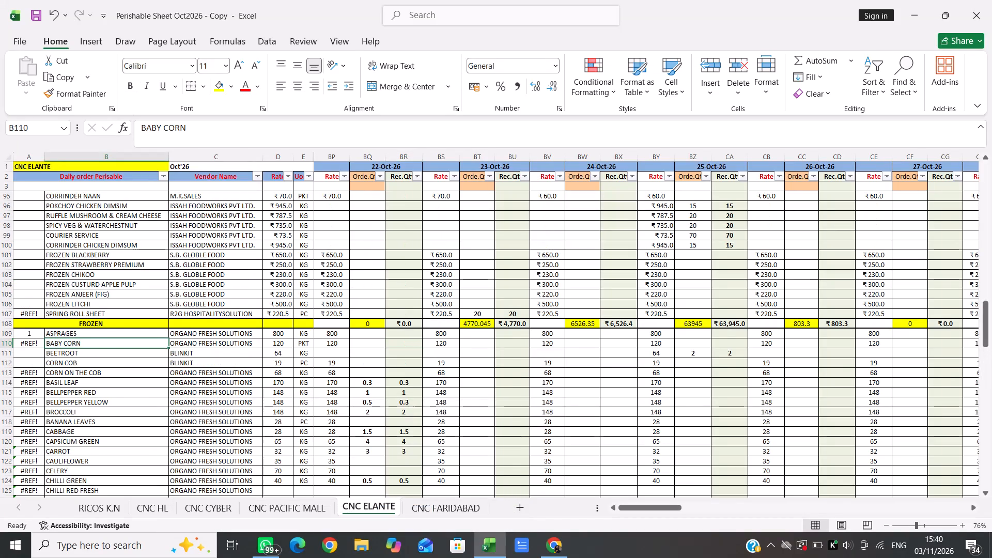
key("Right")
key("Right")
key("Right")
key("Right")
key("Right")
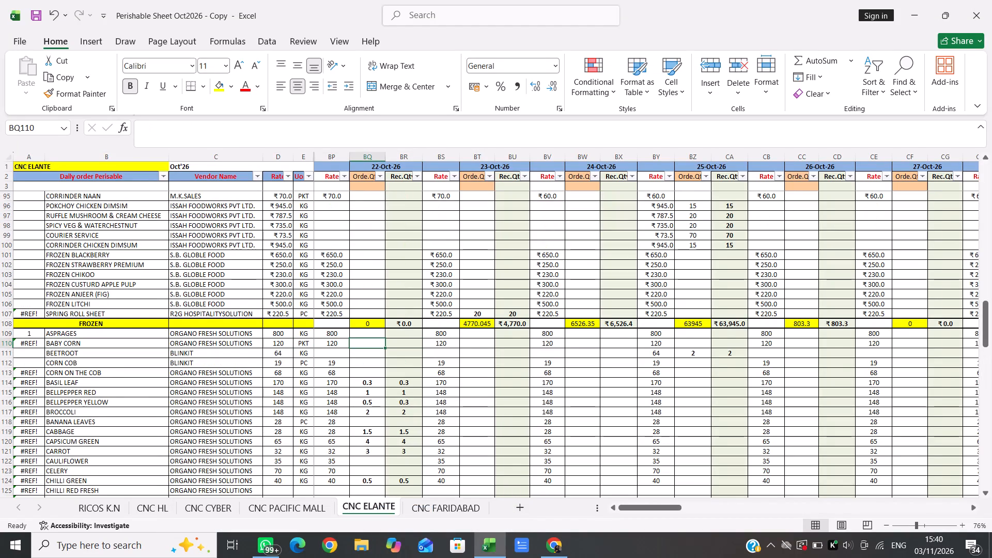
type("0.2")
key("Right")
type("0.2")
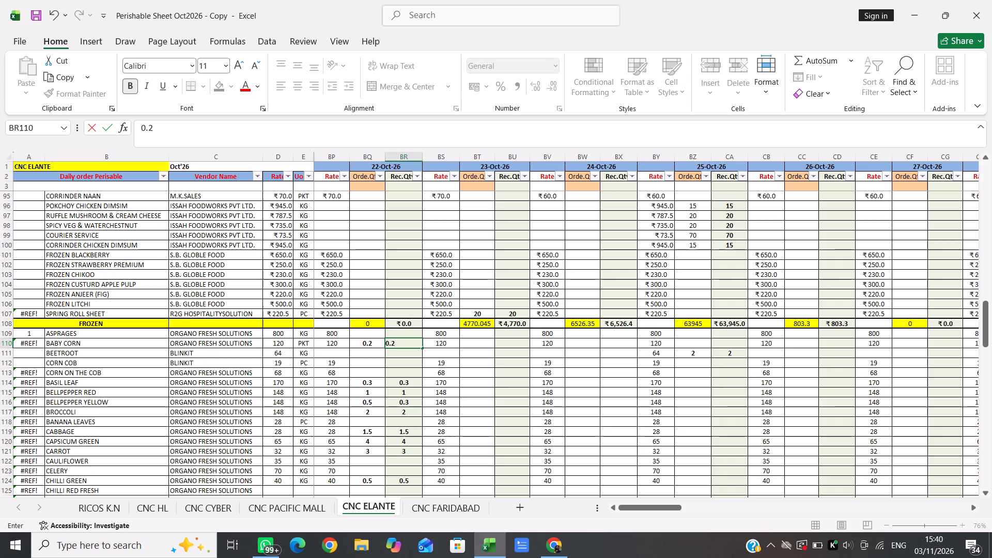
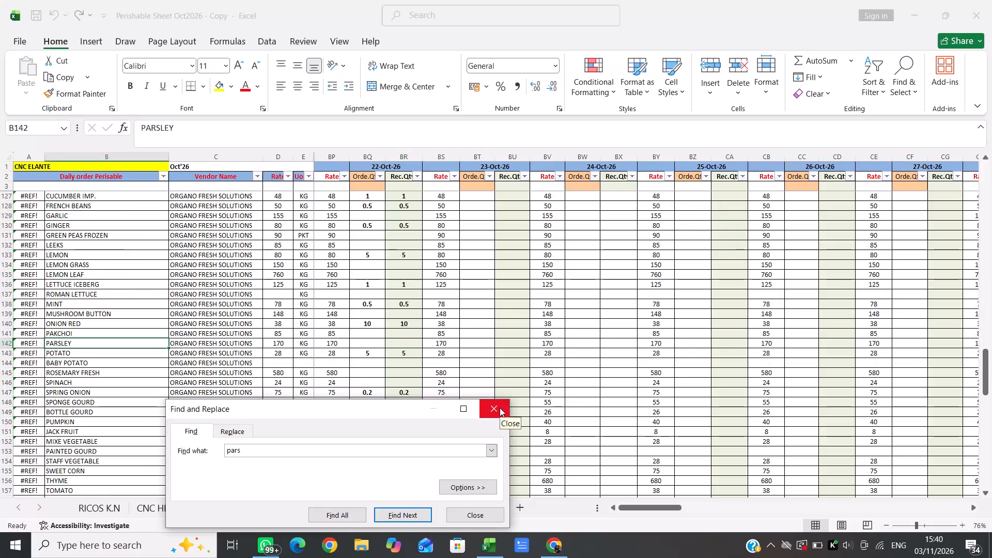
Close the search and enter 0.2 as the 22-Oct-26 order quantity in the PARSLEY row.
left_click(500, 408)
key("Right")
key("Right")
key("Right")
key("Right")
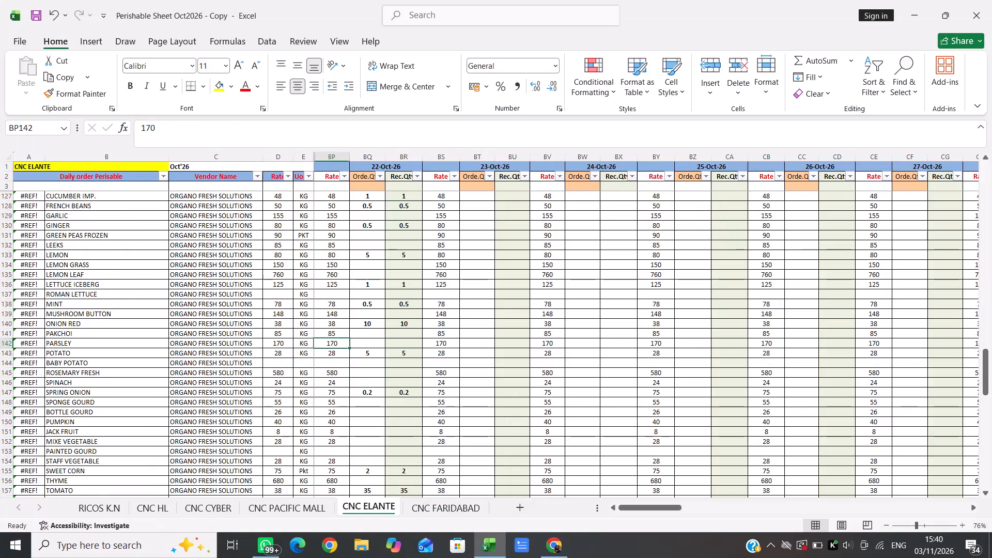
key("Right")
type("0.2")
key("Right")
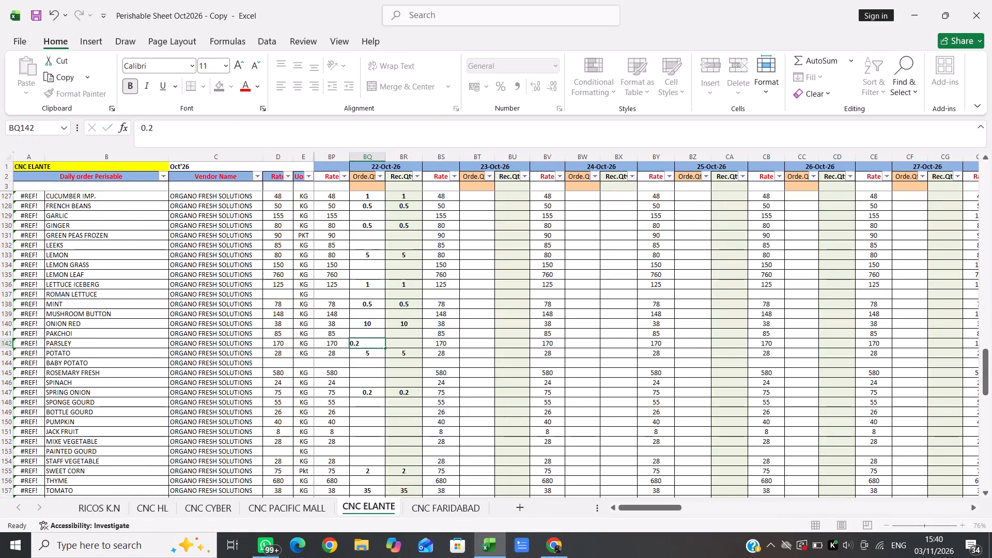
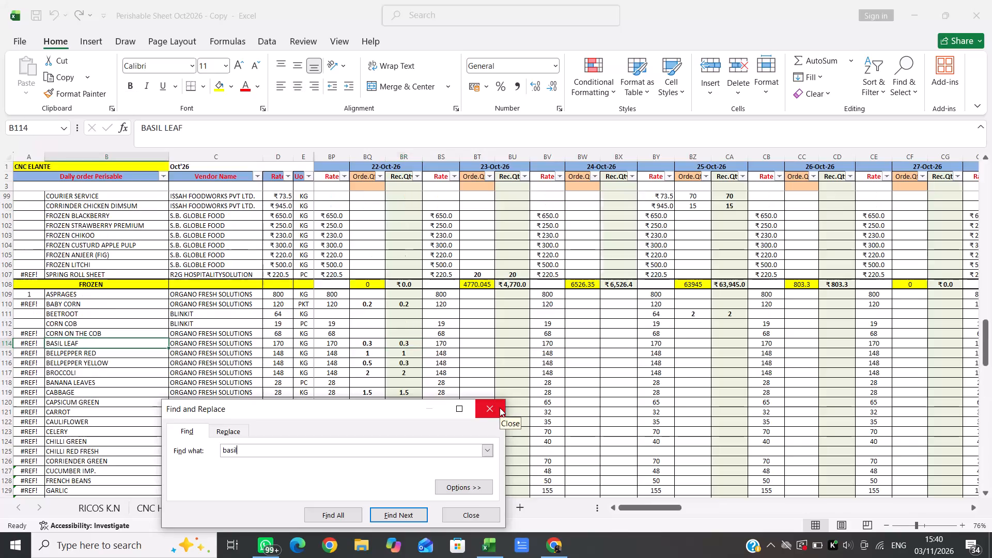
Close the search and go to the 22-Oct-26 order quantity in the BASIL LEAF row.
left_click(500, 408)
key("Right")
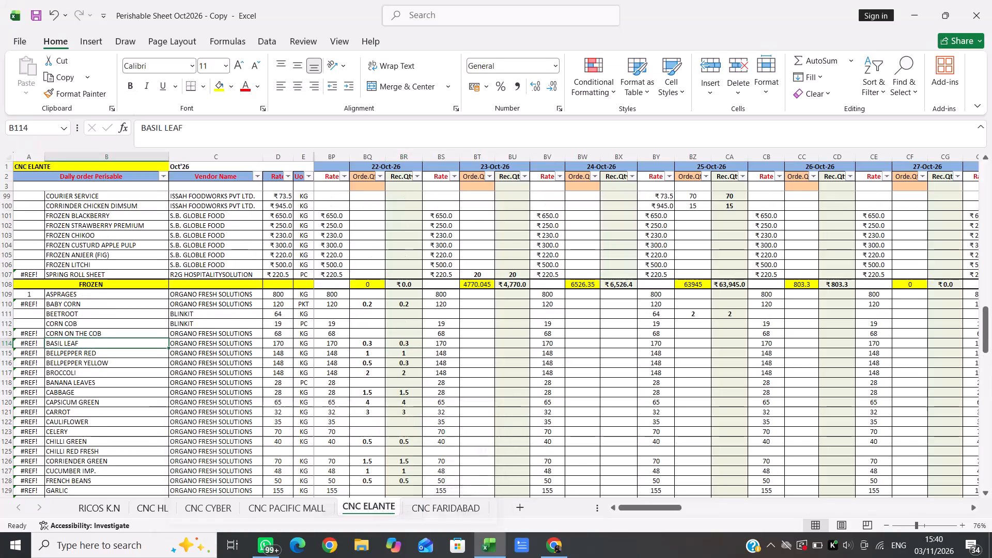
key("Right")
key("Right")
key("Right")
key("Right")
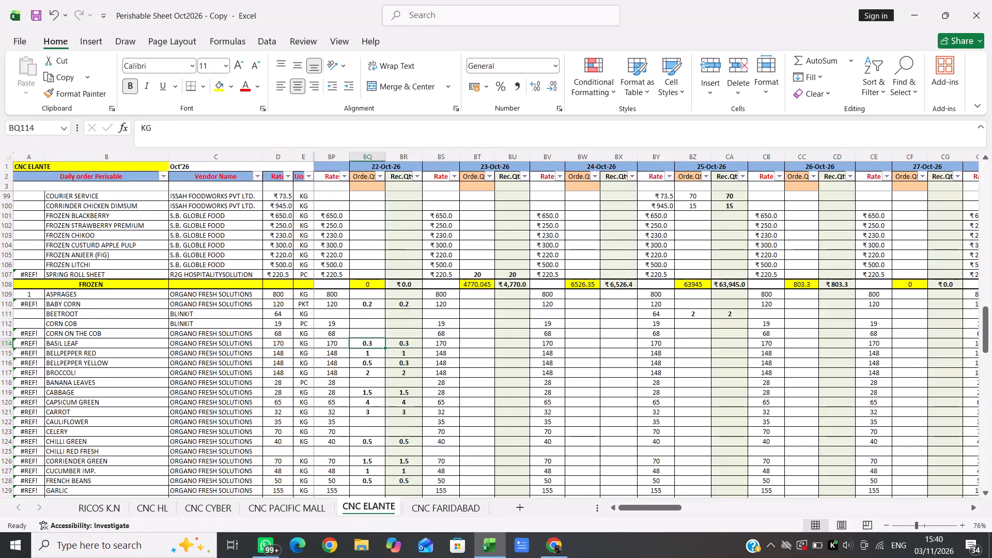
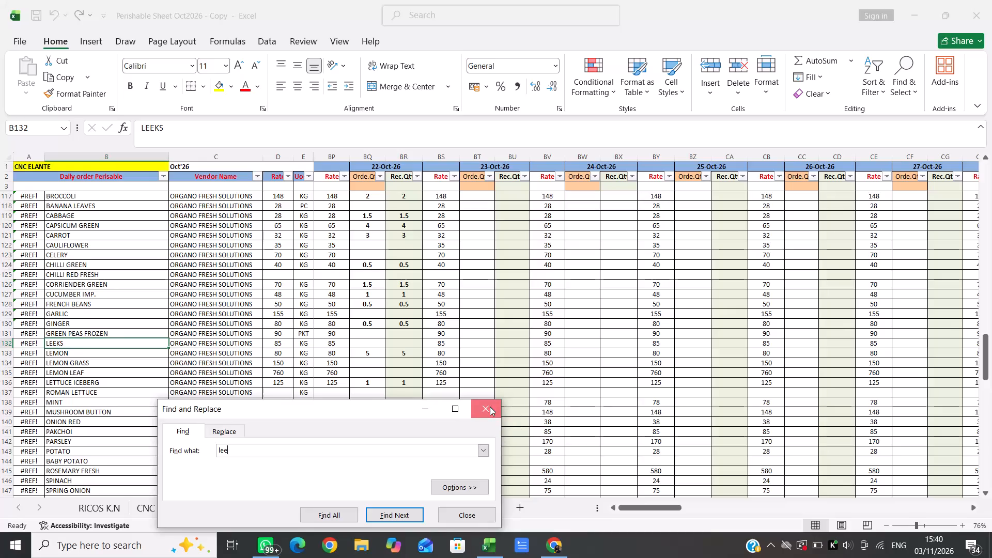
Go to the 22-Oct-26 order quantity in the LEEKS row.
key("Right")
key("Right")
key("Right")
key("Right")
key("Right")
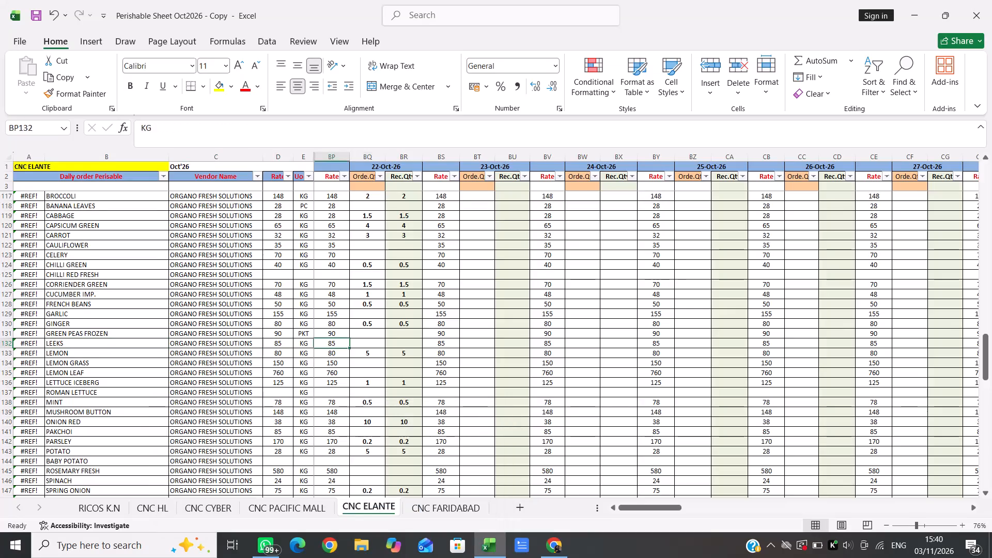
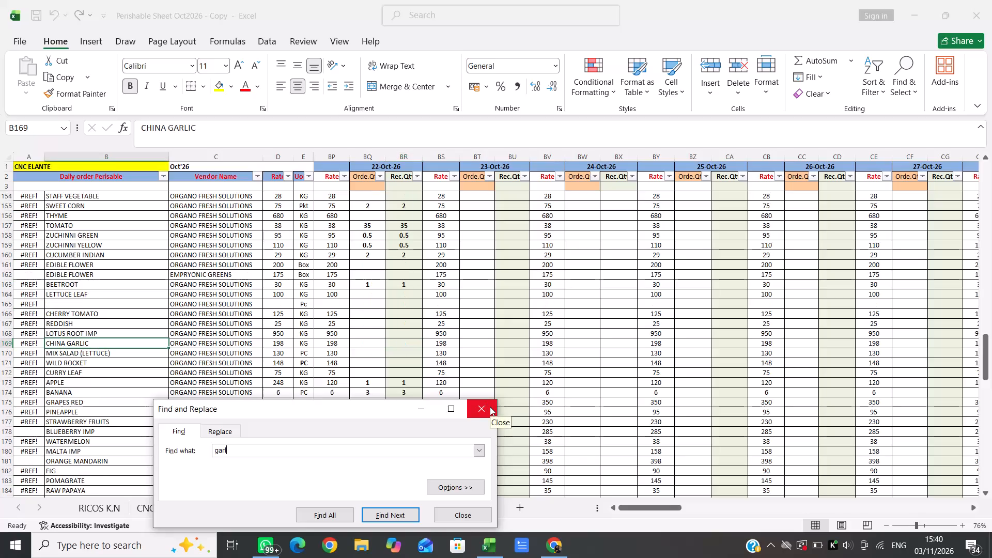
Search for "garl" to locate the GARLIC row and go to its 22-Oct-26 order quantity.
left_click(487, 407)
key("ctrl+f")
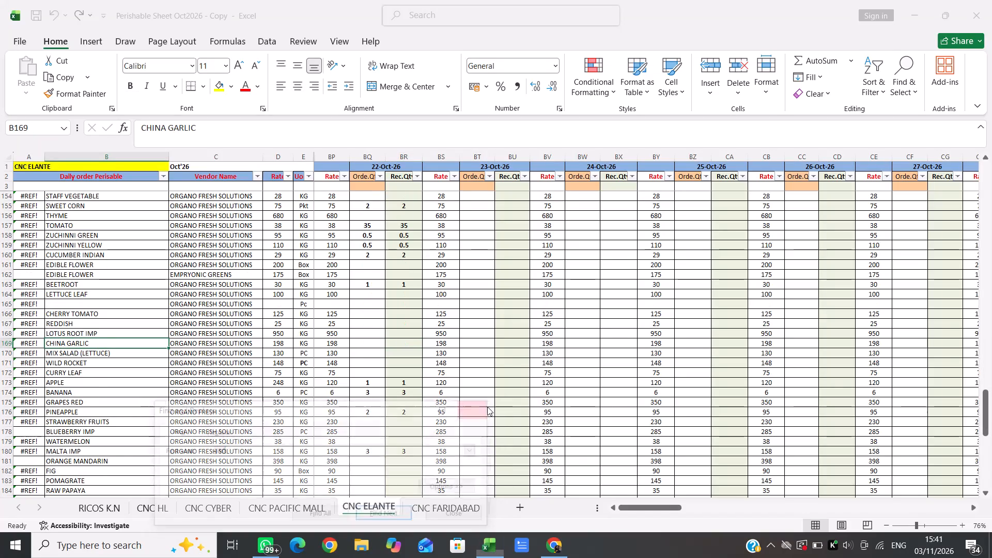
key("Return")
key("Return")
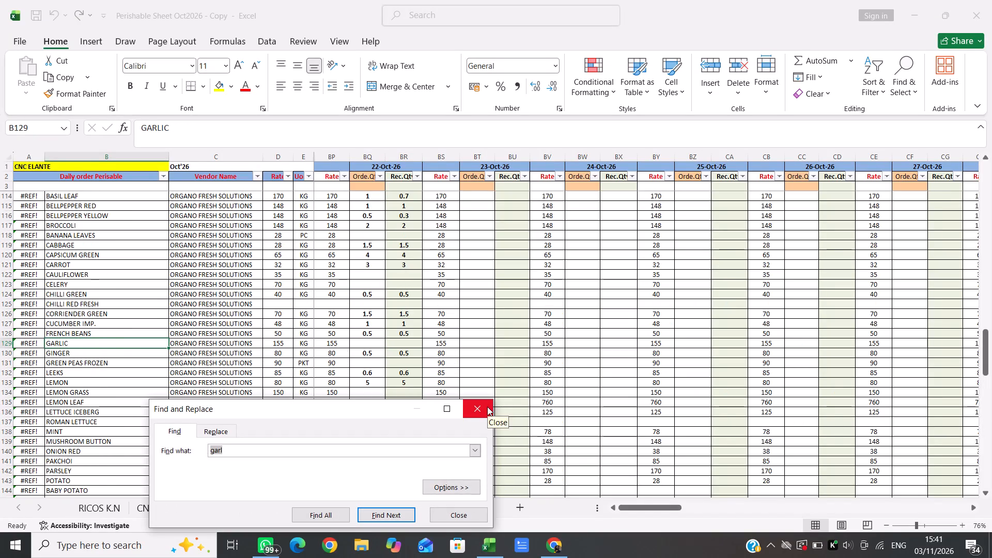
left_click(478, 405)
key("Right")
key("Right")
key("Right")
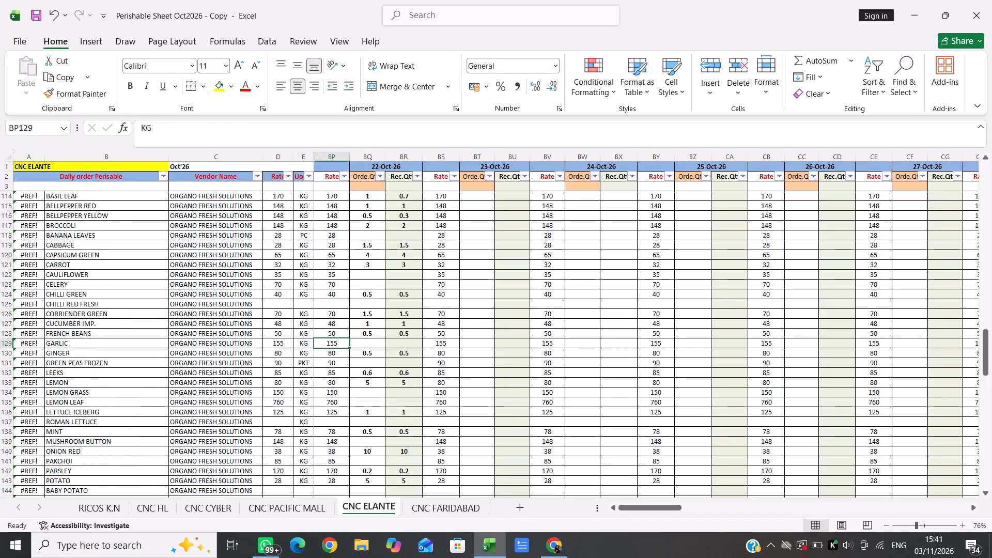
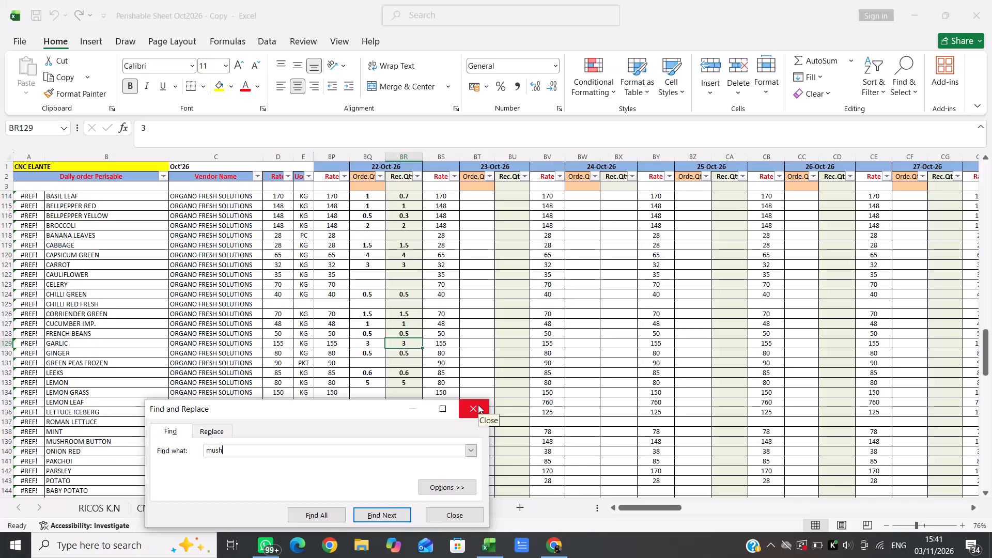
Find the MUSHROOM BUTTON row with the search "mush" and enter 4 for both its 22-Oct-26 order and received quantities.
key("Return")
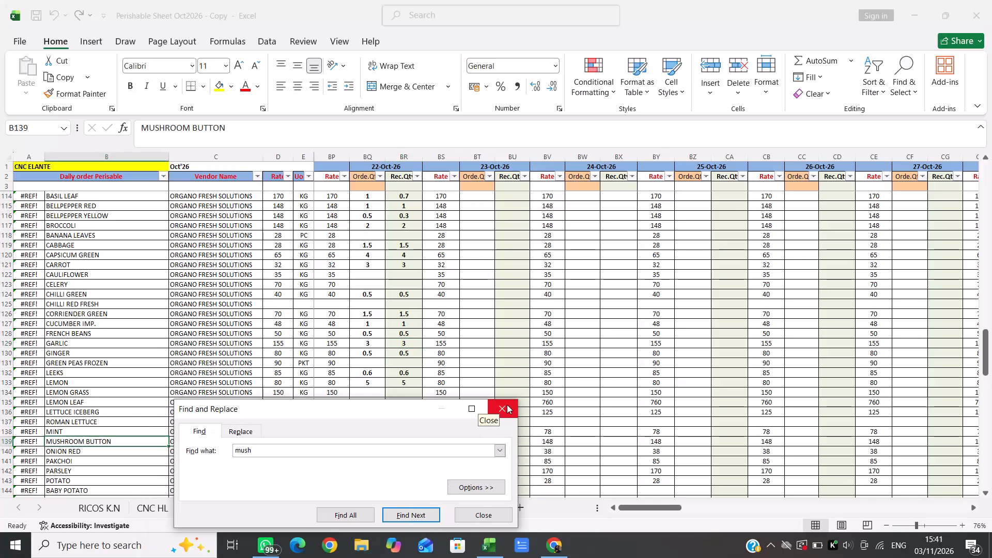
left_click(507, 405)
key("Right")
key("Right")
key("Right")
key("Right")
key("Right")
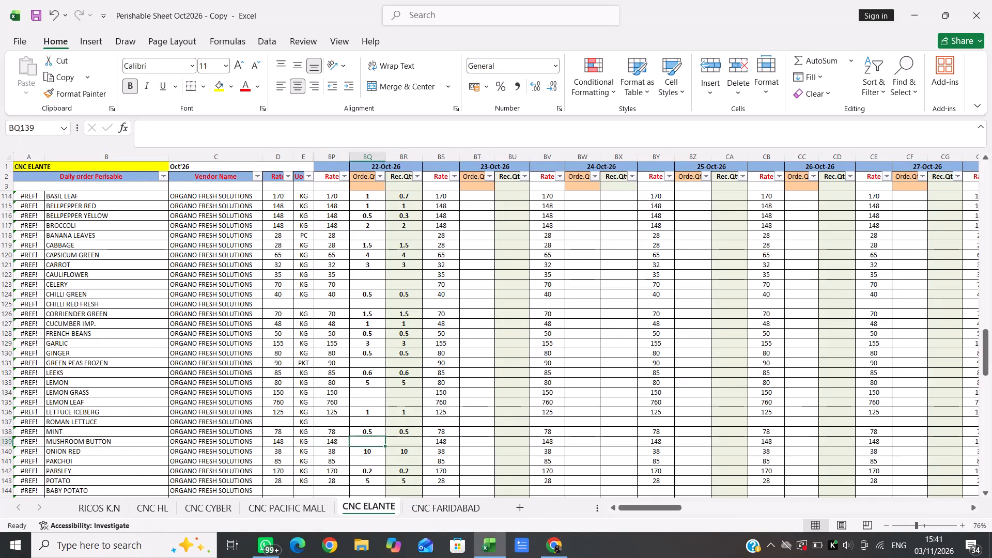
key("4")
key("Right")
key("4")
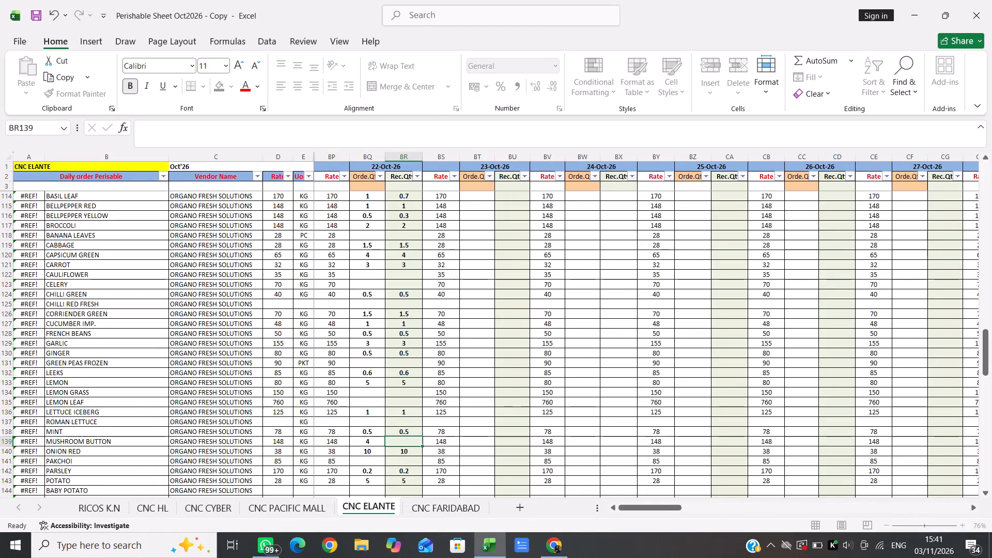
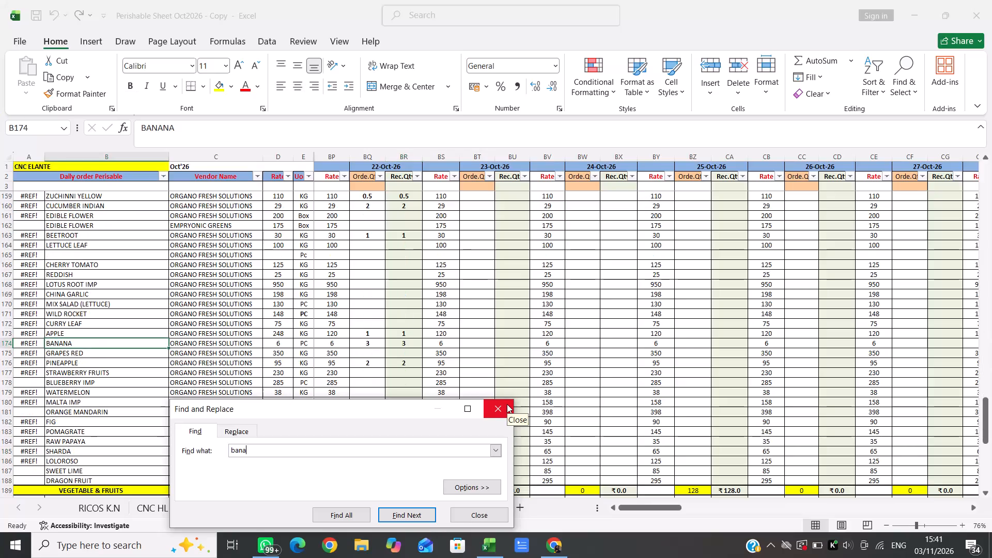
Find the BANANA LEAVES row with the search "bana" and go along it towards the 22-Oct-26 order quantity.
key("Return")
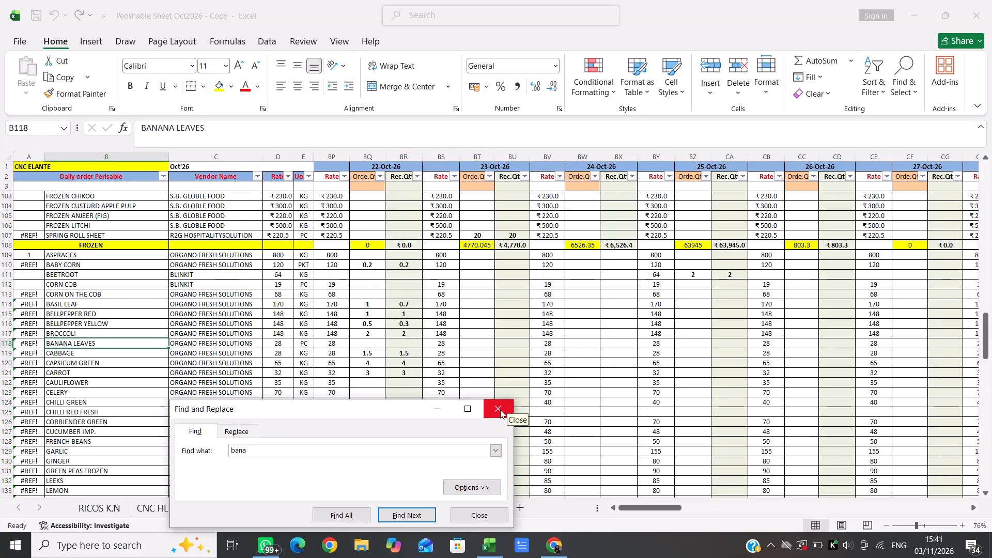
left_click(500, 410)
key("Right")
key("Right")
key("Right")
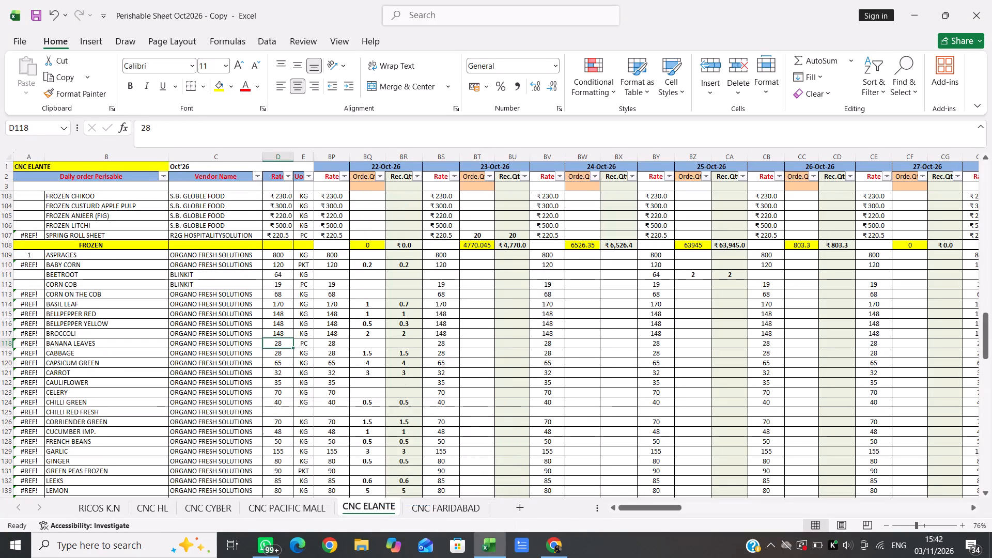
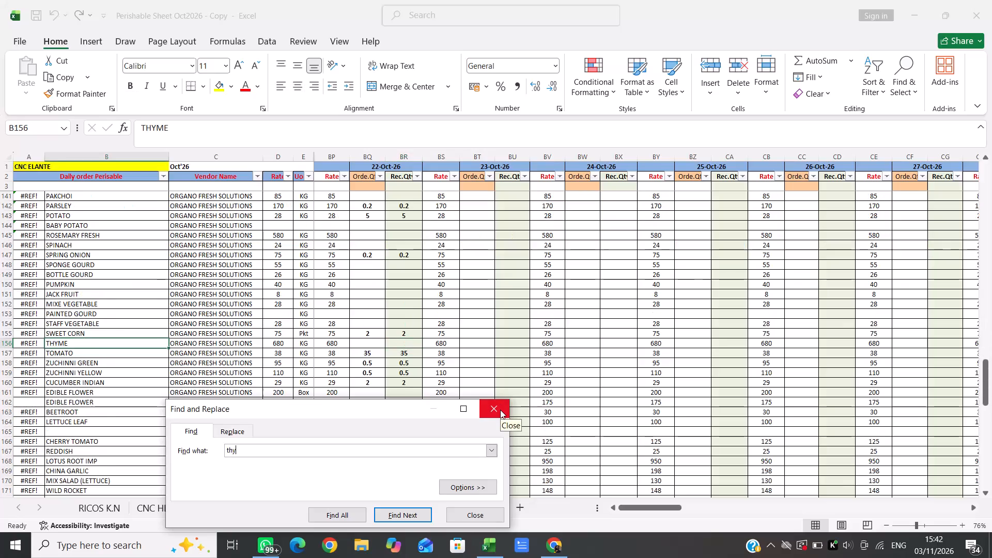
Close the search and enter 0.1 as the 22-Oct-26 order quantity in the THYME row.
left_click(492, 409)
key("Right")
key("Right")
key("Right")
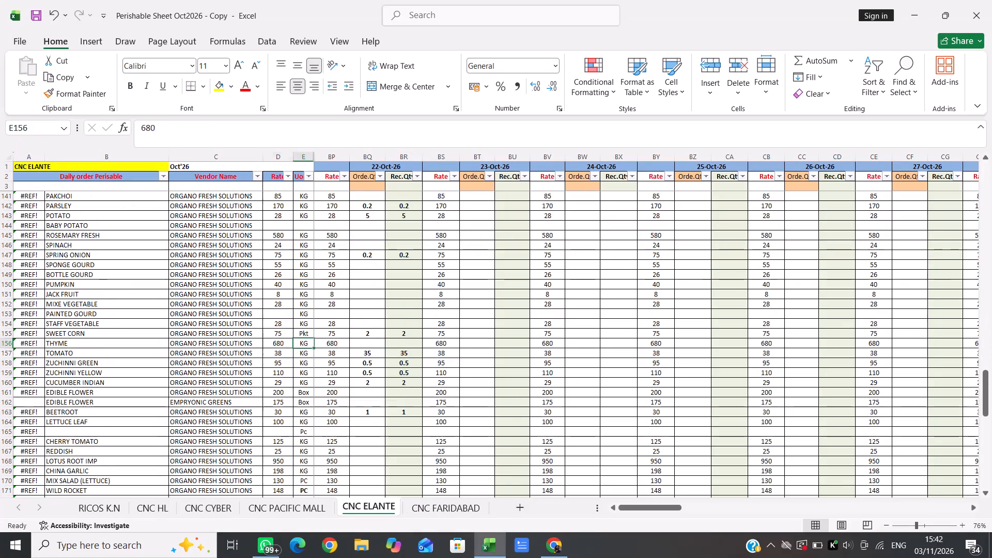
key("Right")
key("Right")
type("0.1")
key("Right")
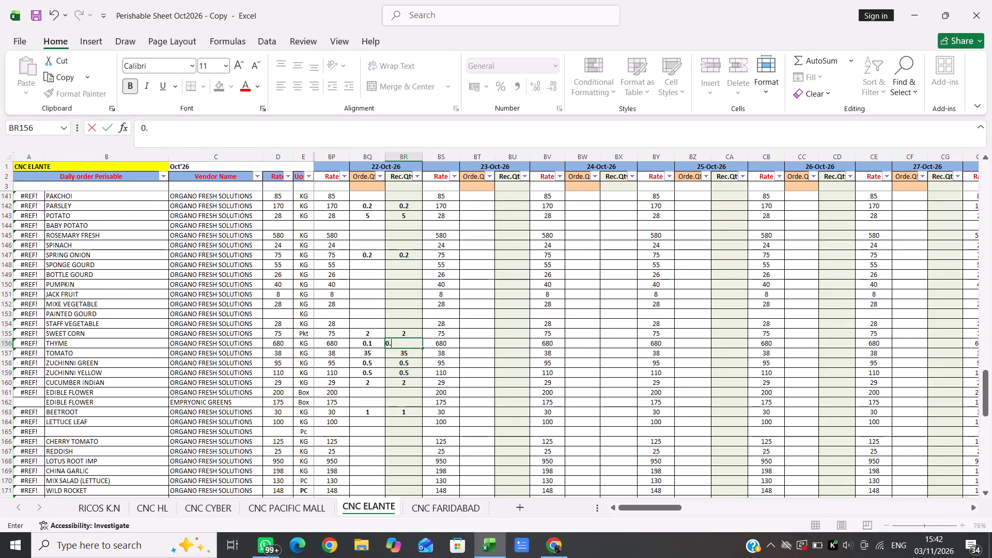
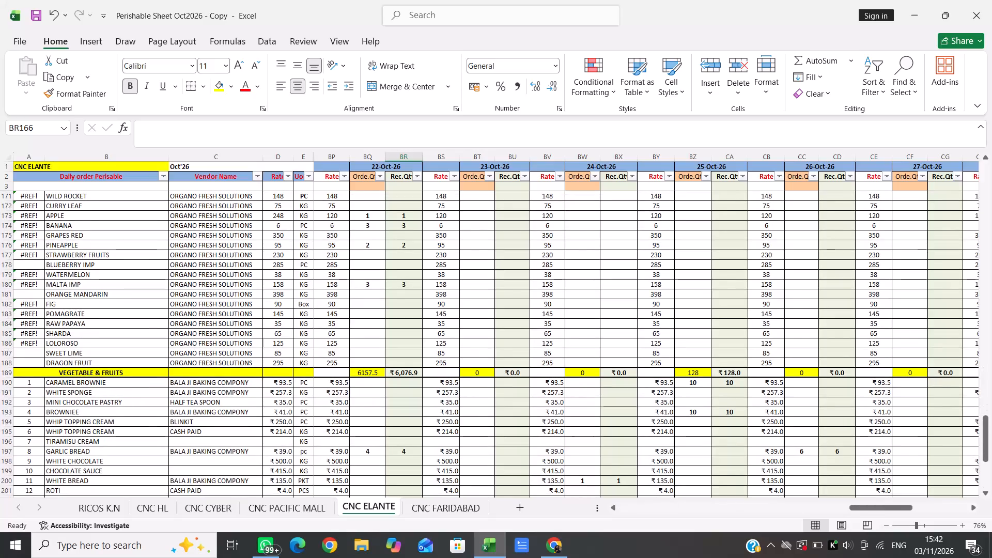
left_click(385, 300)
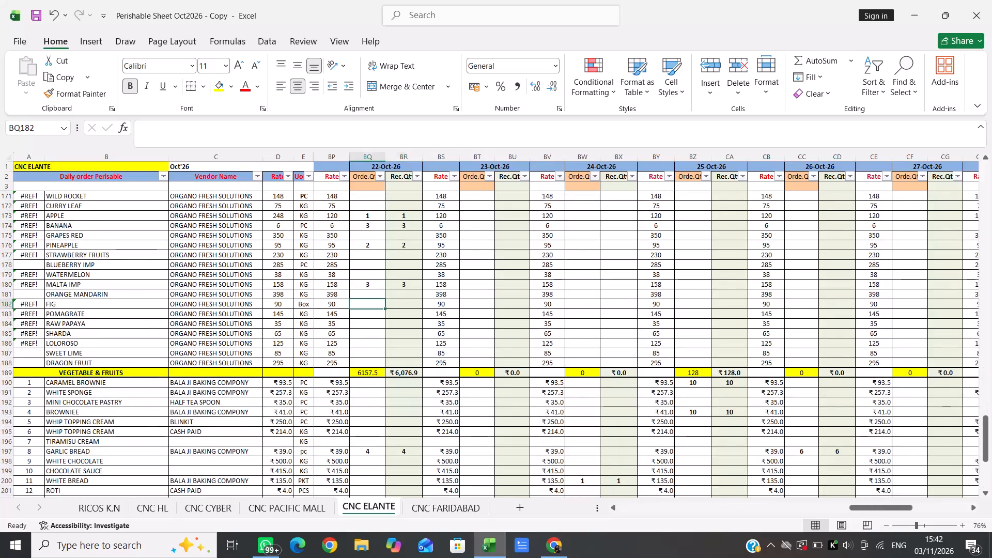
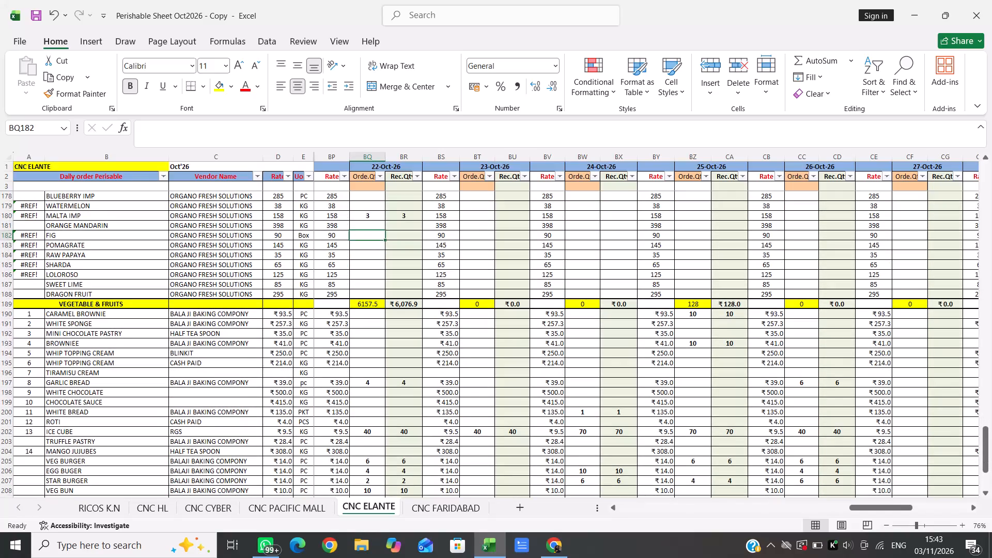
Set the 22-Oct-26 received quantity for THYME to 0.4 on the CNC ELANTE sheet.
scroll(379, 438, "up", 4)
scroll(379, 438, "down", 2)
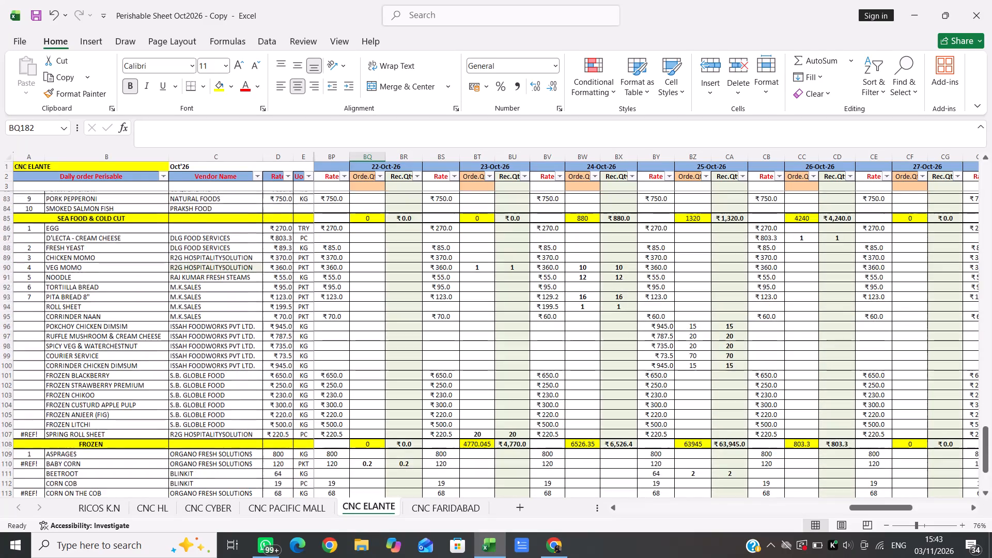
scroll(379, 438, "down", 4)
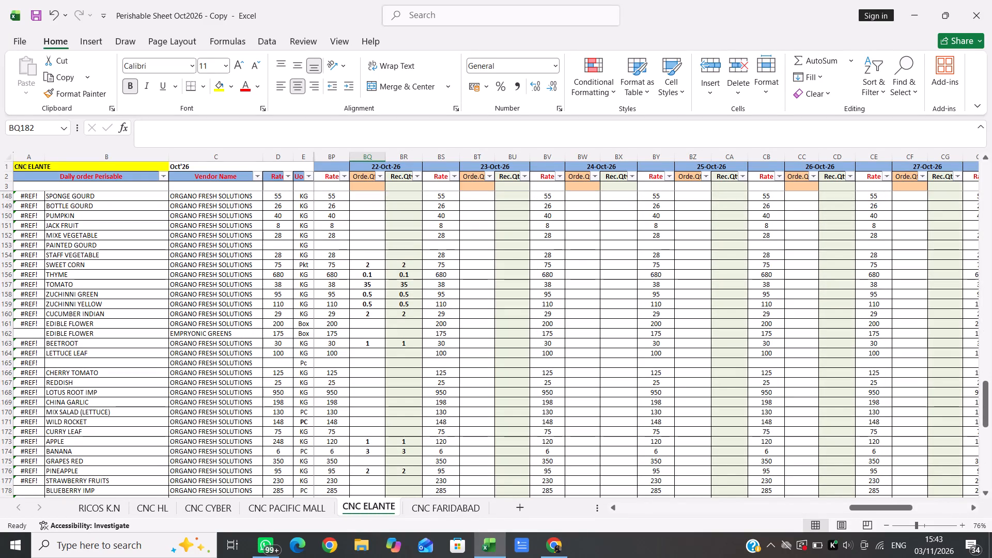
scroll(371, 356, "up", 1)
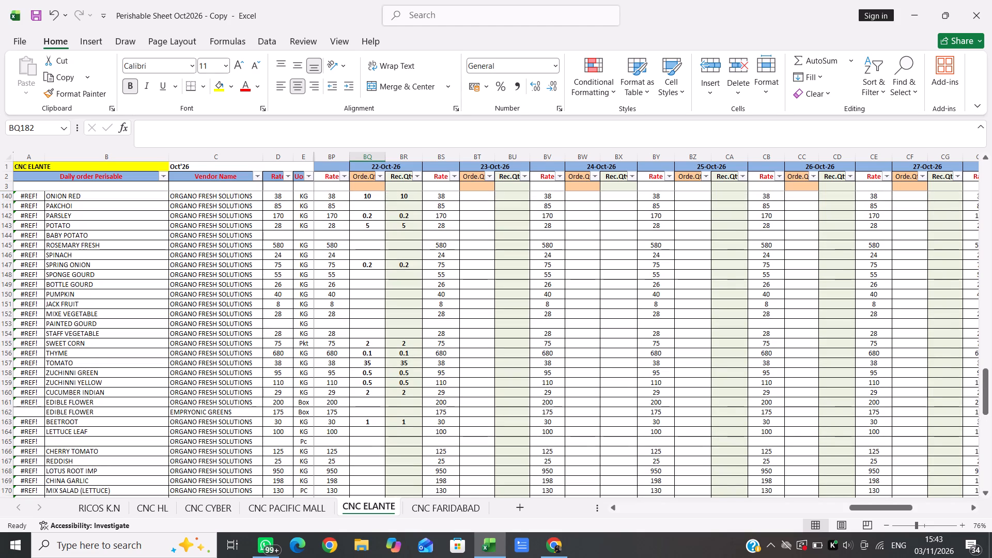
left_click(407, 353)
type("0.")
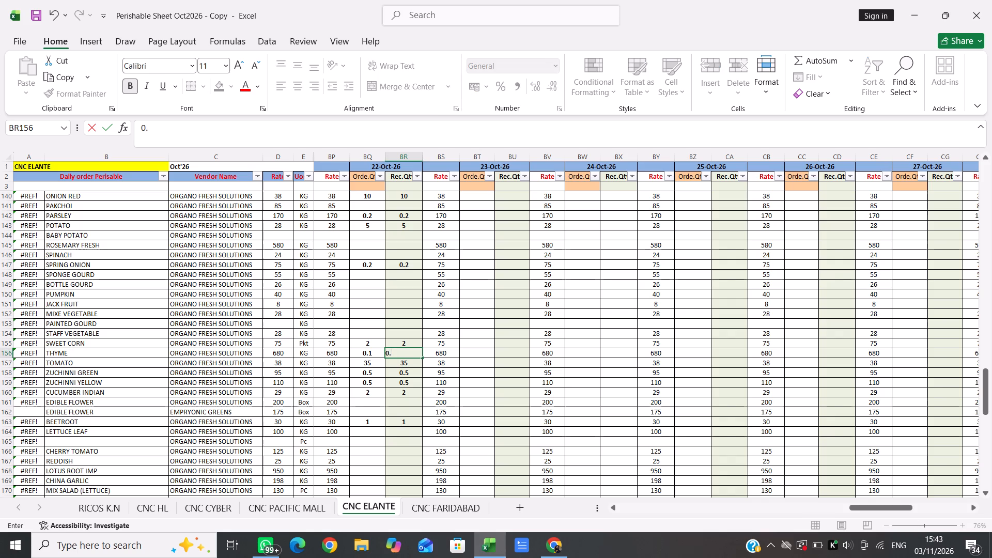
key("4")
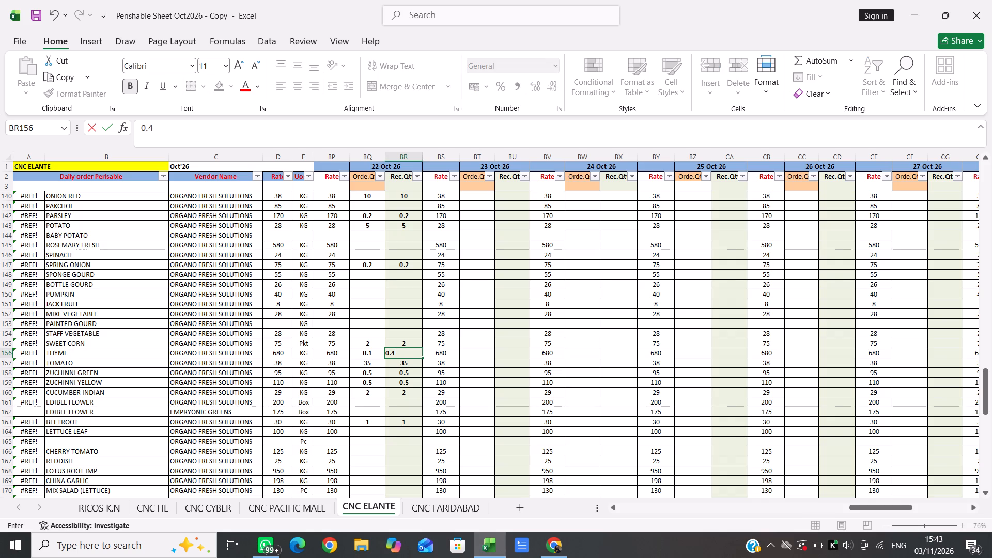
key("Down")
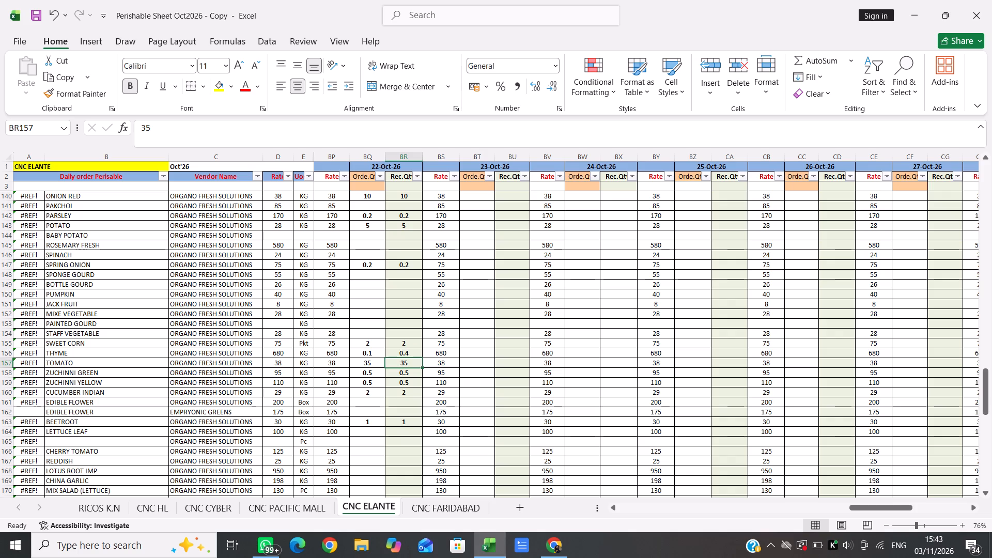
Set the 22-Oct-26 received quantity for SPRING ONION to 0.3.
left_click(406, 265)
type("0.3")
key("Down")
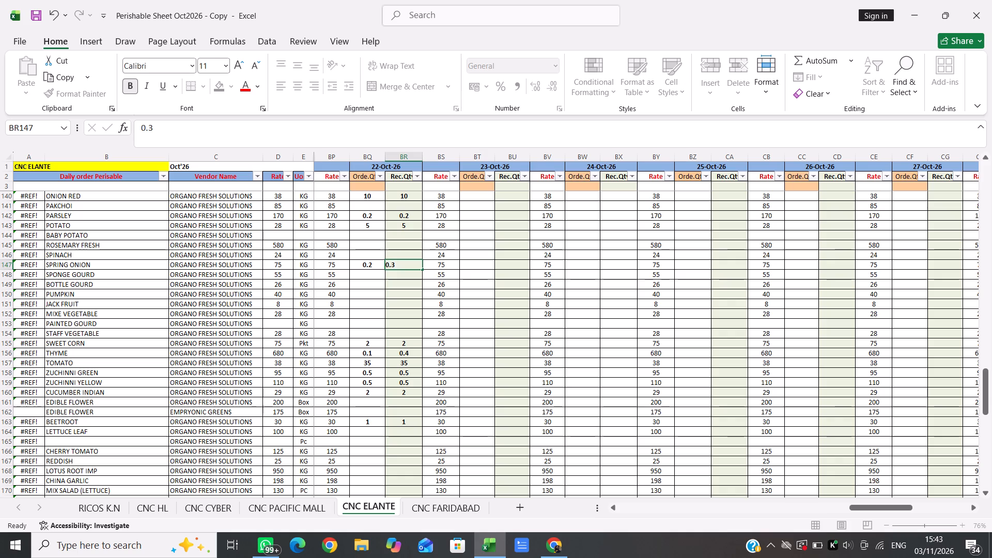
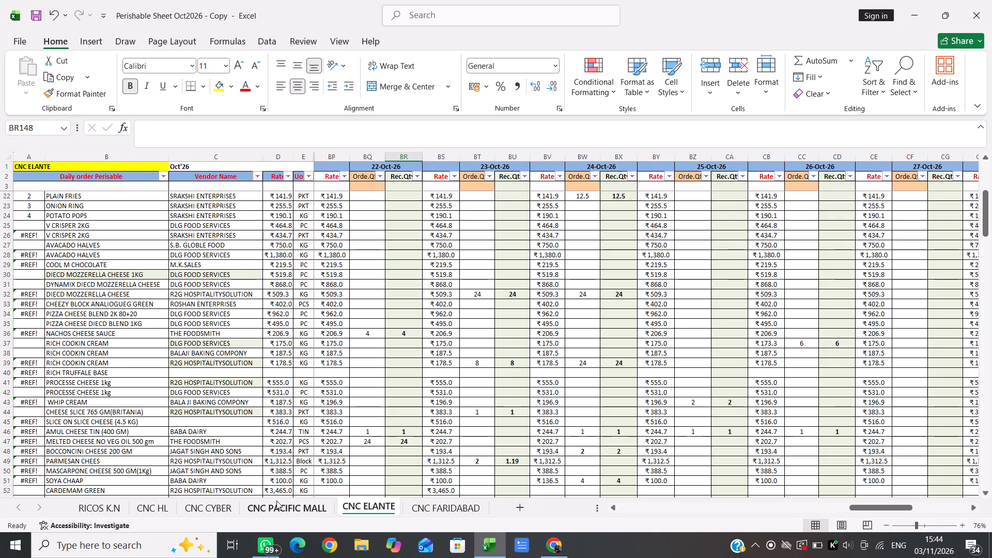
Clear the LAXMI DAIRY filter from the Vendor Name column on the CNC HL sheet.
left_click(160, 510)
scroll(424, 269, "up", 1)
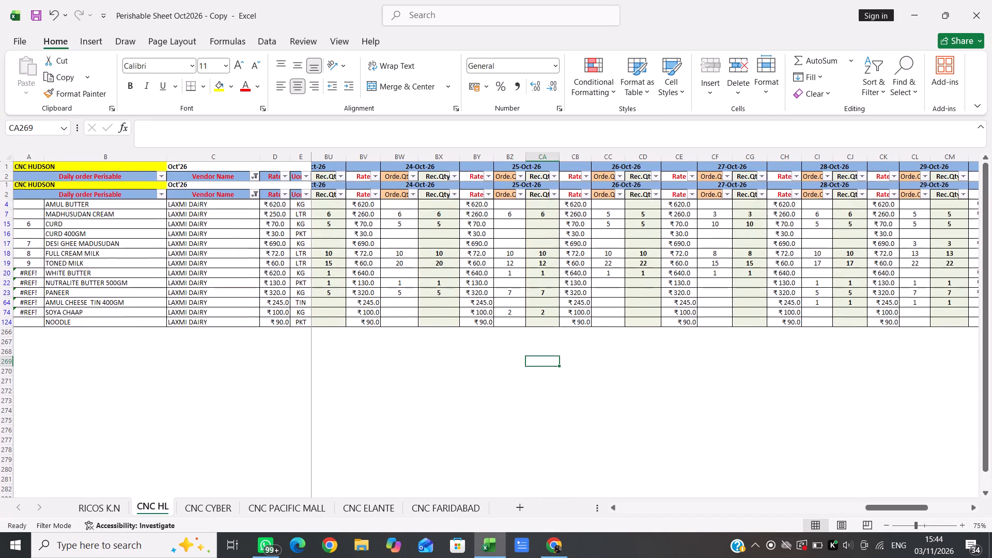
scroll(424, 269, "up", 1)
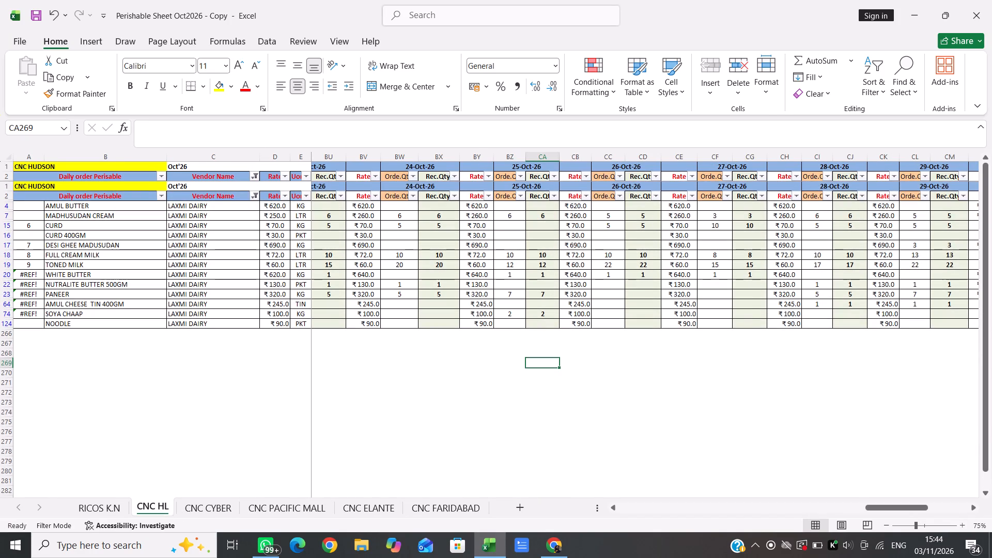
left_click(254, 177)
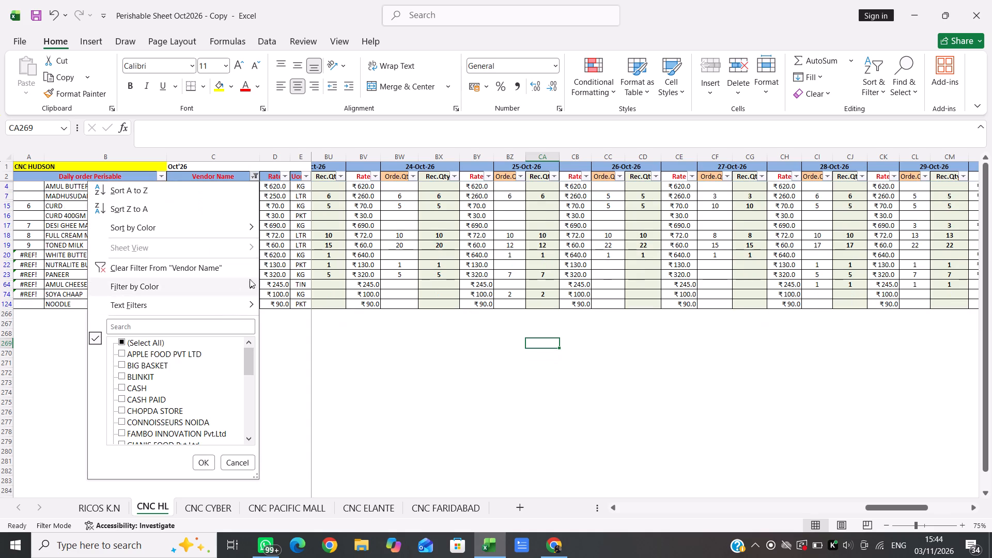
left_click(180, 270)
Enter 50 as both the ordered and received quantity for ICE CUBE under 25-Oct-26.
scroll(342, 386, "down", 14)
scroll(342, 386, "up", 3)
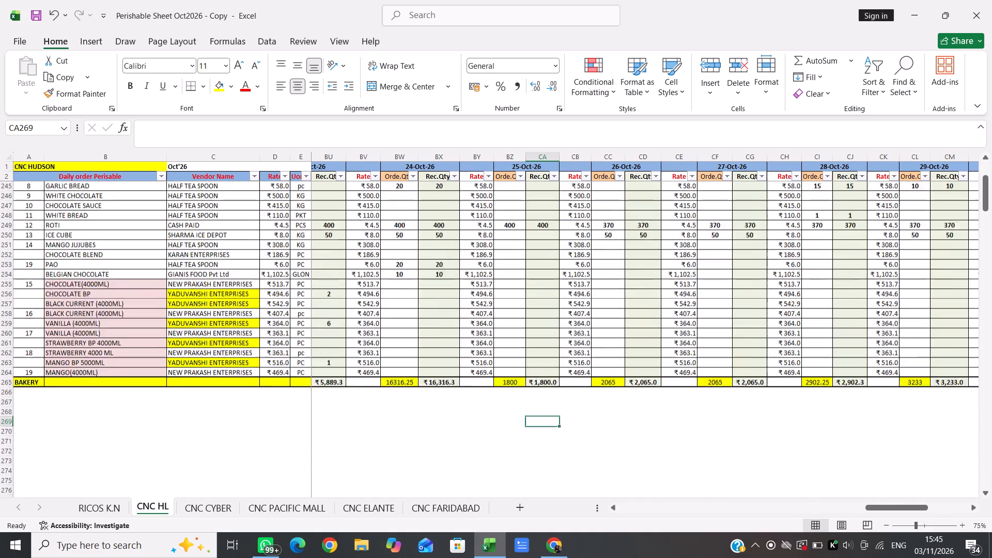
scroll(342, 386, "up", 2)
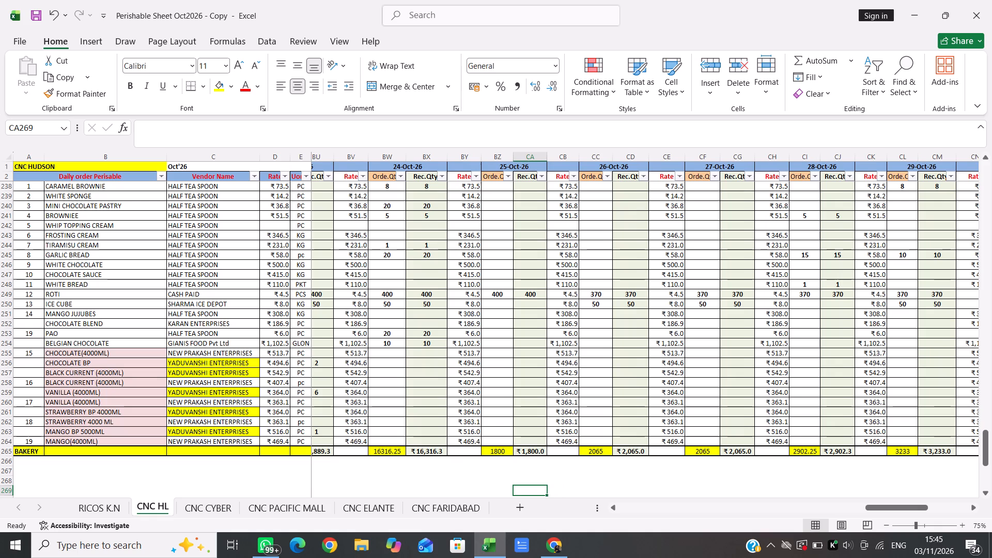
scroll(456, 313, "left", 2)
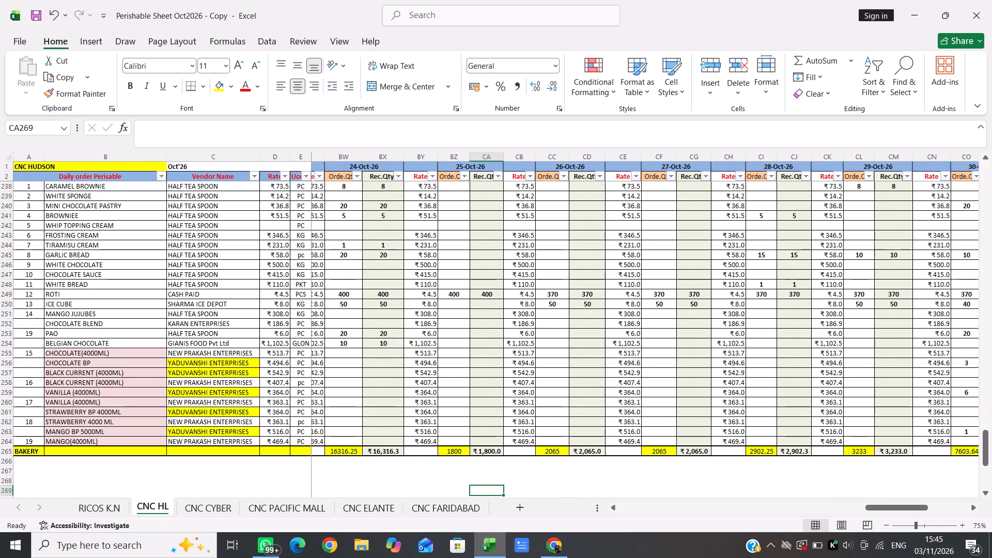
scroll(456, 313, "left", 1)
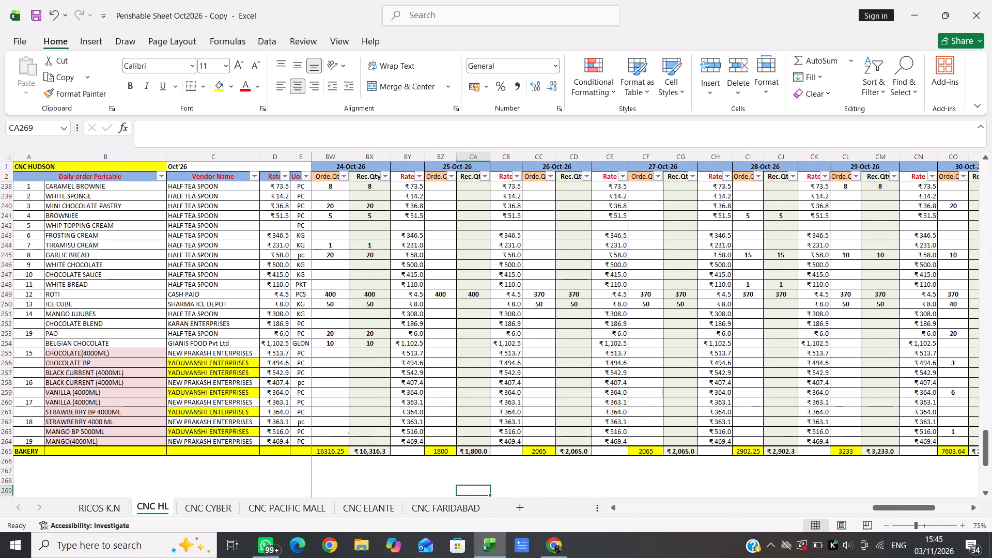
left_click(440, 302)
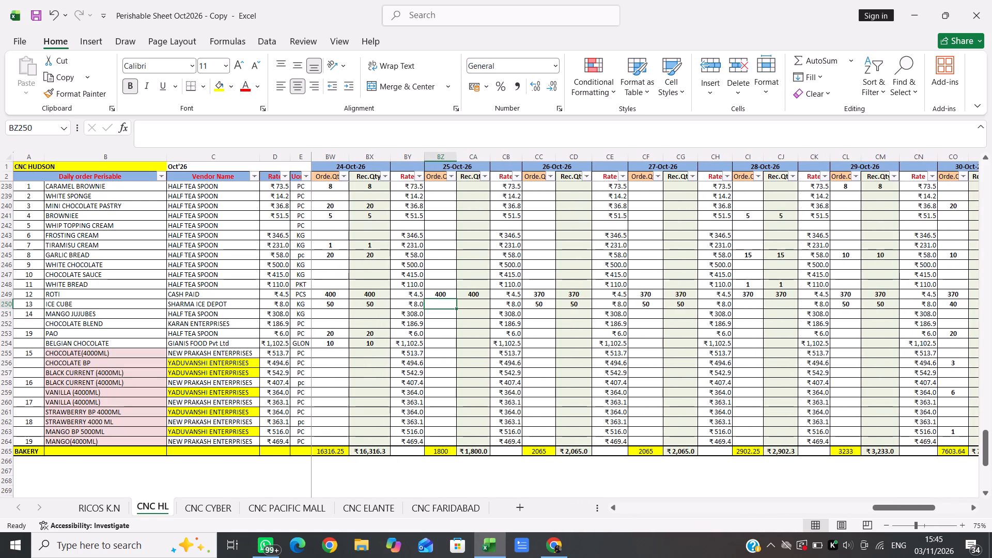
type("50")
key("Right")
type("50")
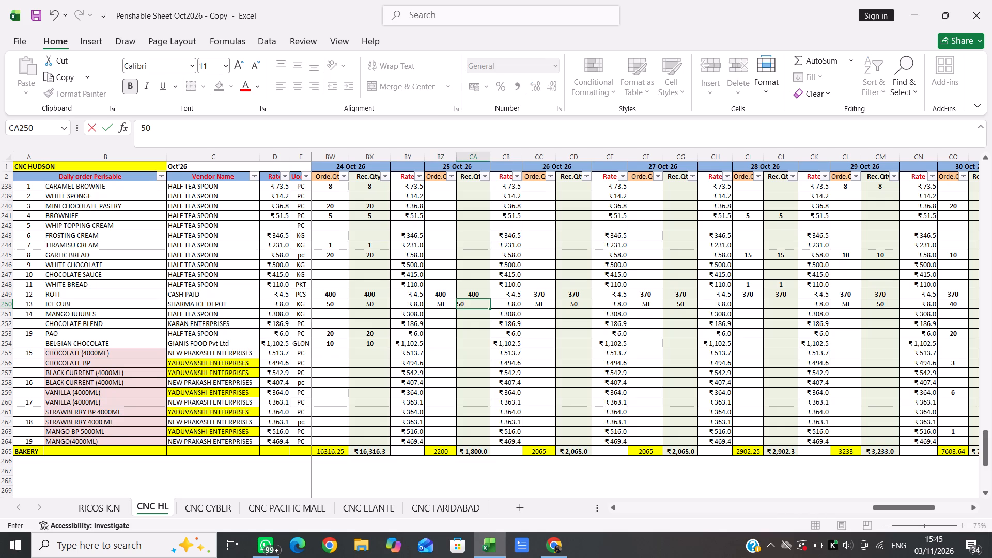
Enter 50 as both the ordered and received quantity for ICE CUBE under 28-Oct-26.
scroll(542, 368, "left", 4)
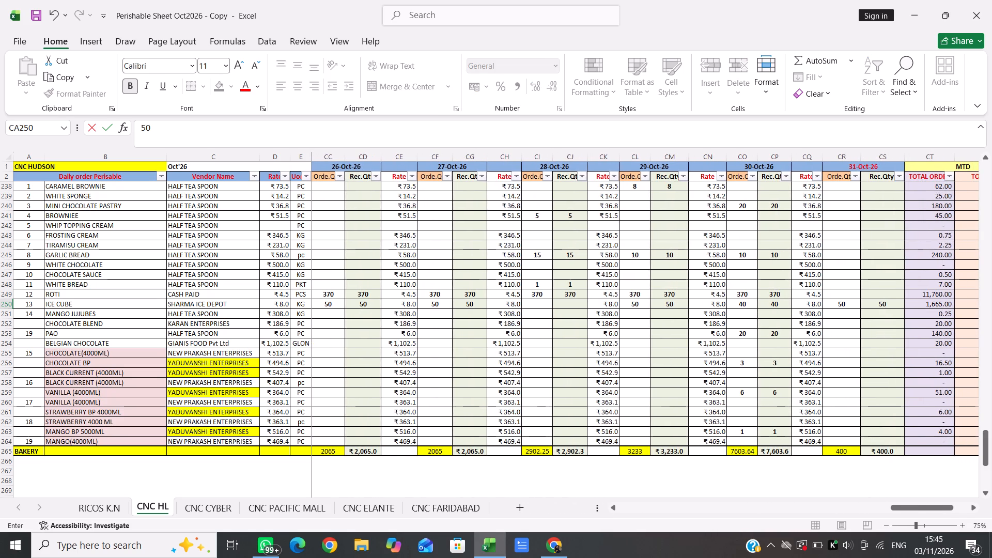
scroll(542, 368, "left", 1)
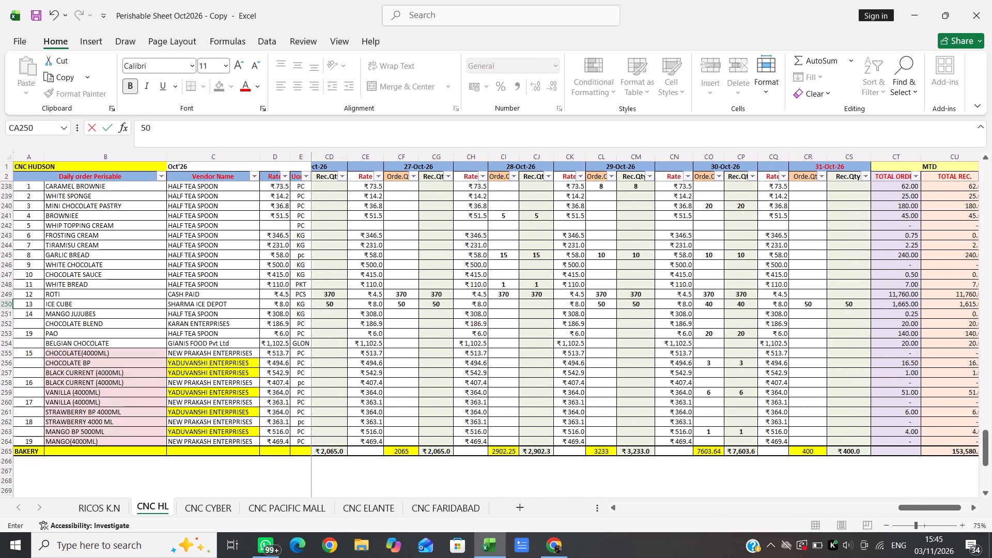
left_click(511, 304)
type("50")
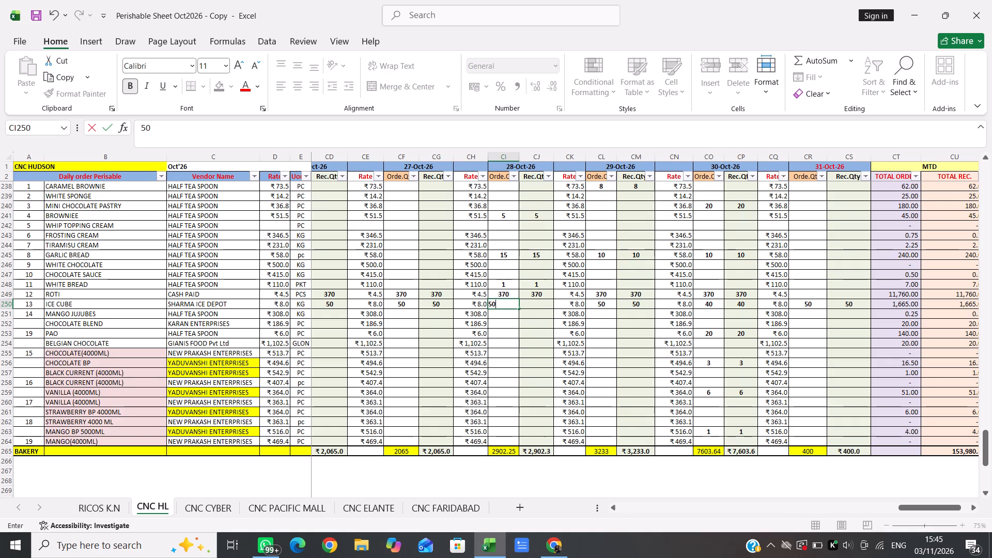
key("Right")
type("50")
key("Down")
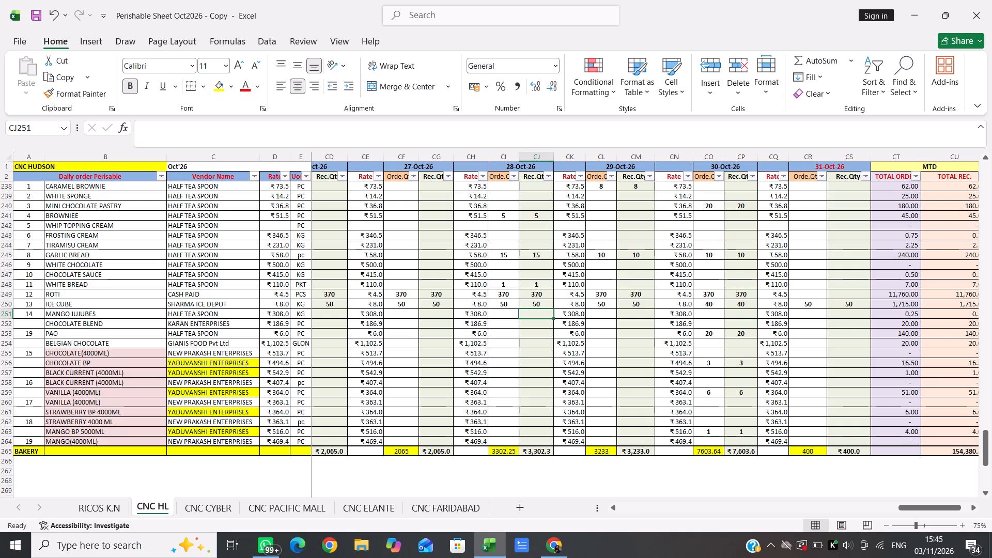
Review the last October dates and the MTD ordered and received totals across the CNC HL items.
left_click(615, 356)
scroll(693, 381, "left", 1)
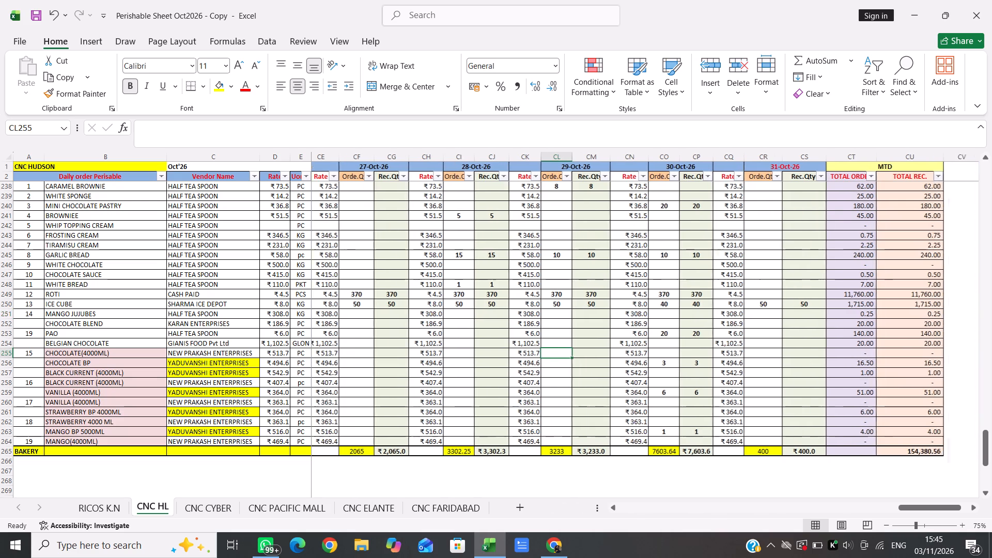
scroll(693, 381, "left", 3)
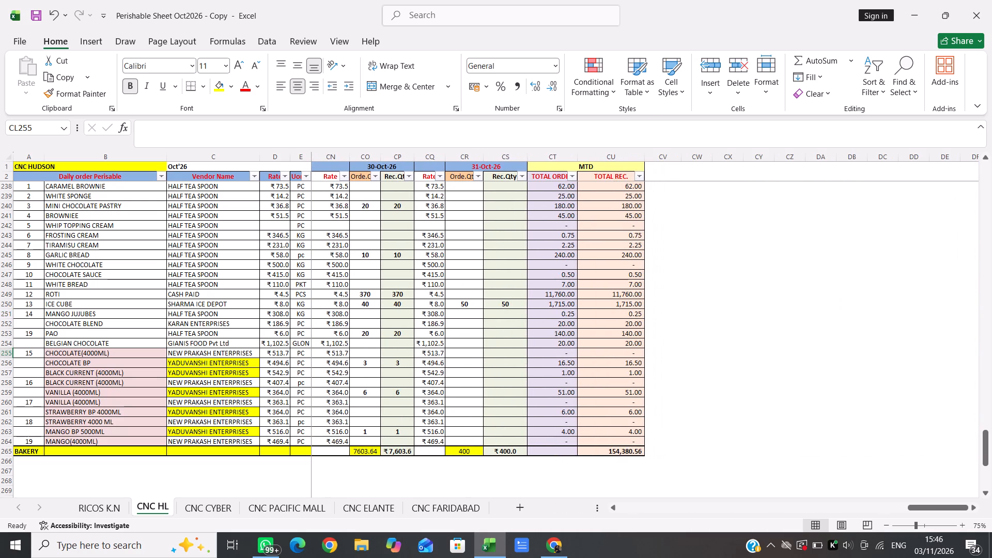
scroll(693, 381, "up", 4)
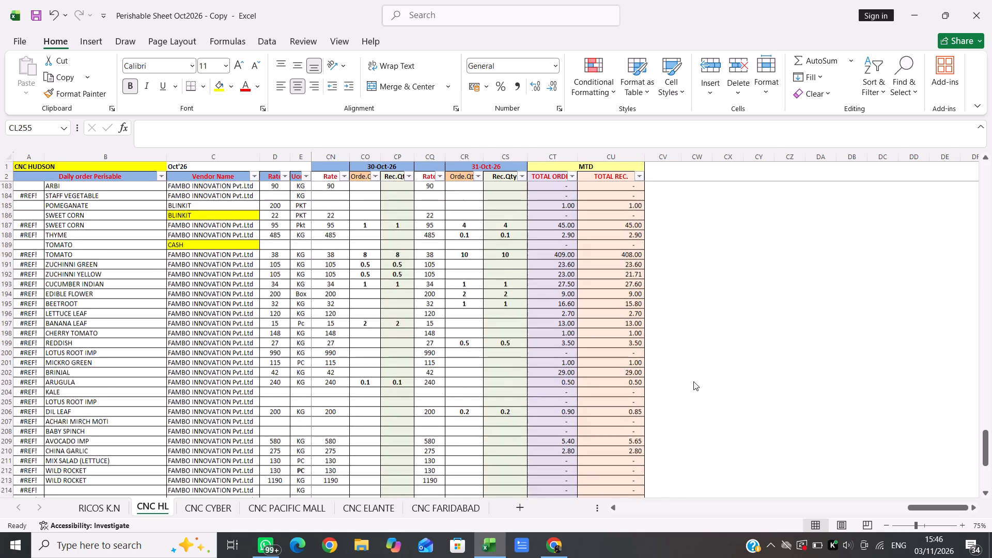
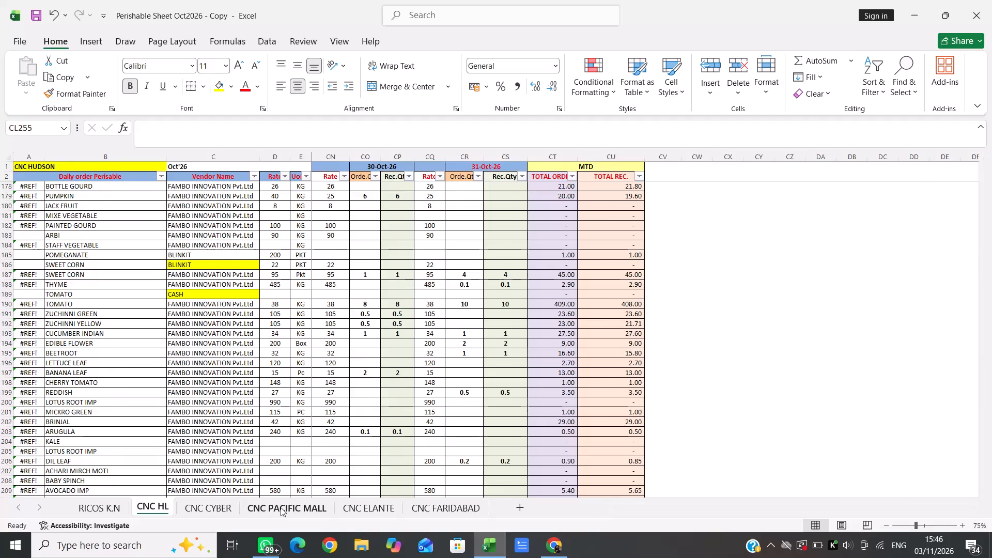
Hide the 22-Oct-26 Rate, ordered and received quantity columns (BP to BR) on the CNC ELANTE sheet.
left_click(362, 509)
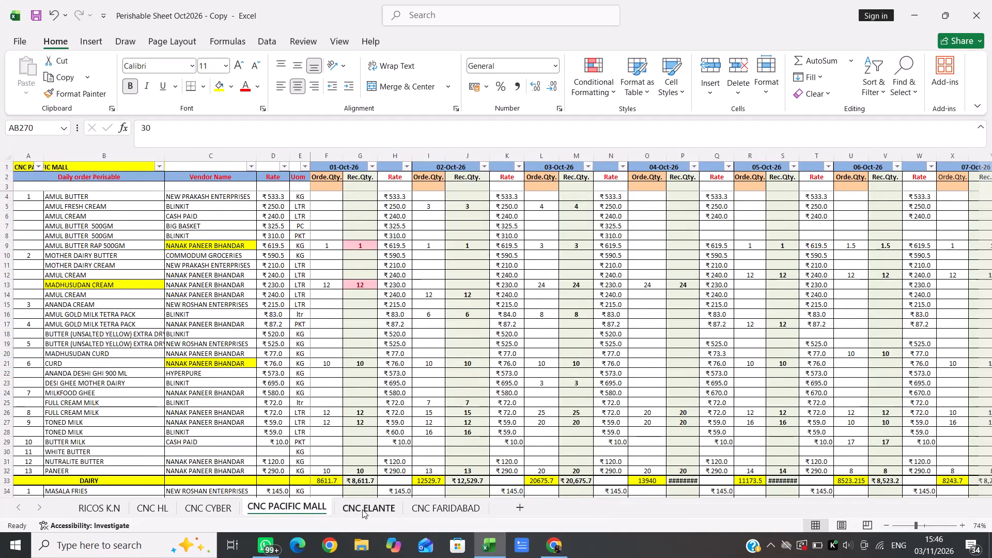
scroll(499, 408, "up", 3)
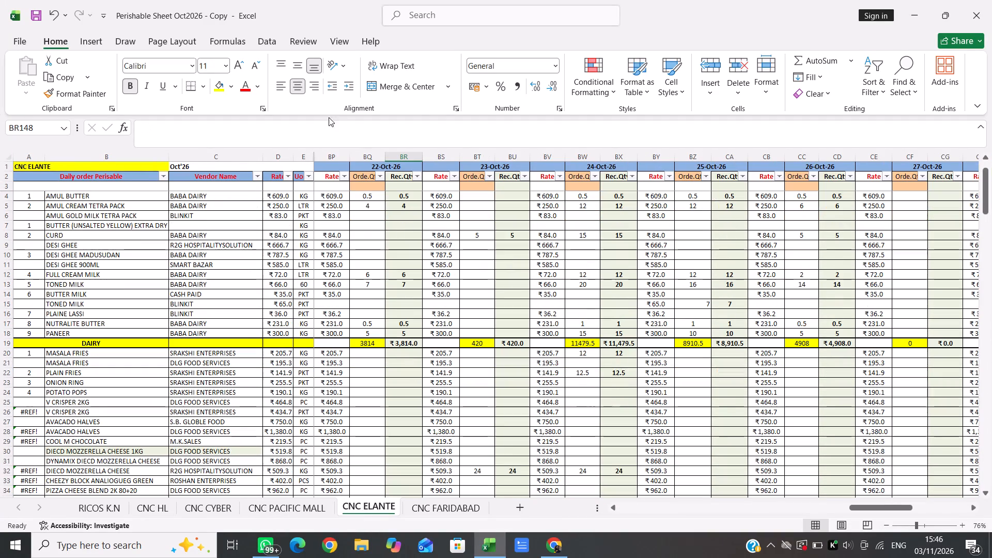
left_click(337, 158)
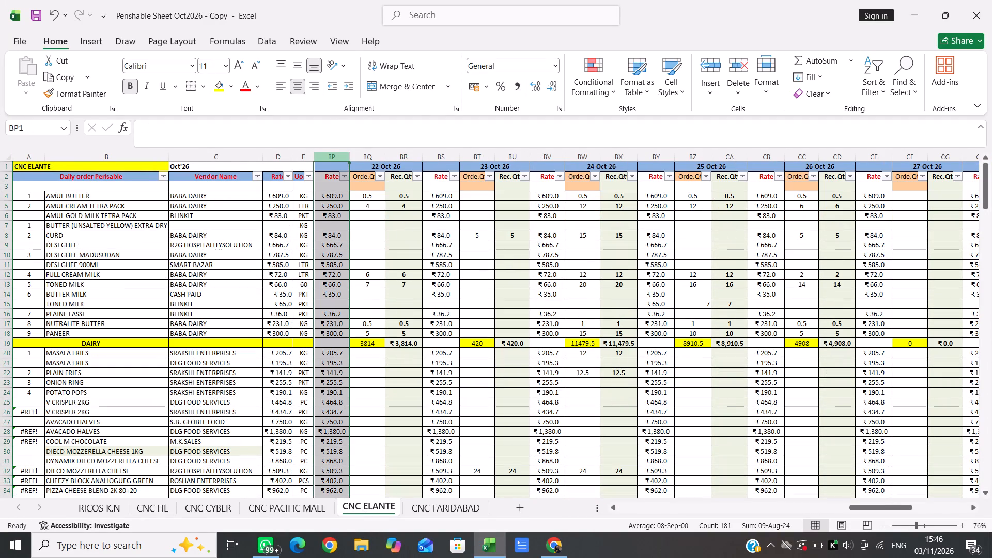
key("shift+Right")
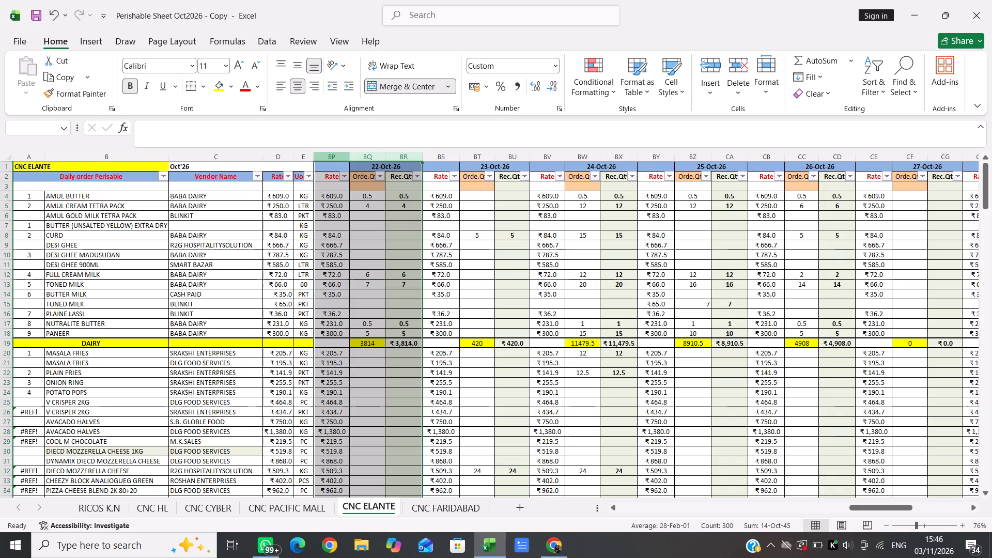
right_click(337, 158)
left_click(371, 379)
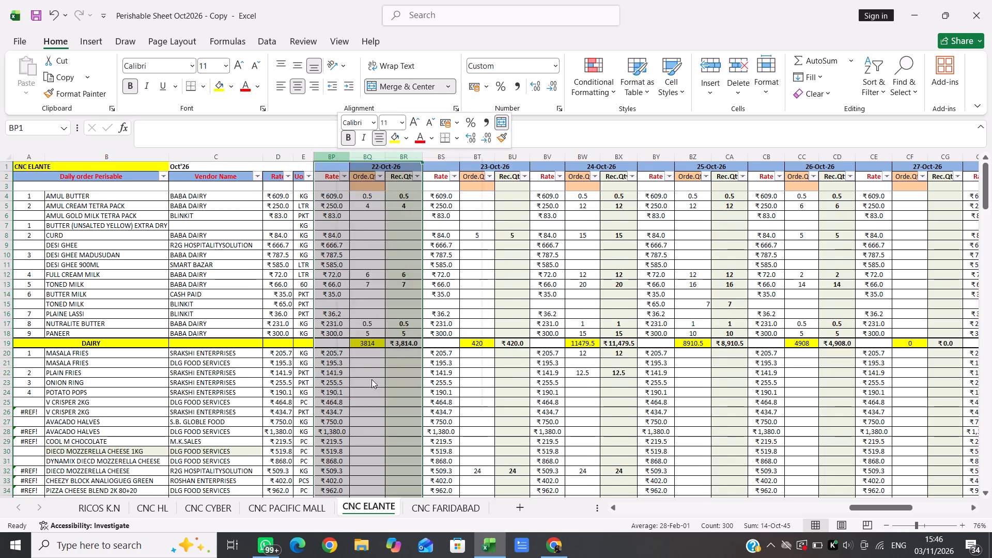
left_click(370, 210)
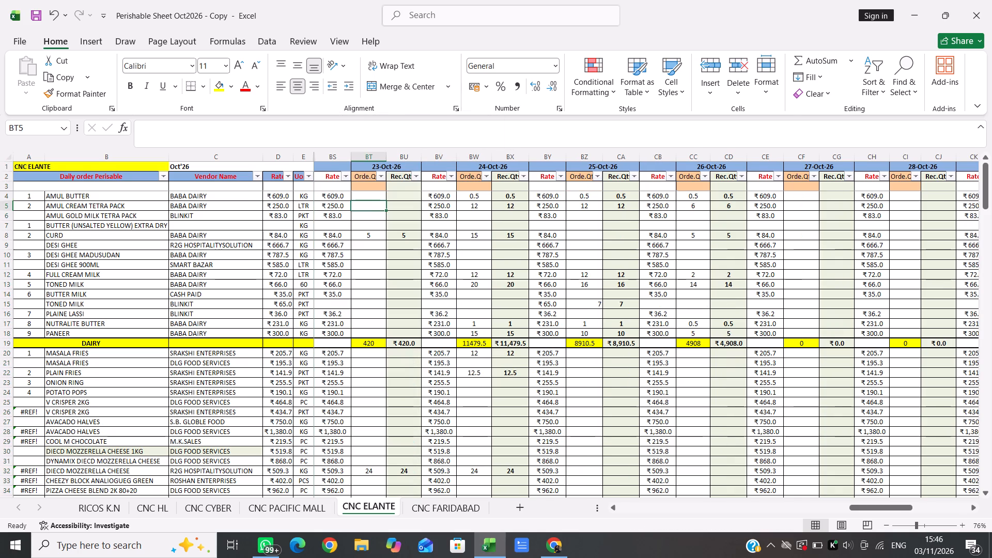
Switch from the perishable workbook to the previously used window.
key("alt+Tab")
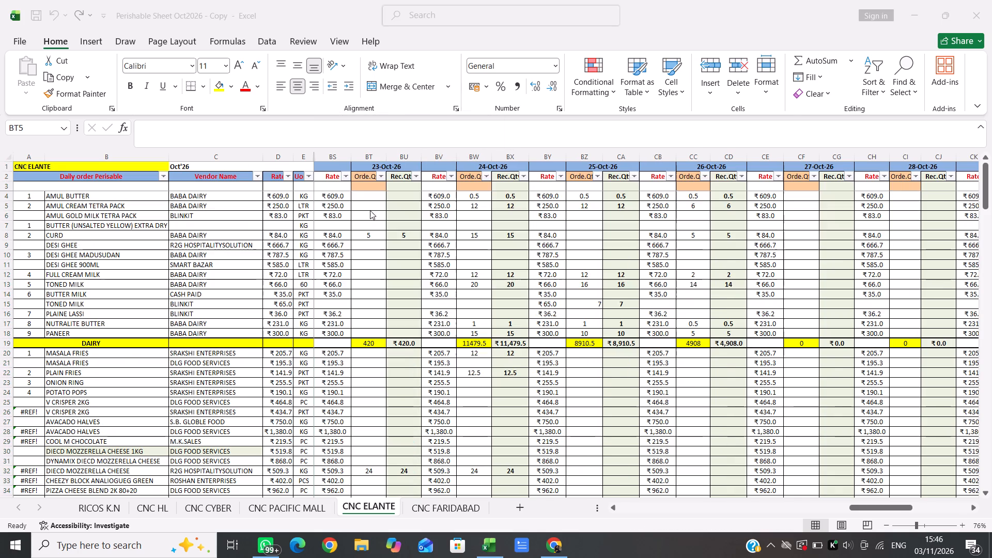
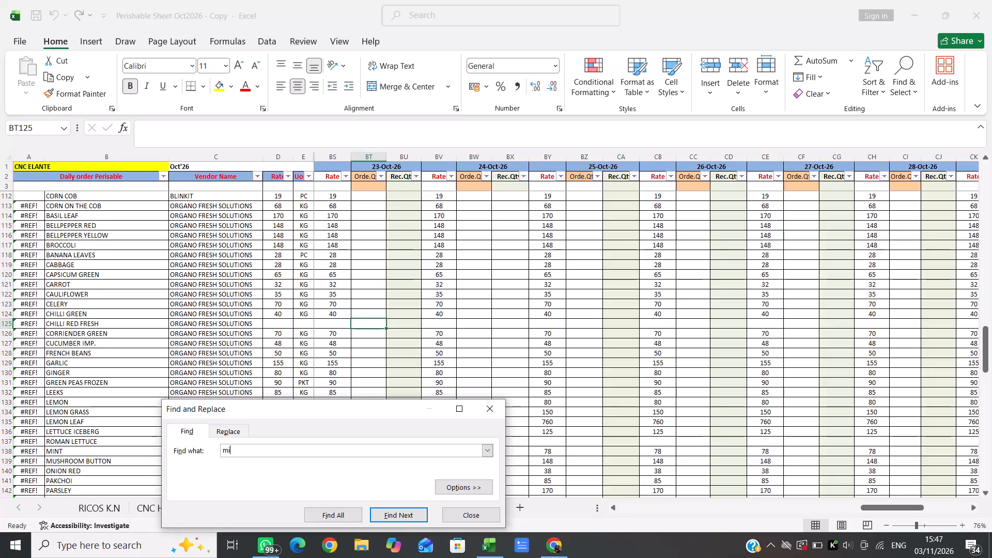
Find mint in the CNC ELANTE sheet and go to its 23-Oct-26 ordered quantity cell (BT138).
key("Return")
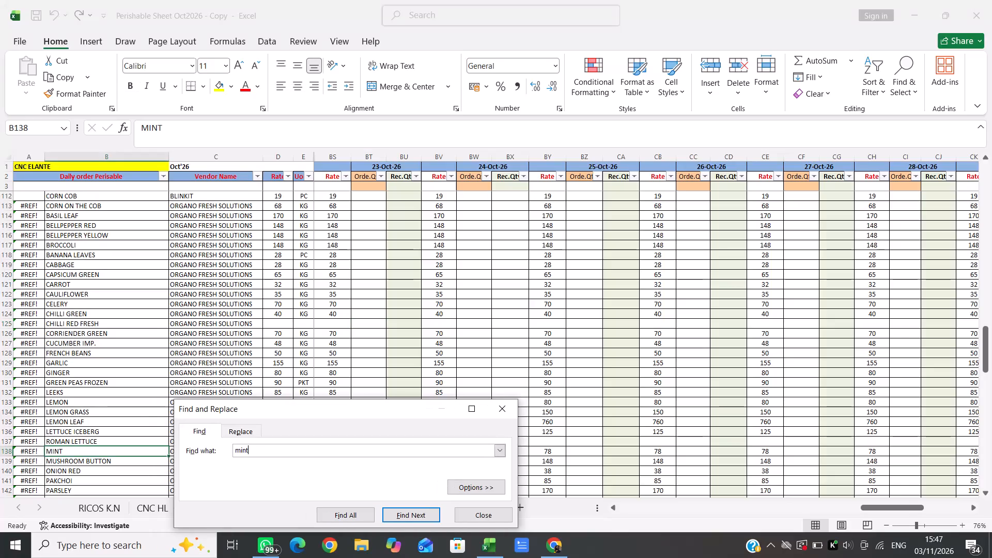
left_click(504, 403)
key("Right")
key("Right")
key("Right")
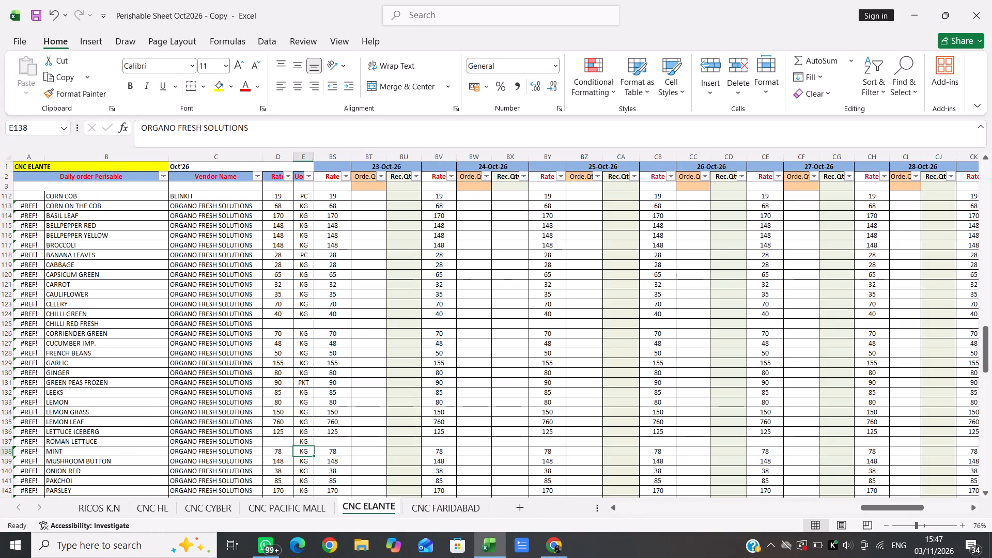
key("Right")
key("Right")
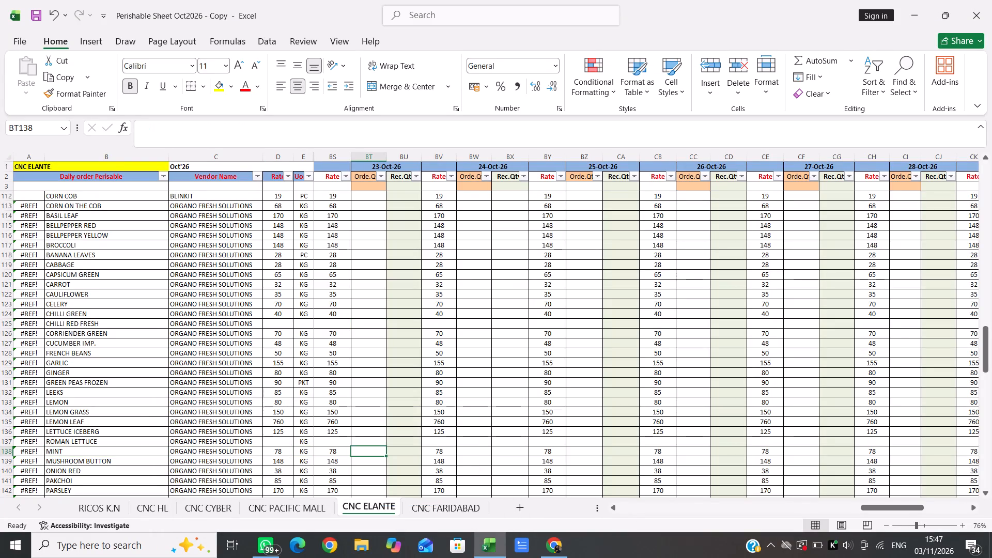
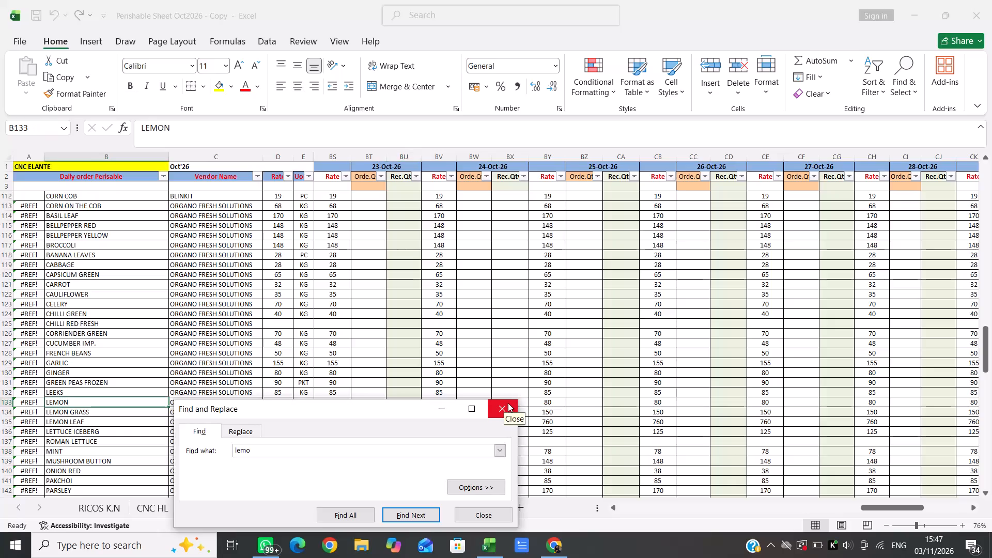
Enter 4 as the 23-Oct-26 ordered quantity for LEMON (BT133) in the CNC ELANTE sheet.
left_click(508, 403)
key("Right")
key("Right")
key("Right")
key("Right")
key("Right")
key("4")
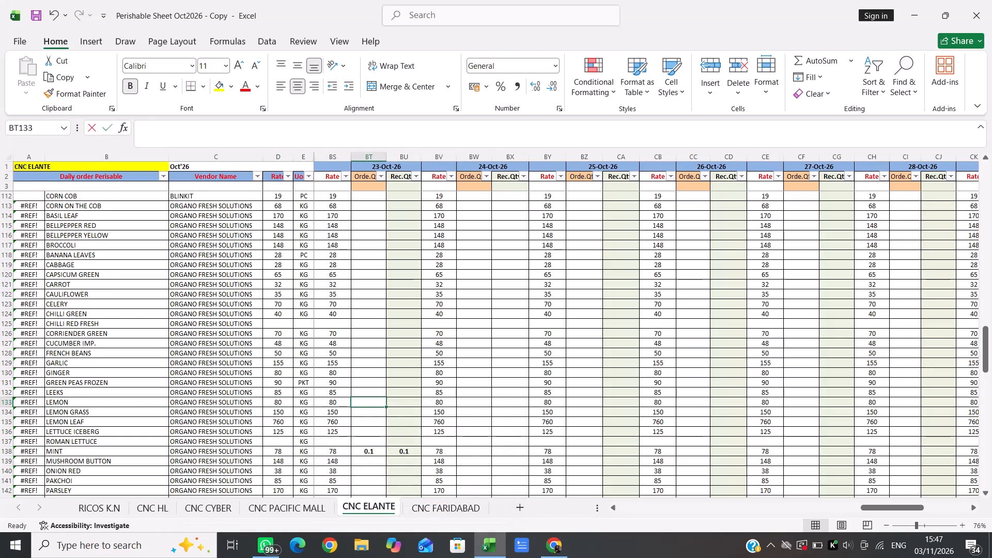
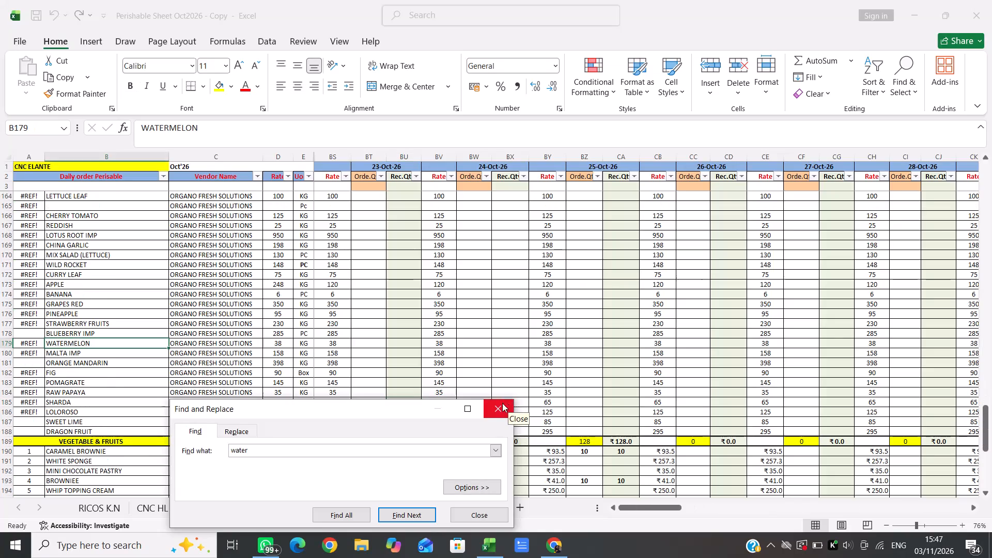
Go to the 23-Oct-26 ordered quantity for WATERMELON (row 179) in the CNC ELANTE sheet.
left_click(498, 404)
key("Right")
key("Right")
key("Right")
key("Right")
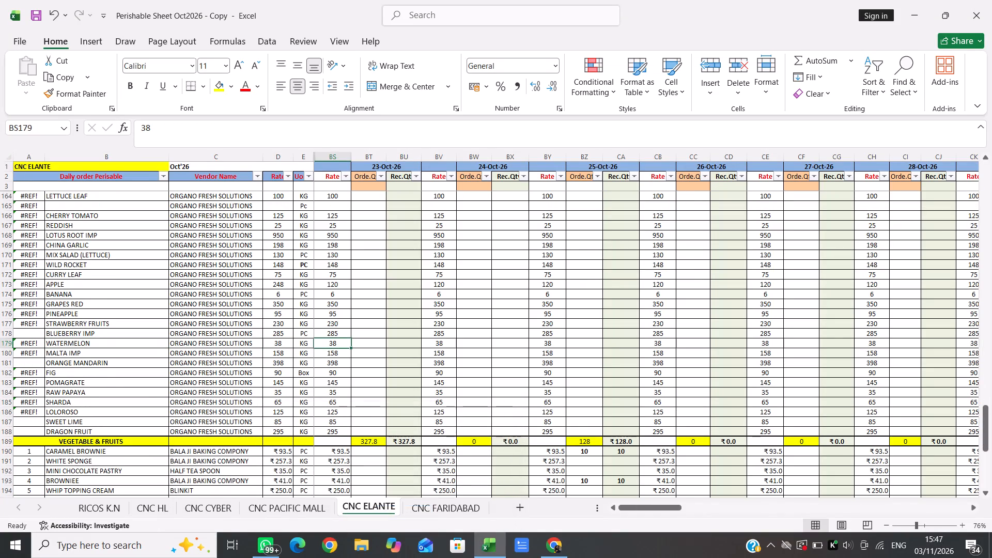
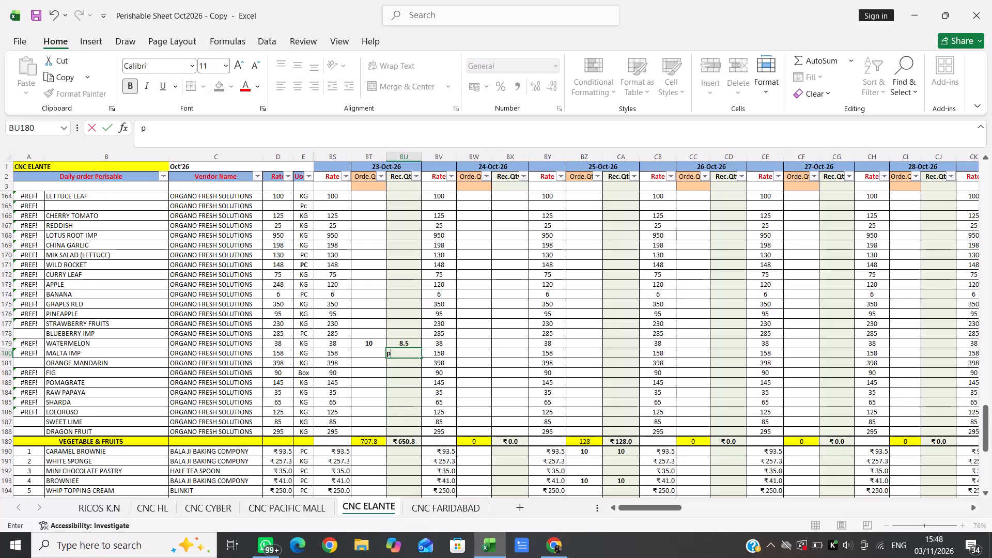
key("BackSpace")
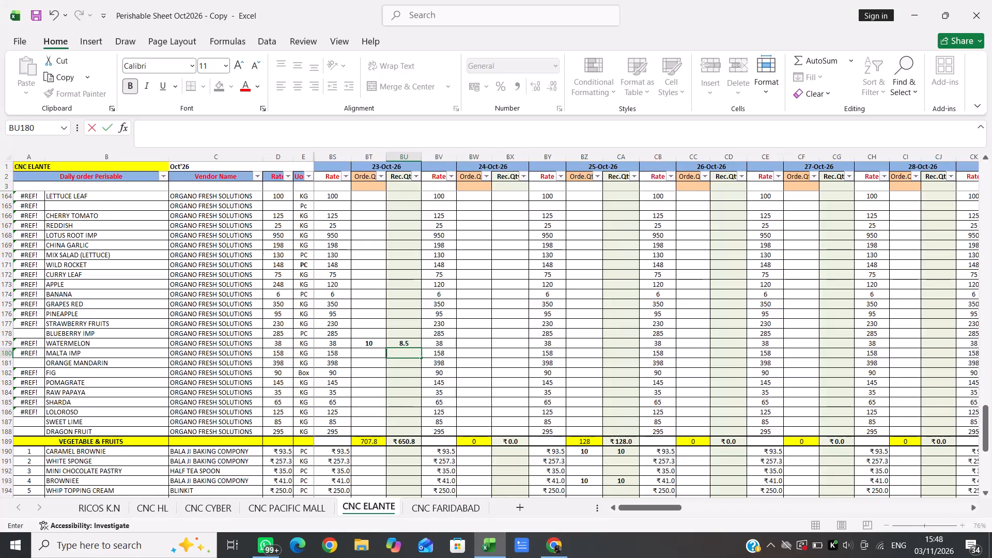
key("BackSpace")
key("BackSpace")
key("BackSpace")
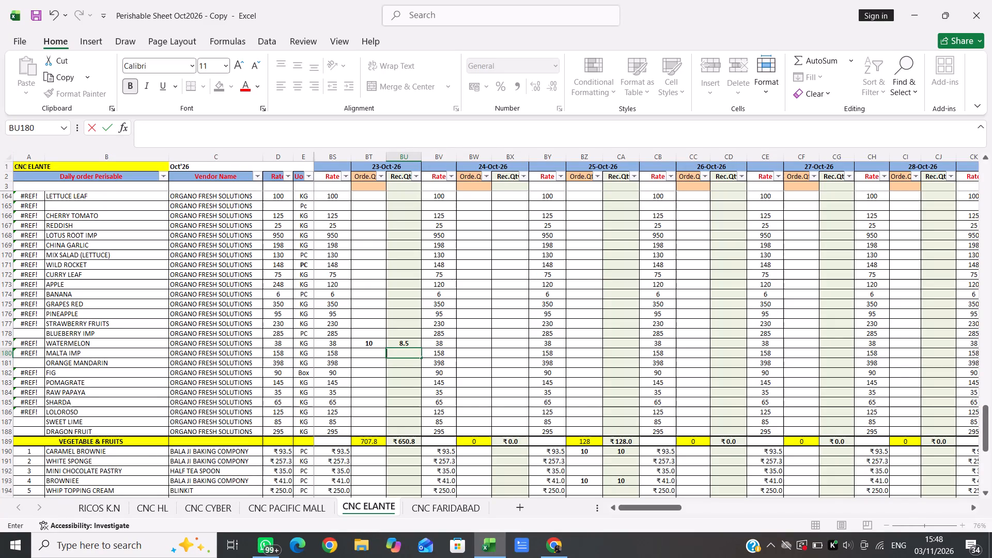
Search the CNC ELANTE sheet for "potat" and go to the 23-Oct-26 ordered quantity for POTATO (row 143).
key("ctrl+f")
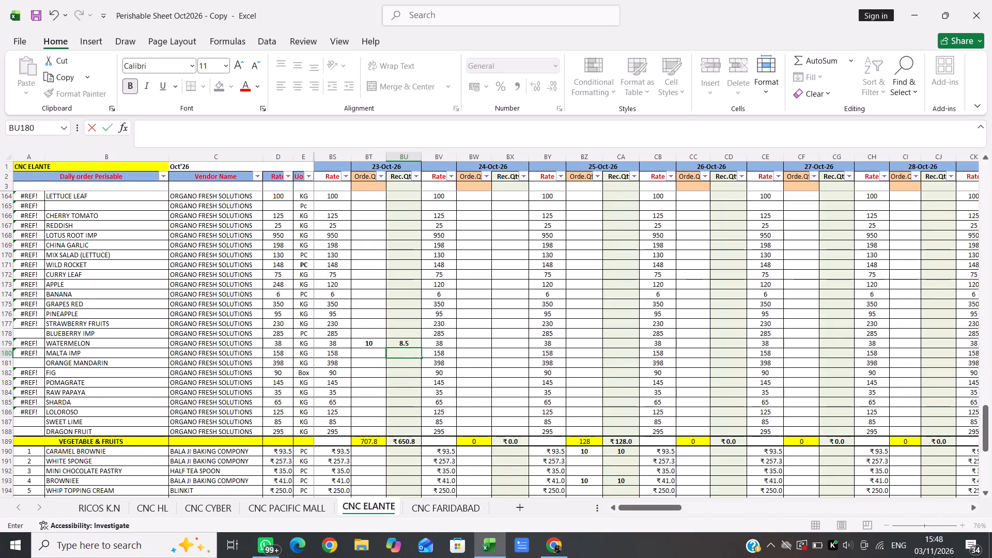
key("BackSpace")
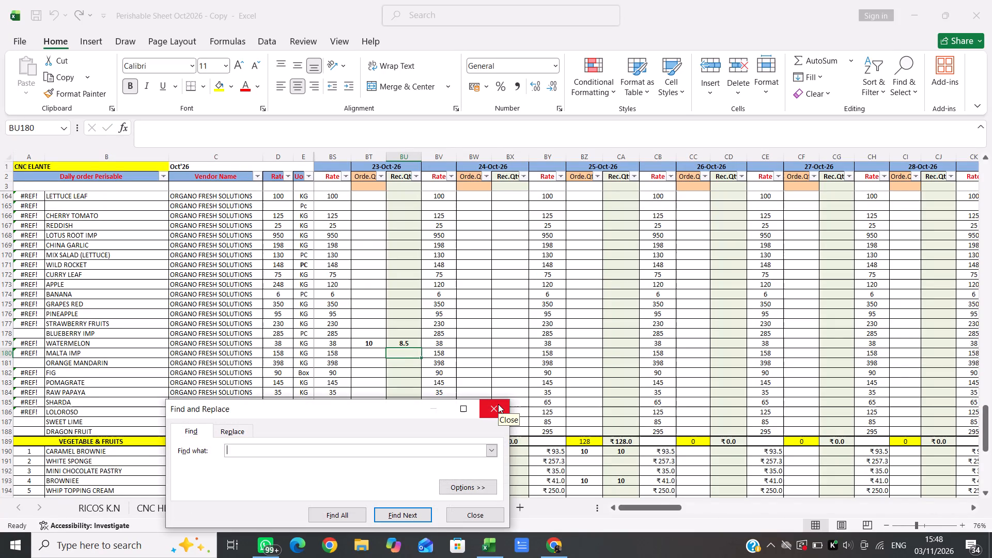
key("BackSpace")
type("potata")
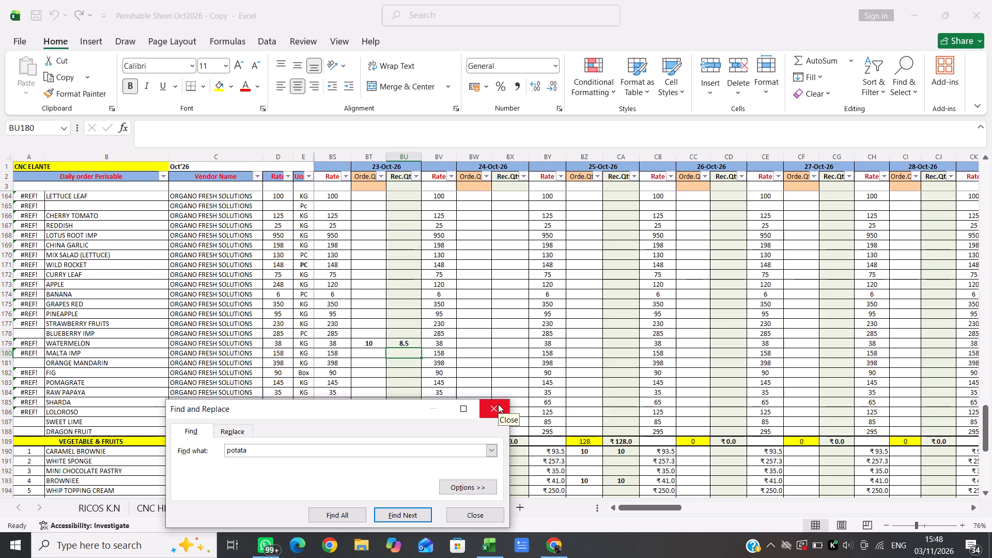
key("BackSpace")
key("Return")
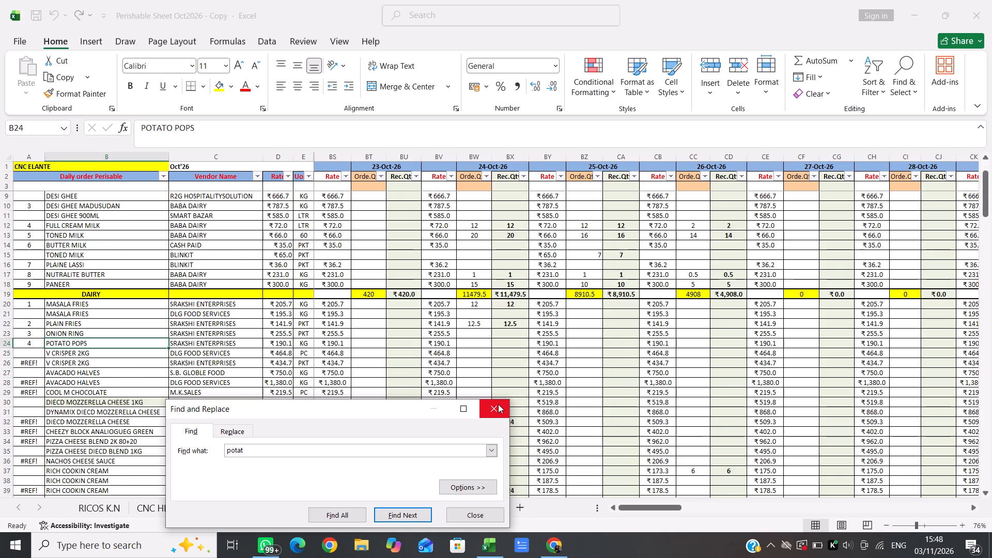
key("Return")
key("Return")
key("Return")
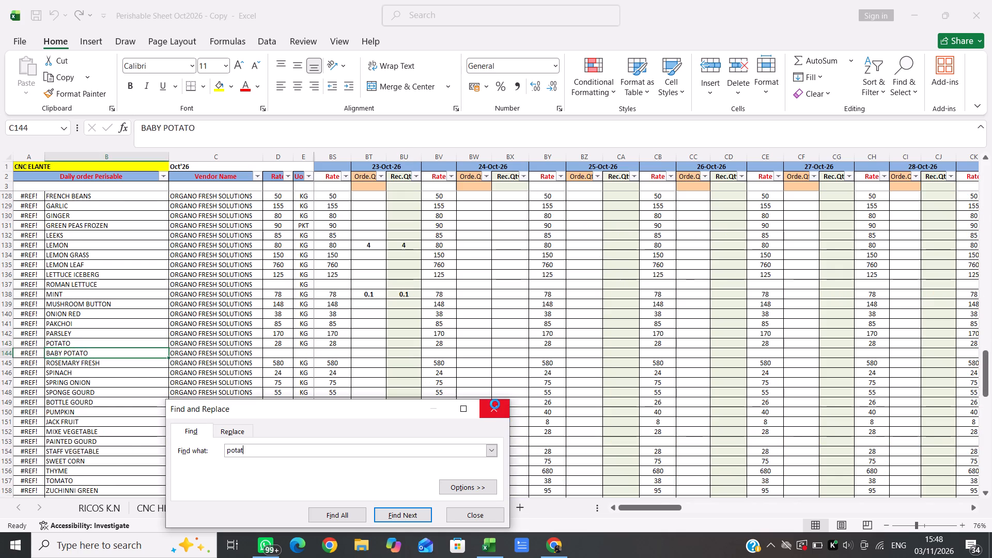
key("Return")
key("Return")
key("Return")
key("Return")
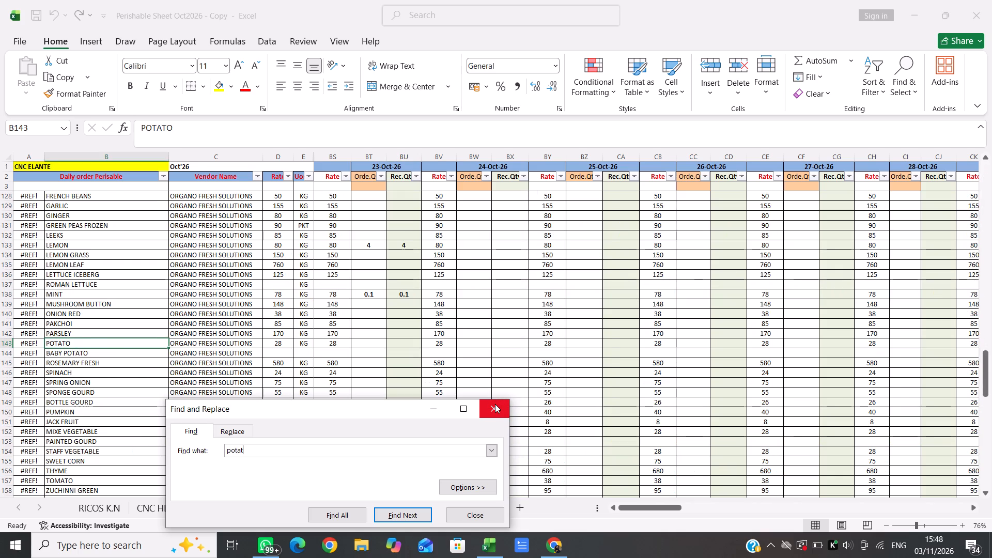
left_click(495, 404)
key("Right")
key("Right")
key("Right")
key("Right")
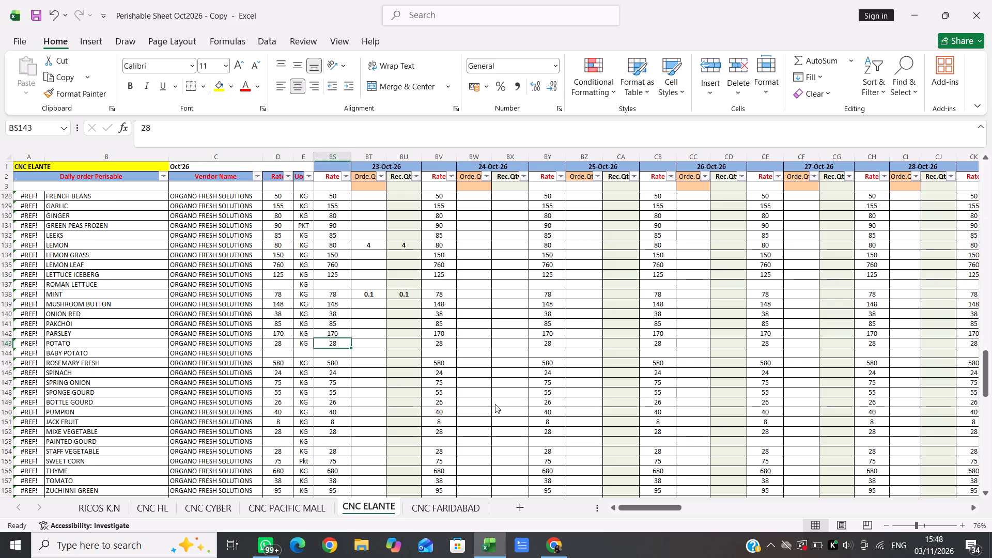
key("Right")
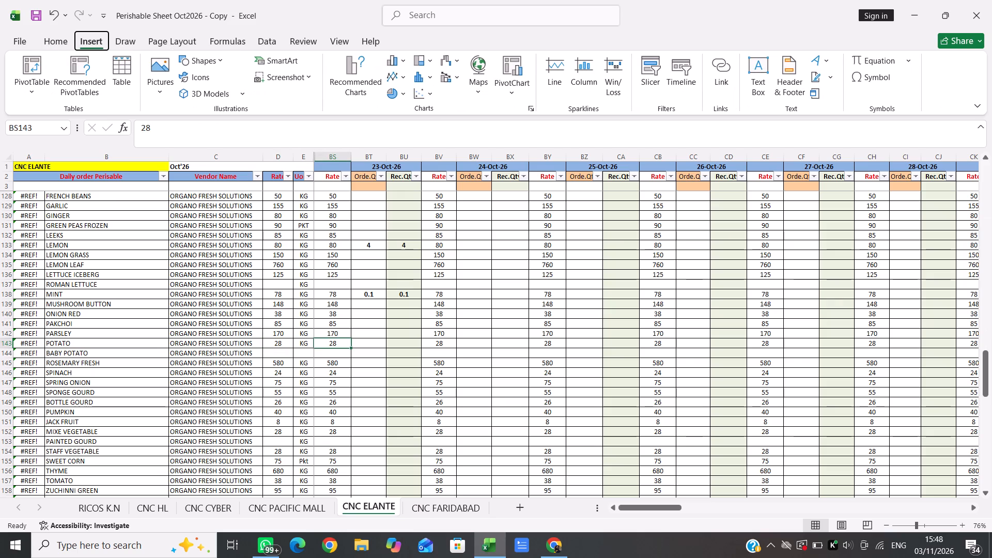
left_click(366, 344)
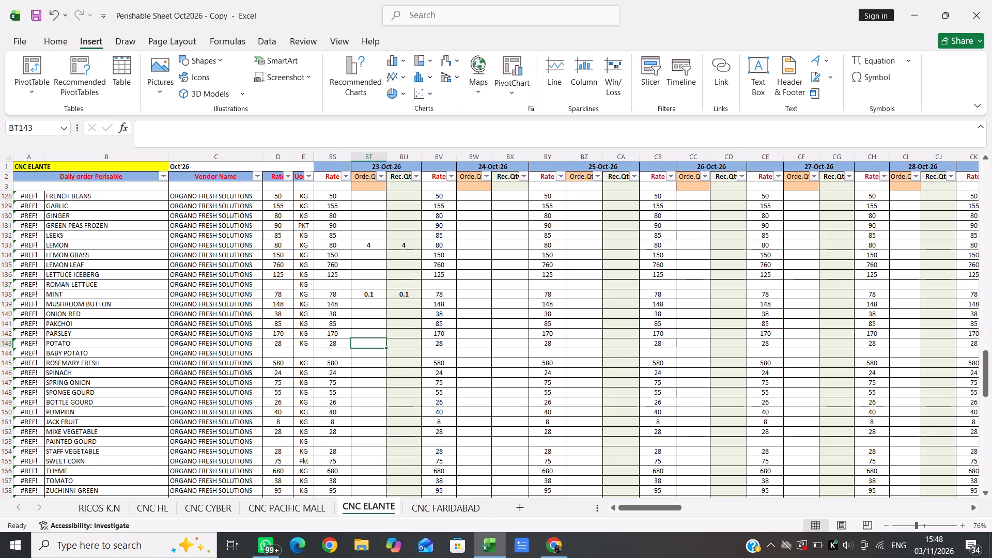
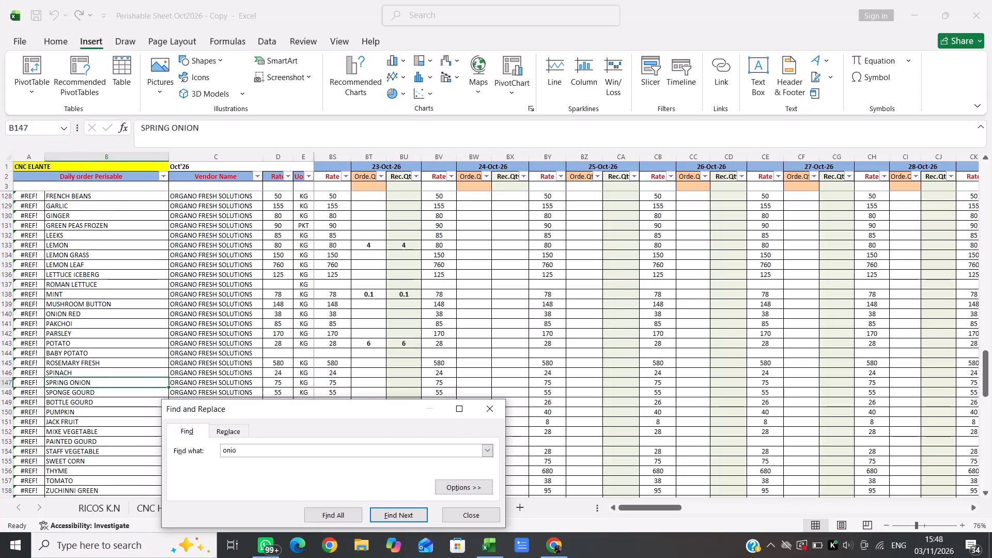
Search the CNC ELANTE sheet for "onio" and go to the 23-Oct-26 ordered quantity for ONION RED (row 140).
key("Return")
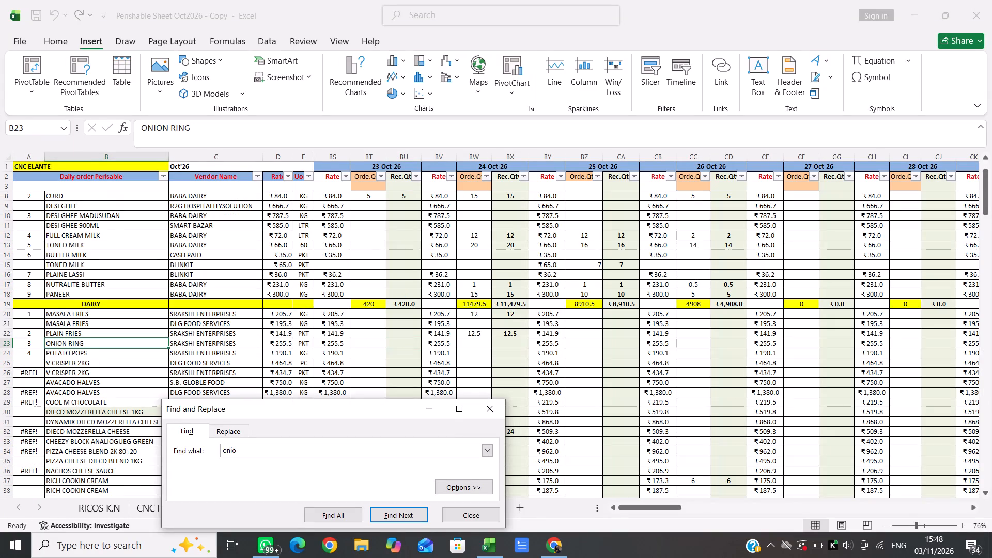
key("Return")
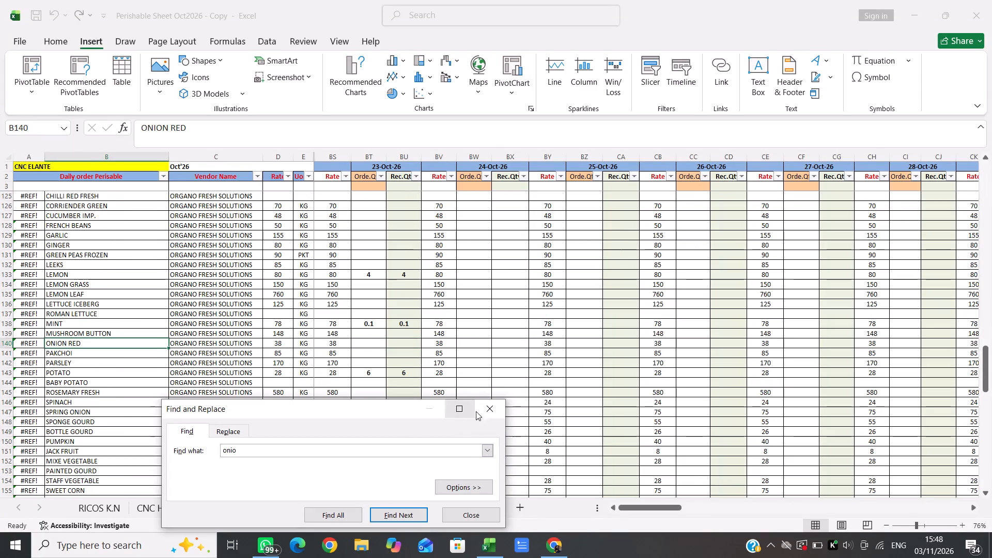
left_click(493, 411)
key("Right")
key("Right")
key("Right")
key("Right")
key("Right")
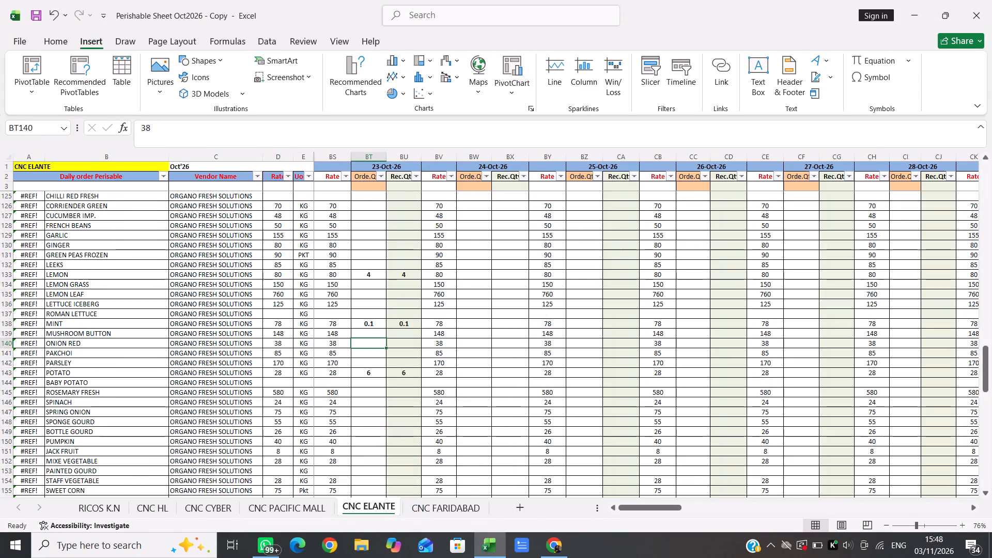
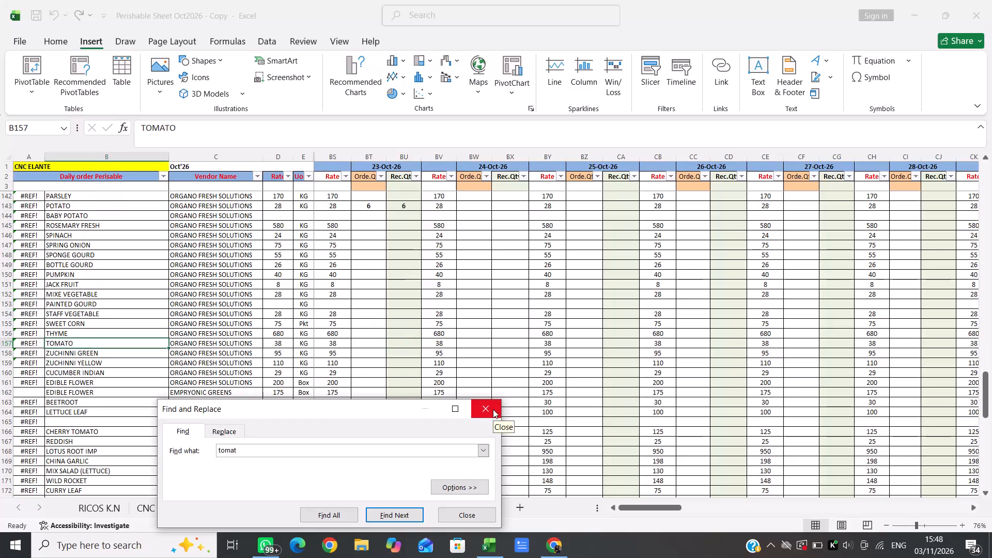
Close the search at TOMATO (row 157) and move along its row toward the 23-Oct-26 ordered quantity.
left_click(492, 408)
key("Right")
key("Right")
key("Right")
key("Right")
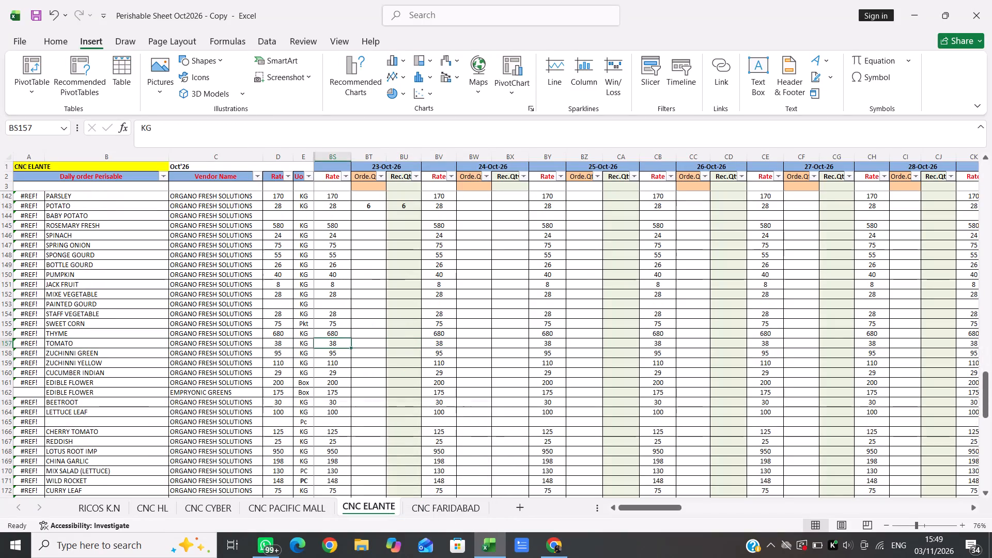
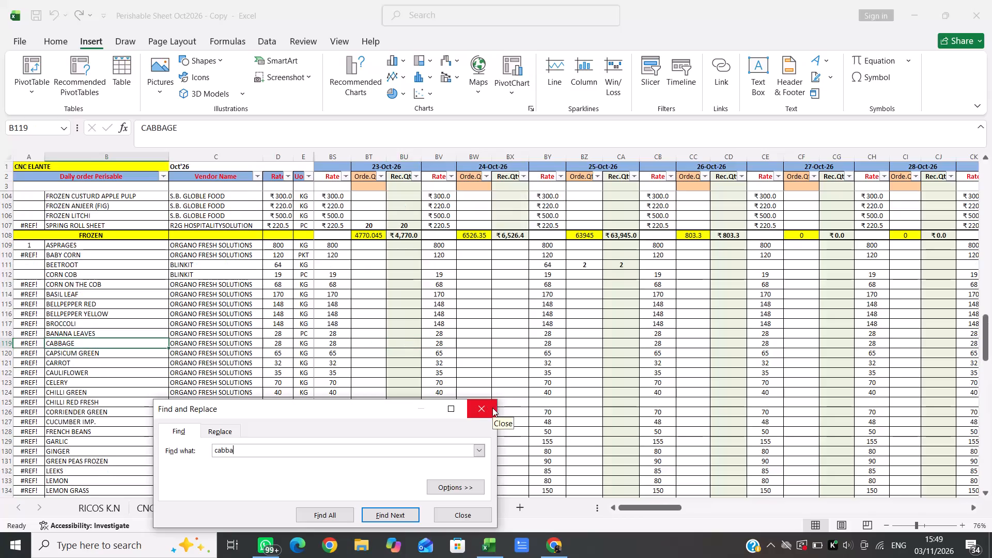
Close the search at CABBAGE (row 119) and enter 1 as its ordered quantity for 23-Oct-26 on CNC ELANTE.
left_click(486, 407)
key("Right")
key("Right")
key("Right")
key("Right")
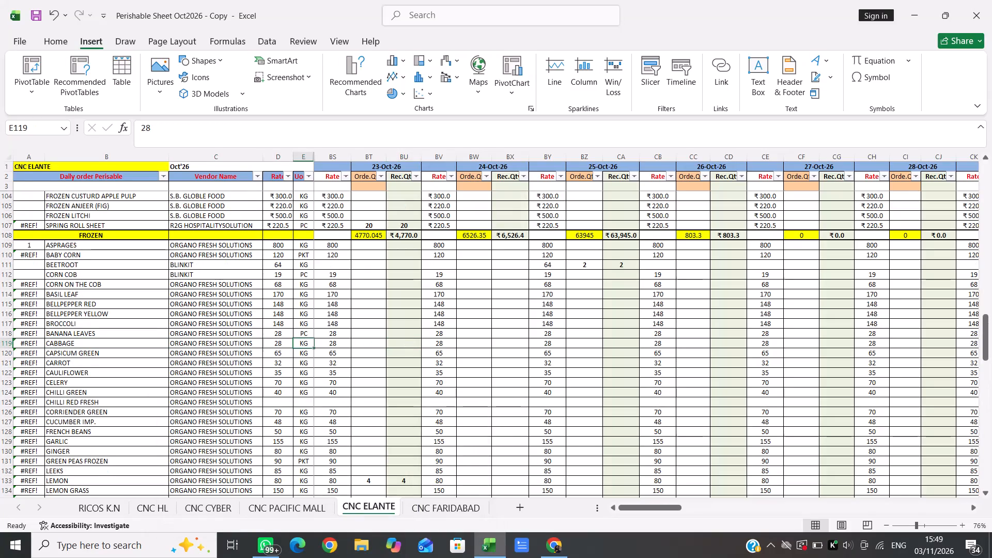
key("Right")
key("1")
key("Right")
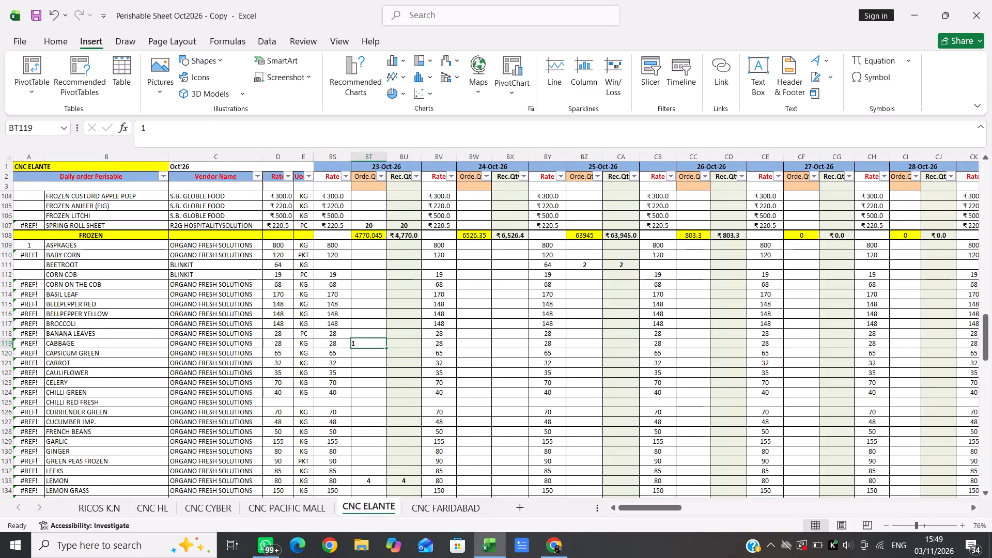
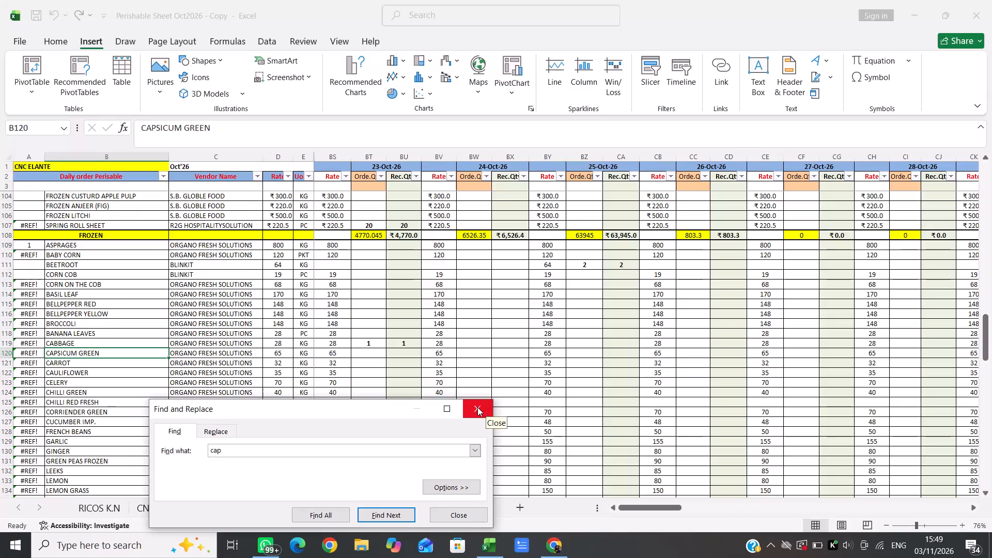
Close the search at CAPSICUM GREEN (row 120) and enter 3 as its ordered quantity for 23-Oct-26 on CNC ELANTE.
left_click(477, 407)
key("Right")
key("Right")
key("Right")
key("Right")
key("Right")
key("3")
key("Right")
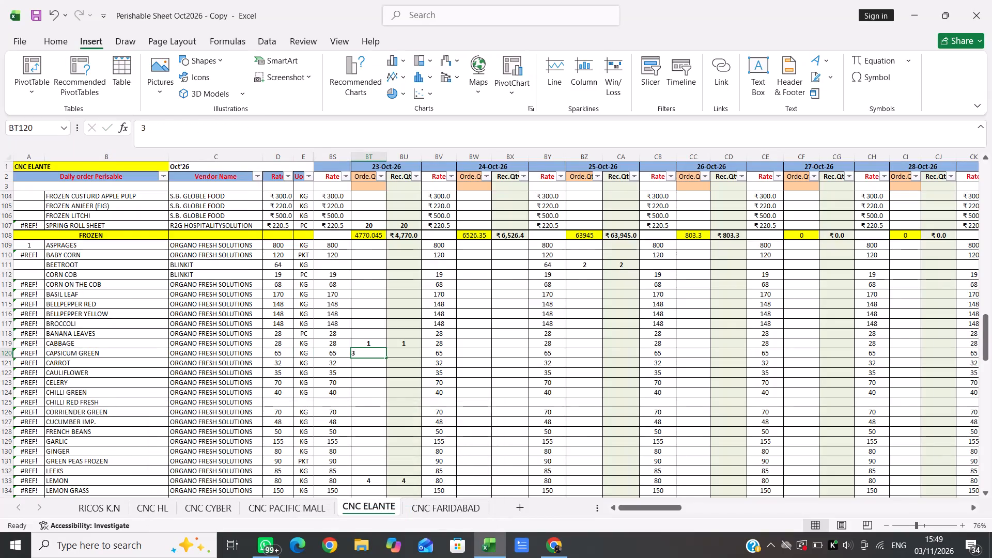
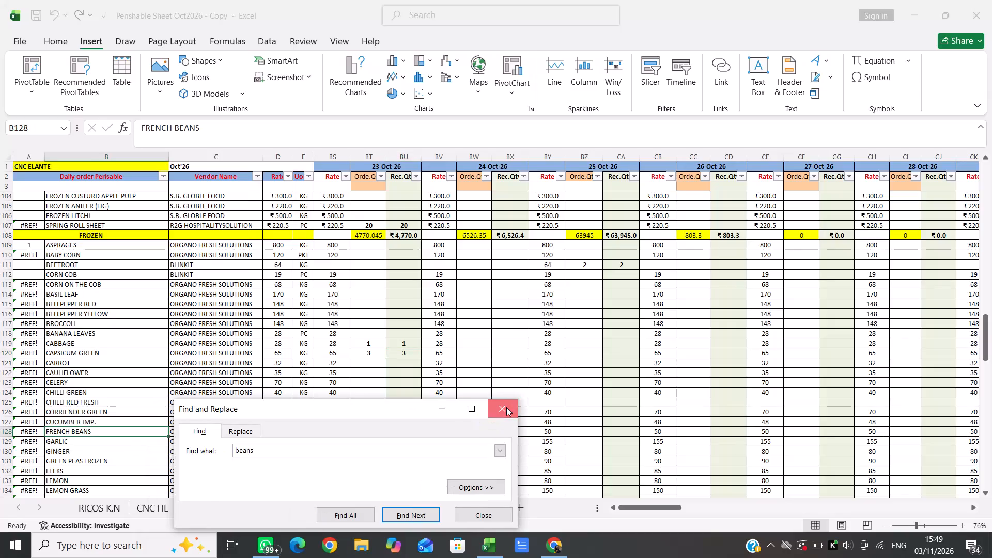
Close the search at FRENCH BEANS (row 128) and enter 0.2 as its ordered quantity for 23-Oct-26 on CNC ELANTE.
left_click(506, 407)
key("Right")
key("Right")
key("Right")
key("Right")
key("Right")
type("0.2")
key("Right")
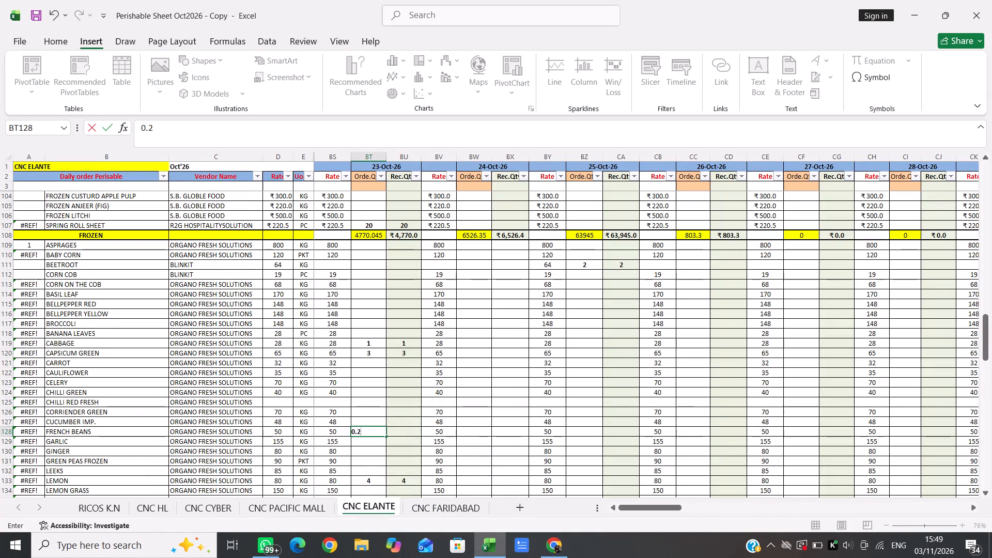
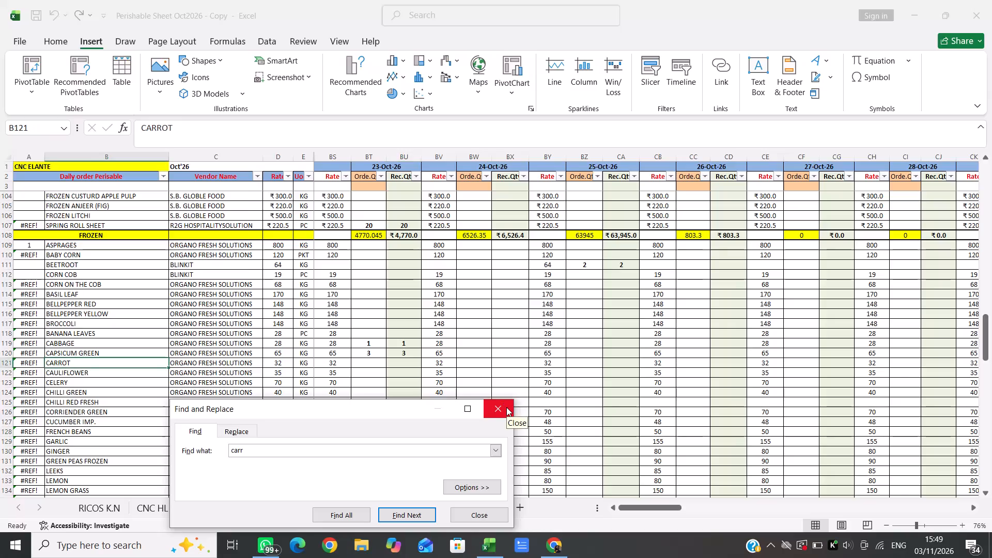
Close the search at CARROT (row 121) and select its ordered-quantity cell for 23-Oct-26 on CNC ELANTE.
left_click(500, 407)
key("Right")
key("Right")
key("Right")
key("Right")
key("Right")
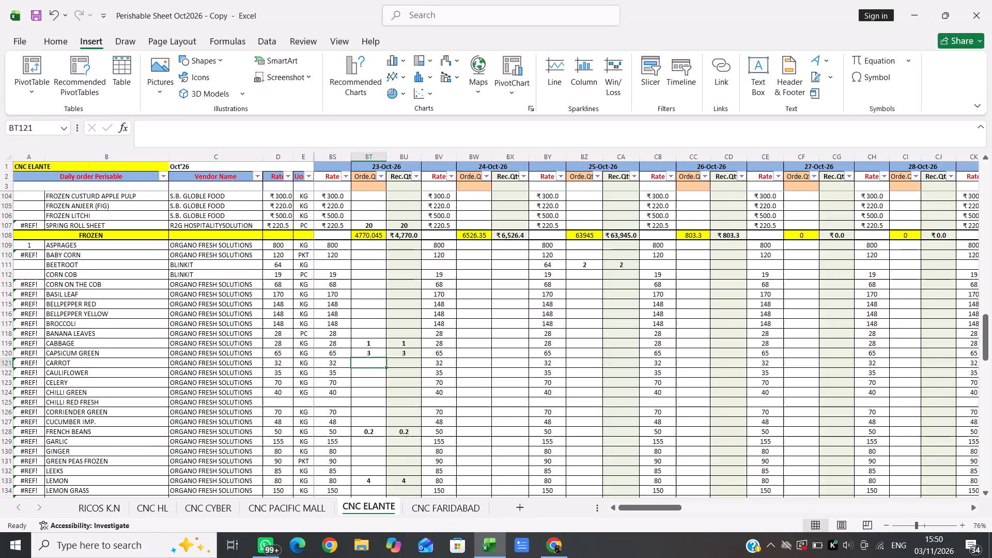
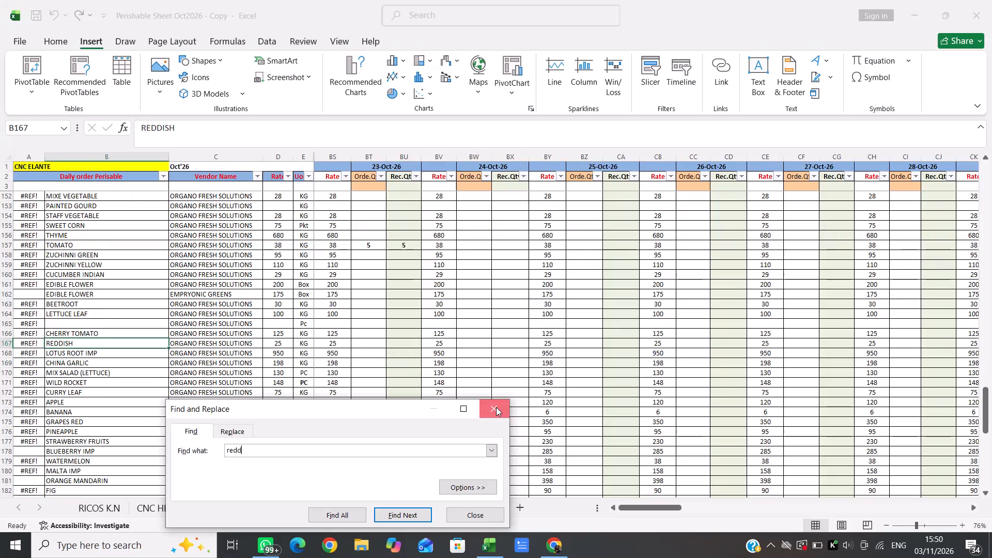
Close the search at REDDISH (row 167) and enter an ordered quantity of 1 for 23-Oct-26 on CNC ELANTE.
left_click(496, 407)
key("Right")
key("Right")
key("Right")
key("Right")
key("Right")
key("1")
key("Right")
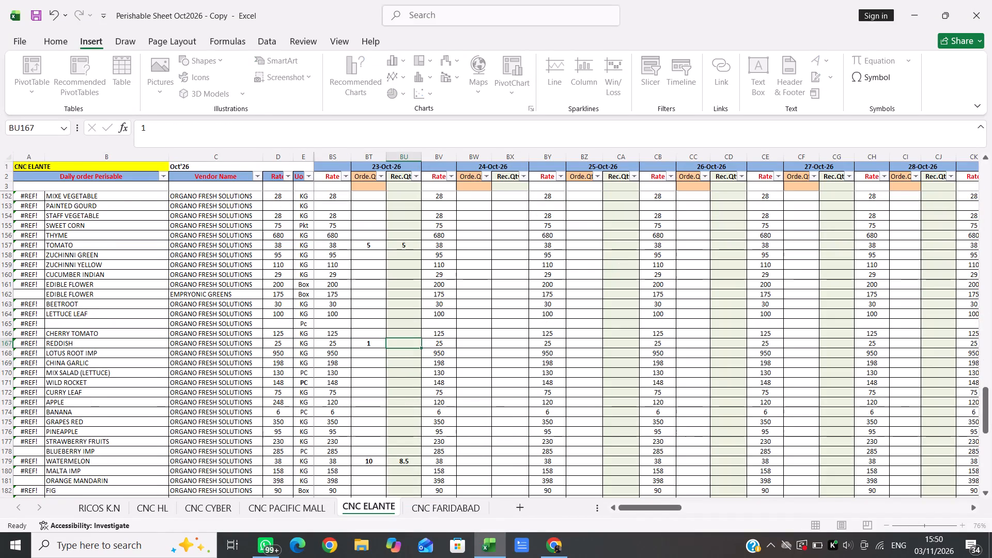
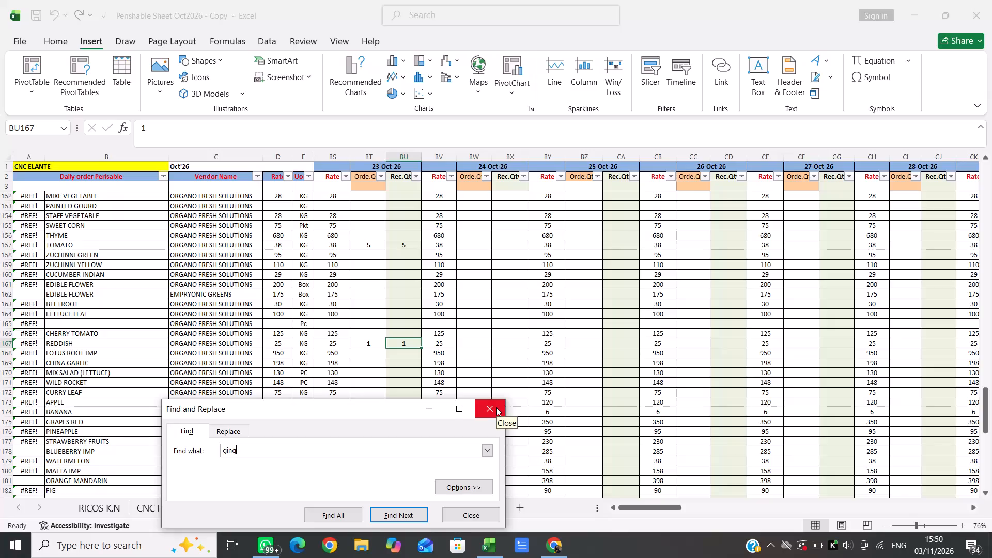
Find the GINGER row with the search text "ging" and enter 0.25 as both ordered and received quantity for 23-Oct-26.
key("Return")
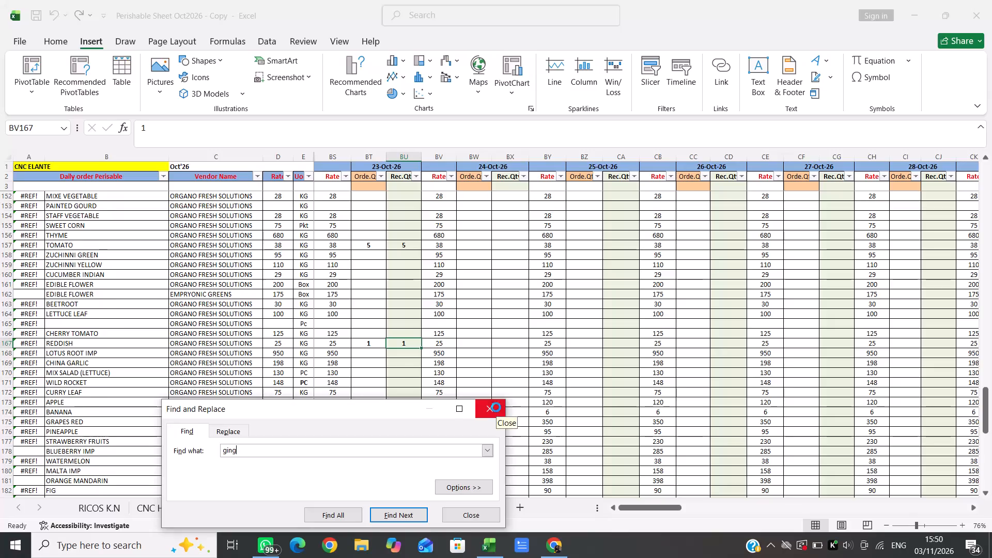
left_click(496, 407)
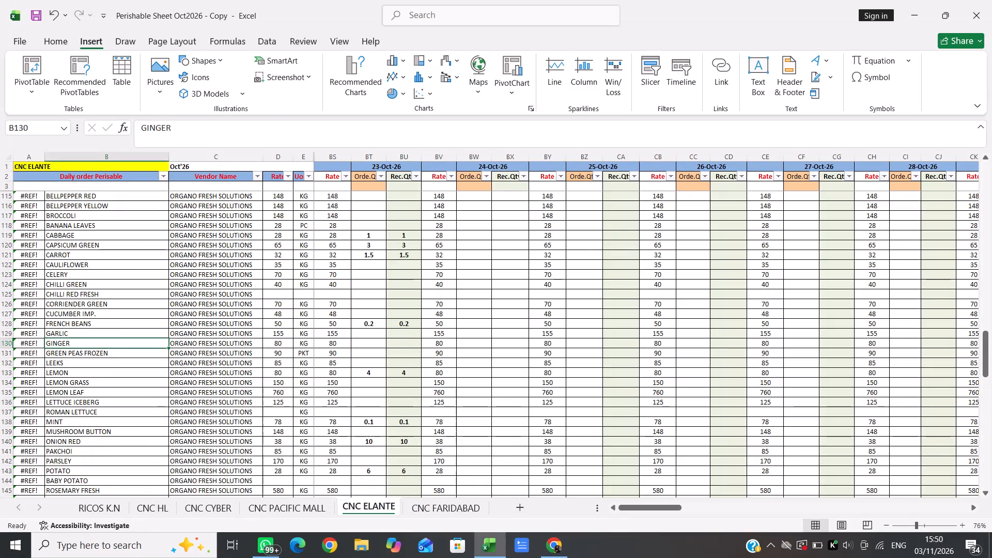
key("Right")
key("Right")
key("Right")
key("Right")
key("Right")
type("0.25")
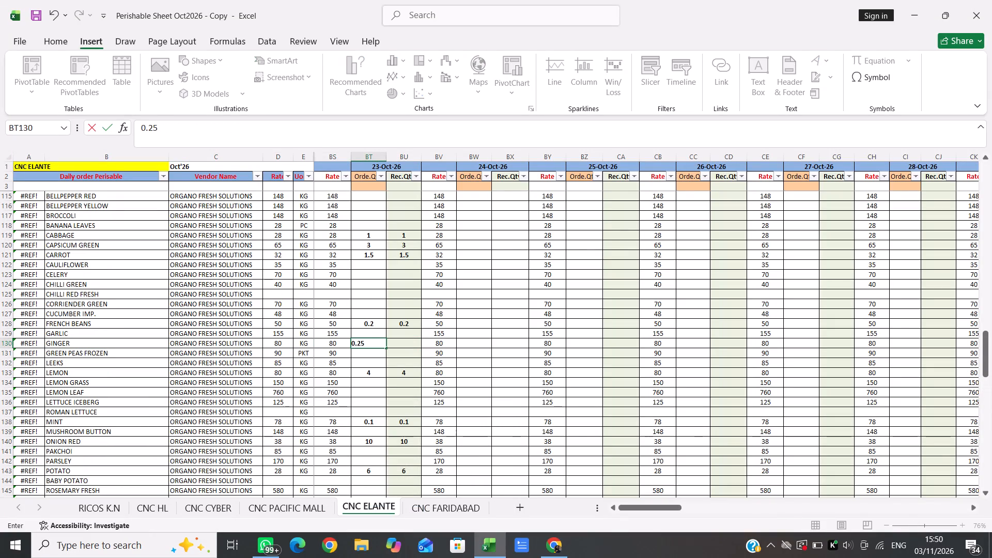
key("Right")
type("0.25")
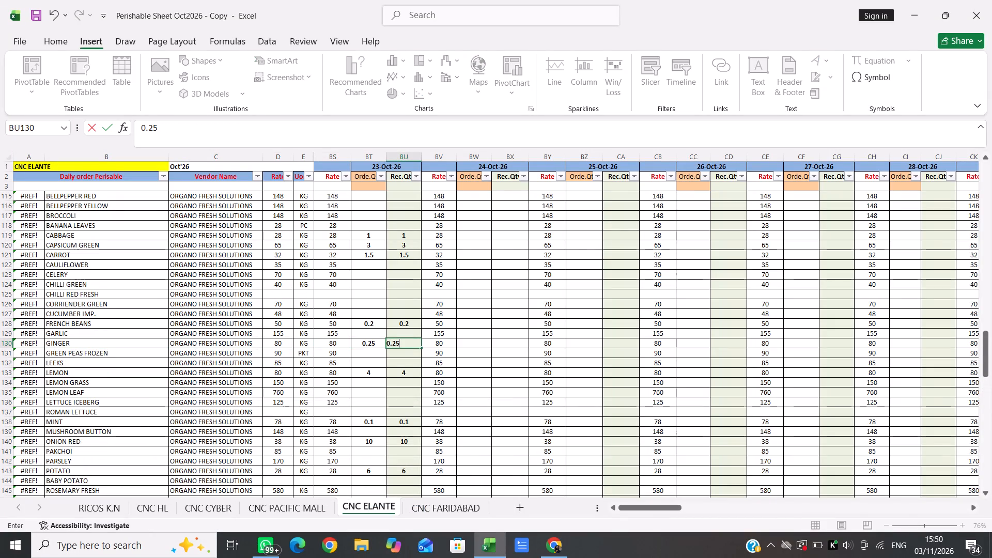
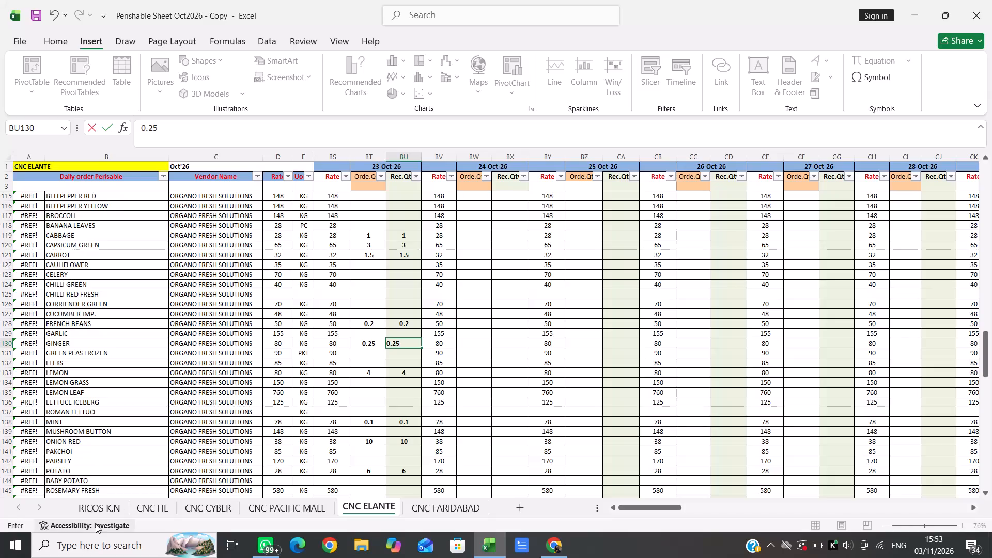
Examine the October daily ordered and received quantities on the RICOS K.N sheet, from the dairy items down to the bakery section.
left_click(96, 510)
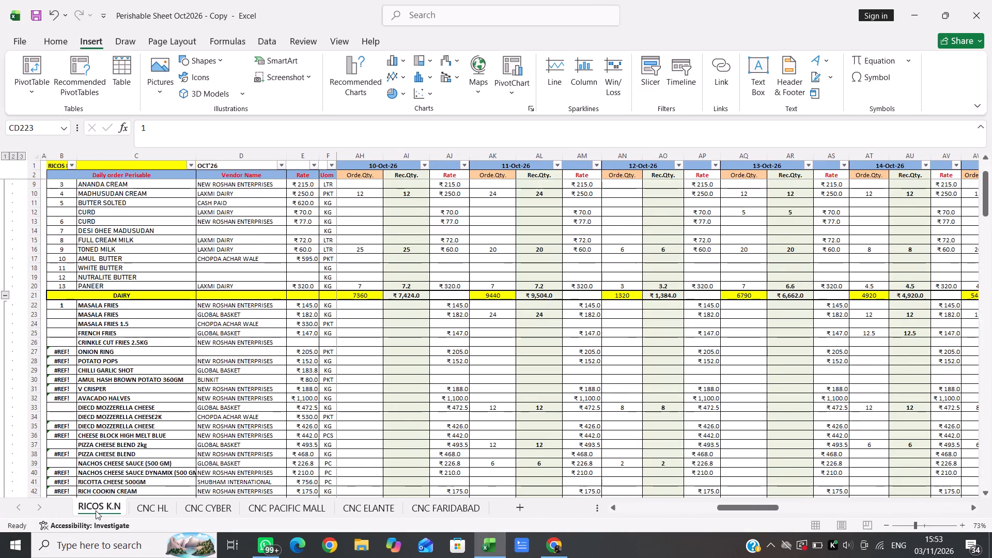
scroll(456, 409, "down", 1)
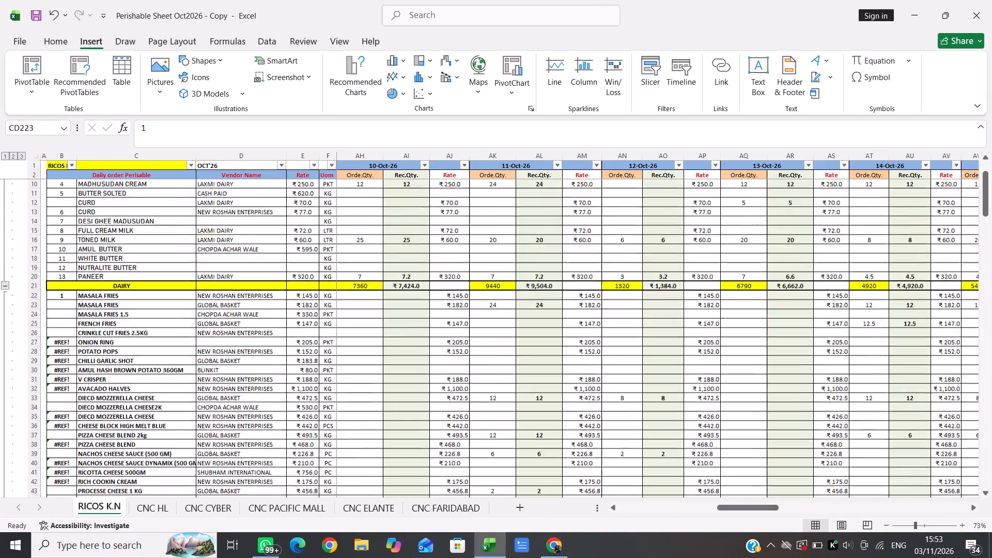
scroll(456, 409, "down", 1)
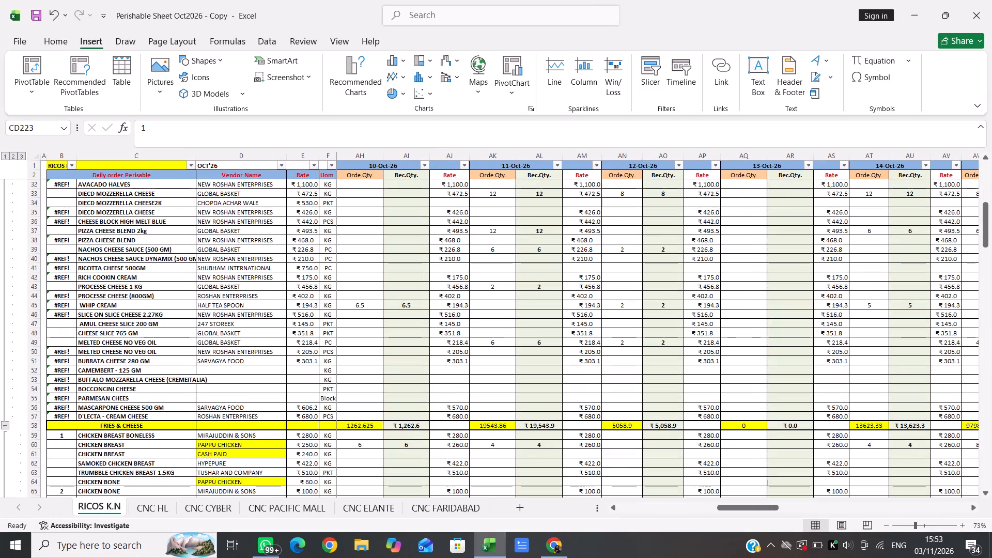
scroll(456, 409, "down", 3)
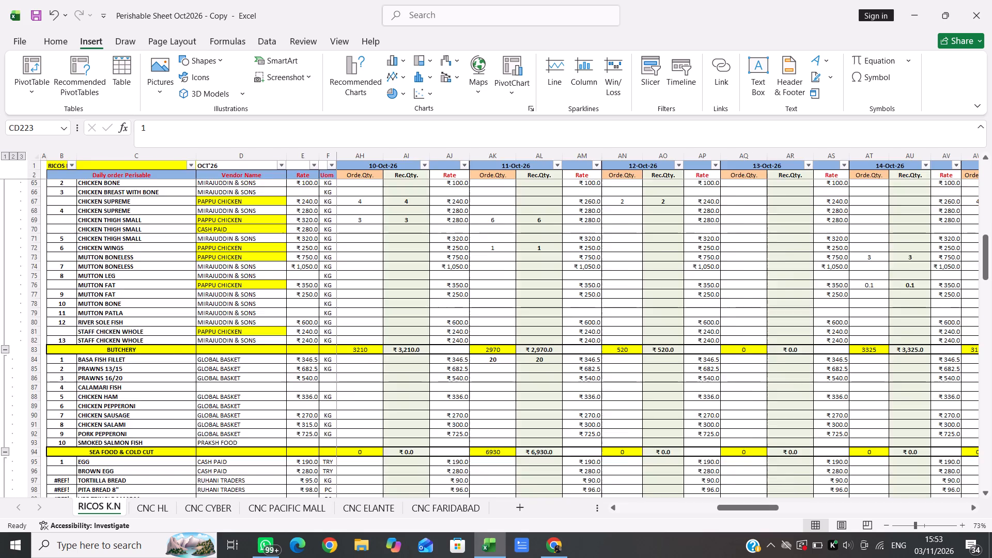
scroll(456, 409, "down", 1)
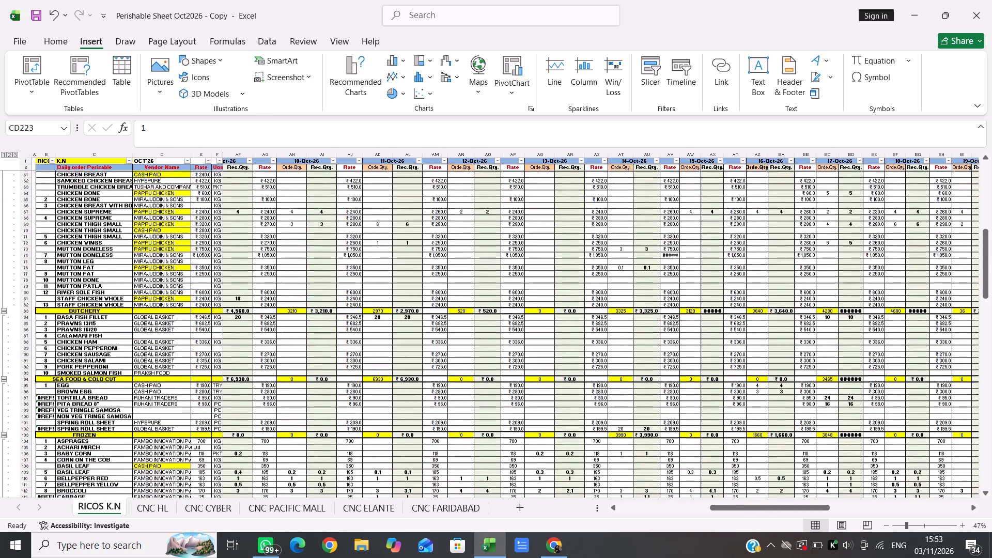
scroll(456, 409, "down", 1)
scroll(456, 409, "up", 1)
scroll(456, 409, "down", 3)
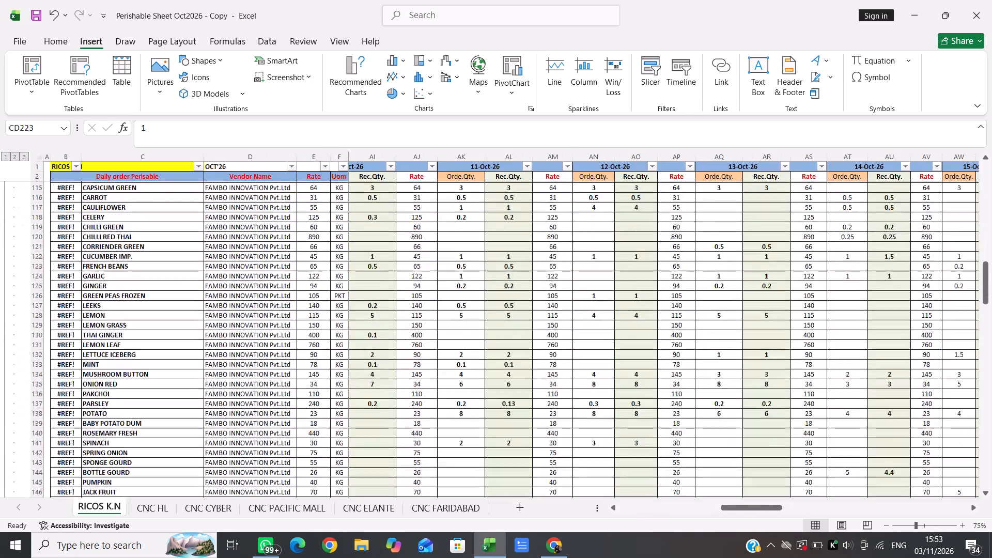
scroll(456, 409, "down", 6)
scroll(456, 409, "up", 1)
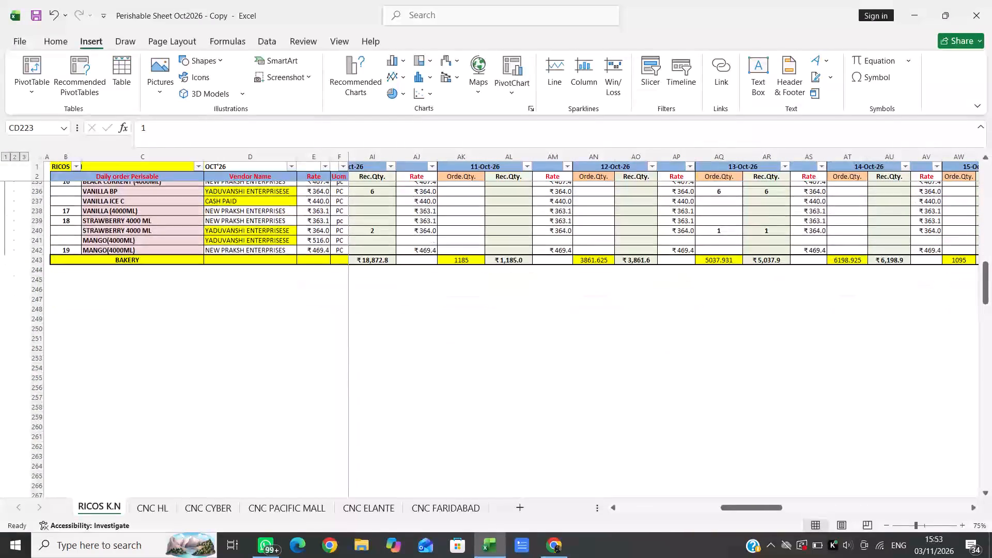
scroll(456, 409, "up", 1)
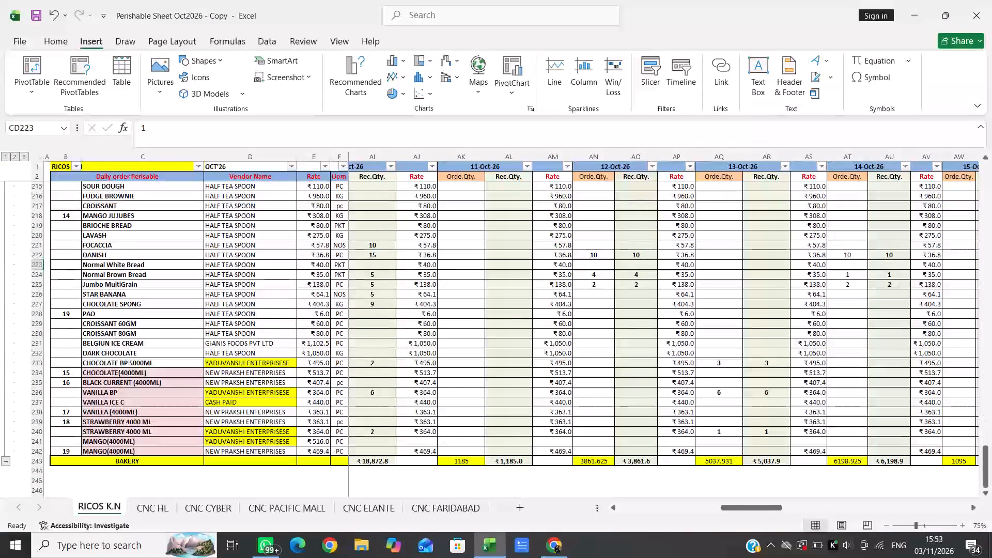
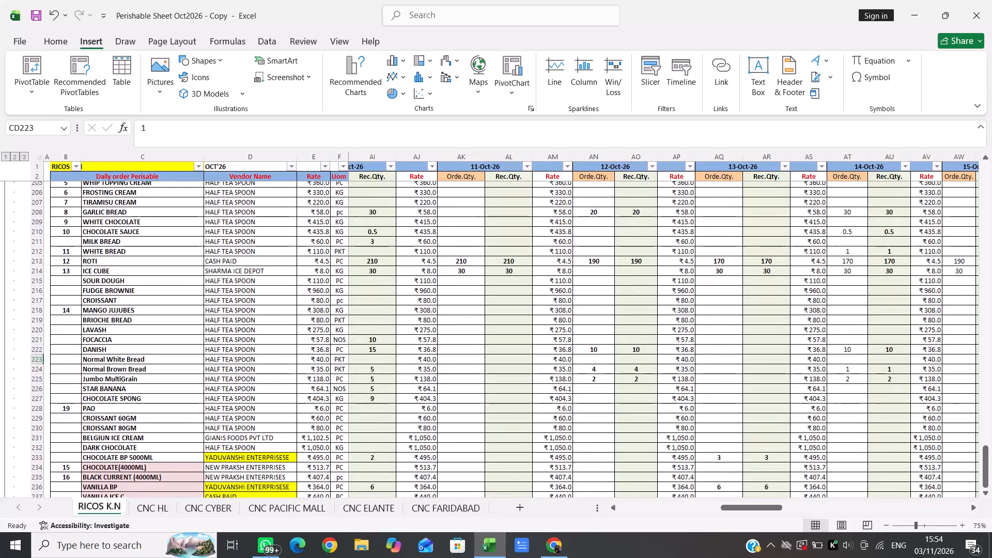
Examine the bakery section's daily quantities on the RICOS K.N sheet, back to 01-Oct and down to the BAKERY total row.
scroll(509, 357, "right", 5)
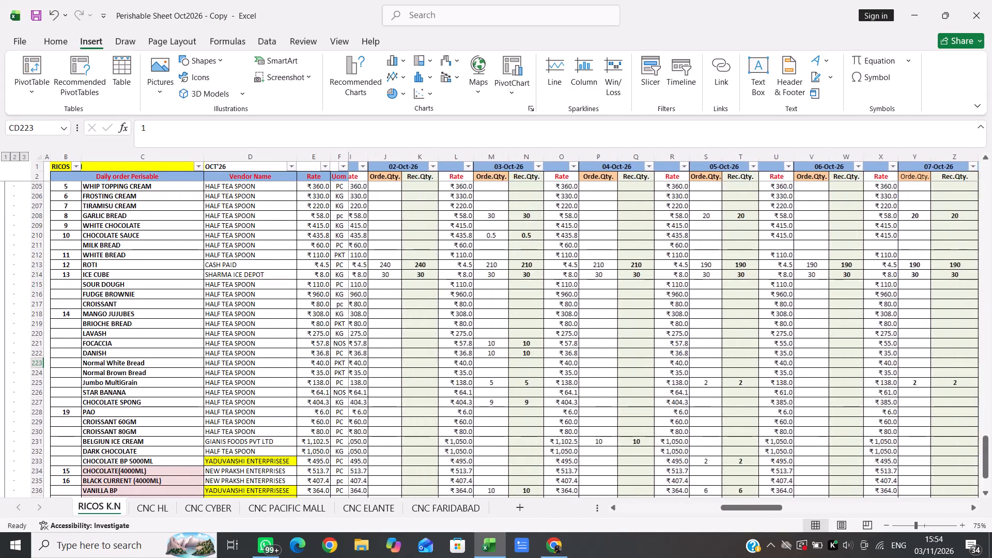
scroll(509, 357, "right", 2)
scroll(509, 357, "down", 3)
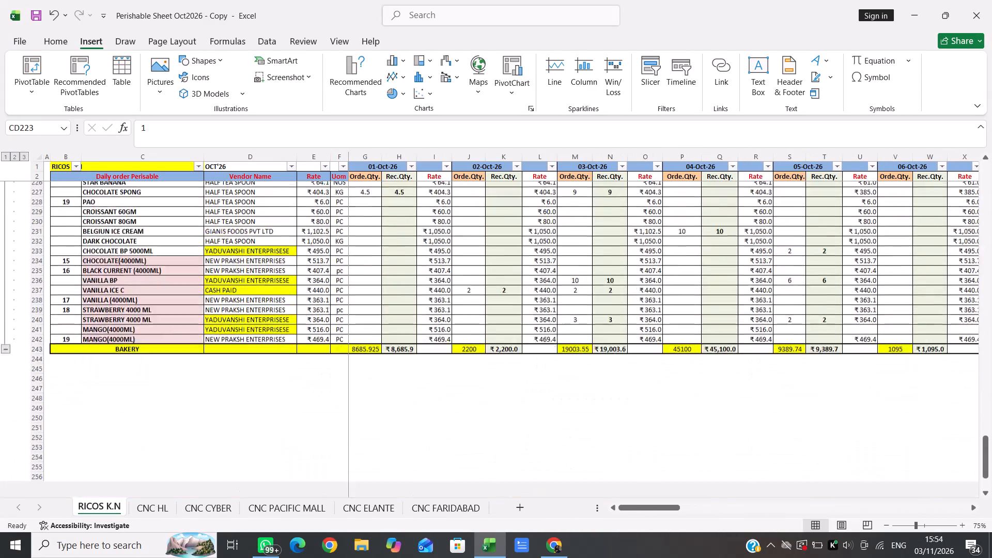
scroll(509, 357, "up", 5)
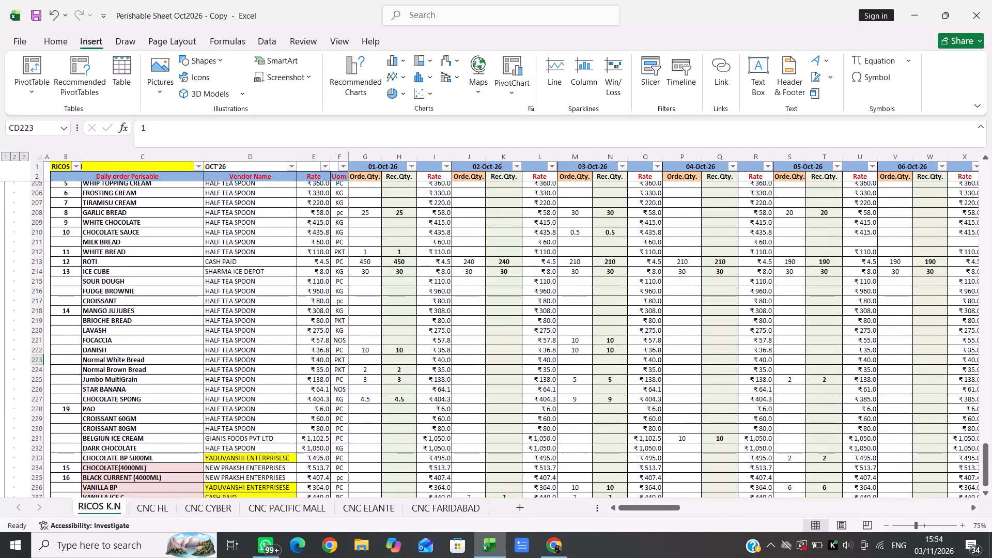
scroll(509, 357, "up", 2)
Enter 30 as both the ordered and received quantity of ICE CUBE for 12-Oct-26.
scroll(509, 357, "left", 1)
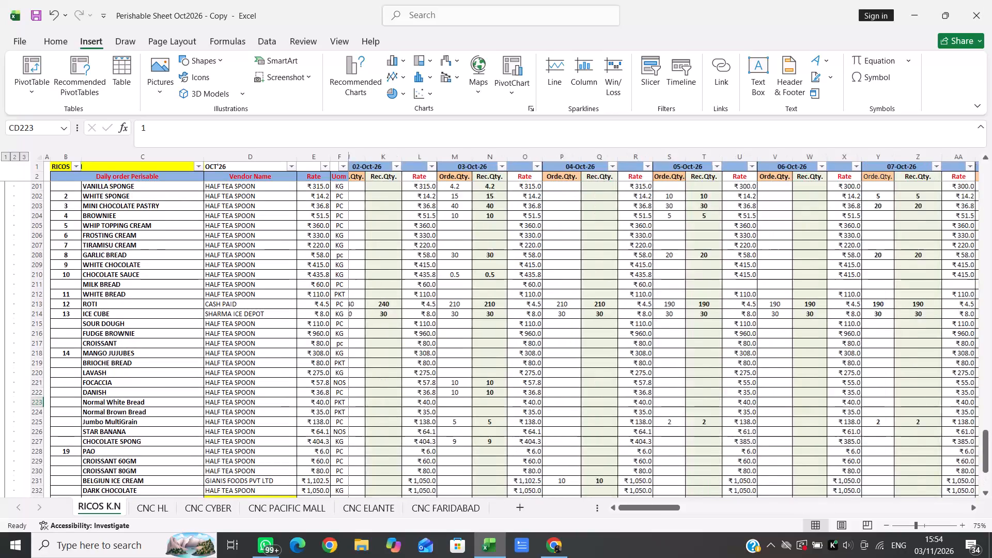
scroll(509, 357, "left", 9)
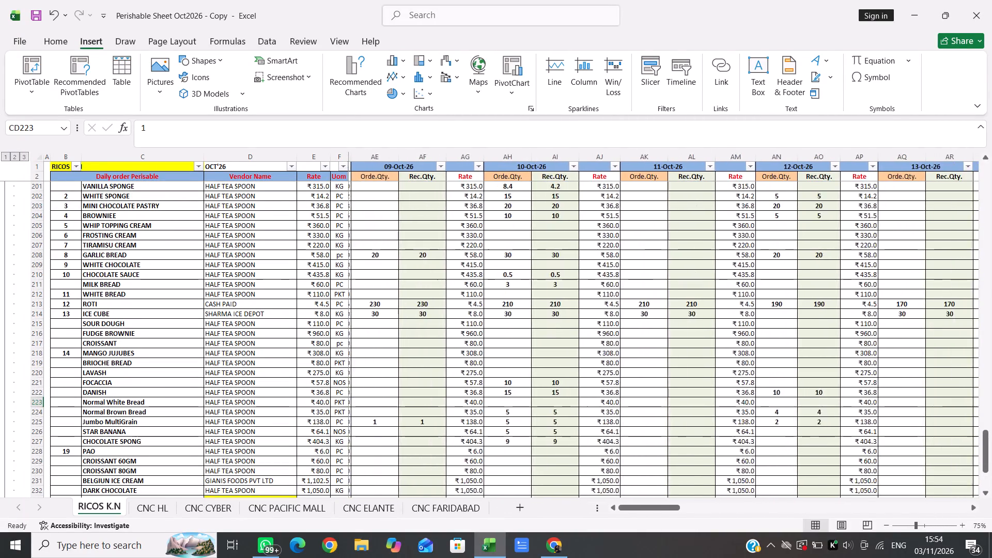
scroll(509, 357, "left", 4)
scroll(509, 357, "right", 2)
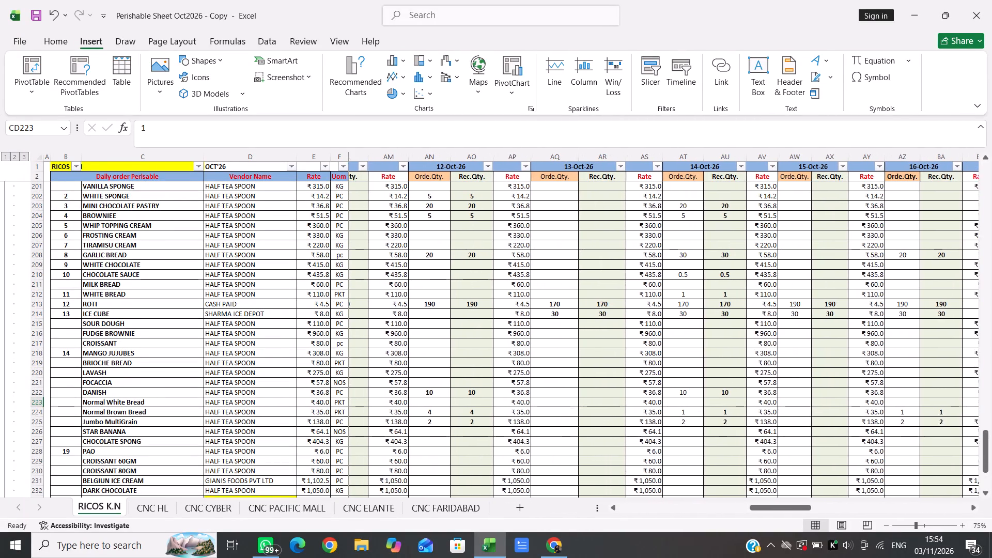
scroll(509, 357, "right", 1)
left_click(401, 311)
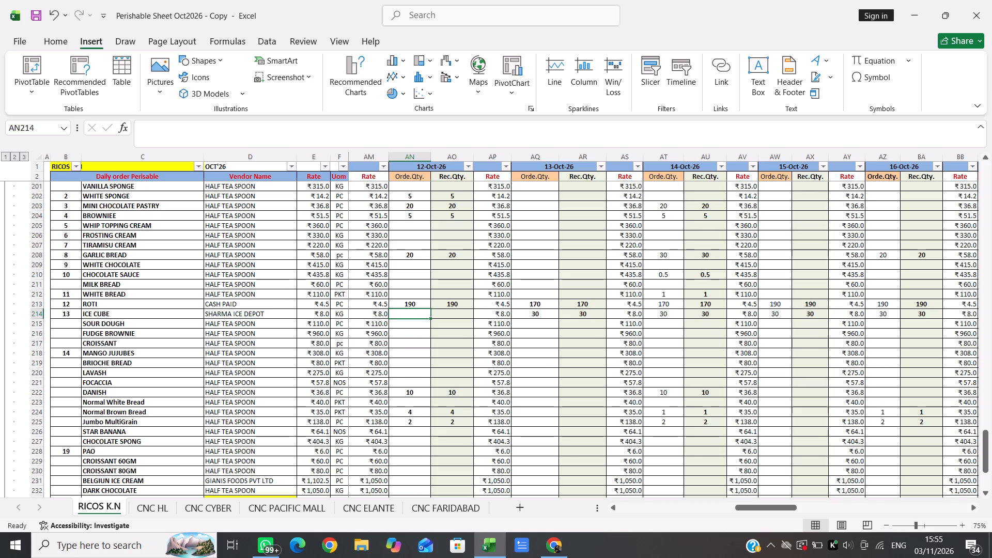
scroll(401, 311, "right", 2)
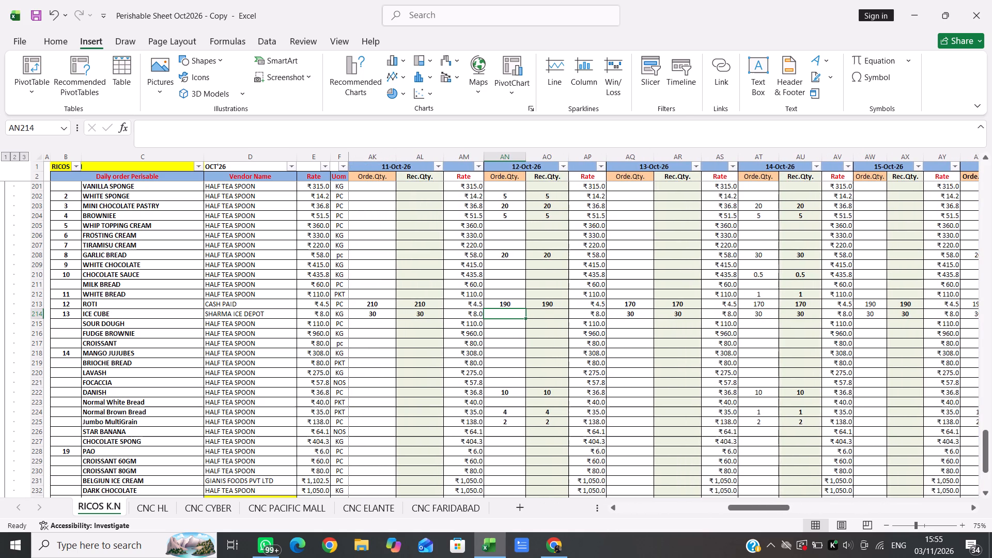
type("30")
key("Right")
type("30")
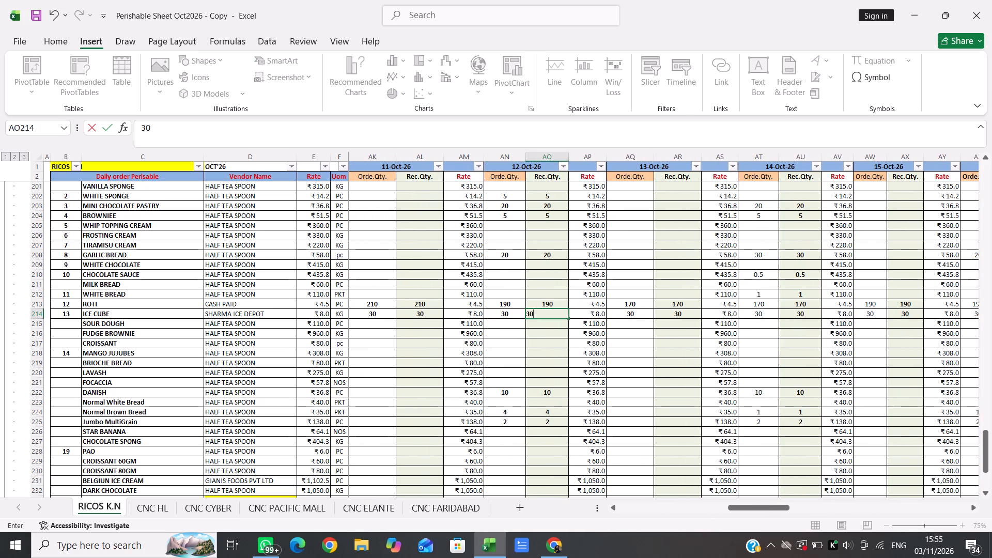
Fill in the ICE CUBE ordered and received quantities for 22-Oct-26 with 30 each.
scroll(616, 343, "left", 5)
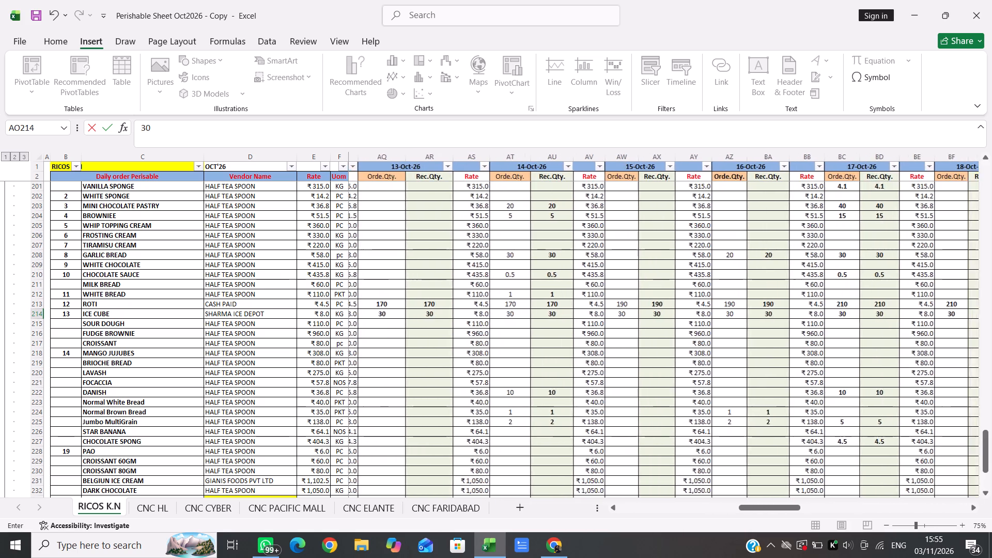
scroll(616, 343, "left", 11)
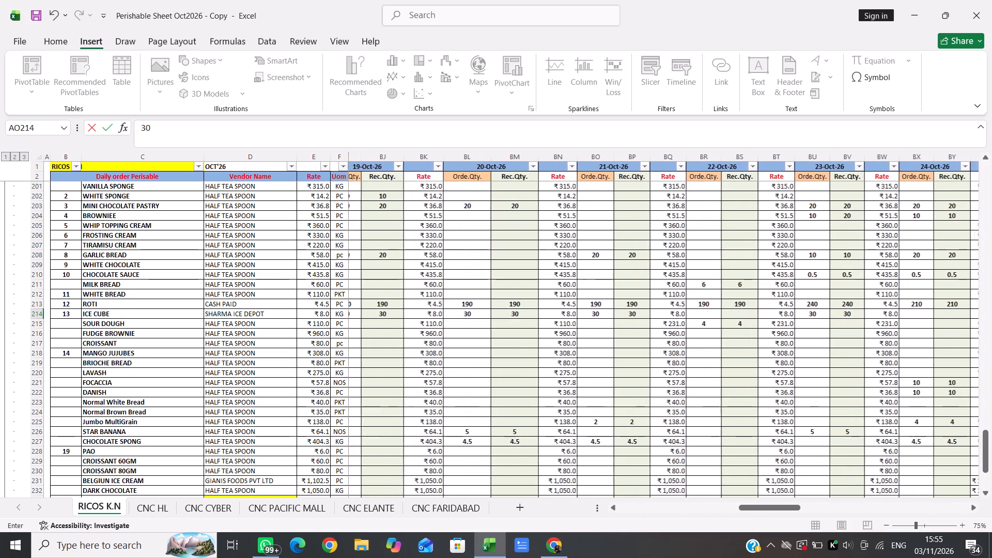
scroll(616, 343, "left", 2)
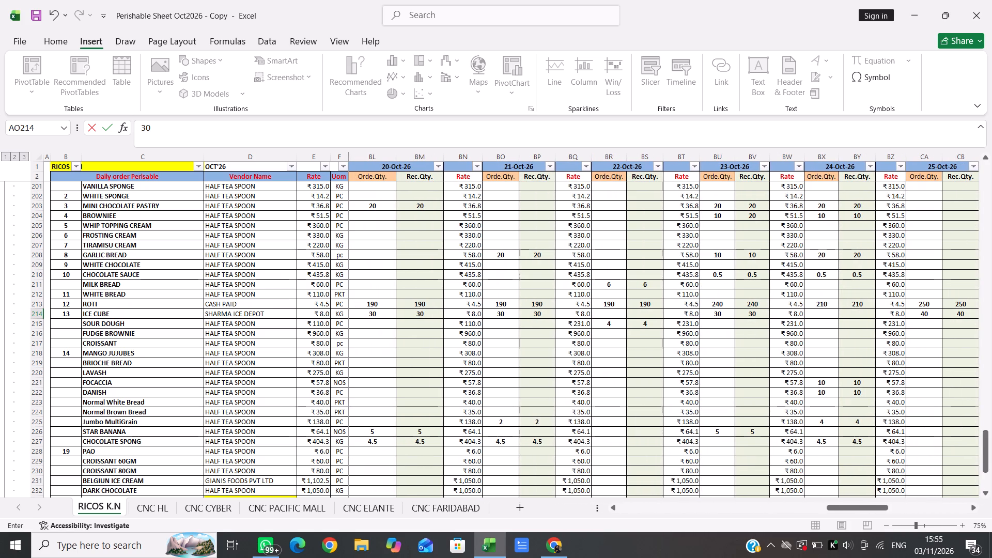
left_click(603, 313)
key("3")
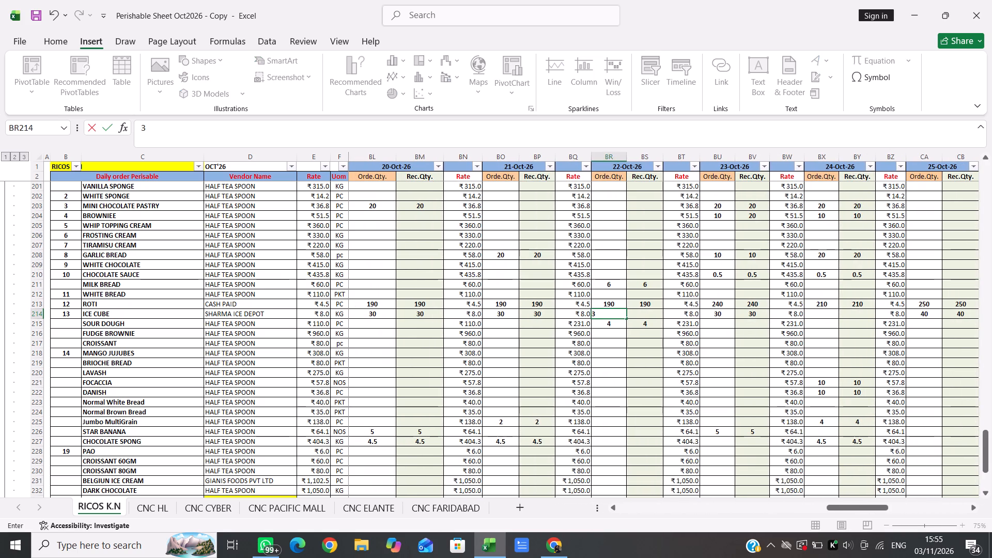
key("0")
key("Right")
type("30")
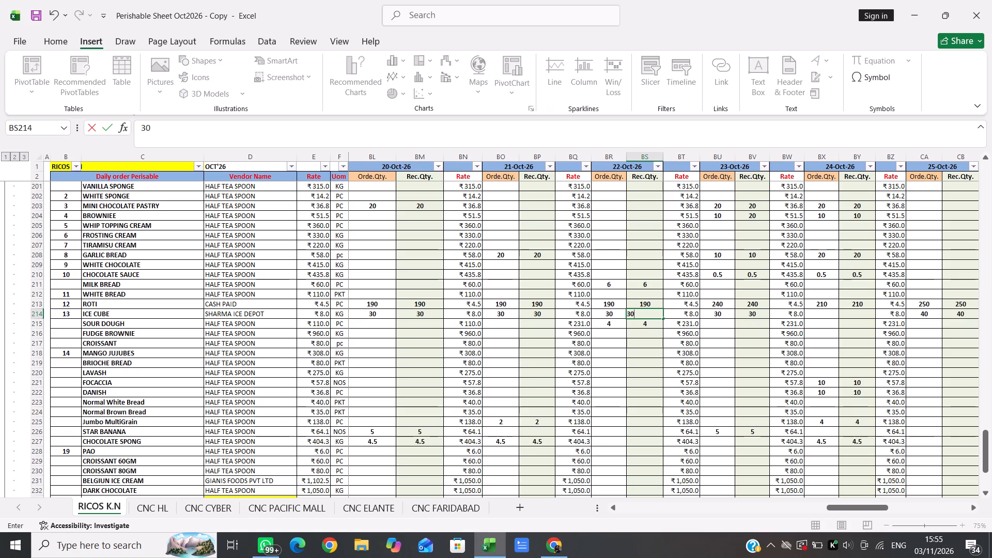
Fill in the ICE CUBE ordered and received quantities for 24-Oct-26 with 30 each.
scroll(688, 338, "left", 3)
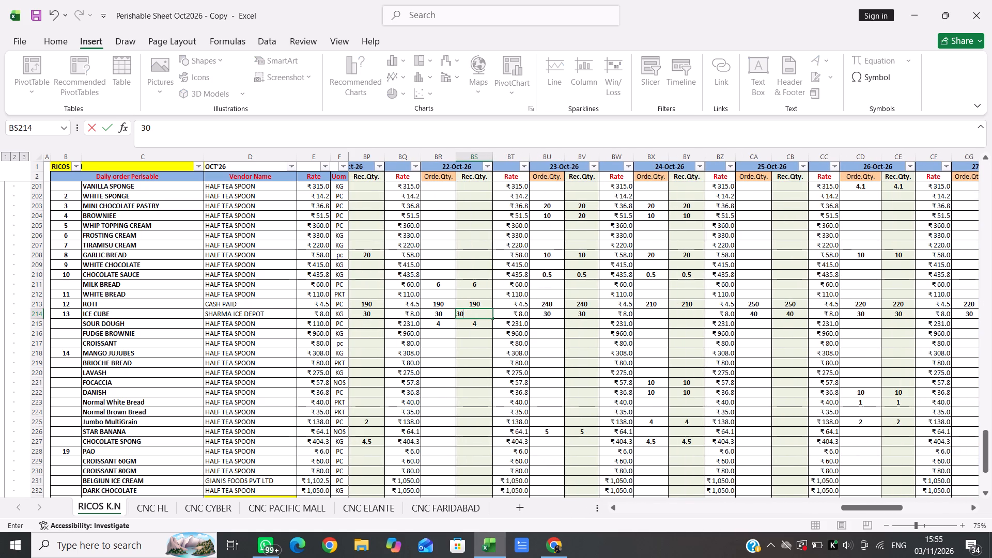
left_click(650, 313)
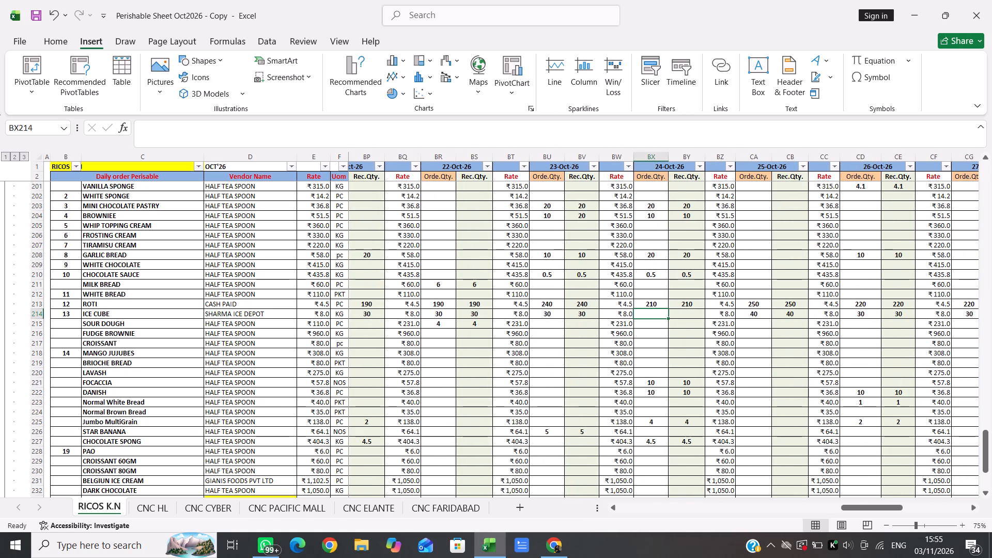
type("30")
key("Right")
type("30")
Enter 30 as both the ordered and received quantity of ICE CUBE for 30-Oct-26.
scroll(701, 320, "left", 1)
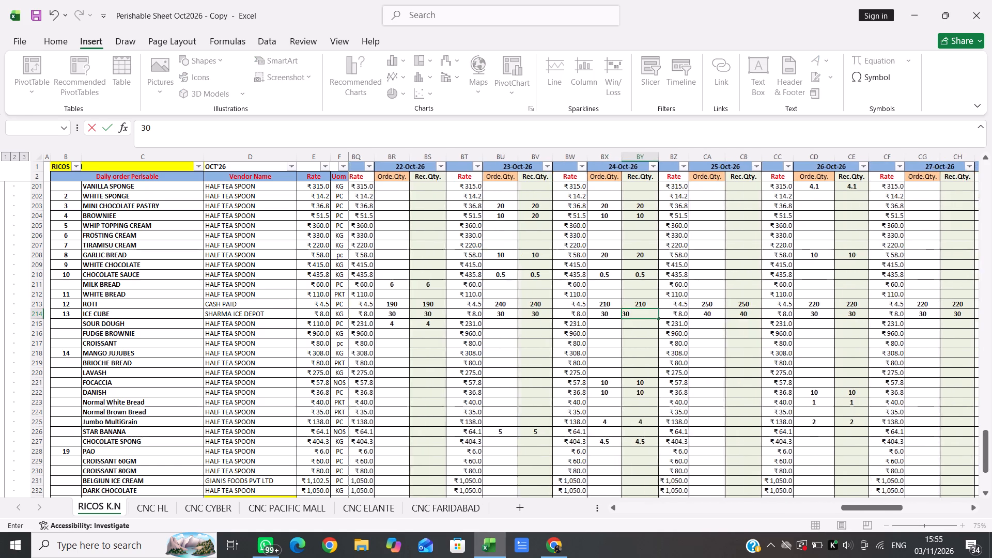
scroll(701, 320, "left", 5)
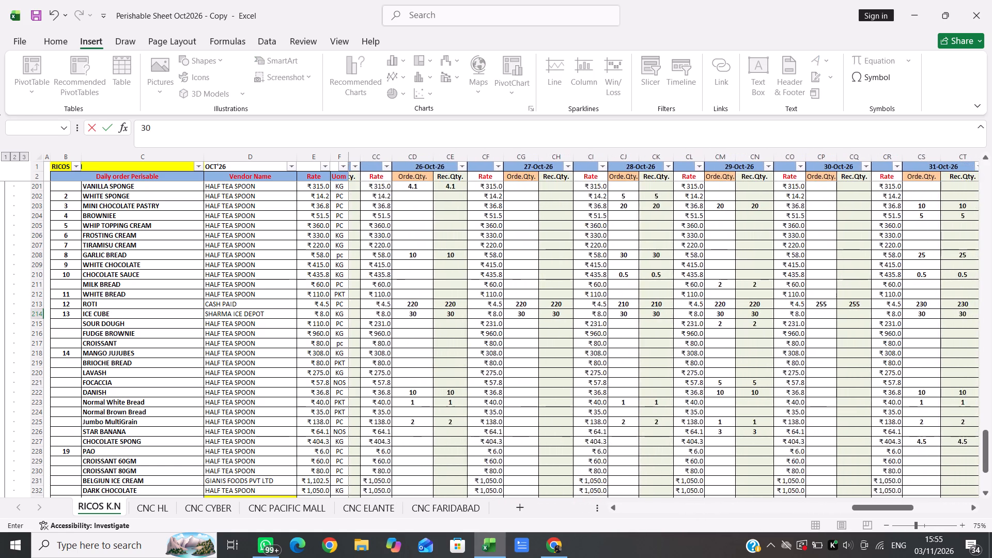
scroll(701, 320, "left", 2)
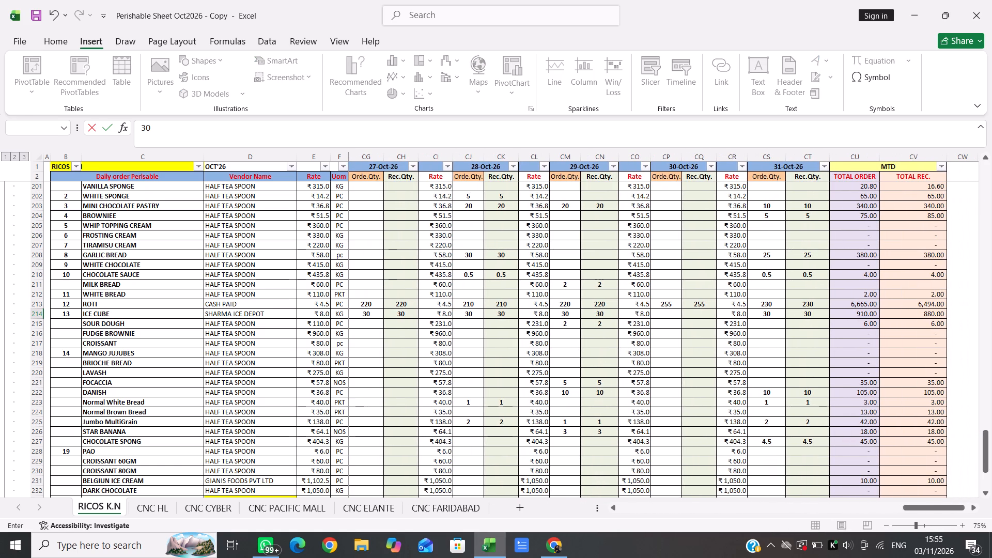
left_click(674, 314)
type("30")
key("Right")
type("30")
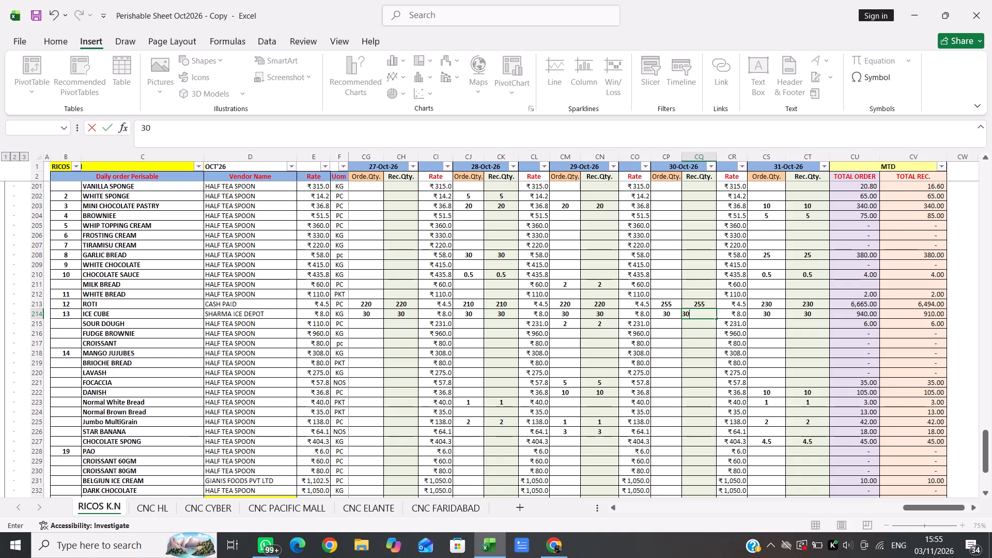
key("Down")
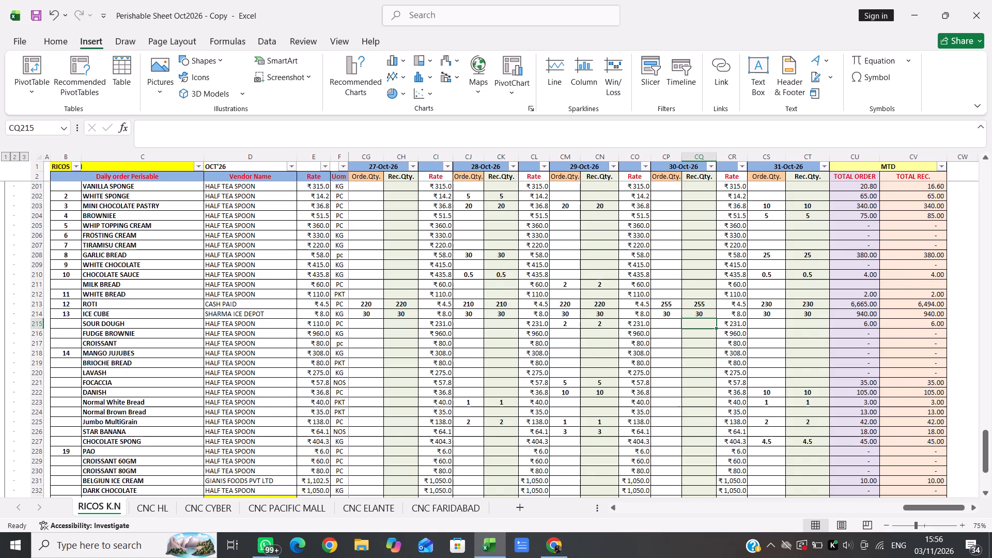
Review the bakery items' daily ordered and received quantities from 31-Oct back to 01-Oct.
scroll(778, 329, "right", 1)
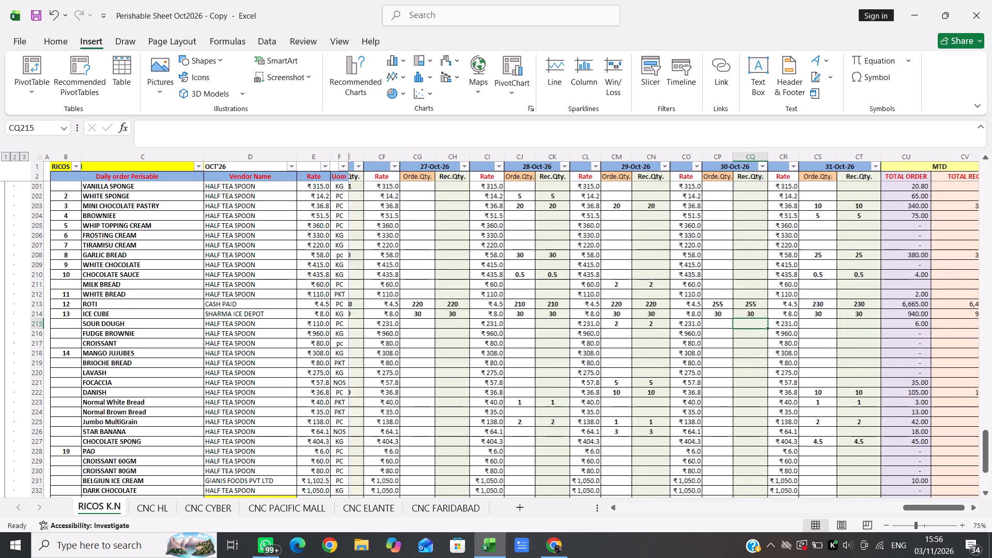
scroll(778, 329, "right", 5)
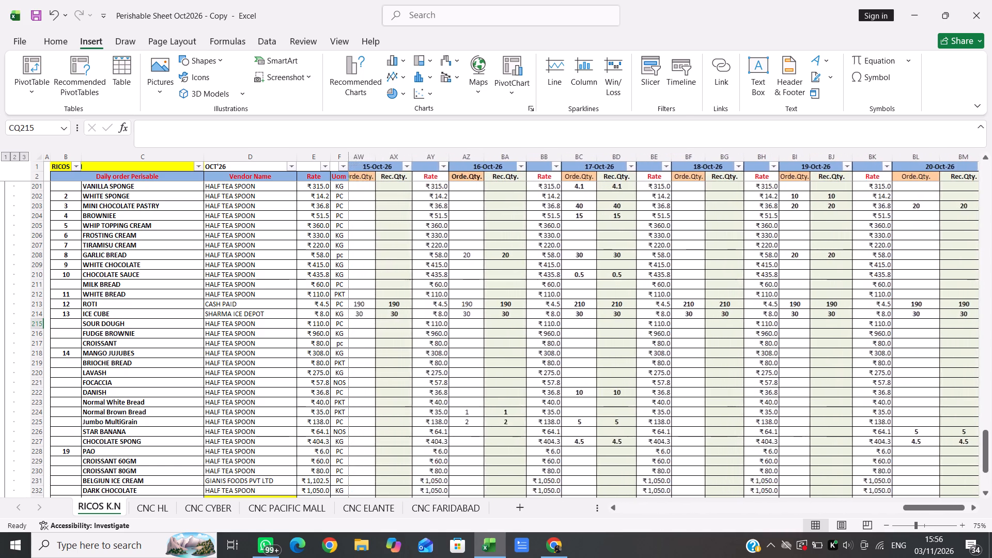
scroll(778, 329, "right", 4)
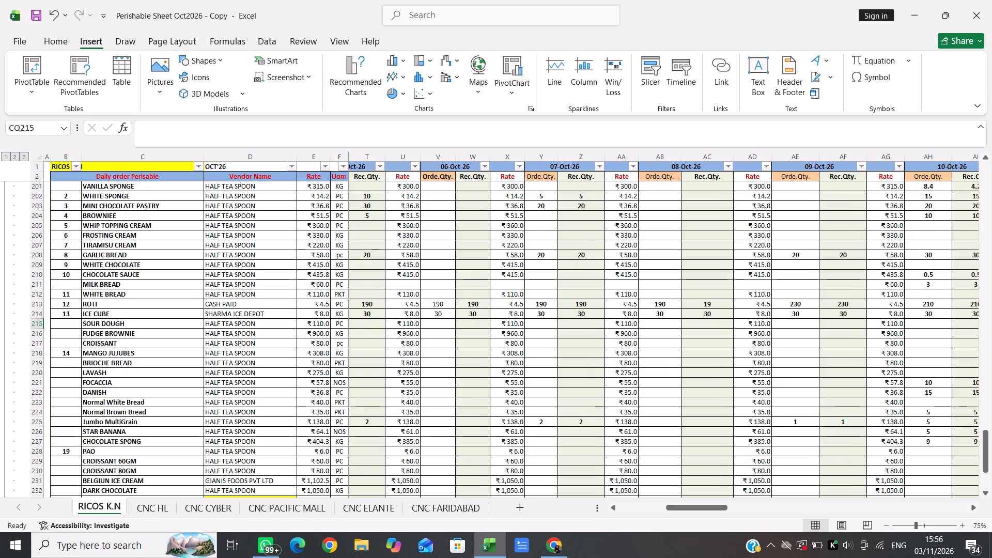
scroll(778, 329, "right", 3)
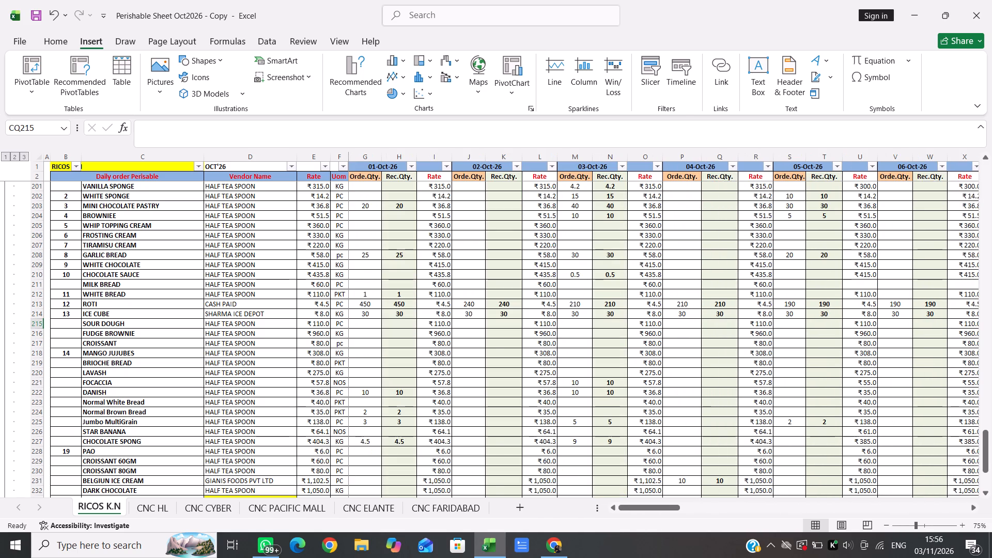
scroll(778, 329, "right", 1)
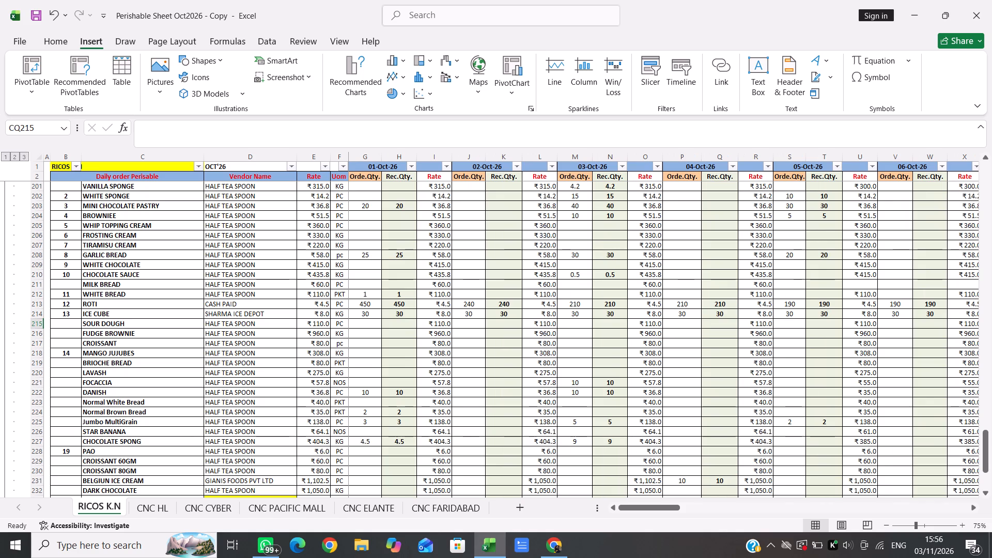
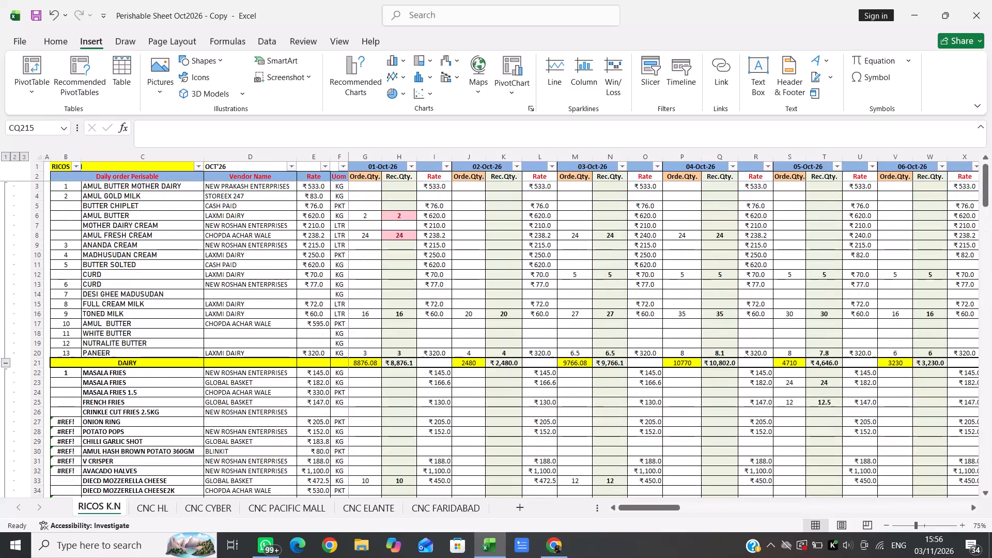
Filter the RICOS K.N sheet's vendor column to LAXMI DAIRY only.
left_click(290, 165)
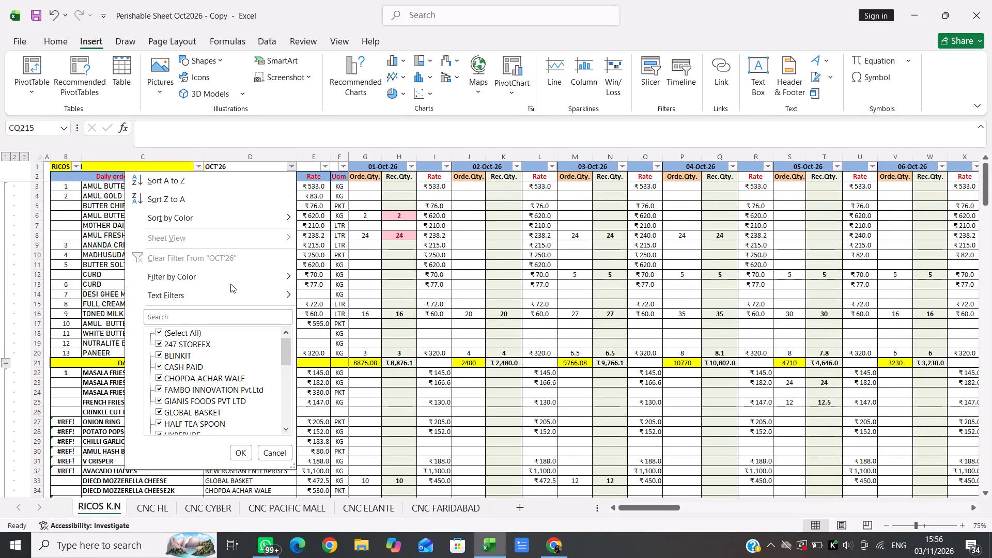
left_click(226, 313)
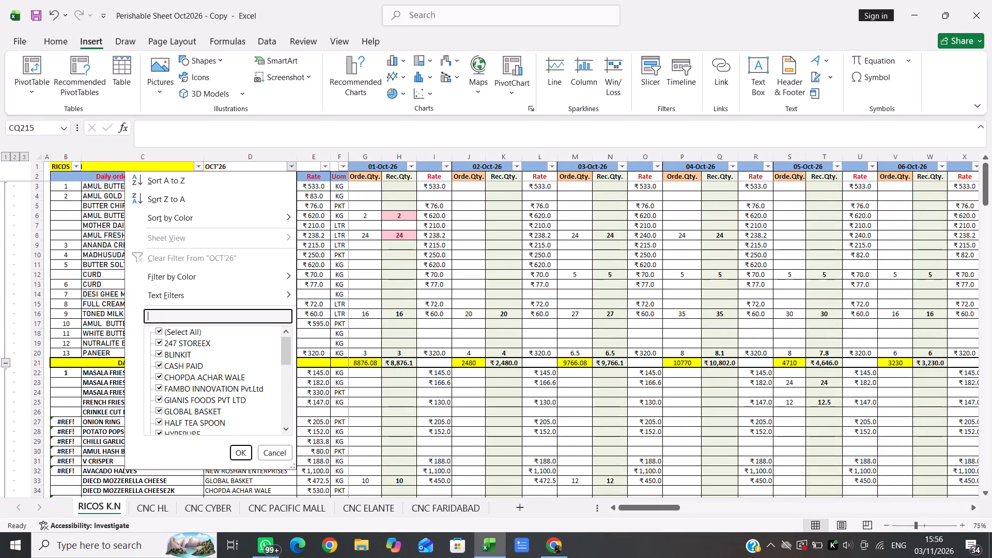
type("lax")
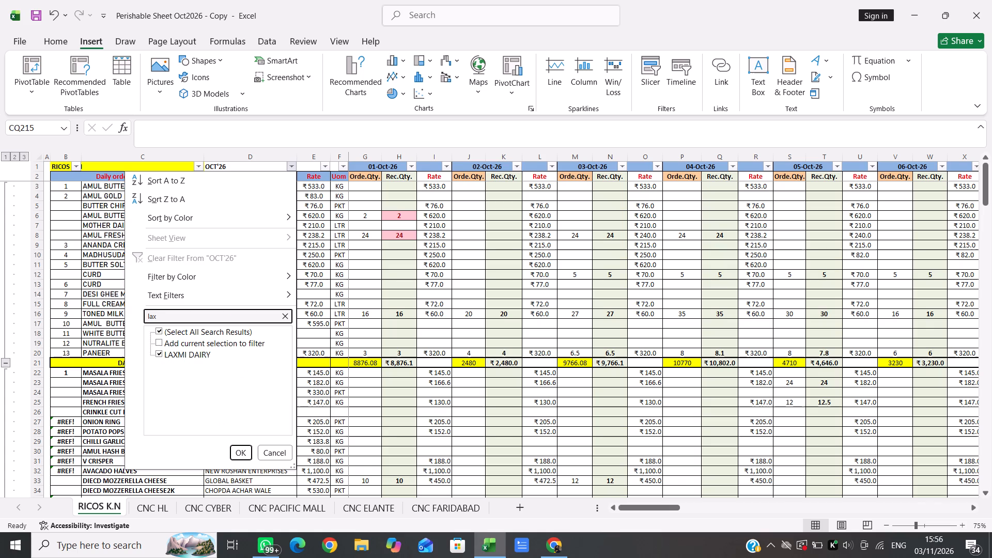
key("m")
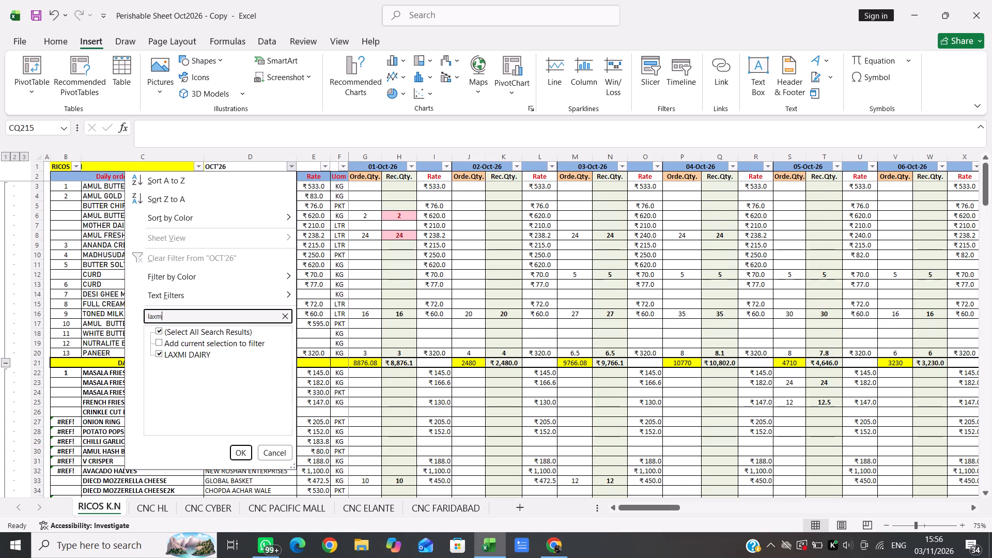
key("Return")
Enter the formula +E6*CV6 in CW6, beside the MTD columns, to multiply AMUL BUTTER's rate by its received quantity.
scroll(548, 220, "left", 5)
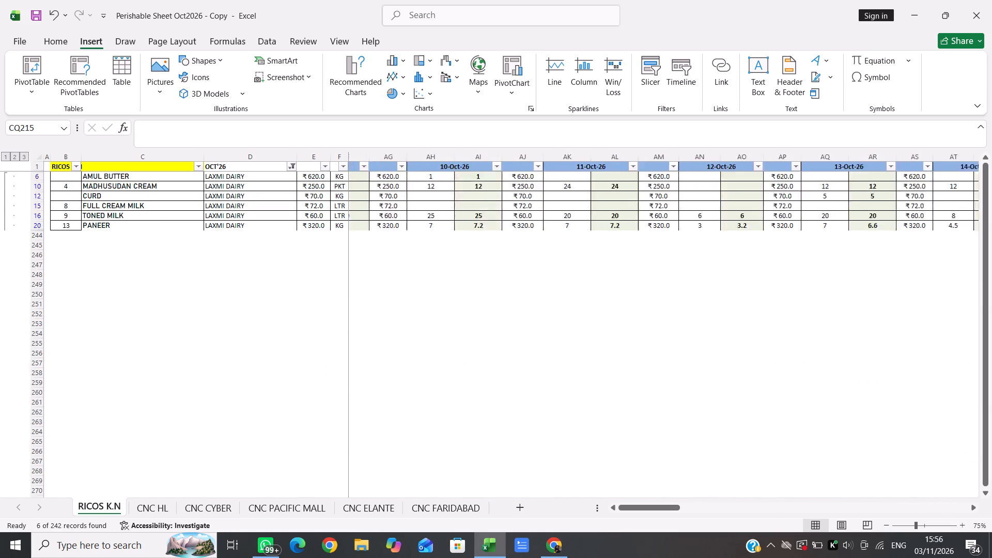
scroll(548, 220, "left", 16)
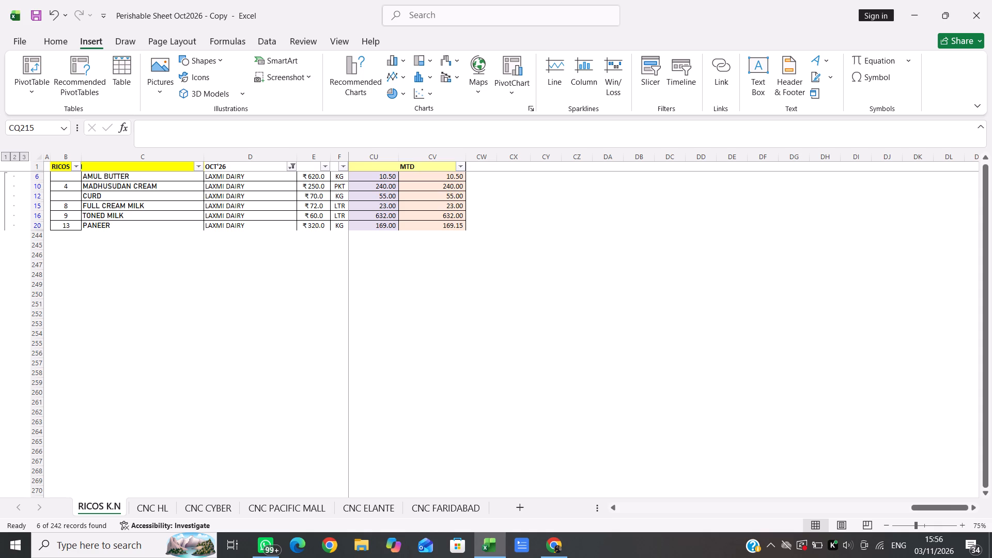
left_click(475, 176)
key("plus")
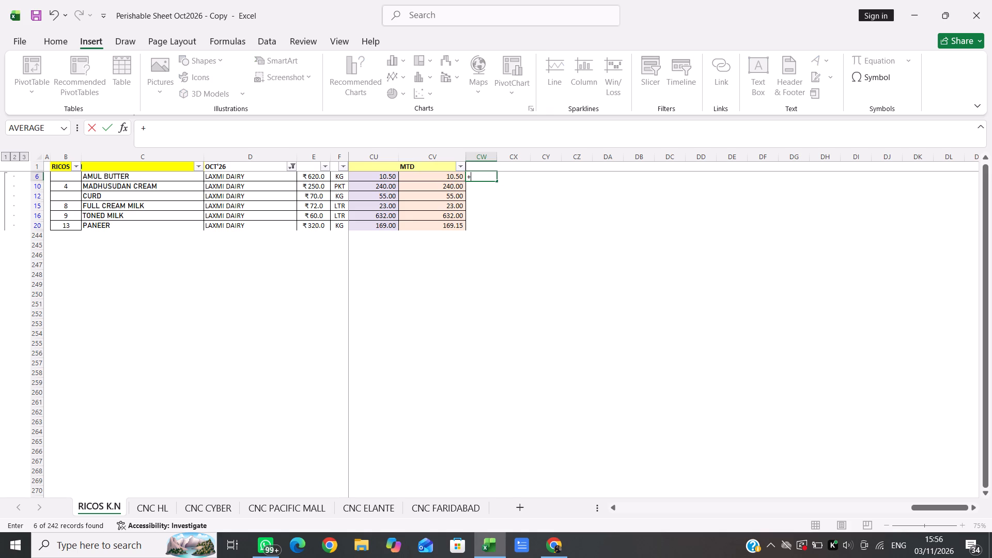
left_click(320, 176)
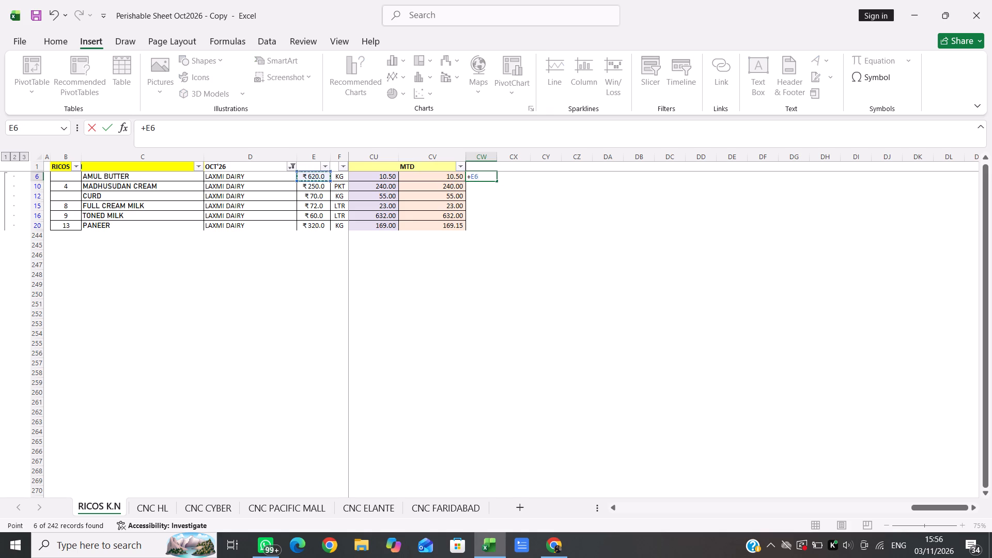
key("asterisk")
left_click(455, 178)
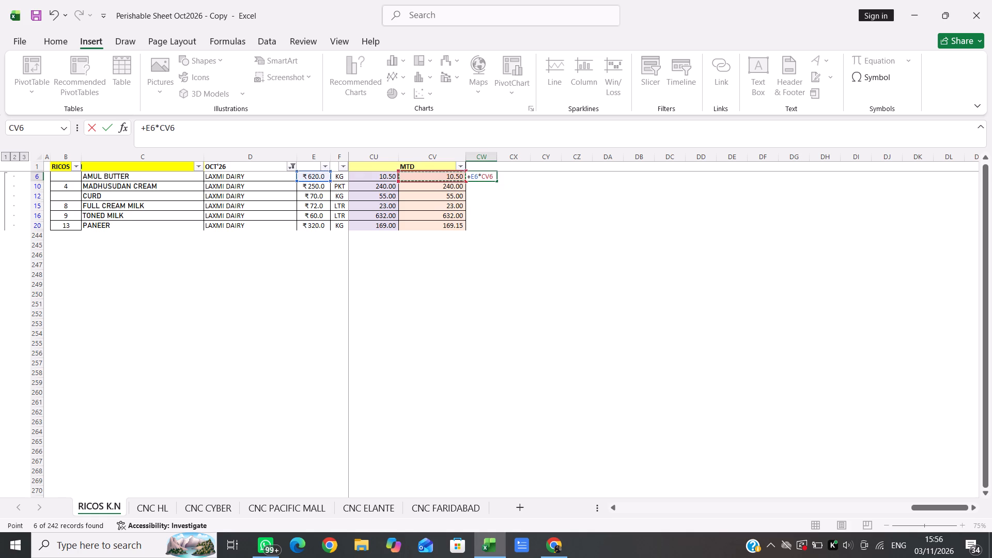
key("Return")
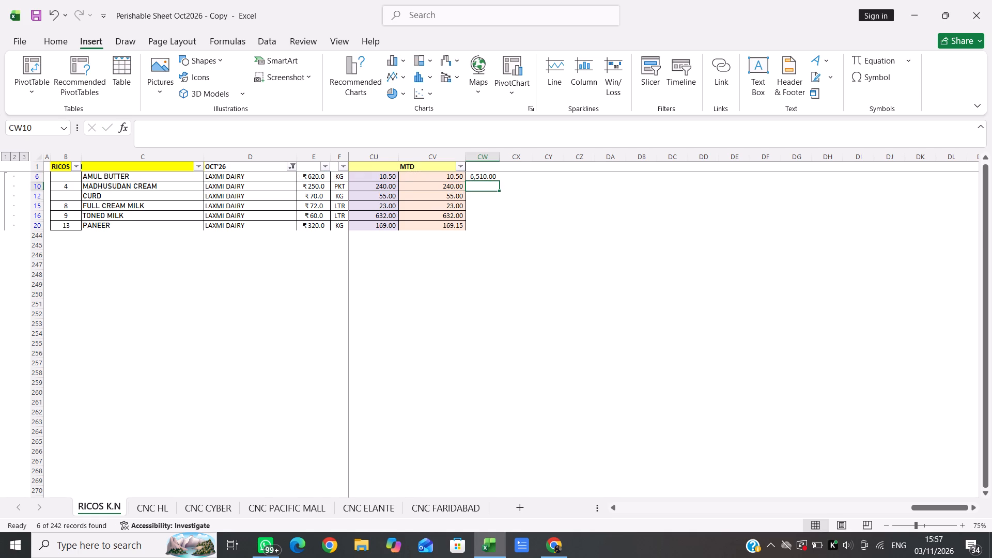
Fill the CW6 amount formula down through the remaining LAXMI DAIRY rows to PANEER in row 20.
left_click(489, 176)
key("shift+Down")
key("shift+Down")
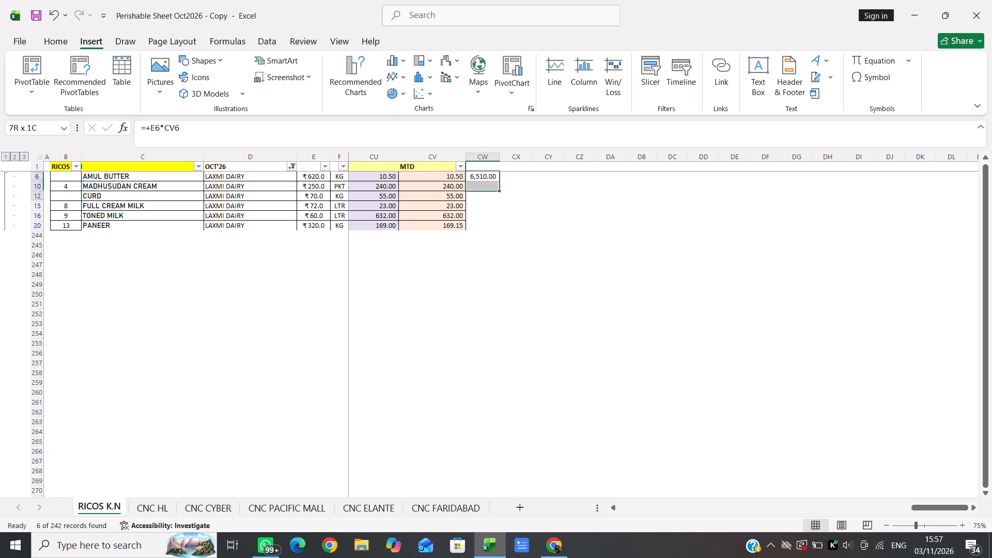
key("shift+Down")
key("shift+Down")
key("shift+Down")
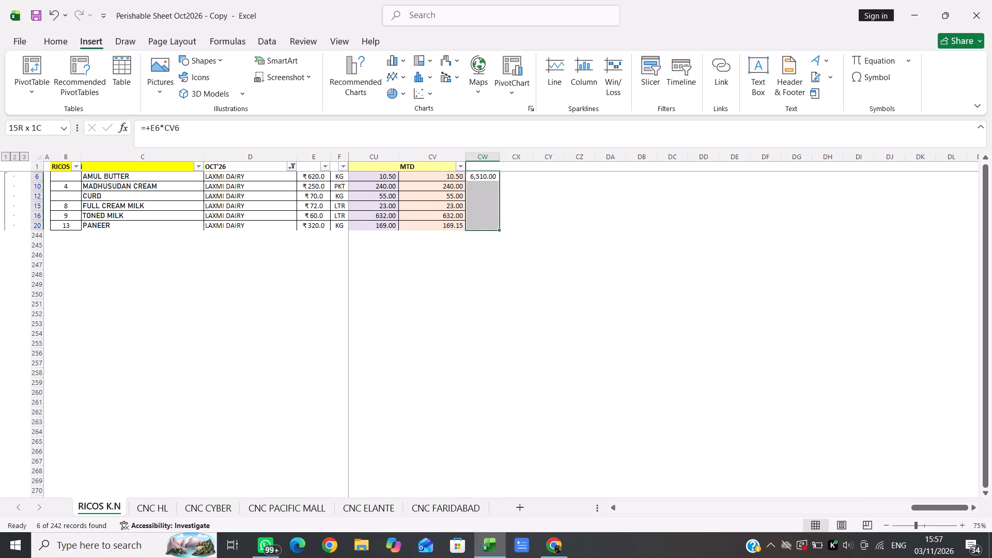
key("ctrl+d")
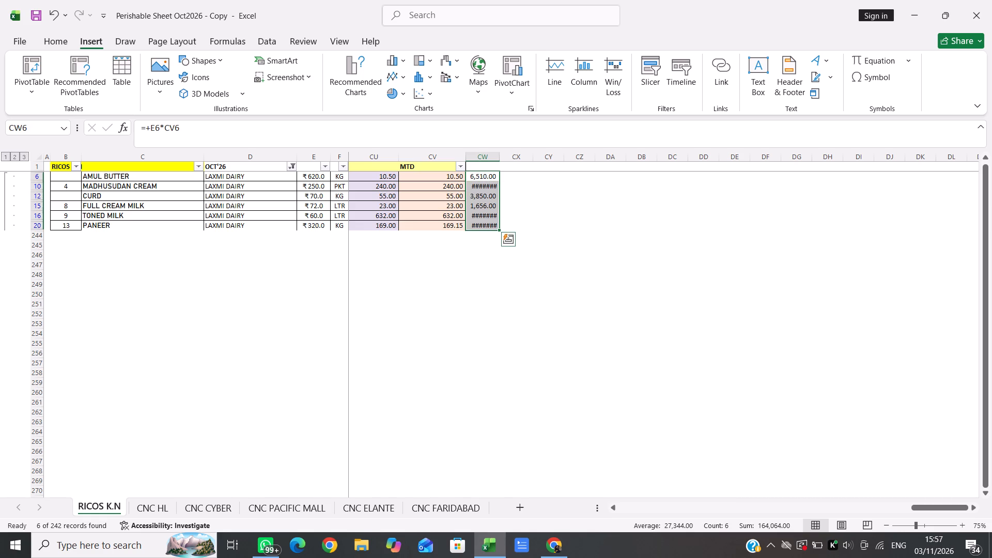
Widen column CW slightly so that all the calculated amounts fit.
left_click_drag(501, 156, 504, 156)
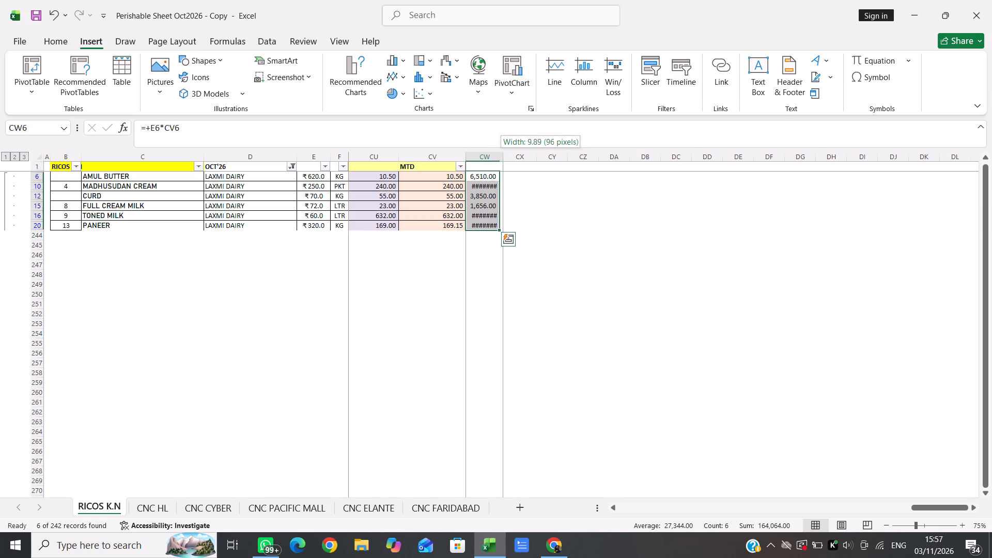
left_click_drag(504, 156, 507, 157)
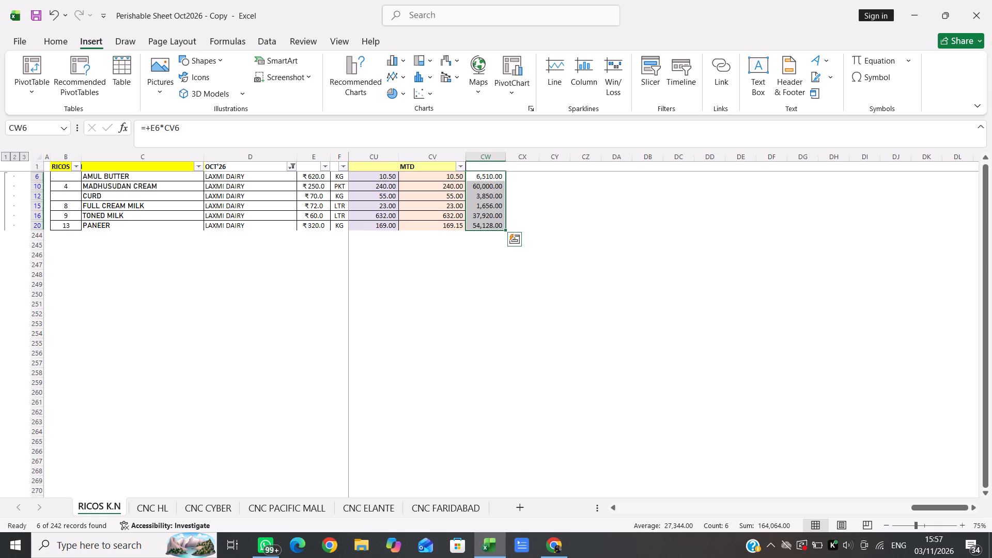
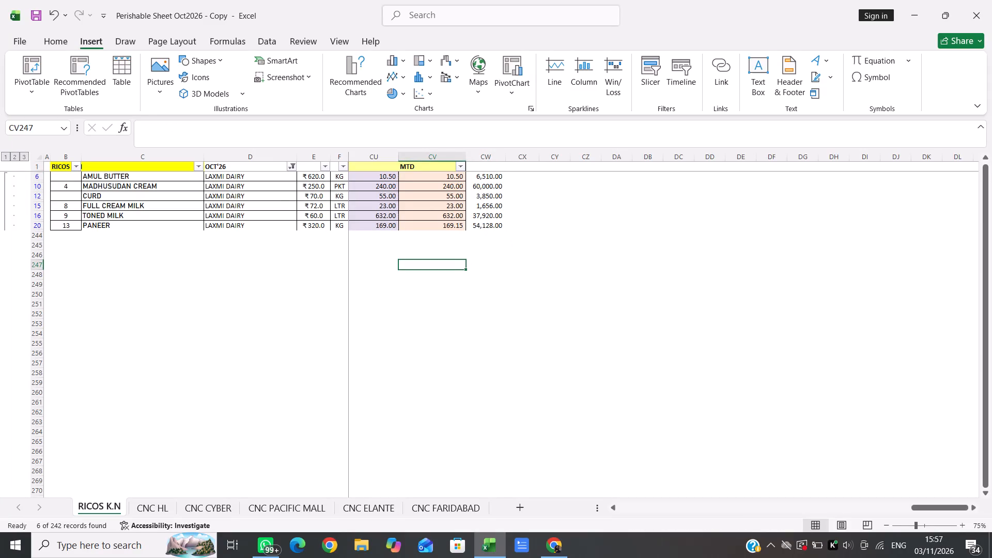
Select the LAXMI DAIRY amounts in column CW, from AMUL BUTTER to PANEER, to check their sum.
left_click(487, 176)
key("shift+Down")
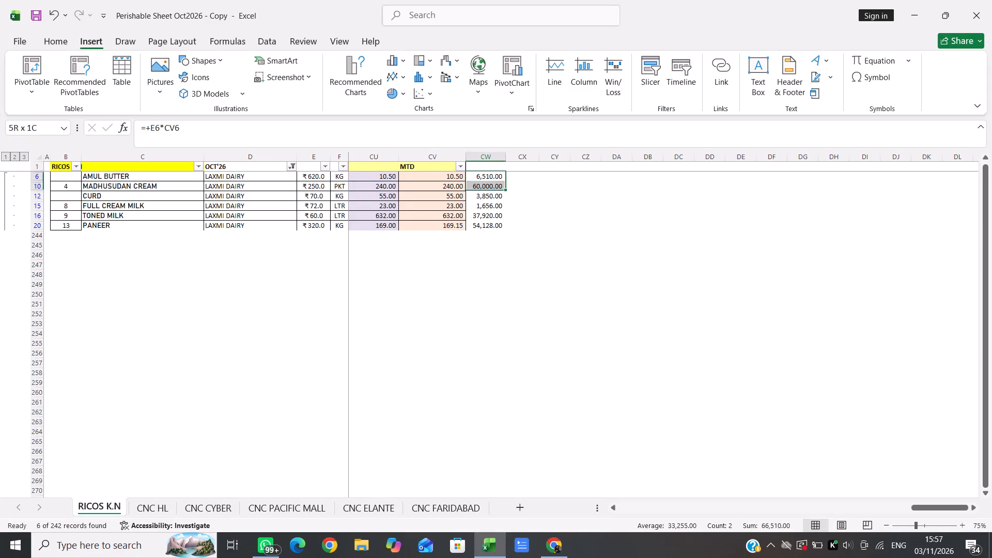
key("shift+Down")
key("shift+Down")
key("shift+Down")
key("shift+Down")
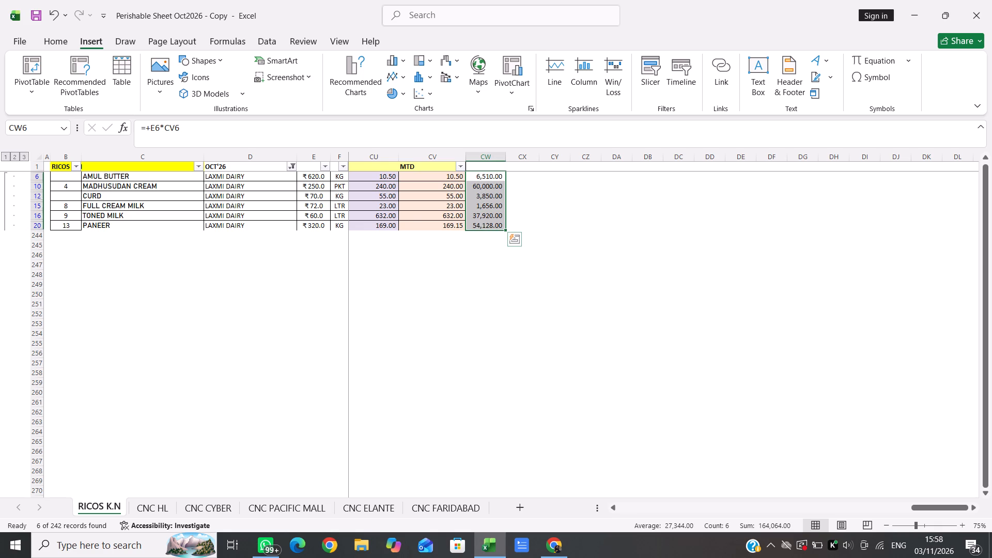
Review LAXMI DAIRY's daily quantities and rates across all October dates, from 31-Oct-26 back to 01-Oct-26 and forward to the MTD columns.
scroll(425, 251, "right", 5)
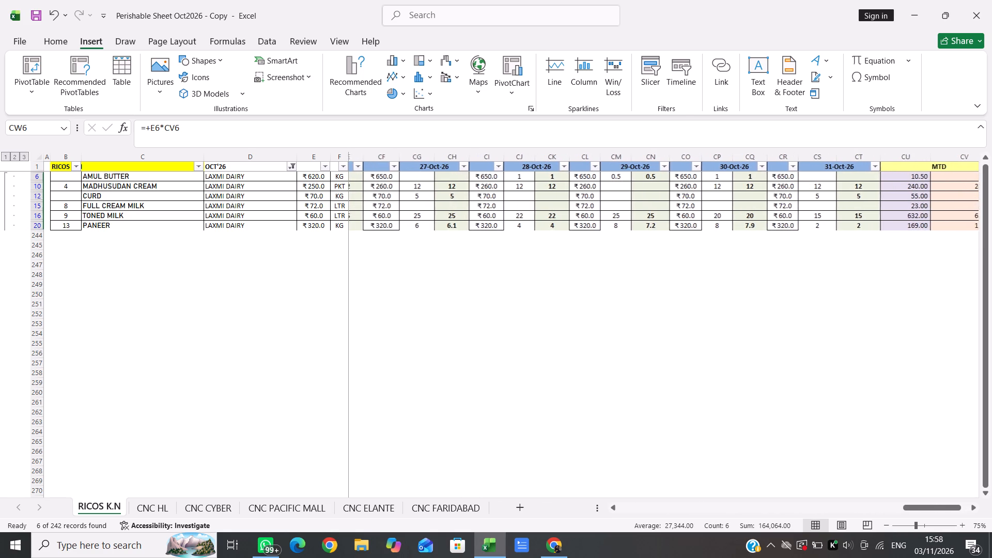
scroll(425, 251, "right", 3)
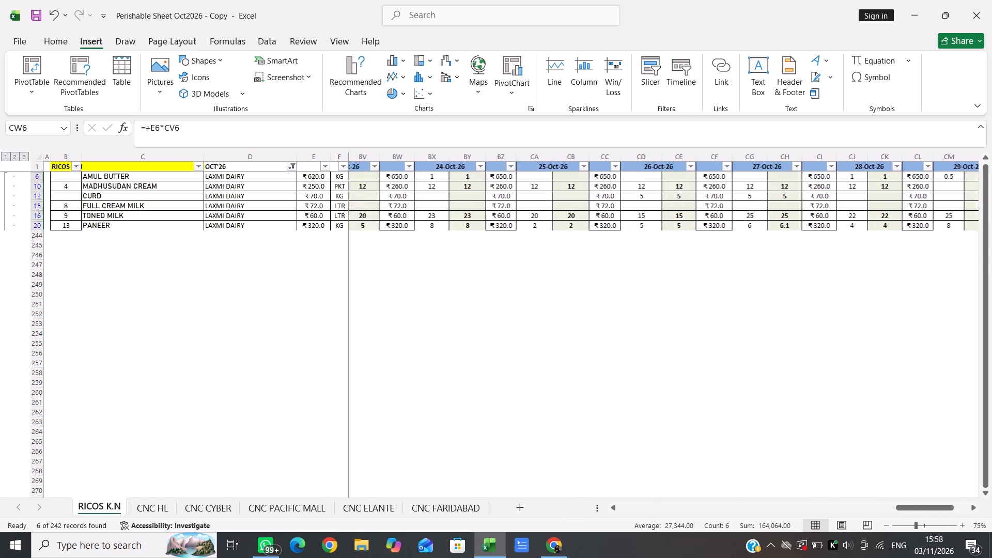
scroll(425, 251, "right", 4)
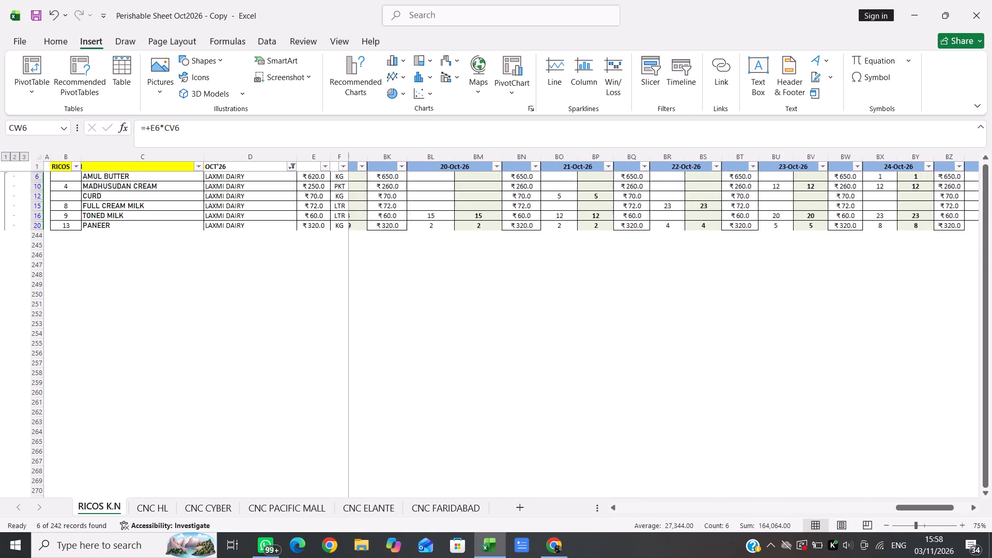
scroll(425, 251, "right", 3)
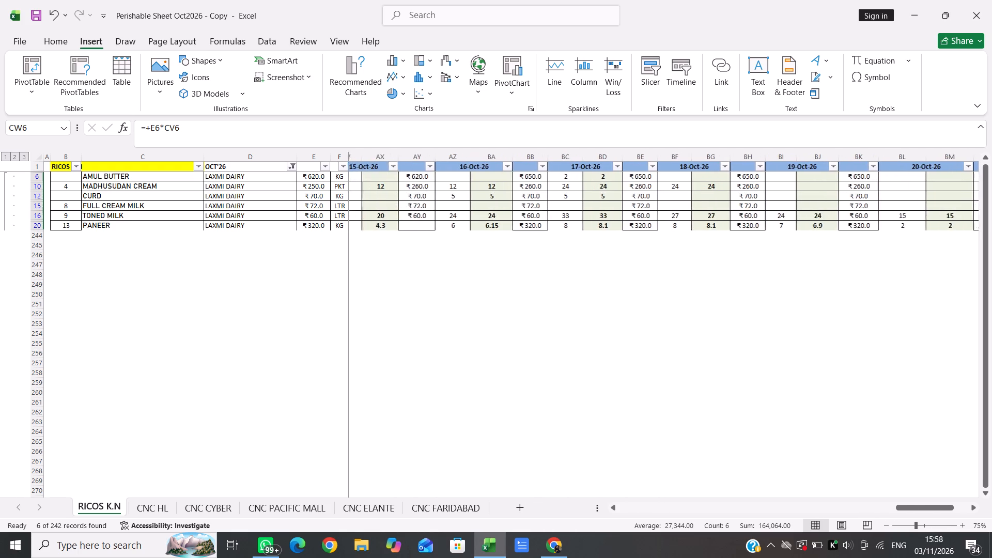
scroll(425, 251, "right", 7)
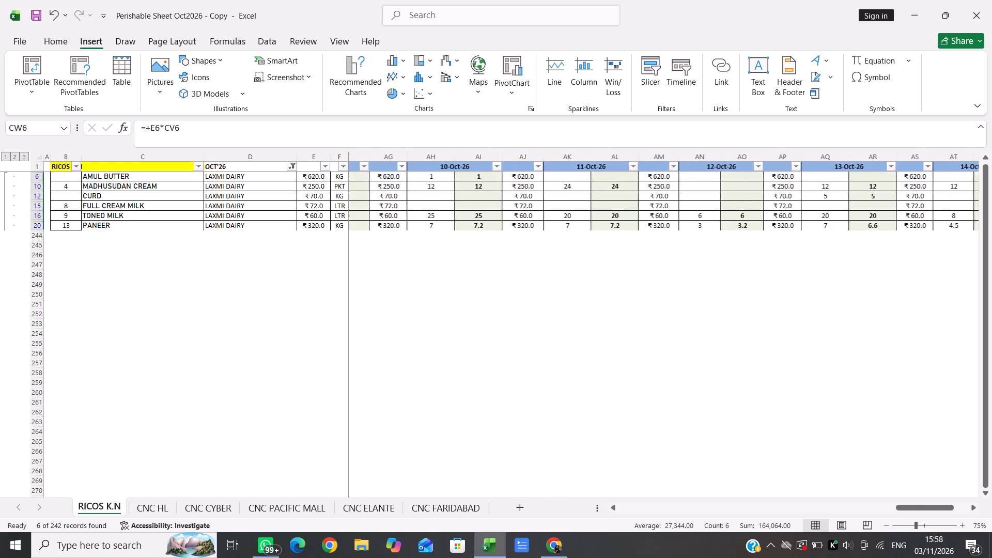
scroll(425, 251, "right", 3)
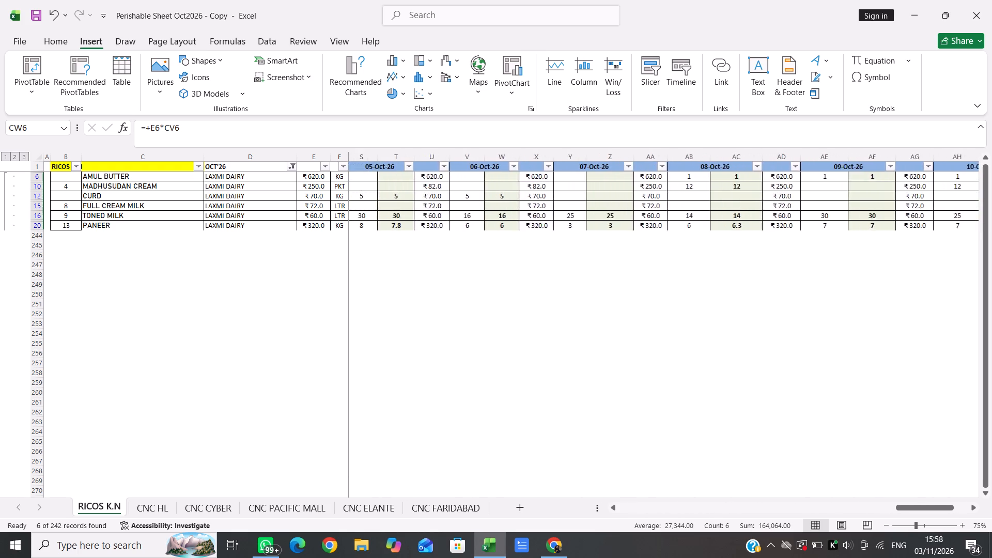
scroll(425, 251, "right", 7)
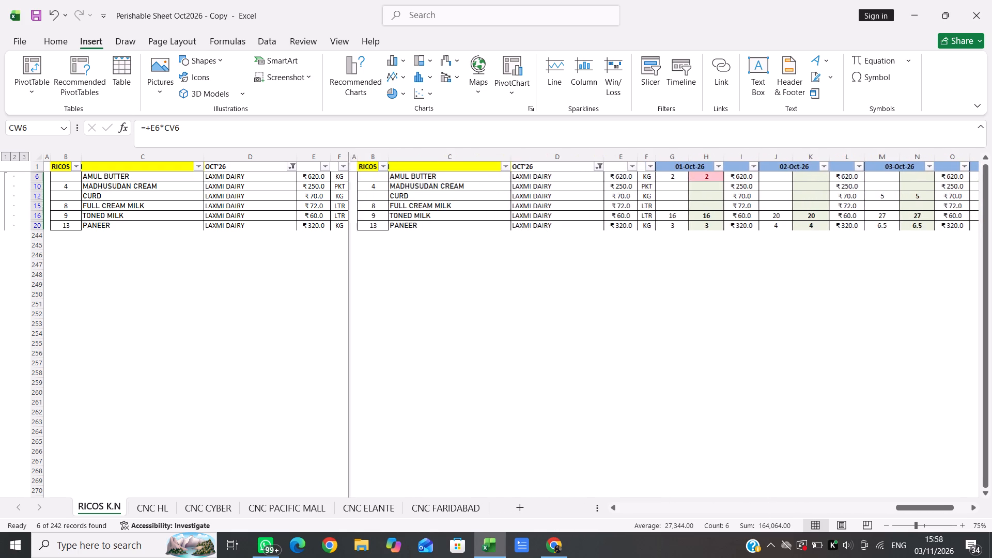
scroll(425, 251, "left", 2)
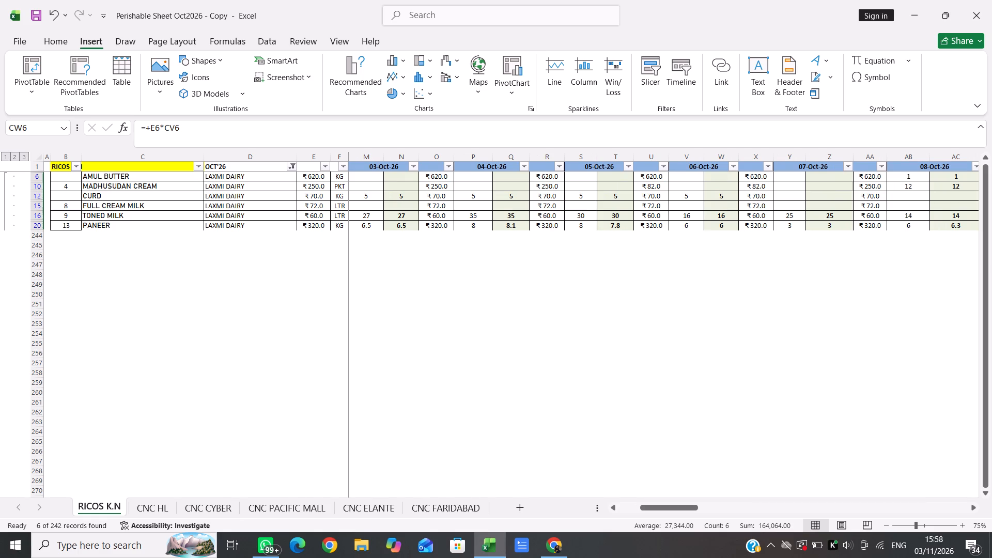
scroll(581, 231, "left", 5)
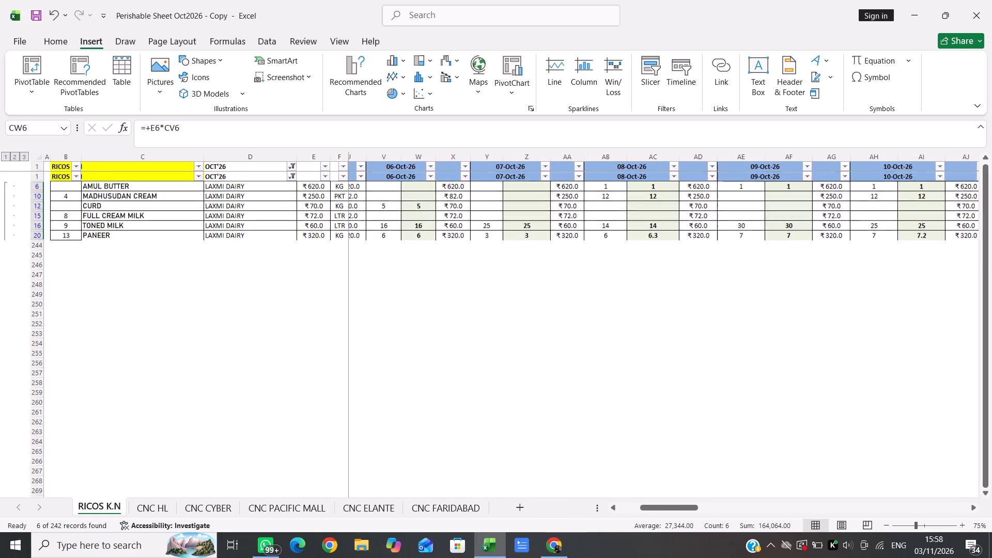
scroll(581, 231, "left", 4)
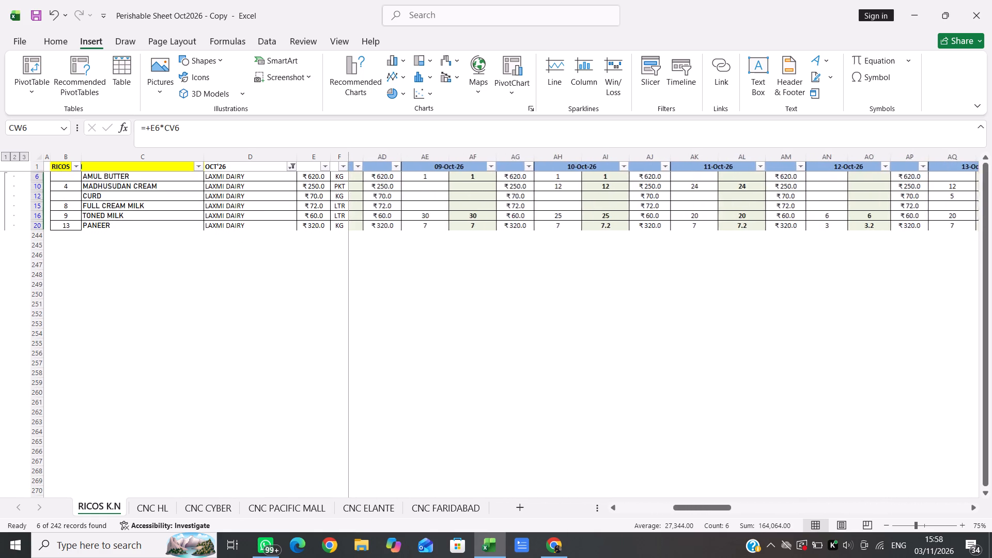
scroll(581, 231, "left", 6)
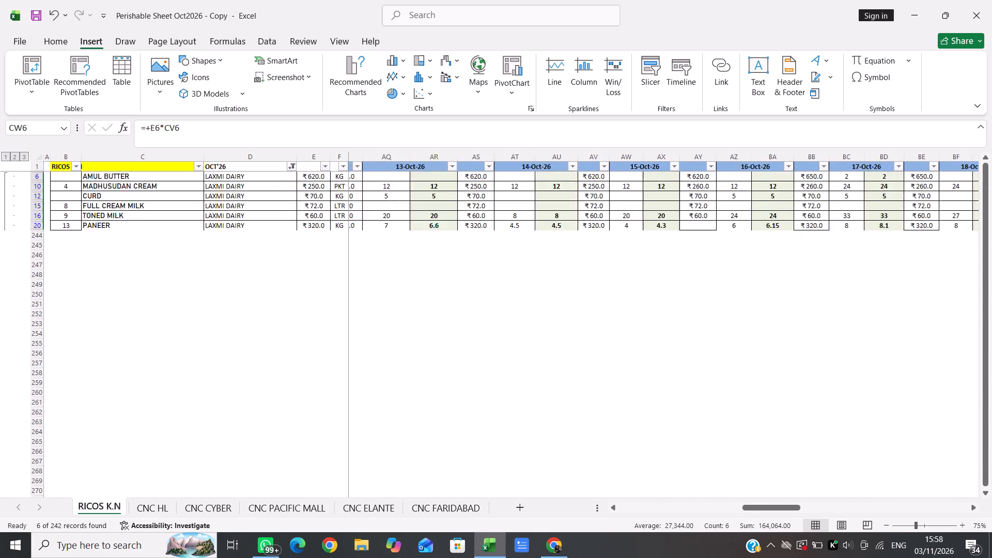
scroll(581, 231, "left", 13)
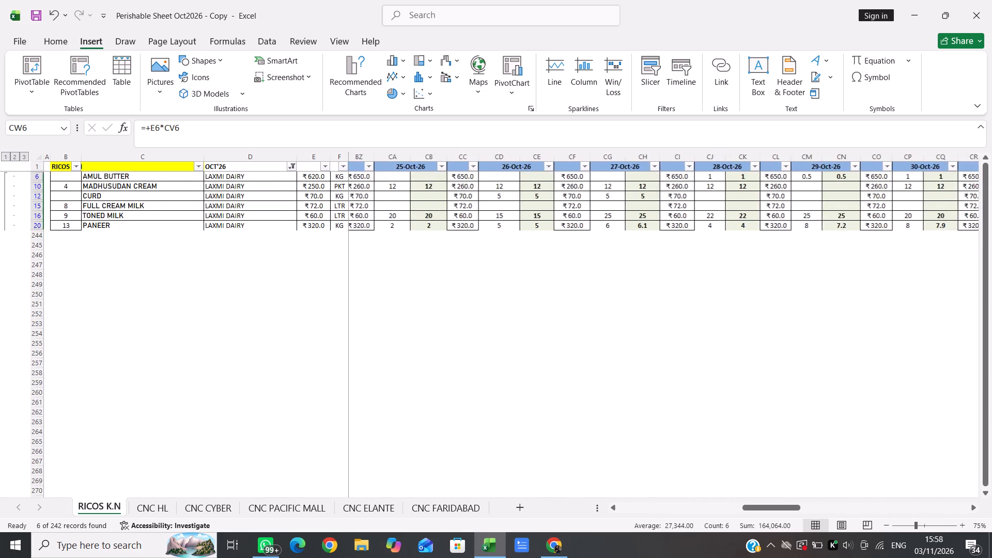
scroll(581, 231, "left", 4)
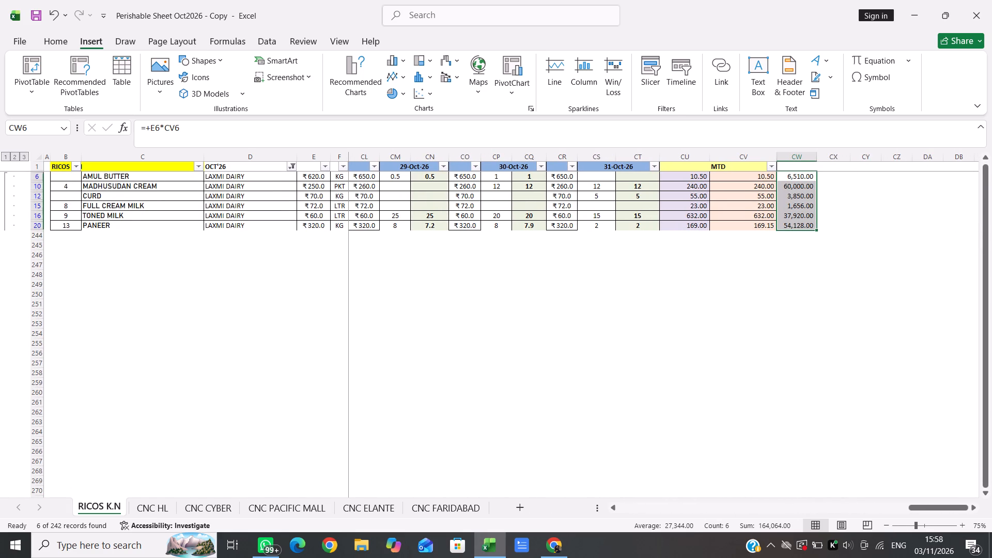
left_click(642, 267)
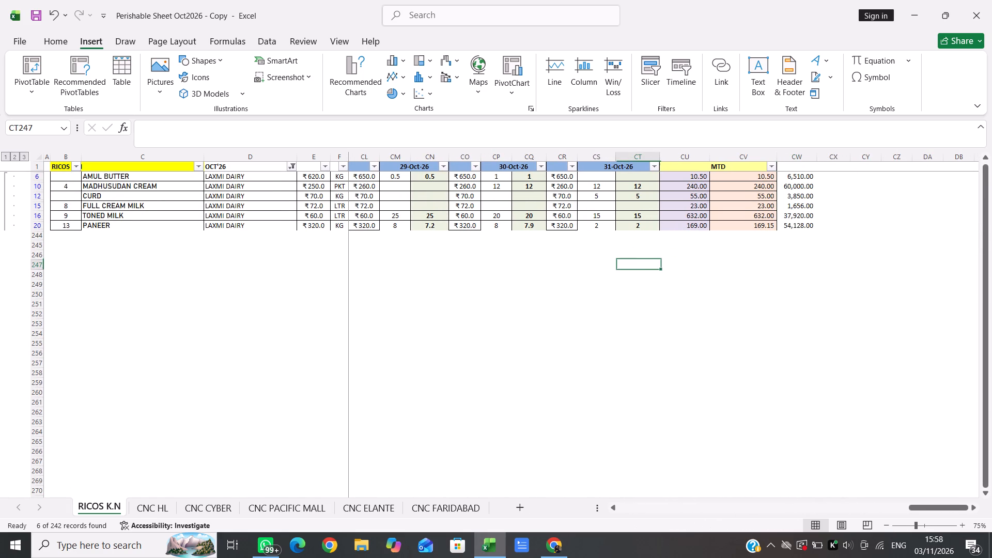
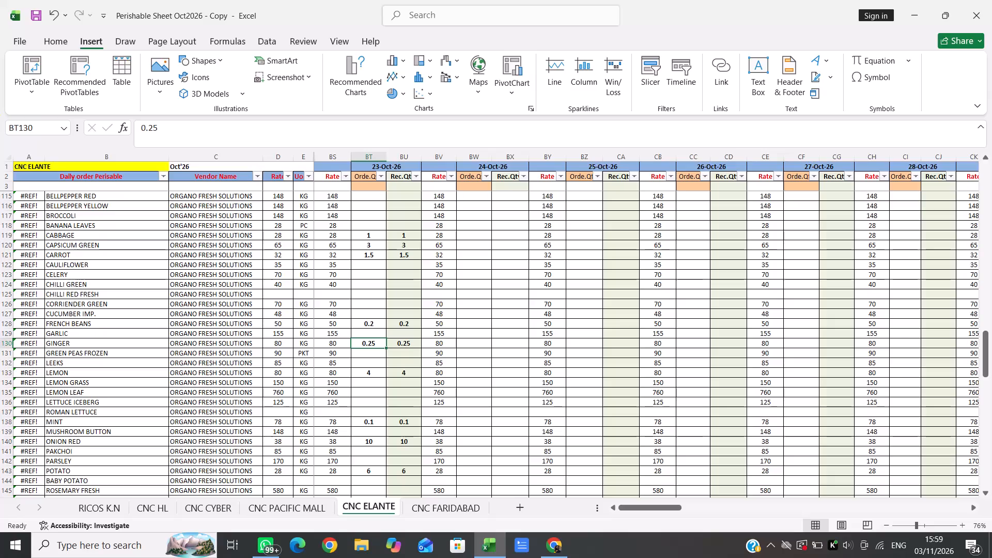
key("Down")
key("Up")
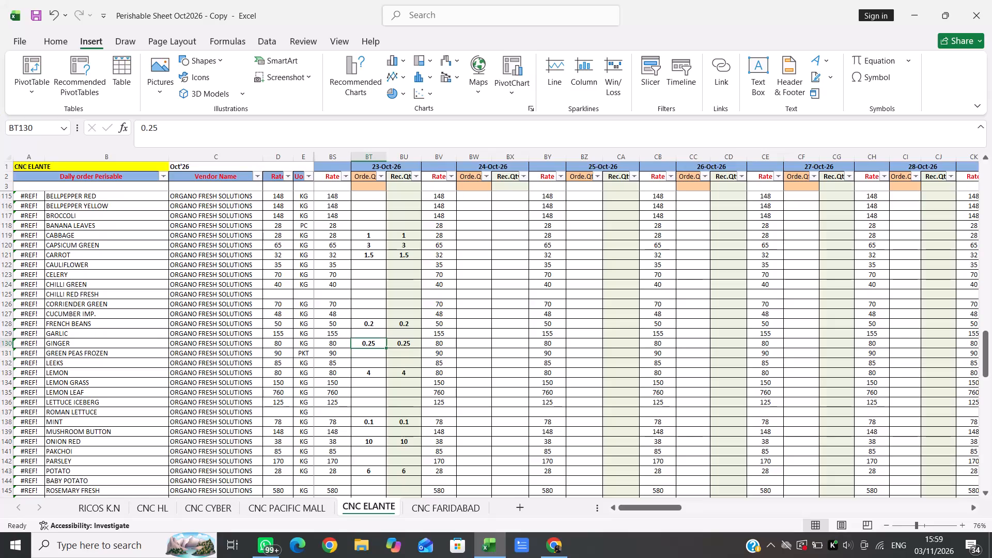
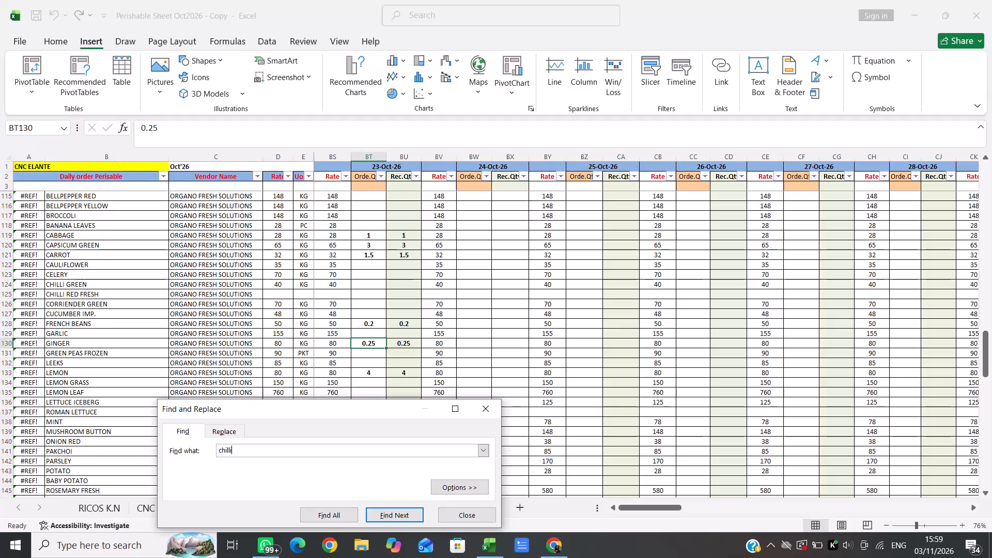
Find the Chilli Green row by searching for "chilli" and enter an ordered quantity of 0.25 for 23-Oct-26.
key("Return")
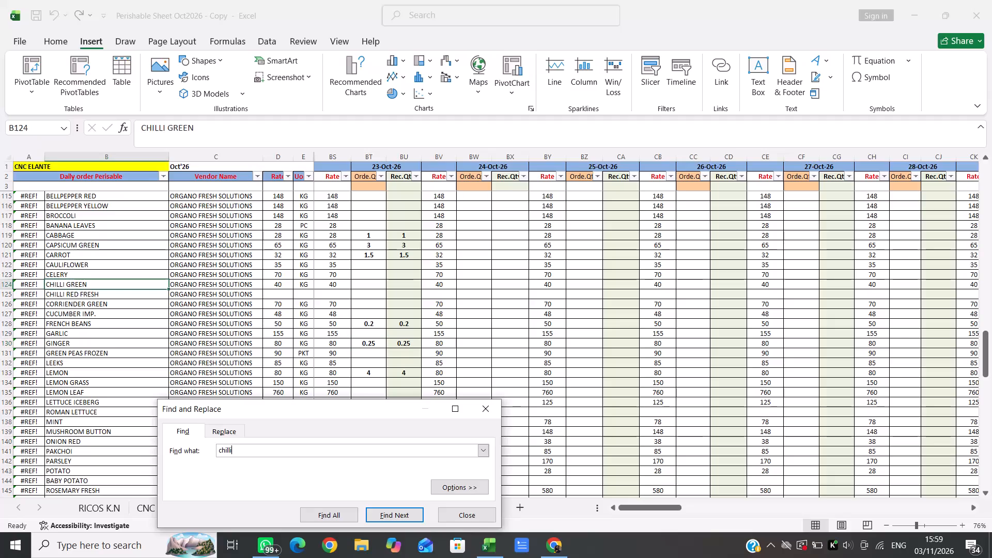
left_click(480, 414)
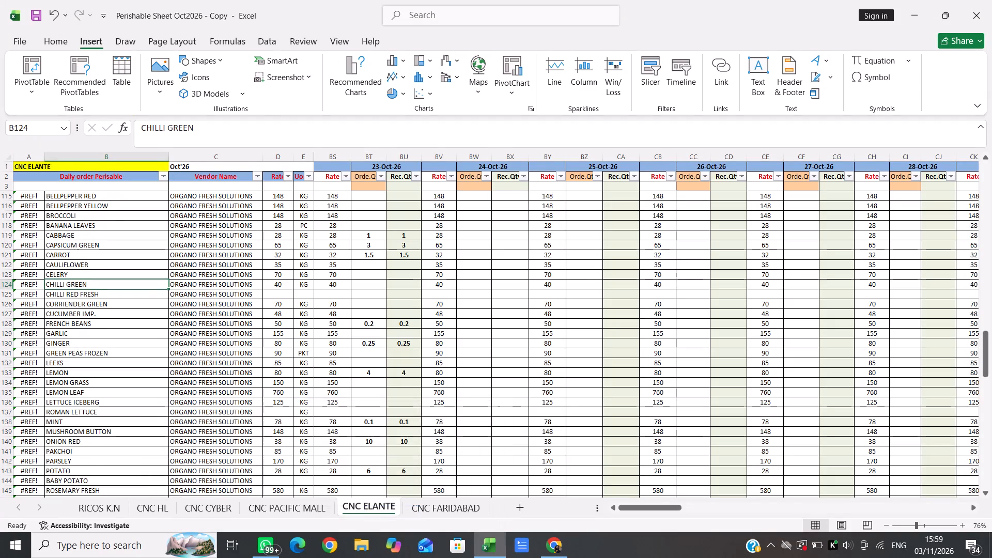
key("Right")
key("Right")
key("Right")
key("Right")
key("Right")
type("0.25")
key("Right")
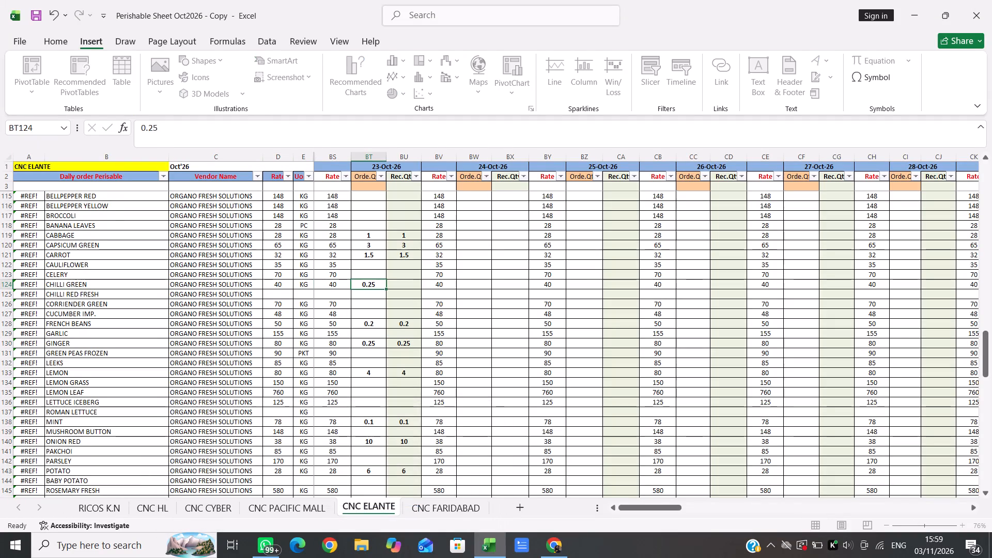
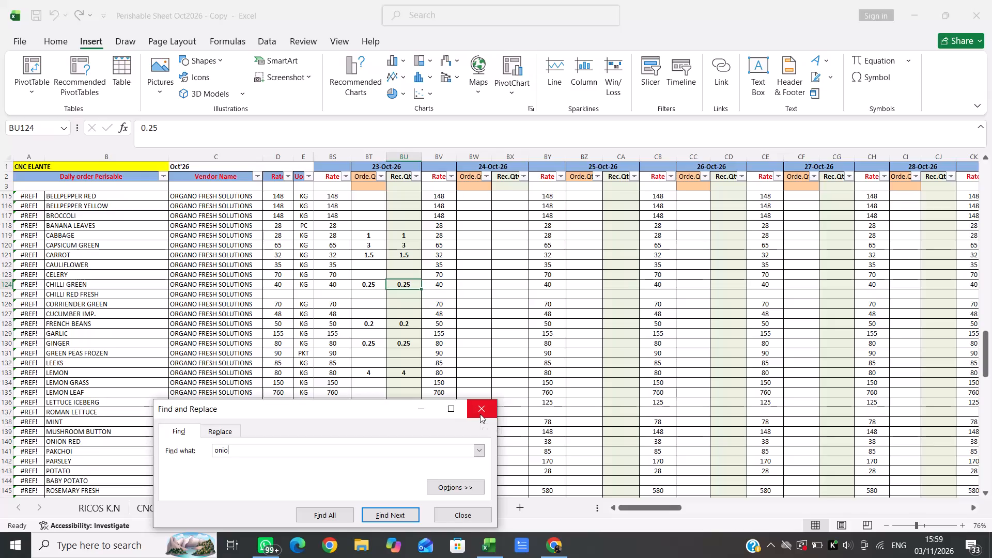
Find the Spring Onion row by searching for "onio" and enter an ordered quantity of 0.2 for 23-Oct-26.
key("Return")
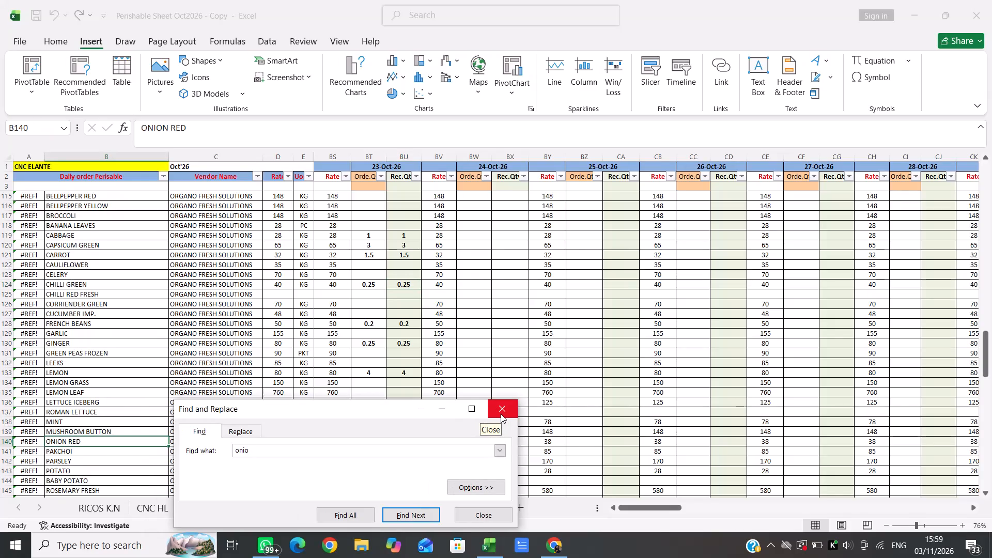
key("Return")
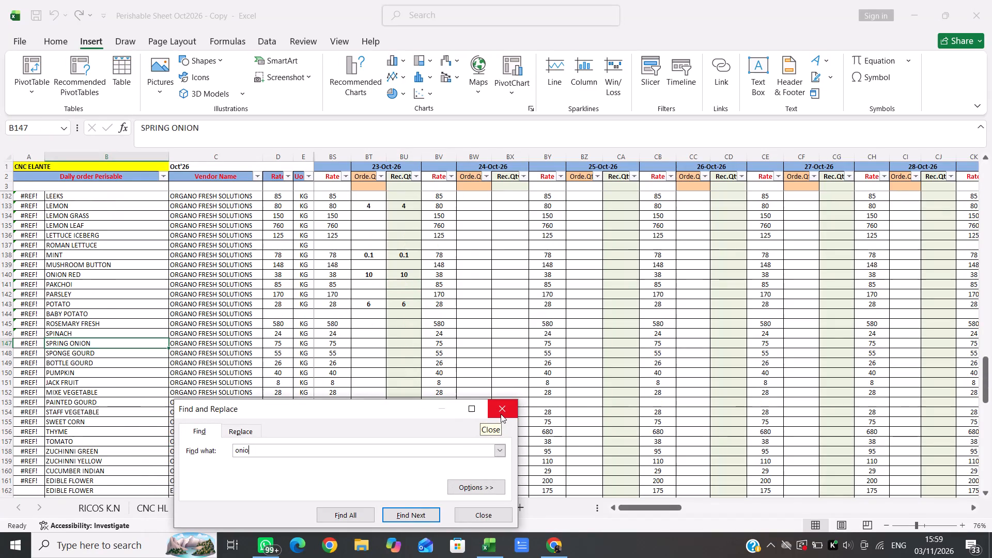
left_click(498, 406)
key("Right")
key("Right")
key("Right")
key("Right")
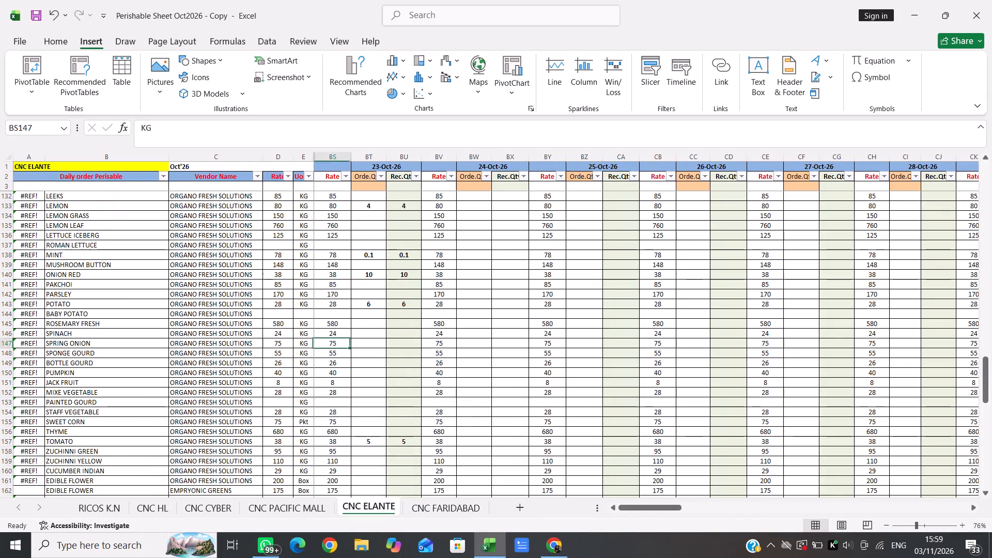
key("Right")
type("0.2")
key("Right")
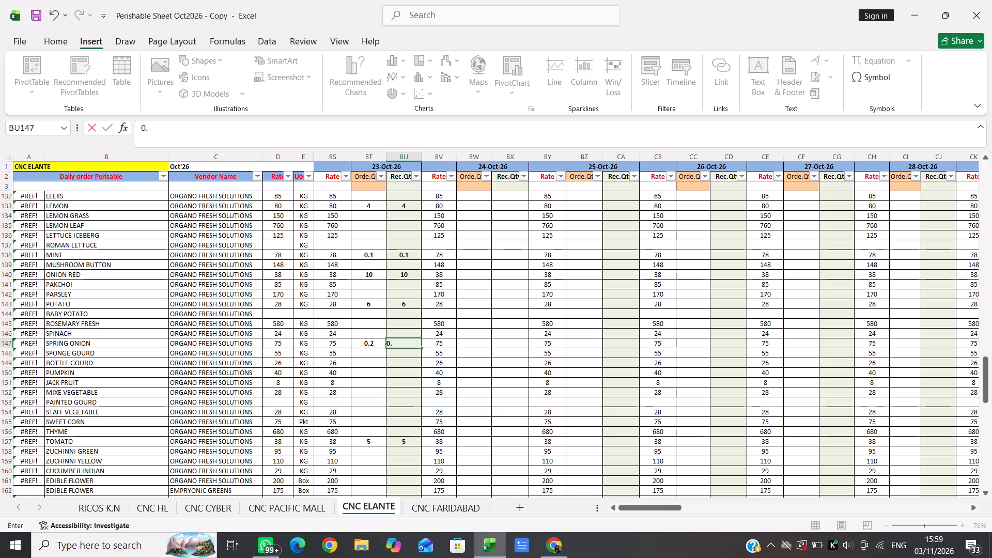
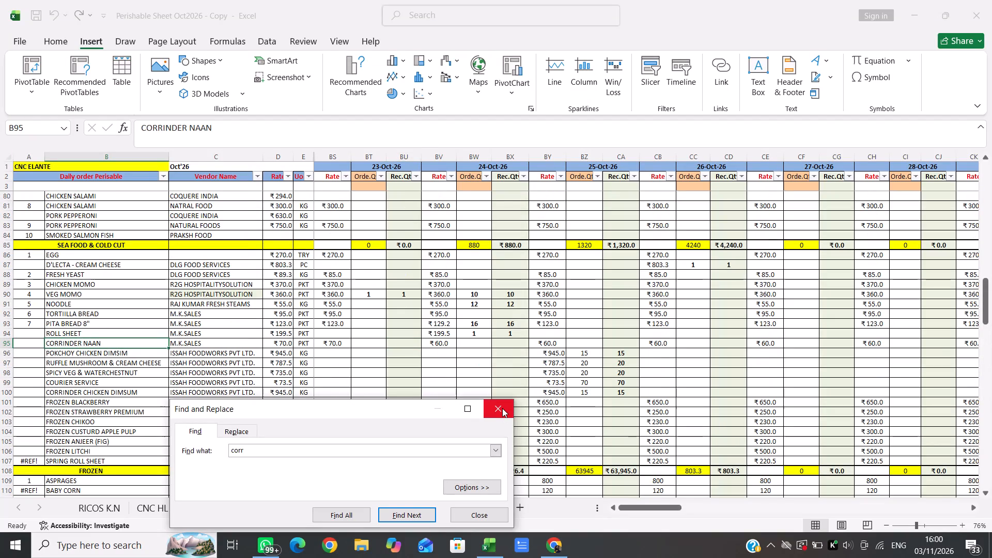
Find the Corriender Green row using the "corr" search and enter an ordered quantity of 1 for 23-Oct-26.
key("Return")
key("Return")
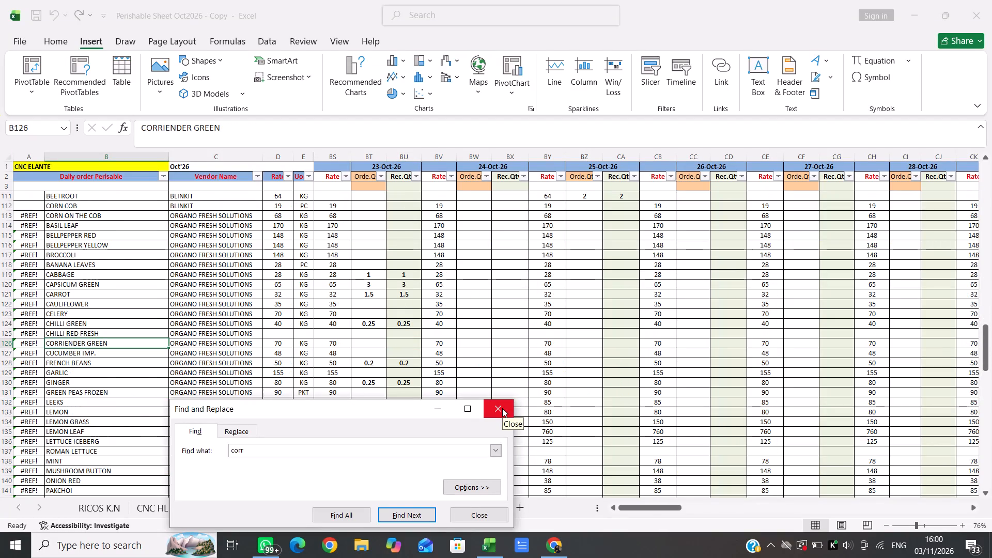
left_click(502, 408)
key("Right")
key("Right")
key("Right")
key("Right")
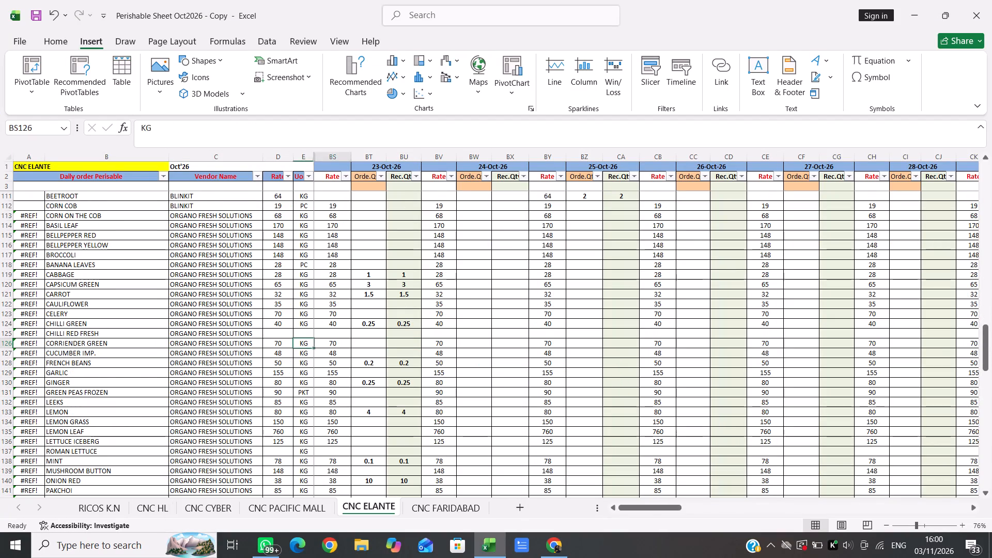
key("Right")
key("1")
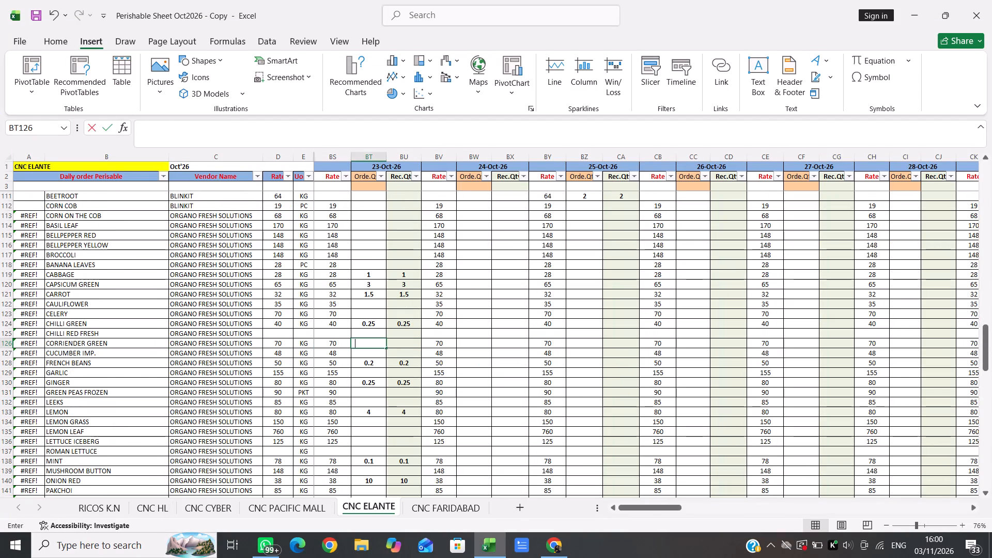
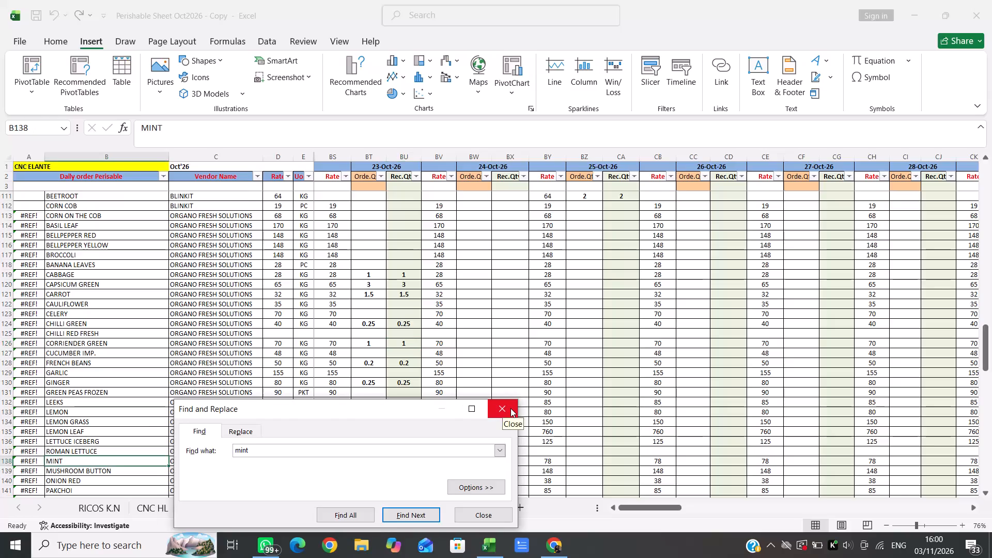
Set the Mint row's ordered quantity for 23-Oct-26 to 0.2 on the CNC ELANTE sheet.
left_click(510, 408)
key("Right")
key("Right")
key("Right")
key("Right")
key("Right")
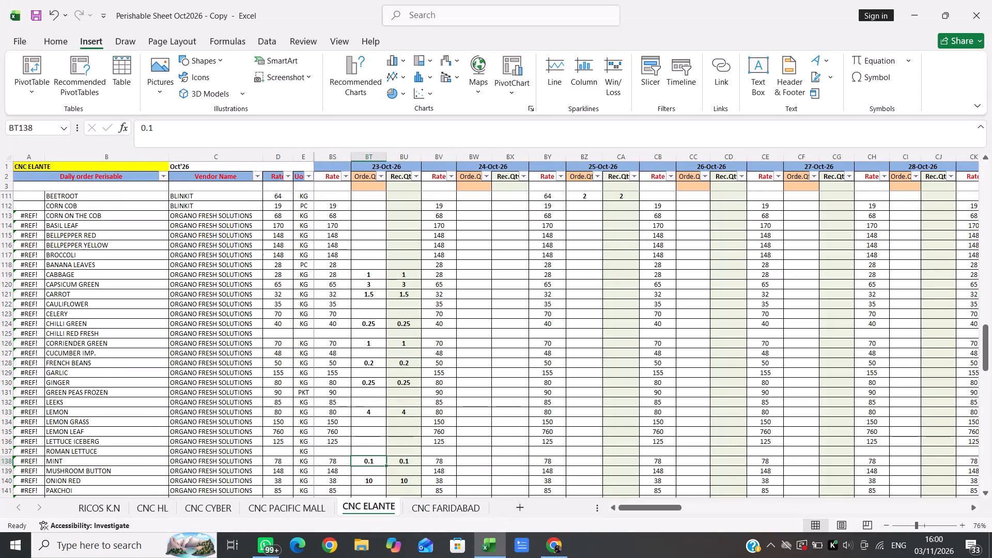
type("0.2")
key("Right")
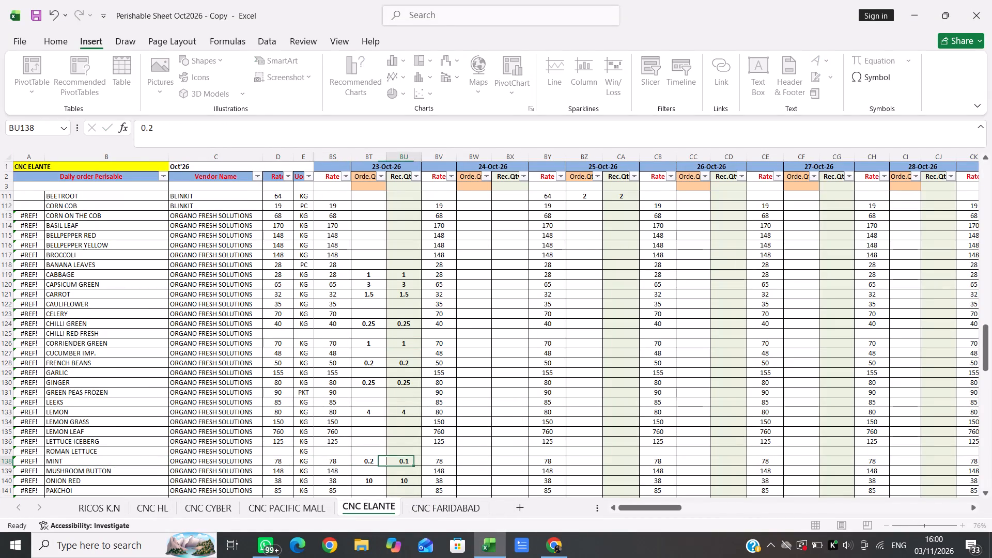
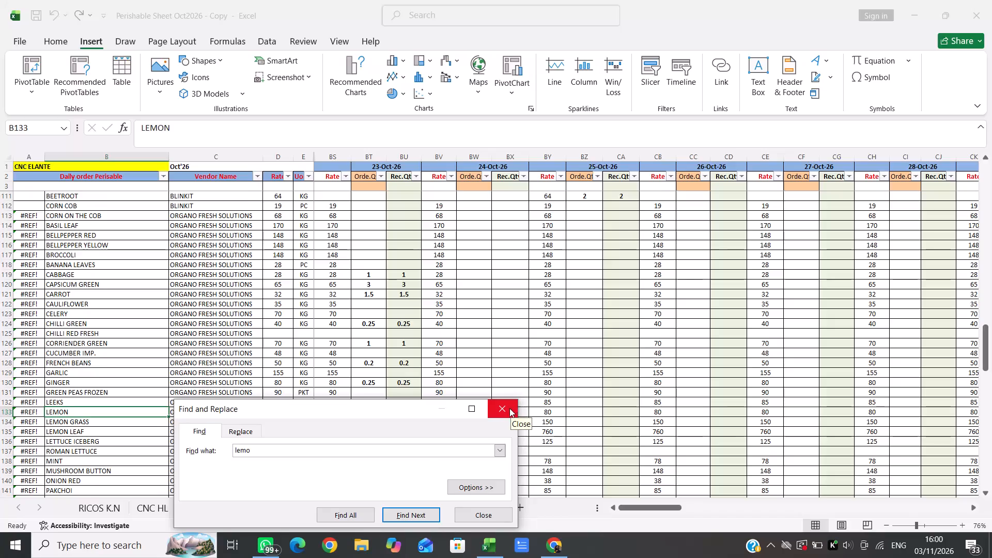
Set the Lemon row's 23-Oct-26 ordered quantity to 5 and received quantity to 4.5 on the CNC ELANTE sheet.
left_click(508, 408)
key("Right")
key("Right")
key("Right")
key("Right")
key("Right")
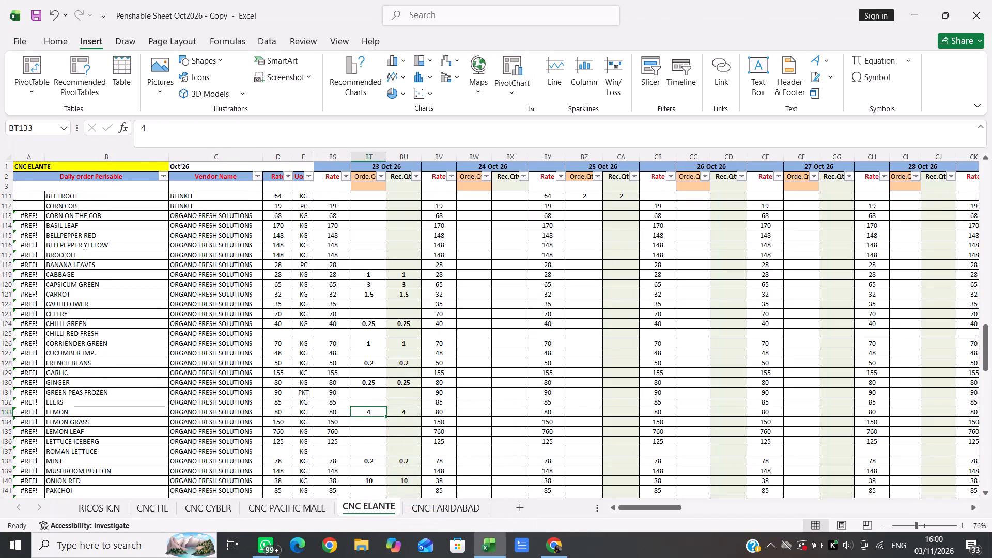
key("5")
key("Right")
type("4.5")
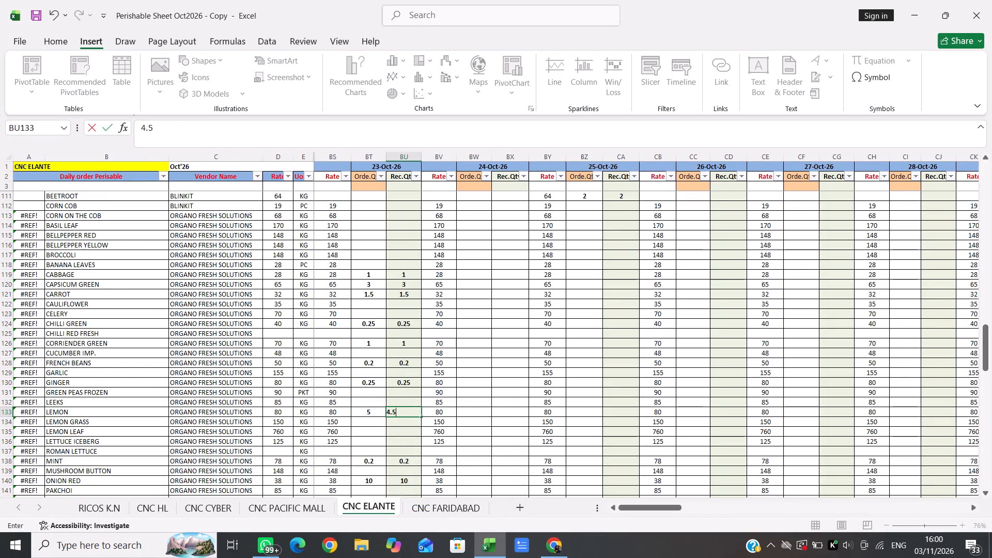
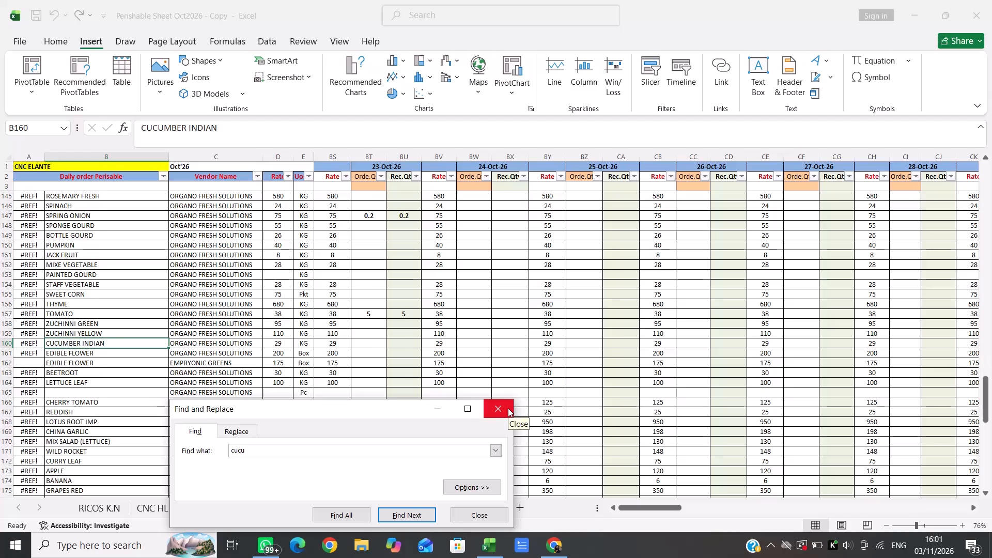
Find the CUCUMBER IMP. row on the CNC ELANTE sheet and enter 1 as its 23-Oct-26 ordered quantity.
key("Return")
left_click(500, 408)
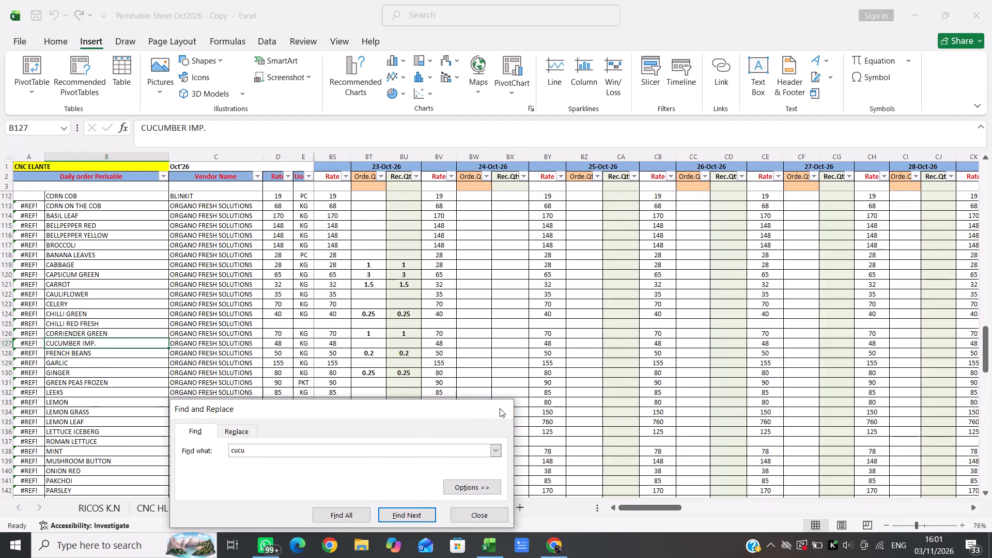
key("Right")
key("Right")
key("Right")
key("Right")
key("Right")
key("1")
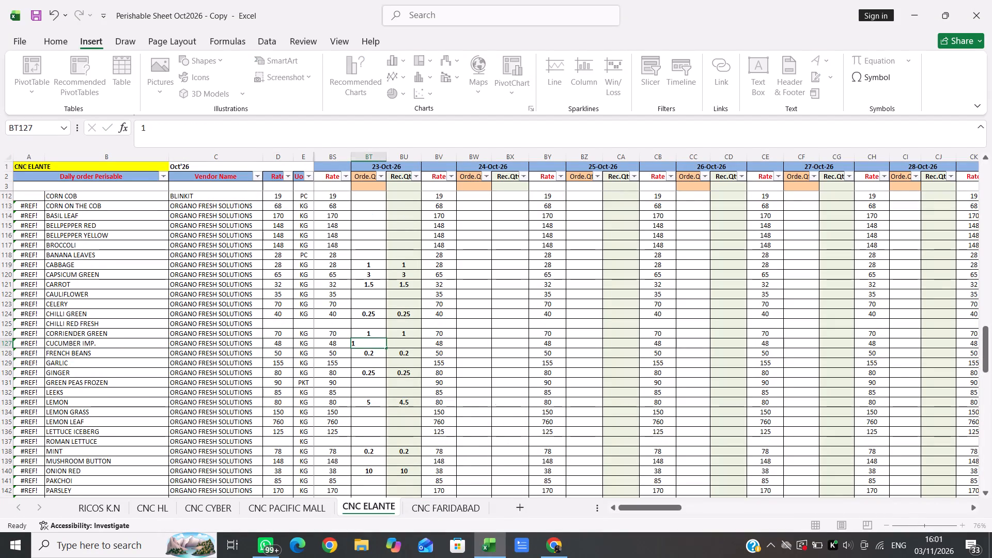
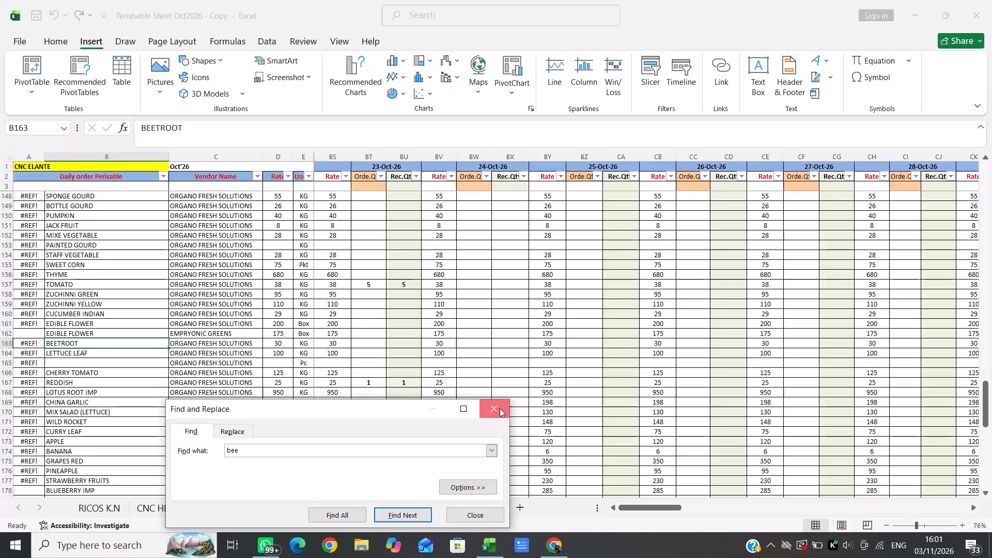
Enter 0.5 as the 23-Oct-26 ordered quantity in the BEETROOT row of the CNC ELANTE sheet.
key("Right")
key("Right")
key("Right")
key("Right")
key("Right")
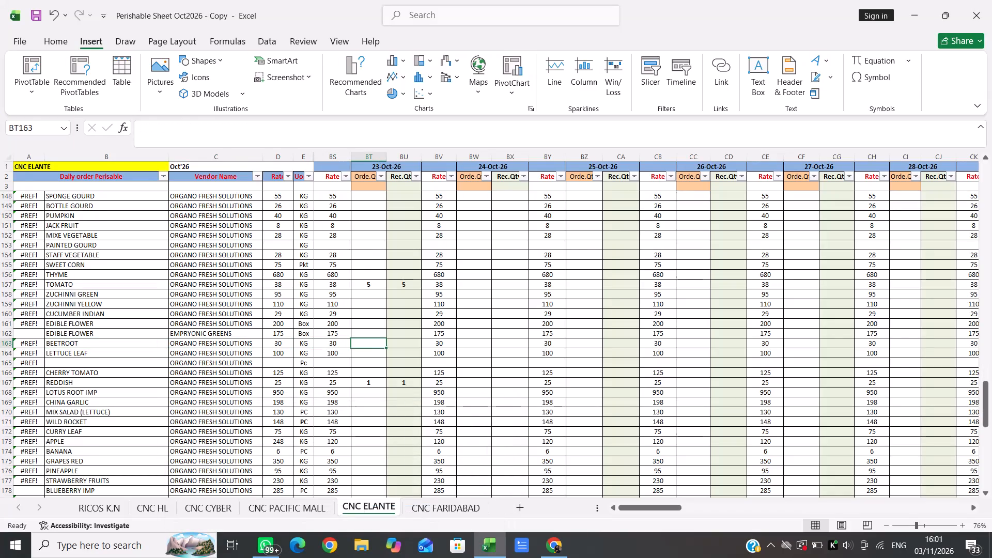
type("0.5")
key("Right")
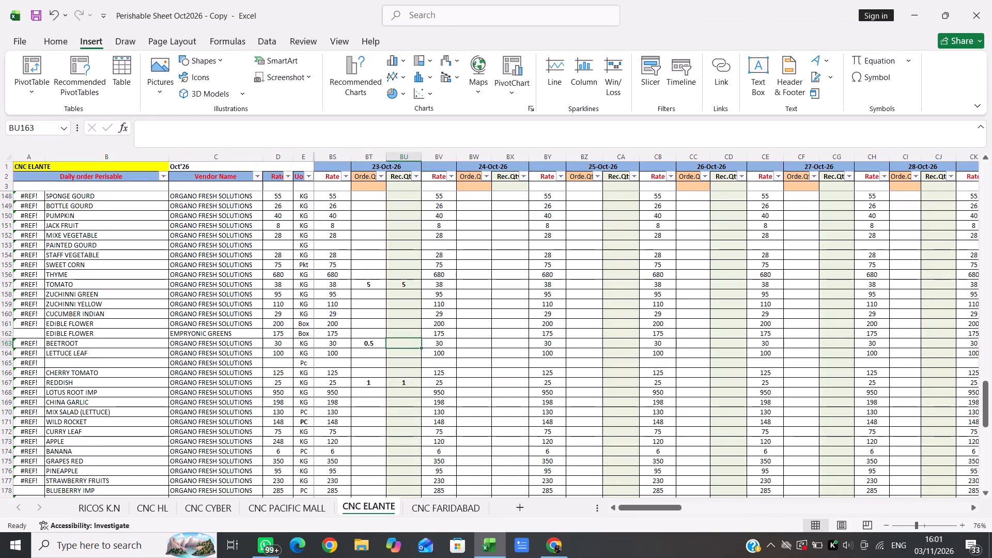
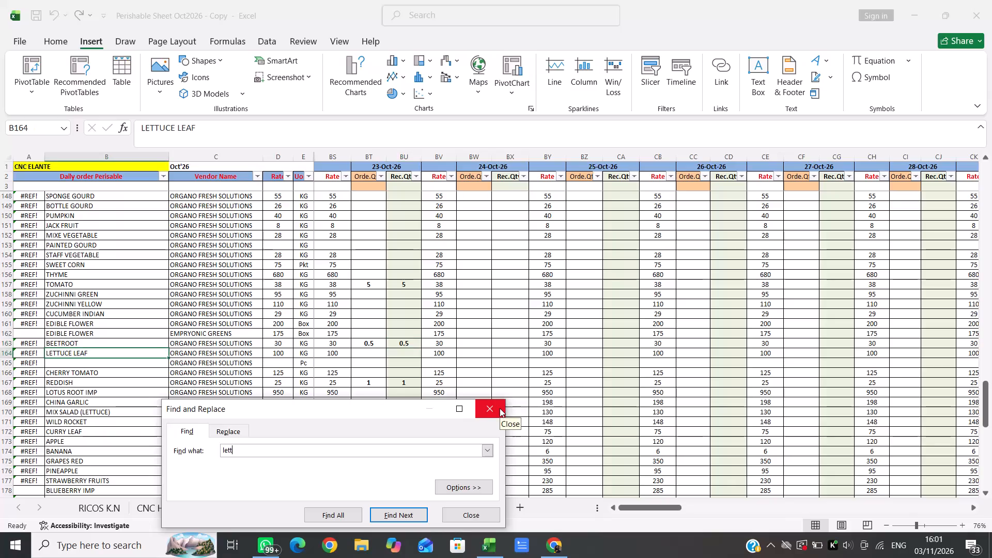
Finish the item search and move along the LETTUCE LEAF row toward its 23-Oct-26 quantity cells in the CNC ELANTE sheet.
left_click(488, 405)
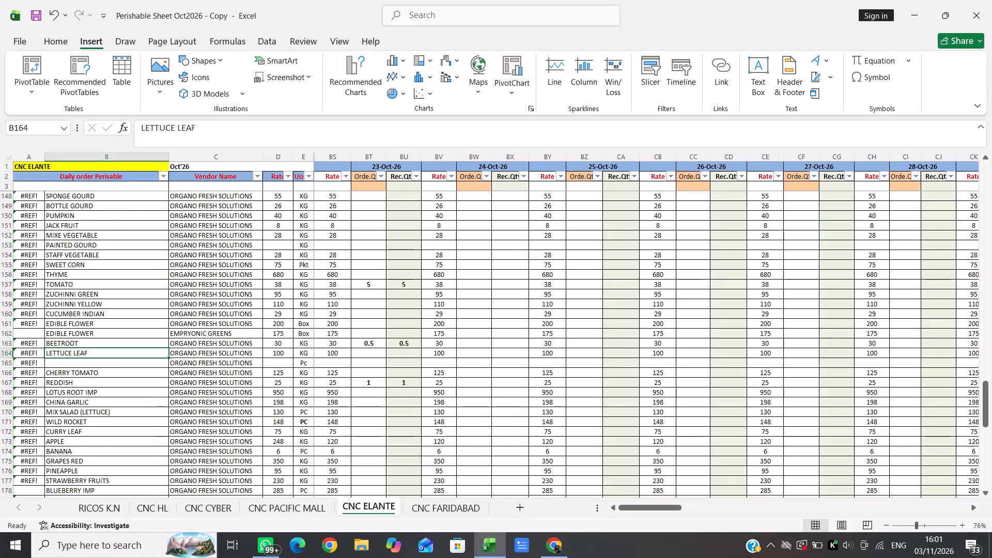
key("Right")
key("Right")
key("Right")
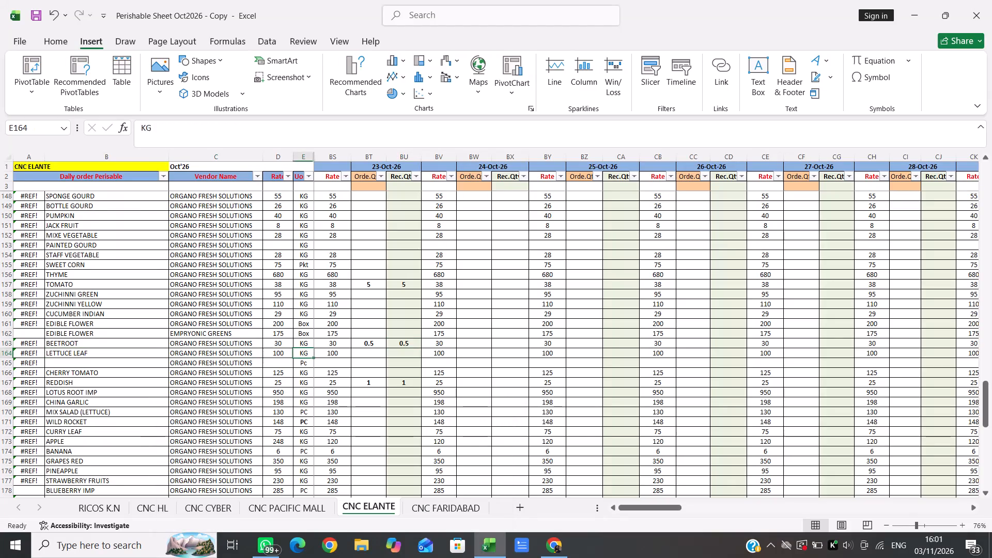
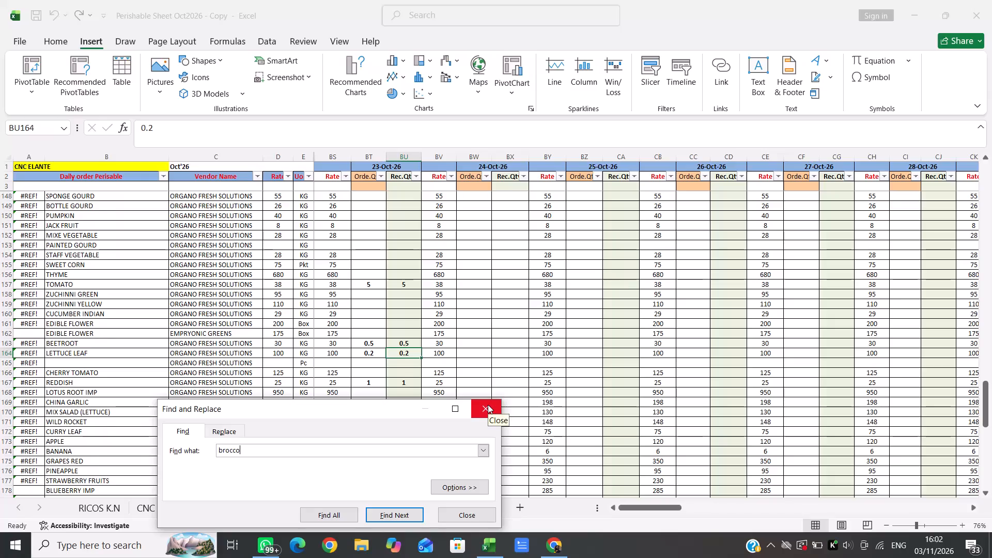
Find the BROCCOLI row in the CNC ELANTE sheet and enter 1 as its ordered quantity for 23-Oct-26.
key("Return")
left_click(488, 405)
key("Right")
key("Right")
key("Right")
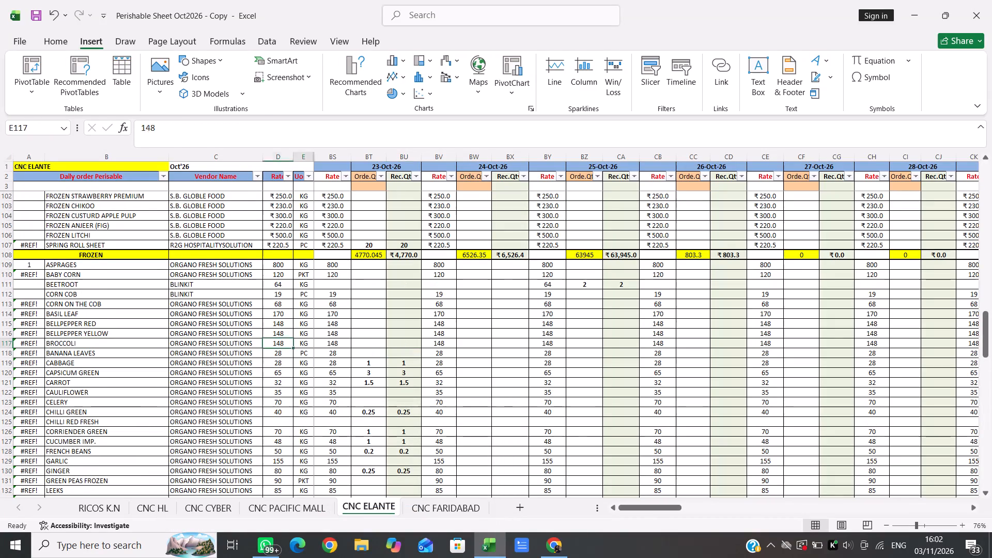
key("Right")
key("Right")
key("1")
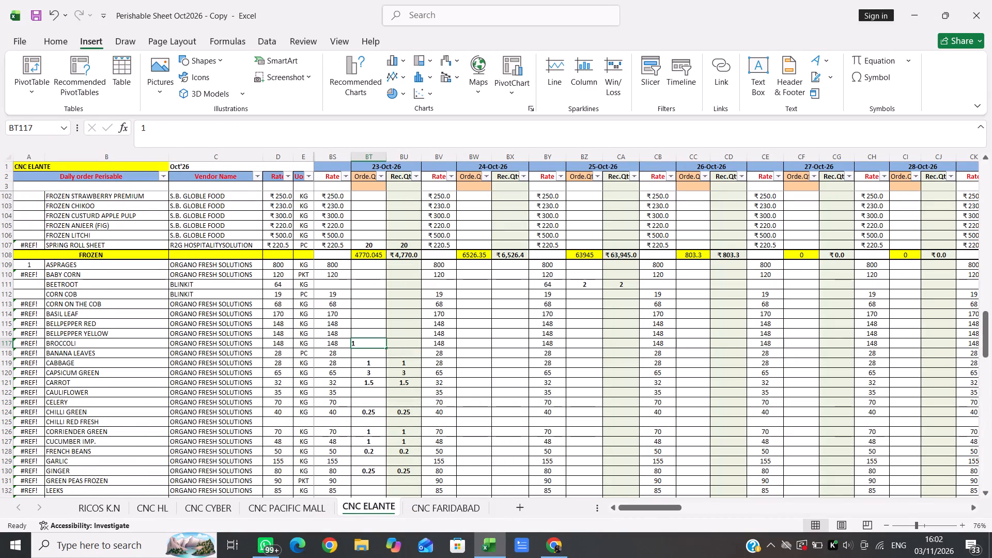
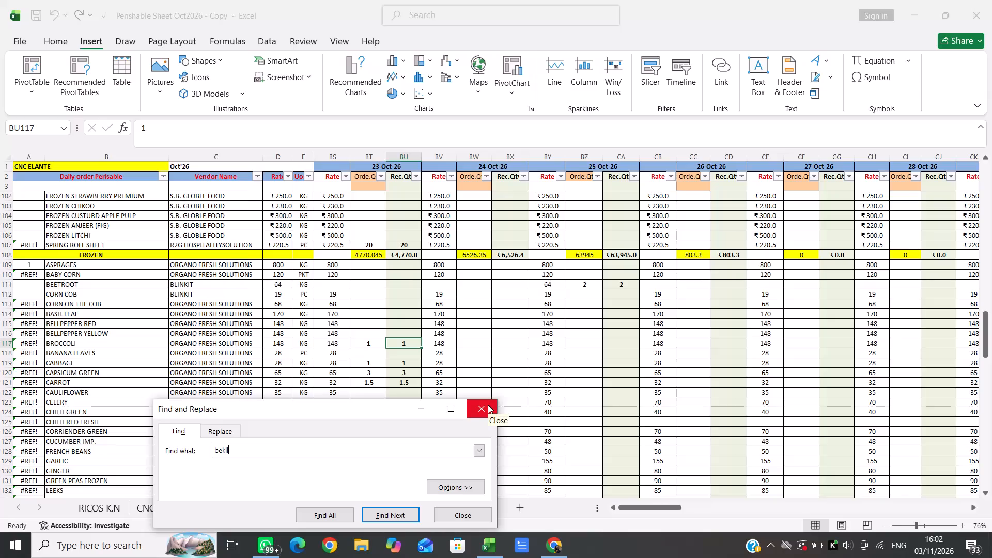
Find the BELLPEPPER RED row by searching for "bell" and enter 1 as its ordered quantity for 23-Oct-26.
key("BackSpace")
key("BackSpace")
key("BackSpace")
type("ll")
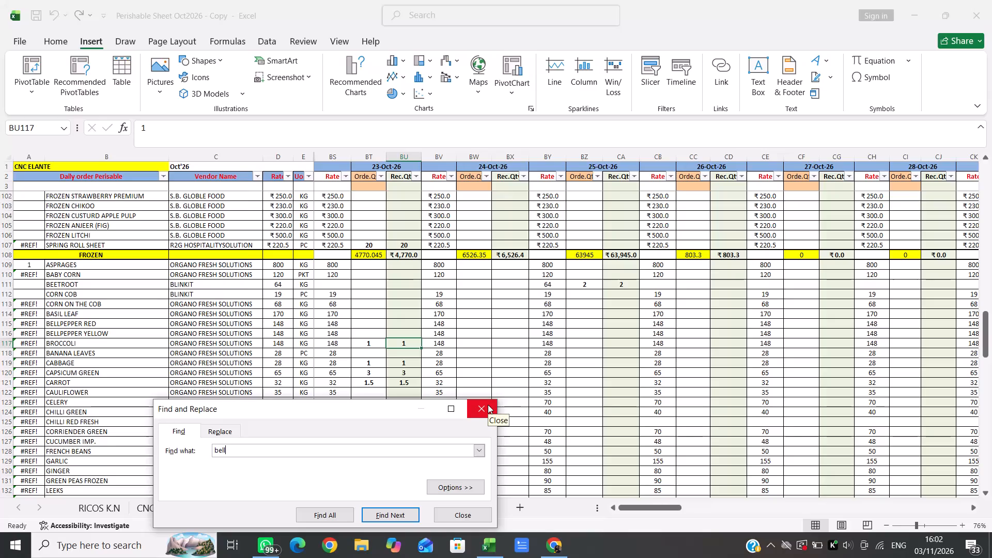
key("Return")
left_click(488, 405)
key("Right")
key("Right")
key("Right")
key("Right")
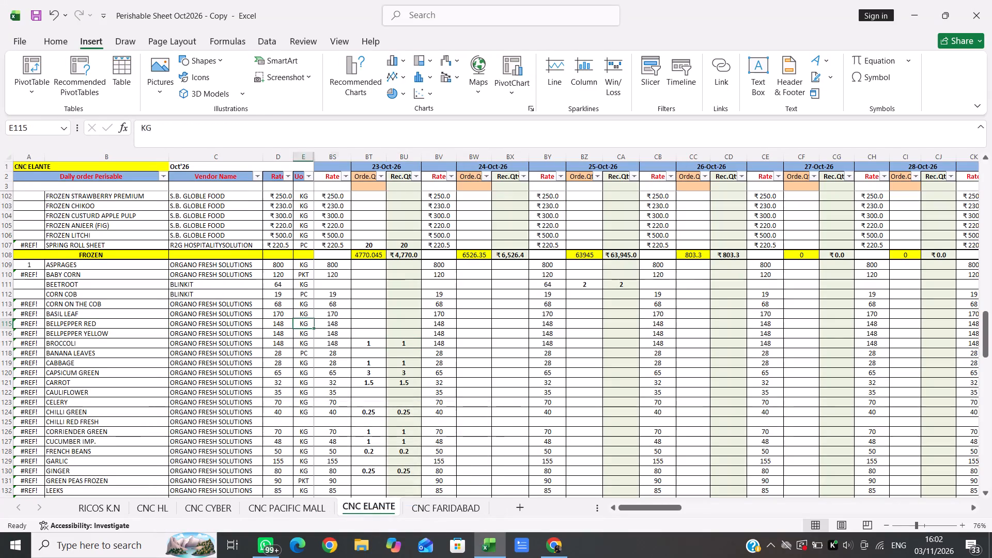
key("Right")
key("1")
key("Right")
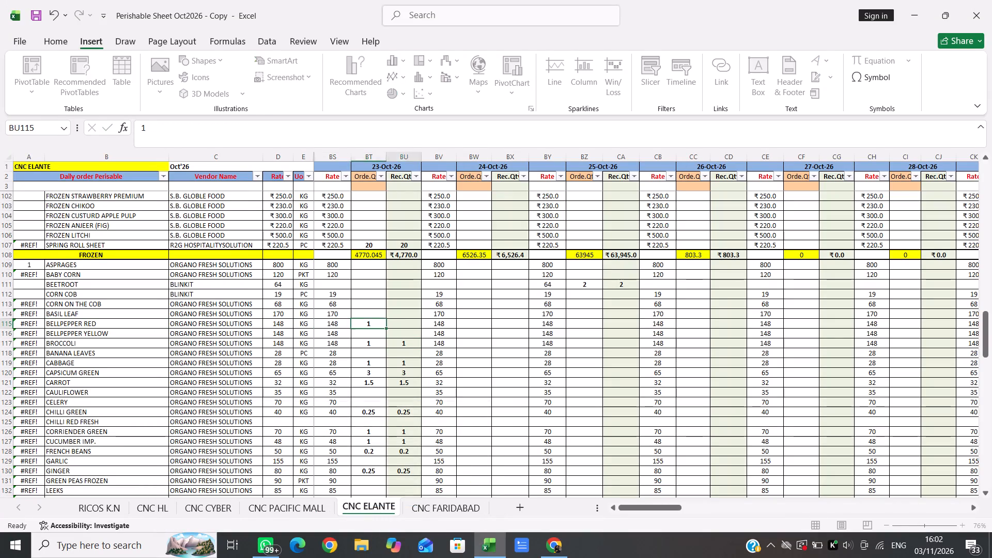
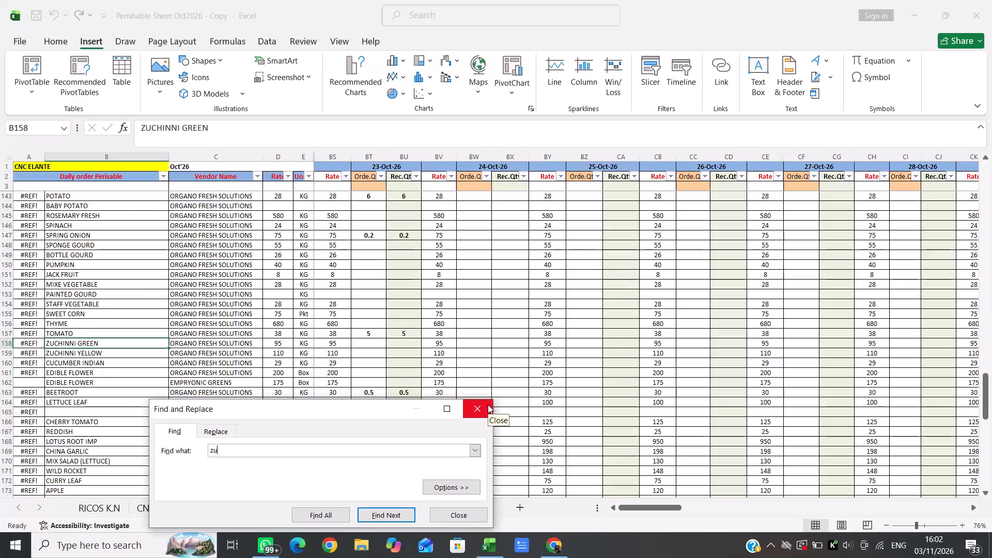
Enter 0.3 as both the ordered and received quantity for ZUCHINNI GREEN on 23-Oct-26.
left_click(473, 405)
key("Right")
key("Right")
key("Right")
key("Right")
key("Right")
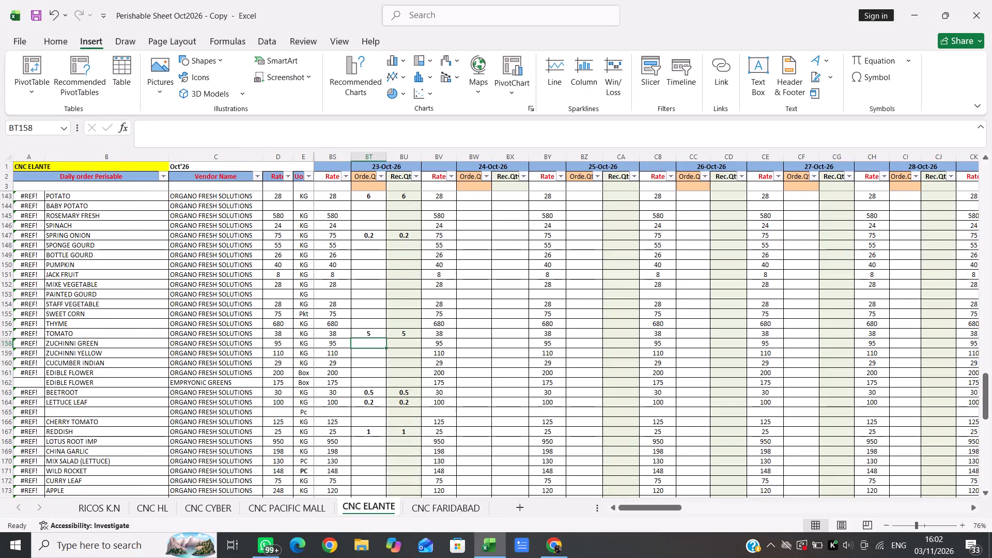
type("03")
key("Right")
type("0.3")
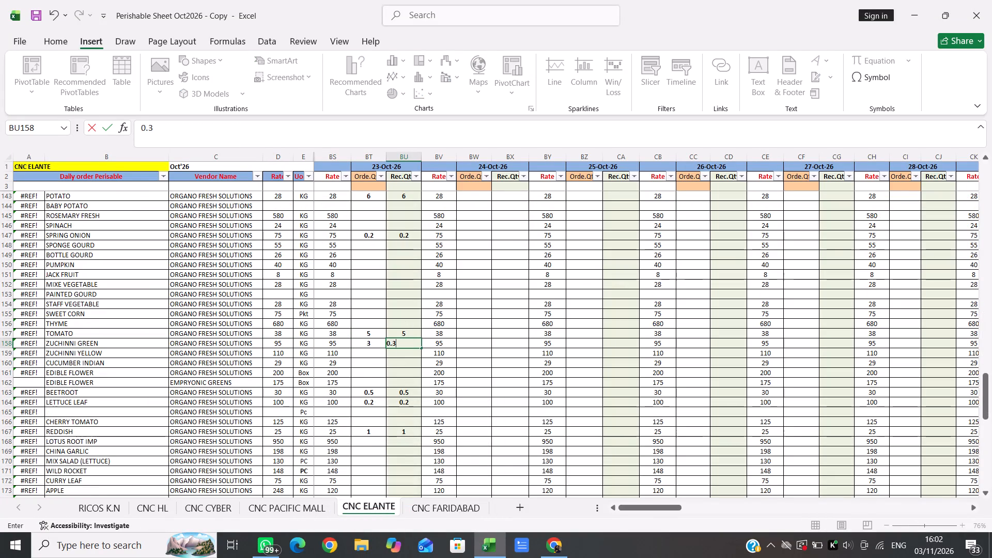
key("Left")
type("0.3")
key("Down")
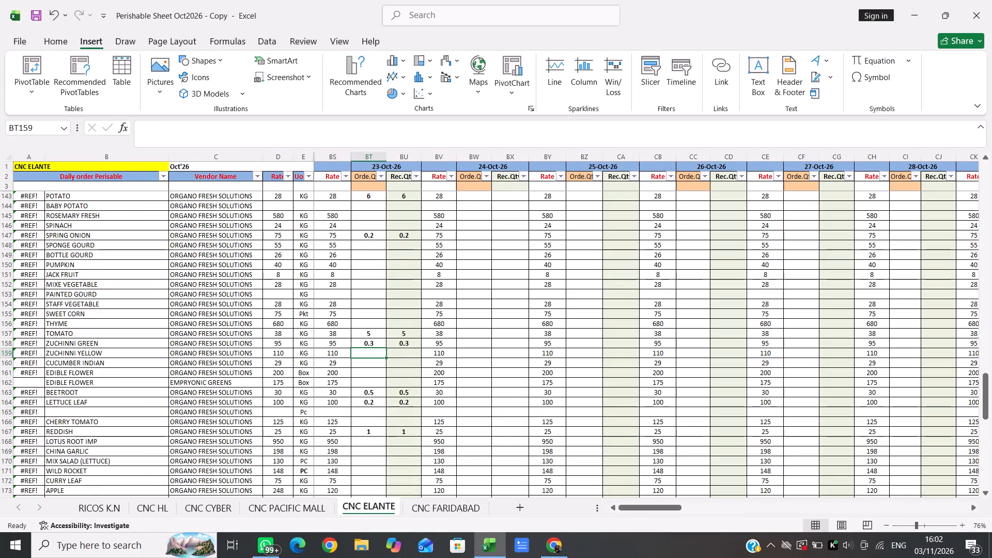
Enter 0.3 as both the ordered and received quantity for ZUCHINNI YELLOW on 23-Oct-26.
type("0.3")
key("Down")
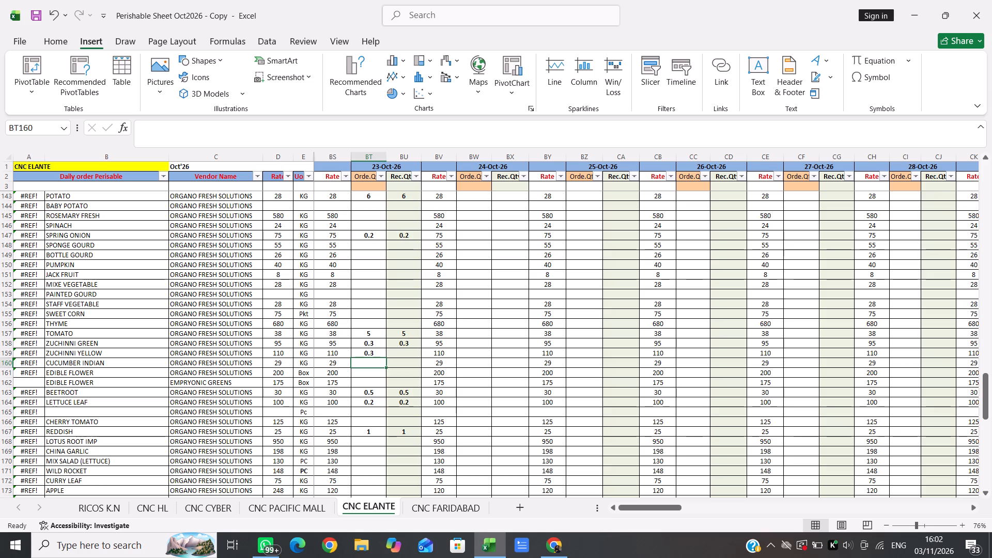
key("Right")
key("Up")
type("0.3")
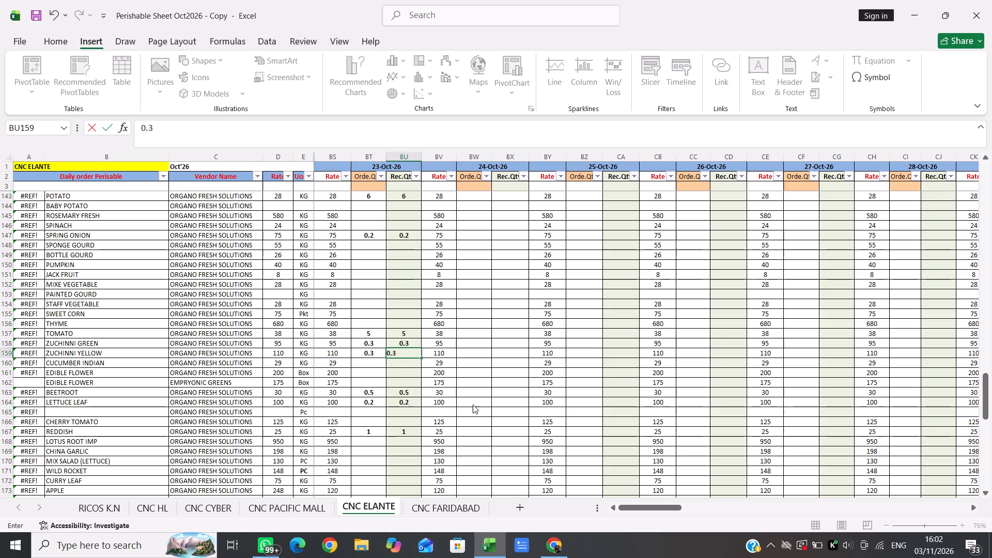
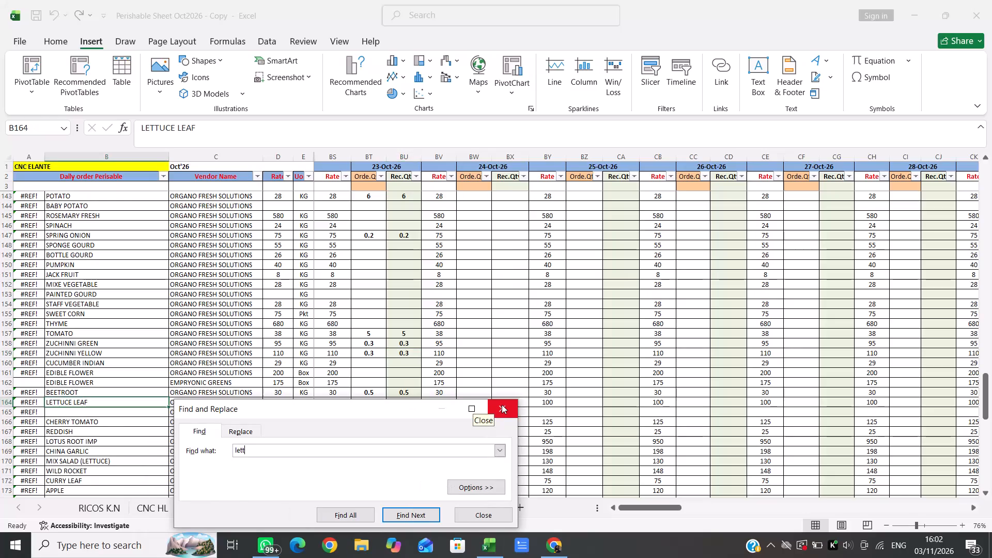
Find the LETTUCE ICEBERG row with the search term "lett" and enter 1 as its ordered quantity on 23-Oct-26.
left_click(502, 405)
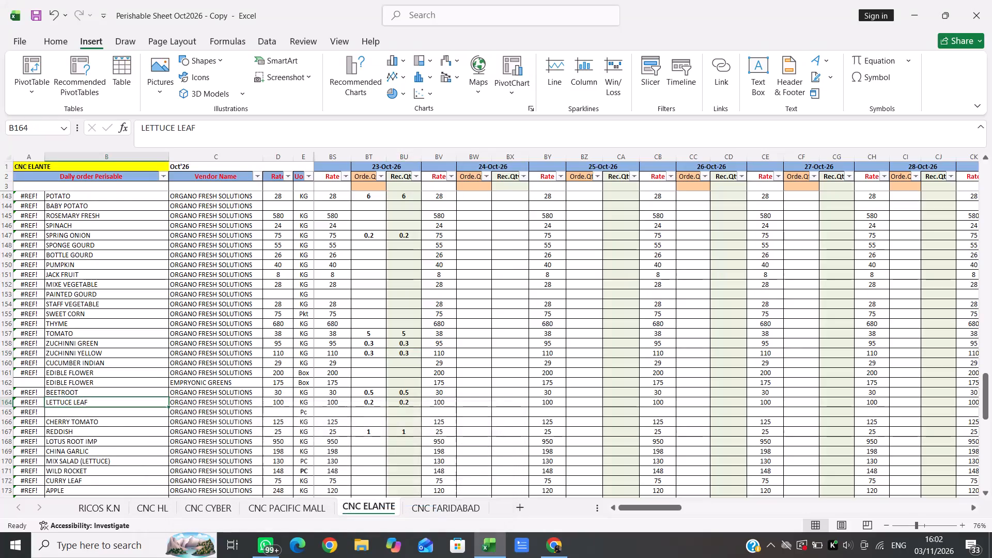
key("ctrl+f")
key("Return")
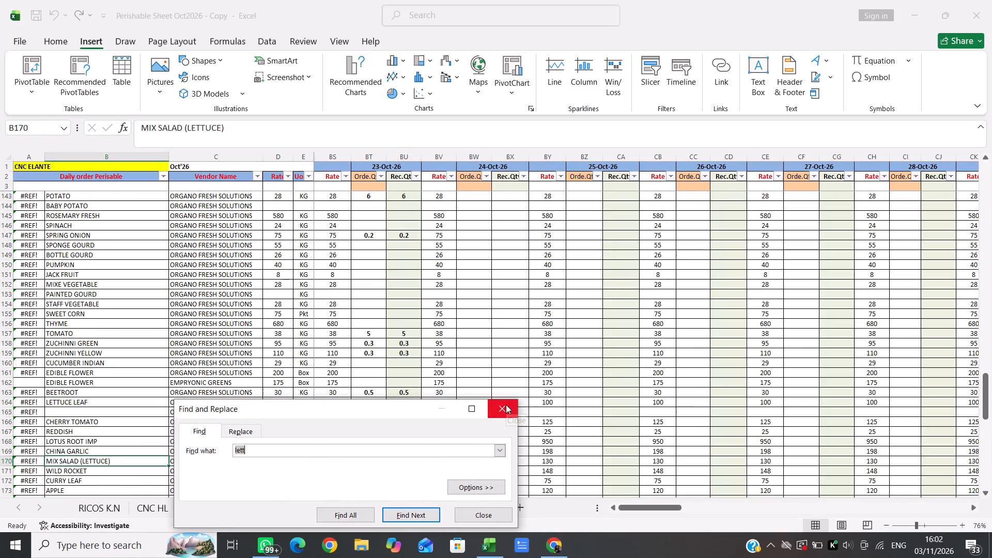
key("Return")
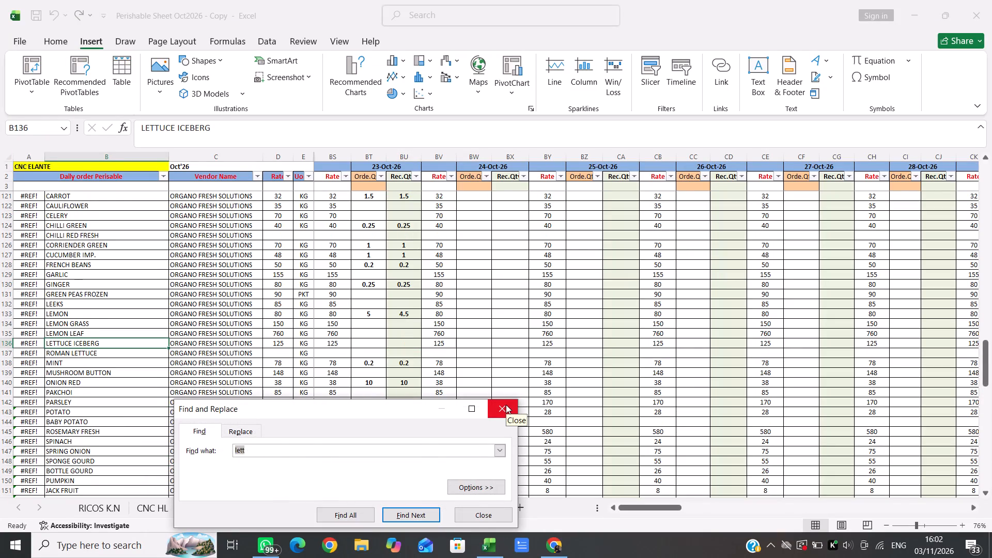
left_click(506, 405)
key("Right")
key("Right")
key("Right")
key("Right")
key("Right")
key("1")
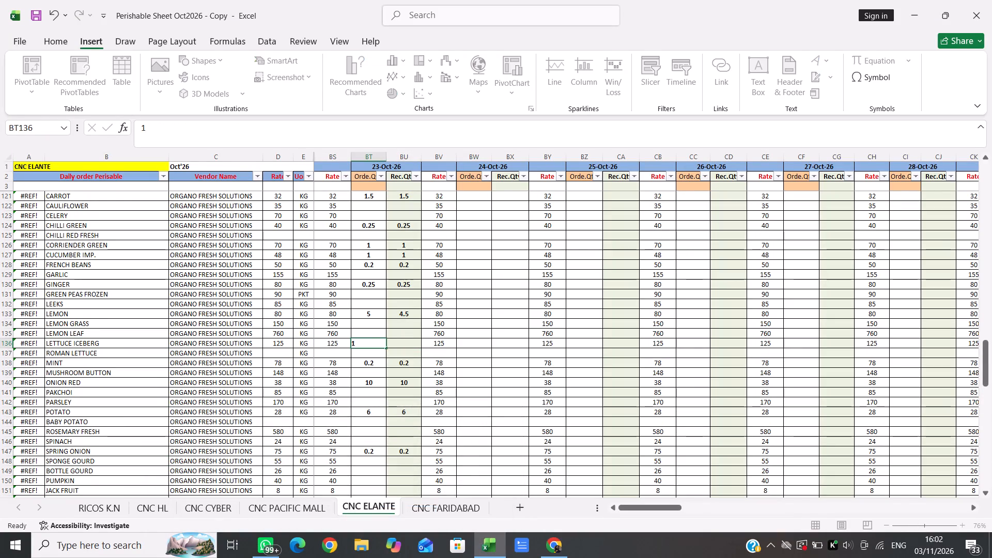
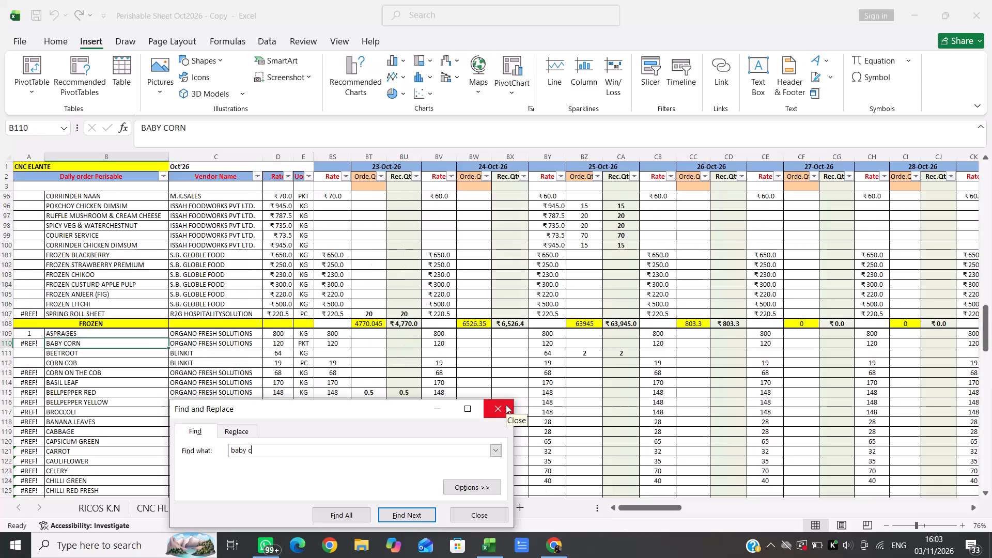
Enter 0.2 as the ordered quantity for BABY CORN on 23-Oct-26 in the CNC ELANTE sheet.
left_click(506, 405)
key("Right")
key("Right")
key("Right")
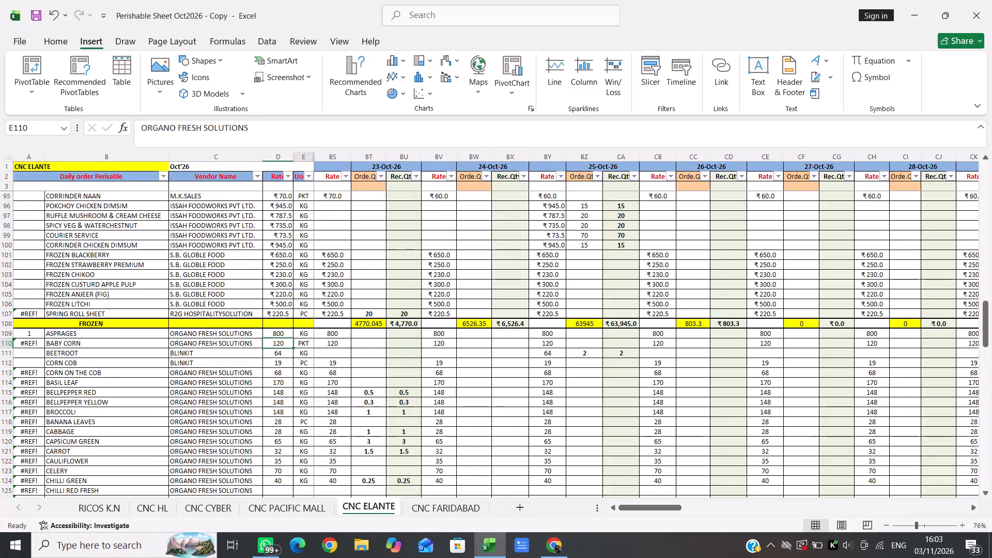
key("Right")
key("Right")
type("0.2")
key("Right")
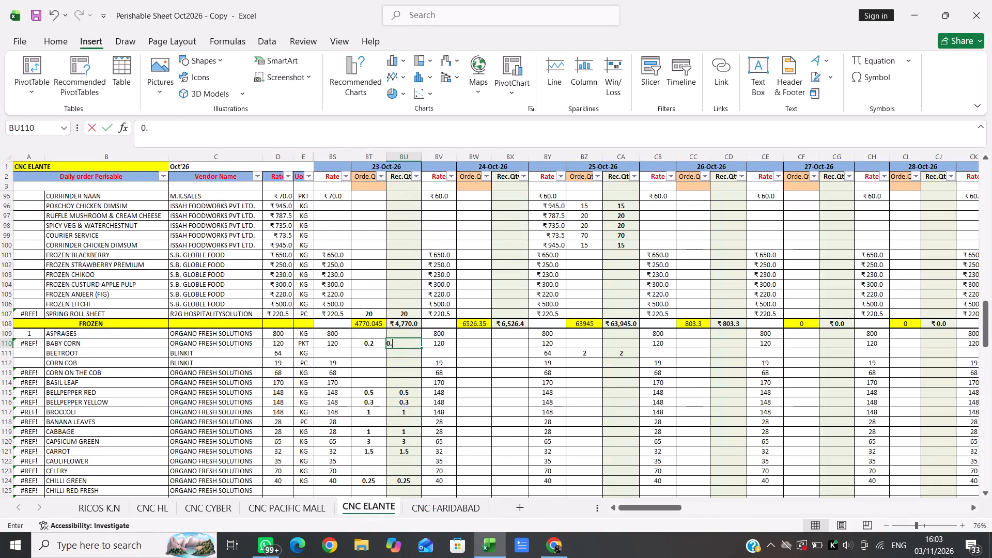
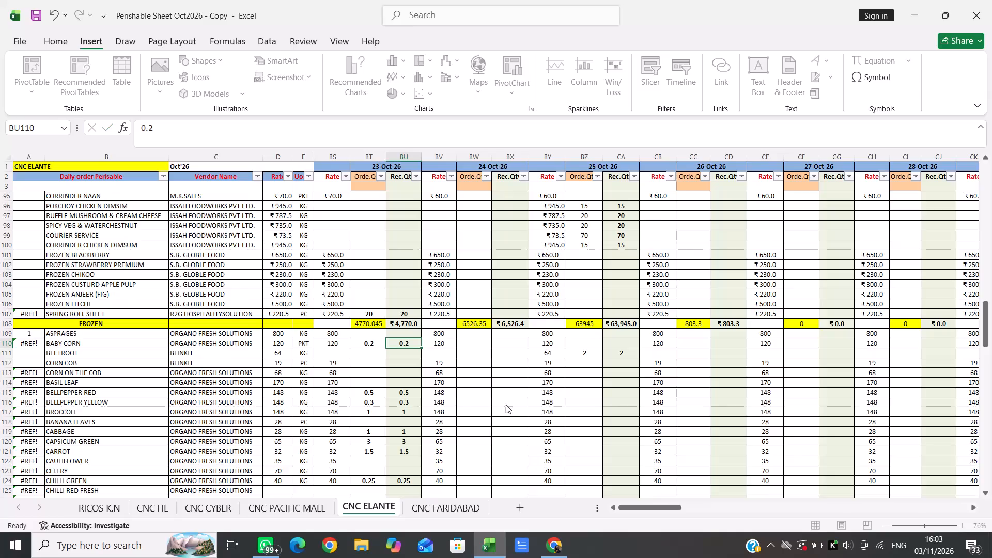
Find PARSLEY by searching for "pars" and enter 0.2 as its ordered quantity for 23-Oct-26 in the CNC ELANTE sheet.
key("BackSpace")
key("BackSpace")
type("pars")
key("Return")
left_click(497, 405)
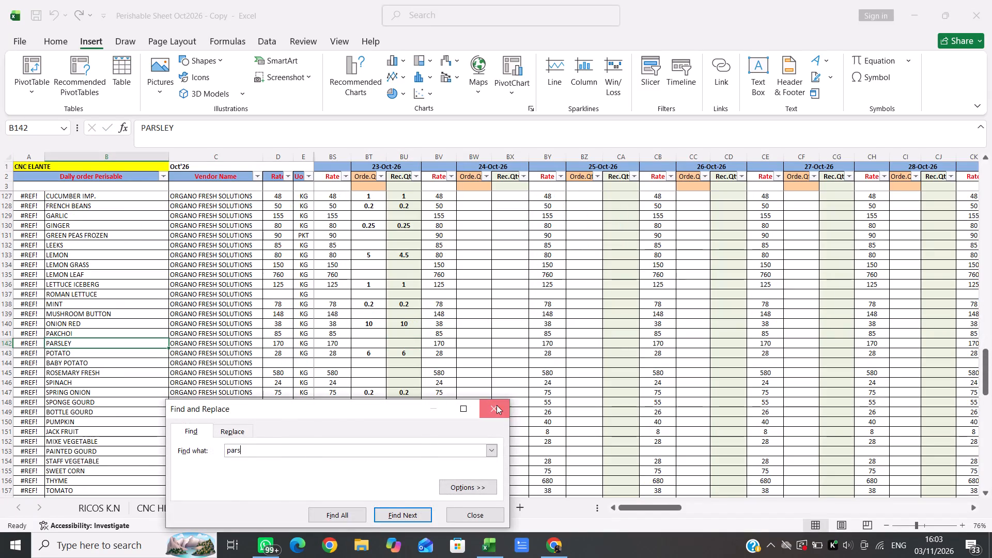
key("Right")
key("Right")
key("Right")
key("Right")
key("Right")
type("0.2")
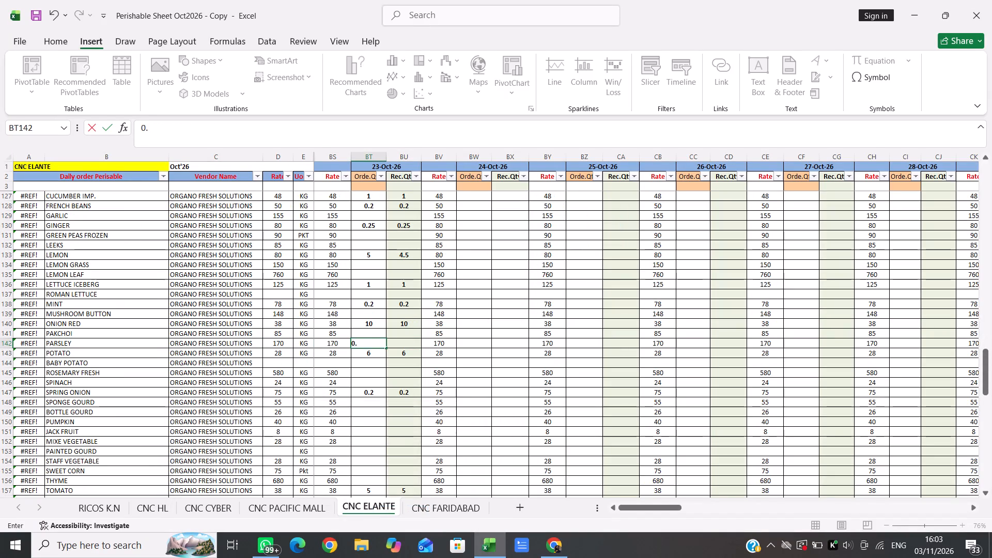
key("Right")
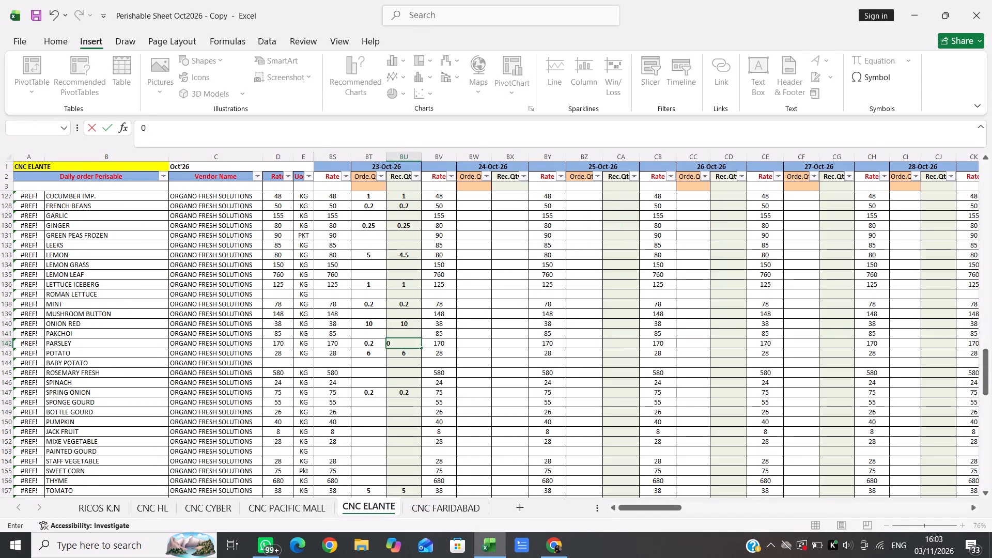
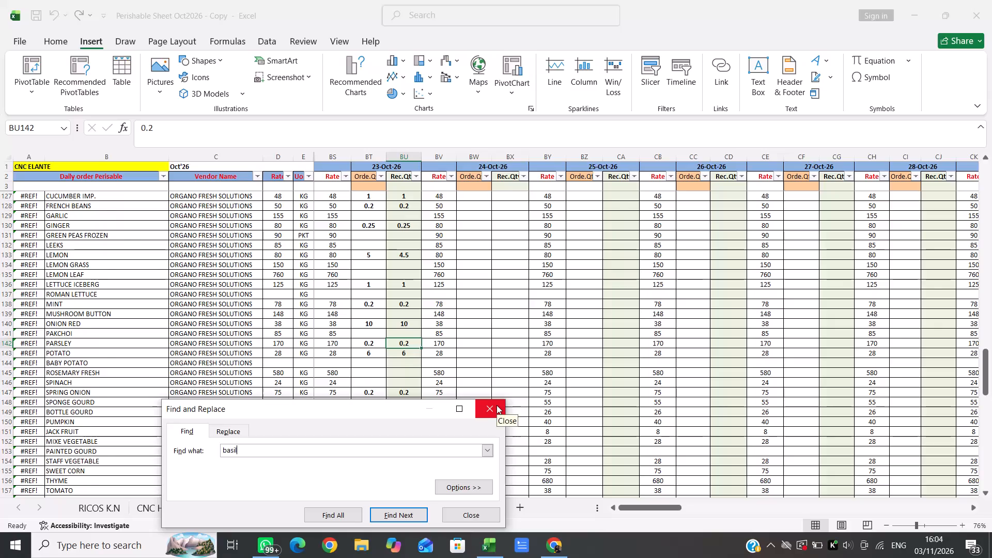
Find BASIL LEAF by searching for "basil" and enter 0.2 as its ordered quantity for 23-Oct-26 in the CNC ELANTE sheet.
key("Return")
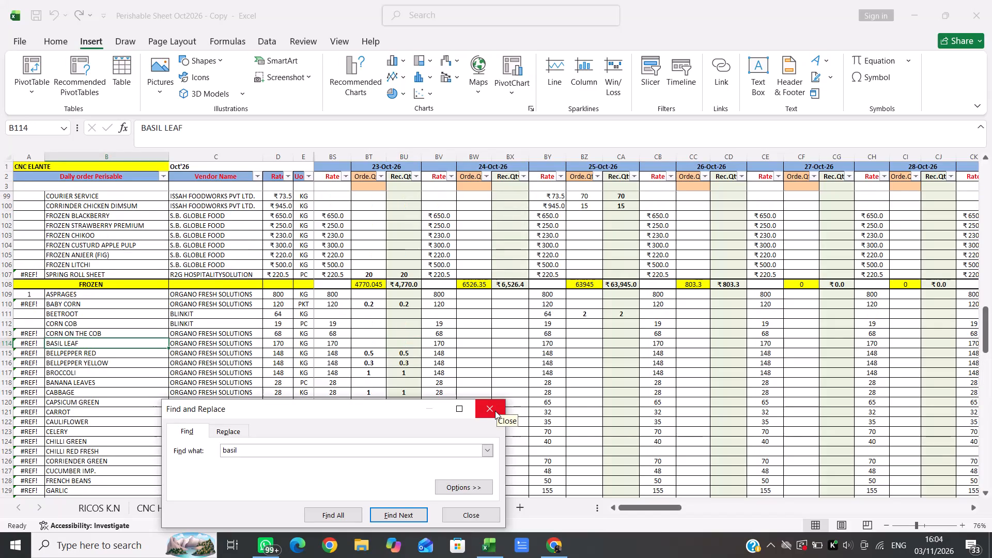
left_click(495, 411)
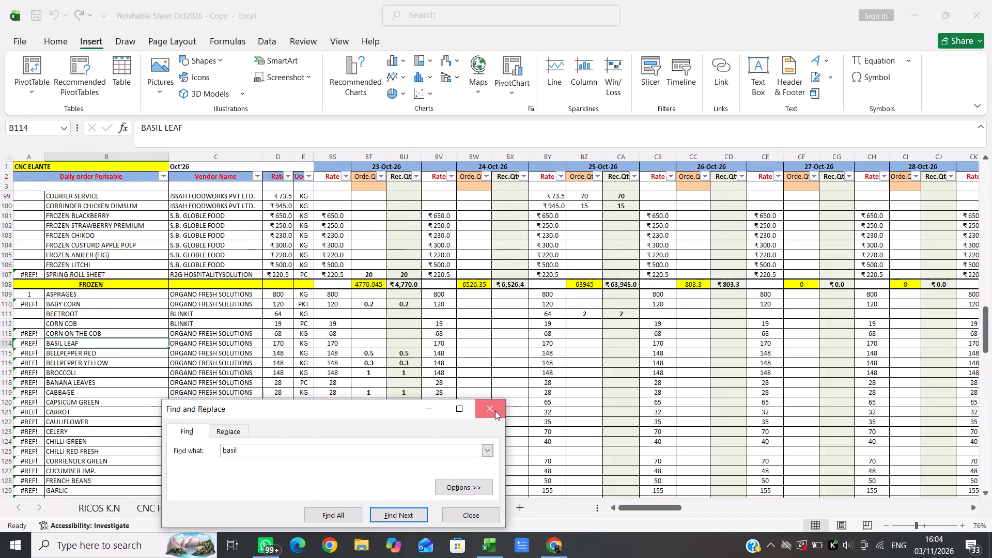
key("Right")
key("Right")
key("Right")
key("Right")
key("Right")
type("0.2")
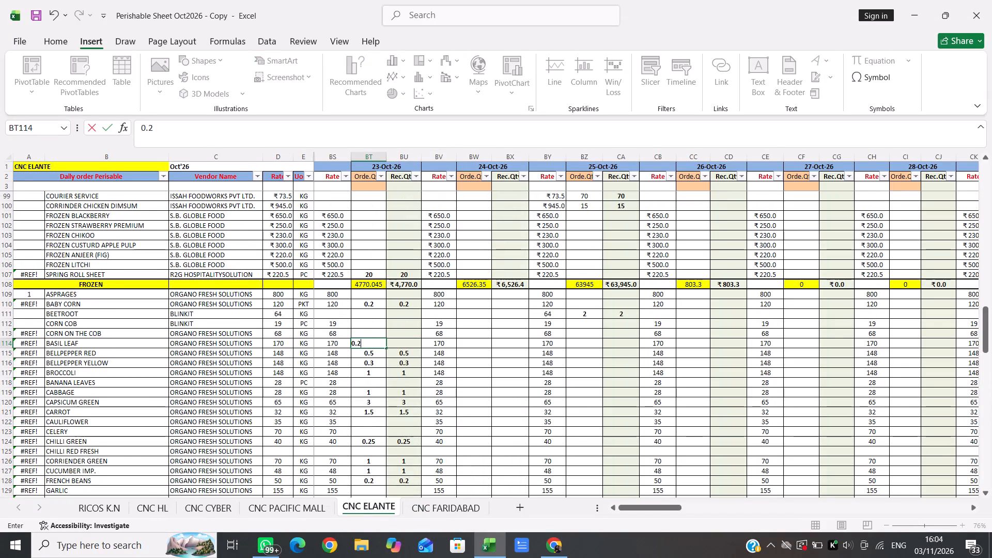
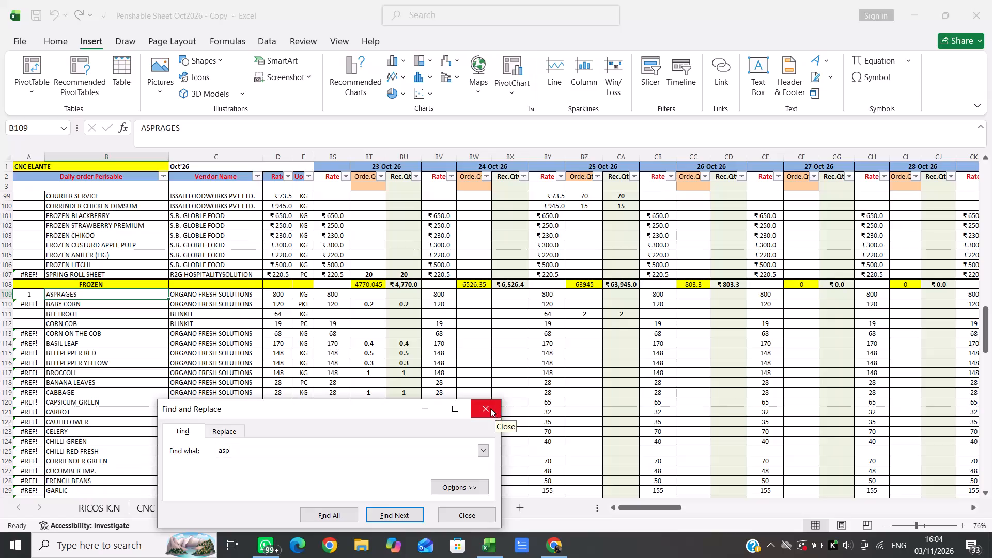
Close the search and enter 0.5 as the ordered quantity of ASPRAGES for 23-Oct-26 in the CNC ELANTE sheet.
left_click(490, 408)
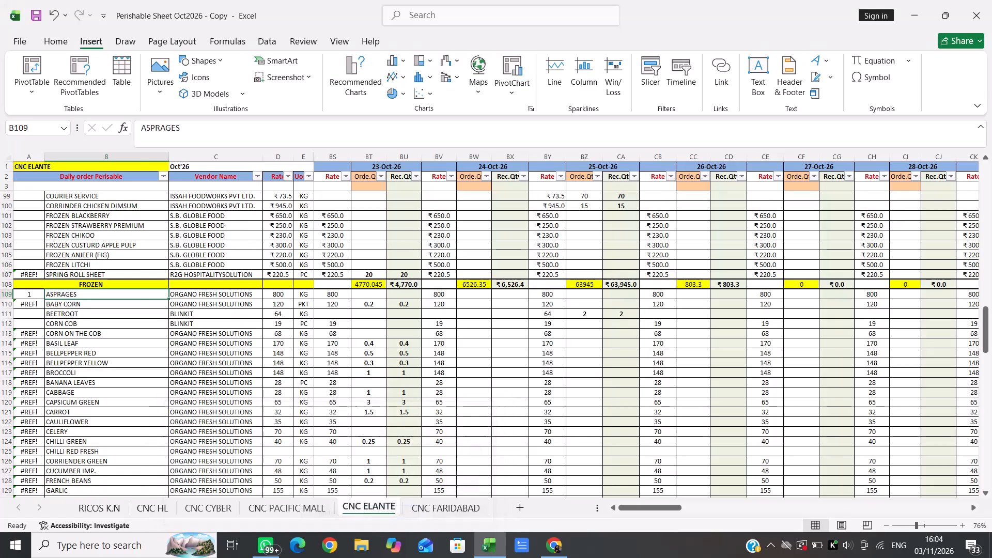
key("Right")
key("Right")
key("Right")
key("Right")
key("Right")
type("0.5")
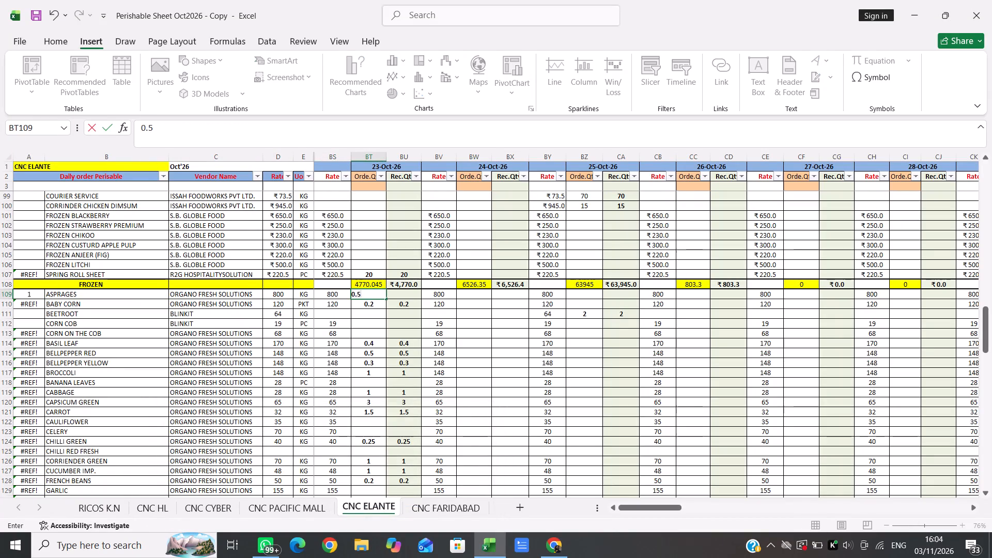
key("Right")
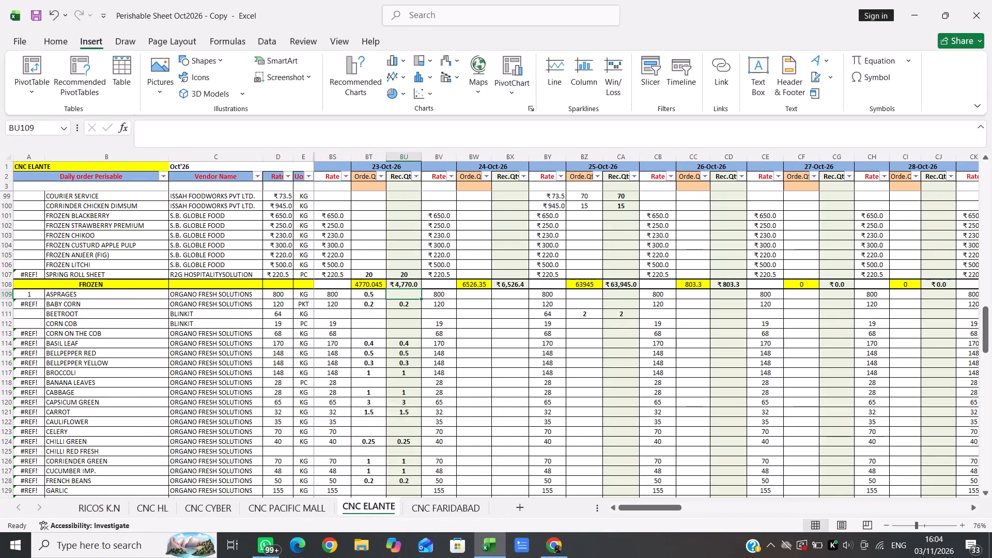
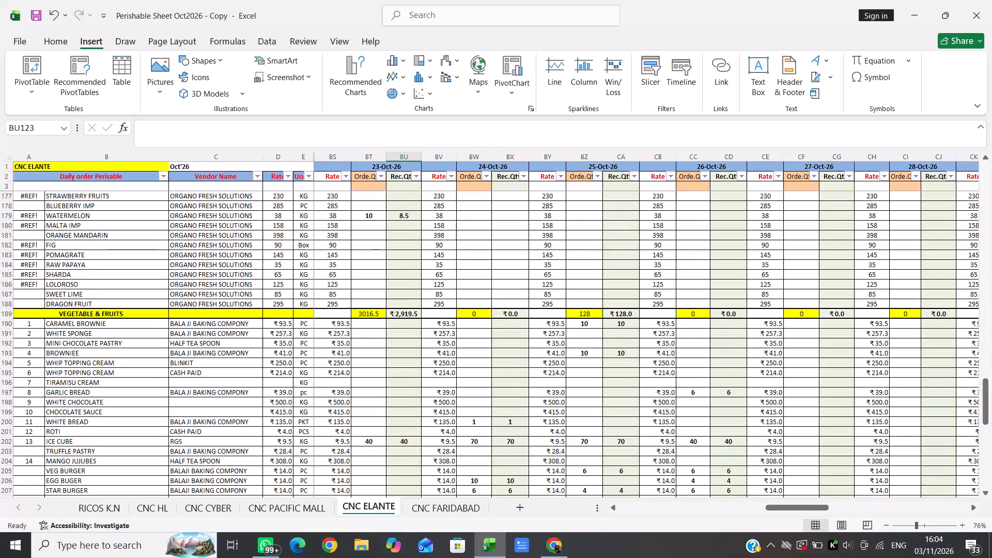
Review the 23-Oct-26 ordered and received quantities and section totals for vegetables and fruits in the CNC ELANTE sheet.
scroll(408, 431, "up", 3)
scroll(408, 431, "down", 3)
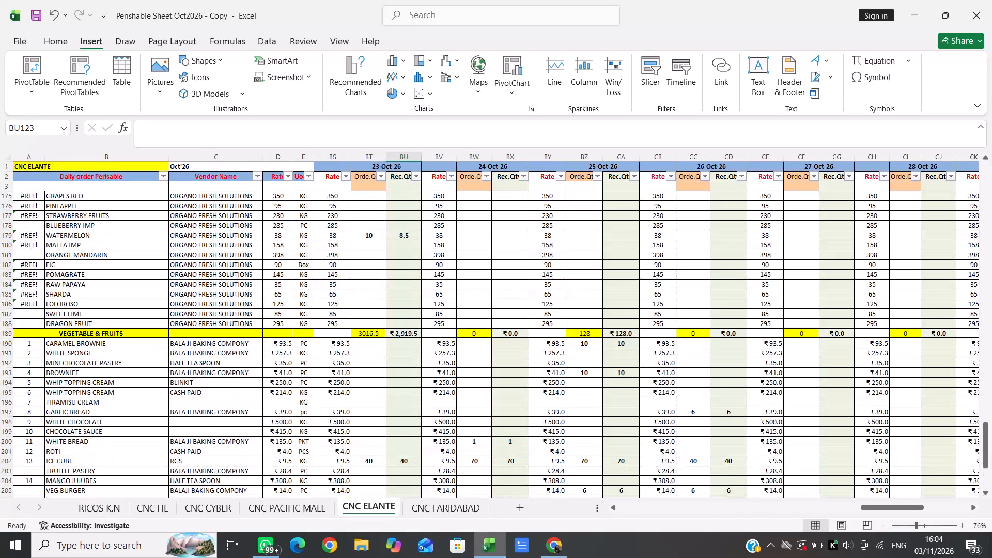
scroll(387, 305, "up", 10)
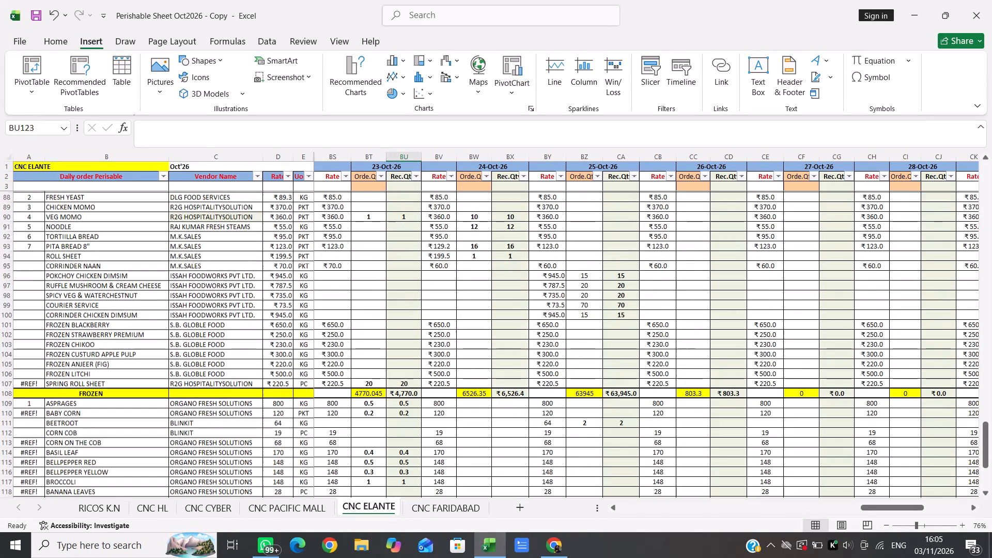
scroll(387, 305, "up", 2)
scroll(387, 305, "down", 3)
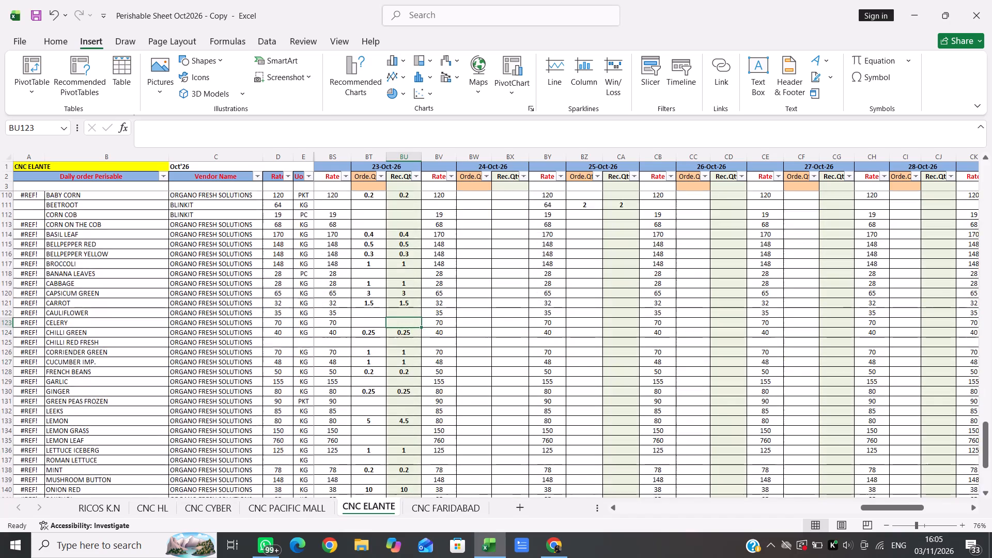
scroll(387, 305, "down", 5)
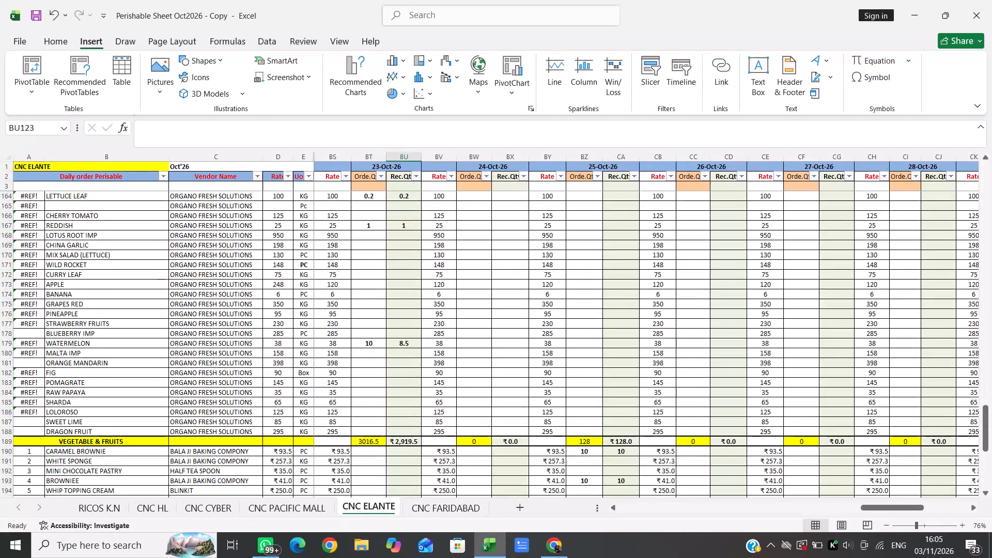
scroll(387, 305, "up", 2)
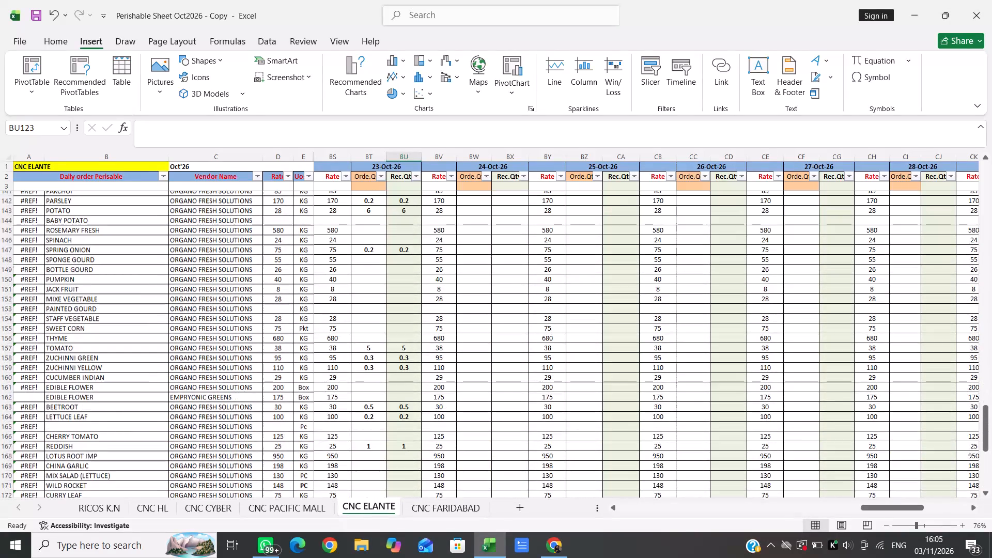
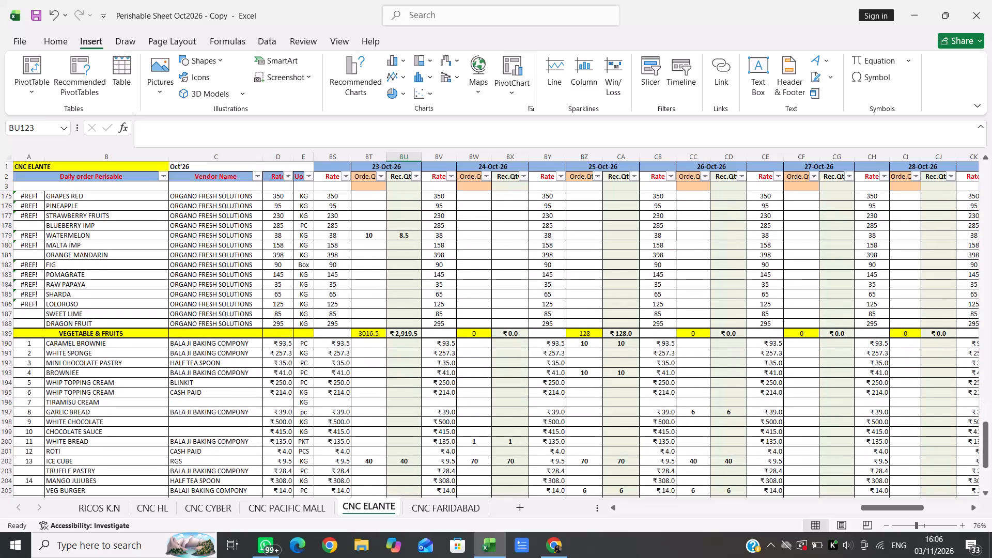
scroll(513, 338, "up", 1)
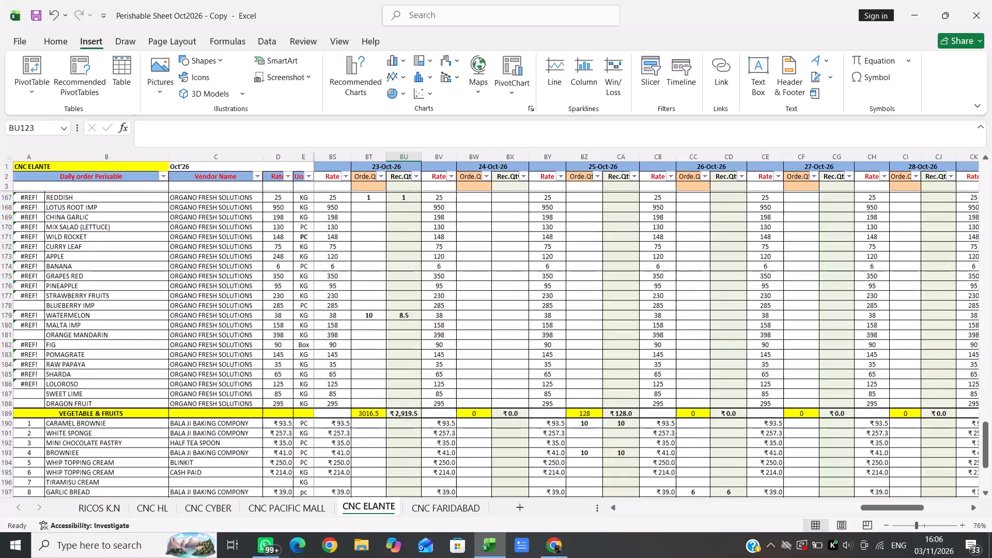
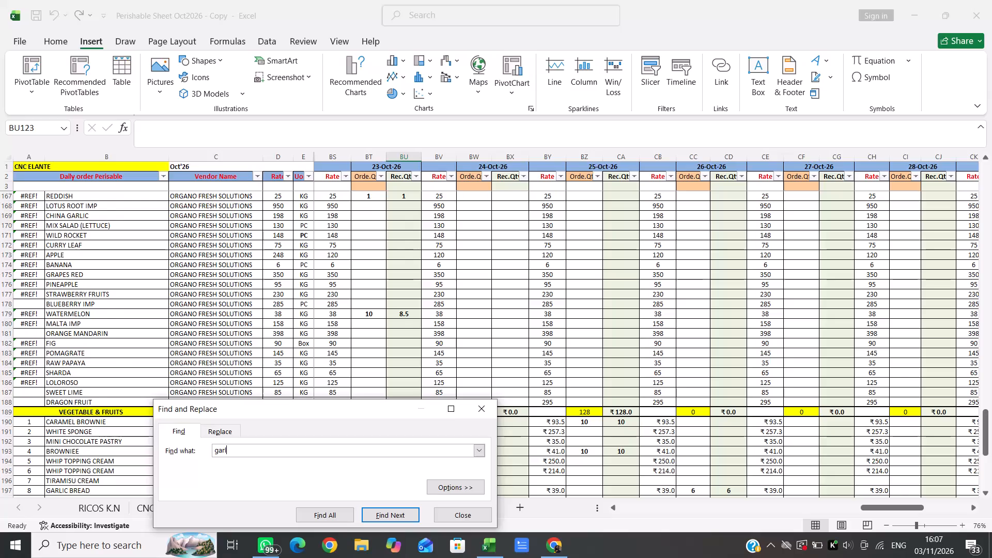
Search the CNC ELANTE sheet for "garl" and move along the GARLIC row to its 23-Oct-26 columns.
key("Return")
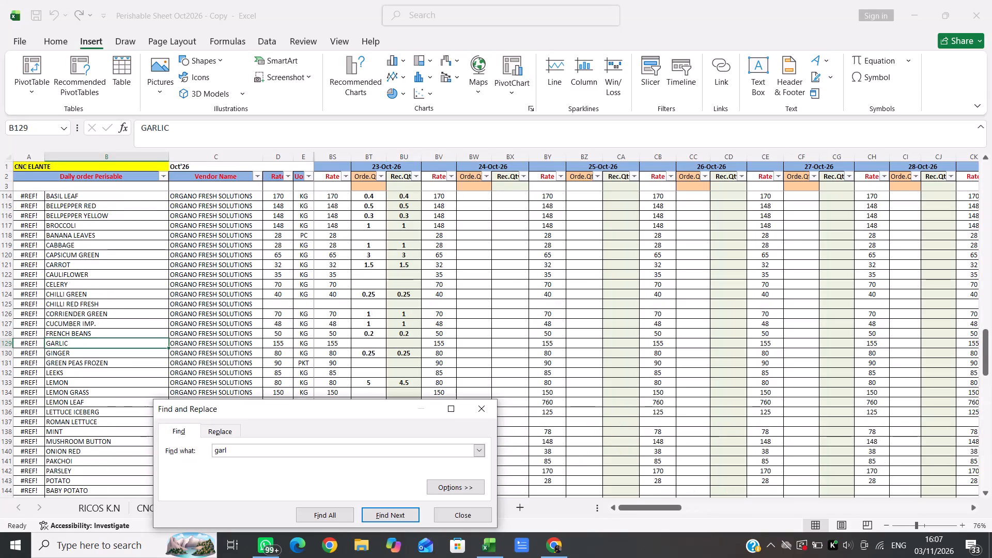
left_click(490, 406)
key("Right")
key("Right")
key("Right")
key("Right")
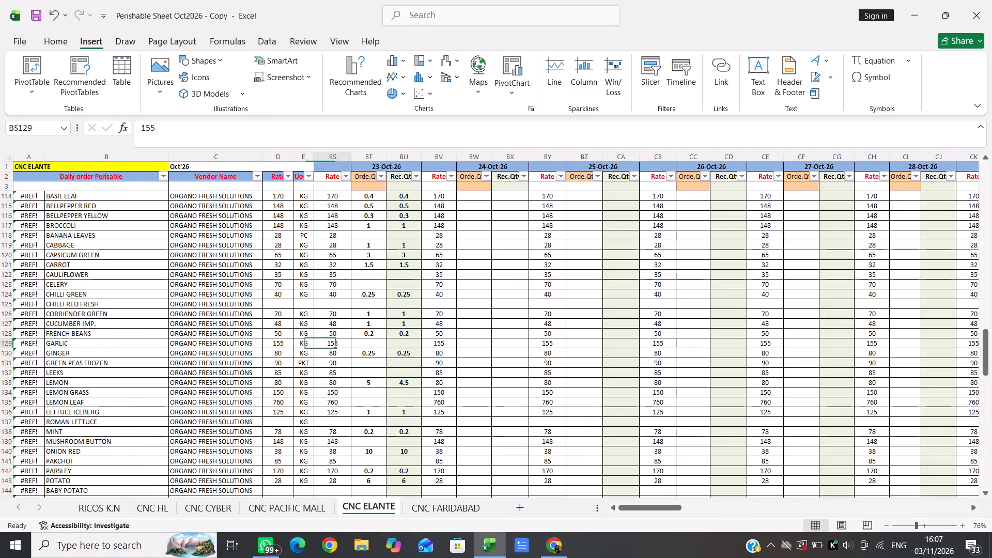
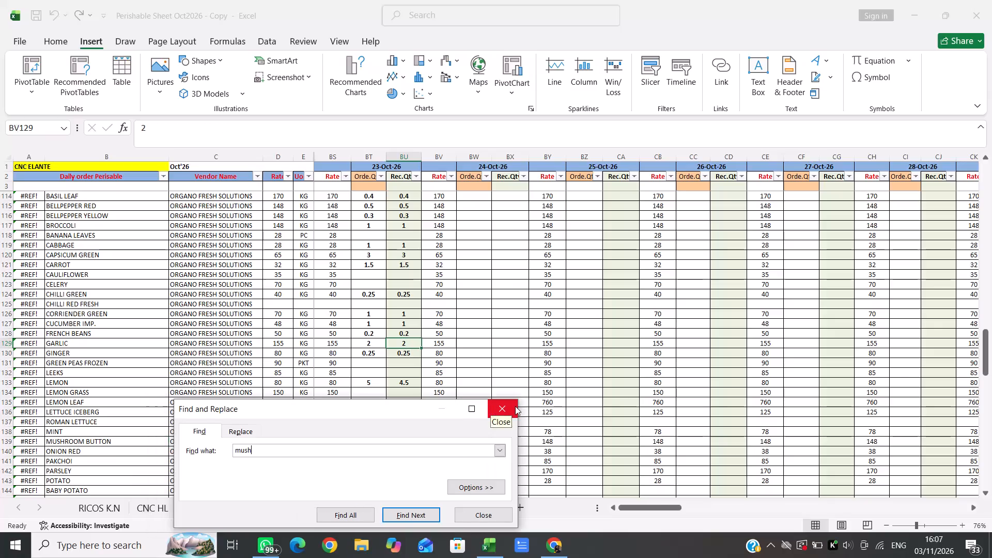
Finish the search for "mush" and move along the MUSHROOM BUTTON row toward its daily quantity columns.
left_click(500, 410)
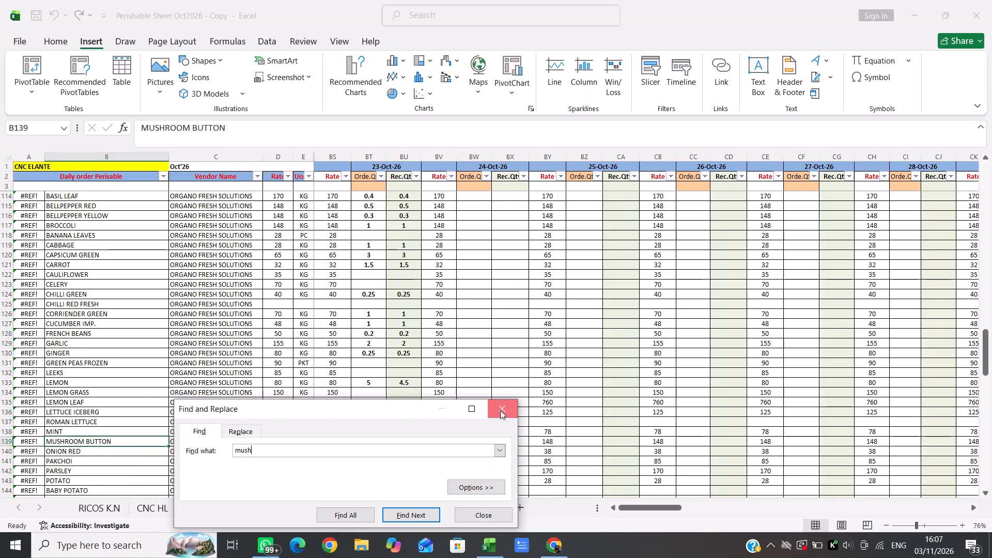
key("Right")
key("Right")
key("Right")
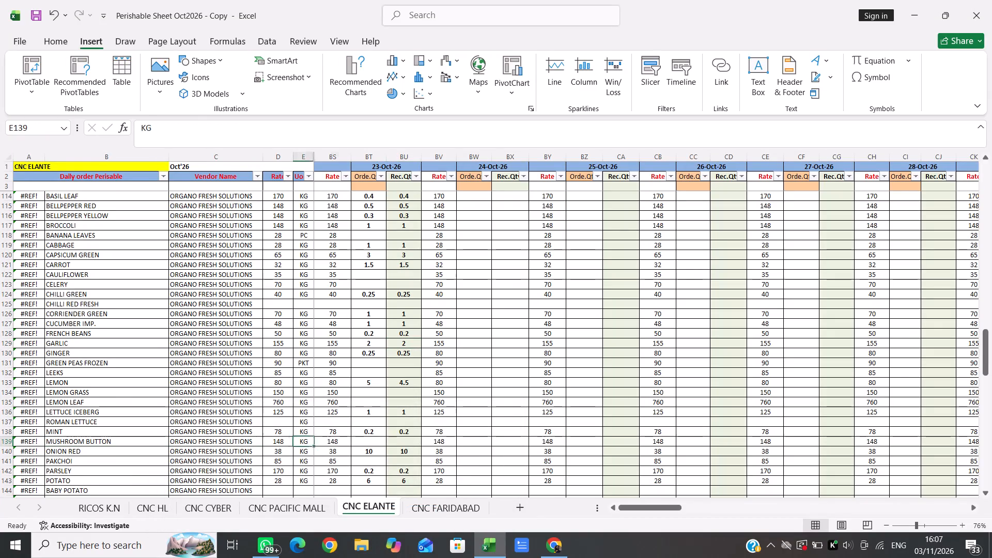
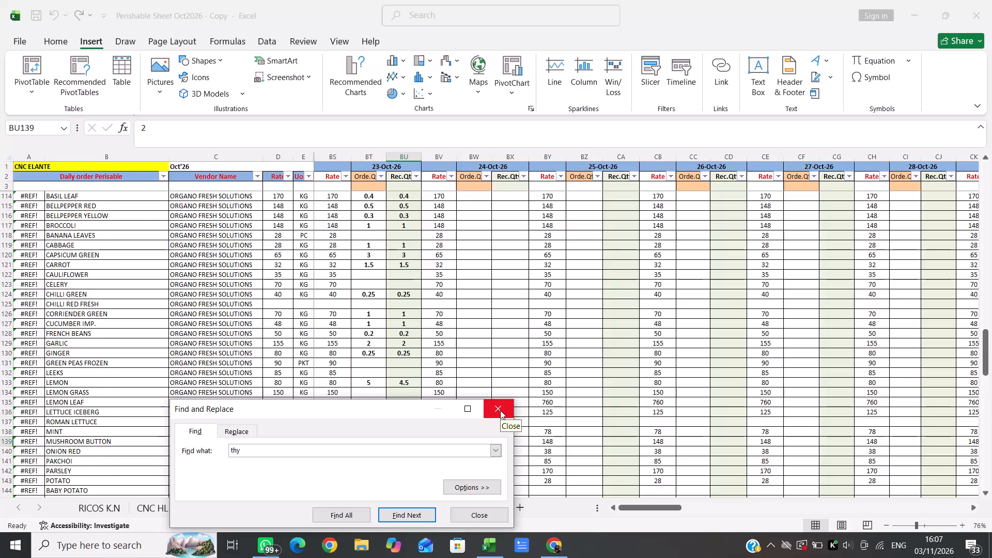
Finish the search for "thy" and enter 0.1 as both the ordered and received quantity of THYME for 23-Oct-26.
left_click(500, 410)
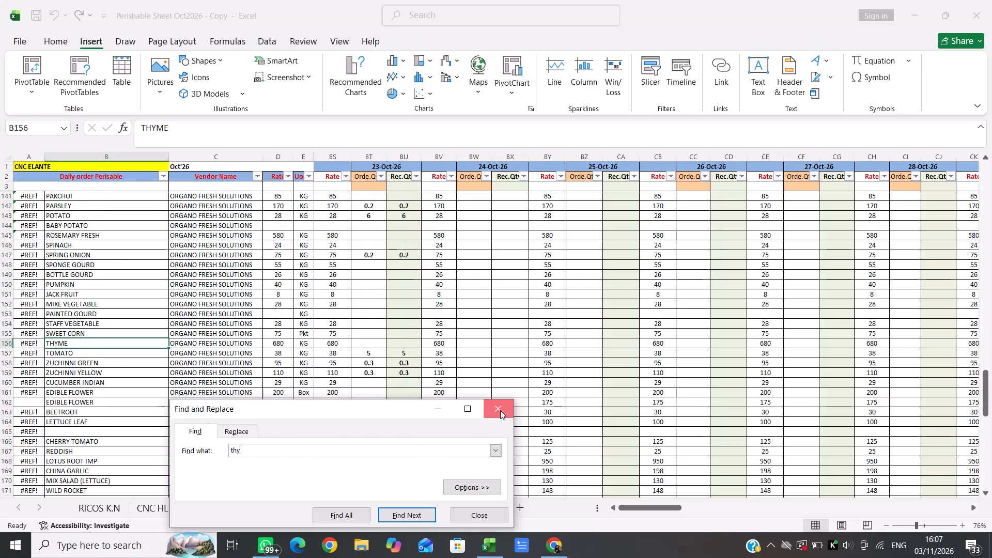
key("Right")
key("Right")
key("Right")
key("Right")
key("Right")
type("0.1")
key("Right")
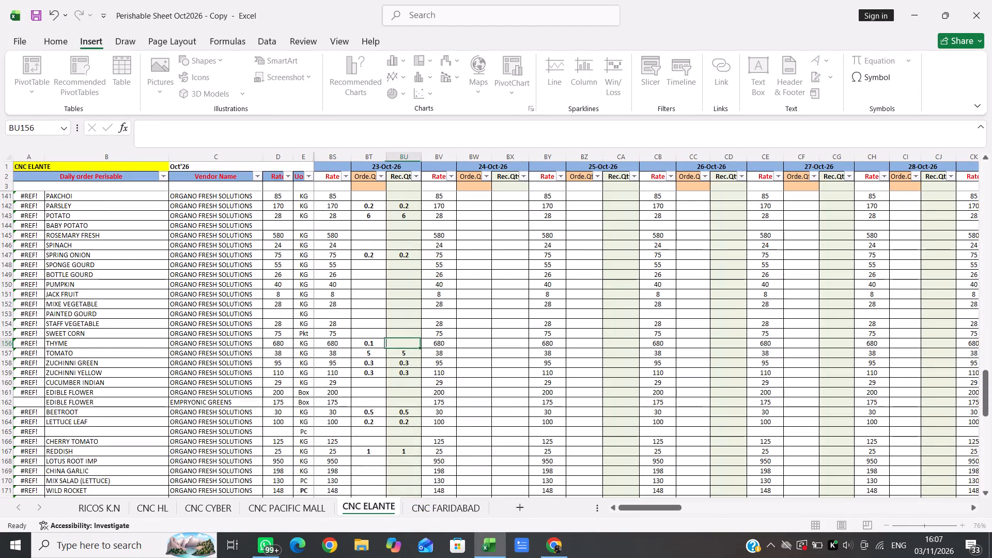
type("0.1")
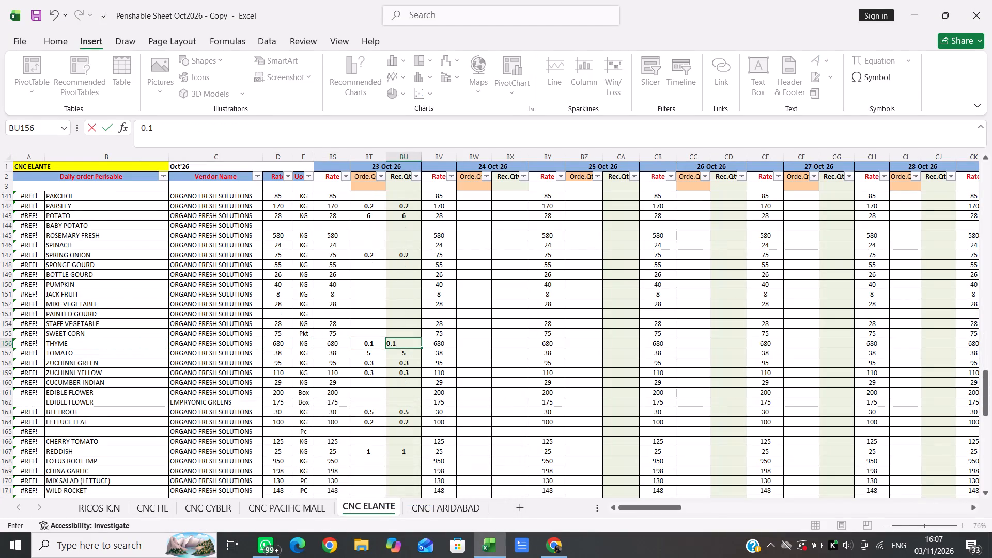
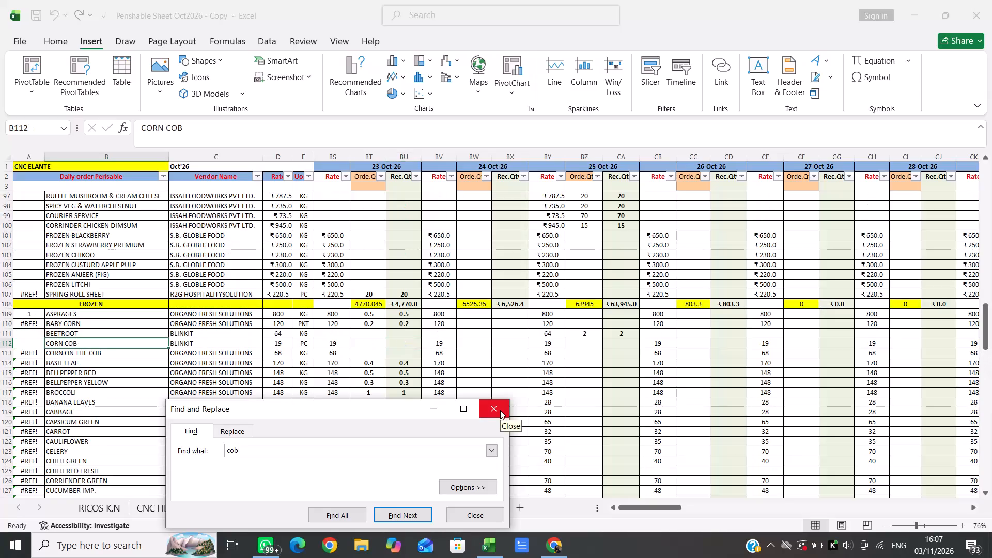
Finish the search for "cob" and go to the ordered quantity of CORN ON THE COB for 23-Oct-26.
left_click(500, 410)
key("Down")
key("Right")
key("Right")
key("Right")
key("Right")
key("Right")
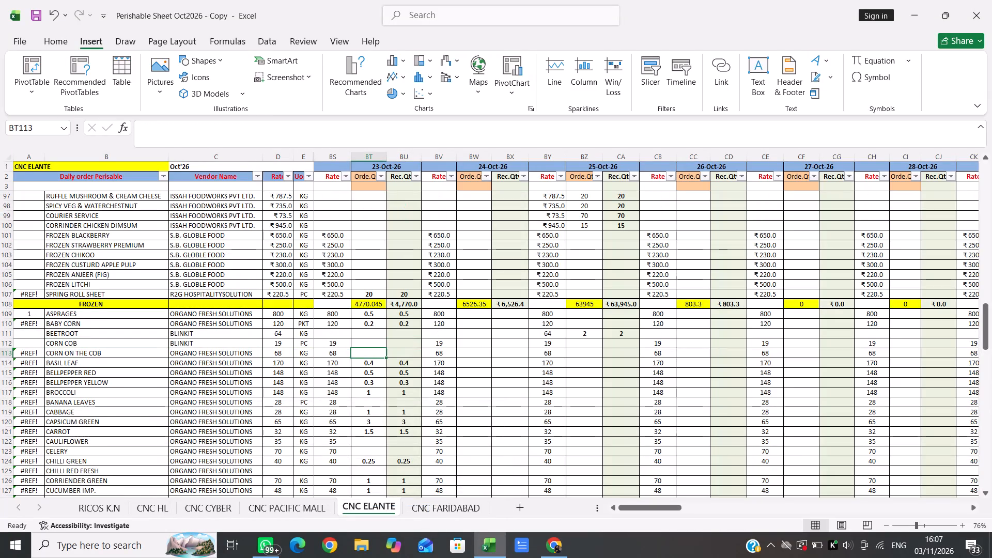
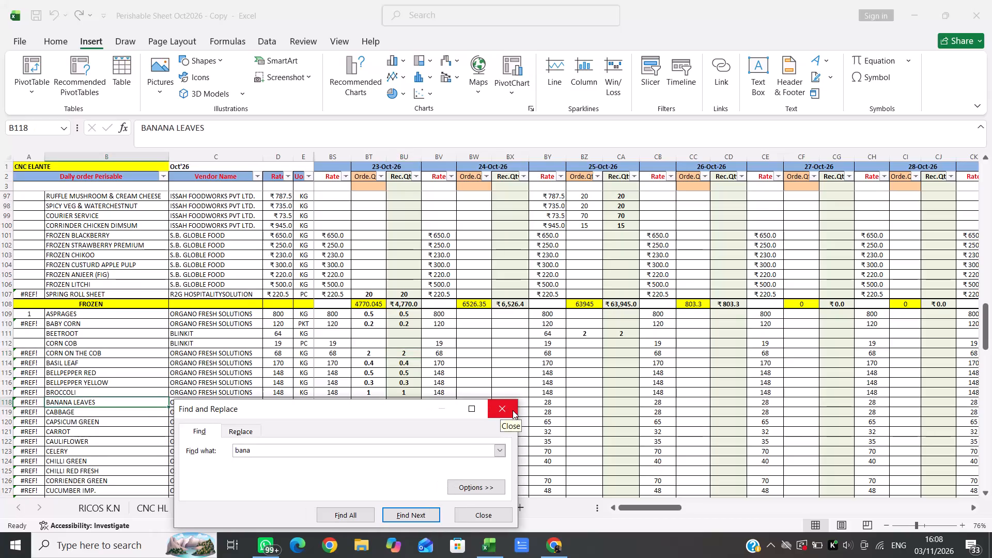
Find the next match for "bana", finish the search, and move along the BANANA row toward the daily quantities.
key("Return")
left_click(508, 408)
key("Right")
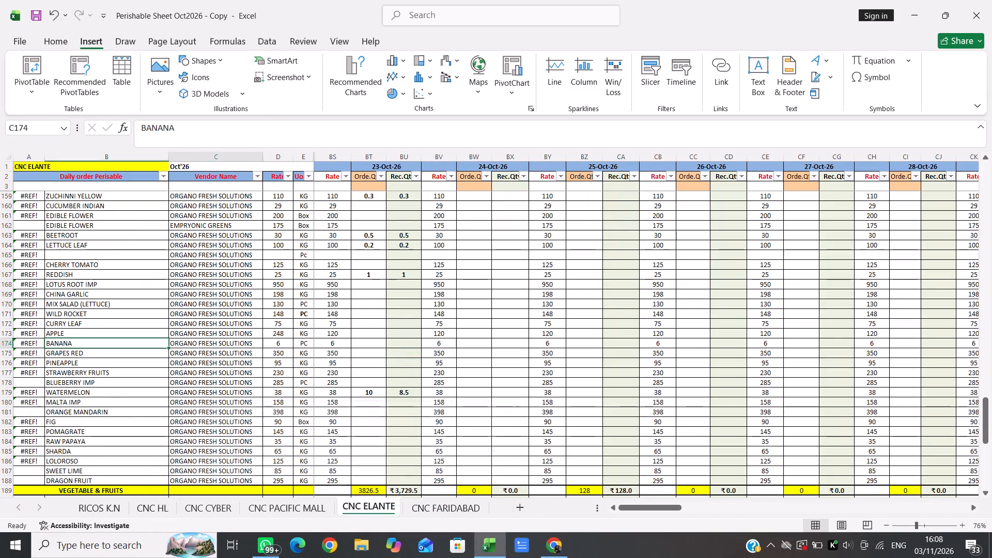
key("Right")
key("Right")
key("Right")
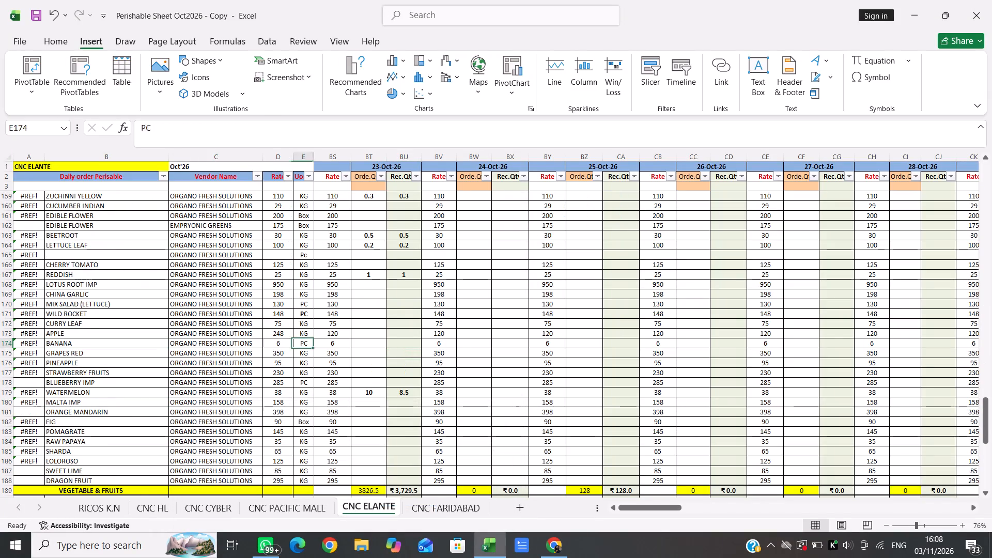
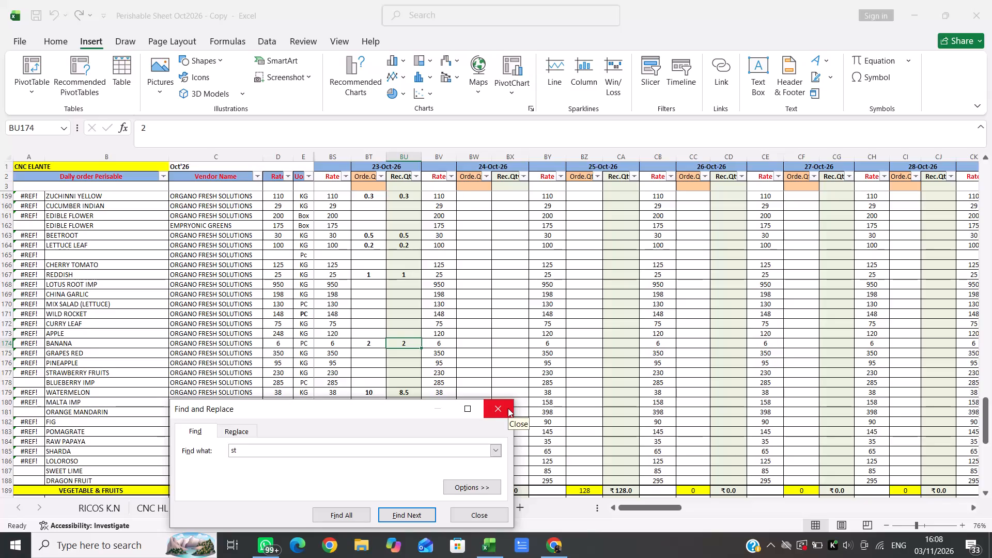
Search the sheet for "staff" and go to the 23-Oct-26 ordered quantity cell in the STAFF VEGETABLE row.
type("aff")
key("Return")
key("Return")
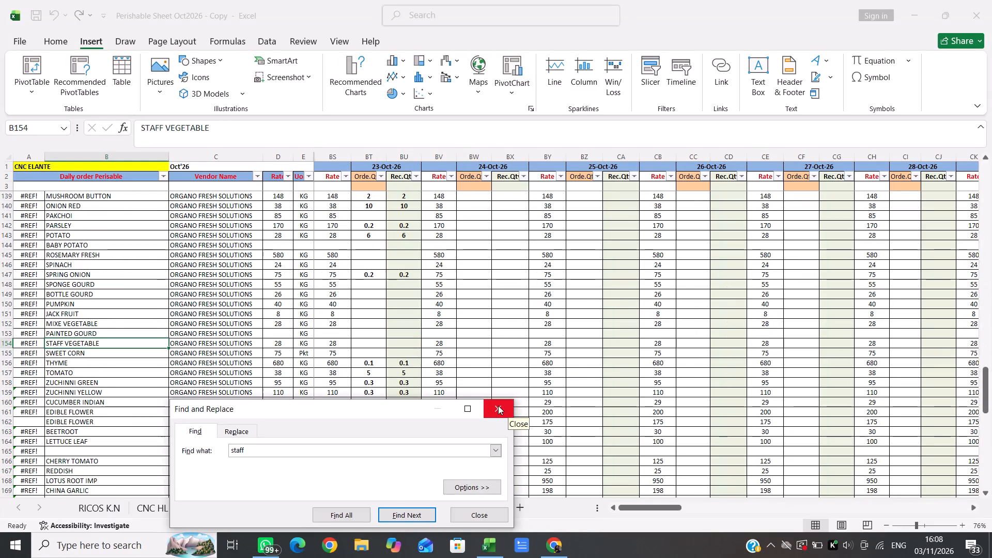
key("Right")
key("Right")
key("Right")
key("Right")
left_click(509, 399)
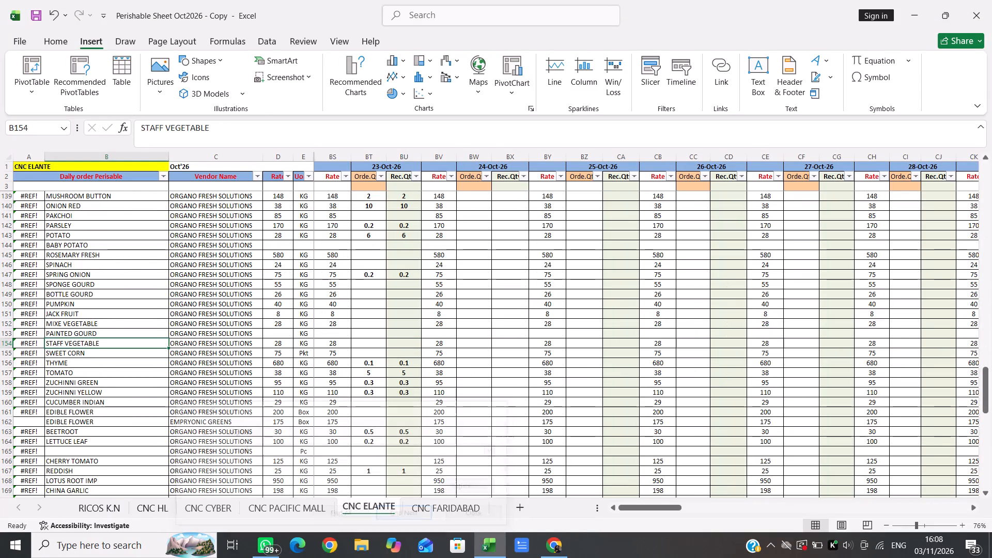
key("Right")
key("Right")
key("Right")
key("Right")
key("Right")
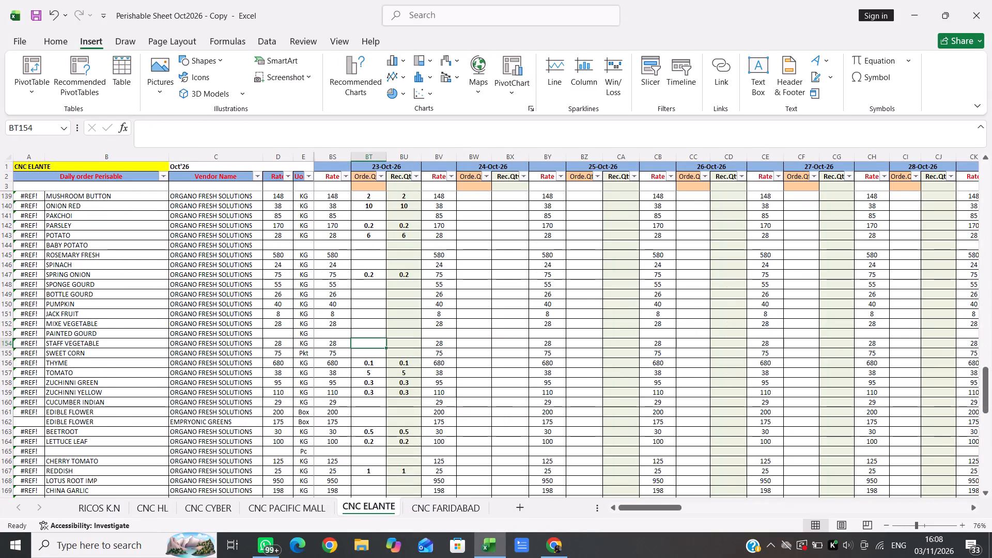
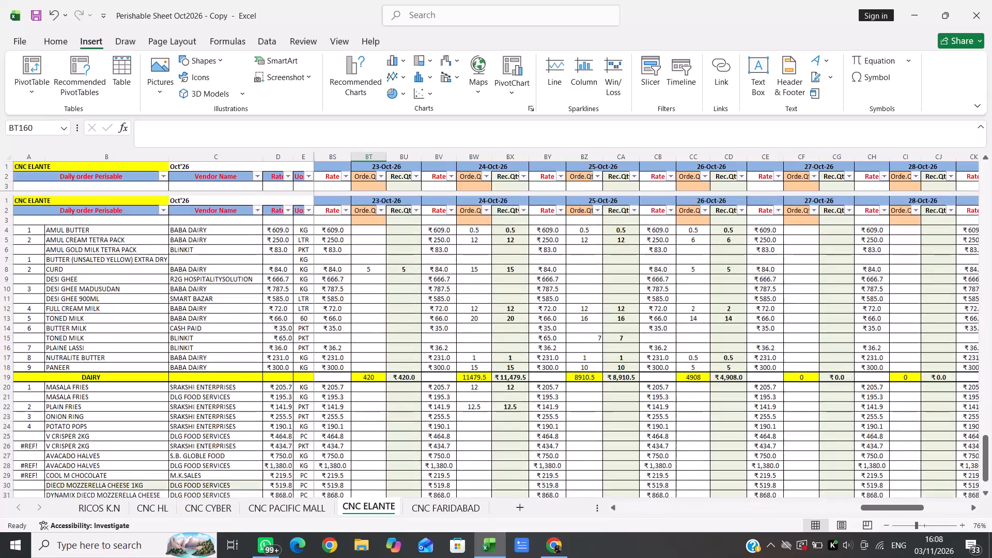
Search the sheet for "rich" and move across the DLG FOOD SERVICES RICH COOKIN CREAM row to the rate before 23-Oct-26.
key("ctrl+f")
key("BackSpace")
key("BackSpace")
key("BackSpace")
key("BackSpace")
key("BackSpace")
type("rich")
key("Return")
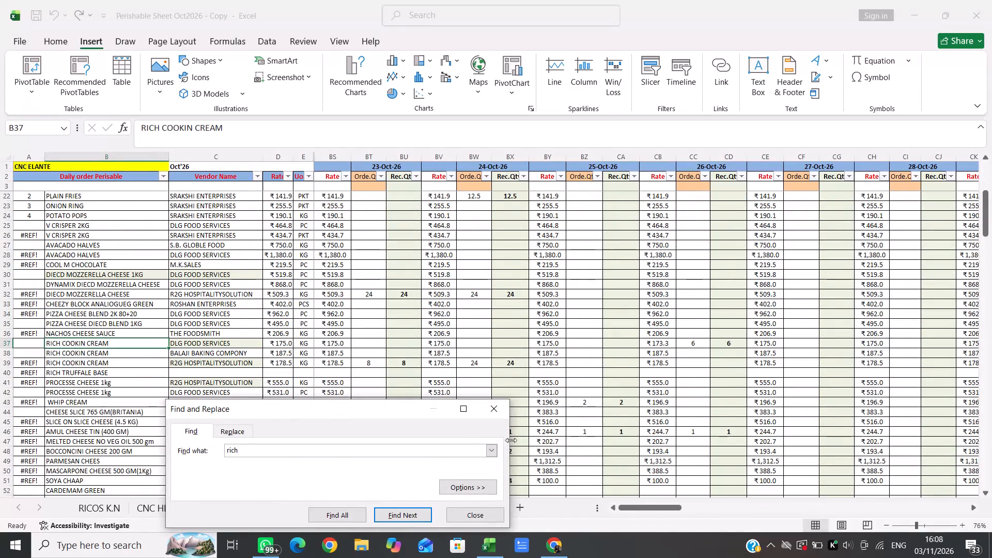
left_click(498, 412)
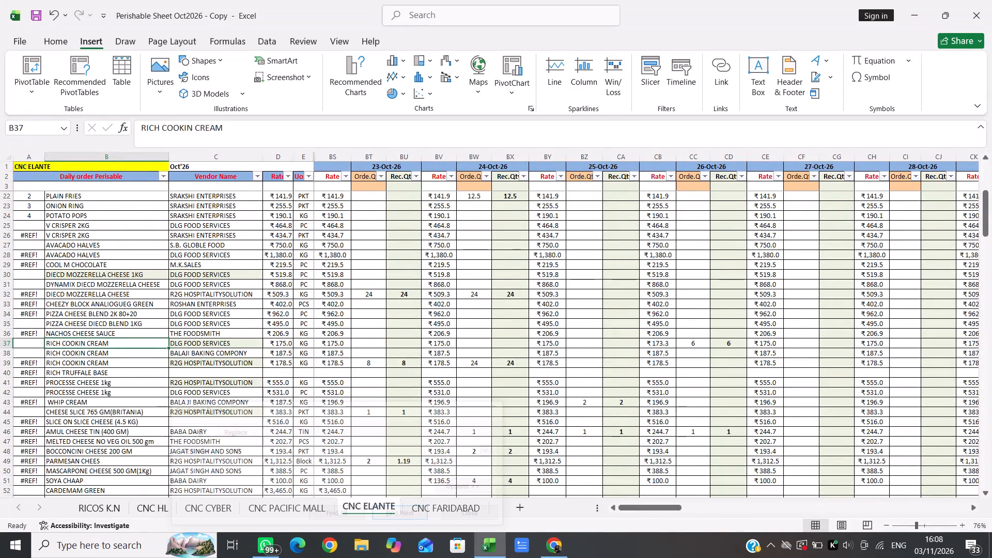
key("Right")
key("Right")
key("Right")
key("Right")
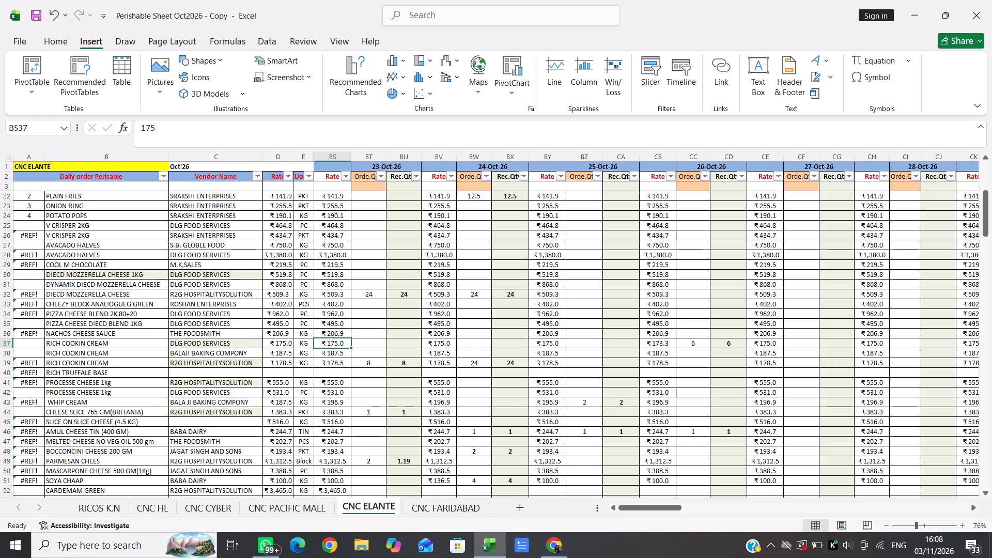
Repeat the "rich" search to reach the RICH COOKIN CREAM row supplied by R2G HOSPITALITYSOLUTION.
key("ctrl+f")
key("Return")
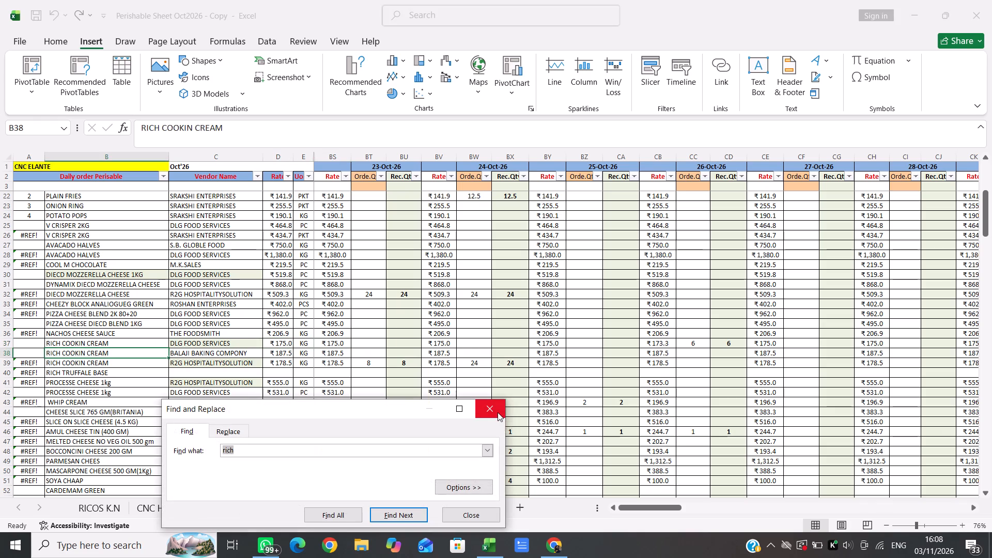
key("Return")
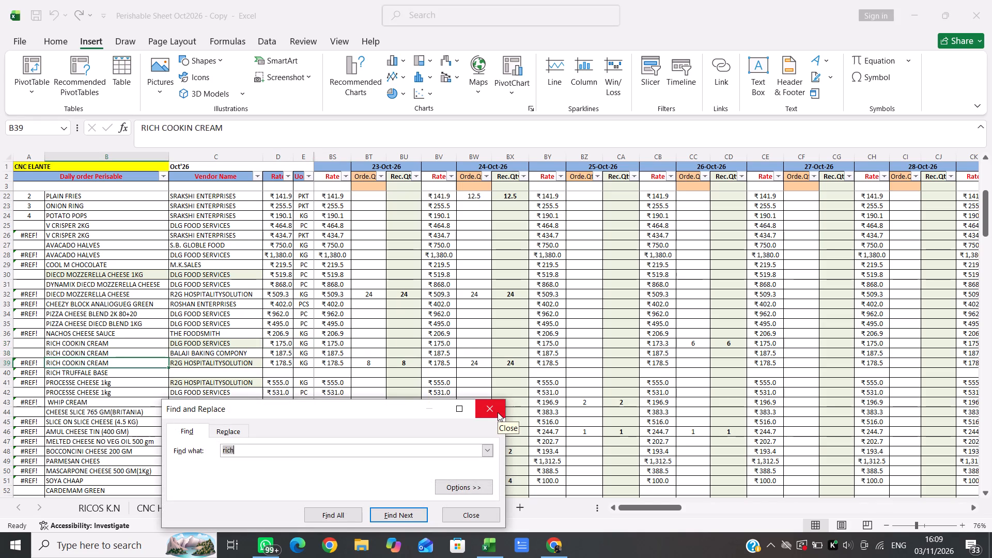
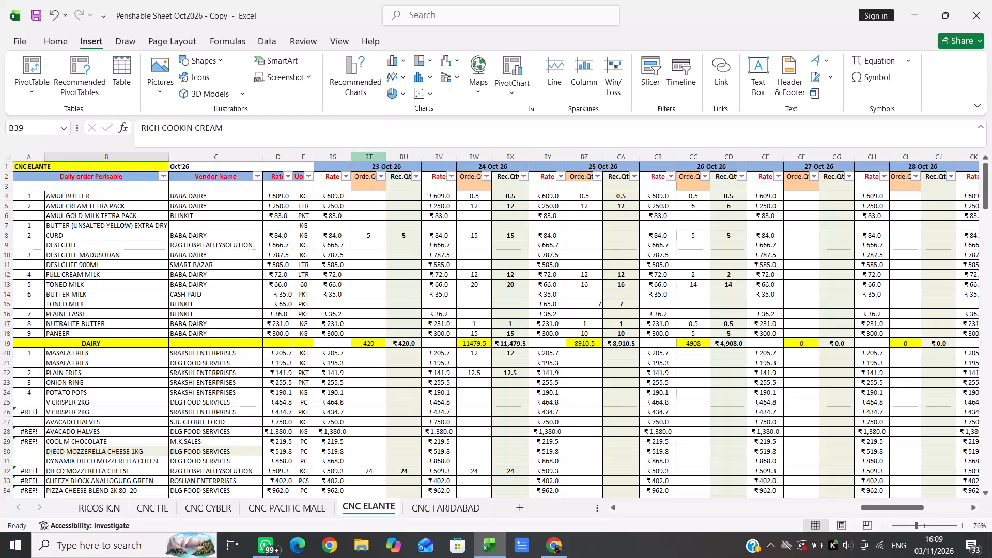
Hide the 23-Oct-26 column group, BS to BU, covering the rate, ordered quantity and received quantity.
left_click(371, 153)
key("shift+Right")
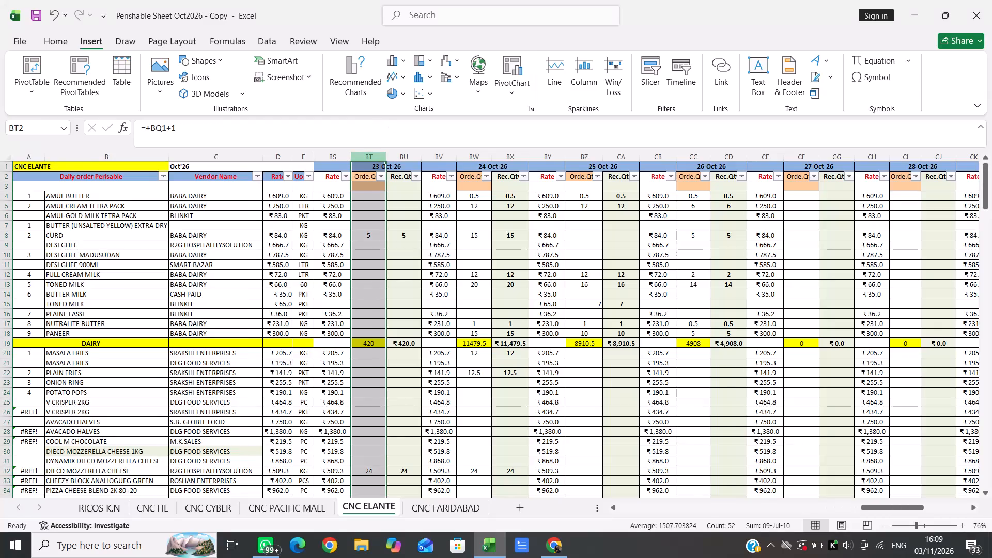
key("shift+Left")
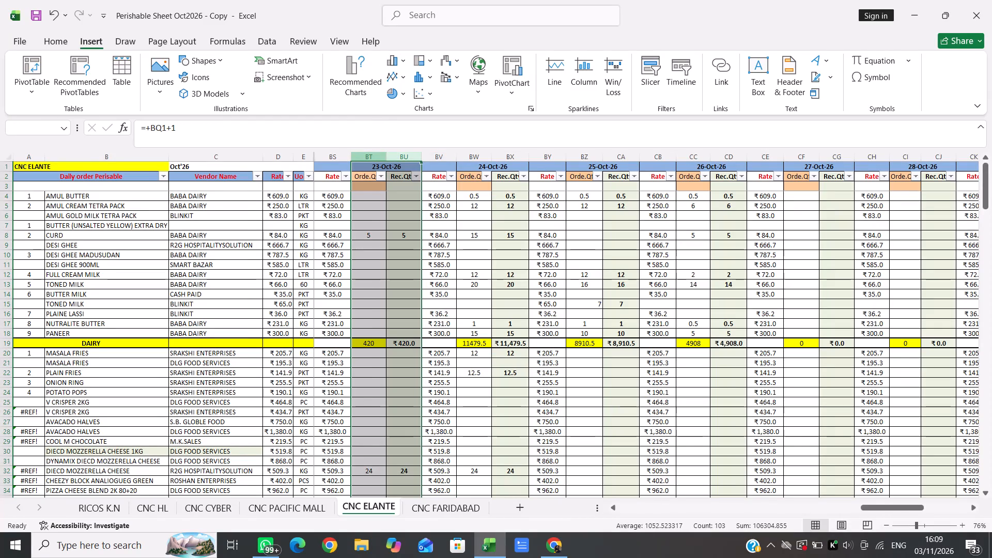
left_click(328, 156)
key("shift+Right")
right_click(328, 156)
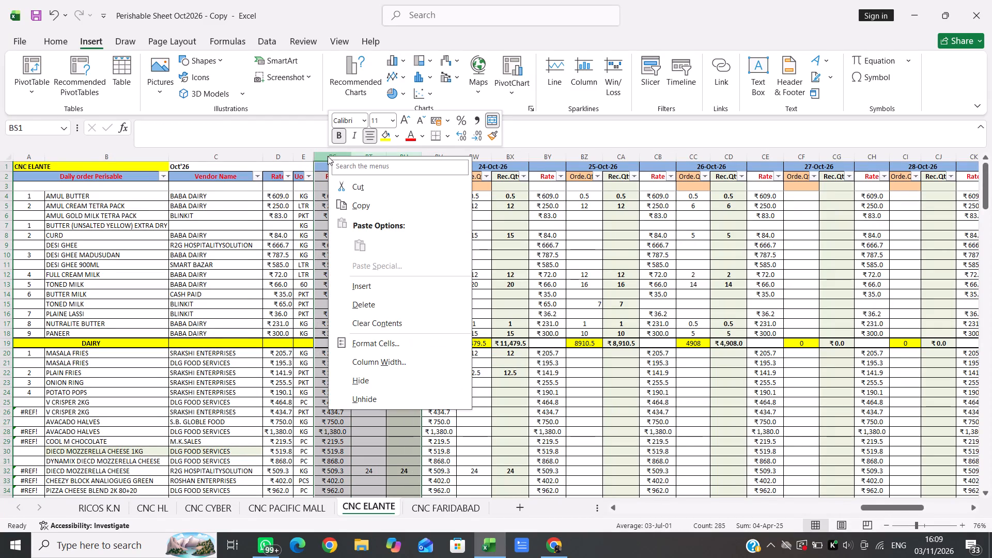
left_click(361, 380)
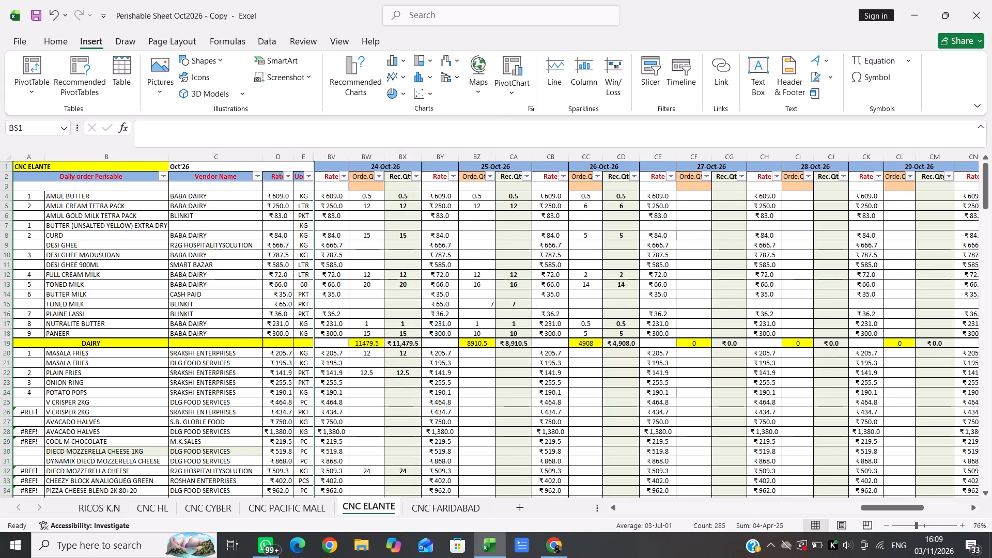
Check the 24-Oct-26 quantities down to the vegetable rows and select the ordered quantity cell for BEETROOT from BLINKIT.
left_click(375, 295)
scroll(375, 295, "up", 3)
scroll(375, 295, "down", 5)
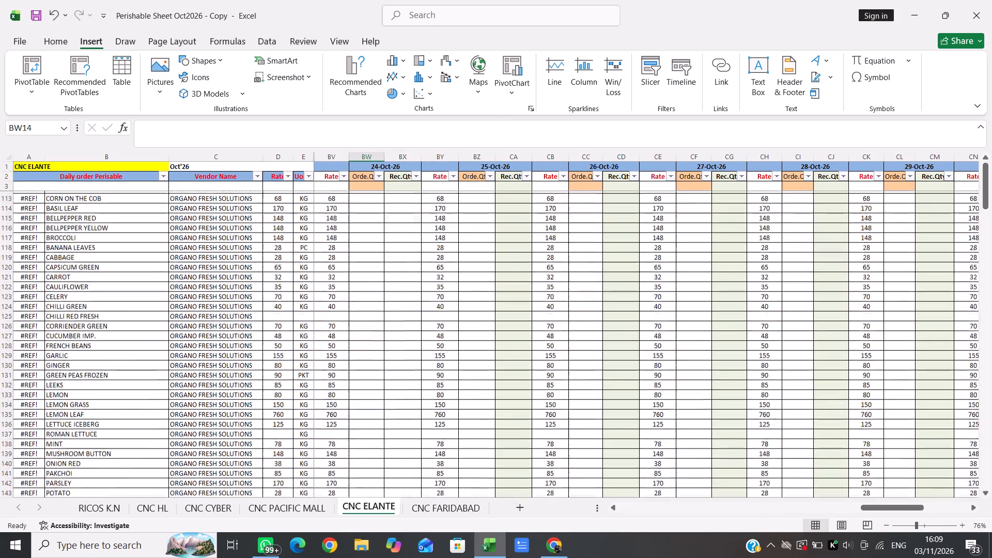
scroll(375, 295, "down", 2)
scroll(375, 295, "up", 3)
scroll(375, 295, "down", 1)
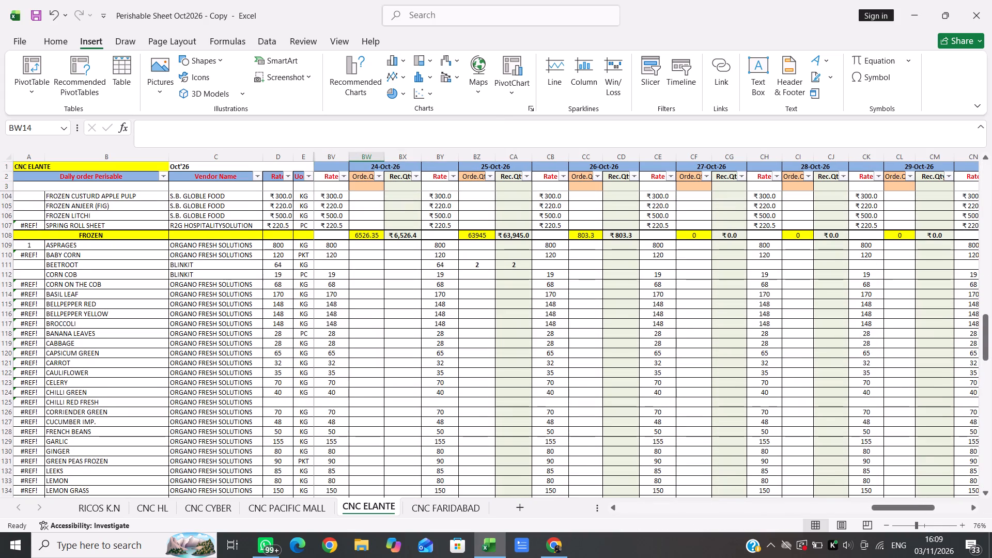
left_click(367, 269)
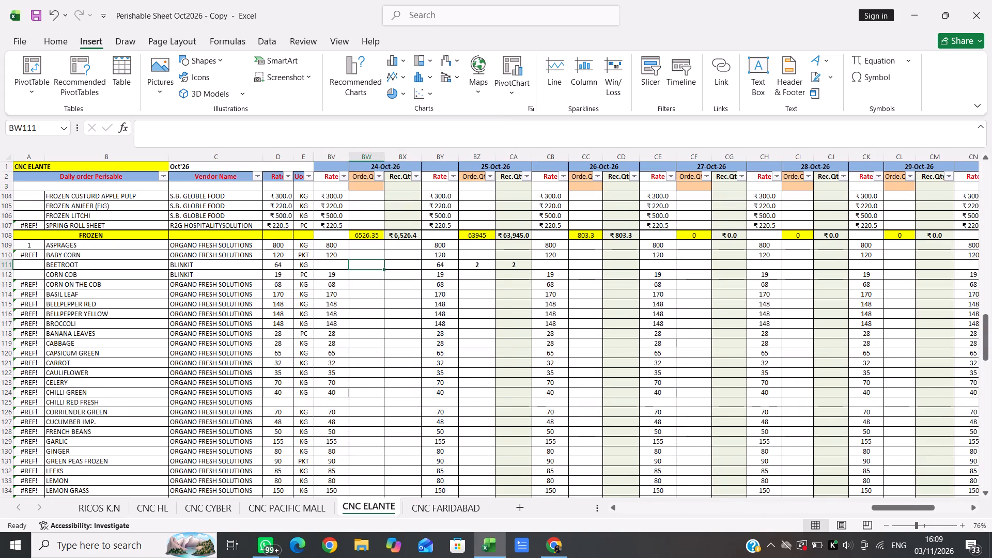
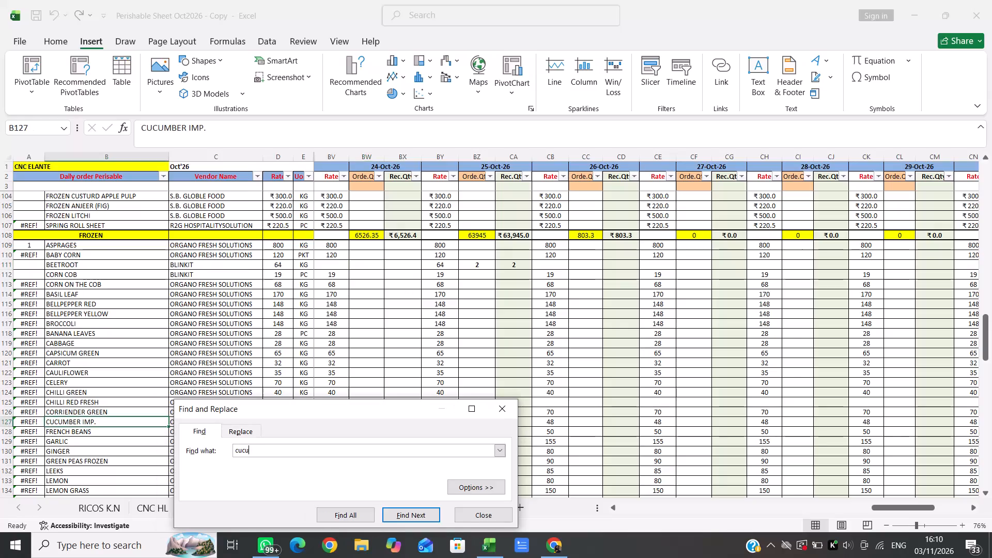
Search on for cucu to reach the CUCUMBER INDIAN row from ORGANO FRESH SOLUTIONS and move across toward its 24-Oct-26 quantity cells.
left_click(494, 414)
key("ctrl+f")
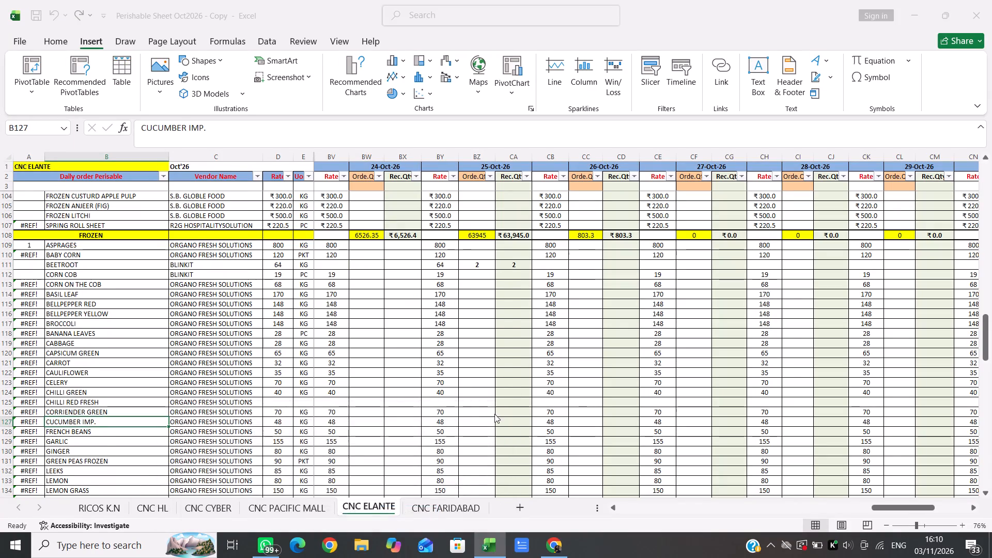
key("Return")
left_click(494, 414)
key("Right")
key("Right")
key("Right")
key("Right")
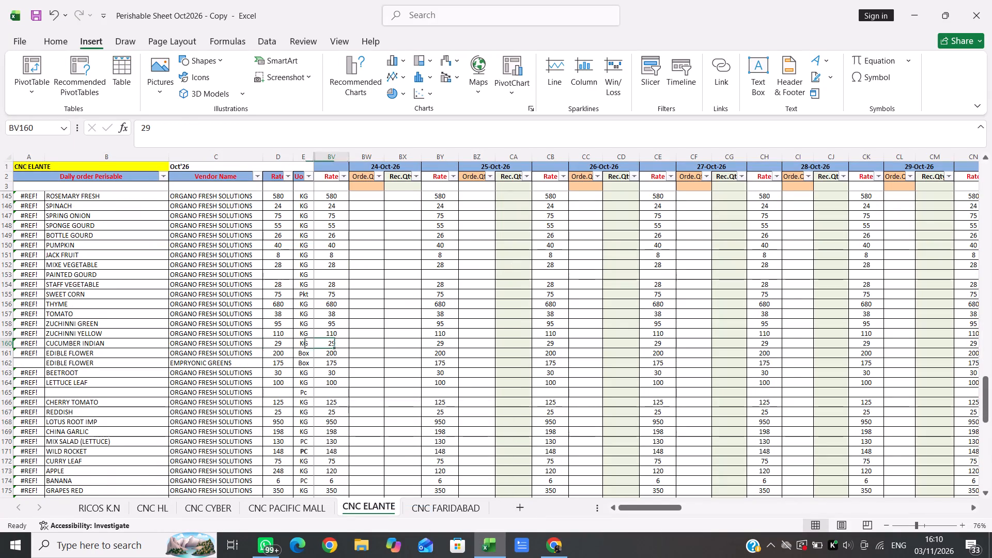
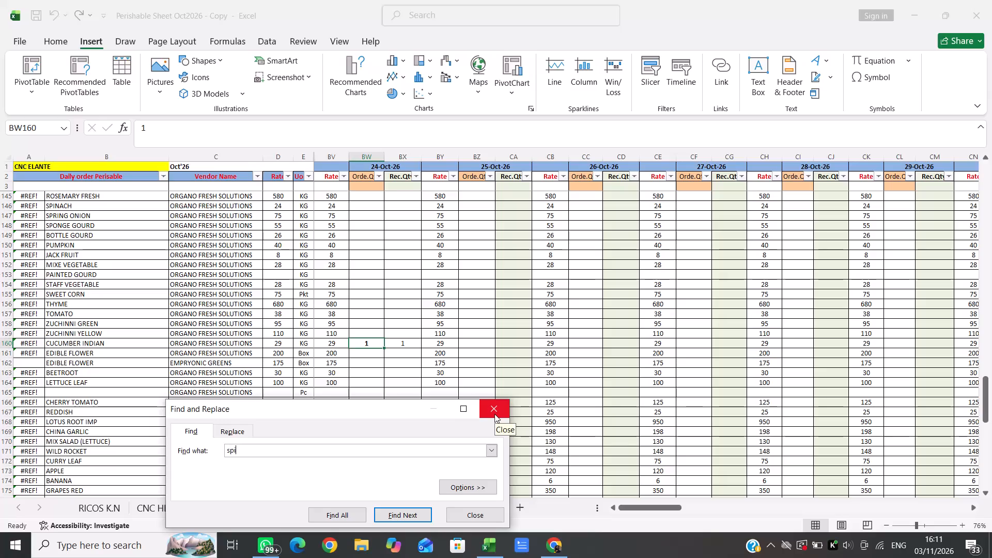
Find the SPINACH row from ORGANO FRESH SOLUTIONS using spina and enter 1 as both ordered and received quantity for 24-Oct-26.
key("Return")
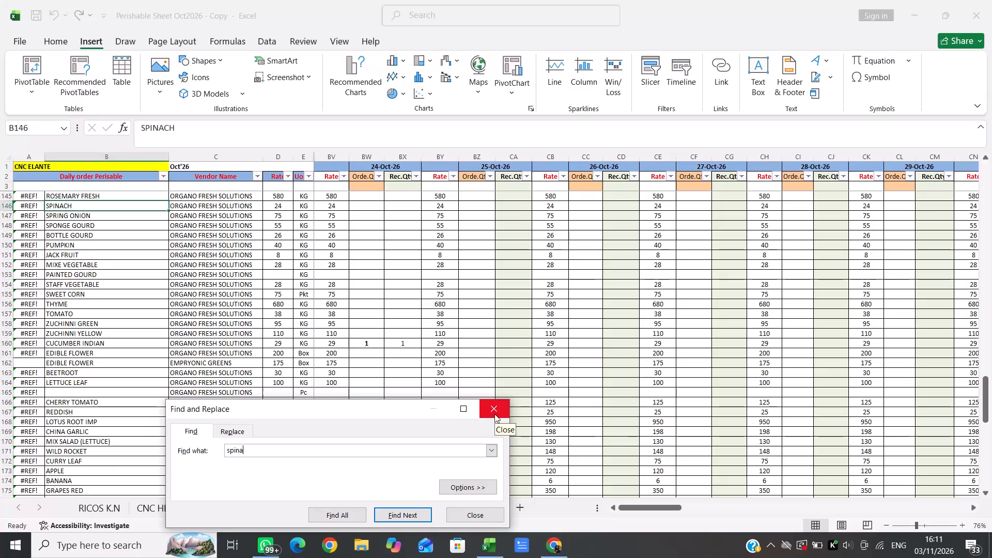
key("Right")
key("Right")
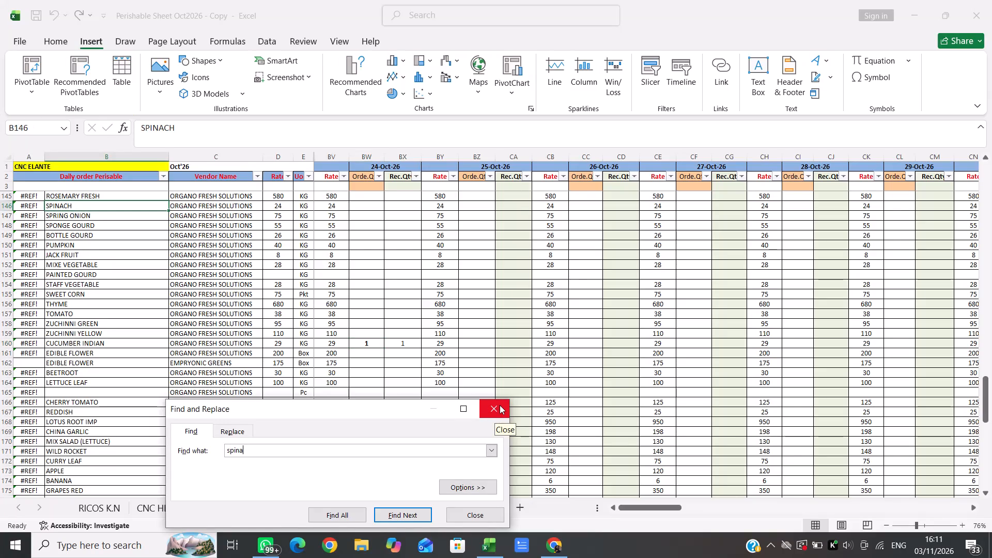
key("Right")
key("Right")
key("Right")
left_click(500, 405)
key("Right")
key("Right")
key("Right")
key("Right")
key("Right")
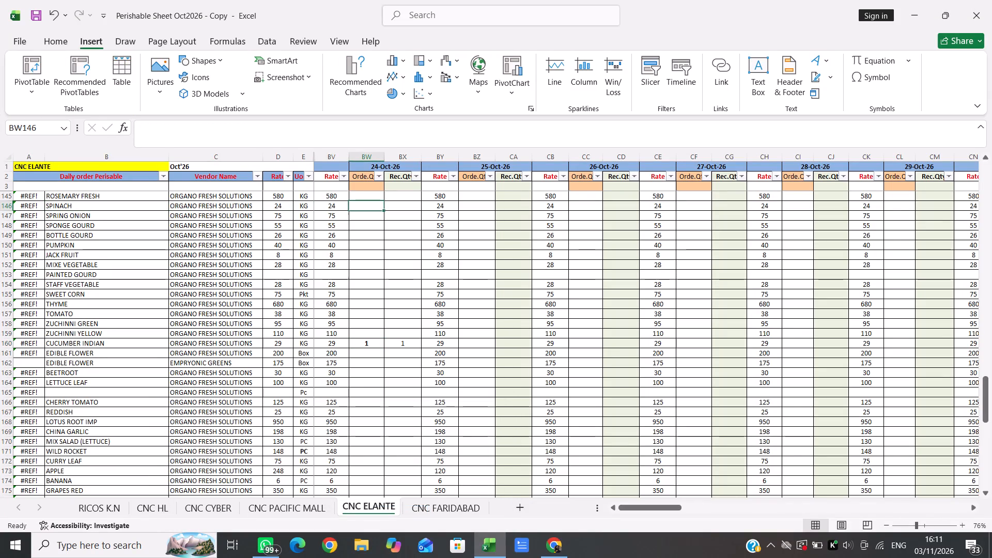
key("1")
key("Right")
key("1")
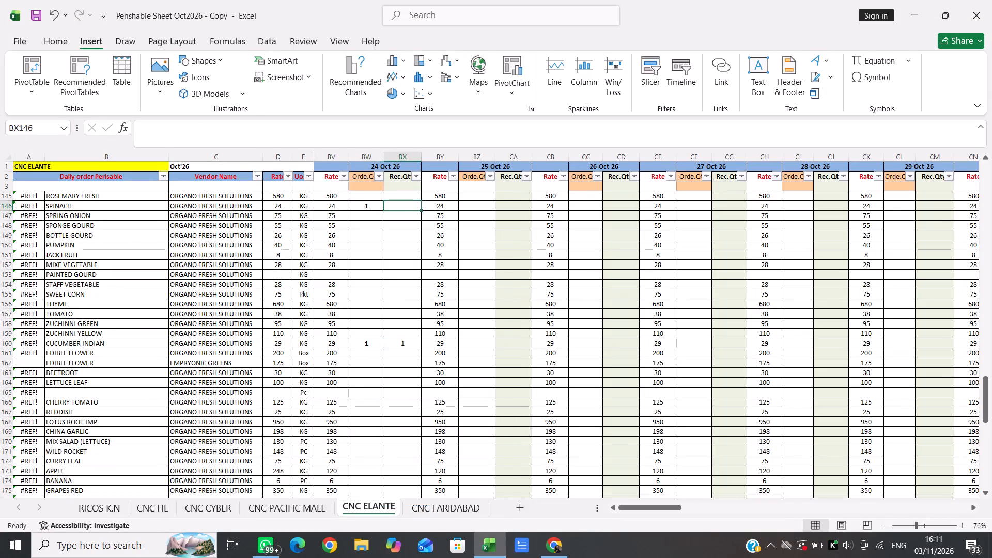
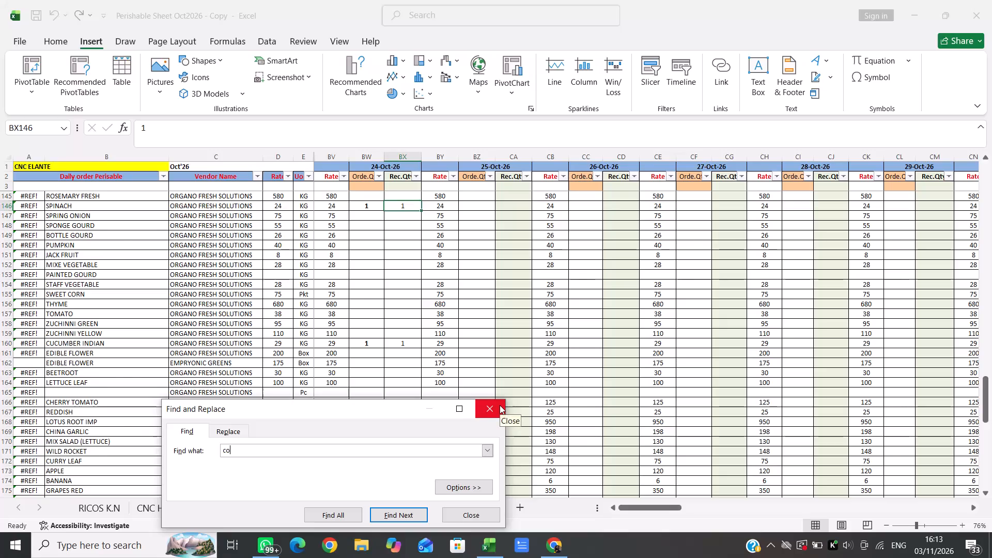
Find the CORRIENDER GREEN row from ORGANO FRESH SOLUTIONS using corr and go to its 24-Oct-26 quantity cells.
key("Return")
left_click(492, 411)
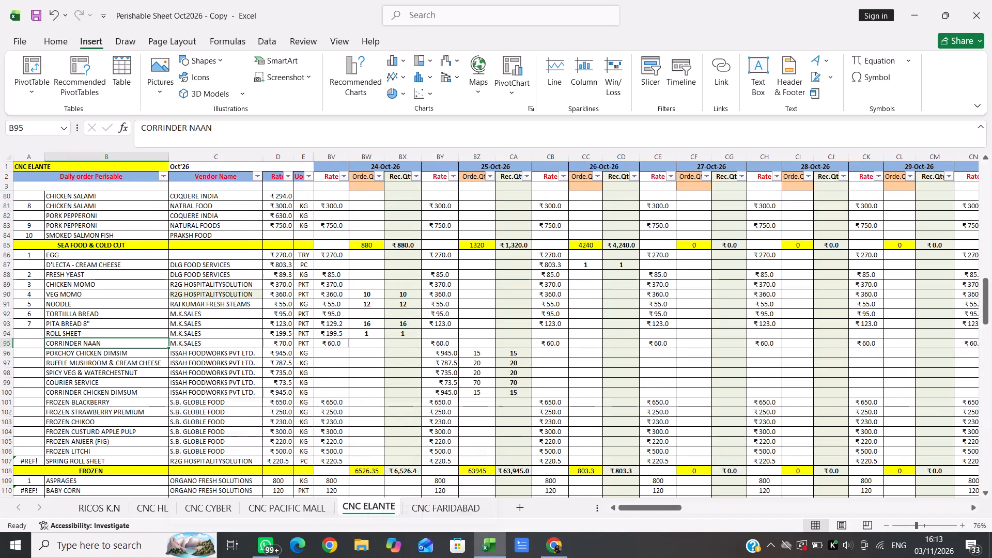
key("ctrl+f")
key("Return")
key("Return")
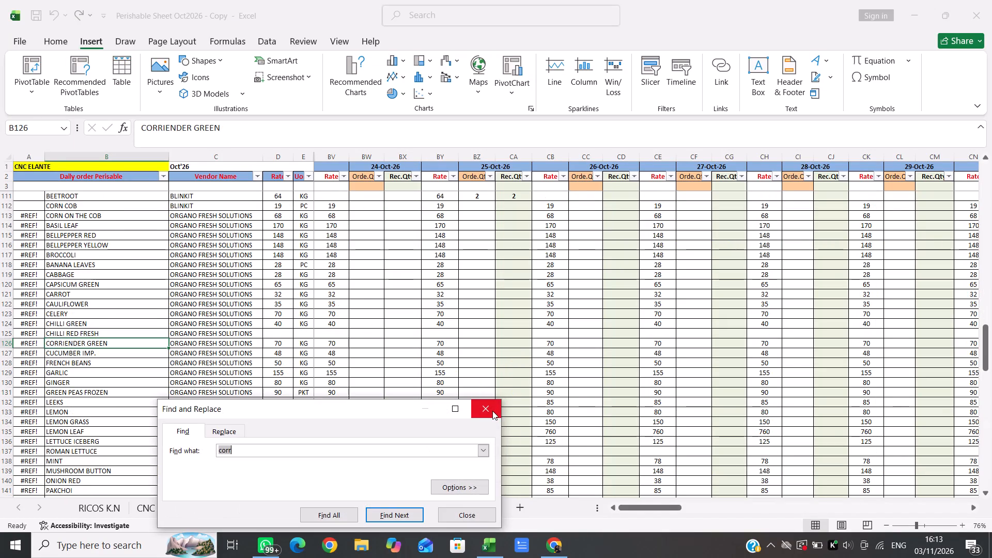
left_click(492, 411)
key("Right")
key("Right")
key("Right")
key("Right")
key("Right")
key("Right")
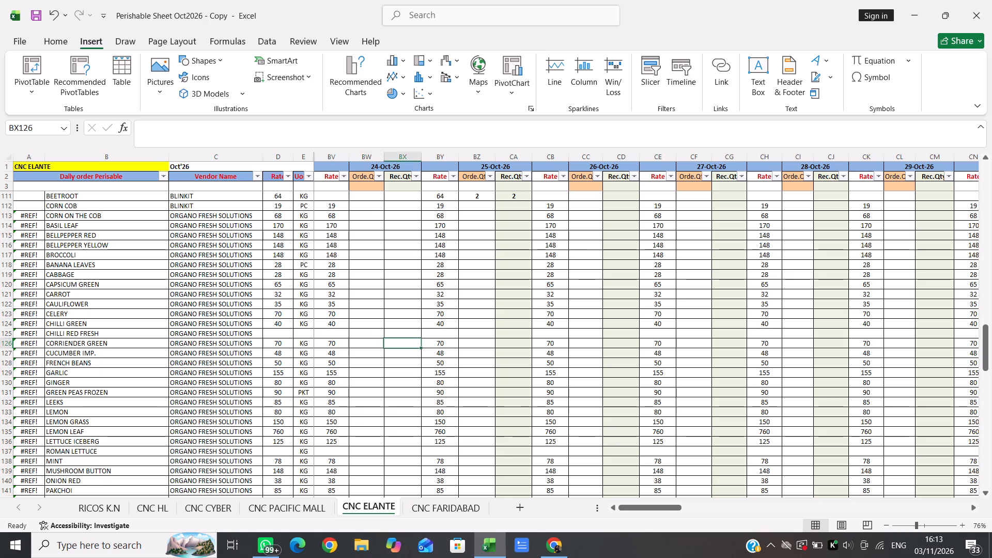
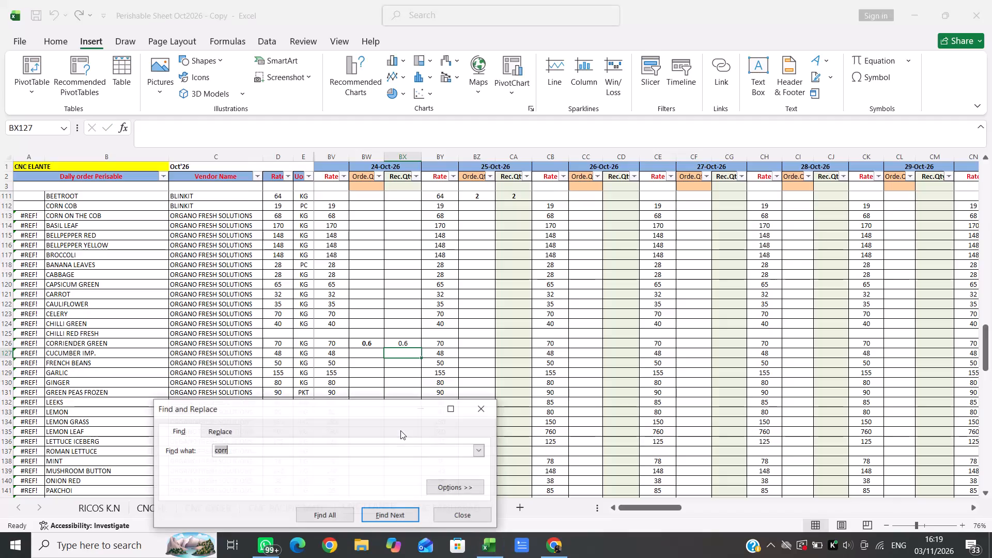
Find the LEMON row from ORGANO FRESH SOLUTIONS using lemo and go across to its 24-Oct-26 quantity cells.
key("BackSpace")
key("BackSpace")
key("BackSpace")
type("lemo")
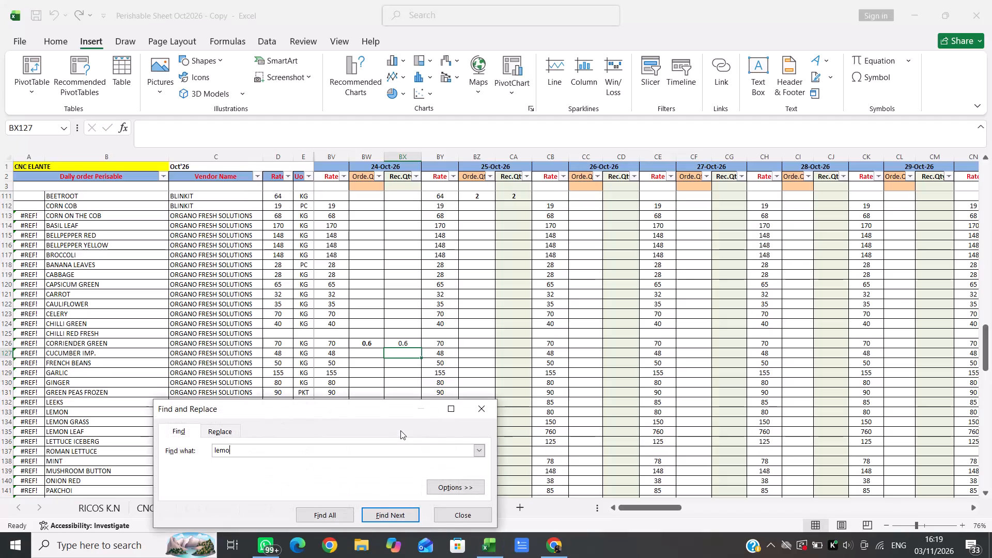
key("Return")
left_click(511, 405)
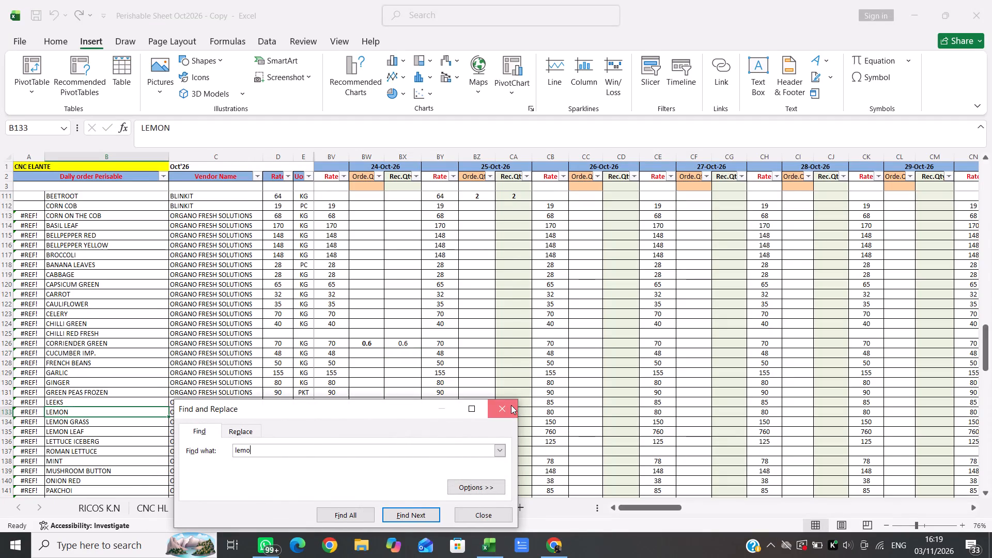
key("Right")
key("Right")
key("Right")
key("Right")
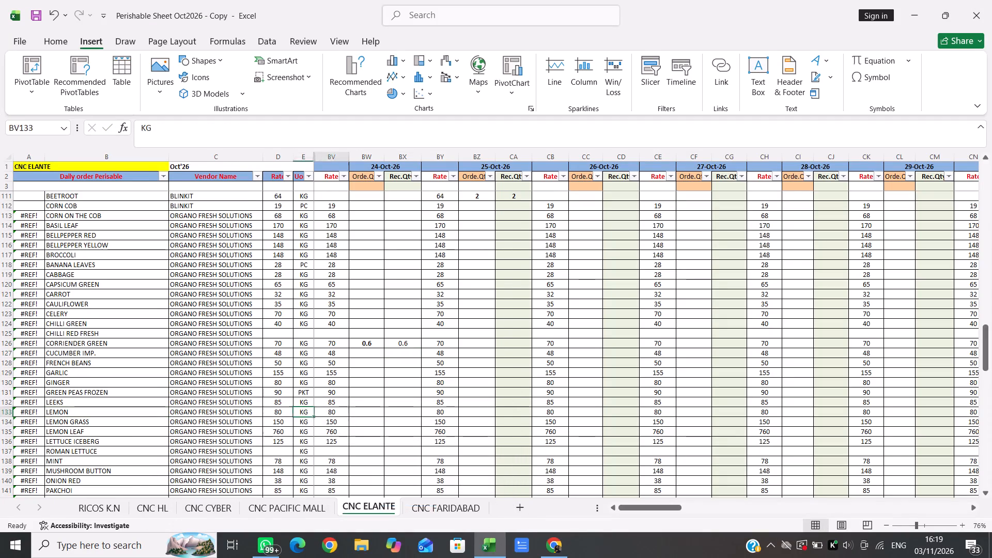
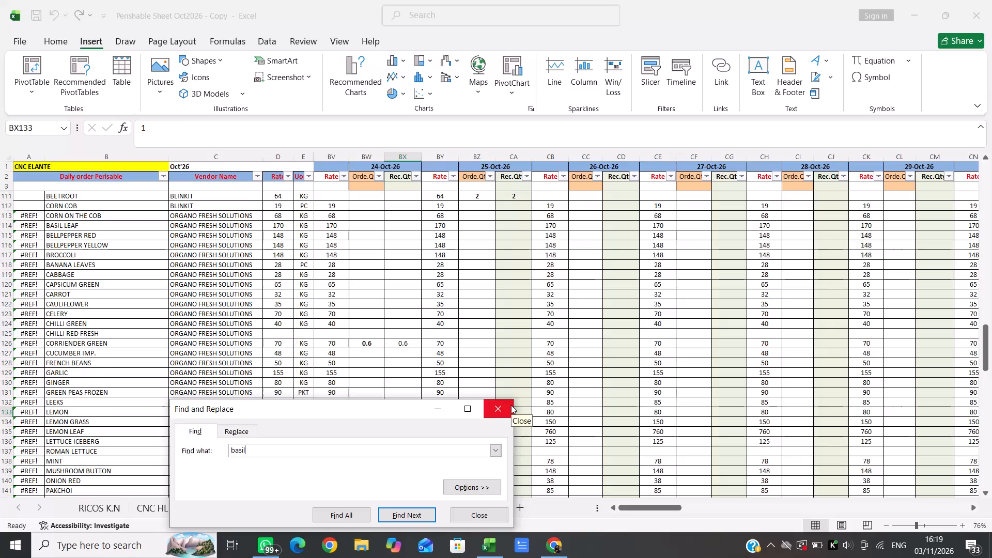
Find the BASIL LEAF row from ORGANO FRESH SOLUTIONS using basil and go across it toward the daily quantity cells.
key("Return")
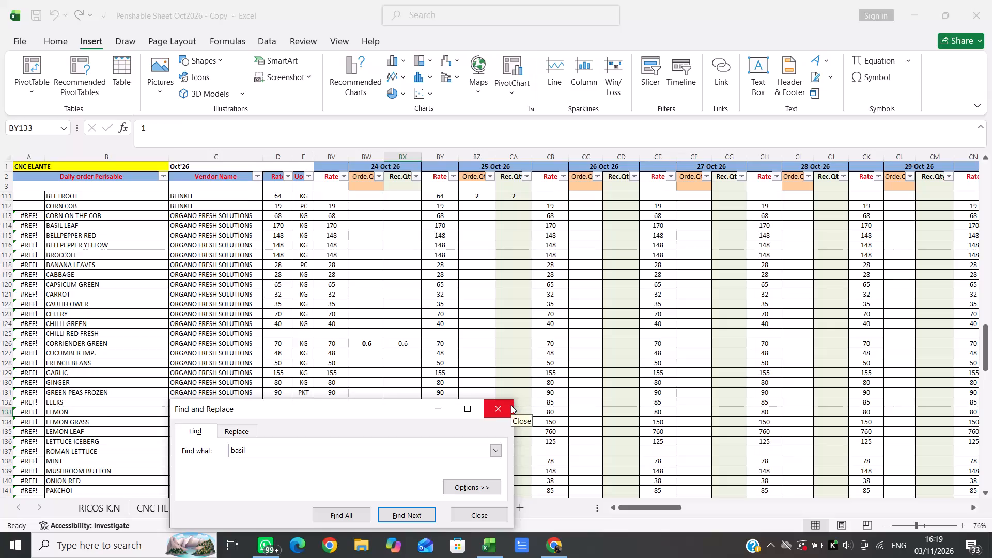
left_click(500, 407)
key("Right")
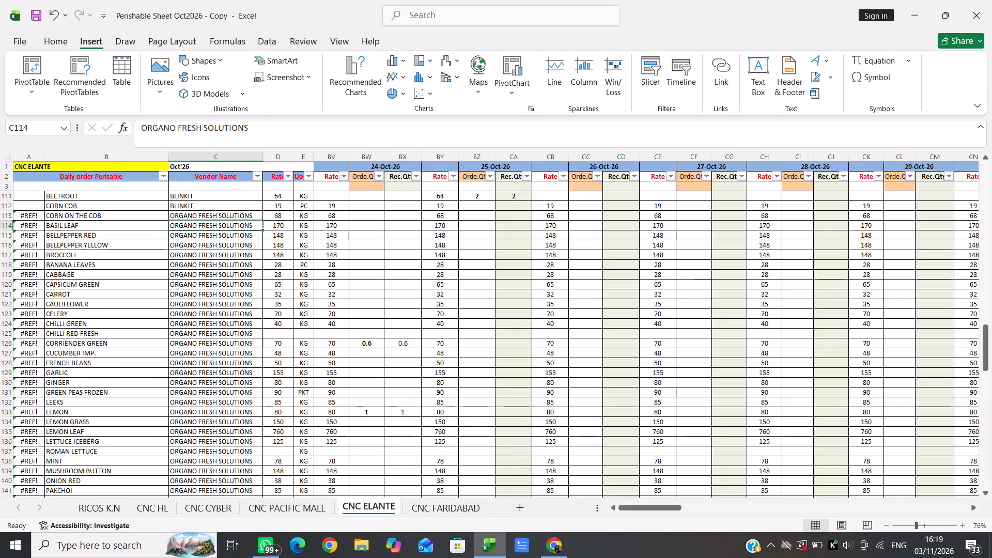
key("Right")
key("Right")
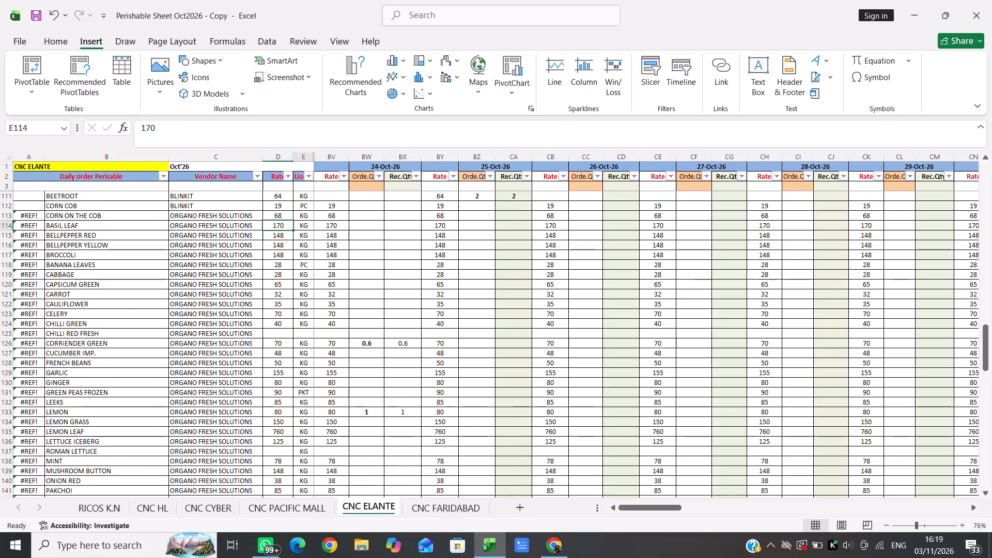
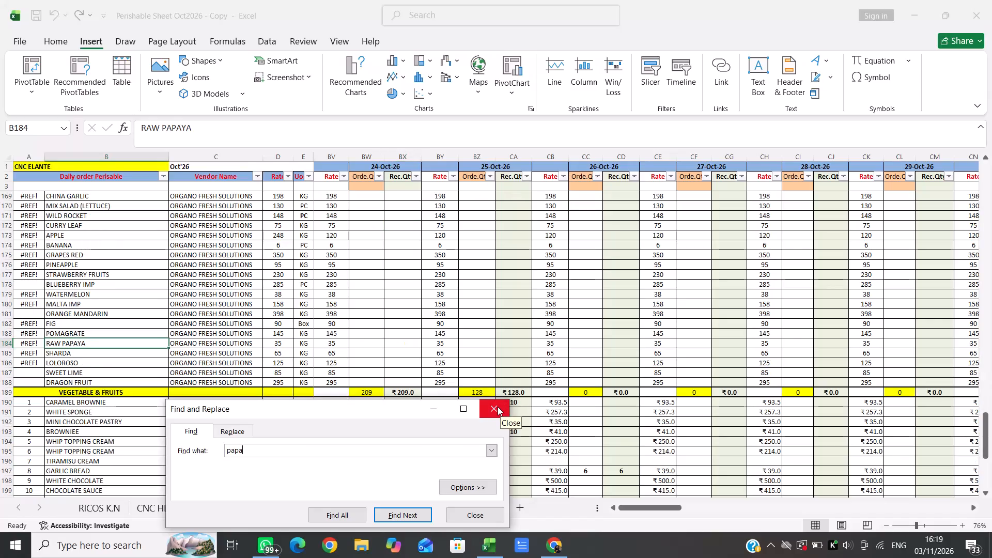
Enter 0.6 as the ordered quantity for RAW PAPAYA from ORGANO FRESH SOLUTIONS under 24-Oct-26.
left_click(498, 407)
key("Right")
key("Right")
key("Right")
key("Right")
key("Right")
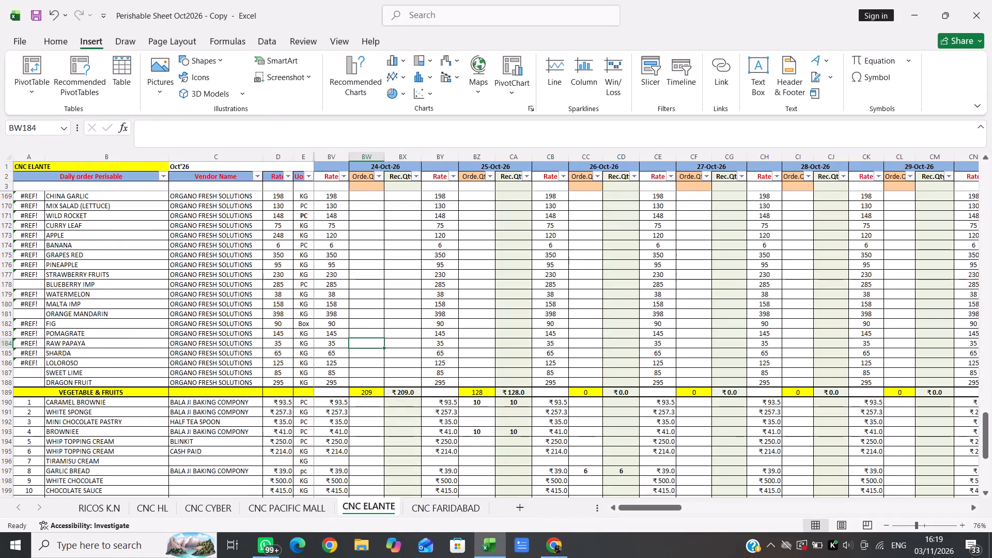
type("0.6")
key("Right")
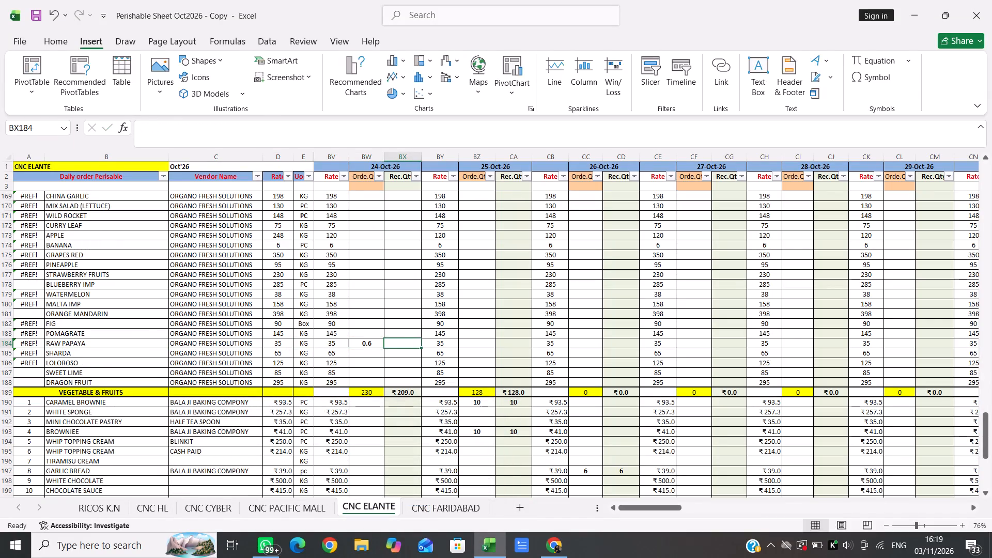
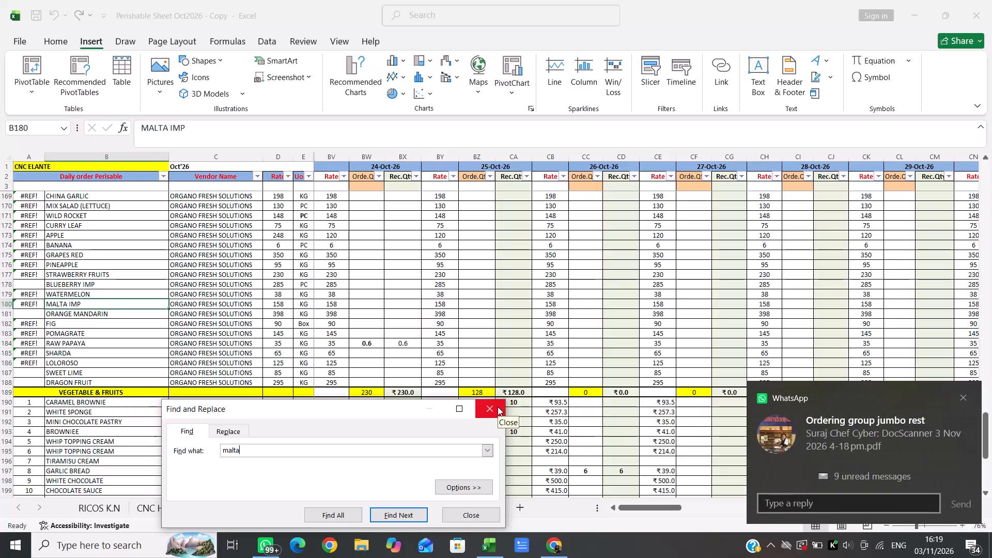
Enter 2 as the 24-Oct-26 ordered quantity for MALTA IMP from ORGANO FRESH SOLUTIONS and move on to its received quantity.
left_click(498, 407)
key("Right")
key("Right")
key("Right")
key("Right")
key("Right")
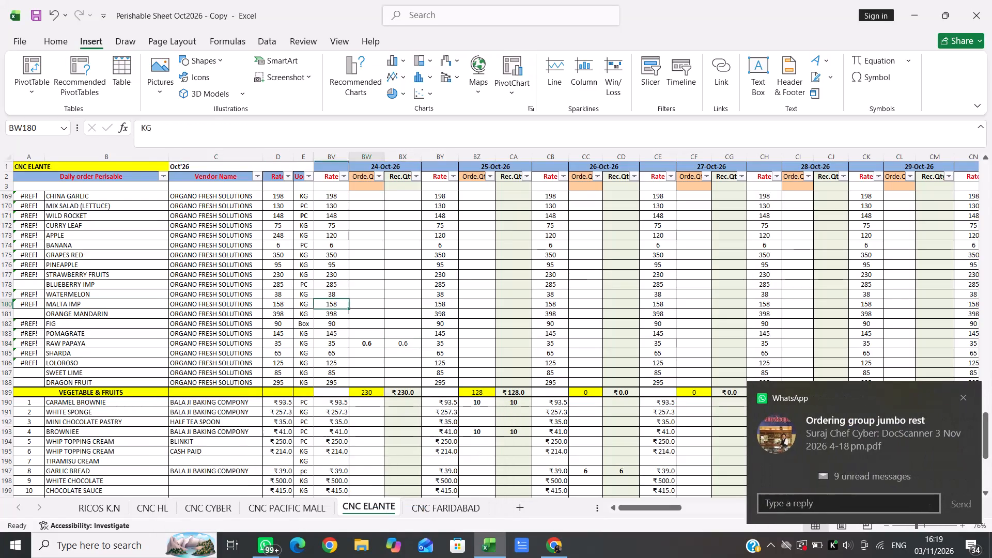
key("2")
key("Right")
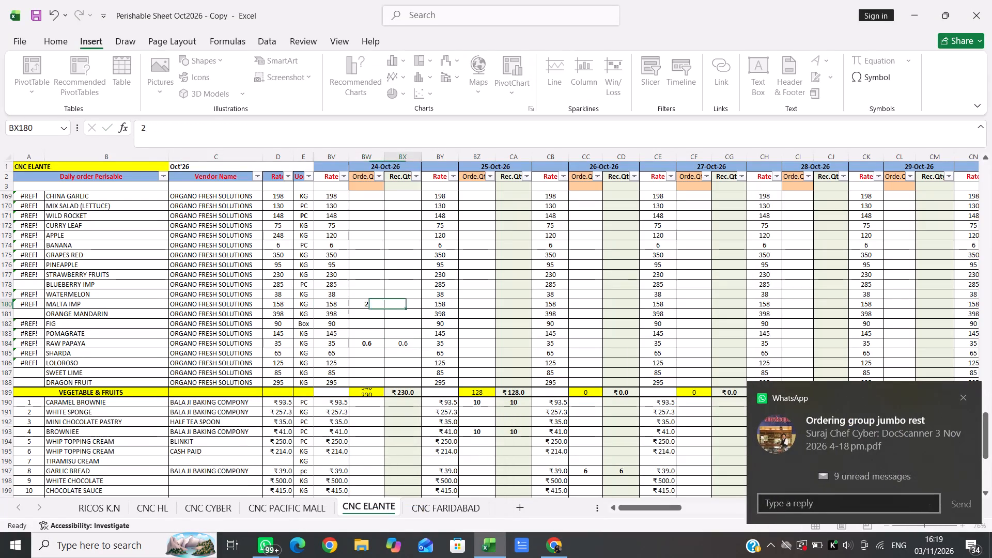
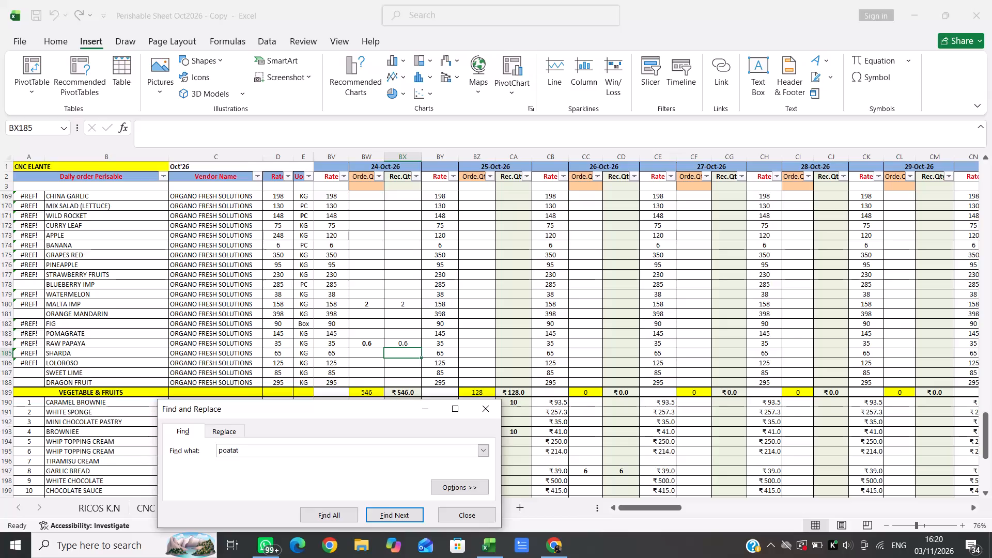
Find the POTATO row from ORGANO FRESH SOLUTIONS using potat and go across it toward the 24-Oct-26 quantity cells.
key("BackSpace")
key("BackSpace")
key("BackSpace")
key("BackSpace")
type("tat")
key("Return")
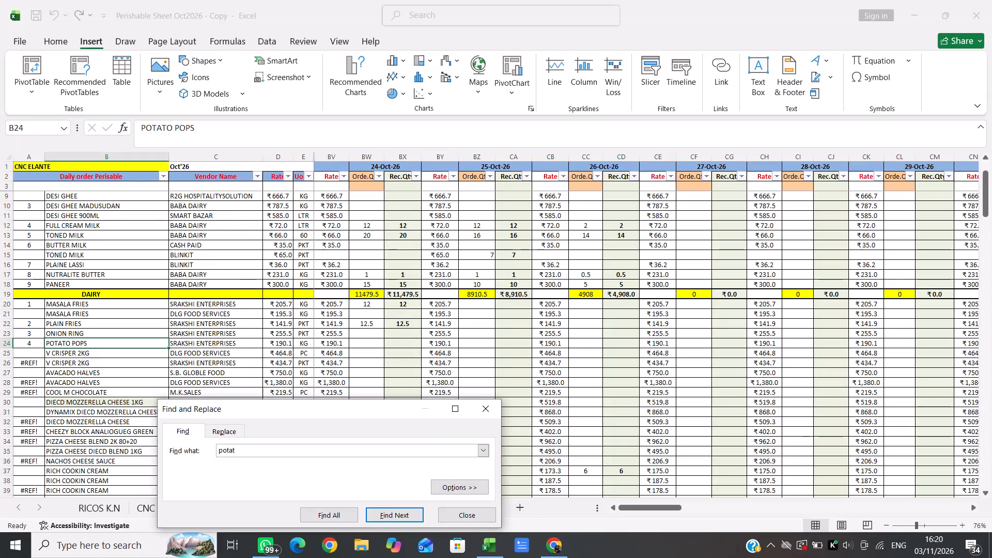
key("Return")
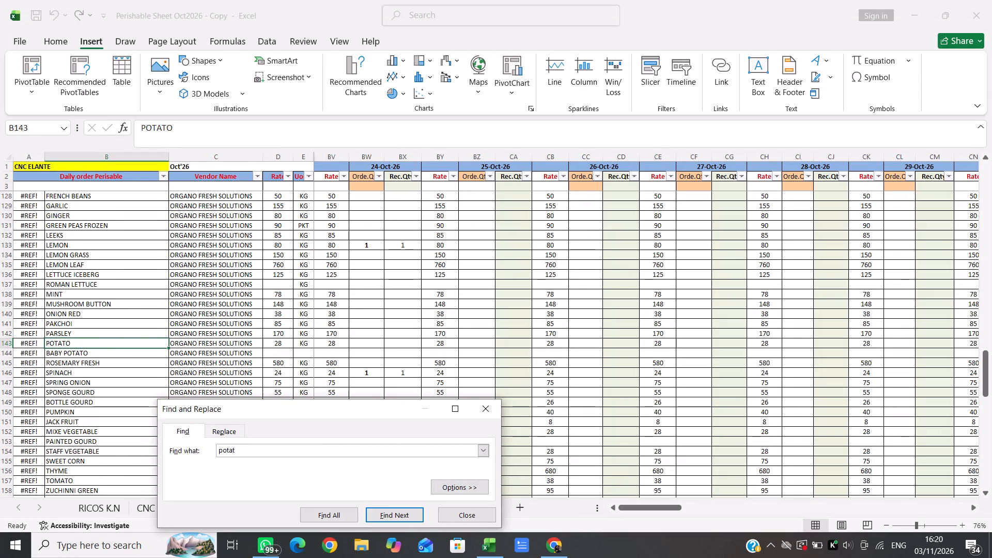
left_click(486, 405)
key("Right")
key("Right")
key("Right")
key("Right")
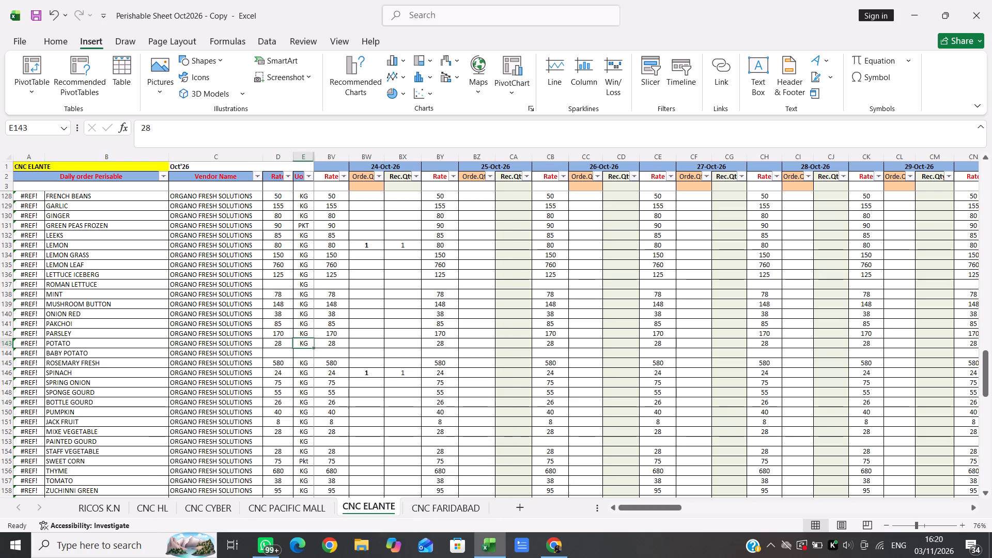
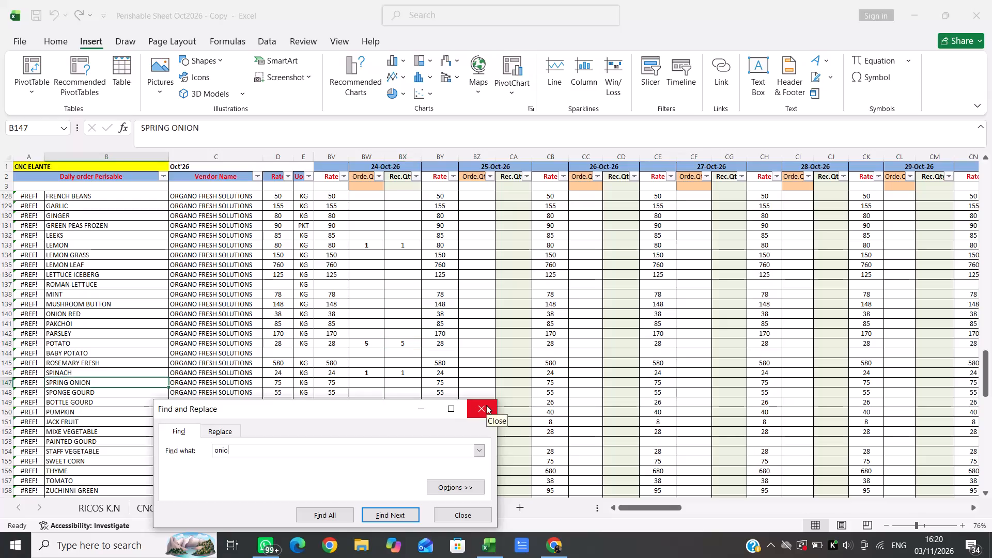
Find the ONION RED row from ORGANO FRESH SOLUTIONS using onio and go across it toward the daily quantity cells.
left_click(486, 405)
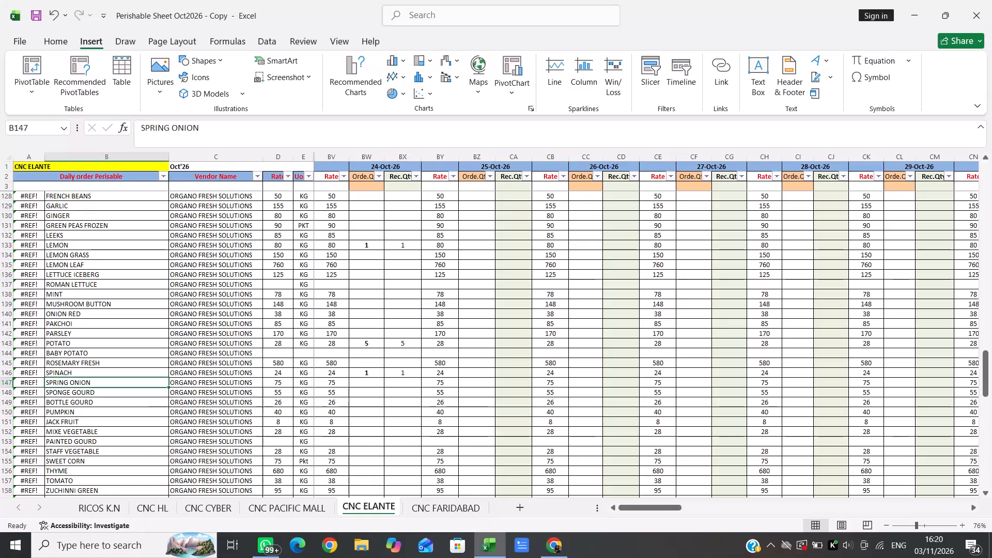
key("ctrl+f")
key("Return")
key("Return")
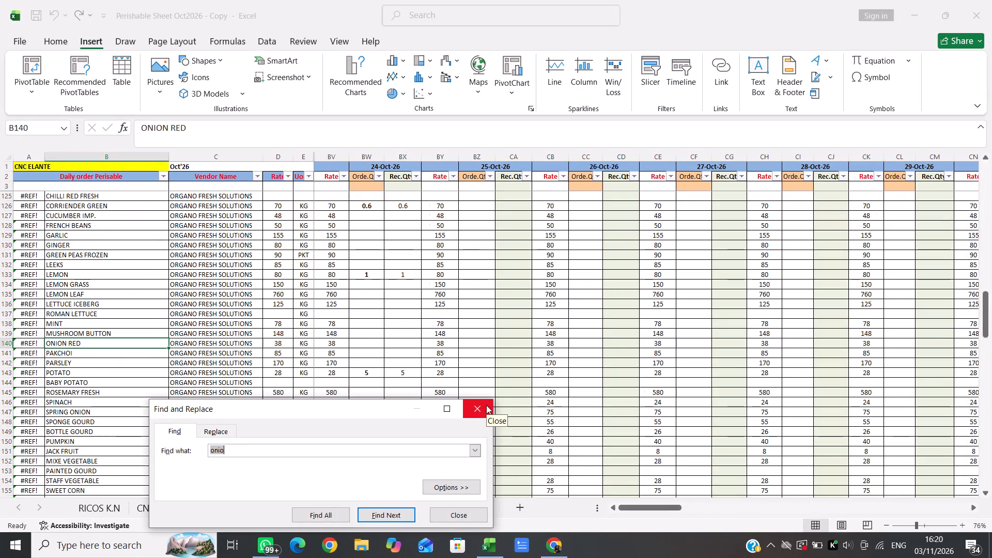
left_click(486, 405)
key("Right")
key("Right")
key("Right")
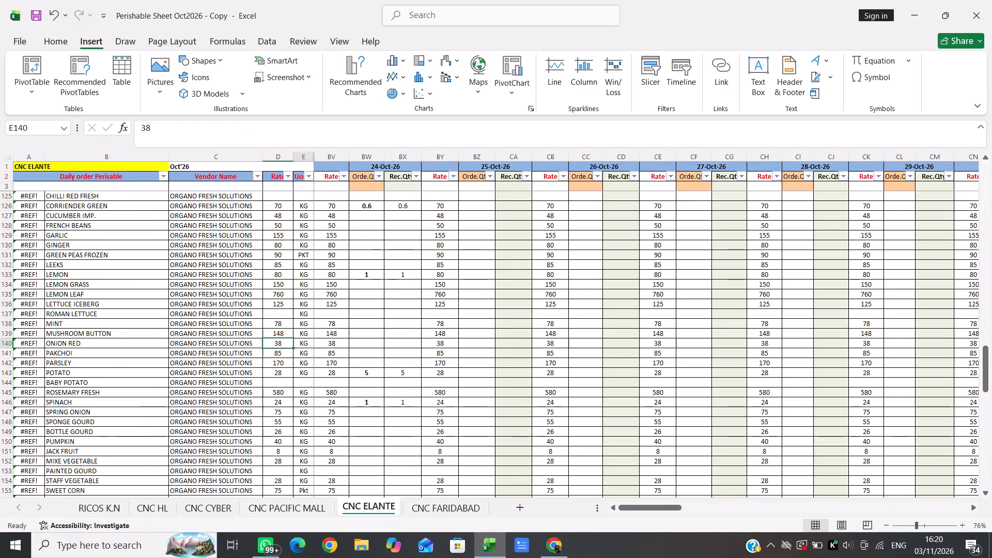
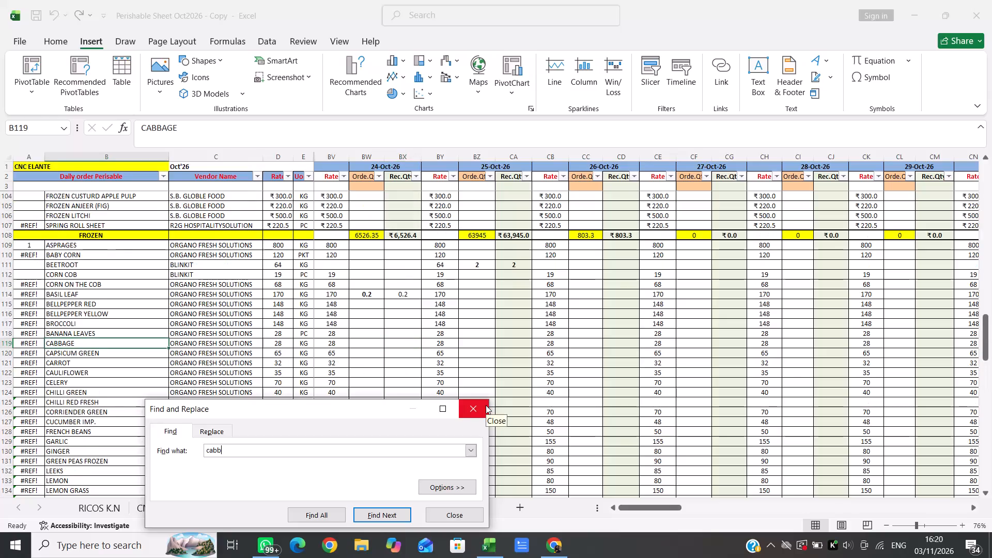
Finish the cabb search and go across the CABBAGE row from ORGANO FRESH SOLUTIONS toward the daily quantity cells.
left_click(473, 407)
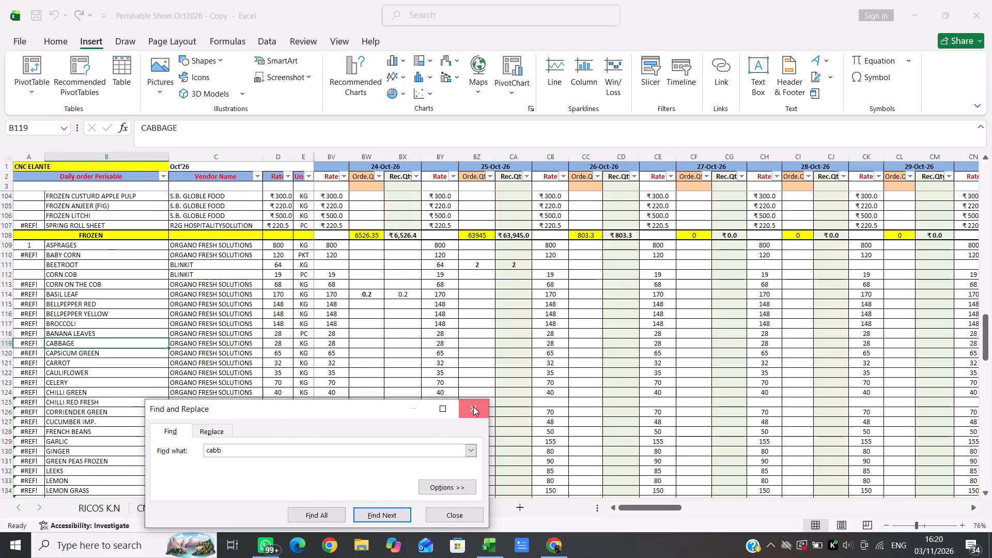
key("Right")
key("Right")
key("Right")
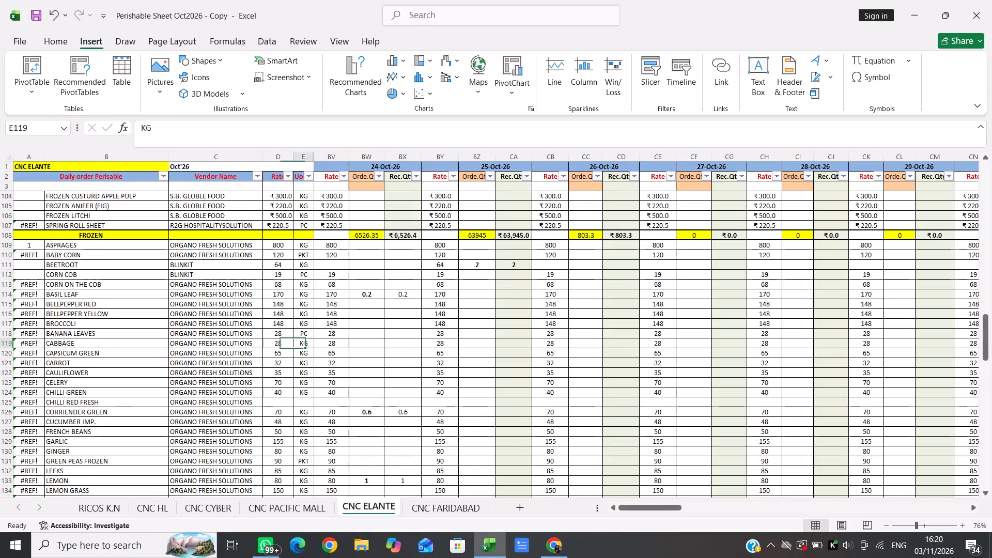
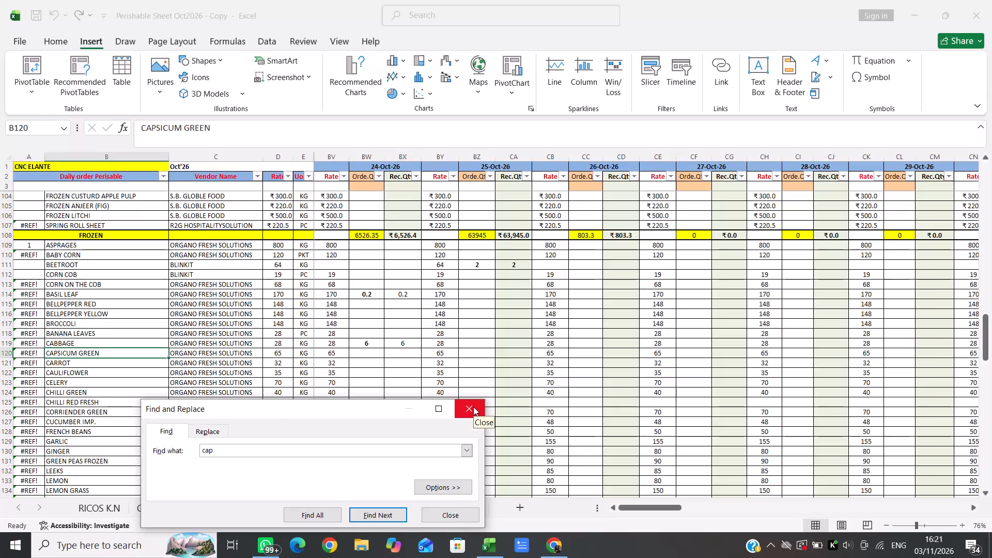
Enter 4 as the 24-Oct-26 ordered quantity for CAPSICUM GREEN from ORGANO FRESH SOLUTIONS.
left_click(473, 407)
key("Right")
key("Right")
key("Right")
key("Right")
key("Right")
key("4")
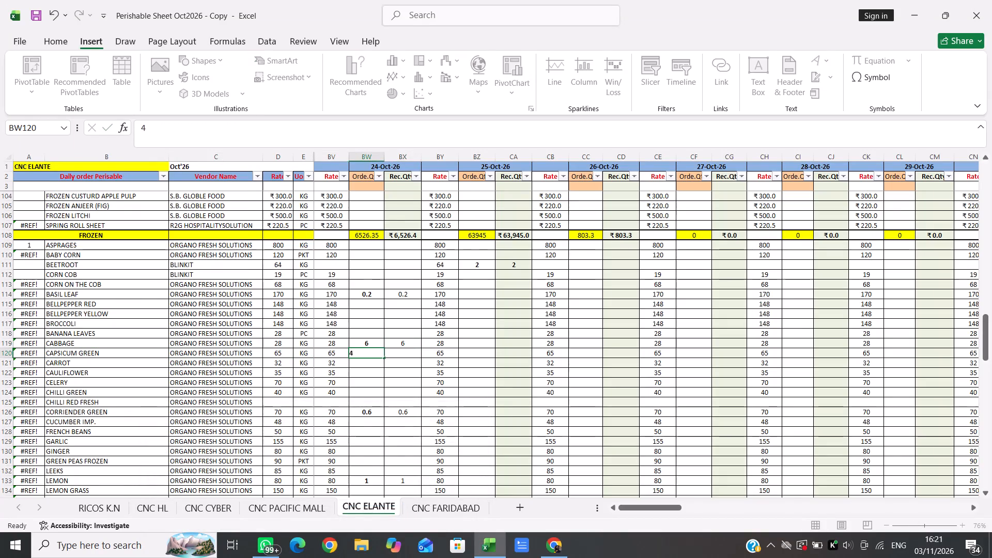
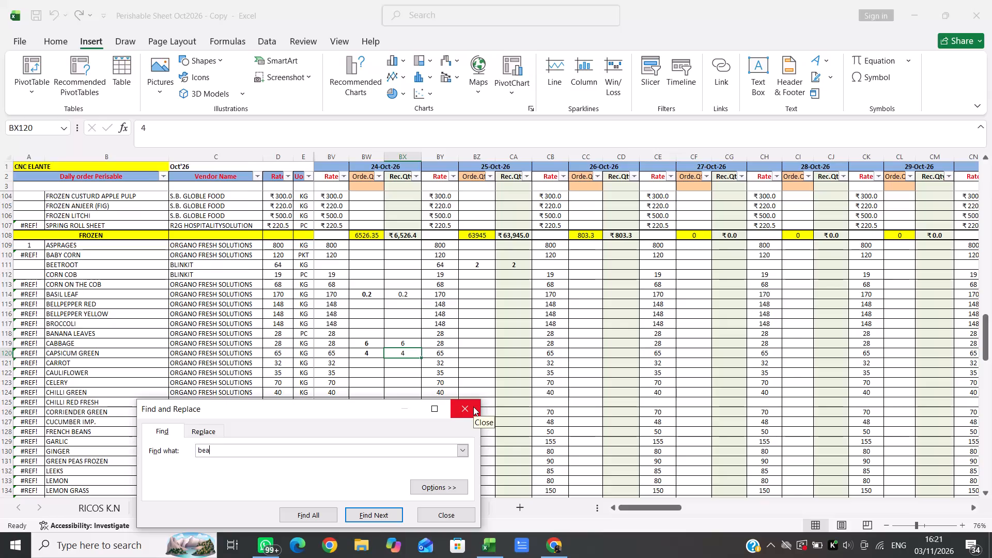
Search the CNC ELANTE sheet for beans and select the 24-Oct-26 ordered quantity cell for FRENCH BEANS.
key("Return")
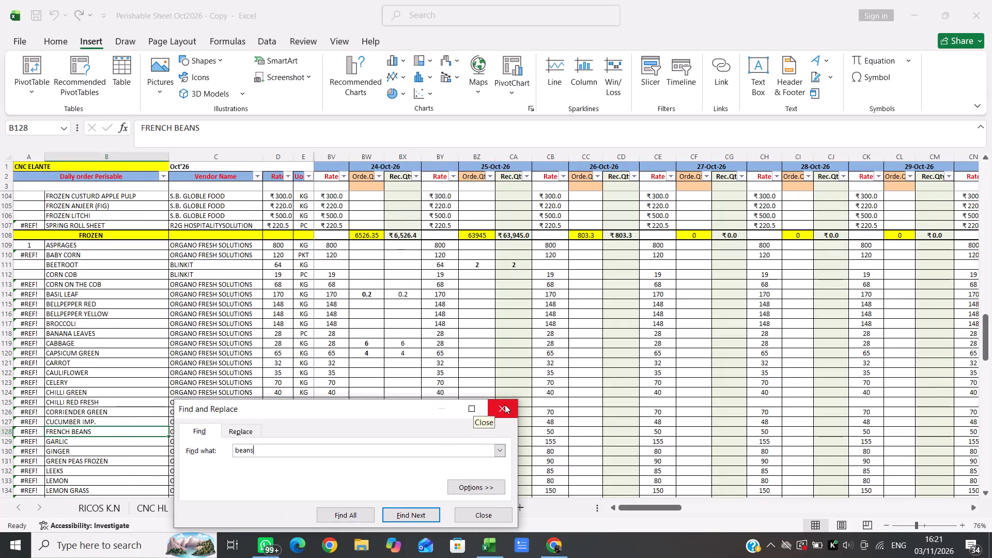
left_click(505, 405)
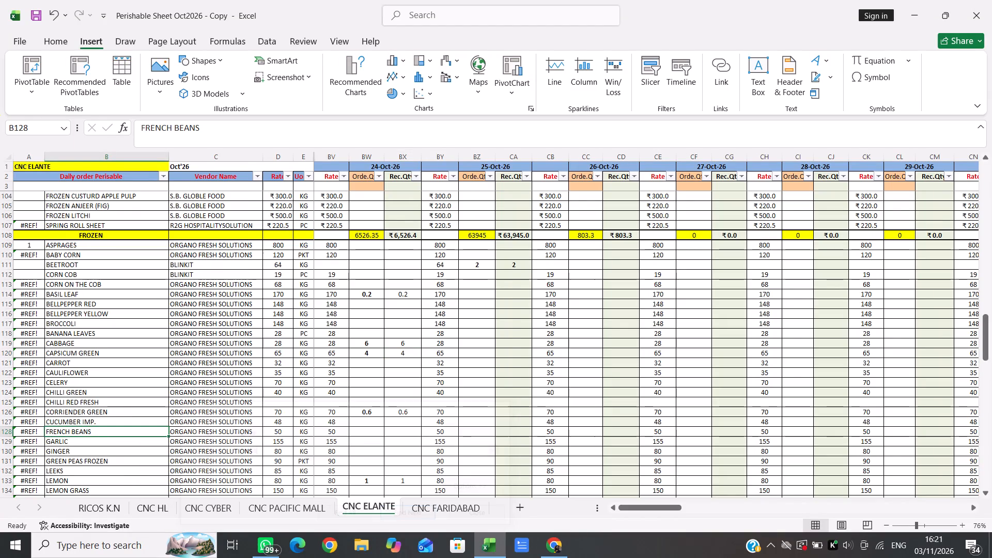
key("Right")
key("Right")
key("Right")
key("Right")
key("Right")
key("alt+space")
key("alt+Tab")
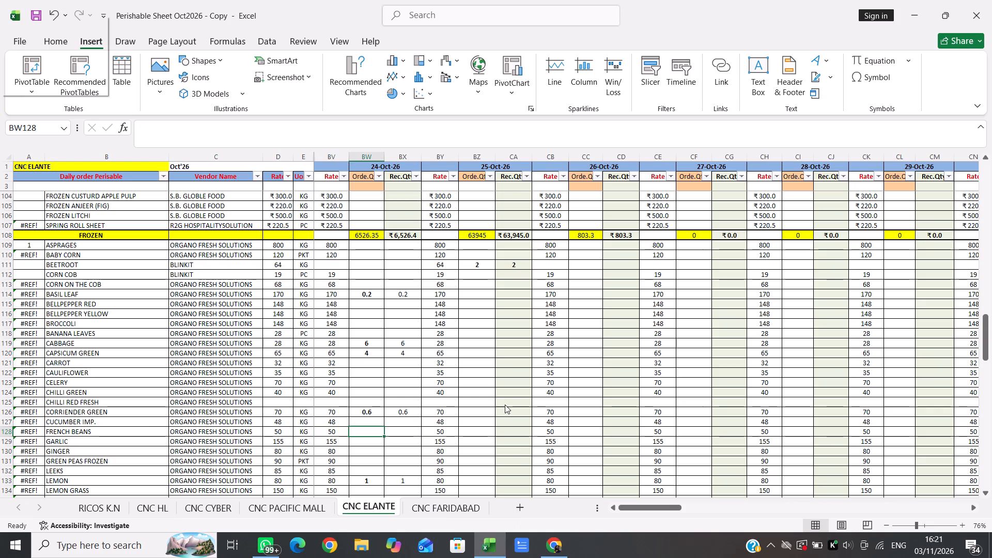
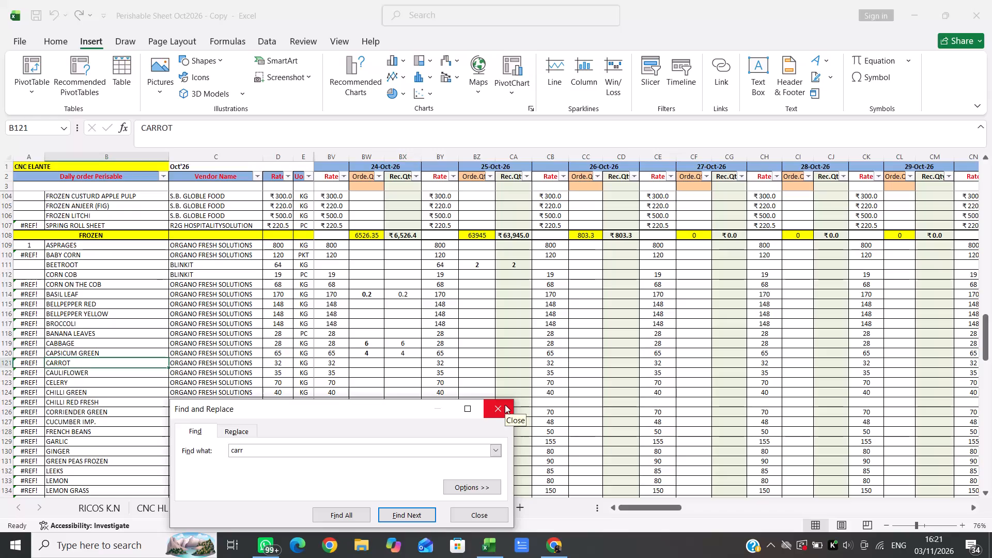
Close the search for carrot and select the 24-Oct-26 ordered quantity cell for CARROT on the CNC ELANTE sheet.
left_click(505, 405)
key("Right")
key("Right")
key("Right")
key("Right")
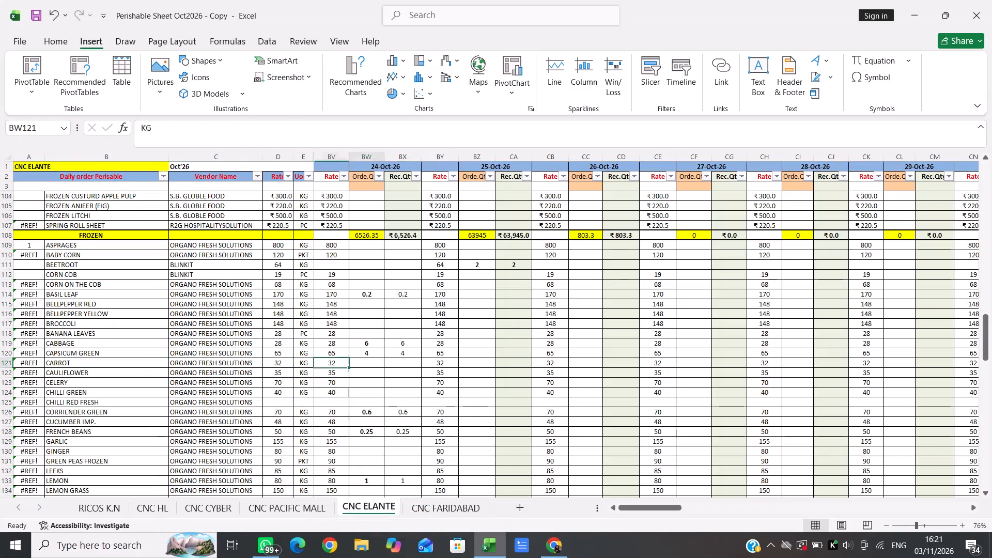
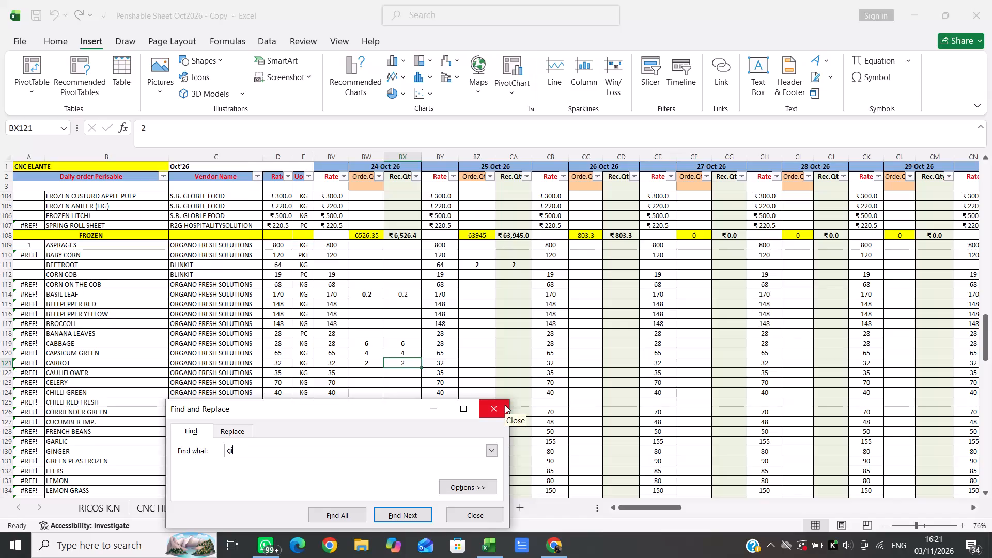
Search the CNC ELANTE sheet for "ging" and go along the GINGER row toward its 24-Oct-26 quantity cells.
type("ng")
key("Return")
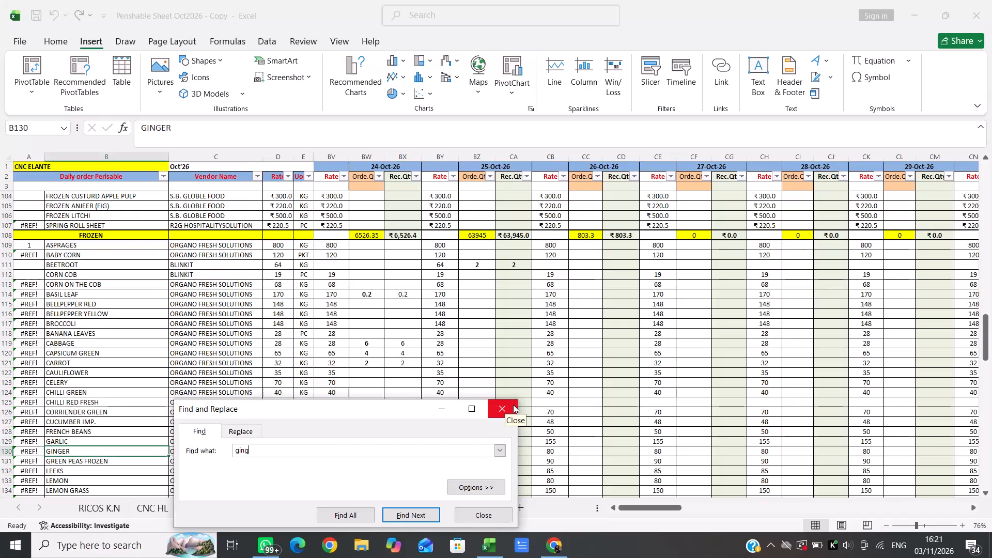
left_click(509, 406)
key("Right")
key("Right")
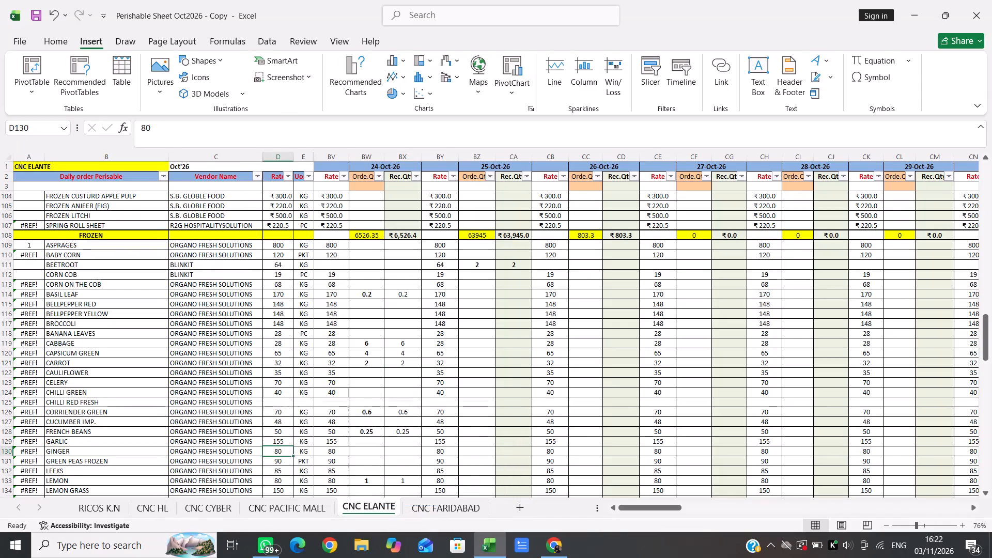
key("Right")
key("Right")
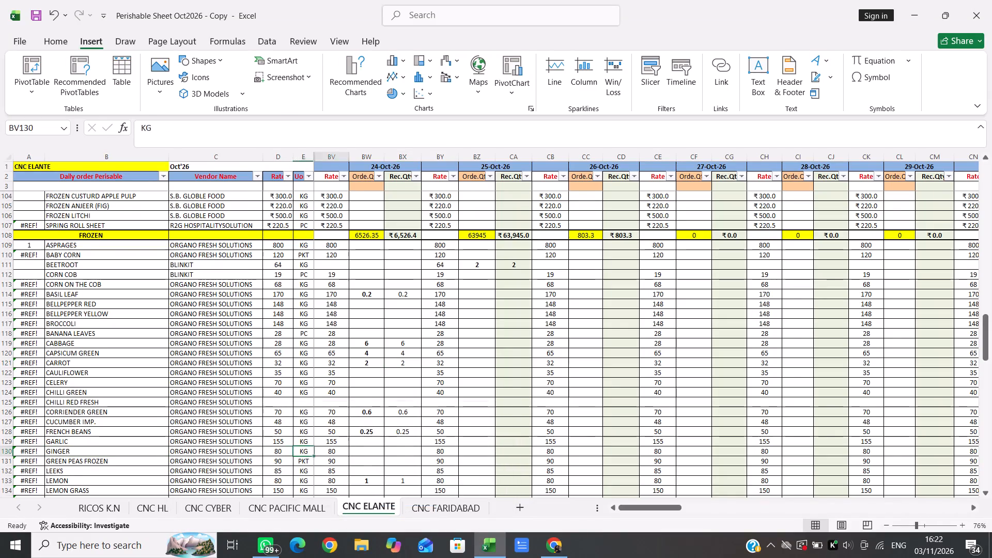
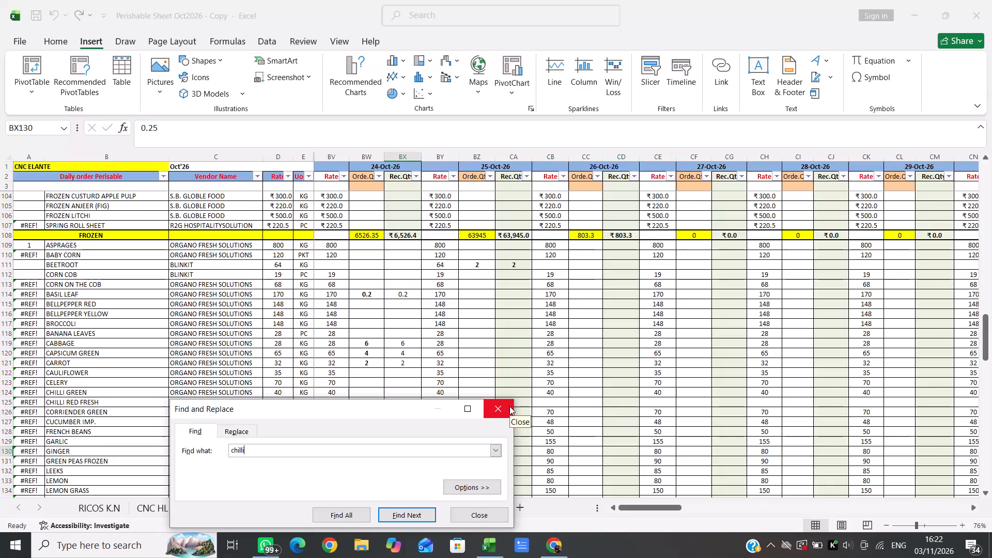
Search the CNC ELANTE sheet for "chilli" and go along the CHILLI GREEN row to its 24-Oct-26 ordered quantity cell.
key("Return")
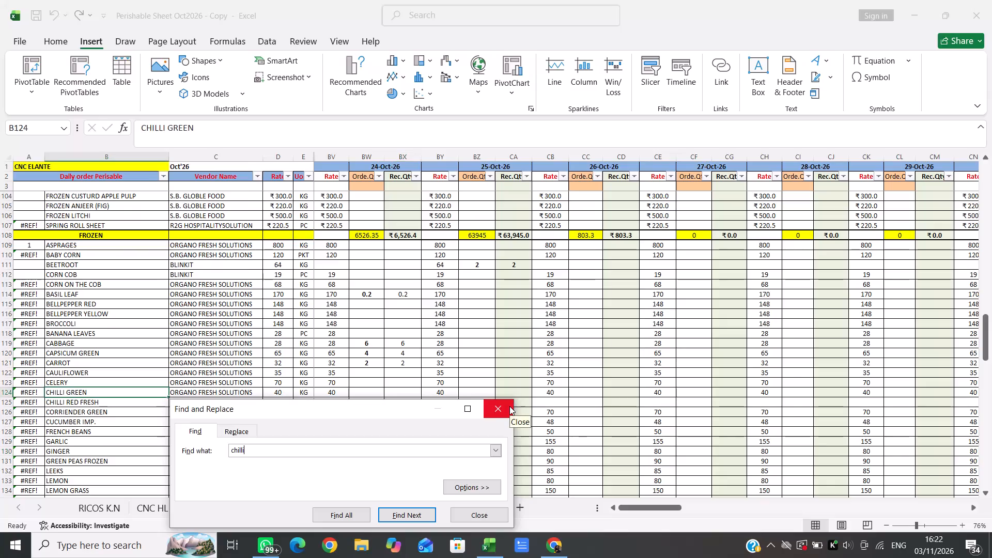
left_click(504, 409)
key("Right")
key("Right")
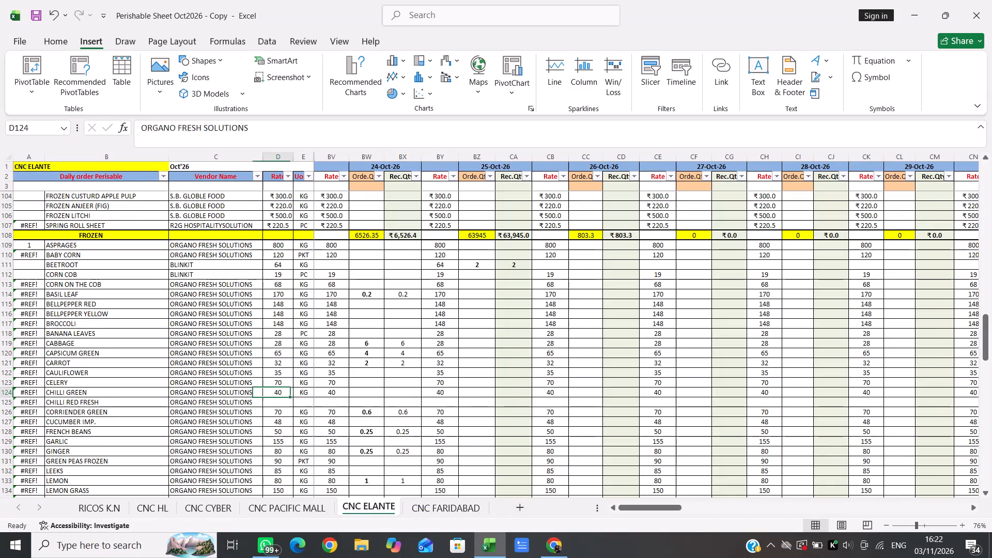
key("Right")
key("Right")
key("Right")
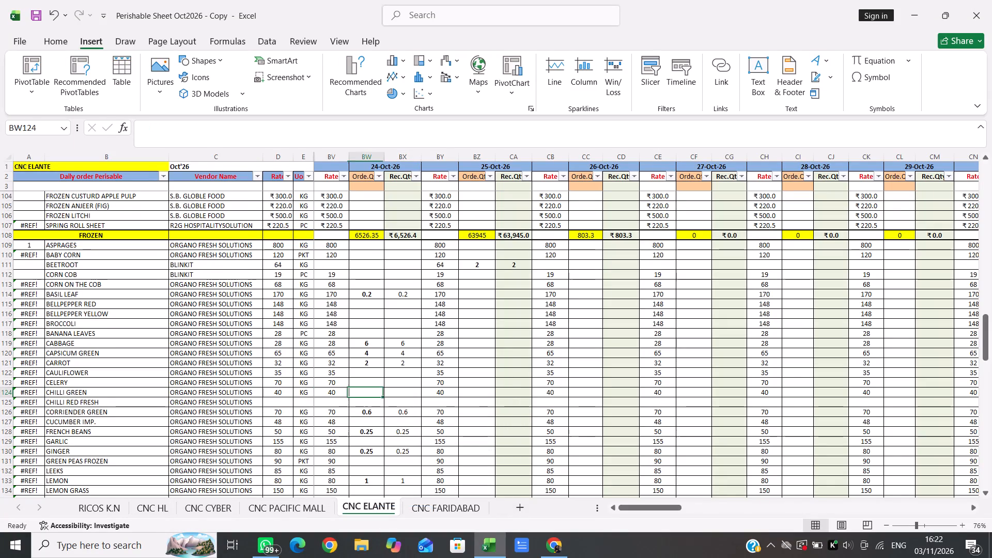
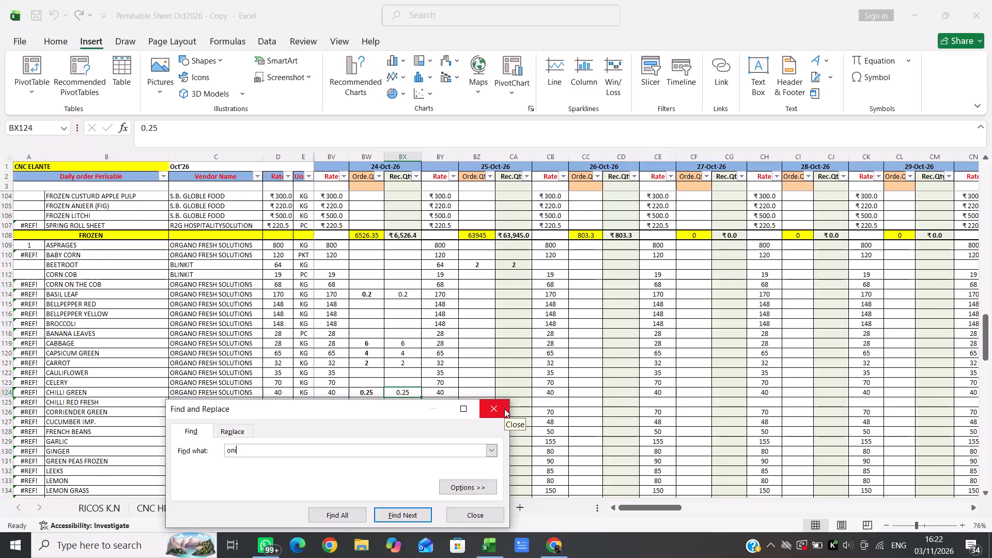
Search the CNC ELANTE sheet for "oni" up to SPRING ONION and go along that row towards its 24-Oct-26 quantity cells.
key("Return")
key("Return")
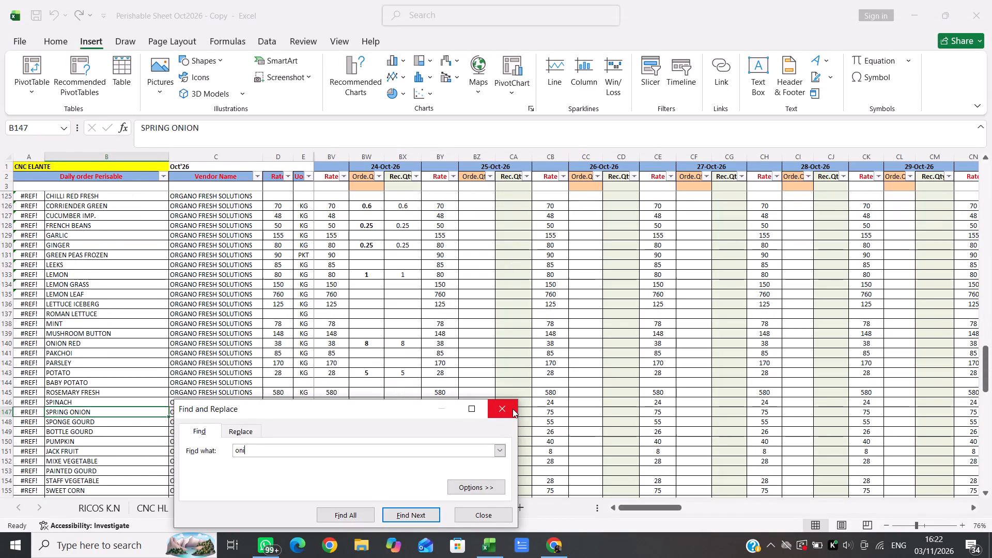
left_click(513, 409)
key("Right")
key("Right")
key("Right")
key("Right")
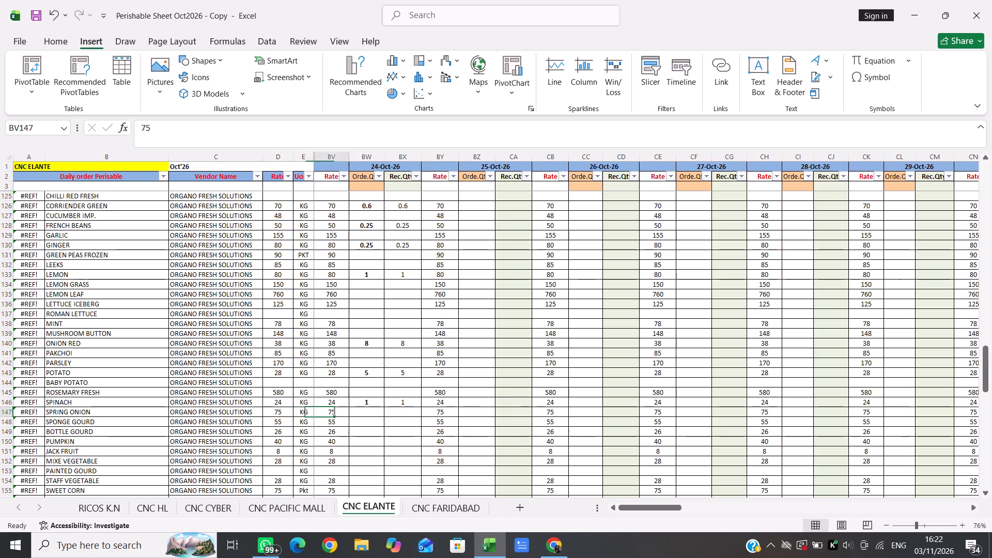
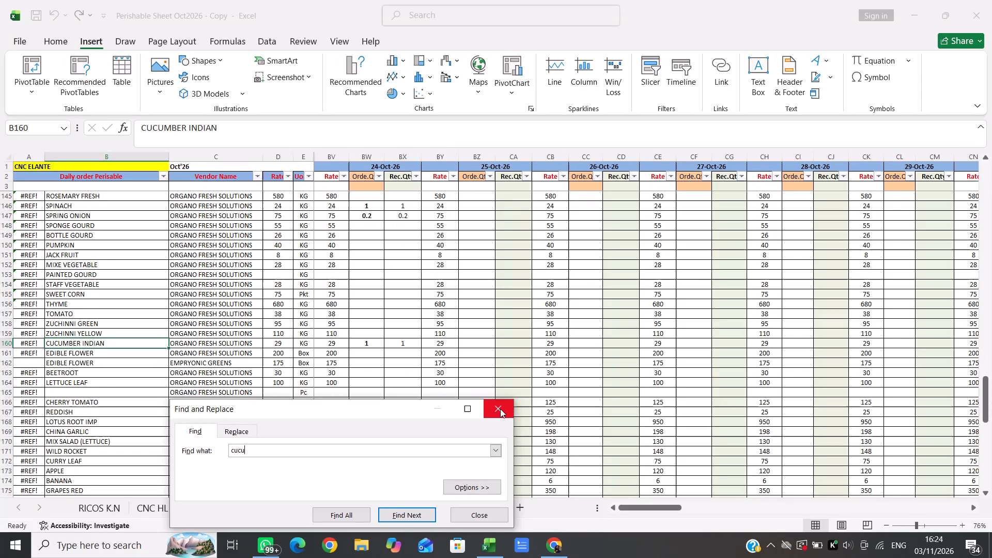
Continue the "cucu" search in CNC ELANTE to CUCUMBER IMP. and go along that row towards its 24-Oct-26 quantity cells.
key("Return")
left_click(500, 409)
key("Right")
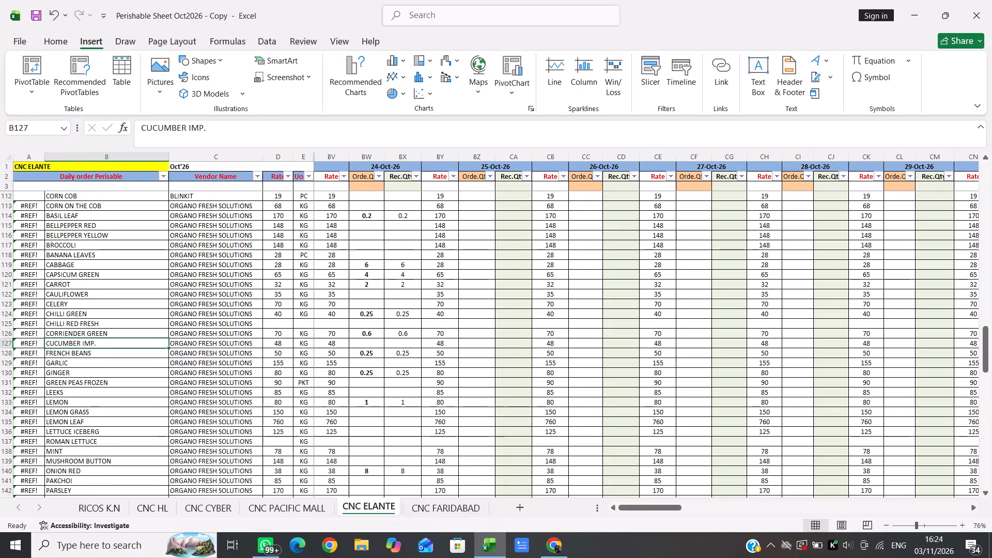
key("Right")
key("Right")
key("Right")
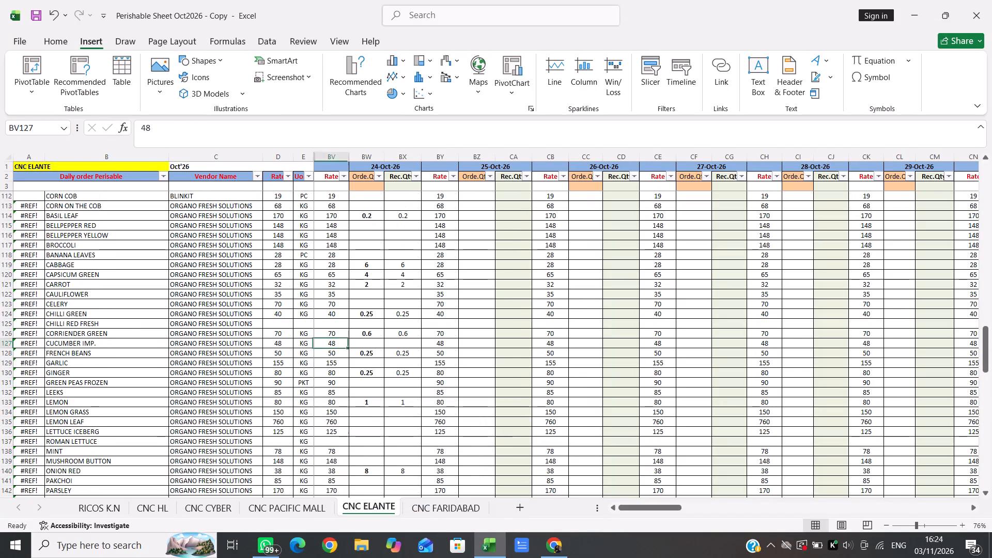
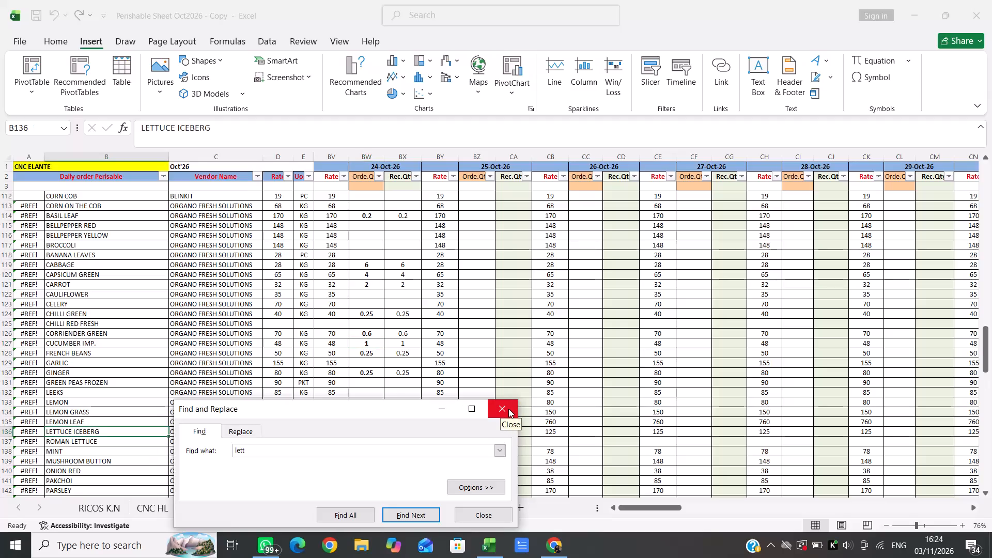
Continue the "lett" search in CNC ELANTE to LETTUCE LEAF and go along that row towards its 24-Oct-26 quantity cells.
key("Return")
key("Return")
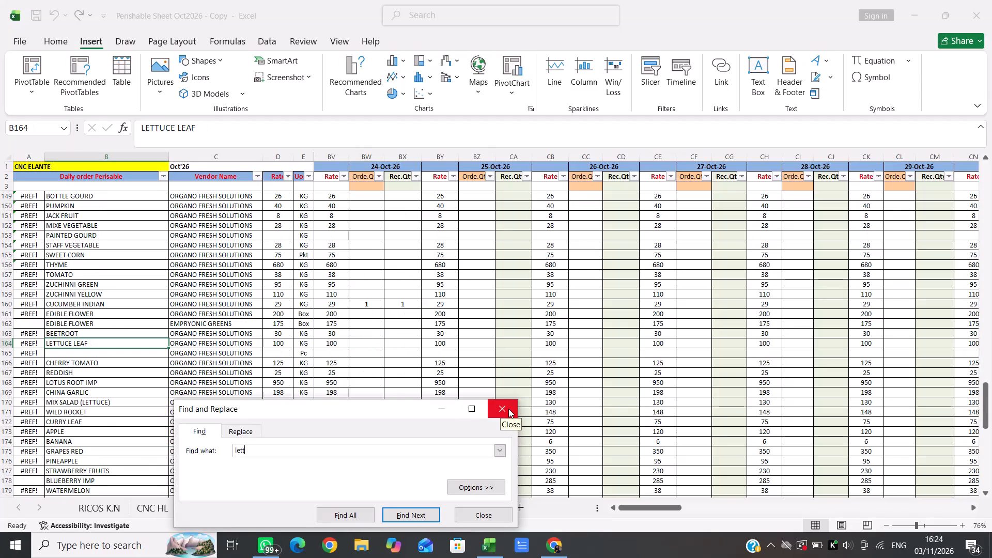
left_click(508, 409)
key("Right")
key("Right")
key("Right")
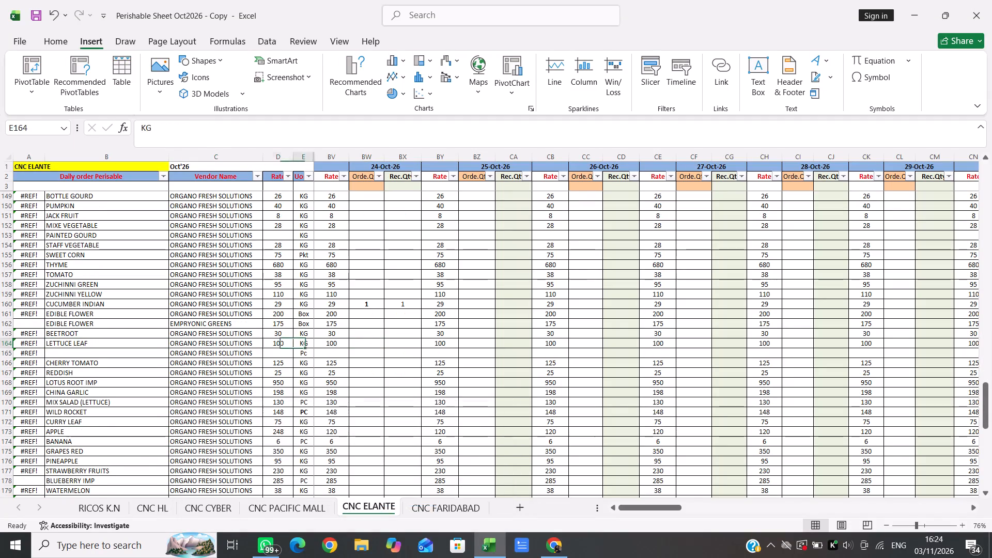
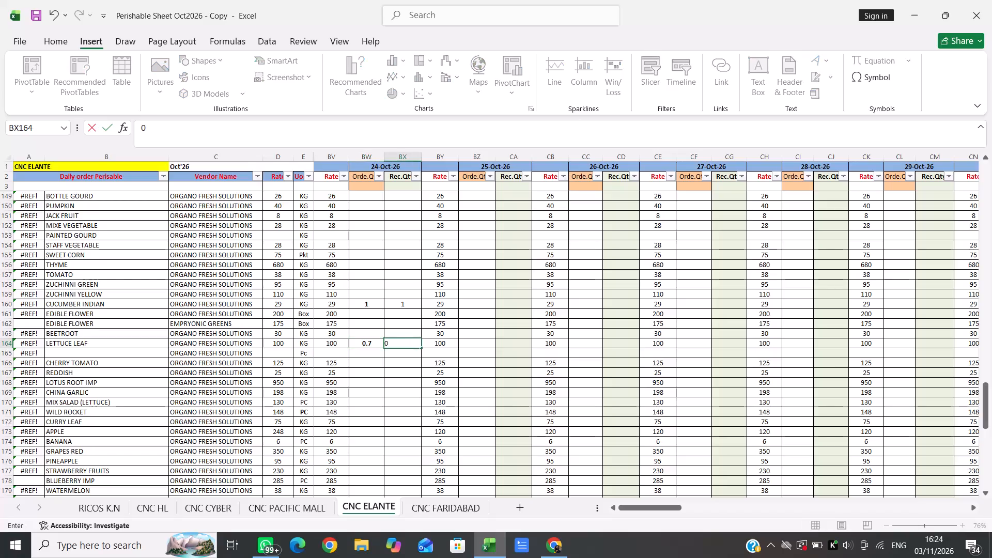
Record 0.7 as LETTUCE LEAF's received quantity for 24-Oct-26 and re-enter its ordered quantity for the same date.
key("Left")
key("1")
key("Right")
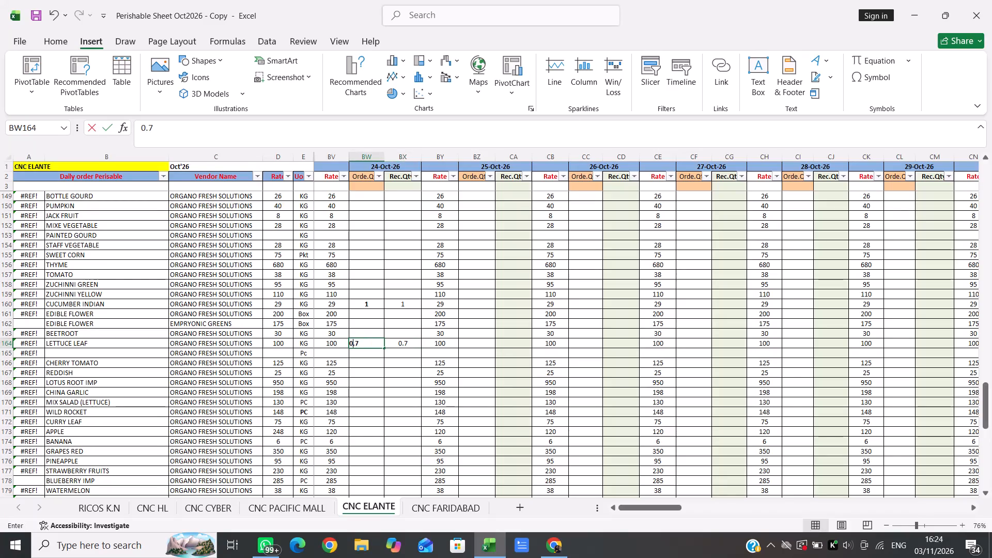
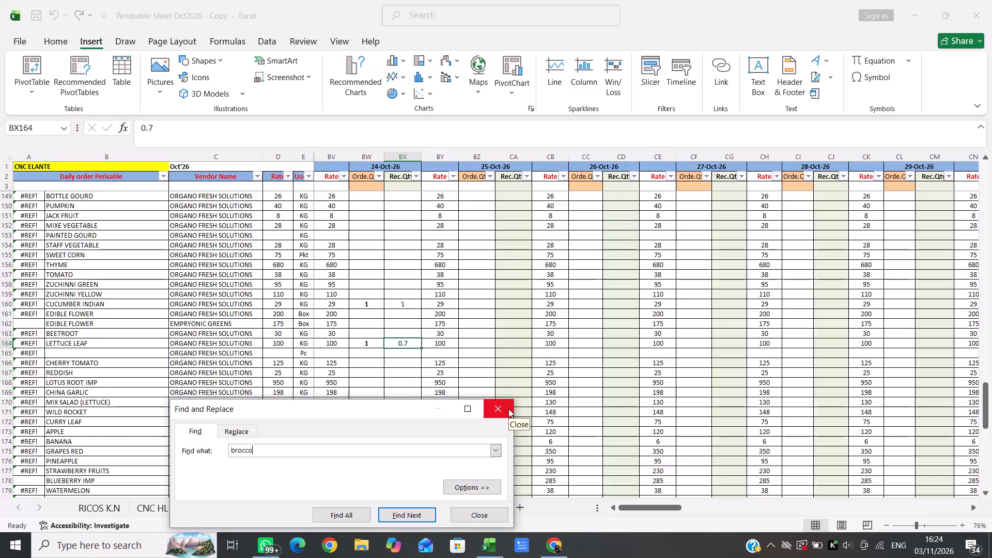
Find the BROCCOLI row on the CNC ELANTE sheet and enter 2 as its ordered quantity for 24-Oct-26.
key("Return")
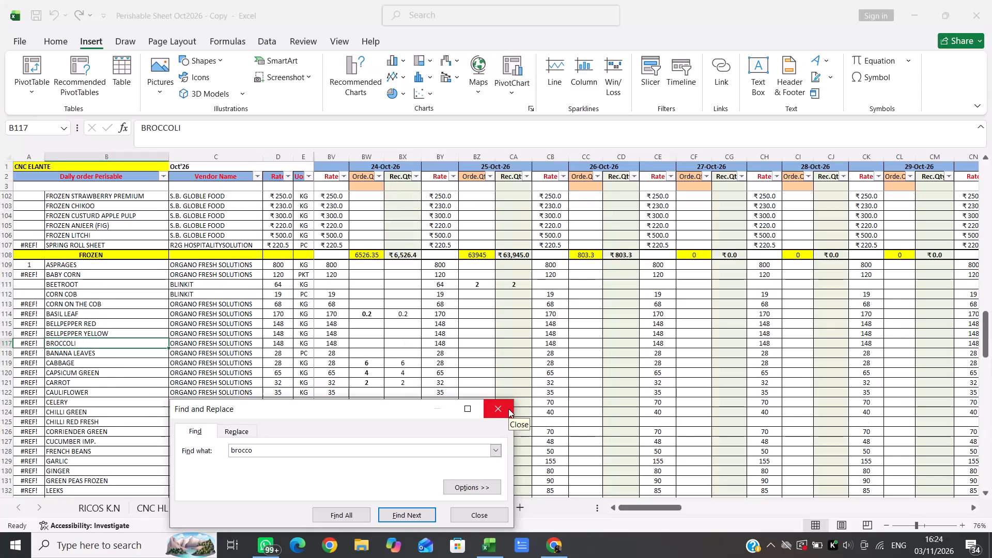
left_click(508, 409)
key("Right")
key("Right")
key("Right")
key("Right")
key("Right")
key("2")
key("Right")
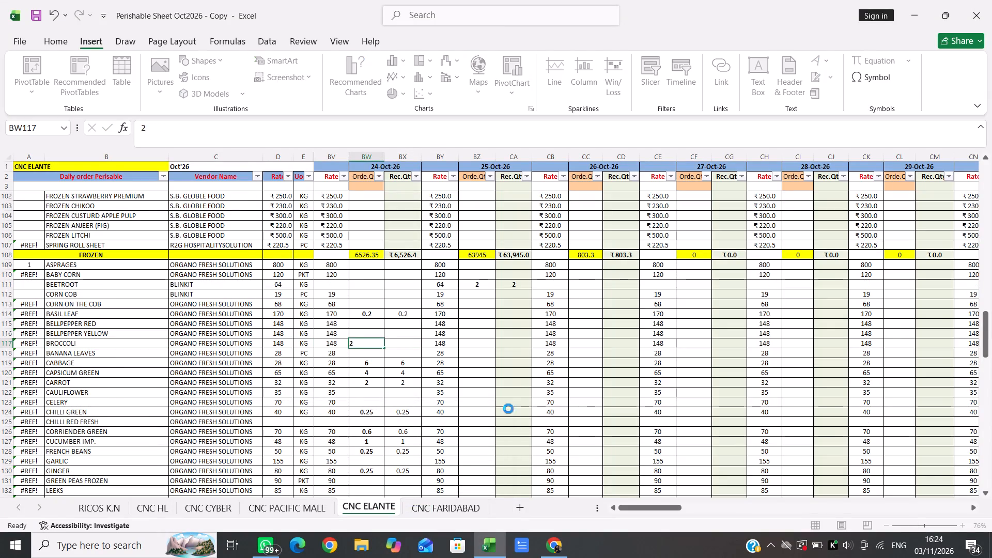
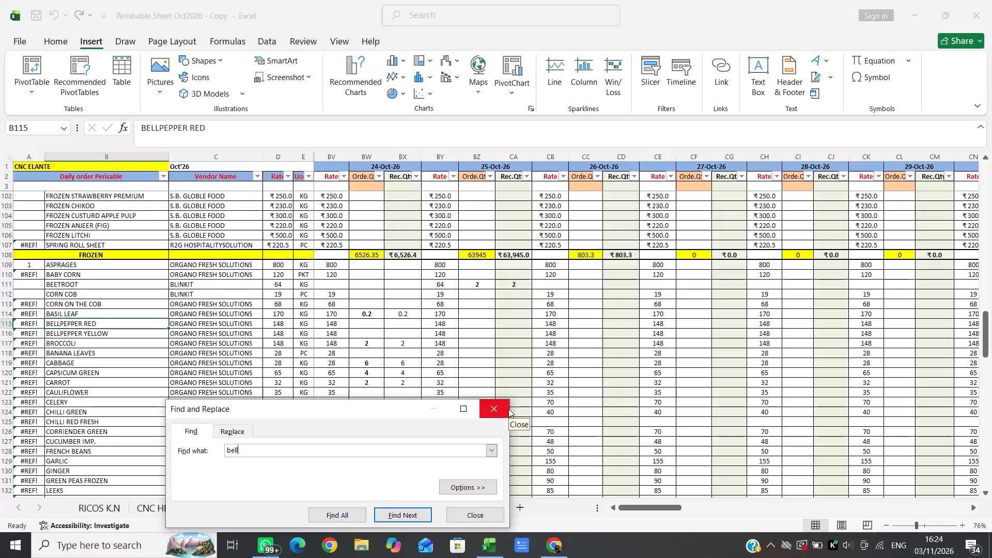
Enter 1 as the ordered quantity for BELLPEPPER RED under 24-Oct-26 on the CNC ELANTE sheet.
left_click(497, 410)
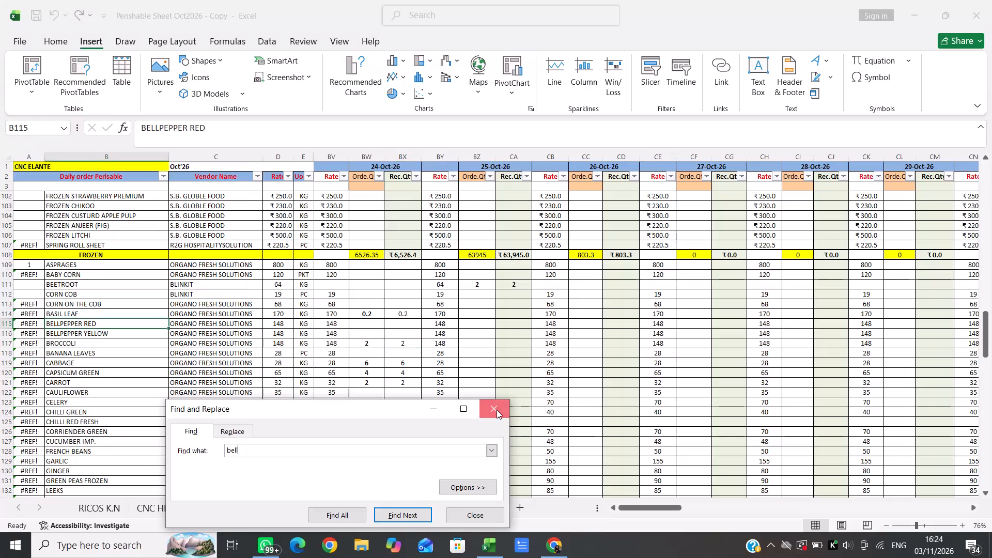
key("Right")
key("Right")
key("Right")
key("Right")
key("Right")
key("1")
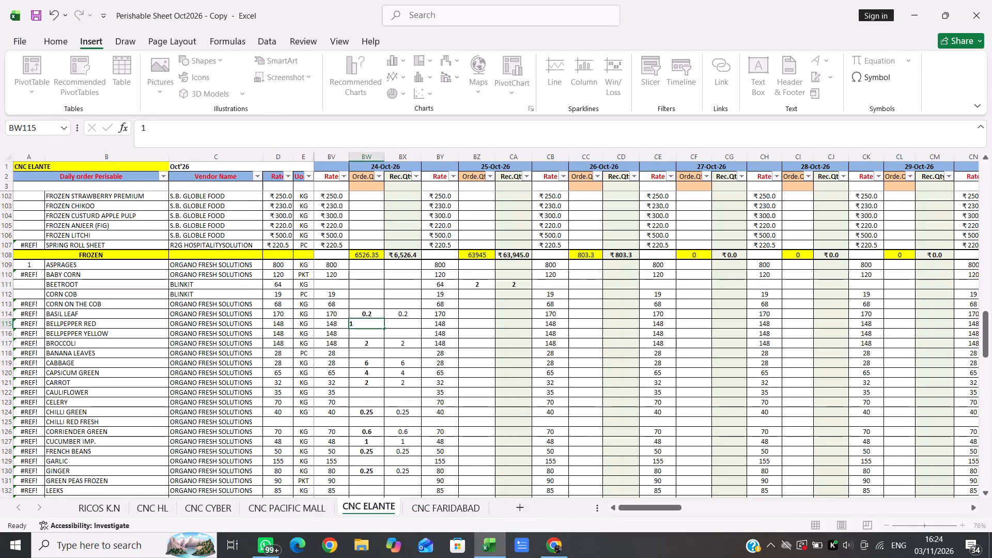
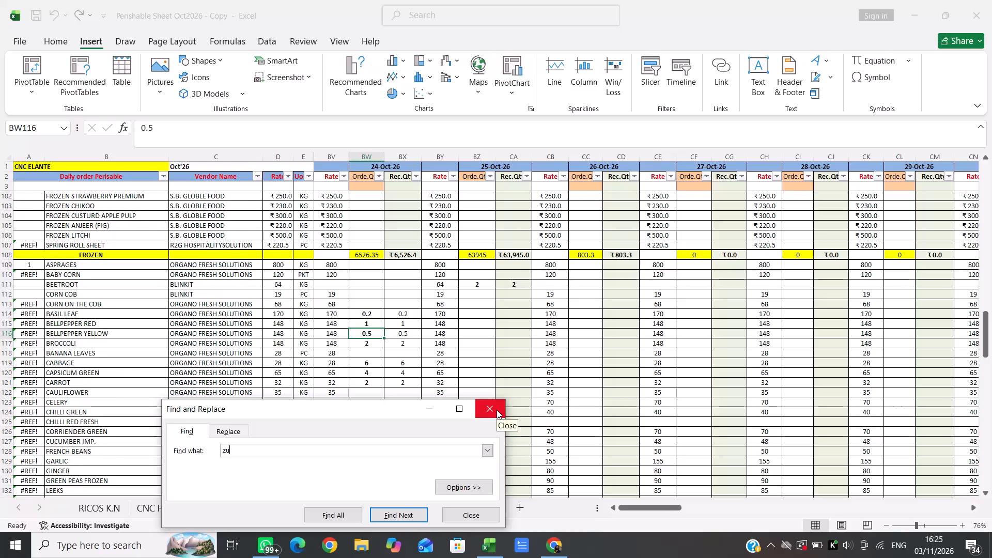
Find the ZUCHINNI GREEN row and enter 1 as both its ordered and received quantity under 24-Oct-26.
key("Return")
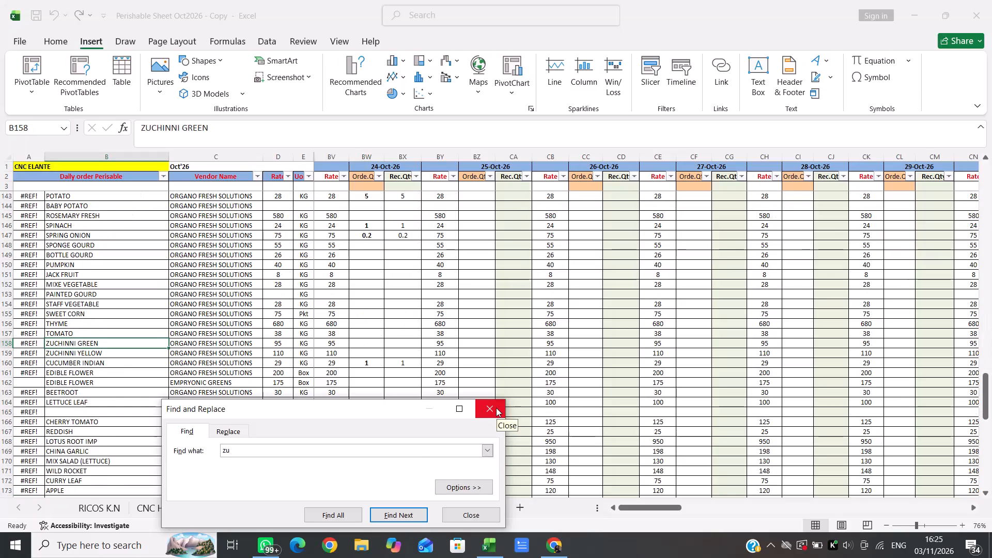
left_click(496, 408)
key("Right")
key("Right")
key("Right")
key("Right")
key("Right")
key("1")
key("Right")
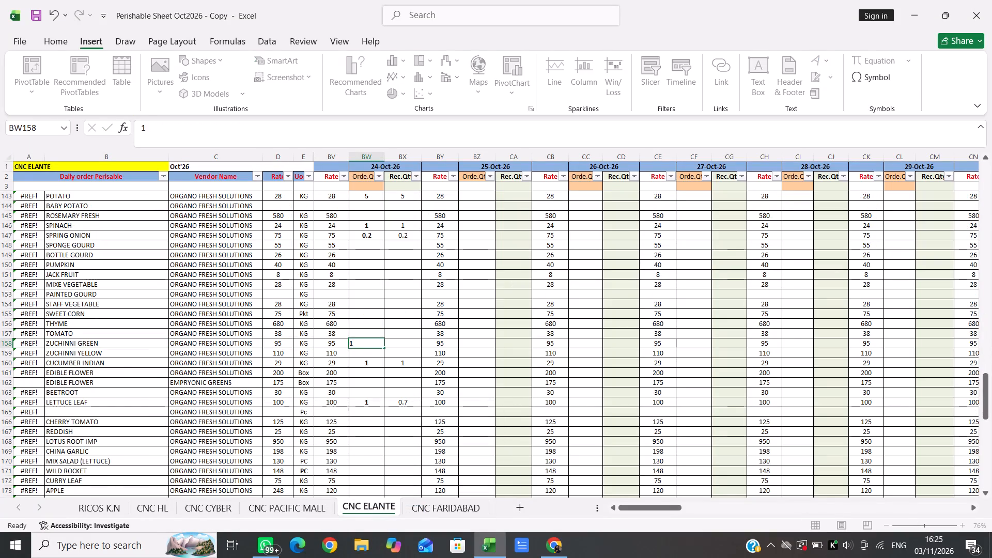
key("1")
key("Down")
Enter 0.5 as the received quantity for ZUCHINNI YELLOW under 24-Oct-26.
type("0.5")
key("Left")
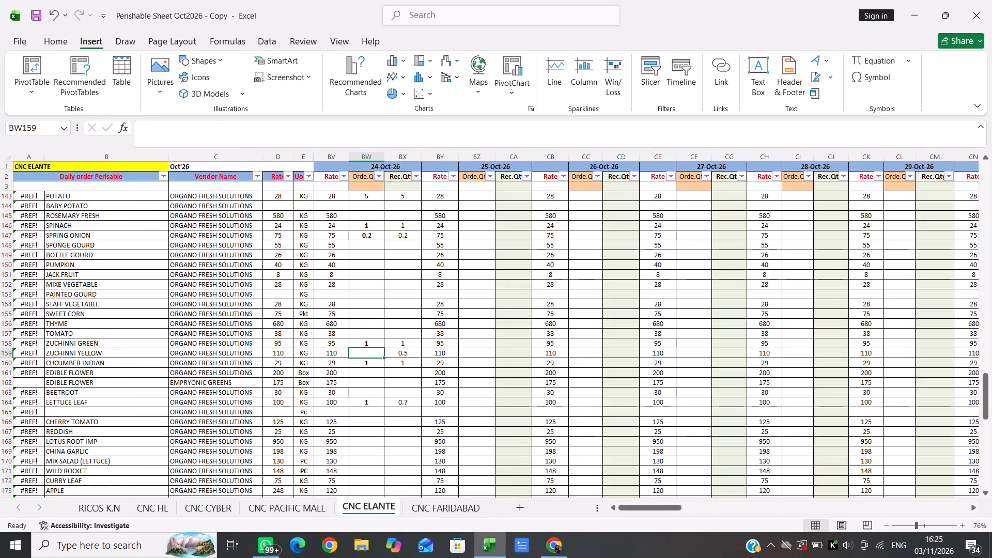
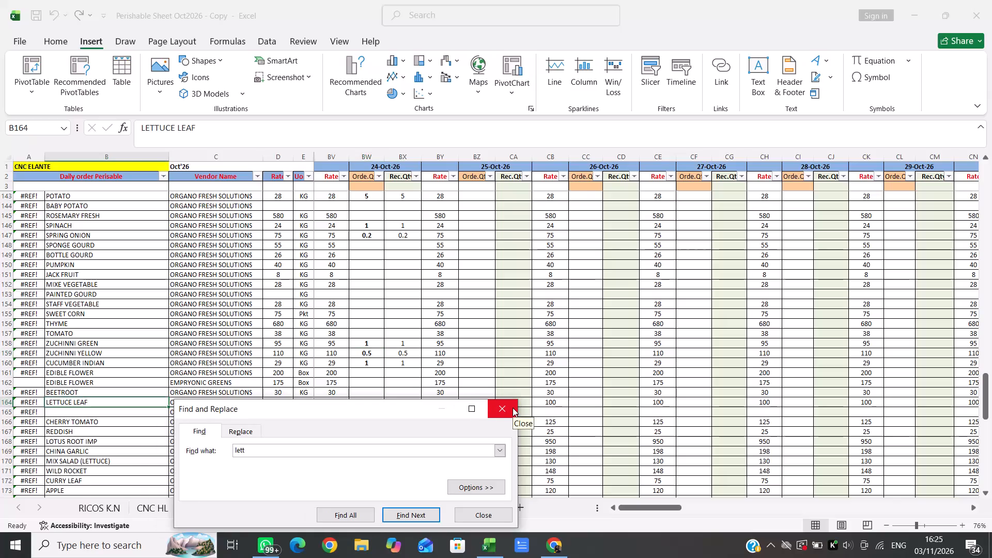
Find the LETTUCE ICEBERG row and enter 1.5 as its ordered quantity under 24-Oct-26.
key("Return")
key("Return")
left_click(513, 408)
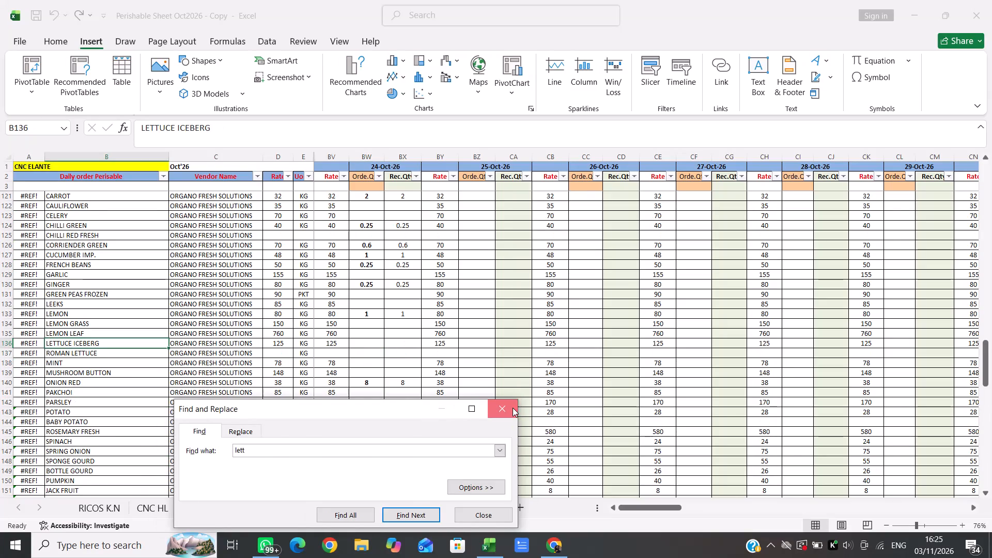
key("Right")
key("Right")
key("Right")
key("Right")
key("Right")
type("1.5")
key("Right")
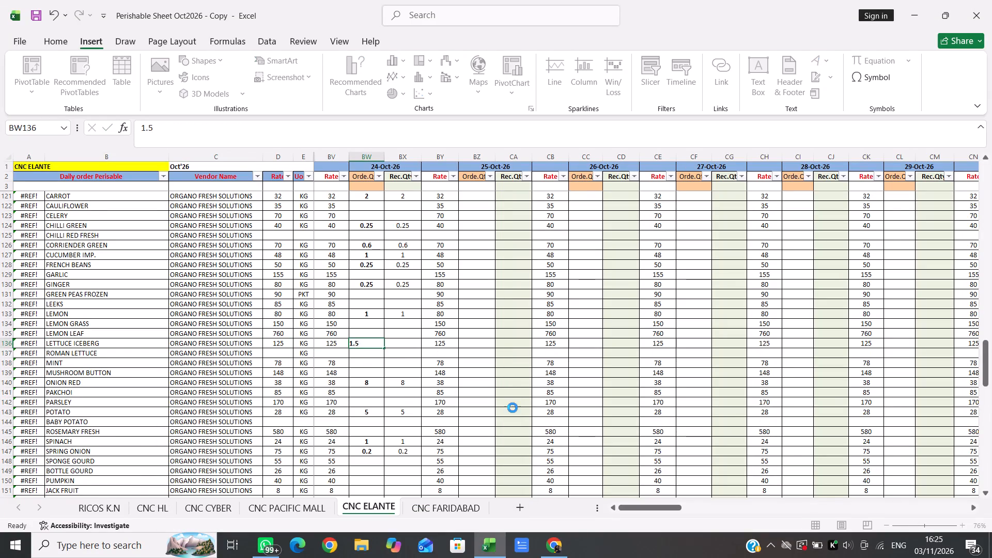
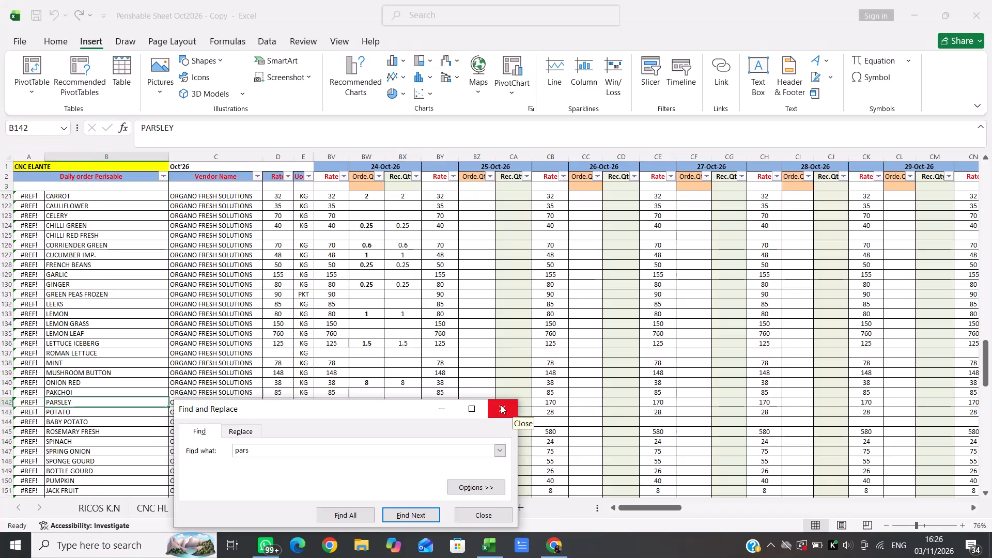
Enter 0.4 as the ordered quantity for PARSLEY under 24-Oct-26 on the CNC ELANTE sheet.
left_click(501, 405)
key("Right")
key("Right")
key("Right")
key("Right")
key("Right")
type("0.4")
key("Right")
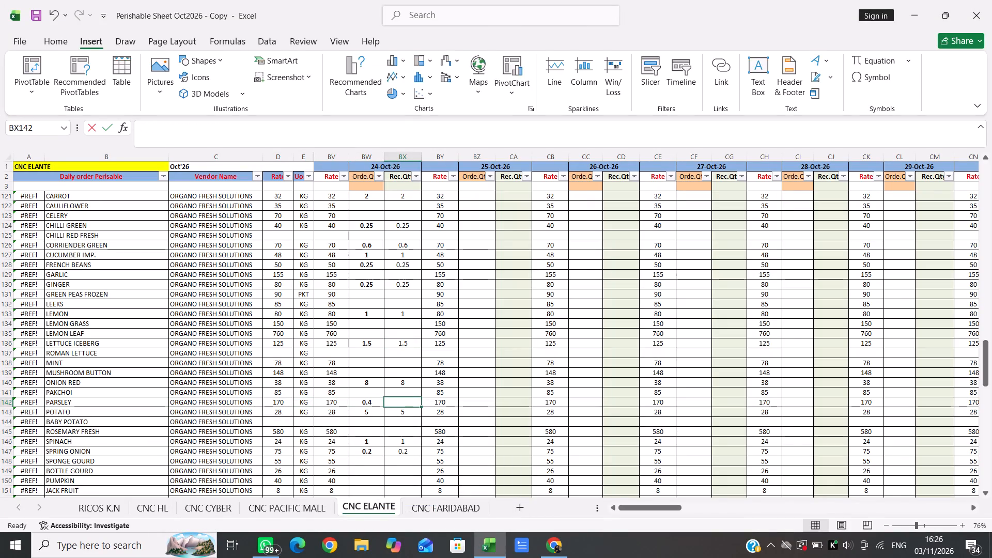
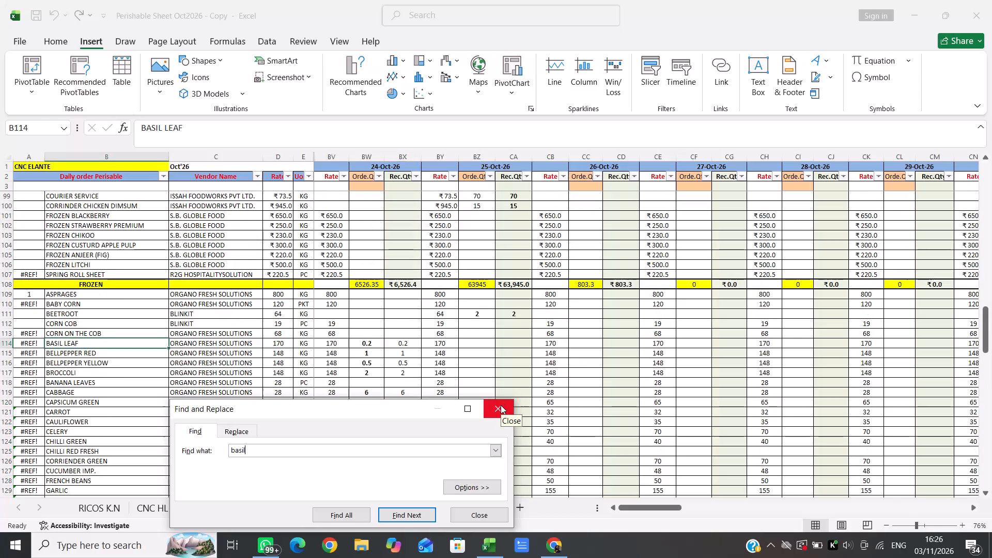
Set the ordered quantity for BASIL LEAF under 24-Oct-26 on the CNC ELANTE sheet to 1.
left_click(501, 405)
key("Right")
key("Right")
key("Right")
key("Right")
key("Right")
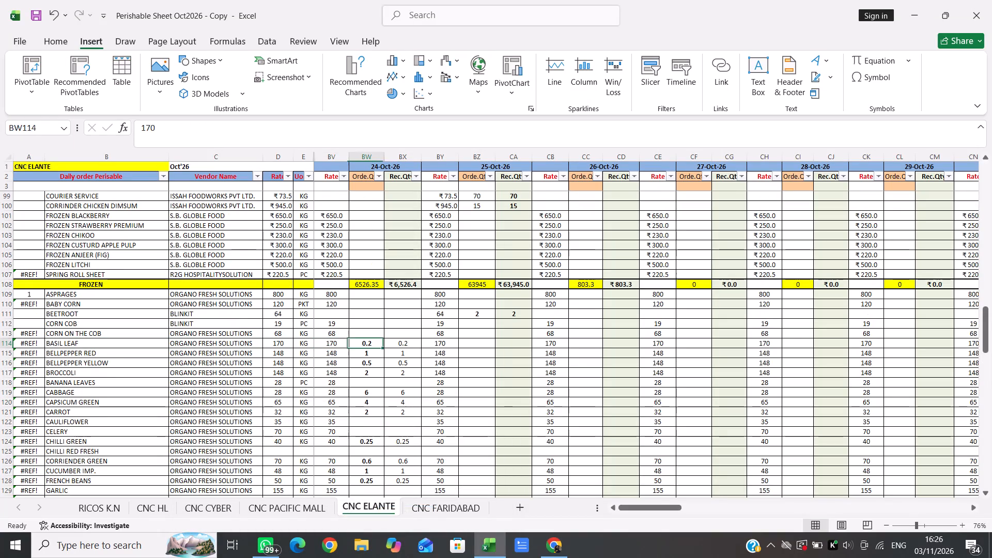
key("Right")
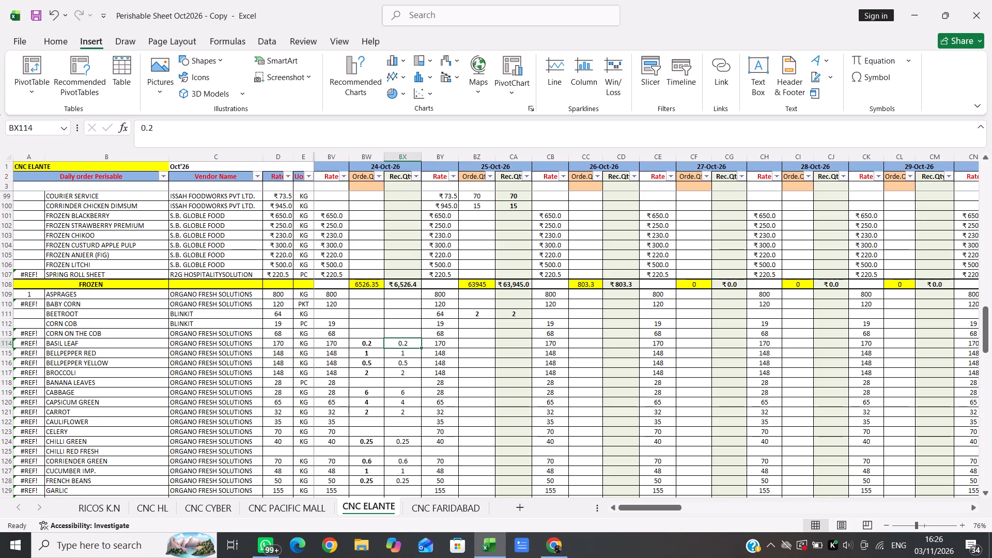
key("Left")
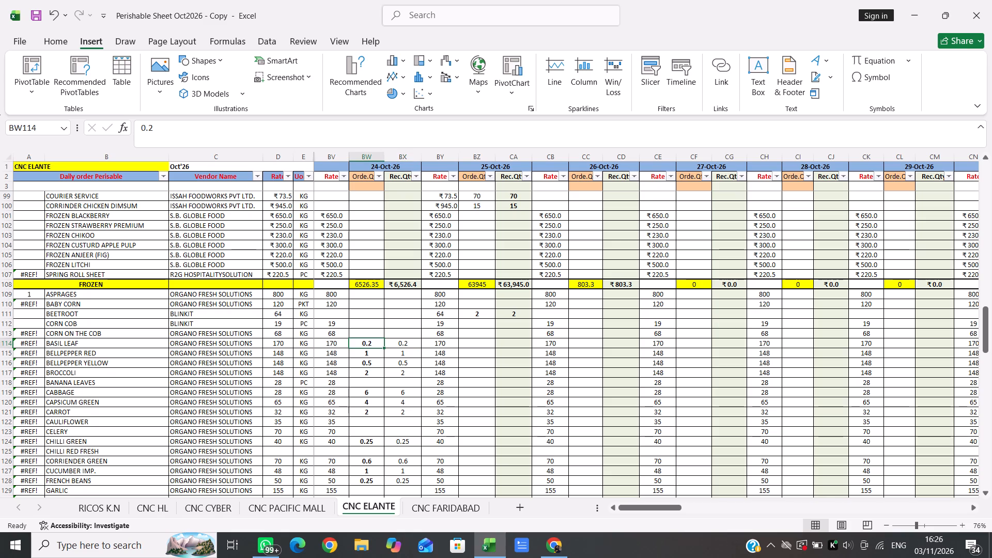
key("1")
key("Right")
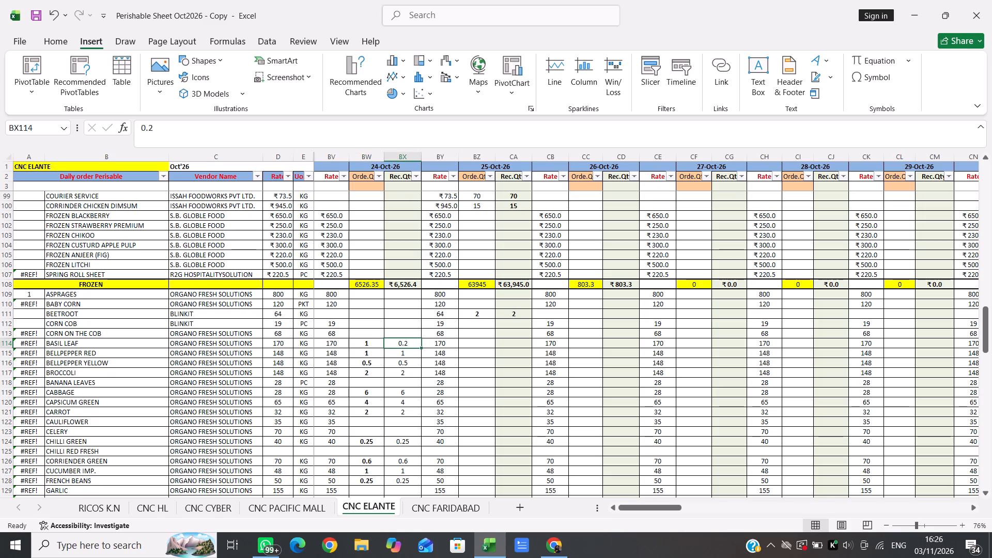
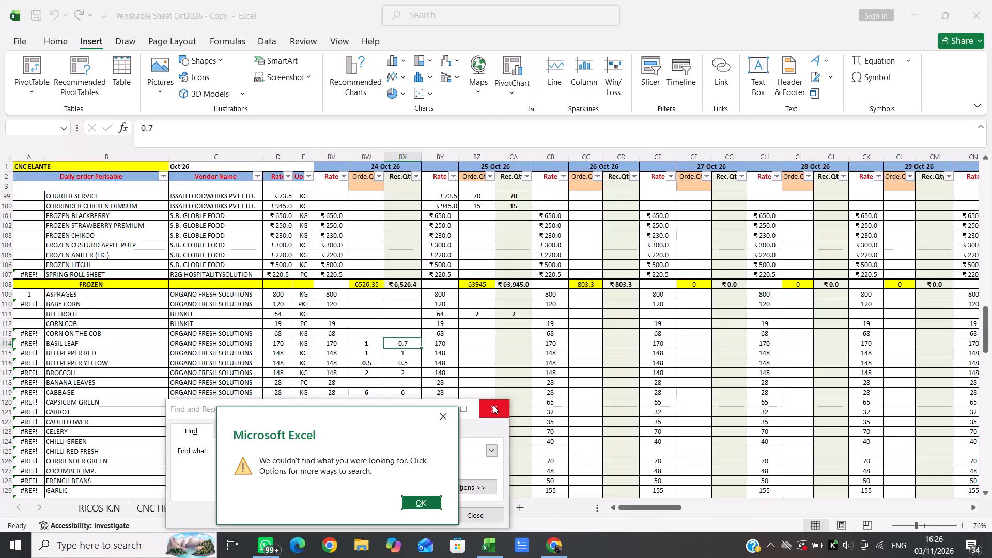
Find the item matching "pak" on the CNC ELANTE sheet and set PAKCHOI's 24-Oct-26 ordered quantity to 0.2.
key("Return")
key("BackSpace")
key("BackSpace")
key("BackSpace")
key("BackSpace")
key("BackSpace")
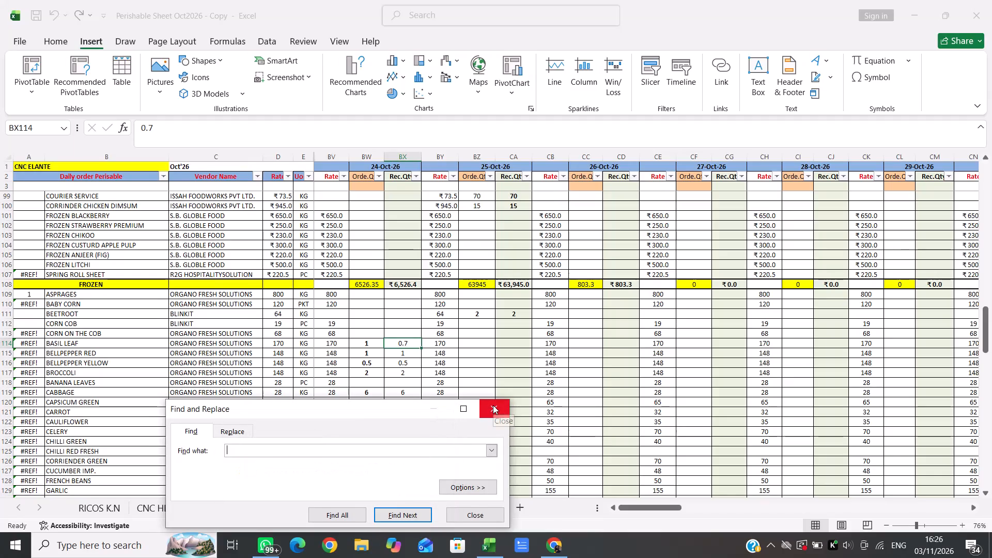
type("pak")
key("Return")
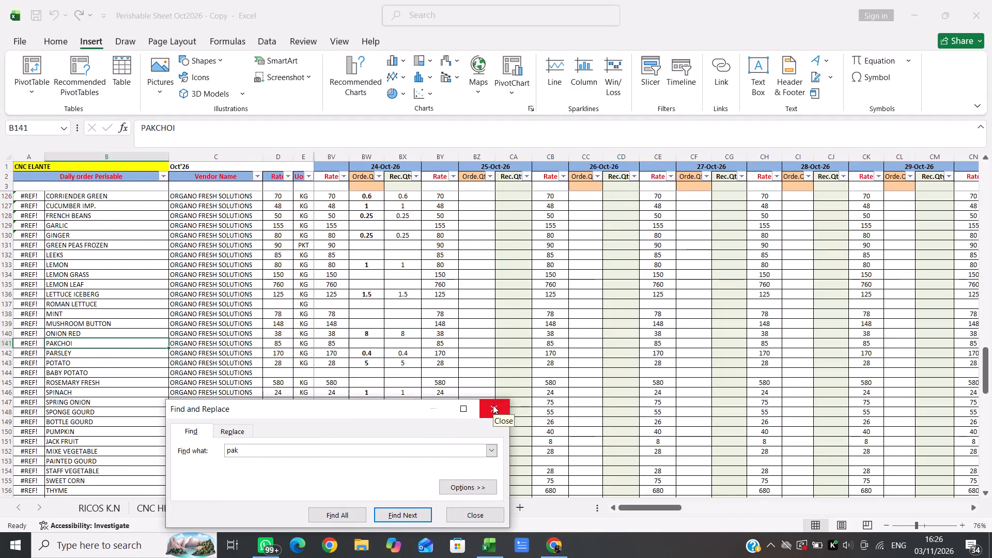
left_click(493, 405)
key("Right")
key("Right")
key("Right")
key("Right")
key("Right")
type("0.2")
key("Right")
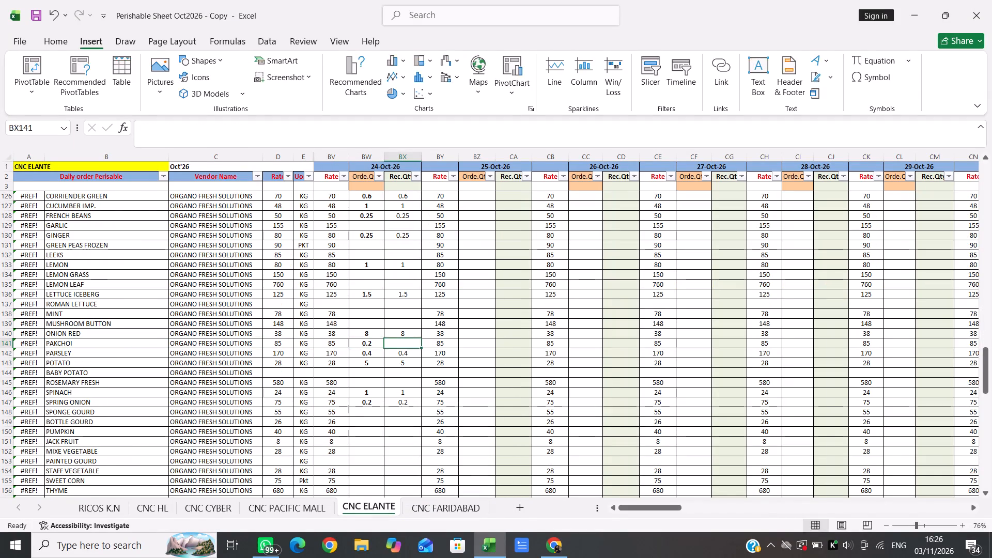
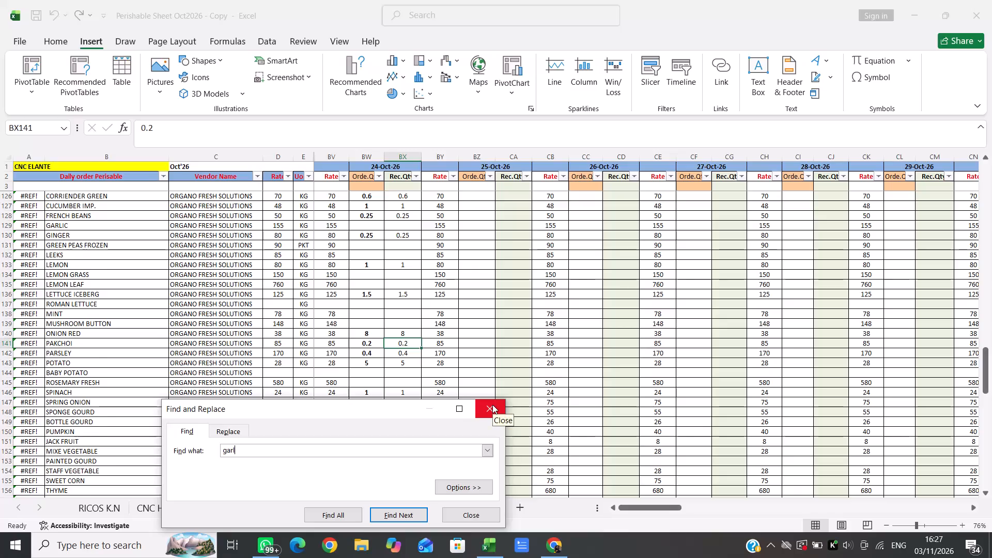
Find the item matching "garl" on the CNC ELANTE sheet and go to the GARLIC row's 24-Oct-26 entries.
key("Return")
key("Return")
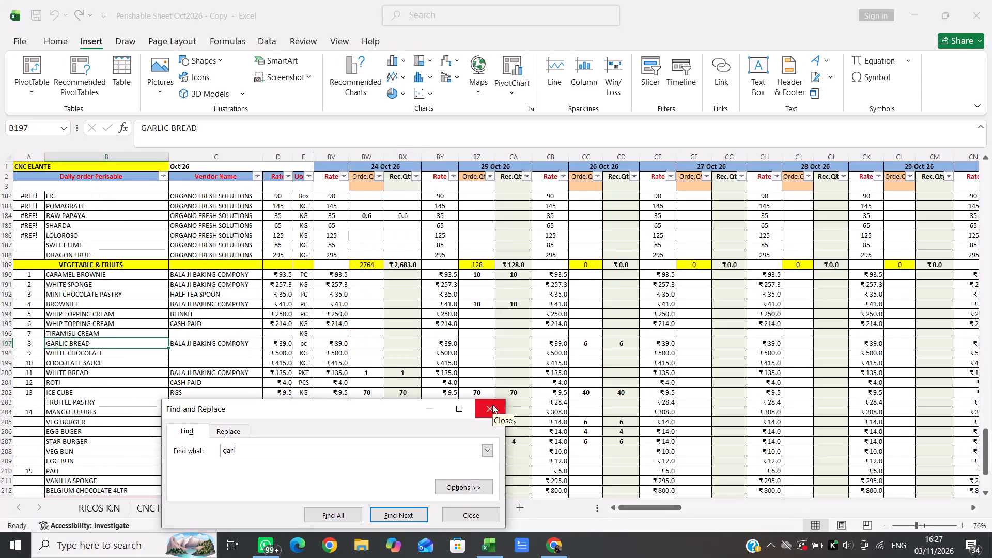
key("Return")
left_click(492, 405)
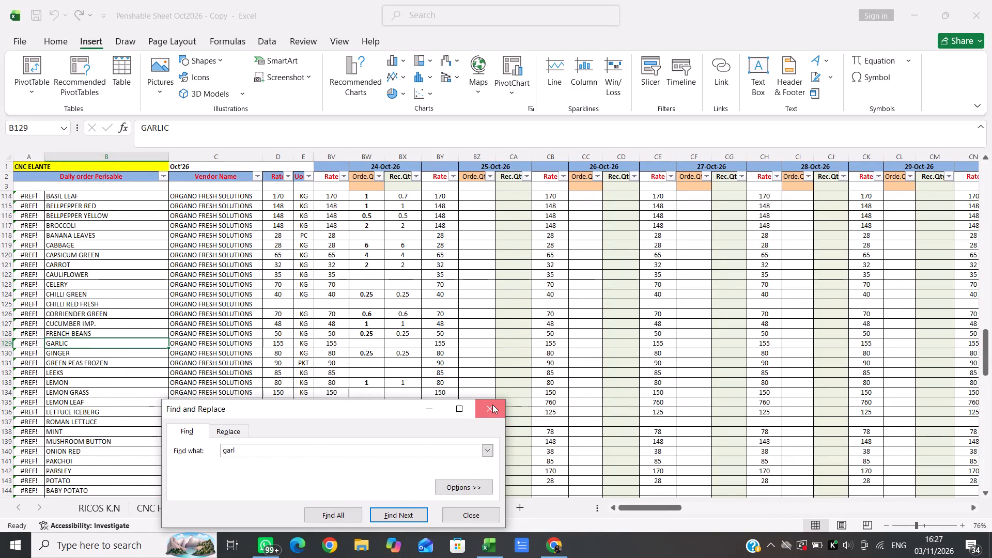
key("Right")
key("Right")
key("Right")
key("Right")
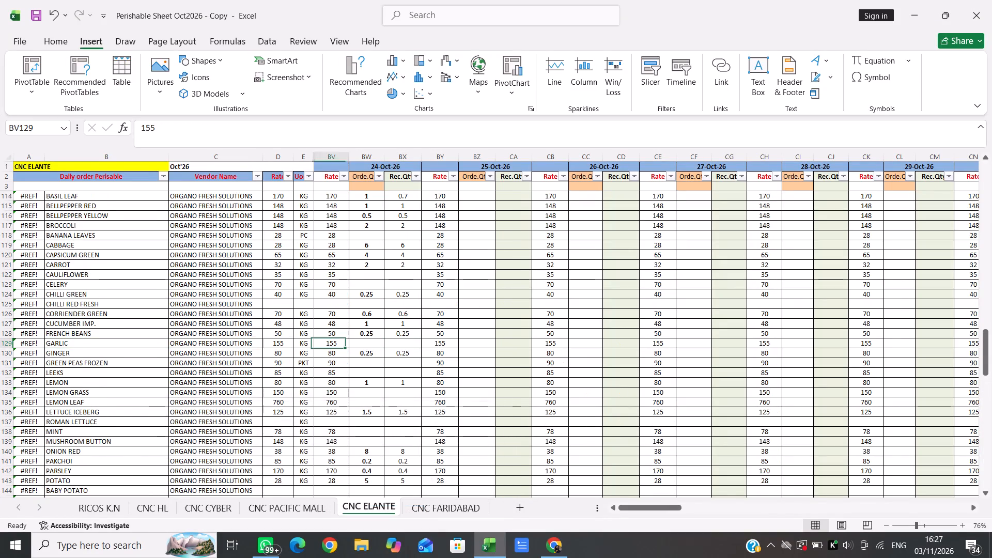
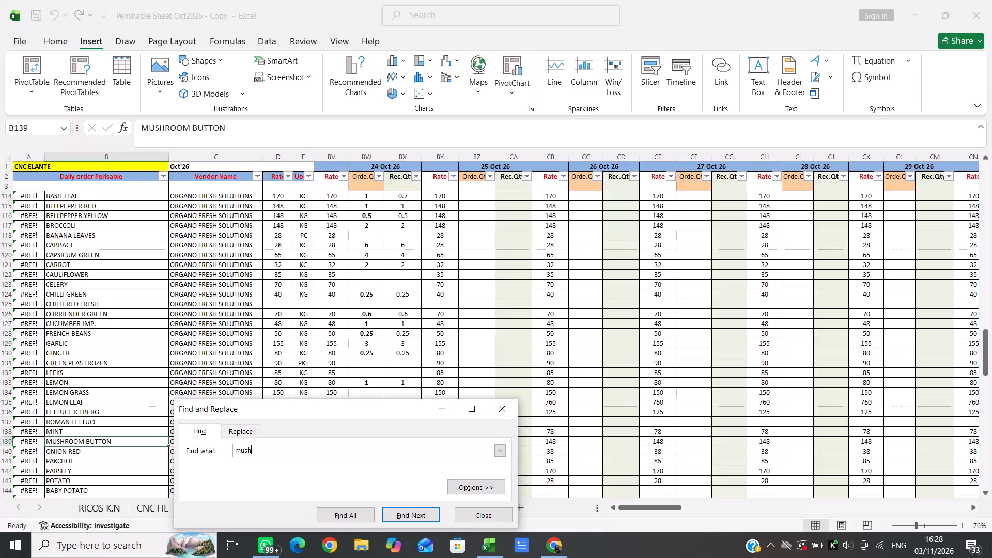
Enter 2 as both the ordered and received quantity for MUSHROOM BUTTON on 24-Oct-26 in the CNC ELANTE sheet.
left_click(499, 406)
key("Right")
key("Right")
key("Right")
key("Right")
key("Right")
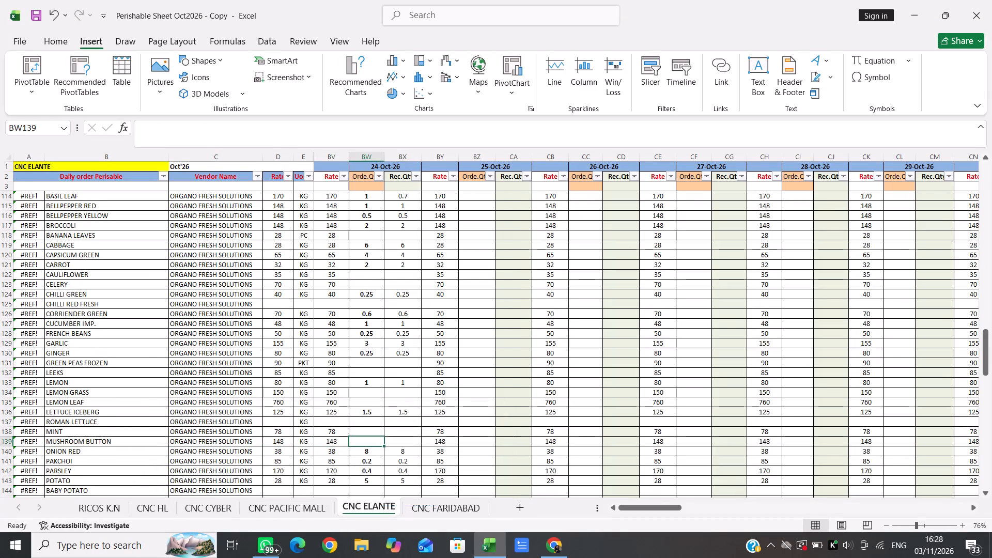
key("2")
key("Right")
key("2")
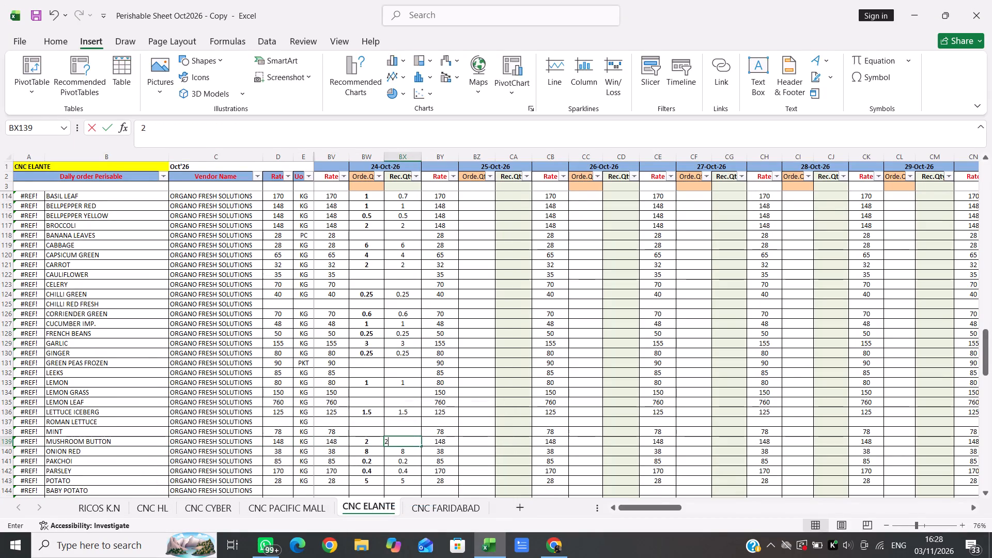
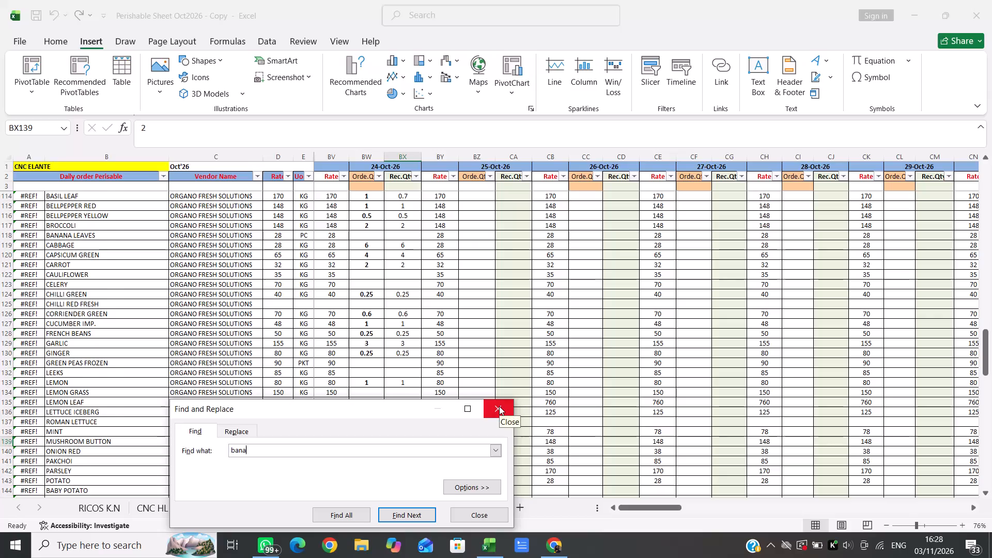
Find the BANANA LEAVES row by searching for "bana" and select its ordered quantity cell for 24-Oct-26 in the CNC ELANTE sheet.
key("Return")
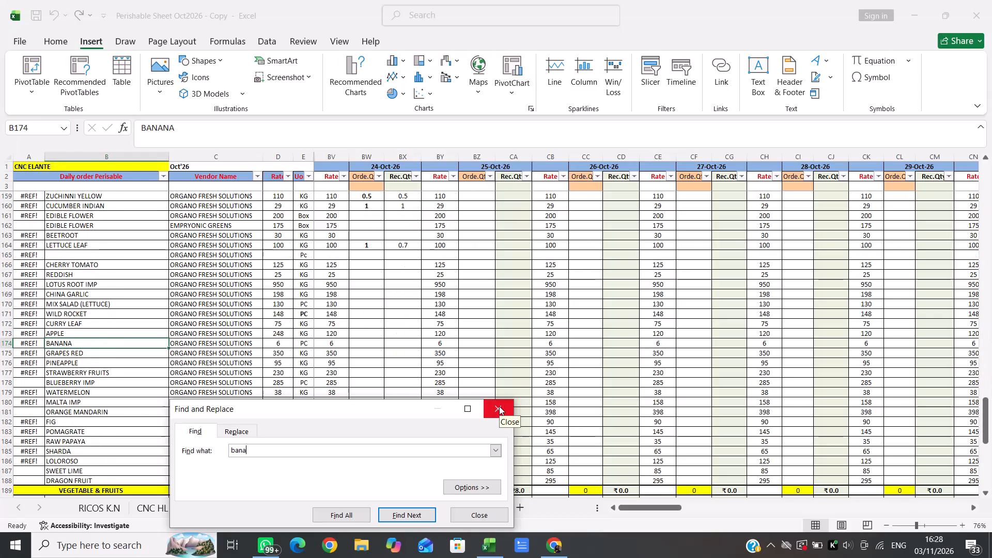
key("Return")
left_click(499, 406)
key("Right")
key("Right")
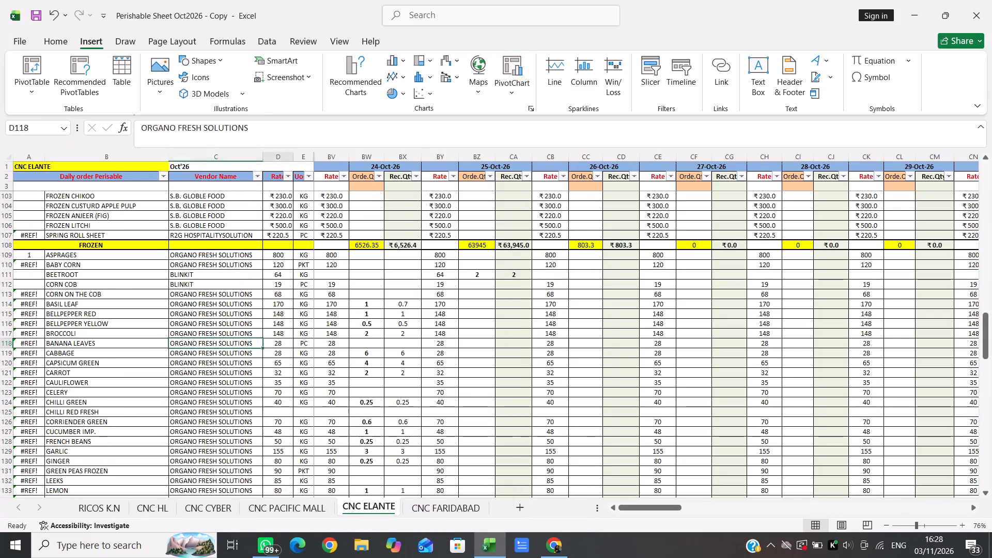
key("Right")
key("Right")
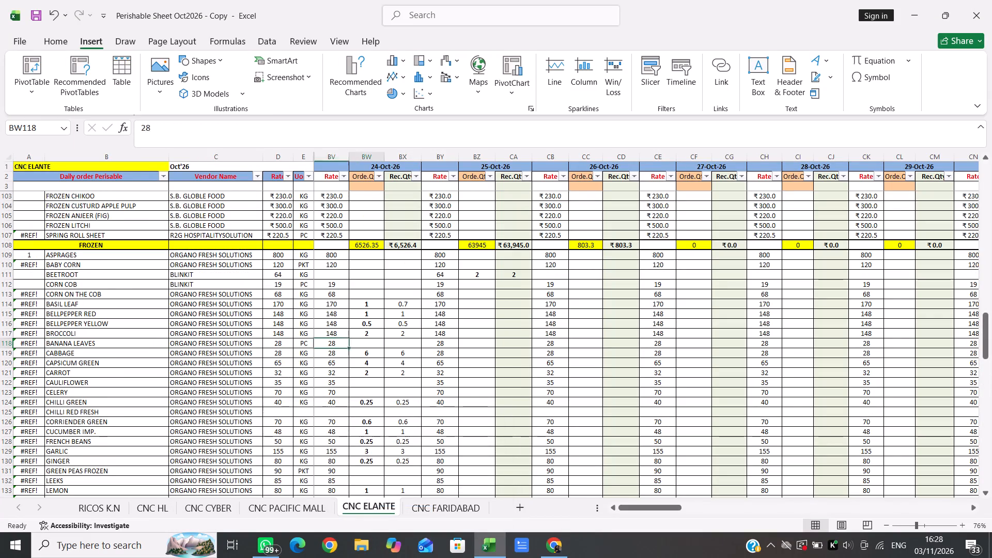
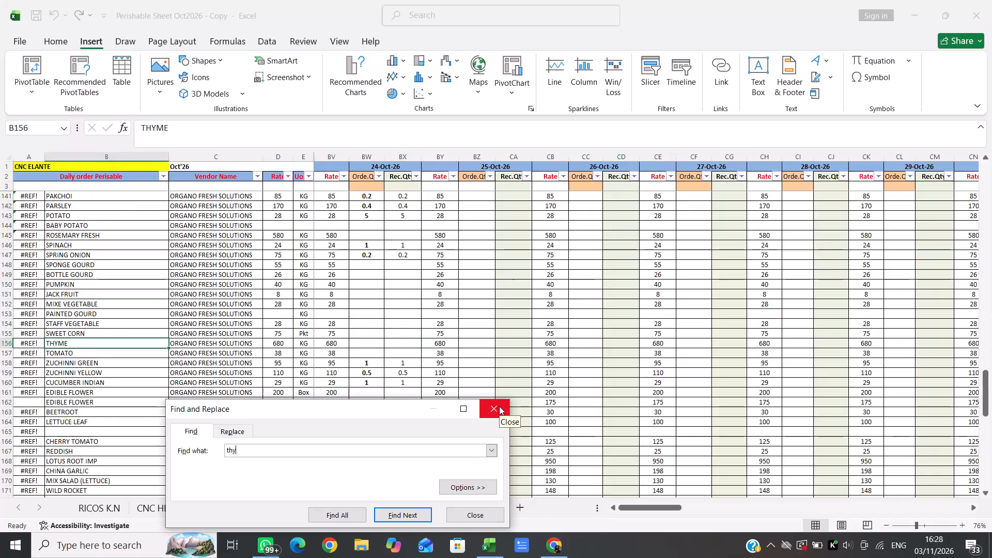
Enter an ordered quantity of 0.1 for THYME under 24-Oct-26 in the CNC ELANTE sheet.
left_click(499, 406)
key("Right")
key("Right")
key("Right")
key("Right")
key("Right")
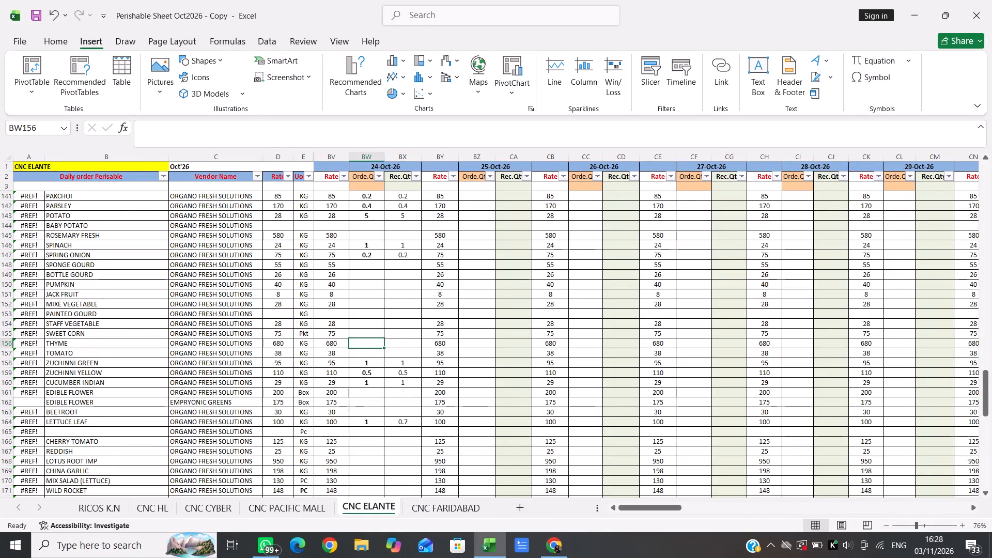
type("0.1")
key("Right")
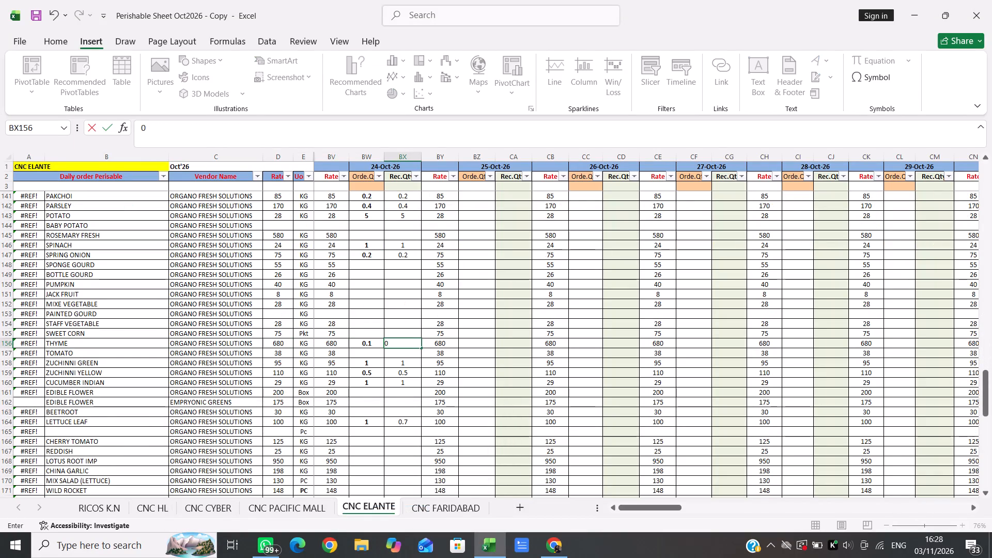
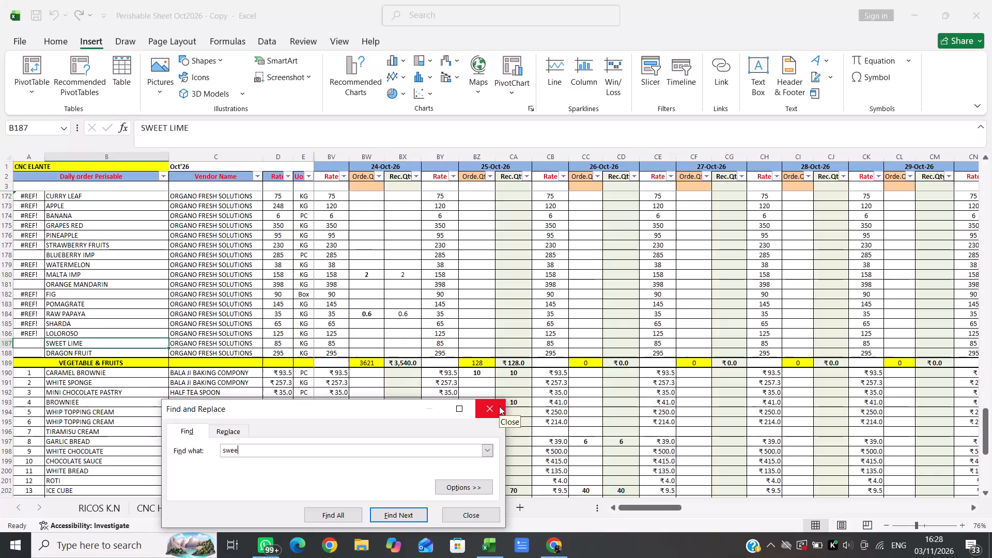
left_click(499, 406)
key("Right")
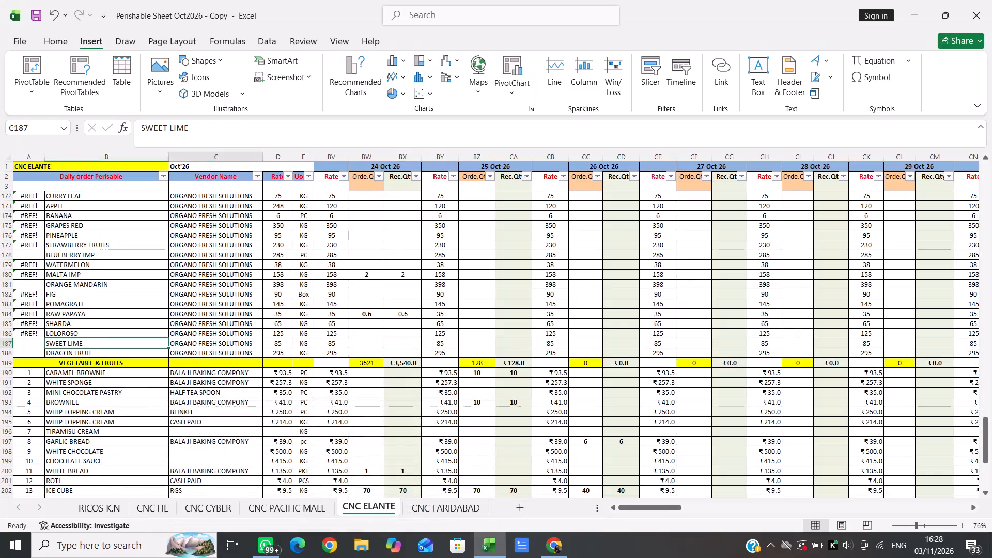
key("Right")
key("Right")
Search the CNC ELANTE sheet for "swee" to locate SWEET CORN, and move along its row to the 24-Oct-26 columns.
key("ctrl+f")
key("Return")
key("7")
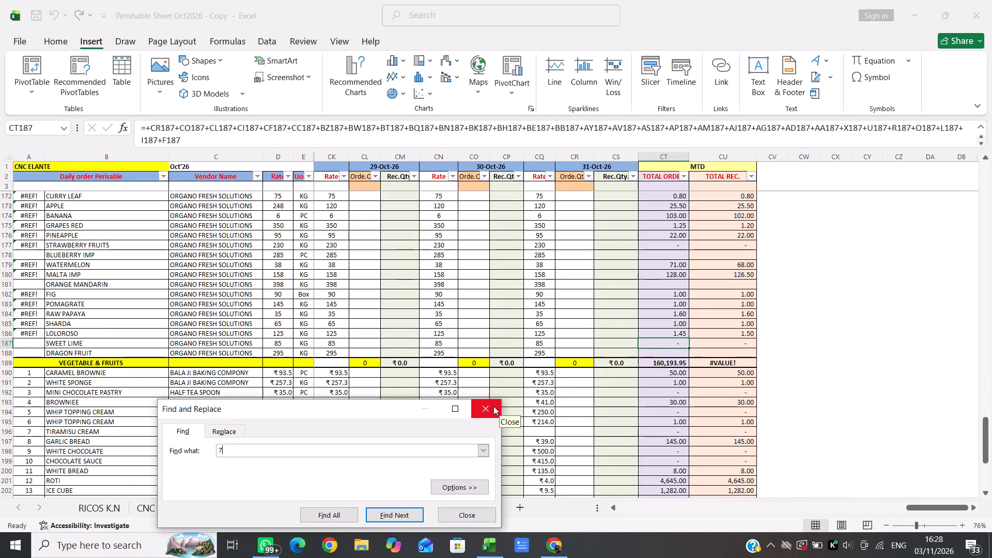
key("BackSpace")
type("swee")
key("Return")
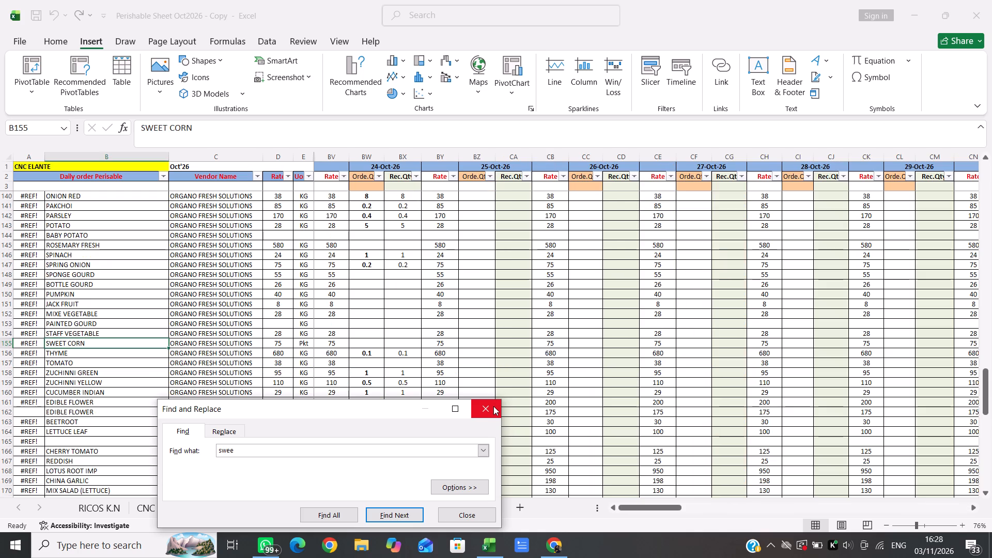
left_click(484, 407)
key("Right")
key("Right")
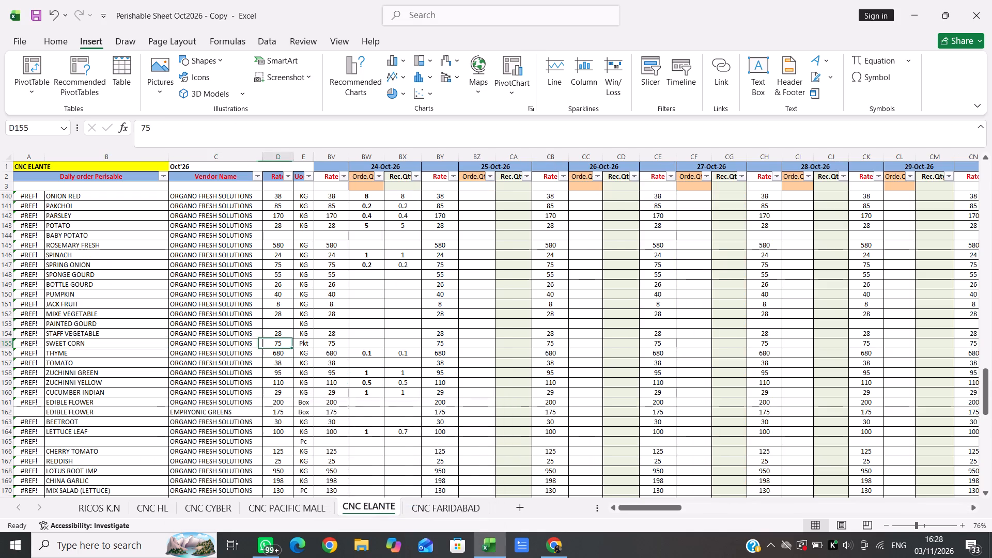
key("Right")
key("Right")
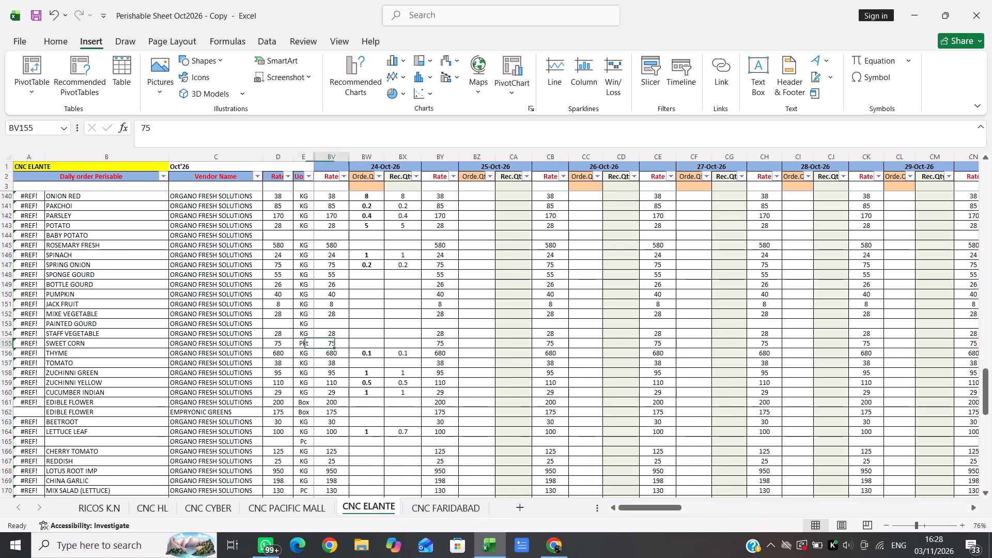
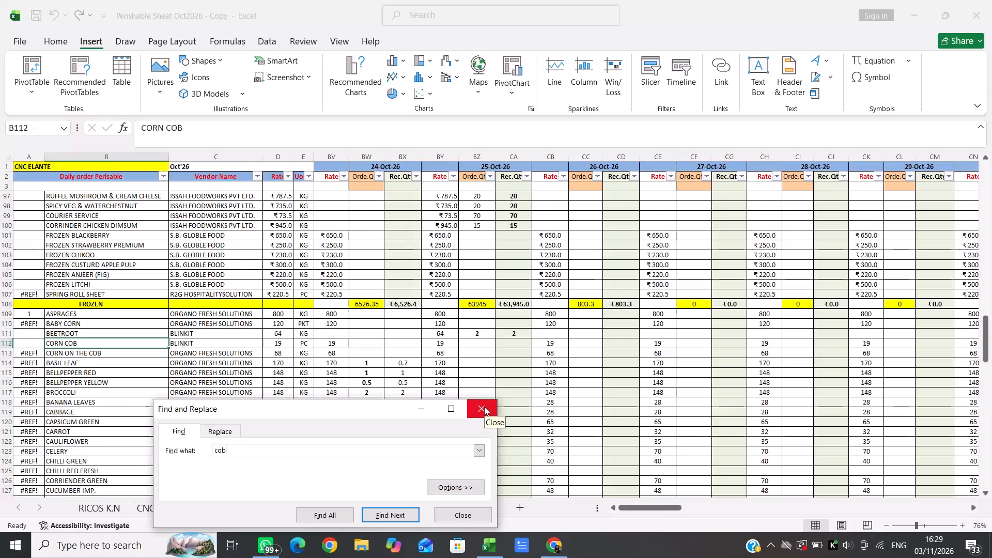
Close the search at CORN COB and move along its row to the 24-Oct-26 ordered quantity cell.
left_click(484, 407)
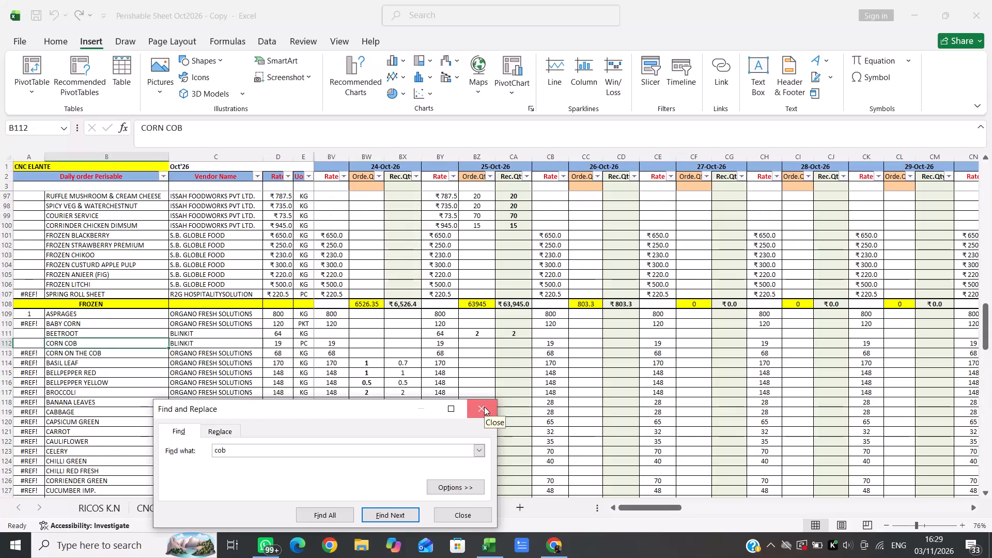
key("Right")
key("Right")
key("Right")
key("Right")
key("Right")
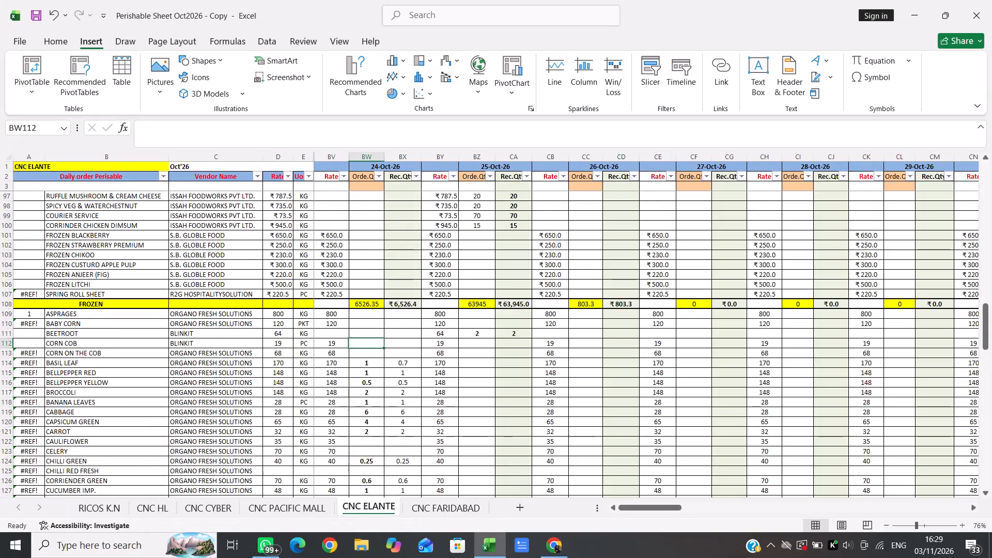
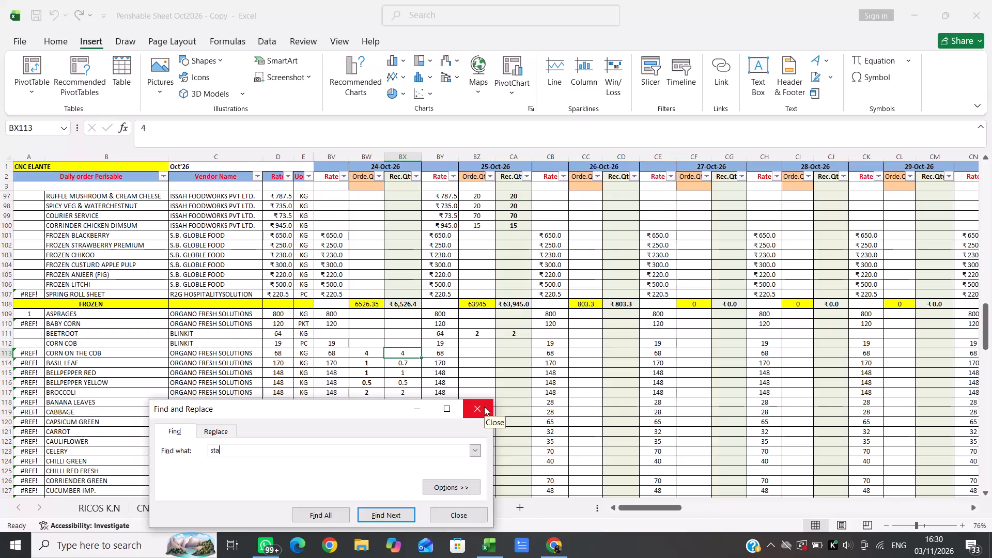
Find the "staff" vegetable item in the CNC ELANTE sheet and go to its 24-Oct-26 ordered quantity cell.
key("Return")
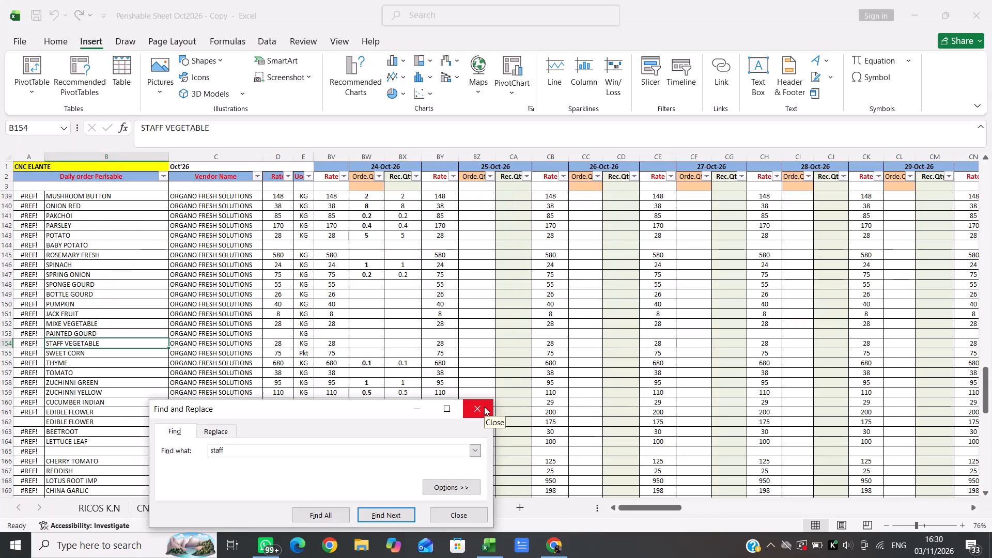
left_click(484, 407)
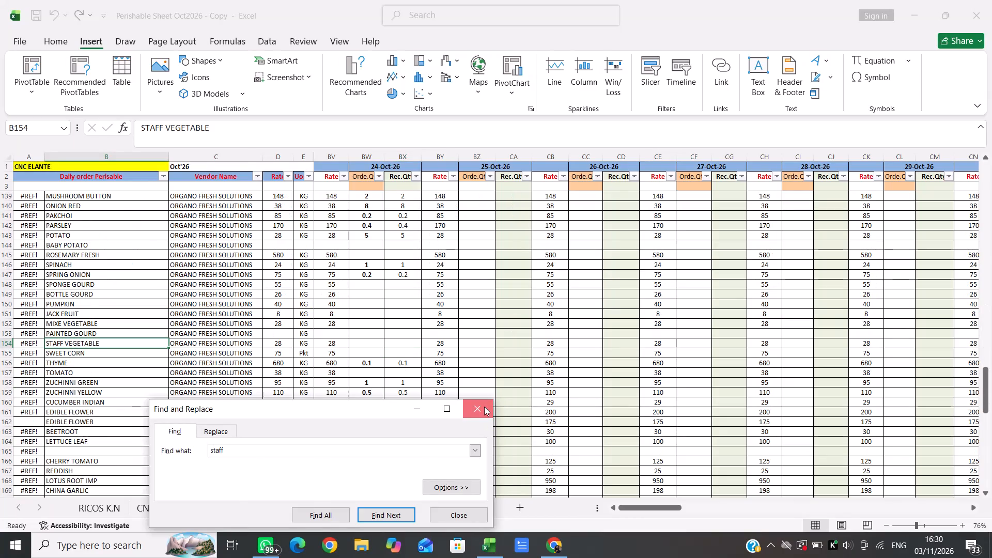
key("Right")
key("Right")
key("Right")
key("Right")
key("Right")
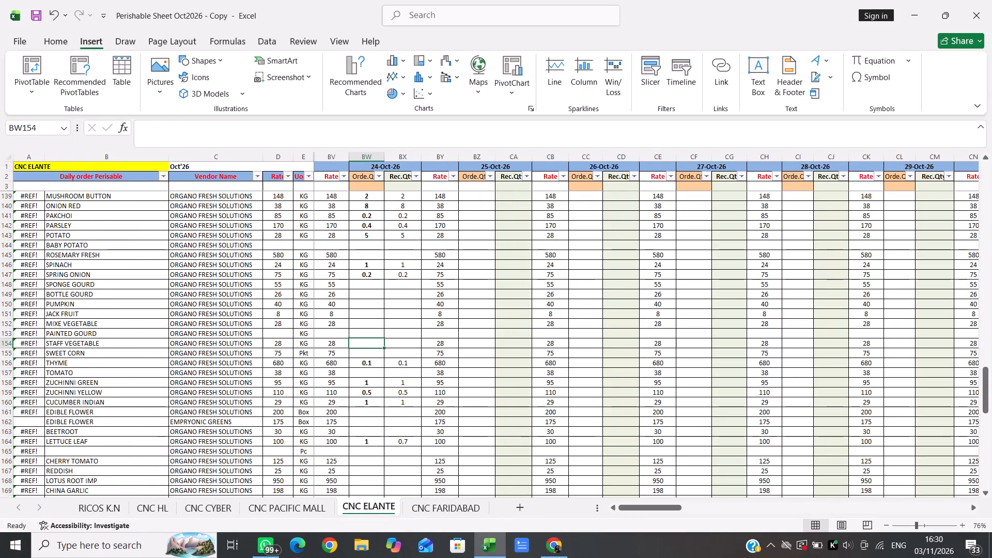
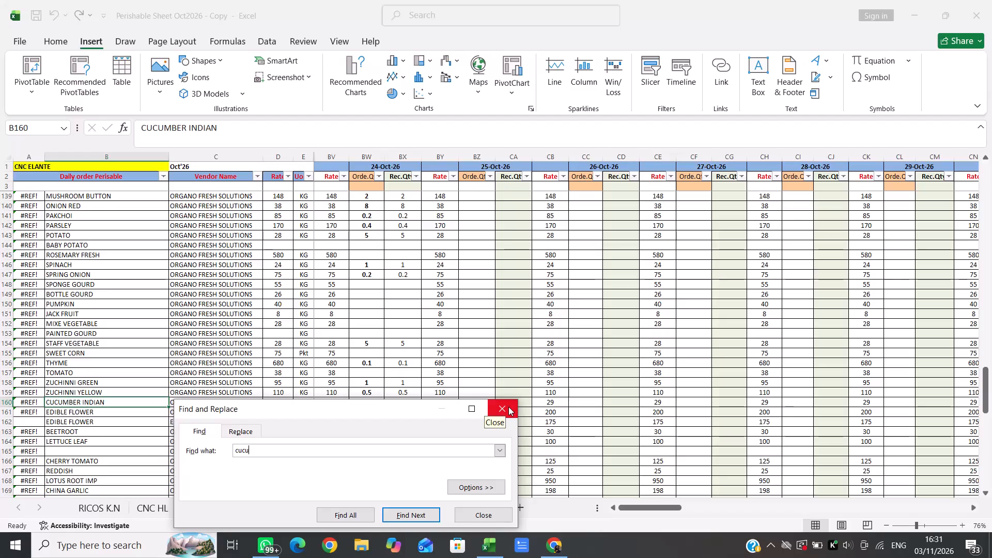
Close the search and go to the 24-Oct-26 rate cell in the CUCUMBER INDIAN row of the CNC ELANTE sheet.
left_click(508, 407)
key("Right")
key("Right")
key("Right")
key("Right")
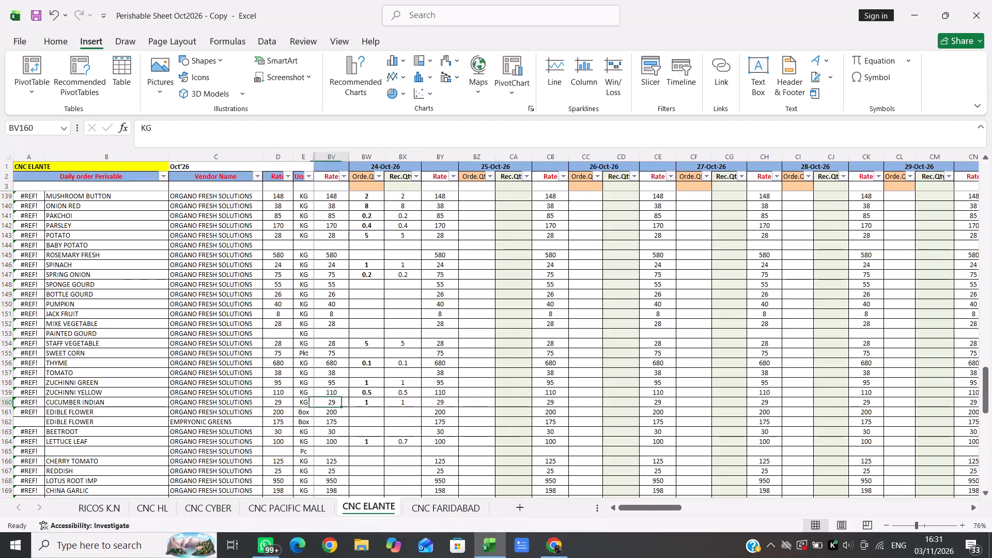
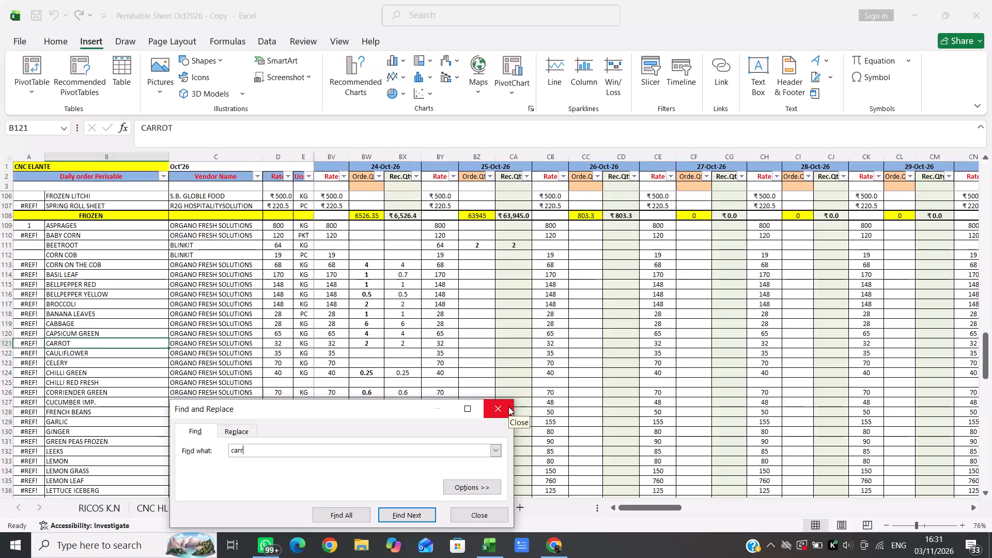
Close the search and enter 4 as the 24-Oct-26 ordered quantity for CARROT in the CNC ELANTE sheet.
left_click(508, 407)
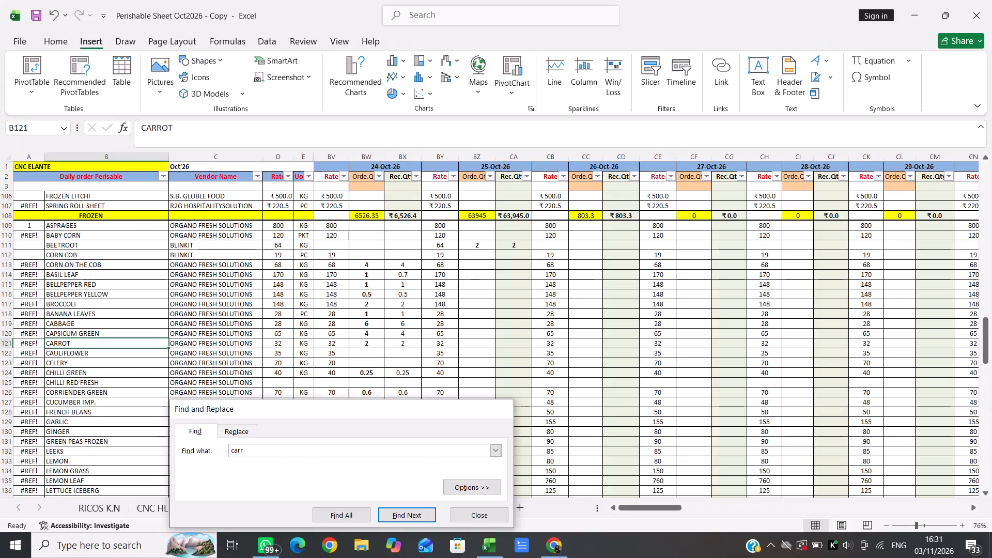
key("Right")
key("Right")
key("Right")
key("Right")
key("Right")
key("4")
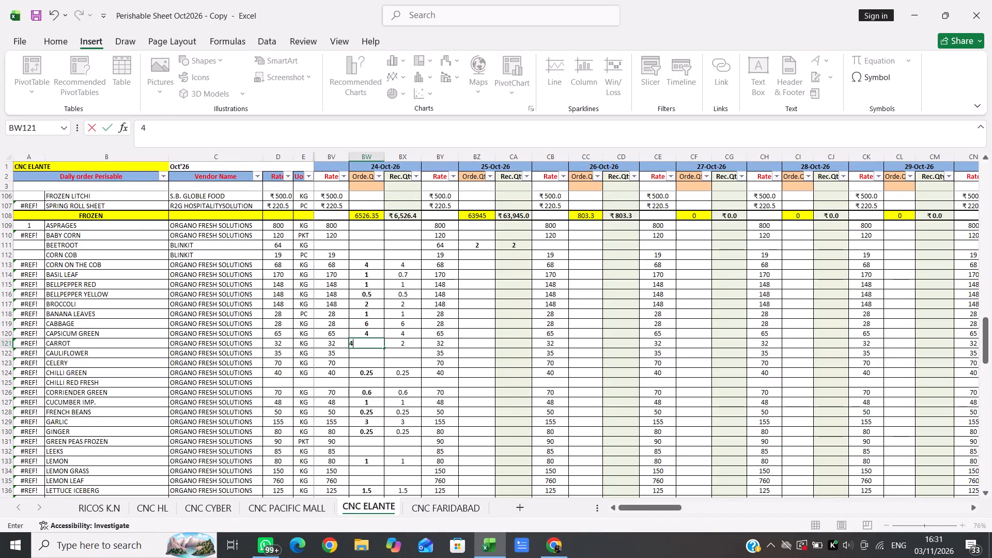
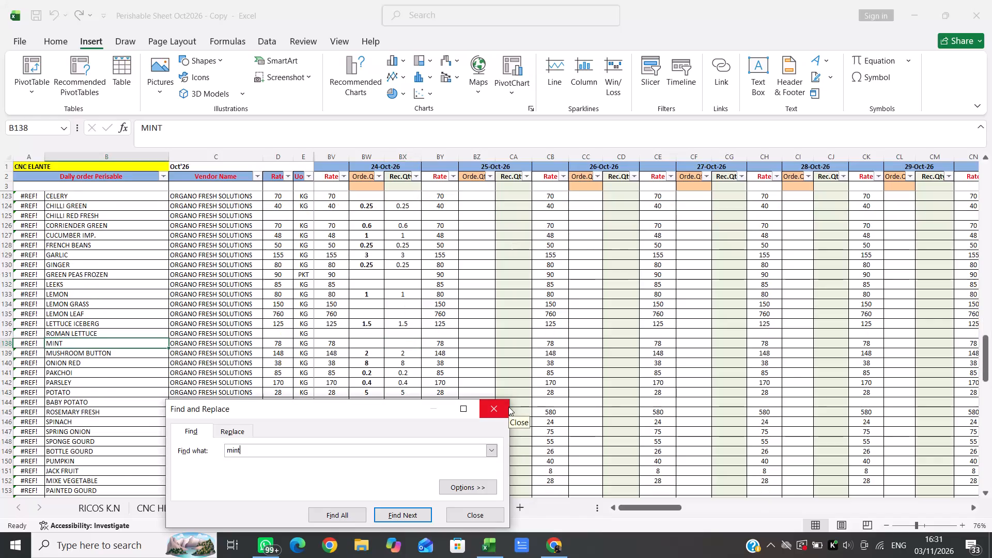
Close the search and enter 0.3 as both the ordered and received quantity for MINT on 24-Oct-26 in the CNC ELANTE sheet.
left_click(494, 409)
key("Right")
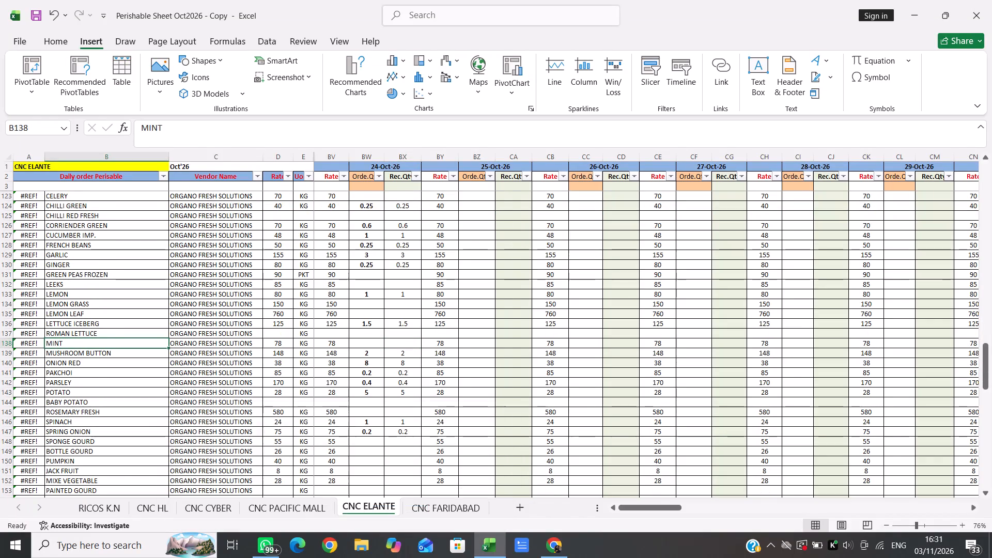
key("Right")
key("Right")
key("Right")
key("Right")
key("Right")
key("Left")
type("0.3")
key("Right")
type("0.3")
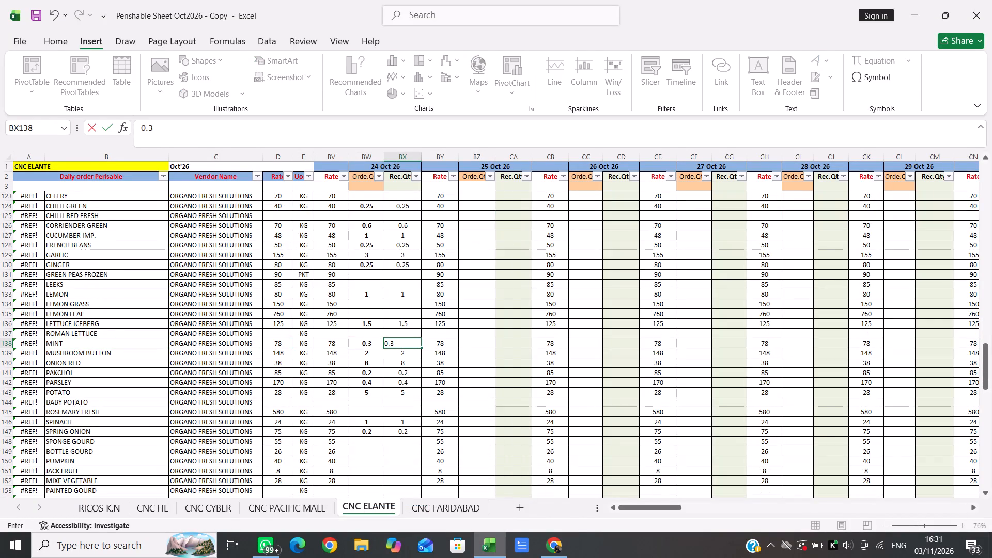
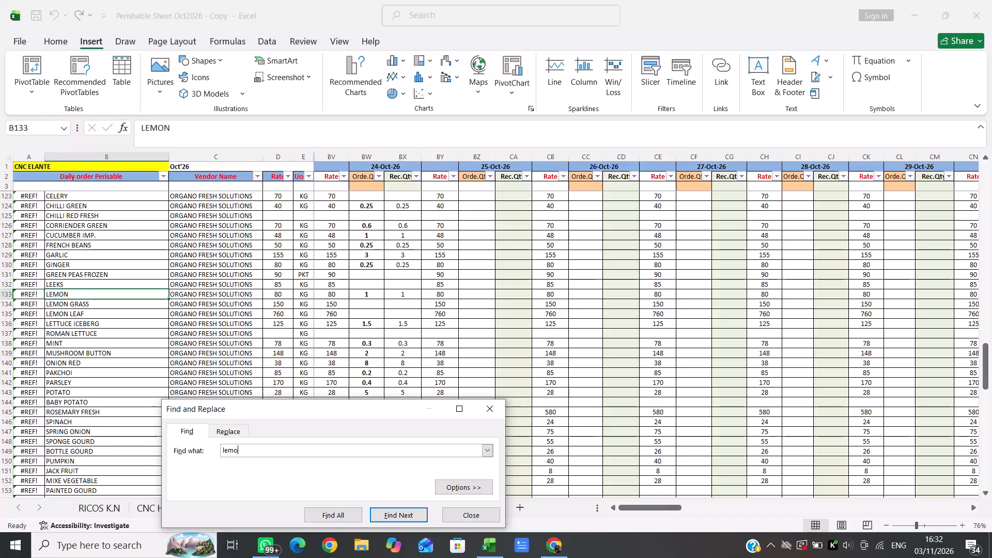
Close the search and go to LEMON's ordered quantity for 24-Oct-26 in the CNC ELANTE sheet.
left_click(488, 405)
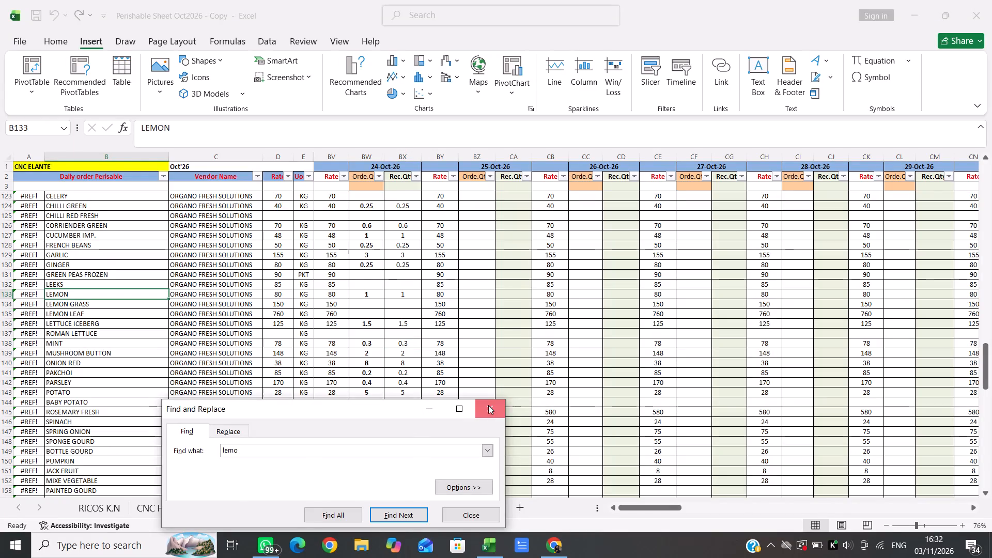
key("Right")
key("Right")
key("Right")
key("Right")
key("Right")
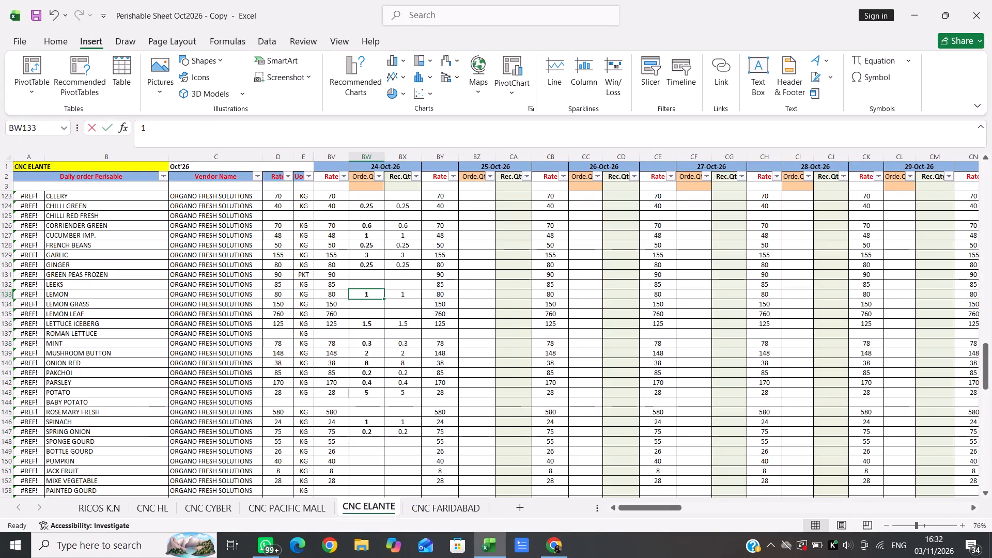
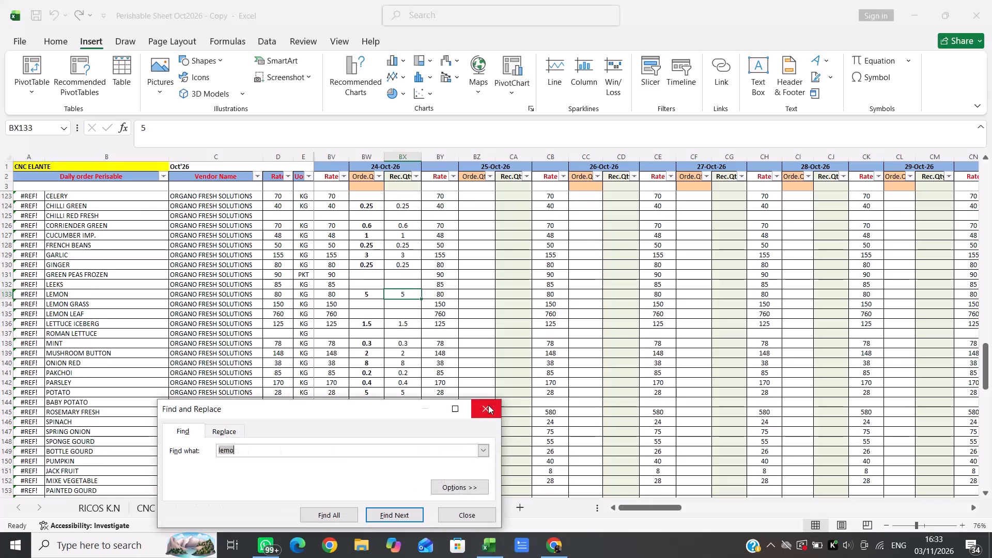
Search the CNC ELANTE sheet for "bana", close the search and move along the BANANA row toward the daily quantities.
key("BackSpace")
key("BackSpace")
key("BackSpace")
type("bana")
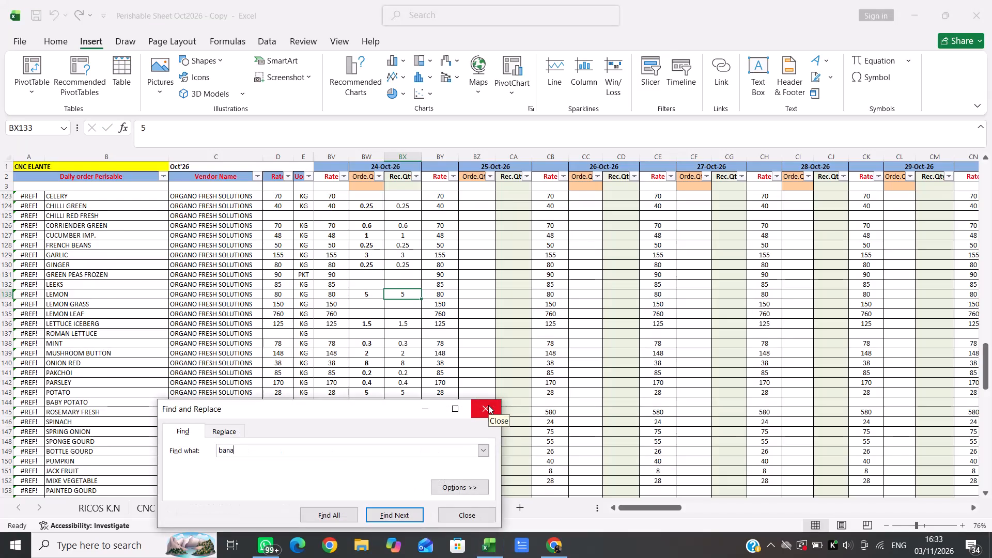
key("Return")
left_click(488, 405)
key("Right")
key("Right")
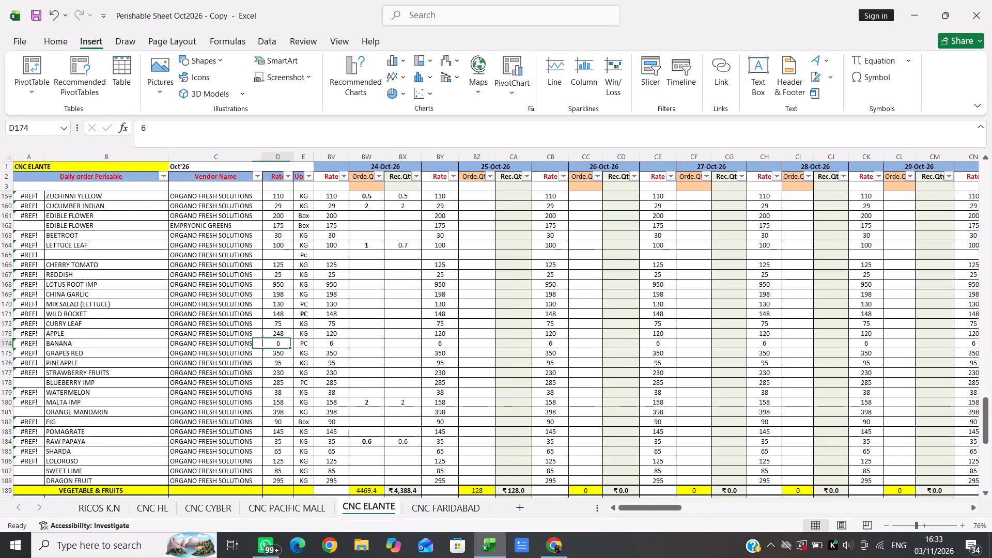
key("Right")
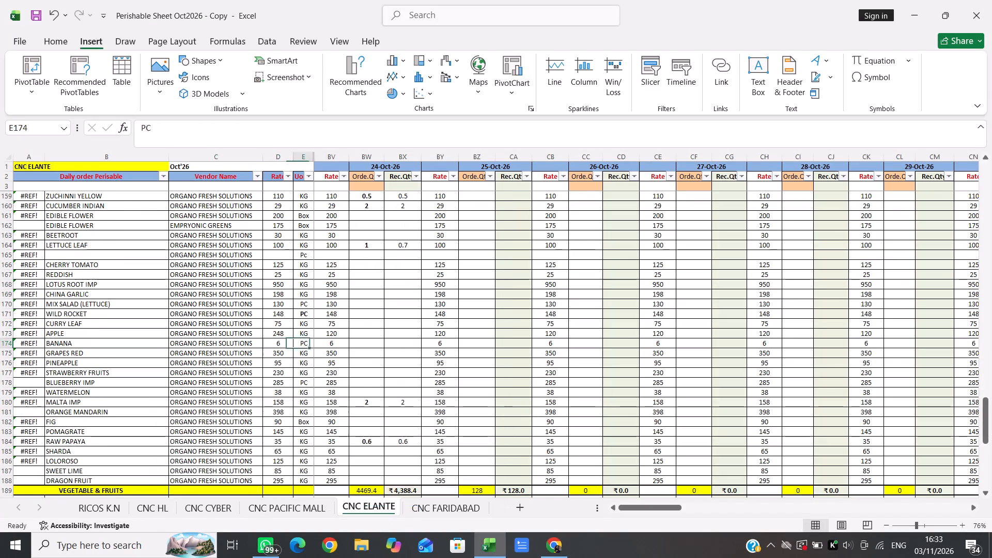
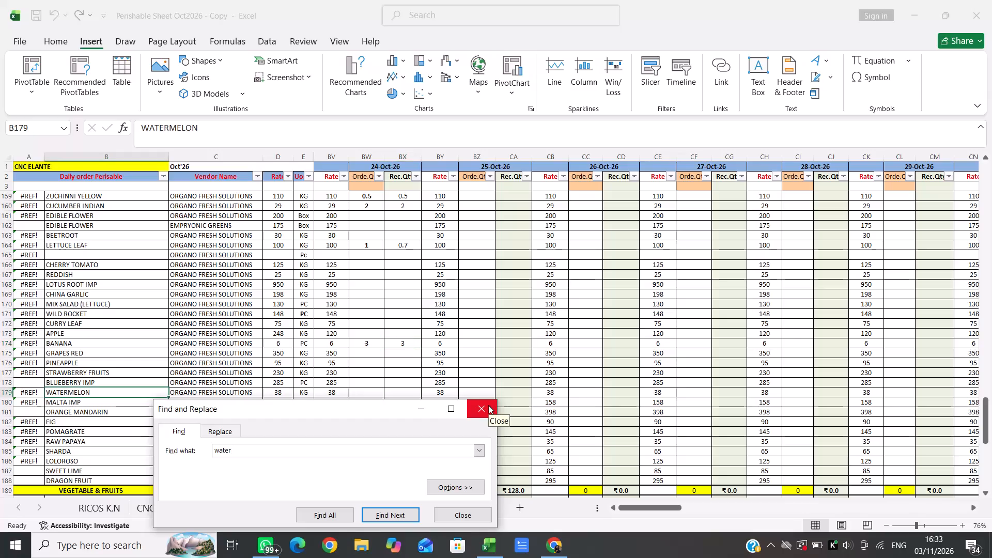
Close the search and move along the WATERMELON row of the CNC ELANTE sheet toward the daily quantities.
left_click(488, 405)
key("Right")
key("Right")
key("Right")
key("Right")
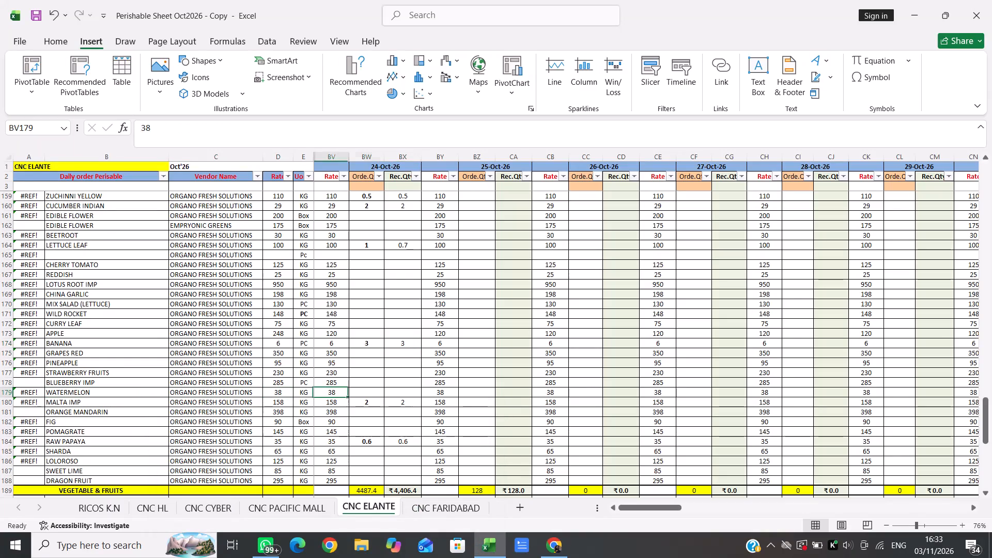
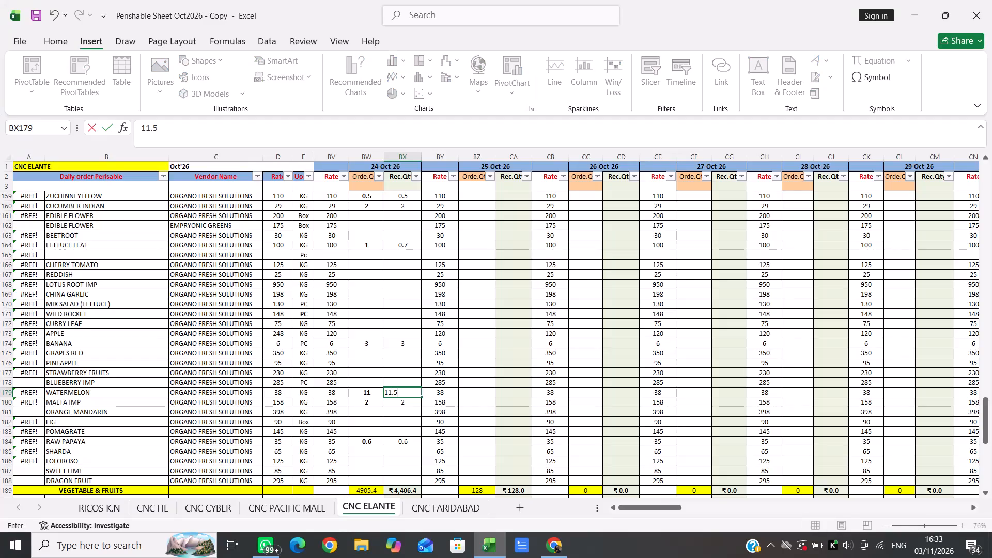
Set the ordered quantity of WATERMELON for 24-Oct-26 to 12 on the CNC ELANTE sheet.
key("Left")
type("12")
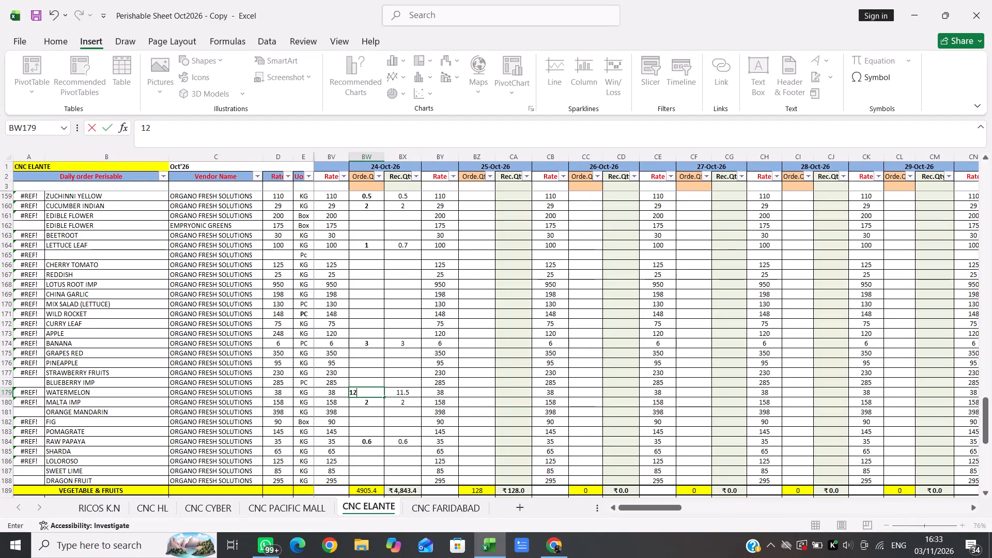
key("Down")
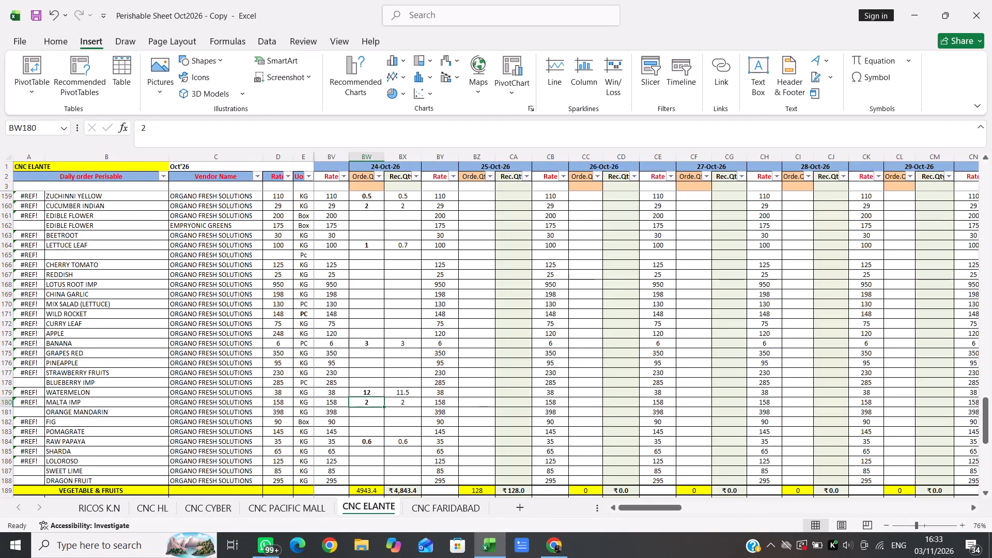
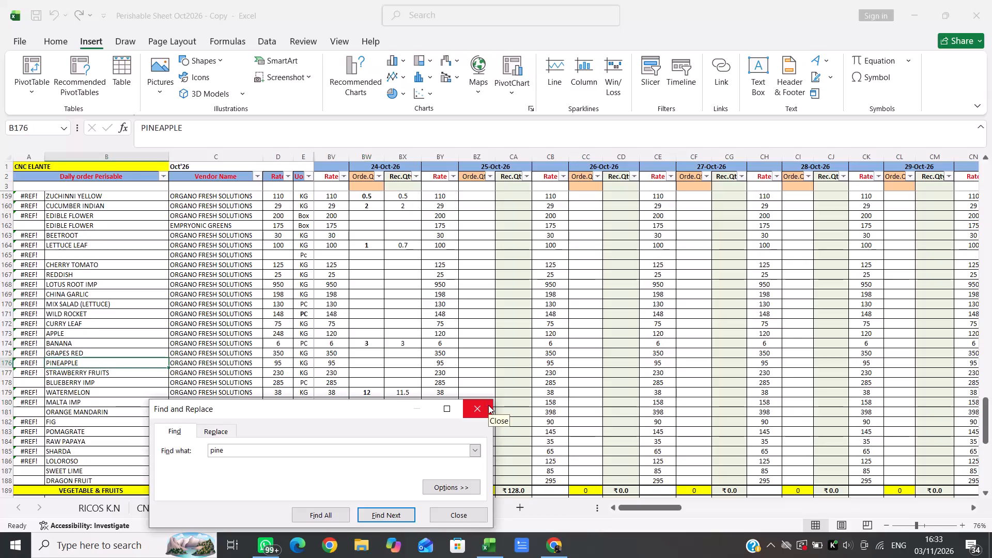
Enter 2 as both the ordered and the received quantity of PINEAPPLE for 24-Oct-26 on the CNC ELANTE sheet.
left_click(481, 405)
key("Right")
key("Right")
key("Right")
key("Right")
key("Right")
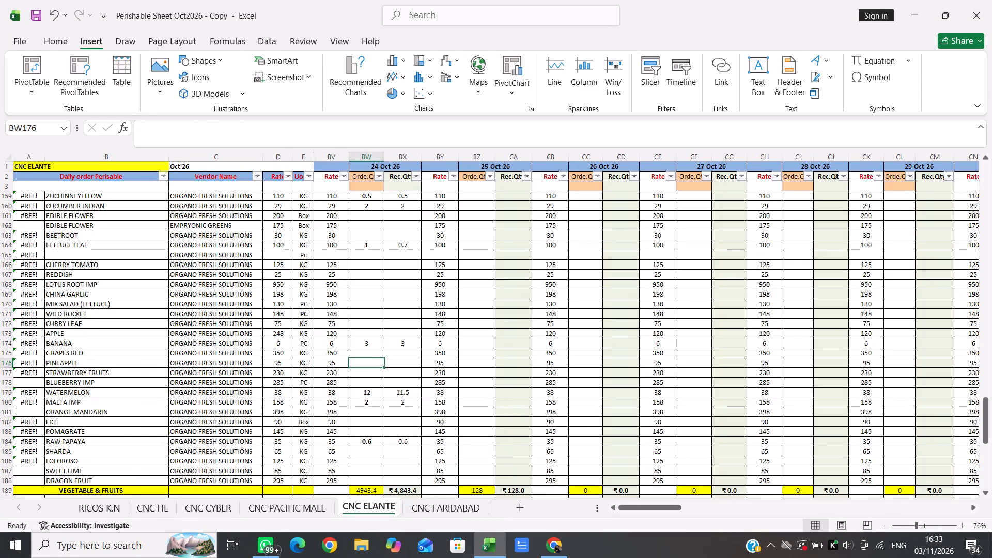
key("2")
key("Right")
key("2")
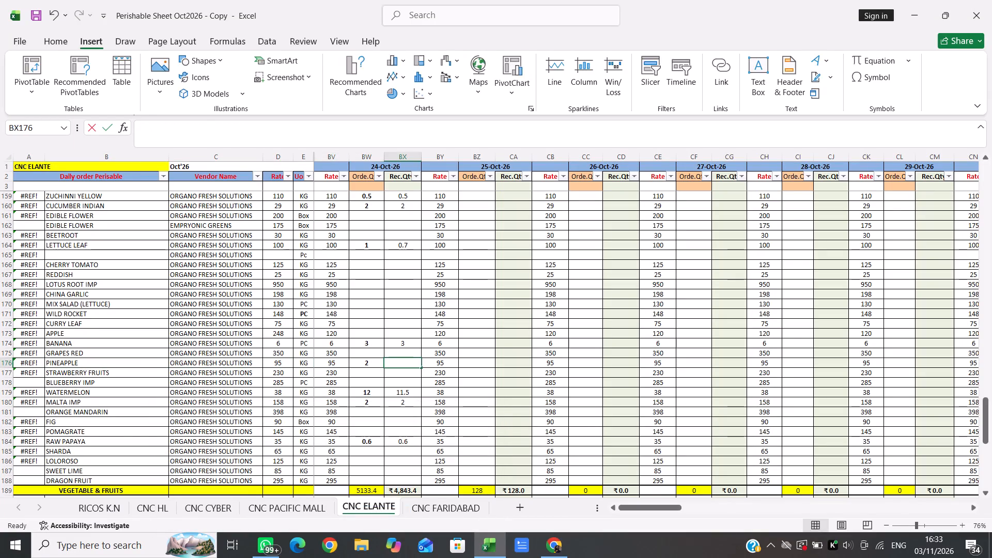
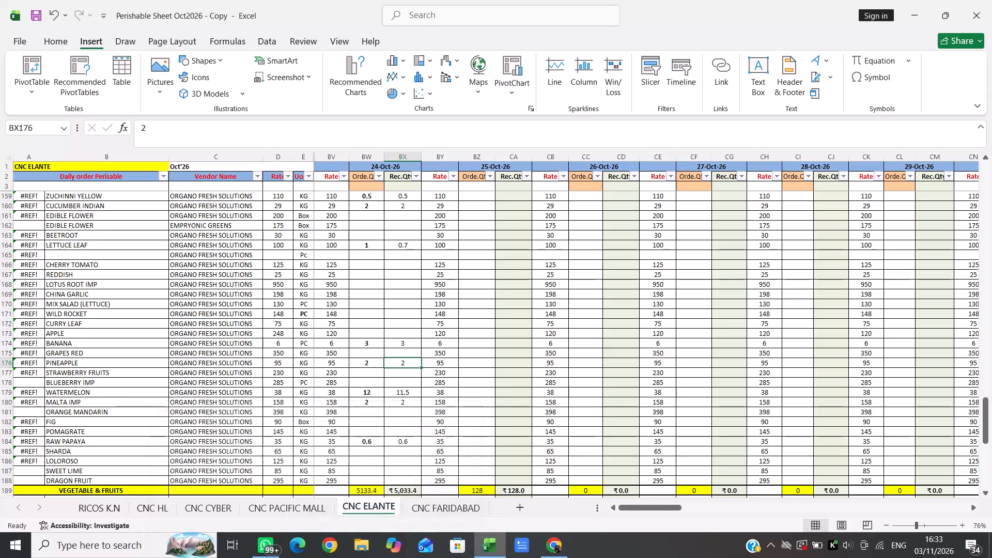
Check the PINEAPPLE row's vendor, unit and rate against its 24-Oct-26 quantity entries on the CNC ELANTE sheet.
key("Left")
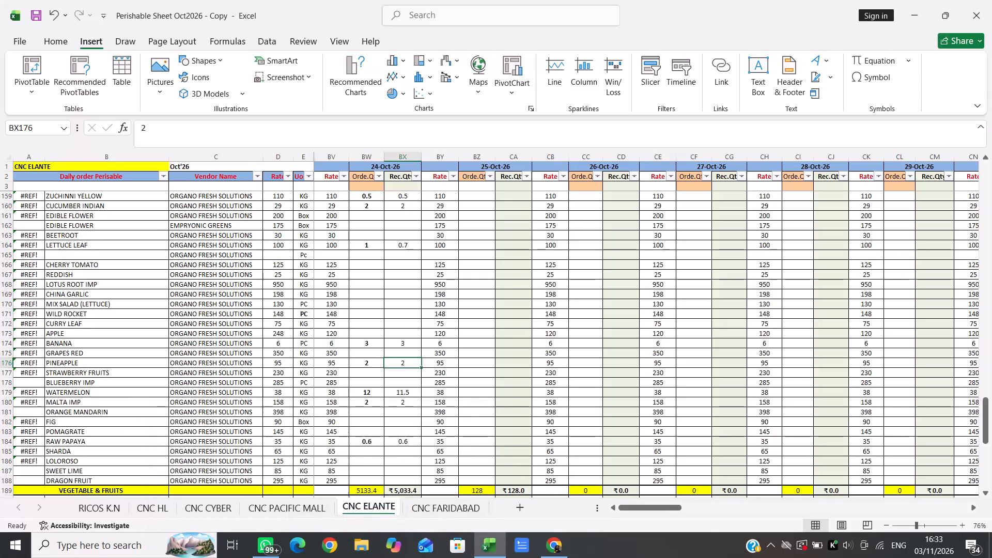
key("Left")
key("Left")
key("Left")
key("Left")
key("Left")
key("Right")
key("Right")
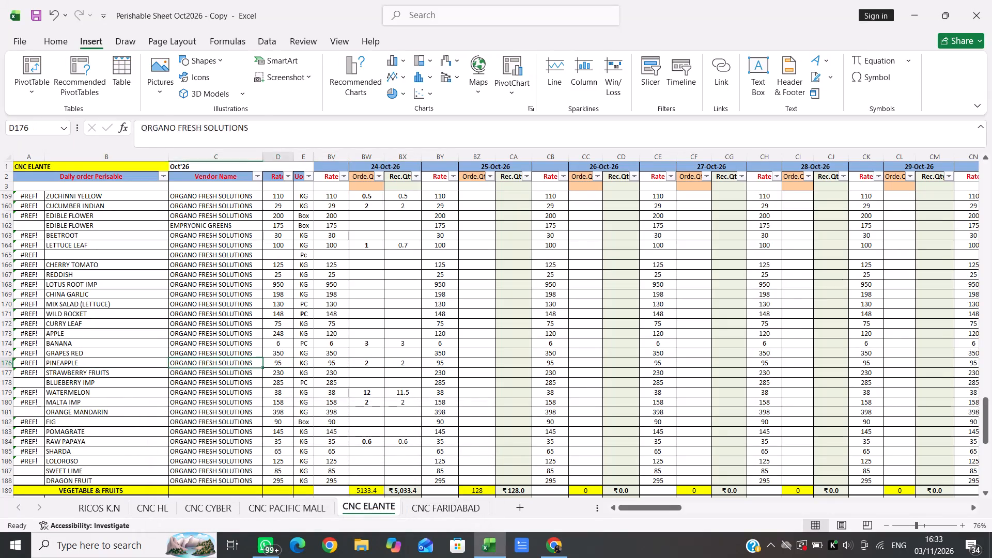
key("Right")
key("Right")
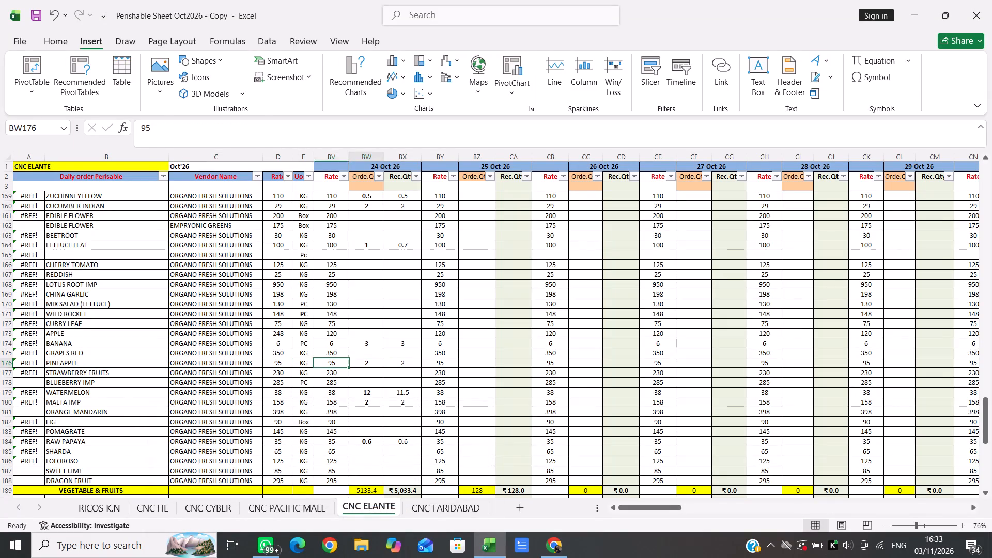
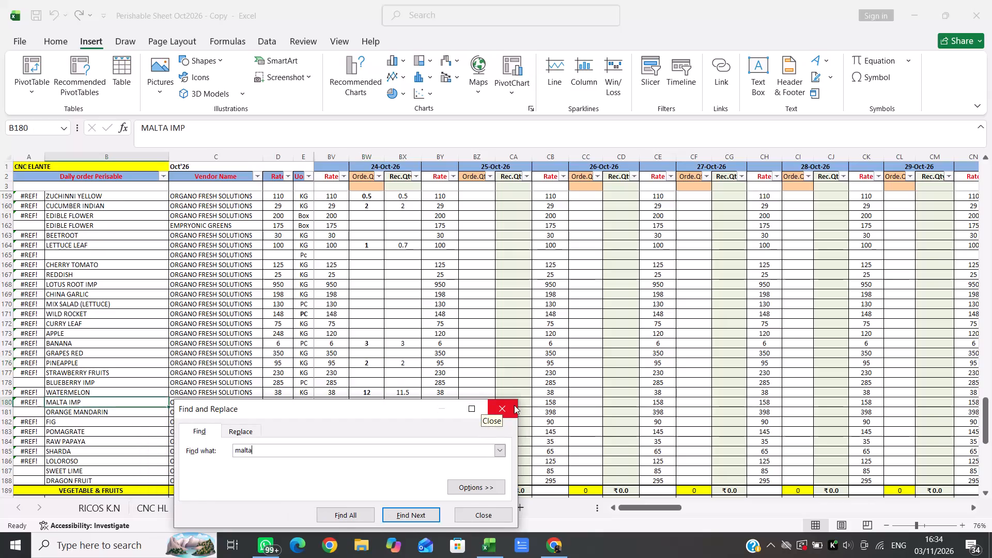
Set the 24-Oct-26 ordered quantity for MALTA IMP to 5 on the CNC ELANTE sheet.
left_click(514, 405)
key("Right")
key("Right")
key("Right")
key("Right")
key("Right")
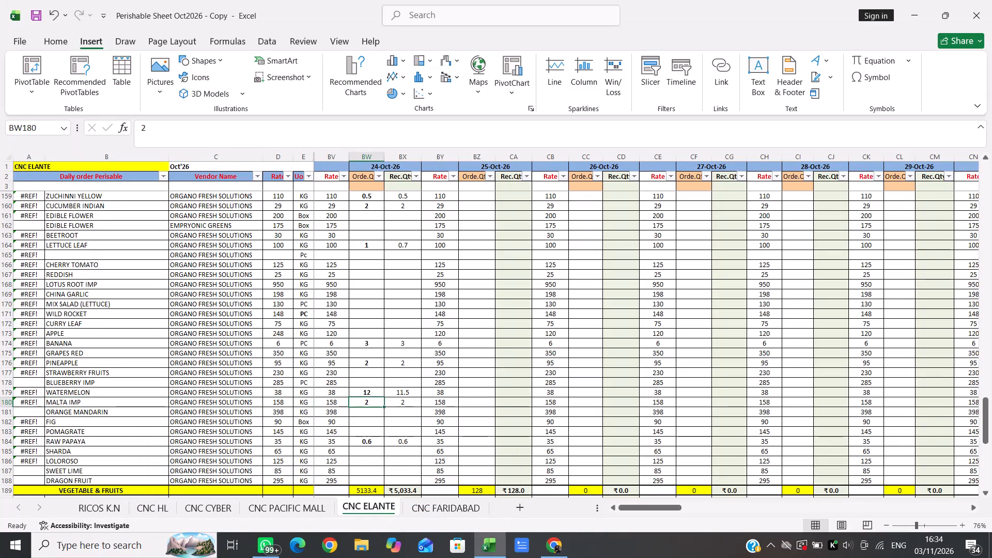
key("5")
key("Right")
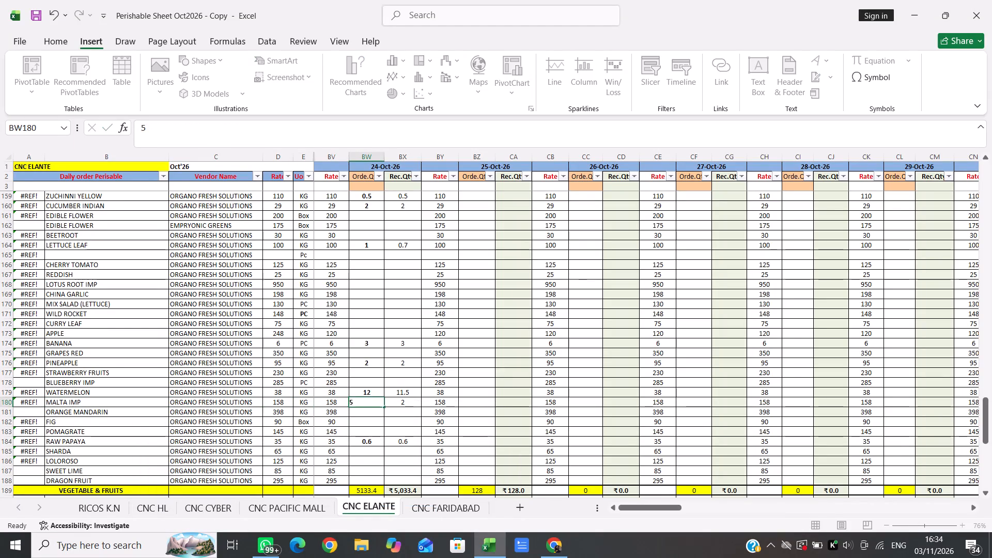
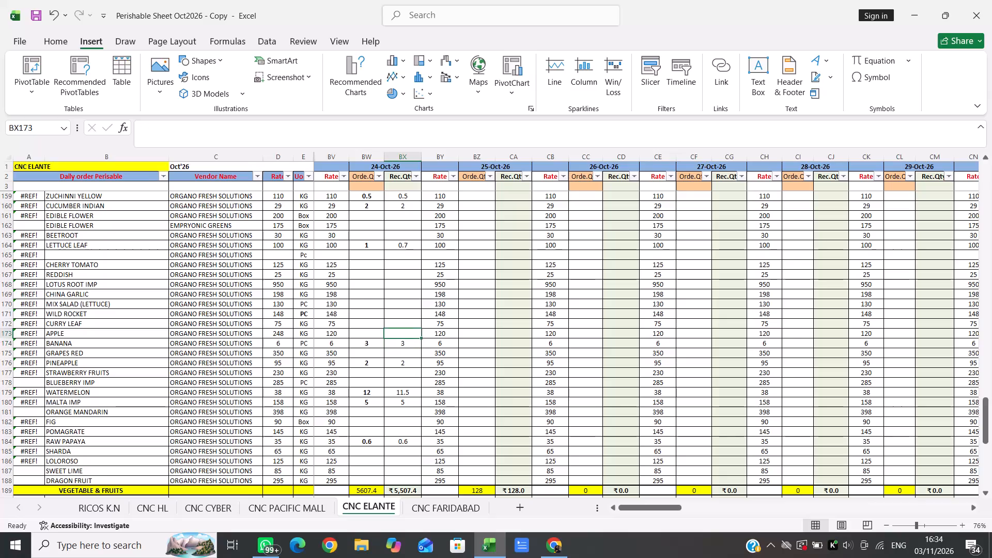
Enter 1.5 as the 24-Oct-26 received quantity for APPLE on the CNC ELANTE sheet.
type("1.5")
key("Left")
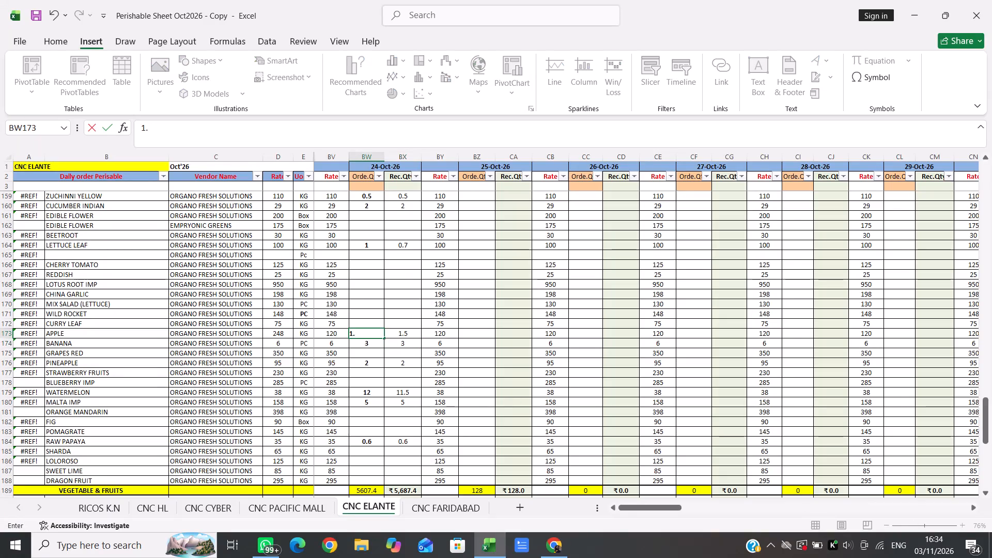
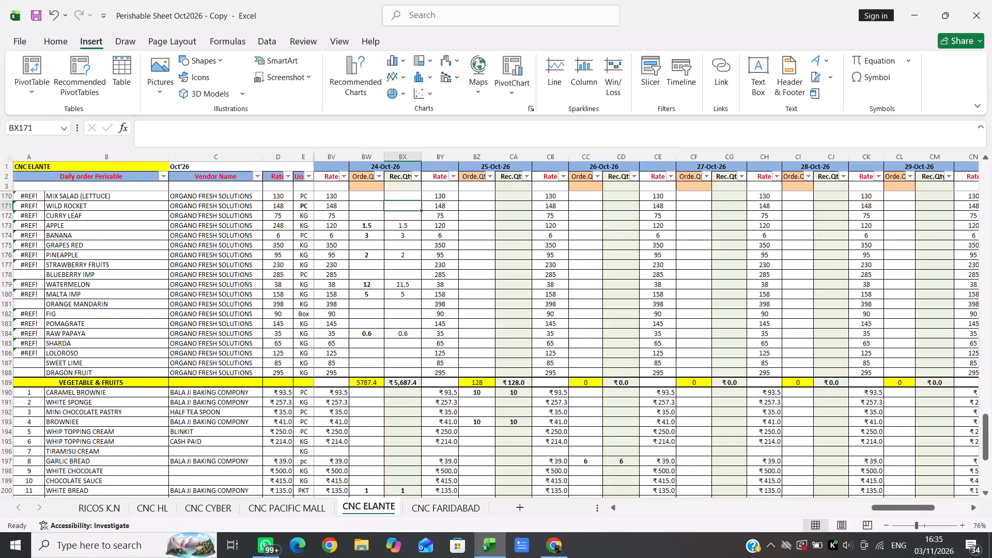
Set the 24-Oct-26 received quantity for LETTUCE LEAF to 1 on the CNC ELANTE sheet.
scroll(411, 314, "up", 2)
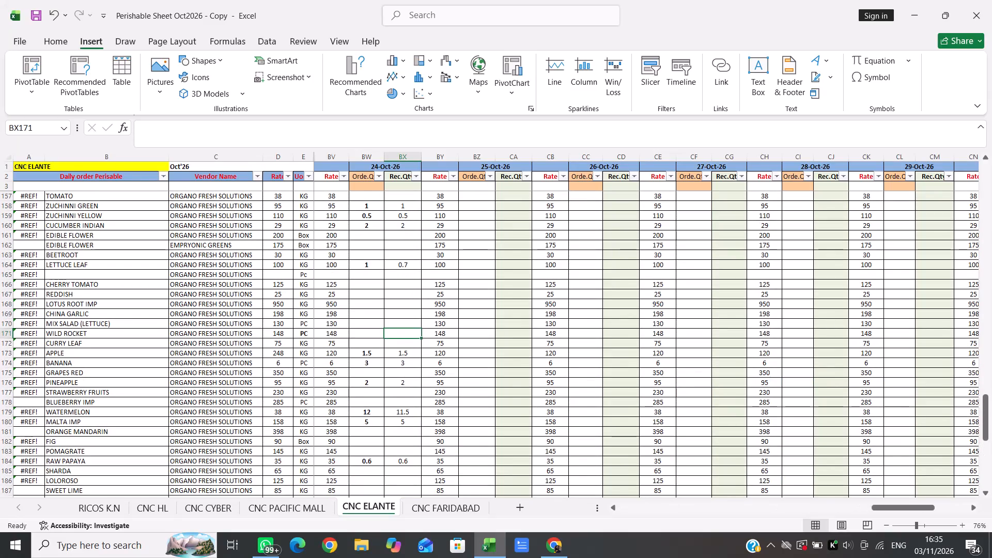
left_click(403, 265)
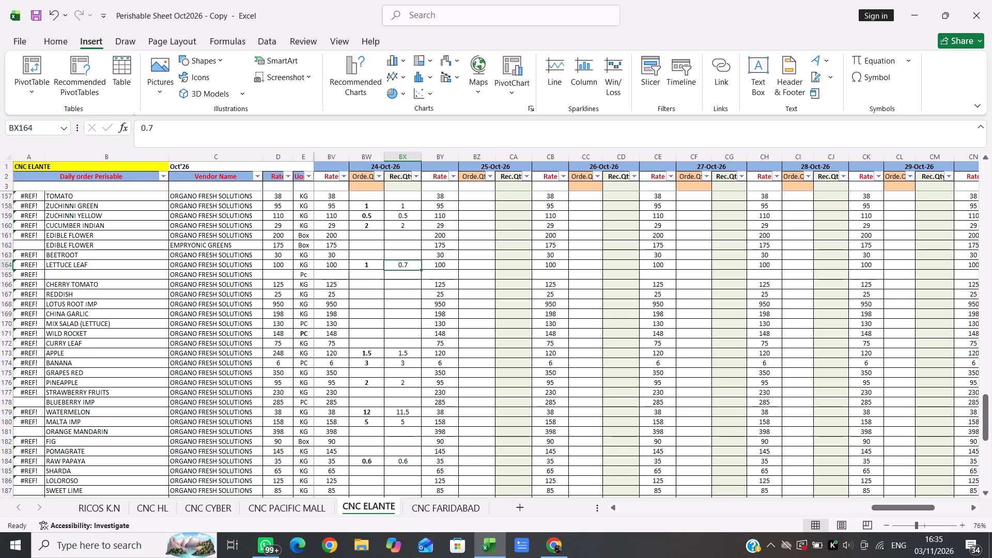
key("1")
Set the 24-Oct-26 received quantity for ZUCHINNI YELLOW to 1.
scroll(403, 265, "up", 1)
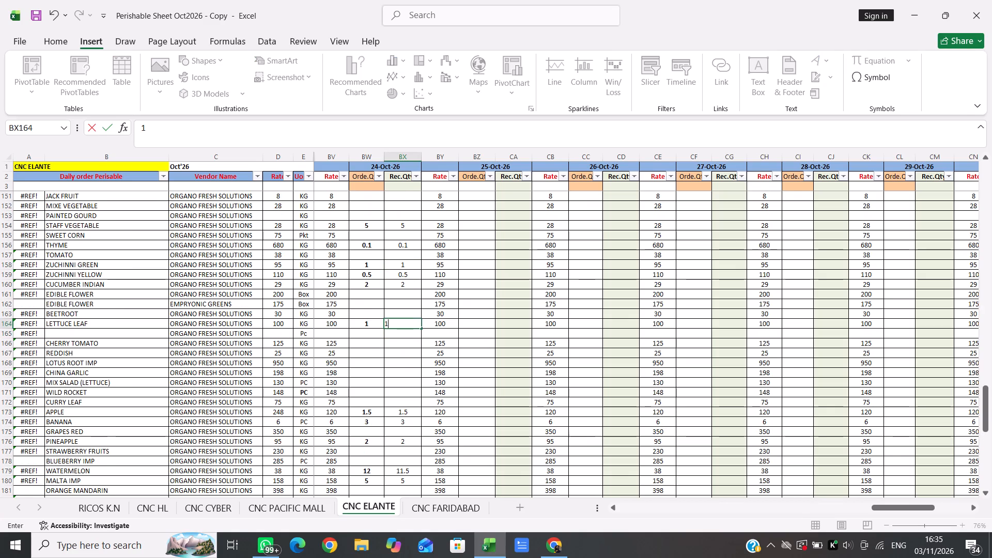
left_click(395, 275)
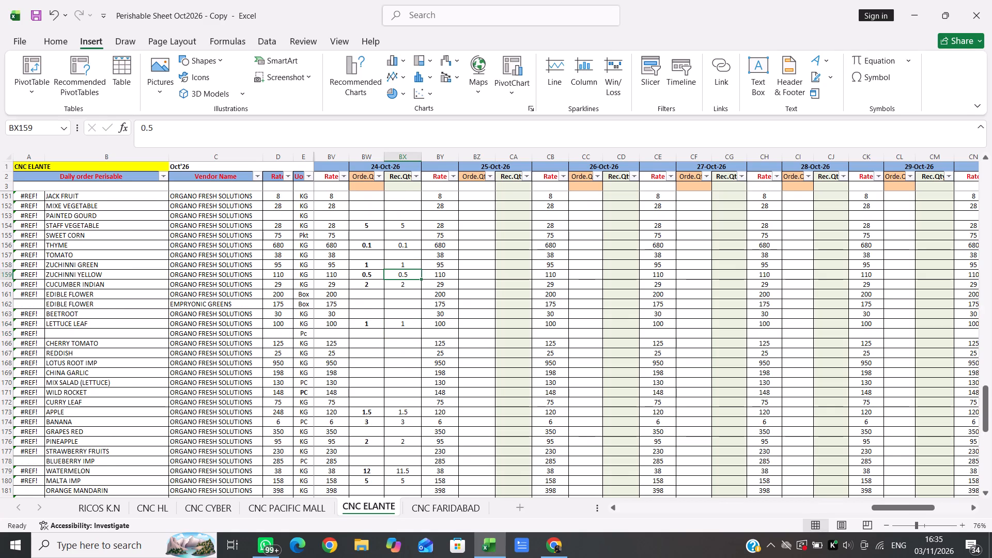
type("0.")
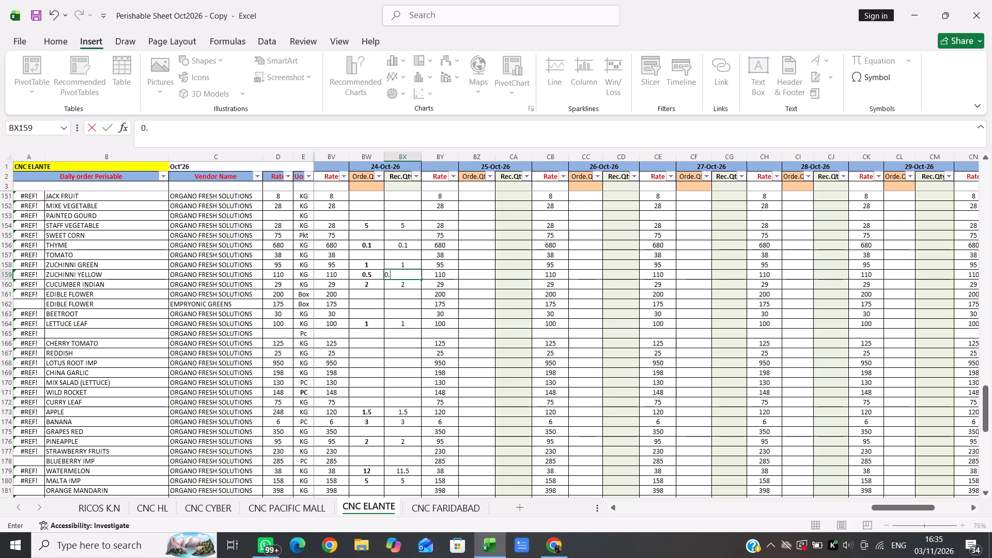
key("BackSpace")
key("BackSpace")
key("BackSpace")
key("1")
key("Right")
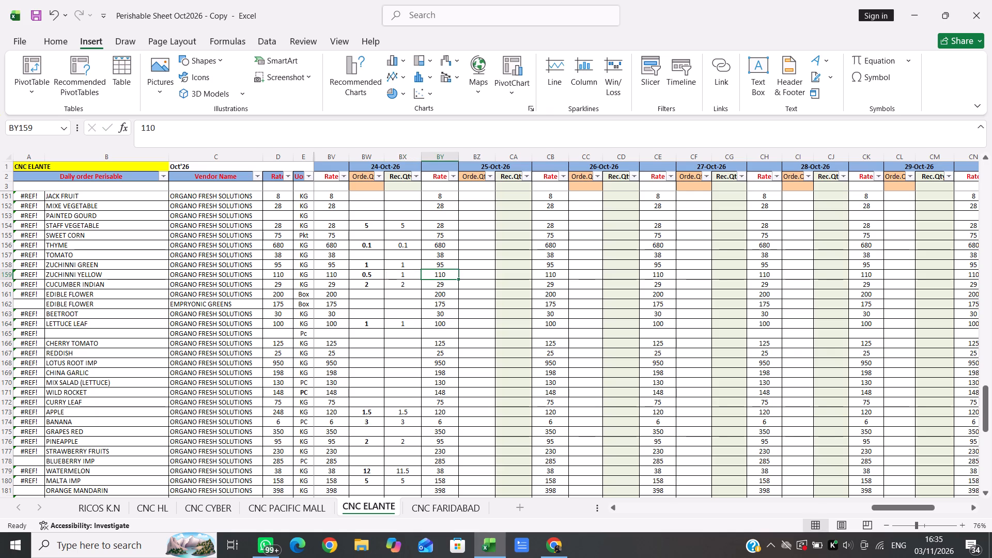
Set the 24-Oct-26 received quantity for ZUCHINNI YELLOW to 2 and check the VEGETABLE & FRUITS received total.
left_click(413, 274)
key("2")
key("Down")
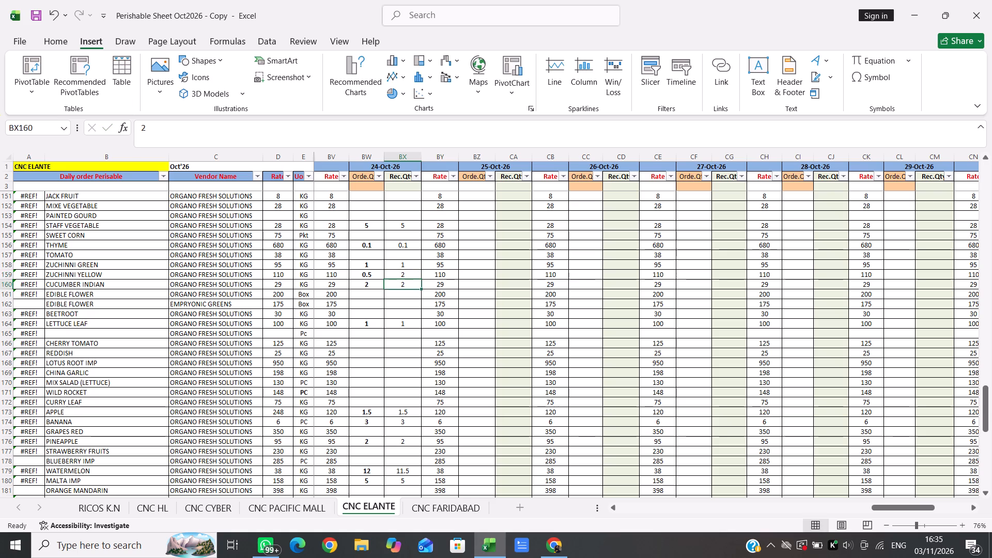
scroll(413, 274, "down", 3)
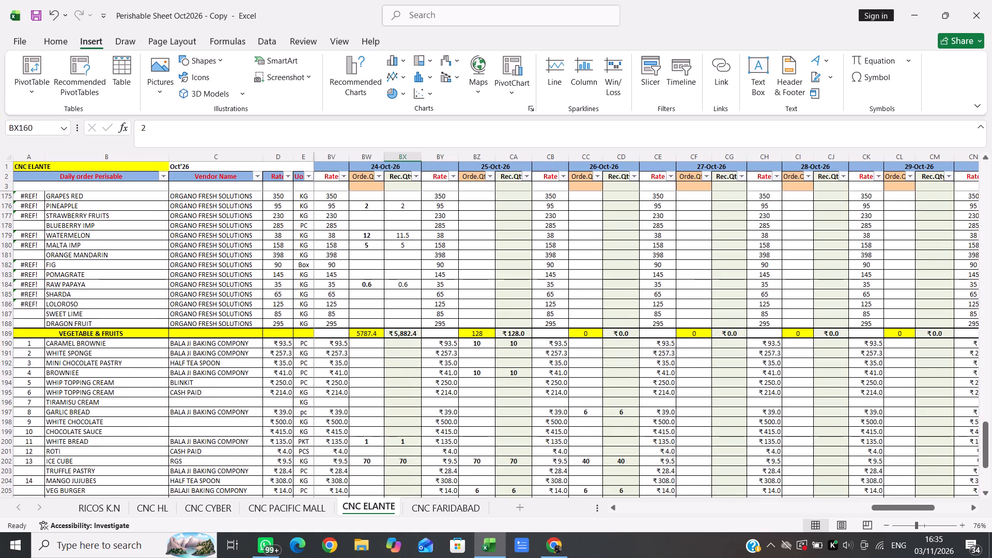
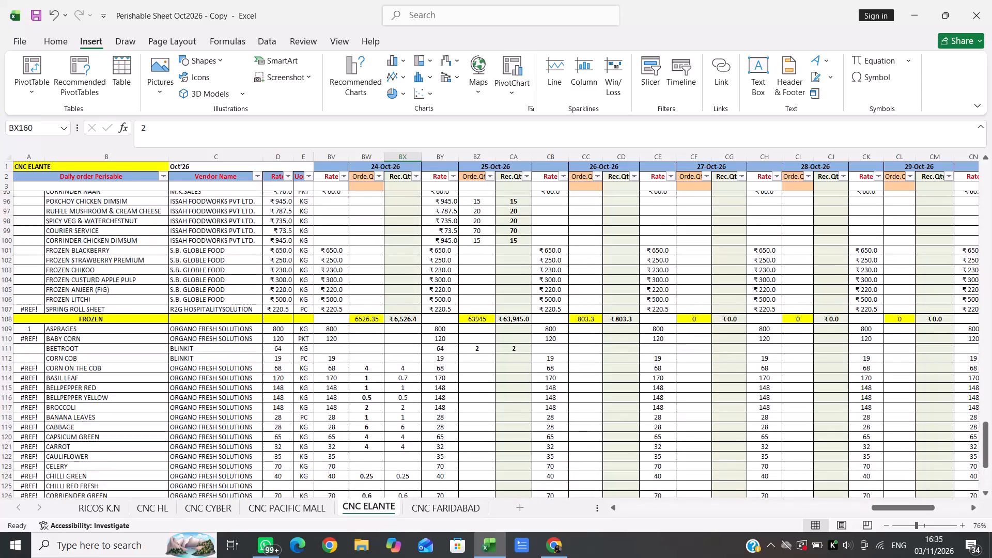
Set the 24-Oct-26 received quantity for THYME to 0.3 and check the VEGETABLE & FRUITS received total.
scroll(413, 274, "down", 3)
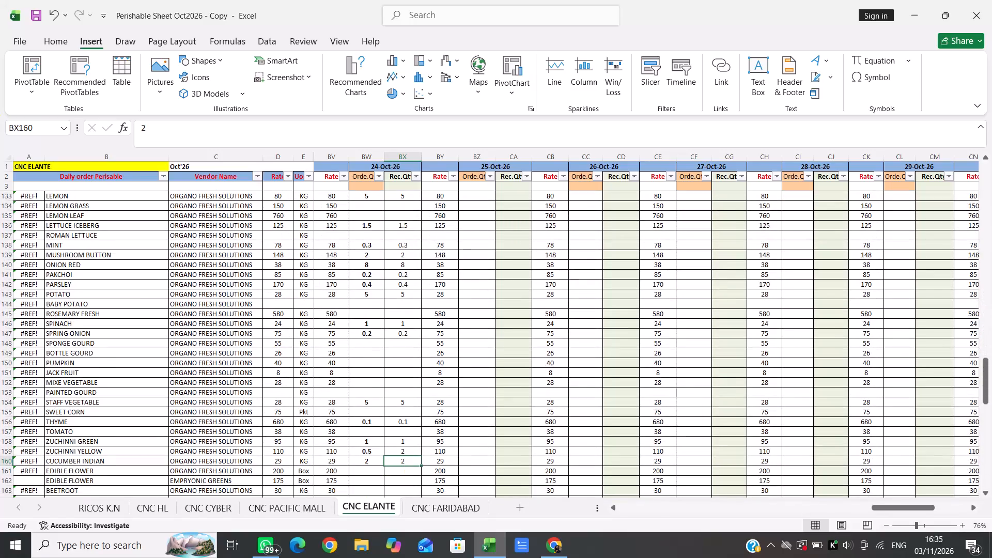
scroll(413, 274, "down", 1)
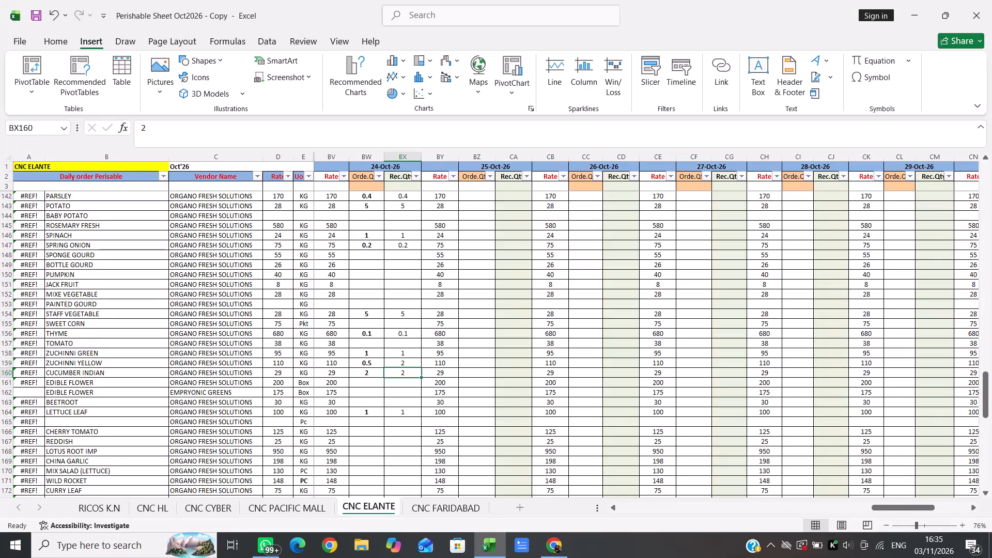
left_click(404, 332)
type("0.3")
key("Down")
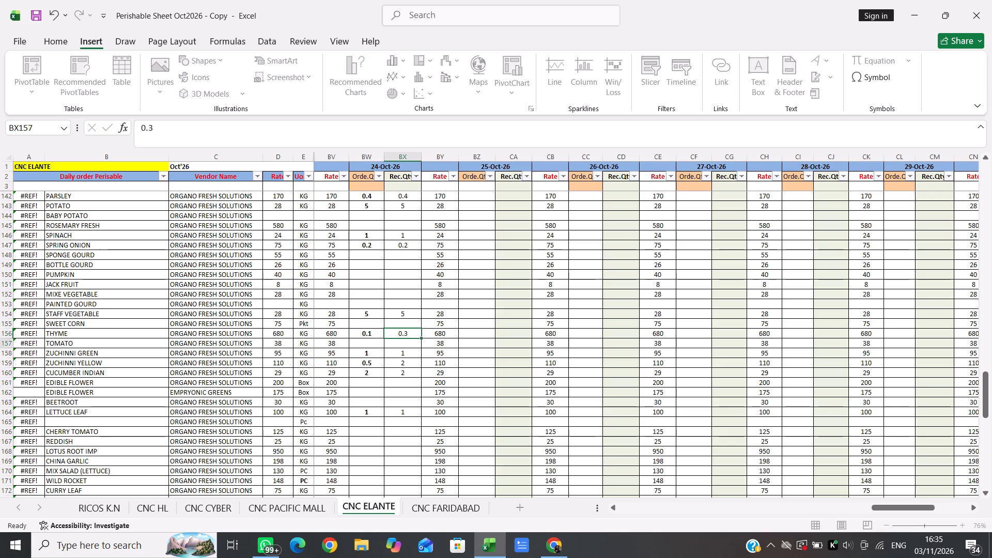
scroll(404, 332, "down", 3)
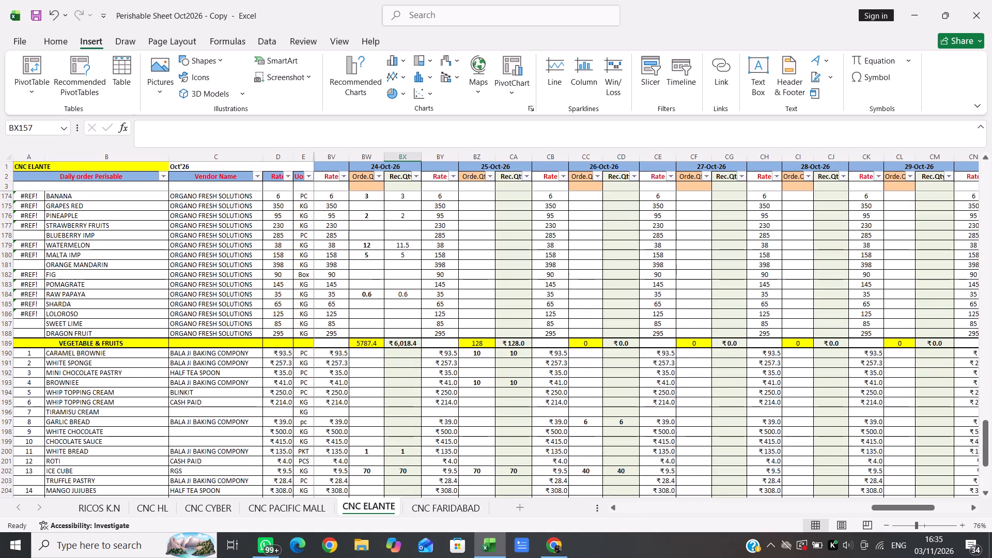
Compare the 24-Oct-26 ordered and received quantities of the ORGANO FRESH SOLUTIONS fruit and vegetable items.
scroll(399, 319, "up", 1)
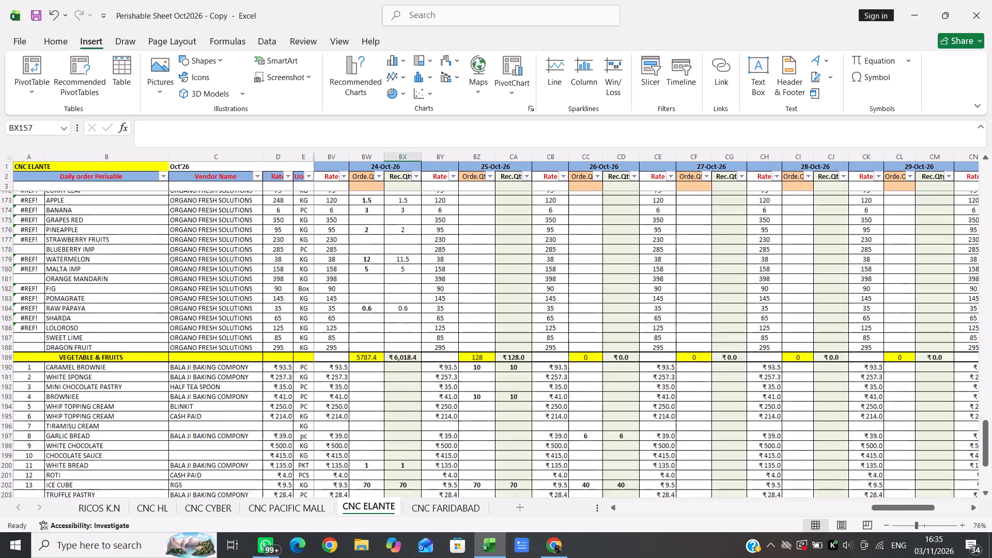
scroll(399, 319, "up", 1)
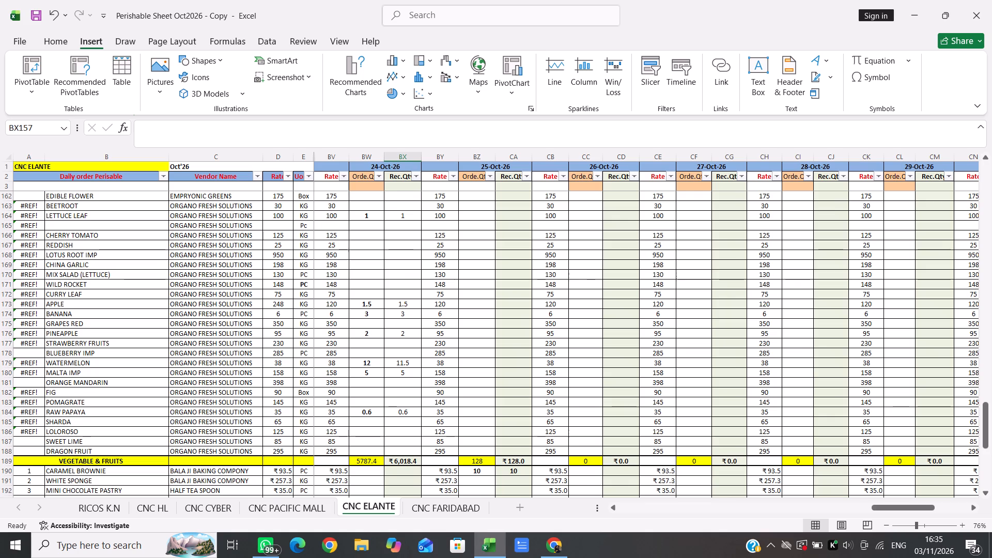
scroll(376, 372, "up", 1)
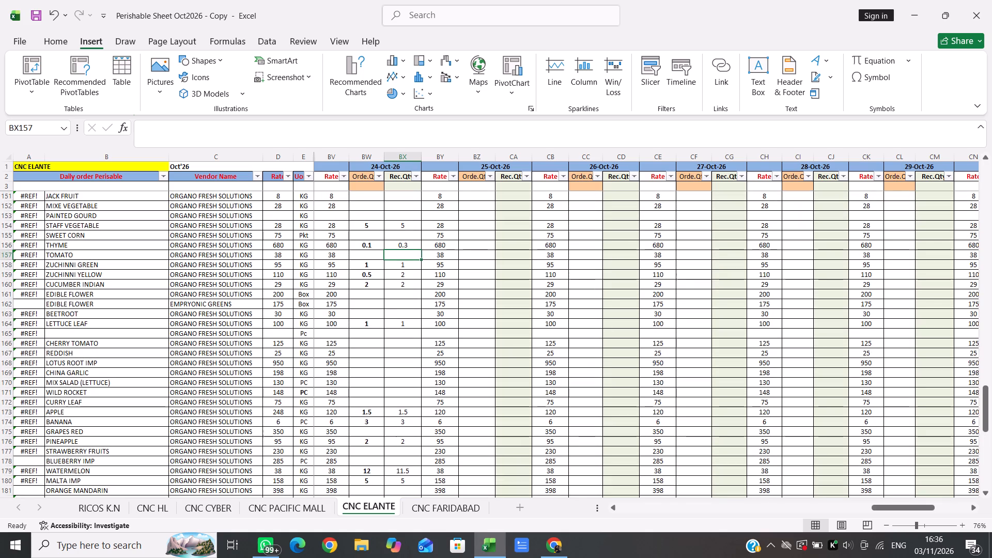
scroll(376, 372, "up", 2)
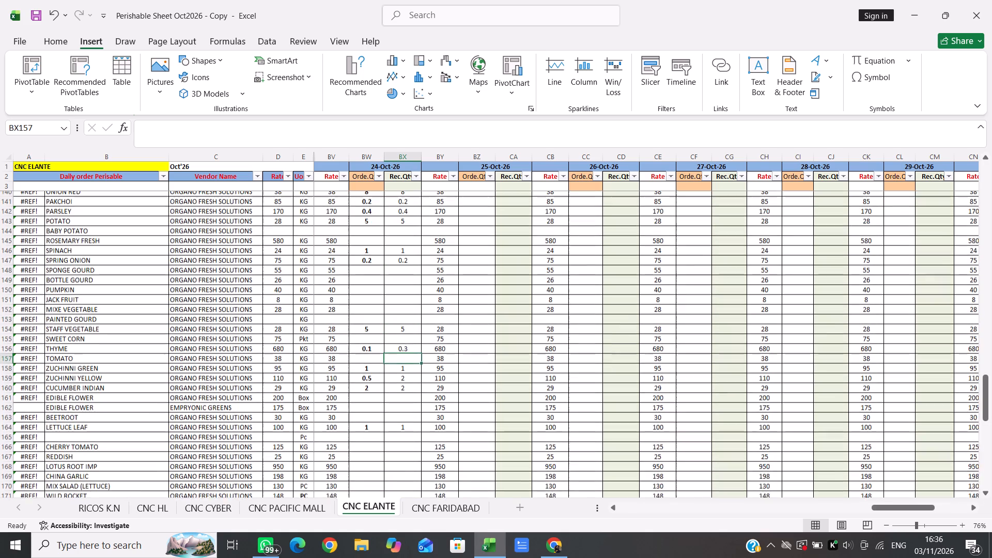
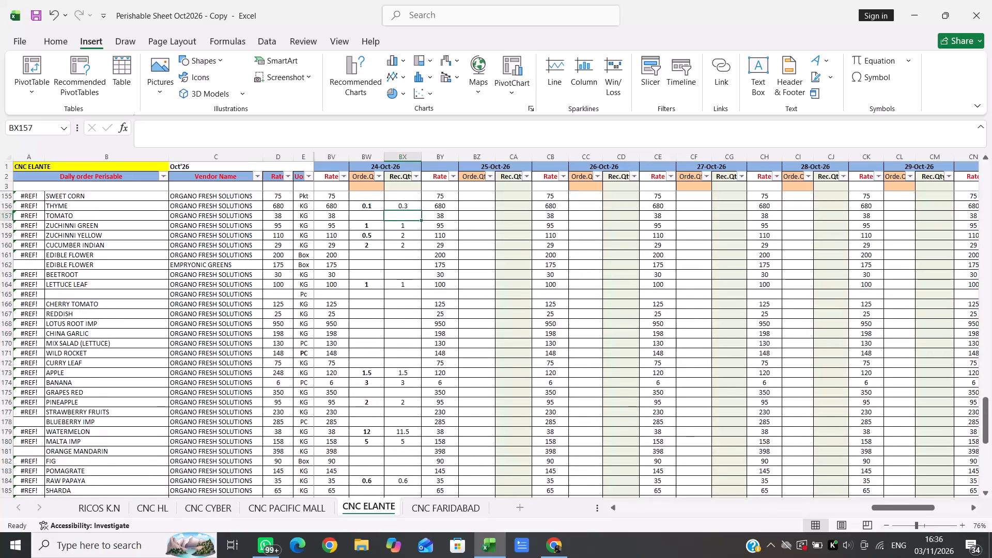
Set the 24-Oct-26 received quantity for GARLIC to 4.
scroll(376, 372, "up", 1)
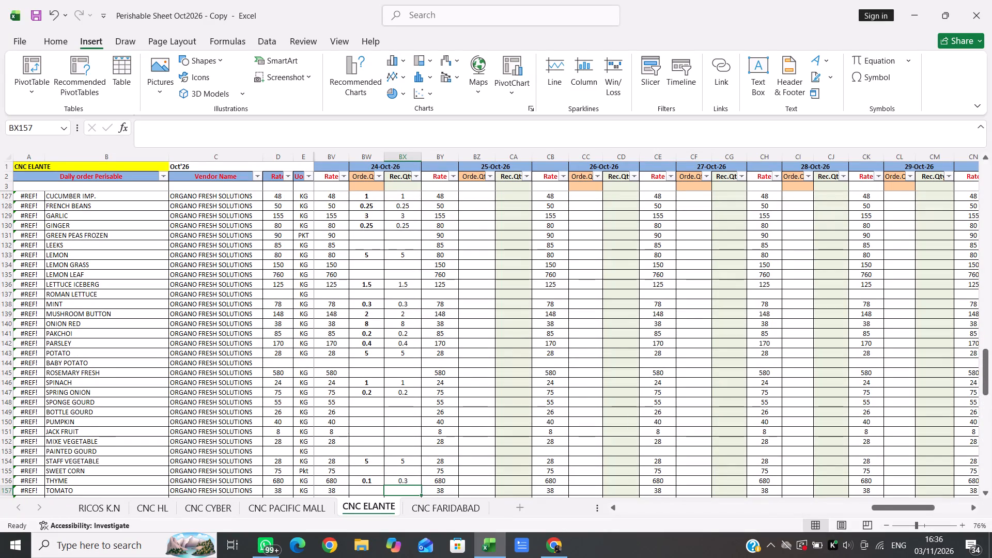
scroll(384, 279, "up", 1)
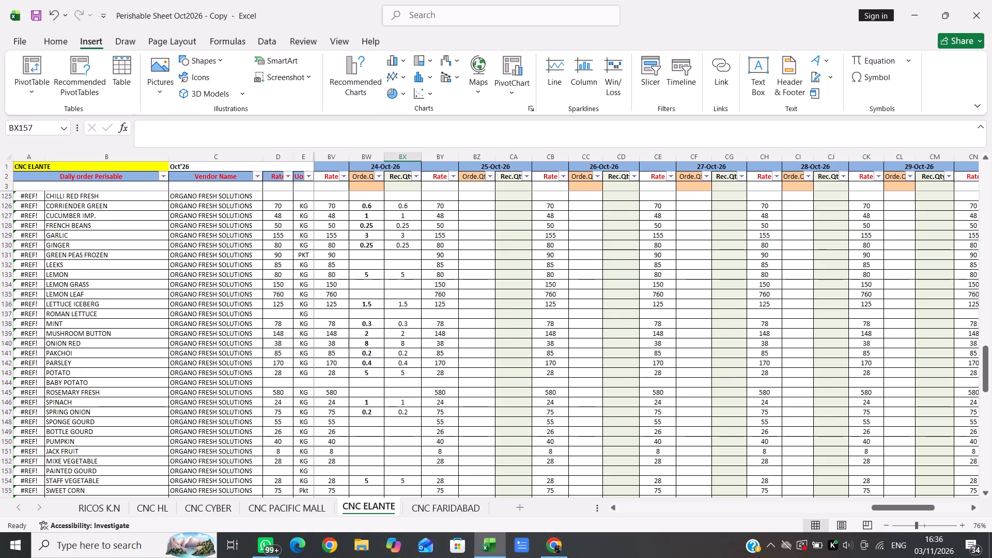
left_click(398, 236)
scroll(398, 236, "right", 1)
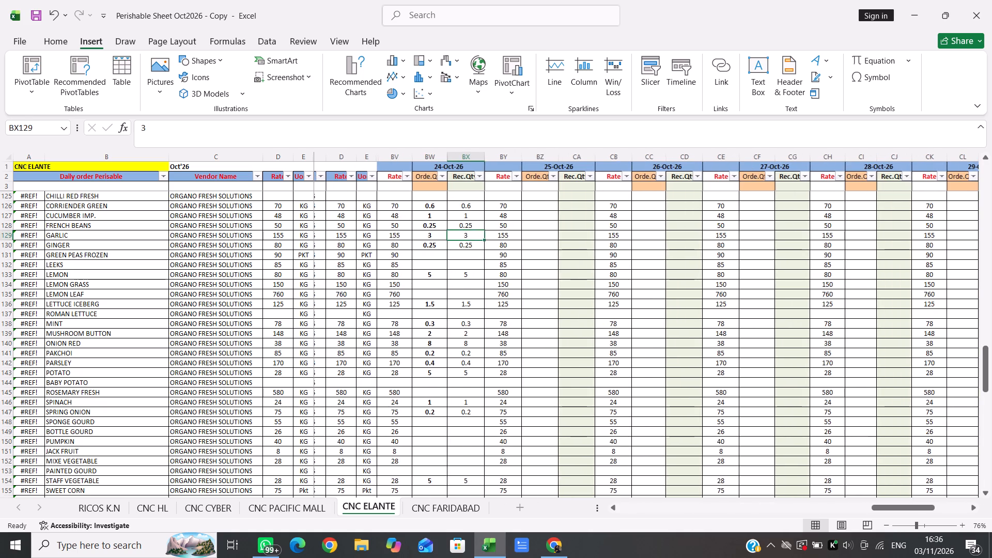
scroll(398, 236, "right", 1)
key("4")
key("Up")
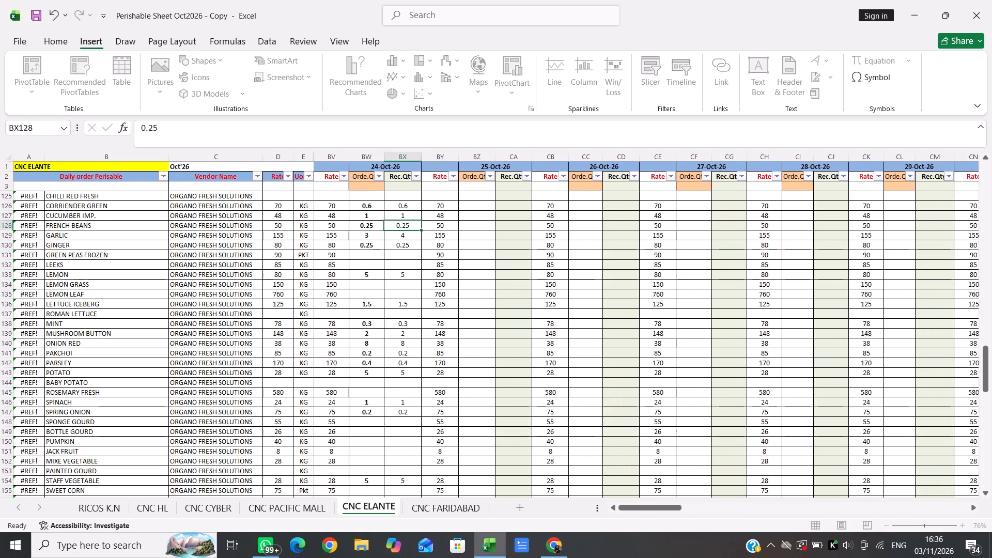
Set the 24-Oct-26 received quantity for BELLPEPPER YELLOW to 1 and check the VEGETABLE & FRUITS received total.
scroll(398, 236, "up", 2)
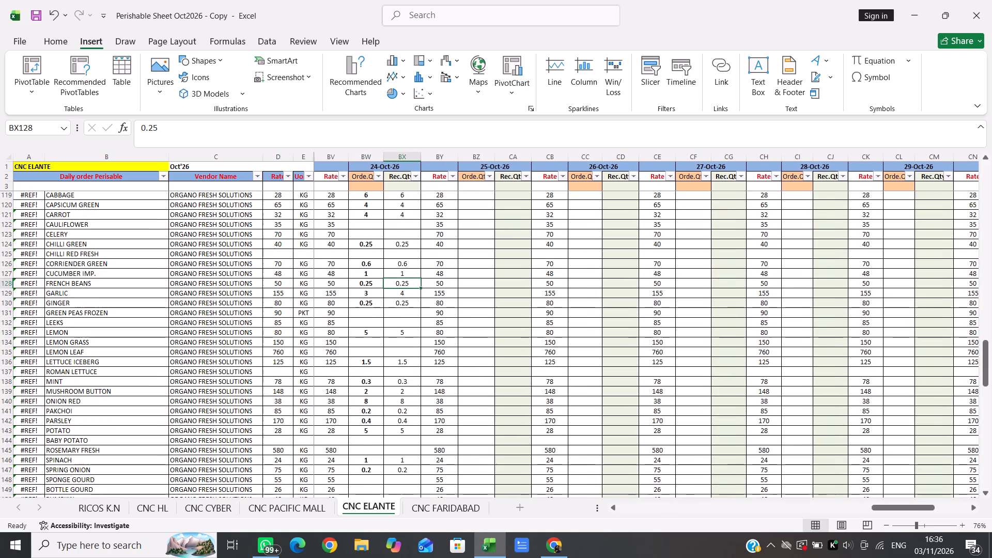
scroll(398, 236, "up", 1)
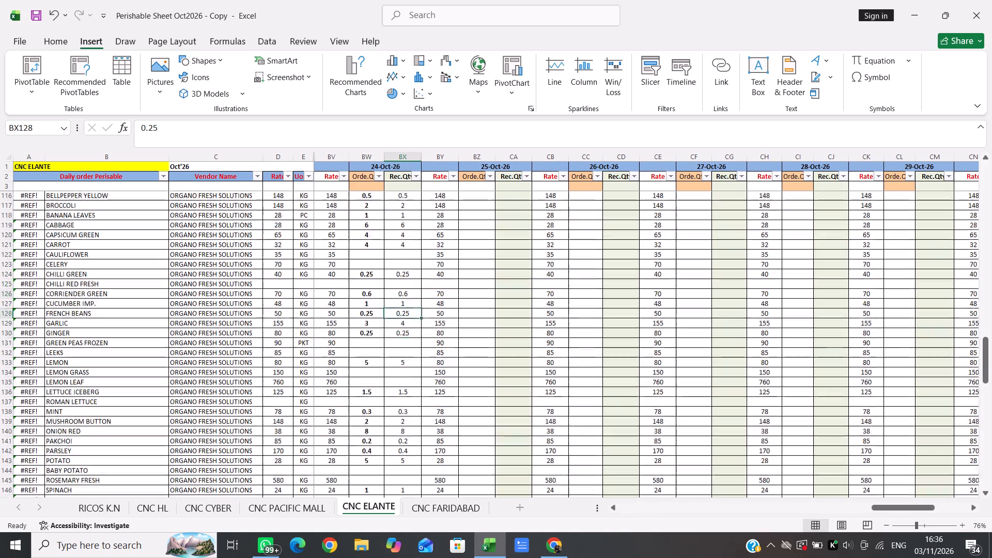
scroll(398, 236, "up", 1)
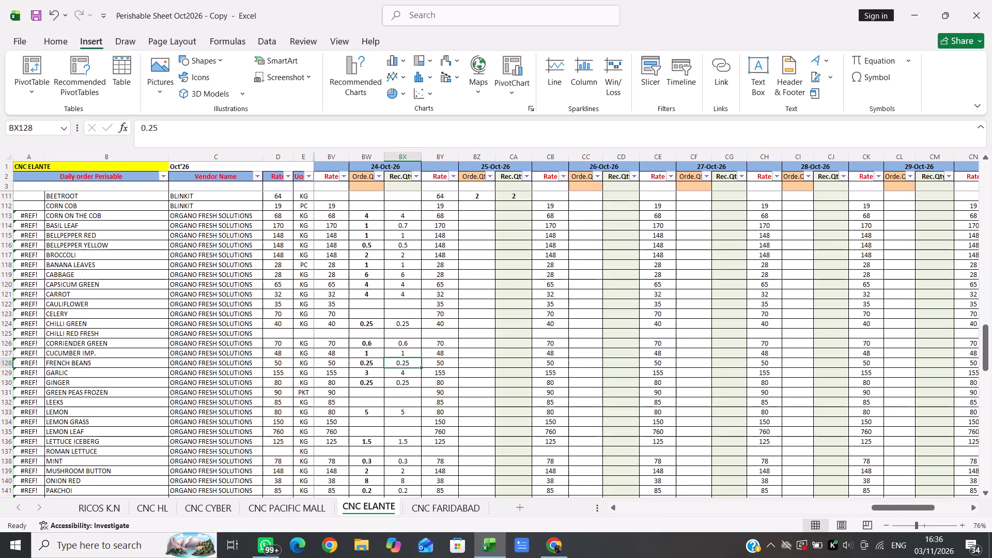
left_click(406, 246)
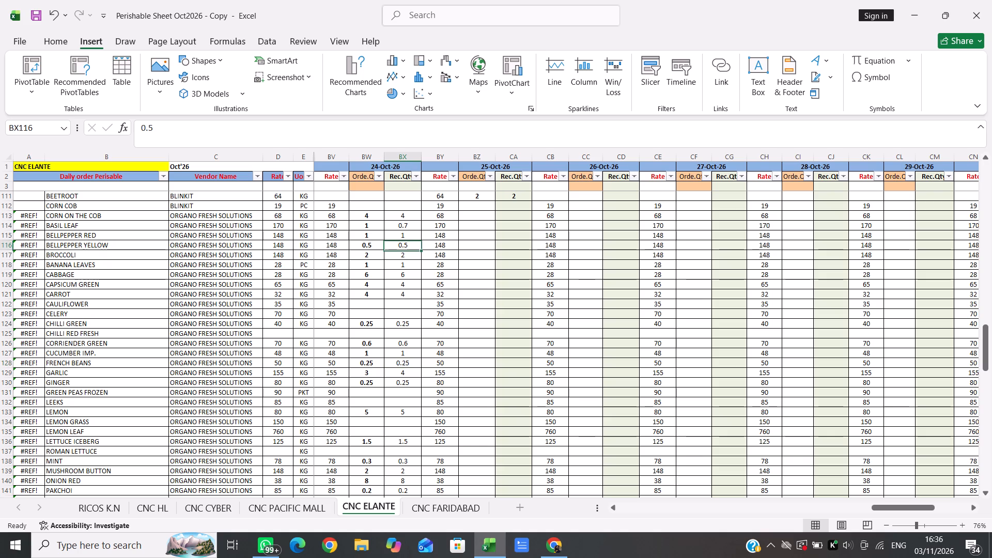
key("1")
key("Up")
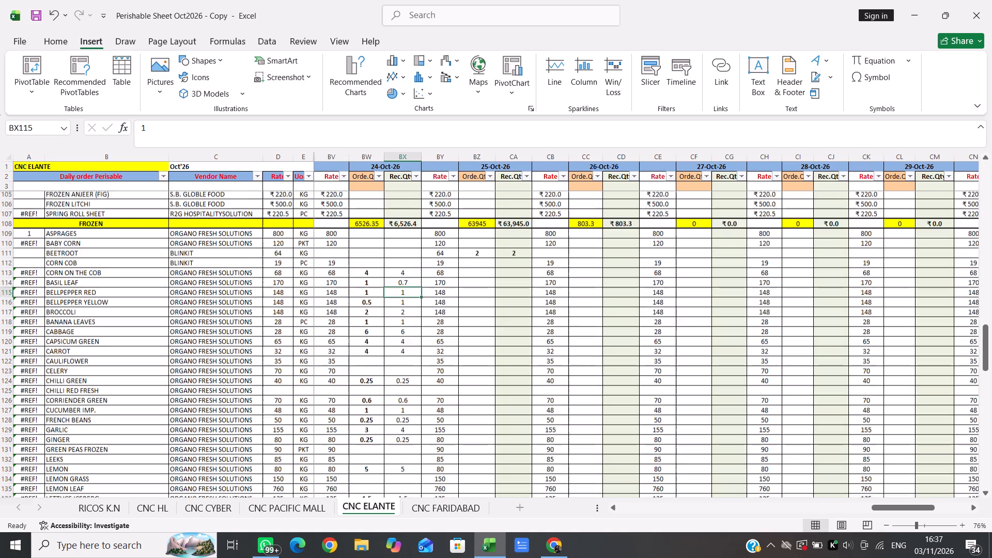
scroll(406, 246, "down", 6)
scroll(406, 246, "up", 1)
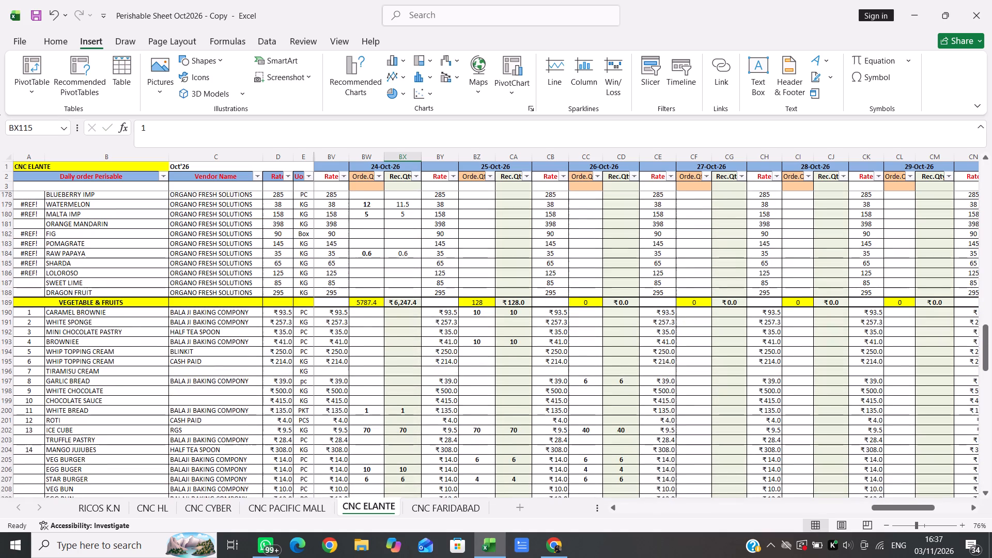
left_click(404, 263)
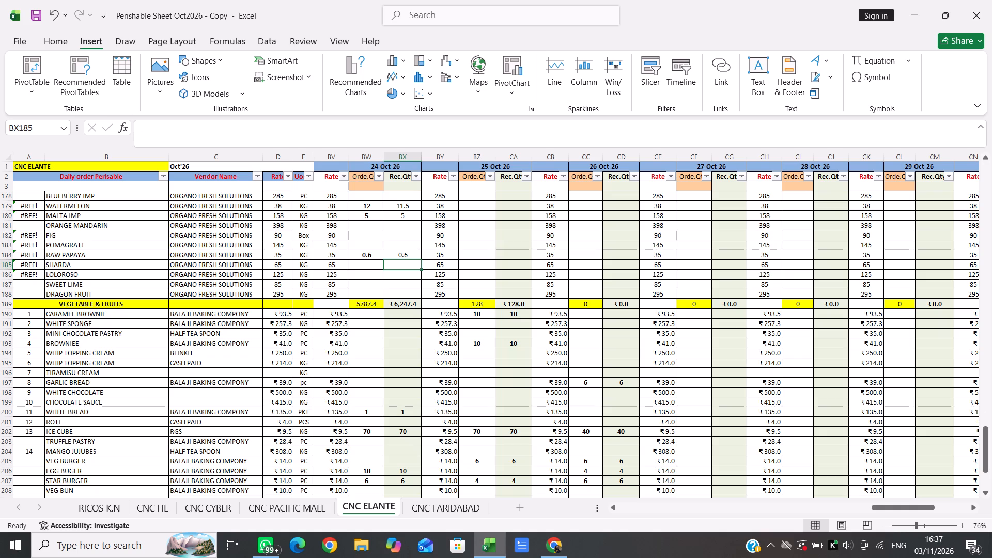
Set the 24-Oct-26 received quantity for BELLPEPPER RED to 2 and check the VEGETABLE & FRUITS received total.
scroll(404, 263, "up", 5)
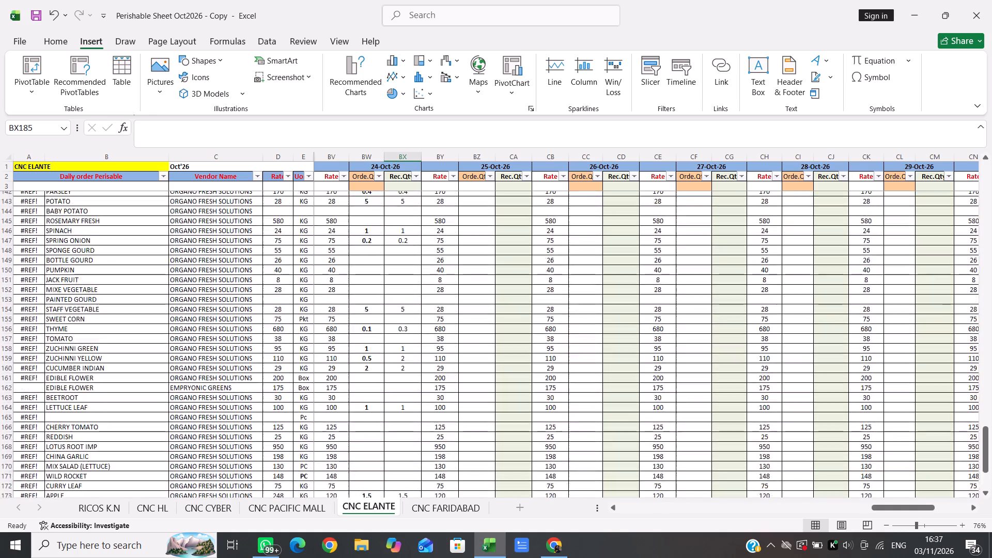
scroll(404, 263, "up", 1)
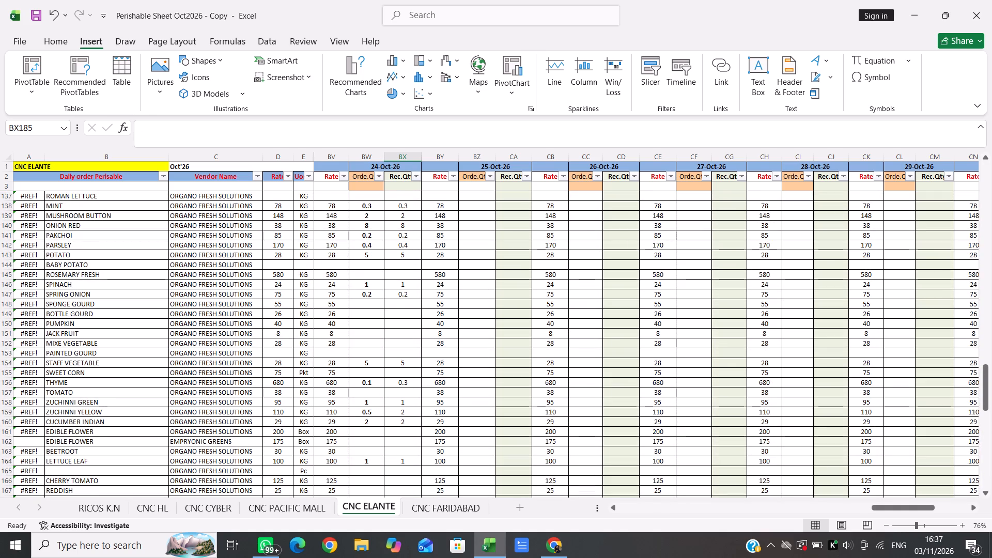
scroll(400, 275, "up", 2)
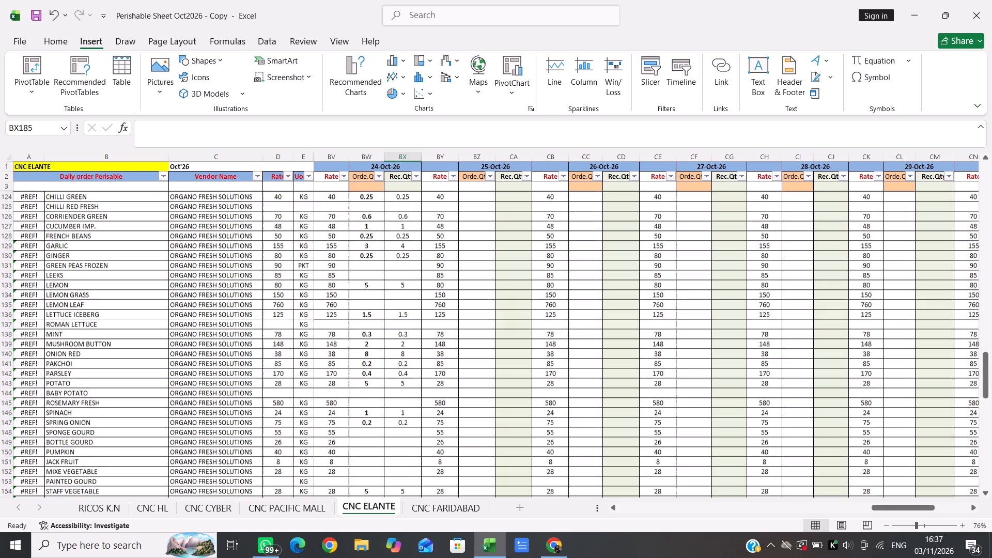
scroll(400, 275, "up", 1)
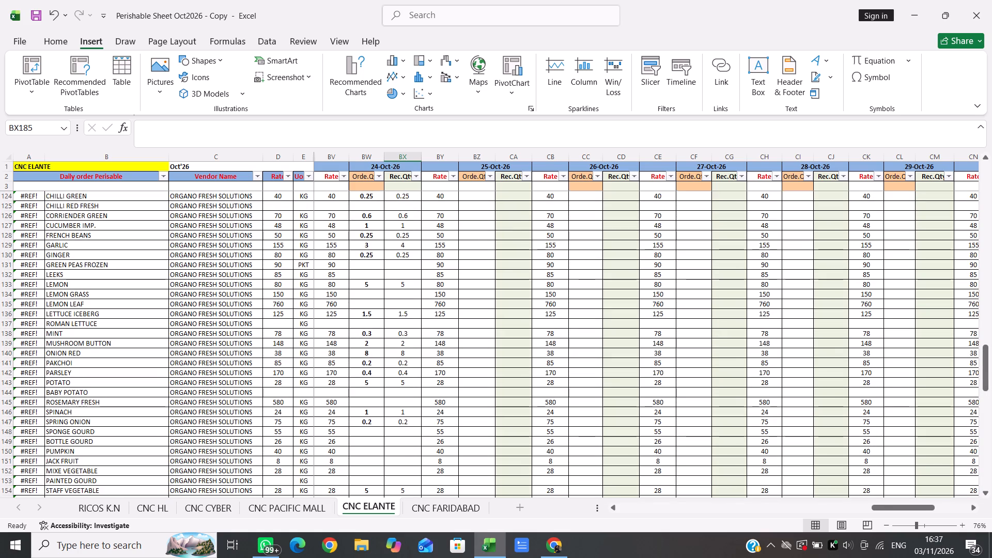
scroll(392, 255, "up", 2)
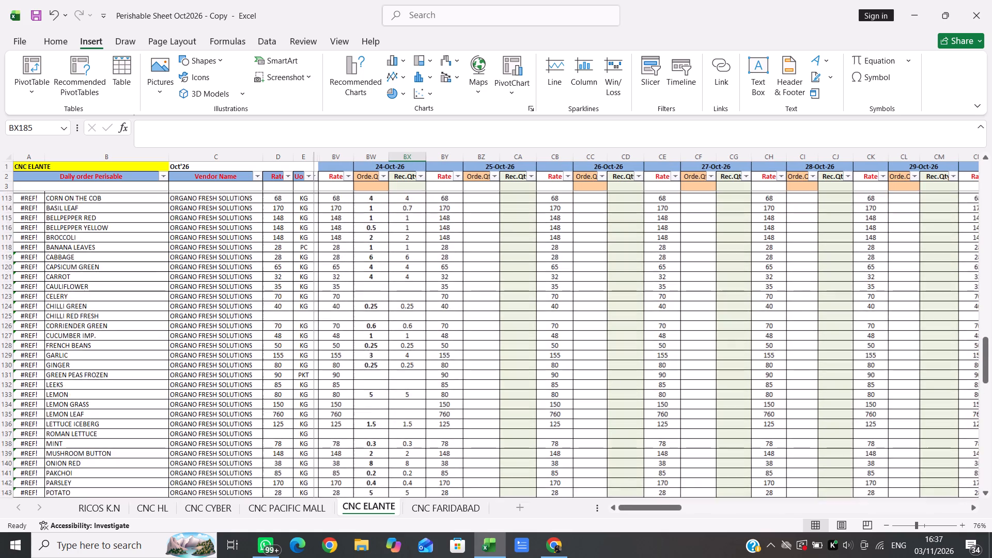
scroll(392, 255, "up", 1)
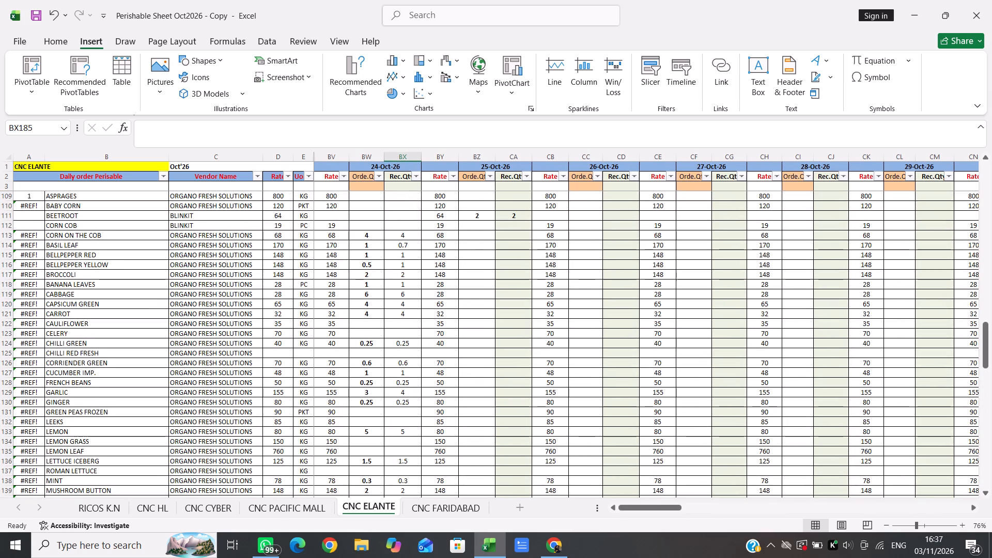
left_click(407, 255)
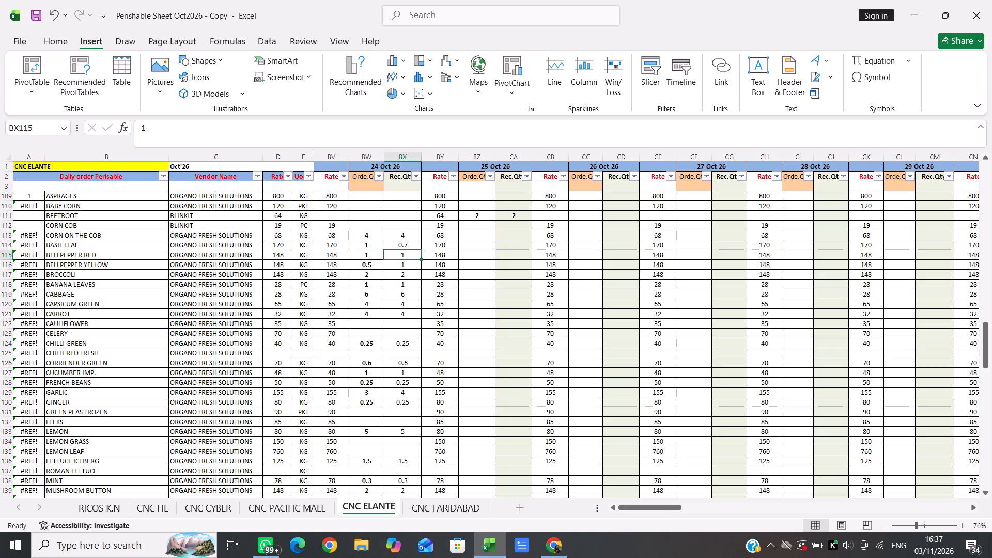
key("Down")
key("Down")
key("Down")
key("Up")
key("Up")
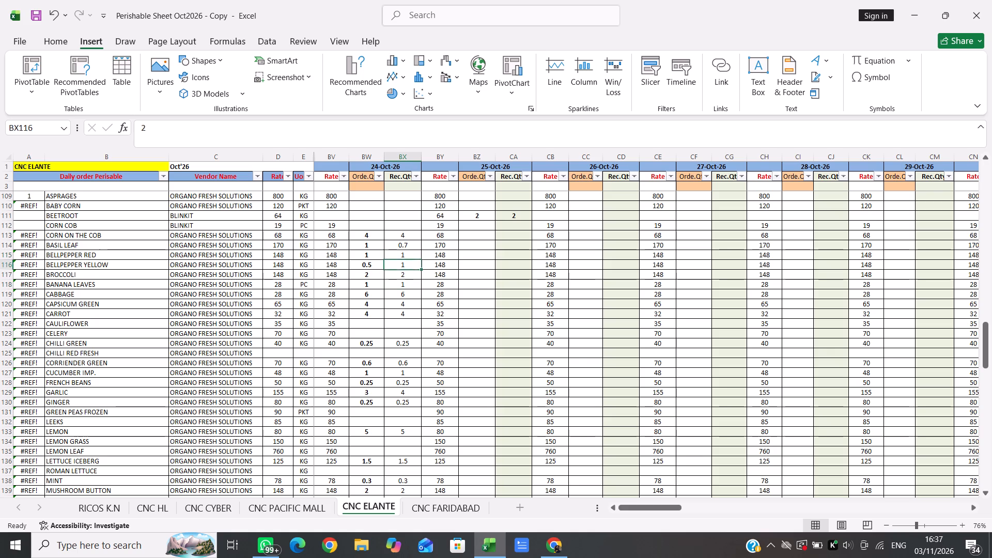
key("Up")
key("2")
key("Down")
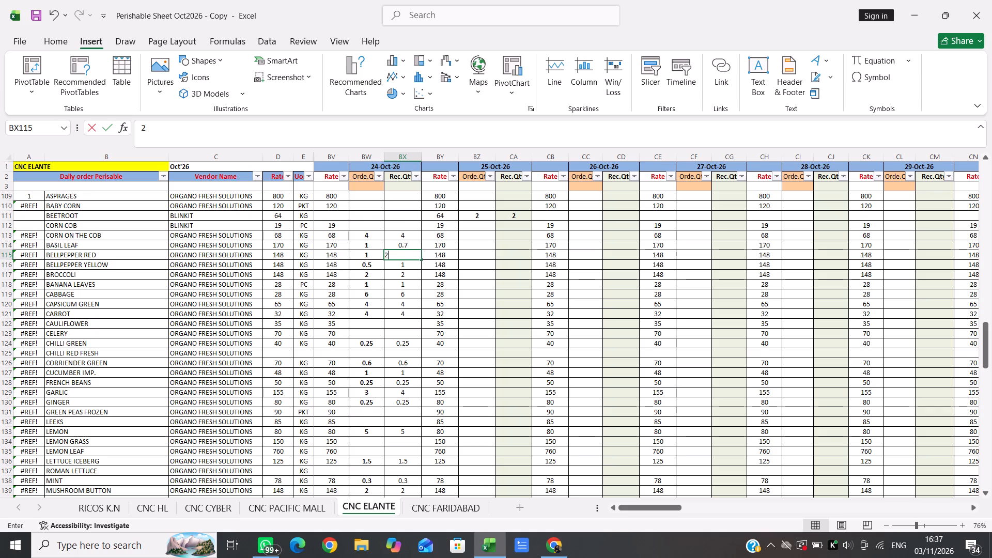
scroll(407, 255, "down", 6)
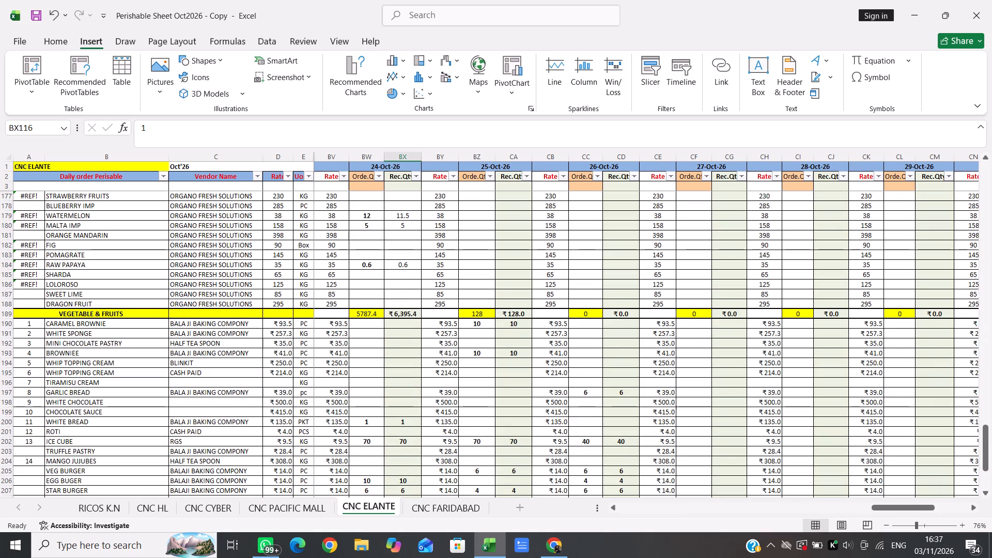
scroll(407, 255, "up", 2)
scroll(407, 255, "down", 1)
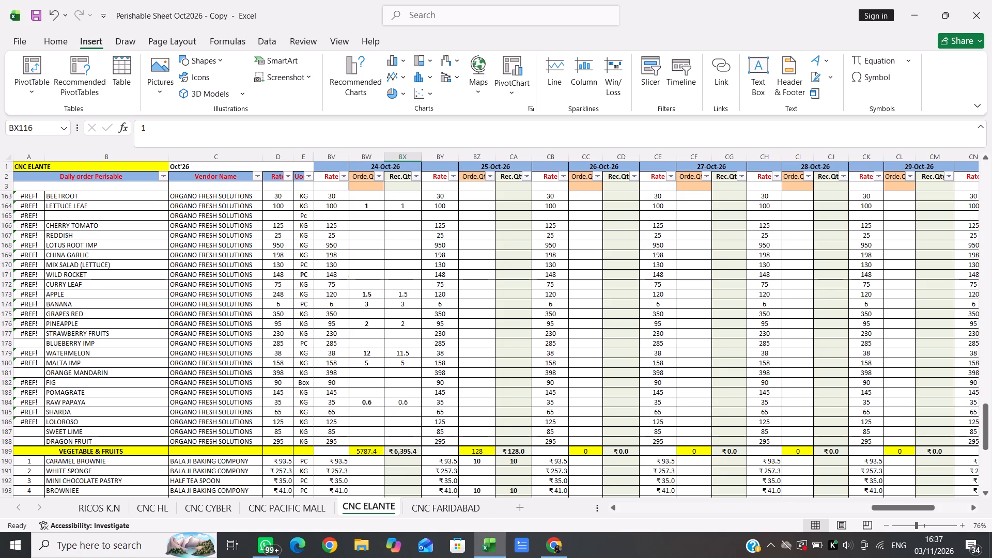
Set the 24-Oct-26 received quantity for THYME to 0.4 and check the VEGETABLE & FRUITS received total.
scroll(407, 255, "up", 1)
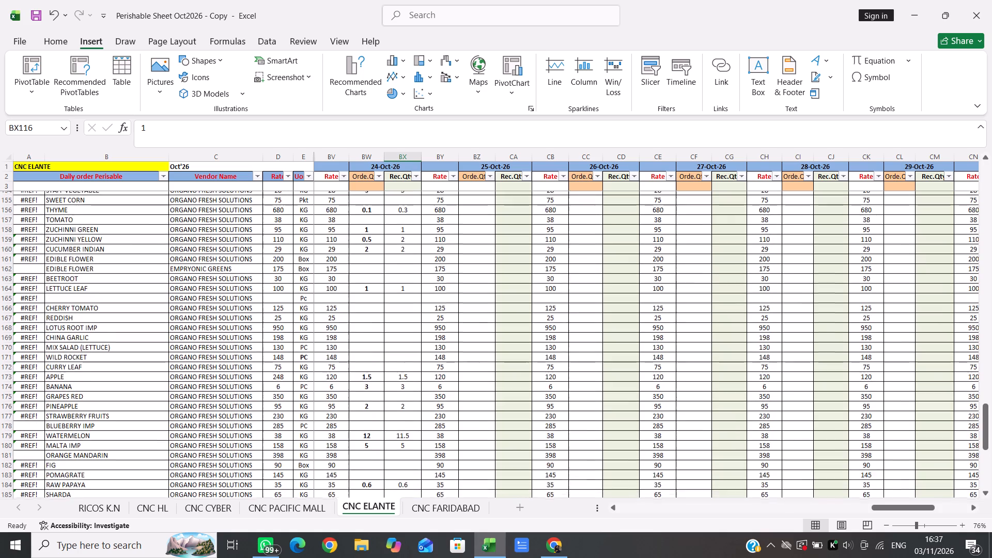
scroll(407, 255, "up", 2)
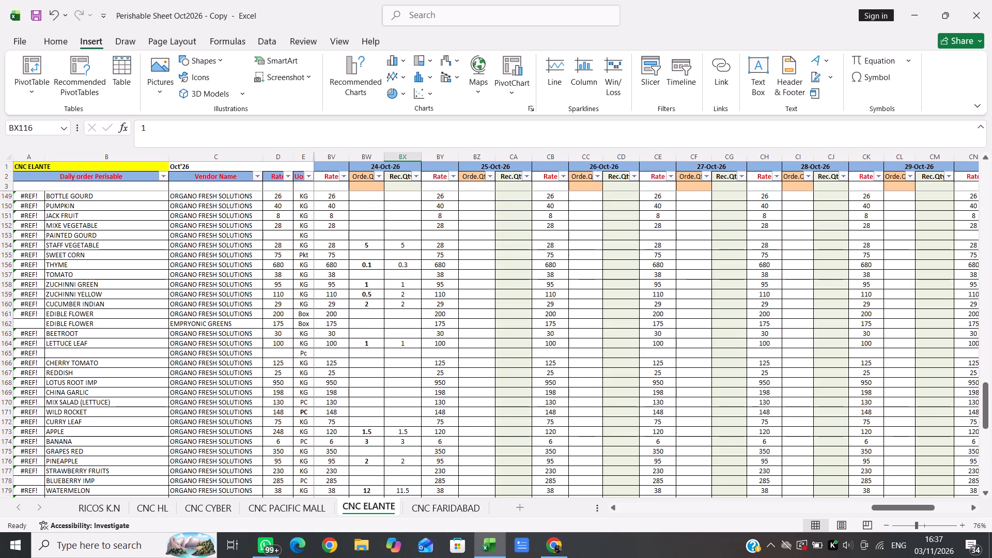
left_click(402, 269)
type("0.4")
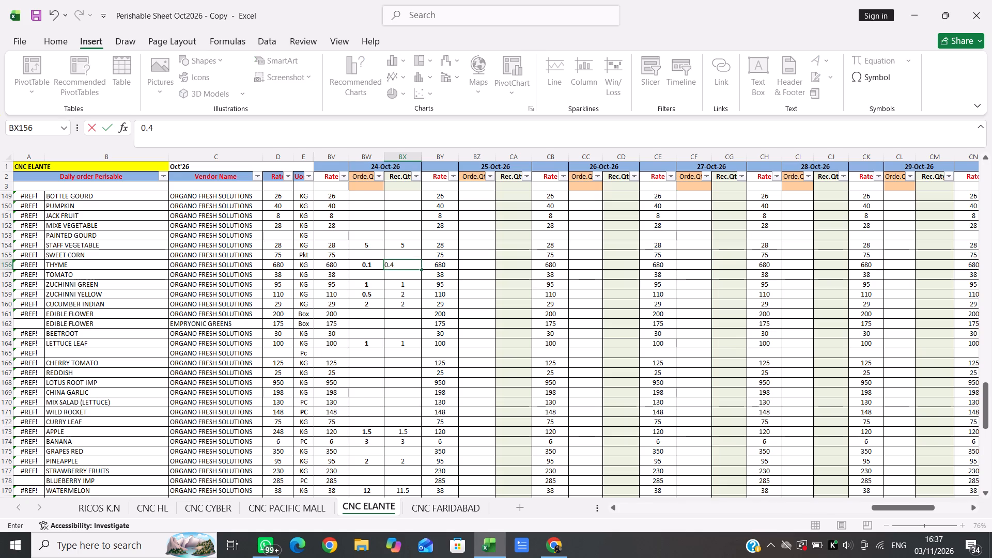
key("Down")
scroll(402, 269, "down", 3)
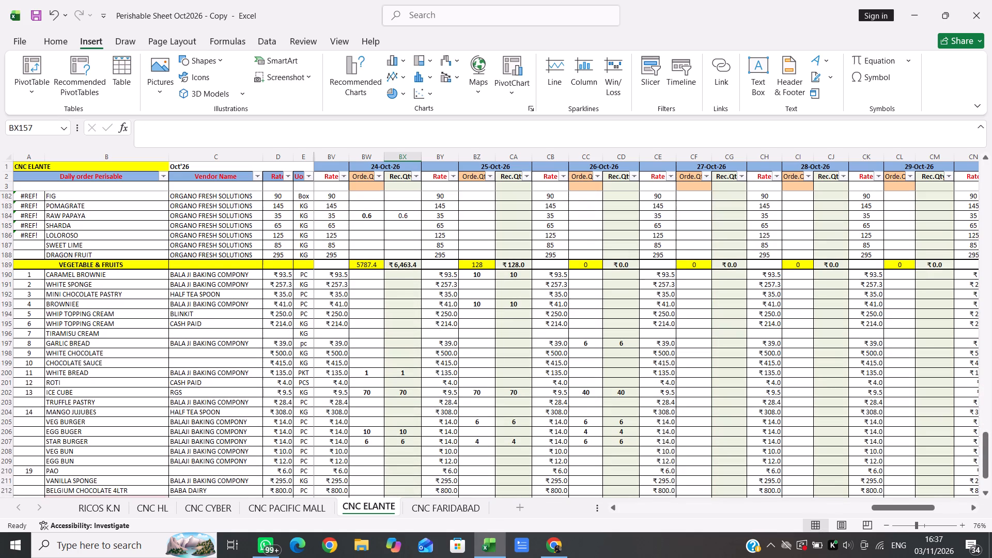
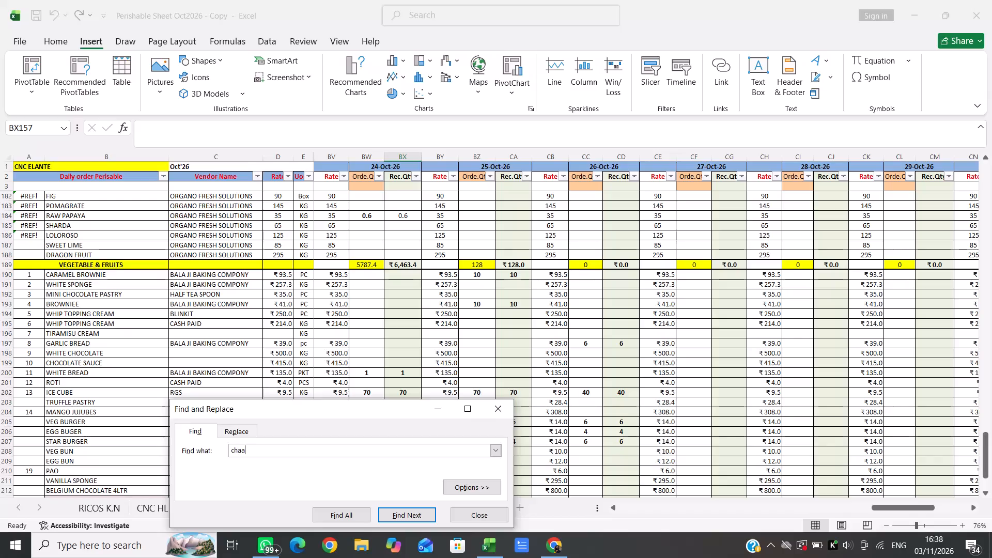
Search the CNC ELANTE sheet for "chaap" and go to the SOYA CHAAP quantities for 24-Oct-26.
key("p")
key("Return")
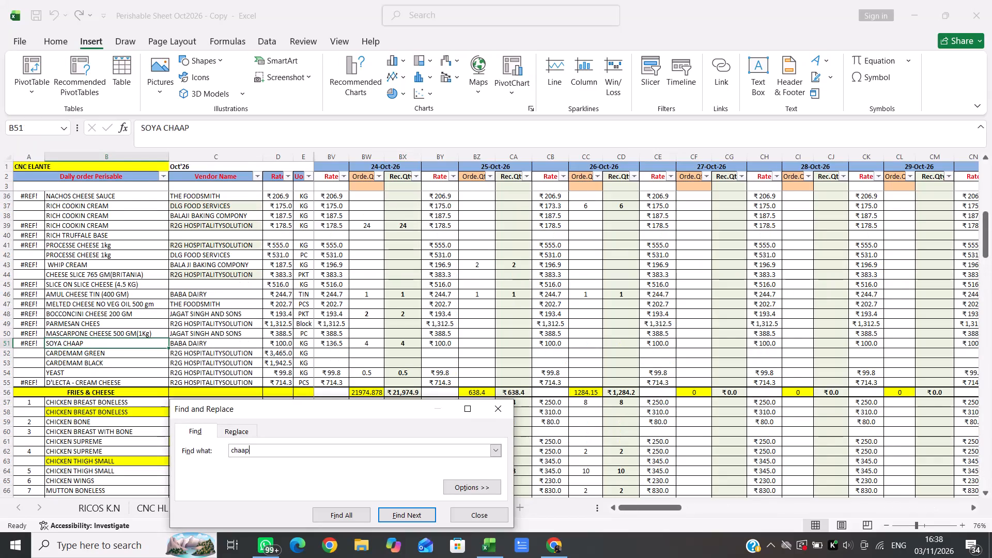
left_click(501, 407)
key("Right")
key("Right")
key("Right")
key("Right")
key("Right")
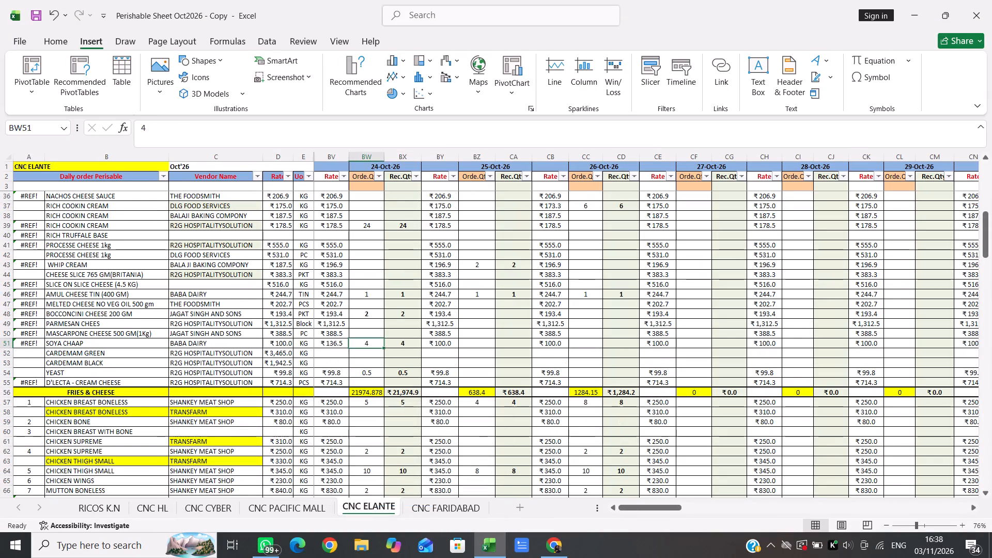
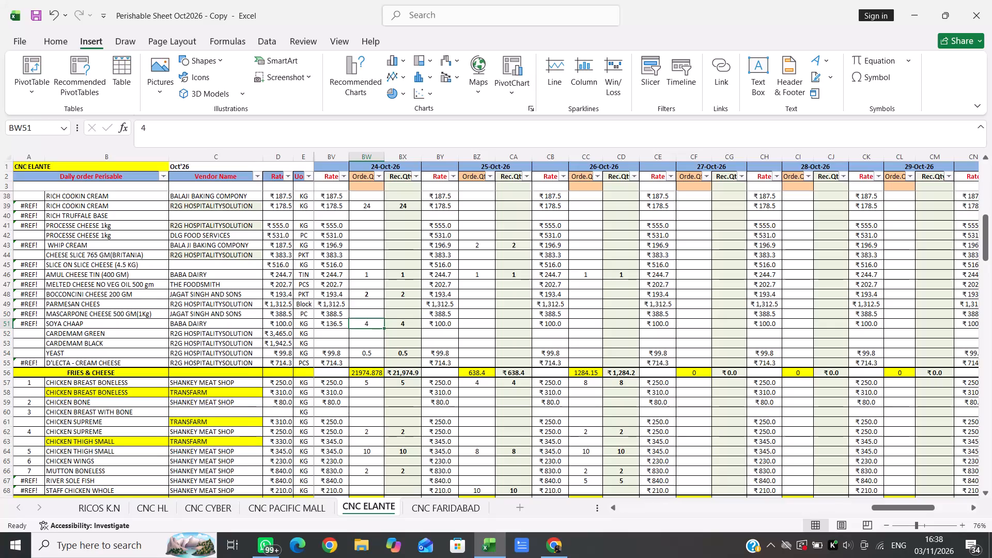
Unhide the earlier date columns hidden between the unit column E and the 24-Oct-26 columns.
left_click(308, 156)
key("shift+Right")
key("shift+Right")
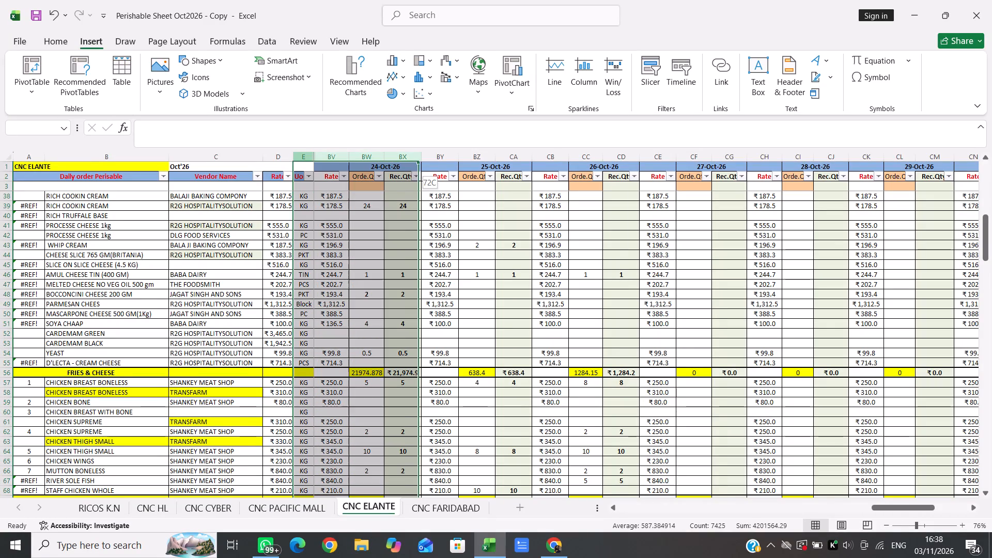
right_click(308, 156)
left_click(340, 391)
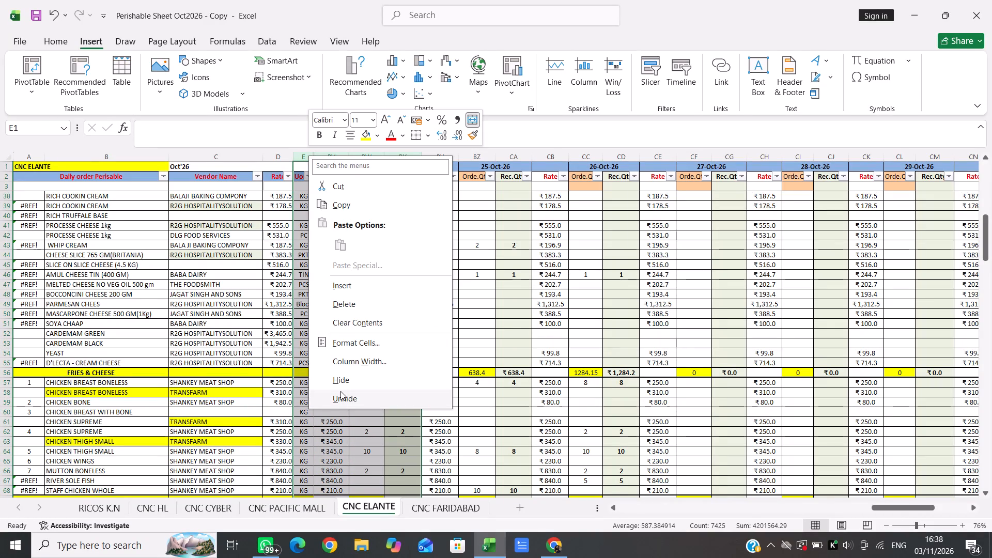
Search the CNC ELANTE sheet for "chaap" and go to the SOYA CHAAP received quantity for 22-Oct-26.
scroll(562, 393, "left", 13)
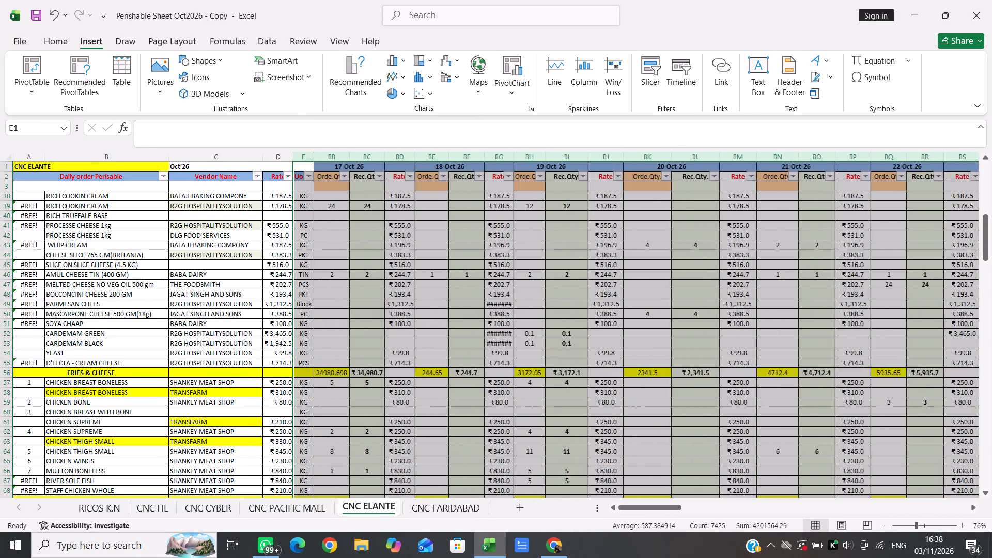
scroll(562, 393, "left", 5)
scroll(562, 393, "right", 3)
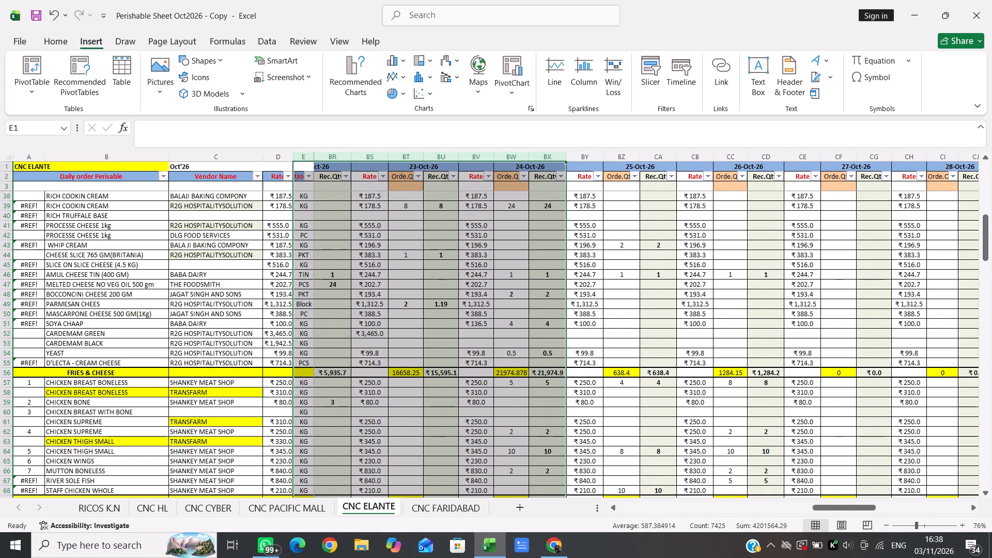
left_click(416, 344)
key("ctrl+f")
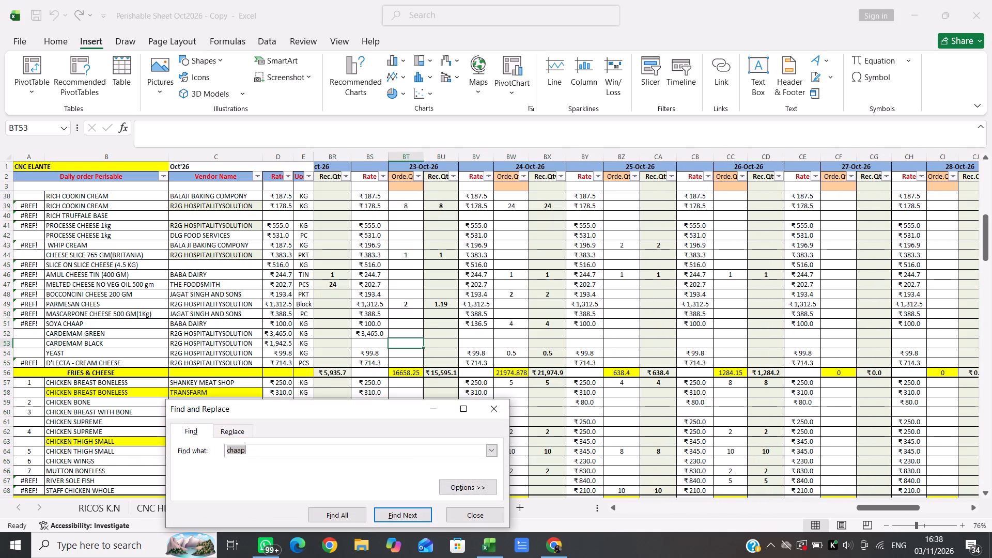
key("Return")
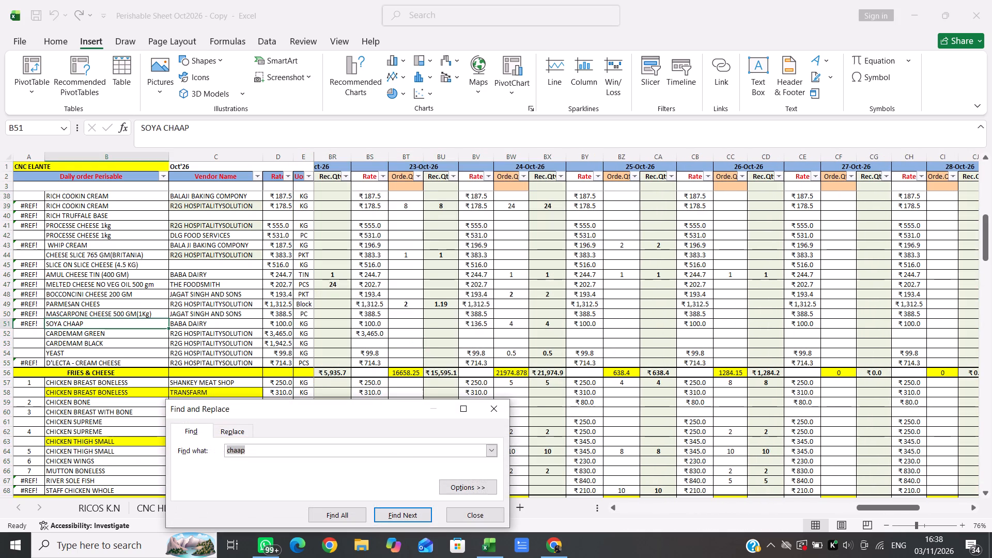
left_click(492, 408)
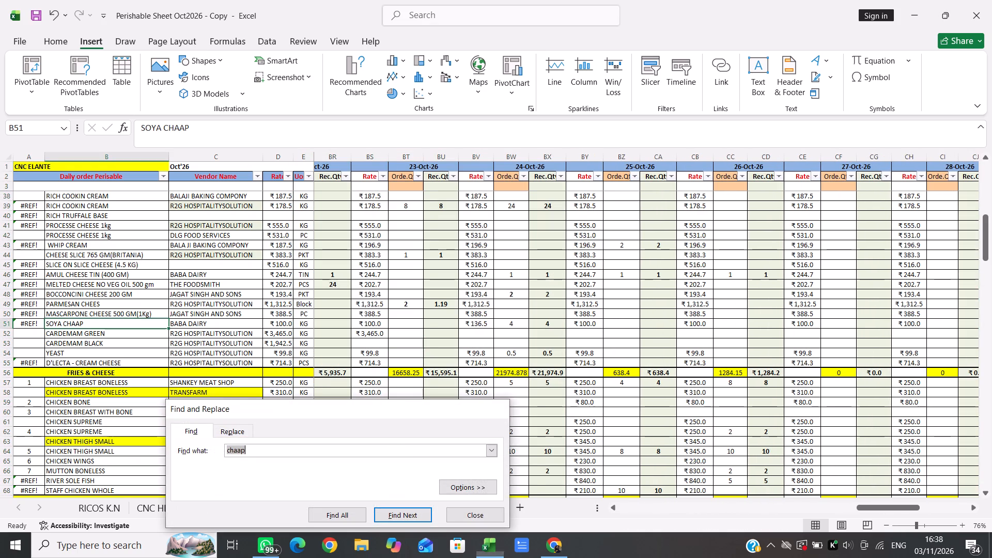
left_click(334, 323)
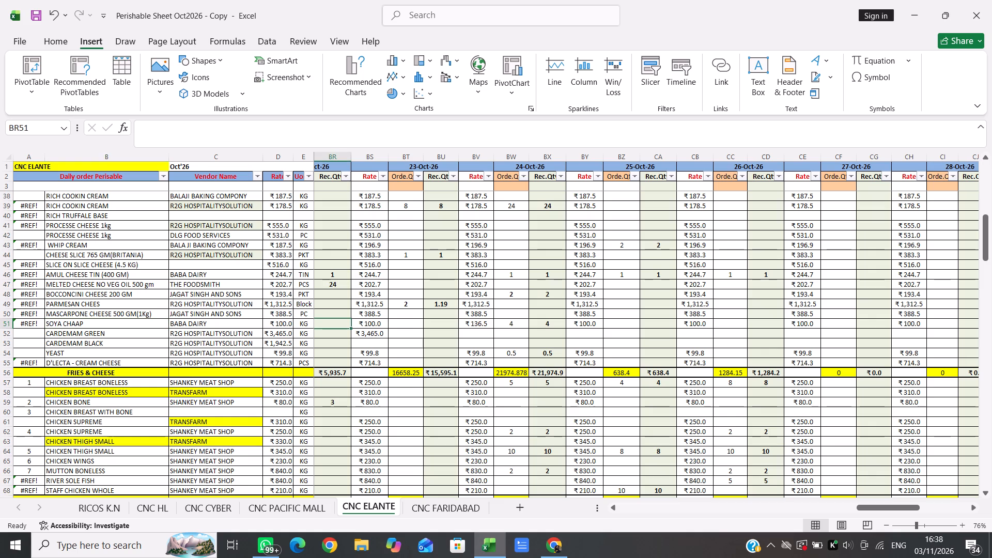
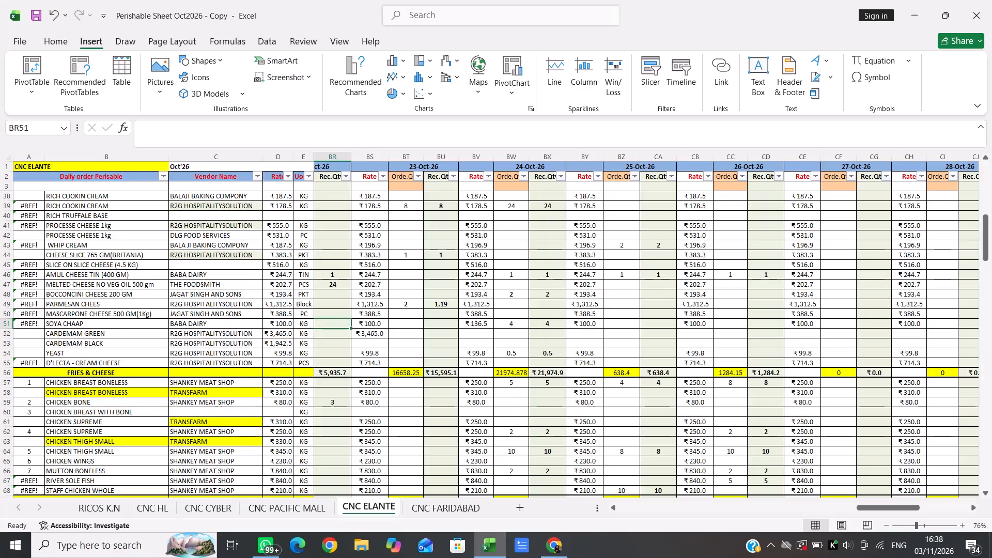
Insert a blank row between SOYA CHAAP and CARDEMAM GREEN and copy the SOYA CHAAP item name into it.
left_click(104, 334)
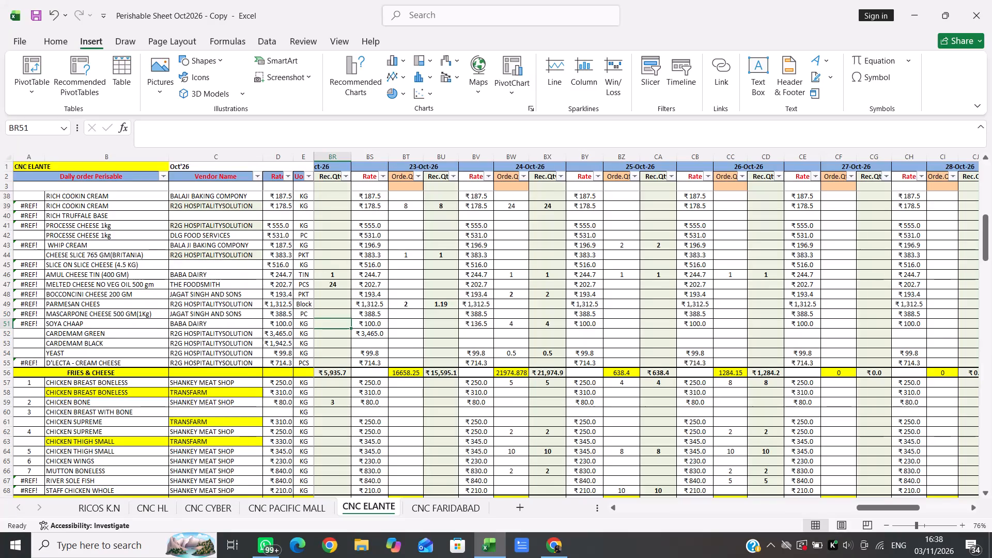
key("shift+space")
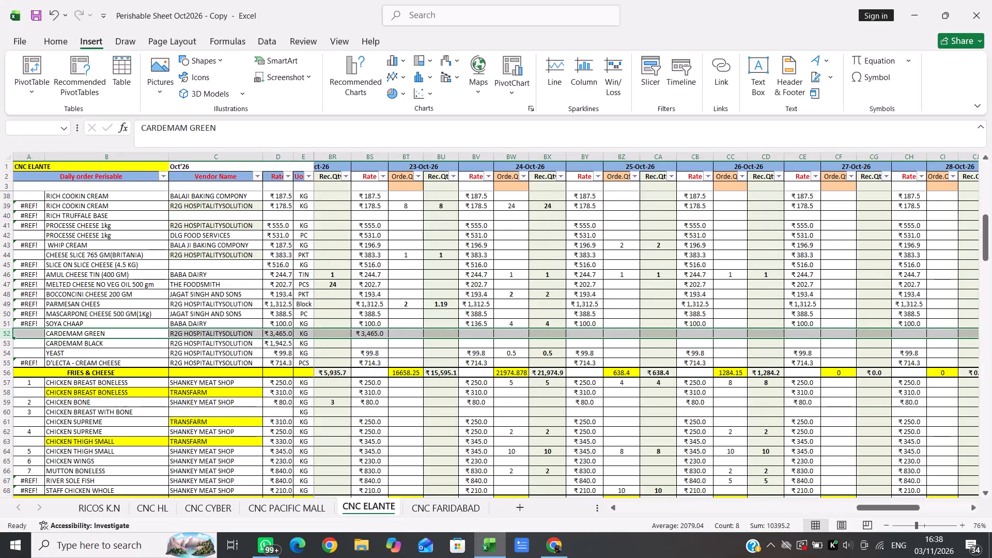
key("ctrl+shift+equal")
left_click(80, 320)
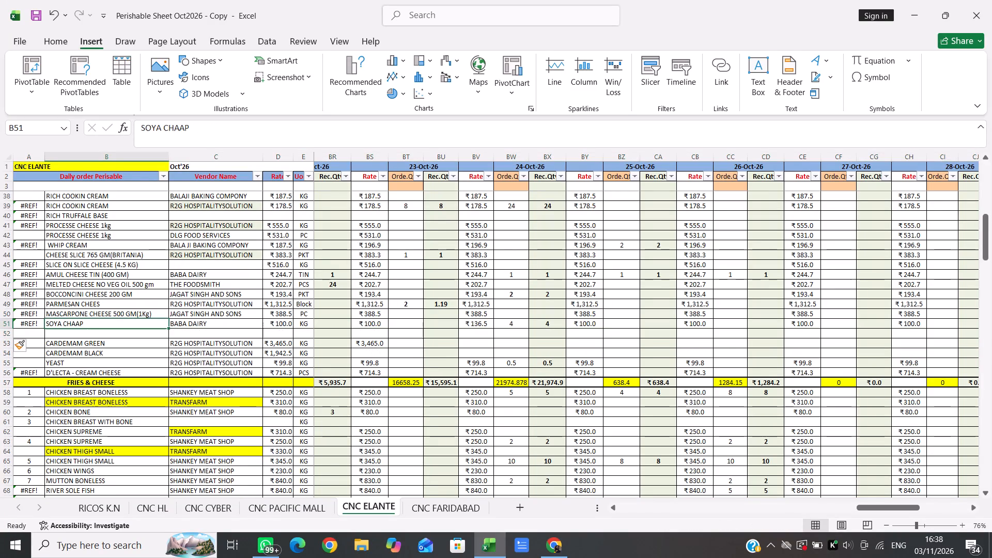
key("ctrl+c")
key("Down")
key("Return")
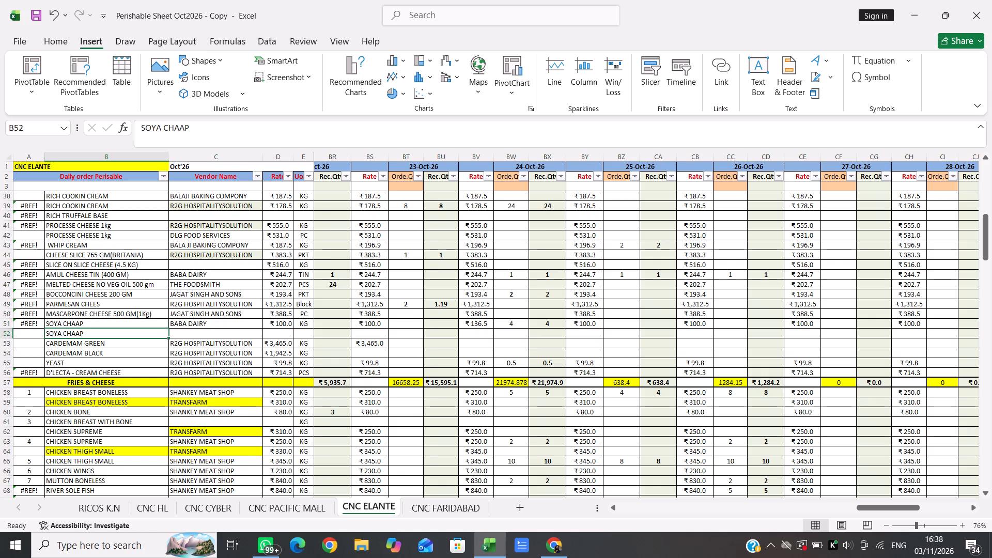
Look through the item and vendor entries in the rows above the new SOYA CHAAP row.
scroll(210, 328, "up", 3)
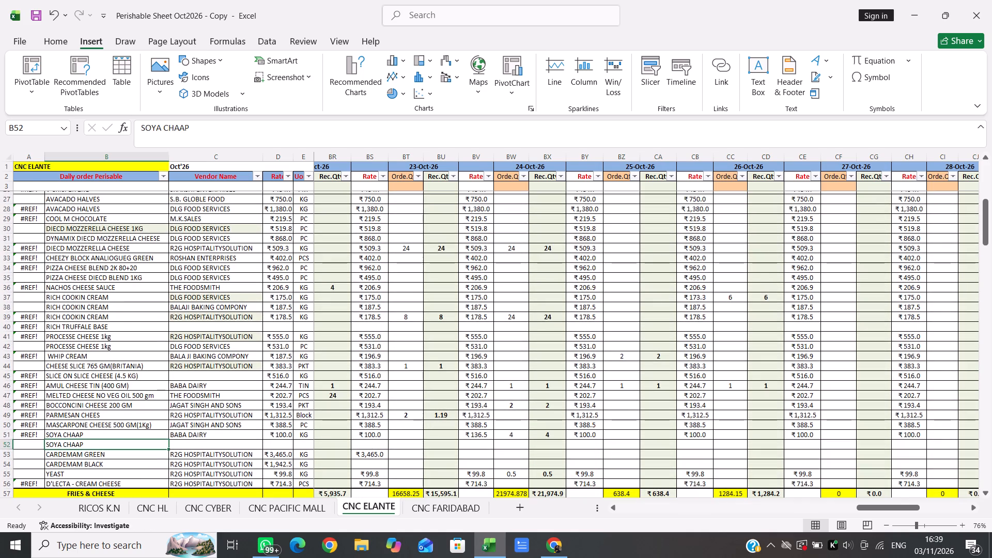
scroll(210, 328, "up", 1)
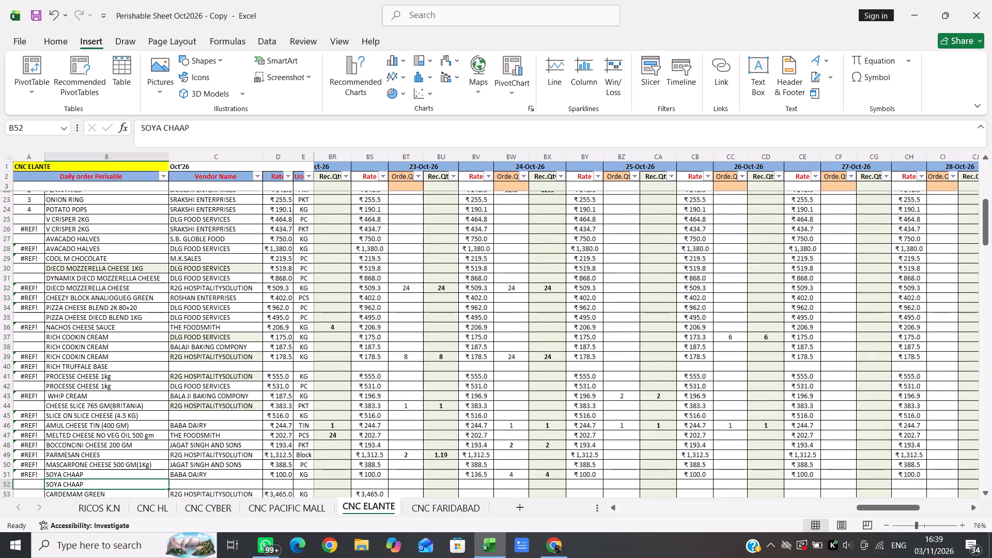
scroll(210, 328, "up", 1)
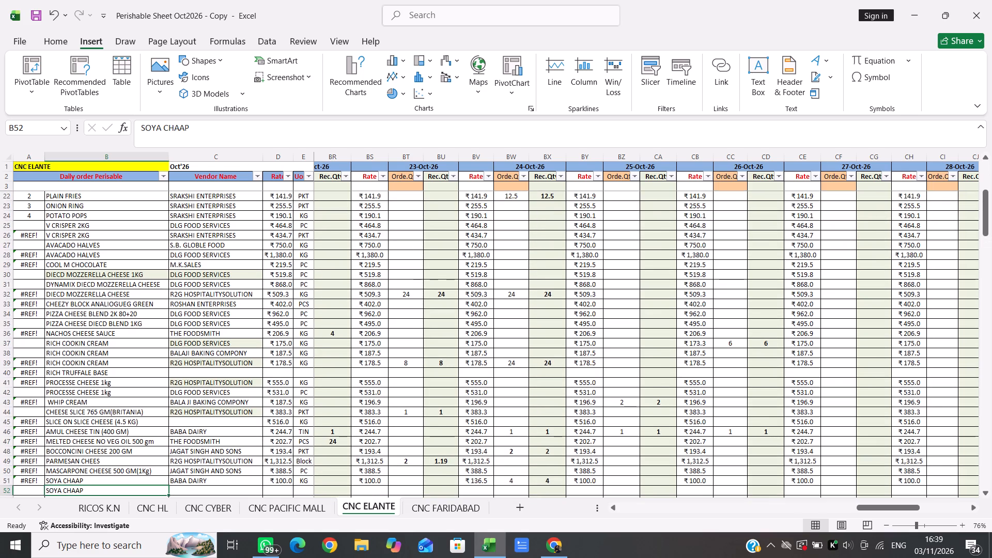
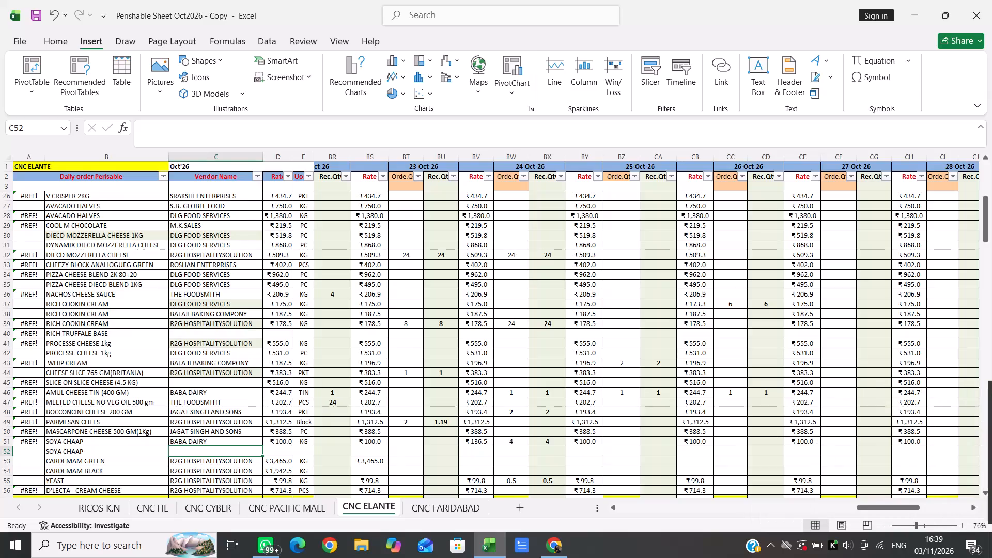
Enter GURU NANAK PANEER BHANDAR as the vendor name for the new SOYA CHAAP row.
left_click(191, 451)
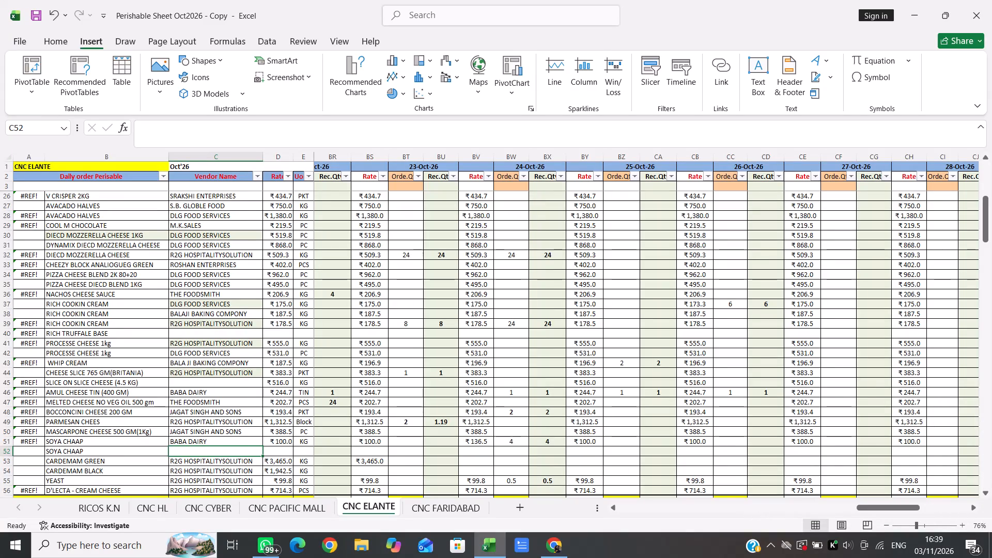
type("guru")
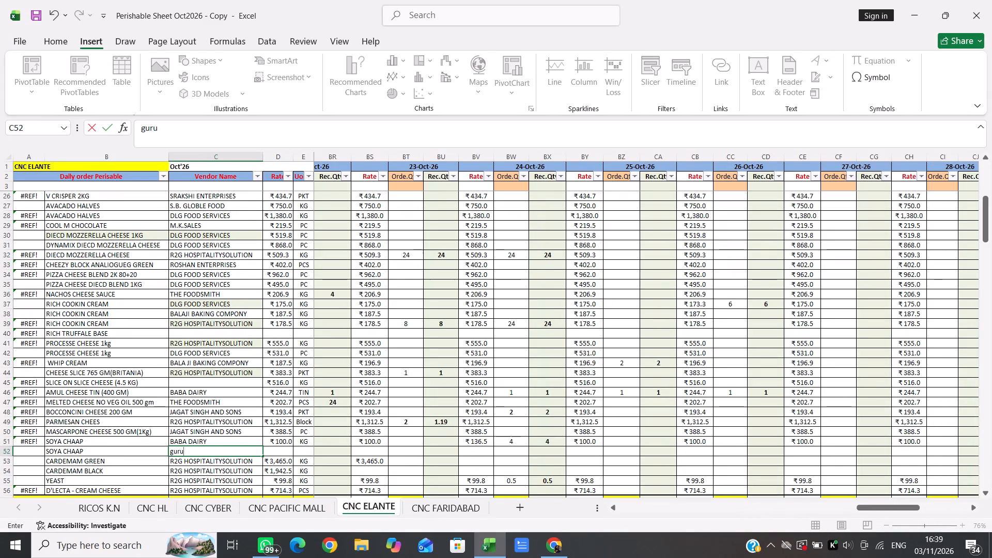
key("BackSpace")
key("BackSpace")
key("BackSpace")
key("BackSpace")
key("BackSpace")
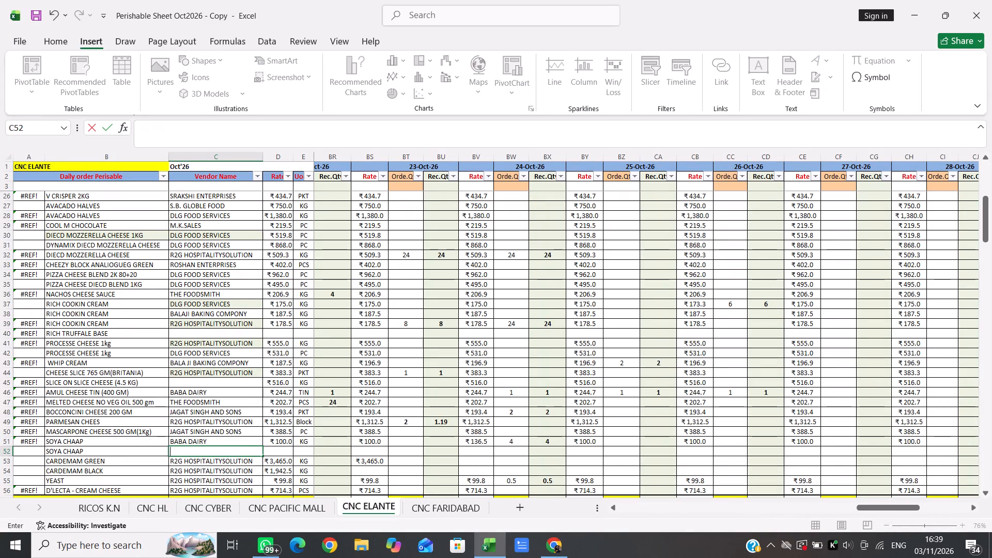
type("GURU")
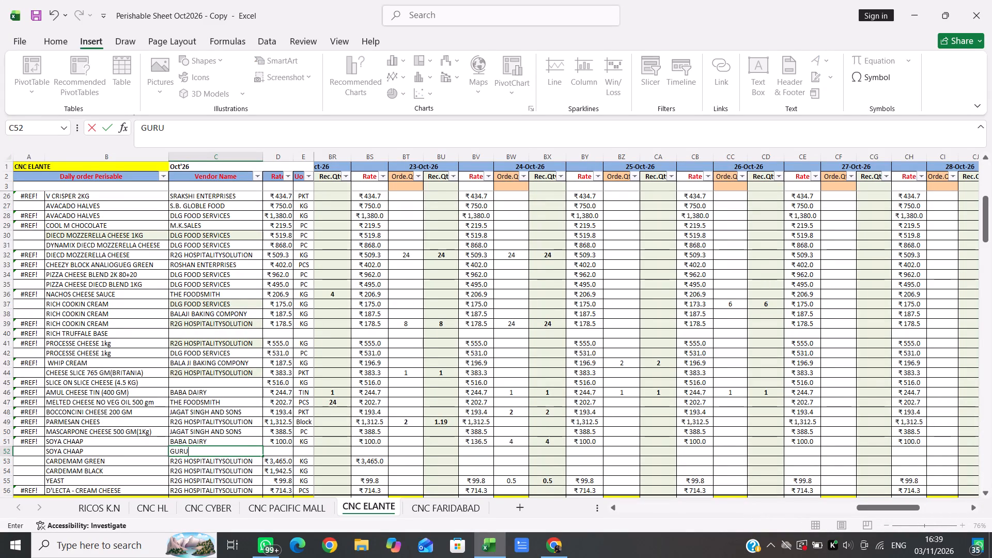
key("space")
type("NANAK")
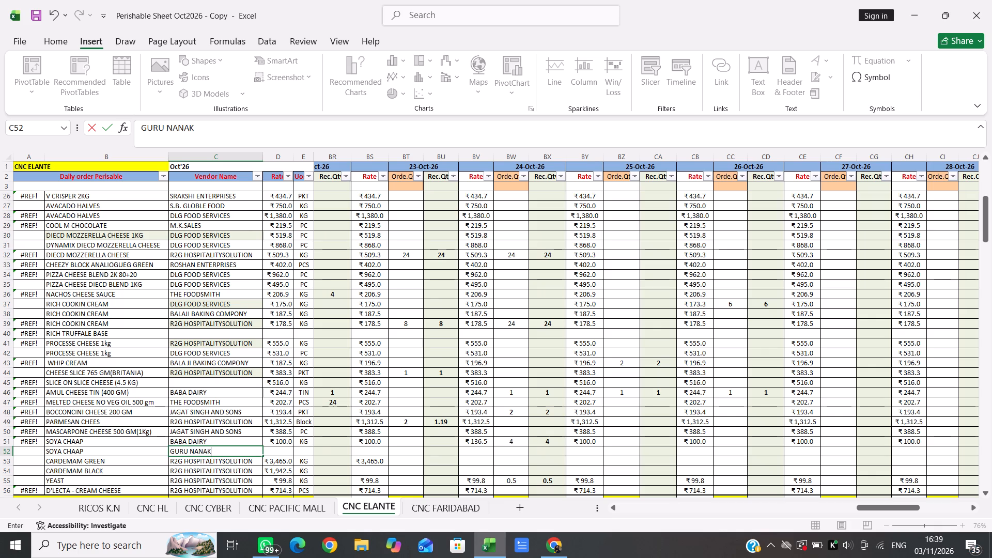
key("space")
type("PANEER")
key("space")
type("BHANDAR")
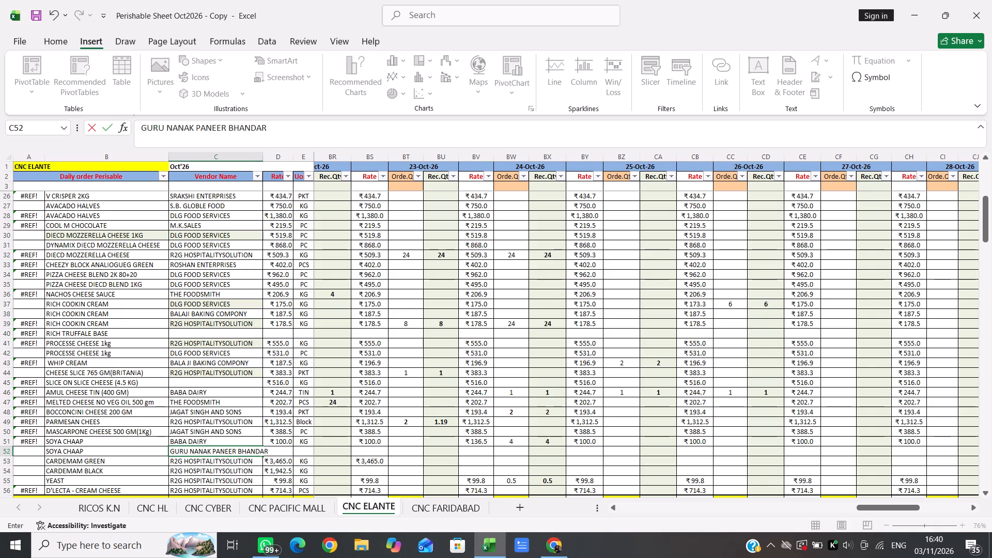
key("Right")
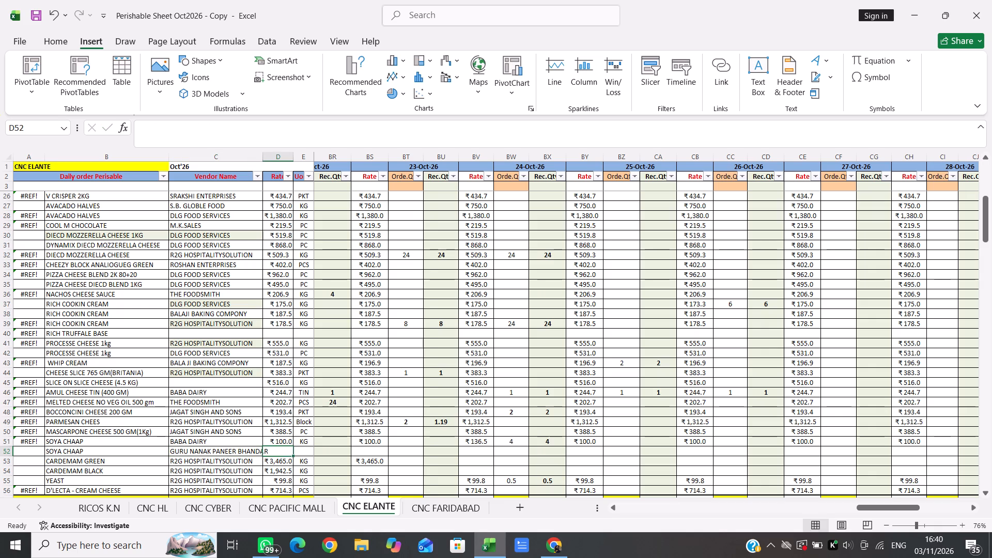
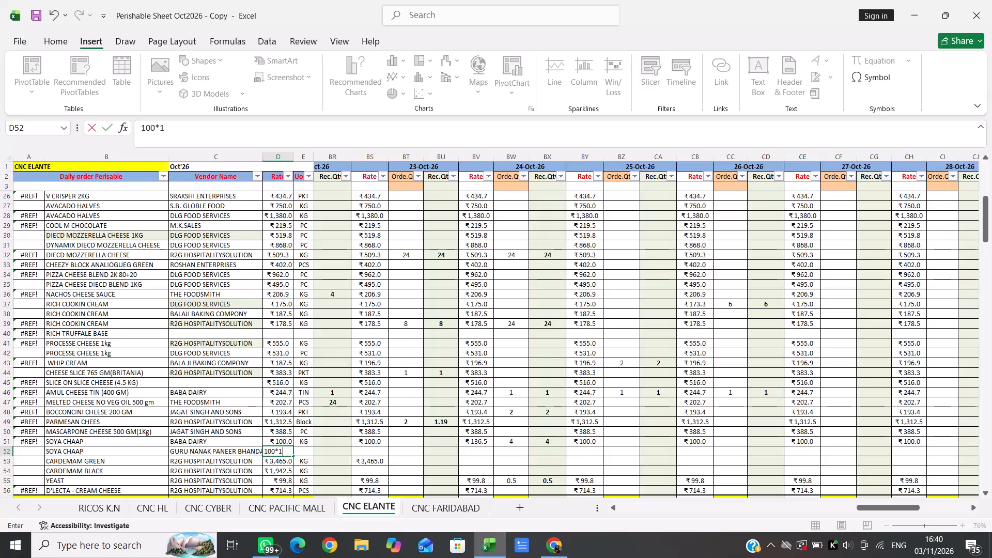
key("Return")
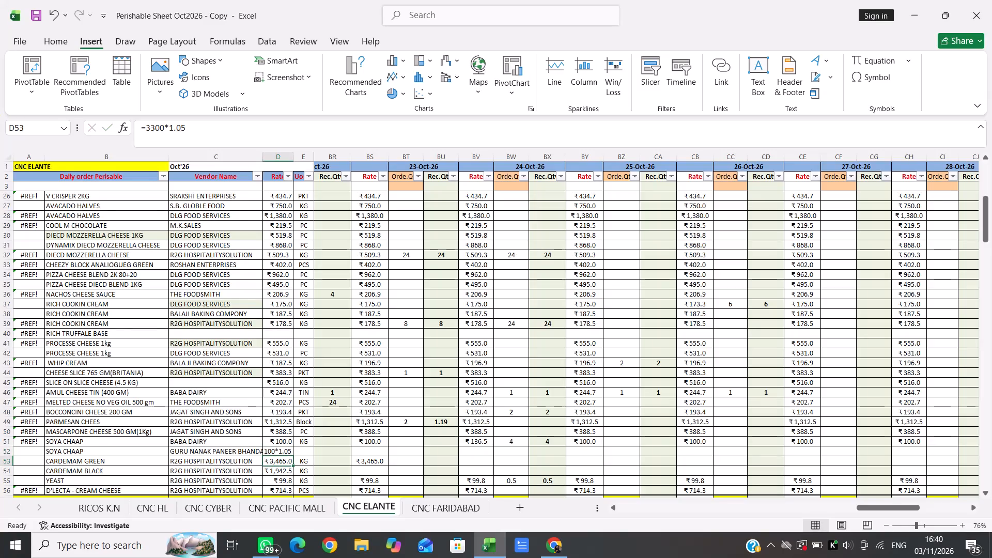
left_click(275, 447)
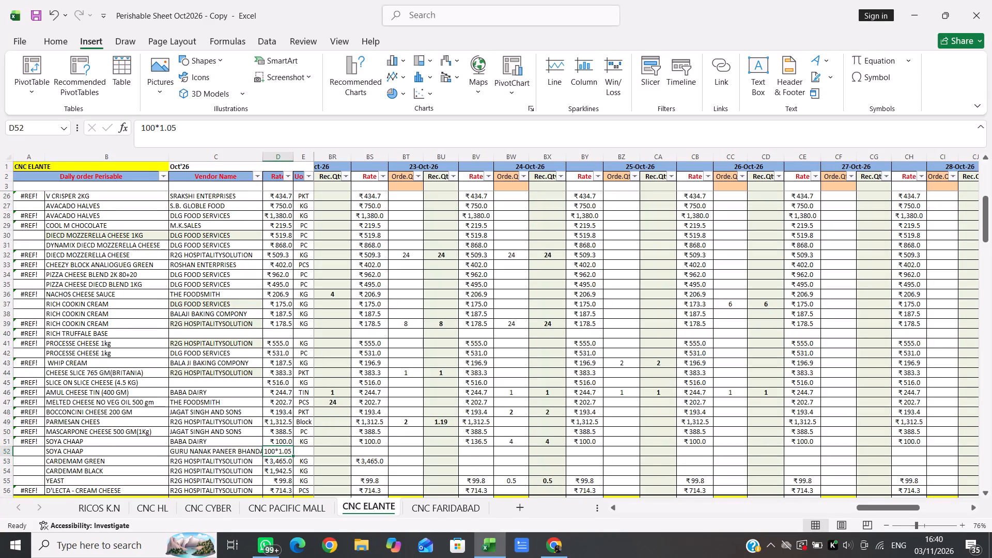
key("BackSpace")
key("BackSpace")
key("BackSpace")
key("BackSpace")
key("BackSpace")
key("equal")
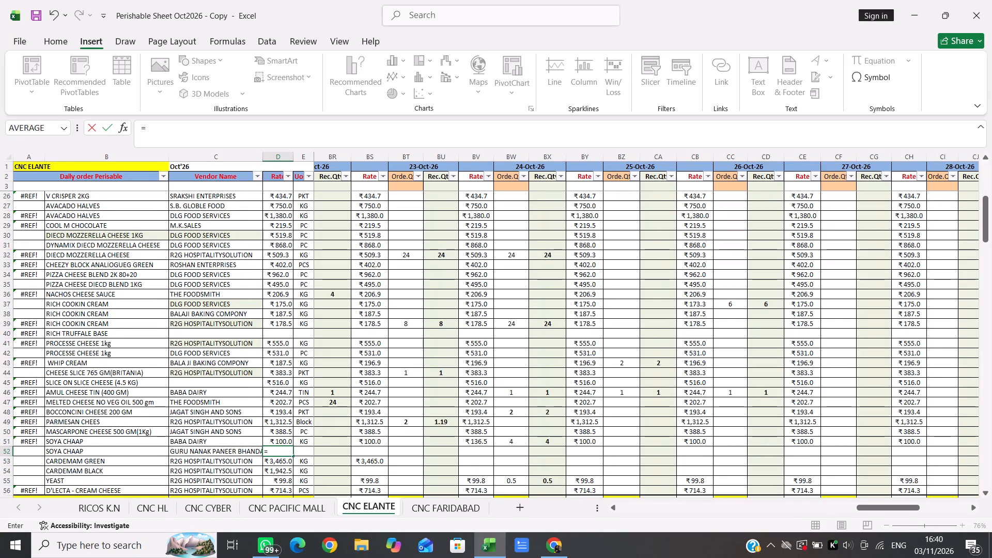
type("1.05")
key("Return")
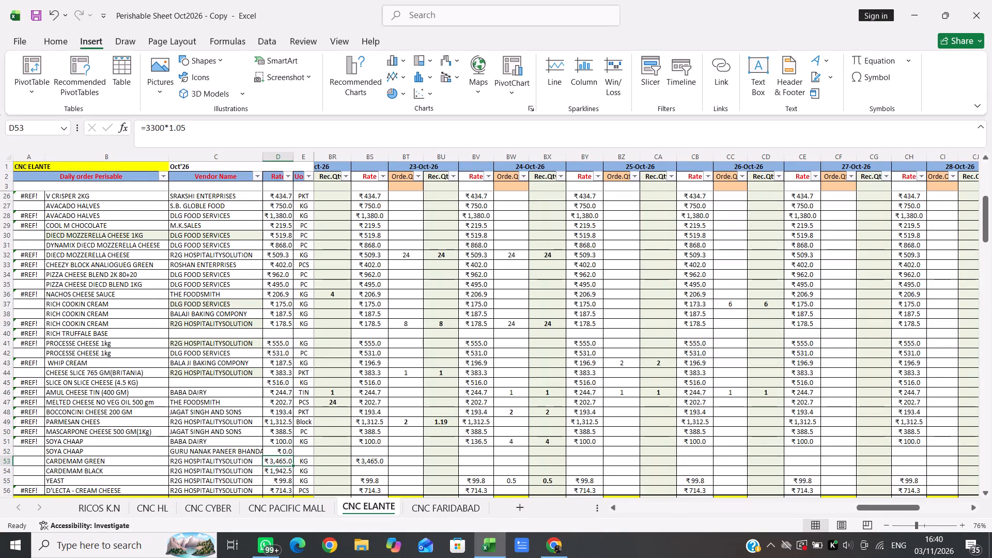
Set the rate of the GURU NANAK PANEER BHANDAR SOYA CHAAP row to the formula =100*1.05.
left_click(288, 450)
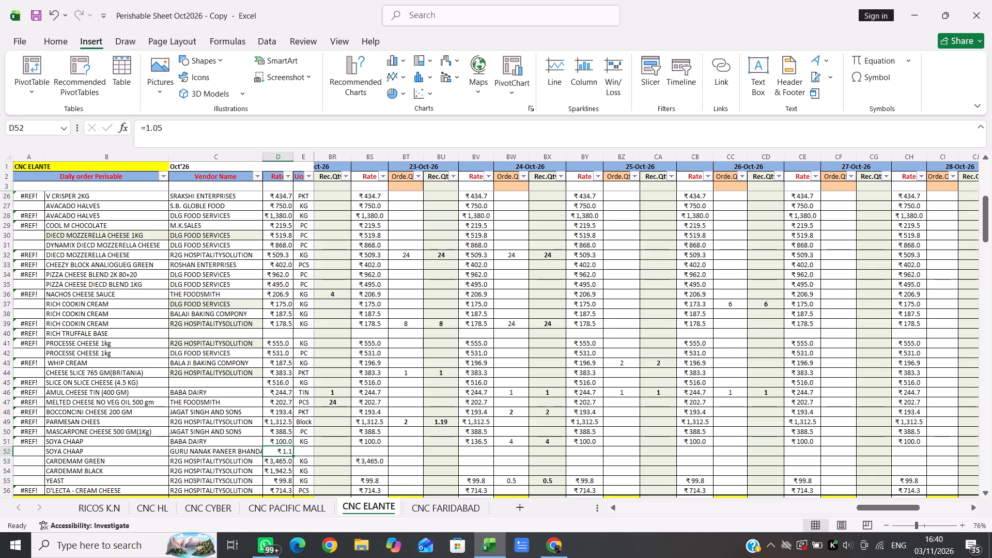
key("BackSpace")
key("BackSpace")
key("BackSpace")
key("BackSpace")
key("BackSpace")
type("=100")
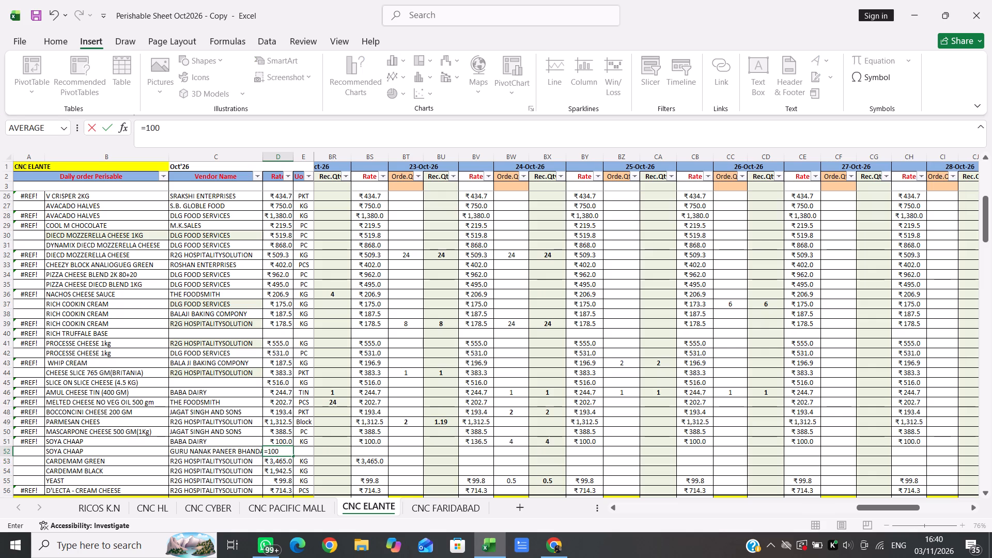
type("*1.05")
key("Return")
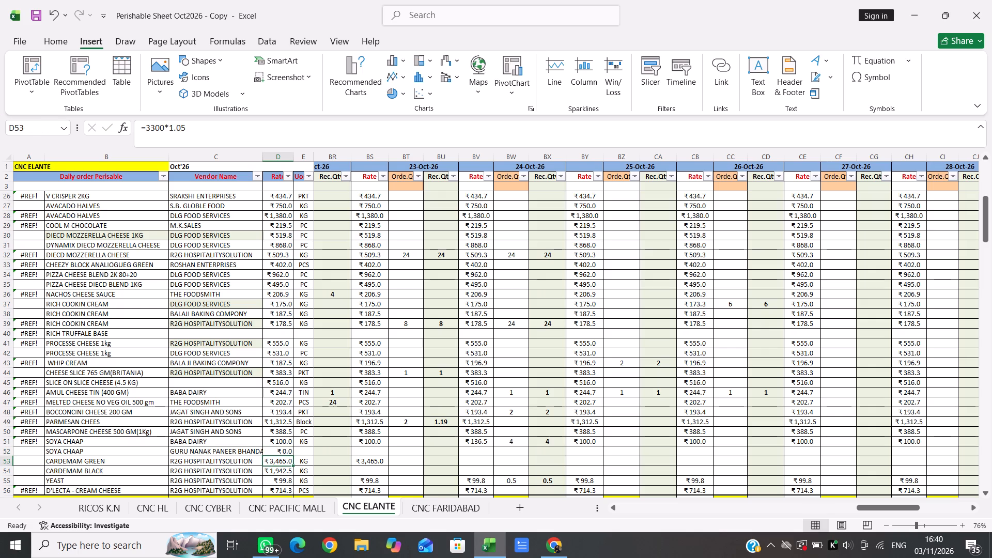
Select the empty unit-of-measure cell in the new SOYA CHAAP row.
left_click(307, 453)
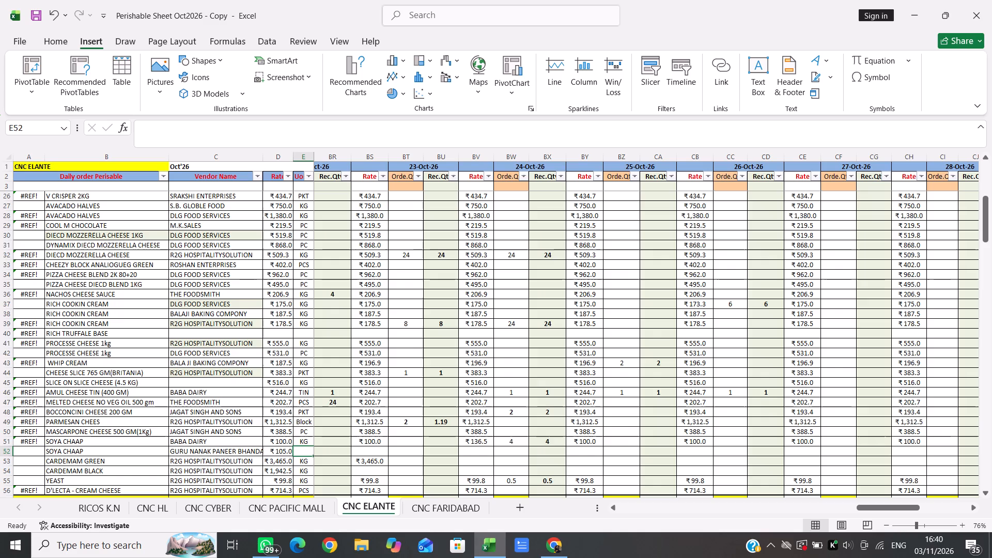
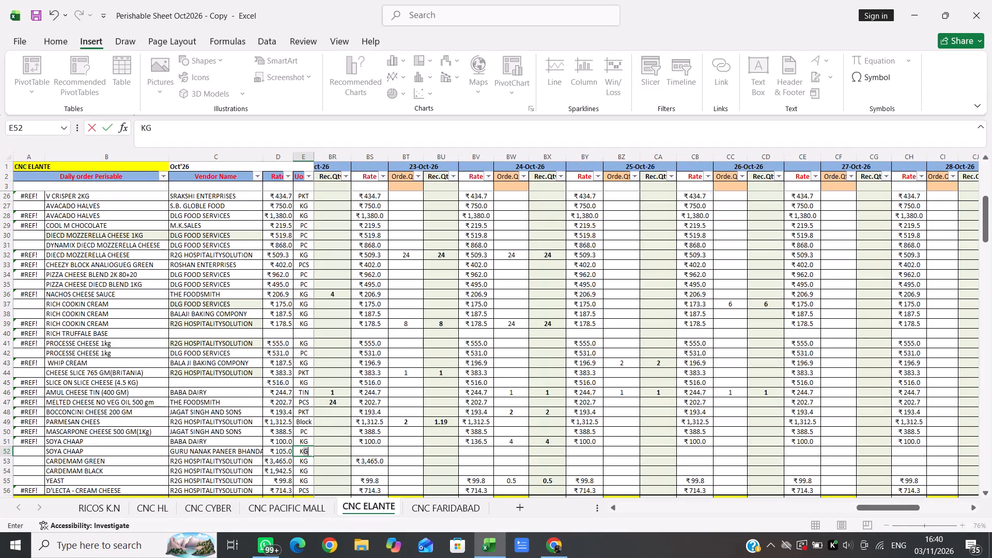
Enter a rate of 105 for the GURU NANAK PANEER BHANDAR SOYA CHAAP row in the daily rate column just before 23-Oct-26.
left_click(370, 447)
type("105")
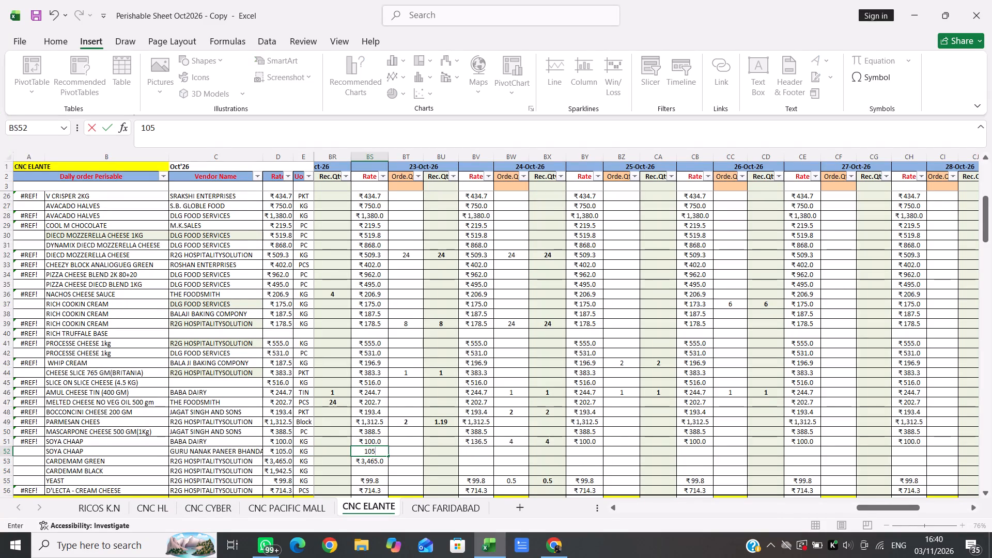
left_click(411, 451)
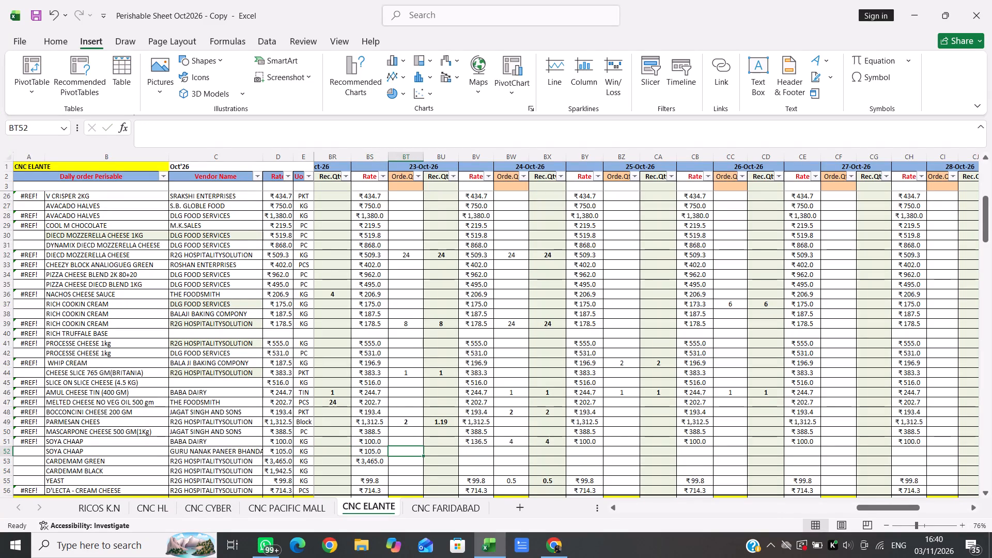
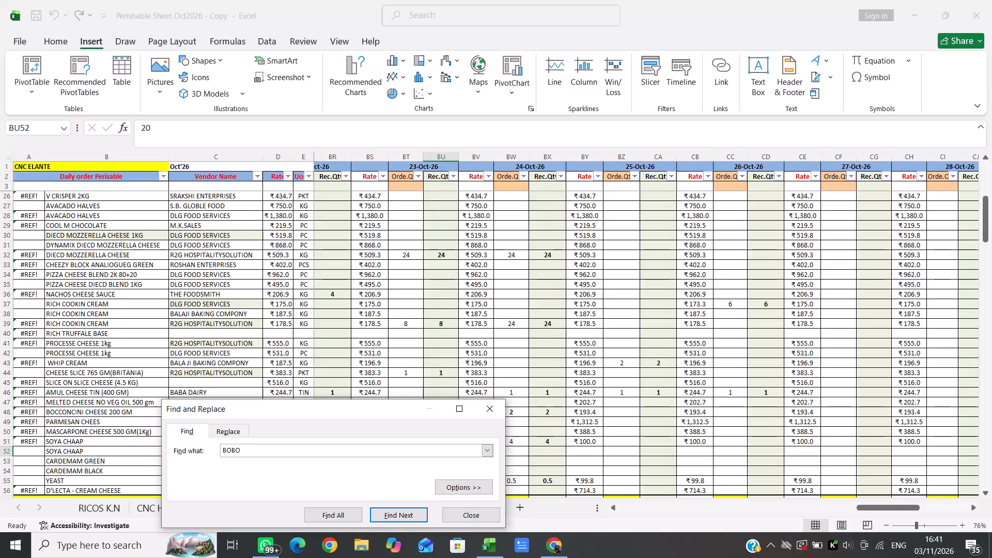
Search the CNC ELANTE sheet for BOCC and select the unit cell in the BOCCONCINI CHEESE 200 GM row.
key("BackSpace")
key("BackSpace")
type("CO")
key("Return")
key("Return")
key("Return")
key("Return")
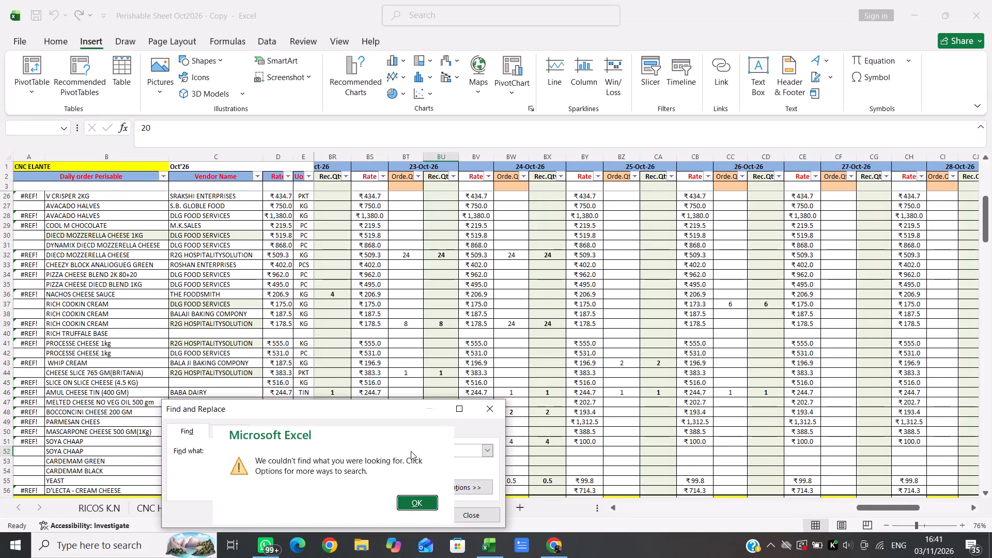
key("Return")
key("Return")
key("BackSpace")
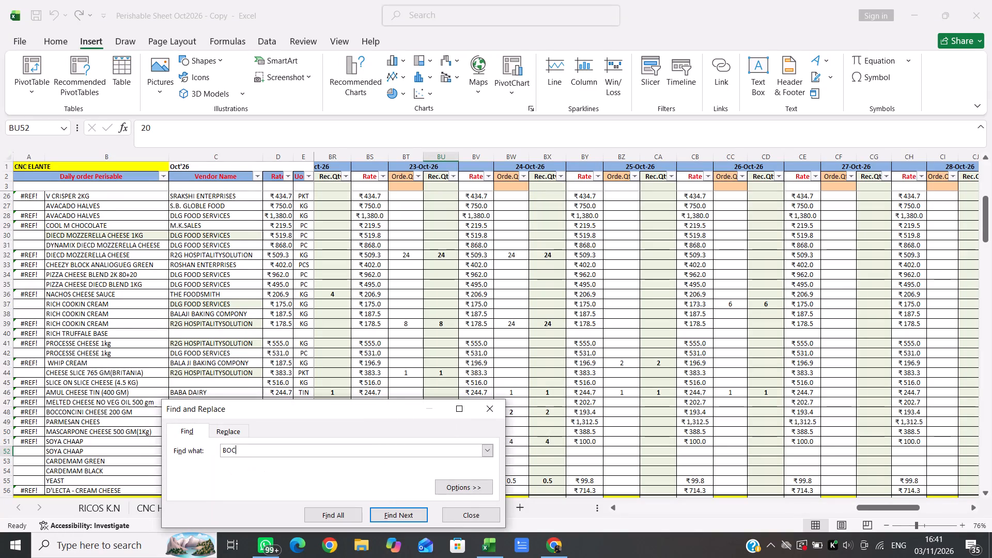
key("c")
key("Return")
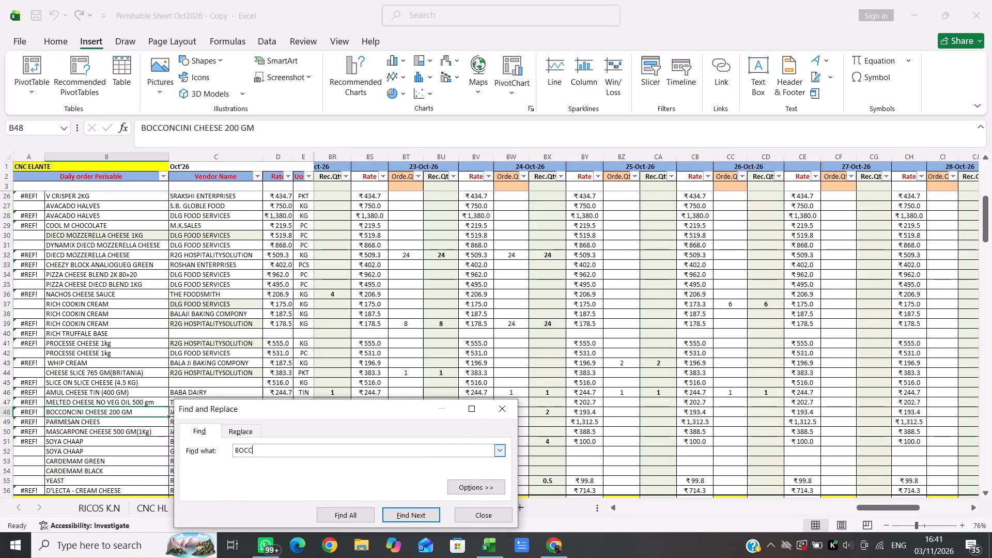
left_click(499, 402)
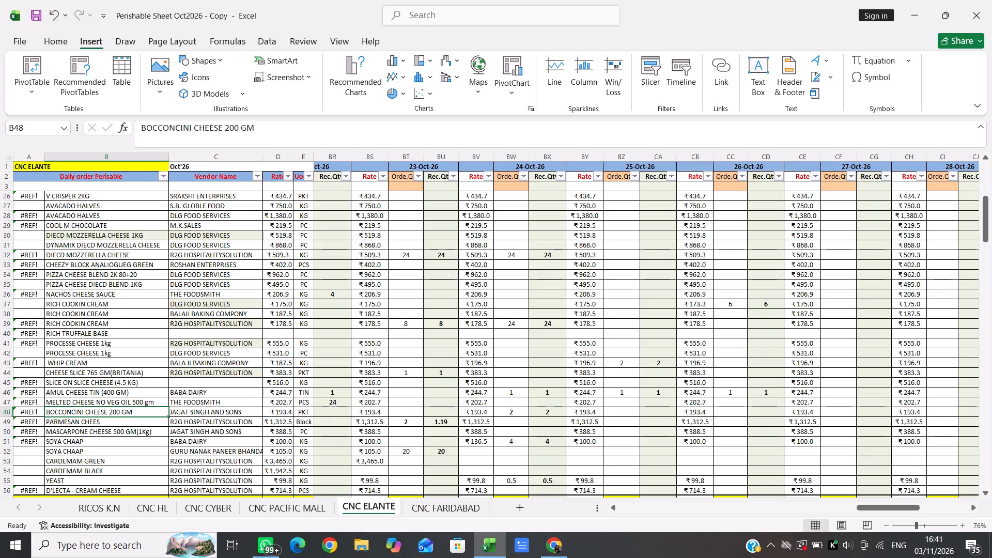
left_click(302, 411)
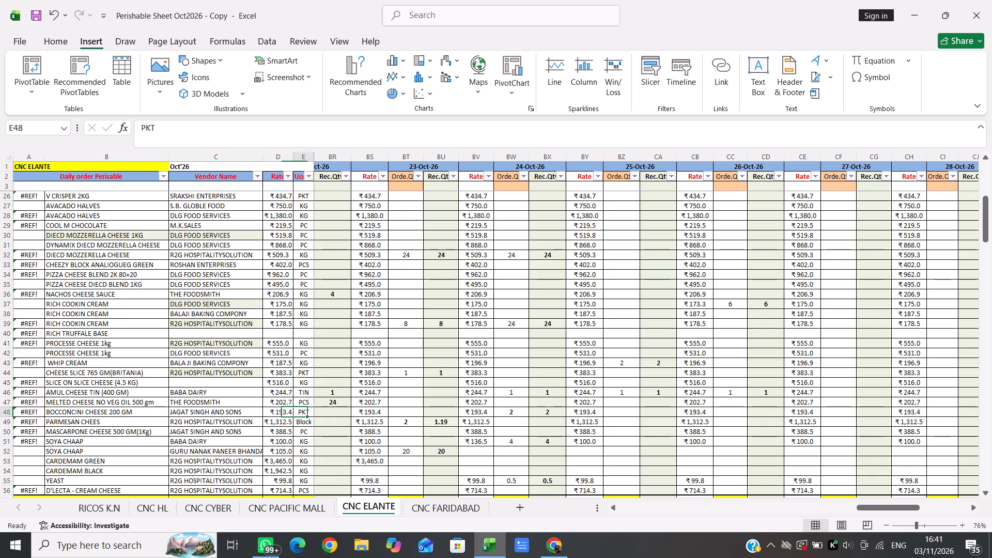
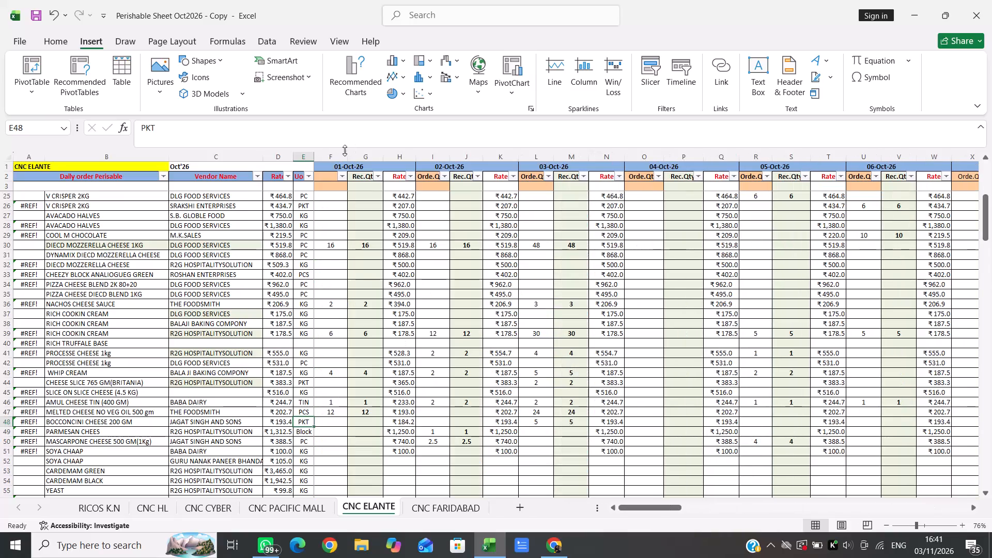
Hide the daily columns from 01-Oct-26 through 23-Oct-26 (F to BU) in the CNC ELANTE sheet.
left_click(327, 156)
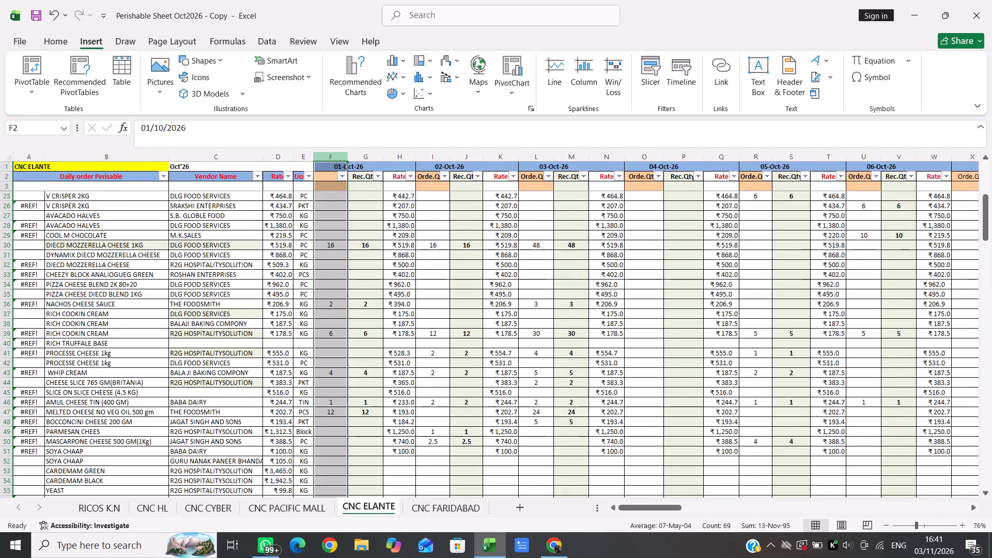
key("shift+Right")
key("shift+Right")
key("shift+Right")
key("shift+Right")
key("shift+Right")
key("shift+Right")
key("shift+Right")
key("shift+Right")
key("shift+Right")
key("shift+Right")
key("shift+Right")
key("shift+Right")
key("shift+Right")
key("shift+Right")
key("shift+Right")
key("shift+Right")
key("shift+Right")
key("shift+Right")
key("shift+Right")
key("shift+Right")
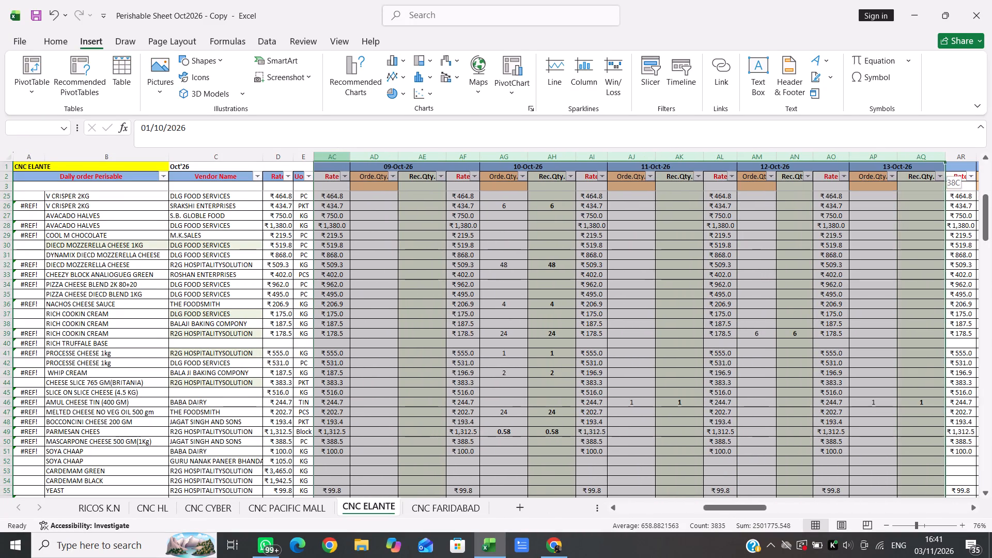
key("shift+Left")
key("shift+Left")
key("shift+Left")
key("shift+Left")
key("shift+Left")
key("shift+Left")
key("shift+Left")
key("shift+Left")
key("shift+Left")
key("shift+Left")
key("shift+Left")
key("shift+Left")
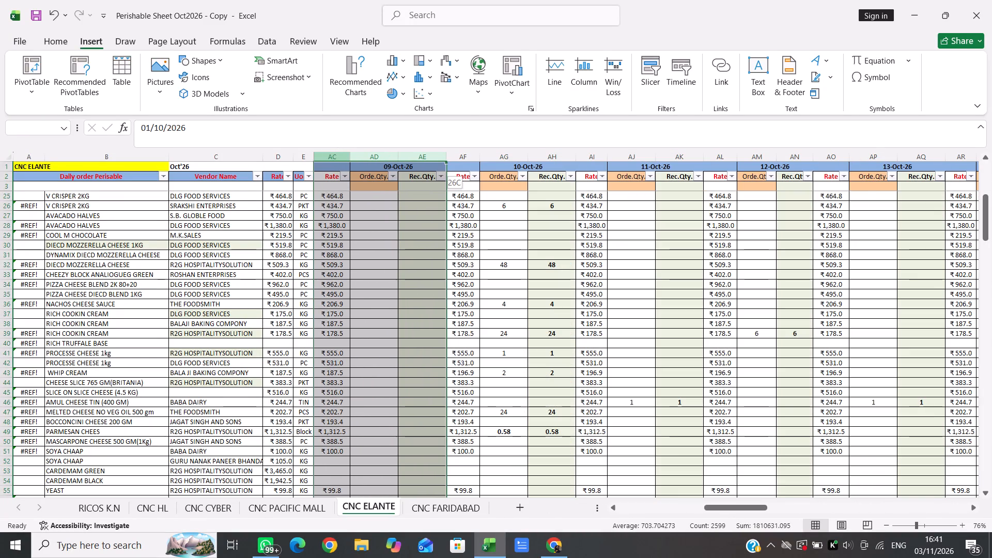
key("shift+Right")
key("shift+Right")
key("shift+Right")
key("shift+Right")
key("shift+Right")
key("shift+Right")
key("shift+Right")
key("shift+Right")
key("shift+Right")
key("shift+Right")
key("shift+Right")
key("shift+Right")
key("shift+Right")
key("shift+Right")
key("shift+Right")
key("shift+Right")
key("shift+Right")
key("shift+Right")
key("shift+Right")
key("shift+Right")
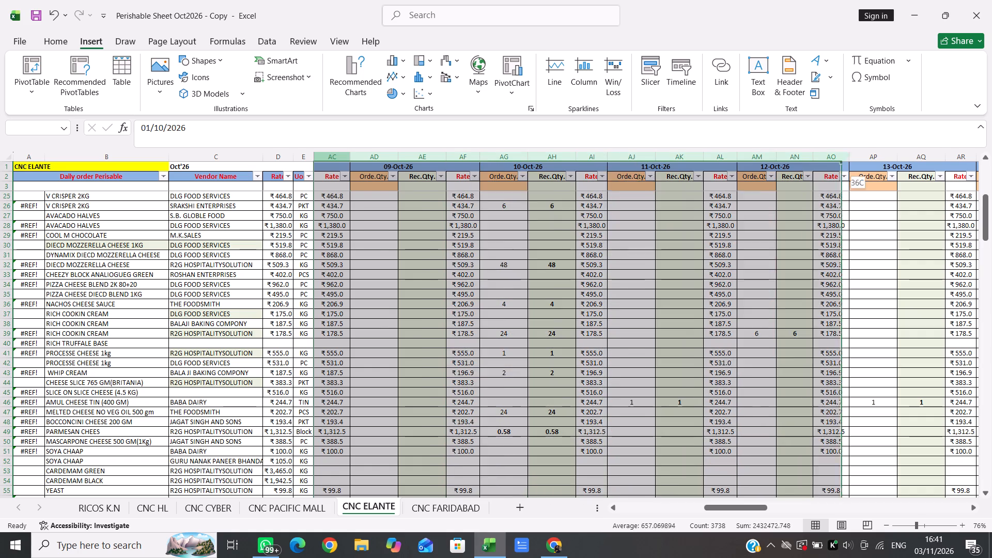
key("shift+Right")
key("shift+Right")
key("shift+Right")
key("shift+Right")
key("shift+Right")
key("shift+Right")
key("shift+Right")
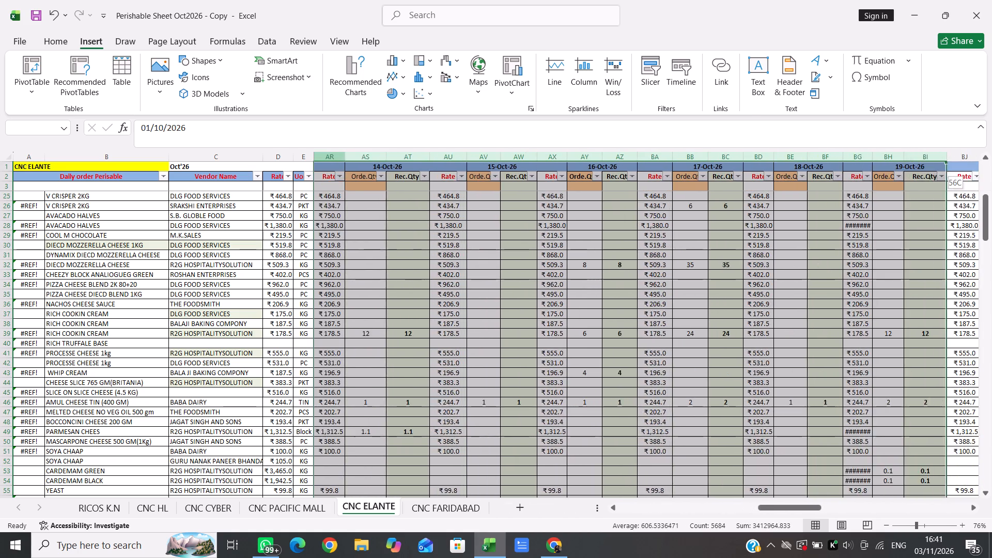
key("shift+Right")
key("shift+Right")
key("shift+Right")
key("shift+Right")
key("shift+Right")
key("shift+Right")
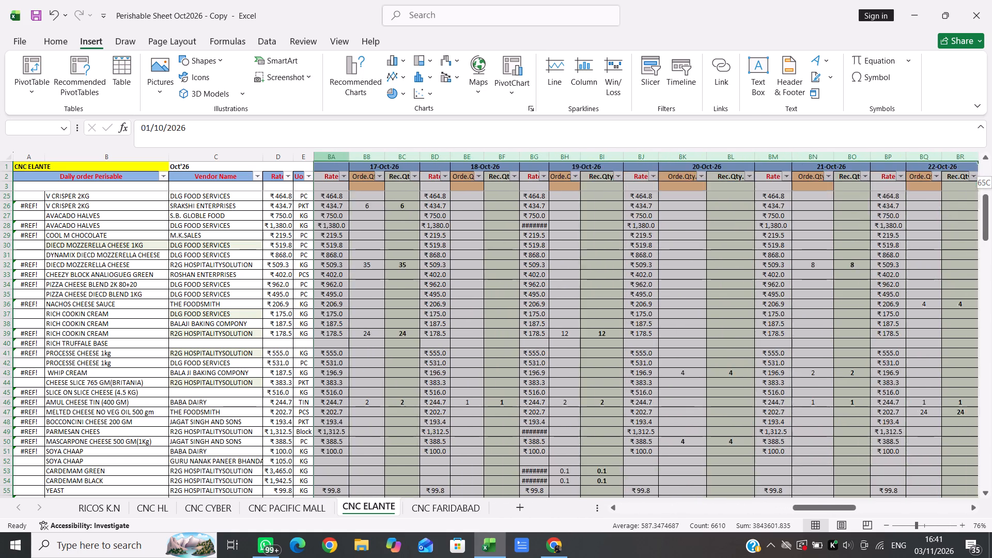
key("shift+Right")
key("shift+Right")
key("shift+Right")
key("shift+Right")
key("shift+Right")
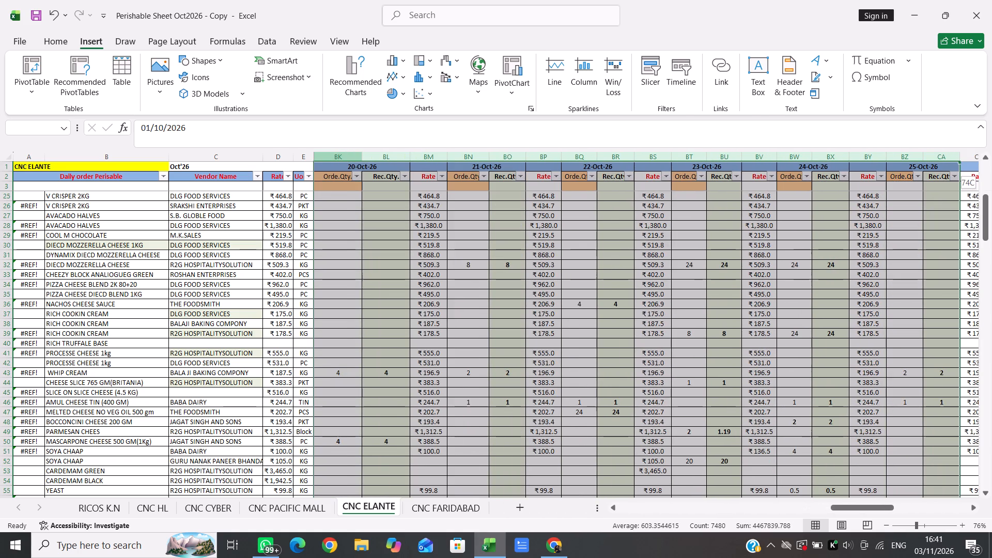
key("shift+Right")
key("shift+Right")
key("shift+Left")
key("shift+Left")
key("shift+Left")
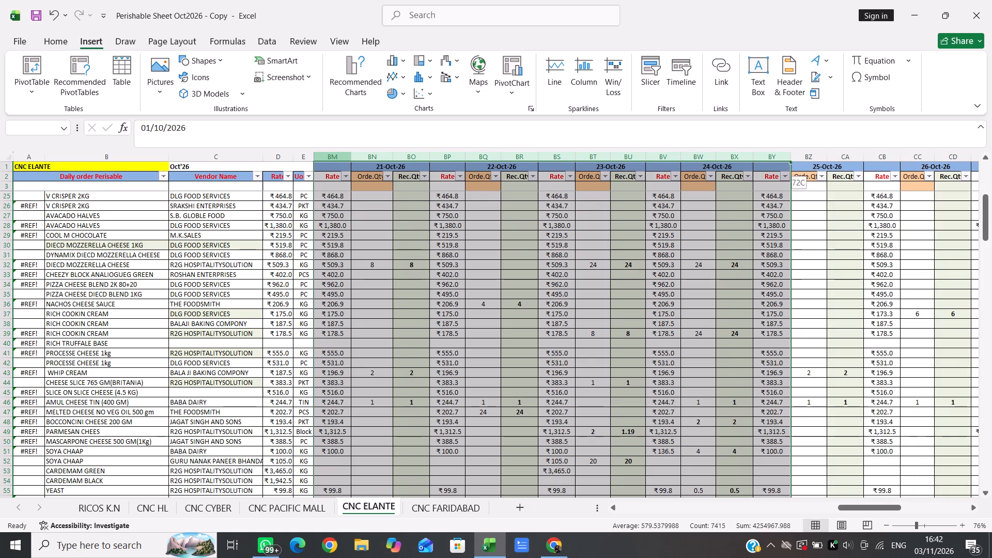
key("shift+Left")
key("shift+Left")
key("shift+Left")
right_click(327, 156)
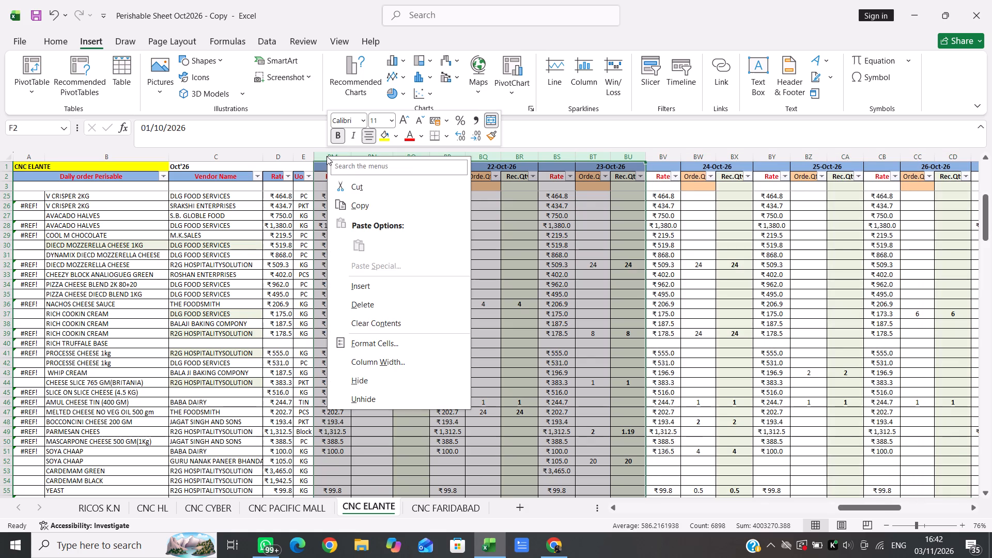
left_click(379, 375)
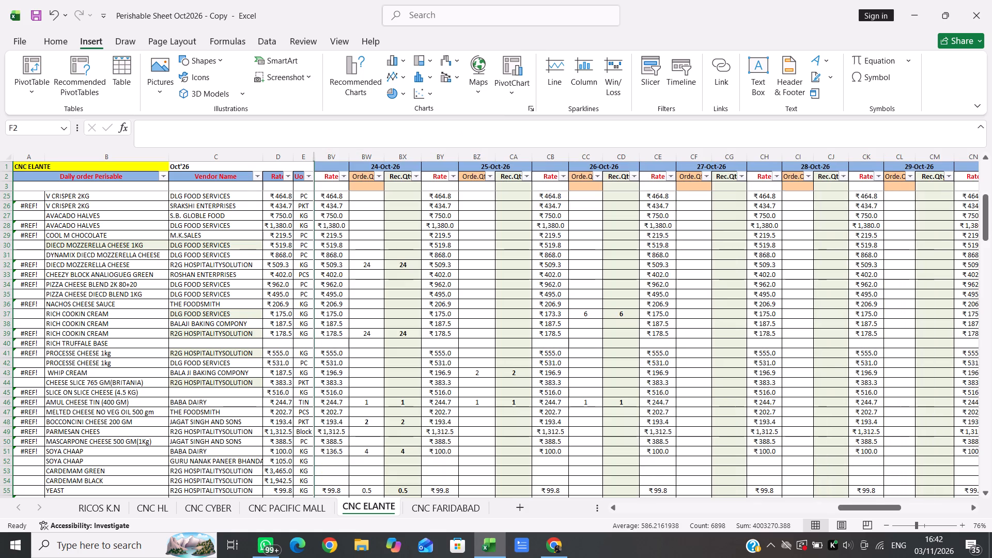
Look through the CNC ELANTE item rows against the daily quantities from 24-Oct-26 onward.
scroll(379, 375, "down", 13)
scroll(379, 375, "up", 2)
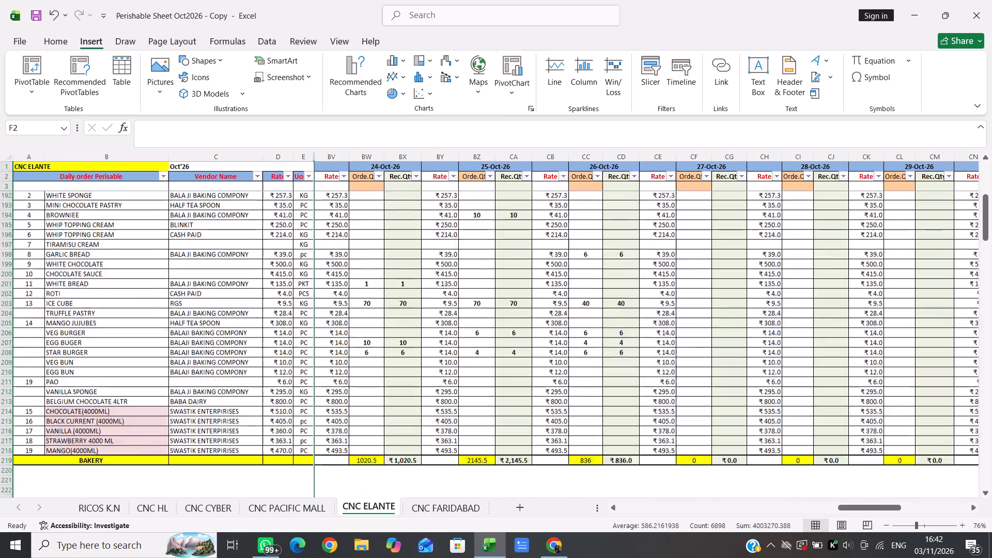
scroll(379, 375, "up", 4)
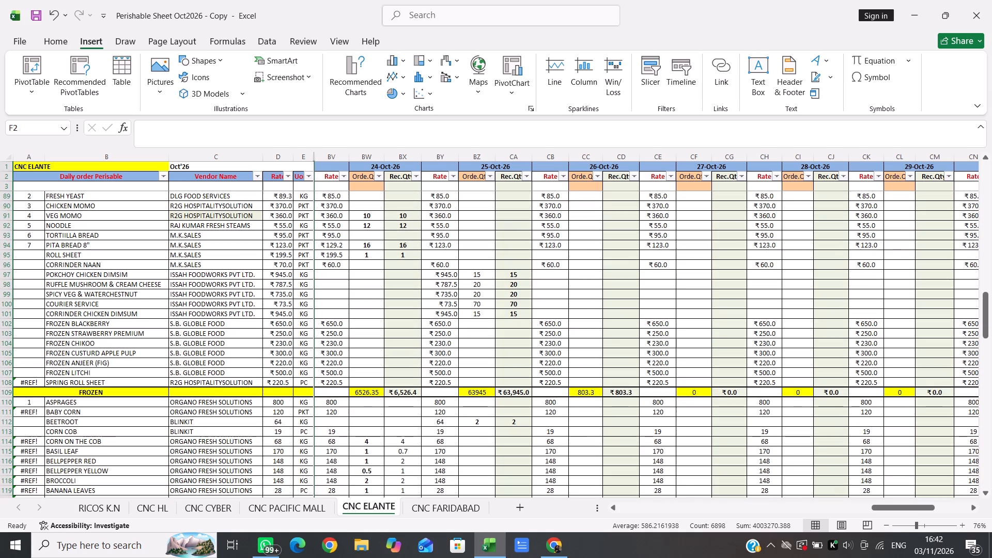
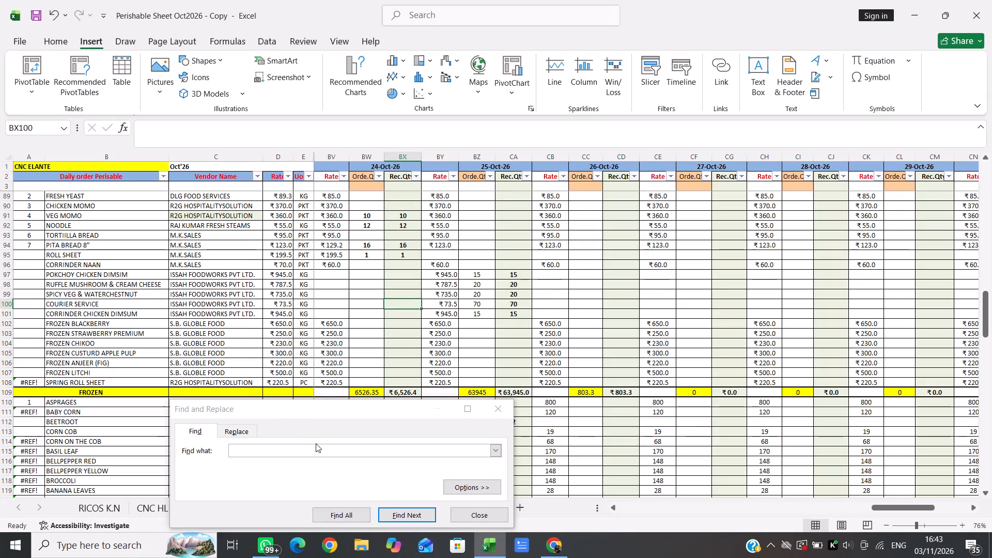
Search the CNC ELANTE sheet for NOO and go along the NOODLE row to its 24-Oct-26 rate.
left_click(306, 447)
type("NOO")
key("Return")
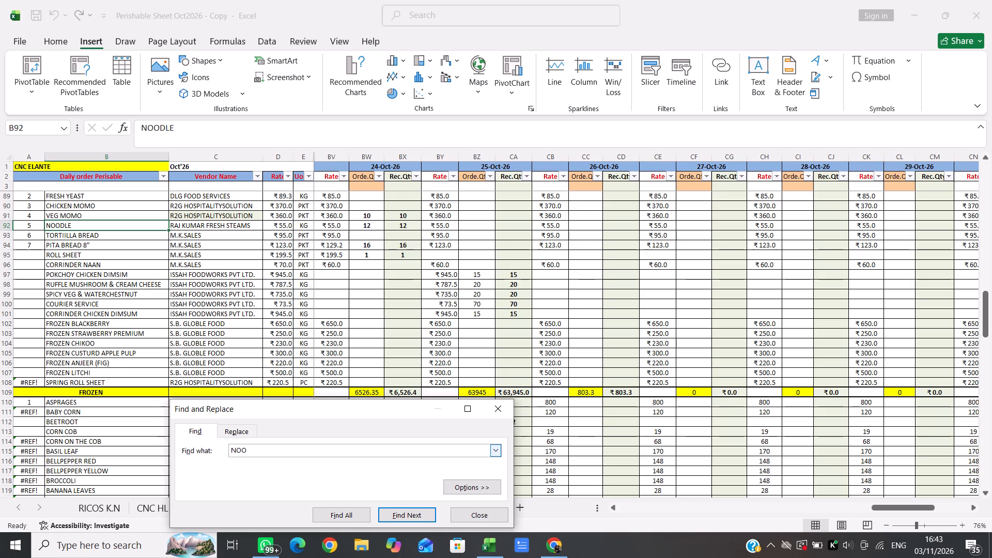
left_click(493, 410)
key("Right")
key("Right")
key("Right")
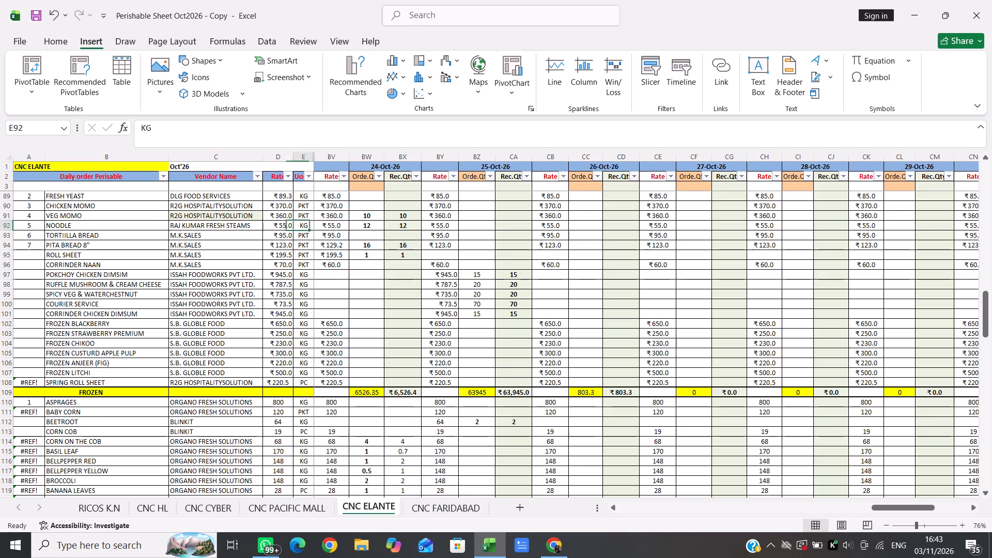
key("Right")
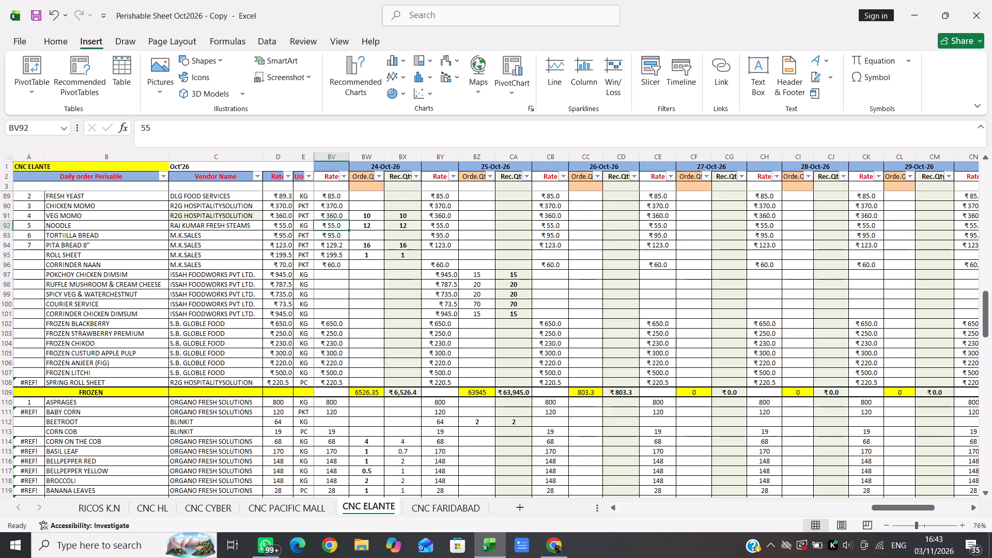
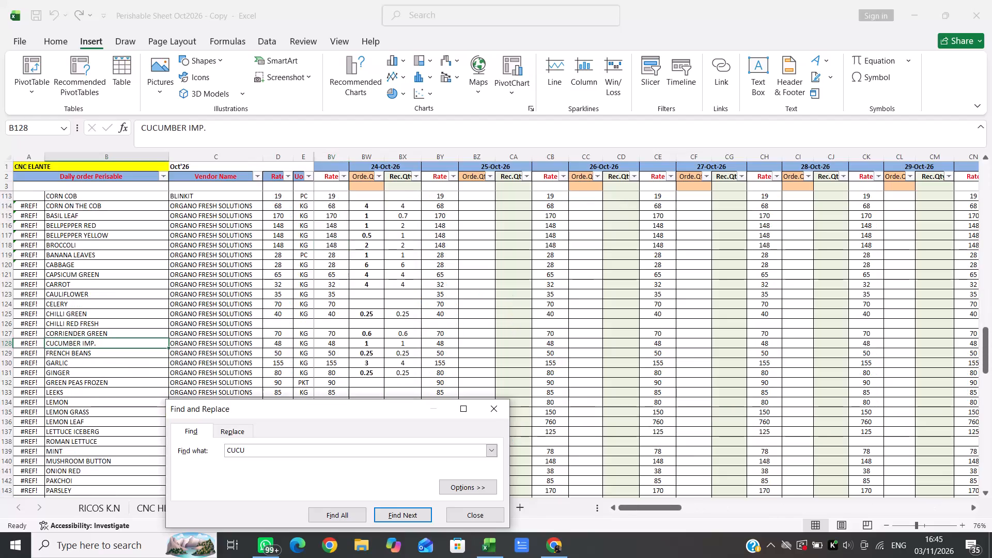
Find the next CUCU match in the CNC ELANTE sheet and go along the CUCUMBER INDIAN row to its 24-Oct-26 rate.
key("Return")
left_click(490, 409)
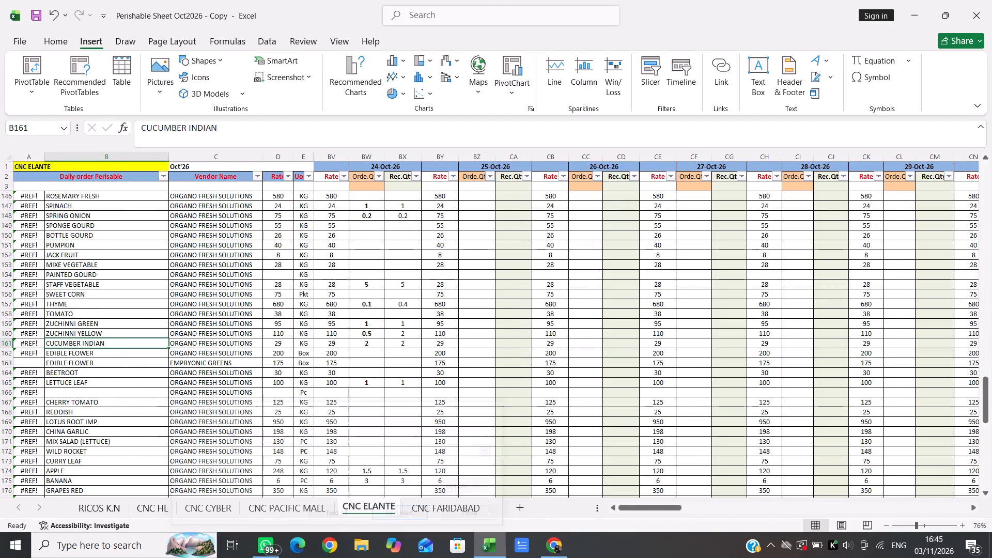
key("Right")
key("Right")
key("Right")
key("Right")
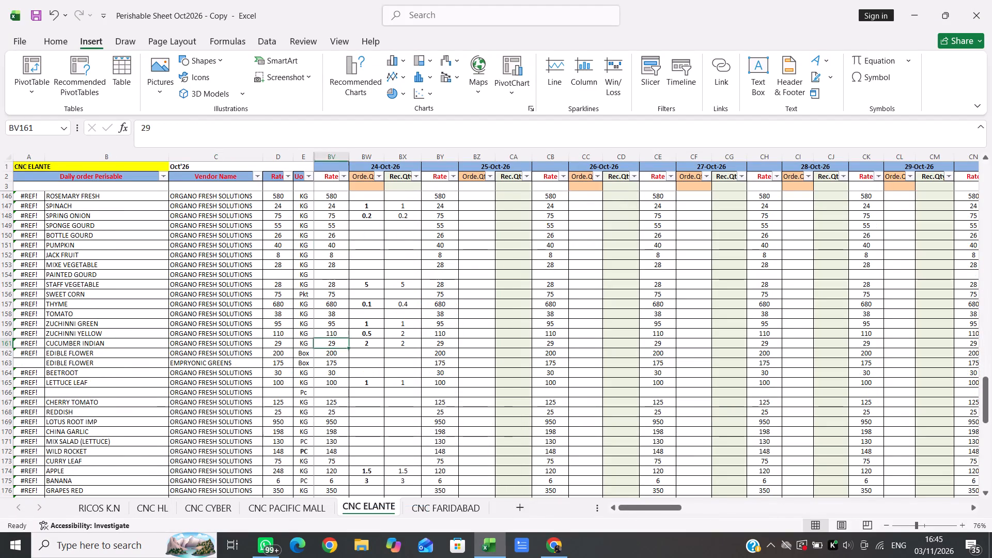
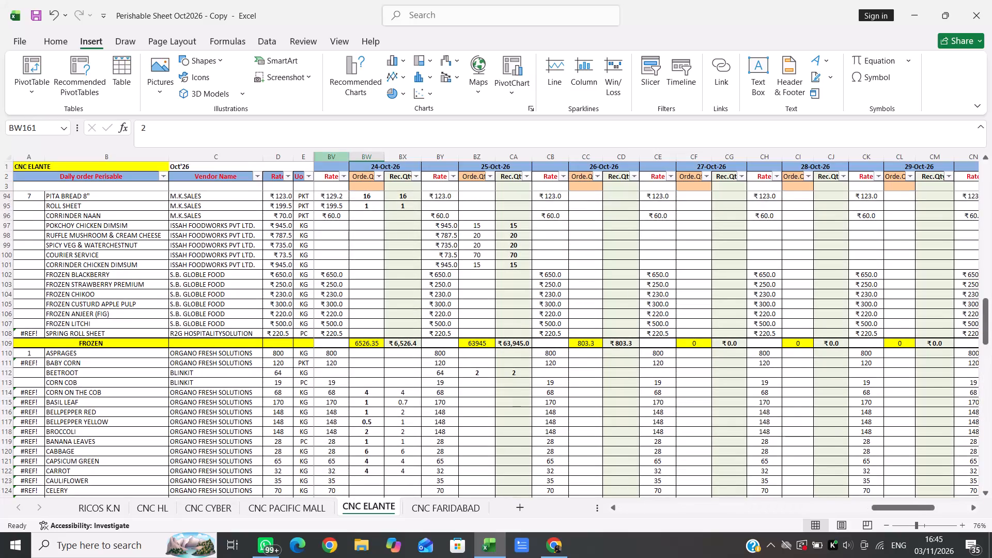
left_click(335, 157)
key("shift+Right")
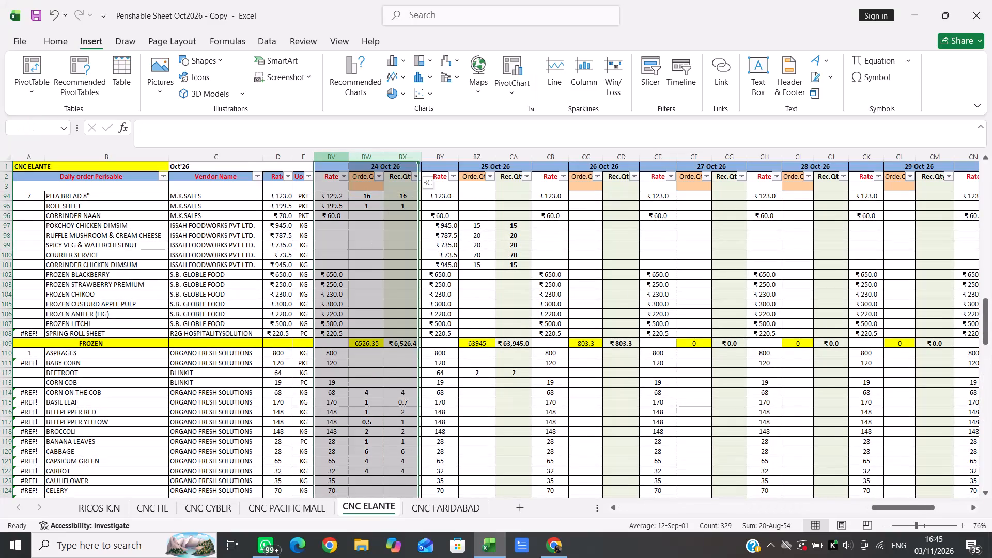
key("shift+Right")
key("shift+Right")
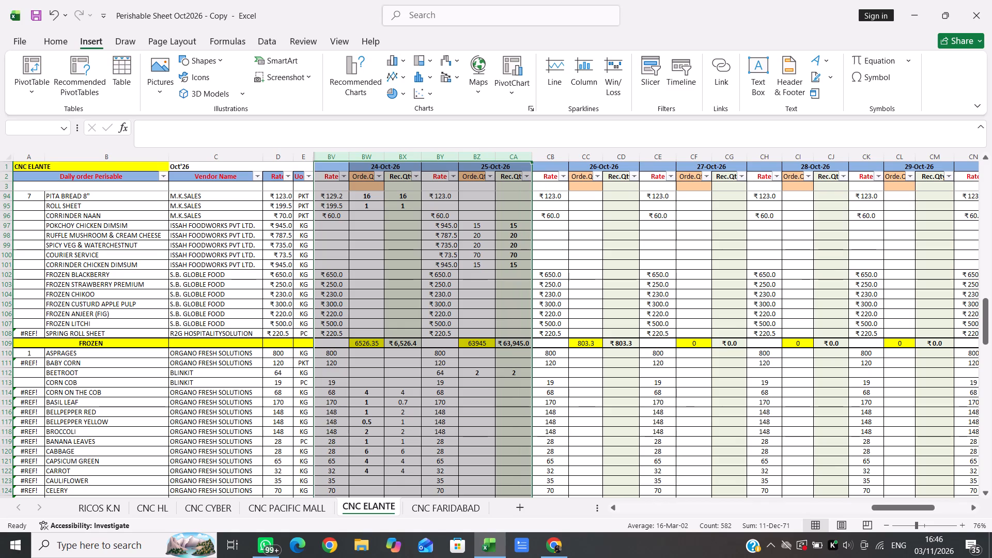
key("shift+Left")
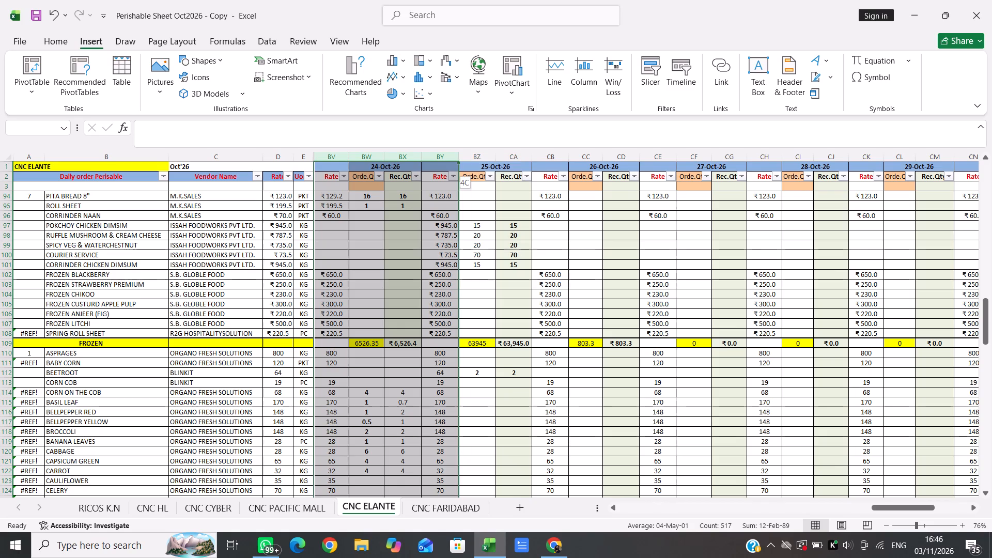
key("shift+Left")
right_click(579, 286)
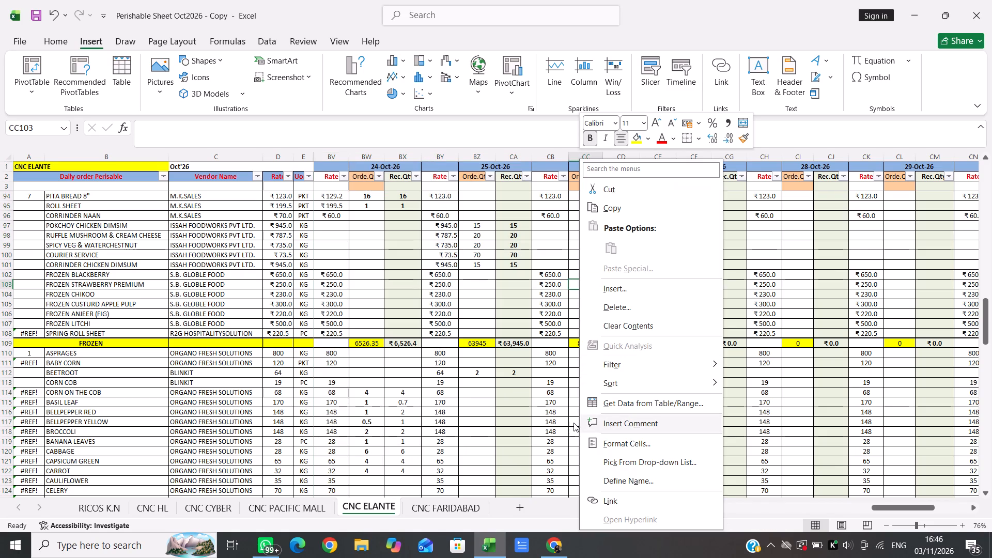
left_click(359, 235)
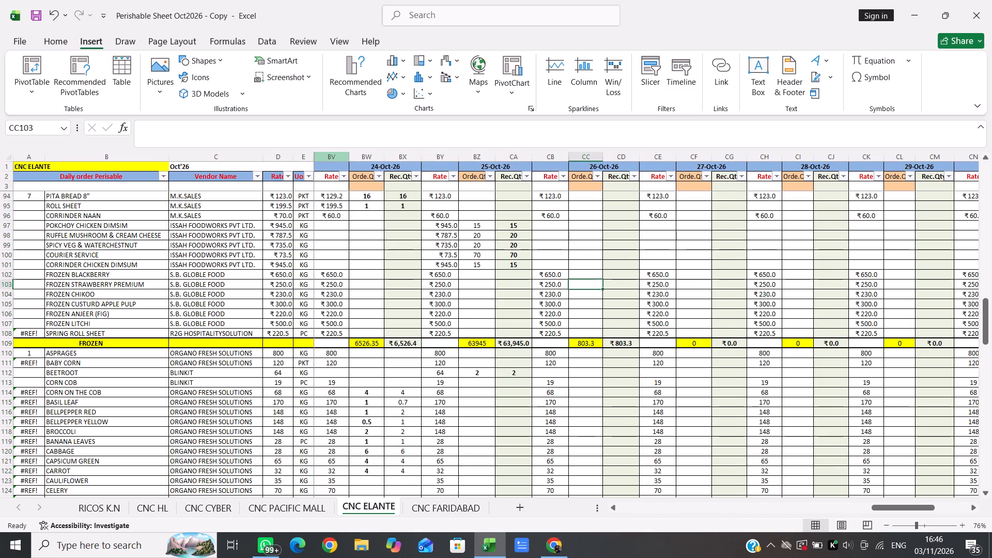
Hide the 24-Oct-26 rate, ordered quantity and received quantity columns in the CNC ELANTE sheet.
left_click(332, 156)
key("shift+Right")
right_click(332, 156)
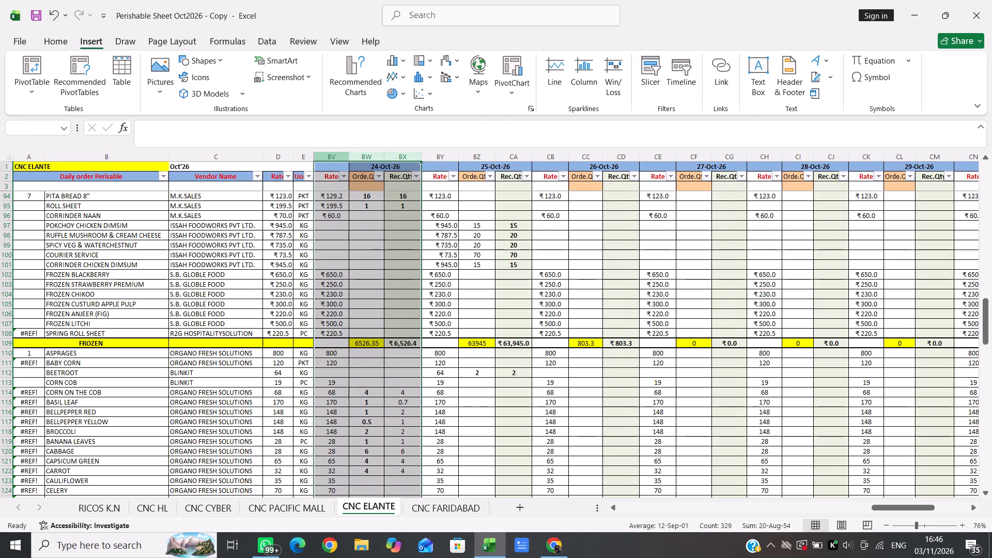
left_click(377, 382)
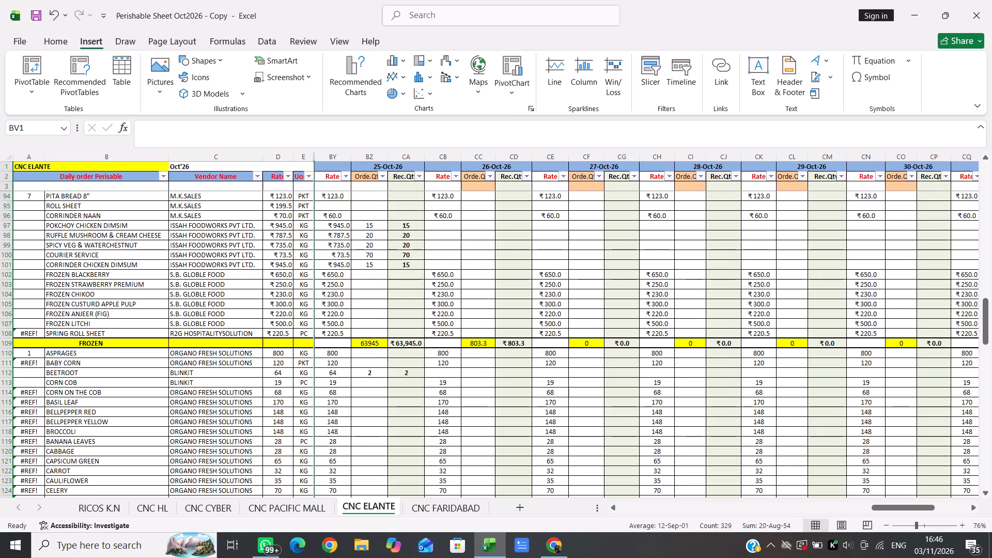
left_click(369, 291)
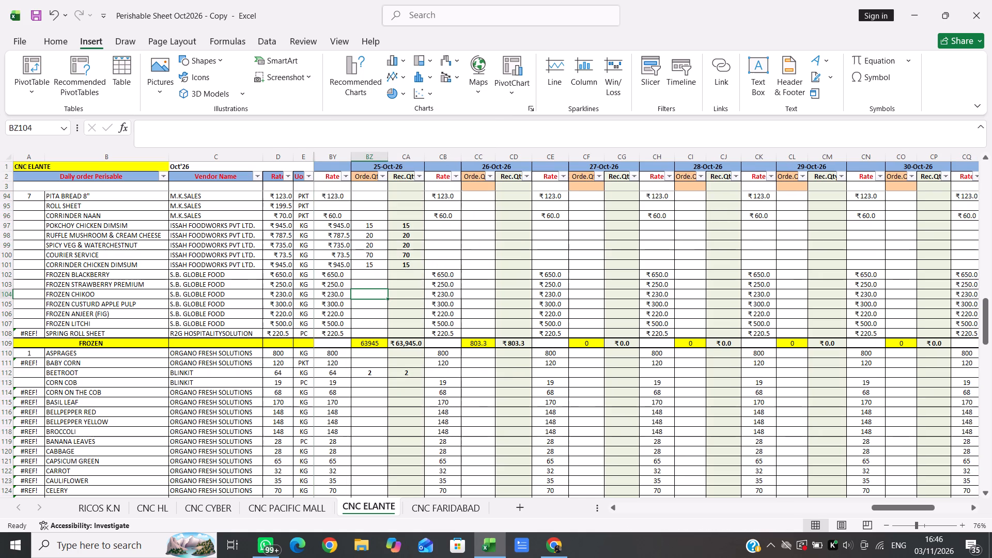
Copy the 25-Oct-26 rates of the five ISSAH FOODWORKS items, POKCHOY CHICKEN DIMSIM through CORRINDER CHICKEN DIMSUM, into the 26-Oct-26 rate column.
left_click(333, 222)
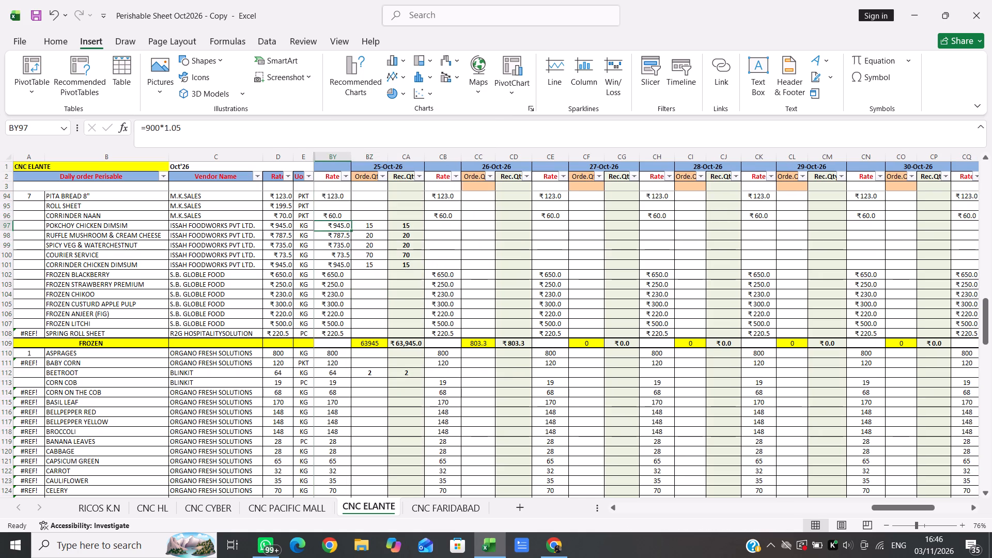
key("shift+Down")
key("shift+Down")
key("shift+Down")
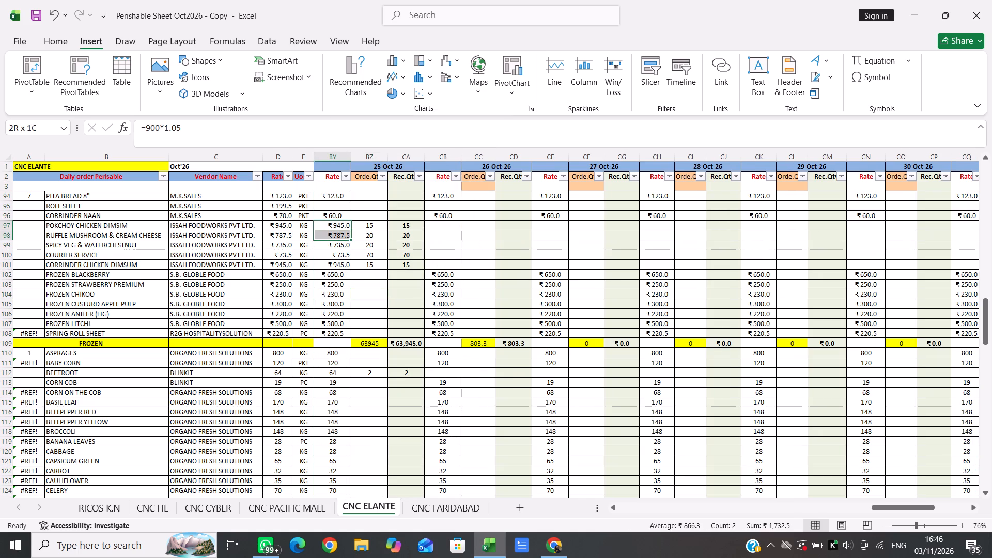
key("shift+Down")
key("ctrl+c")
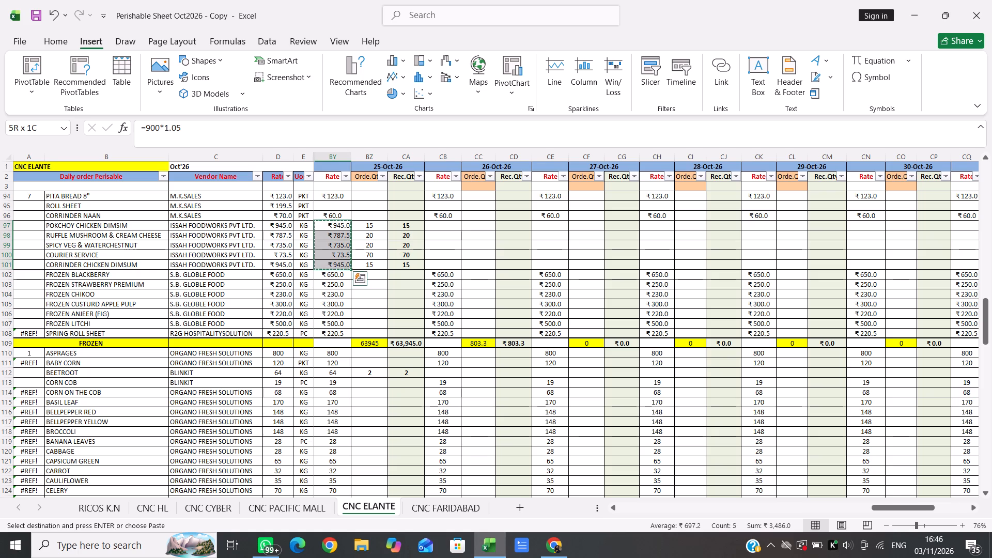
left_click(437, 226)
key("Return")
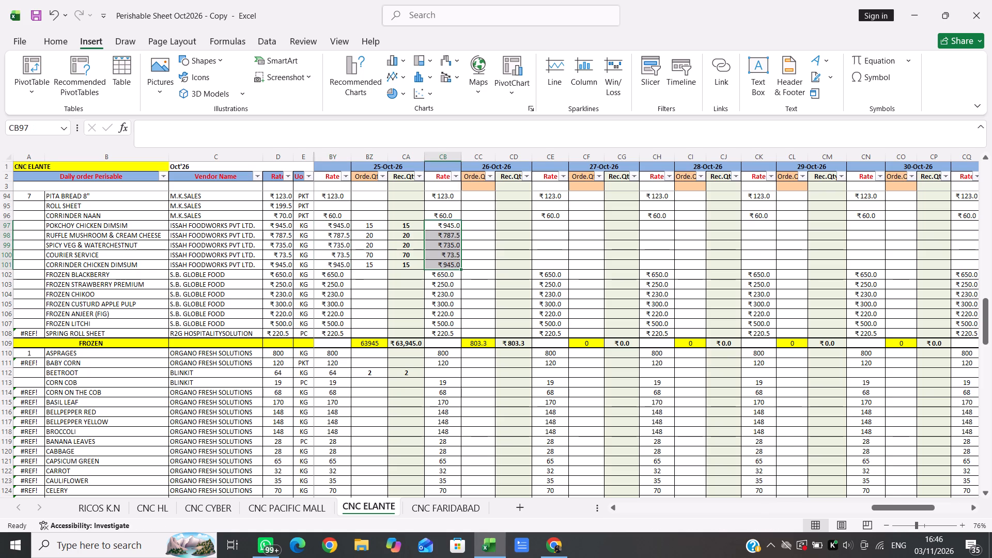
left_click(515, 276)
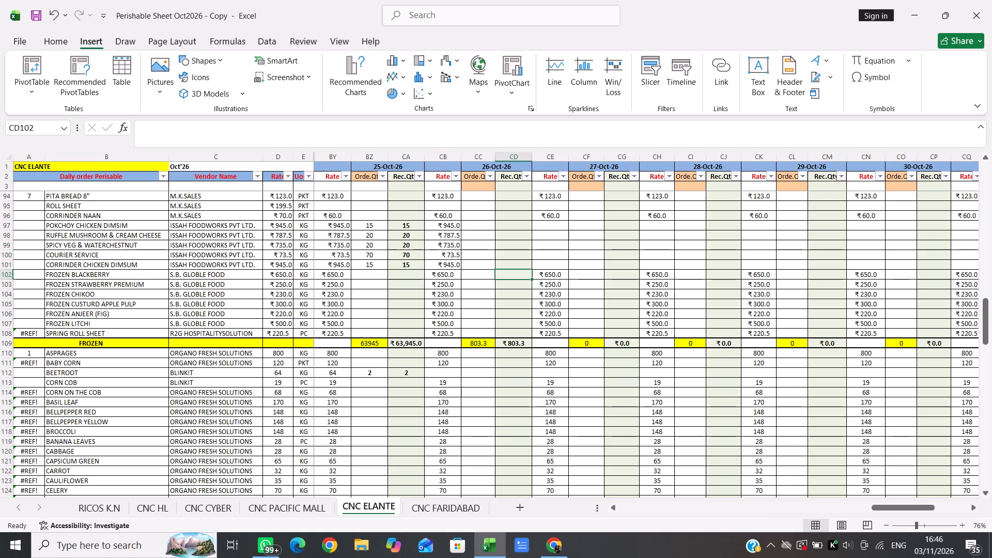
Centre the 25-Oct-26 rates horizontally from CORRINDER NAAN through CORRINDER CHICKEN DIMSUM.
left_click(344, 214)
key("shift+Down")
key("shift+Down")
key("shift+Down")
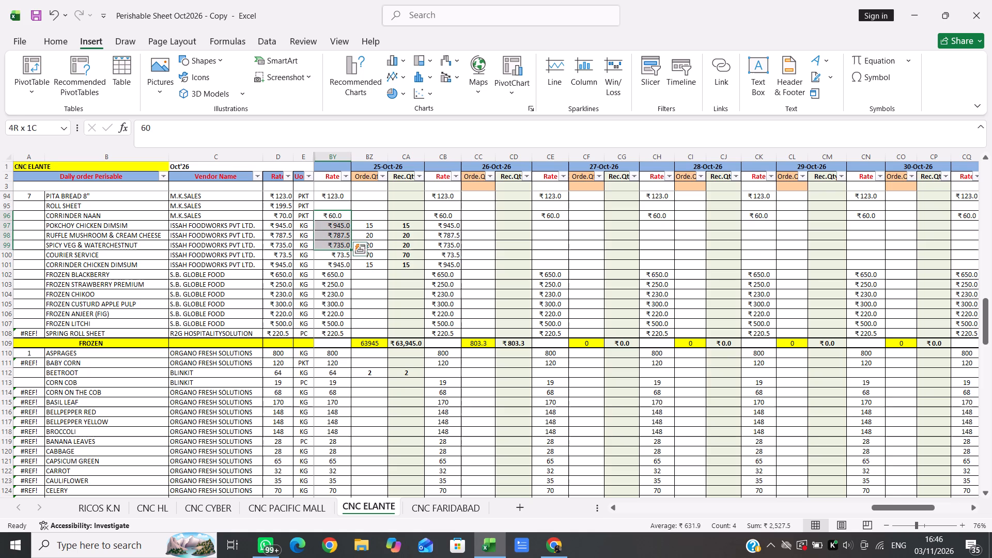
key("shift+Down")
key("shift+Down")
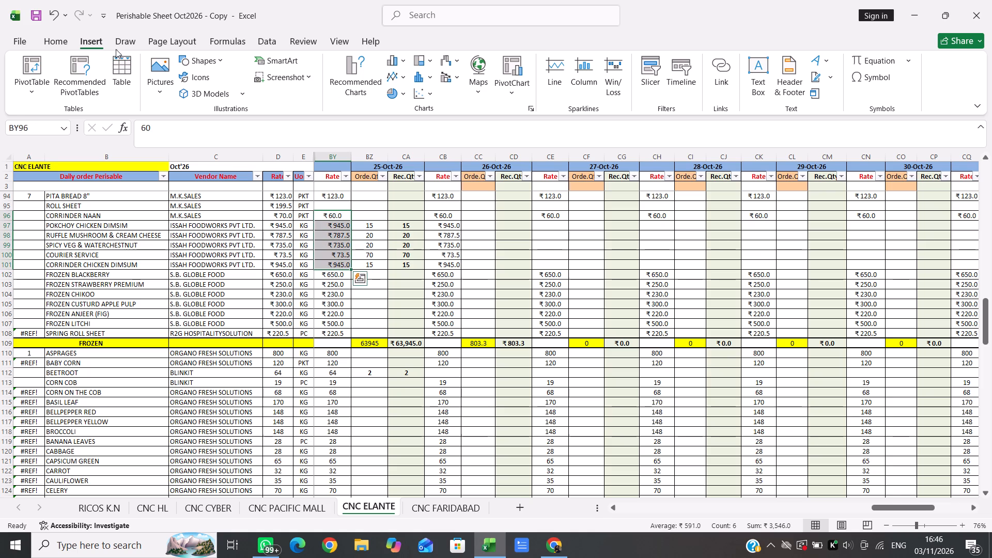
left_click(66, 42)
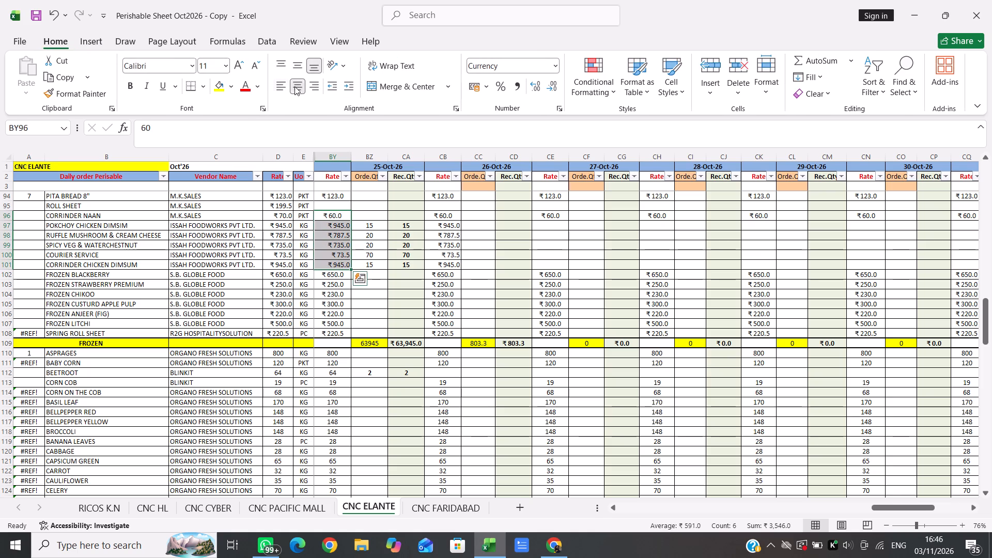
left_click(300, 86)
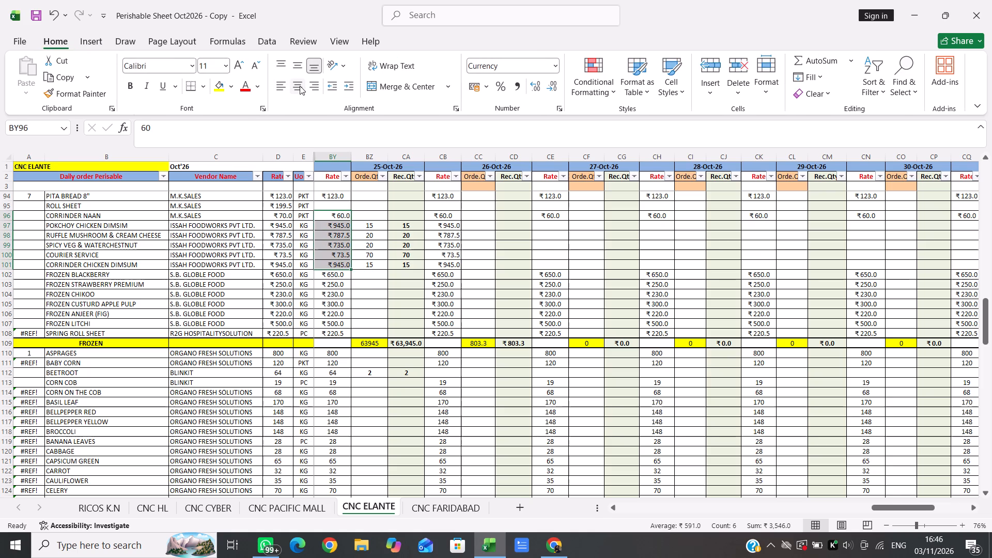
left_click(300, 86)
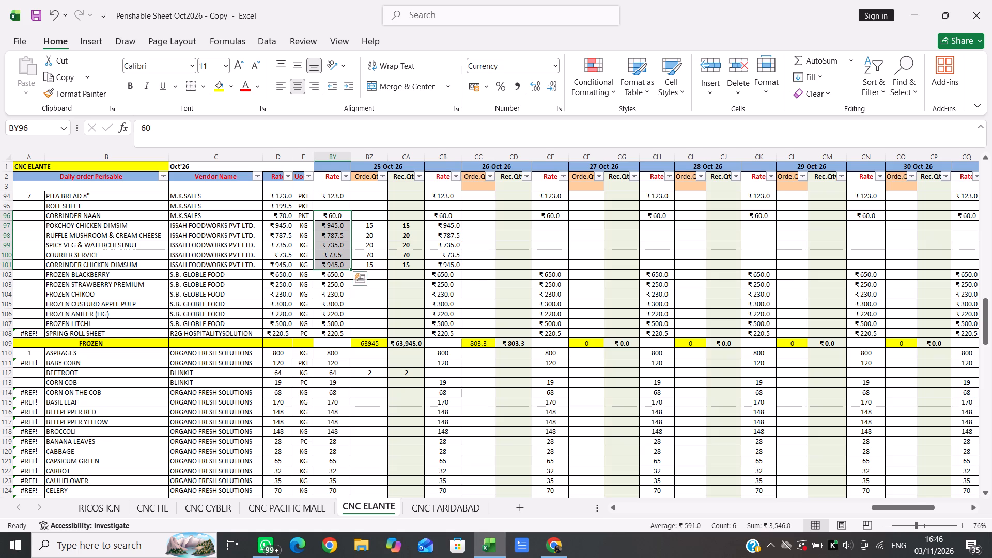
Centre the 26-Oct-26 rates horizontally from POKCHOY CHICKEN DIMSIM through COURIER SERVICE.
left_click(446, 227)
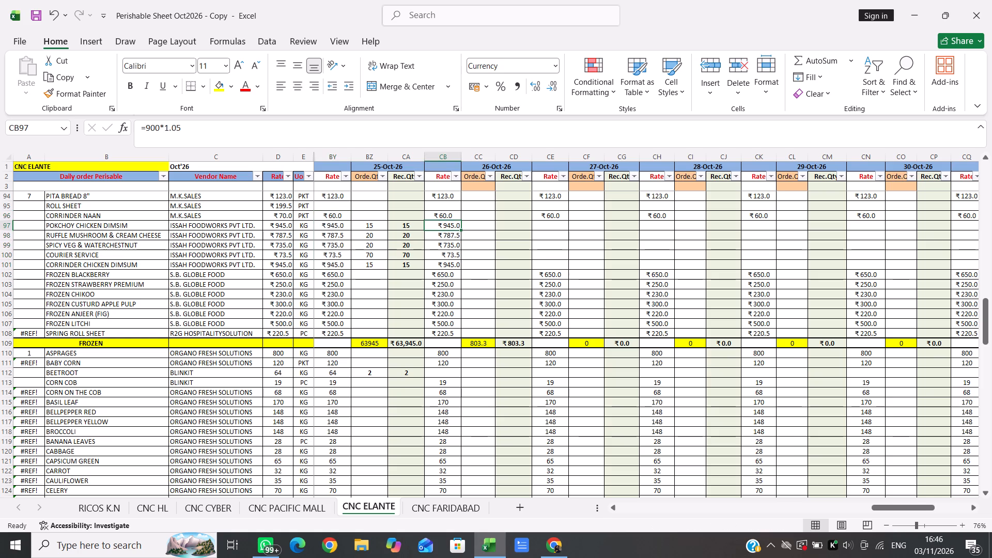
key("shift+Down")
key("shift+Down")
key("shift+Down")
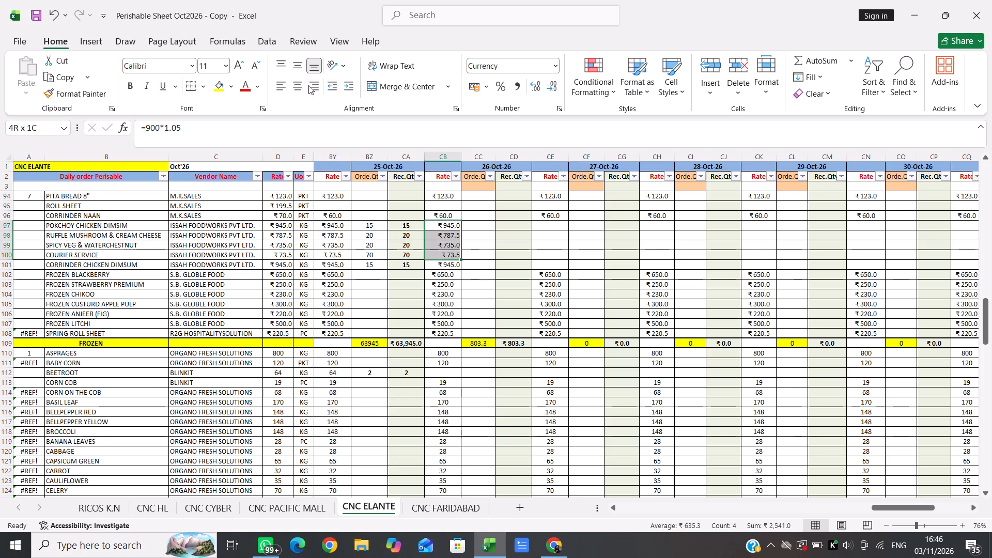
left_click(298, 85)
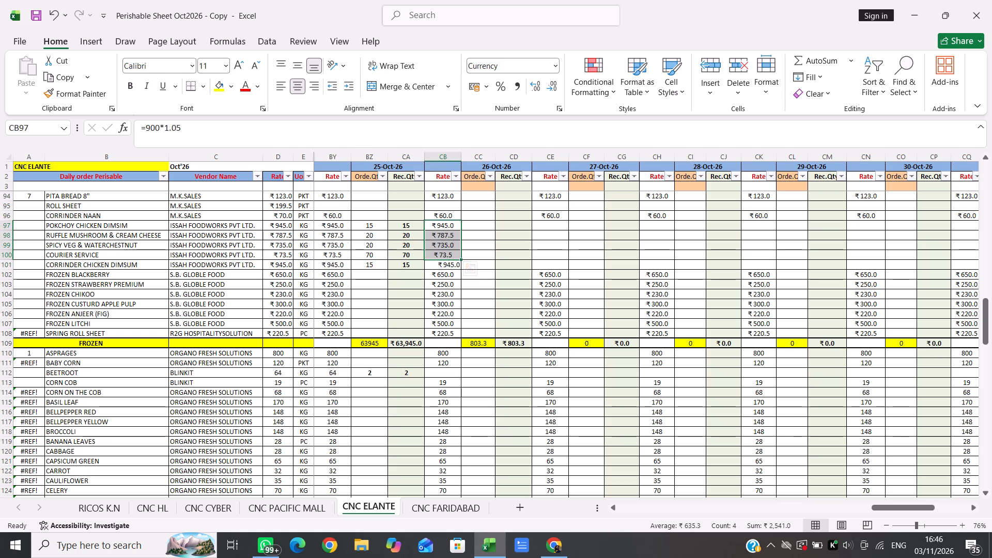
left_click(378, 283)
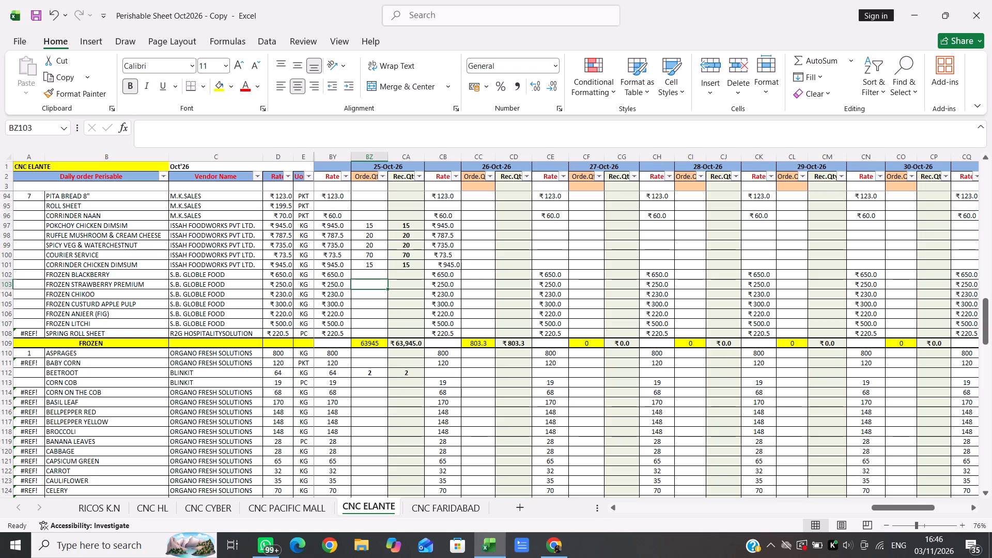
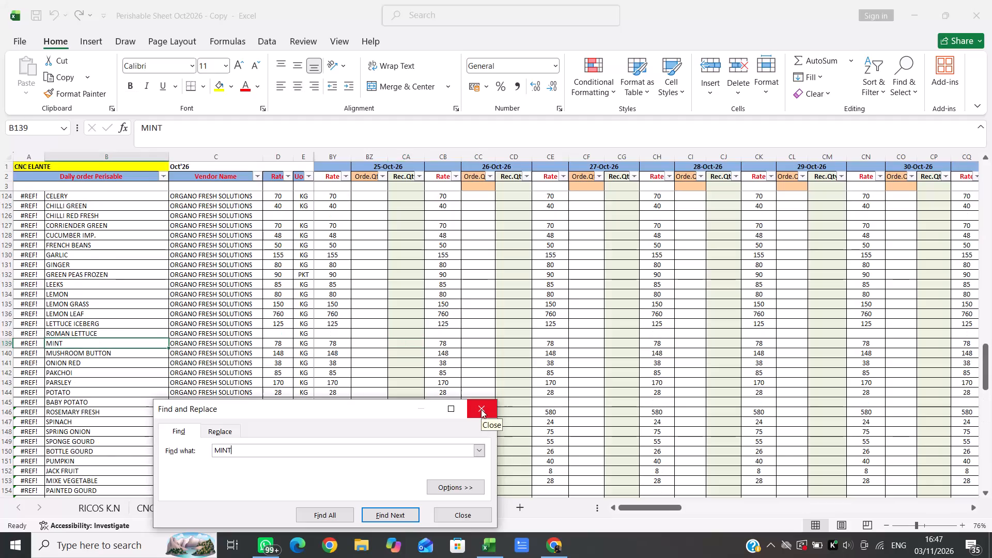
Close the item search and go across the MINT row to its 25-Oct-26 entries in the CNC ELANTE sheet.
left_click(481, 409)
key("Right")
key("Right")
key("Right")
key("Right")
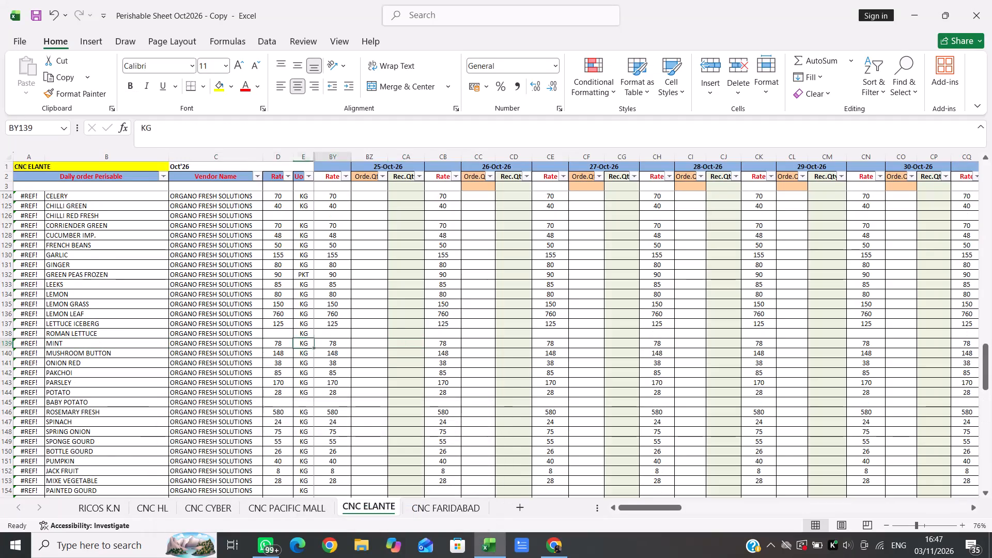
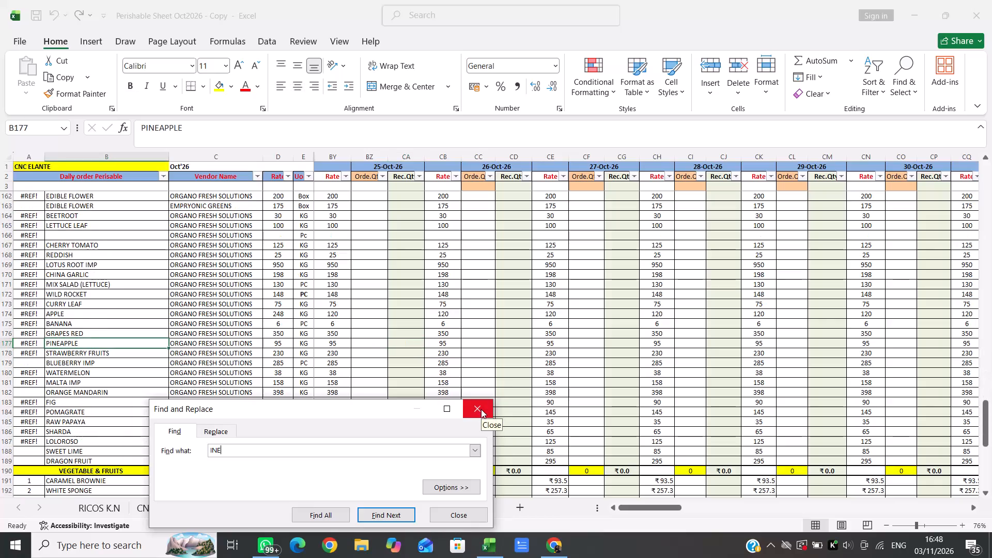
Close the item search and enter 2 as the 25-Oct-26 order quantity for PINEAPPLE in the CNC ELANTE sheet.
left_click(481, 409)
key("Right")
key("Right")
key("Right")
key("Right")
key("Right")
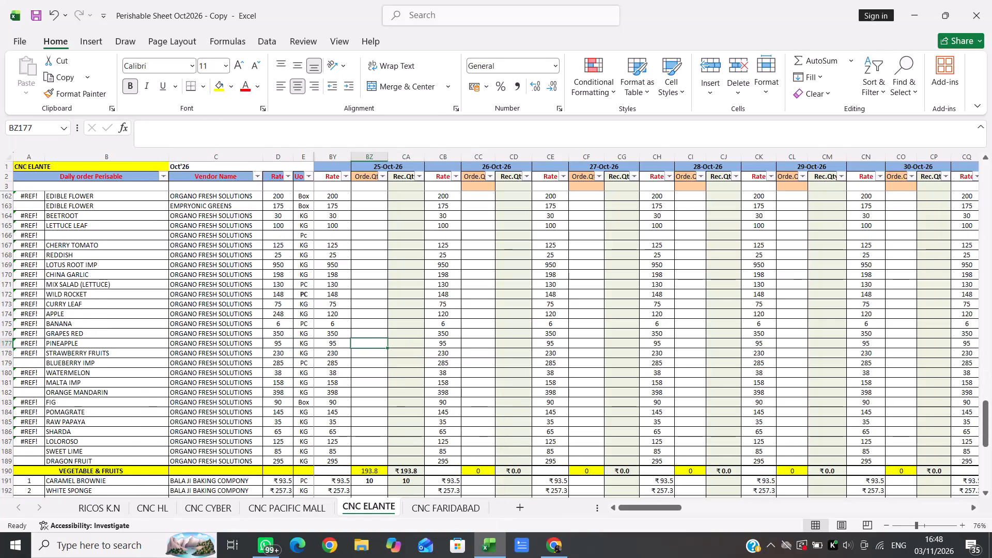
key("2")
key("Right")
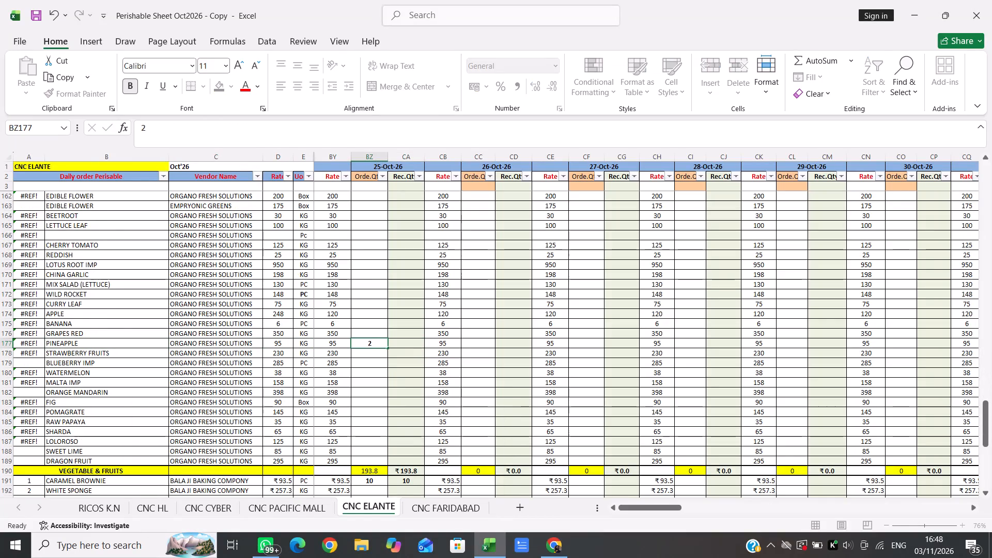
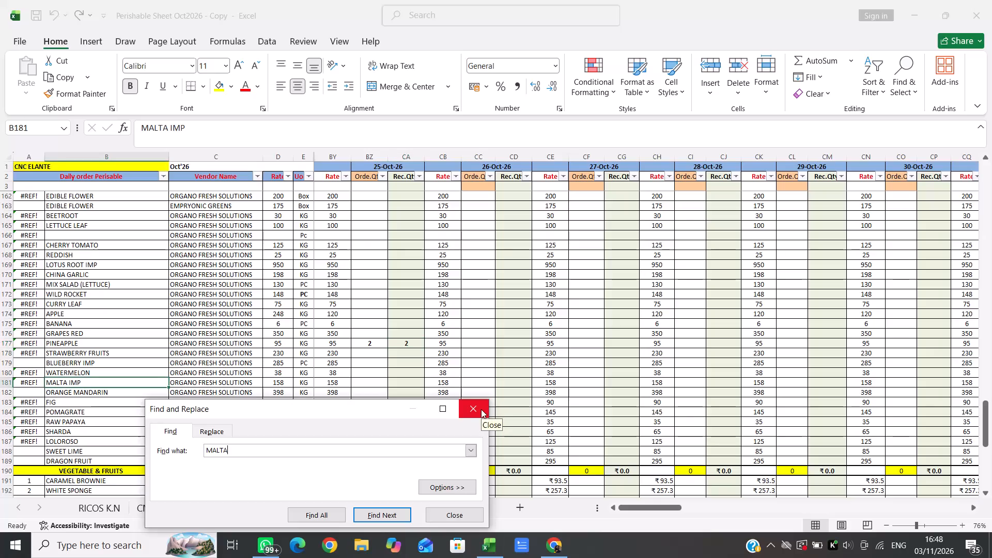
Close the item search and go along the MALTA IMP row to its 25-Oct-26 order quantity in the CNC ELANTE sheet.
left_click(481, 409)
key("Right")
key("Right")
key("Right")
key("Right")
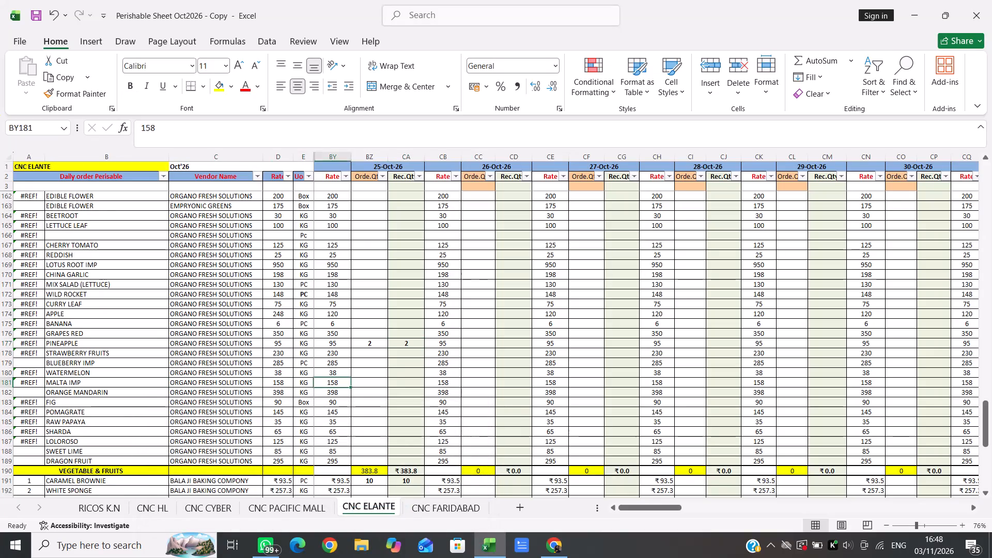
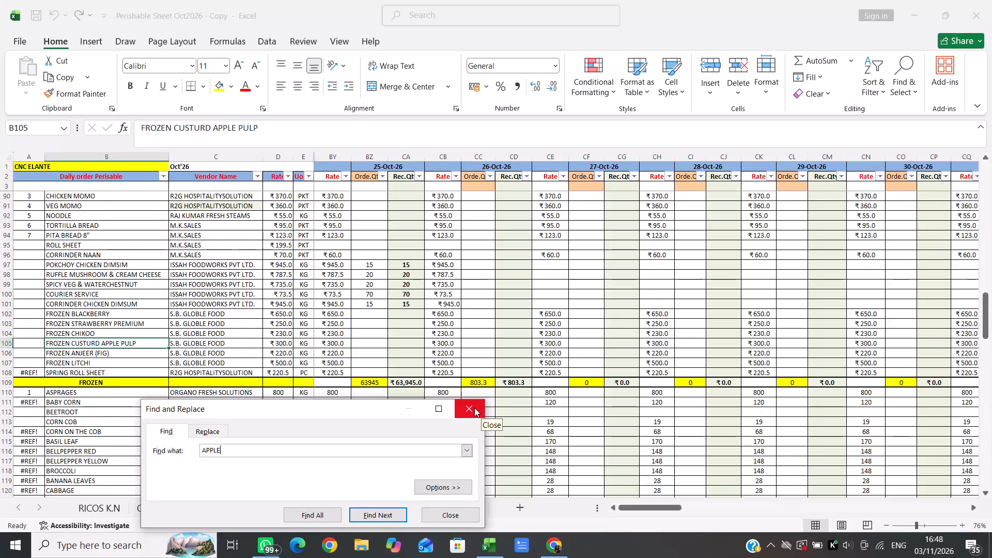
Search for APPLE in the CNC ELANTE sheet and go along its row to the 25-Oct-26 order quantity.
key("Return")
left_click(474, 408)
key("Right")
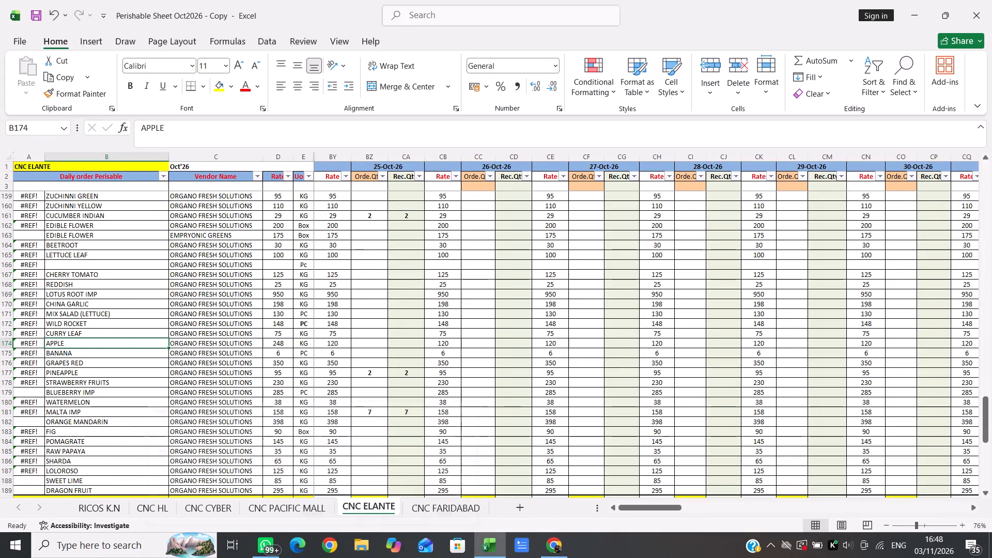
key("Right")
key("Right")
key("Right")
key("Right")
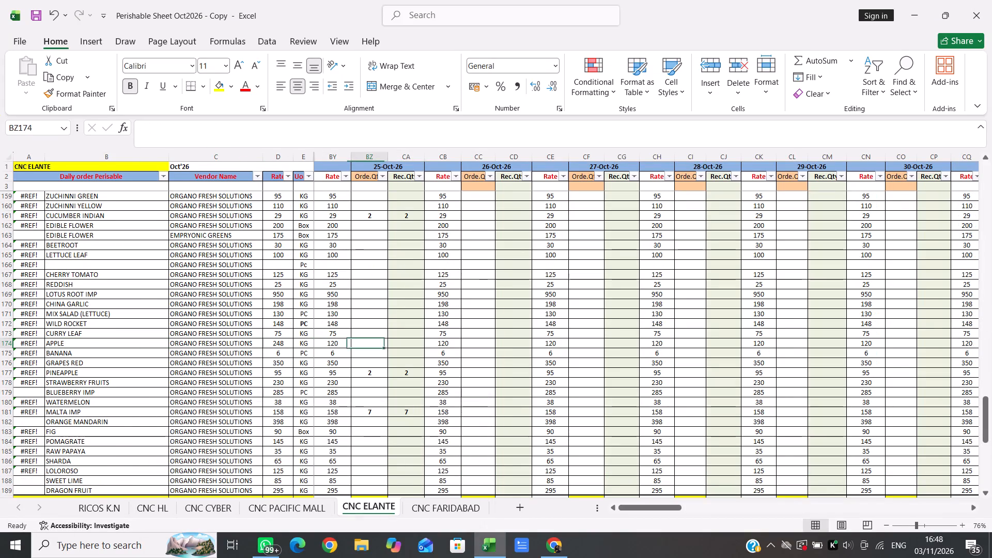
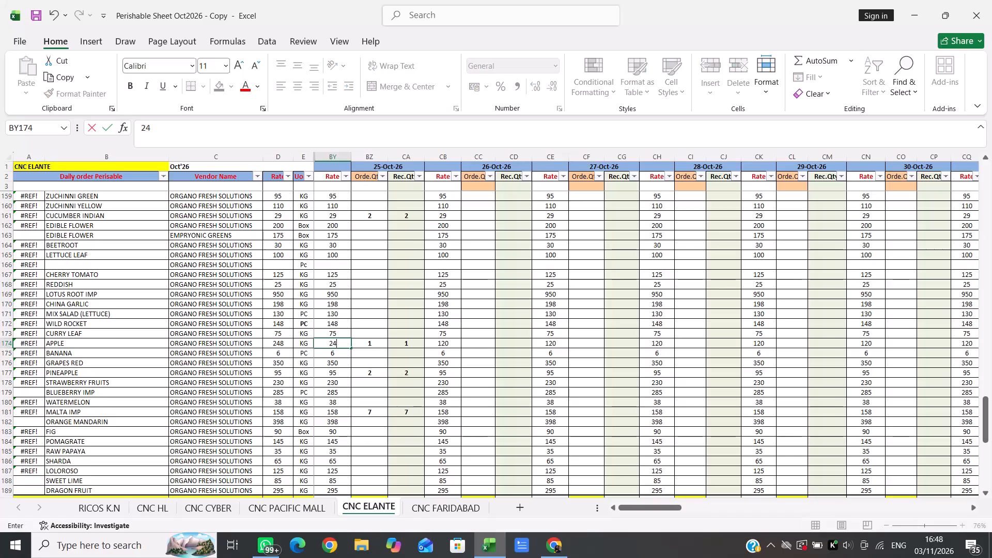
Set the APPLE rate just before the 25-Oct-26 order quantity to 248 in the CNC ELANTE sheet.
key("Right")
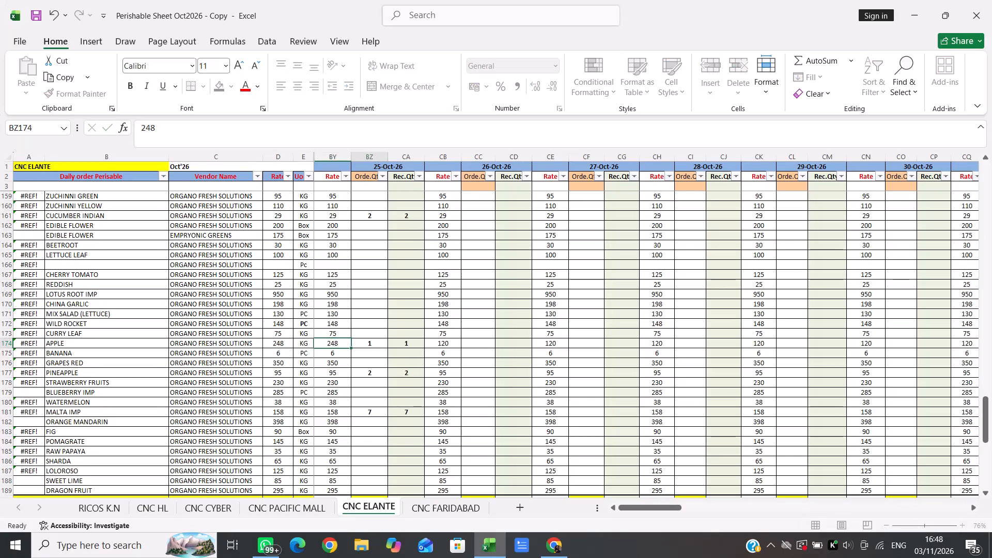
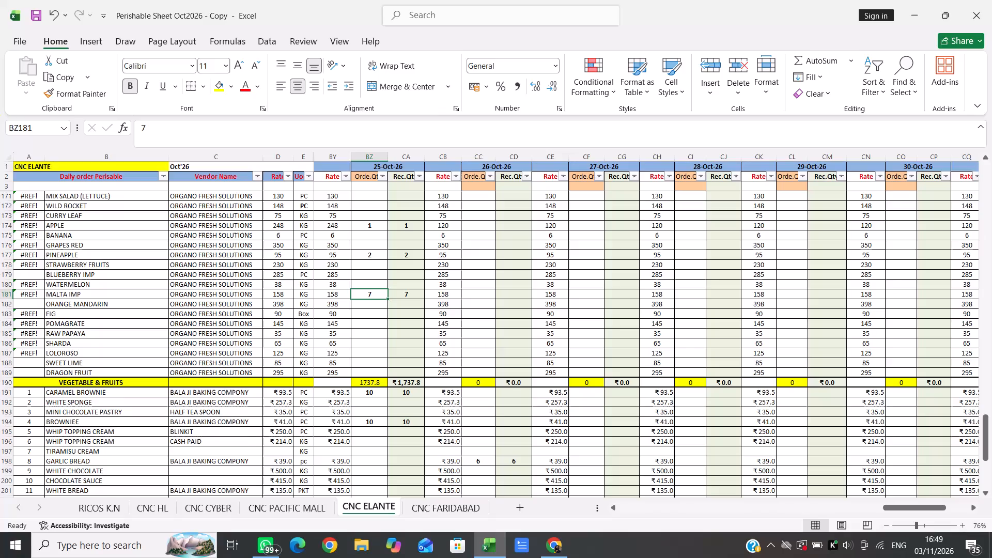
Set both the ordered and received quantities of MALTA IMP for 25-Oct-26 to 1.
key("1")
key("Right")
key("1")
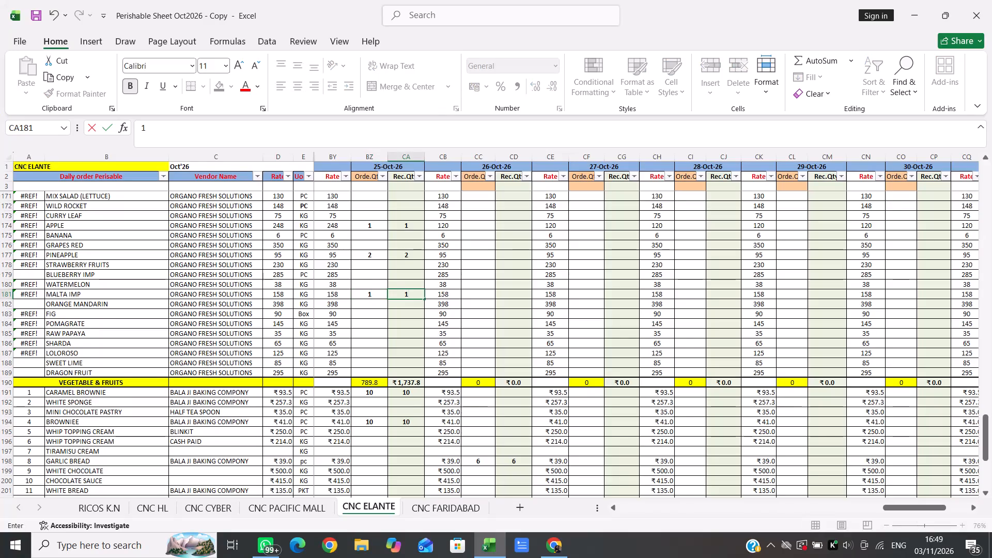
key("Down")
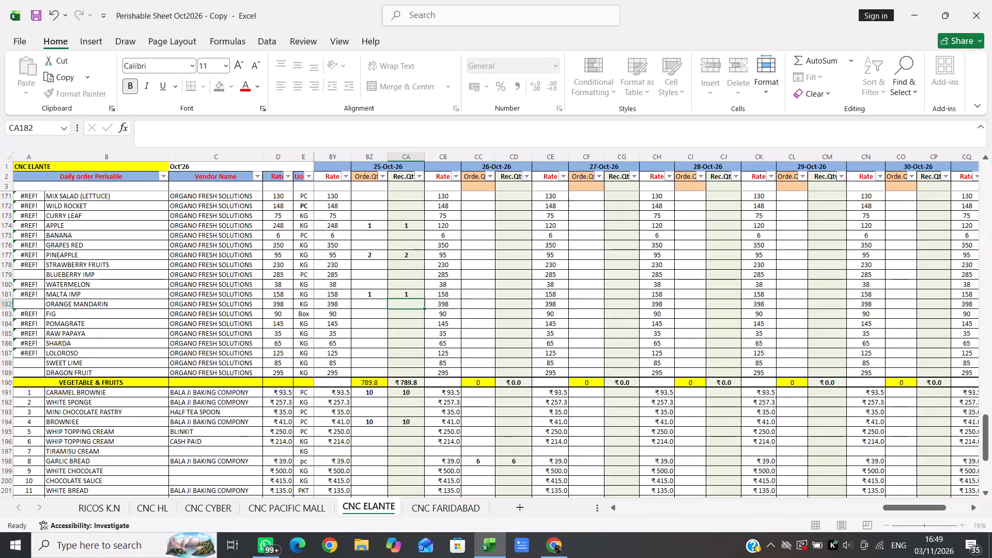
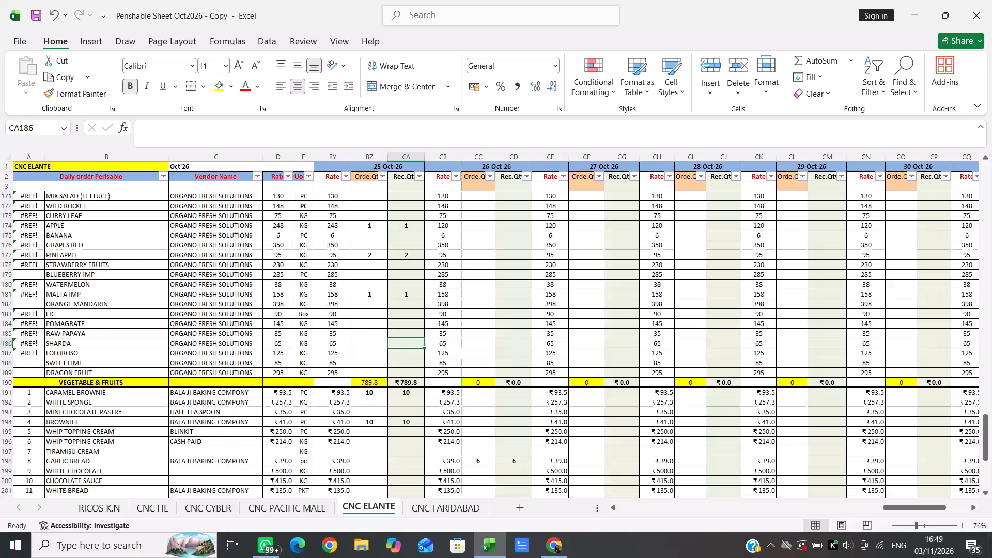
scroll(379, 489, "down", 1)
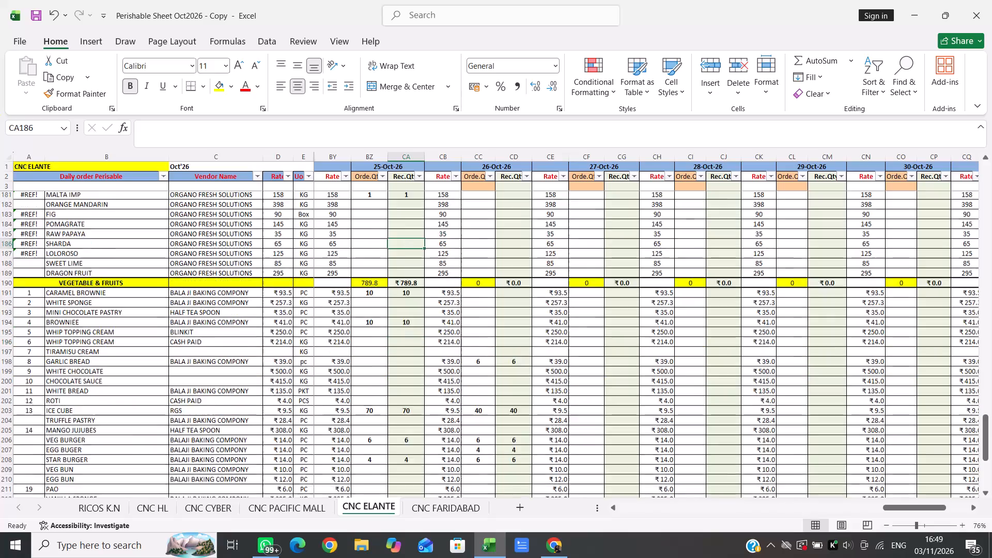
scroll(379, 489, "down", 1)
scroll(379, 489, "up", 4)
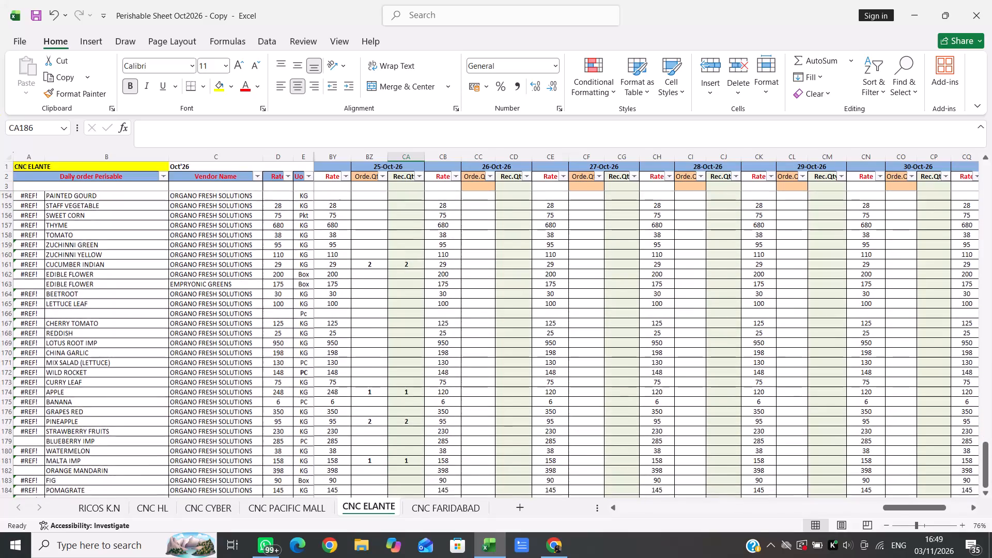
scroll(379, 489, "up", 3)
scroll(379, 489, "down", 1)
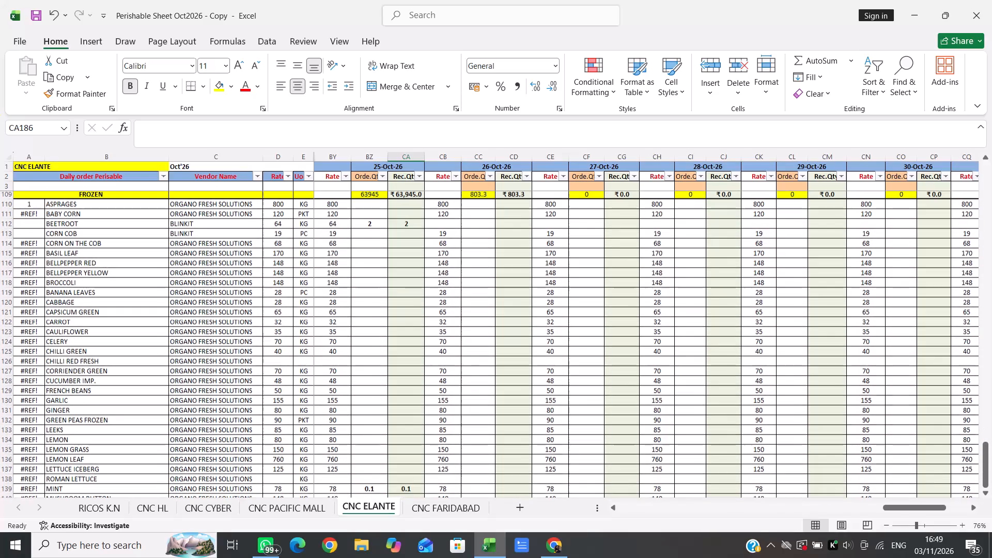
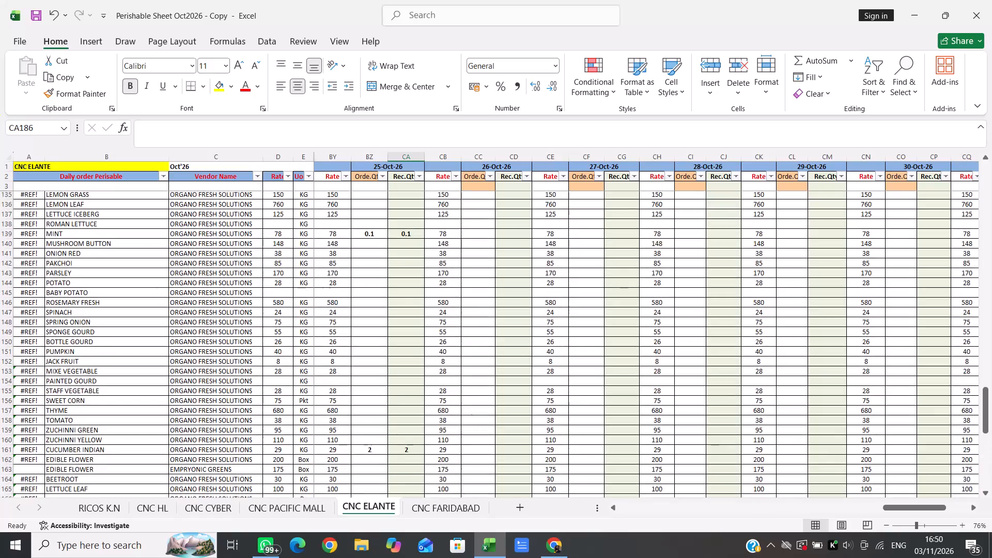
Highlight the BLINKIT vendor cell of the BEETROOT row in yellow on the CNC ELANTE sheet.
scroll(397, 385, "down", 2)
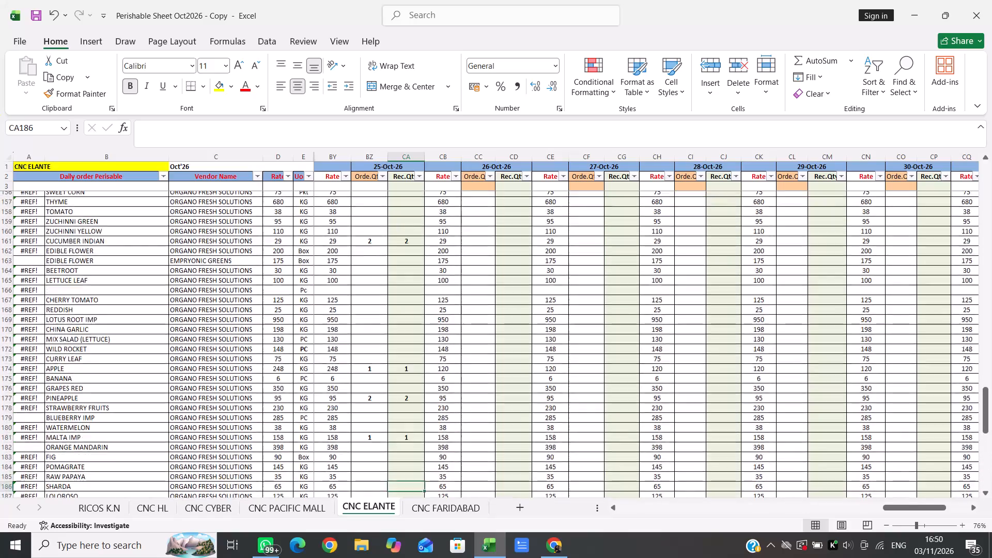
scroll(397, 385, "down", 2)
scroll(397, 385, "up", 4)
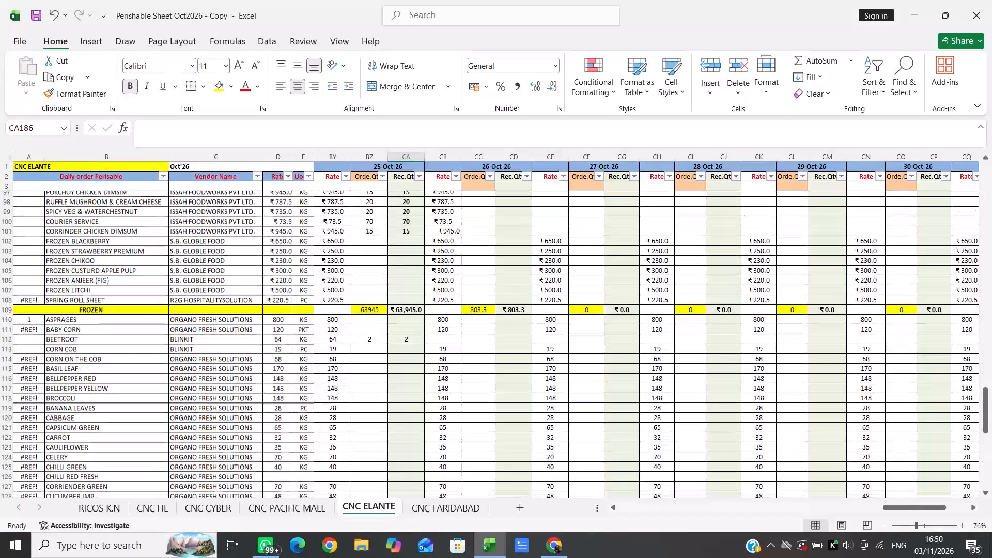
scroll(397, 385, "down", 1)
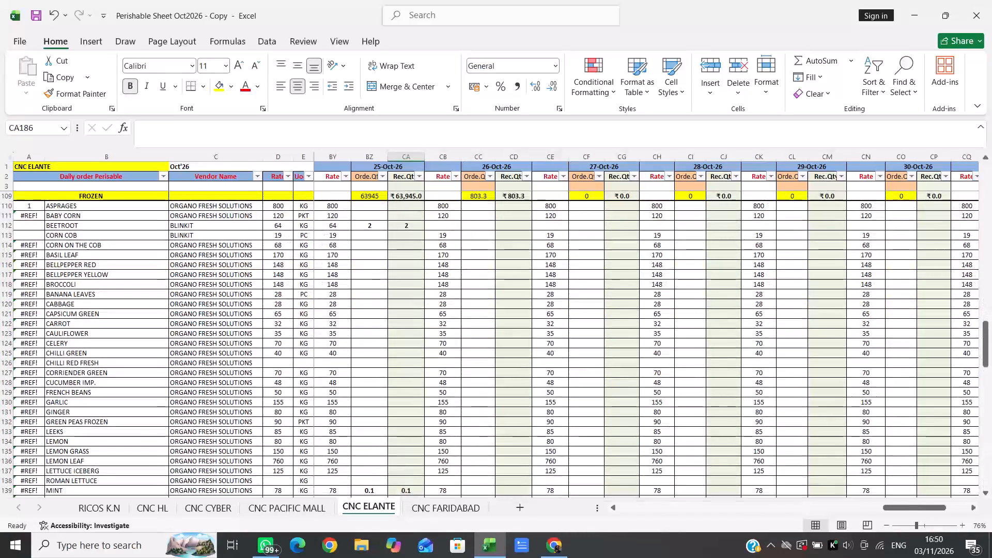
scroll(397, 385, "down", 1)
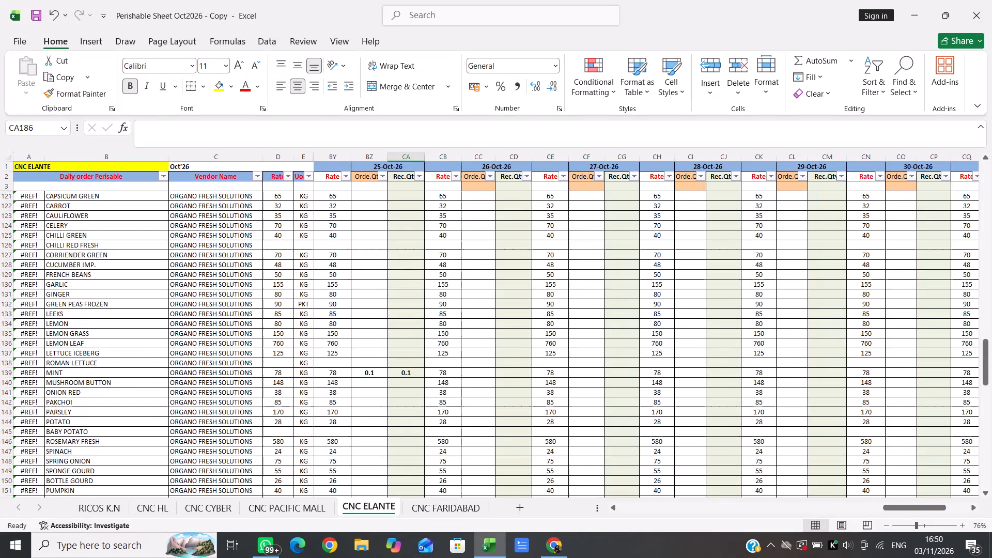
scroll(397, 385, "up", 2)
left_click(216, 273)
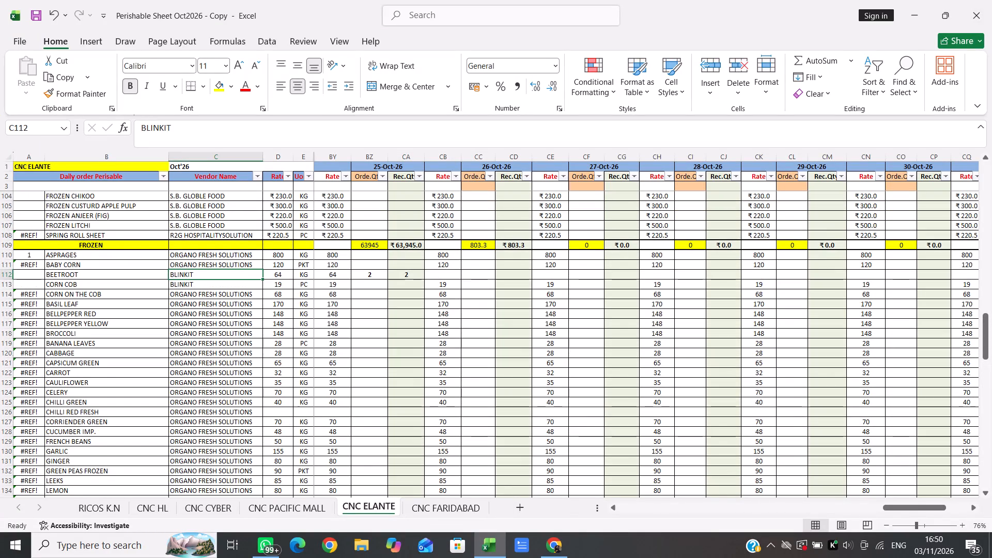
left_click(218, 91)
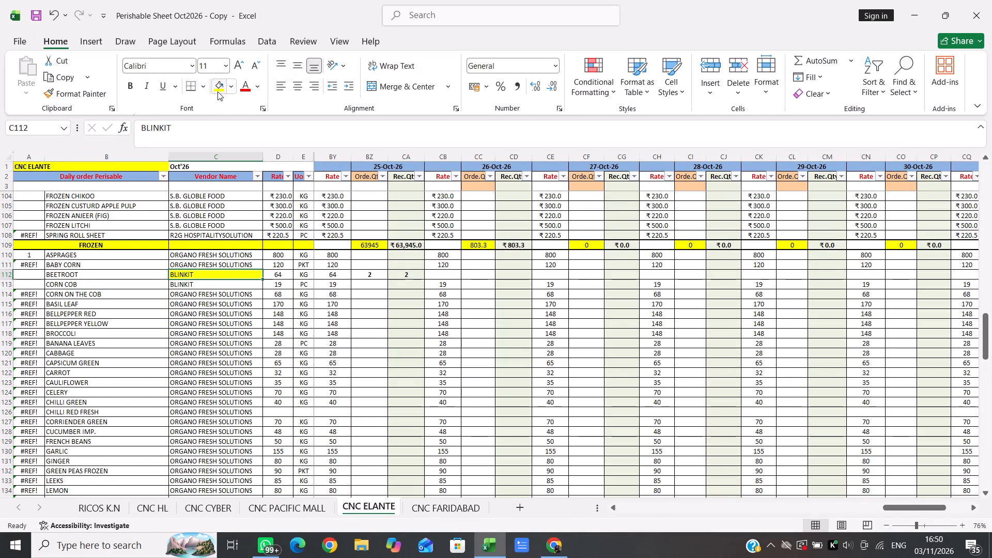
Check the remaining vegetable and fruit rows with their 25-Oct-26 quantities and rates, down to the VEGETABLE & FRUITS total.
scroll(297, 432, "down", 4)
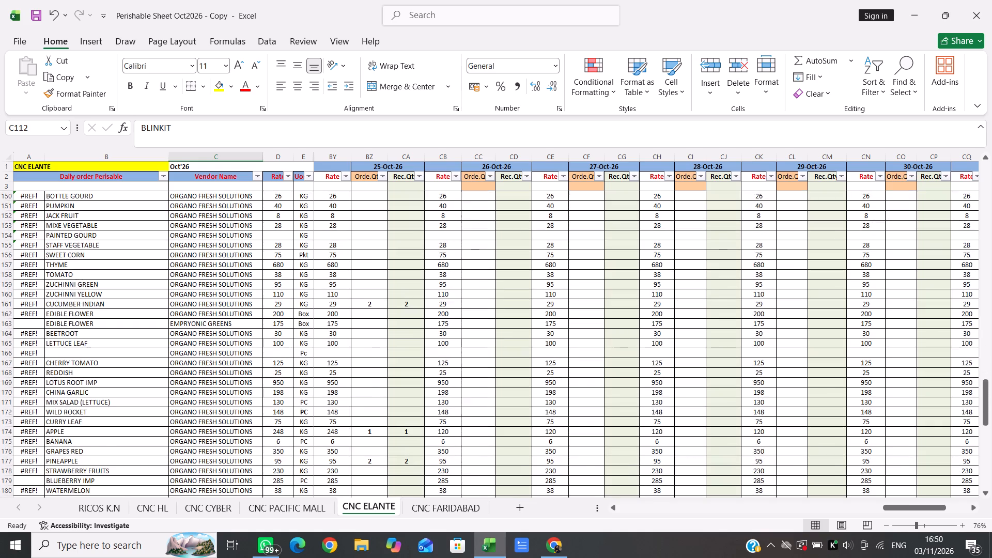
scroll(297, 432, "down", 2)
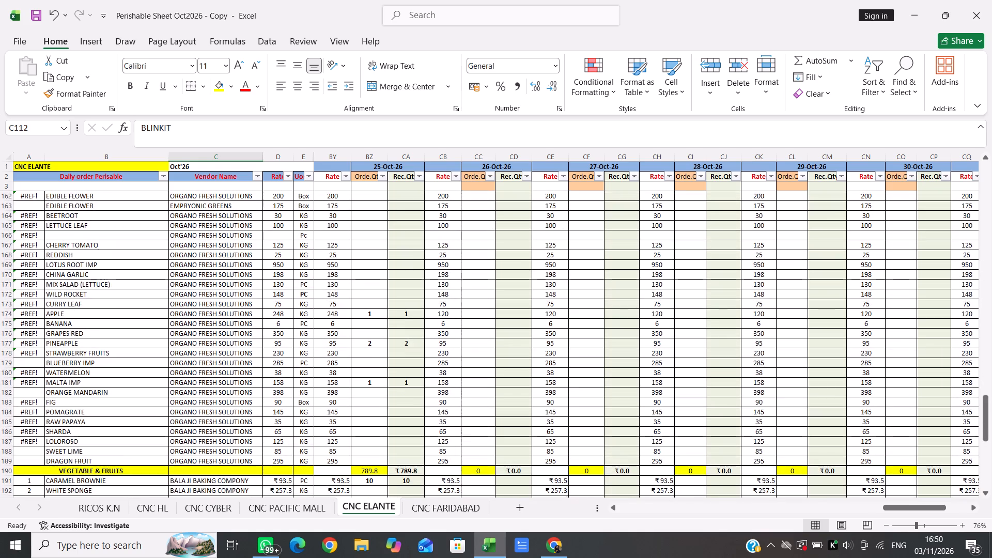
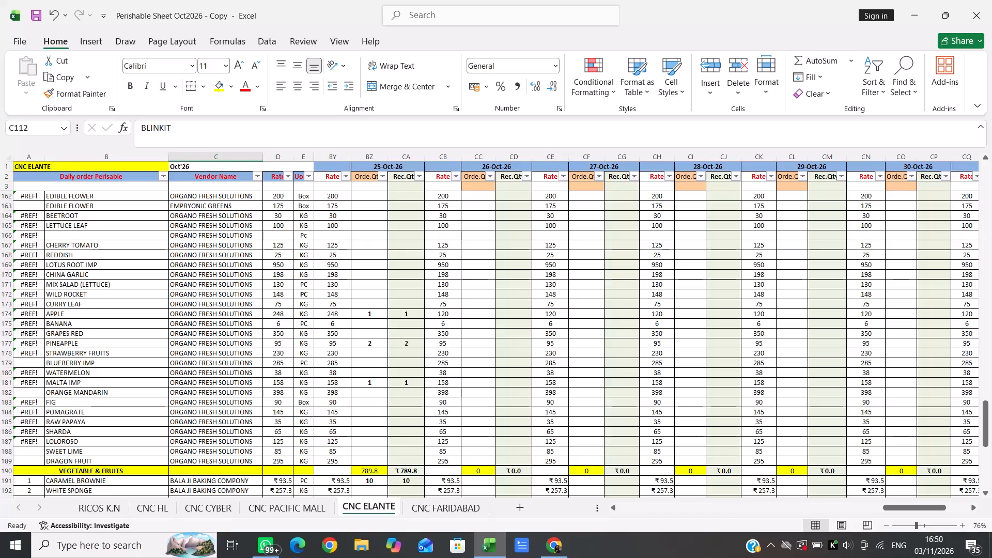
Set the 25-Oct-26 ordered and received quantities of the MALTA IMP row to 7 on the CNC ELANTE sheet.
left_click(361, 382)
key("7")
key("Right")
key("7")
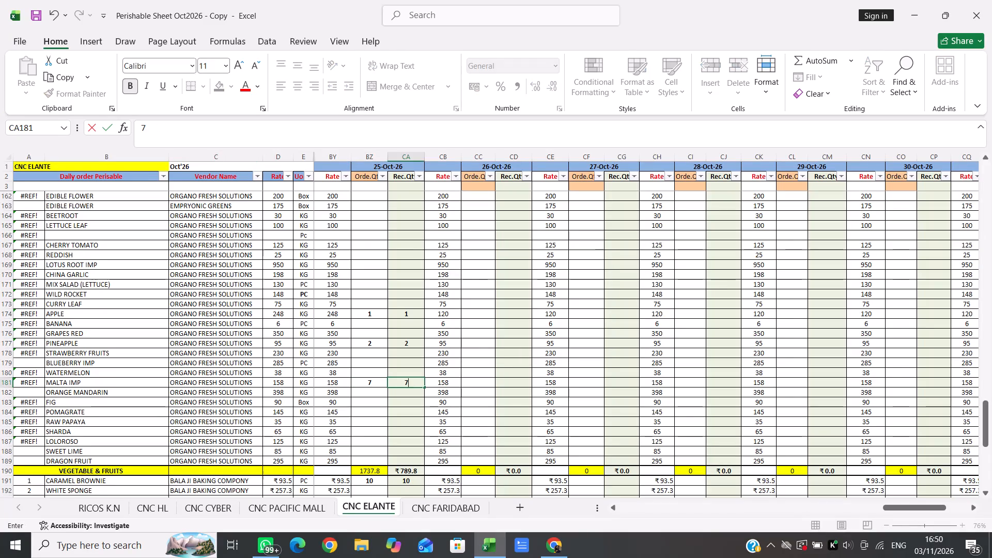
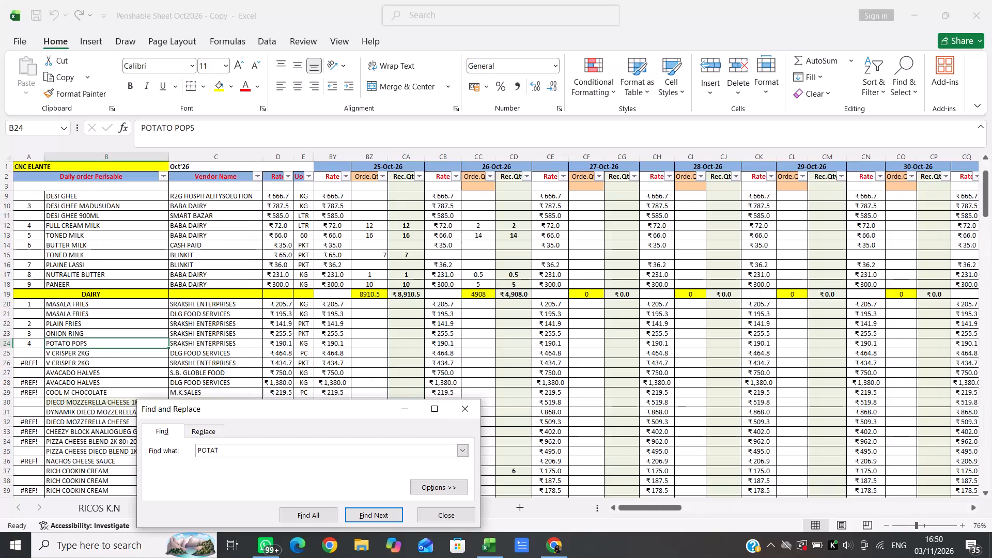
Find the ORGANO FRESH SOLUTIONS POTATO row on the CNC ELANTE sheet and move along it toward the daily quantity columns.
key("Return")
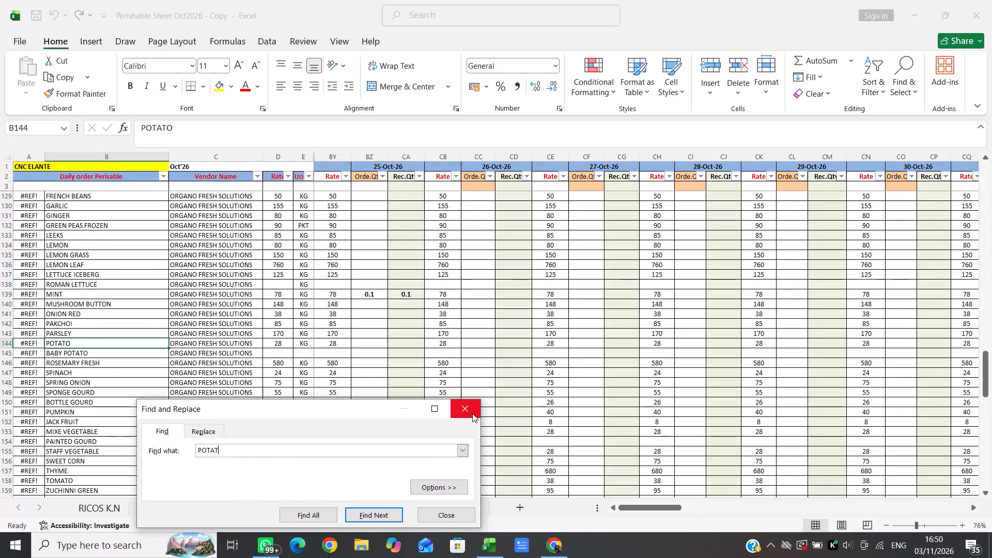
left_click(472, 413)
key("Right")
key("Right")
key("Right")
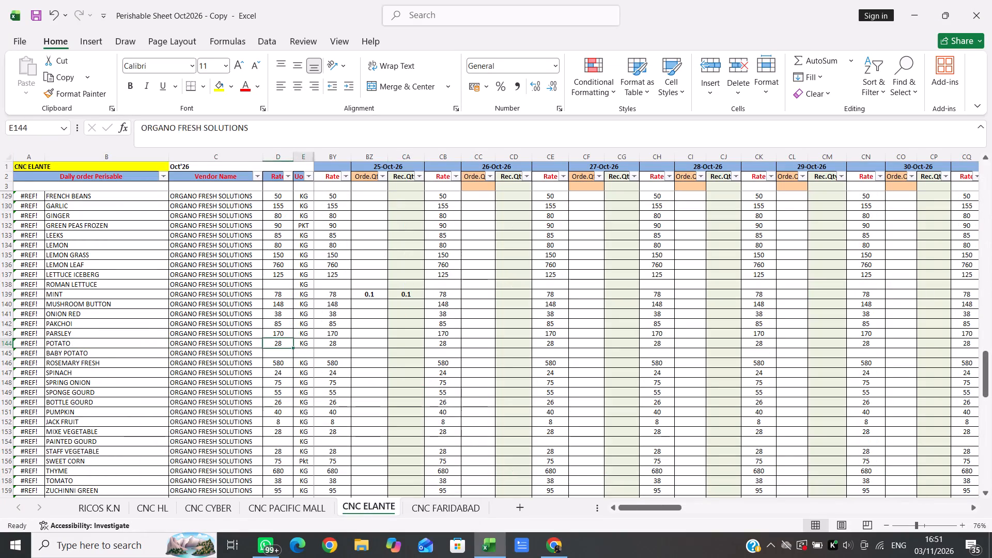
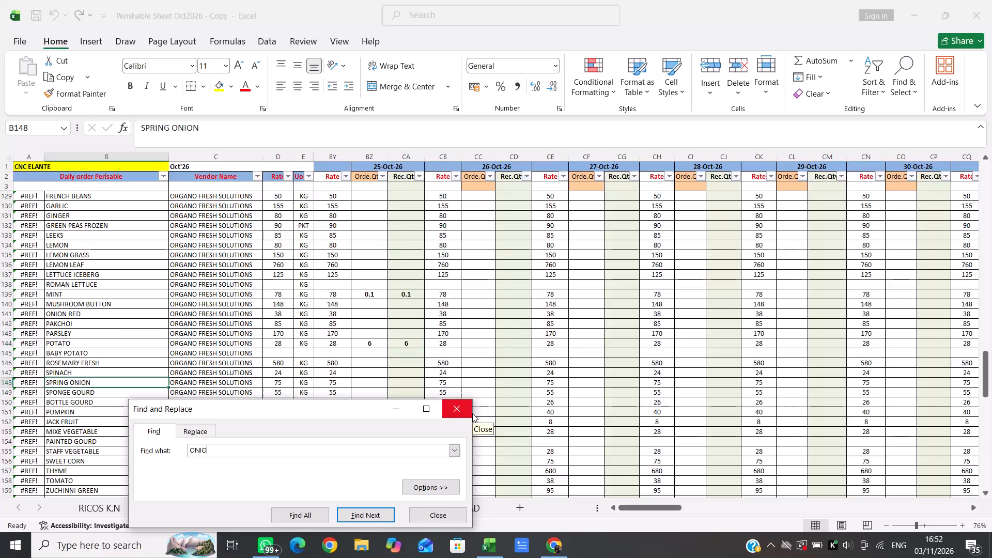
Find the ORGANO FRESH SOLUTIONS ONION RED row on the CNC ELANTE sheet and enter 12 as its 25-Oct-26 ordered quantity.
left_click(457, 412)
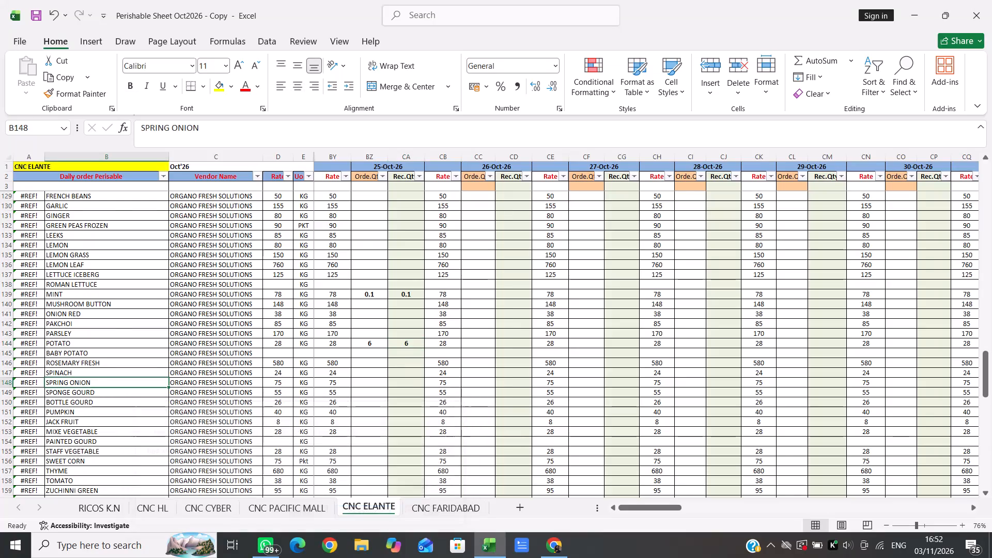
key("ctrl+f")
key("Return")
key("Return")
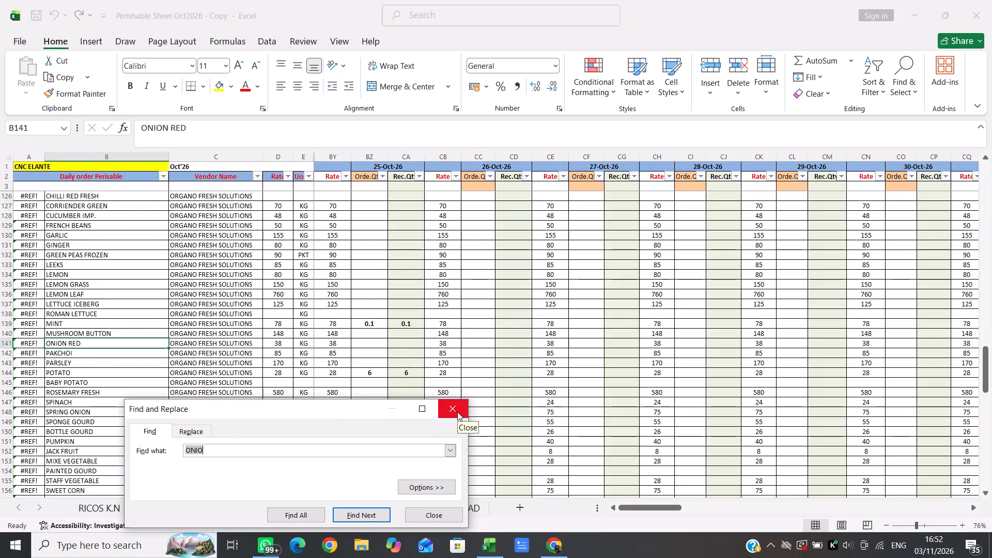
left_click(451, 410)
key("Right")
key("Right")
key("Right")
key("Right")
key("Right")
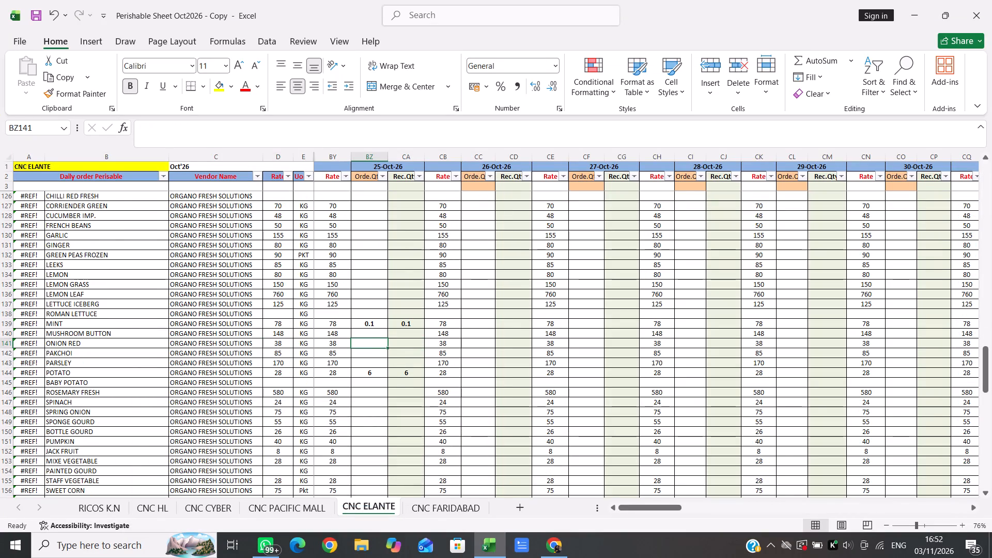
type("12")
key("Right")
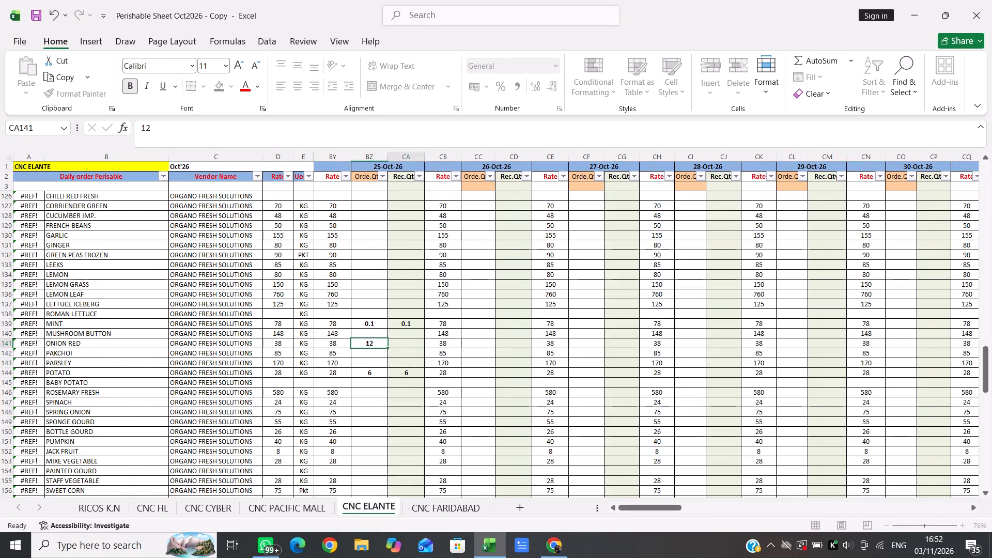
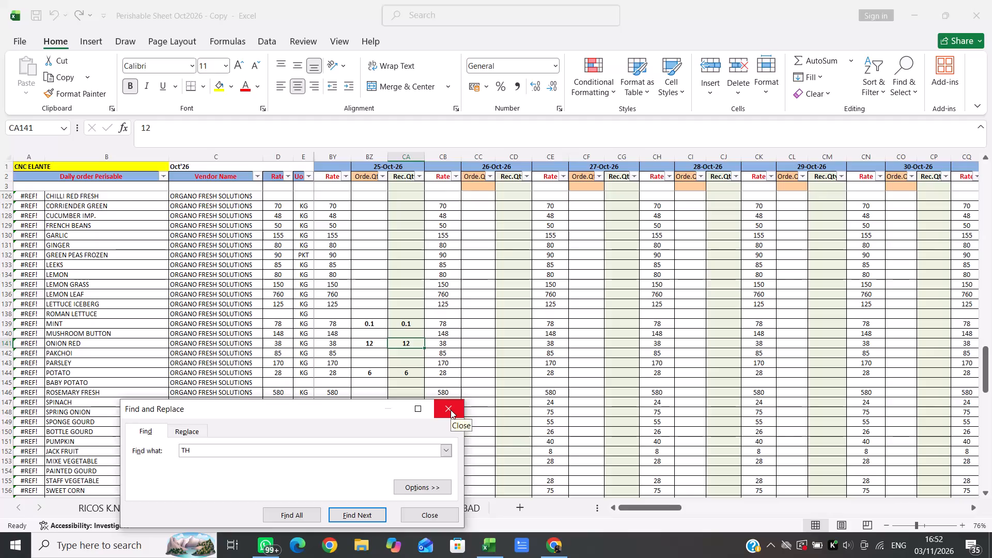
Find the ORGANO FRESH SOLUTIONS TOMATO row on the CNC ELANTE sheet and move across to its 25-Oct-26 quantity cells.
type("OMA")
key("Return")
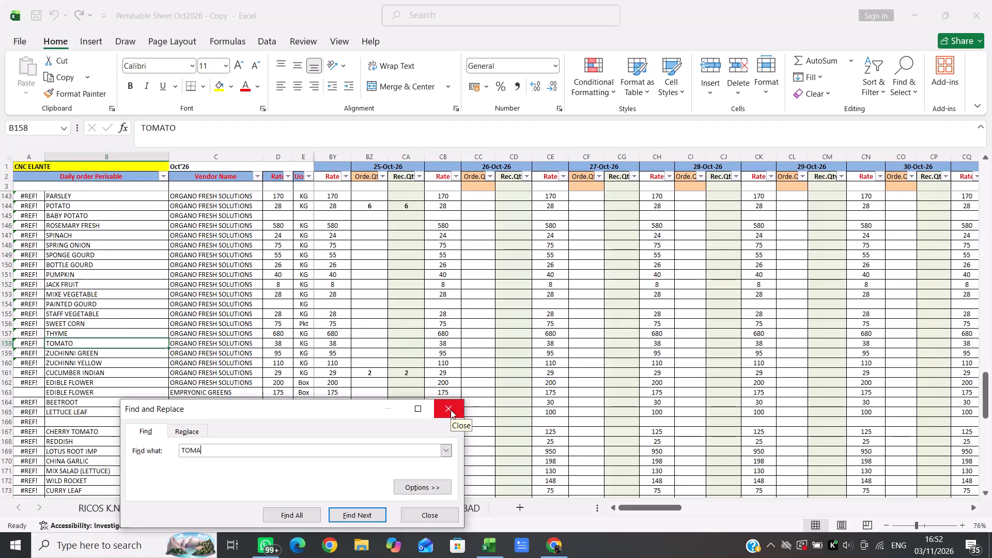
left_click(451, 410)
key("Right")
key("Right")
key("Right")
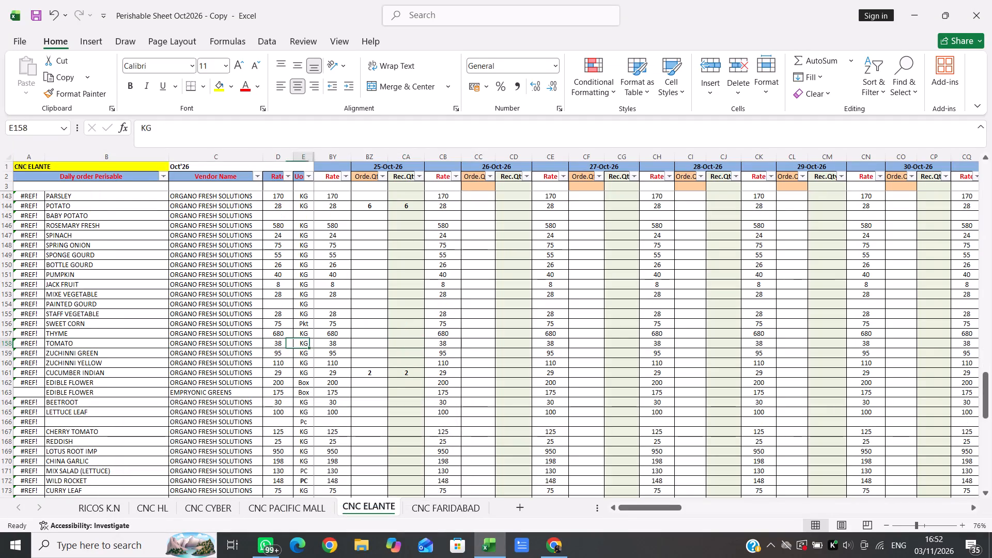
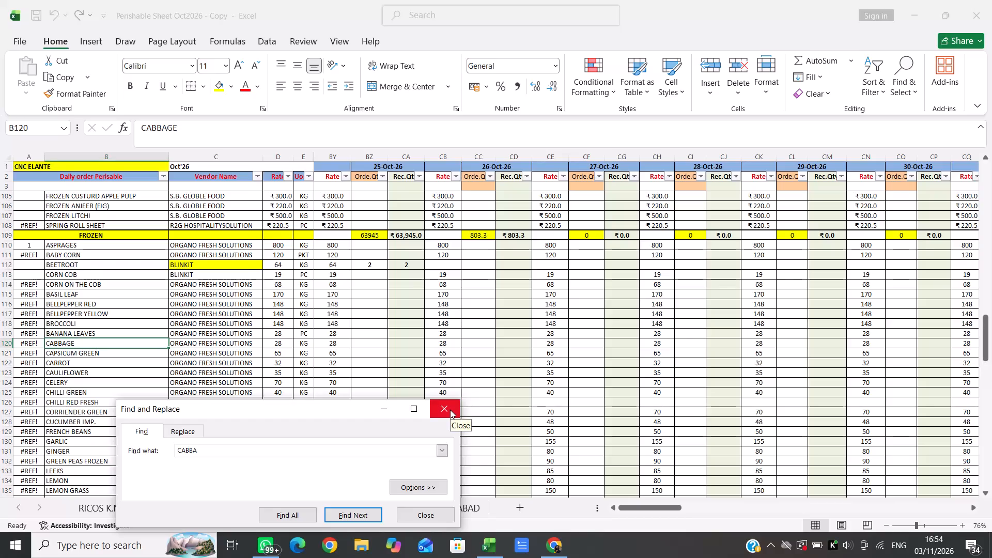
Enter 2 as both the ordered and received quantity for CABBAGE under 25-Oct-26 on the CNC ELANTE sheet.
left_click(450, 410)
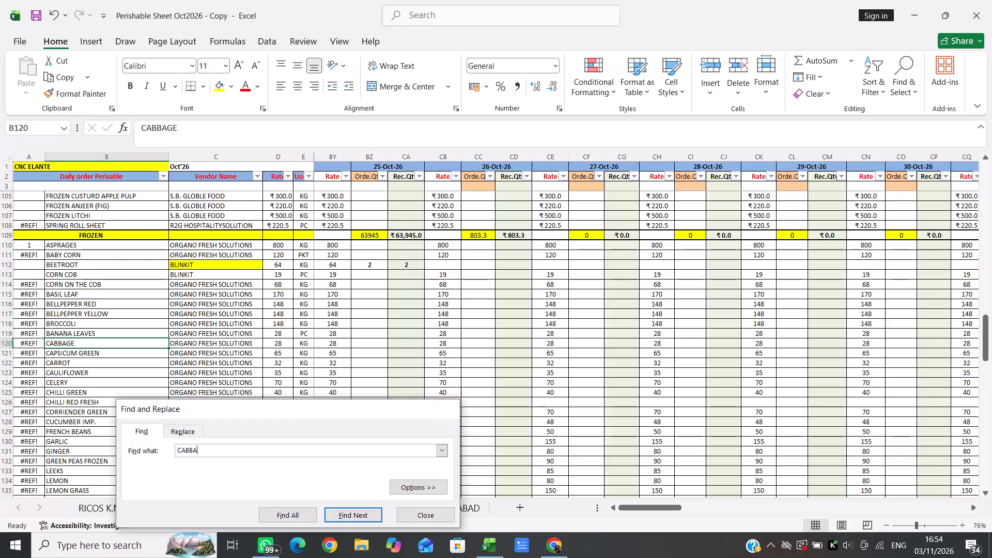
key("Right")
key("Right")
key("Right")
key("Right")
key("Right")
key("2")
key("Right")
key("2")
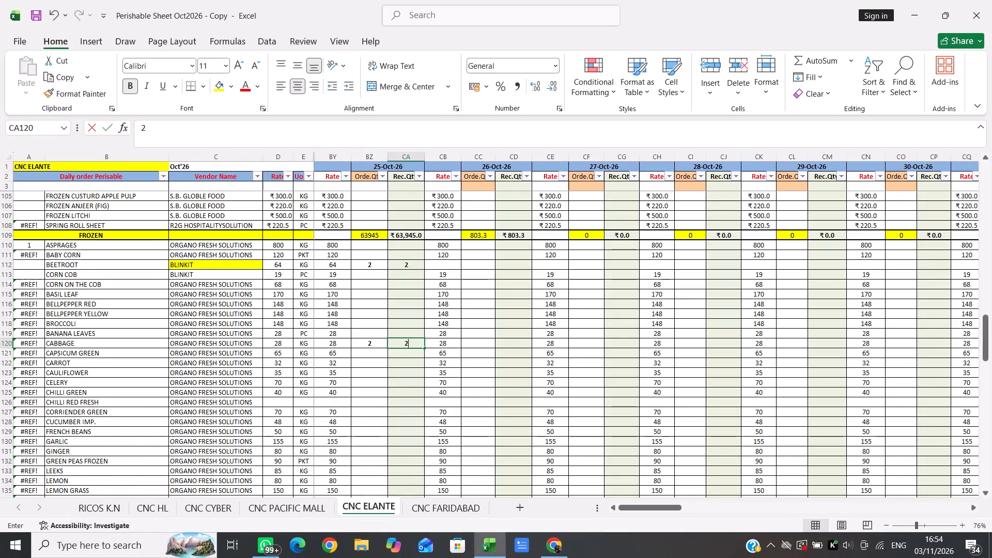
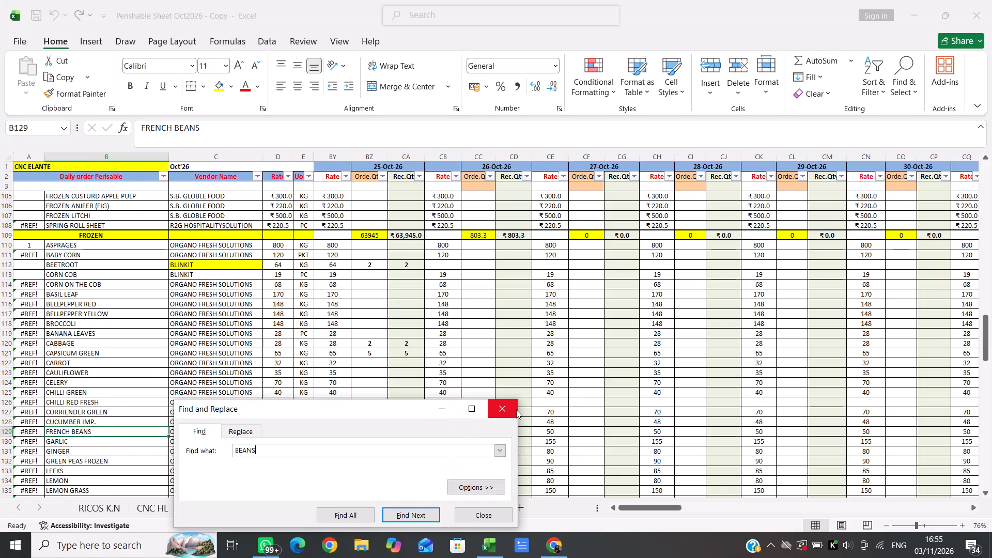
Close the search and move along the FRENCH BEANS row toward its 25-Oct-26 quantity cells on the CNC ELANTE sheet.
left_click(516, 410)
key("Right")
key("Right")
key("Right")
key("Right")
key("Right")
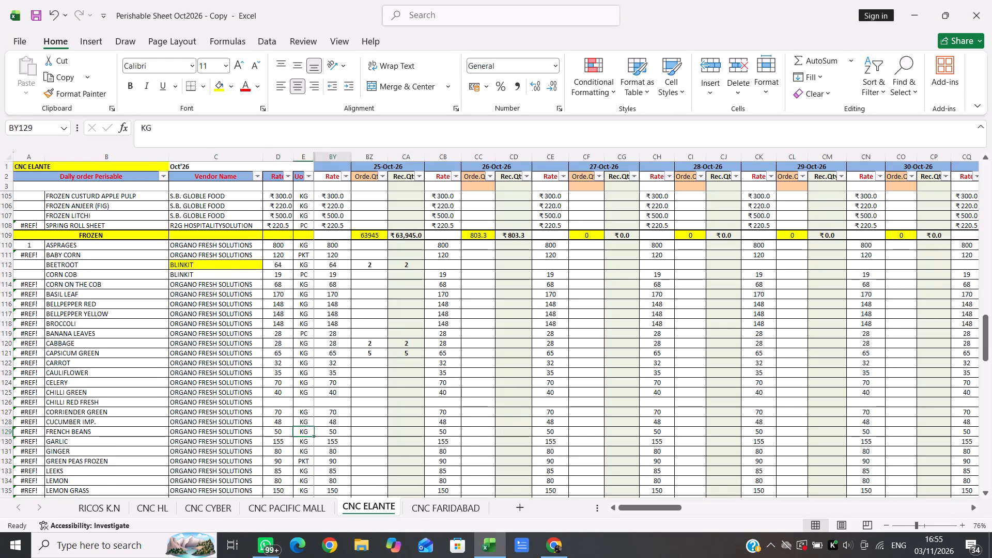
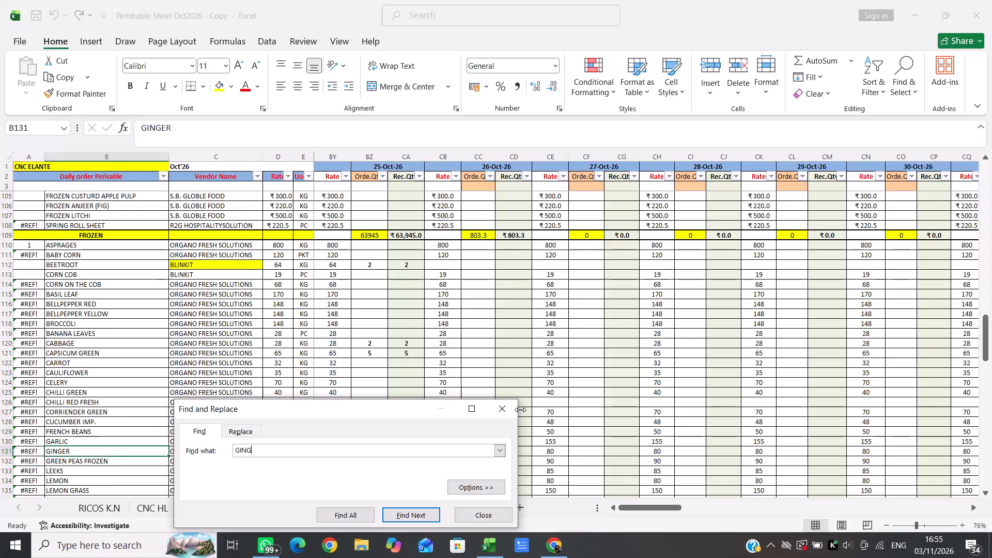
Close the search and enter 0.5 as the 25-Oct-26 ordered quantity for GINGER, continuing to its received quantity.
left_click(509, 407)
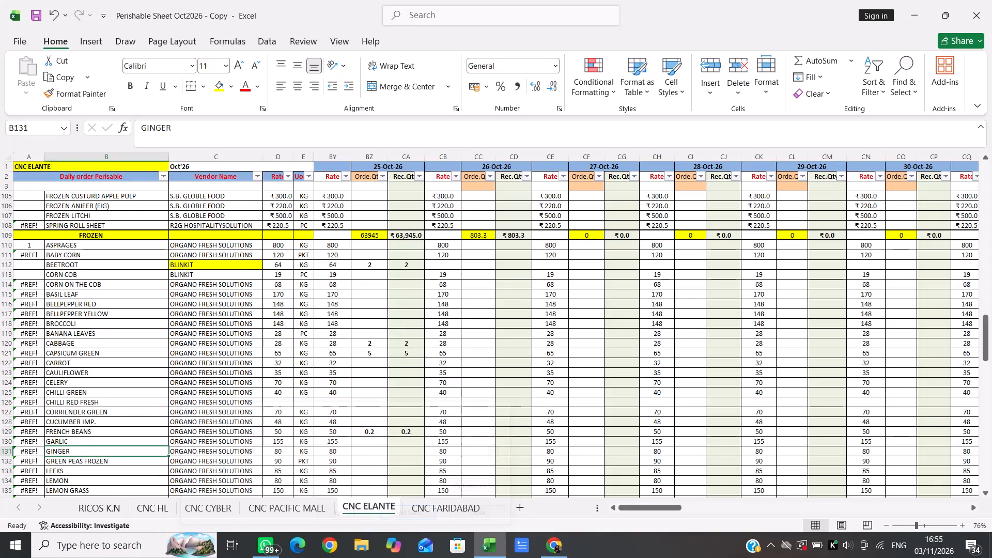
key("Right")
key("Right")
key("Right")
key("Right")
key("Right")
type("0.5")
key("Right")
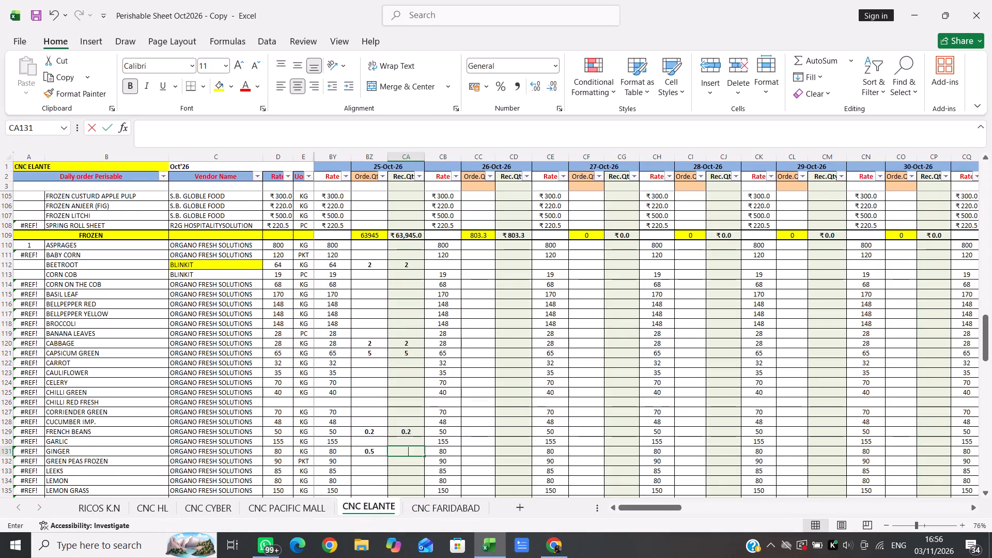
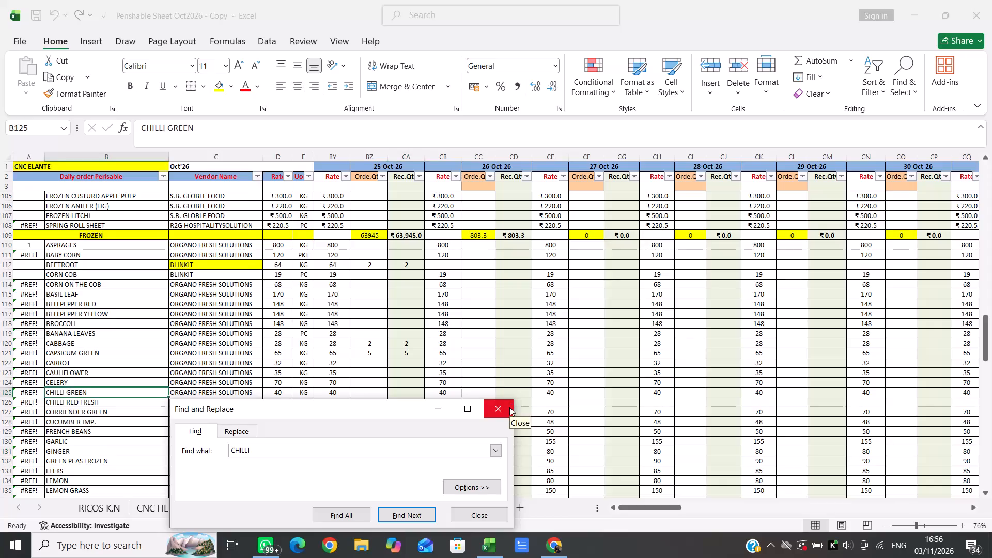
Close the search and enter 1 as the 25-Oct-26 ordered quantity for CHILLI GREEN.
left_click(509, 407)
key("Right")
key("Right")
key("Right")
key("Right")
key("Right")
key("1")
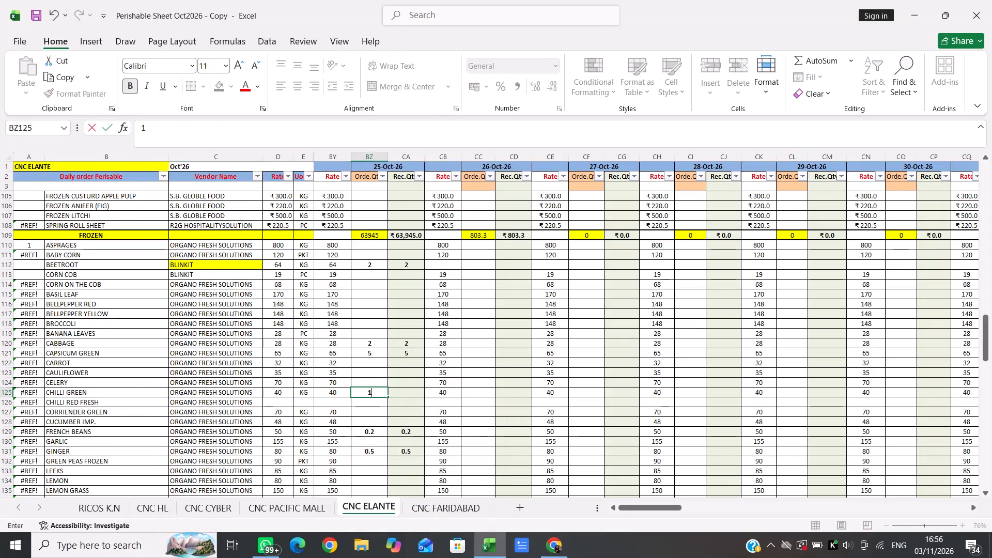
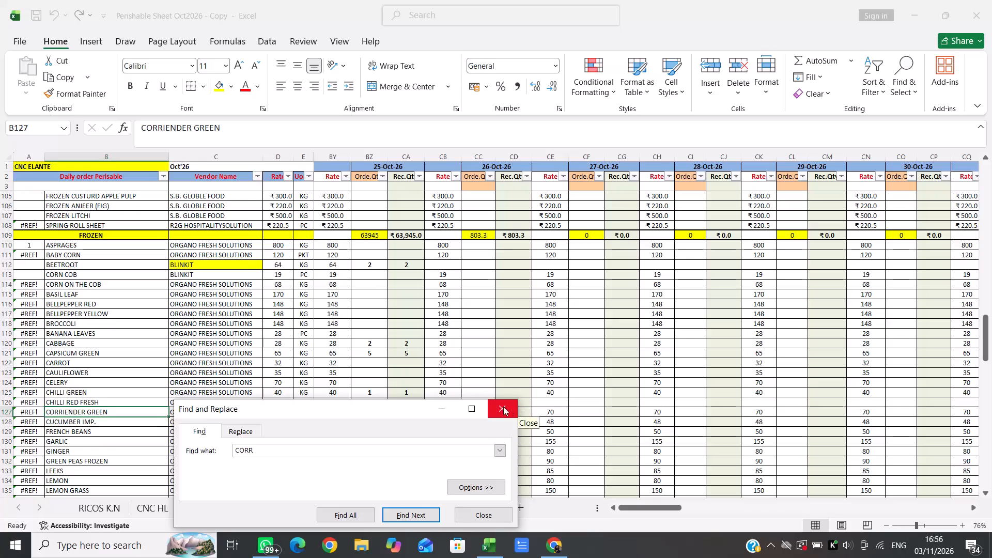
Close the search and enter the 25-Oct-26 quantities for CORRIENDER GREEN: 1 ordered and 0.8 received.
left_click(502, 406)
key("Right")
key("Right")
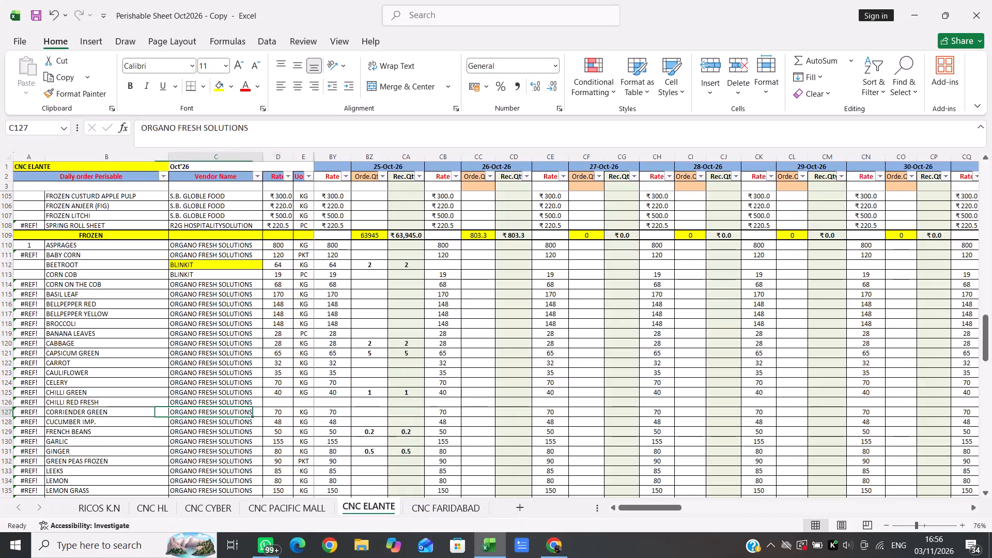
key("Right")
key("Right")
key("Right")
key("4")
key("BackSpace")
key("1")
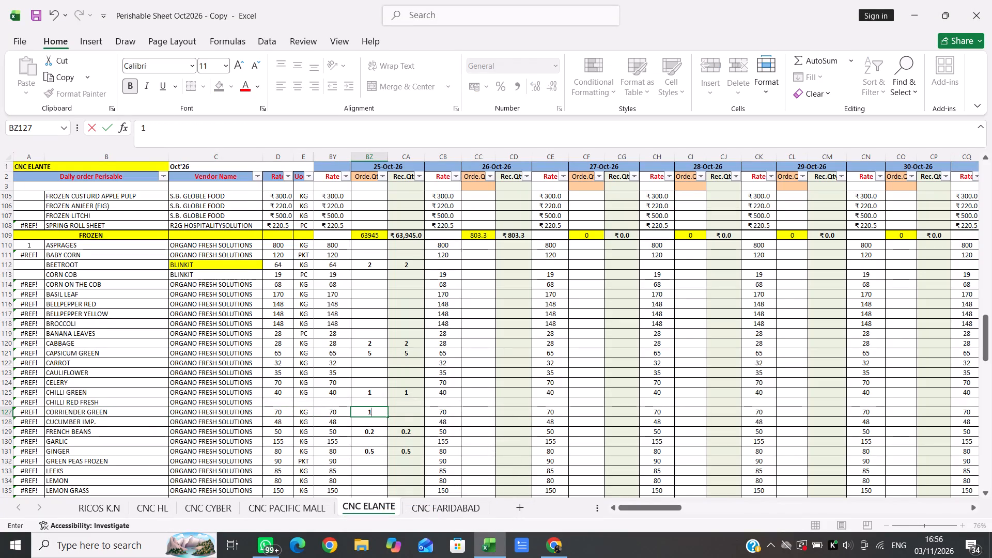
key("Right")
type("0.8")
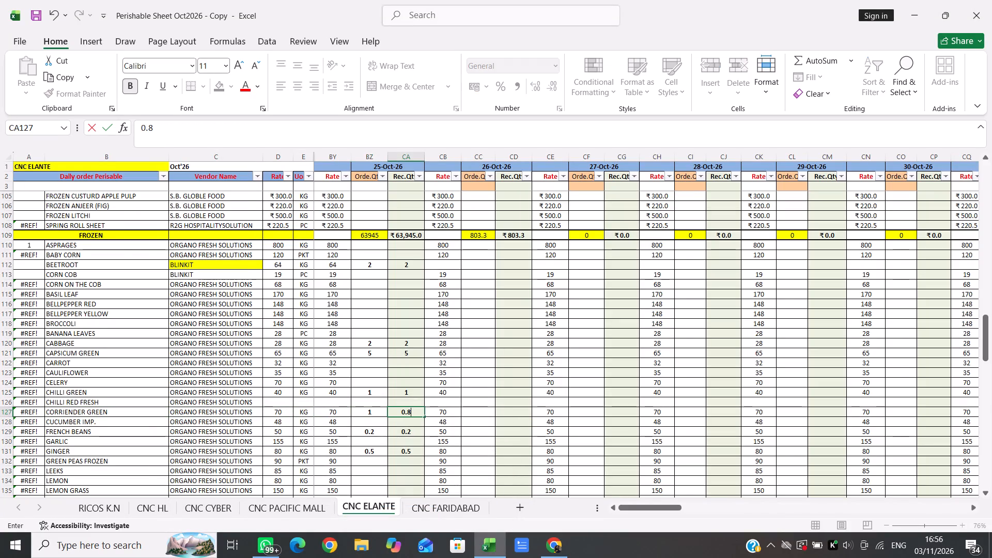
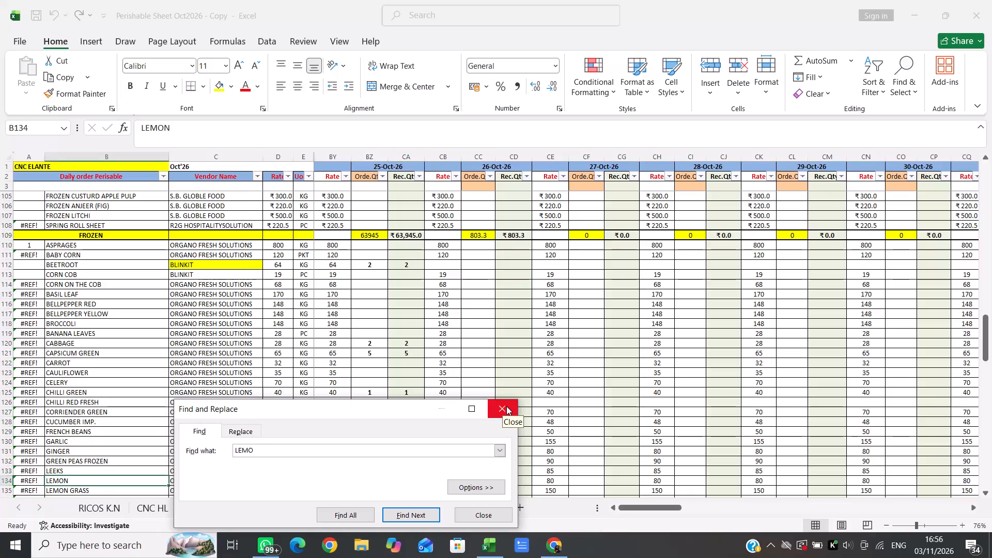
Close the search and enter 1 as the 25-Oct-26 ordered quantity for LEMON.
left_click(506, 406)
key("Right")
key("Right")
key("Right")
key("Right")
key("Right")
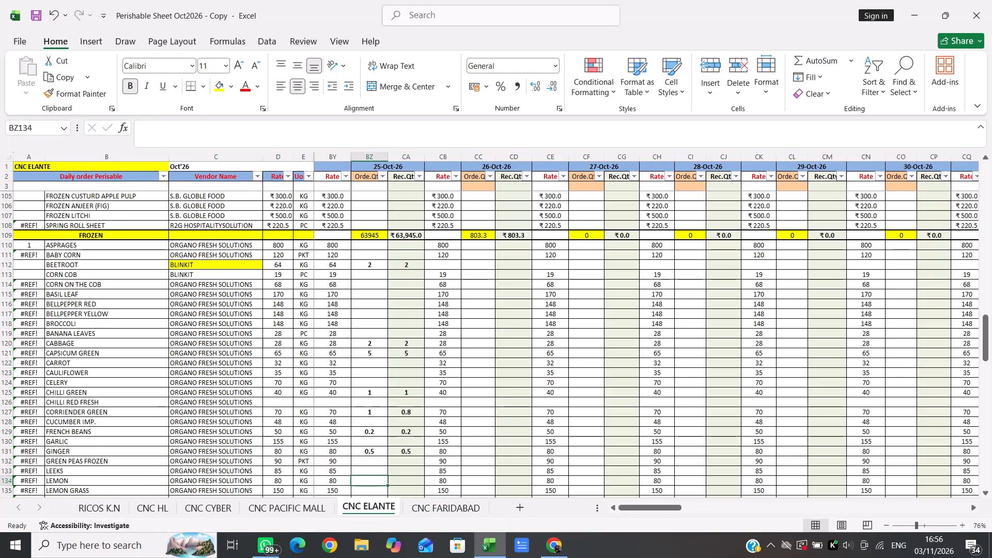
key("1")
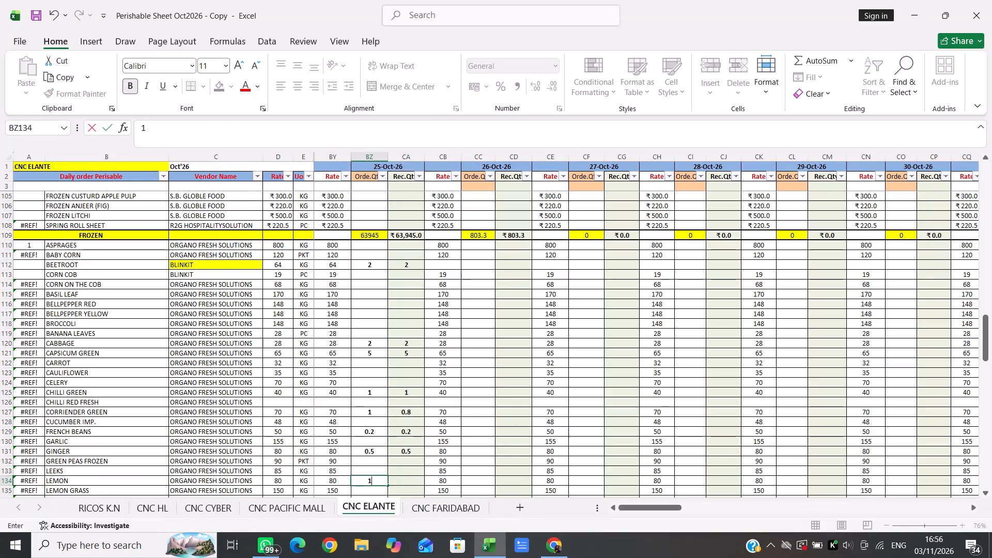
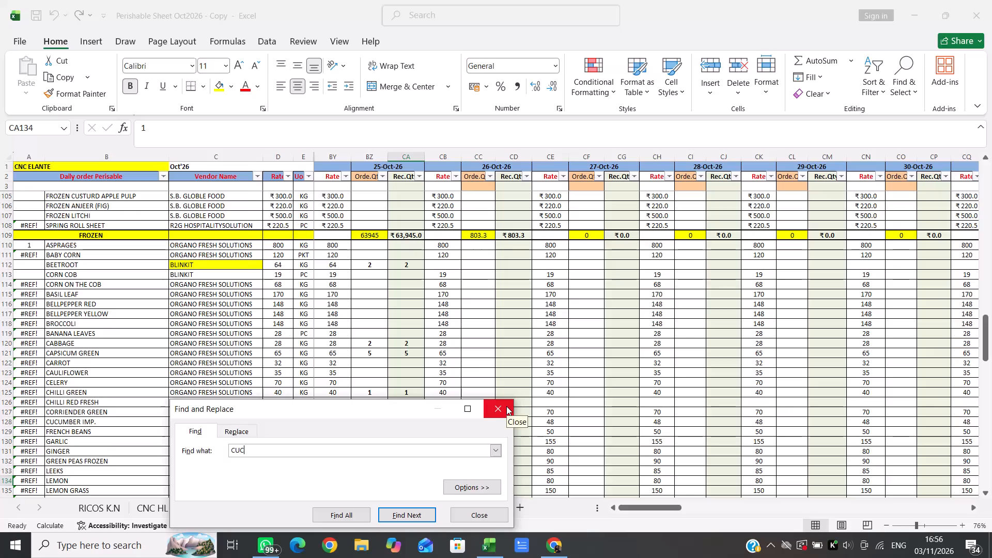
Search the CNC ELANTE sheet for CUCU, close the search and move along the CUCUMBER INDIAN row toward its daily entries.
key("Return")
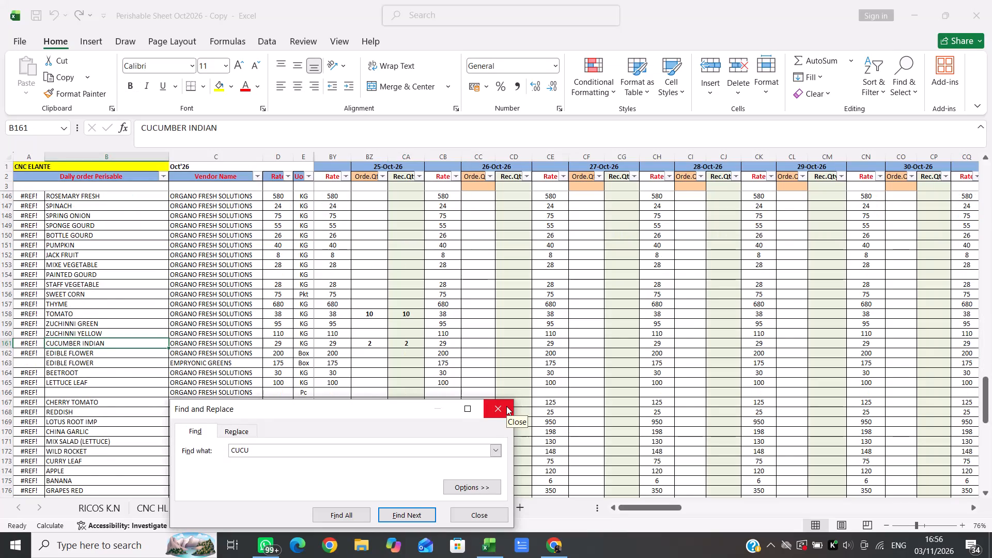
left_click(506, 406)
key("Right")
key("Right")
key("Right")
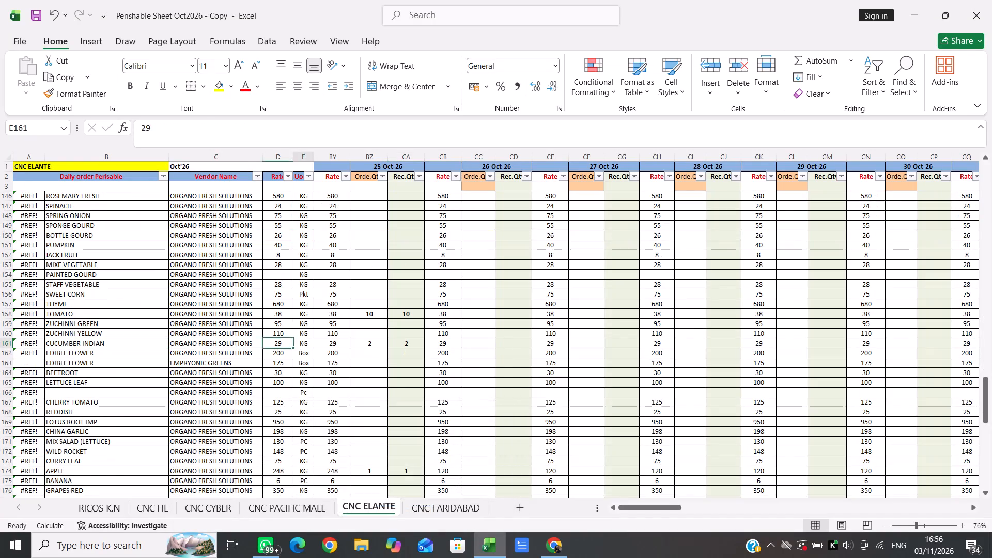
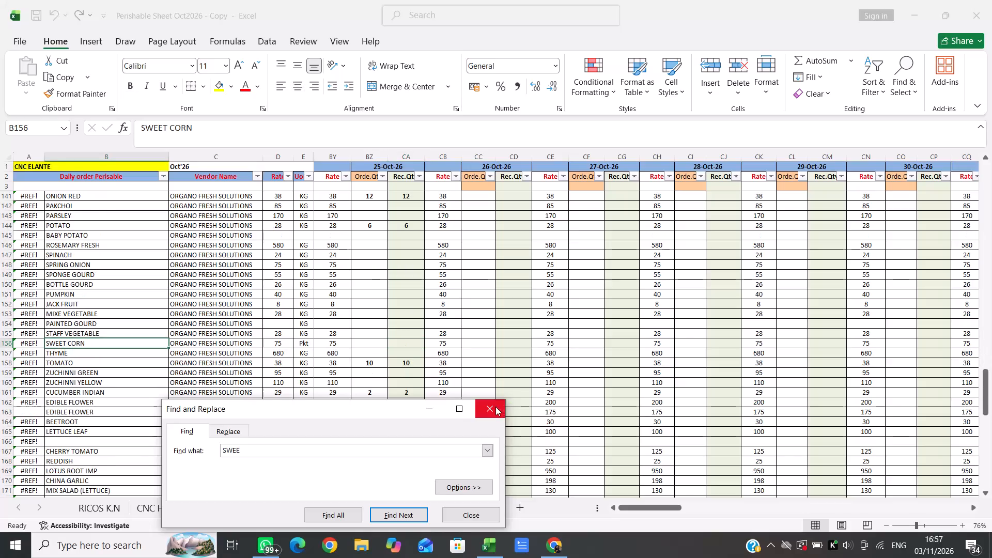
Close the search at SWEET CORN and go to that row's order quantity for 25-Oct-26.
left_click(495, 407)
key("Right")
key("Right")
key("Right")
key("Right")
key("Right")
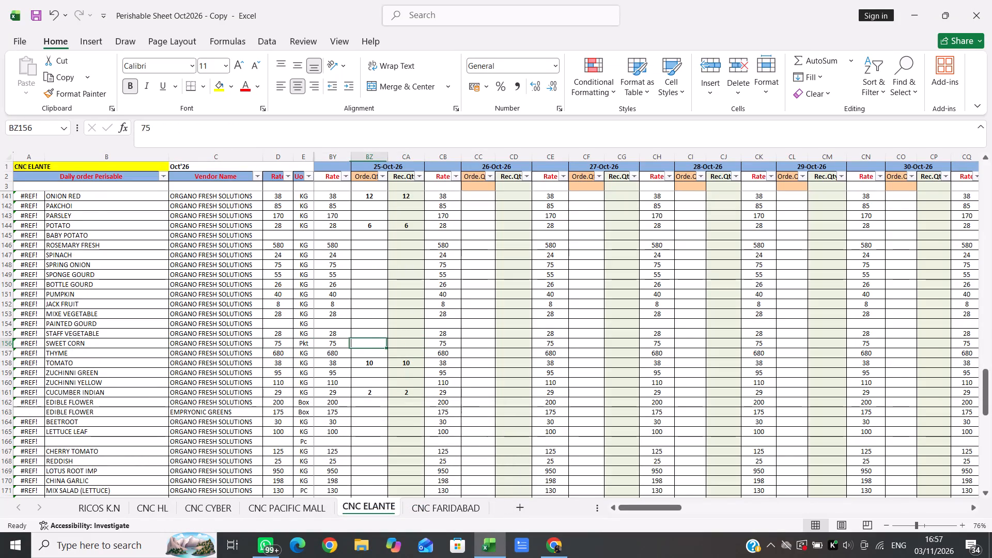
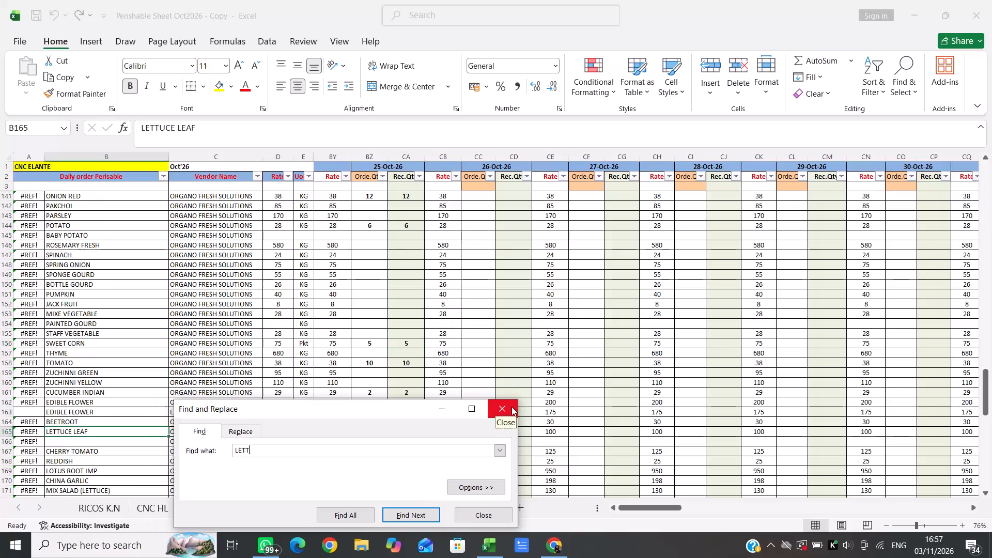
Find the LETTUCE LEAF row with the LETT search, close the search and move along that row toward the 25-Oct-26 quantities.
key("Return")
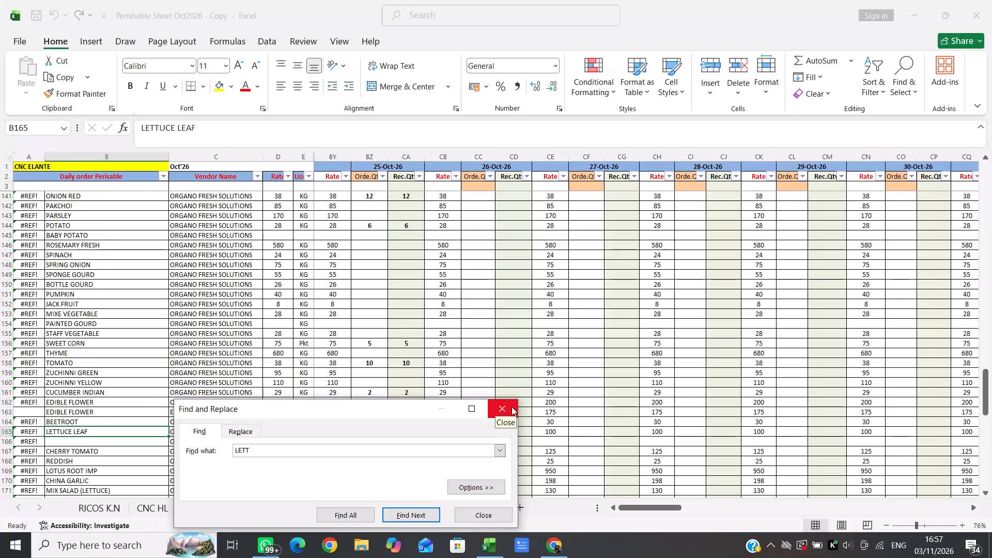
key("Return")
key("Return")
key("Return")
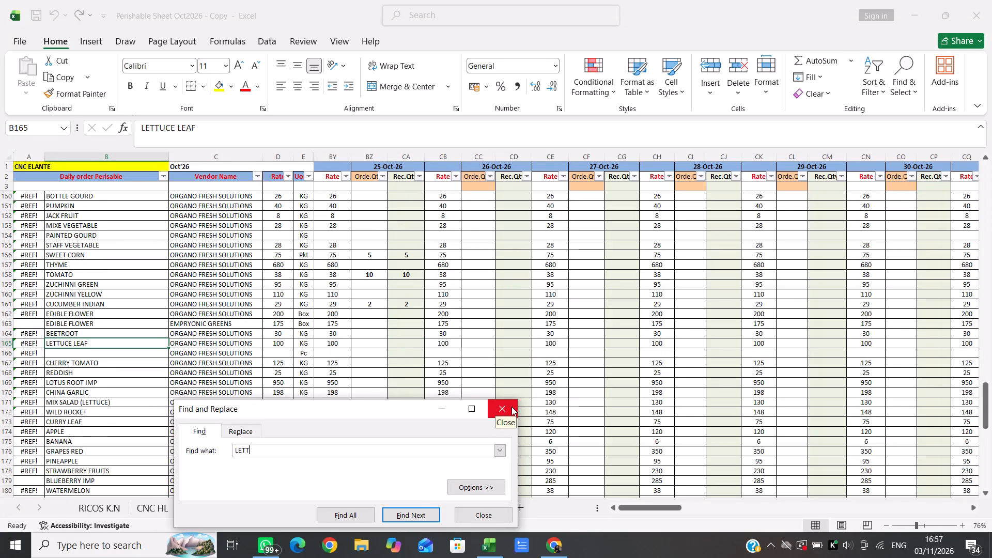
left_click(512, 407)
key("Right")
key("Right")
key("Right")
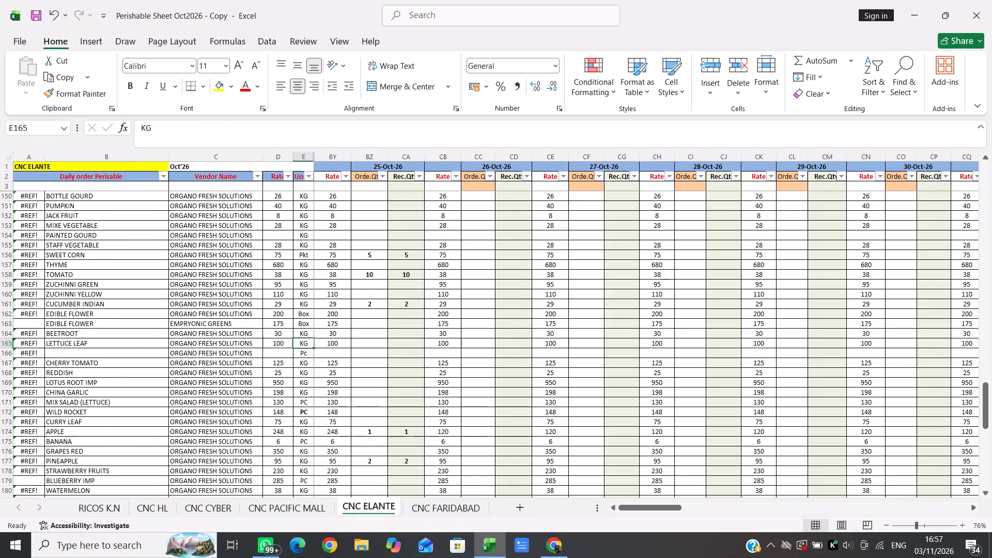
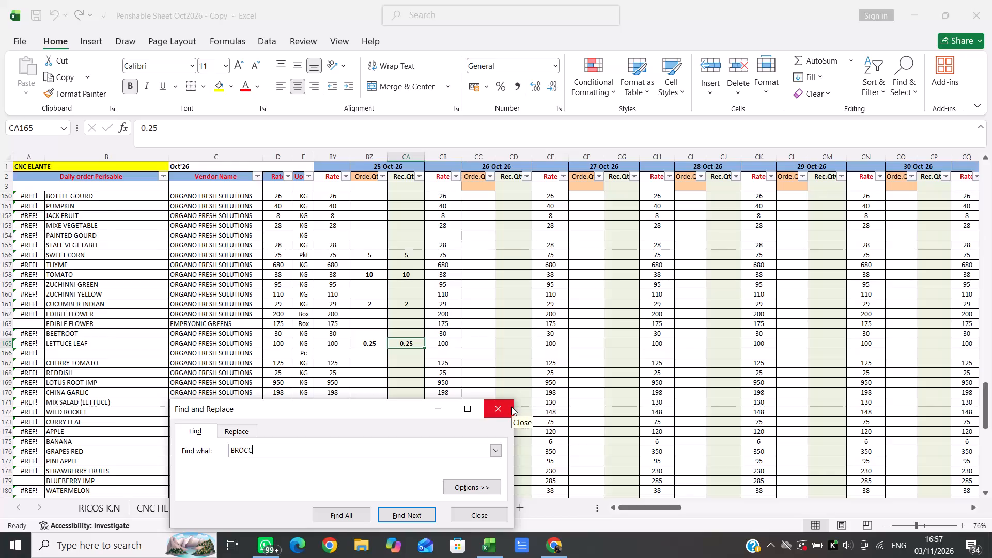
Go to the BROCCOLI row using the BROCC search, close the search and move along that row toward the 25-Oct-26 quantities.
left_click(499, 409)
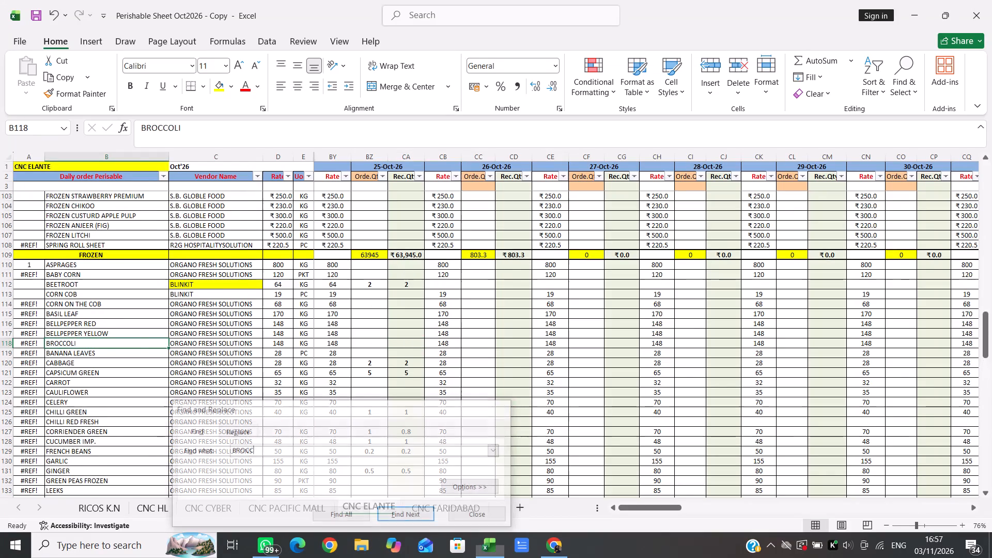
key("Right")
key("Right")
key("Right")
key("Right")
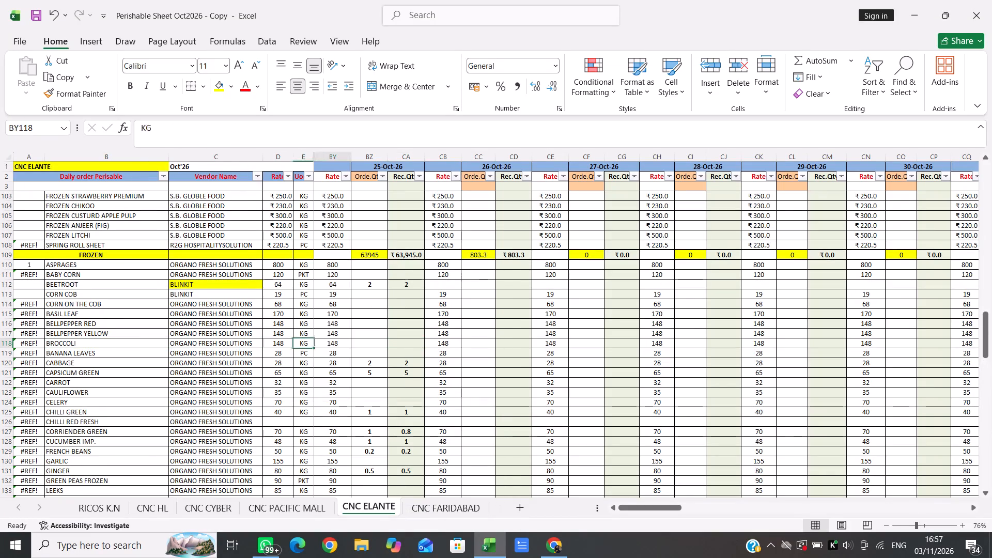
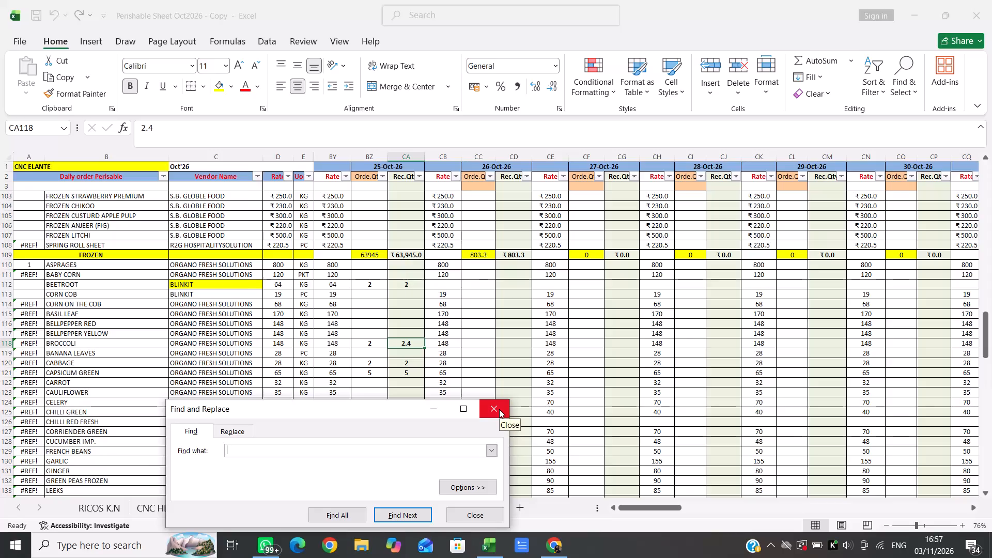
Find the BELLPEPPER RED row by searching for BELL and go to its 25-Oct-26 order quantity.
type("BELL")
key("Return")
left_click(499, 409)
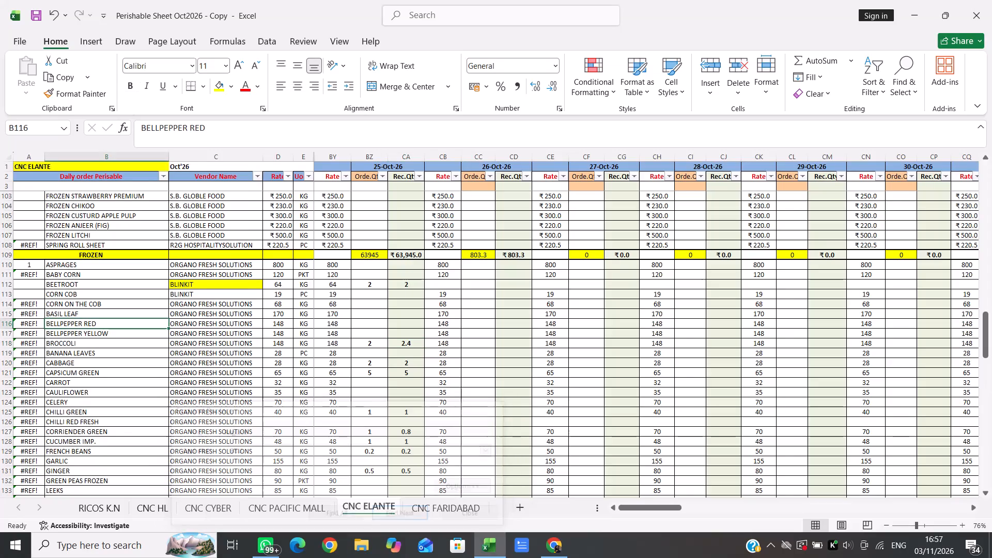
key("Right")
key("Right")
key("Right")
key("Right")
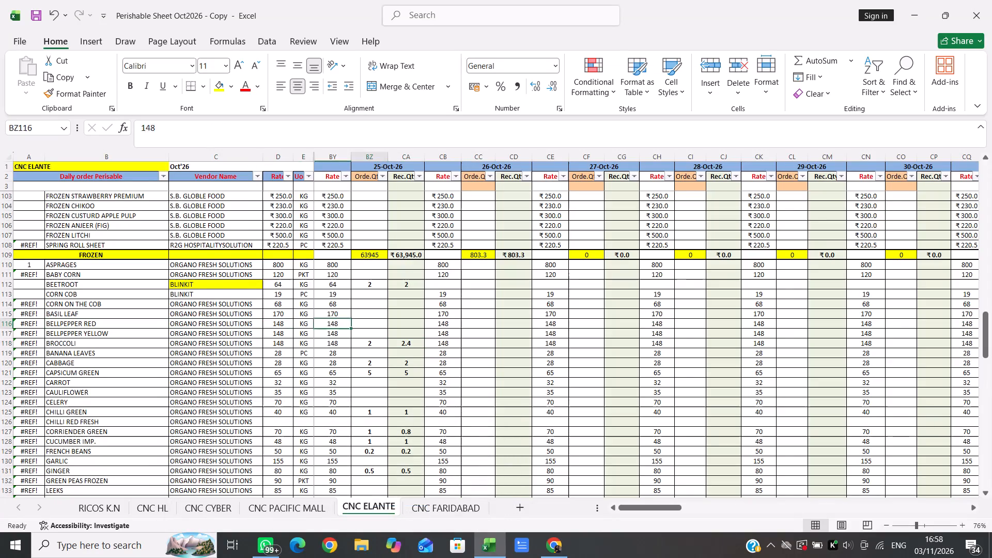
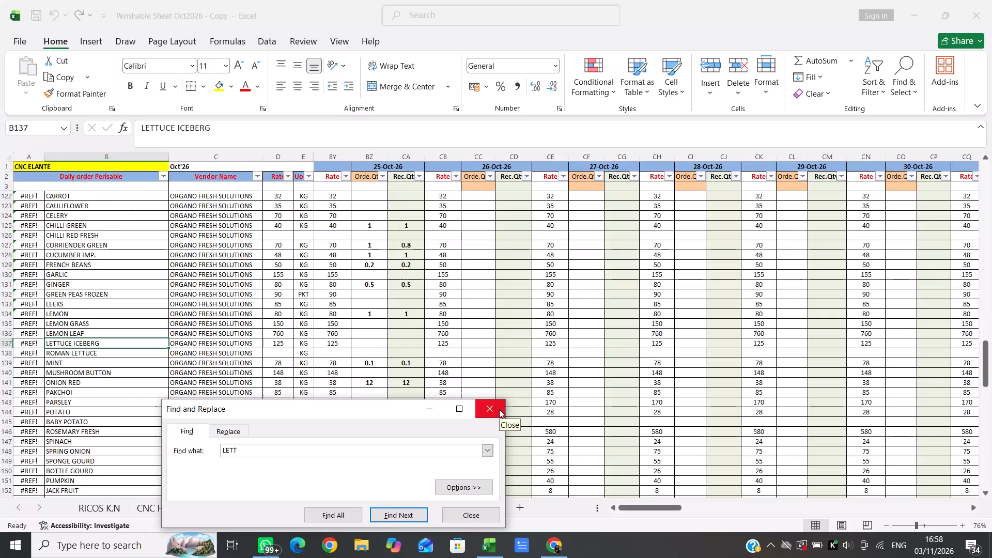
Enter an order quantity of 1.5 for LETTUCE ICEBERG on 25-Oct-26 and go on to its received quantity.
left_click(499, 409)
key("Right")
key("Right")
key("Right")
key("Right")
key("Right")
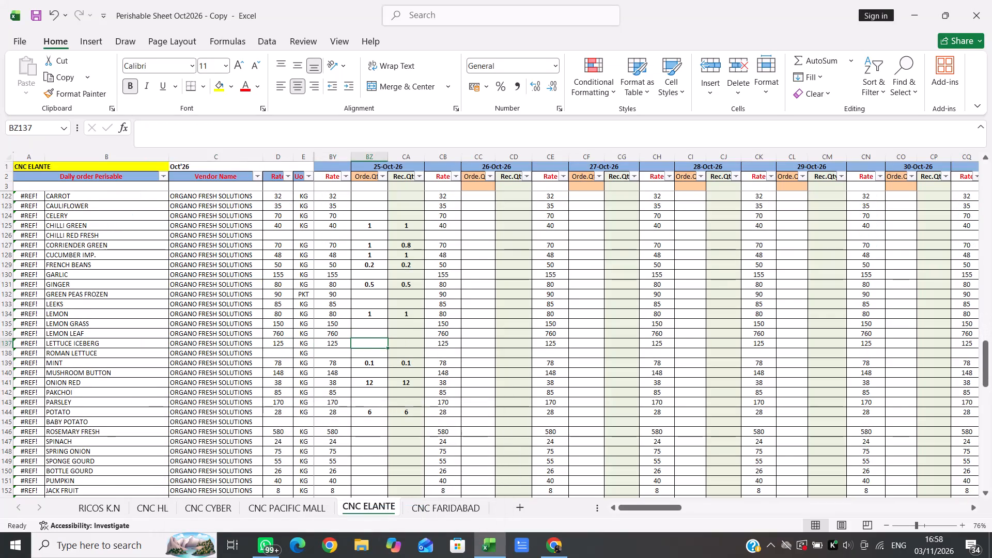
type("1.5")
key("Right")
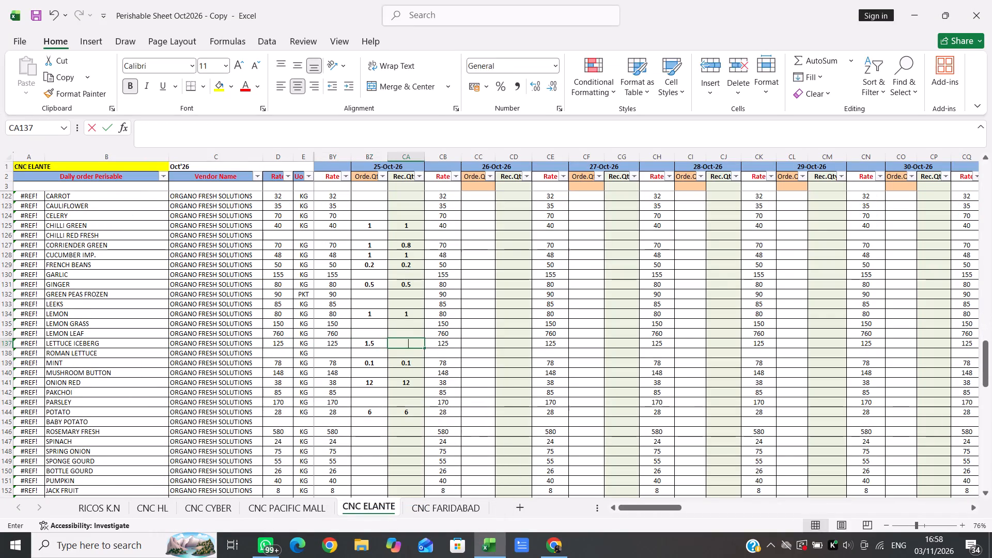
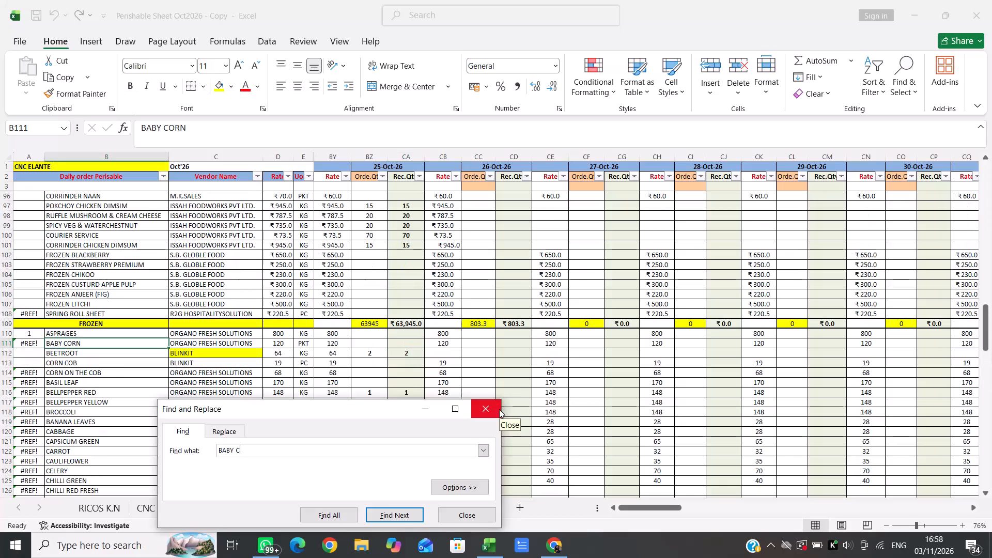
Enter an order quantity of 0.2 for BABY CORN on 25-Oct-26 and go on to its received quantity.
left_click(491, 408)
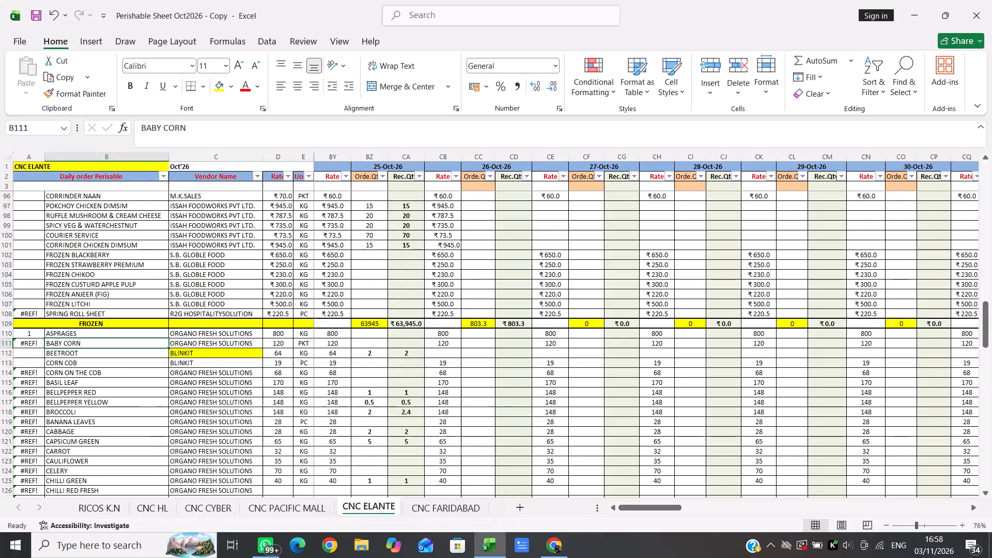
key("Right")
key("Right")
key("Right")
key("Right")
key("Right")
type("0.2")
key("Right")
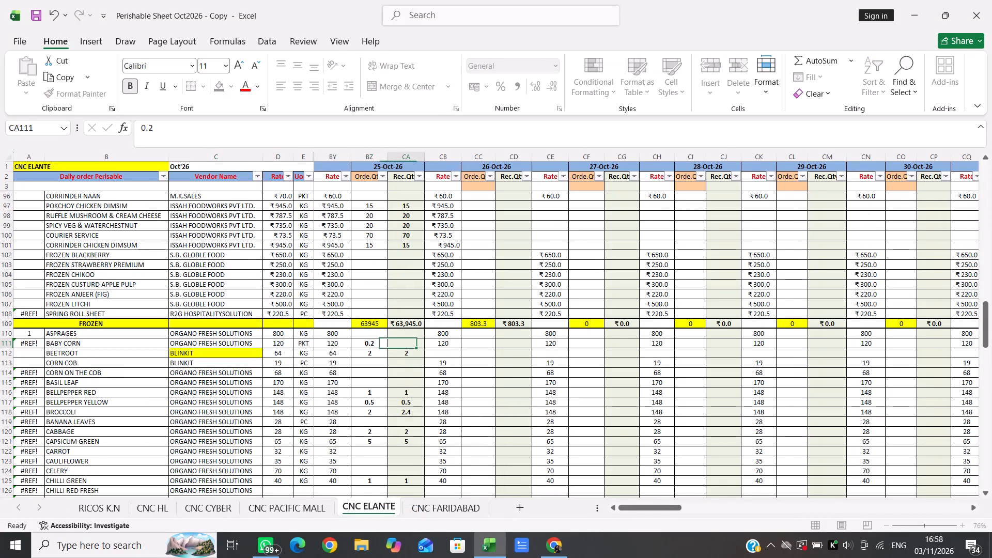
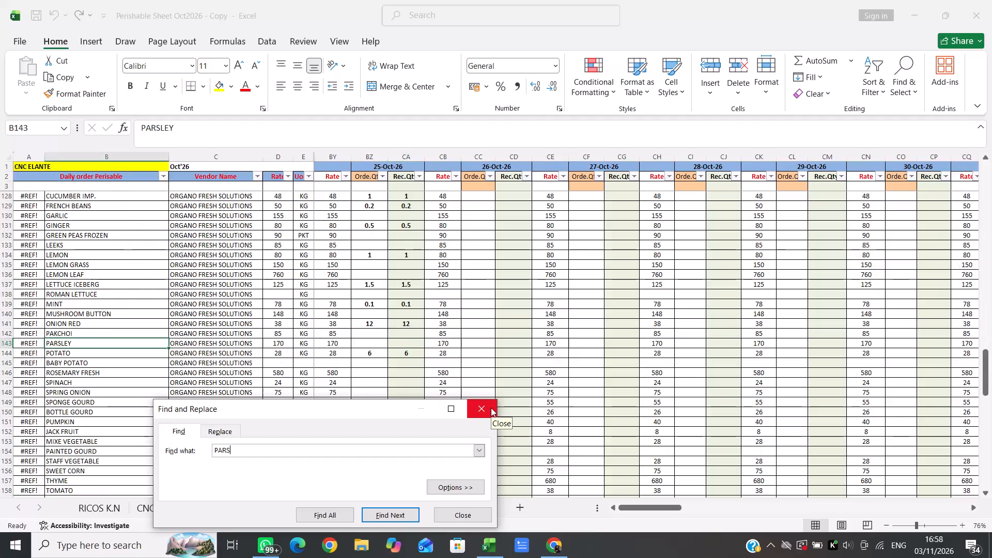
Enter an order quantity of 0.25 for PARSLEY on 25-Oct-26 and go on to its received quantity.
left_click(491, 408)
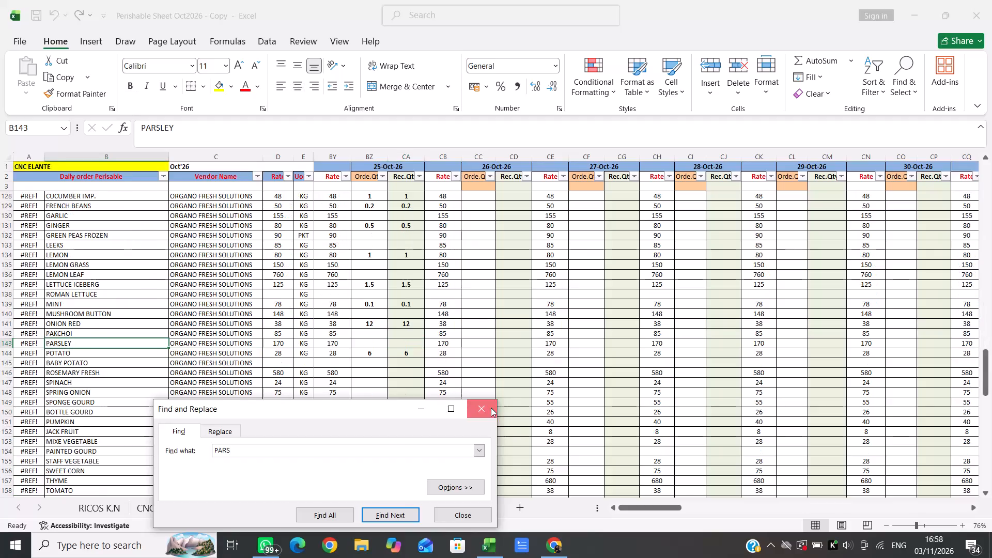
key("Right")
key("Right")
key("Right")
key("Right")
key("Right")
type("0.25")
key("Right")
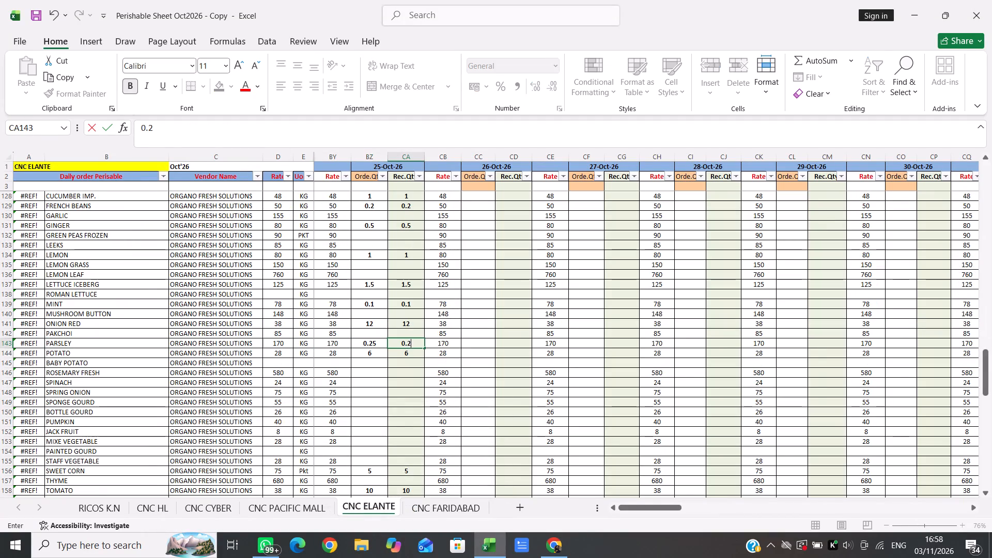
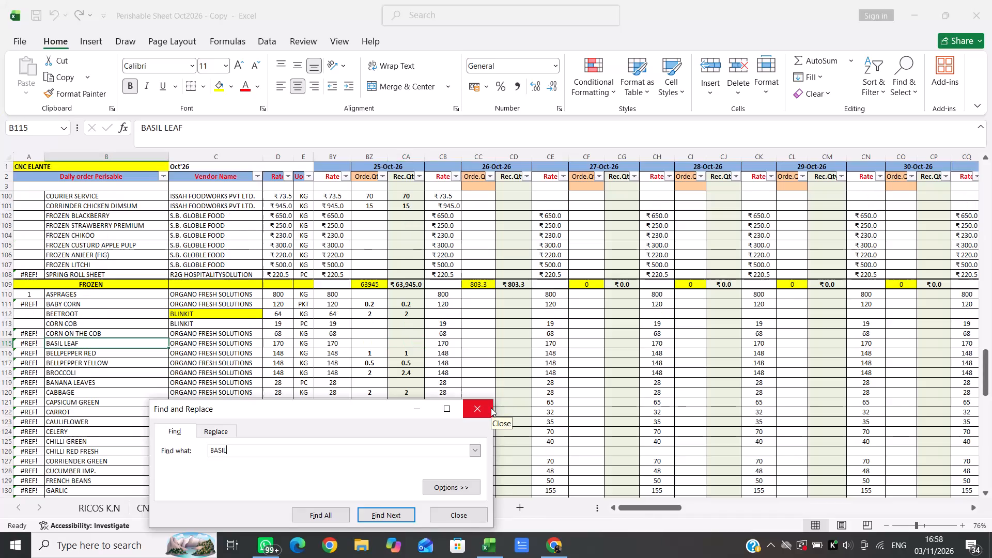
Enter an order quantity of 0.5 for BASIL LEAF on 25-Oct-26 and go on to its received quantity.
left_click(472, 408)
key("Right")
key("Right")
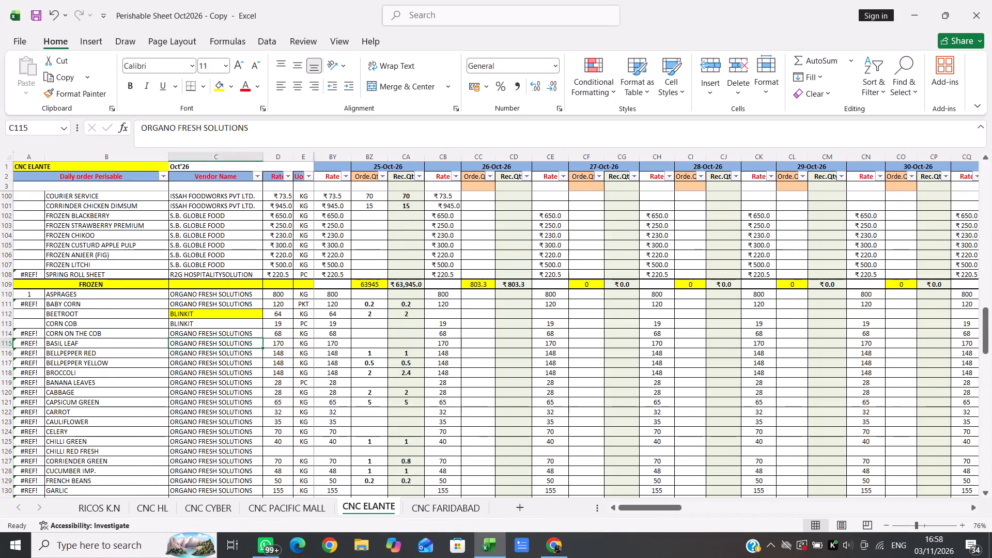
key("Right")
key("Right")
key("Right")
type("0.5")
key("Right")
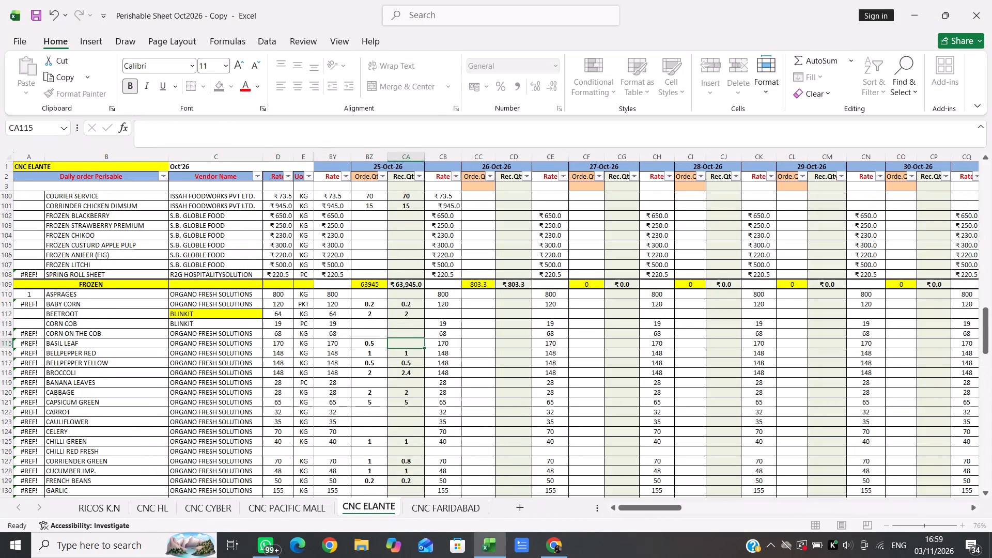
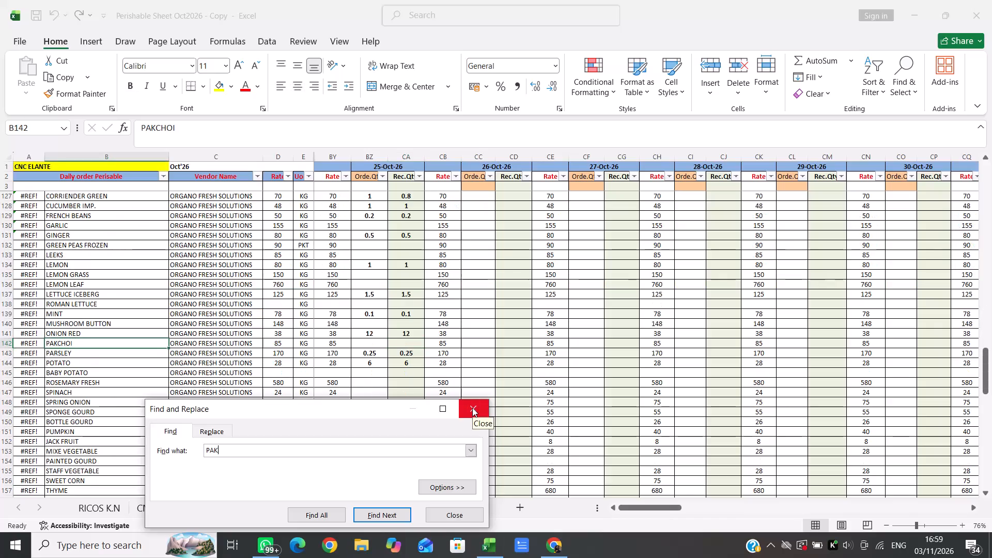
Enter an order quantity of 0.2 for PAKCHOI on 25-Oct-26 and go on to its received quantity.
left_click(472, 408)
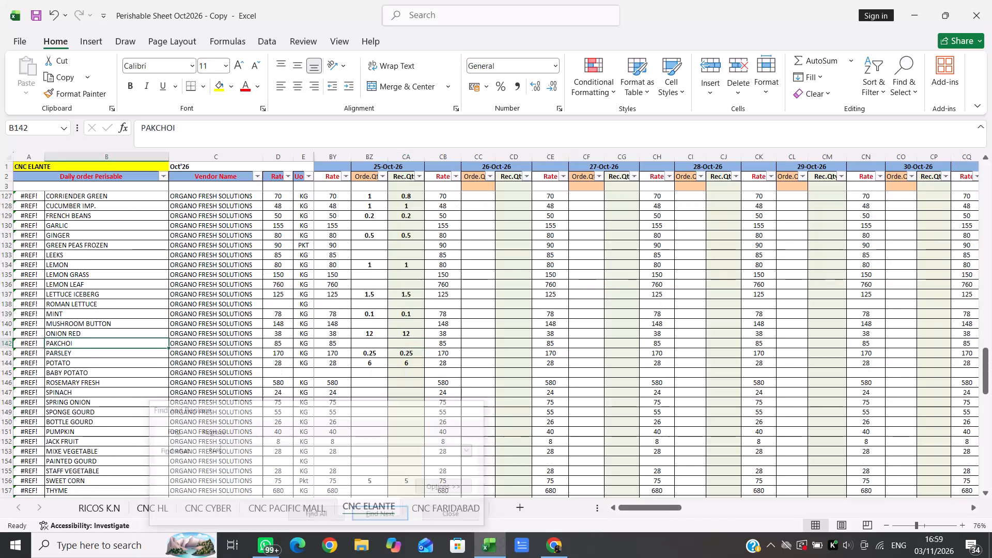
key("Right")
key("Right")
key("Right")
key("Right")
key("Right")
type("0.2")
key("Right")
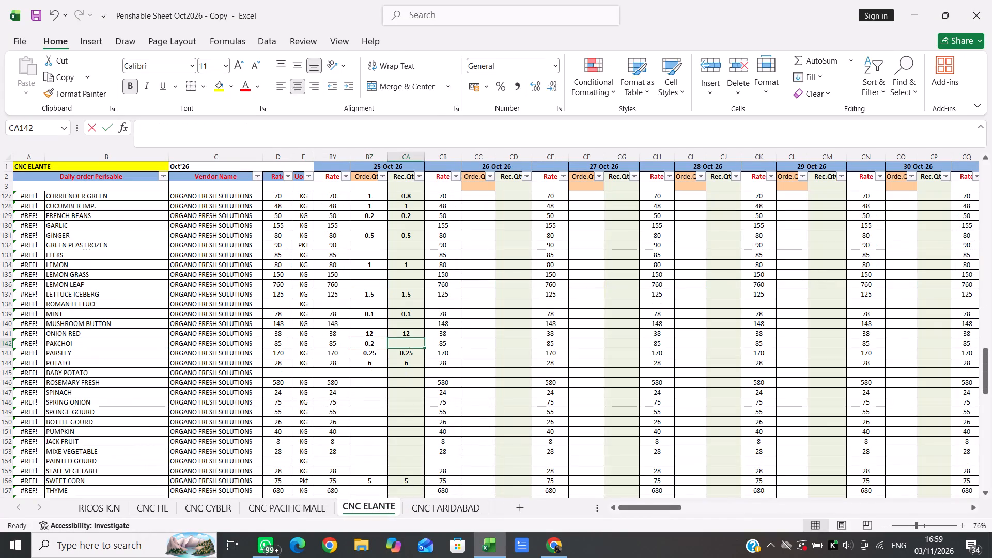
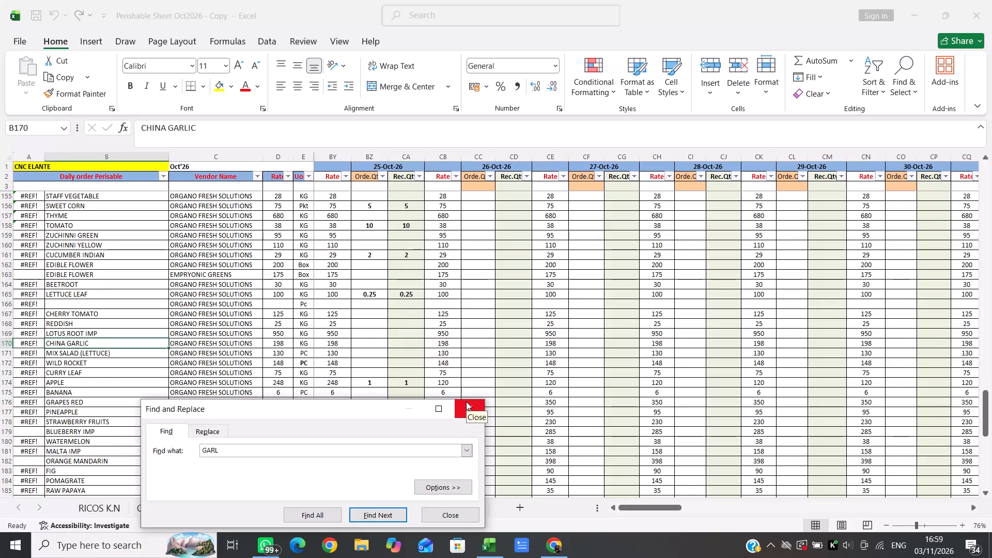
Search for GARL to find the GARLIC item and go to its 25-Oct-26 order quantity cell.
key("Return")
key("Return")
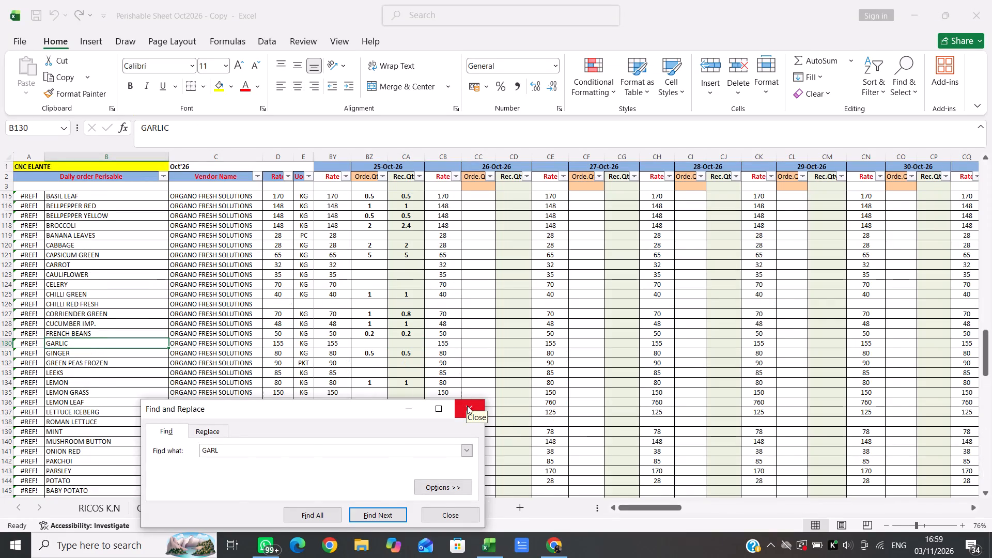
left_click(467, 406)
key("Right")
key("Right")
key("Right")
key("Right")
key("Right")
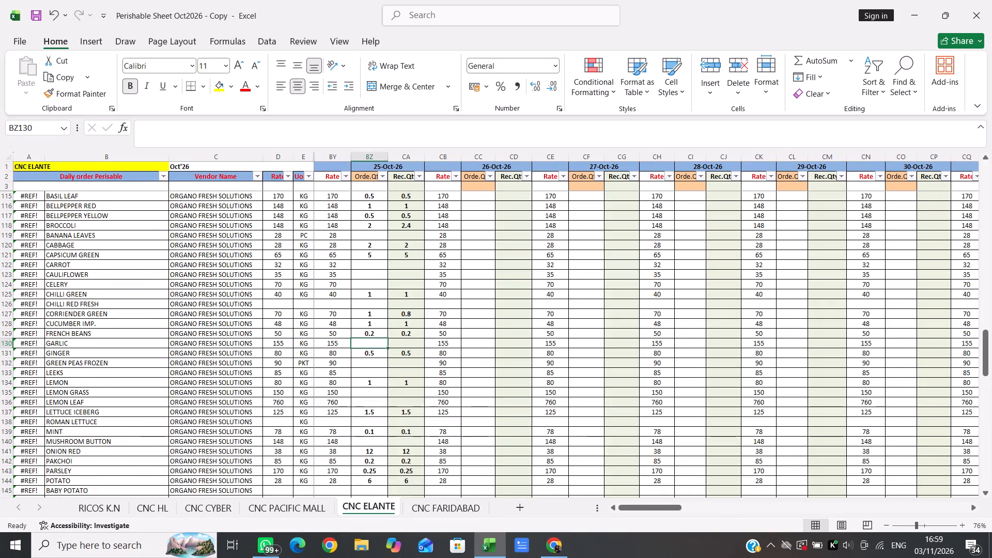
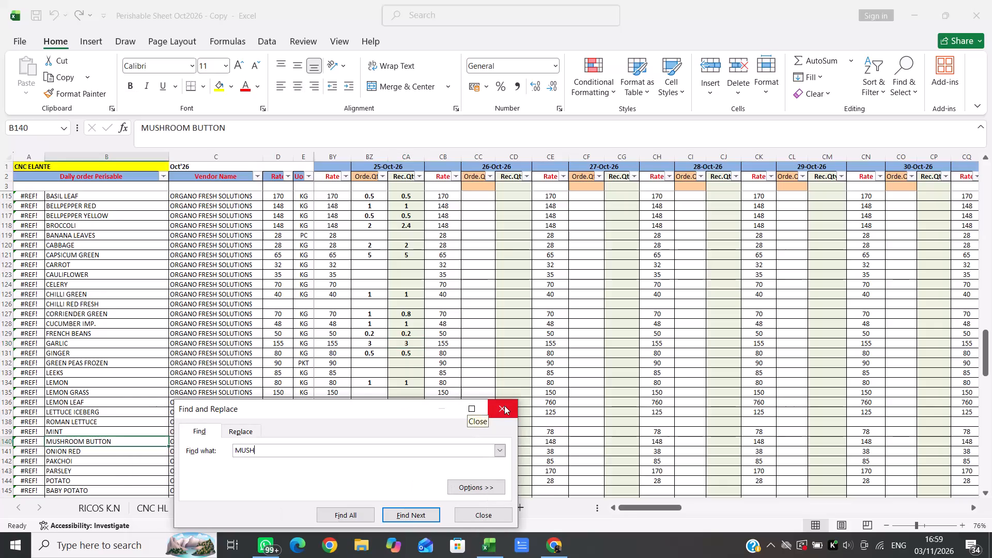
Enter 3 as the 25-Oct-26 order quantity for MUSHROOM BUTTON from ORGANO FRESH SOLUTIONS.
left_click(504, 406)
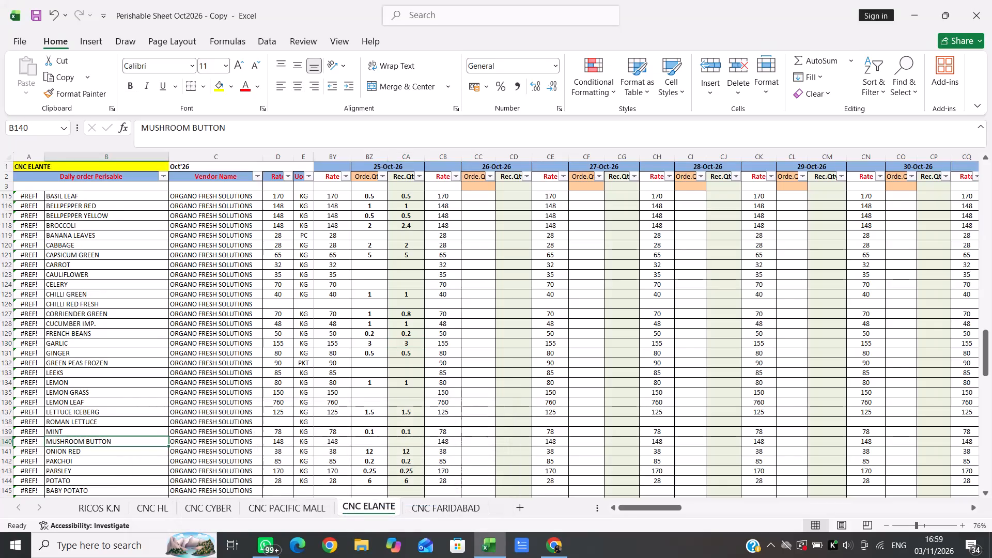
key("Right")
key("Right")
key("Right")
key("Right")
key("Right")
key("3")
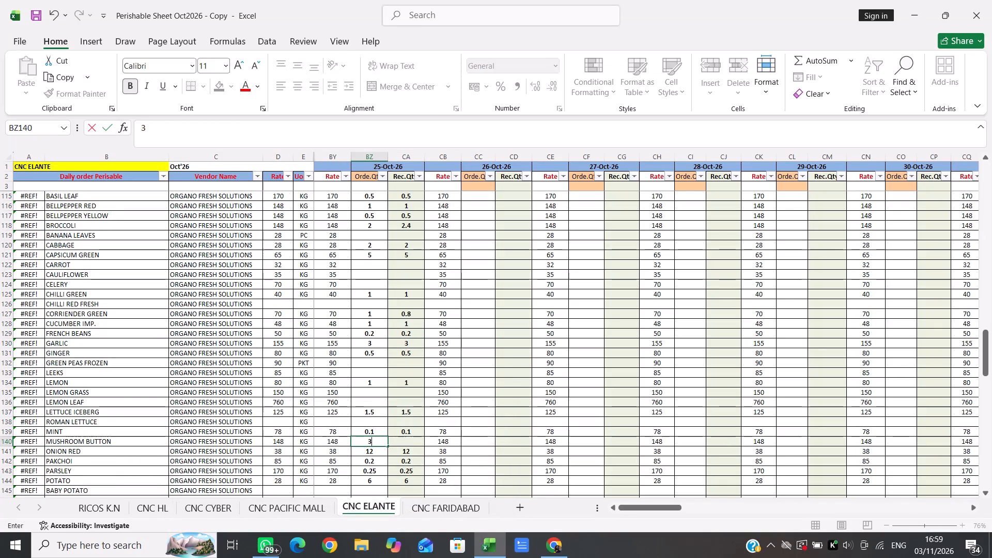
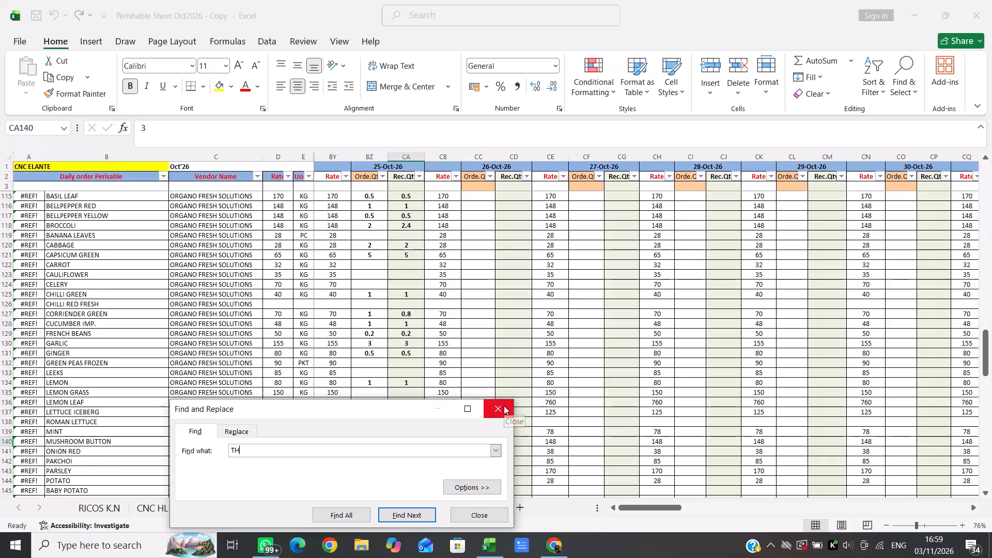
Search the CNC ELANTE sheet for THY and move along the THYME row toward its daily quantity columns.
key("Return")
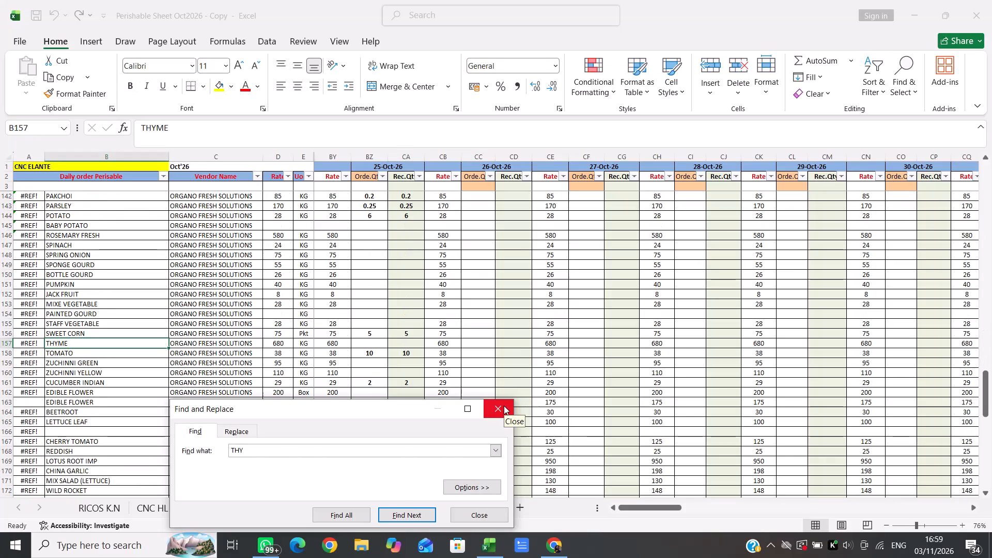
left_click(504, 406)
key("Right")
key("Right")
key("Right")
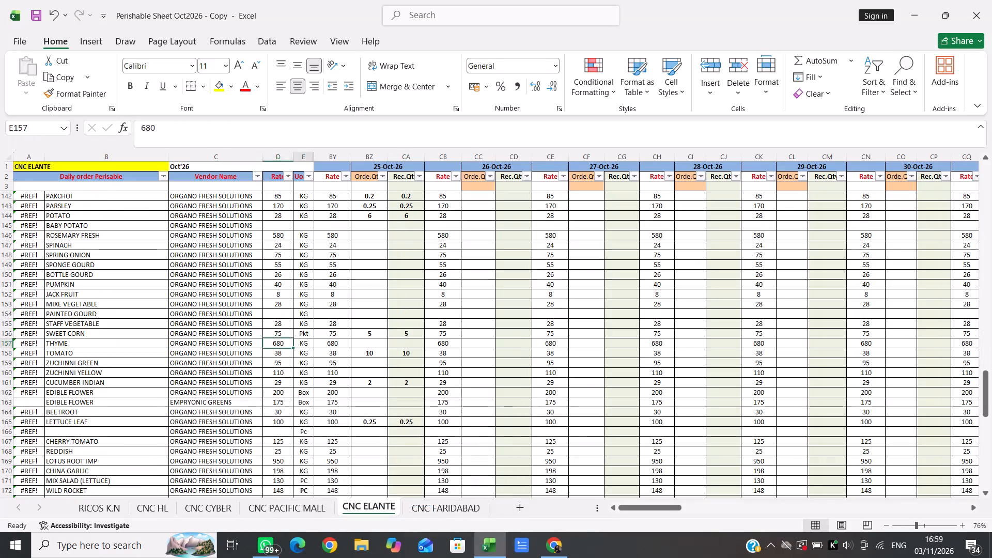
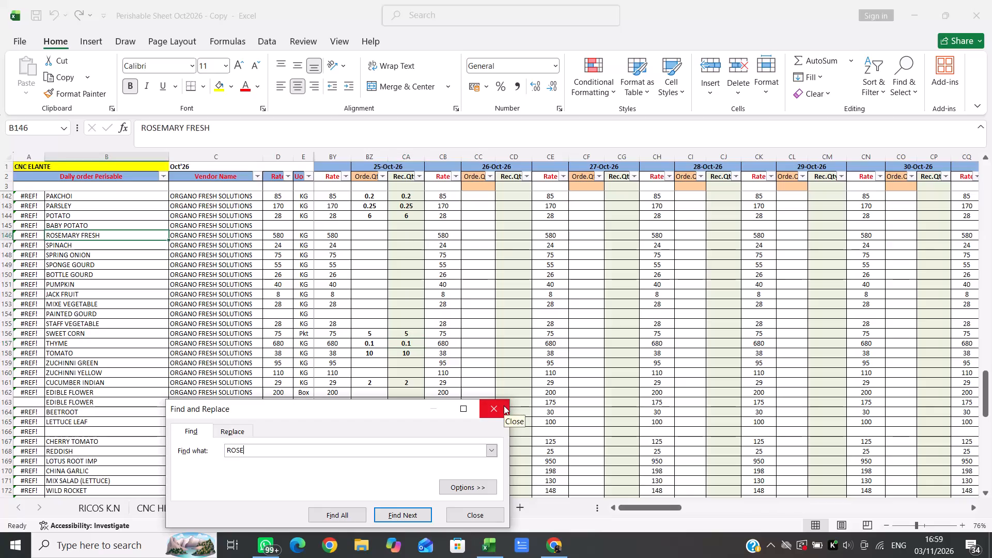
Close the ROSE search and move along the ROSEMARY FRESH row toward its daily quantity columns.
left_click(490, 405)
key("Right")
key("Right")
key("Right")
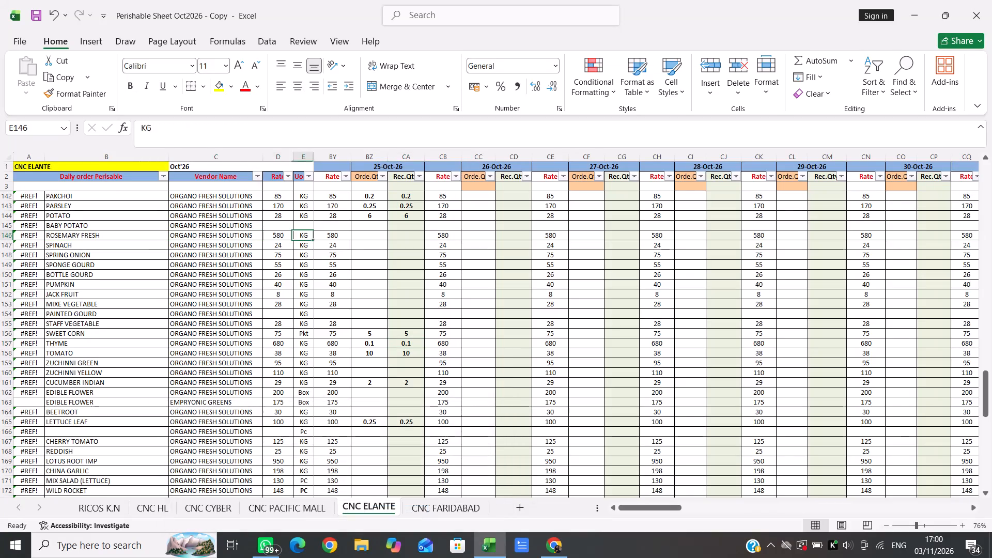
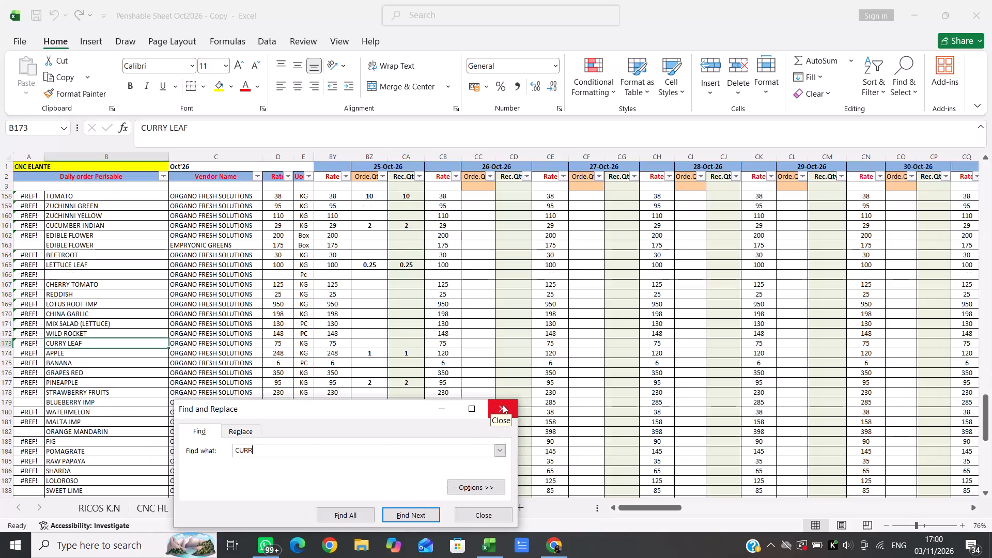
Close the item search and enter 0.1 as the ordered quantity for CURRY LEAF under 25-Oct-26.
left_click(503, 405)
key("Right")
key("Right")
key("Right")
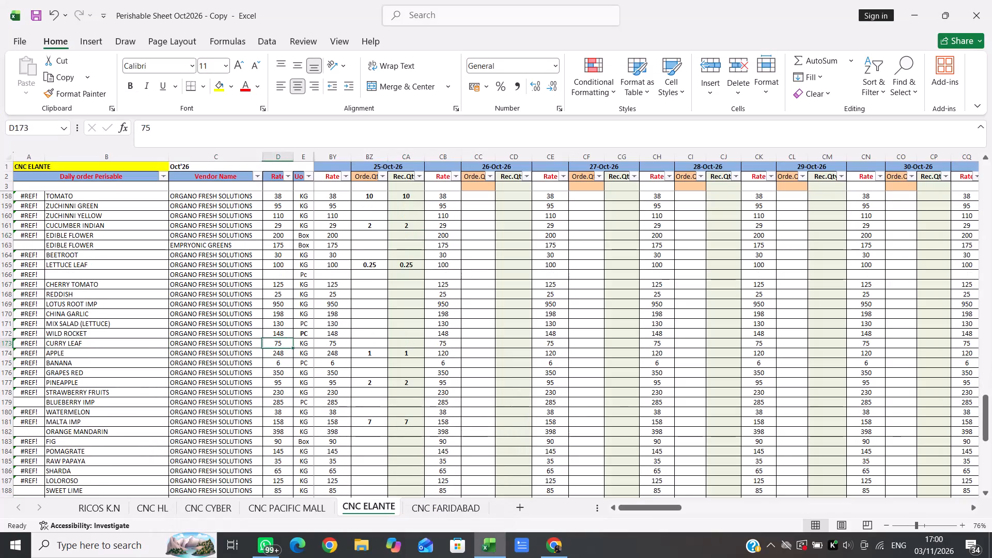
key("Right")
key("Right")
type("0.1")
key("Right")
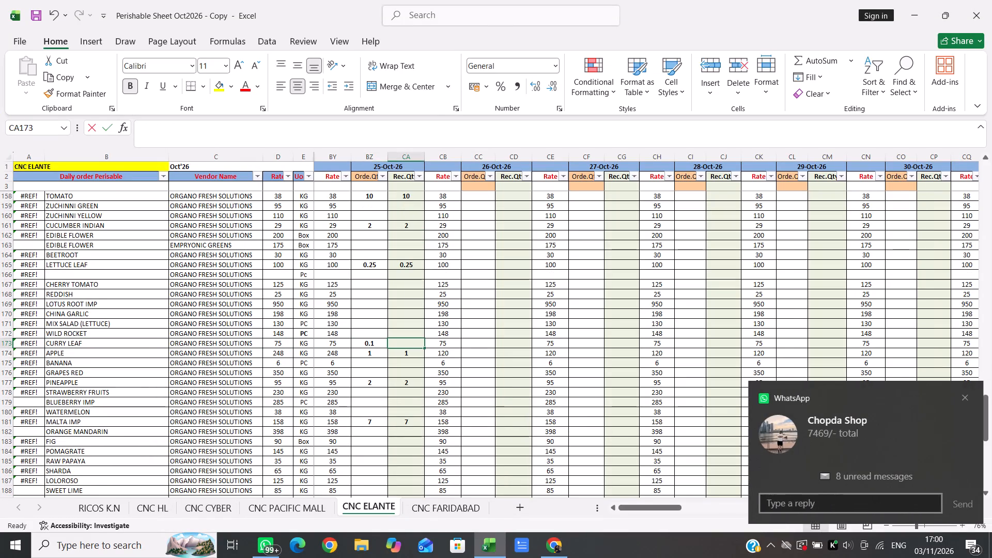
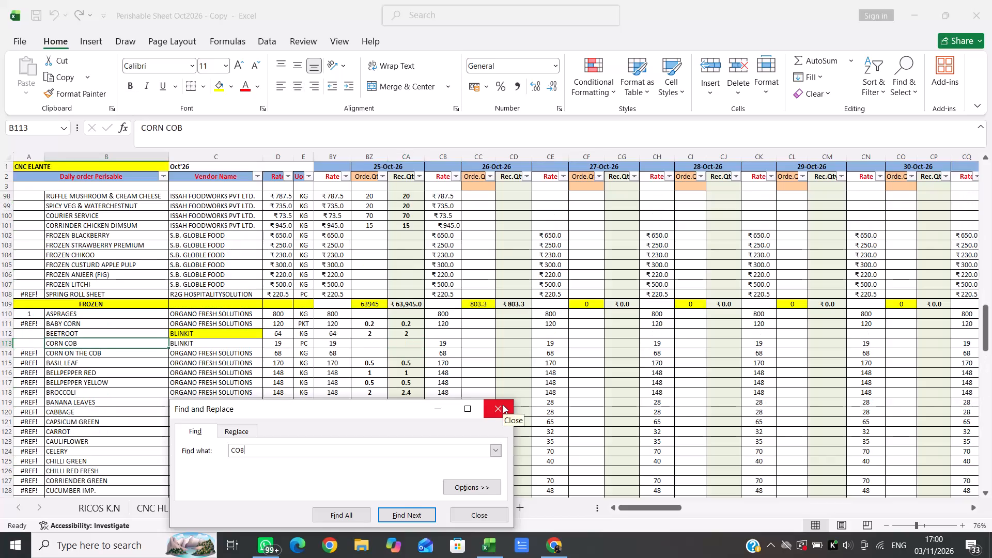
Close the item search and select the 25-Oct-26 ordered quantity cell for CORN ON THE COB.
left_click(503, 405)
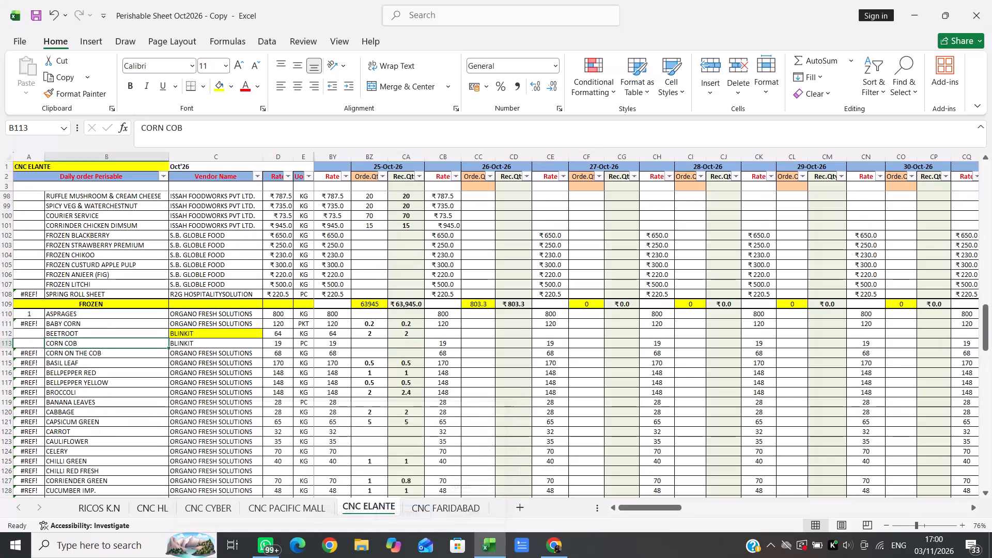
key("Down")
key("Right")
key("Right")
key("Right")
key("Right")
key("Right")
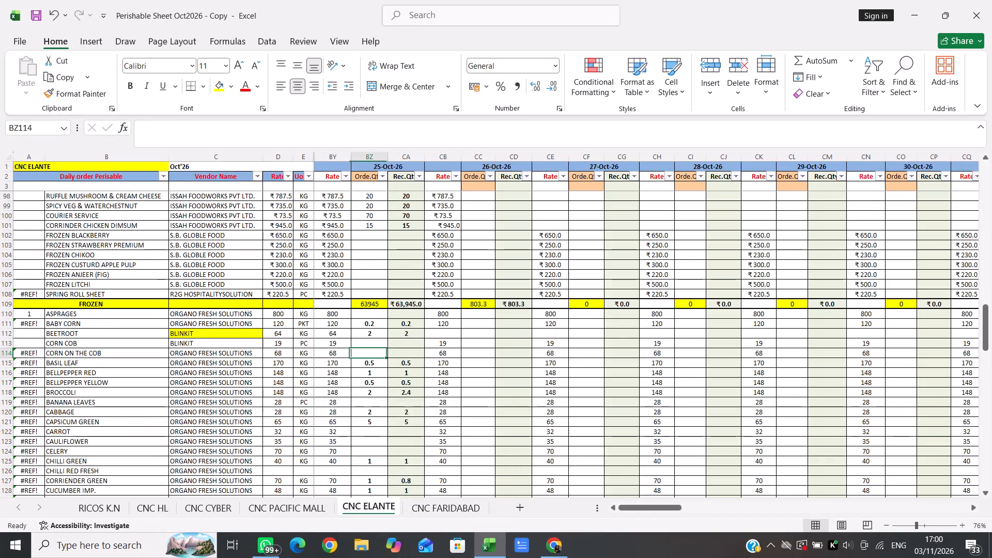
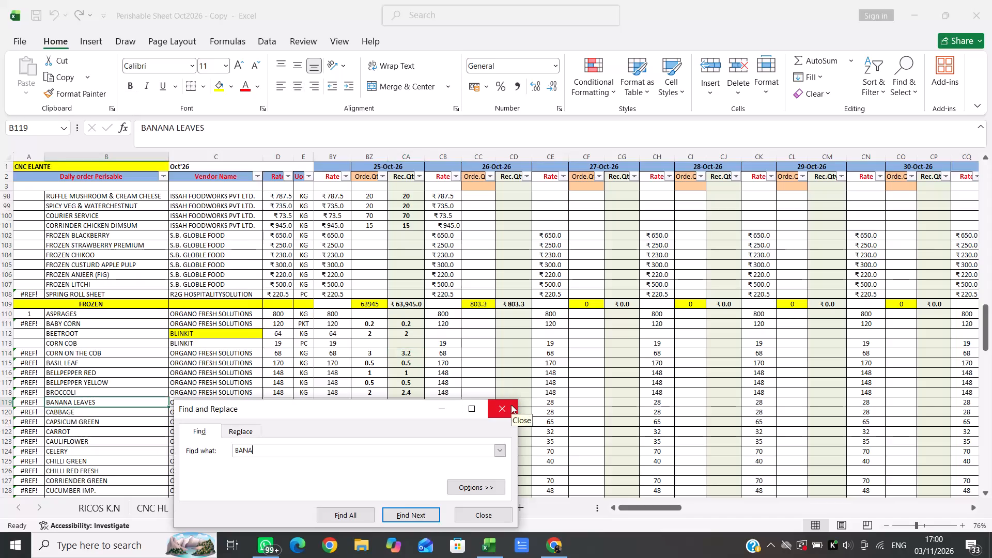
Find the BANANA item by searching for BANA and enter 3 as its ordered quantity for 25-Oct-26.
key("Return")
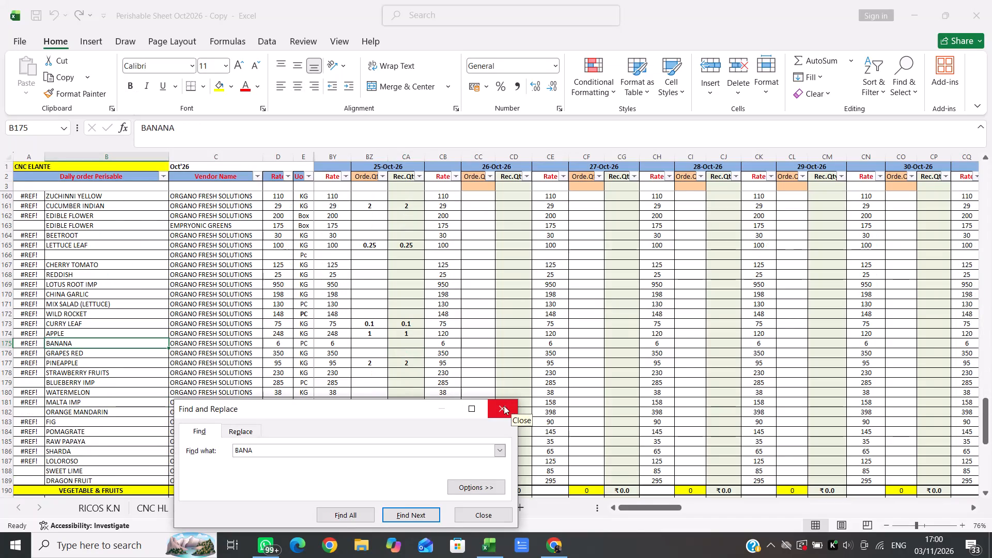
left_click(504, 406)
key("Right")
key("Right")
key("Right")
key("Right")
key("Right")
key("3")
key("Right")
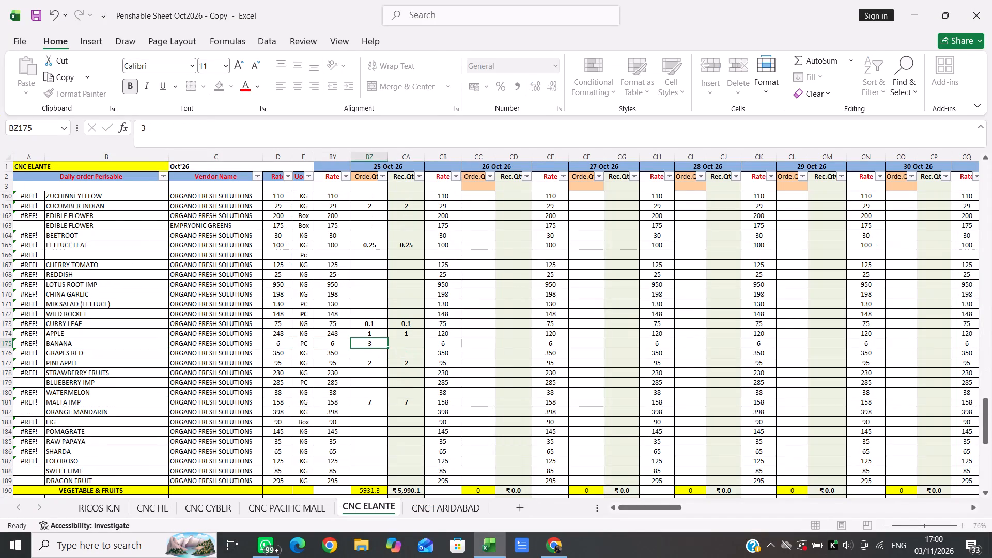
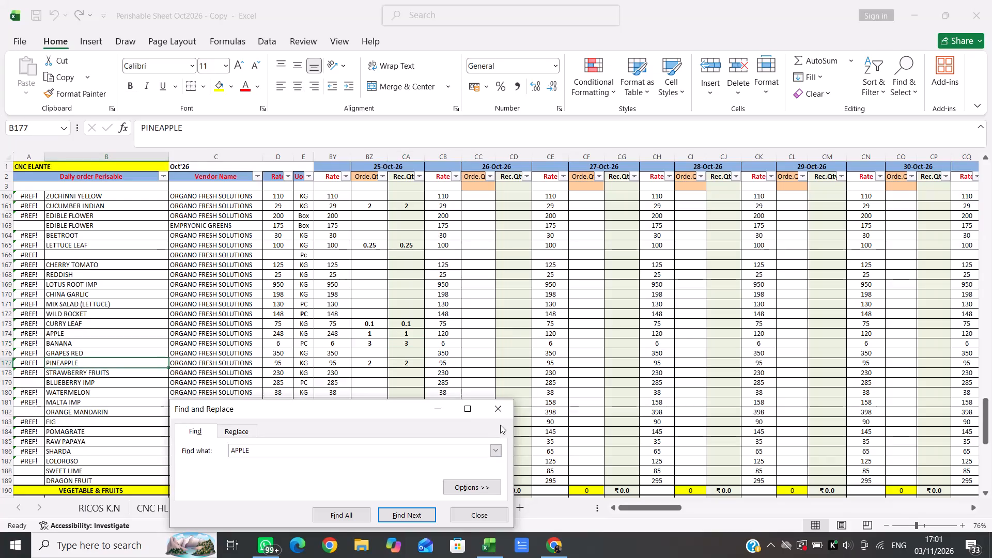
Close the item search at PINEAPPLE and move across its row toward the 25-Oct-26 quantities.
left_click(502, 409)
key("Right")
key("Right")
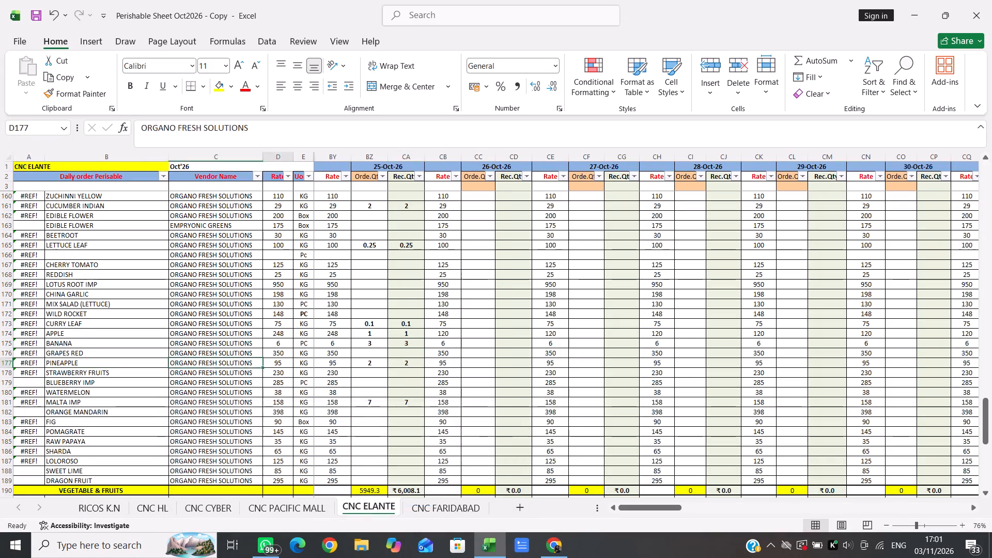
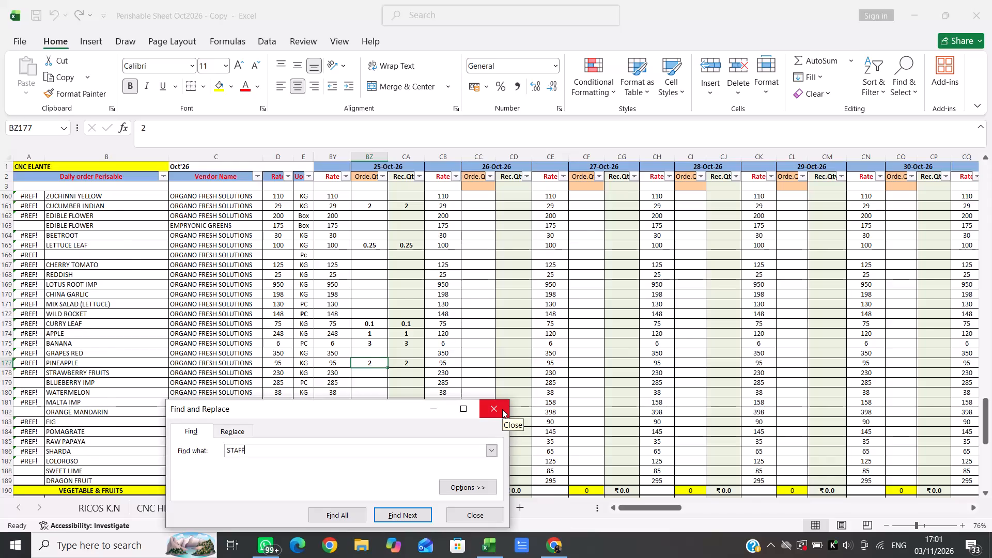
Find the STAFF VEGETABLE row with the STAFF search and go to its ordered quantity cell for 25-Oct-26.
key("Return")
key("Return")
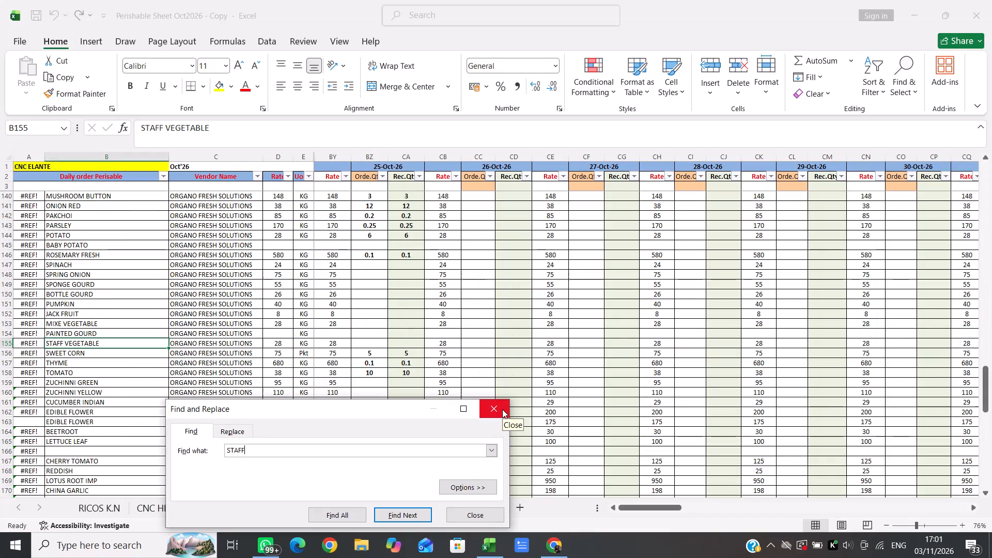
left_click(502, 409)
key("Right")
key("Right")
key("Right")
key("Right")
key("Right")
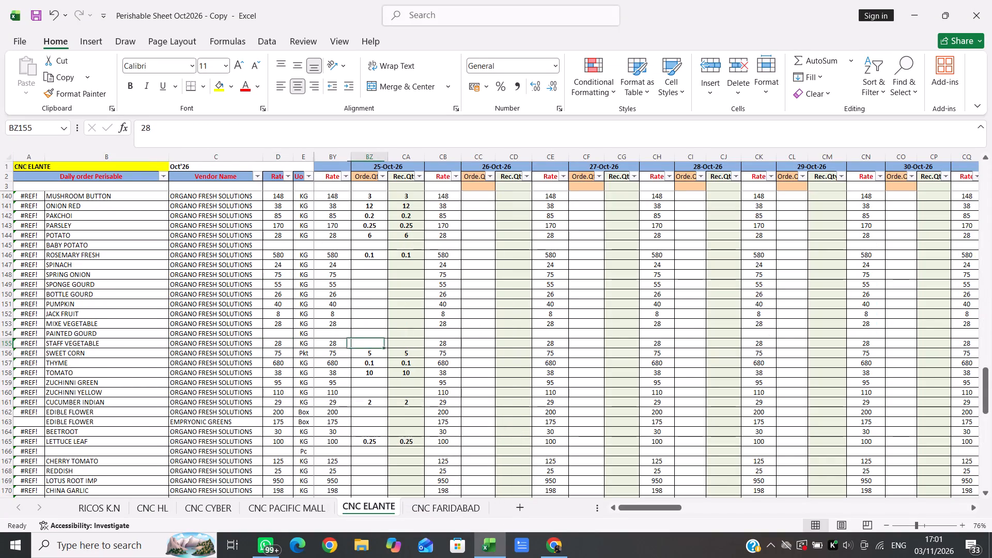
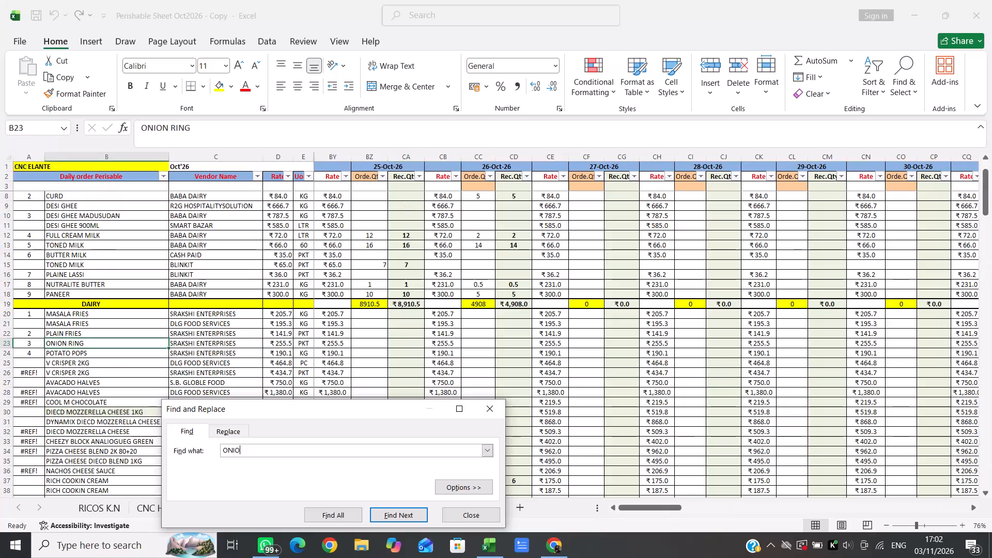
Find the ONION RED row by searching the CNC ELANTE sheet for ONIO.
left_click(491, 409)
key("ctrl+f")
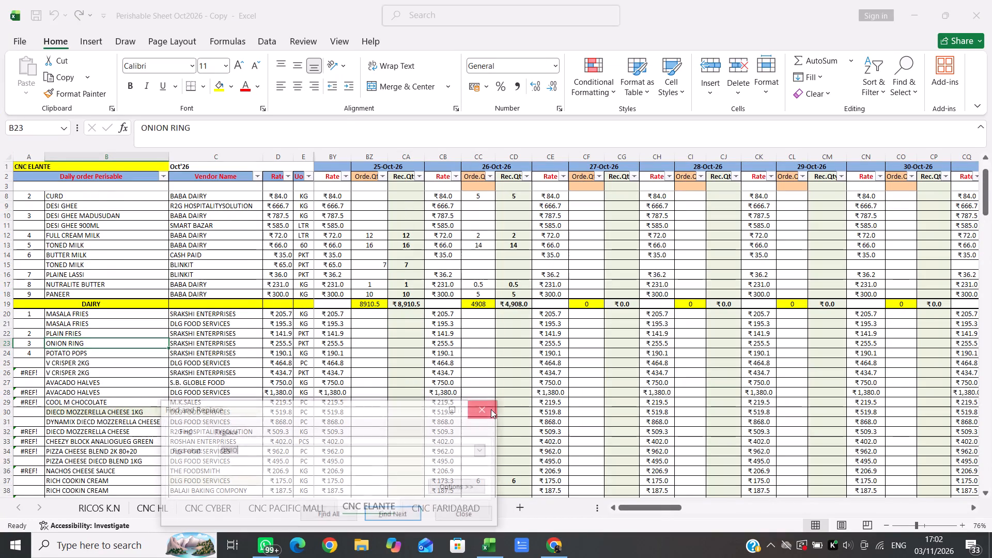
key("Return")
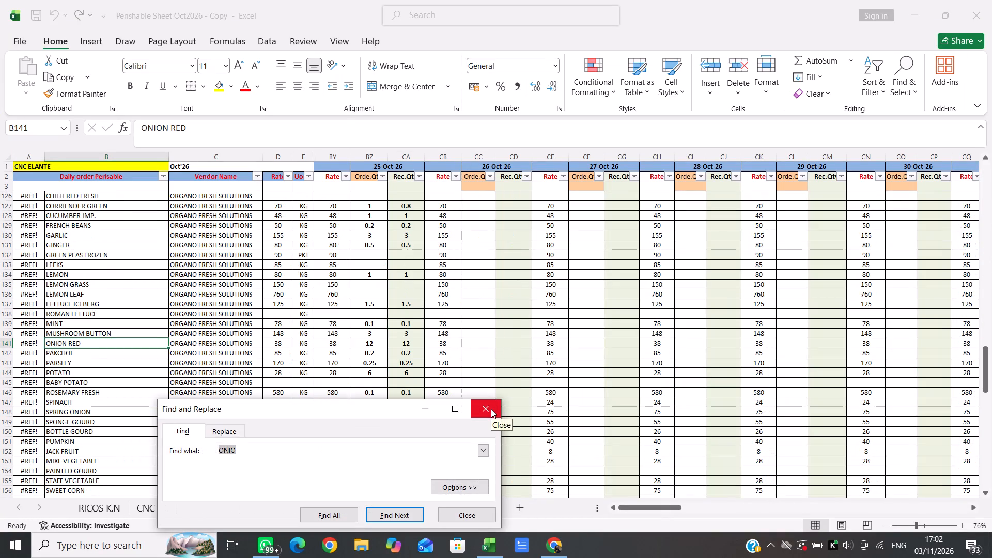
left_click(491, 409)
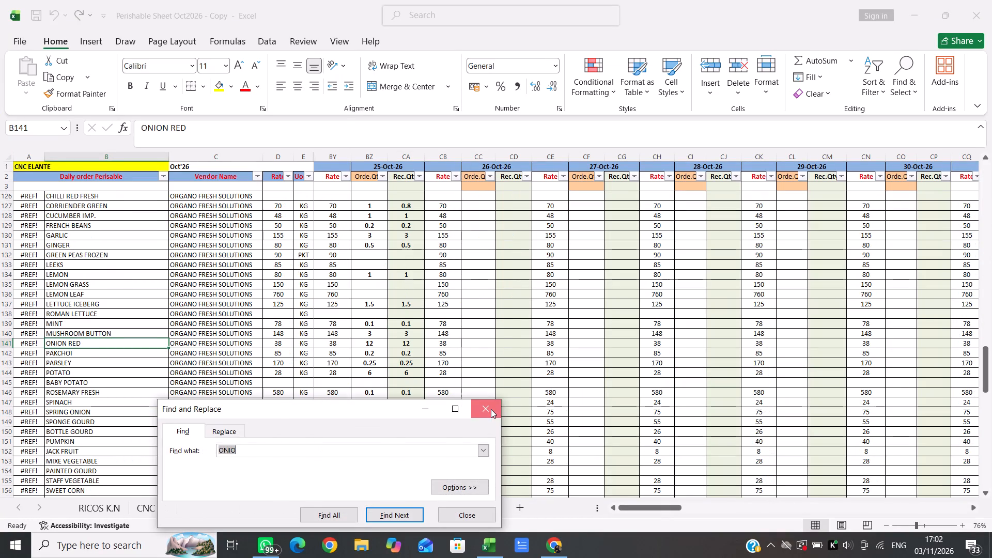
Move across the ONION RED row toward its ordered and received quantities for 25-Oct-26.
key("Right")
key("Right")
key("Right")
key("Right")
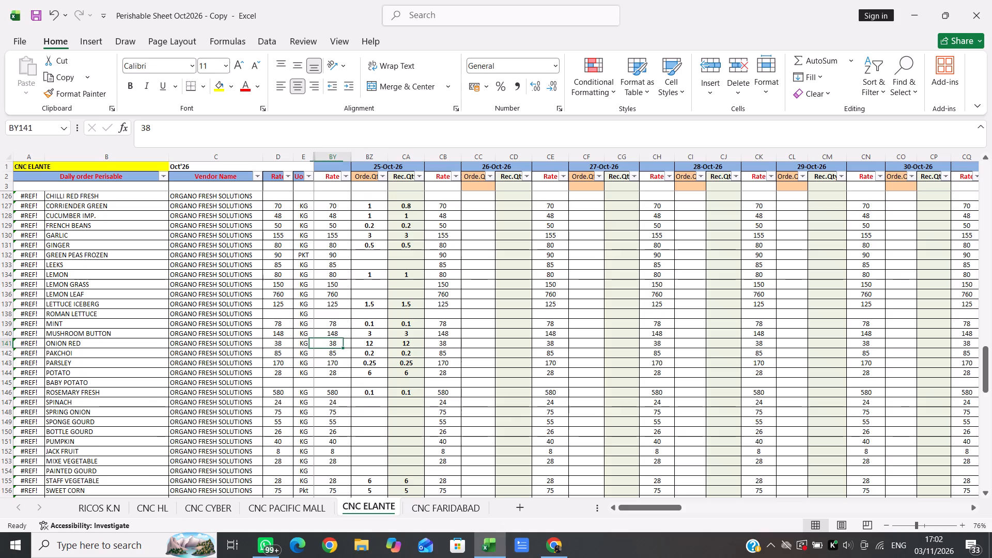
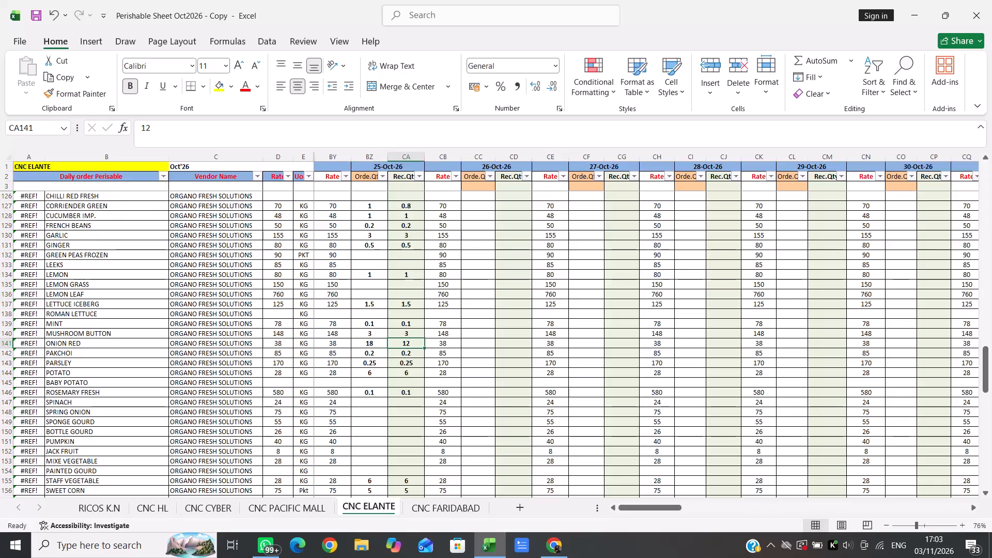
Enter 18.5 as the received quantity of ONION RED for 25-Oct-26.
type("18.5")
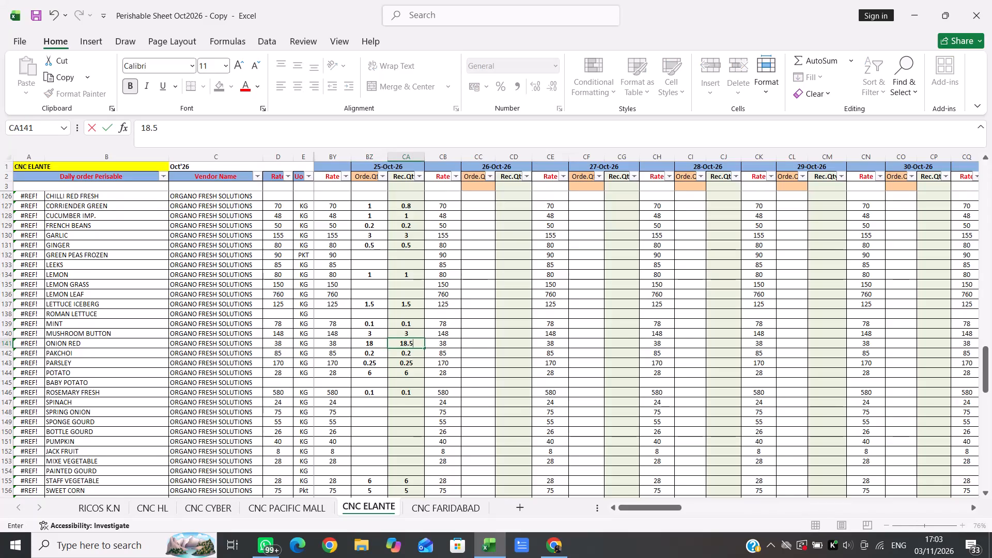
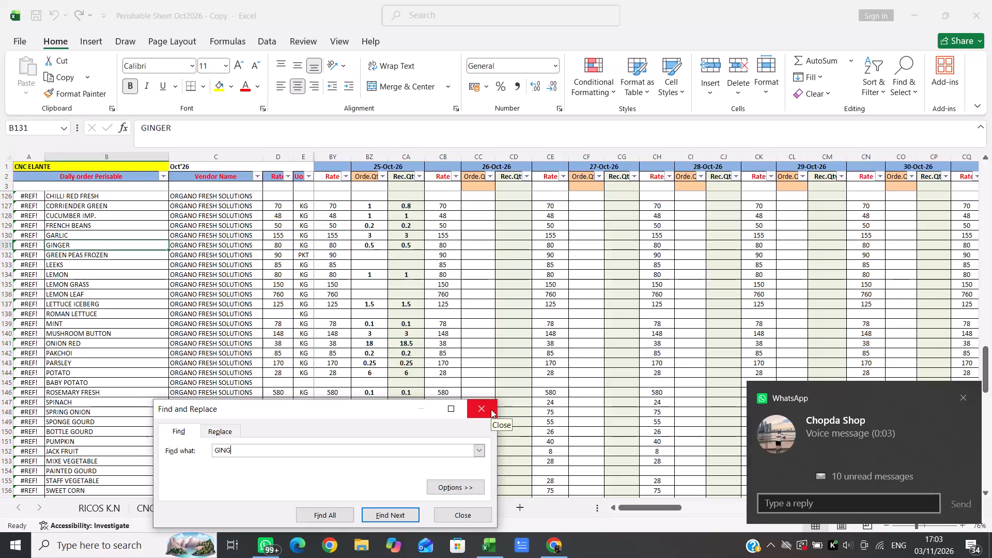
Close the item search at GINGER and set its ordered quantity for 25-Oct-26 to 0.7.
left_click(491, 409)
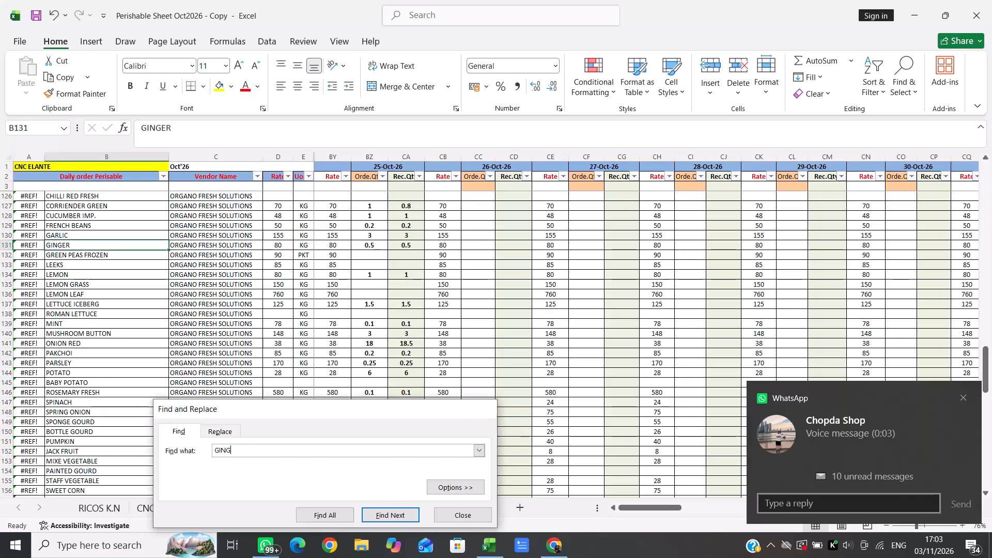
key("Right")
key("Right")
key("Right")
key("Right")
key("Right")
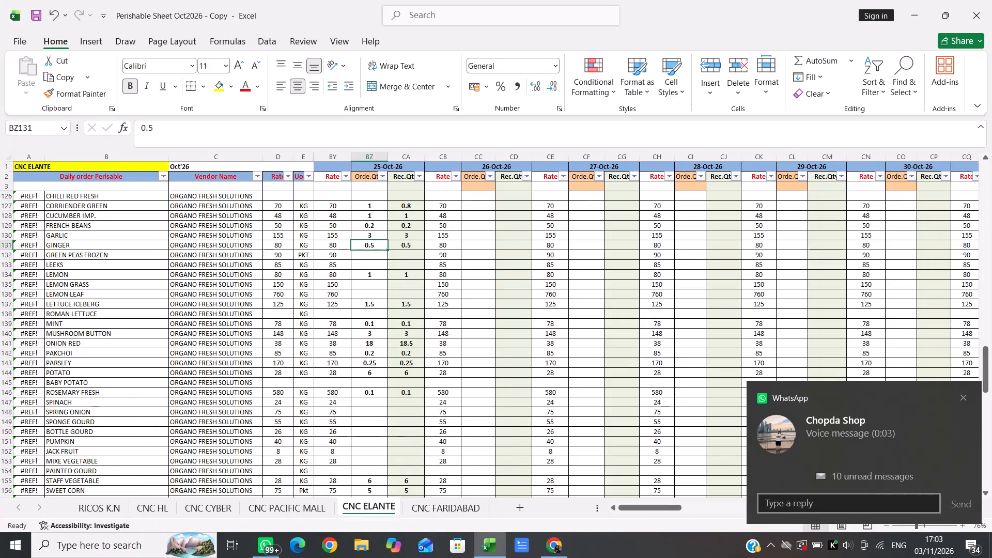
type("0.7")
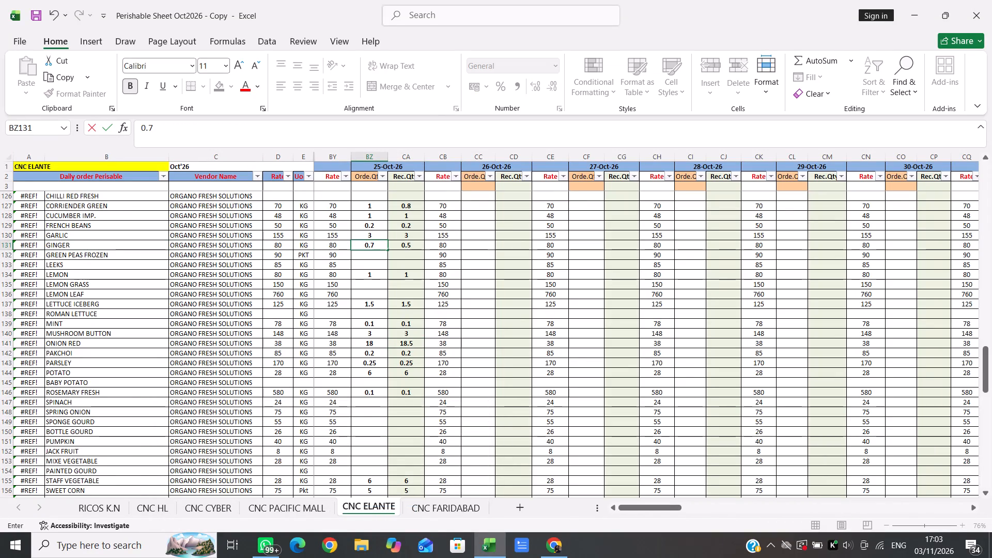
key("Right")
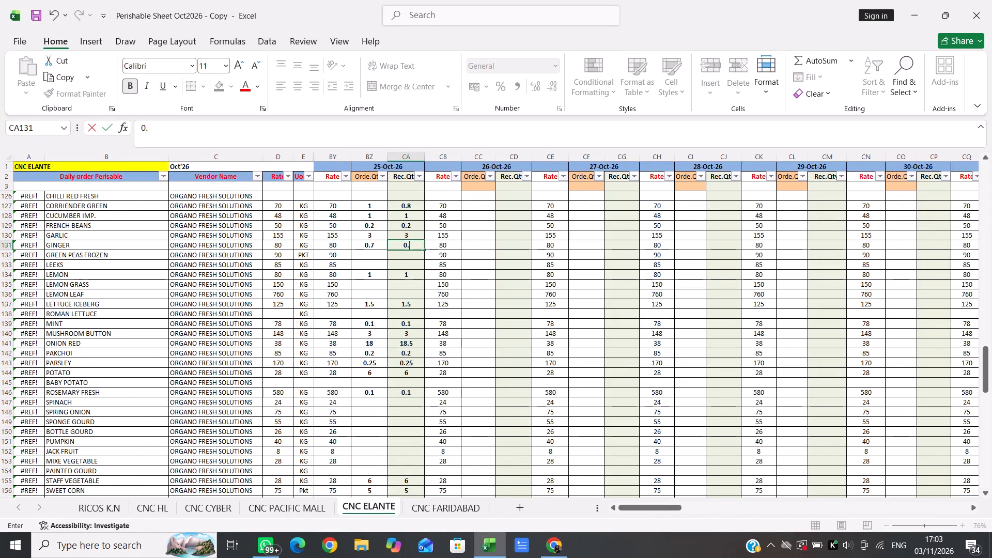
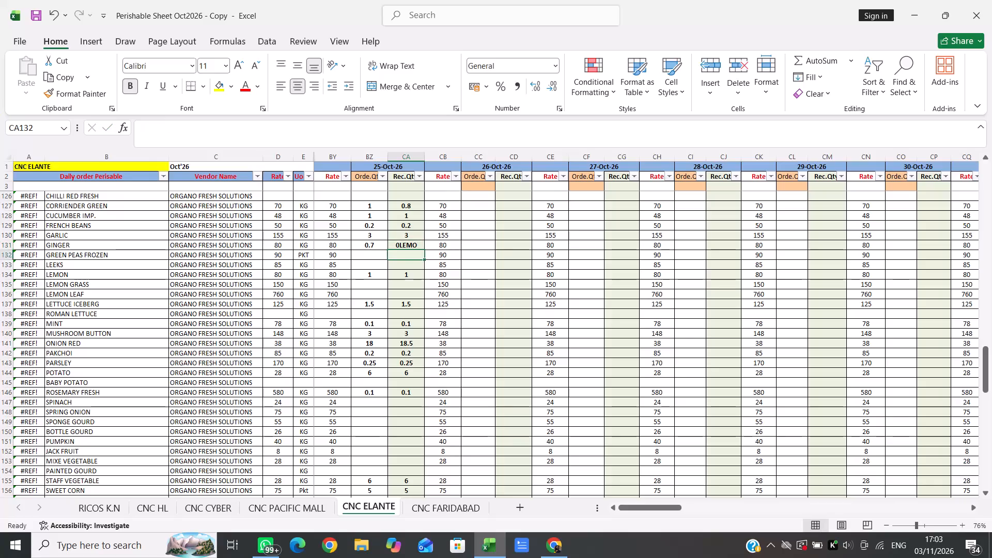
Replace the mistyped received quantity of GINGER for 25-Oct-26 with 0.7.
key("Up")
key("BackSpace")
key("BackSpace")
key("BackSpace")
key("BackSpace")
key("BackSpace")
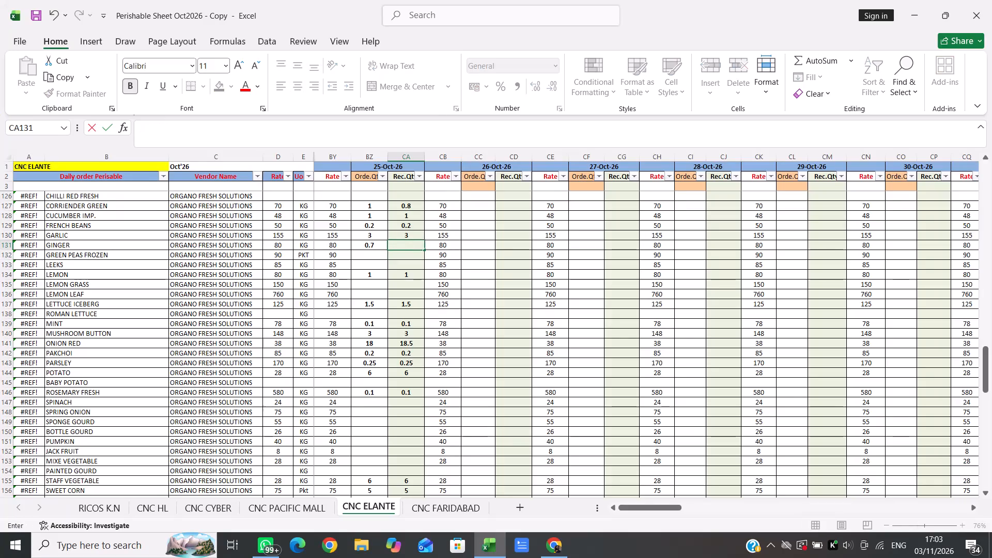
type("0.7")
Open the item search on the CNC ELANTE sheet and clear its search text.
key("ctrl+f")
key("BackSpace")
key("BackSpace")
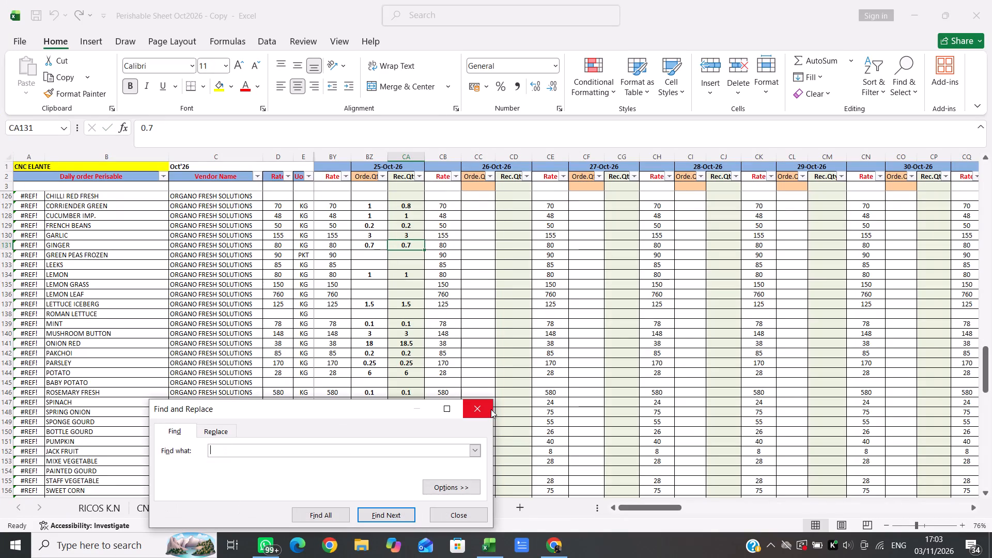
Find the LEMON row by searching the CNC ELANTE sheet for LEMO, and move across towards its 25-Oct-26 quantities.
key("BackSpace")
type("LEMO")
key("Return")
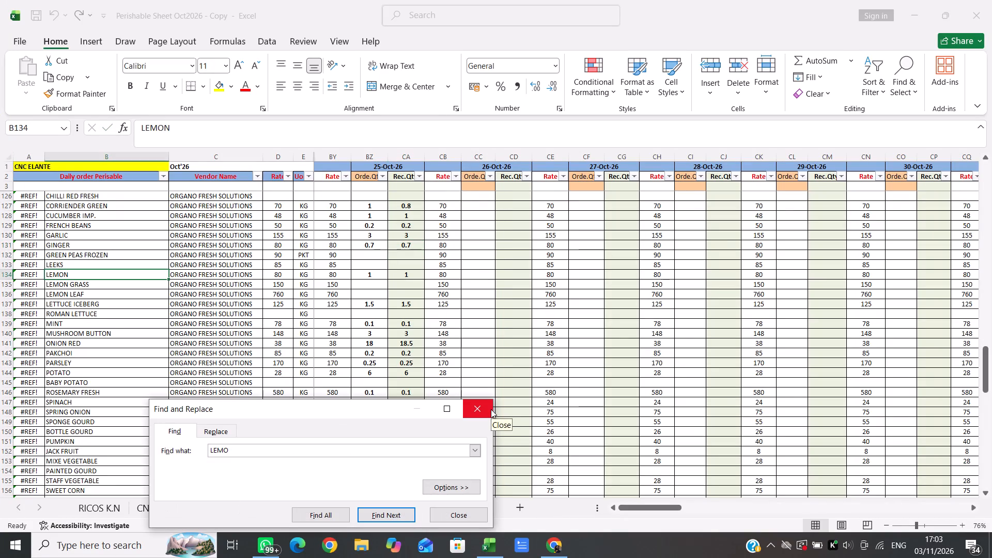
left_click(485, 409)
key("Right")
key("Right")
key("Right")
key("Right")
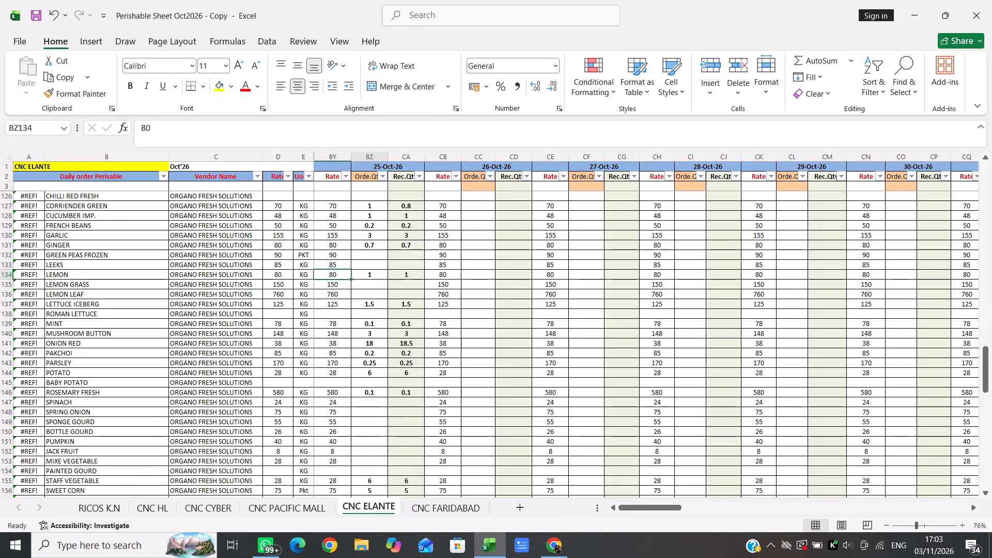
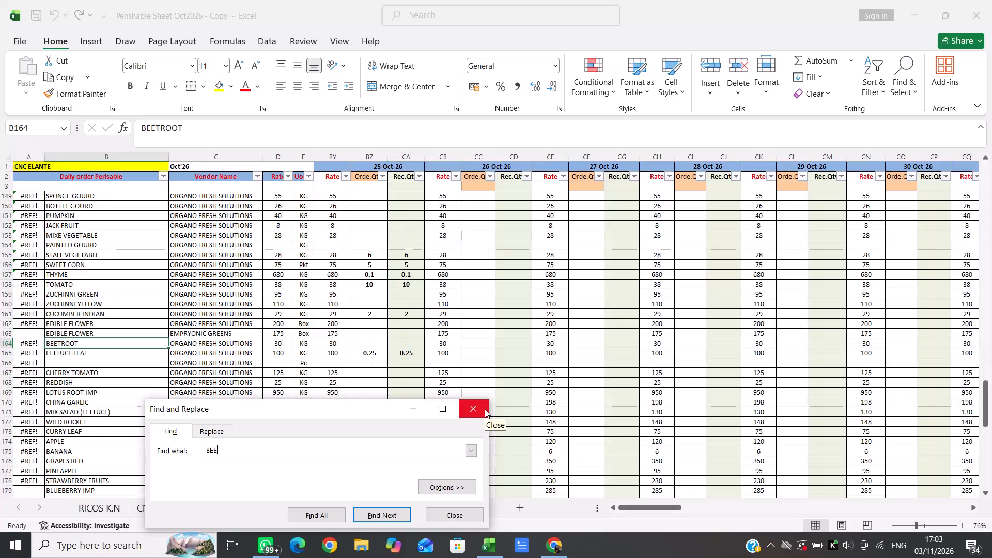
Close the search and move across the BEETROOT row to its 25-Oct-26 ordered quantity cell.
left_click(478, 409)
key("Right")
key("Right")
key("Right")
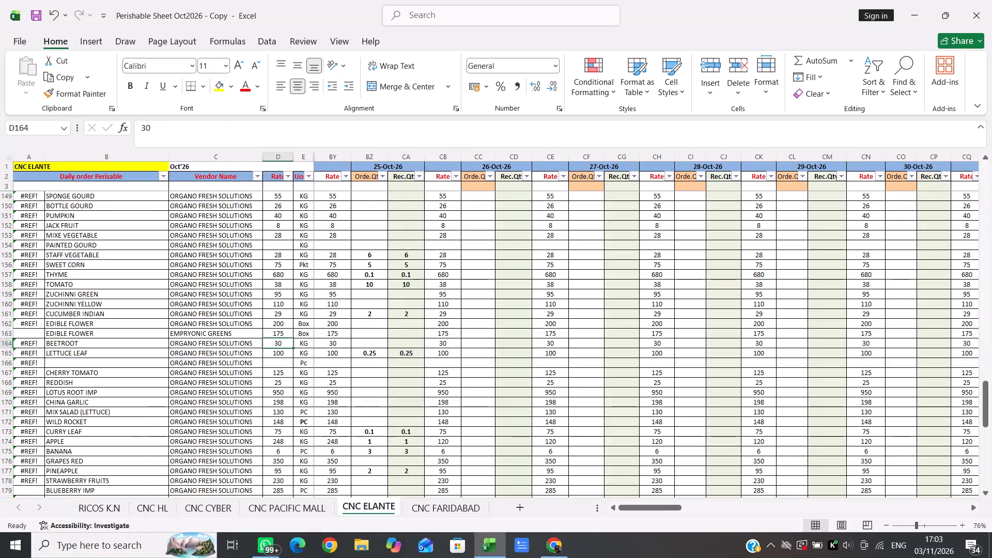
key("Right")
key("Right")
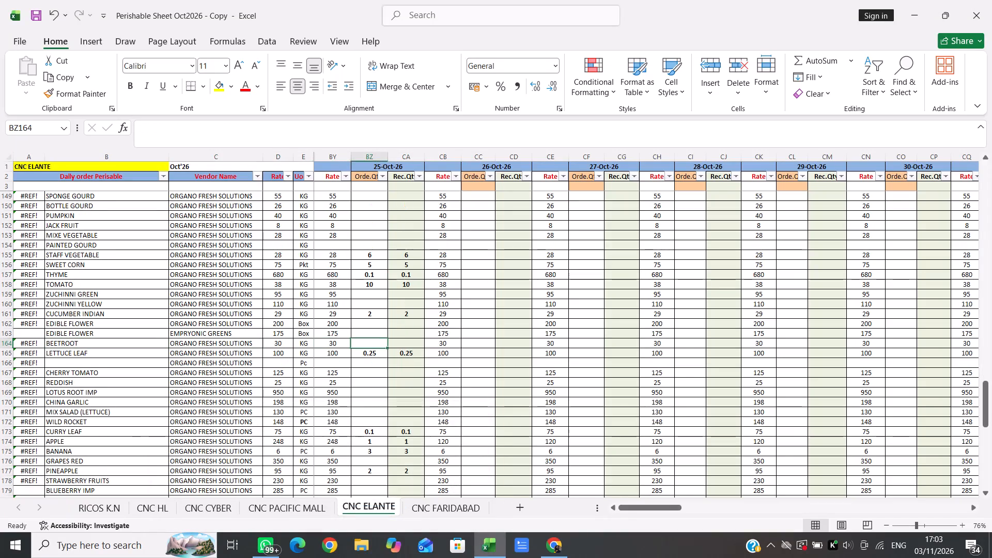
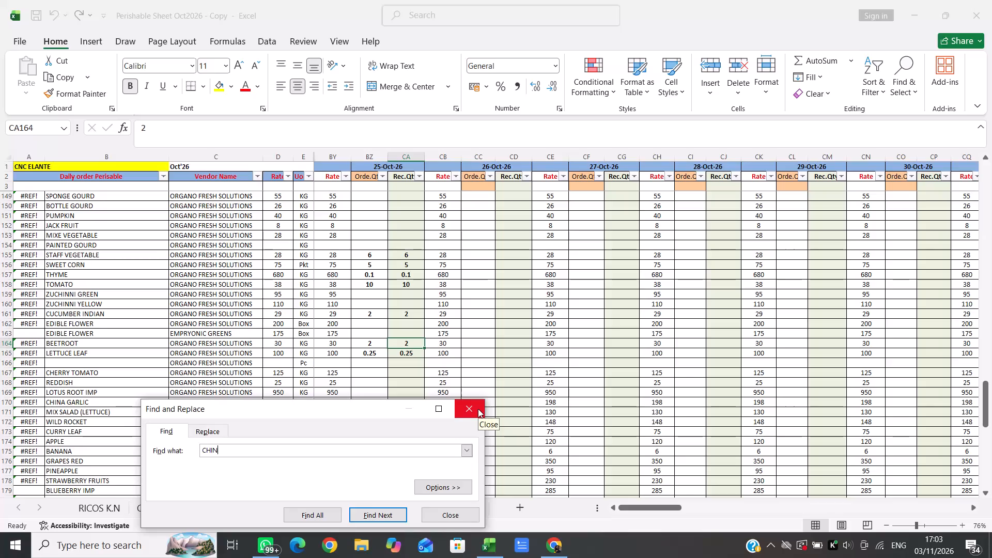
Search the sheet for CHI to locate the CHINA GARLIC row and go to its 25-Oct-26 ordered quantity cell.
key("BackSpace")
key("BackSpace")
key("i")
key("Return")
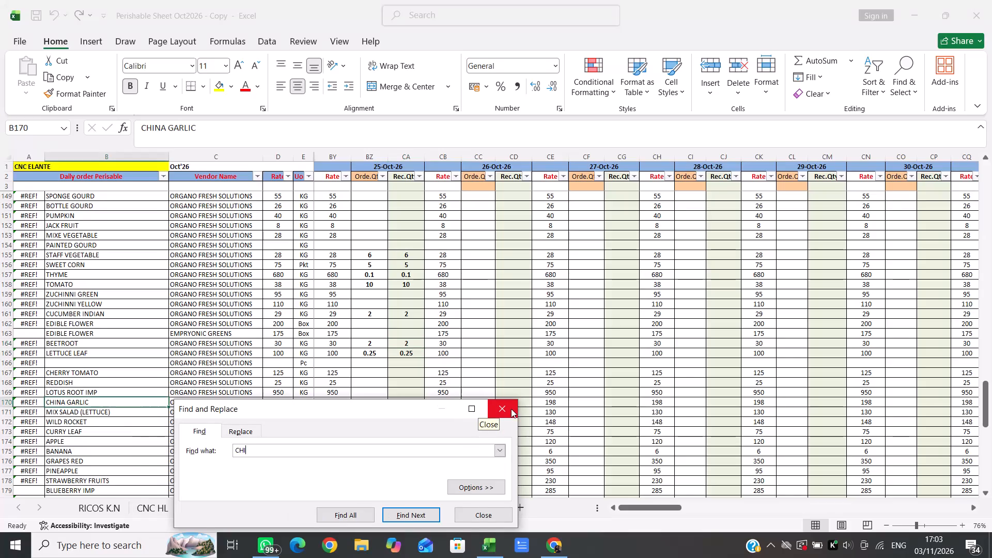
left_click(511, 409)
key("Right")
key("Right")
key("Right")
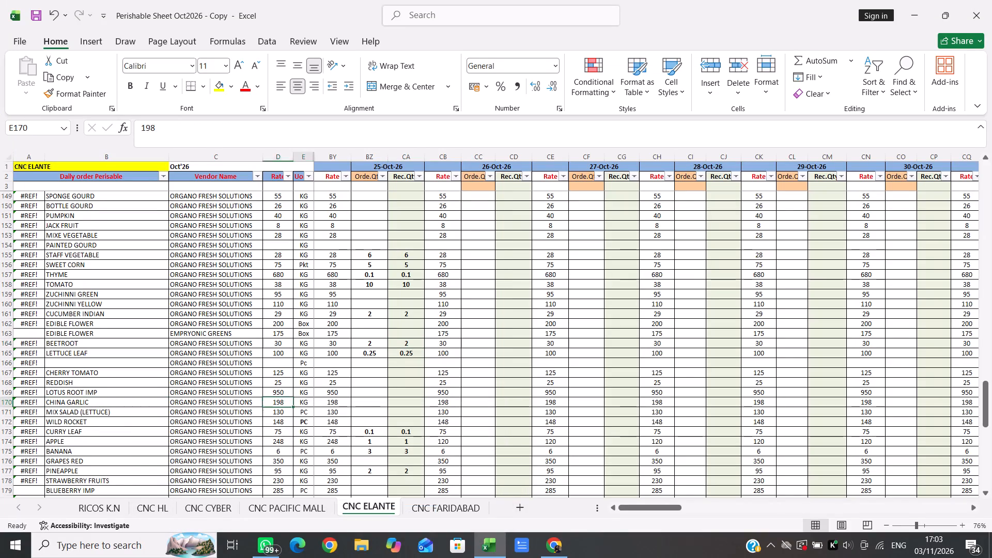
key("Right")
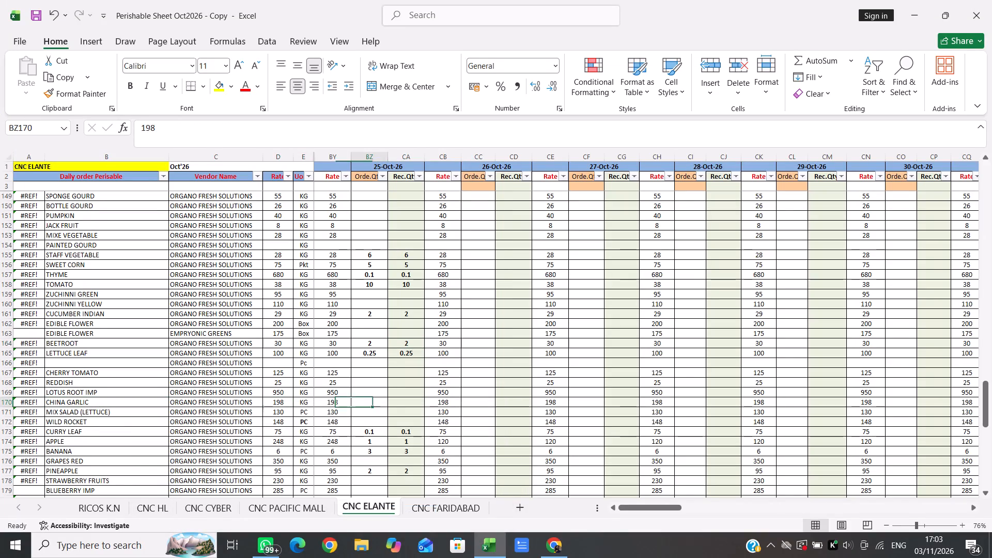
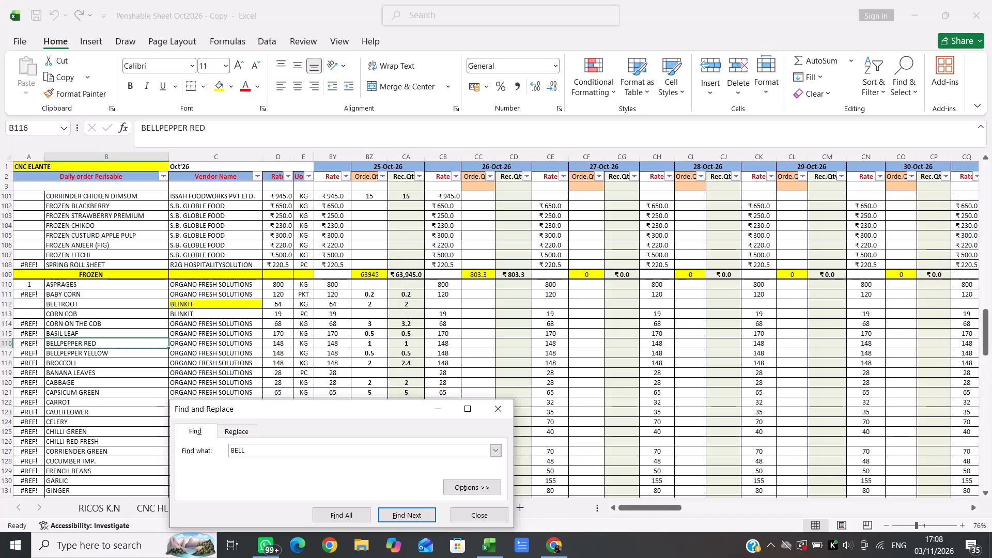
Close the BELL search and go to the BELLPEPPER RED row's 25-Oct-26 received quantity cell to check it.
left_click(494, 407)
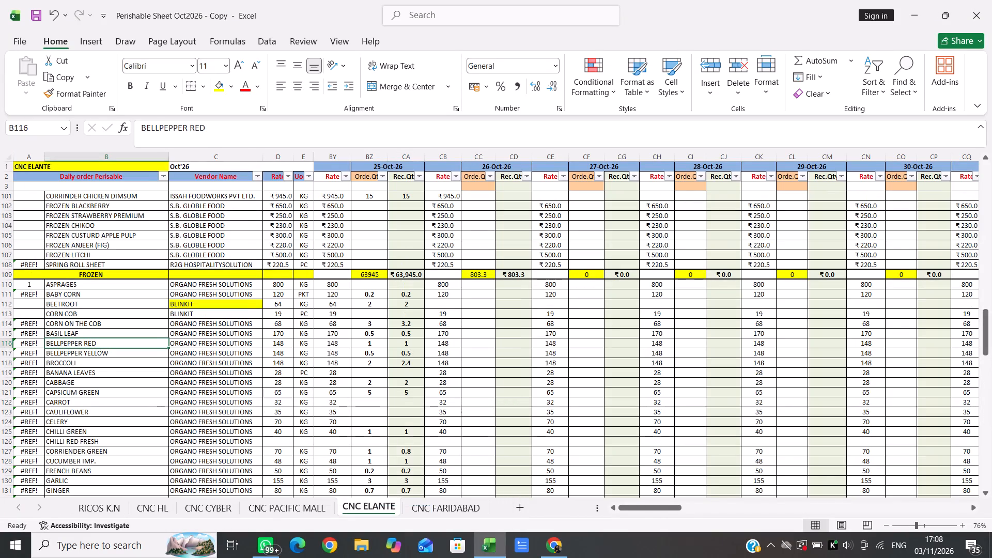
key("Right")
key("Right")
key("Right")
key("Right")
key("Right")
key("Right")
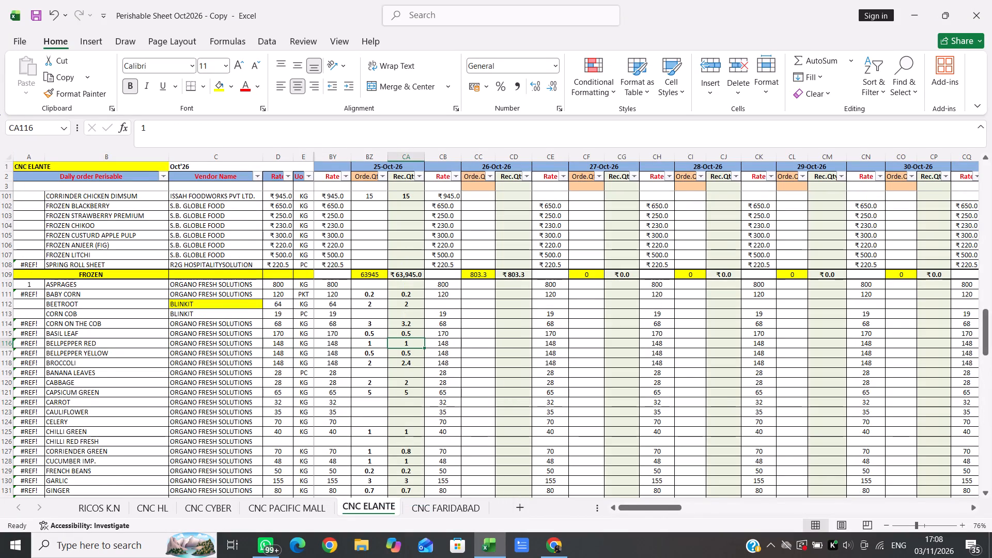
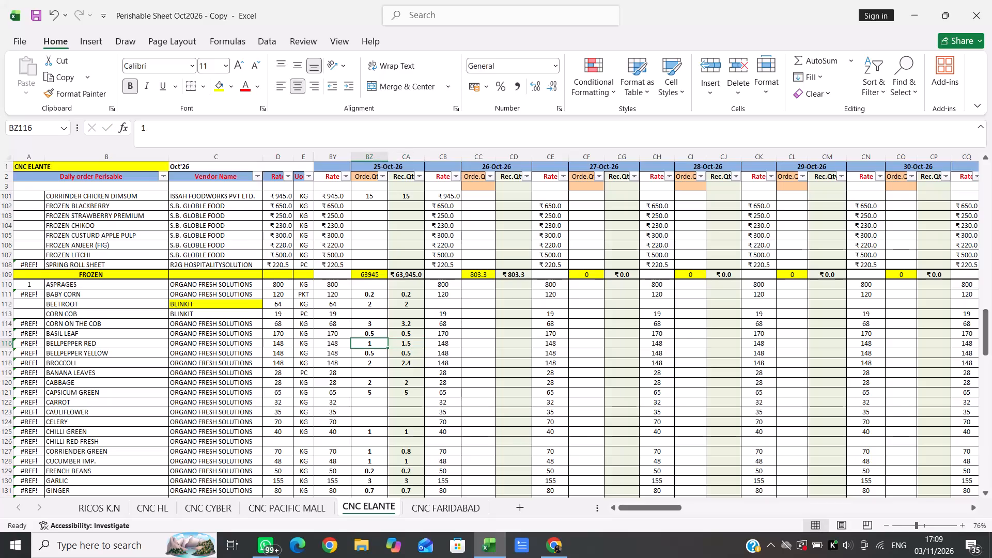
Set the 25-Oct-26 ordered quantity of BELLPEPPER RED to 1.5.
type("1.5")
key("Right")
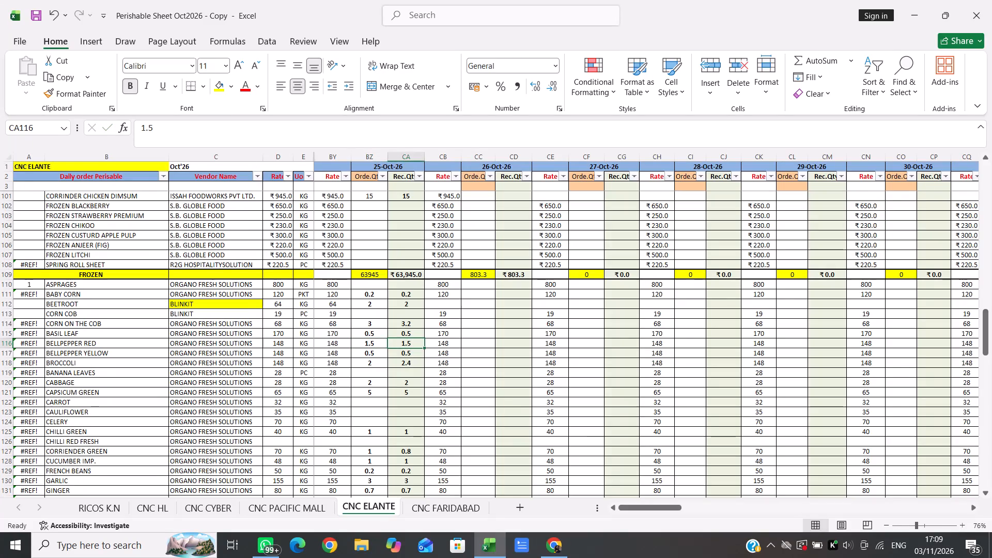
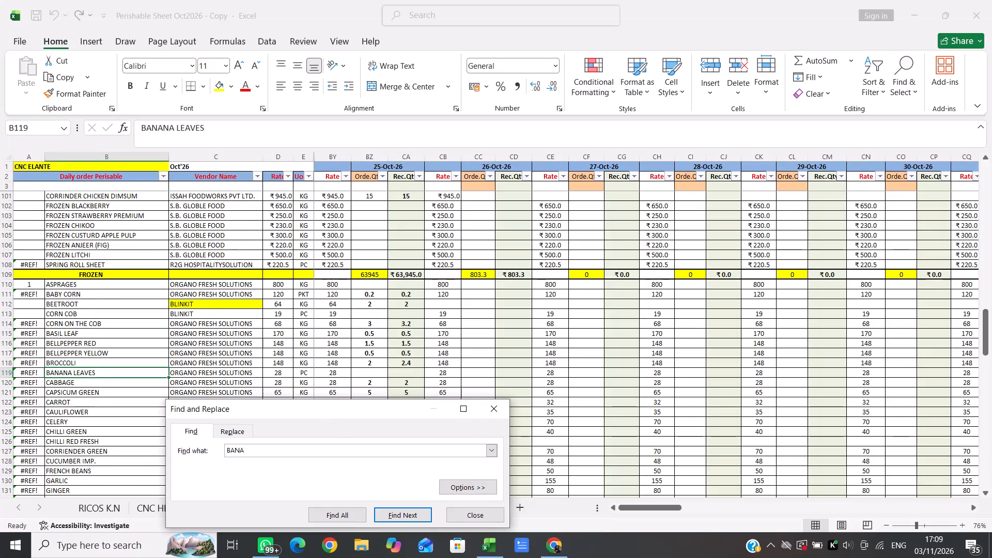
Find the BANANA row using the search text BANA and go across to its 25-Oct-26 quantities.
key("Return")
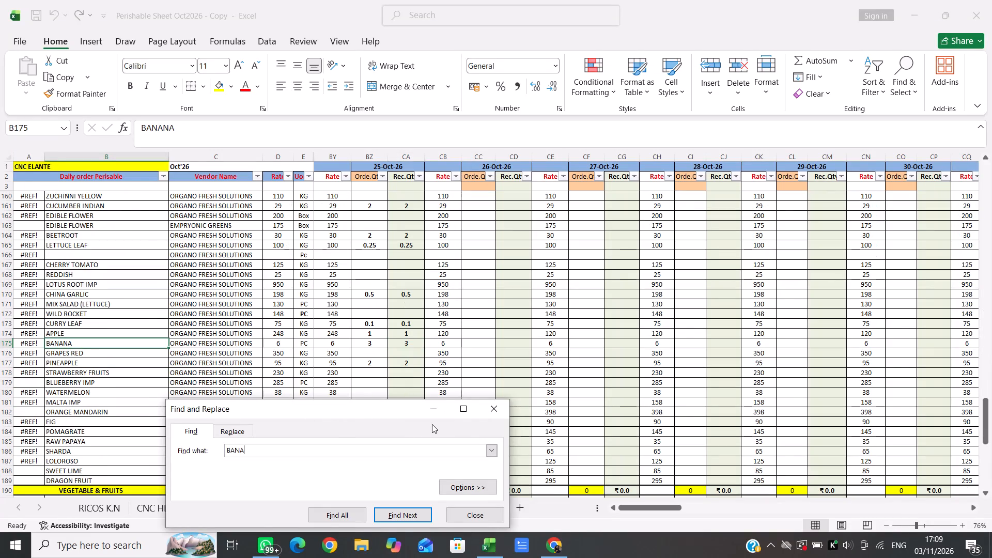
left_click(494, 413)
key("Right")
key("Right")
key("Right")
key("Right")
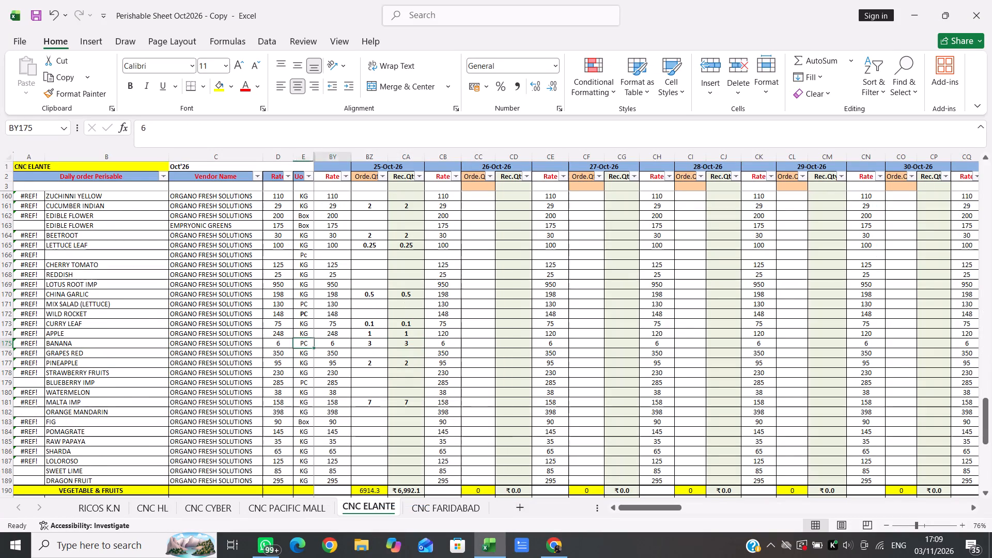
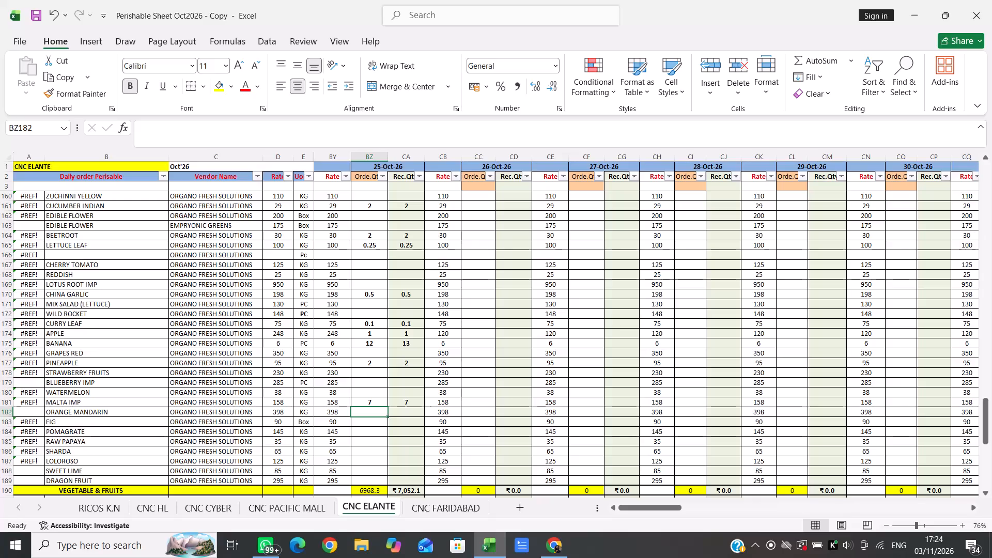
Review the 25-Oct-26 ordered and received quantities across the vegetable and fruit rows, from MALTA IMP back through ASPRAGES.
left_click(409, 400)
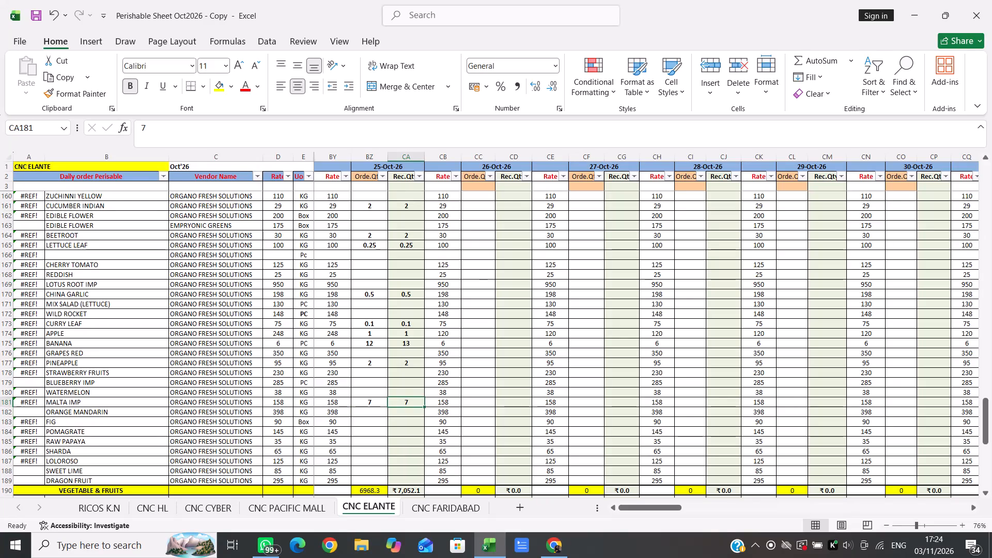
scroll(409, 400, "up", 4)
scroll(409, 400, "down", 2)
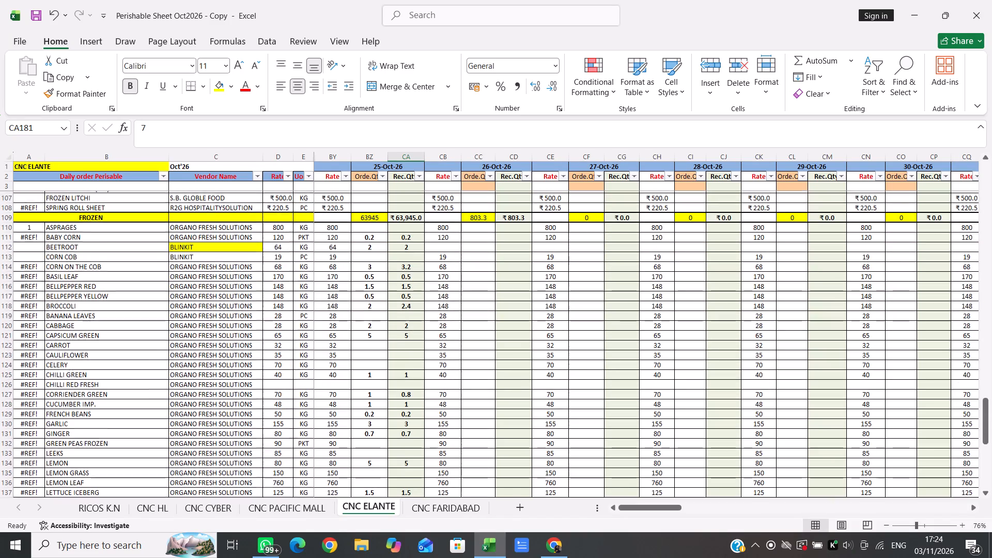
scroll(409, 400, "down", 2)
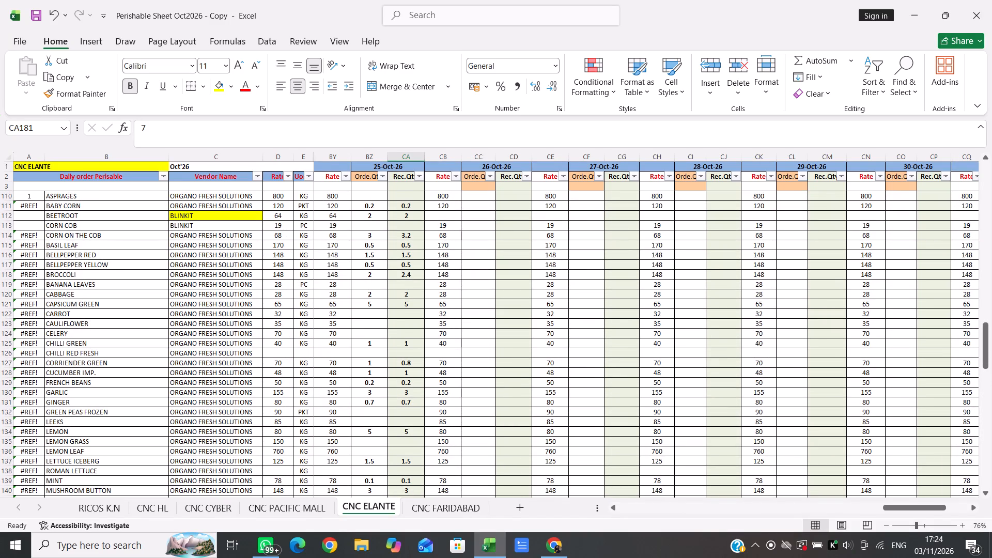
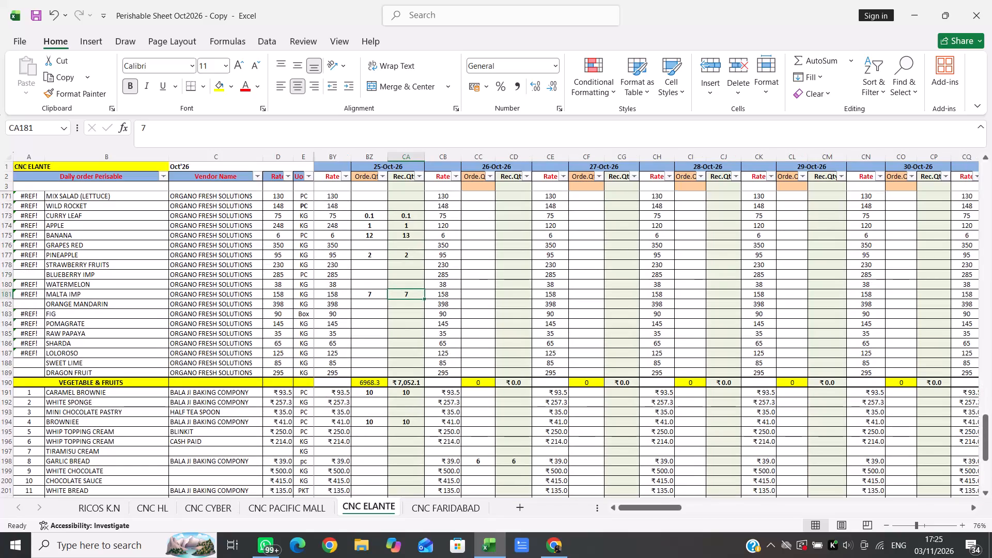
Recheck the 25-Oct-26 ordered and received quantities in the vegetable and fruit rows from MUSHROOM BUTTON down to DRAGON FRUIT.
scroll(507, 218, "up", 2)
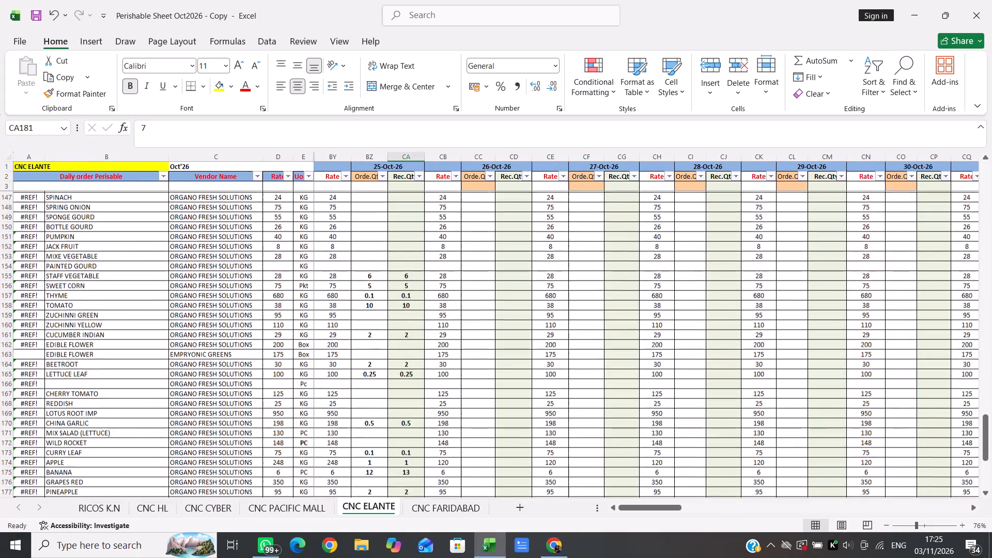
scroll(507, 218, "up", 2)
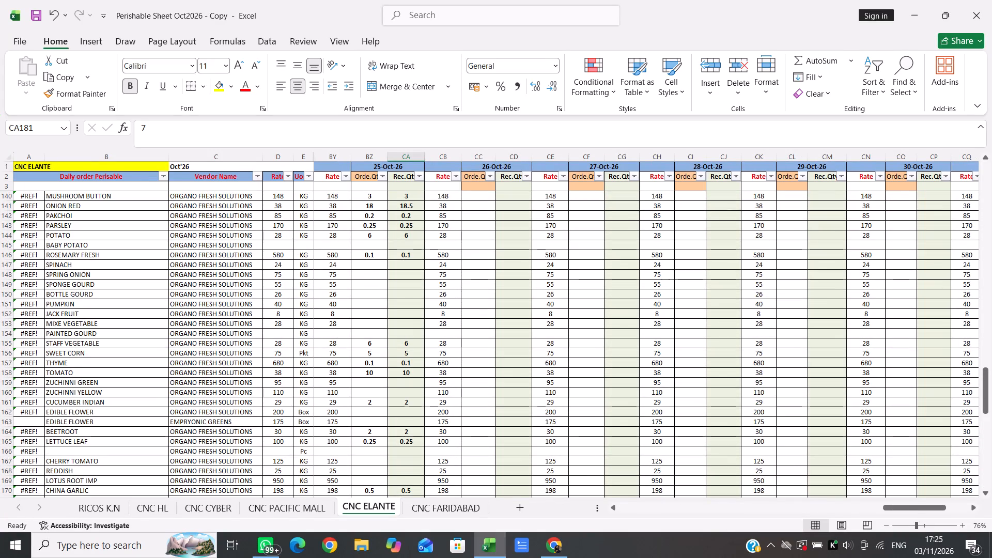
scroll(425, 303, "down", 1)
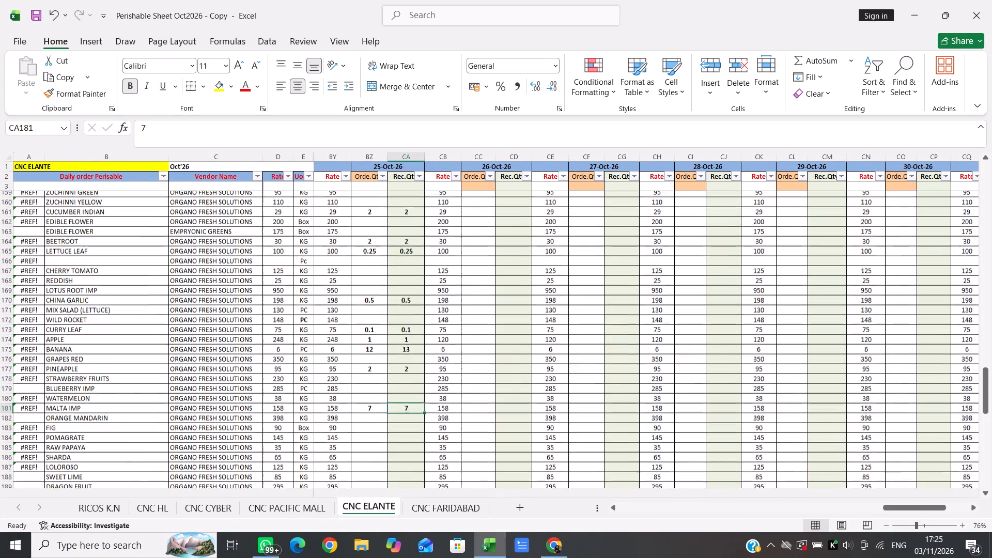
scroll(425, 303, "down", 2)
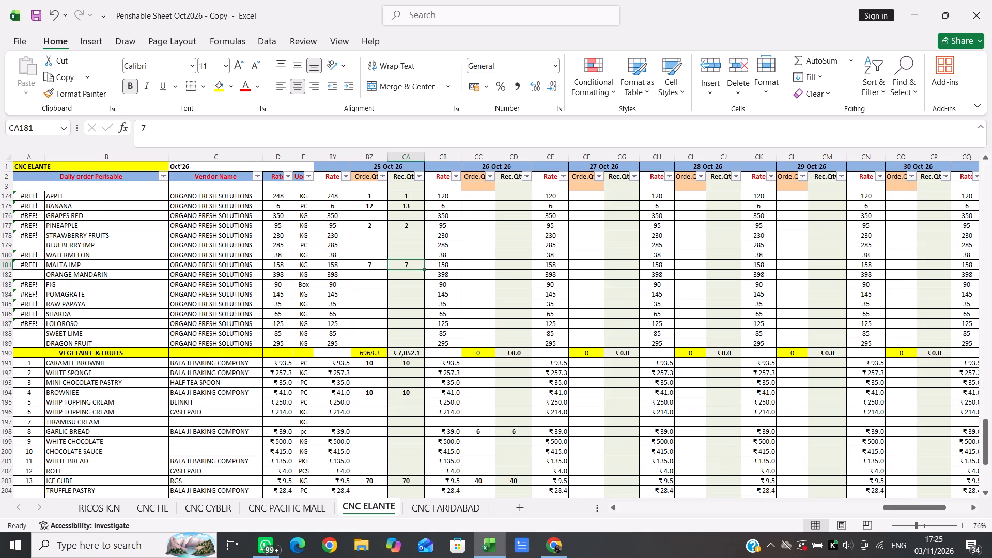
left_click(419, 300)
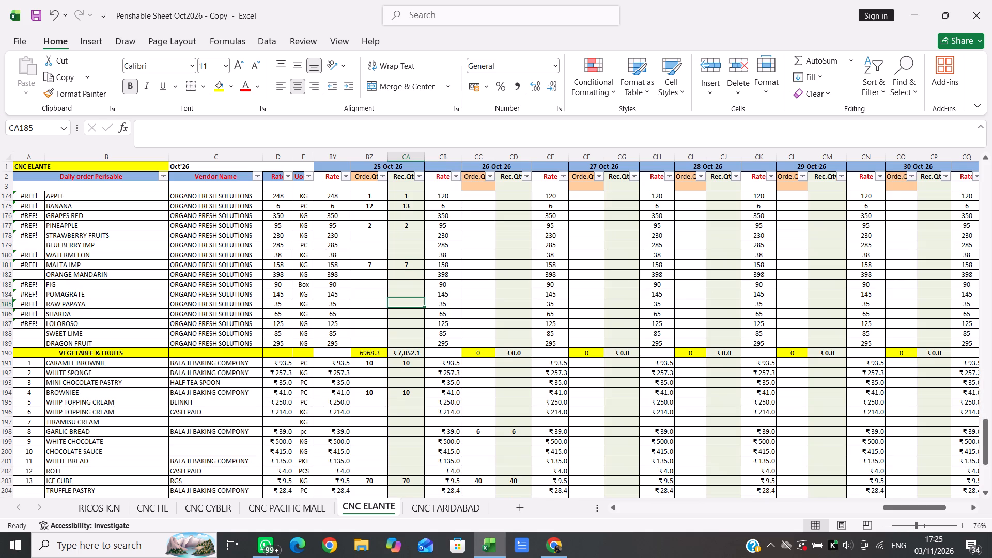
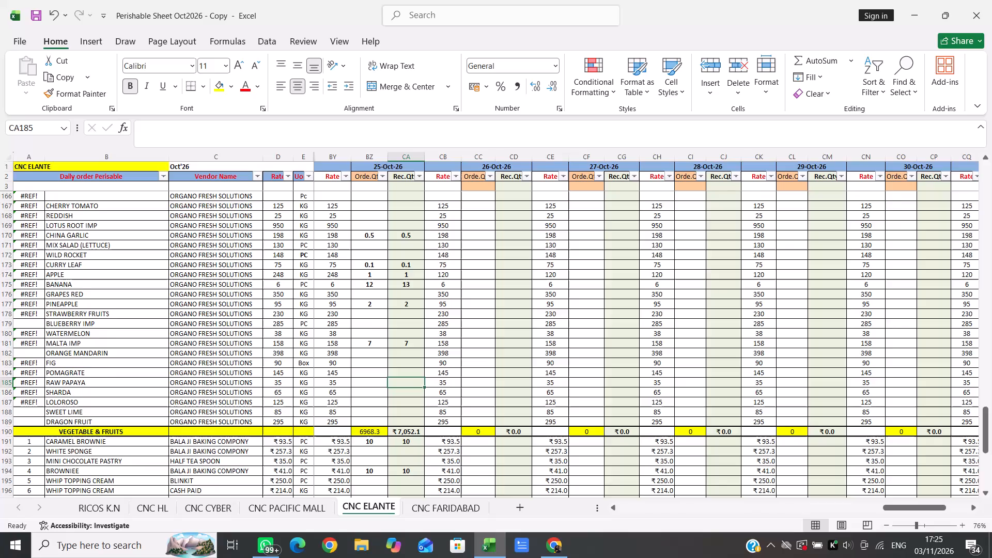
Set both the ordered and received quantities of MUSHROOM BUTTON for 25-Oct-26 to 2.
scroll(422, 219, "up", 1)
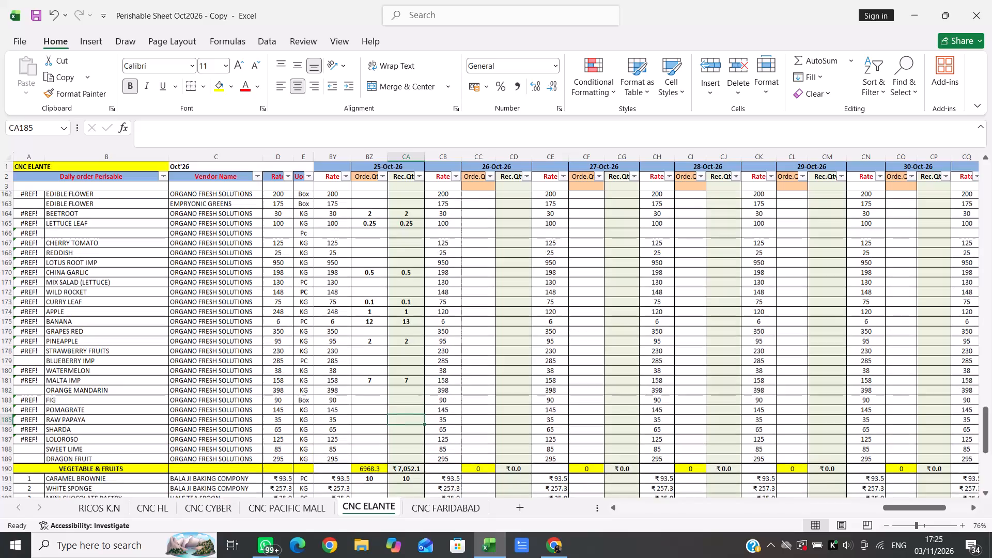
scroll(422, 219, "up", 1)
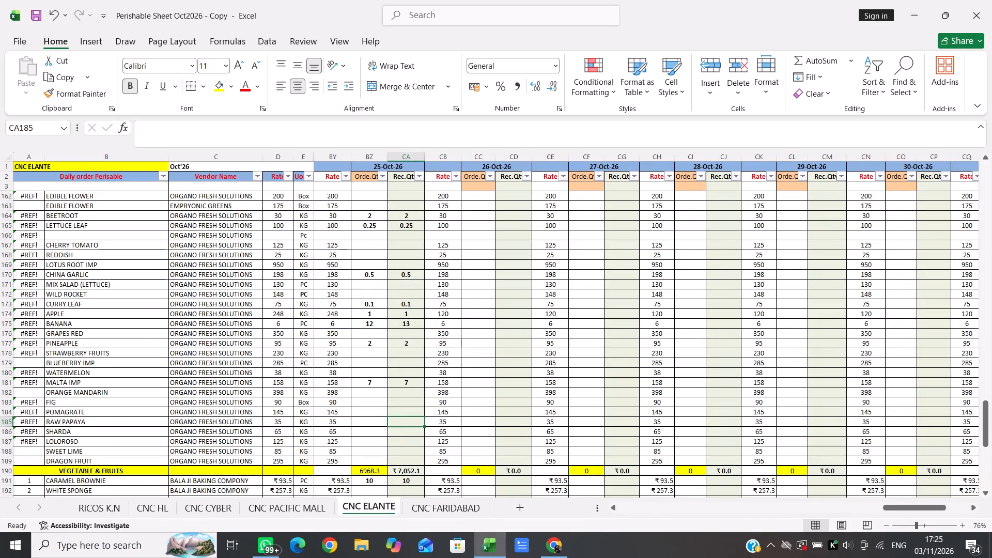
scroll(374, 342, "up", 1)
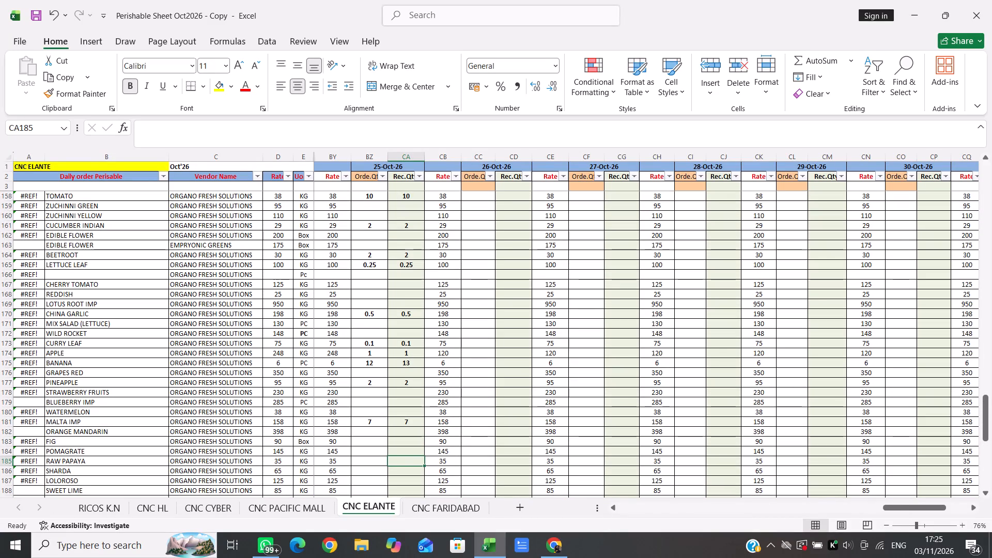
scroll(363, 262, "up", 1)
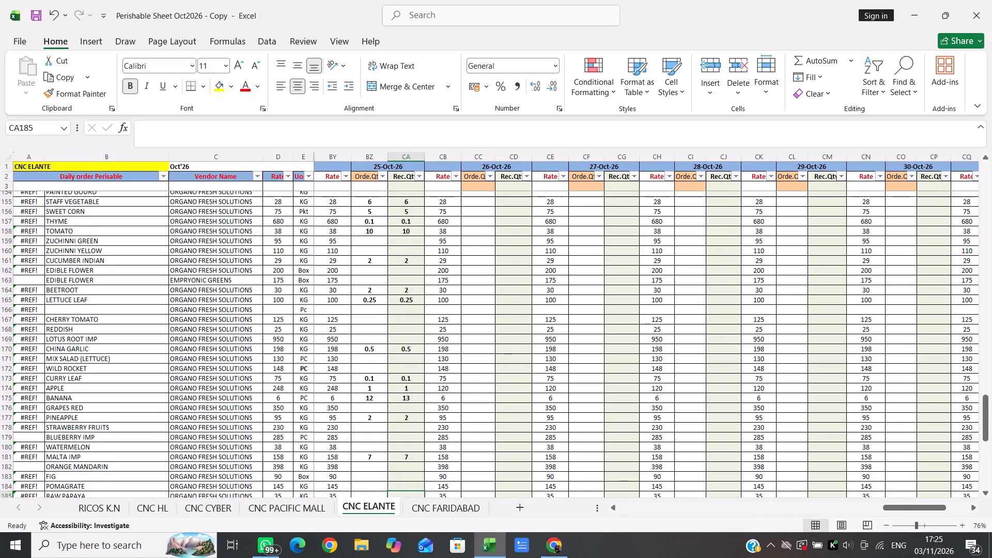
scroll(363, 262, "up", 2)
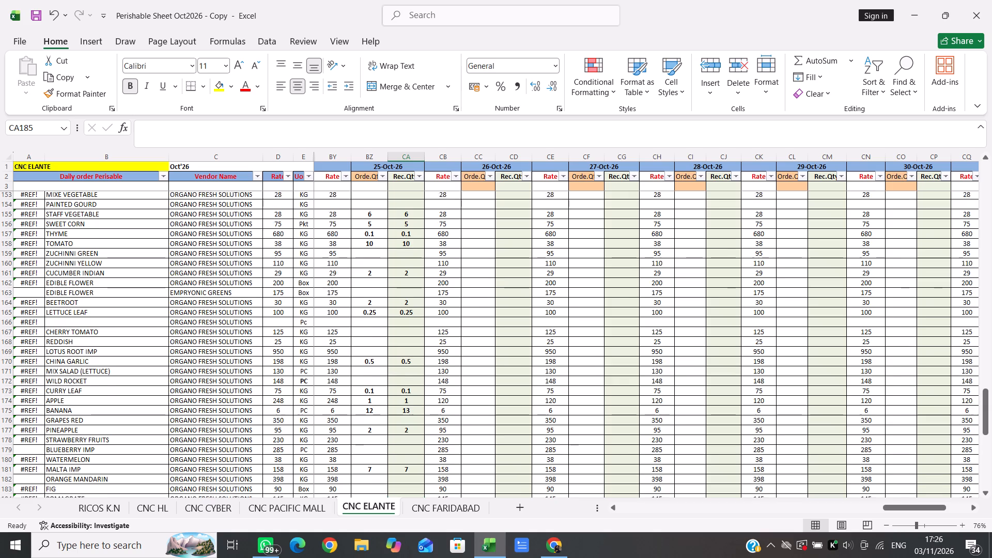
scroll(367, 235, "up", 1)
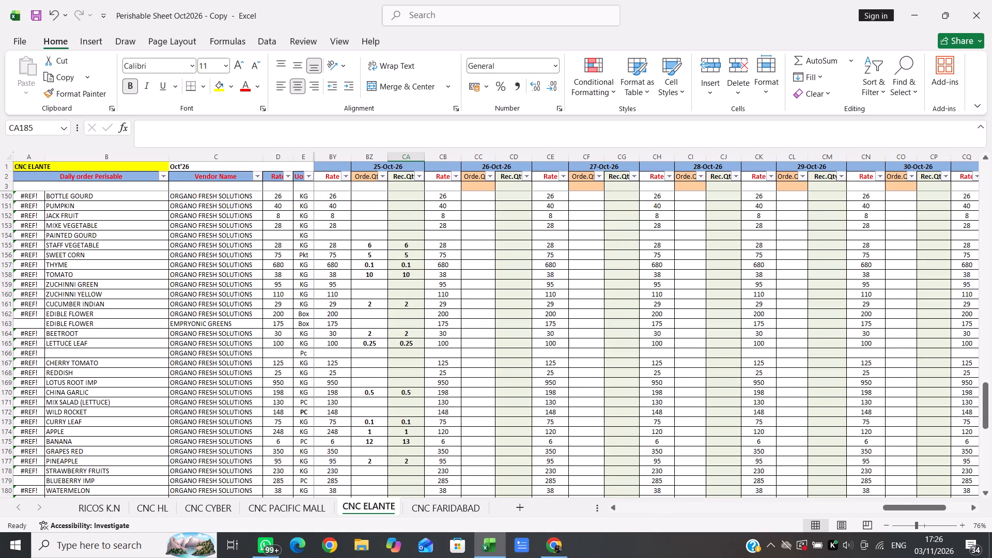
scroll(386, 242, "up", 2)
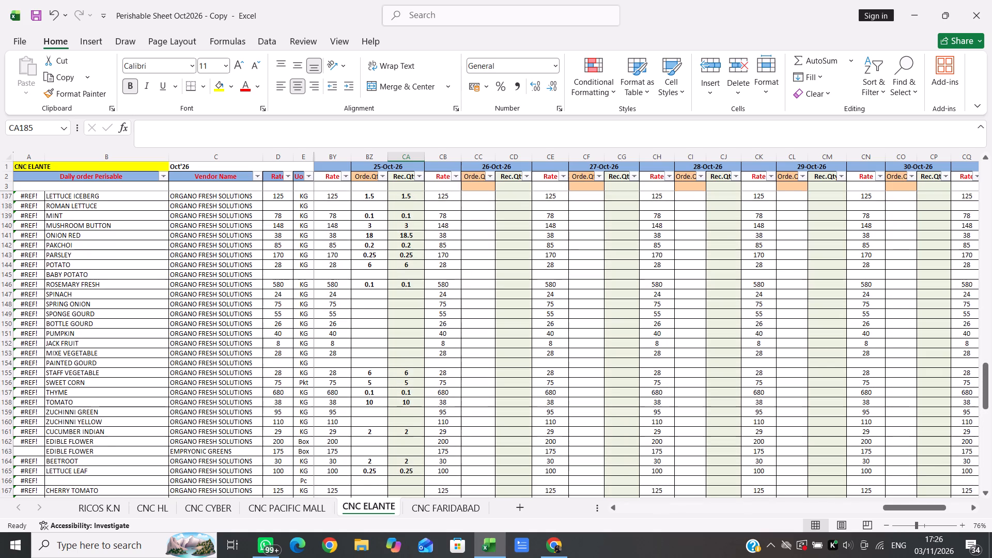
scroll(424, 251, "up", 1)
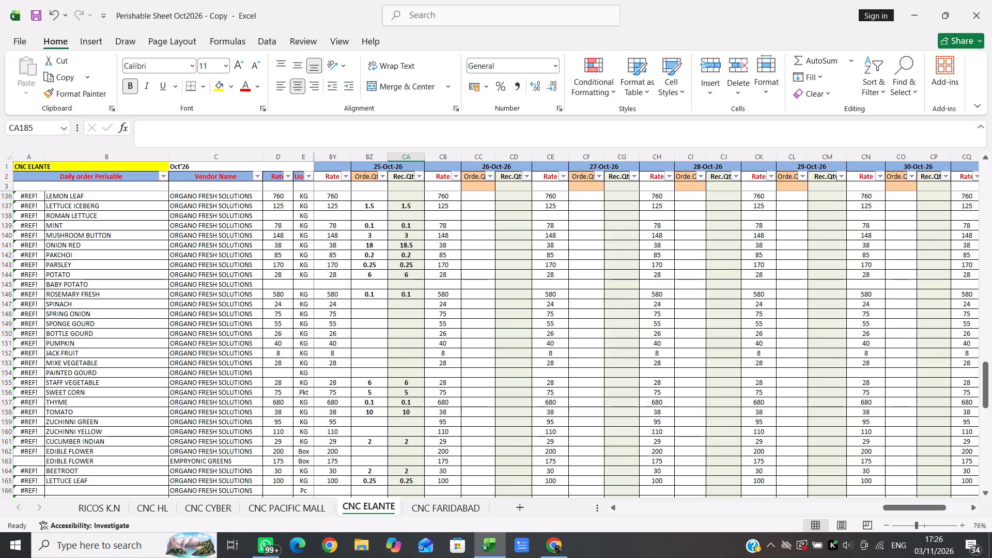
left_click(407, 235)
key("Left")
key("2")
key("Right")
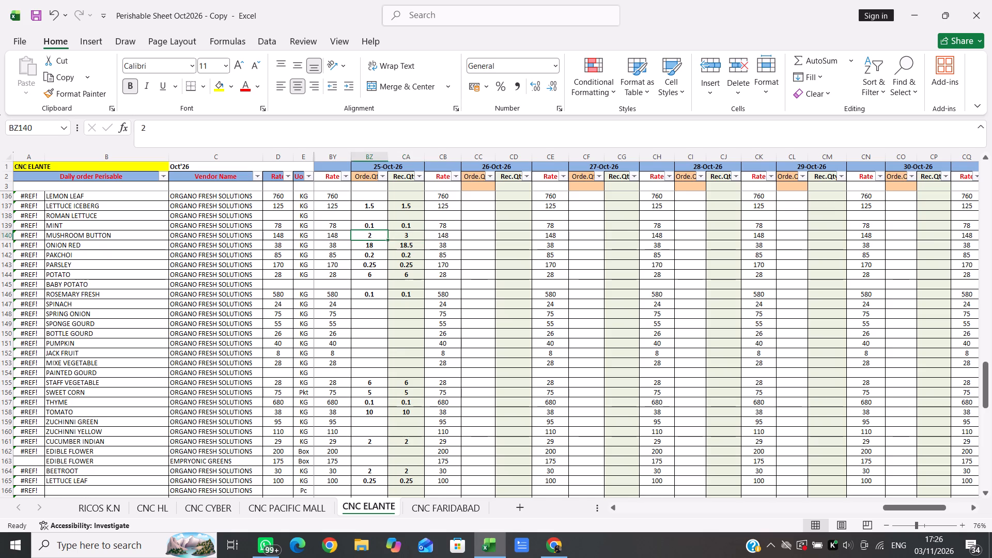
key("2")
key("Down")
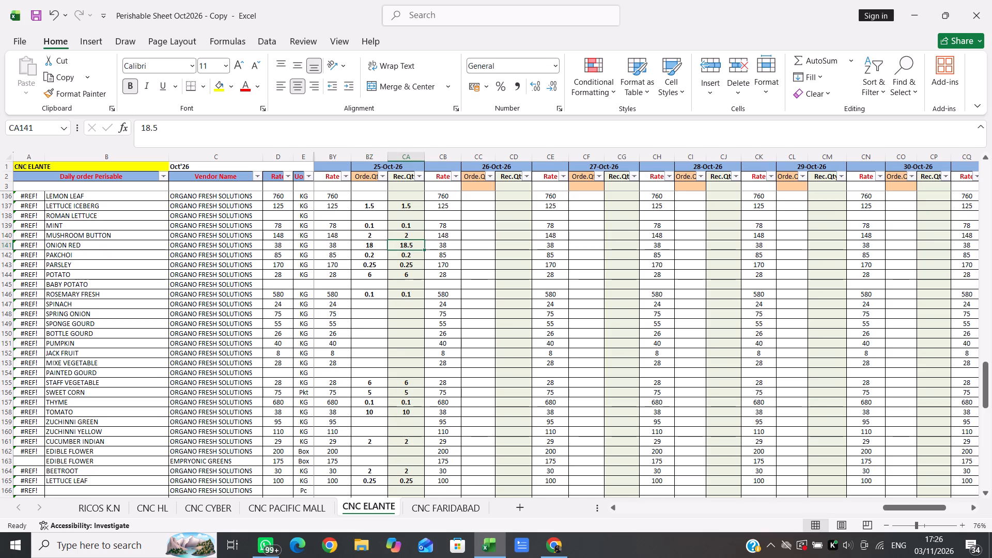
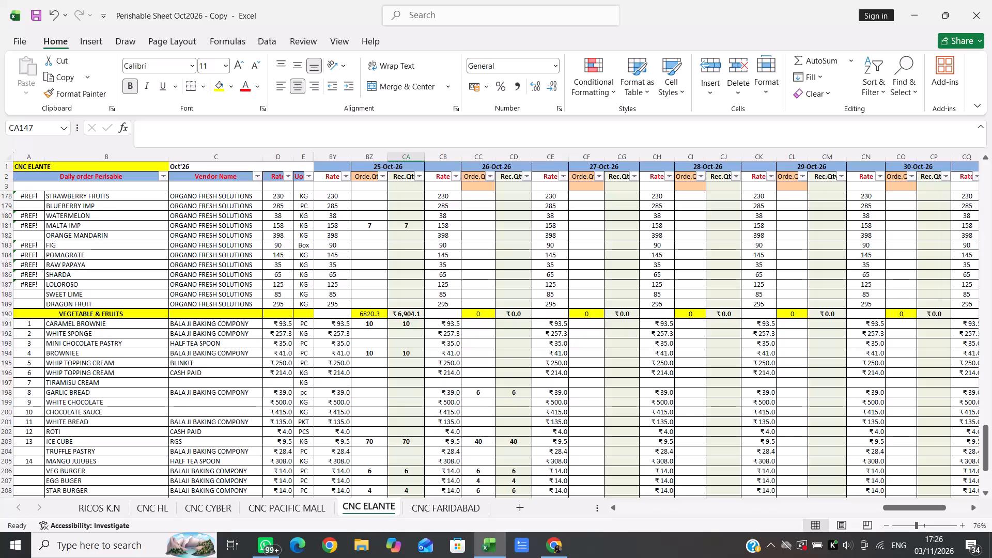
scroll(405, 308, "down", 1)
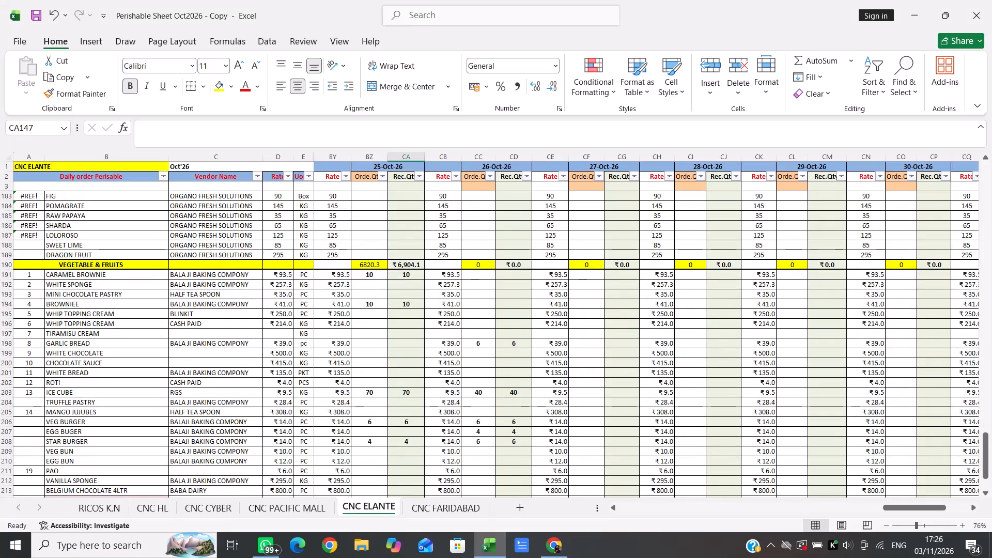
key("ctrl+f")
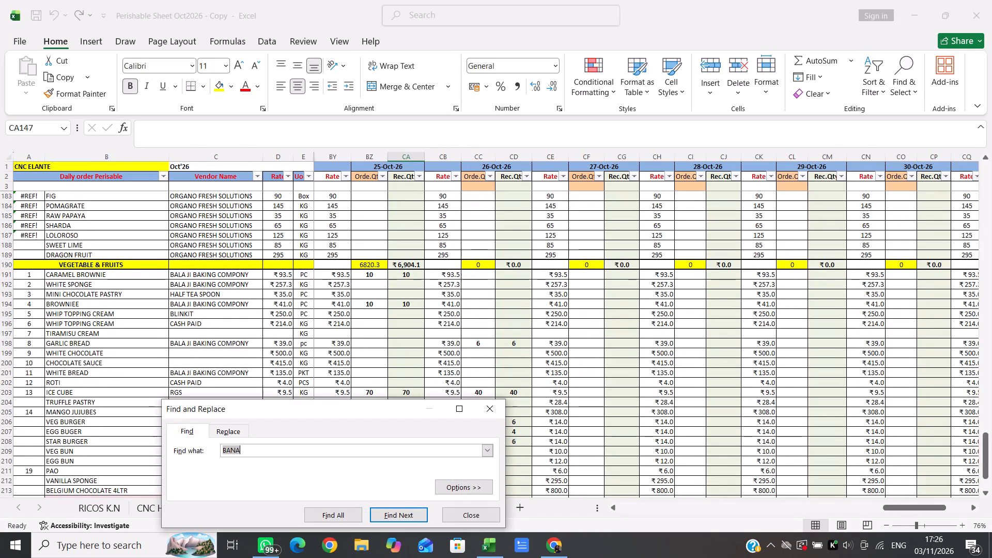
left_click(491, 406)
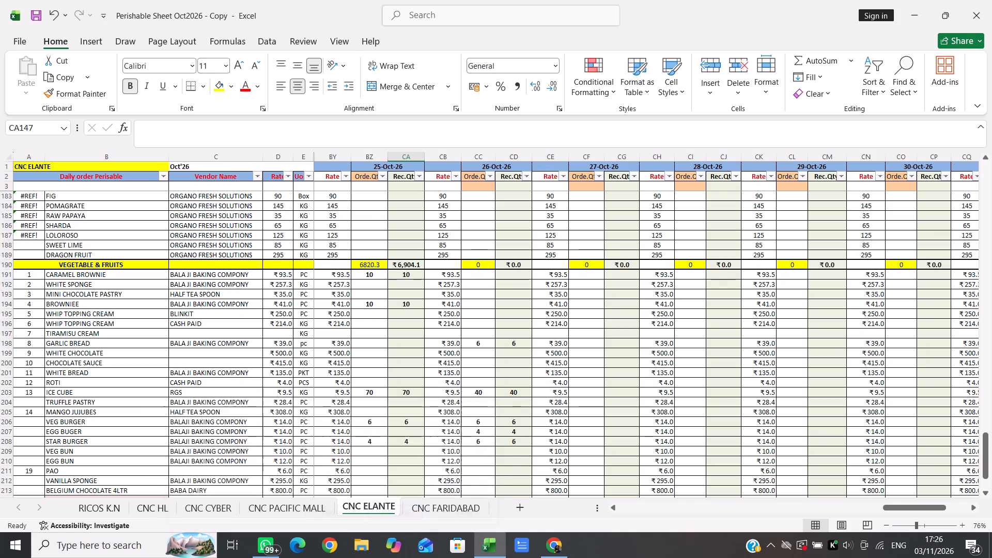
Undo the last two quantity changes made to MUSHROOM BUTTON for 25-Oct-26, received and ordered.
key("ctrl+z")
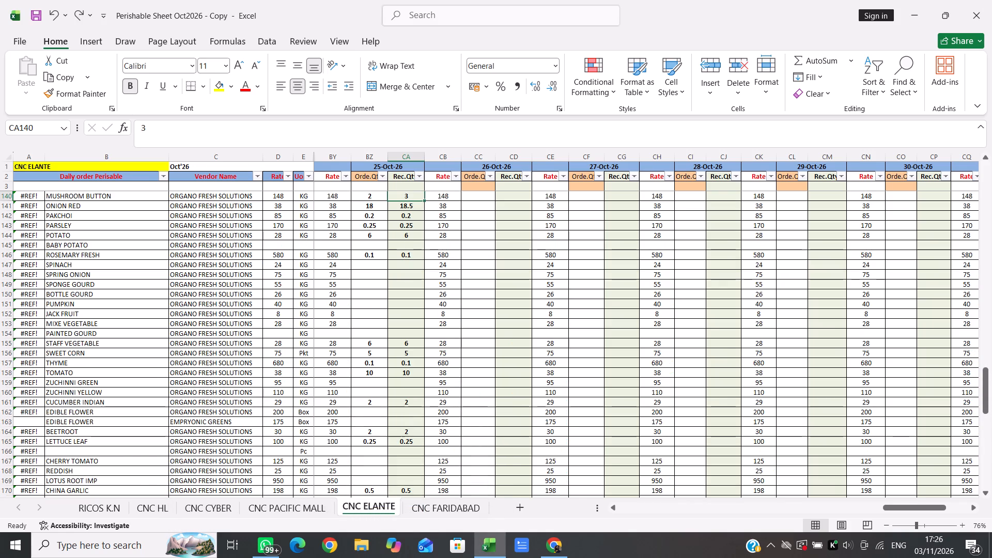
scroll(433, 328, "up", 1)
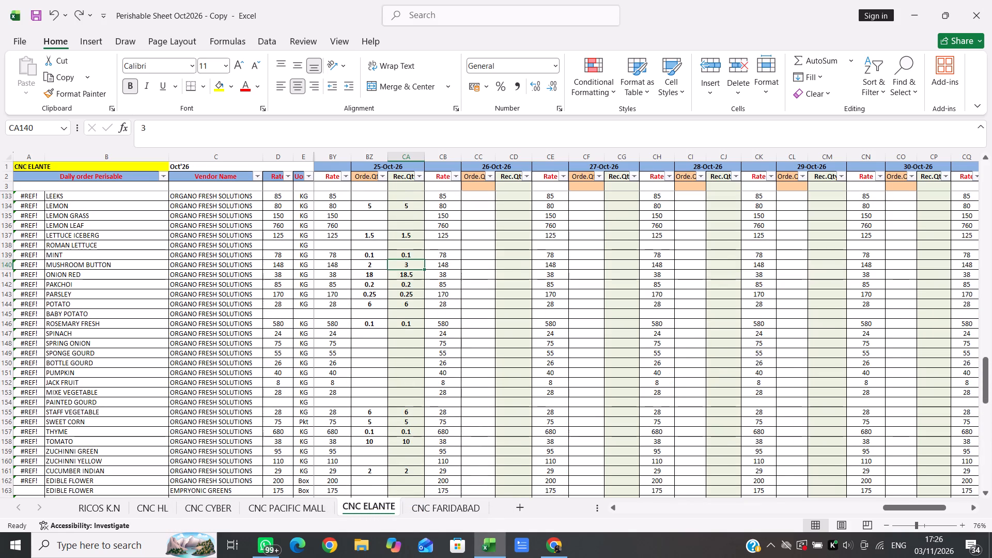
key("ctrl+z")
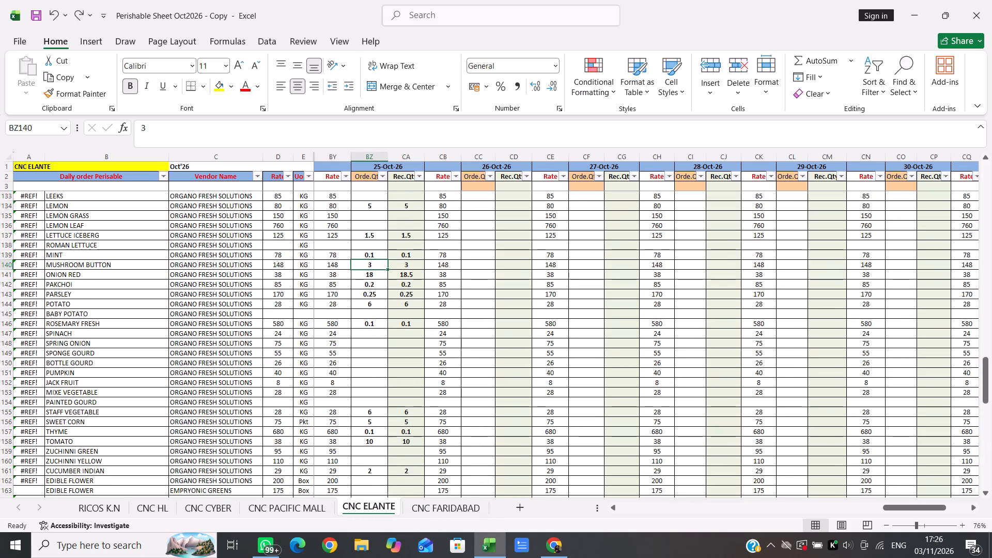
Search the sheet for "BEE" and go to the BEETROOT row's ordered quantity for 25-Oct-26 to check it.
left_click(386, 293)
key("ctrl+f")
key("BackSpace")
key("BackSpace")
key("BackSpace")
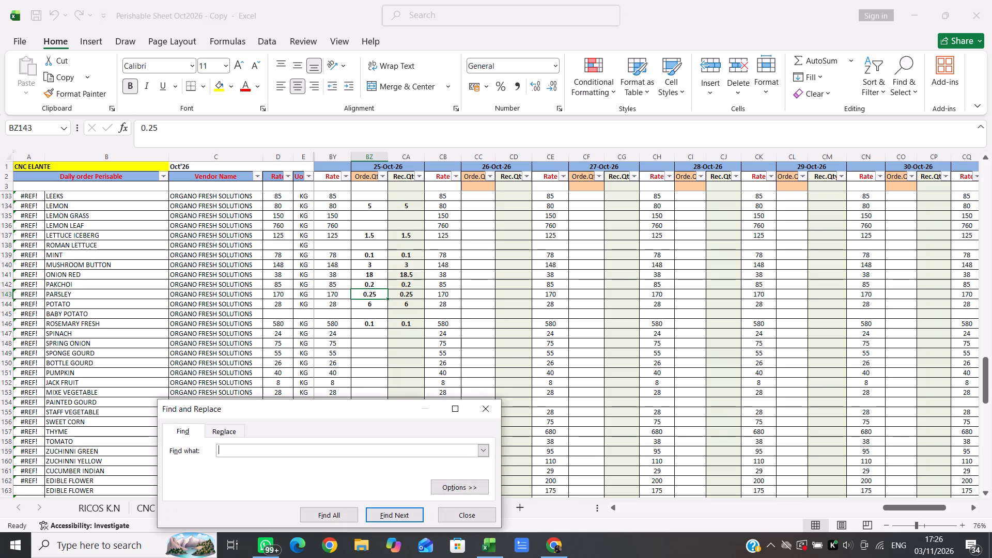
type("BEE")
key("Return")
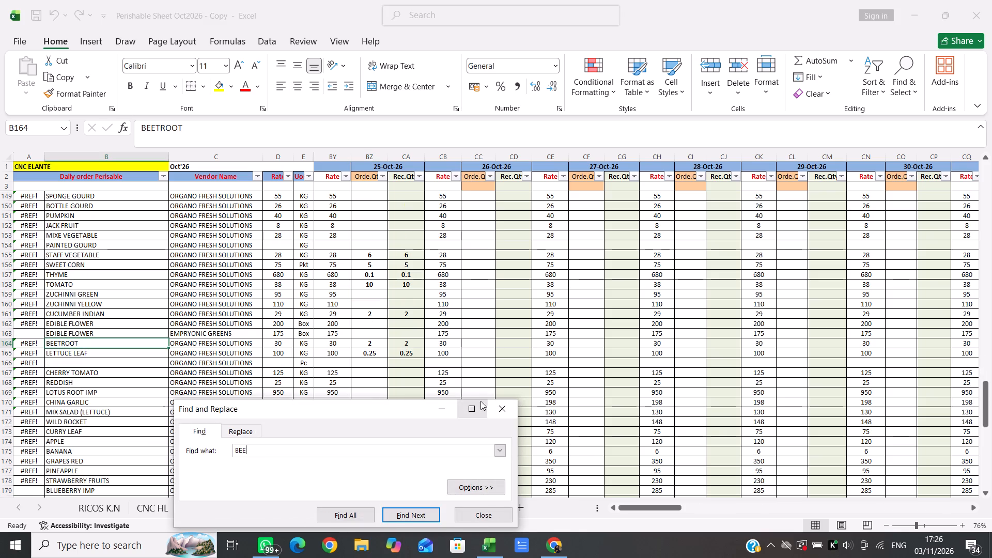
left_click(501, 403)
key("Right")
key("Right")
key("Right")
key("Right")
key("Right")
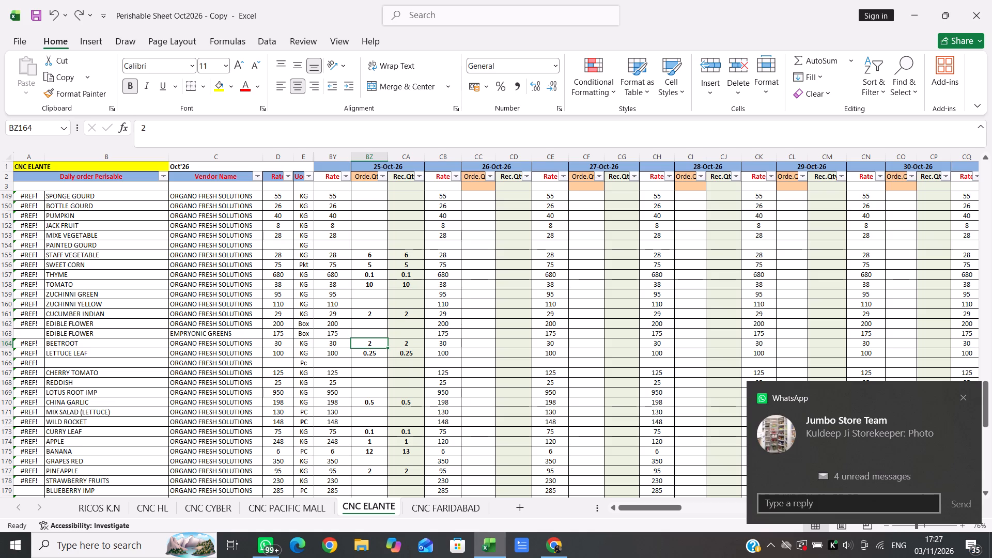
Highlight the EMPRYONIC GREENS vendor cell of the EDIBLE FLOWER row with yellow fill.
left_click(201, 335)
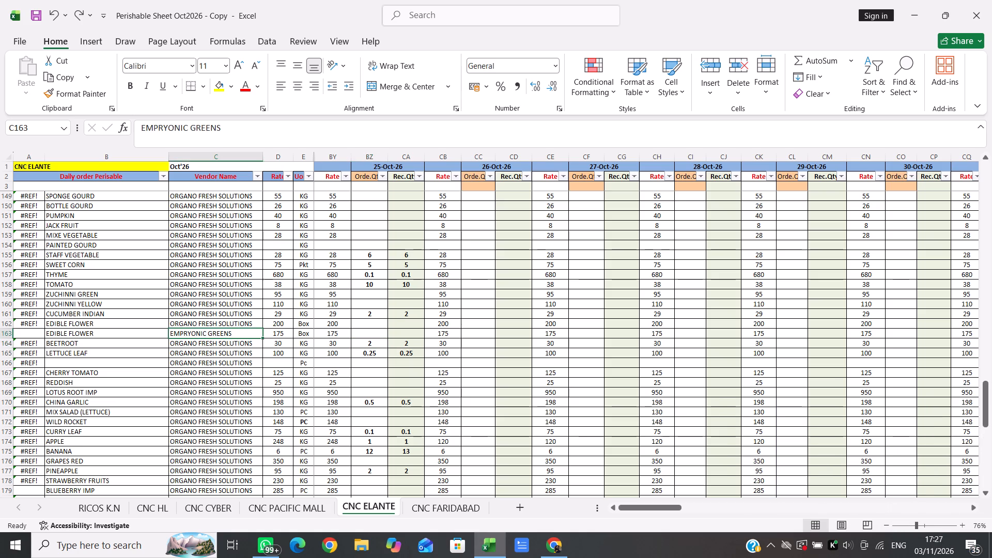
left_click(218, 90)
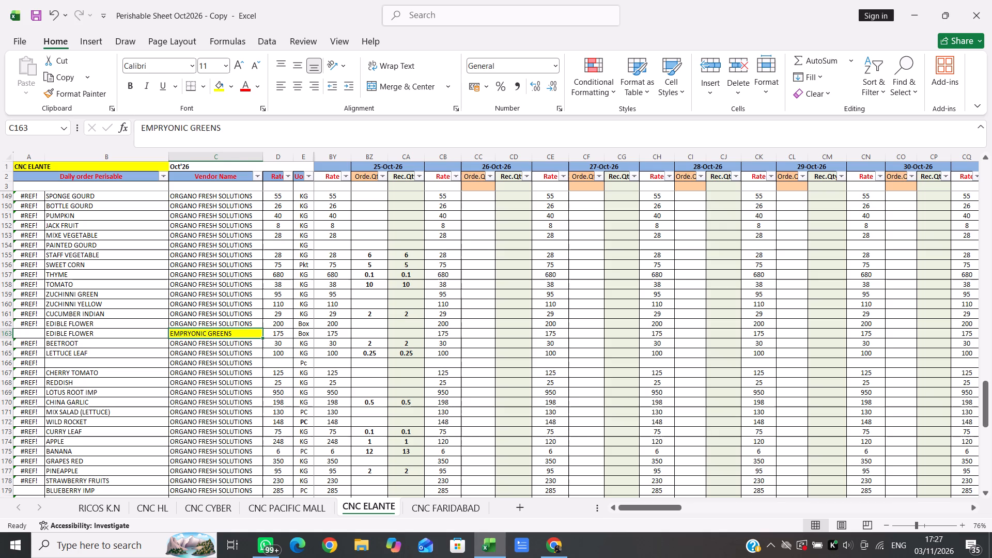
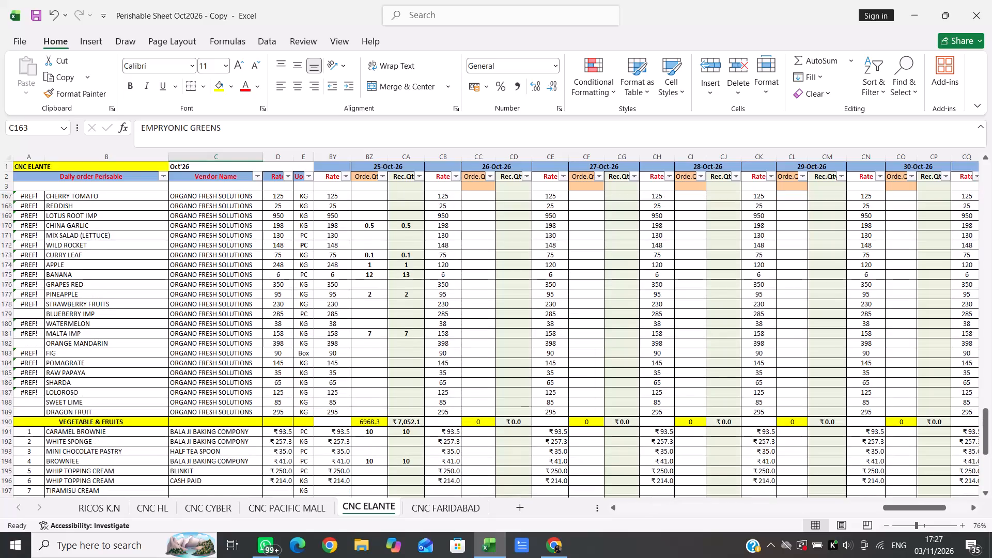
Search the sheet for "BEE" and go to the BLINKIT vendor's BEETROOT row, moving across to its 25-Oct-26 entries.
scroll(358, 348, "up", 1)
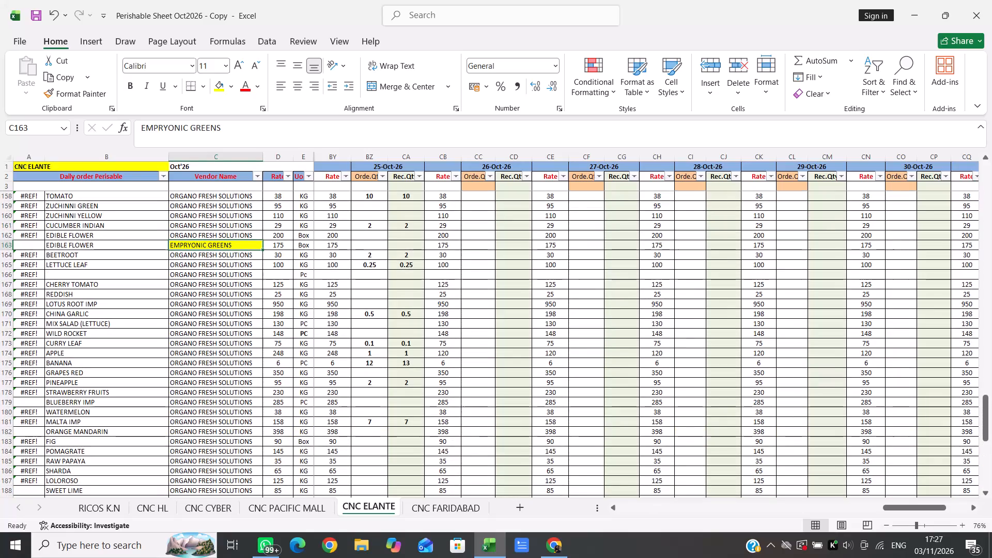
key("ctrl+f")
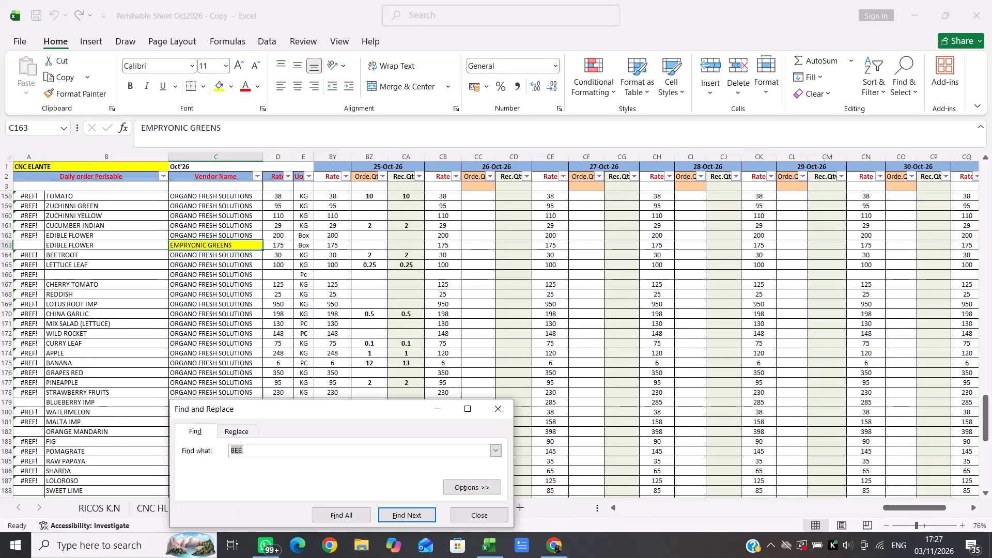
key("Return")
key("Return")
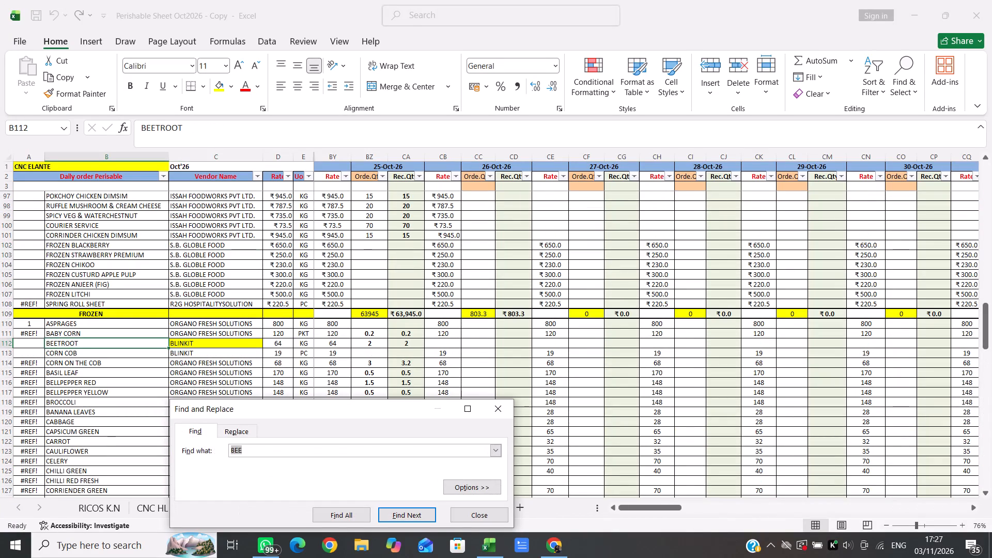
left_click(498, 407)
key("Right")
key("Right")
key("Right")
key("Right")
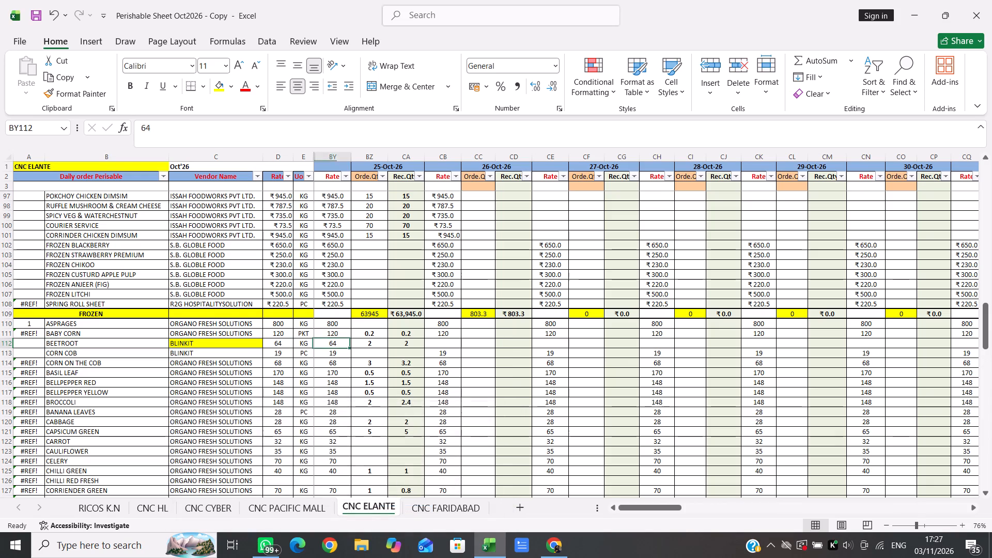
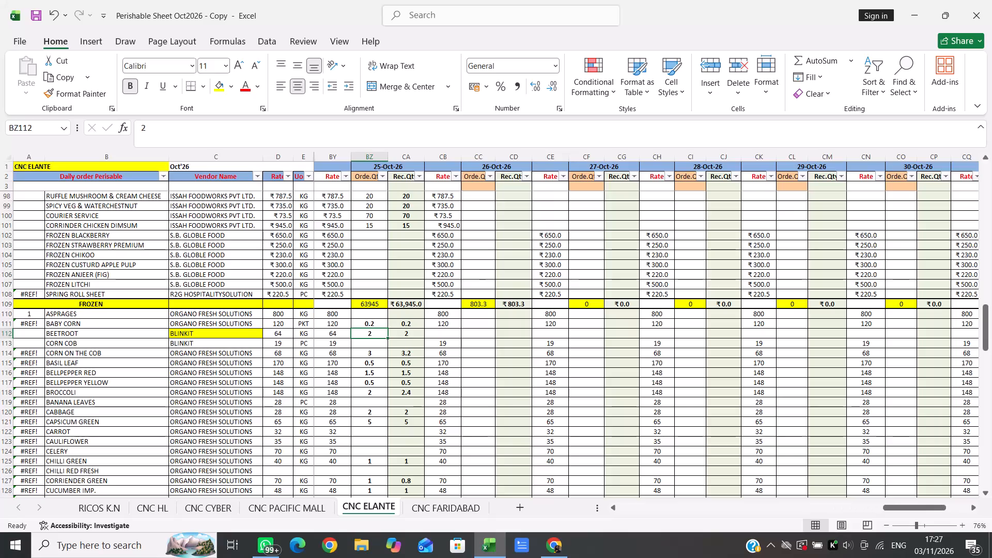
Highlight the 25-Oct-26 ordered quantity in the BLINKIT vendor's BEETROOT row with a yellow fill.
left_click(218, 89)
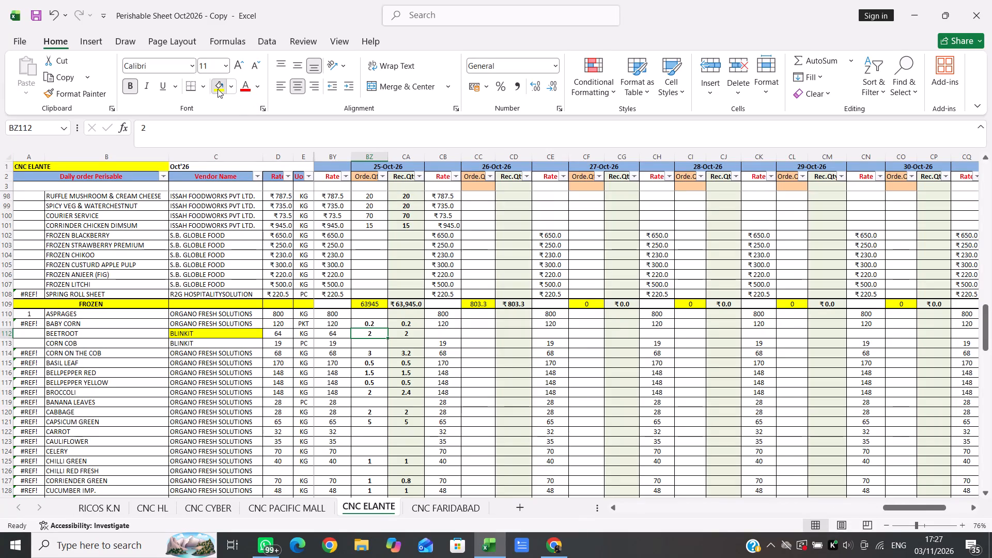
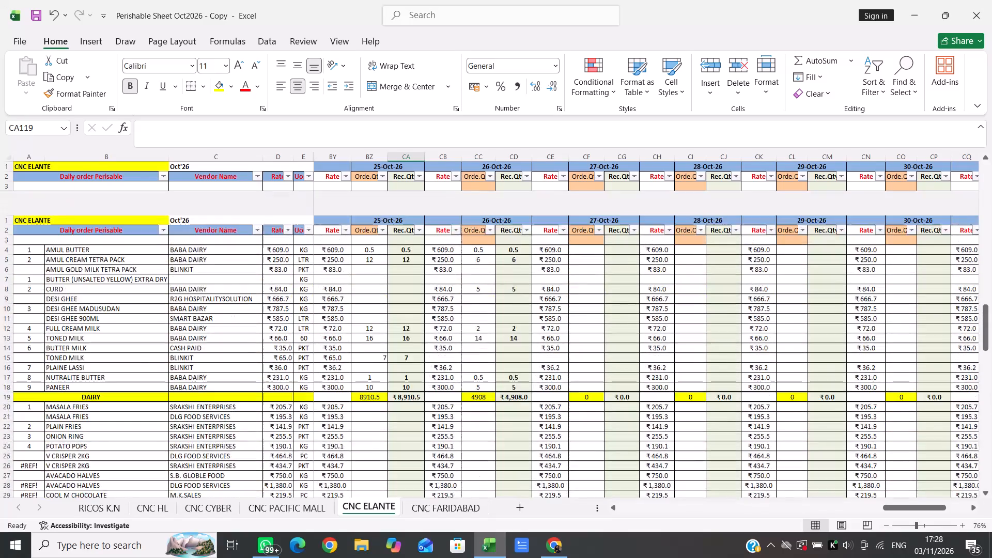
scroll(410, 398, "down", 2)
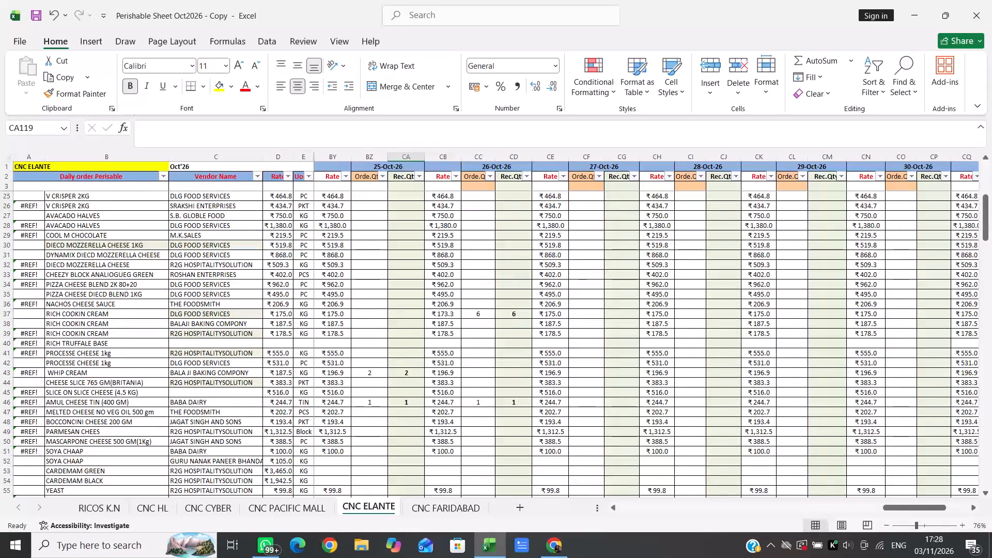
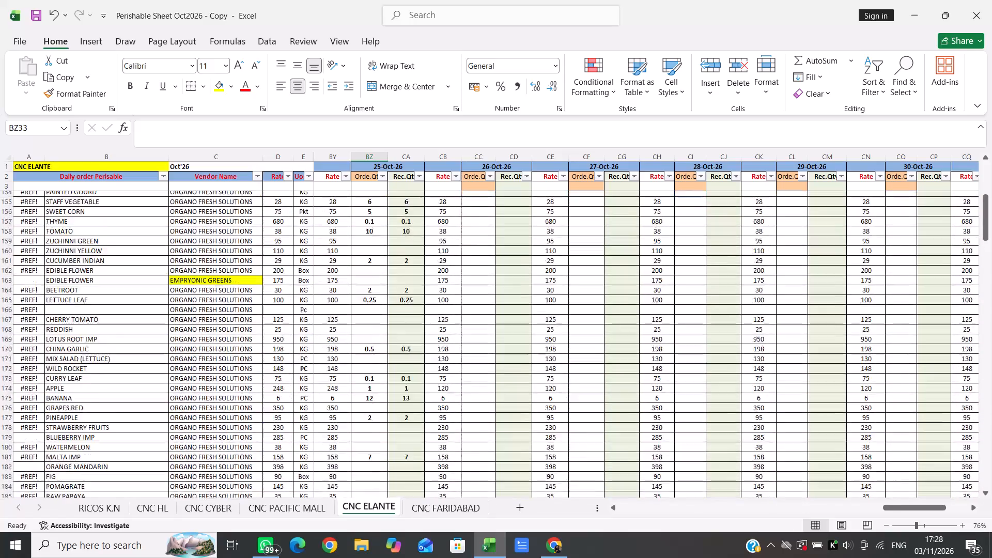
Hide the 25-Oct-26 rate, ordered quantity and received quantity columns (BY to CA) in the CNC ELANTE sheet.
scroll(376, 256, "up", 20)
scroll(376, 256, "up", 5)
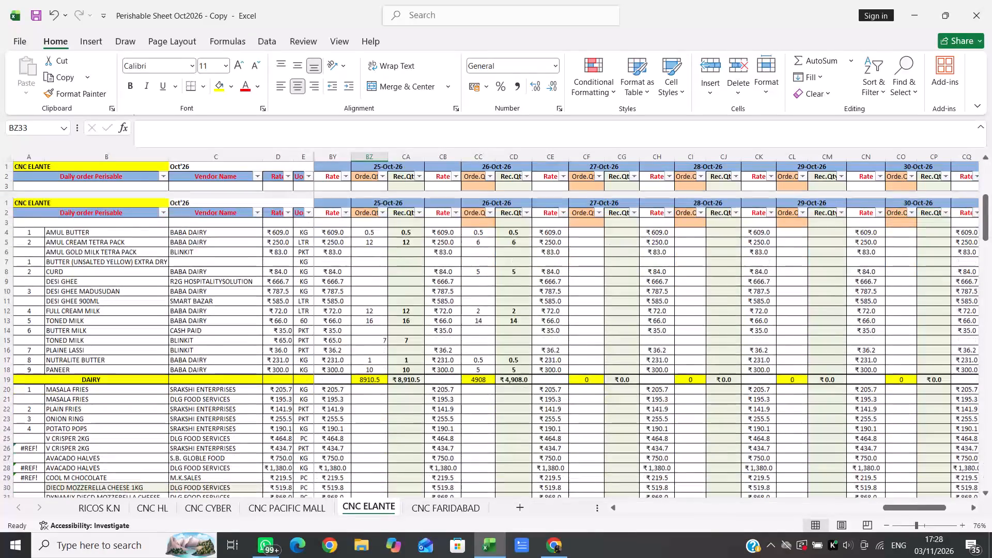
left_click(331, 161)
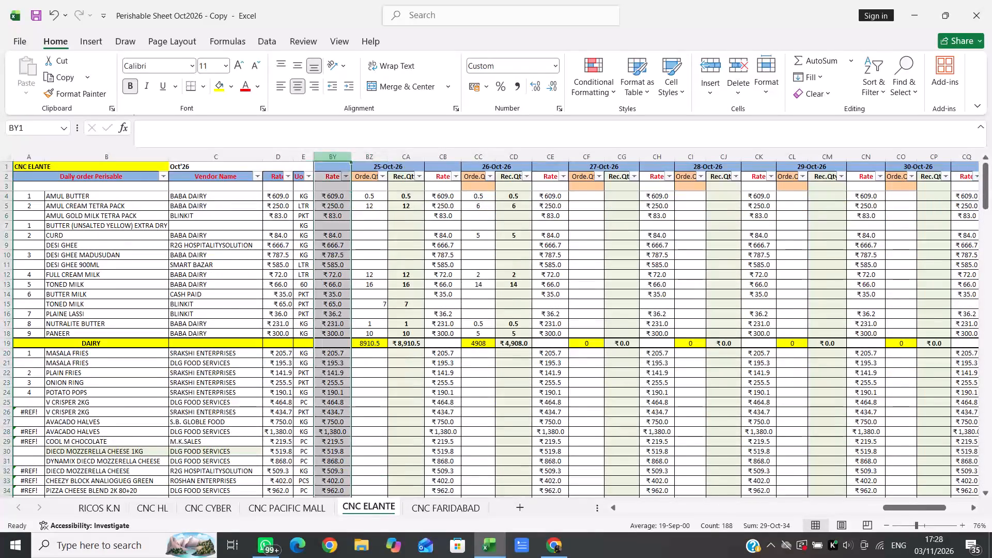
key("shift+Right")
right_click(331, 161)
left_click(331, 161)
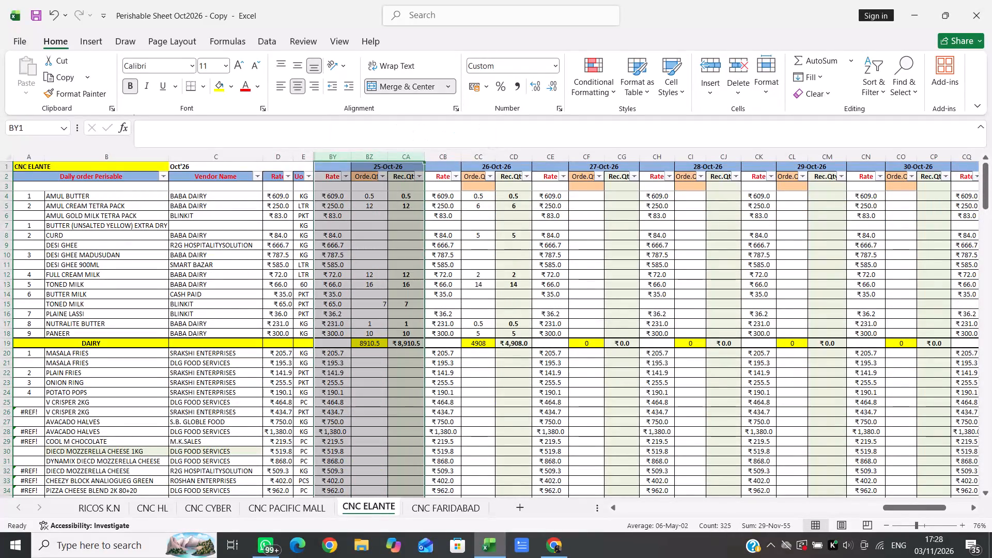
right_click(359, 156)
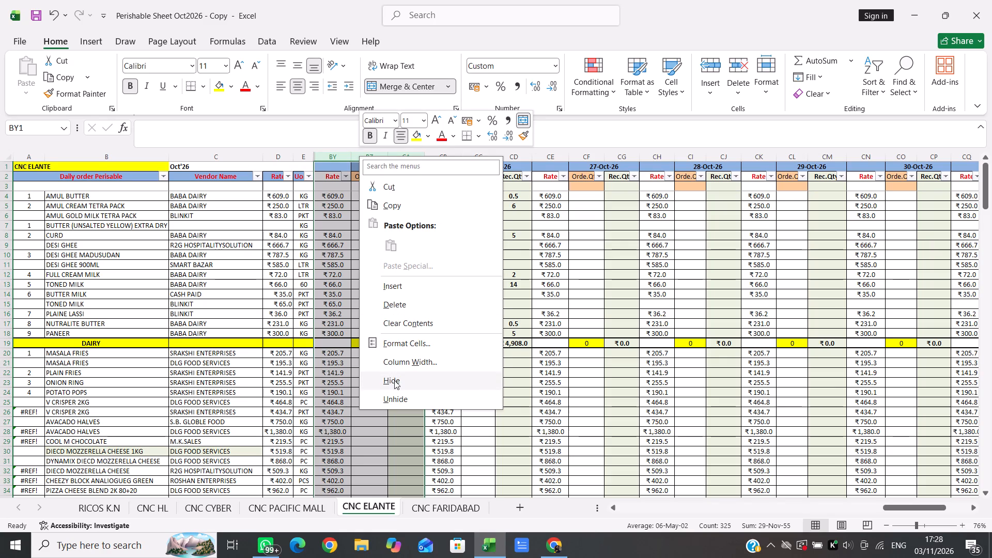
left_click(394, 380)
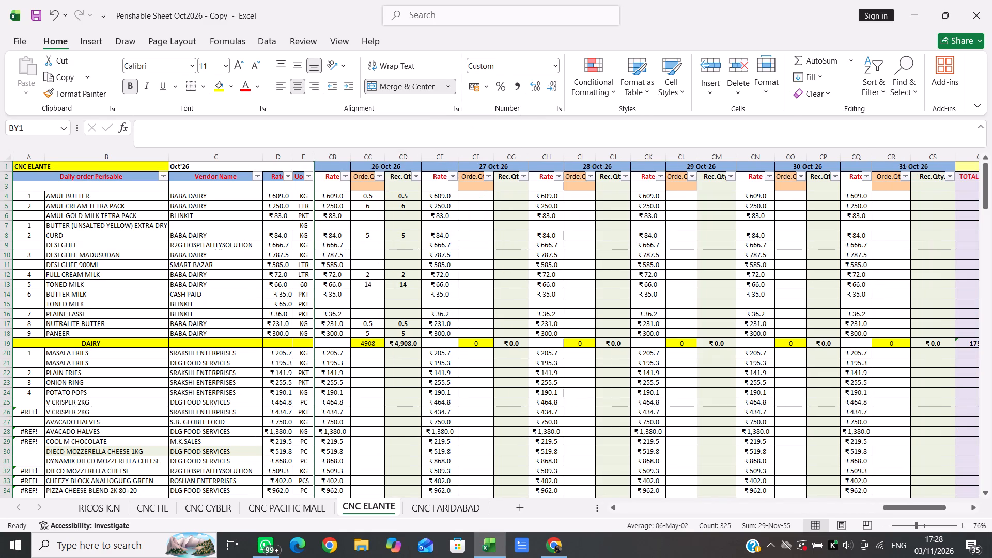
Go through the 26-Oct-26 ordered and received quantities down to the ORGANO FRESH SOLUTIONS vegetable rows.
scroll(366, 304, "down", 2)
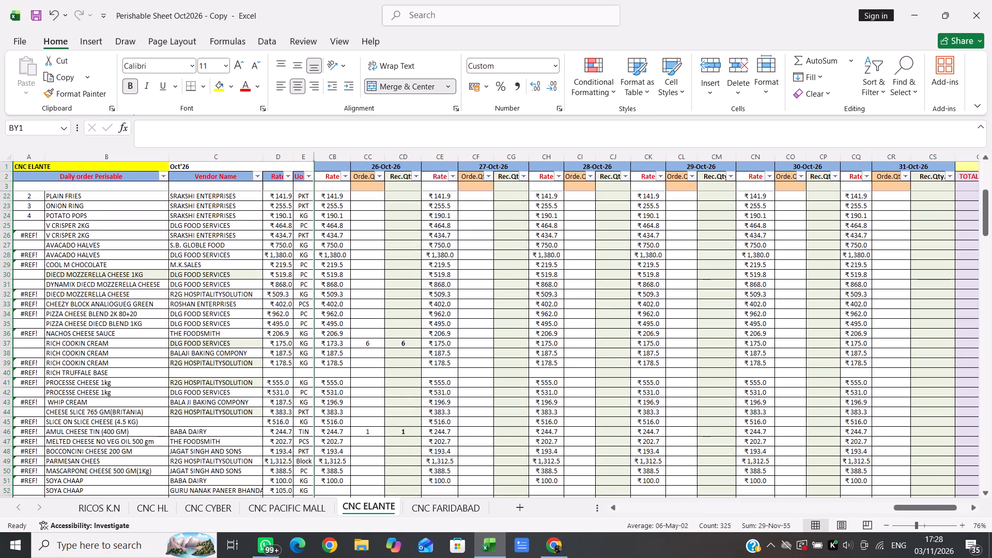
left_click(363, 287)
scroll(363, 287, "down", 7)
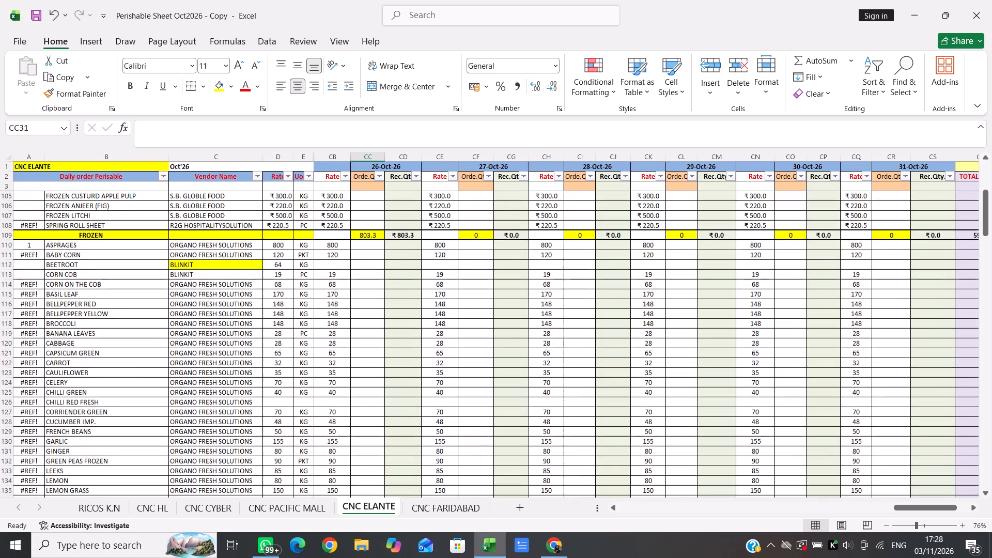
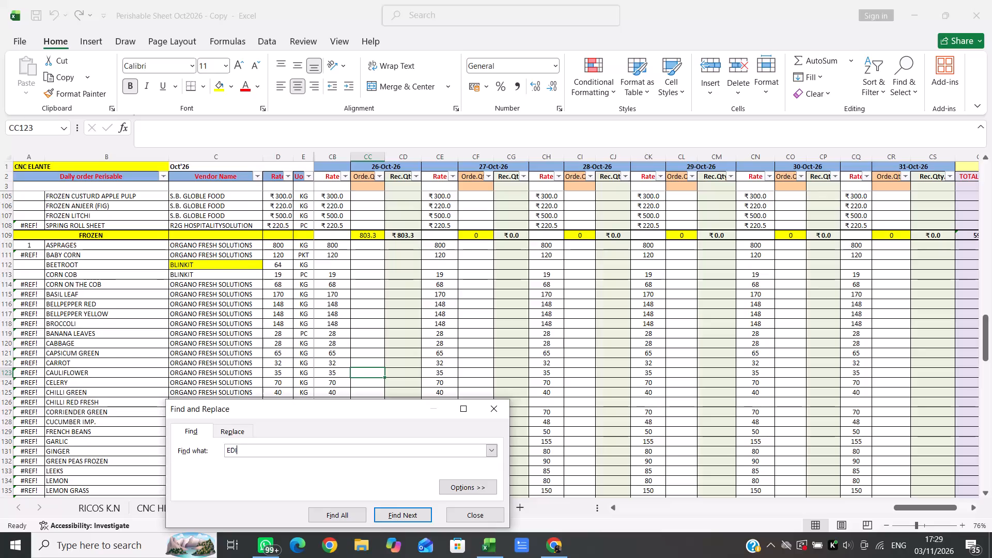
Search the sheet for "EDI" and go to the 26-Oct-26 ordered quantity of EDIBLE FLOWER from EMPRYONIC GREENS.
key("Return")
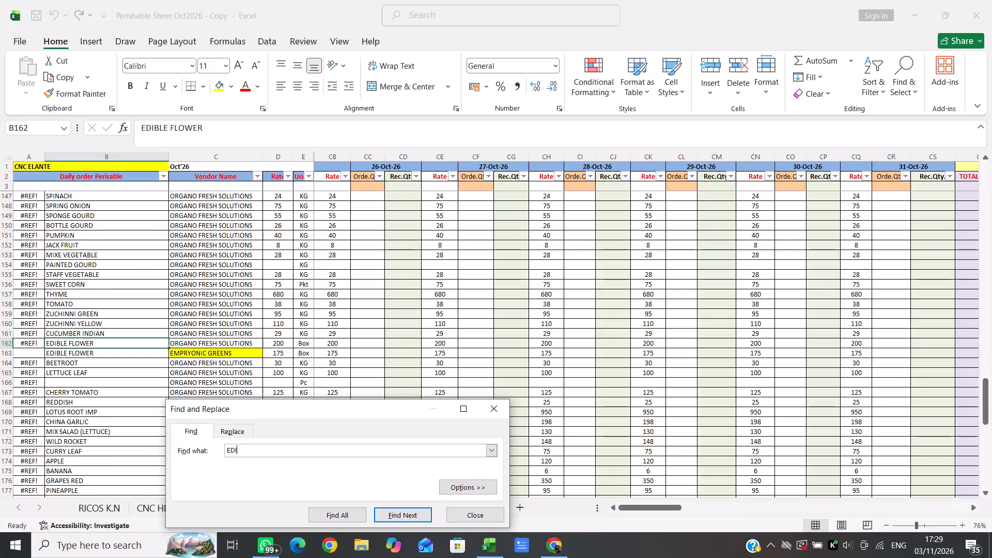
left_click(492, 411)
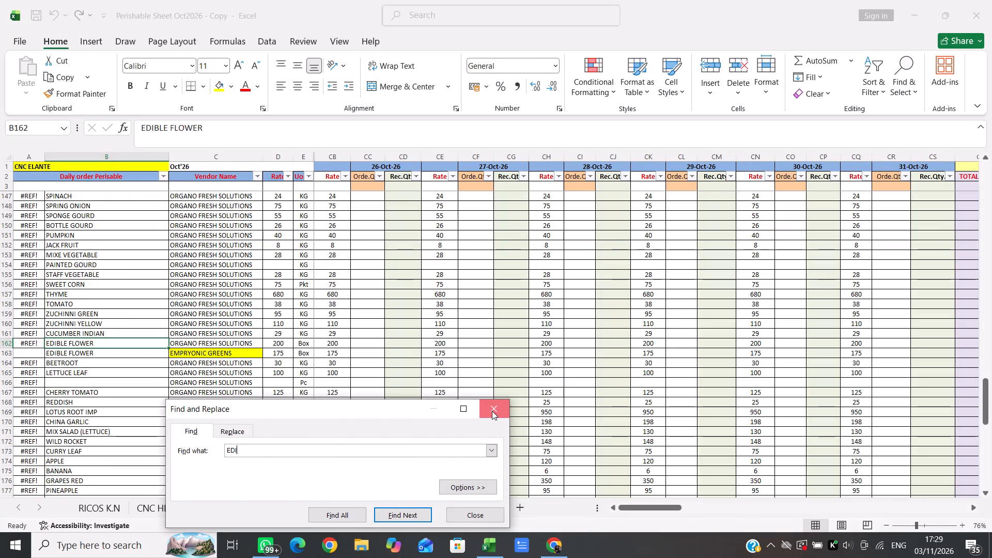
key("Down")
key("Right")
key("Right")
key("Right")
key("Right")
key("Right")
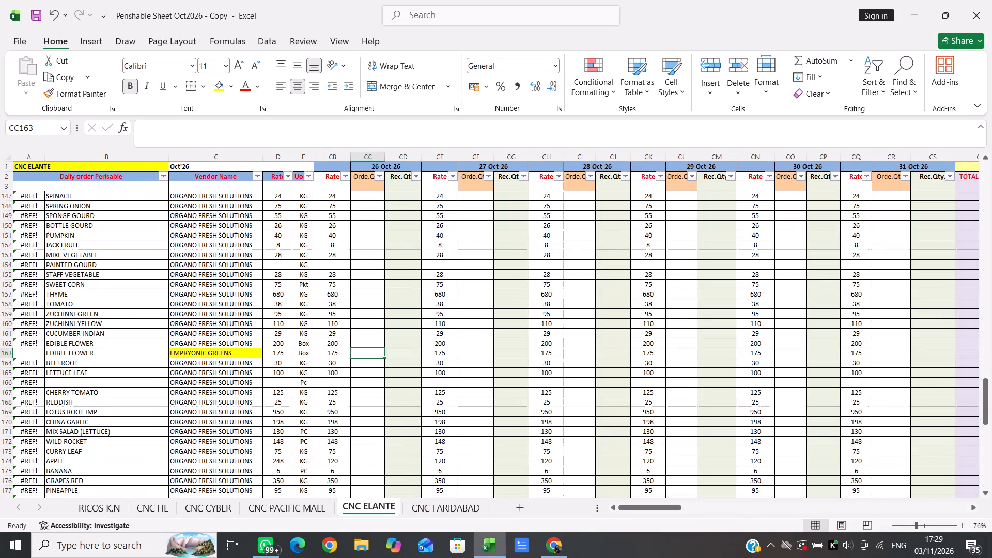
scroll(492, 411, "right", 1)
scroll(492, 411, "left", 1)
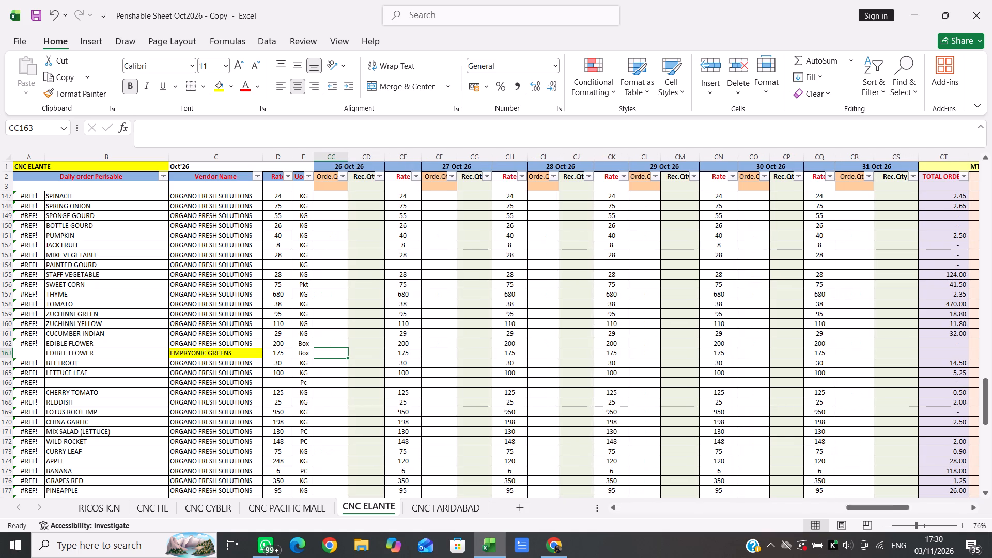
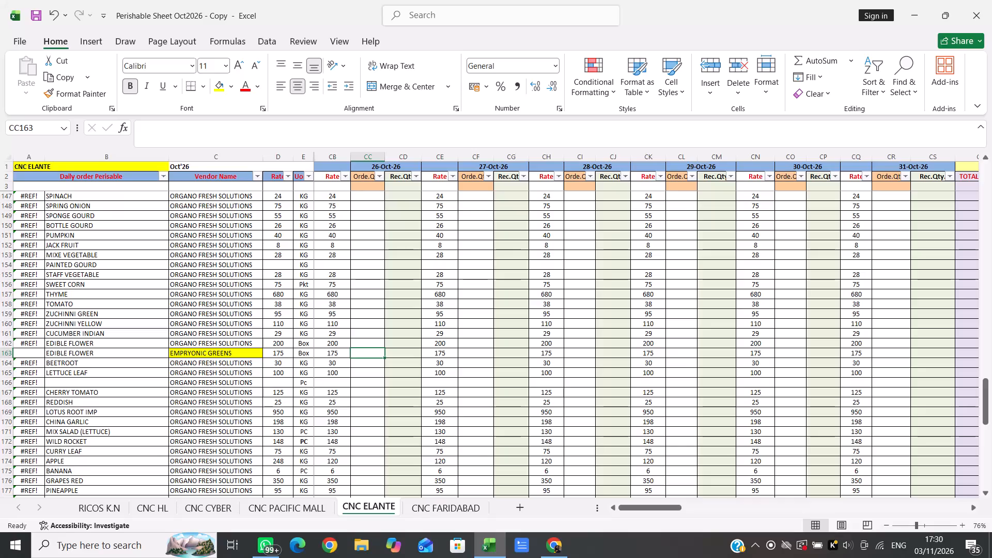
Select the rate of EDIBLE FLOWER from EMPRYONIC GREENS next to its 26-Oct-26 ordered quantity.
left_click(331, 355)
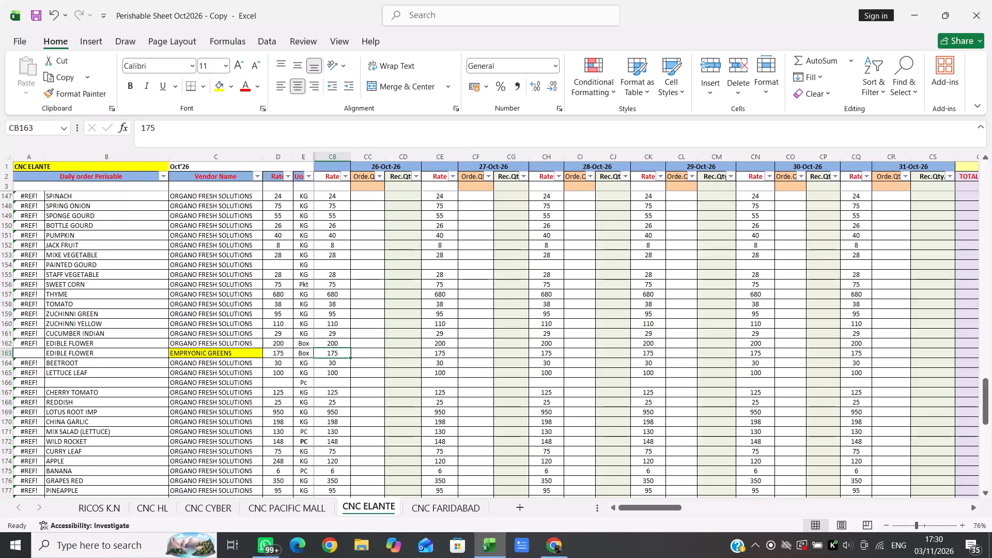
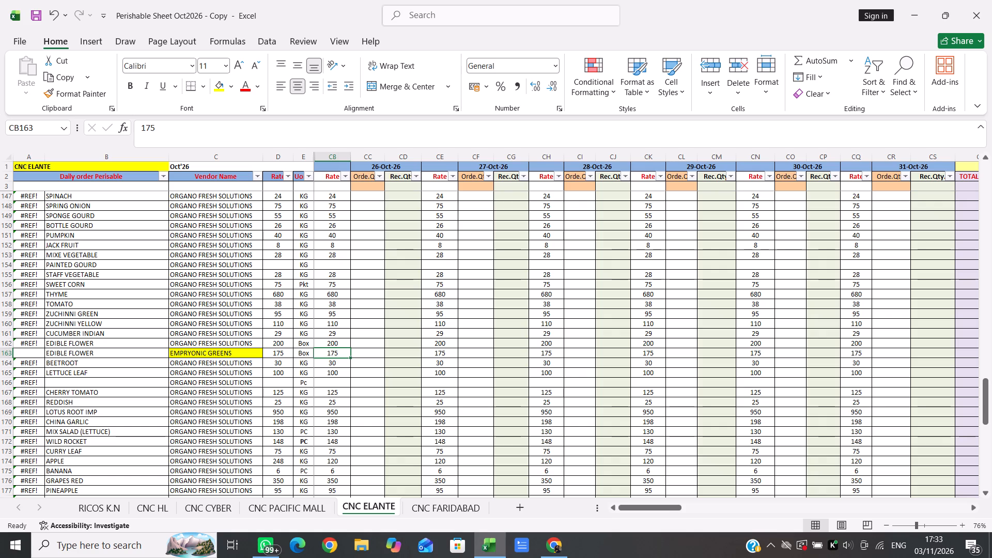
Enter EDIBLE FLOWER as the item name in the blank row below LETTUCE LEAF.
left_click(65, 384)
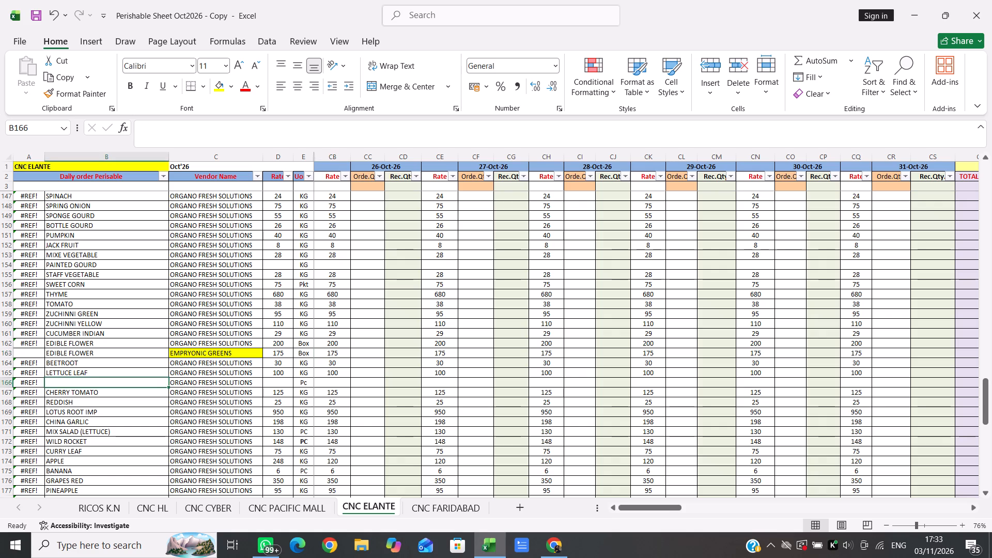
type("EDFI")
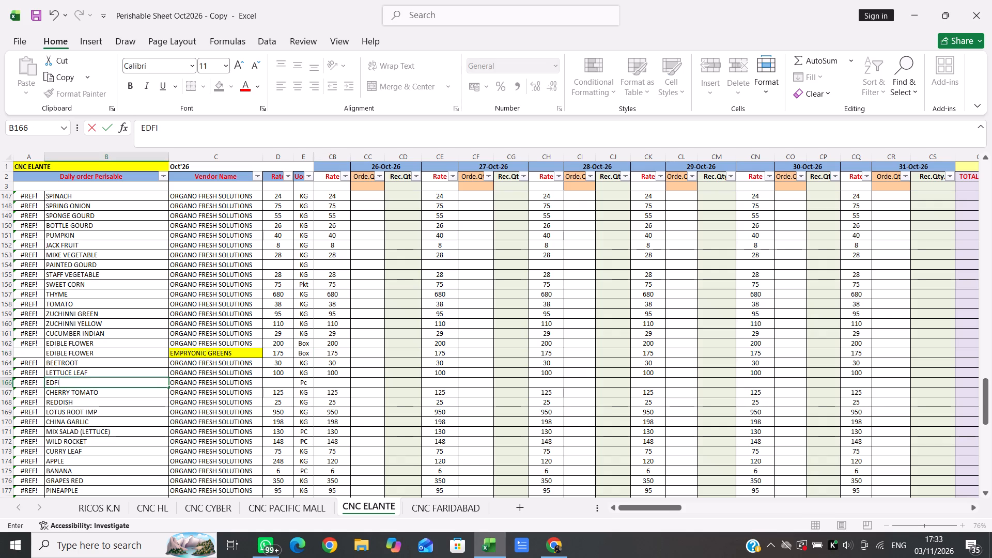
key("BackSpace")
key("BackSpace")
key("i")
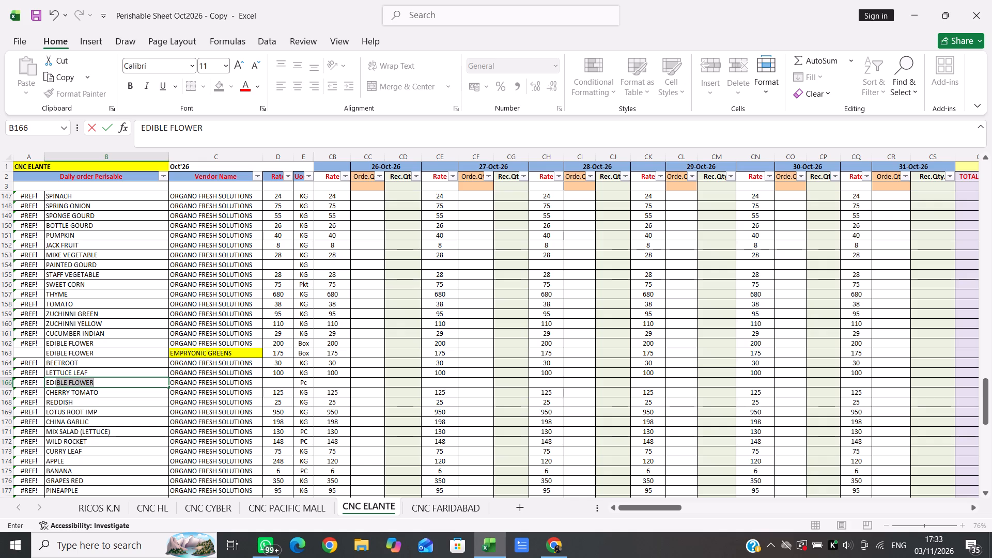
key("b")
key("Right")
key("Right")
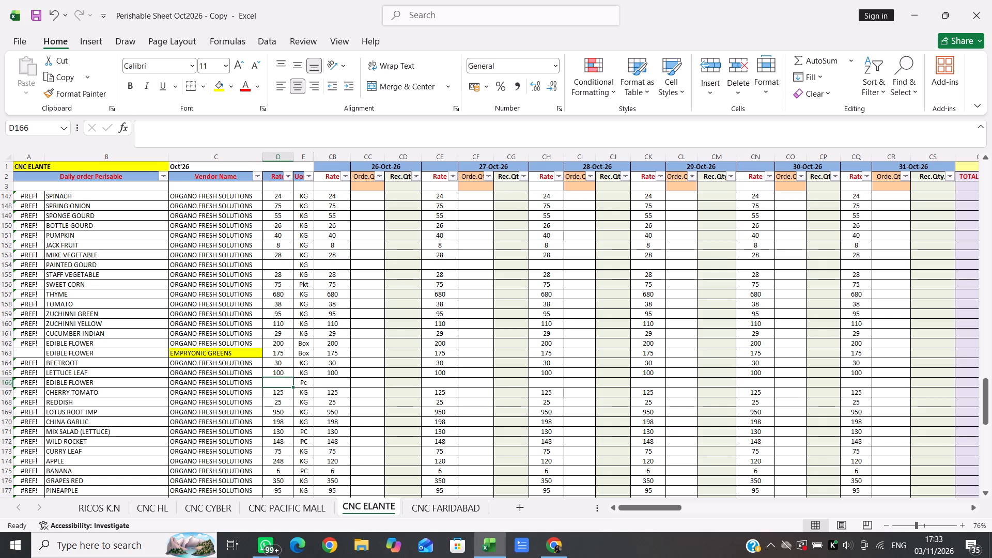
Change the vendor name of the new EDIBLE FLOWER row below LETTUCE LEAF to CASH PAID.
scroll(65, 384, "down", 1)
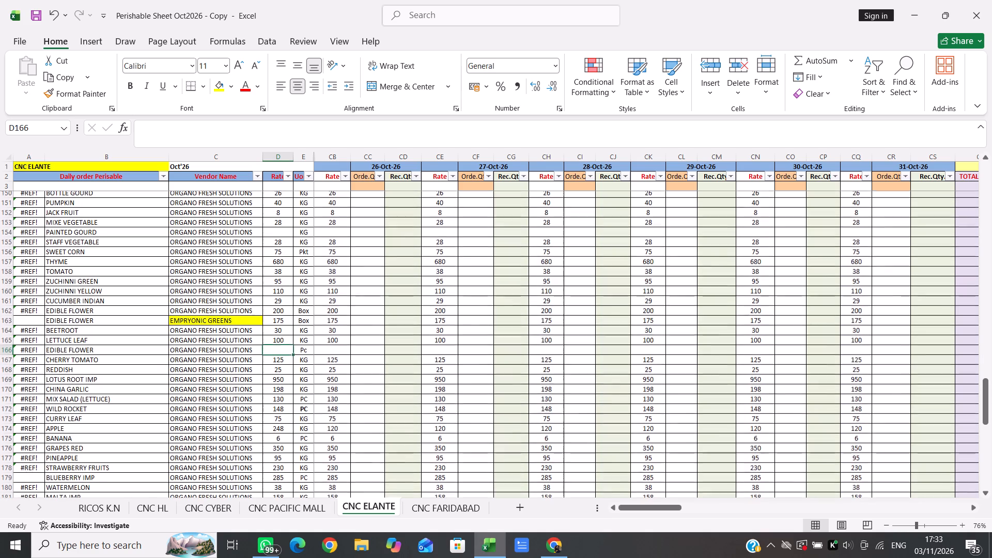
scroll(65, 384, "down", 2)
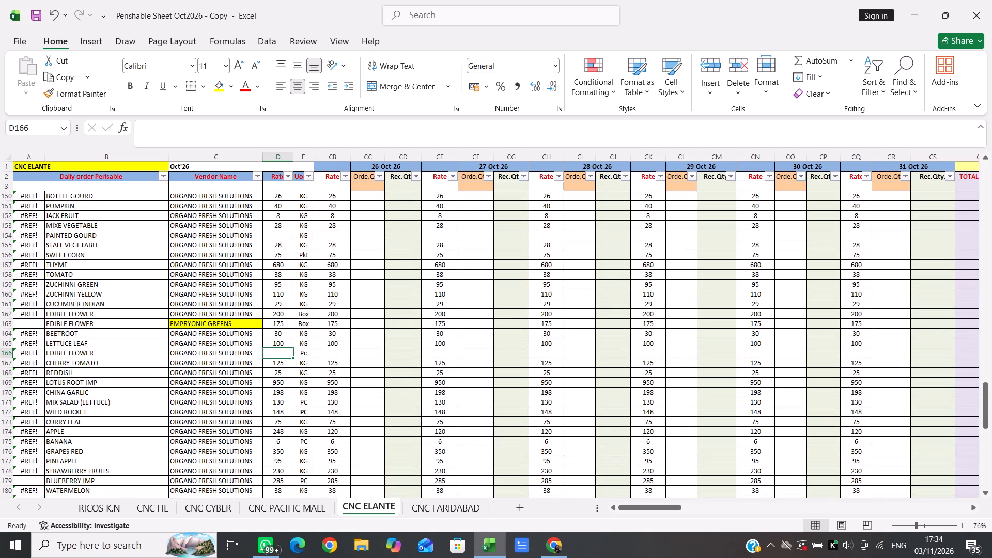
left_click(202, 351)
key("BackSpace")
key("c")
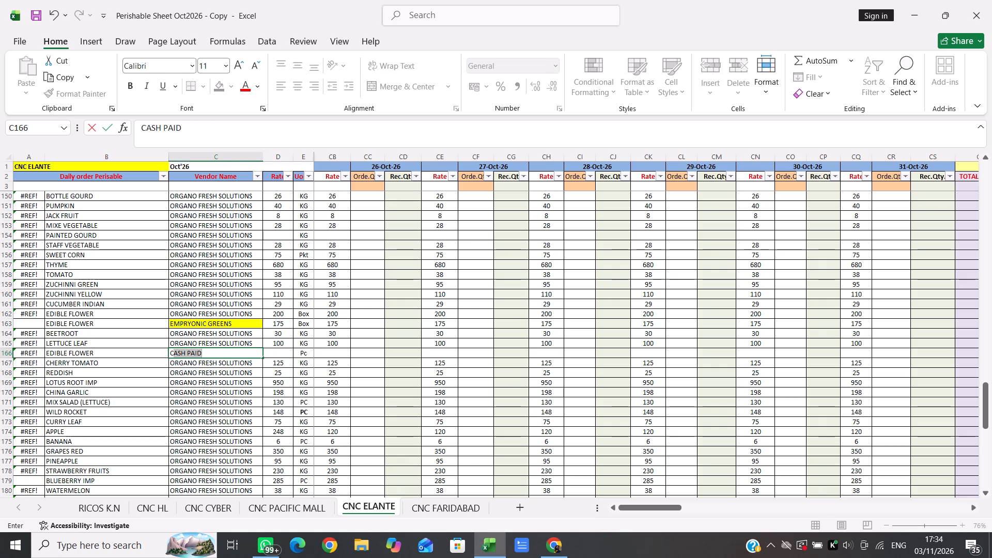
key("Right")
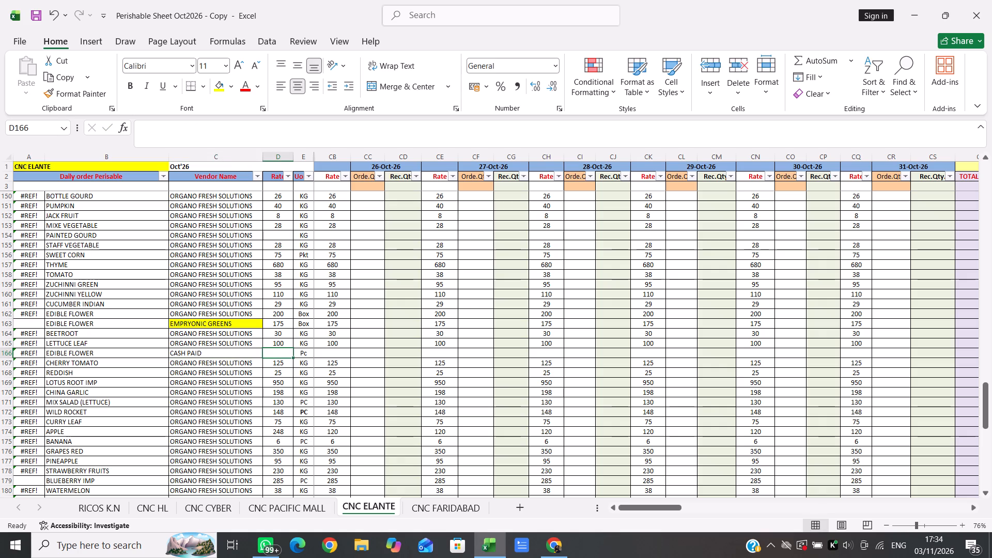
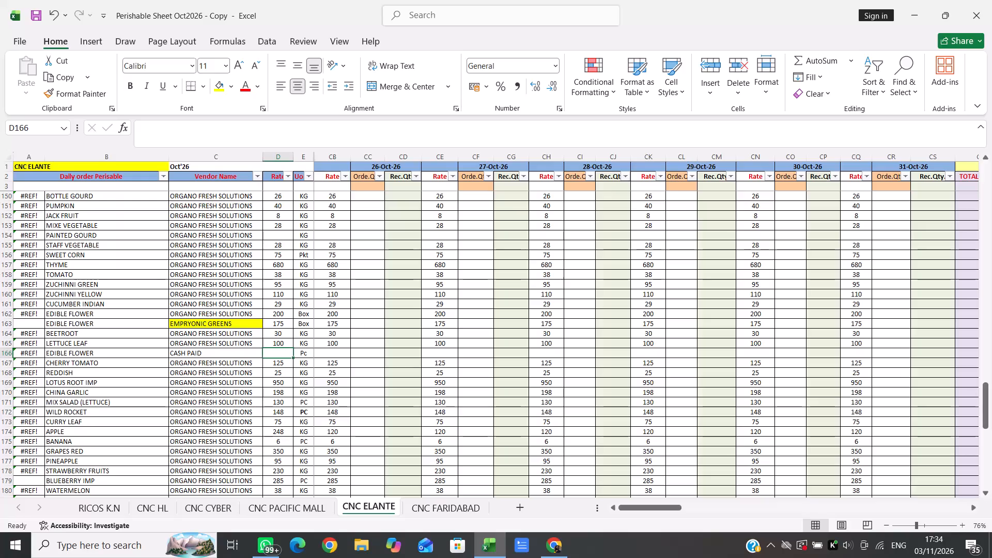
Set the cash-paid EDIBLE FLOWER rate to 125 in both the main rate column and the Rate column just before the 26-Oct-26 quantities.
type("125")
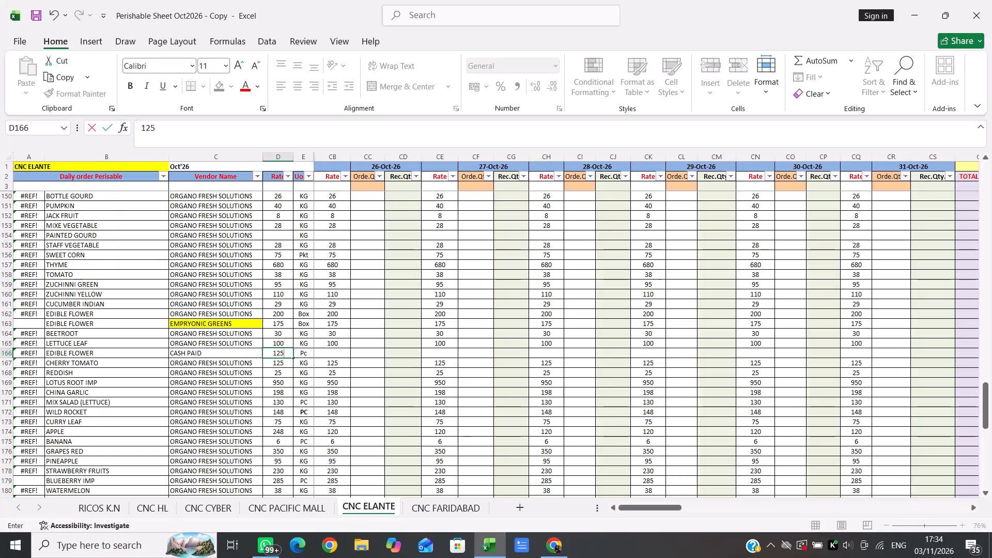
key("Right")
key("Right")
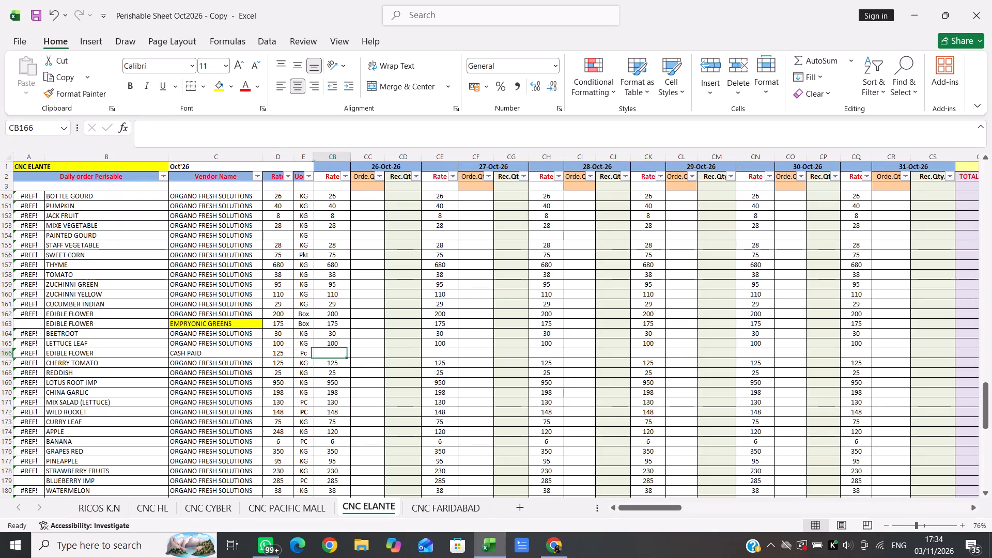
type("125")
key("Right")
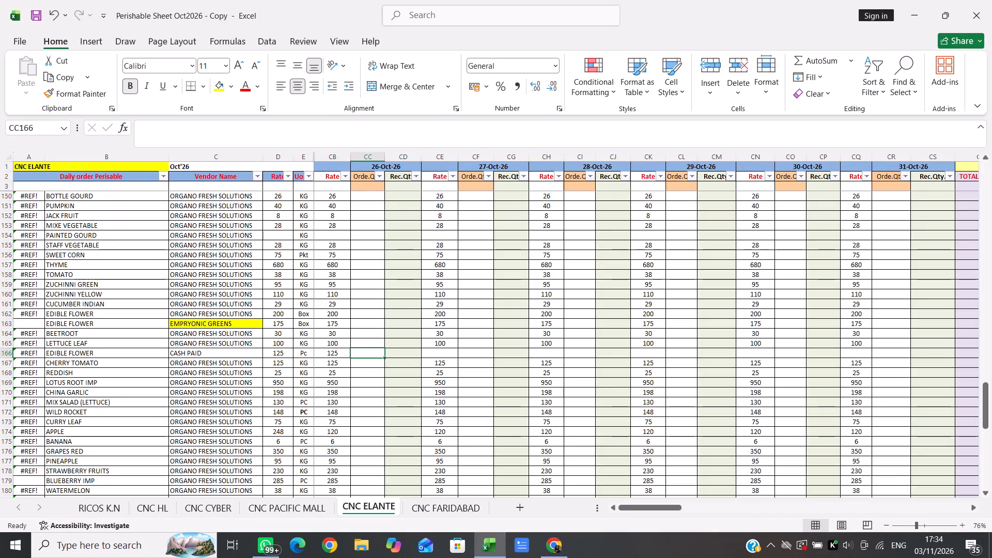
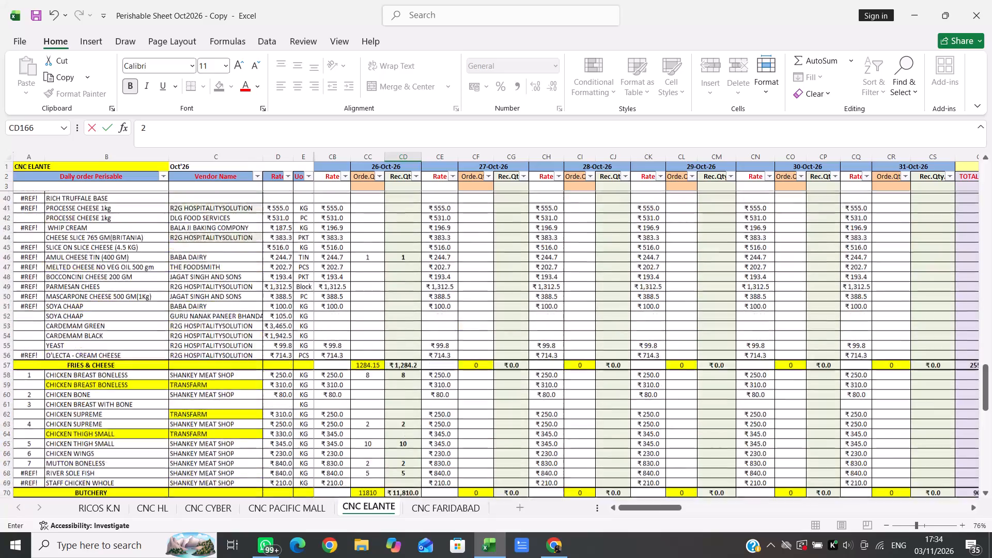
Hide the 26-Oct-26 Rate, order quantity and received quantity columns (CB to CD) in the CNC ELANTE sheet.
scroll(366, 299, "down", 4)
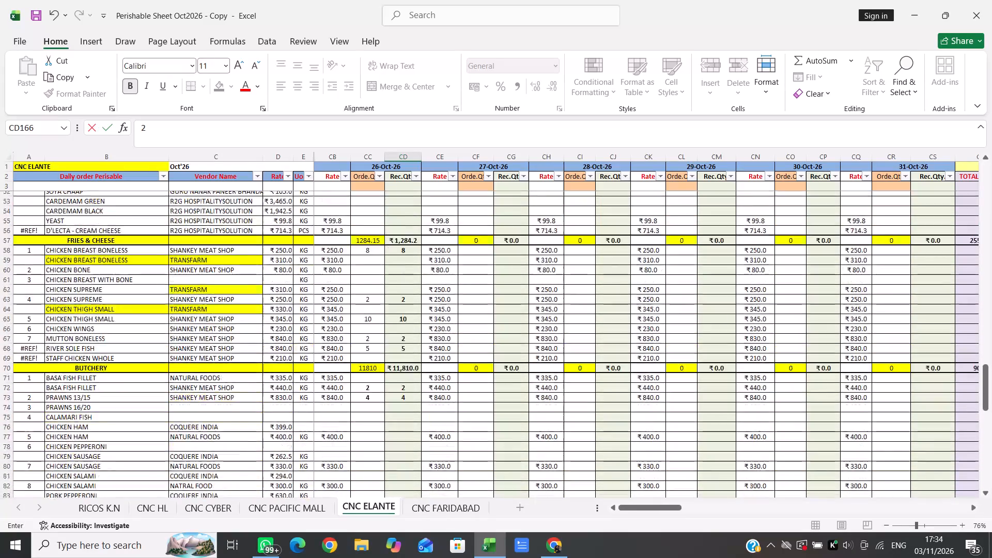
scroll(366, 299, "down", 15)
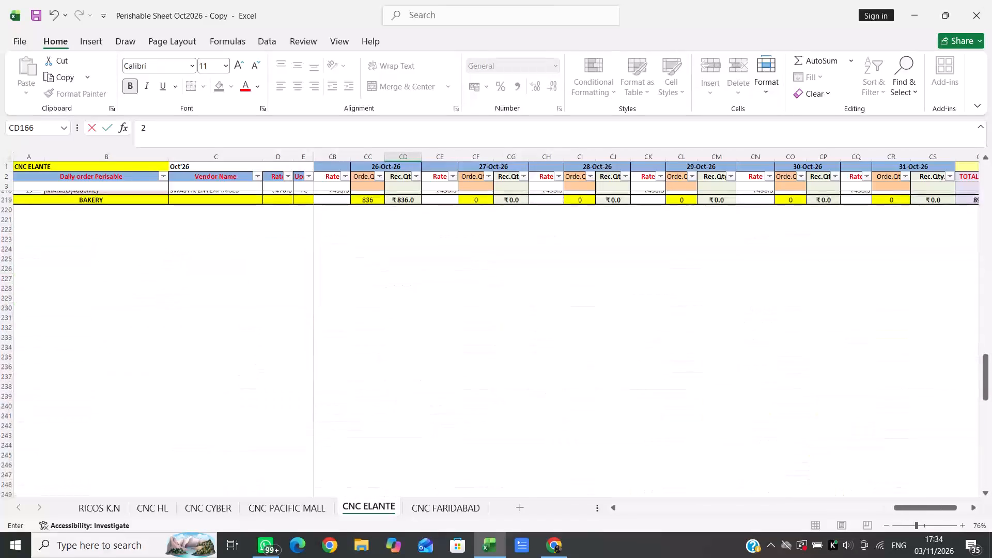
scroll(366, 299, "up", 4)
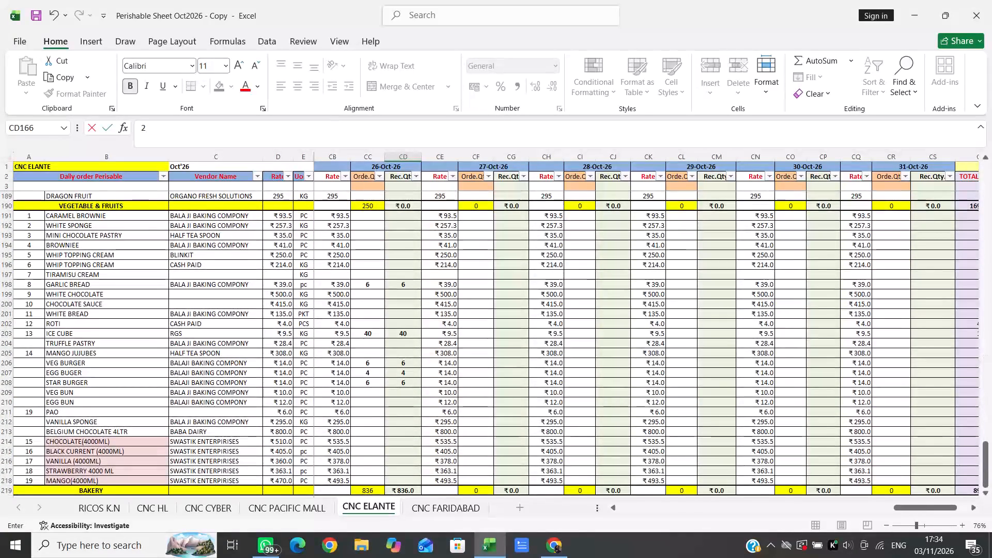
scroll(385, 346, "up", 6)
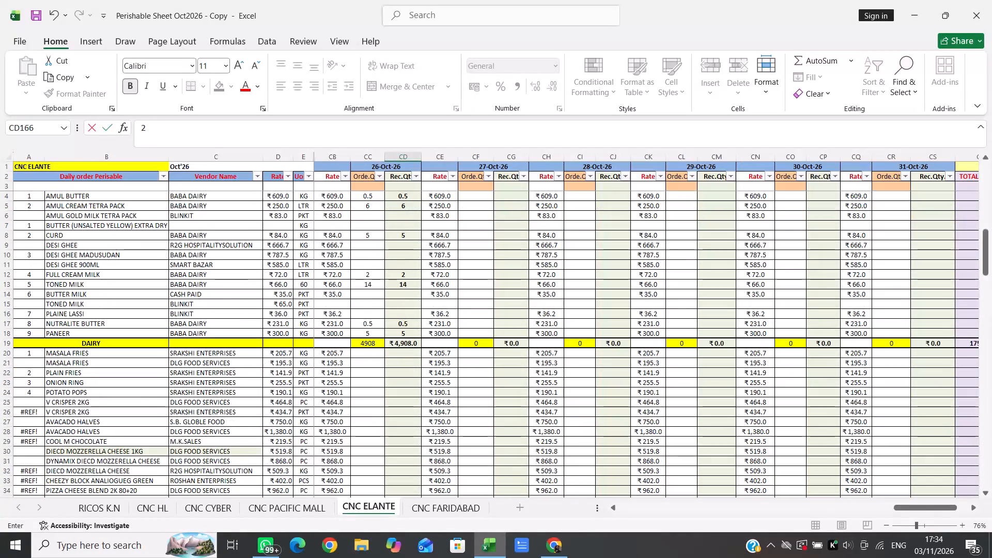
left_click(340, 151)
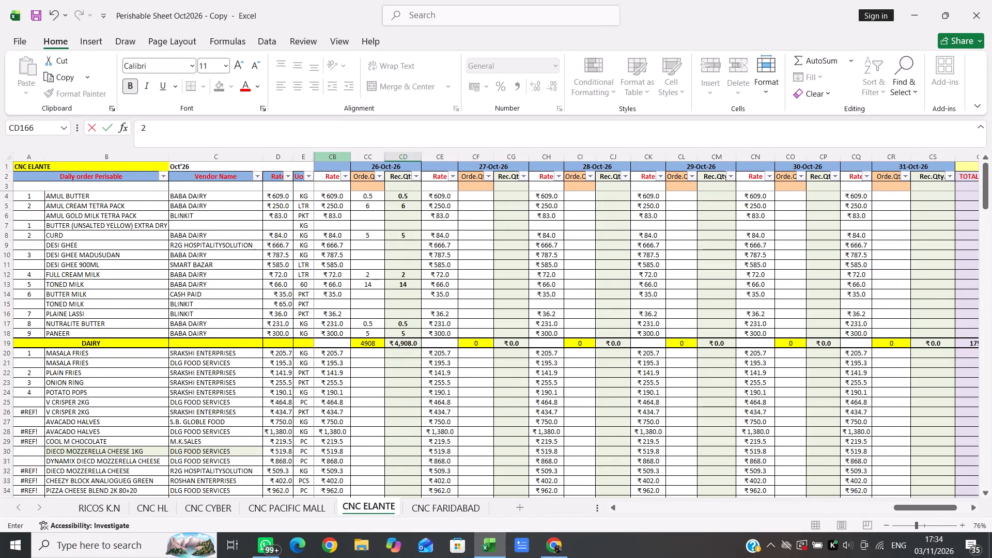
left_click(338, 158)
key("shift+Right")
right_click(338, 158)
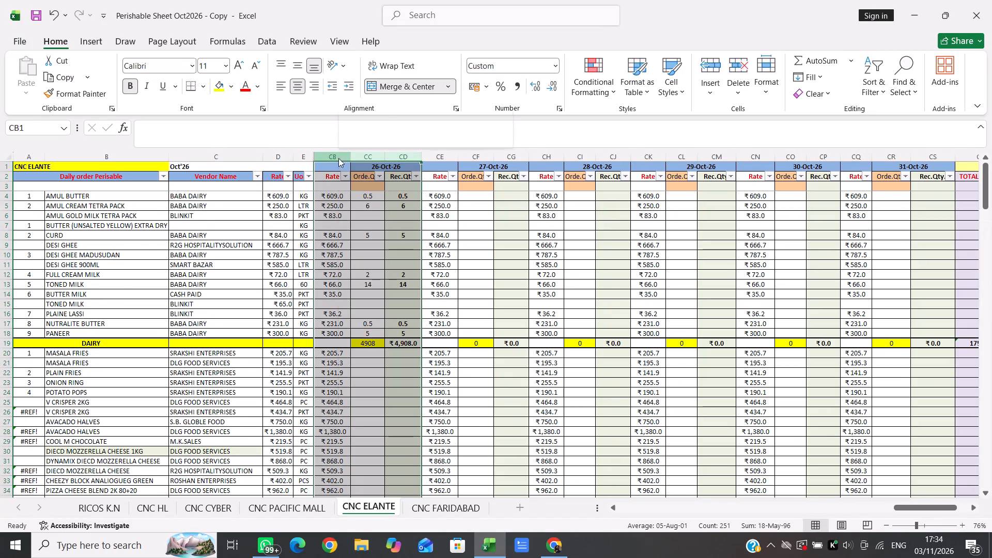
left_click(338, 158)
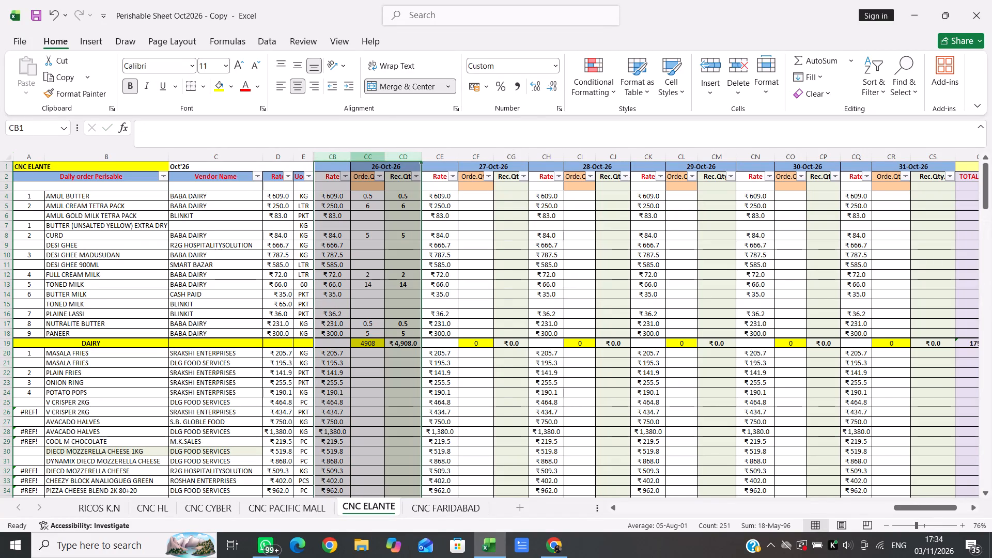
right_click(361, 159)
left_click(403, 387)
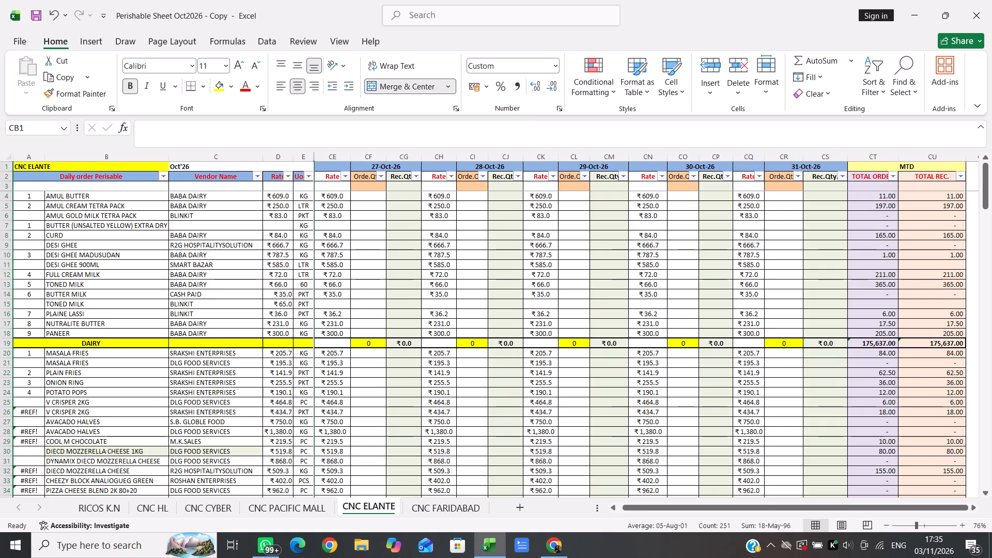
Select the AMUL BUTTER order quantity cell under 27-Oct-26.
left_click(365, 196)
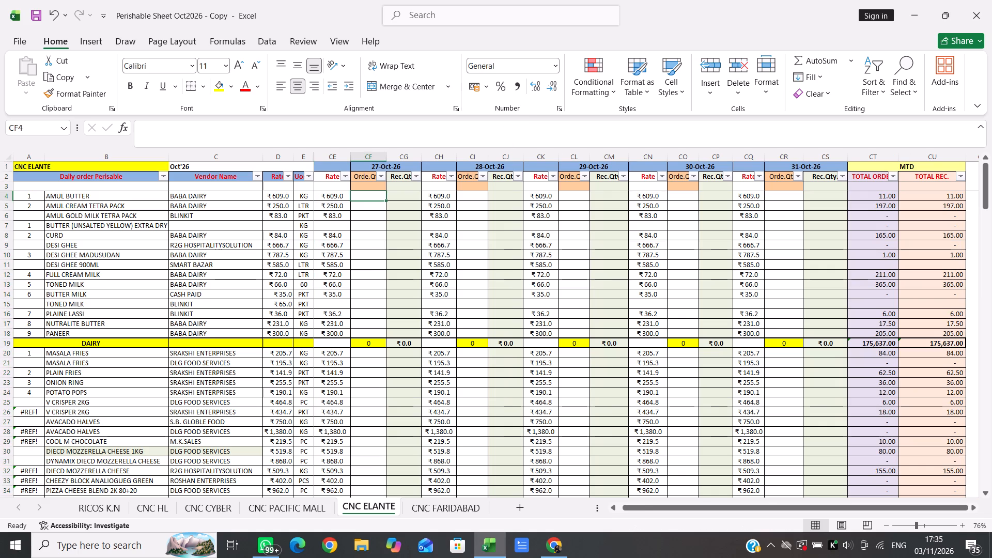
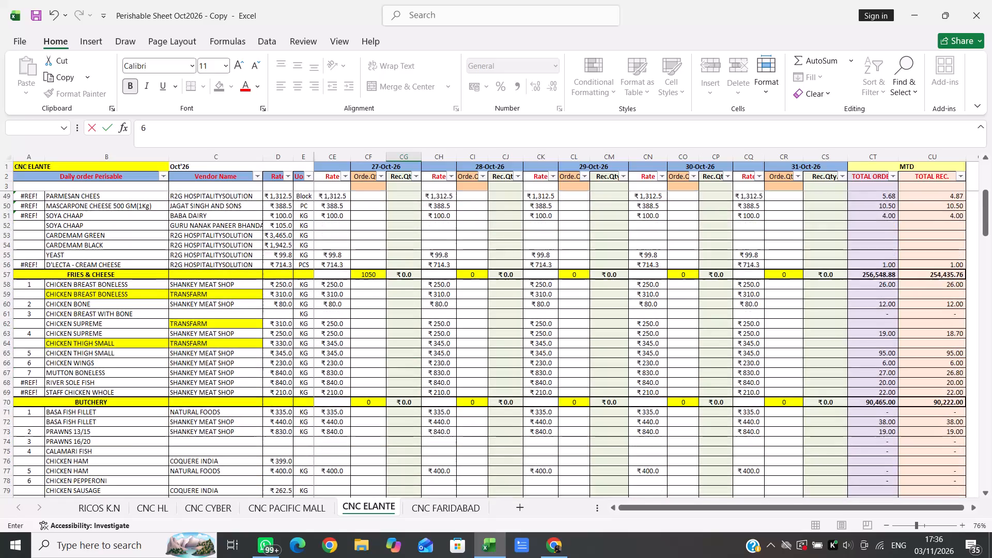
Insert a blank row above the D'LECTA - CREAM CHEESE item, just below YEAST.
scroll(482, 406, "up", 1)
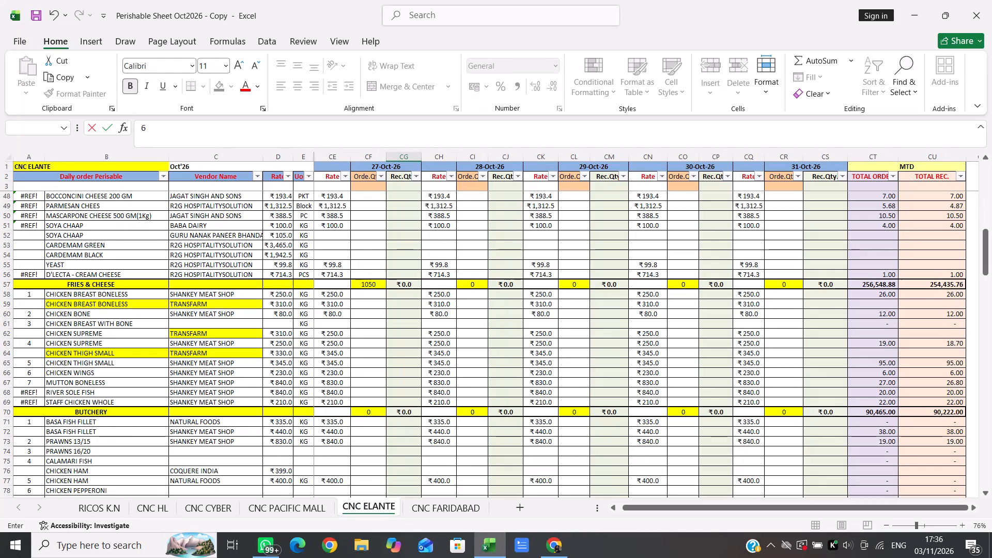
scroll(280, 269, "up", 1)
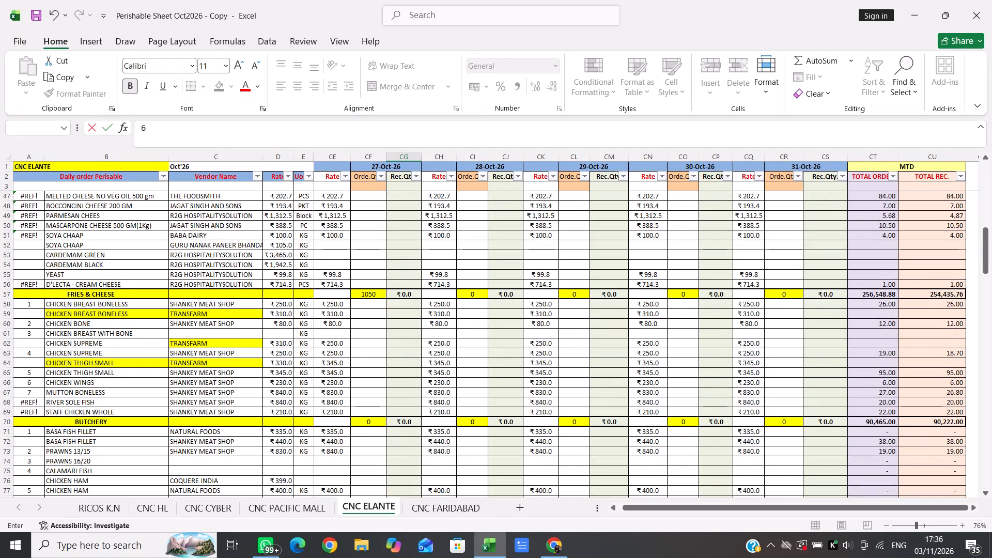
left_click(120, 282)
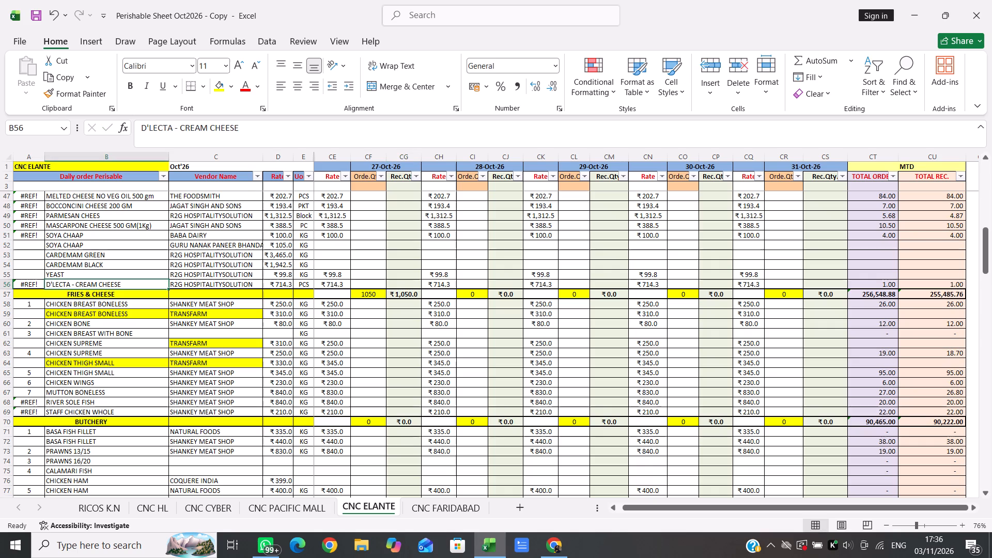
key("shift+space")
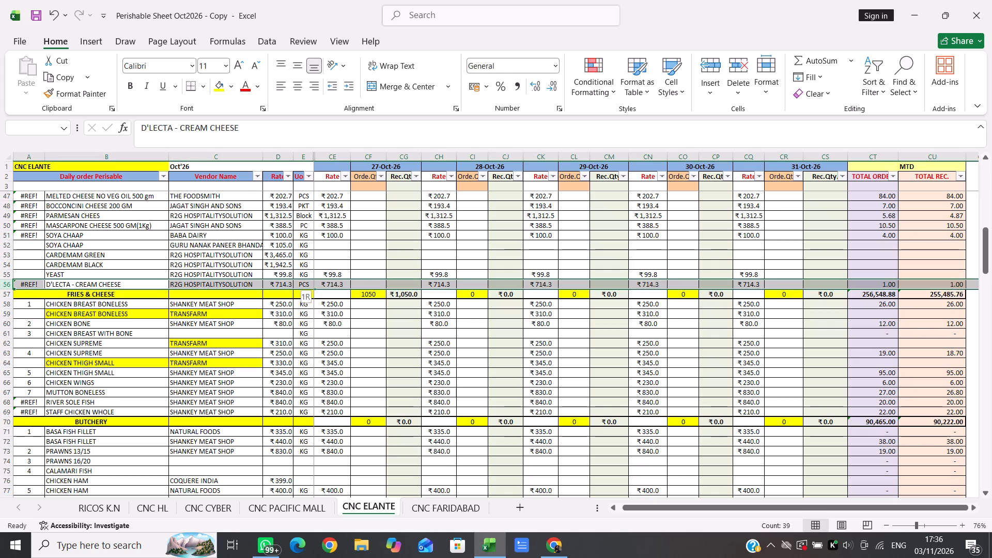
key("ctrl+shift+equal")
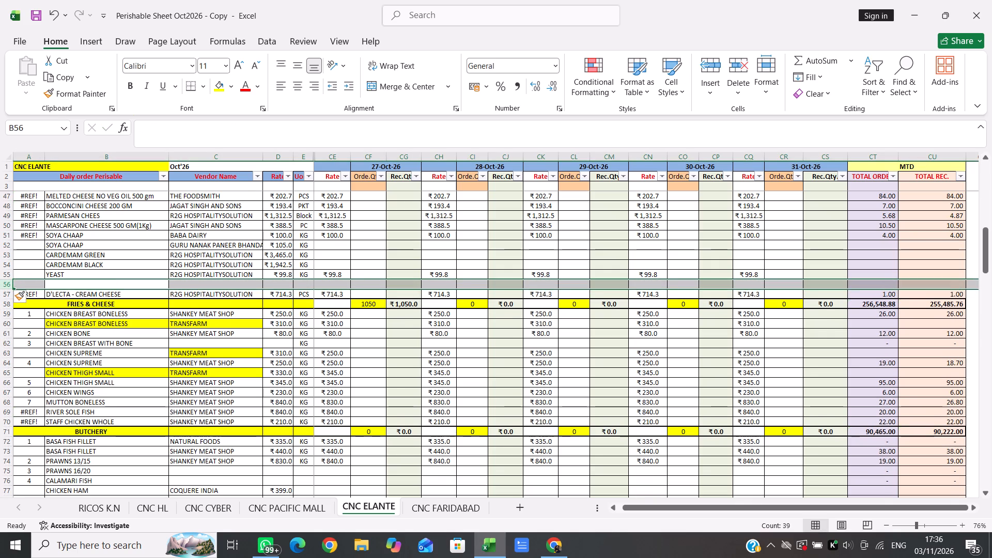
Fill the new row with the item name copied from D'LECTA - CREAM CHEESE and the vendor DLG FOOD SERVICES.
left_click(95, 290)
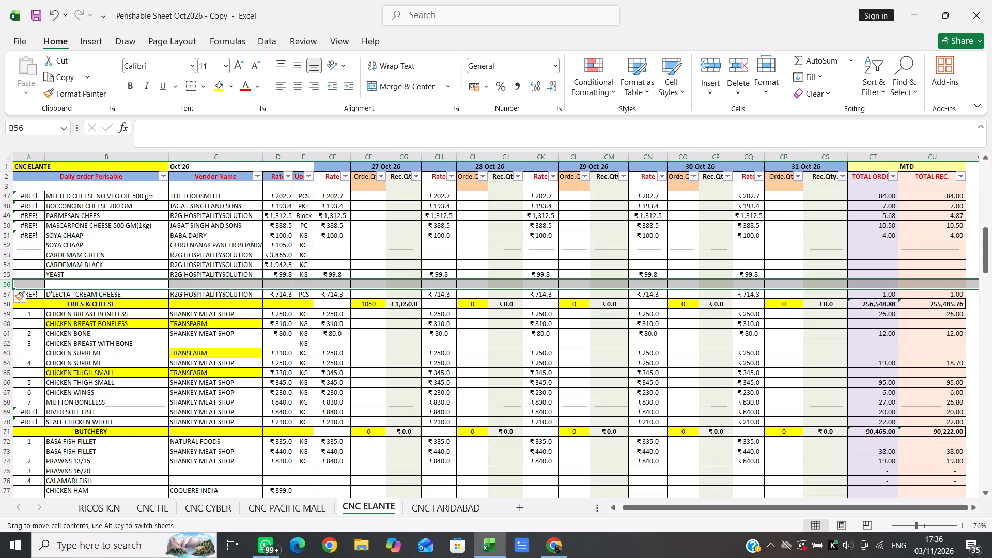
left_click(79, 295)
key("ctrl+c")
key("Up")
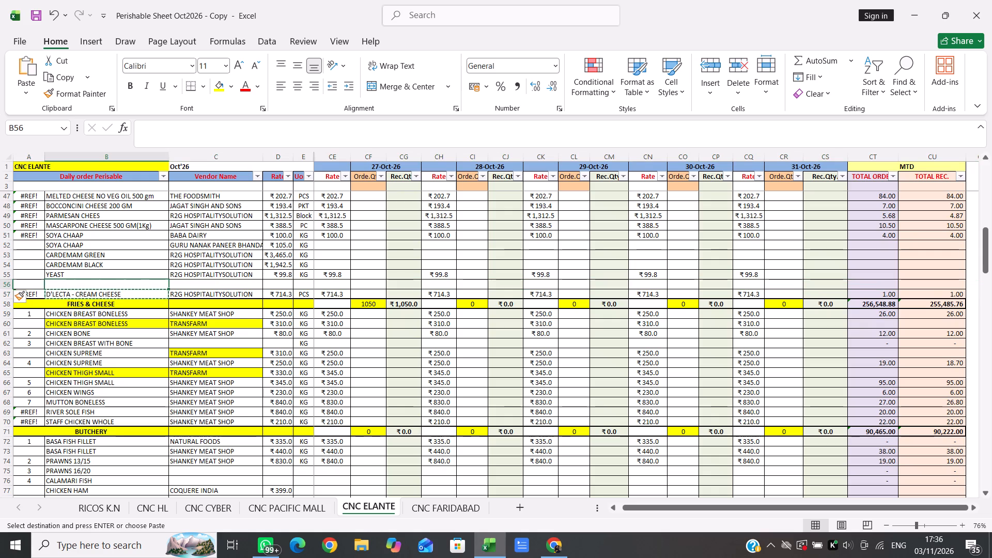
key("Return")
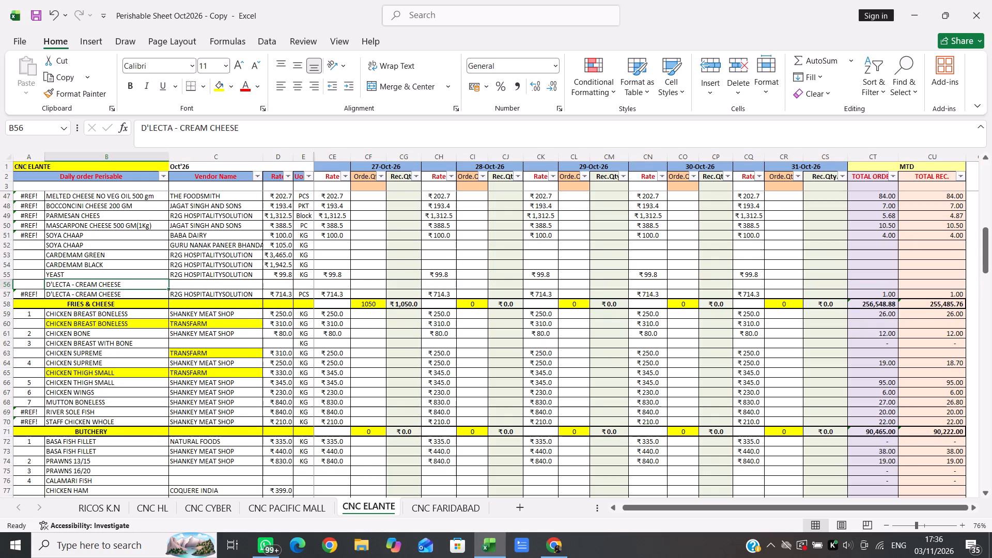
left_click(206, 284)
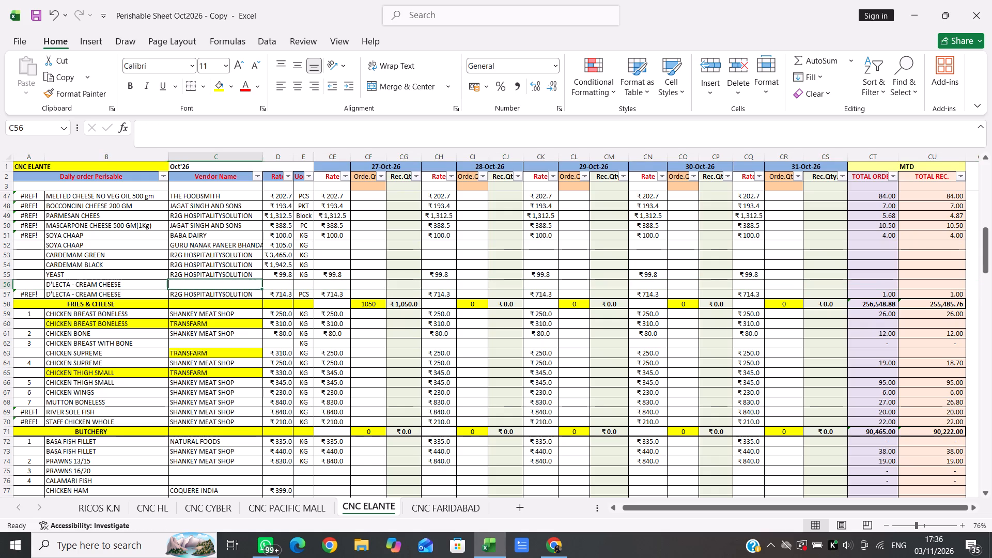
key("d")
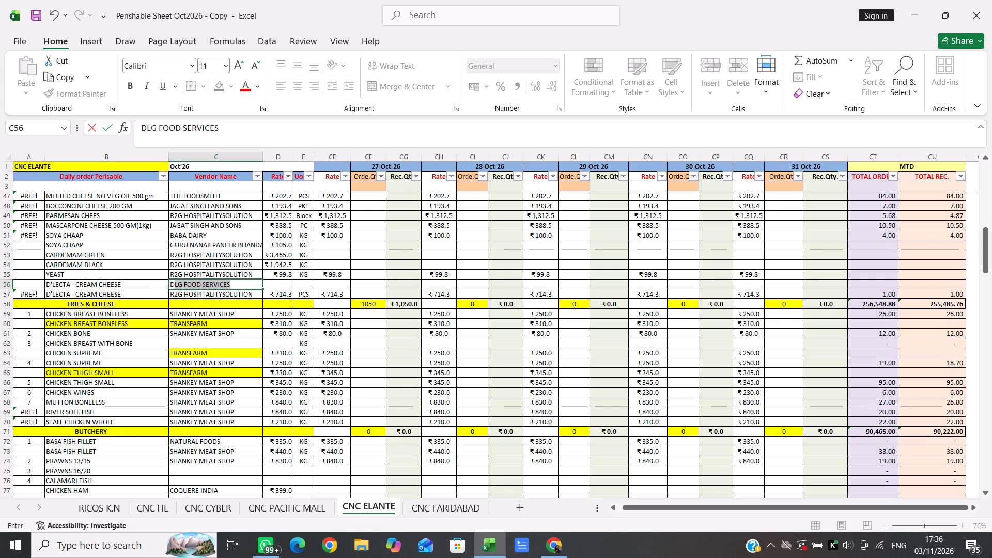
left_click(281, 284)
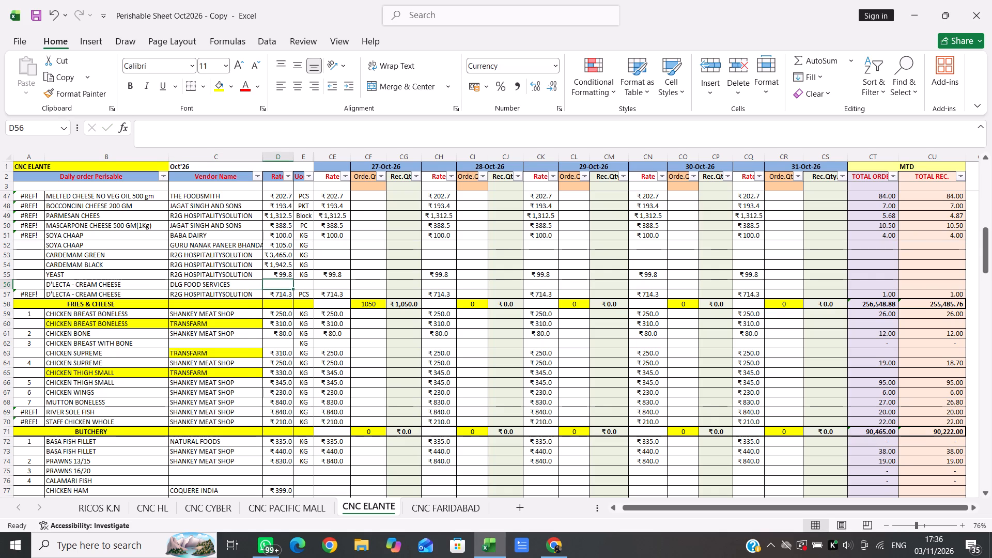
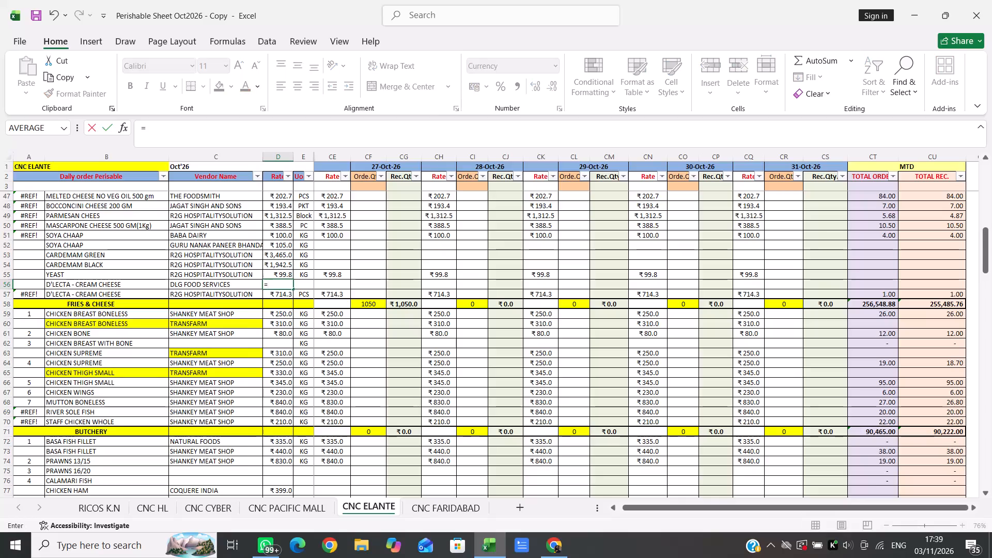
Set the DLG FOOD SERVICES cream cheese row's base rate to the formula =765*1.05 and its unit to KG.
type("765")
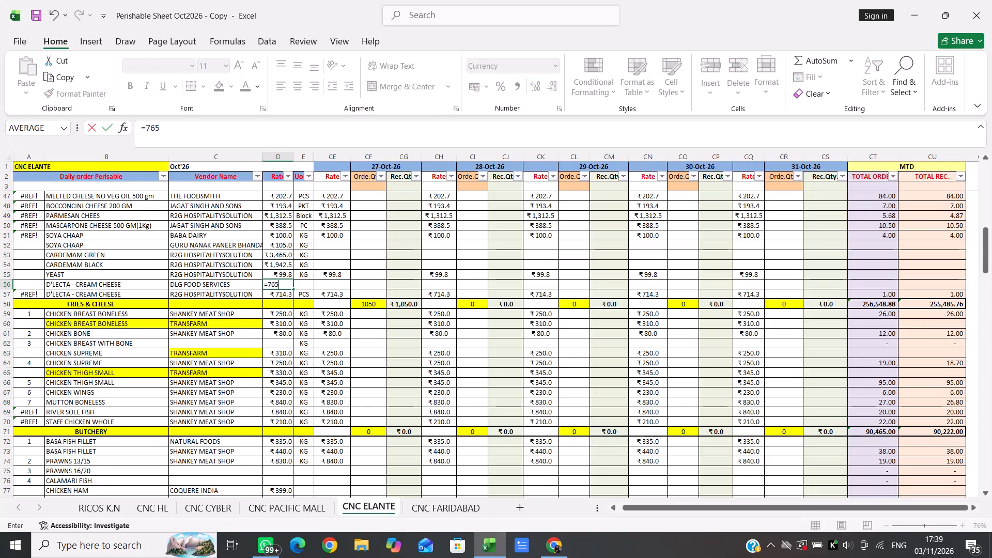
key("asterisk")
type("1.05")
key("Return")
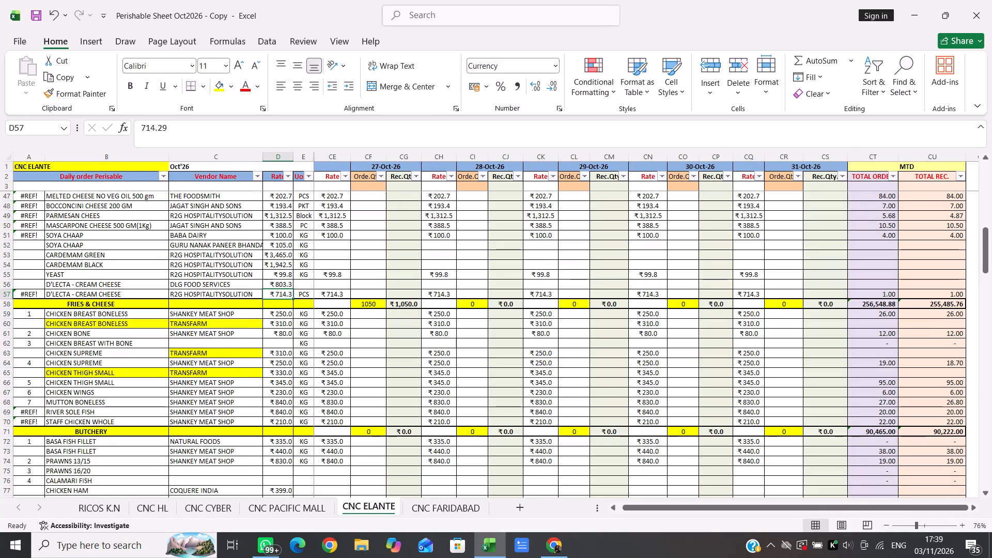
left_click(307, 283)
key("k")
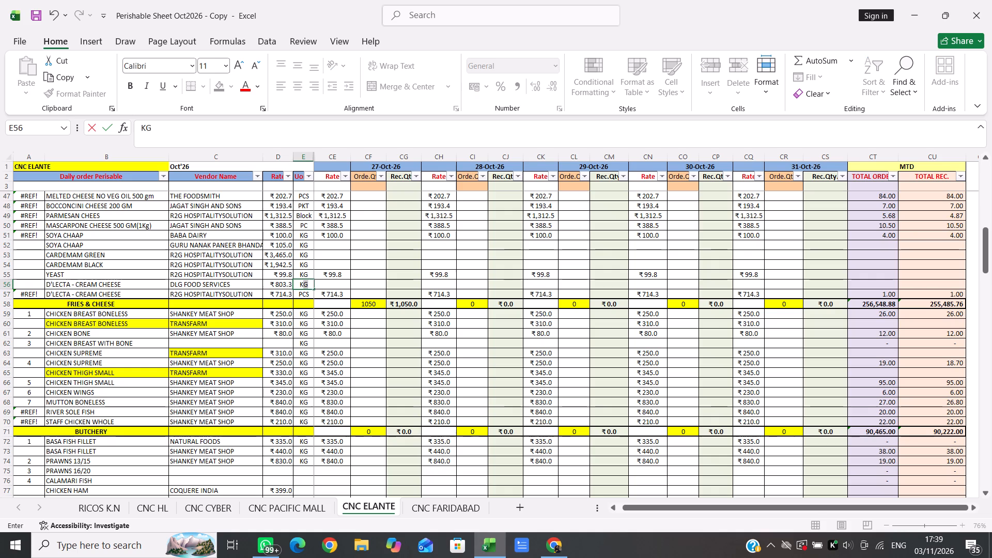
Enter 803.3 as the 27-Oct-26 rate for the DLG FOOD SERVICES cream cheese row.
left_click(341, 284)
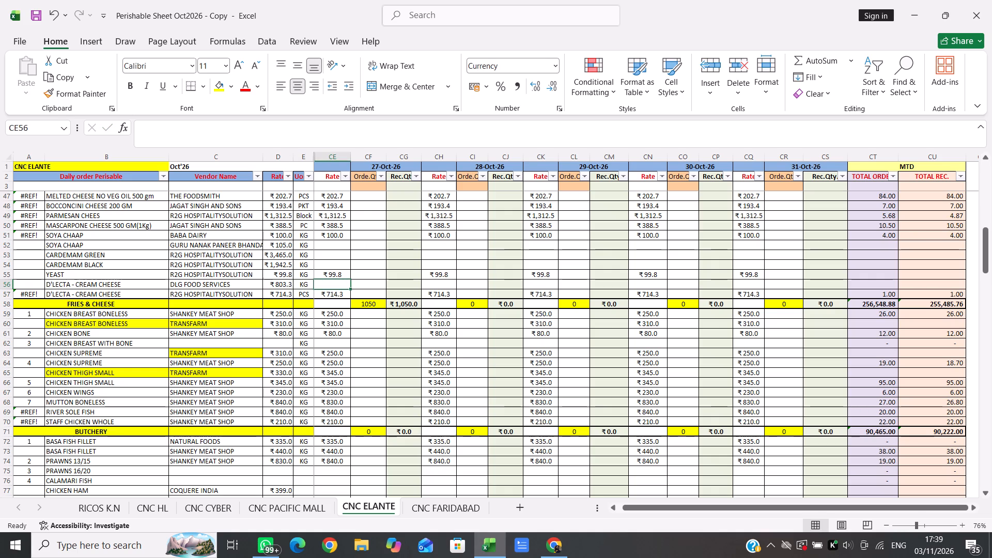
type("803")
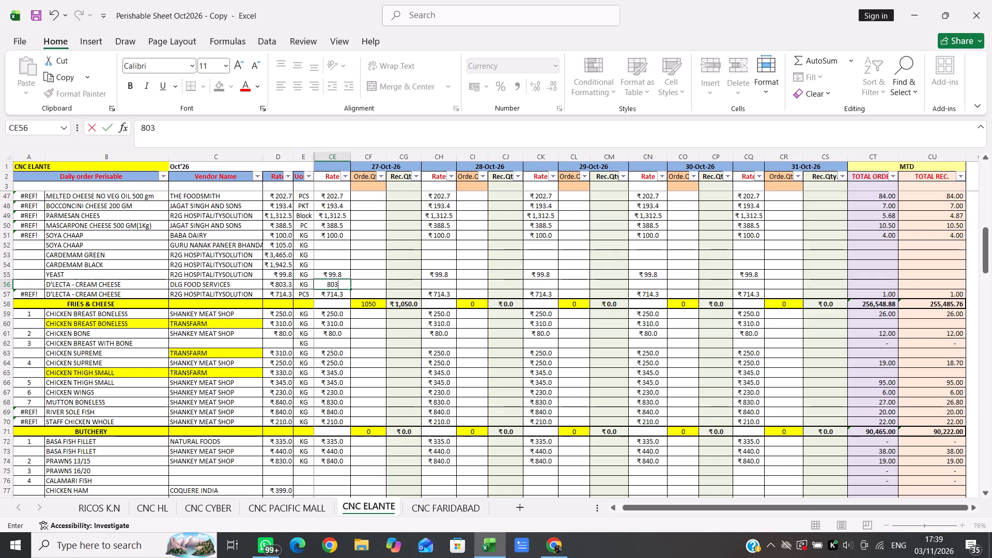
type(".3")
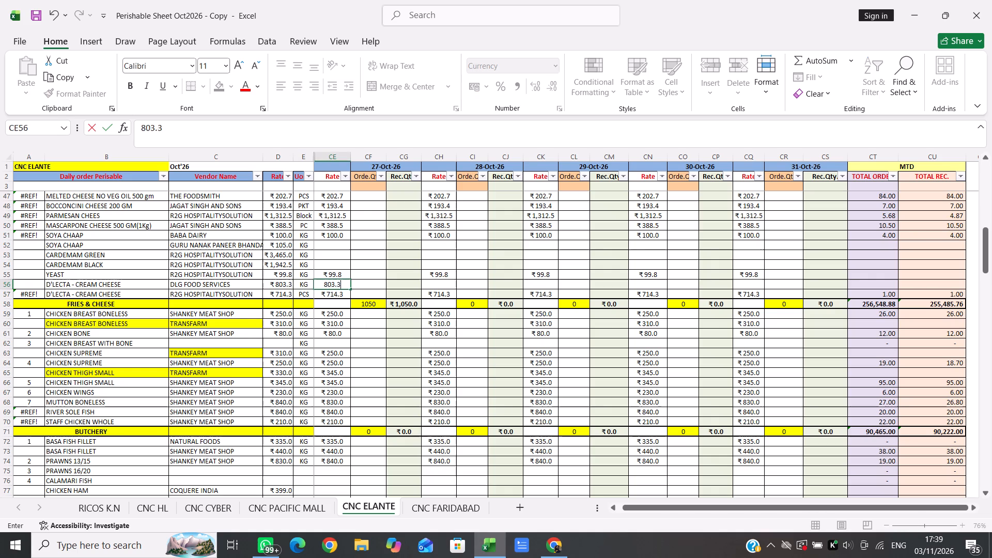
key("Right")
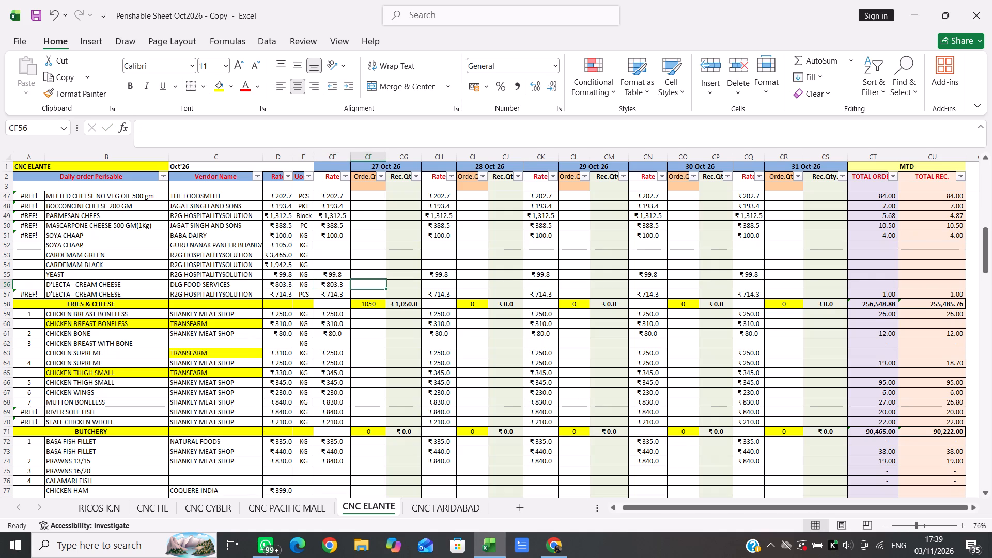
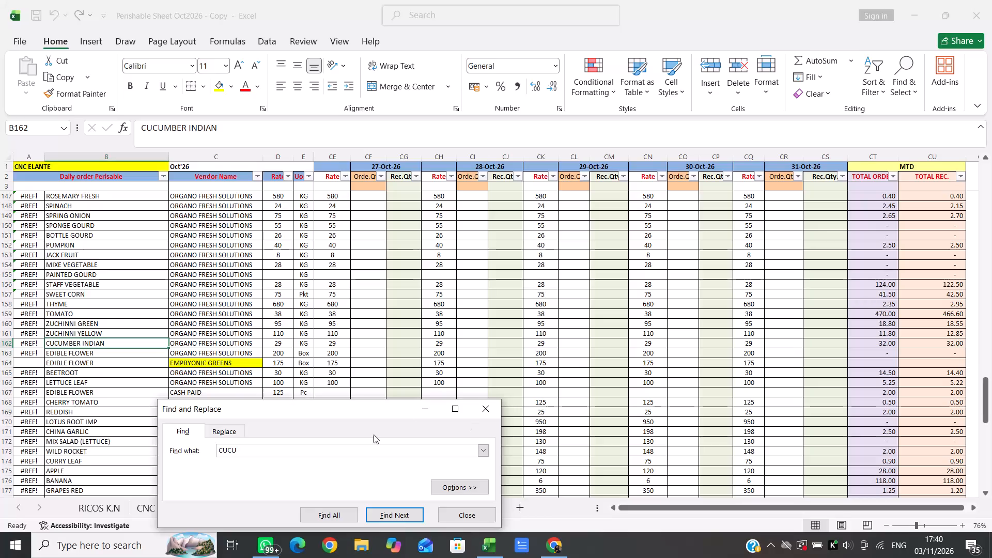
Close the item search and move across the CUCUMBER INDIAN row of ORGANO FRESH SOLUTIONS to its base rate.
left_click(488, 409)
key("Right")
key("Right")
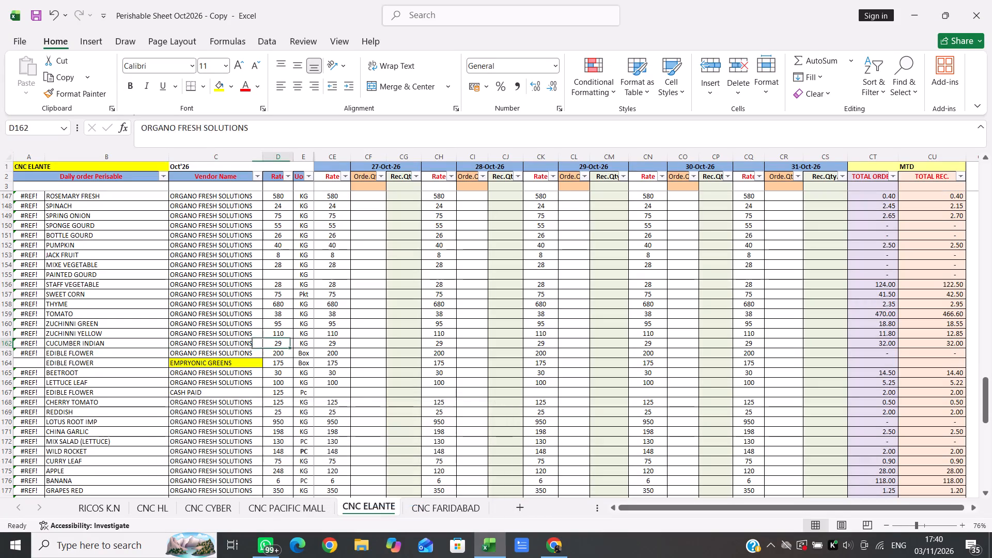
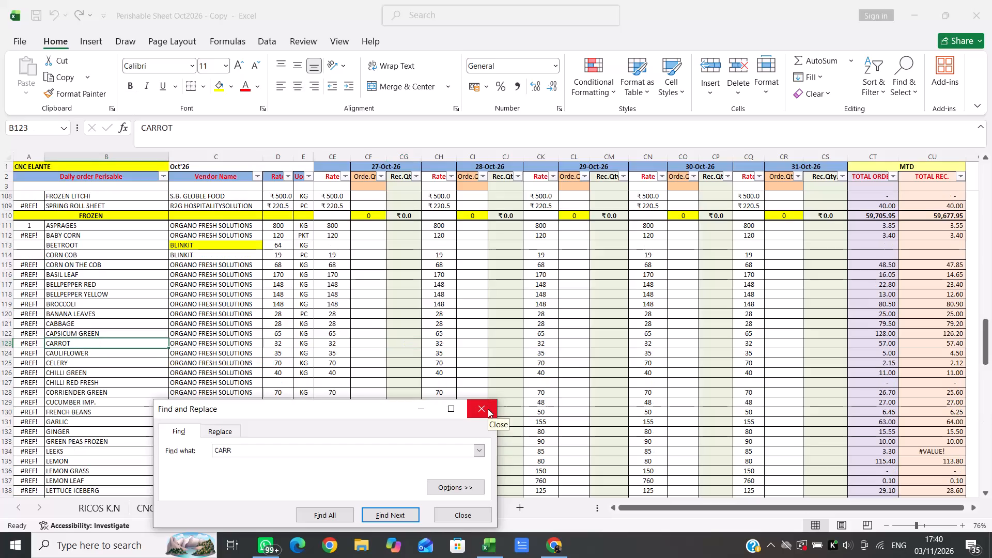
Close the item search and move across the CARROT row of ORGANO FRESH SOLUTIONS to its base rate.
left_click(488, 409)
key("Right")
key("Right")
key("Right")
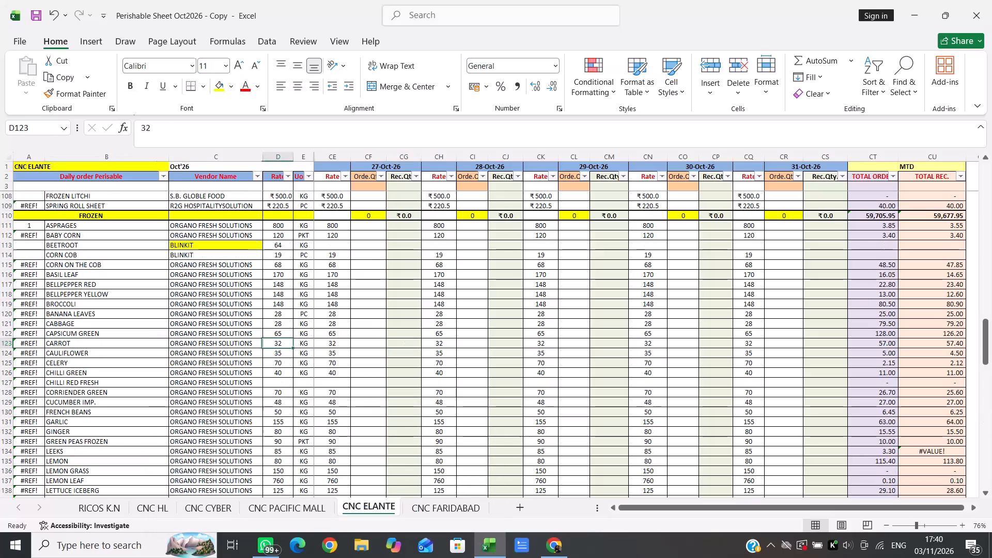
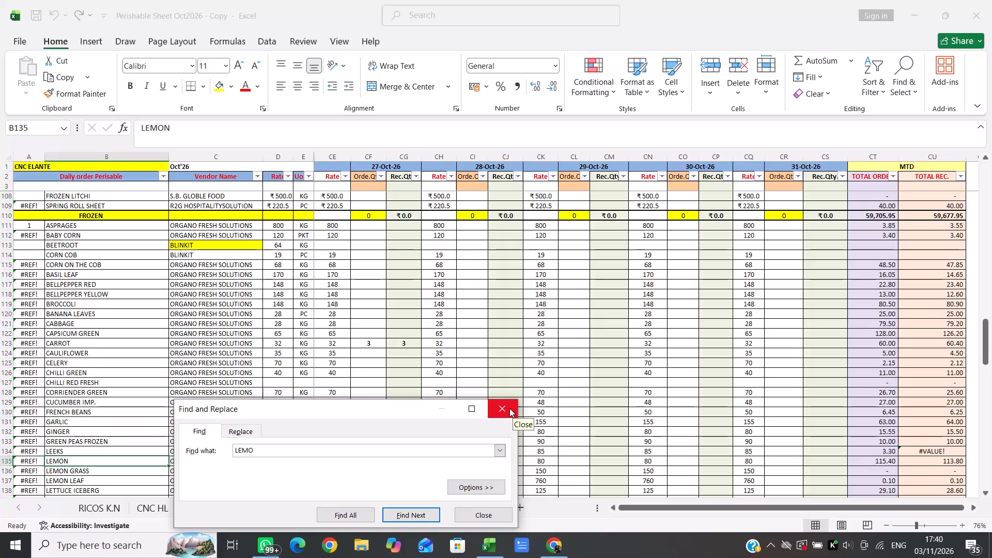
Close the item search and move across the LEMON row to the rate cell just before the 27-Oct-26 quantities.
left_click(502, 407)
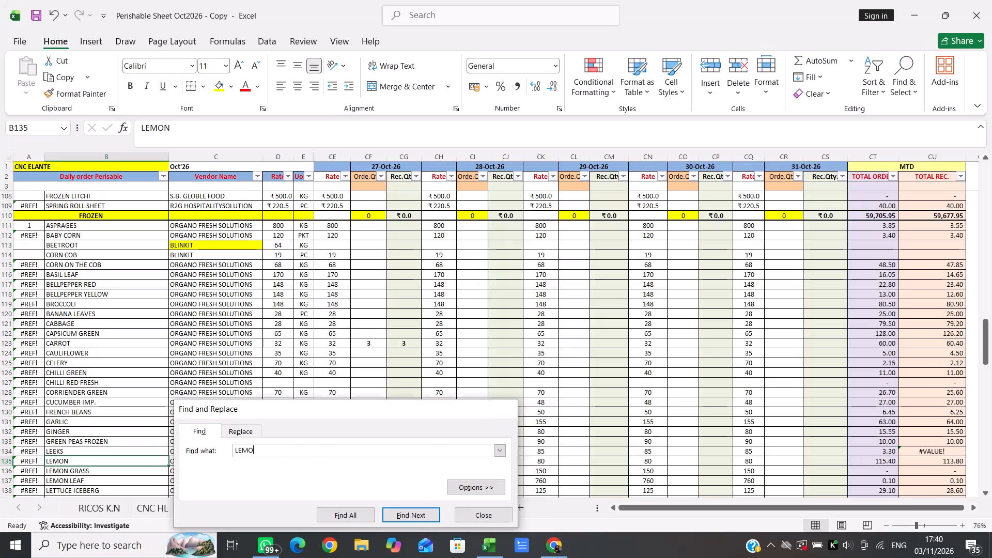
key("Right")
key("Right")
key("Right")
key("Right")
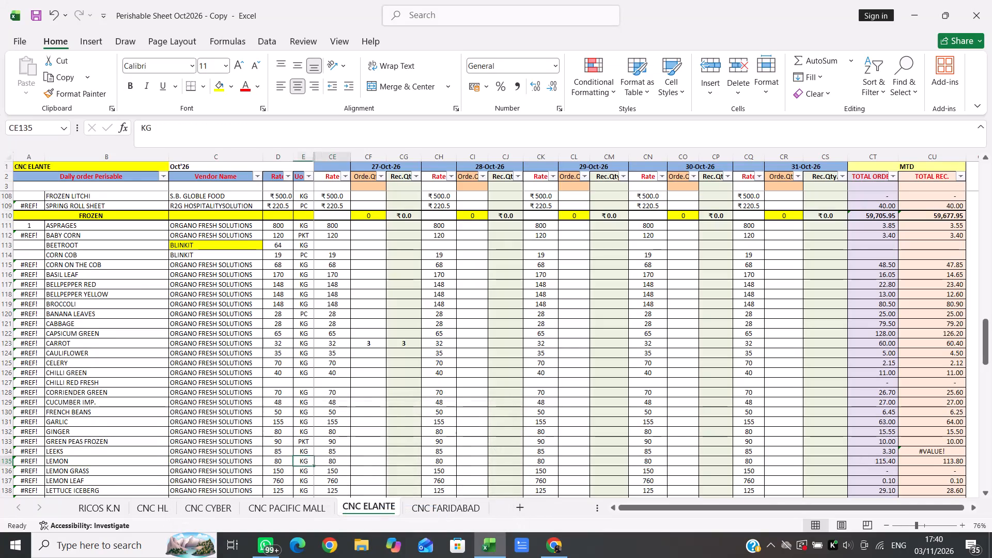
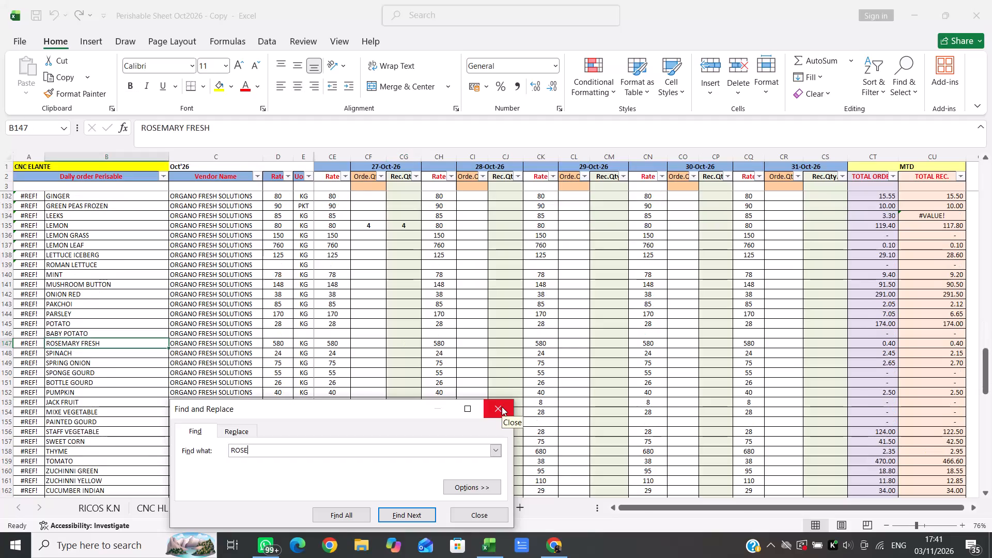
Close the item search and move across the ROSEMARY FRESH row to the 27-Oct-26 order quantity cell.
left_click(502, 407)
key("Right")
key("Right")
key("Right")
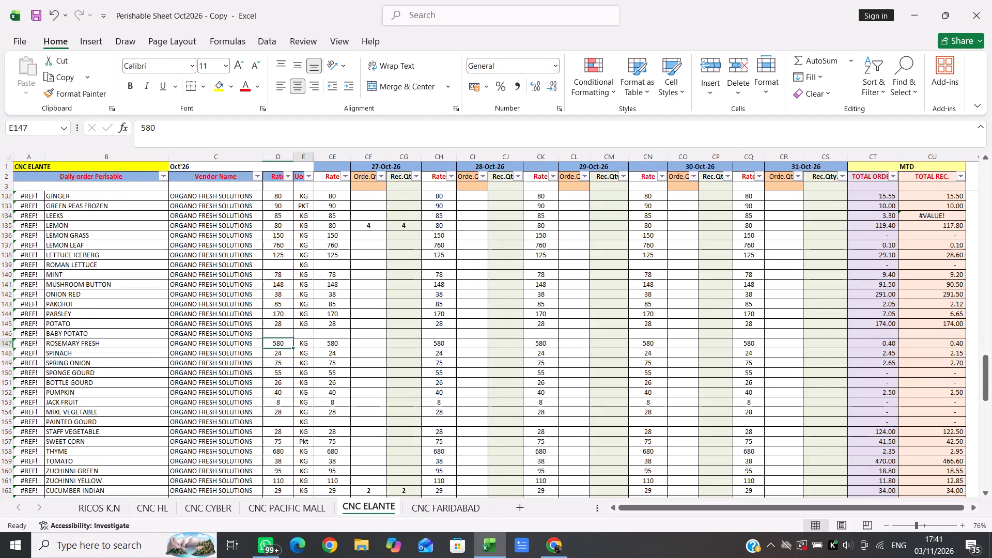
key("Right")
key("Right")
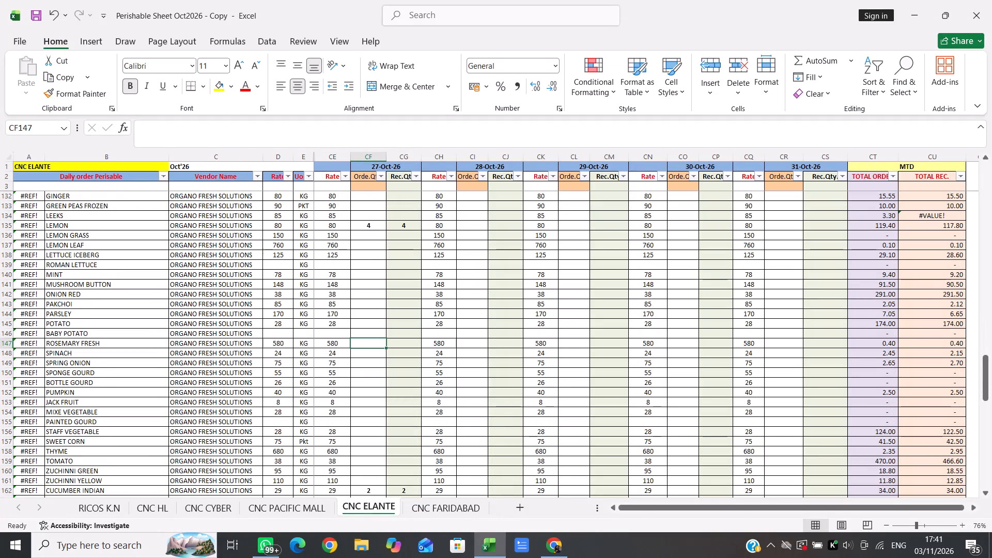
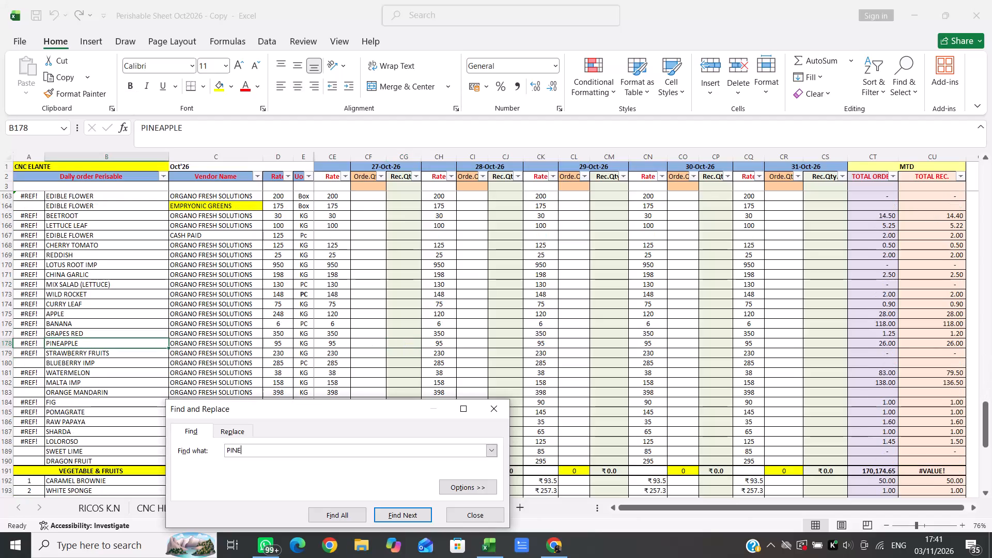
Close the item search and move across the PINEAPPLE row from the item name toward the daily quantity columns.
key("Right")
key("Right")
key("Right")
key("Right")
key("Right")
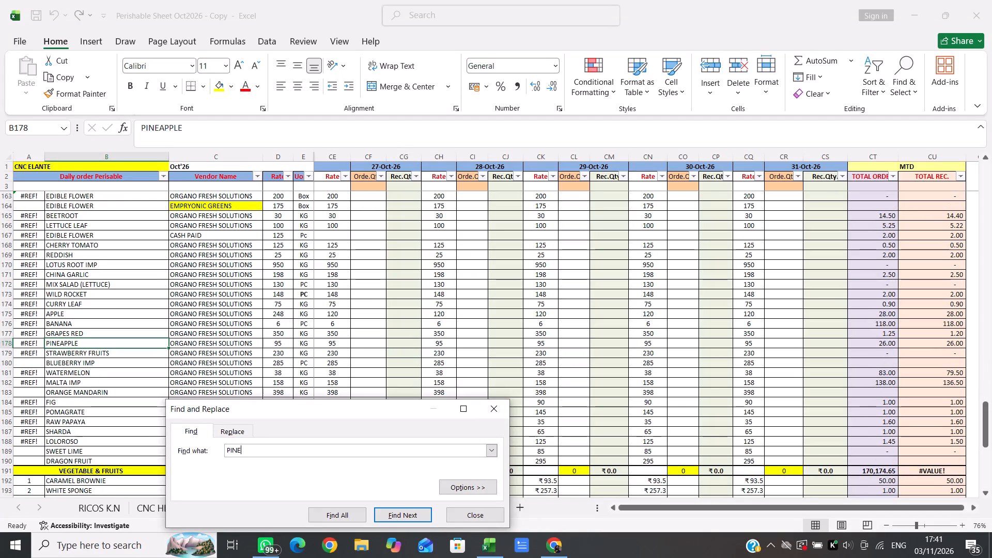
left_click(501, 404)
key("Right")
key("Right")
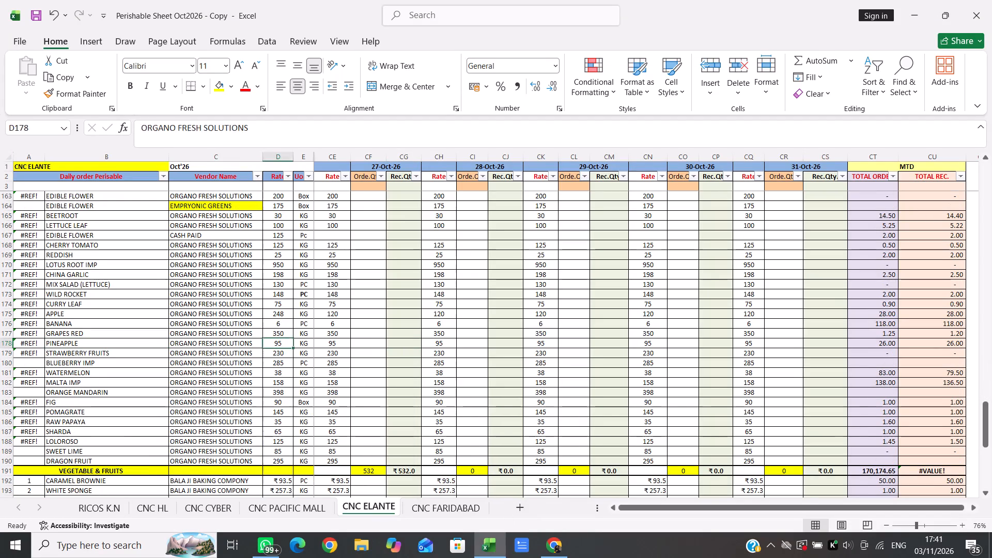
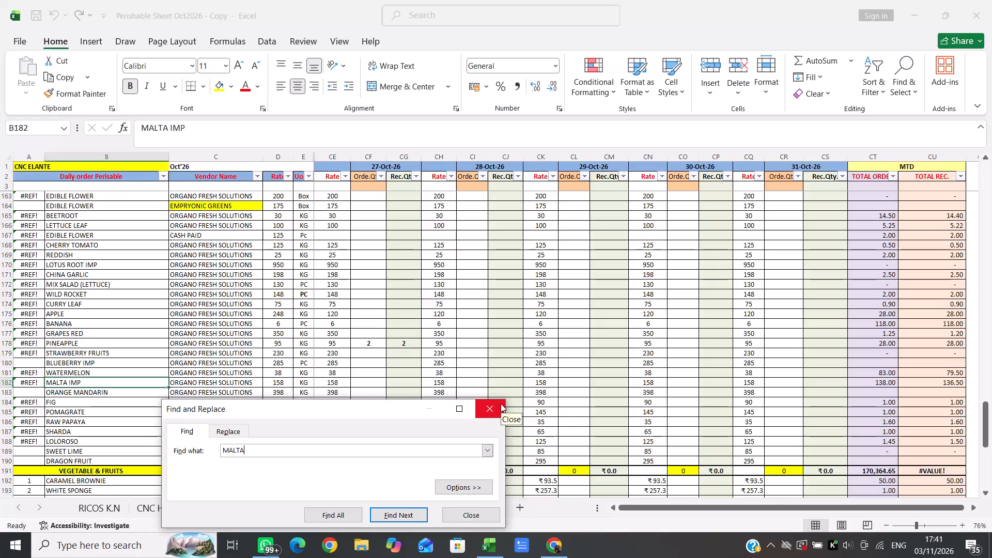
Close the item search and move across the MALTA IMP row from the item name to its rate.
left_click(495, 408)
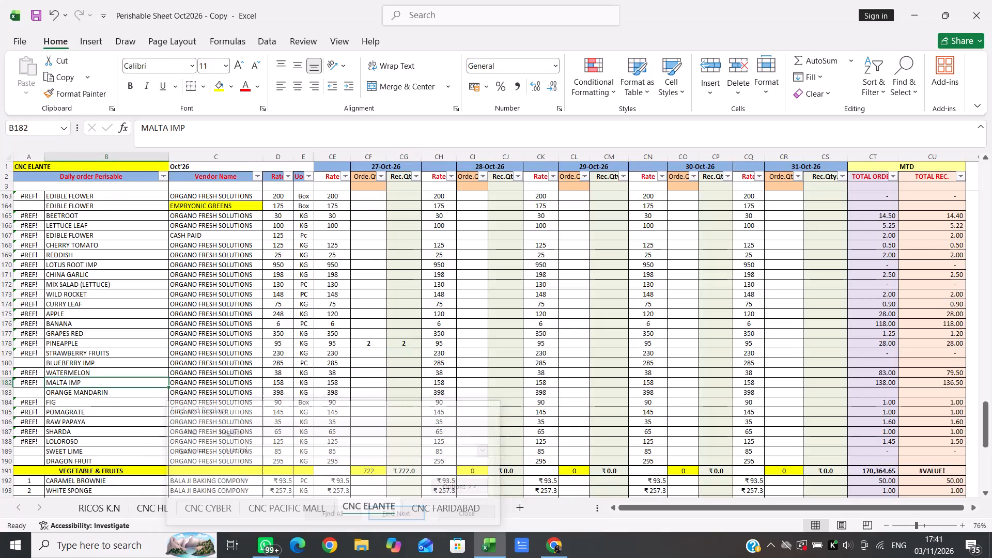
key("Right")
key("Right")
key("Right")
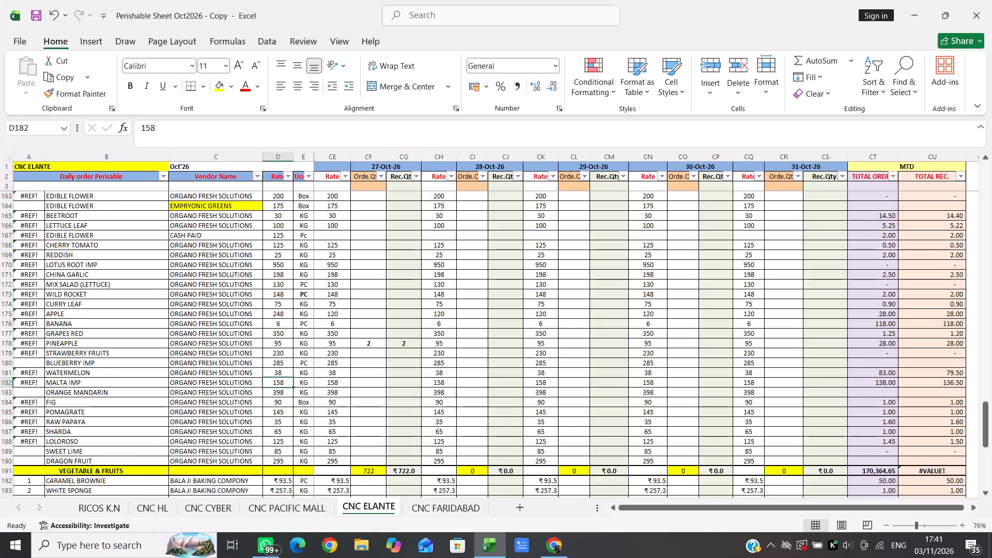
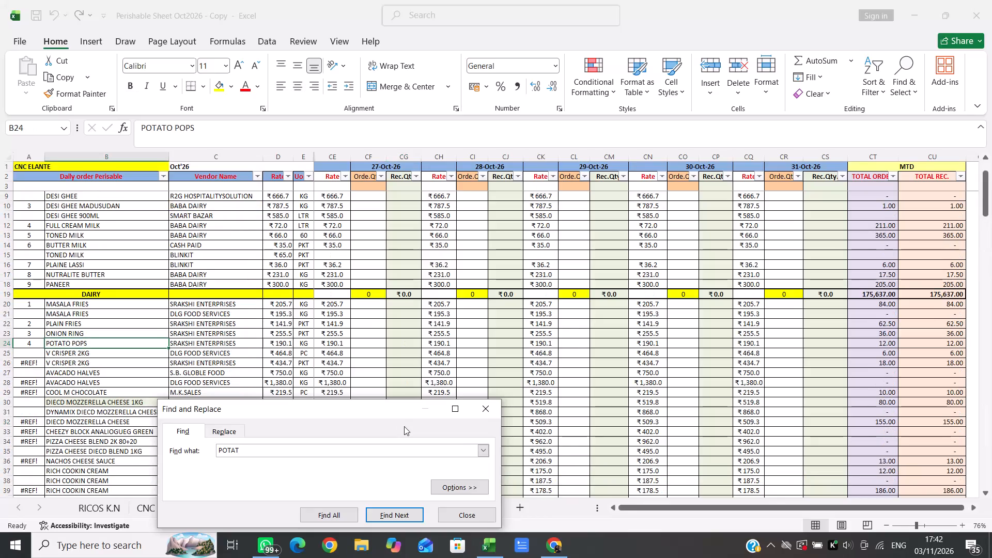
Find the POTATO row by continuing the search for POTAT, close the search, and go to its 27-Oct-26 order quantity cell.
key("Return")
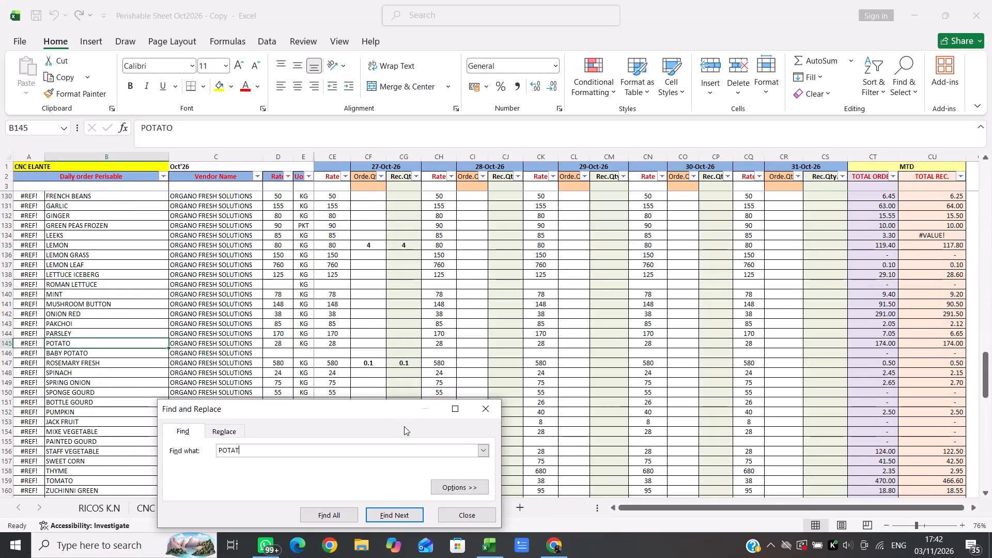
left_click(487, 412)
key("Right")
key("Right")
key("Right")
key("Right")
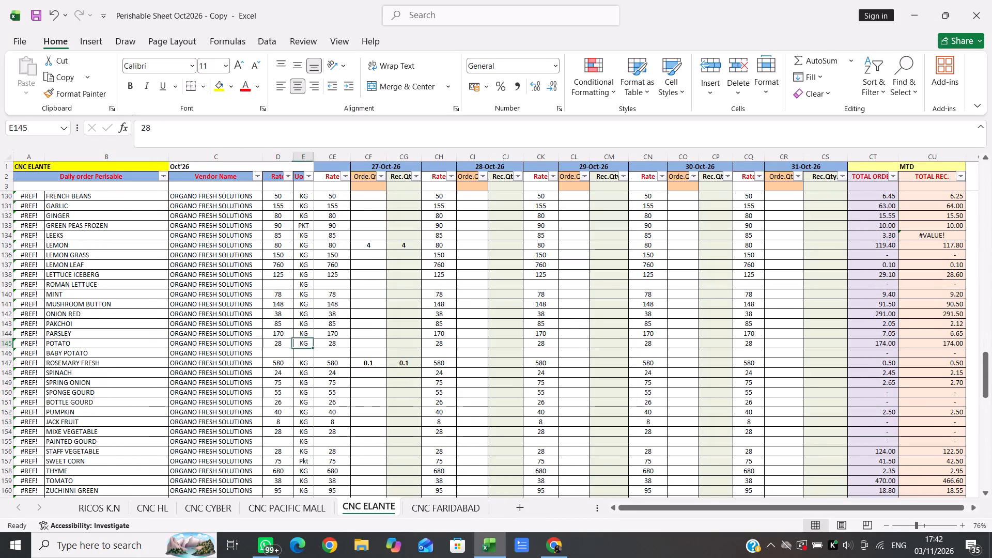
key("Right")
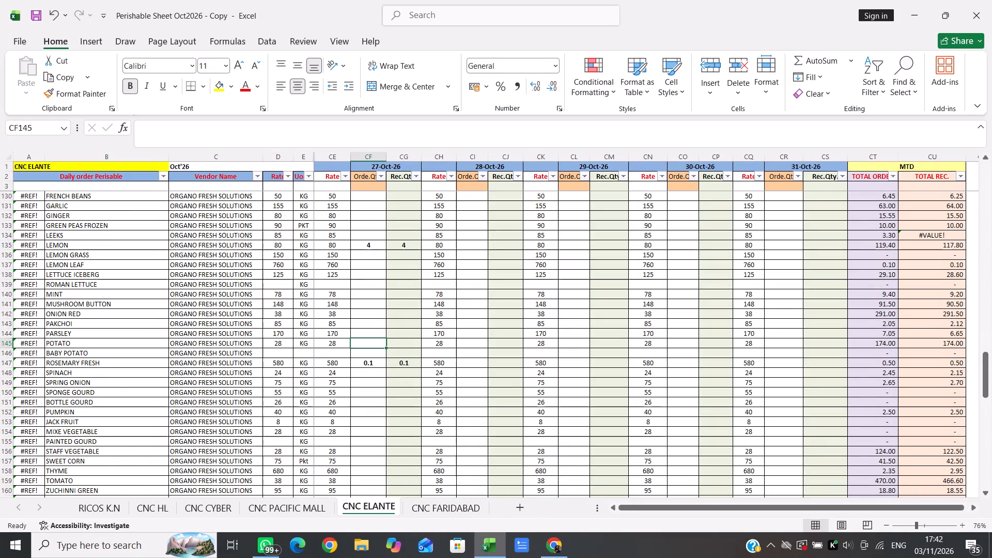
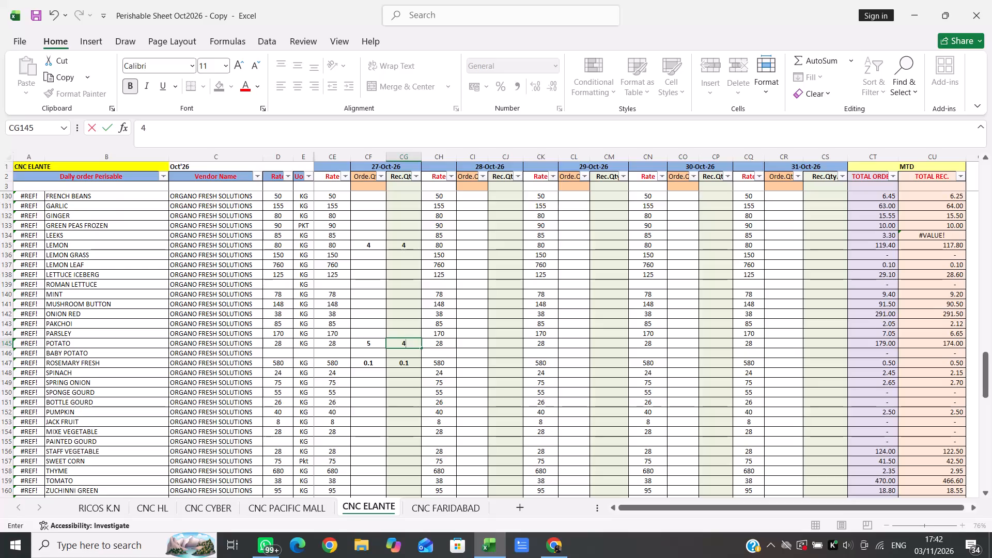
Enter 5 as the POTATO received quantity for 27-Oct-26.
key("BackSpace")
key("5")
Search for ONIO until the ONION RED row is reached, close the search, and go to its 27-Oct-26 order quantity cell.
key("ctrl+f")
key("BackSpace")
key("BackSpace")
key("BackSpace")
key("BackSpace")
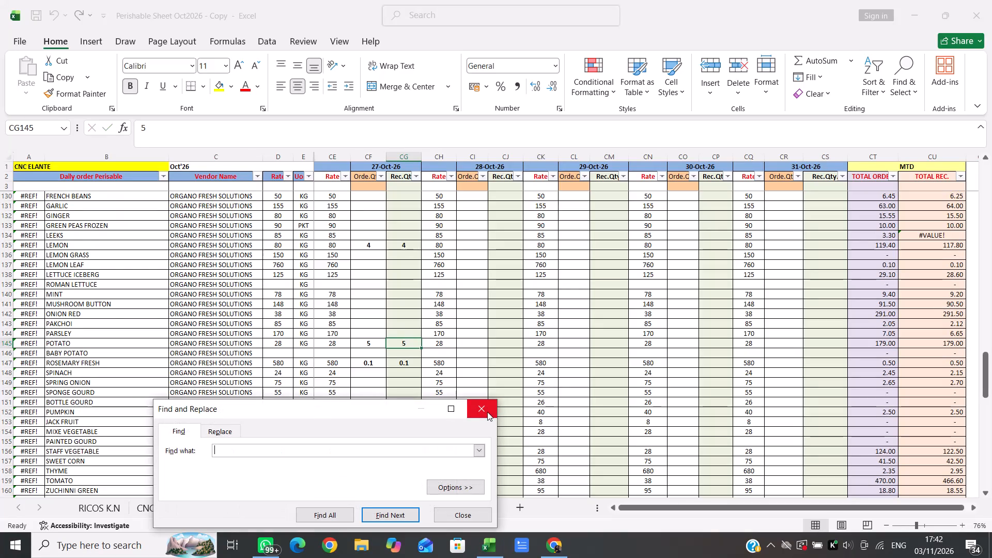
type("ONIO")
key("Return")
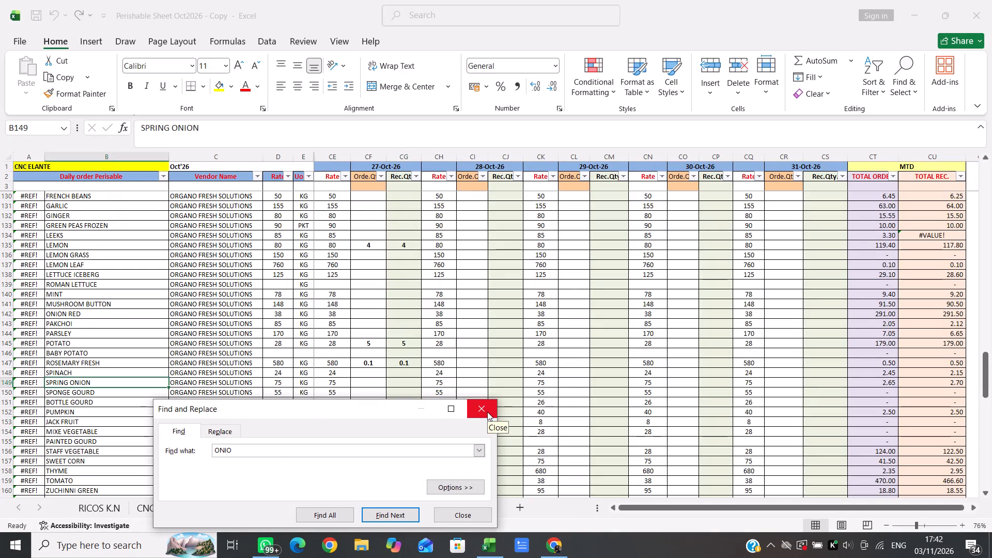
key("Return")
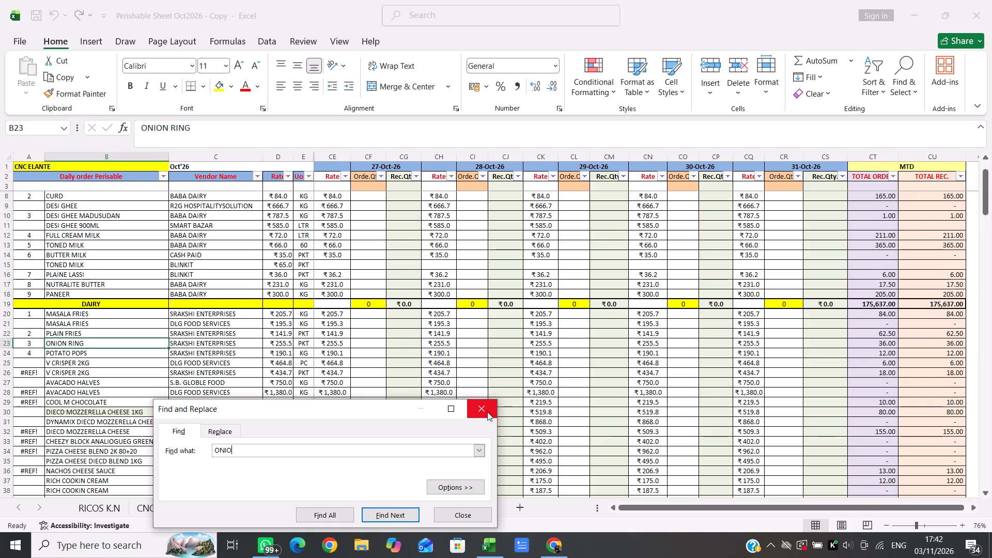
key("Return")
left_click(487, 412)
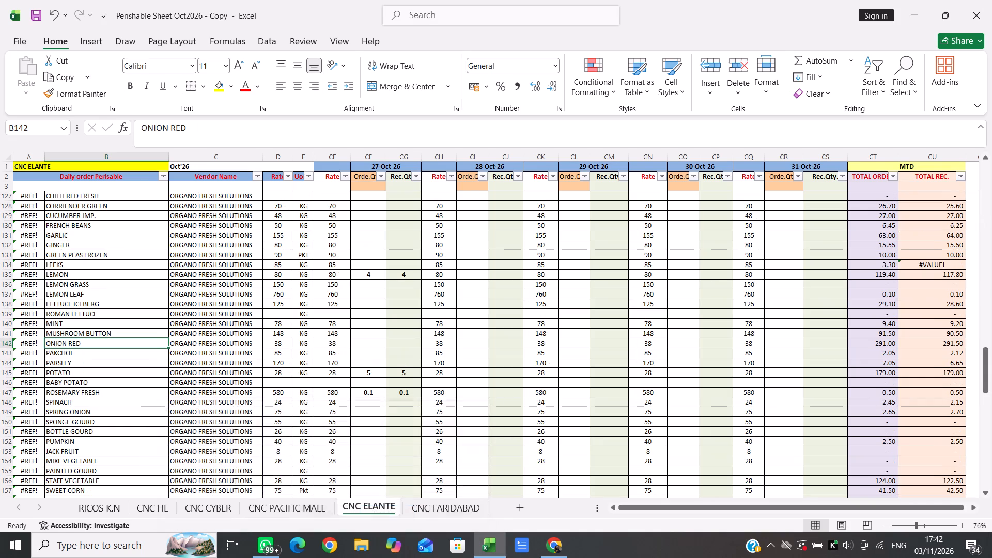
key("Right")
key("Right")
key("Right")
key("Right")
key("Right")
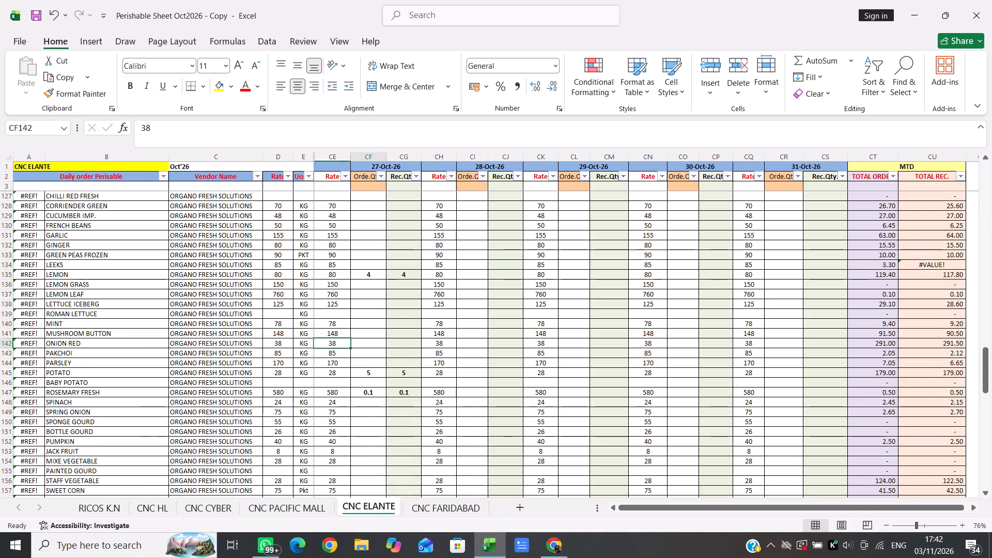
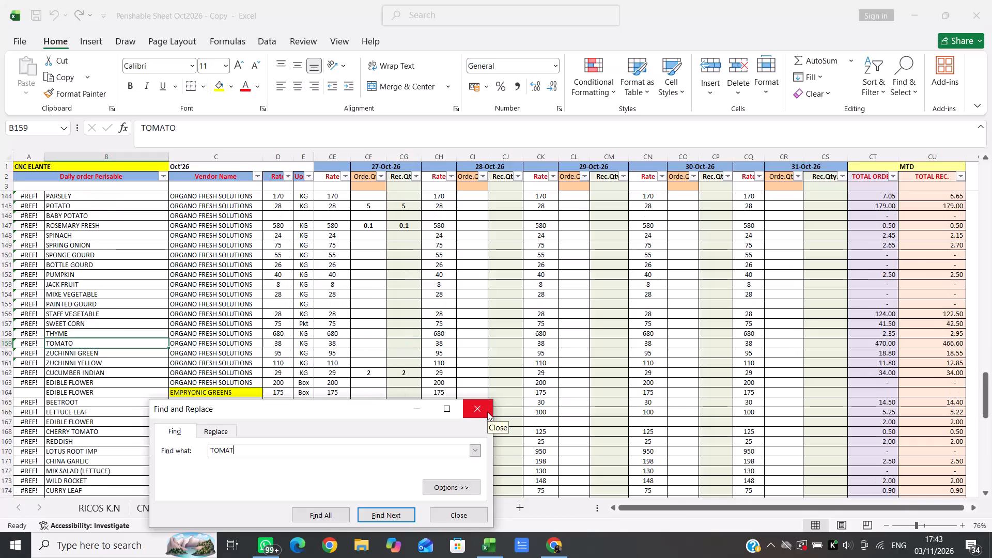
Close the search at the TOMATO row and enter 10 as its order quantity for 27-Oct-26.
left_click(487, 412)
key("Right")
key("Right")
key("Right")
key("Right")
key("Right")
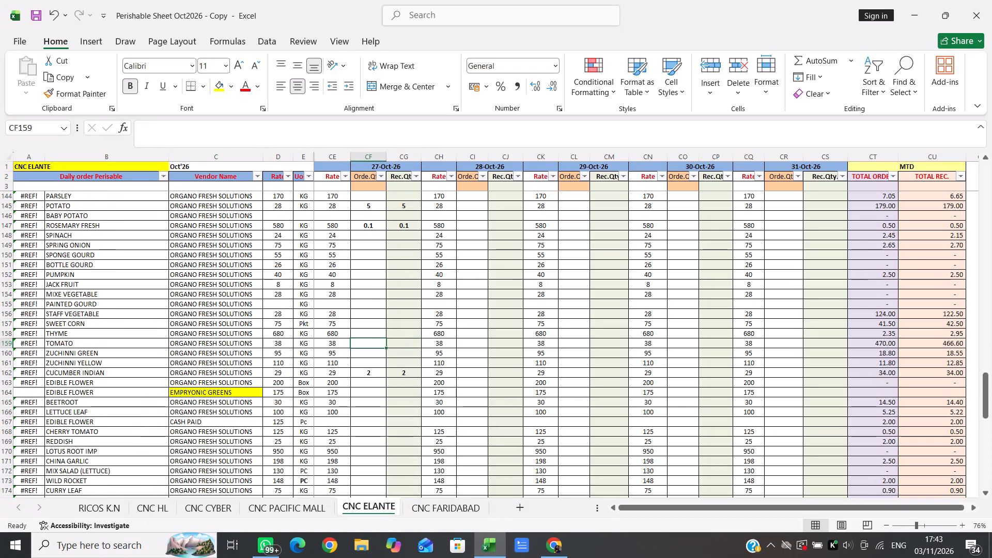
type("10")
key("Right")
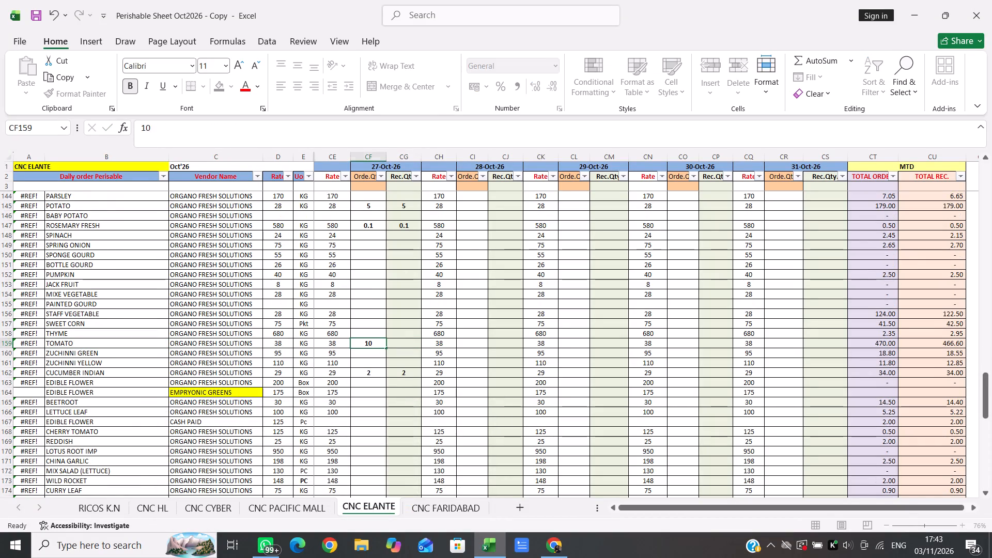
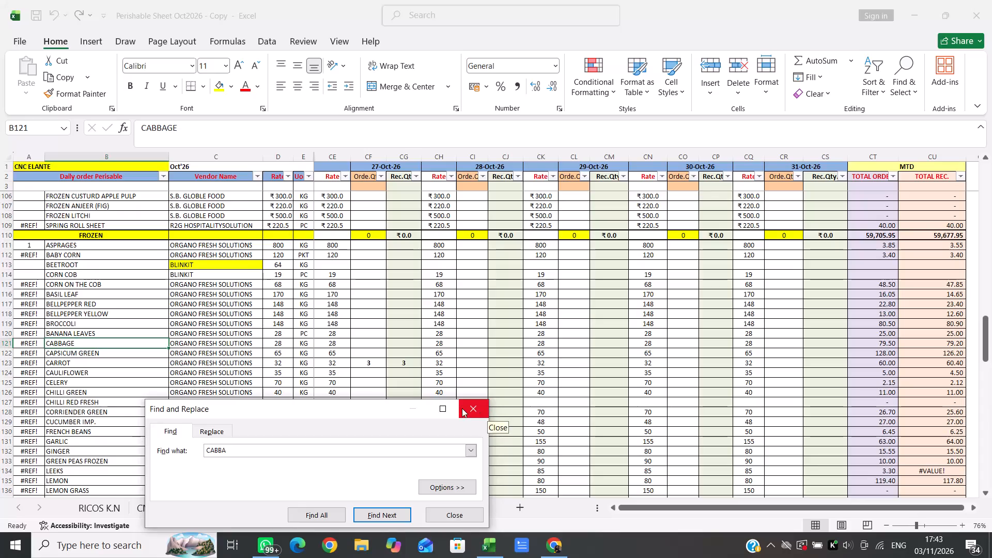
Close the search at the CABBAGE row and enter 6 as its order quantity for 27-Oct-26.
left_click(462, 408)
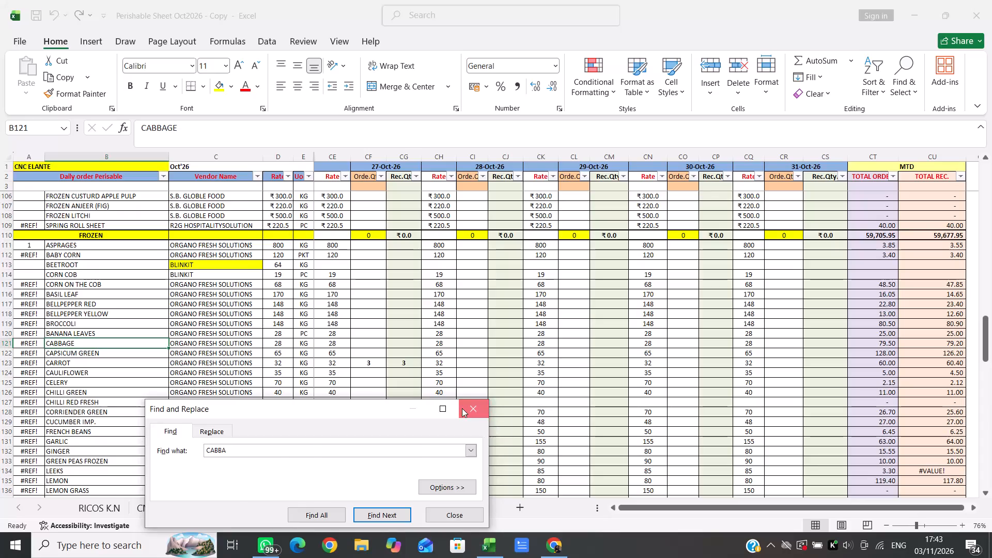
key("Right")
key("Right")
key("Right")
key("Right")
key("Right")
key("6")
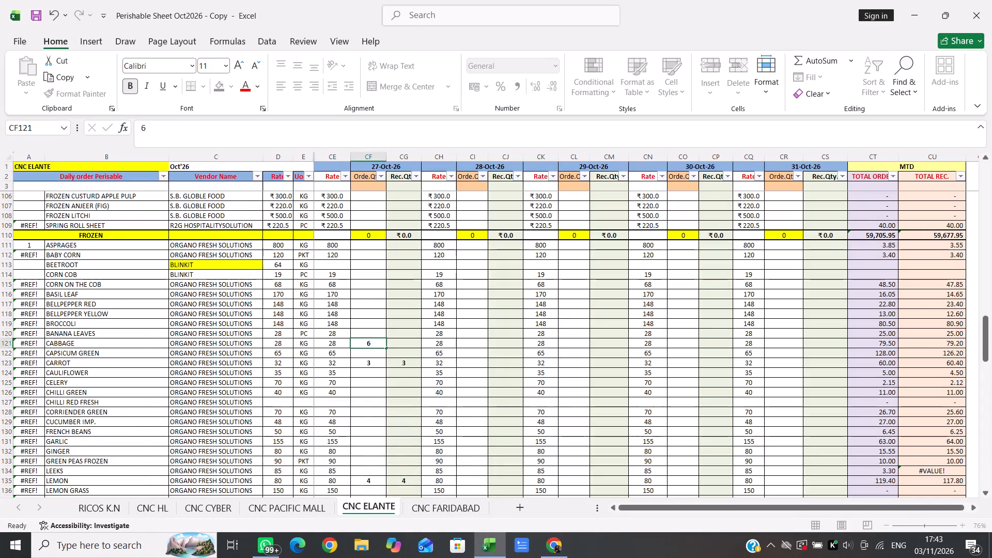
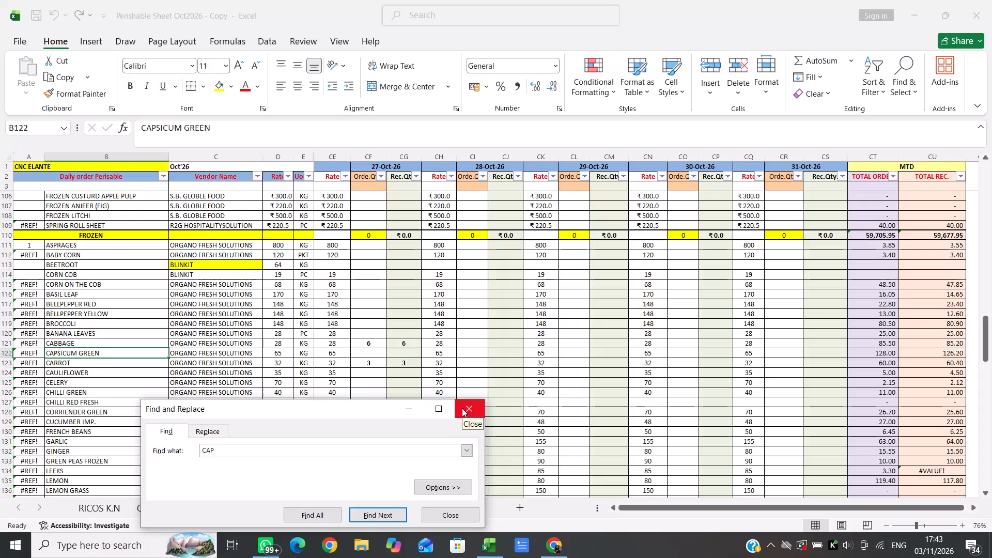
Close the search at the CAPSICUM GREEN row and enter 7 as its order quantity for 27-Oct-26.
key("Right")
key("Right")
left_click(462, 408)
key("Right")
key("Right")
key("Right")
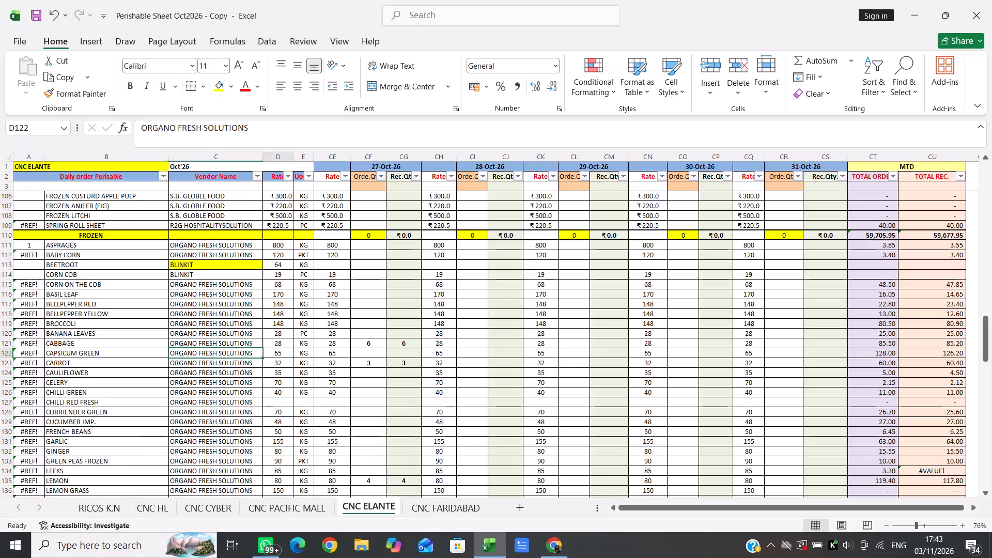
key("Right")
key("Right")
key("7")
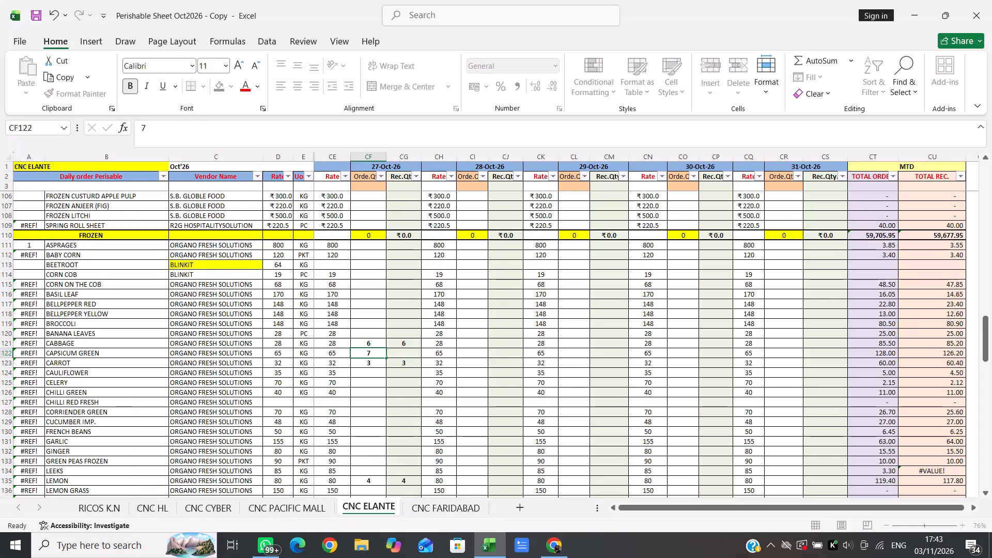
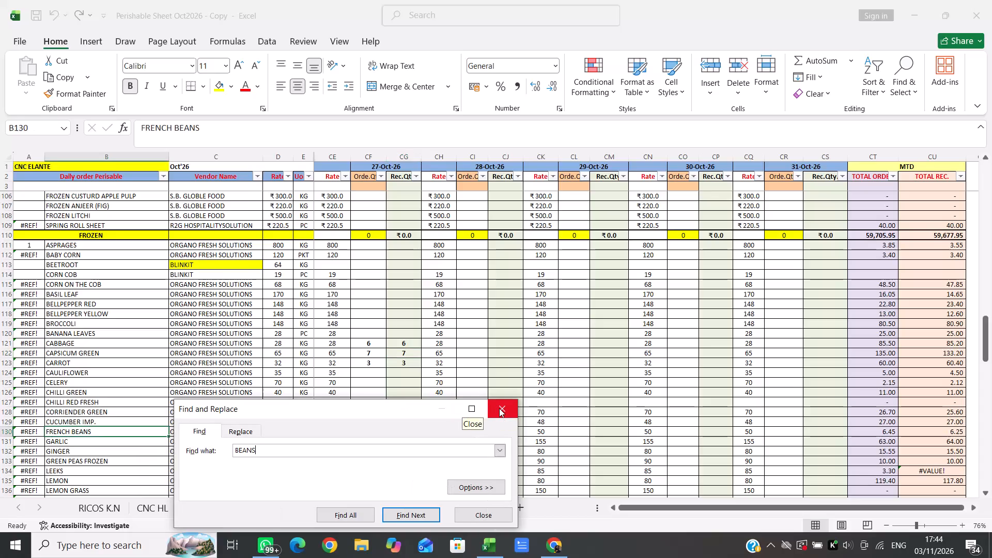
Close the search at the FRENCH BEANS row and enter 0.2 as its order quantity for 27-Oct-26.
left_click(499, 408)
key("Right")
key("Right")
key("Right")
key("Right")
key("Right")
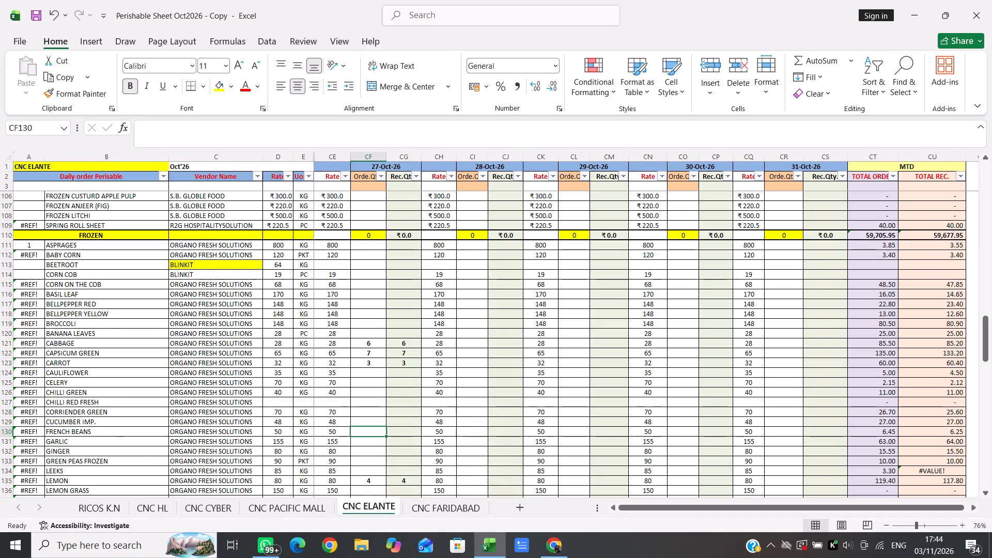
type("0.2")
key("Right")
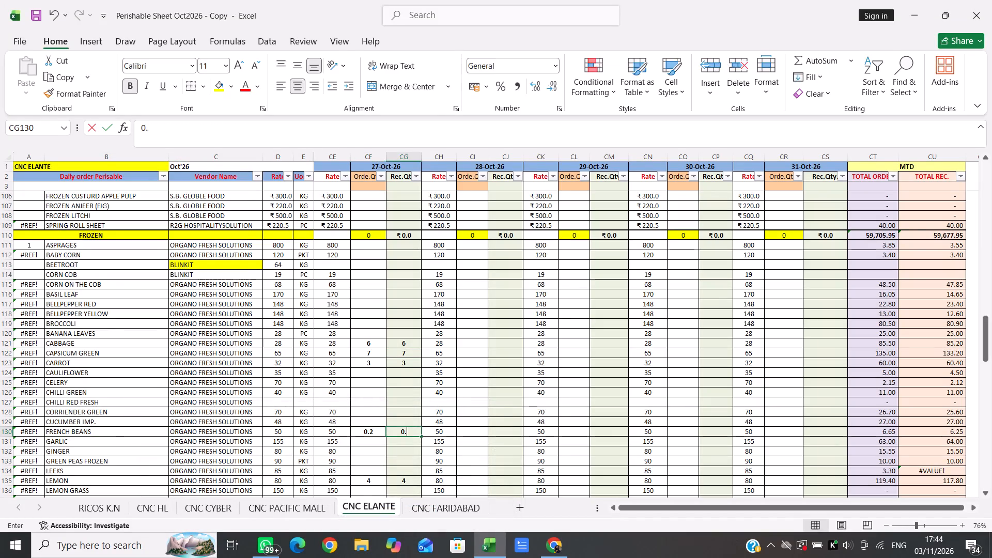
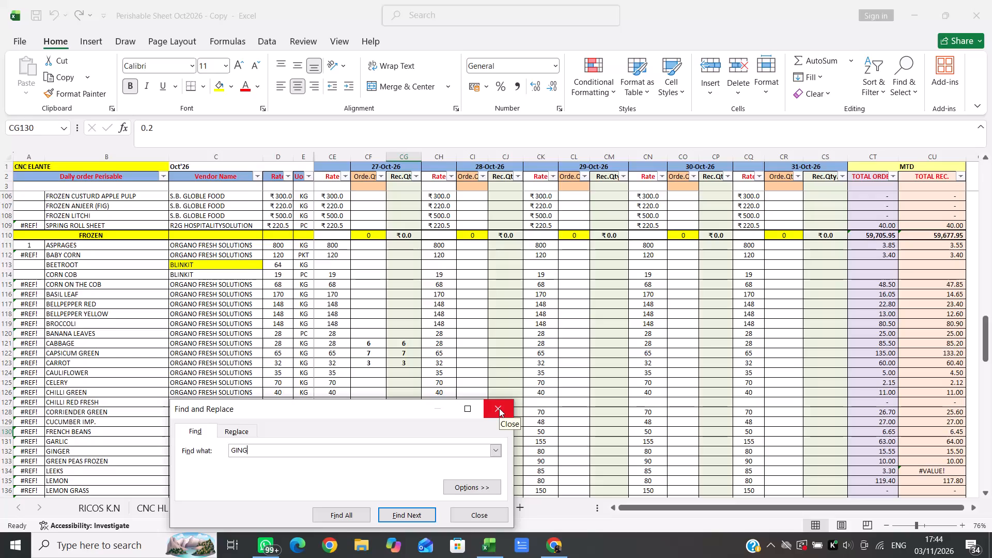
Close the search at the GINGER row and enter 0.5 as its order quantity for 27-Oct-26.
left_click(503, 408)
key("Right")
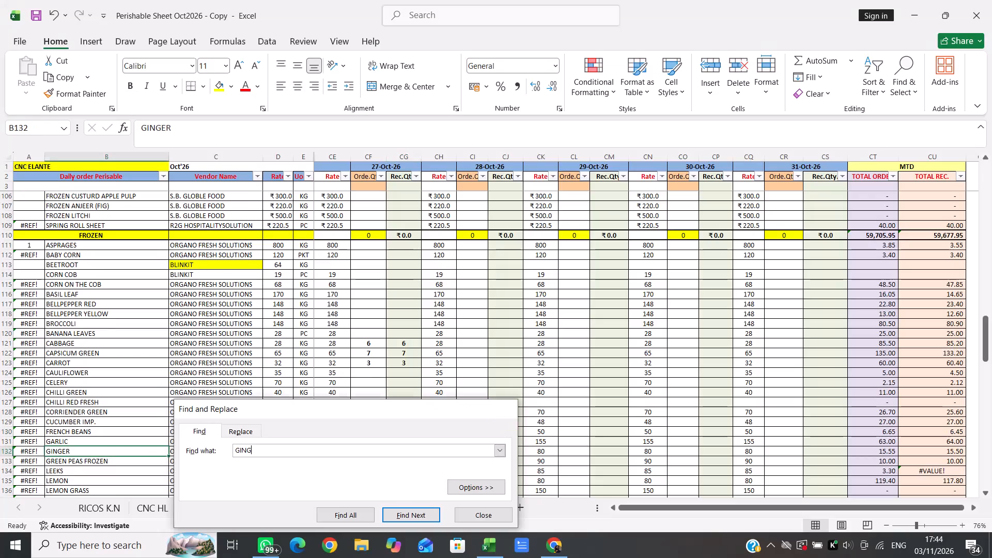
key("Right")
key("Right")
key("Right")
key("Right")
type("0.5")
key("Right")
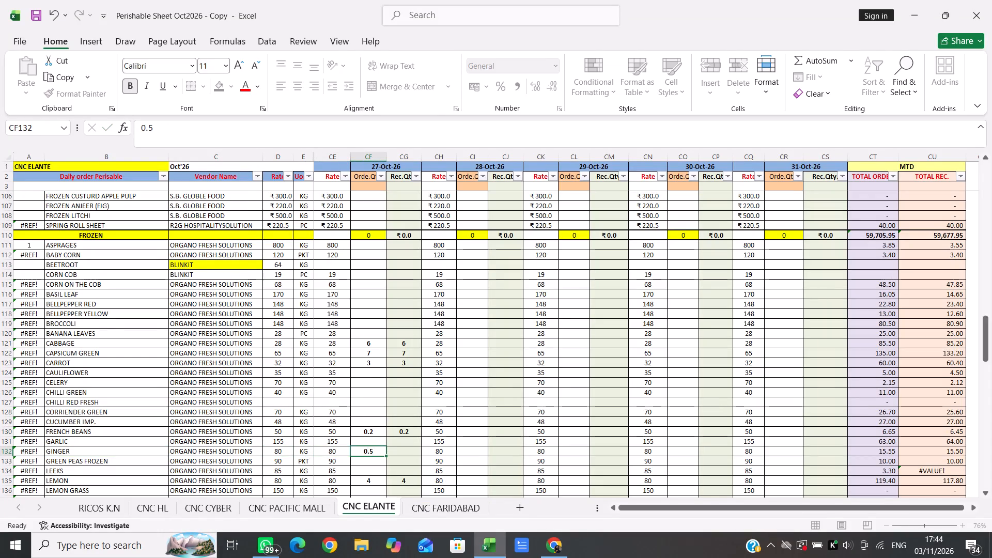
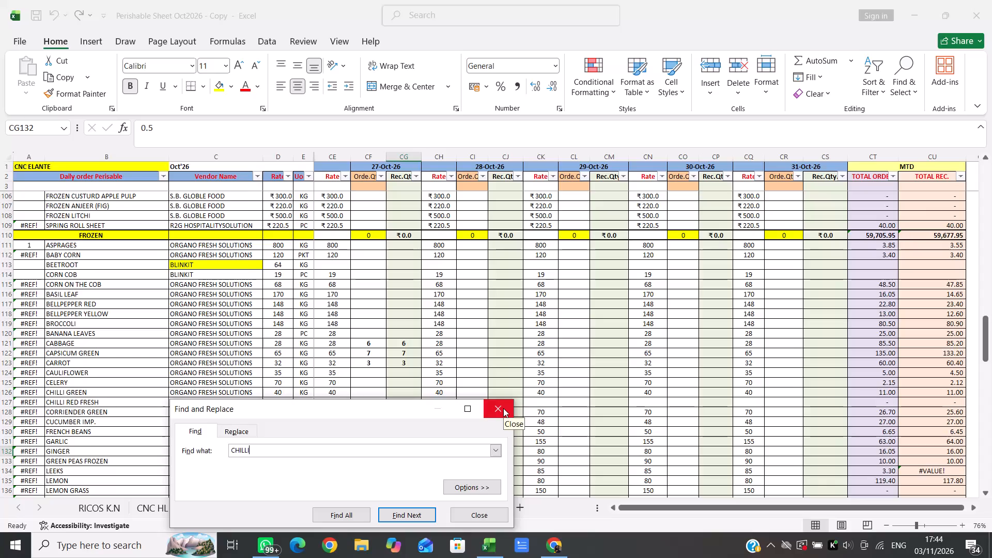
Find the CHILLI GREEN row by searching for CHILLI and enter 0.5 as its order quantity for 27-Oct-26.
key("Return")
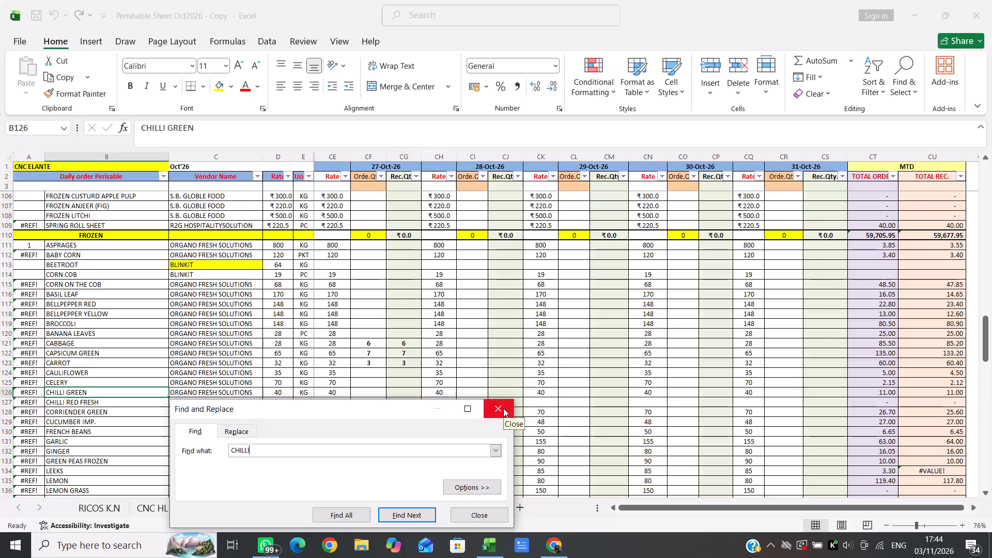
left_click(503, 408)
key("Right")
key("Right")
key("Right")
key("Right")
key("Right")
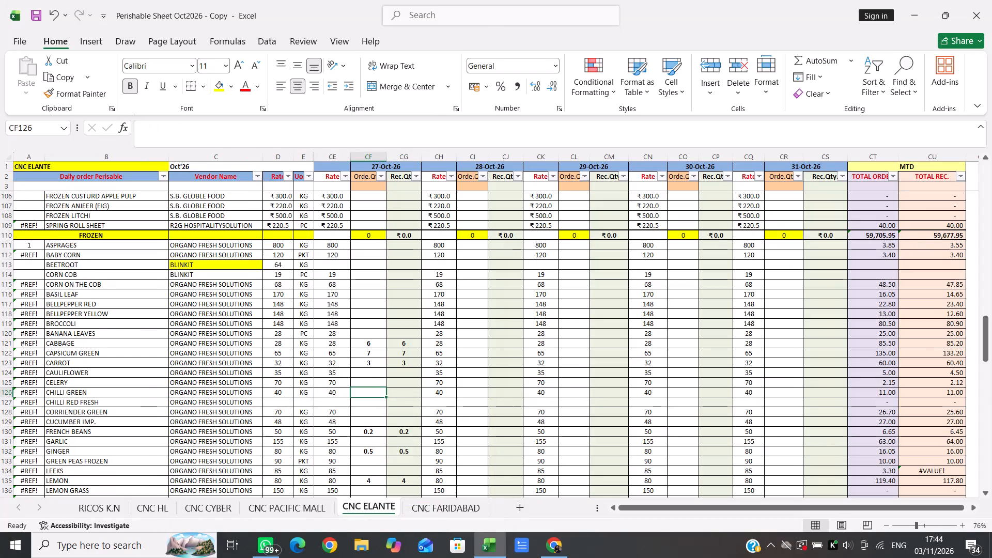
type("0.5")
key("Right")
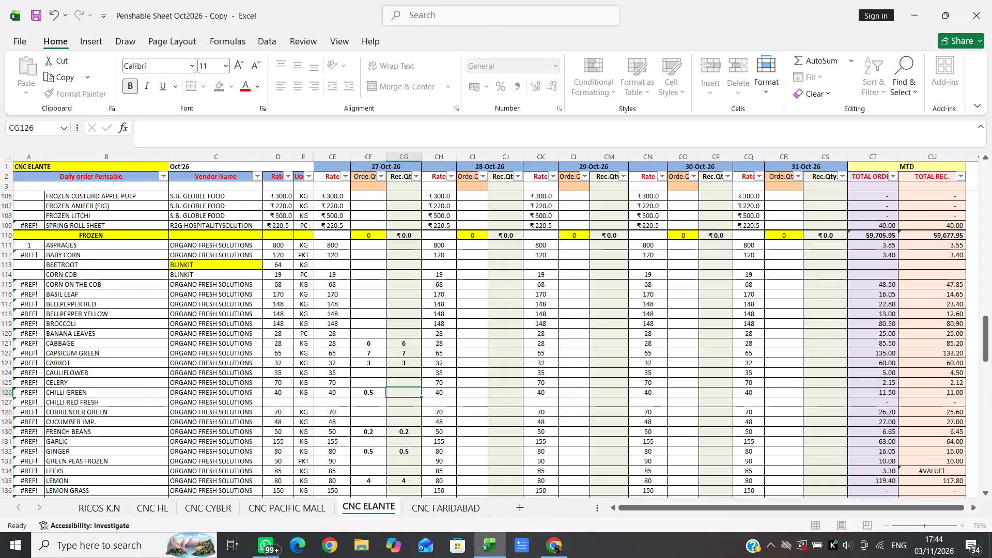
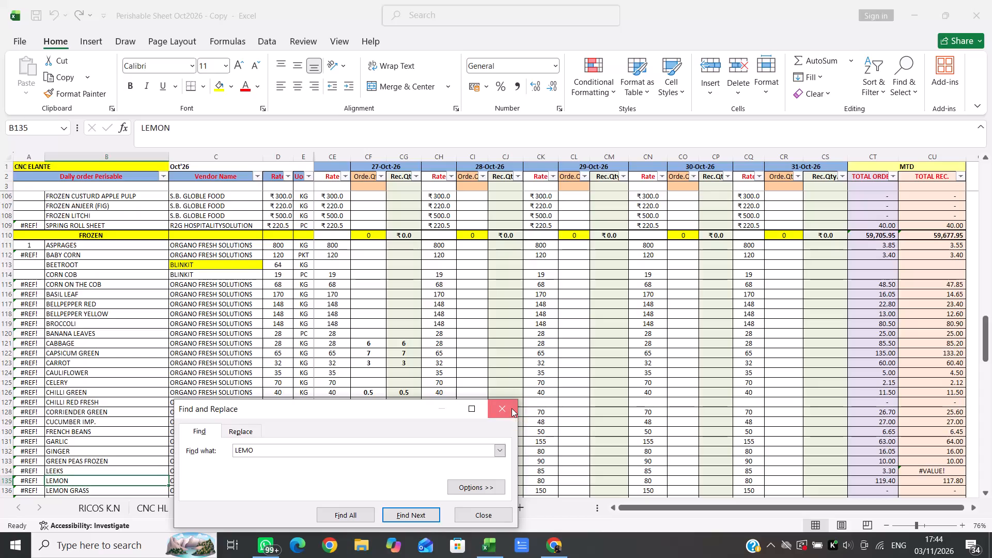
Set the LEMON order quantity for 27-Oct-26 to 5 in the CNC ELANTE sheet.
key("Right")
key("Right")
key("Right")
key("Right")
key("Right")
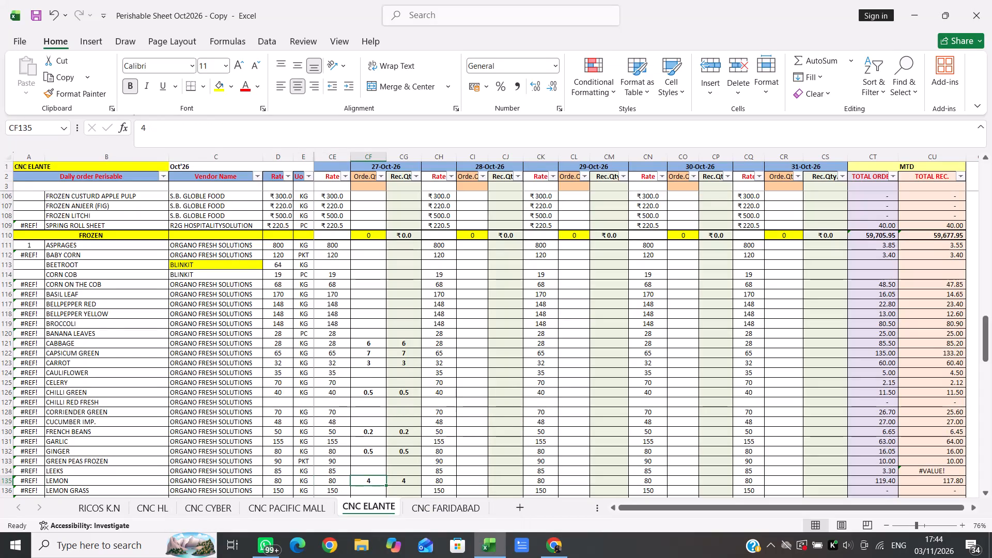
key("5")
key("Right")
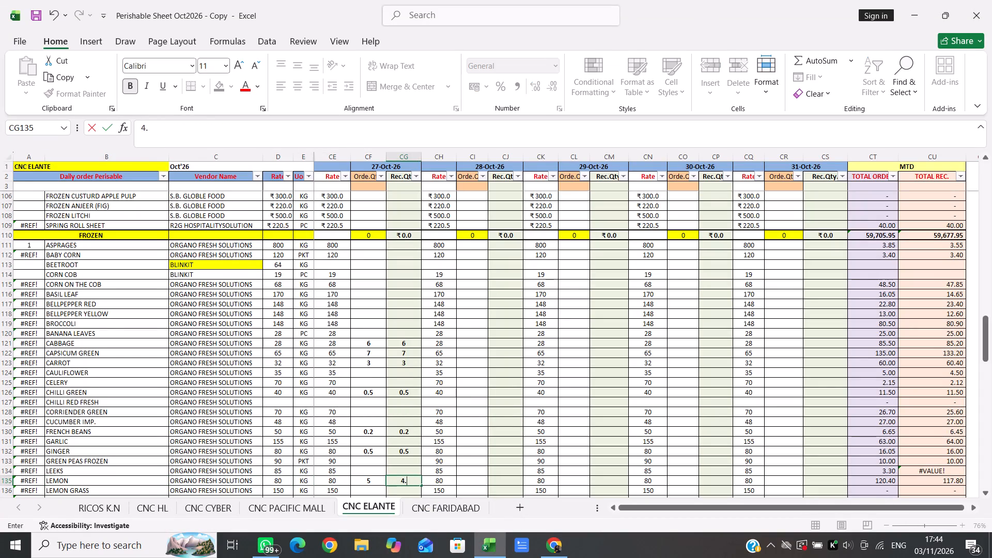
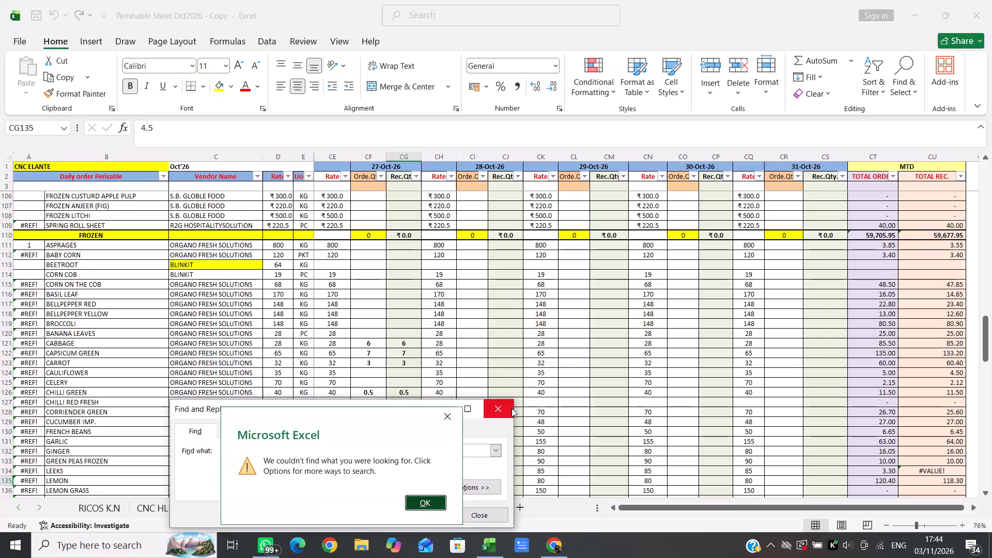
Search for CUCU to locate the CUCUMBER IMP. row and enter 1 as its order quantity for 27-Oct-26.
key("BackSpace")
key("Return")
key("Return")
key("BackSpace")
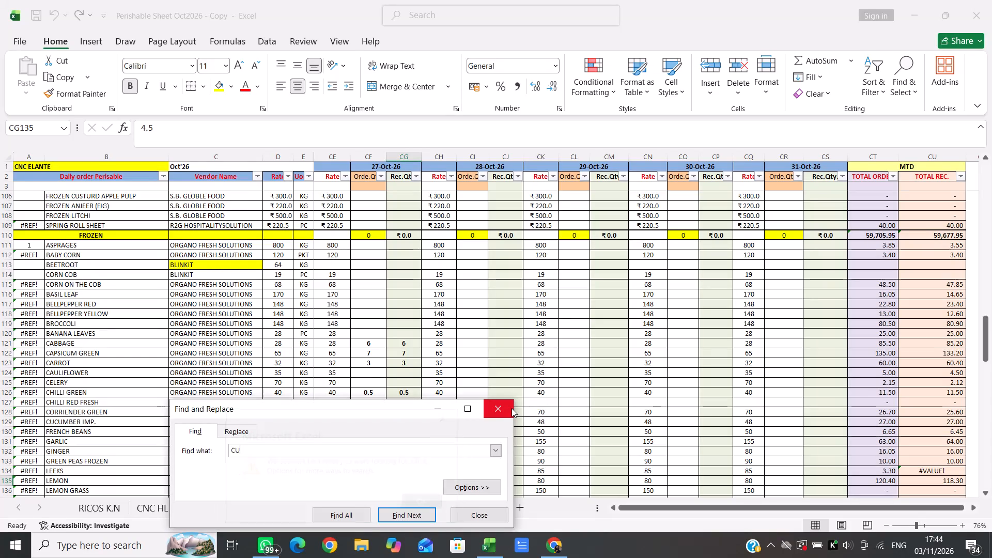
type("CU")
key("Return")
key("Return")
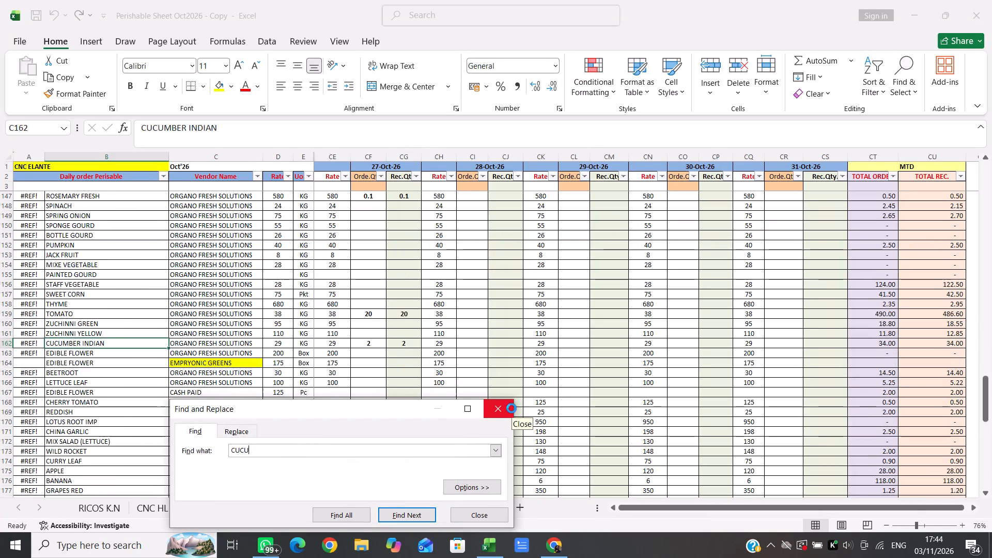
left_click(512, 408)
key("Right")
key("Right")
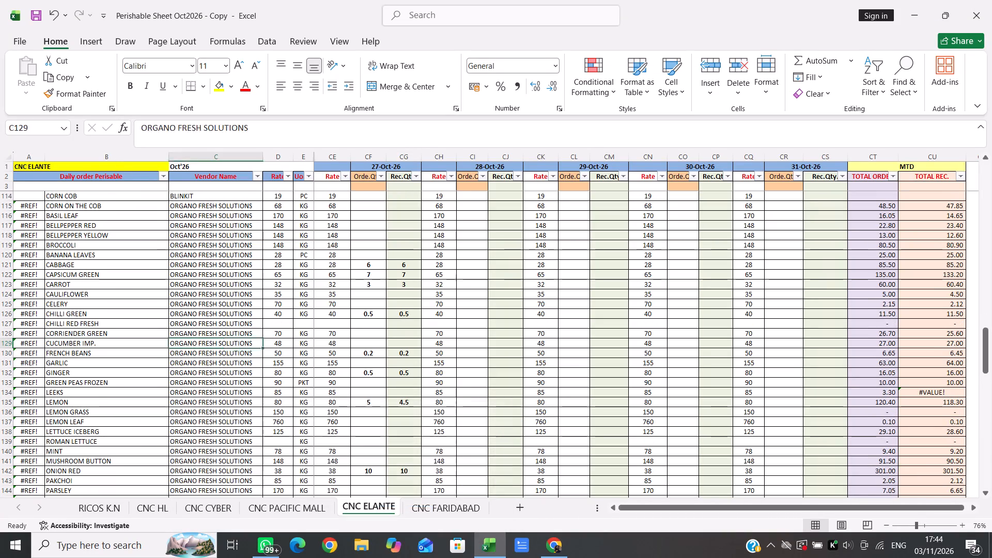
key("Right")
key("Right")
key("Right")
key("1")
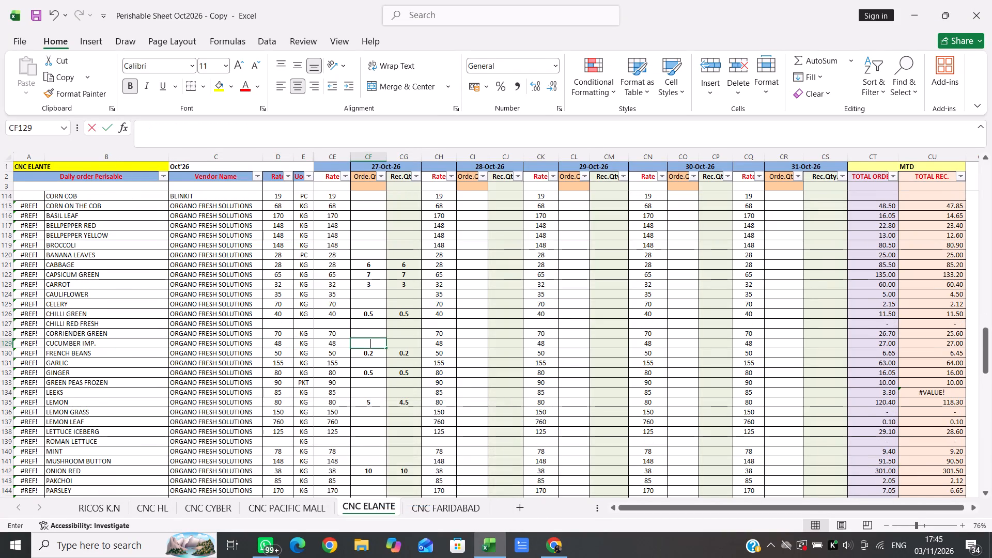
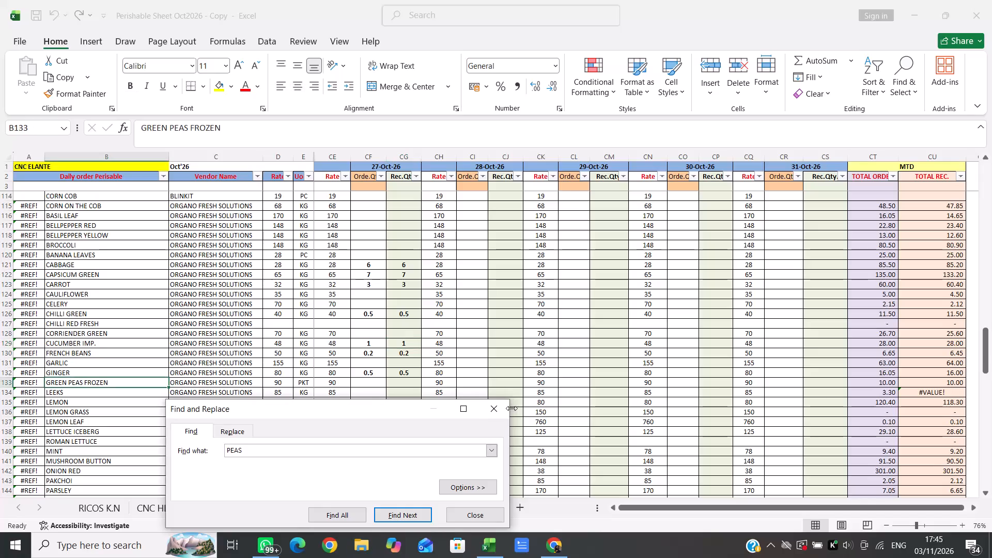
Close the PEAS search and enter 5 as the GREEN PEAS FROZEN order quantity for 27-Oct-26.
key("Right")
key("Right")
key("Right")
key("Right")
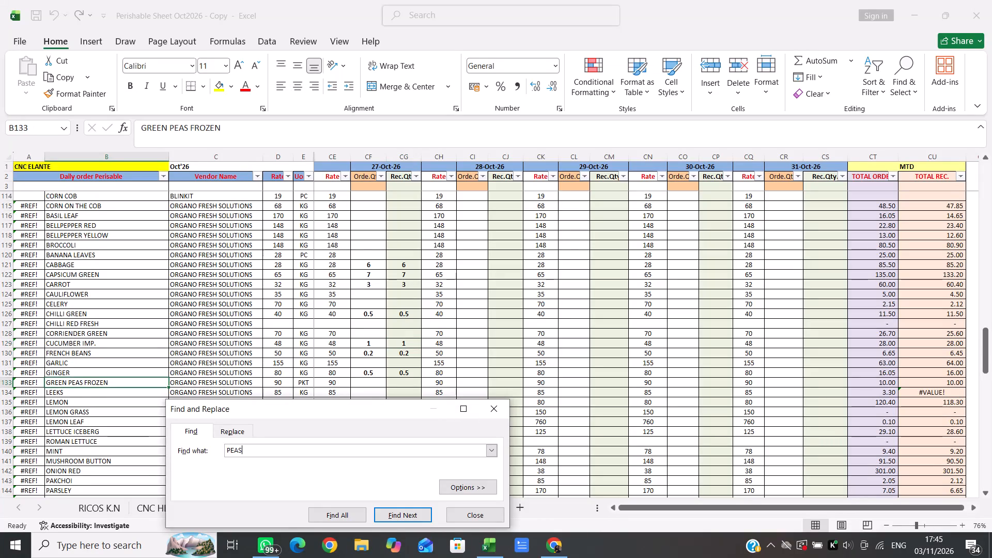
left_click(494, 406)
key("Right")
key("Right")
key("Right")
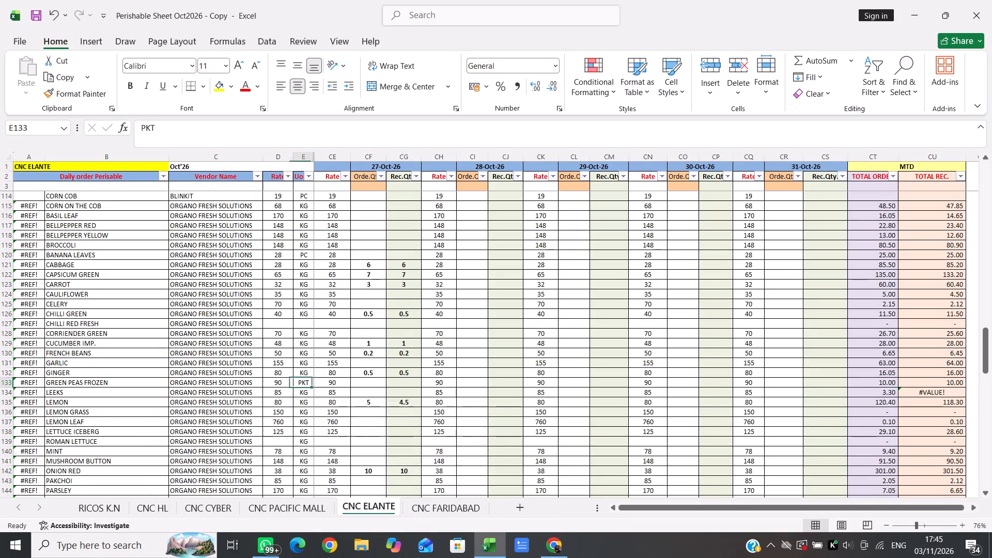
key("Right")
key("Right")
key("5")
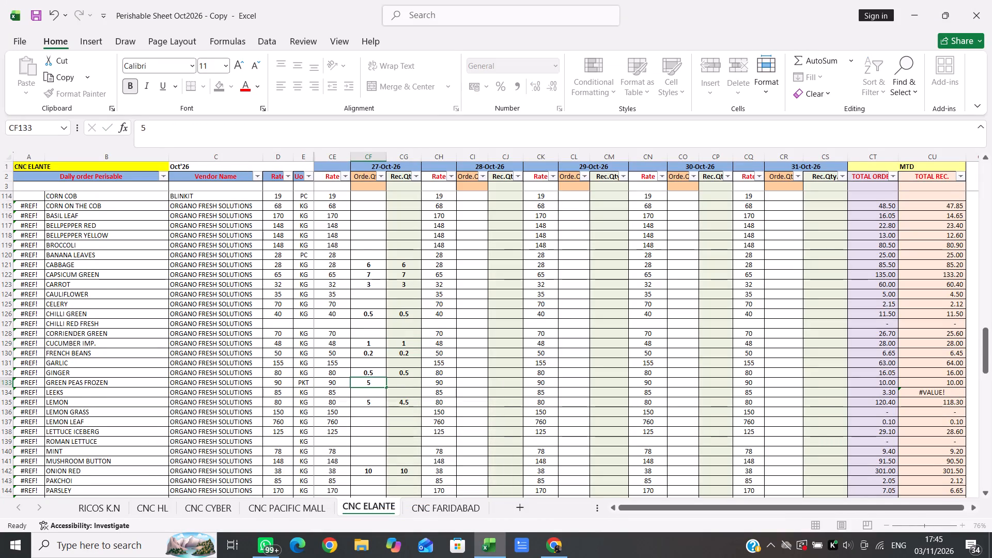
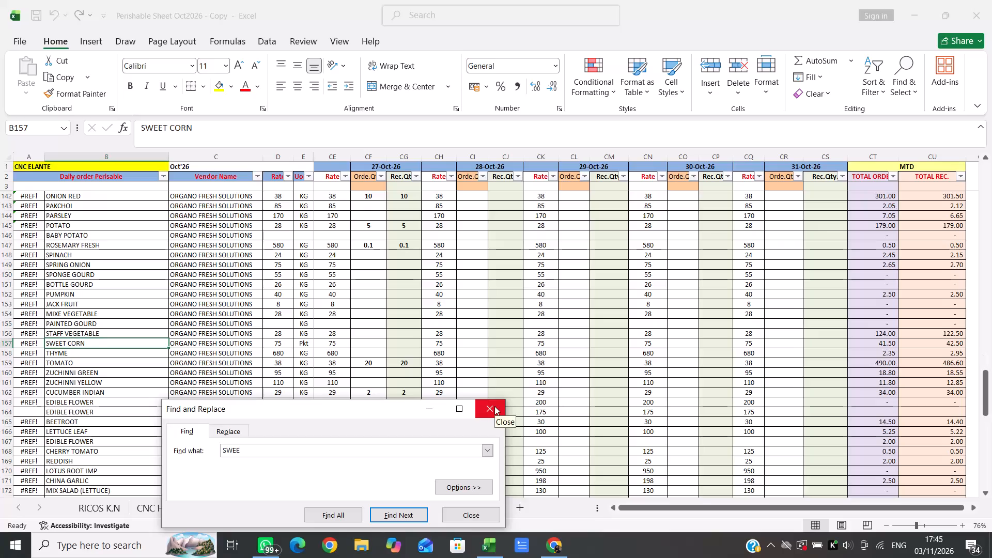
Close the SWEE search and go to the SWEET CORN order quantity cell for 27-Oct-26.
left_click(494, 406)
key("Right")
key("Right")
key("Right")
key("Right")
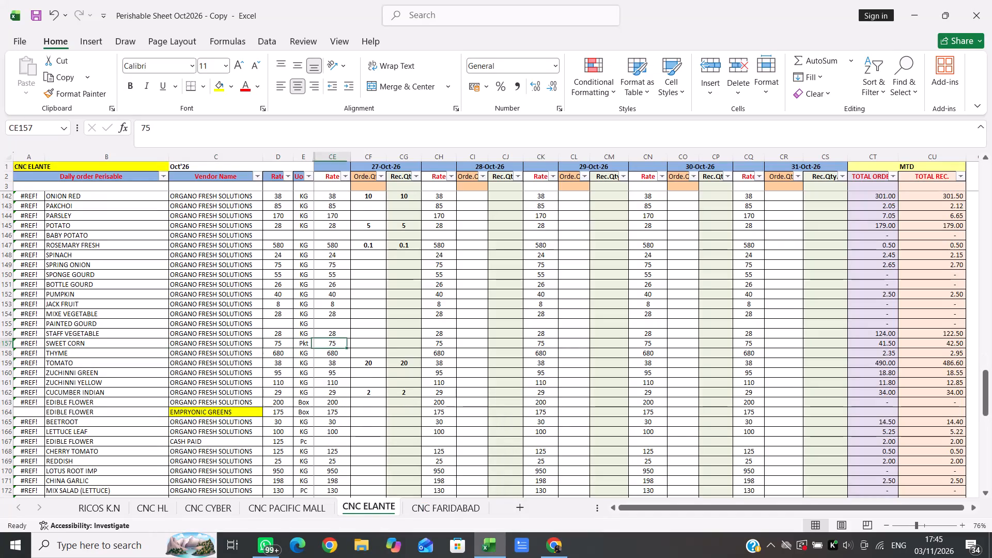
key("Right")
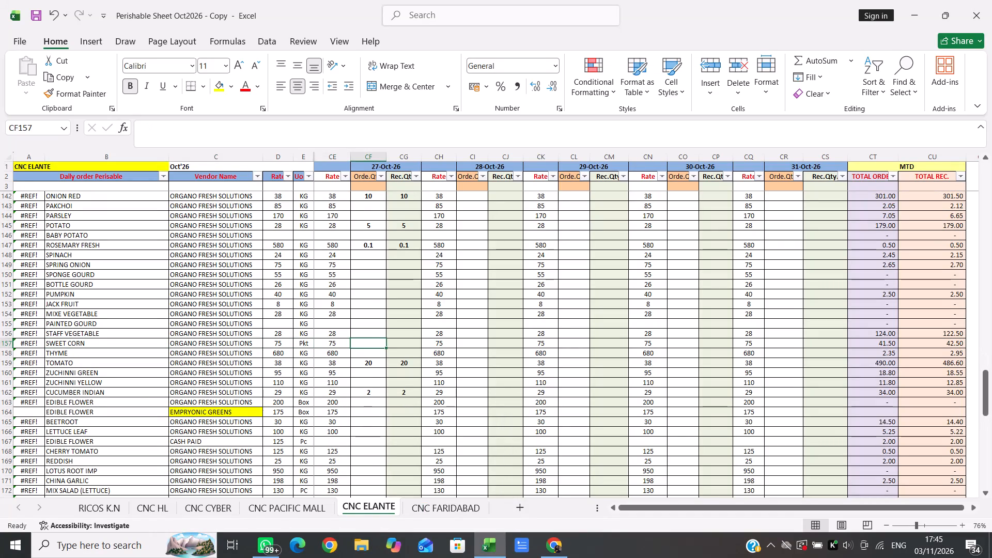
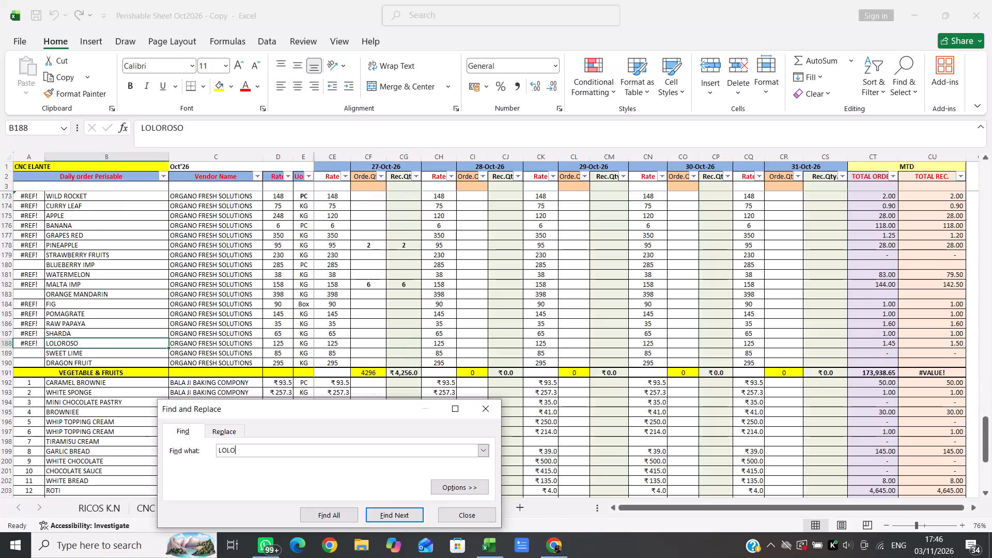
Close the LOLO search and enter 0.2 as both the order and received quantity for LOLOROSO on 27-Oct-26.
left_click(493, 407)
key("Right")
key("Right")
key("Right")
key("Right")
key("Right")
type("0.2")
key("Right")
type("0.2")
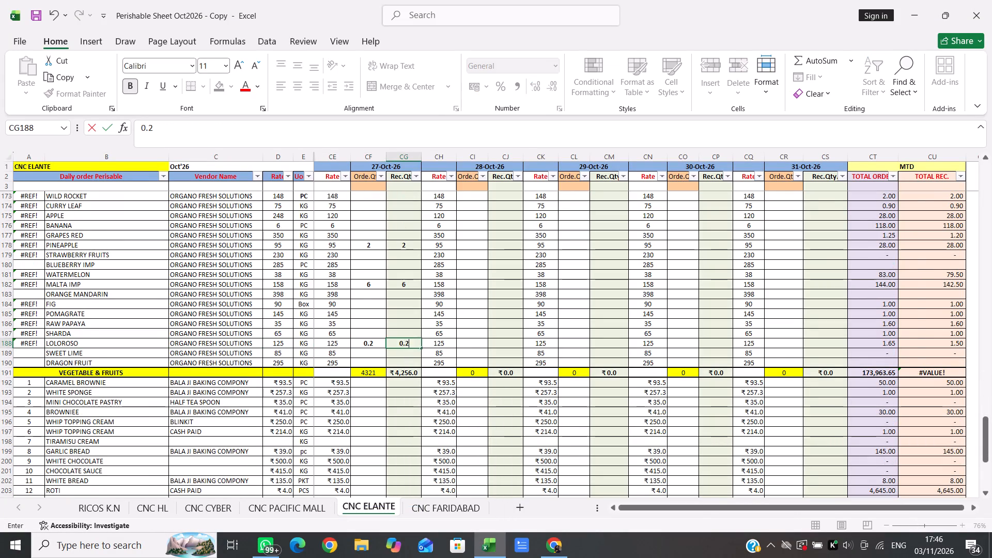
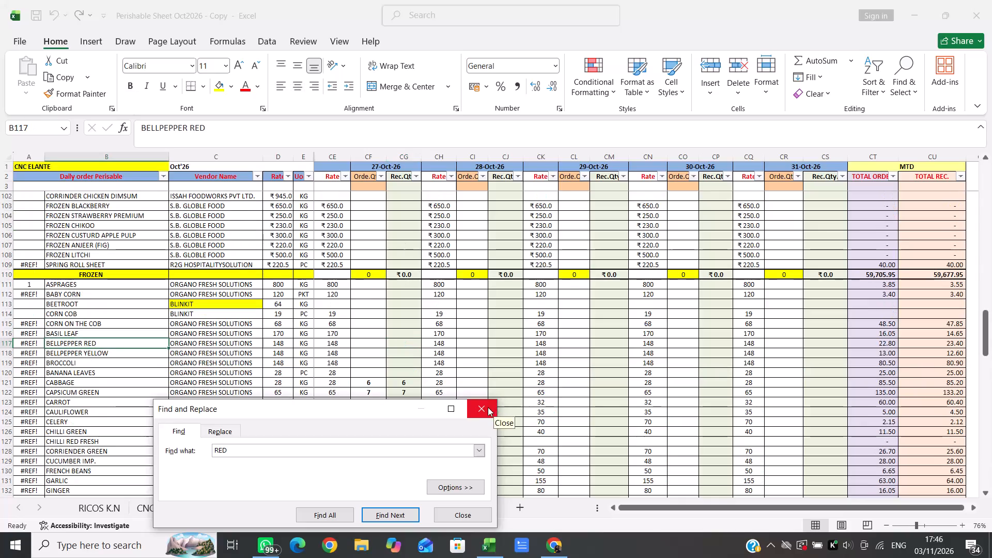
Close the RED search and enter 1 as the order quantity for BELLPEPPER RED on 27-Oct-26.
left_click(488, 407)
key("Right")
key("Right")
key("Right")
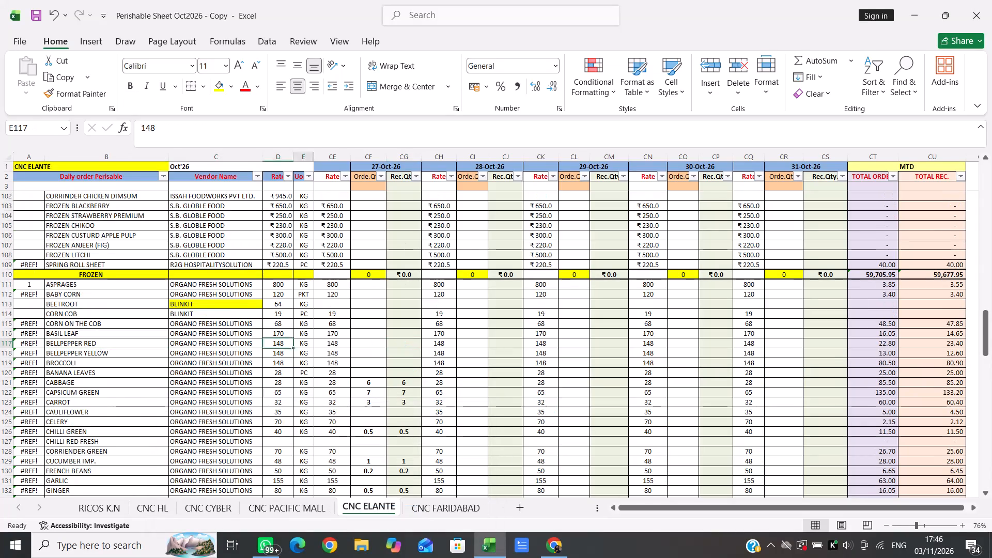
key("Right")
key("Right")
key("1")
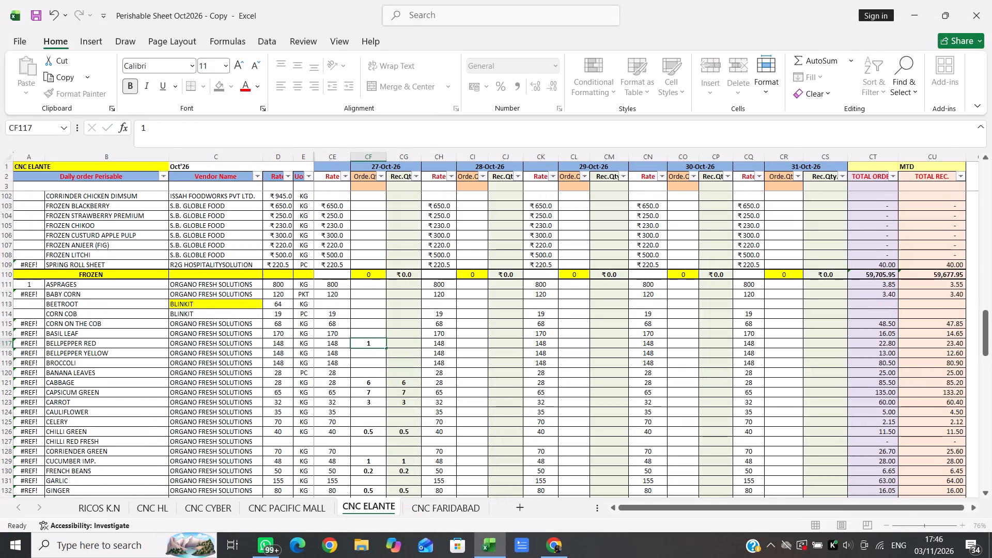
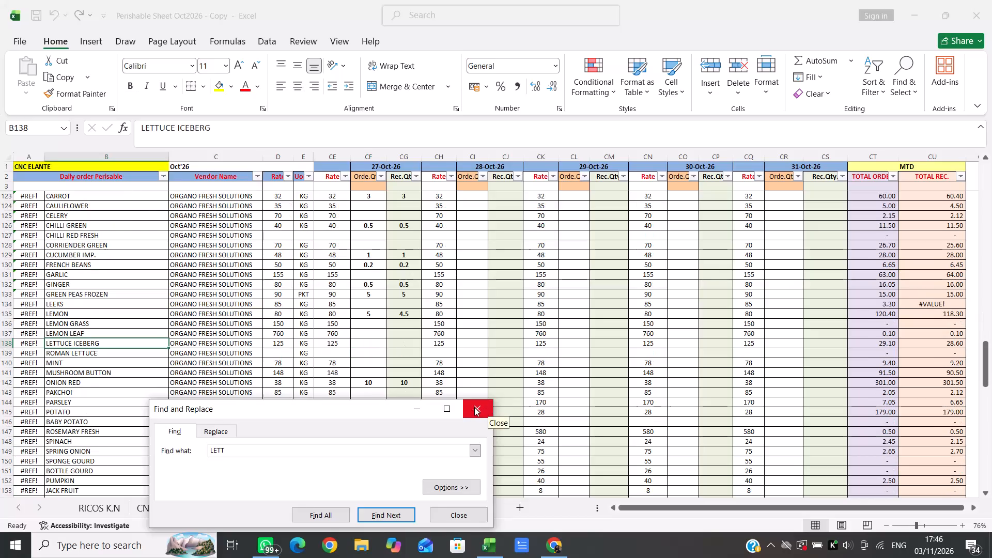
Close the LETT search and enter 1 as the order quantity for LETTUCE ICEBERG on 27-Oct-26.
left_click(474, 407)
key("Right")
key("Right")
key("Right")
key("Right")
key("Right")
key("1")
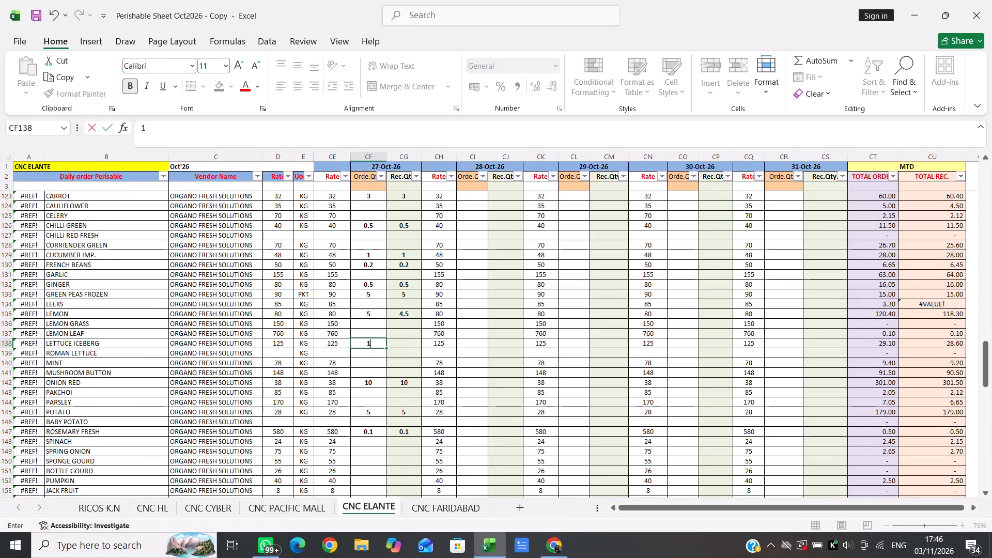
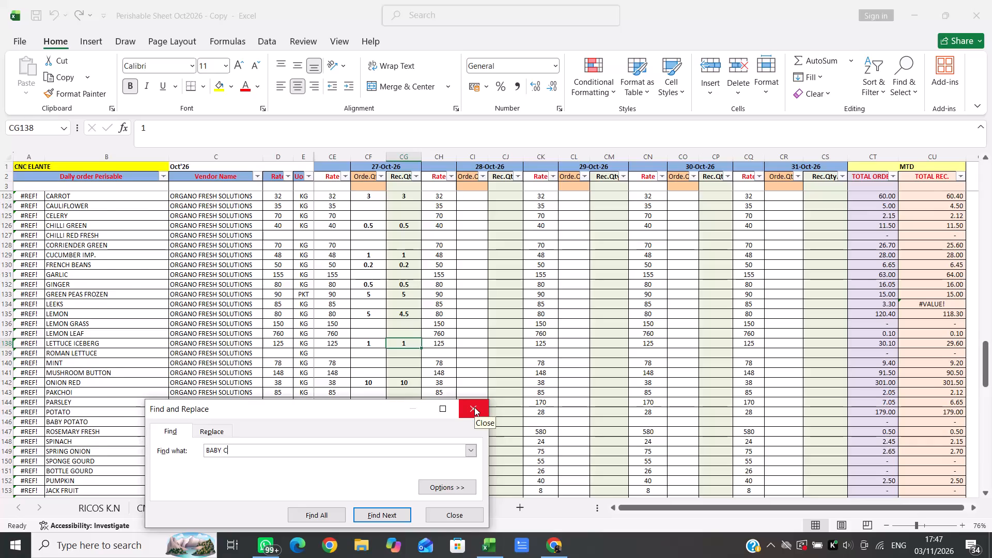
Find the BABY CORN row with the search text BABY C and enter 0.2 as its order quantity for 27-Oct-26.
key("Return")
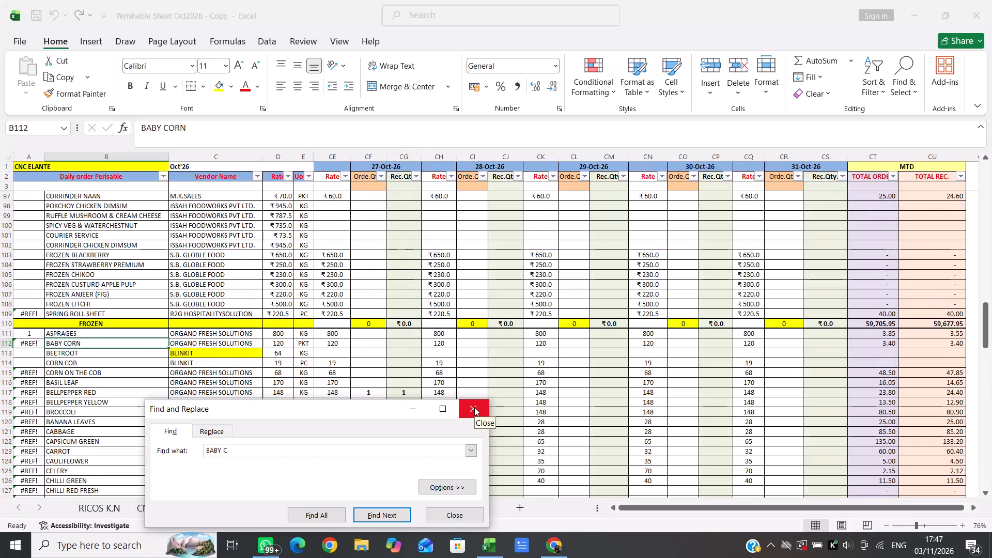
left_click(474, 407)
key("Right")
key("Right")
key("Right")
key("Right")
key("Right")
type("0.2")
key("Right")
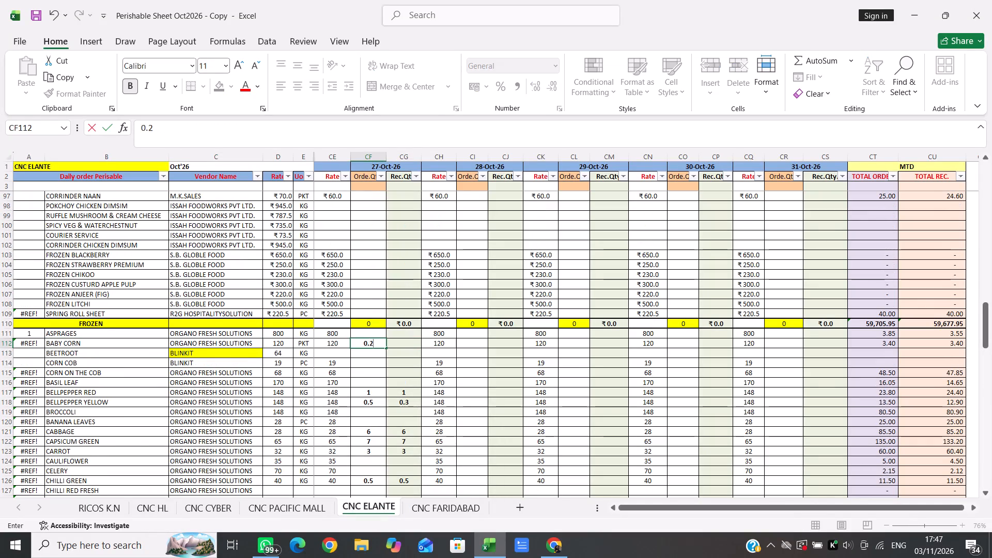
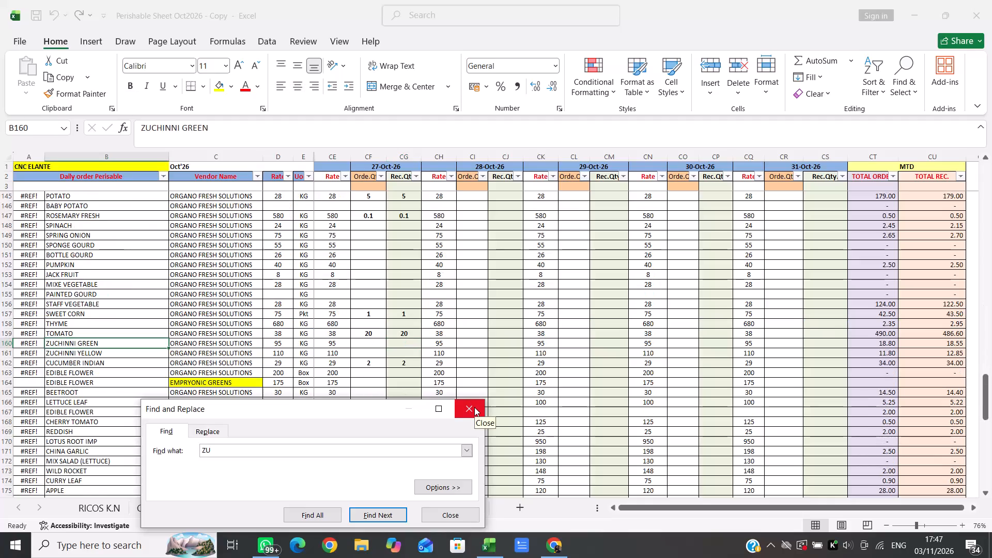
Enter 2 as both the order and received quantity for ZUCHINNI GREEN on 27-Oct-26.
left_click(474, 407)
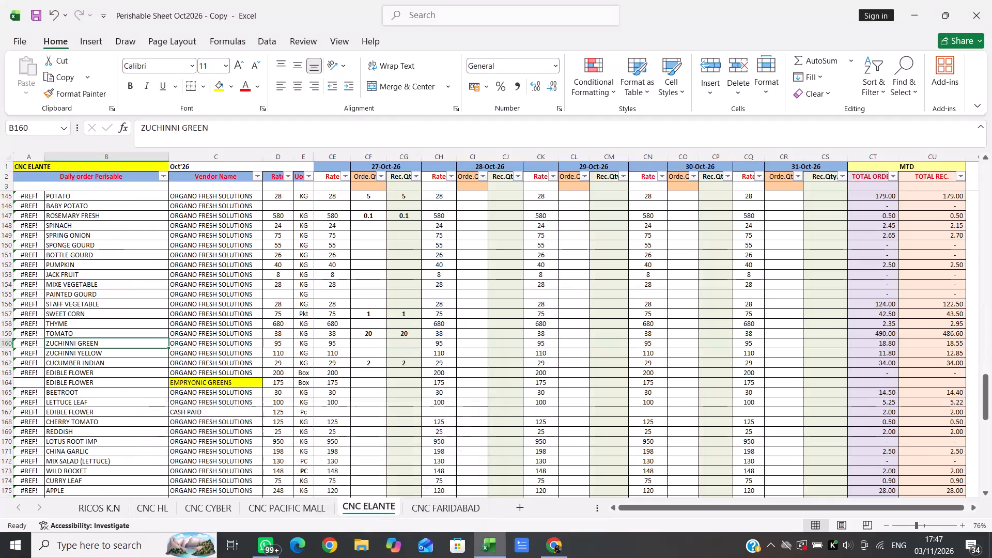
key("Right")
key("Right")
key("Right")
key("Right")
key("Right")
key("2")
key("Right")
key("2")
Enter 2 as the received quantity for ZUCHINNI YELLOW on 27-Oct-26.
key("Down")
key("2")
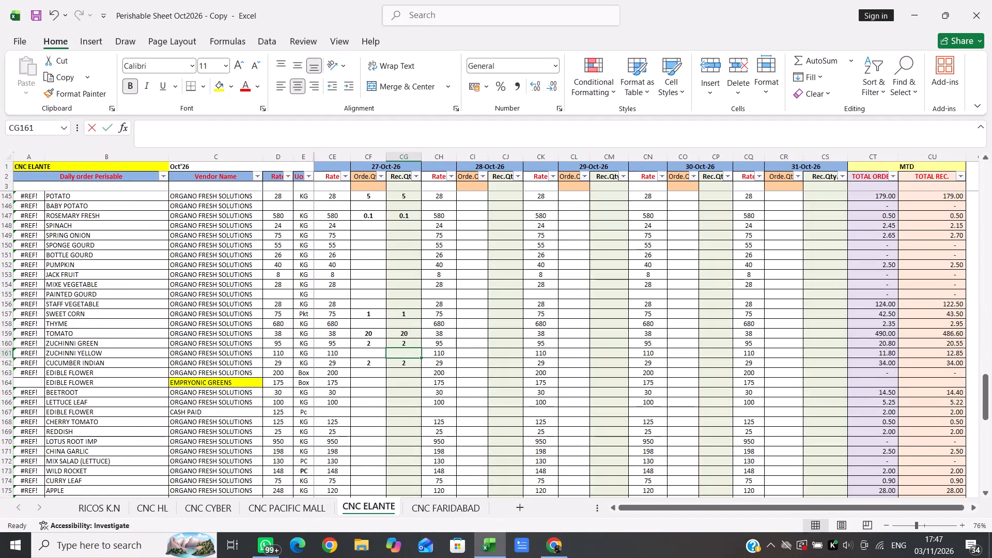
key("Left")
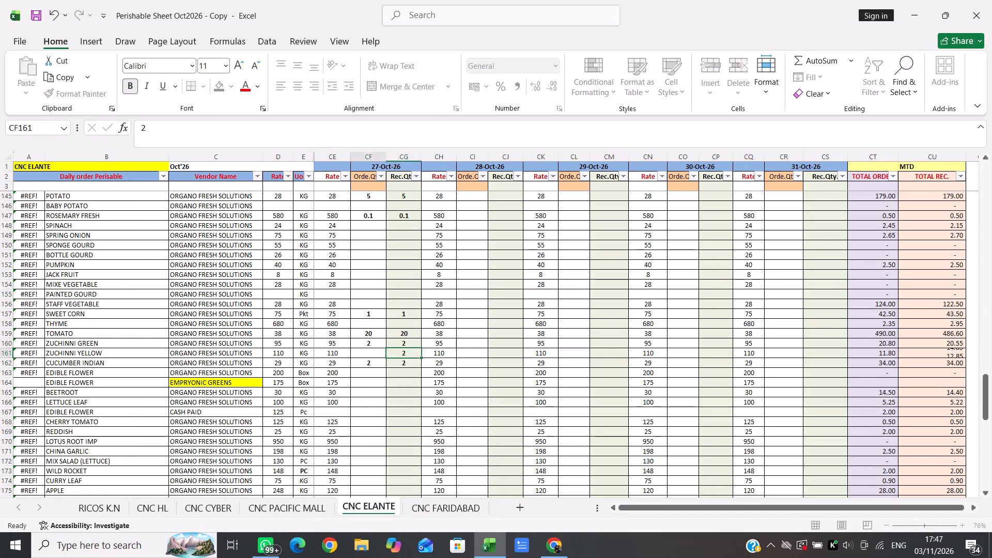
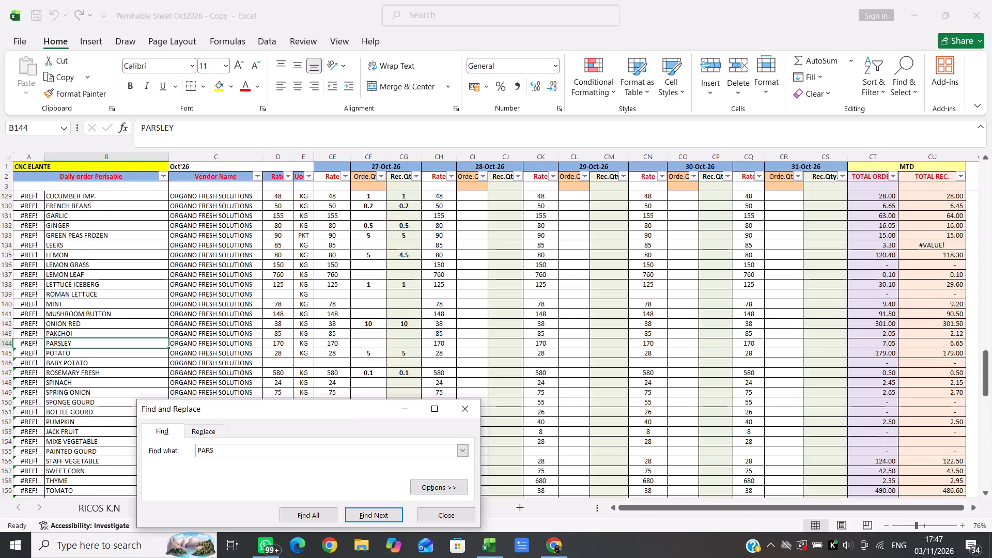
Enter 0.2 as the order quantity for PARSLEY on 27-Oct-26.
left_click(466, 410)
key("Right")
key("Right")
key("Right")
key("Right")
key("Right")
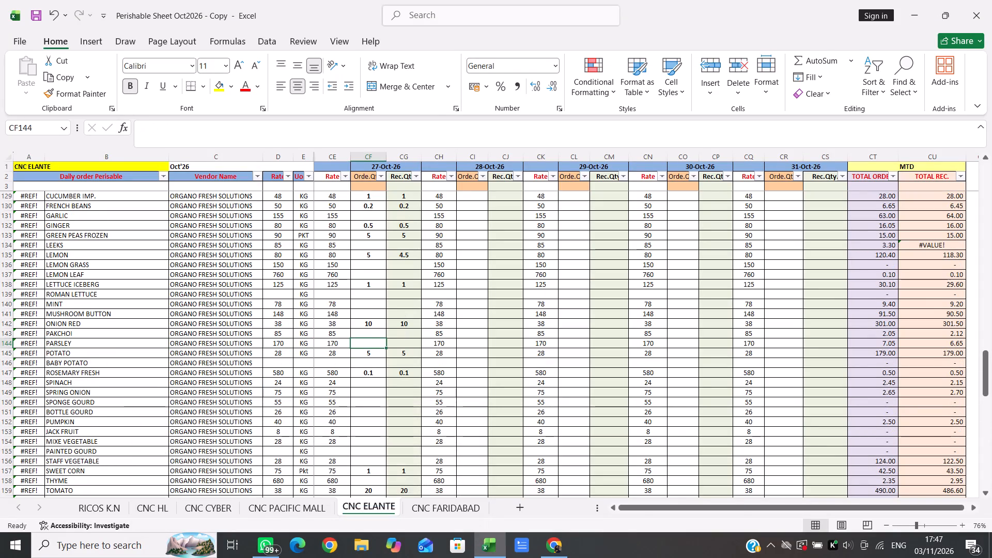
type("0.2")
key("Right")
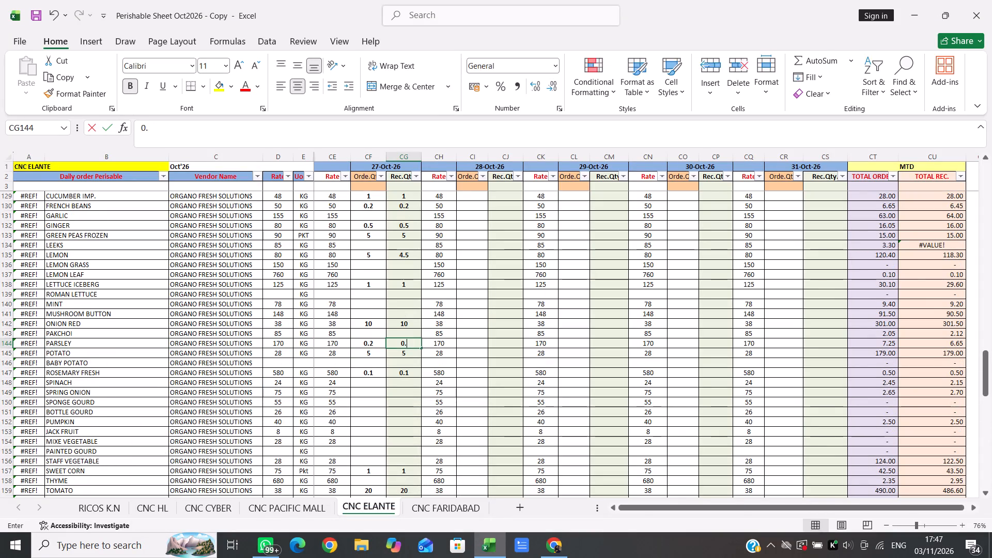
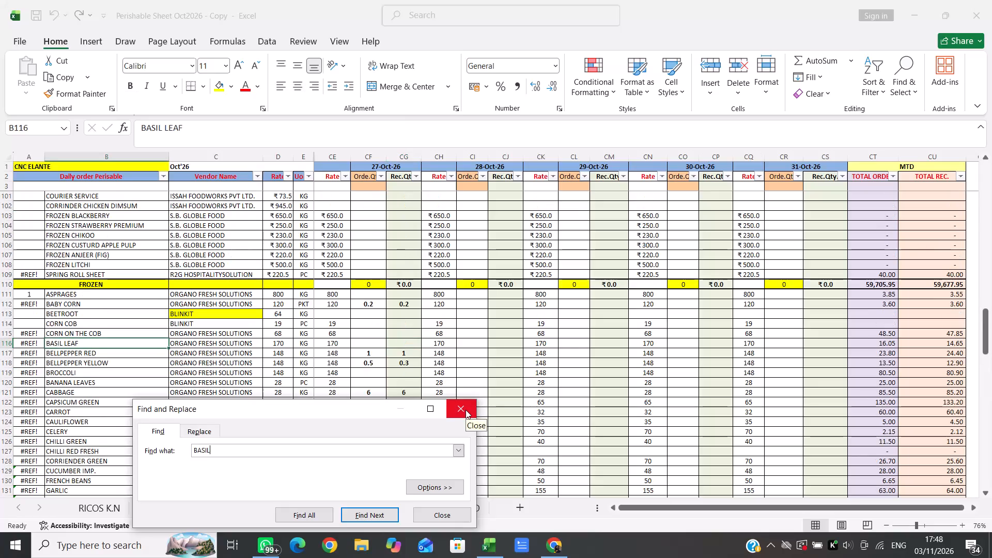
Close the search and go along the BASIL LEAF row to its 27-Oct-26 entries.
left_click(466, 410)
key("Right")
key("Right")
key("Right")
key("Right")
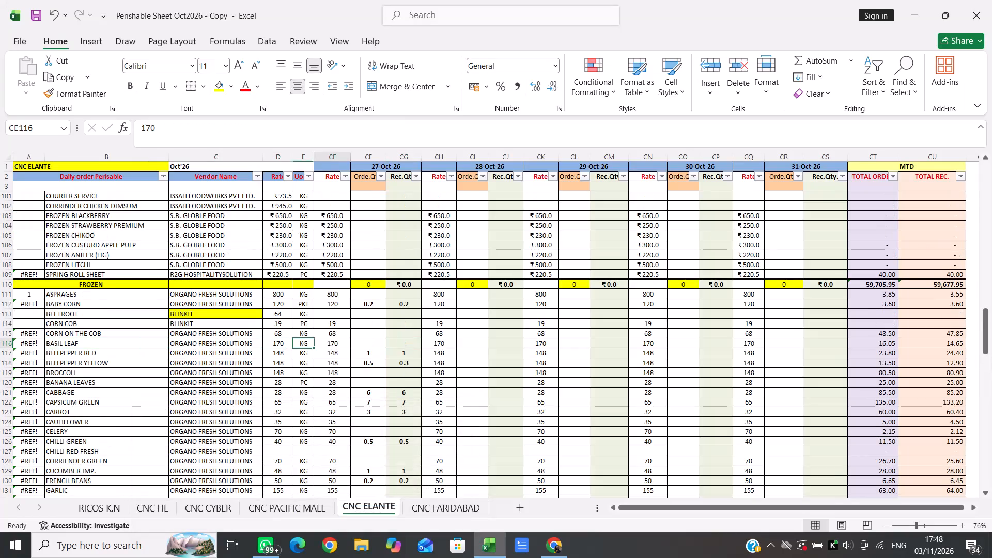
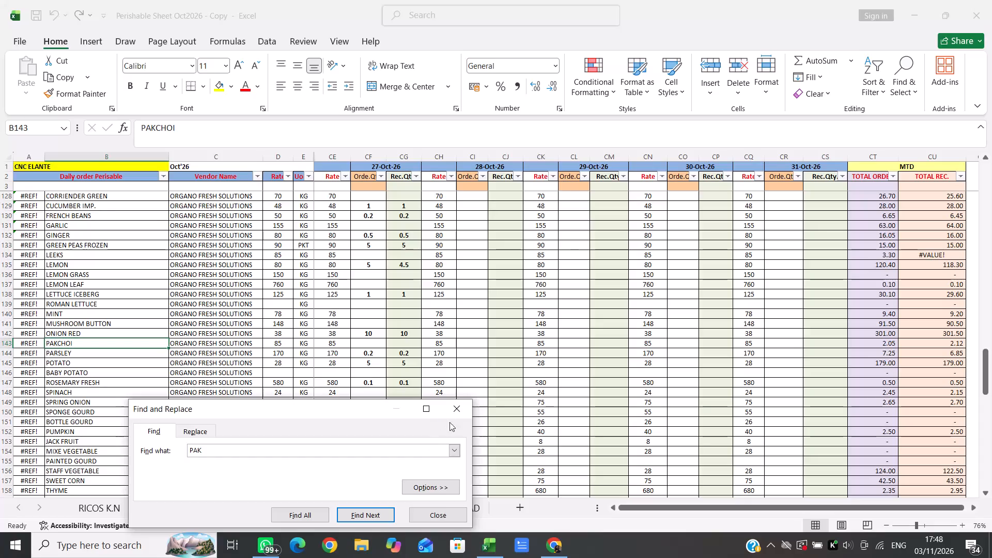
Close the search and enter 0.2 as the 27-Oct-26 ordered quantity in the PAKCHOI row, moving on to its received quantity.
left_click(463, 414)
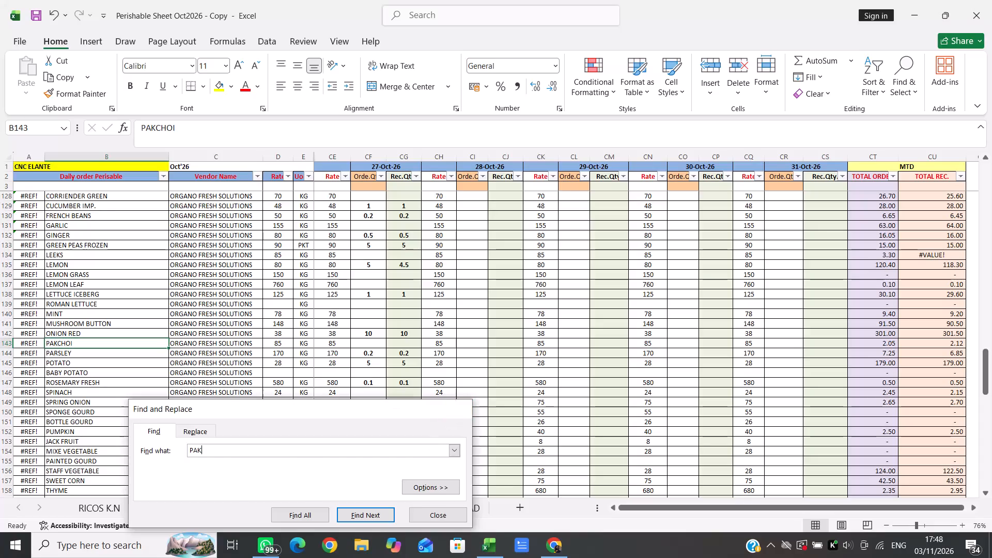
key("Right")
key("Right")
key("Right")
key("Right")
key("Right")
type("0.2")
key("Right")
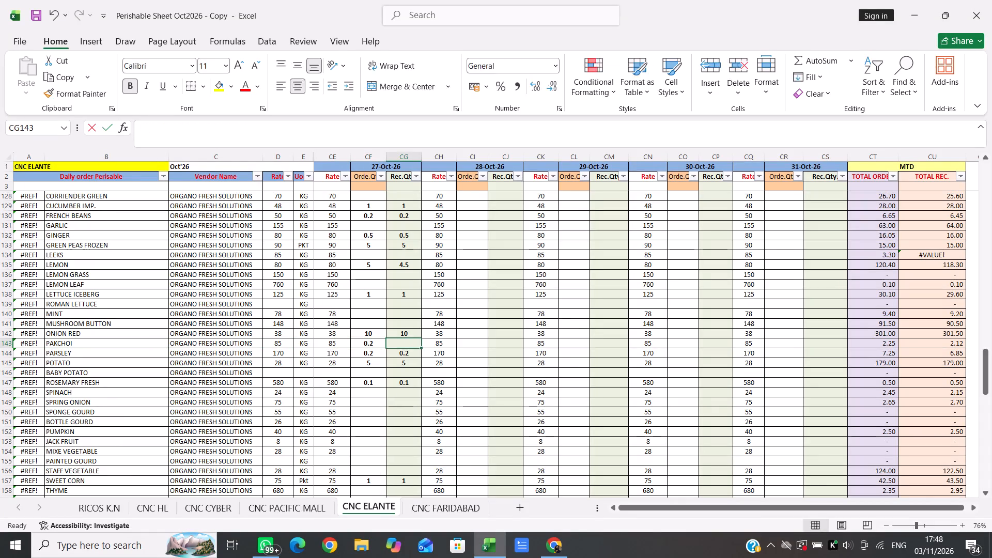
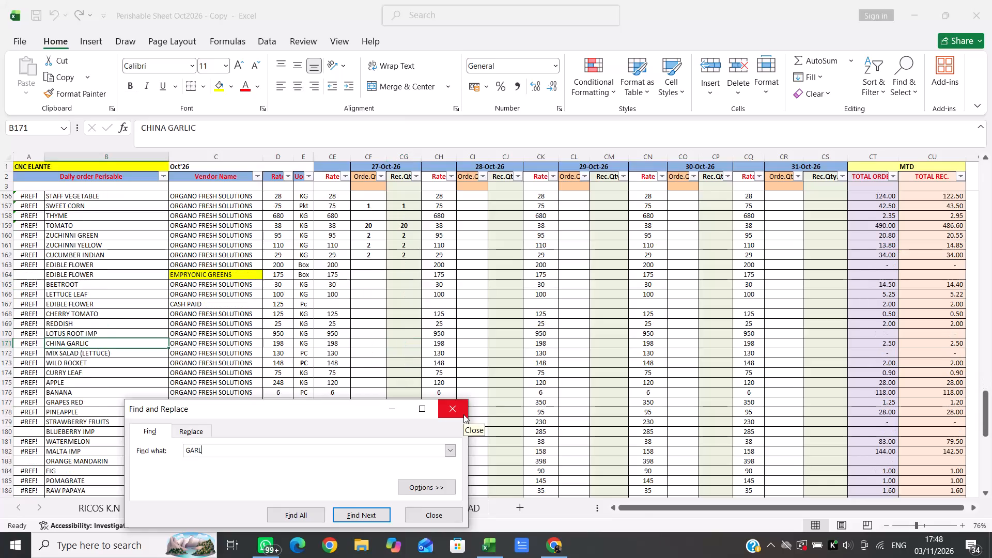
Find the GARLIC row using the search text GARL and enter 2 as its 27-Oct-26 ordered quantity.
key("Return")
key("Return")
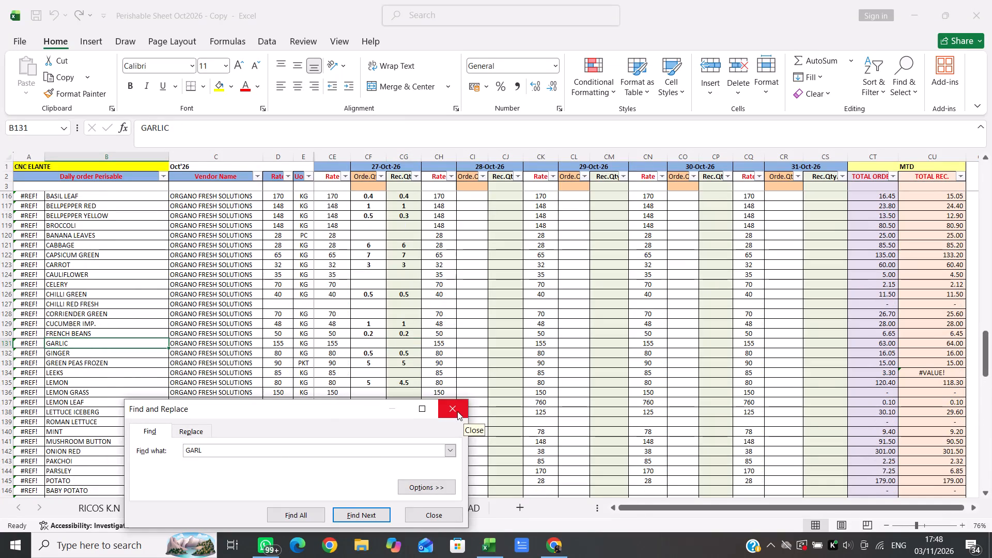
left_click(456, 411)
key("Right")
key("Right")
key("Right")
key("Right")
key("Right")
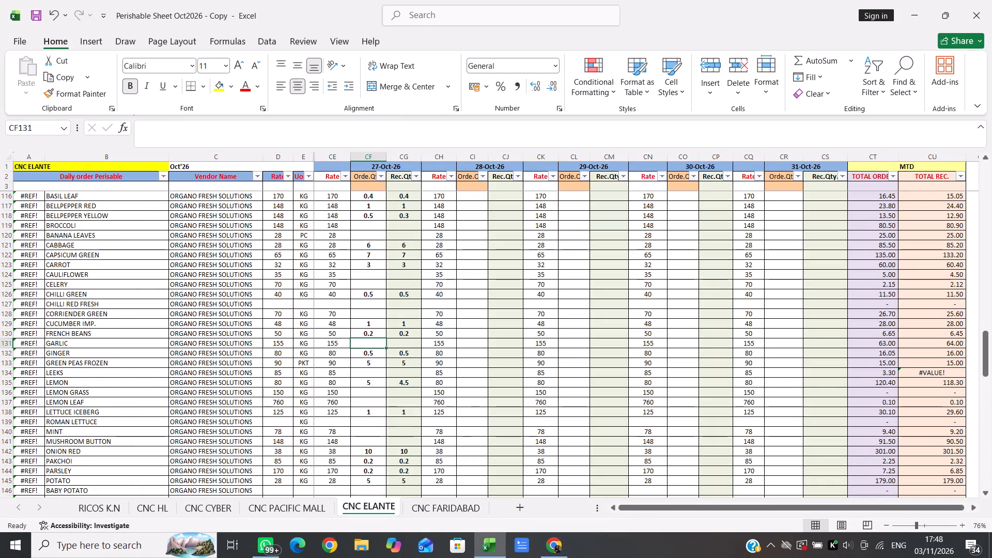
key("2")
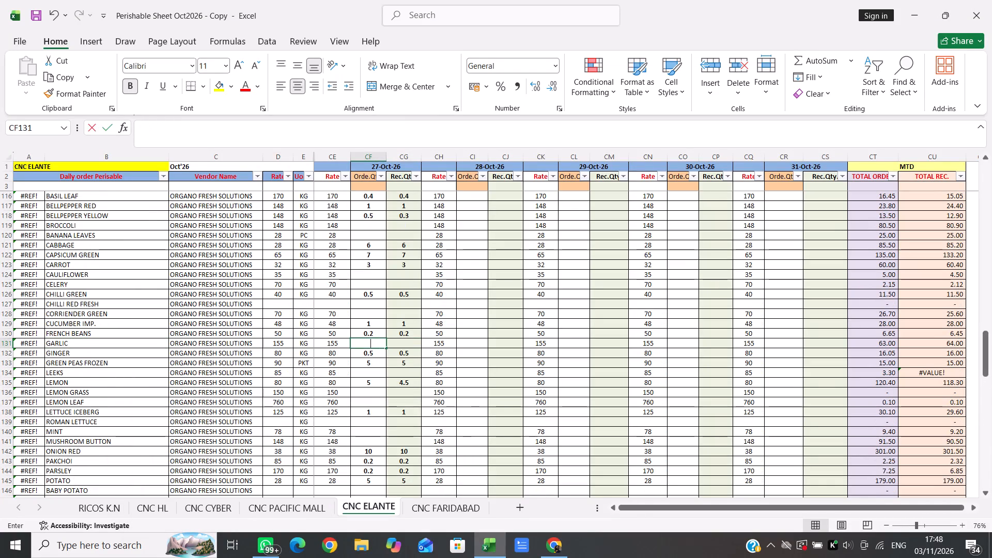
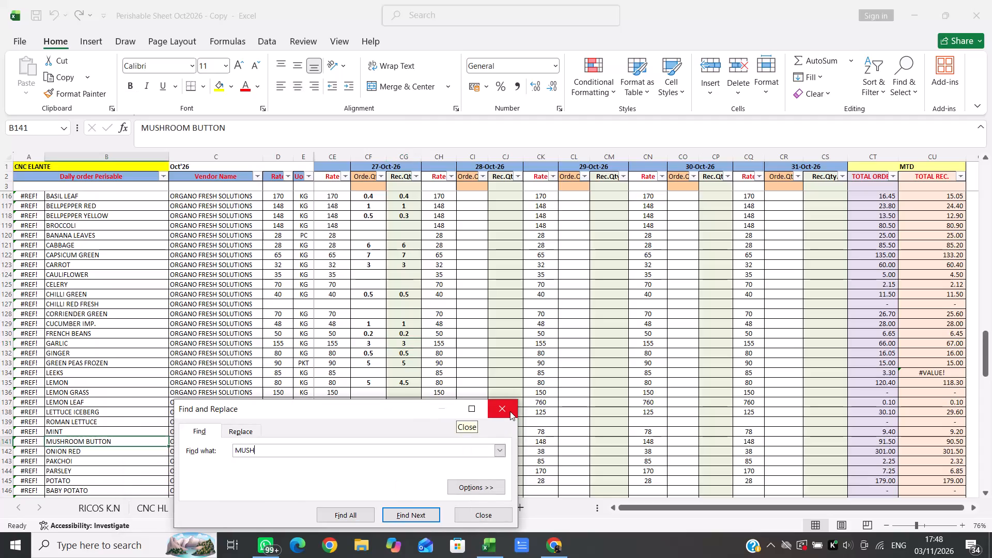
Close the search and enter 3 as the MUSHROOM BUTTON ordered quantity for 27-Oct-26.
left_click(510, 411)
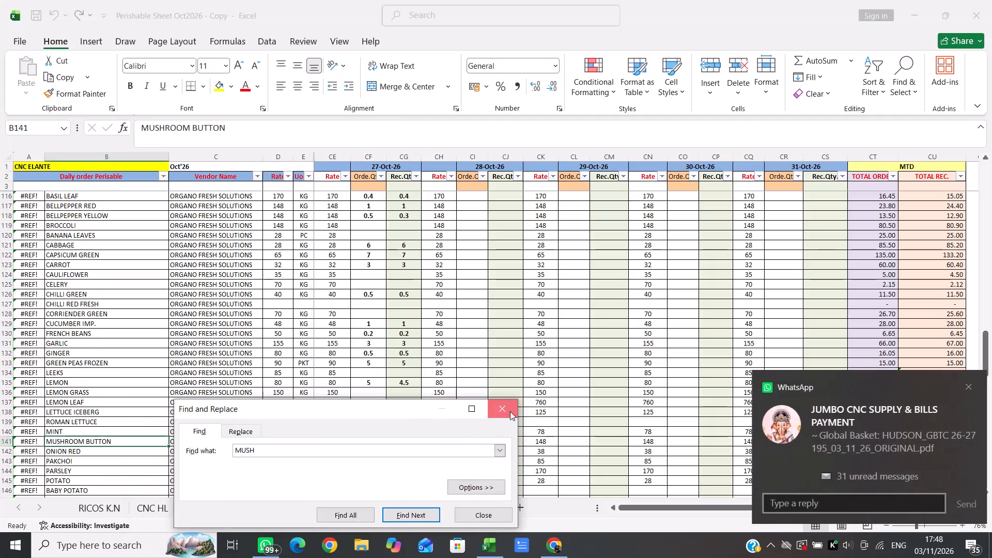
key("Right")
key("Right")
key("Right")
key("Right")
key("Right")
key("3")
key("Right")
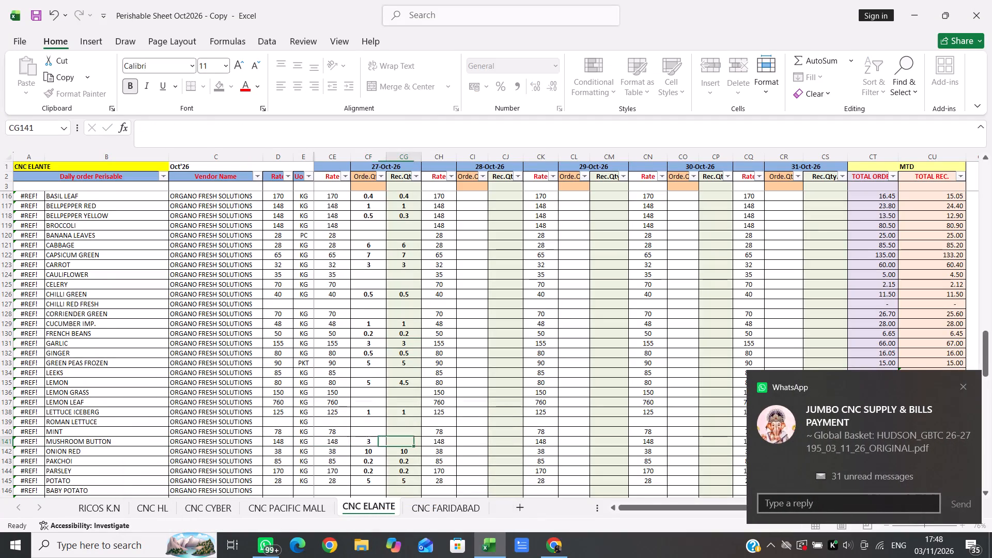
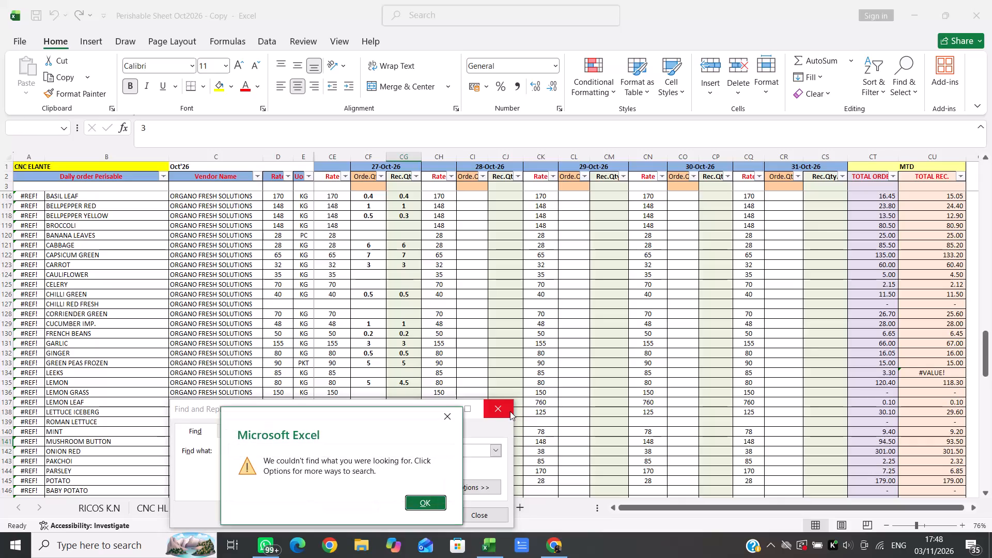
Search the sheet for THY and enter 0.1 as the THYME ordered quantity for 27-Oct-26.
key("Return")
key("BackSpace")
key("BackSpace")
key("BackSpace")
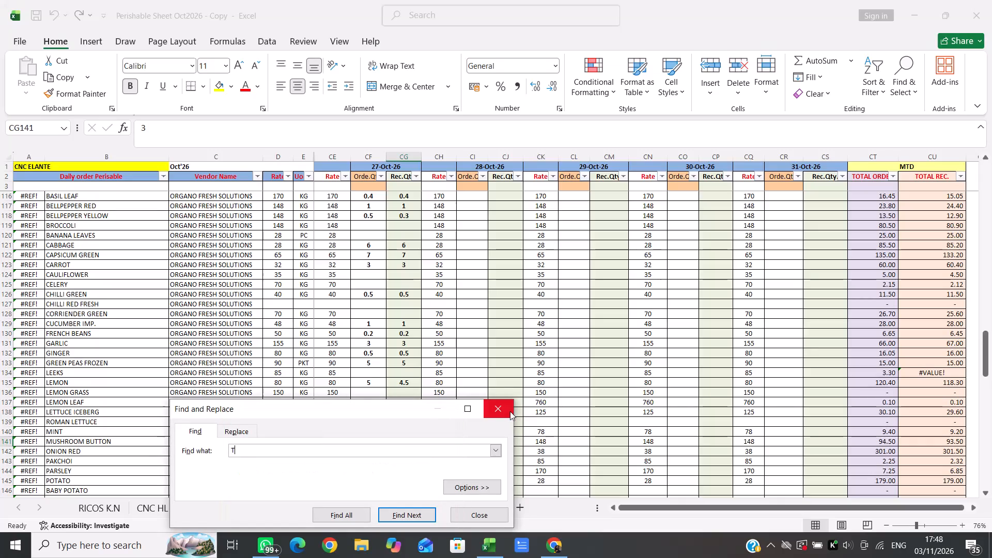
type("HY")
key("Return")
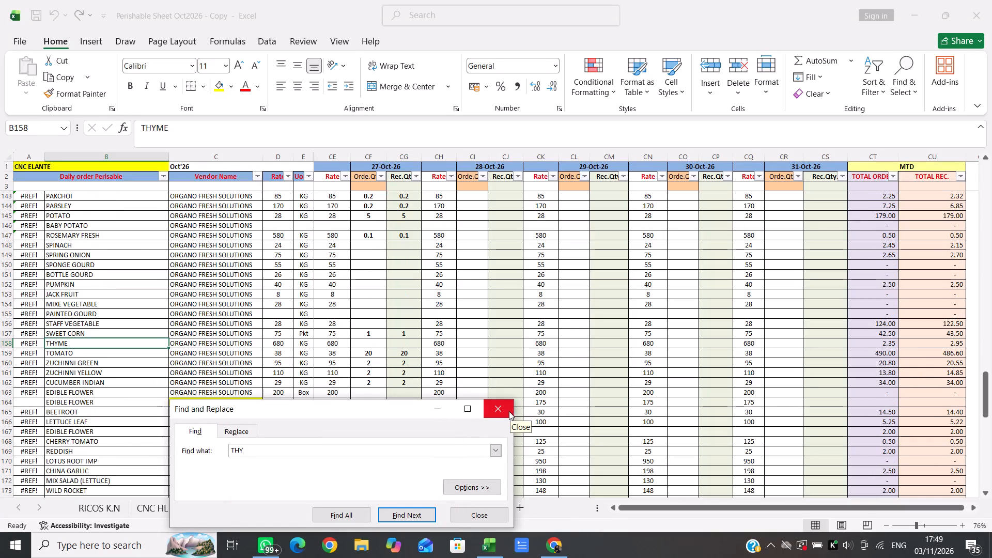
left_click(491, 411)
key("Right")
key("Right")
key("Right")
key("Right")
key("Right")
type("0.1")
key("Right")
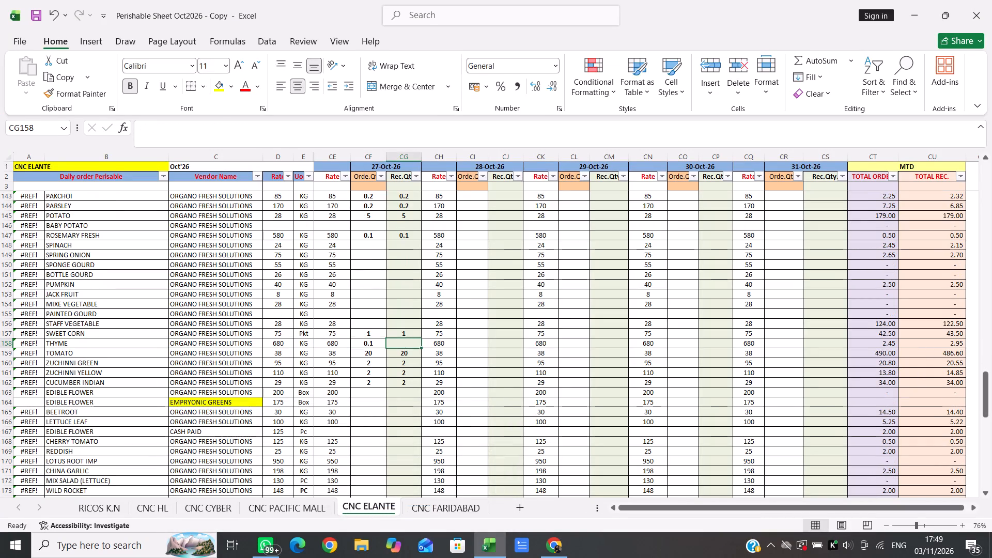
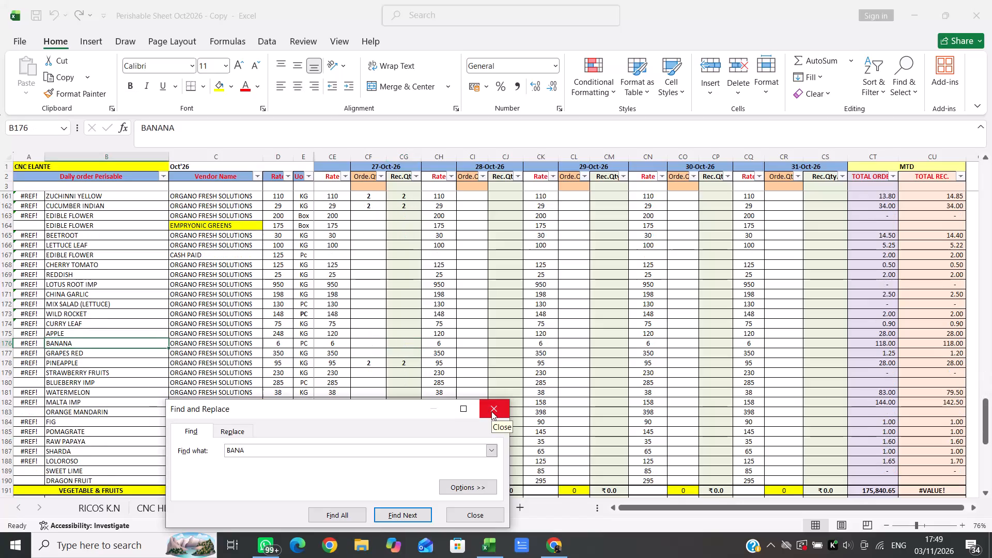
Close the search at the BANANA row and move along that row toward the 27-Oct-26 quantity cells.
left_click(491, 411)
key("Right")
key("Right")
key("Right")
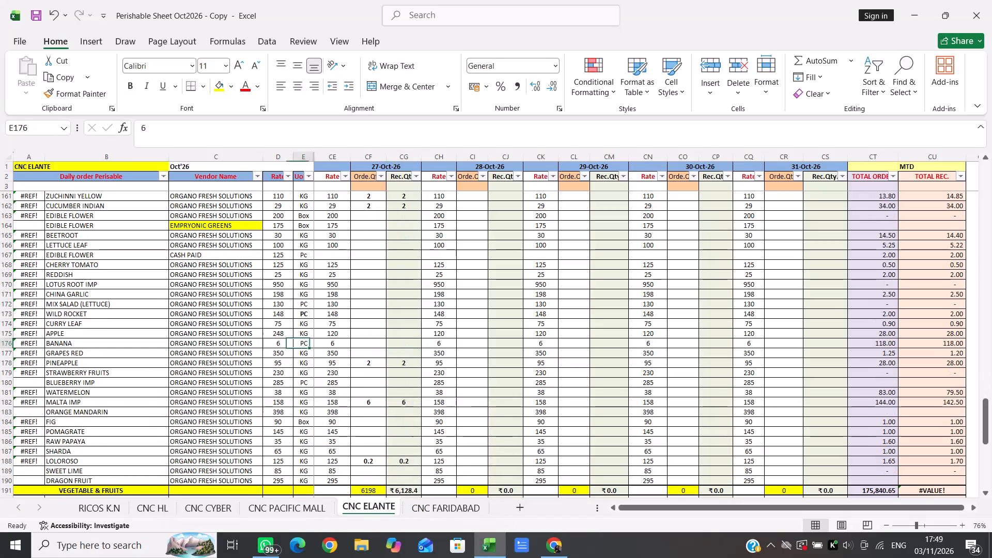
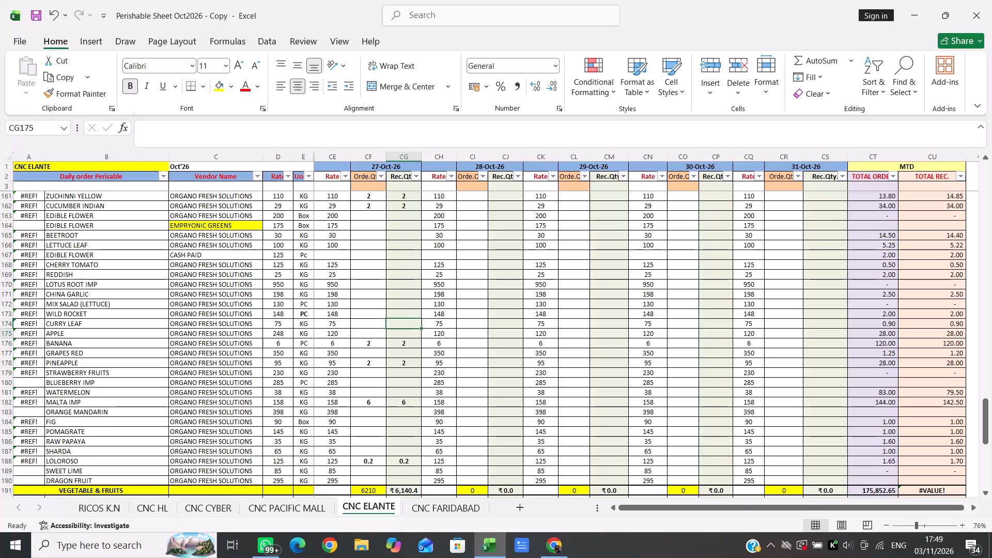
Enter 2 as the received quantity for APPLE on 27-Oct-26 and go to that item's order quantity for the same date.
key("2")
key("Down")
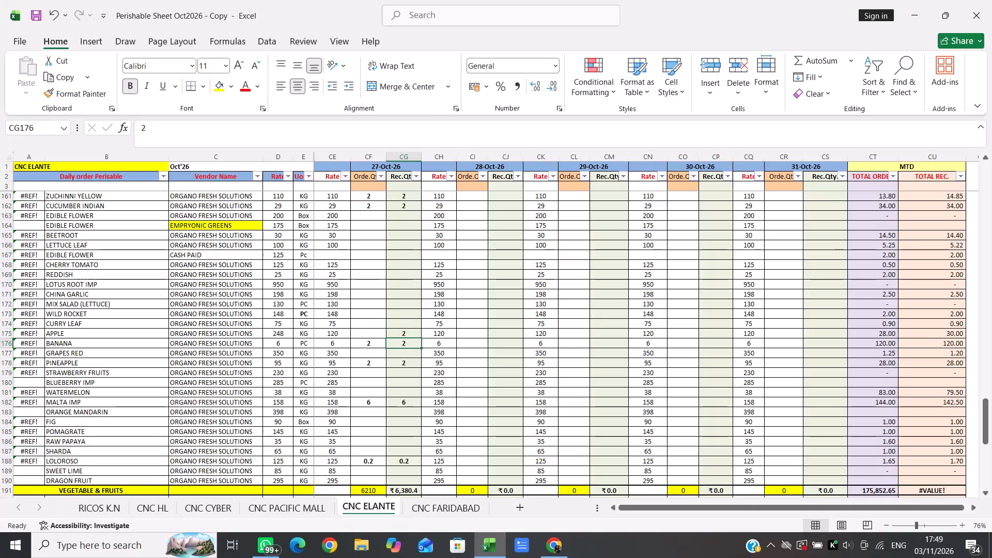
key("Left")
key("Up")
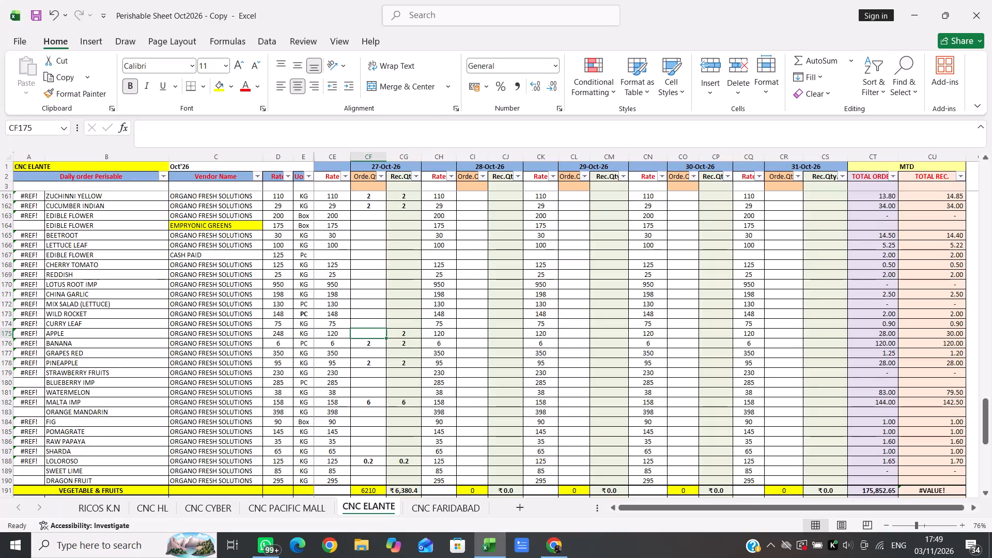
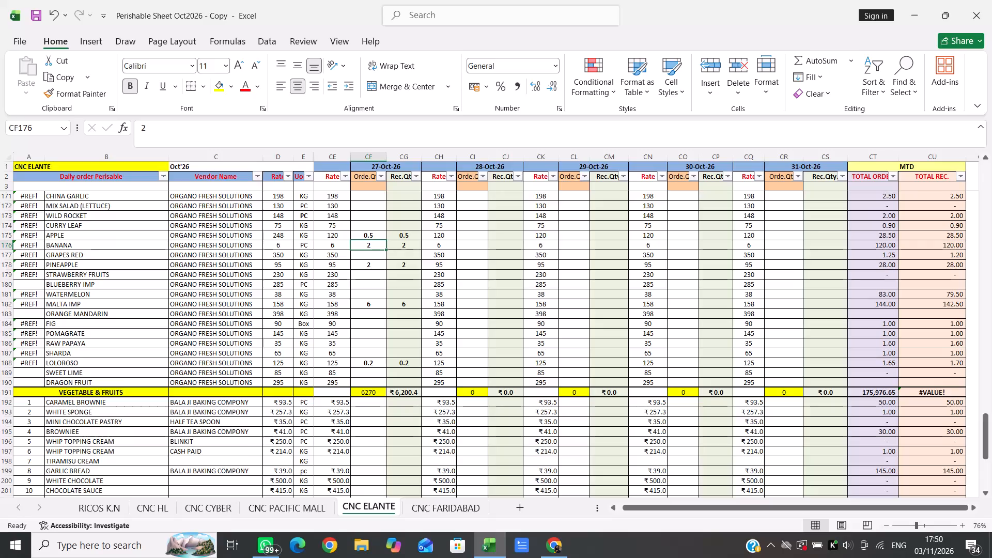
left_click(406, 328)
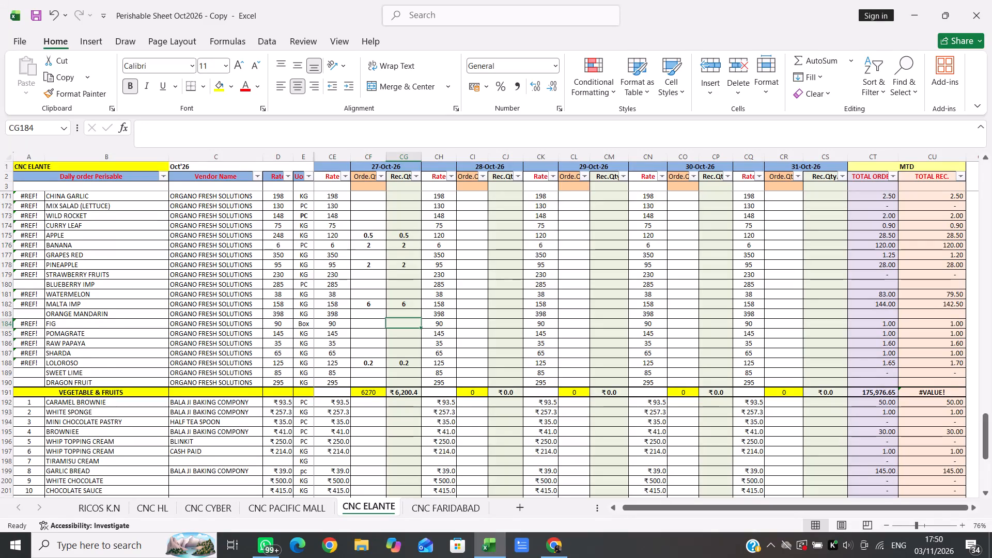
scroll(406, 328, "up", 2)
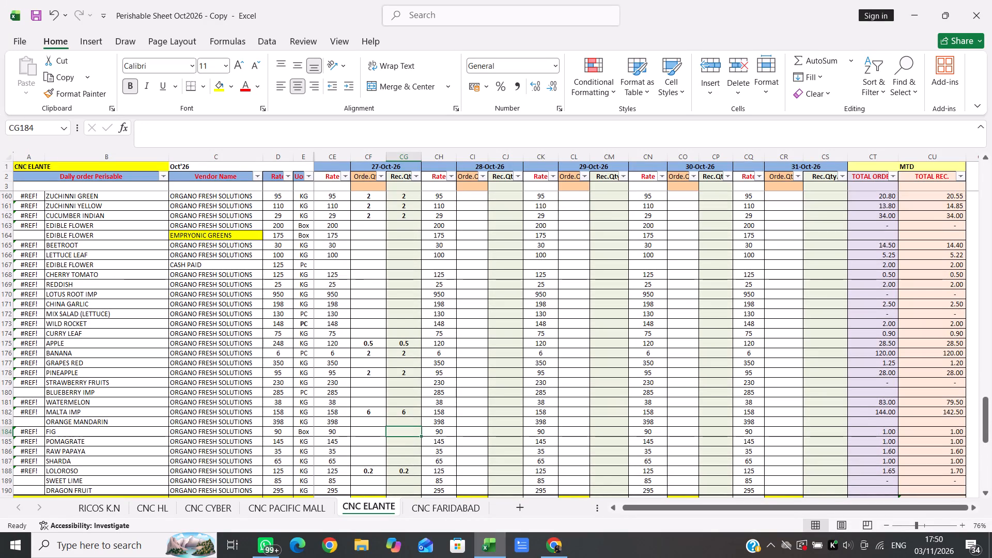
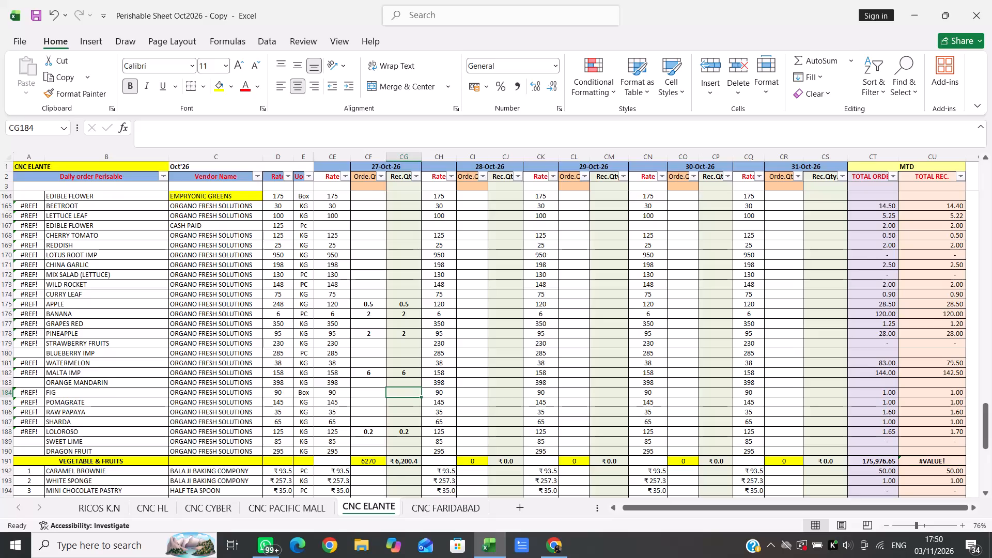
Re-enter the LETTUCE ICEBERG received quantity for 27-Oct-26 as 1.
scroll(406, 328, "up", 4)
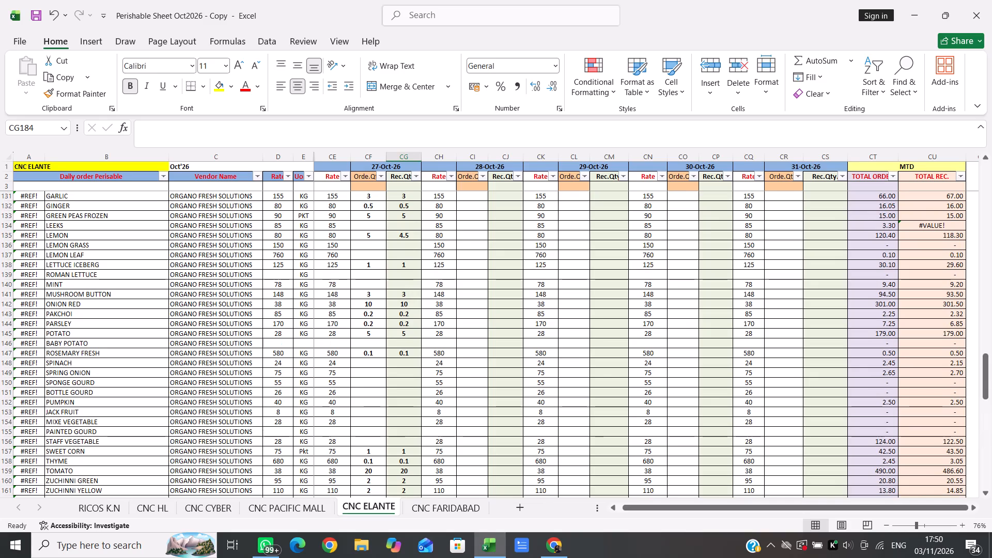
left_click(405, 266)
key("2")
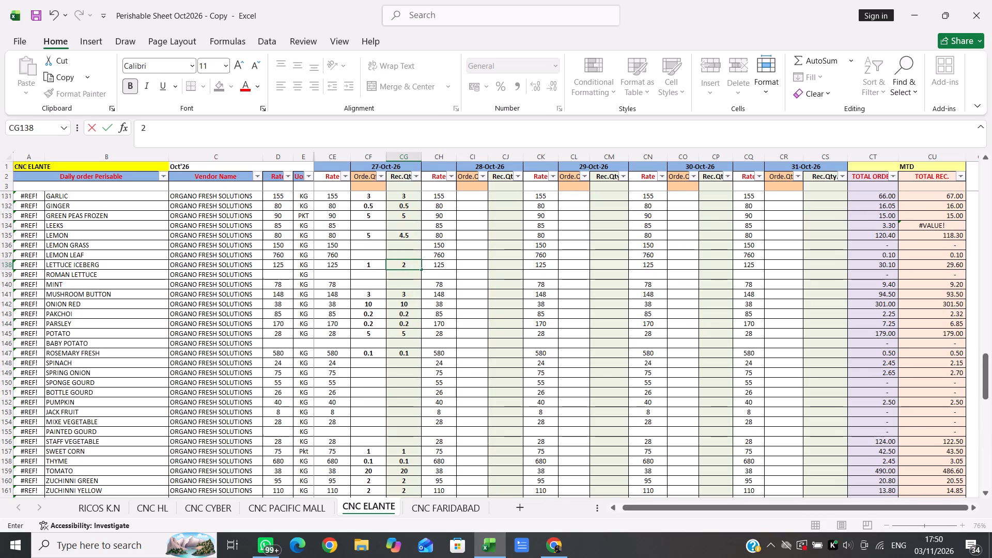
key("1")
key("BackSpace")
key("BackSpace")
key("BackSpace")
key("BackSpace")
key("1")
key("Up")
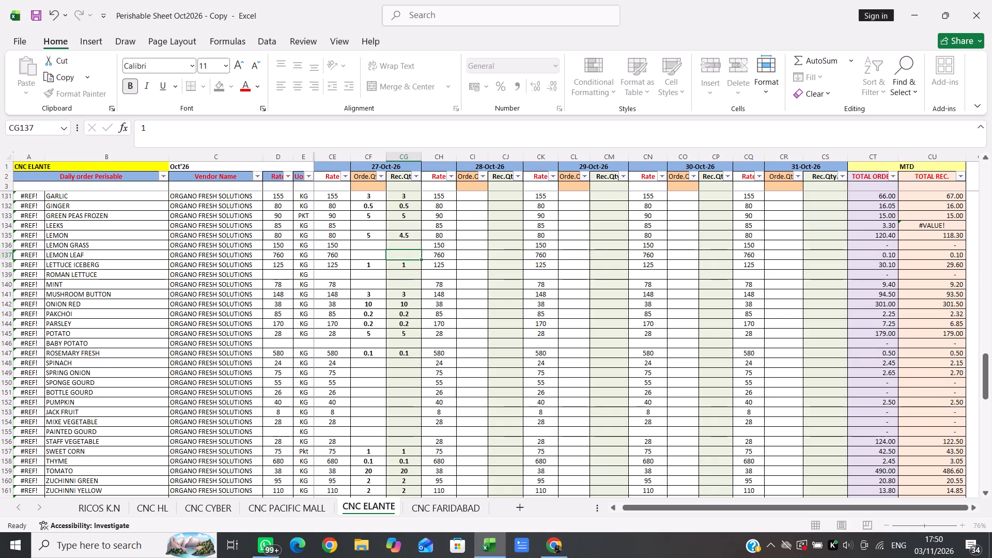
Review the 27-Oct-26 ordered and received quantities across all vegetable and fruit rows, from ASPRAGES down to the VEGETABLE & FRUITS total.
scroll(405, 266, "up", 1)
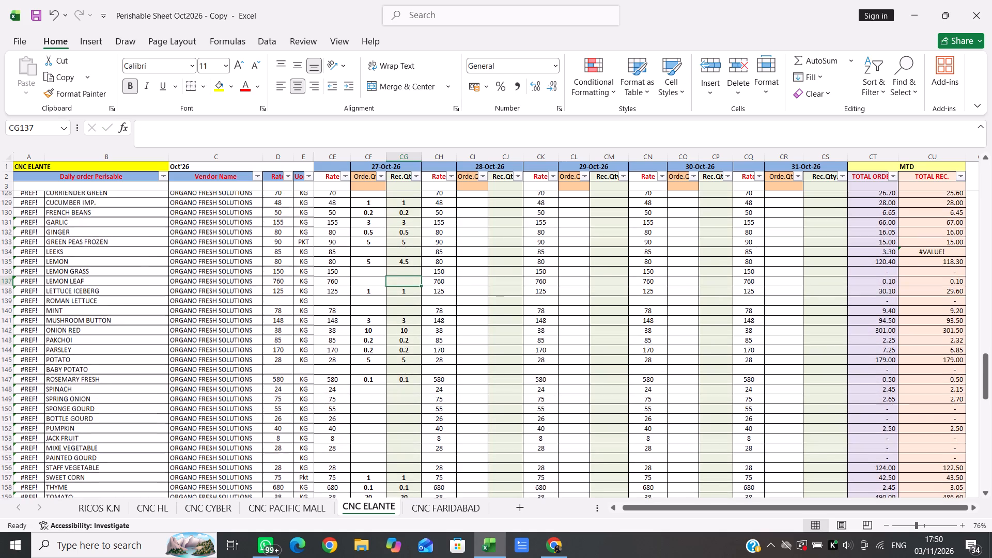
scroll(405, 266, "up", 2)
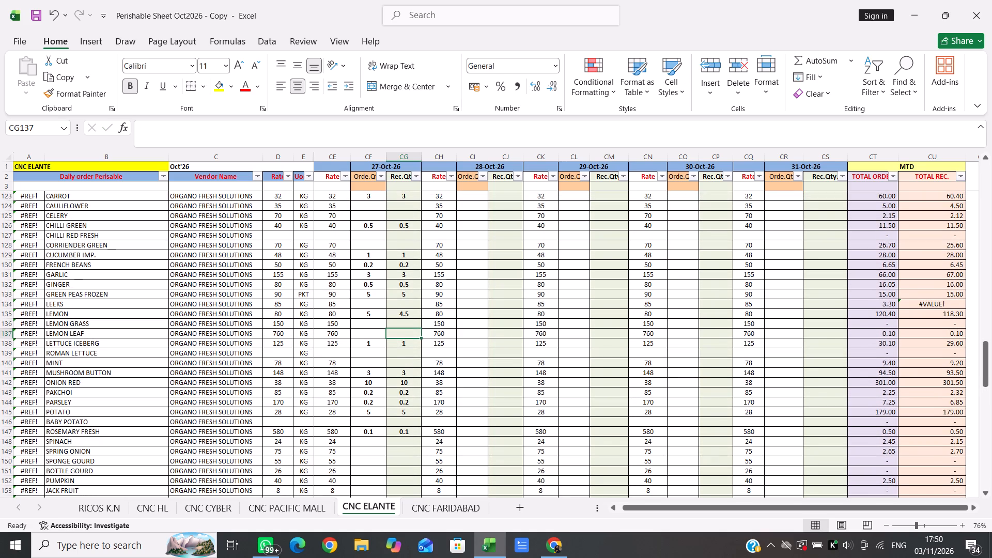
scroll(405, 266, "up", 2)
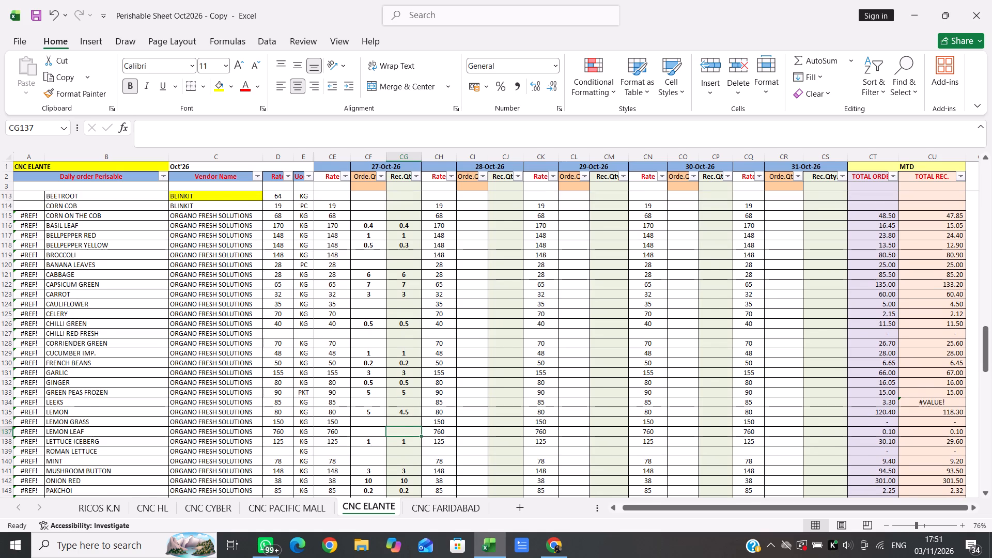
scroll(405, 266, "up", 1)
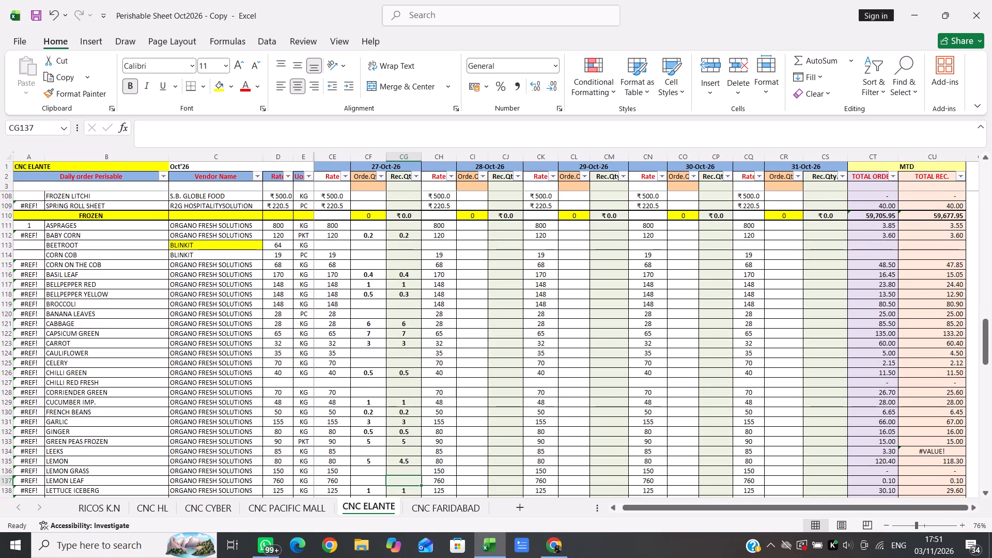
scroll(405, 266, "down", 2)
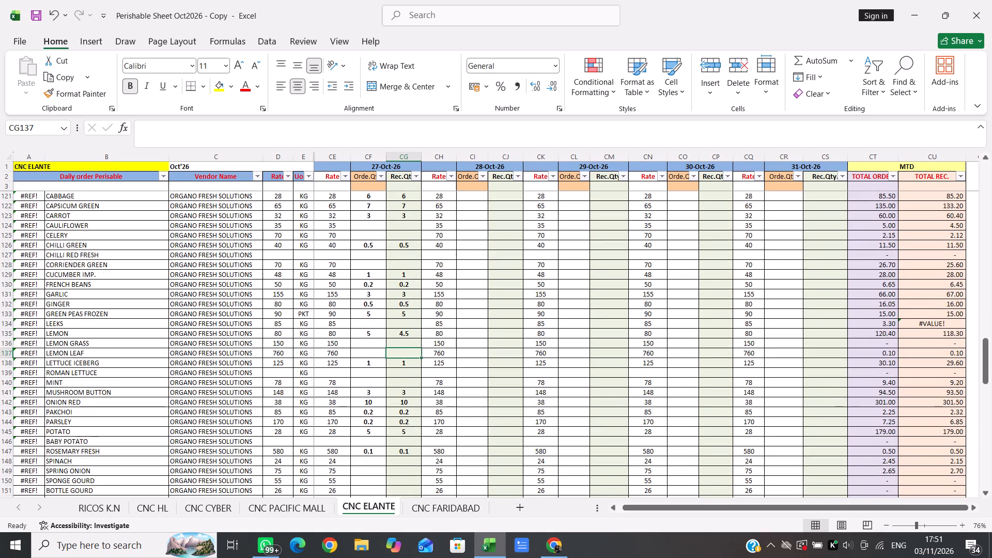
scroll(405, 266, "down", 1)
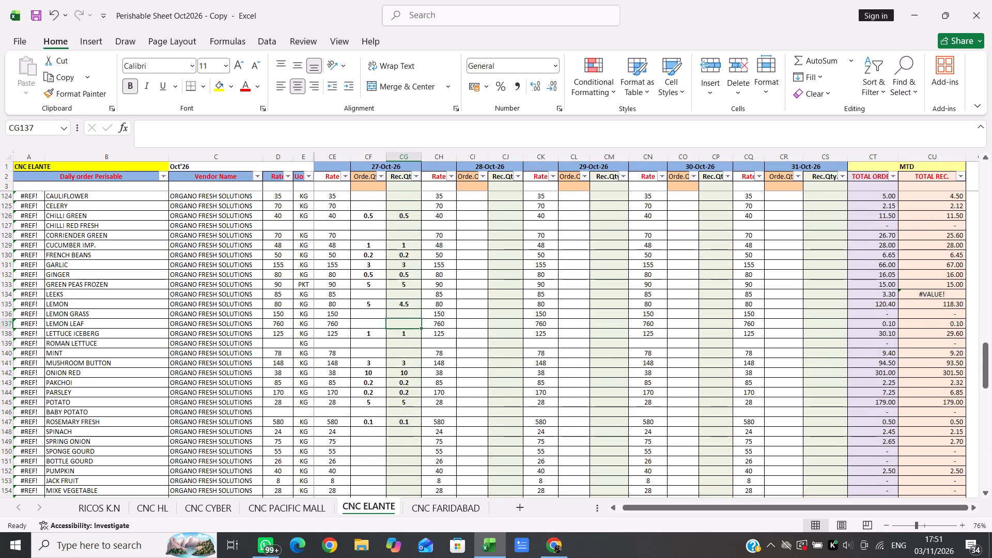
scroll(400, 333, "down", 2)
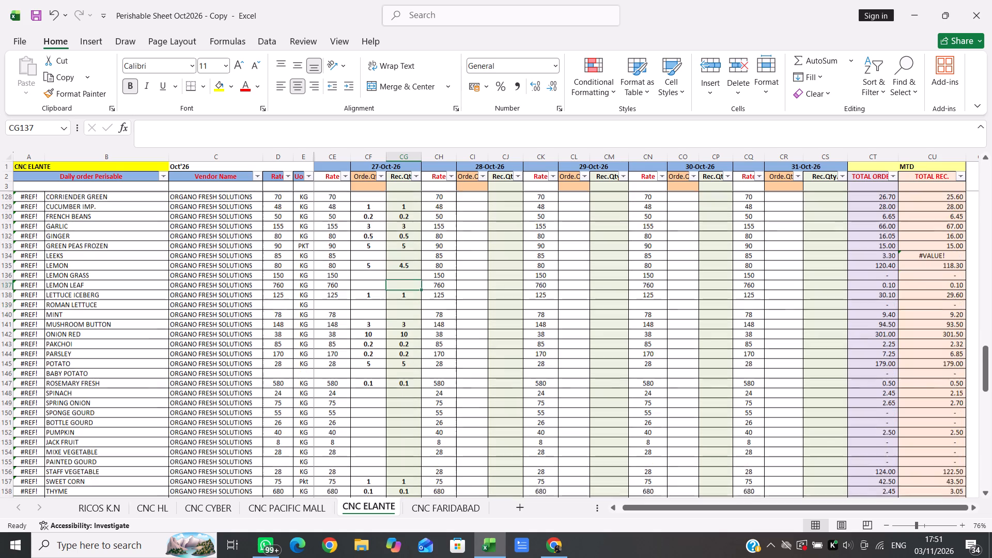
scroll(400, 333, "down", 1)
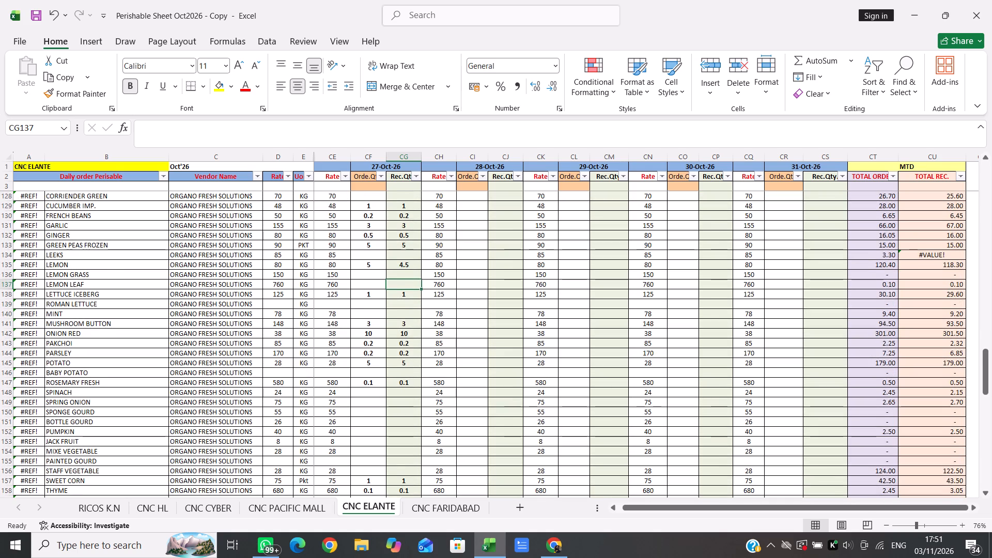
scroll(376, 364, "down", 1)
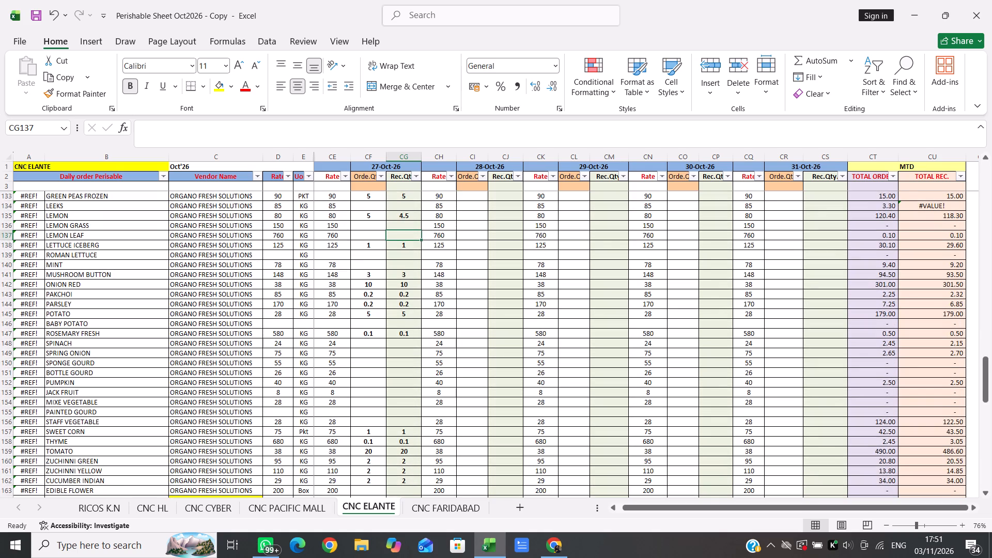
scroll(379, 353, "down", 1)
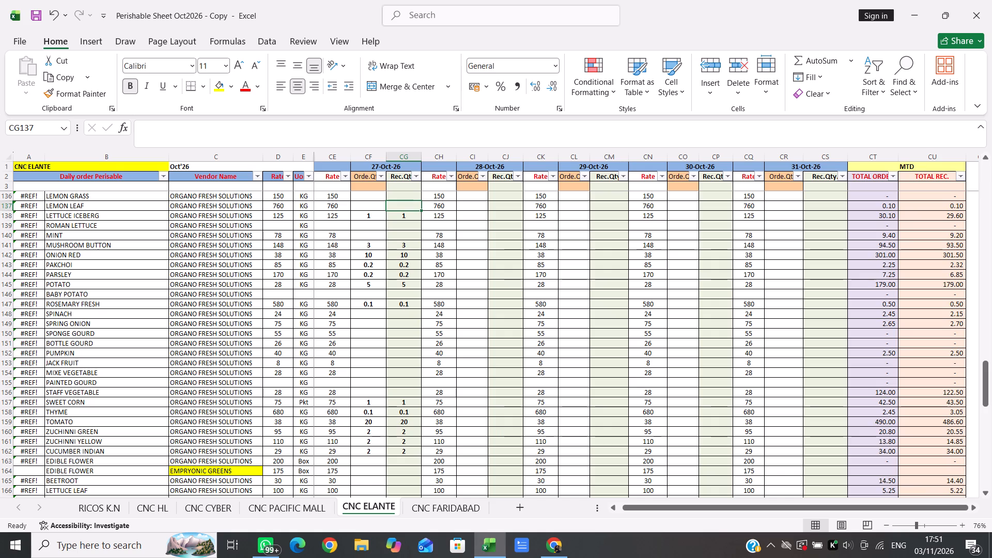
scroll(364, 304, "down", 1)
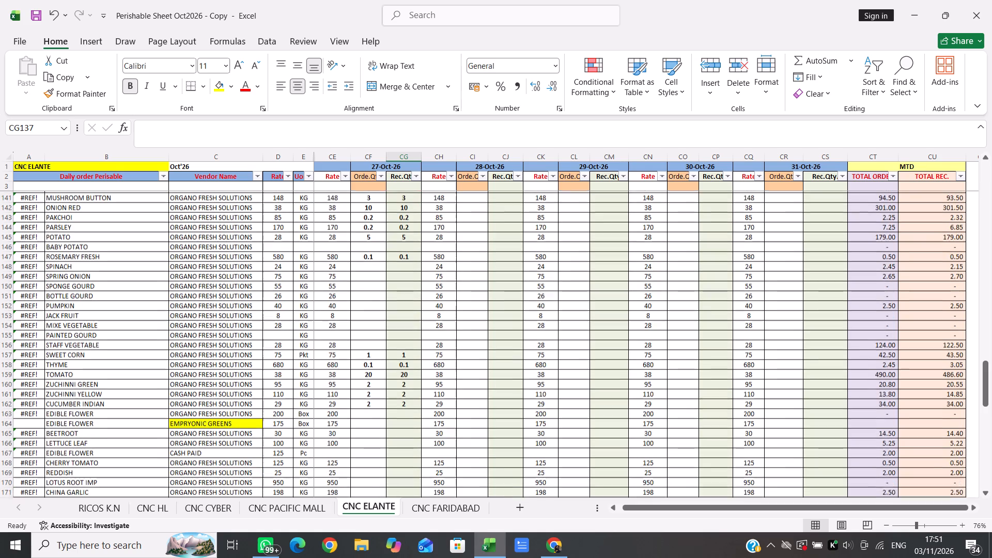
scroll(364, 304, "down", 1)
left_click(369, 364)
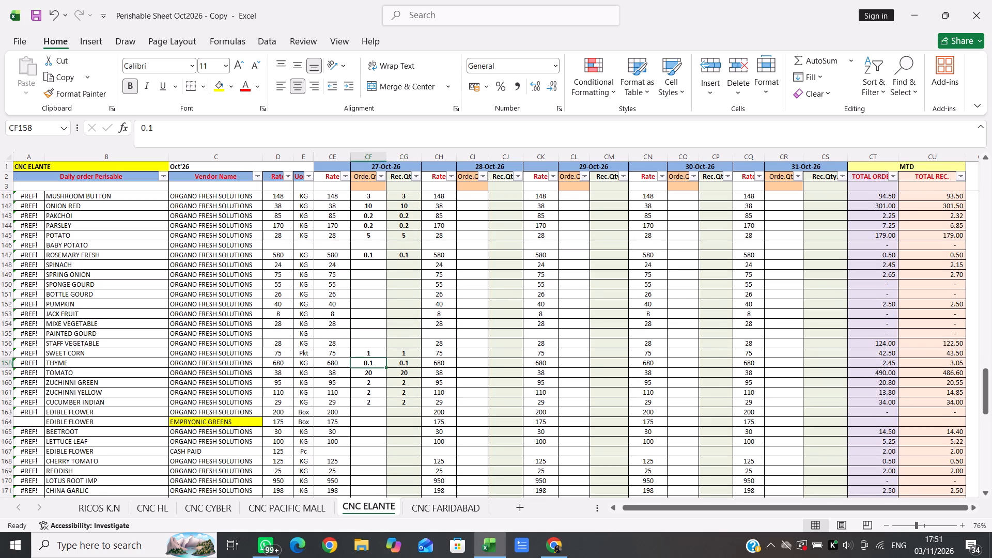
scroll(369, 364, "down", 1)
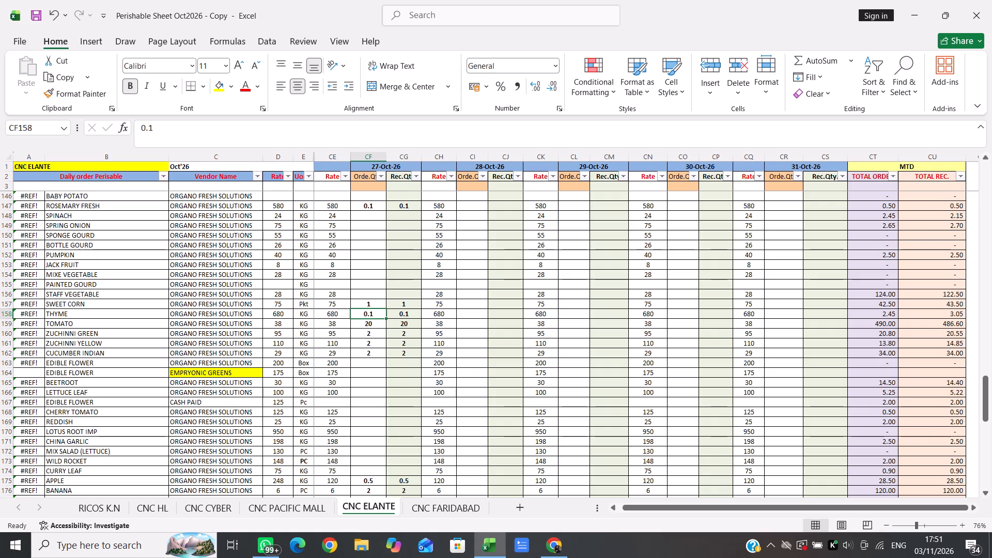
scroll(367, 345, "down", 1)
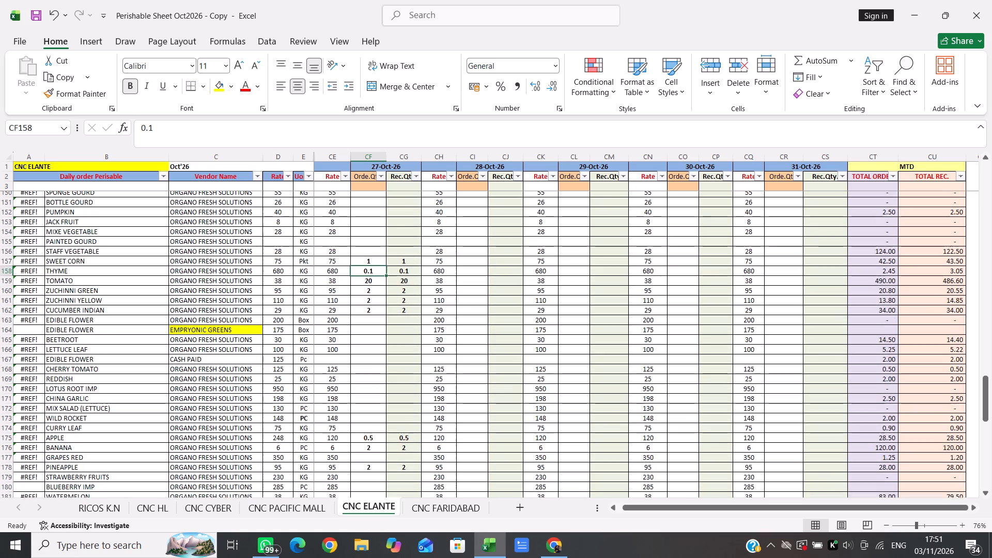
scroll(367, 345, "down", 1)
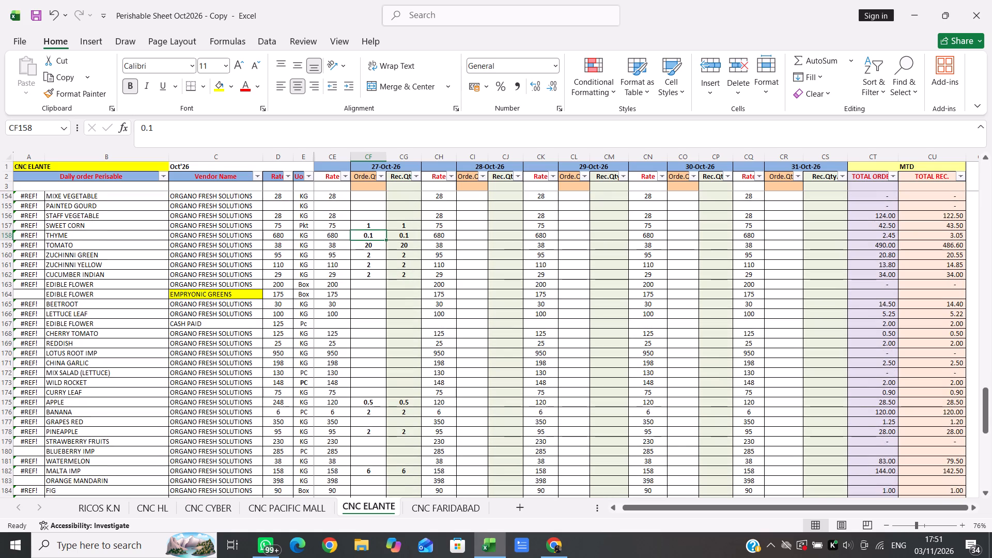
scroll(375, 402, "down", 2)
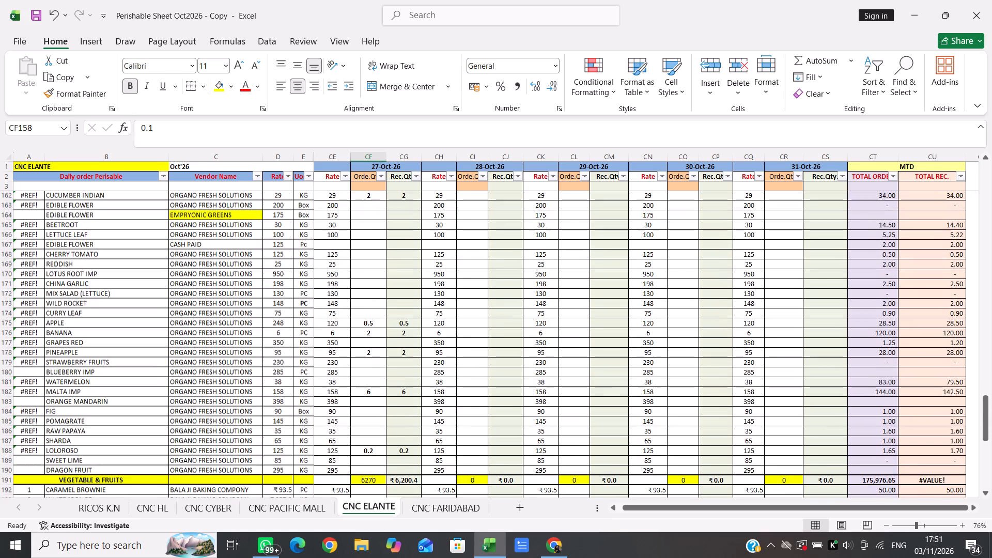
scroll(375, 402, "down", 2)
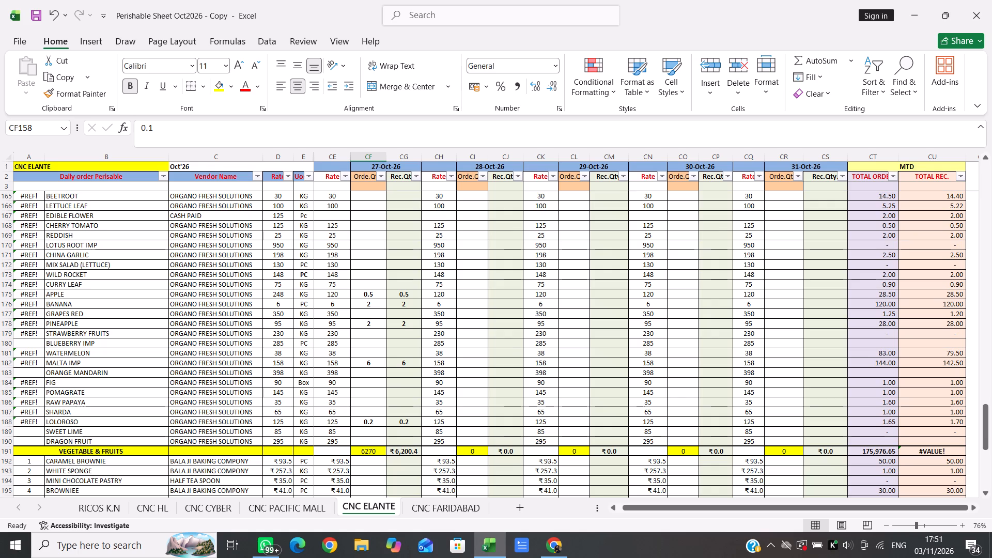
Enter 2 as both the ordered and the received quantity of BROCCOLI for 27-Oct-26.
scroll(375, 402, "up", 2)
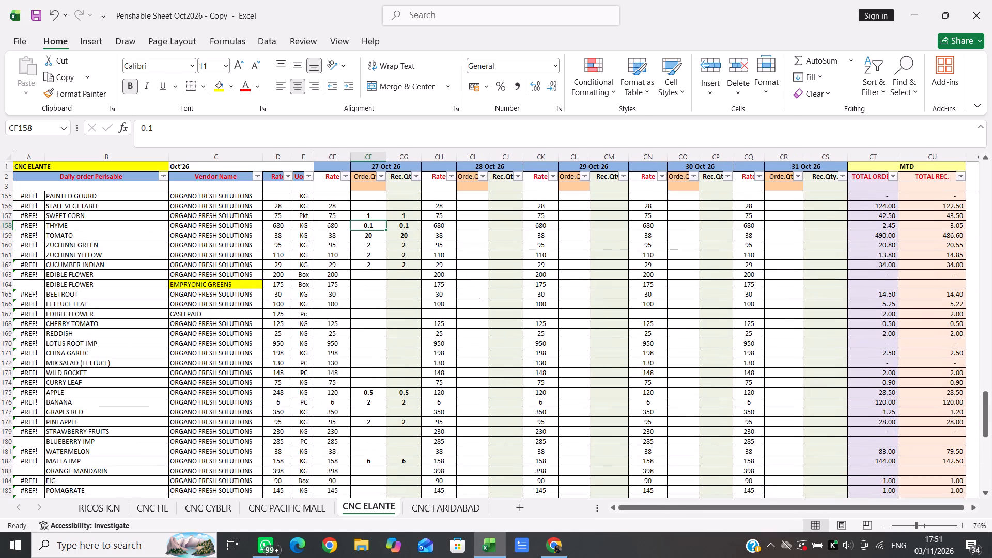
scroll(375, 402, "up", 1)
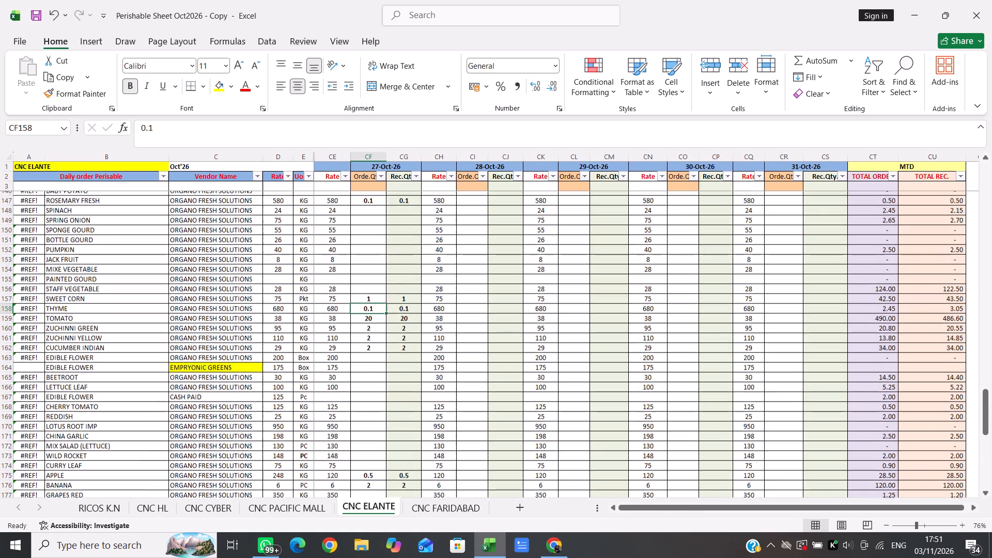
scroll(375, 402, "up", 1)
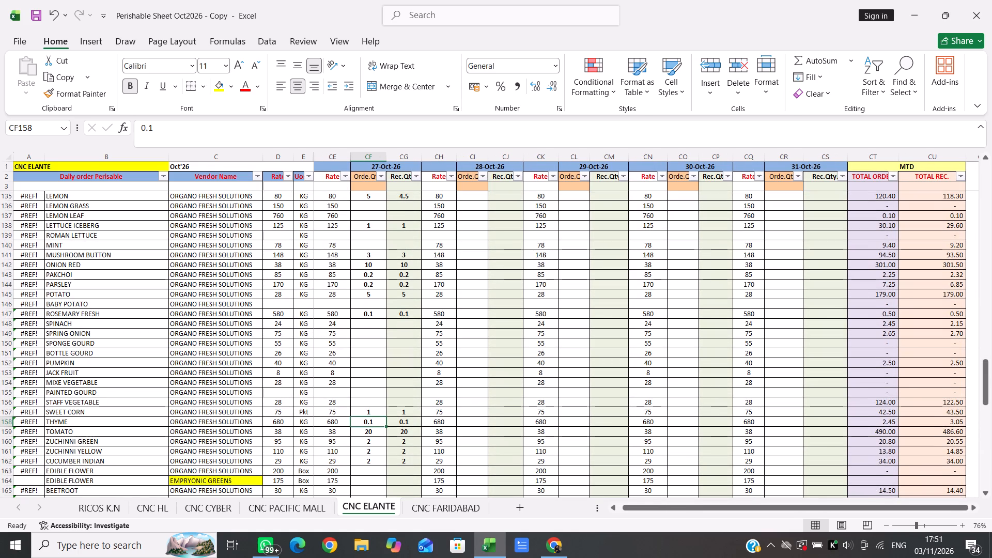
scroll(361, 280, "up", 1)
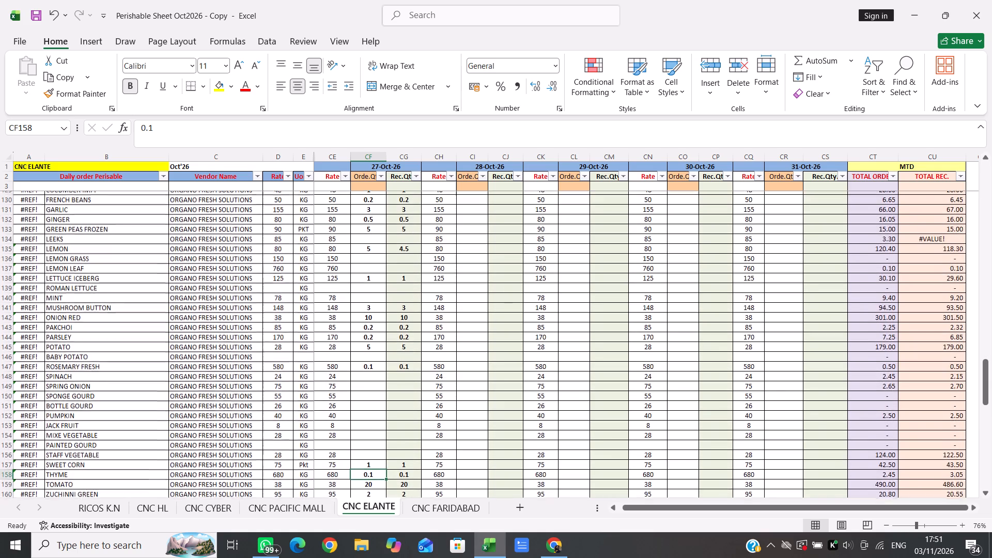
scroll(361, 280, "up", 2)
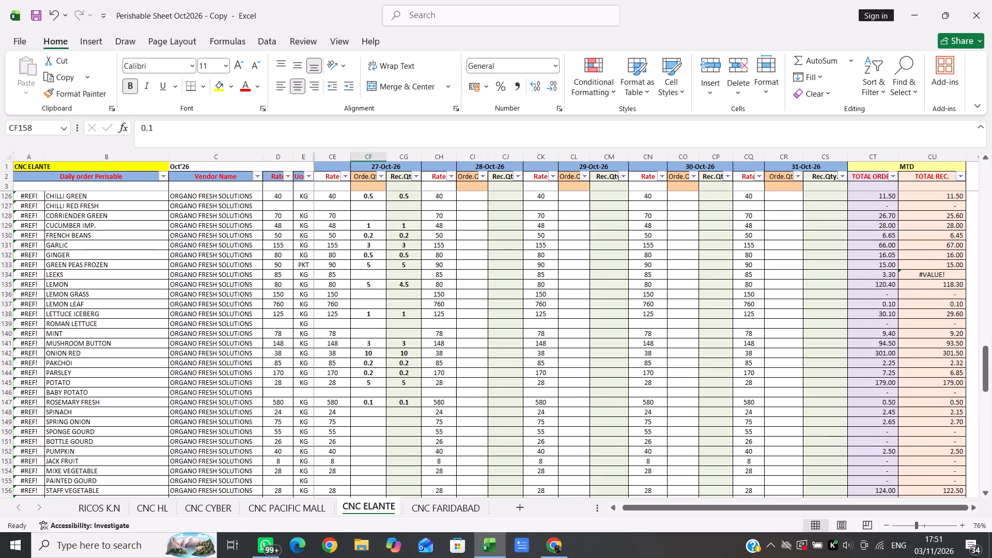
scroll(361, 280, "up", 2)
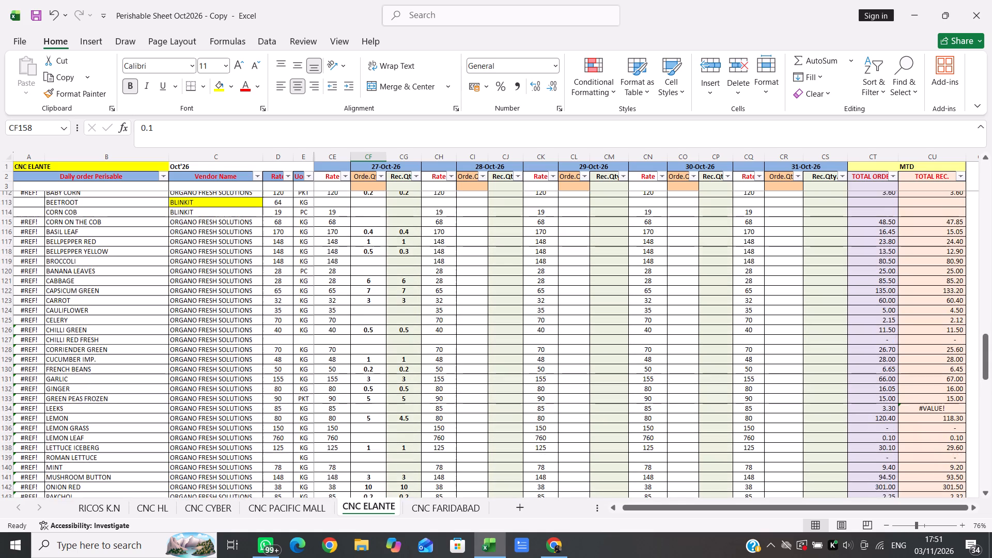
scroll(361, 280, "up", 1)
left_click(372, 266)
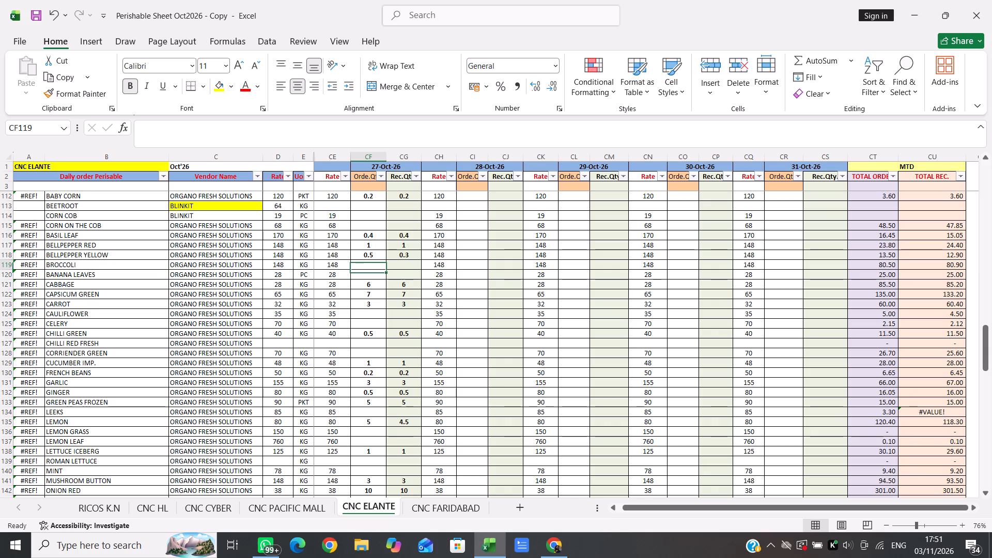
key("1")
key("BackSpace")
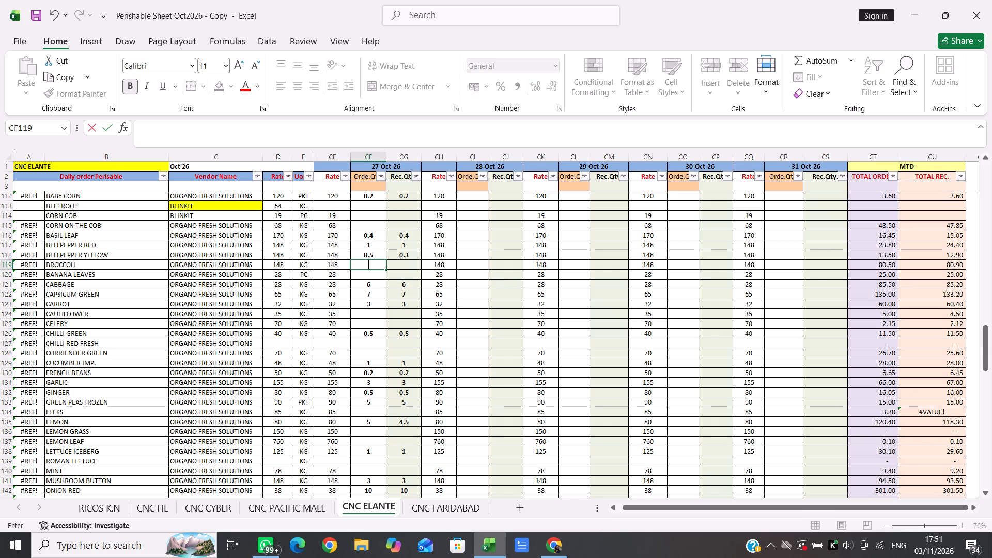
key("2")
key("Right")
key("2")
key("Down")
scroll(372, 266, "down", 1)
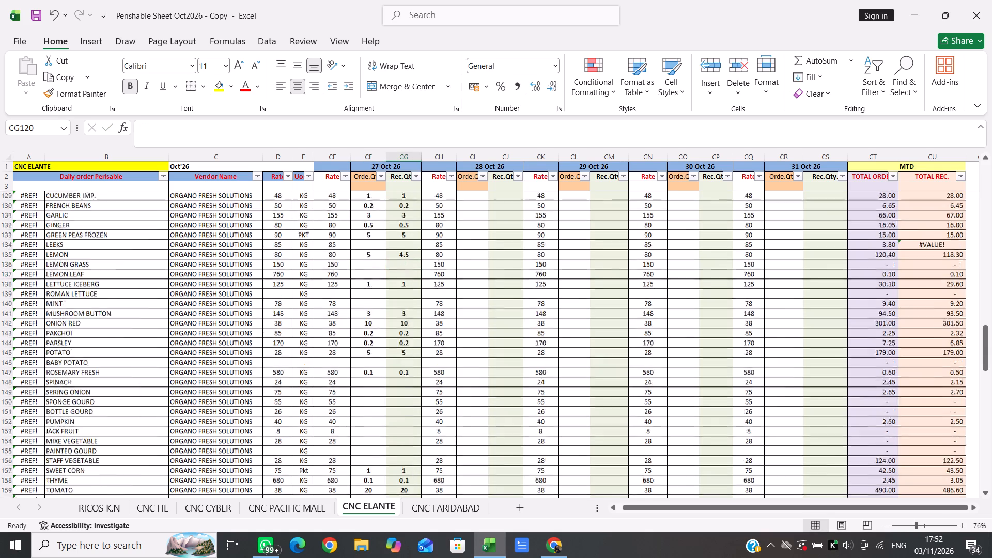
scroll(372, 266, "down", 4)
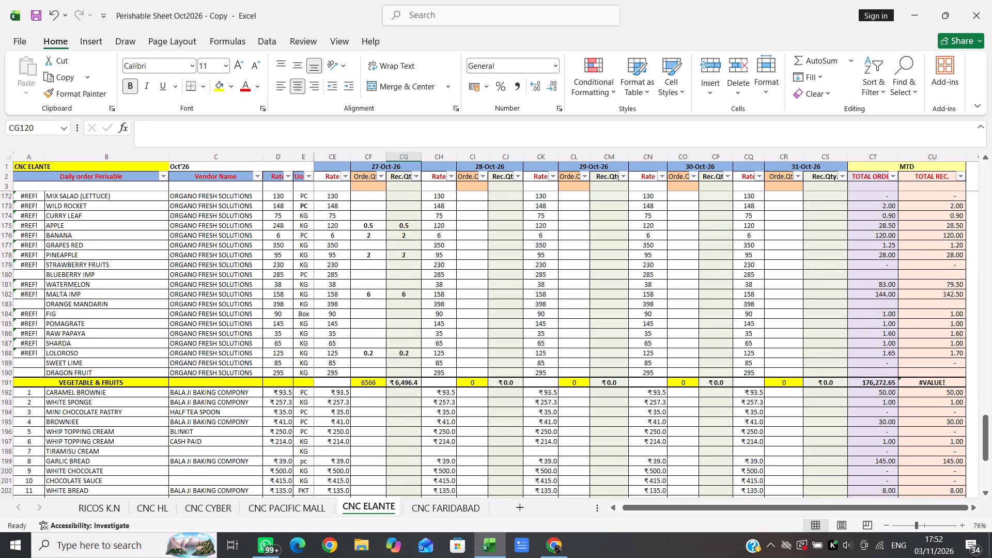
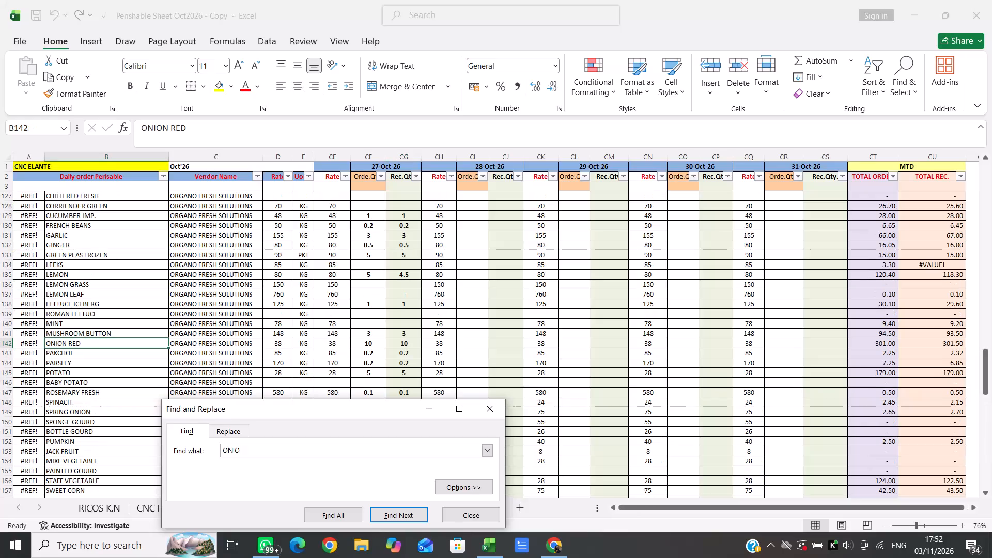
Find the SPRING ONION row with the search term ONIO and go to its 27-Oct-26 ordered quantity.
key("Return")
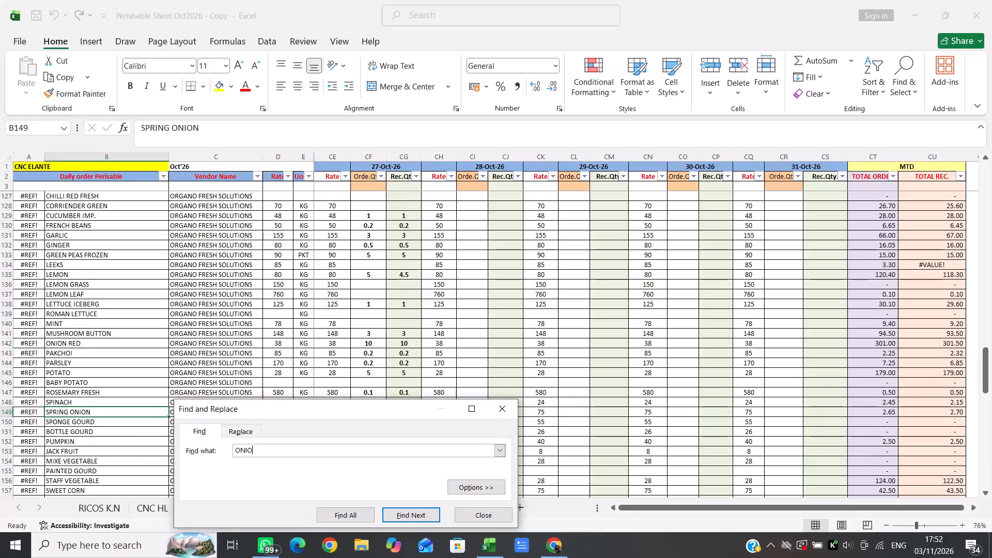
left_click(501, 407)
key("Right")
key("Right")
key("Right")
key("Right")
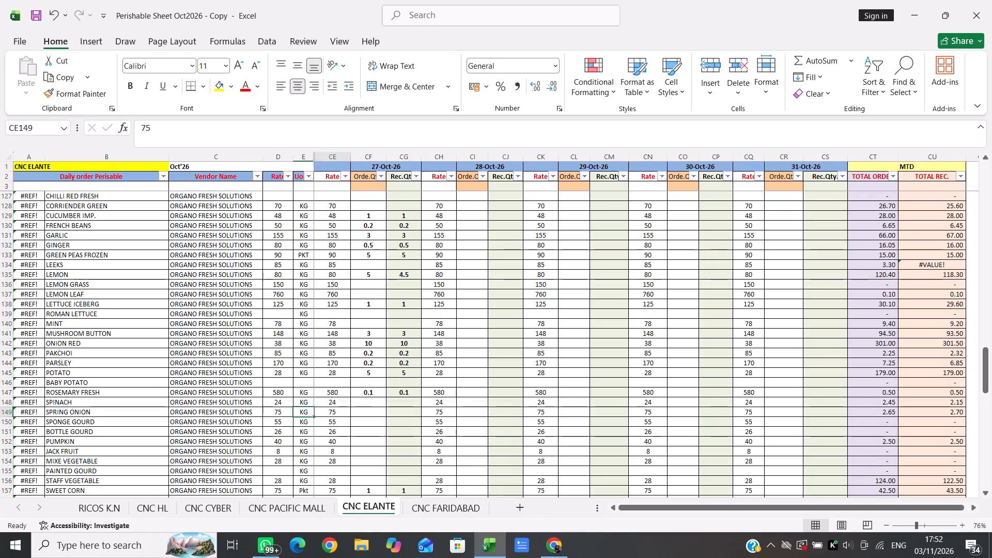
key("Right")
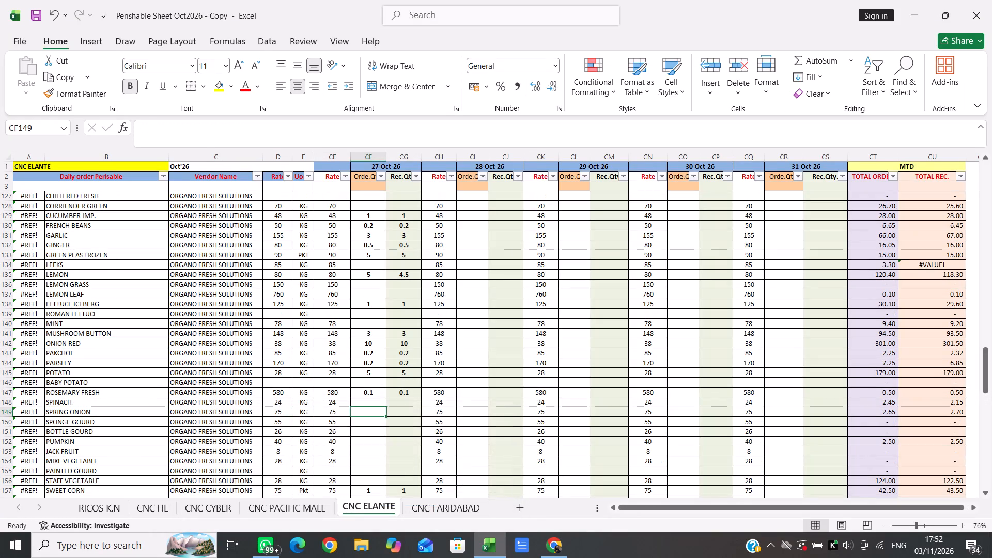
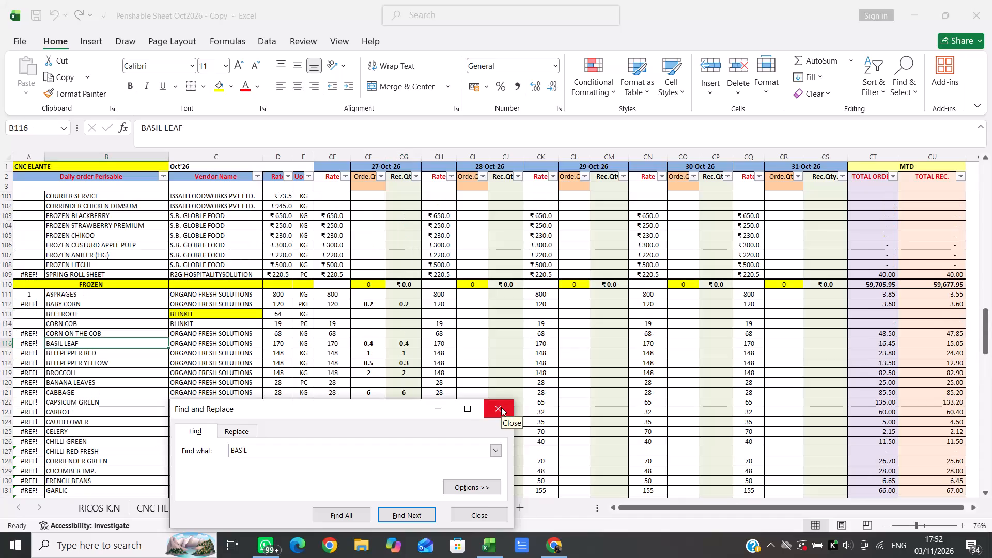
Close the search and go to the BASIL LEAF row's 27-Oct-26 received quantity to check it.
left_click(501, 407)
key("Right")
key("Right")
key("Right")
key("Right")
key("Right")
key("Right")
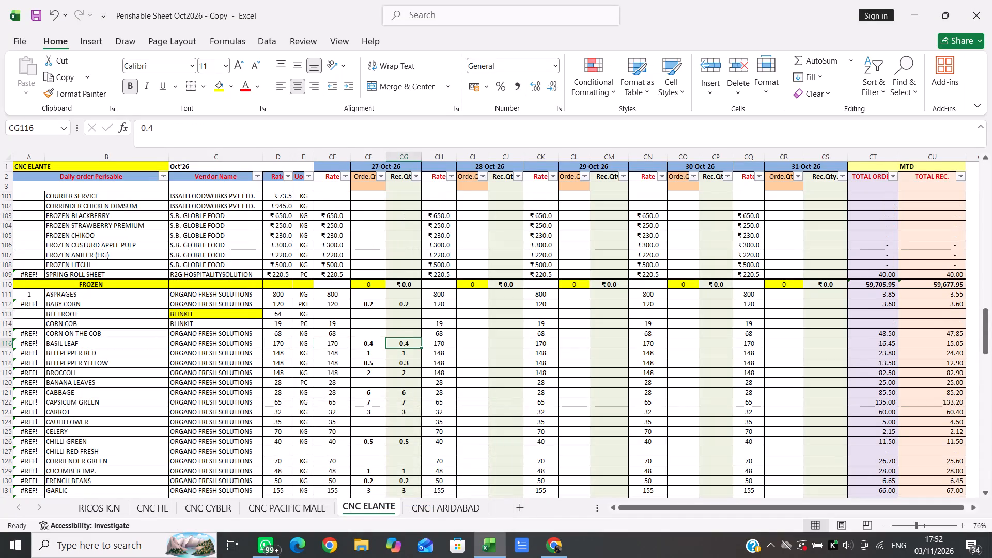
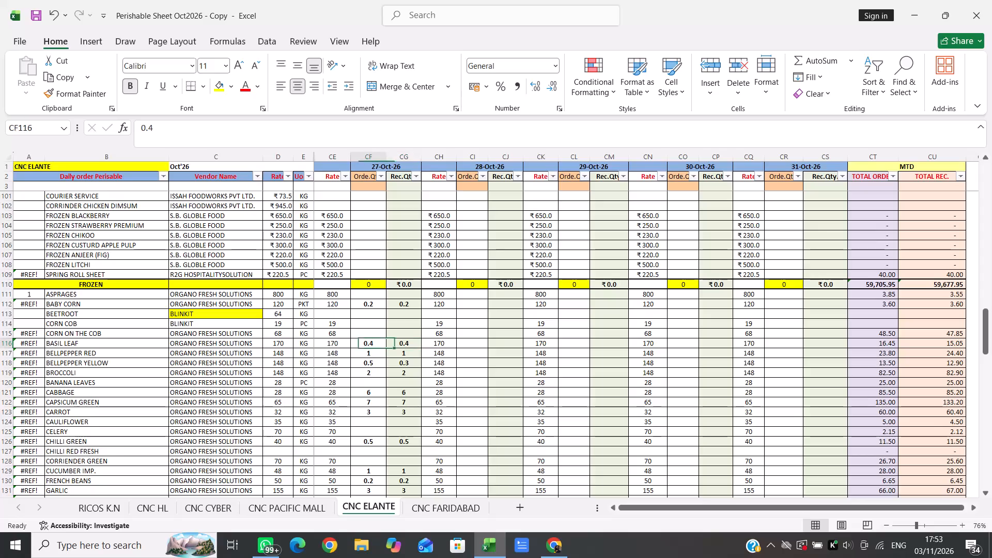
Set the BASIL LEAF row's ordered quantity for 27-Oct-26 to 0.7.
type("0.7")
key("Right")
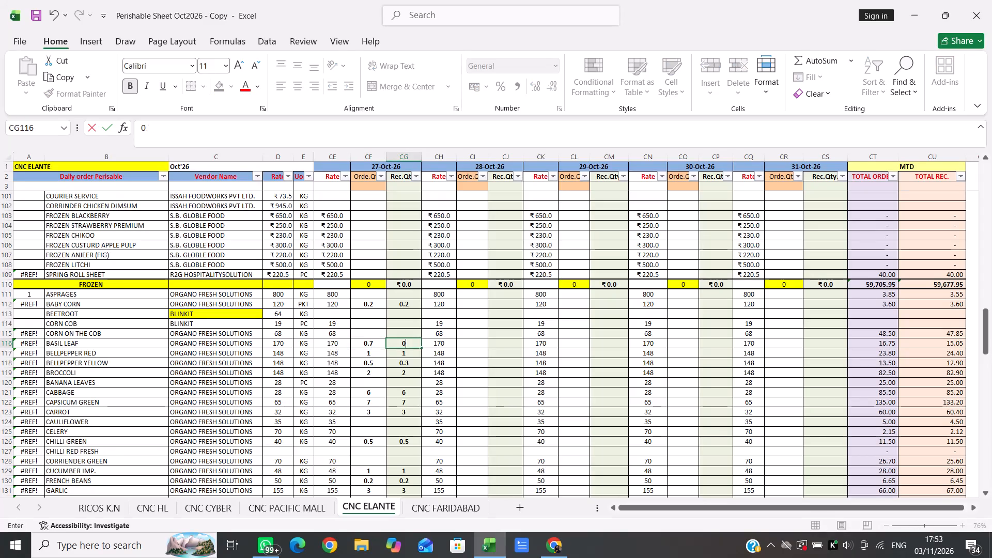
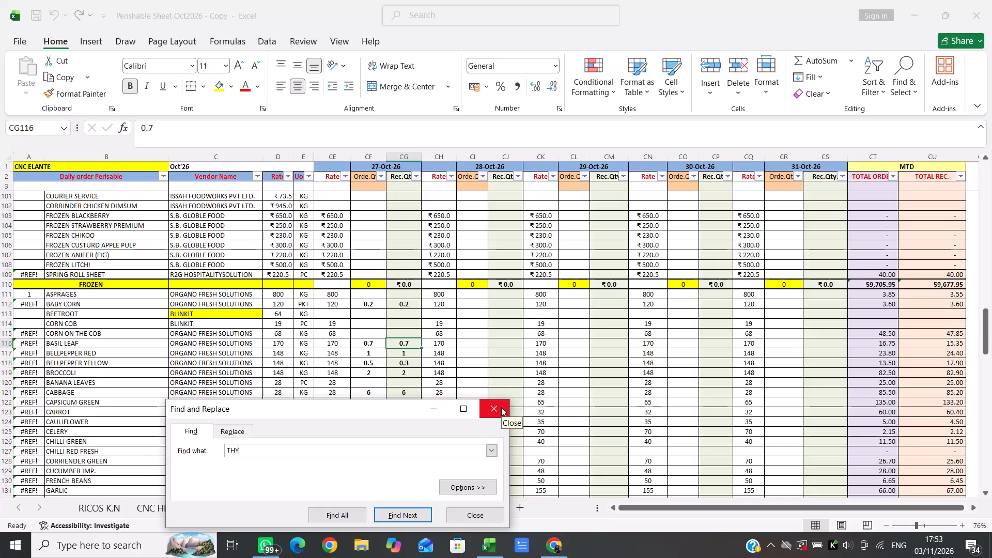
Search the sheet for THY and go to the THYME row's ordered quantity for 27-Oct-26.
key("Return")
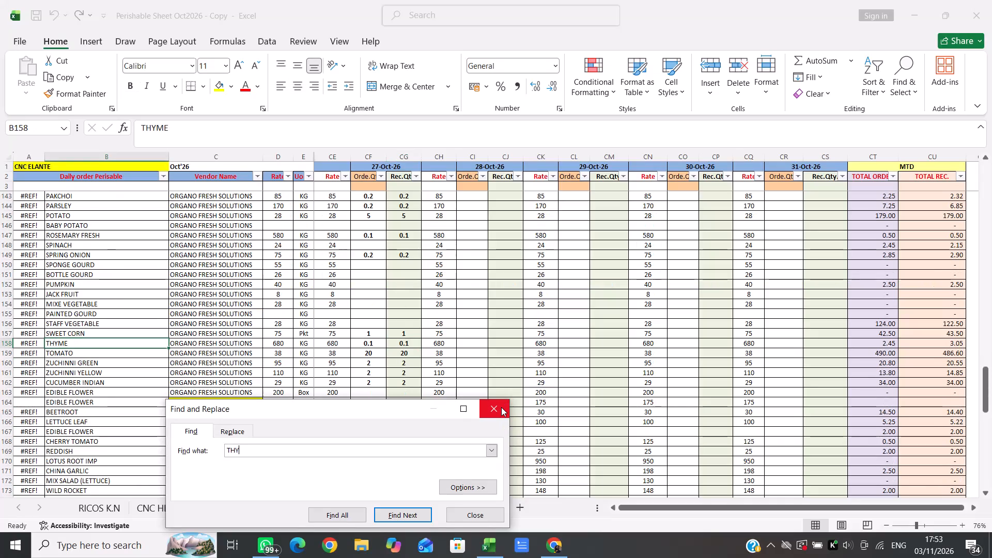
left_click(501, 407)
key("Right")
key("Right")
key("Right")
key("Right")
key("Right")
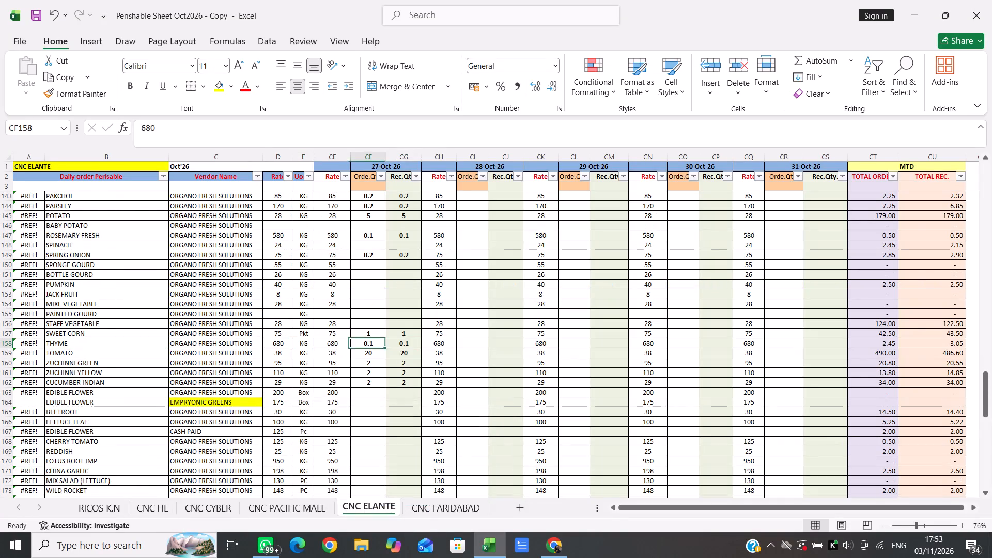
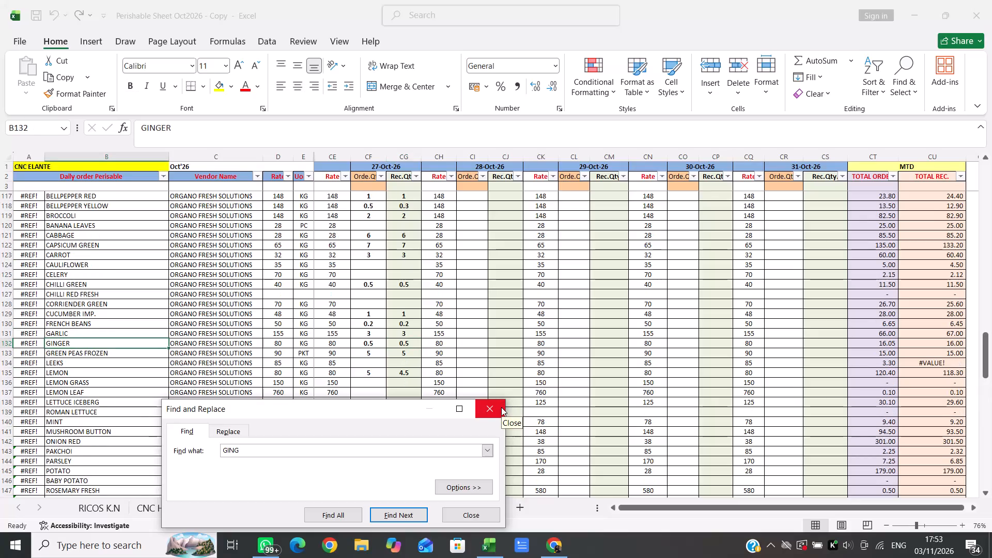
Close the search and go to the GINGER row's ordered quantity for 27-Oct-26.
left_click(491, 407)
key("Right")
key("Right")
key("Right")
key("Right")
key("Right")
key("Right")
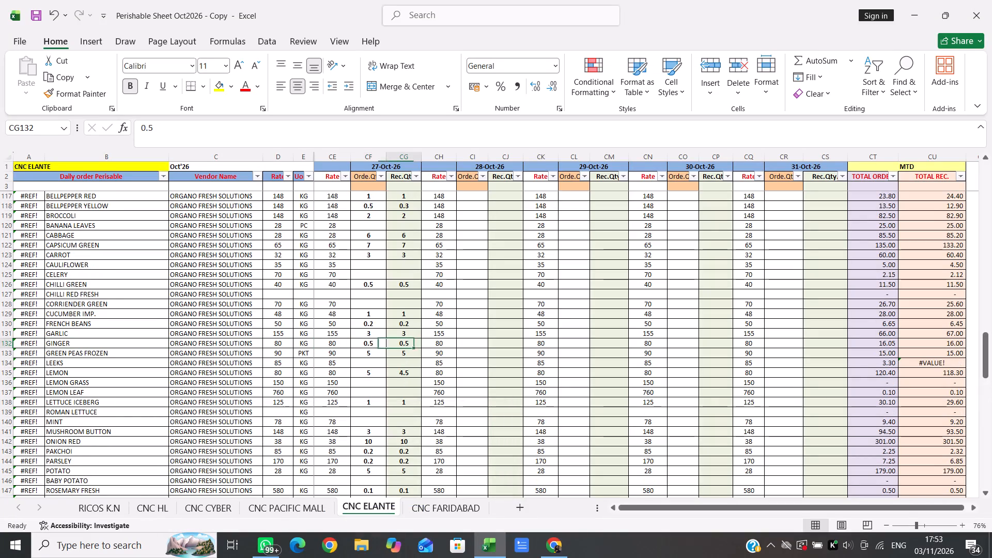
key("Left")
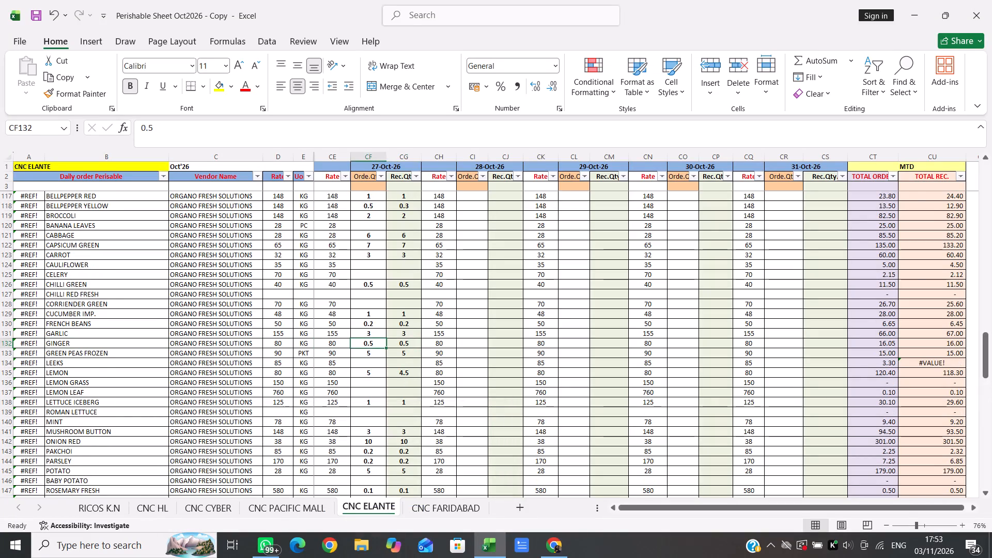
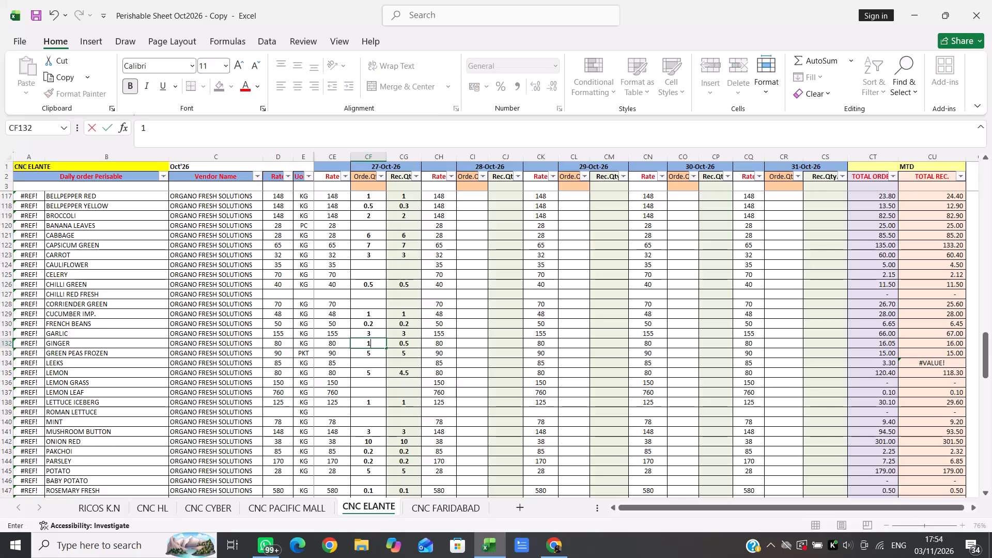
Set both the ordered and received quantities in the GINGER row to 1 for 27-Oct-26.
key("Right")
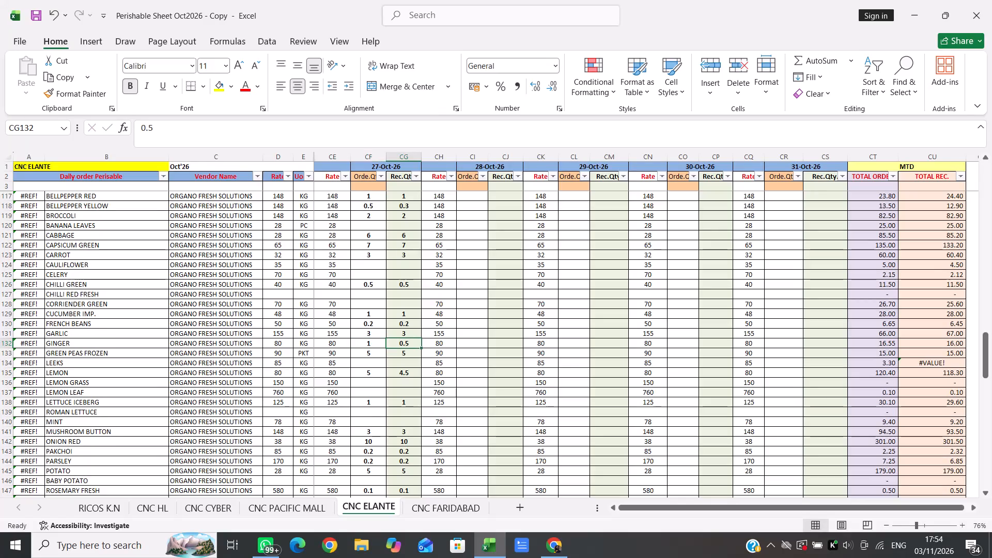
key("1")
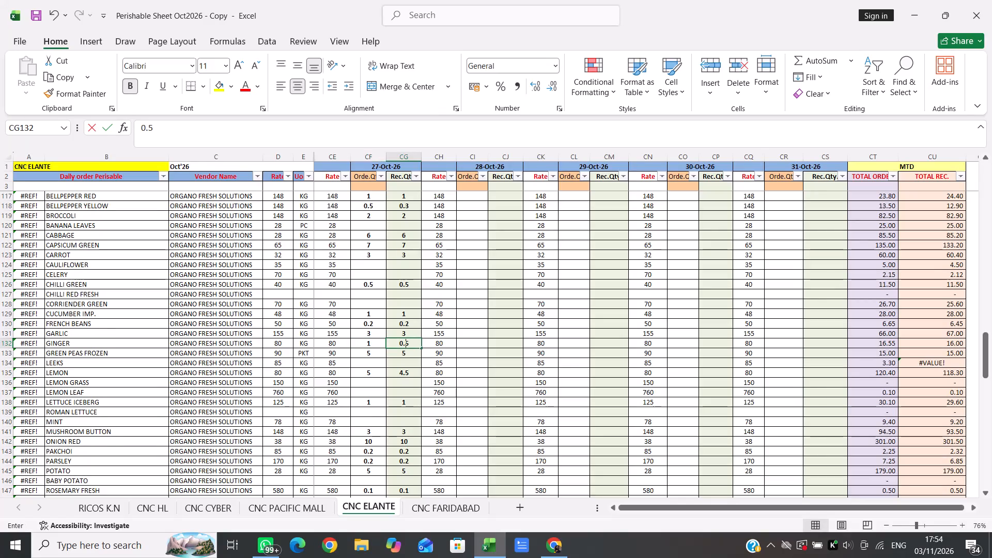
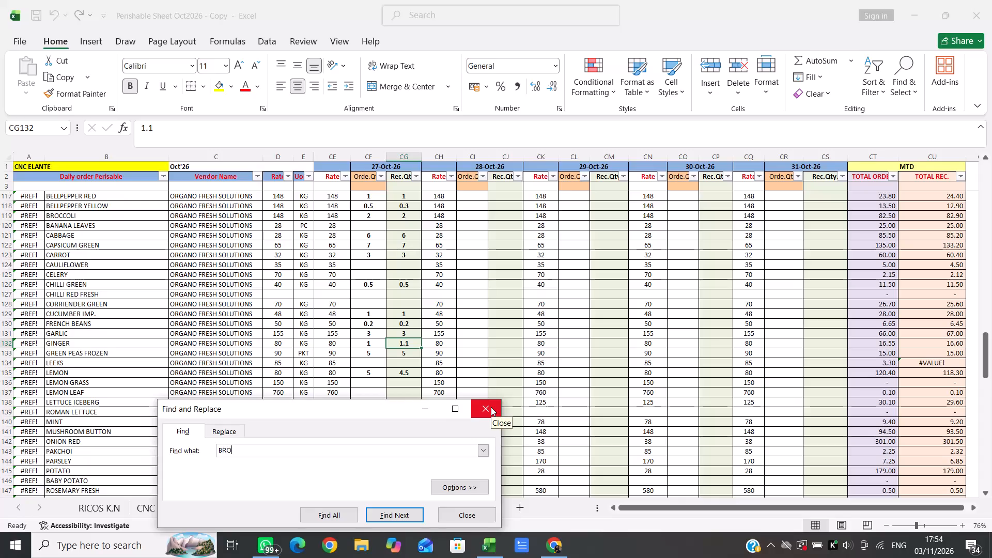
Search the sheet for BROCCO and go to the BROCCOLI row's ordered quantity for 27-Oct-26.
key("Return")
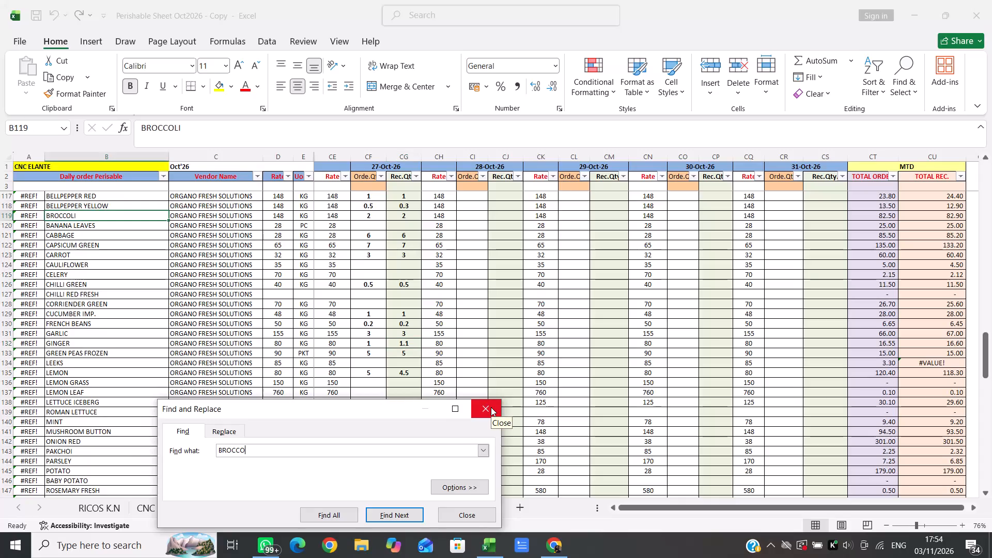
left_click(491, 407)
key("Right")
key("Right")
key("Right")
key("Right")
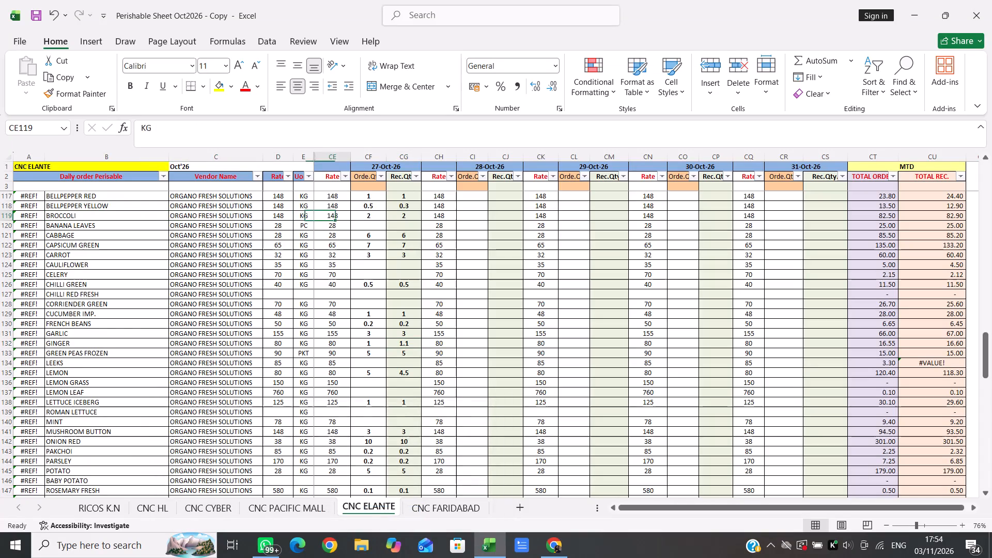
key("Right")
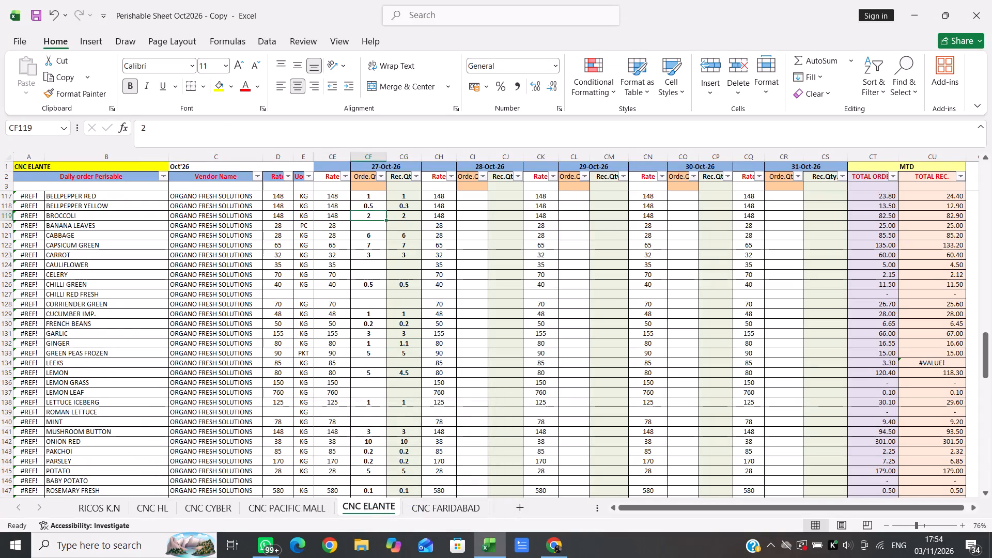
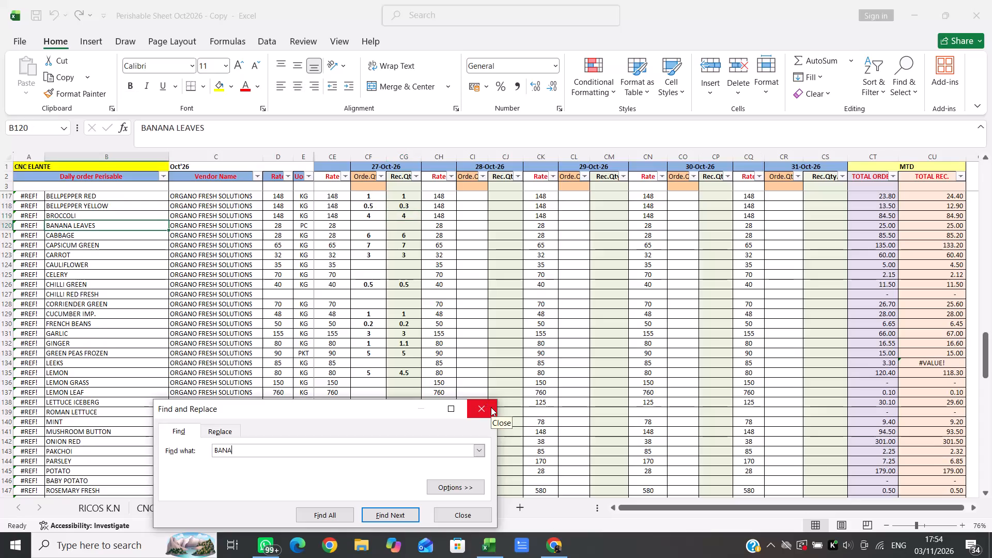
Enter 2 as both the ordered and received quantity for BANANA LEAVES on 27-Oct-26.
left_click(491, 407)
key("Right")
key("Right")
key("Right")
key("Right")
key("Right")
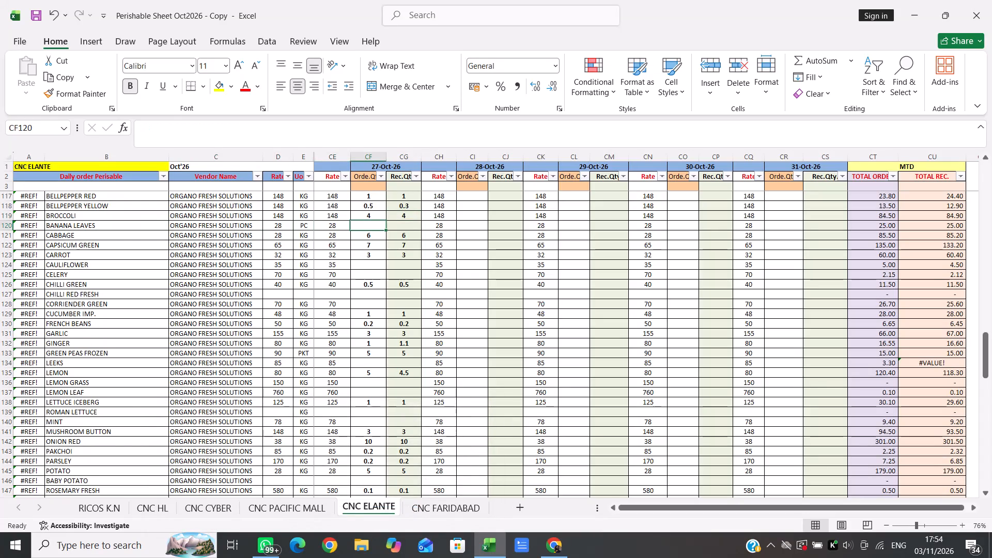
key("2")
key("Right")
key("2")
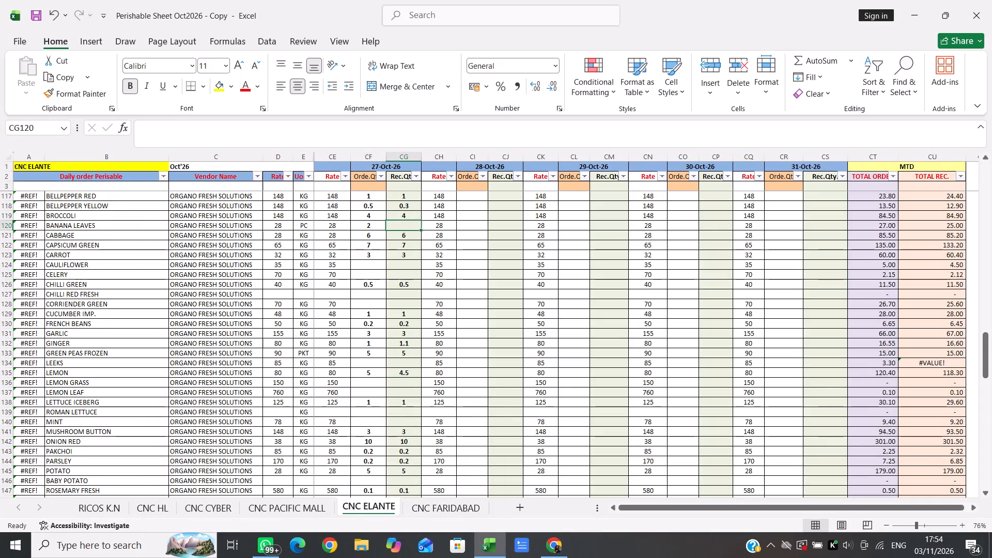
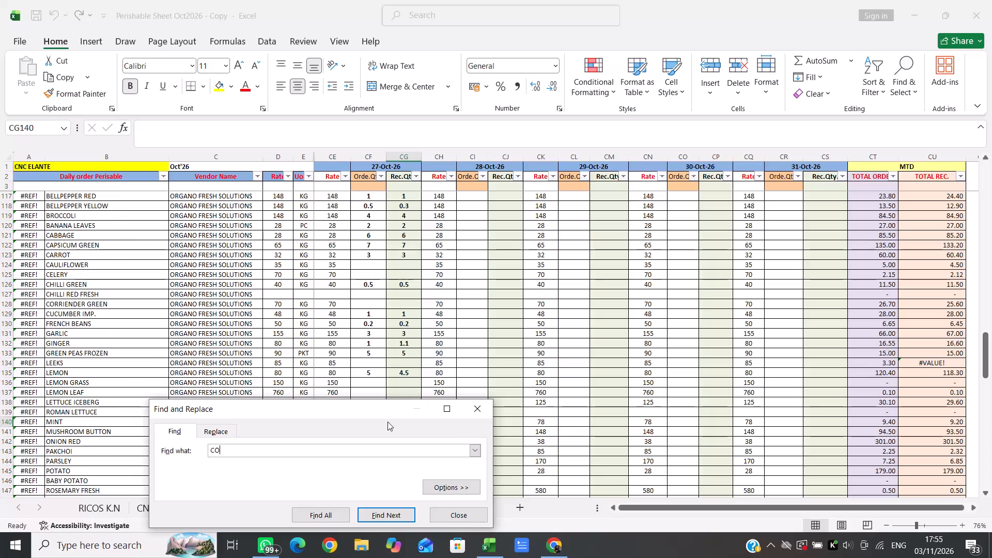
Search the CNC ELANTE sheet for CORR and bring the item rows into view alongside the 27-Oct-26 quantity columns.
key("Return")
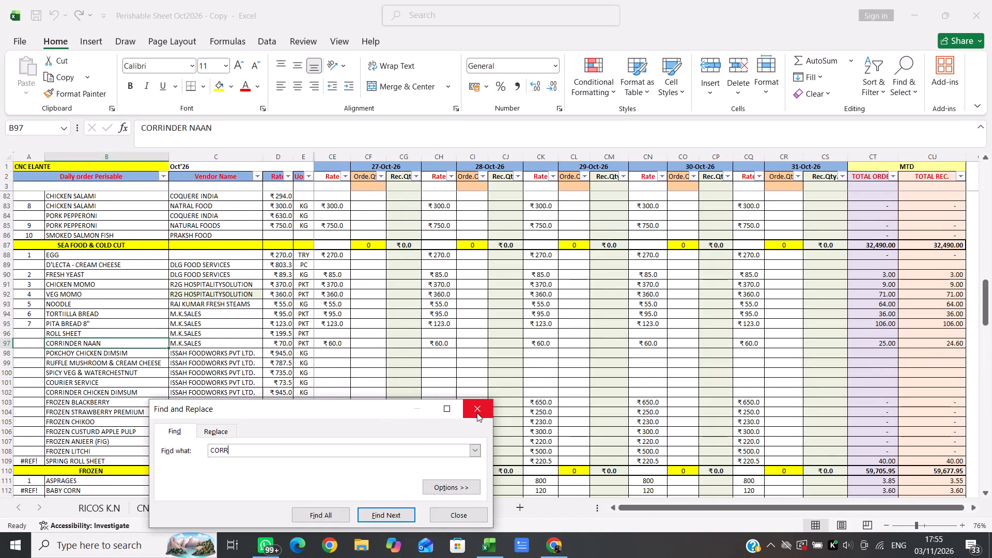
left_click(477, 413)
key("Down")
key("Down")
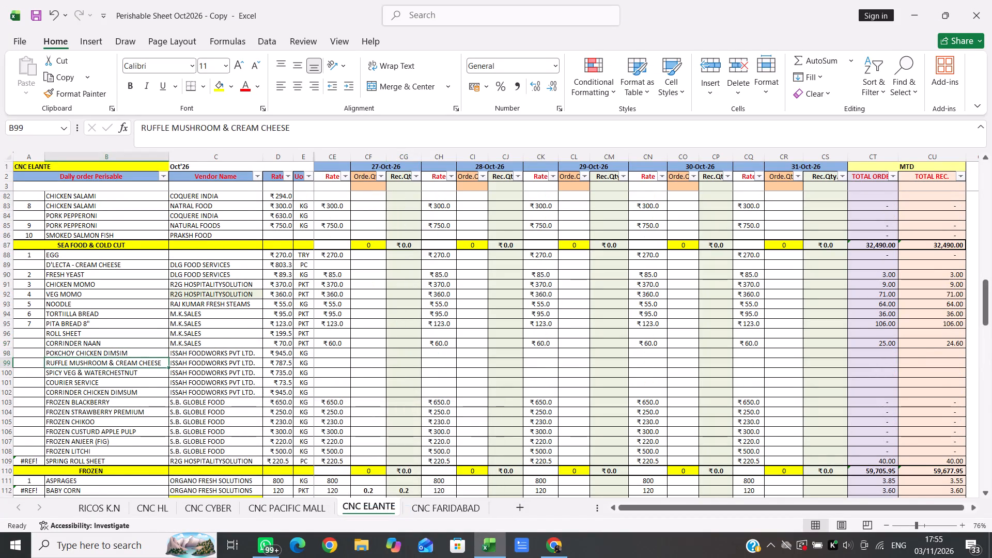
key("Right")
key("Right")
key("Right")
scroll(531, 409, "left", 3)
scroll(531, 409, "right", 1)
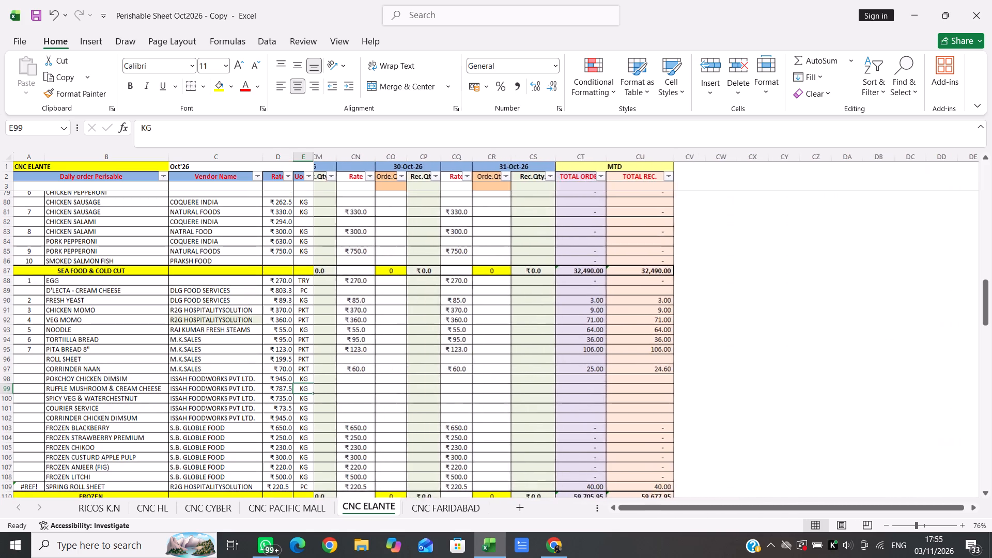
scroll(531, 409, "right", 2)
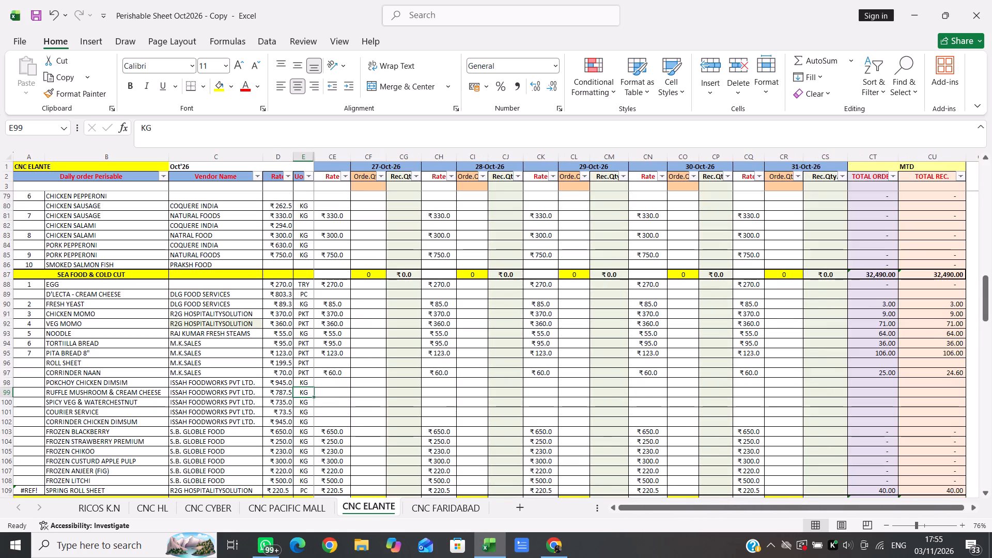
scroll(531, 409, "right", 1)
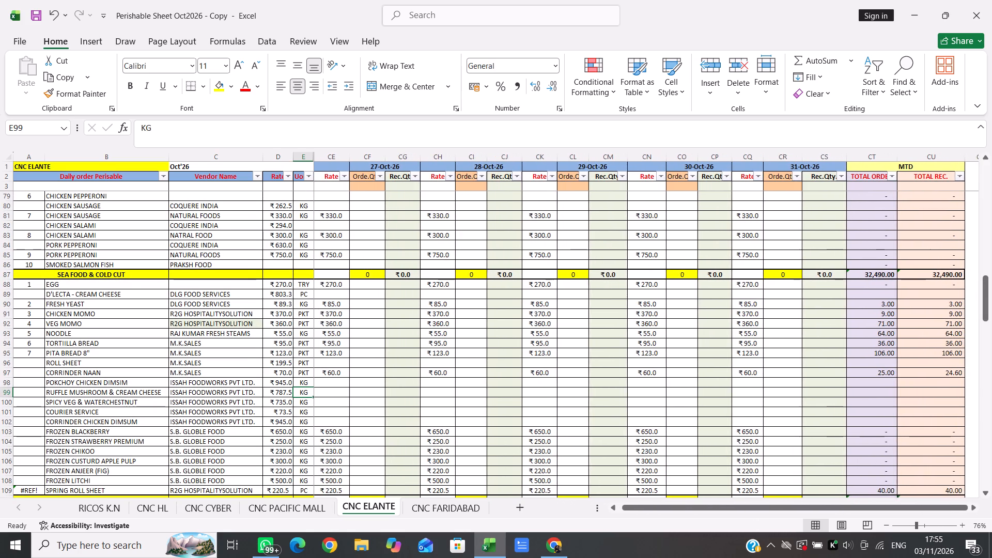
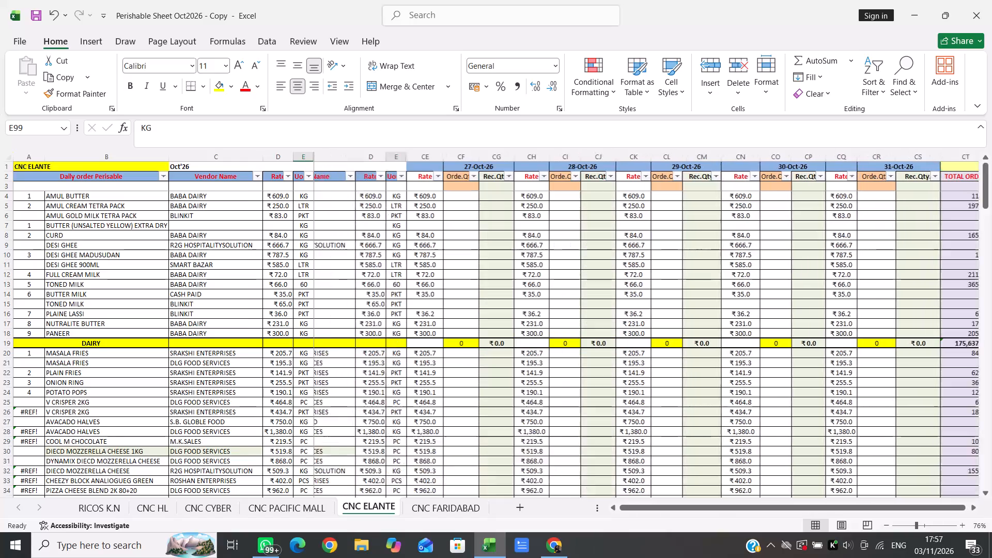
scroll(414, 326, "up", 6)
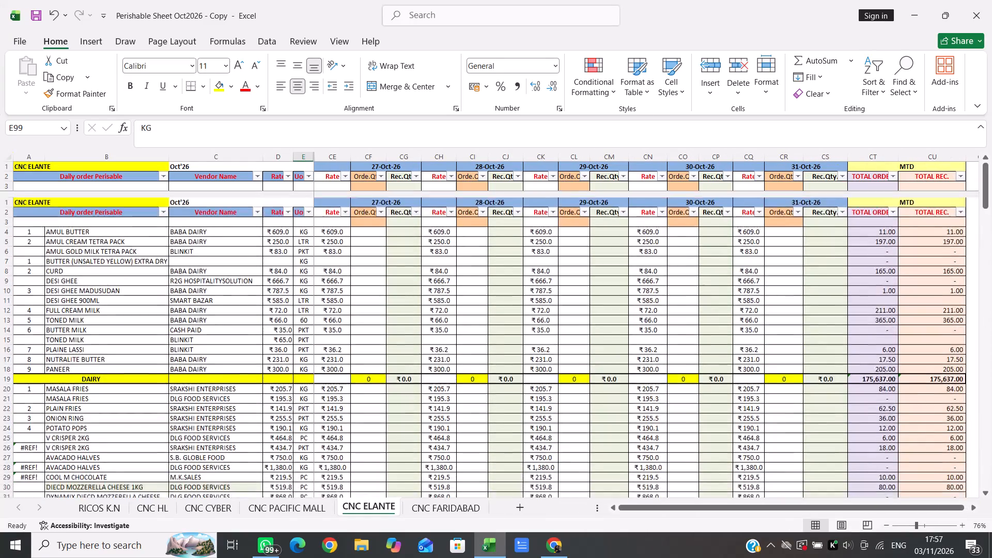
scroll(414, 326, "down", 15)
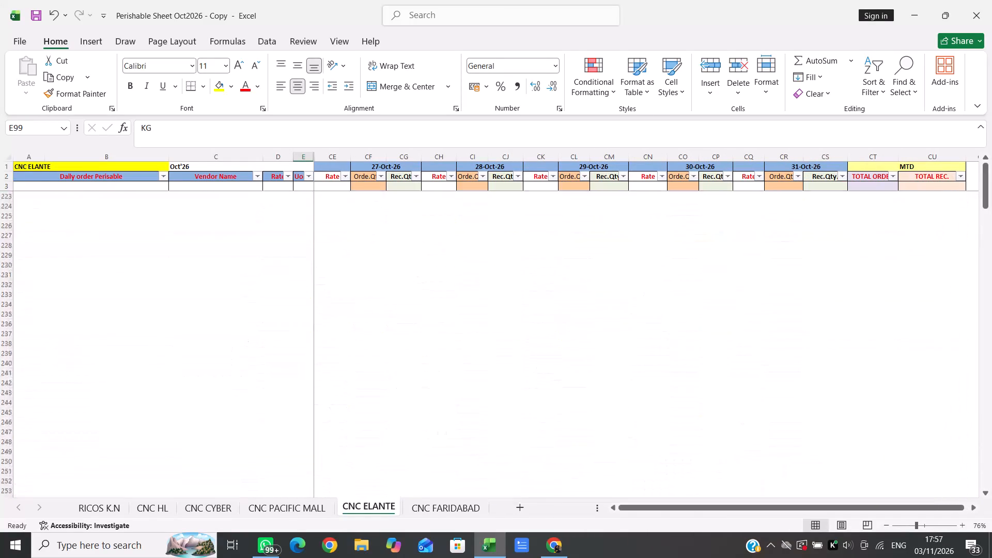
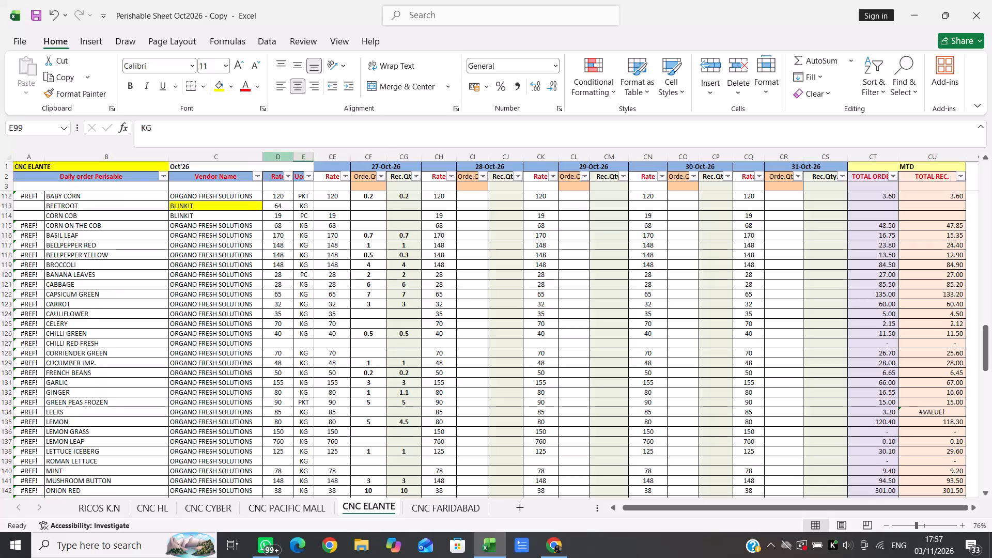
Unhide the hidden daily date columns between the unit column E and the rate column CE.
left_click(282, 153)
key("shift+Right")
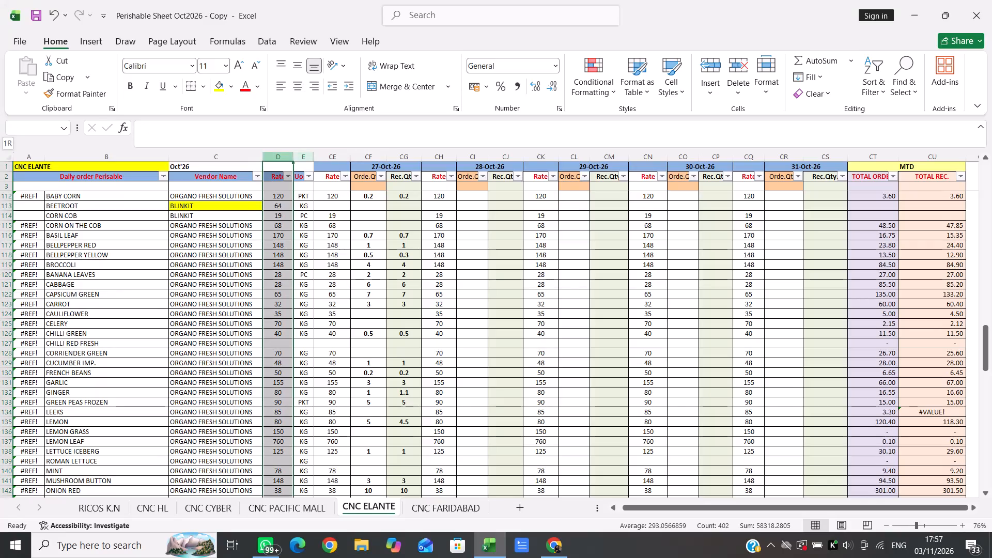
key("shift+Right")
right_click(282, 153)
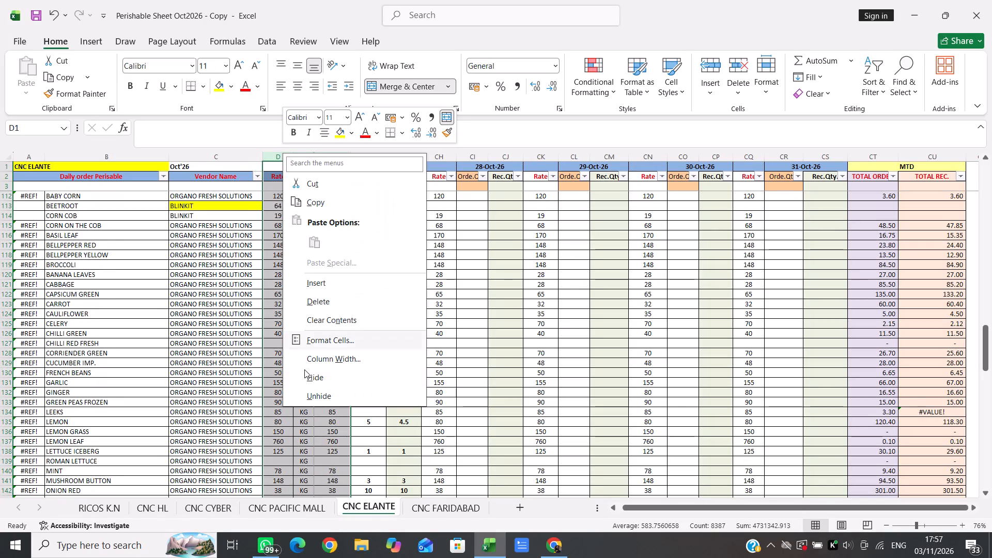
left_click(318, 394)
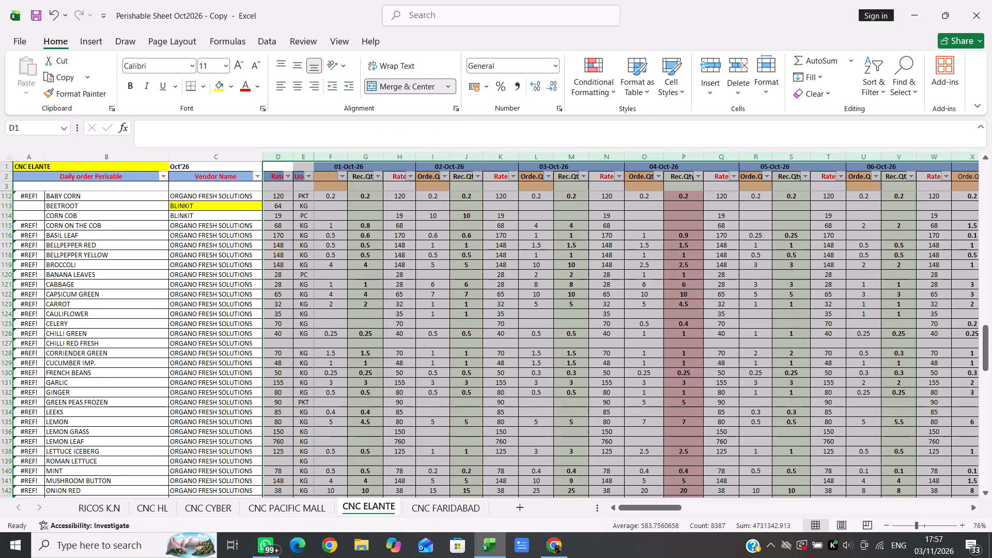
Copy the 27-Oct-26 ordered and received quantities for Baby Corn through Dragon Fruit into the matching 26-Oct-26 columns, starting at Baby Corn.
scroll(419, 413, "left", 15)
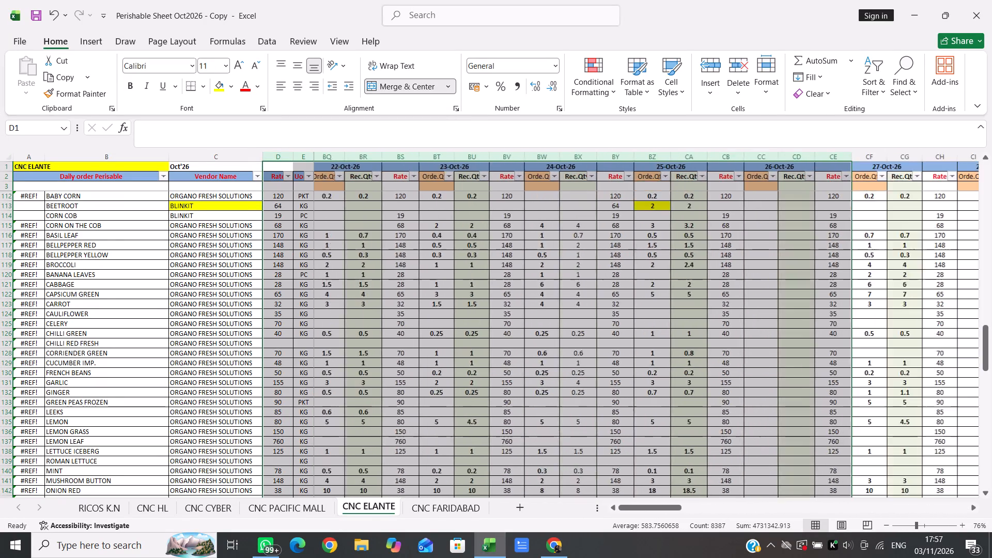
scroll(419, 413, "left", 5)
scroll(419, 413, "right", 4)
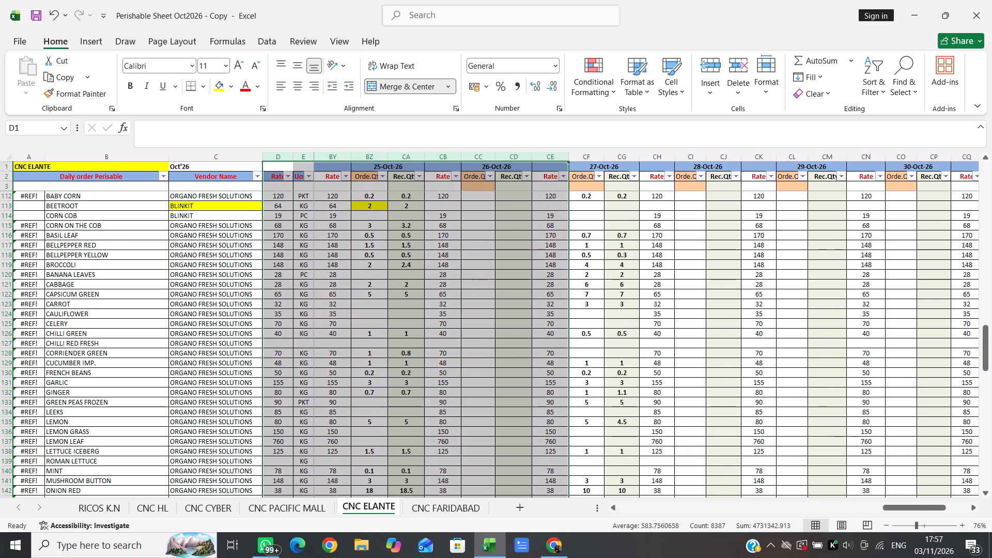
left_click(510, 376)
scroll(510, 376, "up", 1)
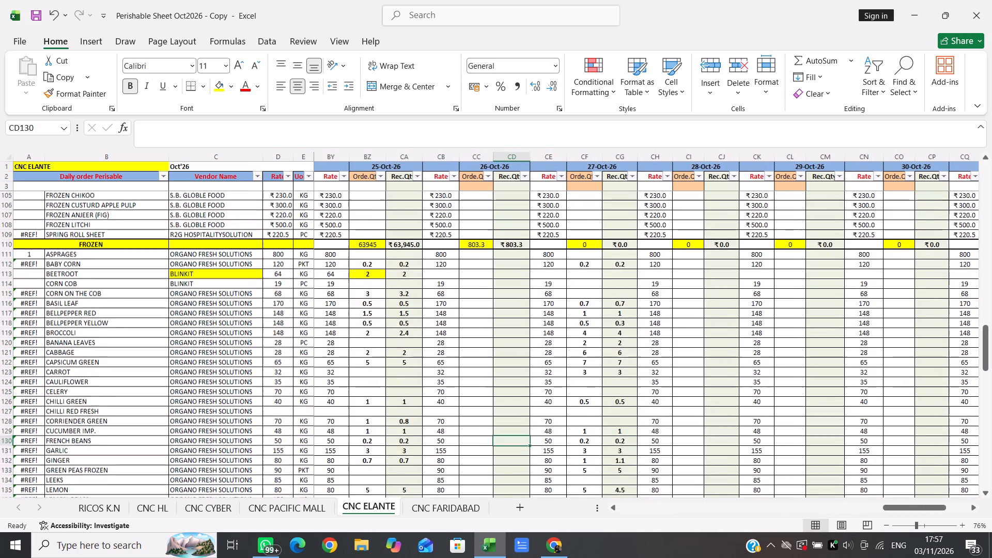
left_click(587, 225)
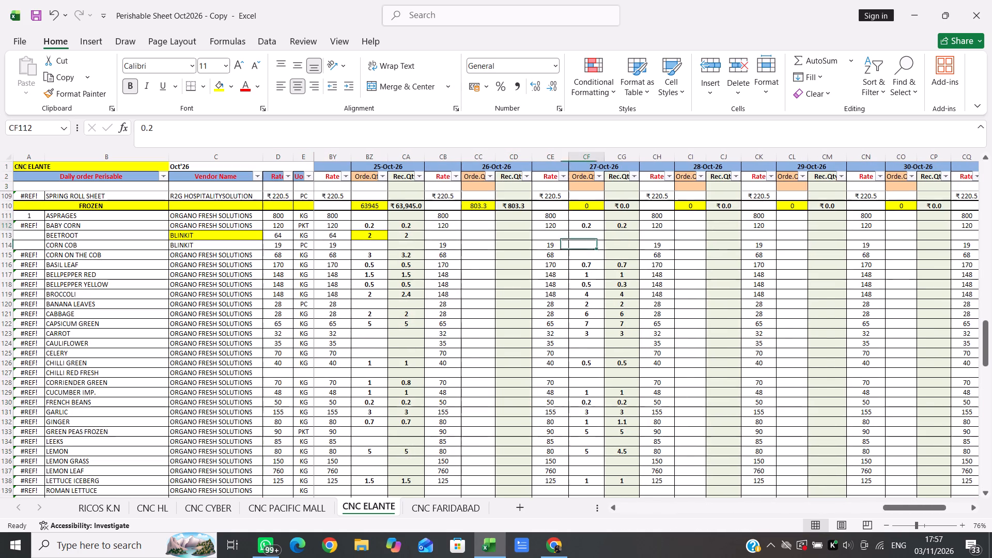
key("shift+Right")
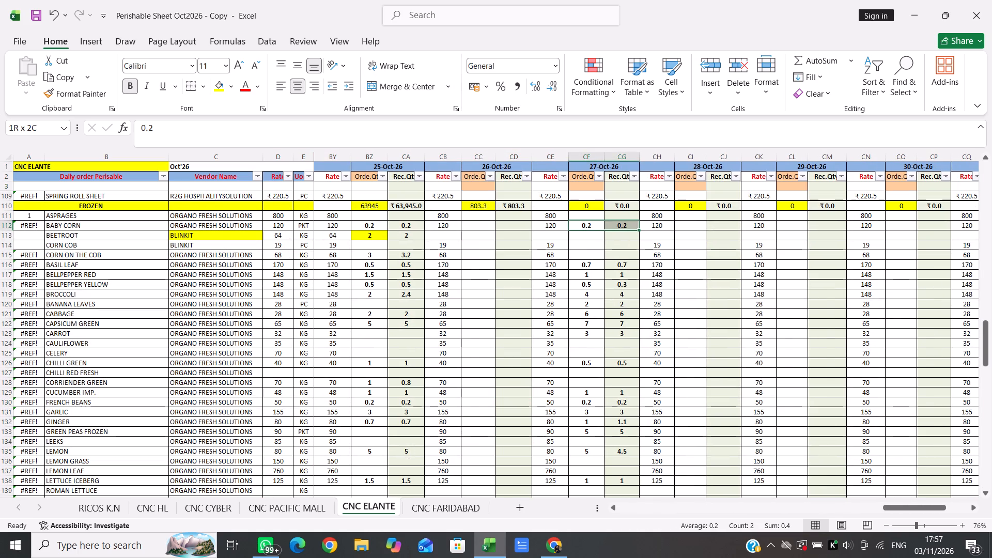
key("shift+Down")
key("shift+Down")
key("shift+Down")
key("shift+Down")
key("shift+Down")
key("shift+Down")
key("shift+Down")
key("shift+Down")
key("shift+Down")
key("shift+Down")
key("shift+Down")
key("shift+Down")
key("shift+Down")
key("shift+Down")
key("shift+Down")
key("shift+Down")
key("shift+Down")
key("shift+Down")
key("shift+Down")
key("shift+Down")
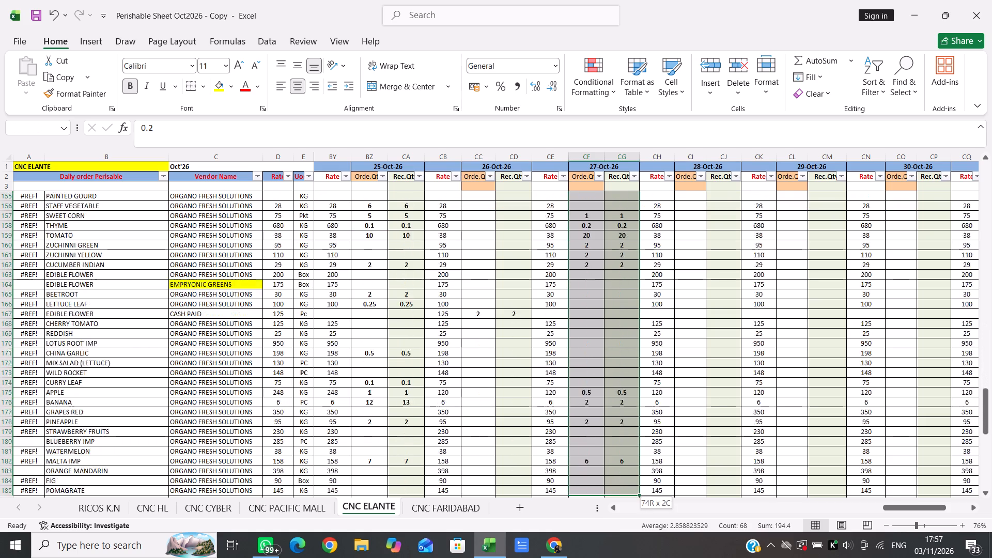
key("shift+Up")
key("shift+Up")
key("shift+Up")
key("shift+Up")
key("shift+Up")
key("shift+Up")
key("shift+Up")
key("shift+Up")
key("shift+Up")
key("shift+Up")
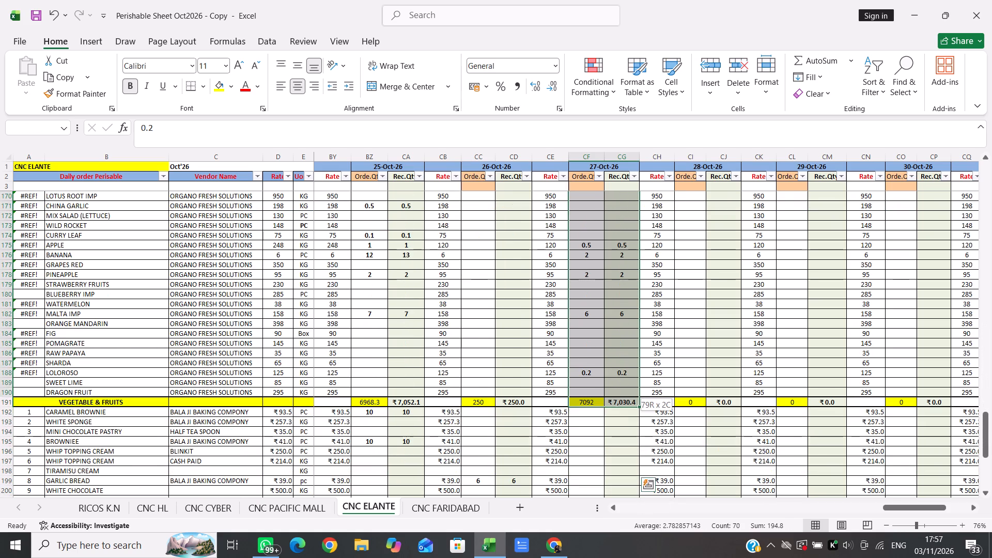
key("ctrl+c")
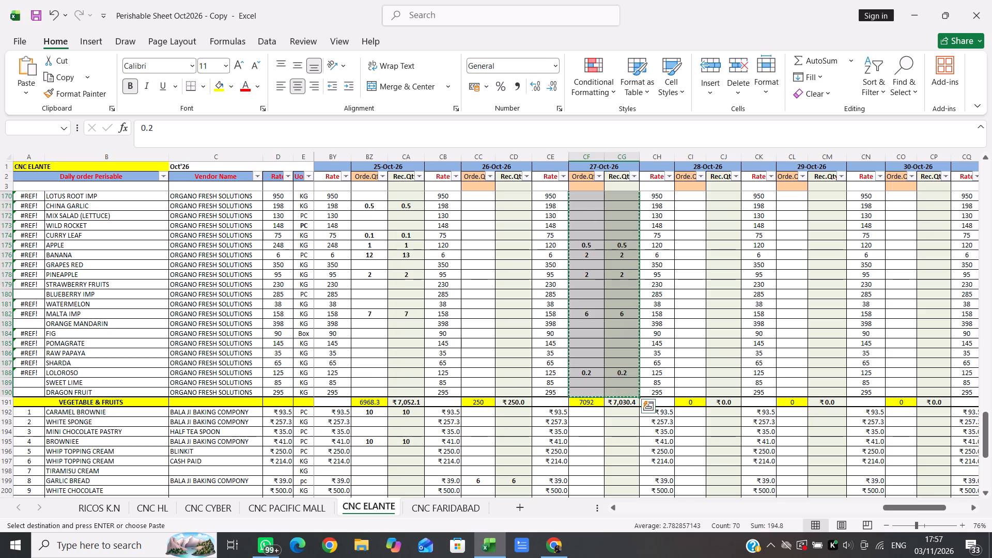
scroll(587, 225, "up", 2)
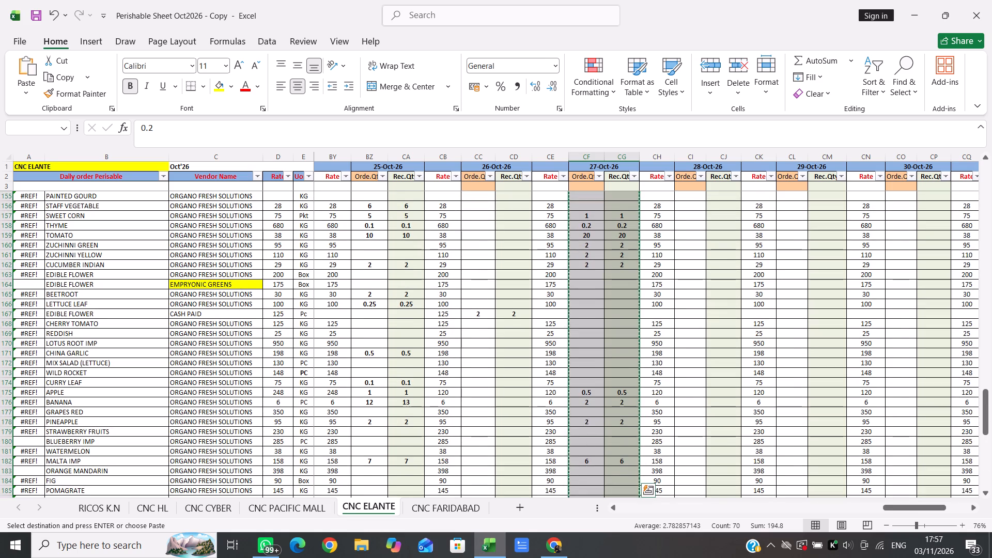
scroll(587, 225, "up", 3)
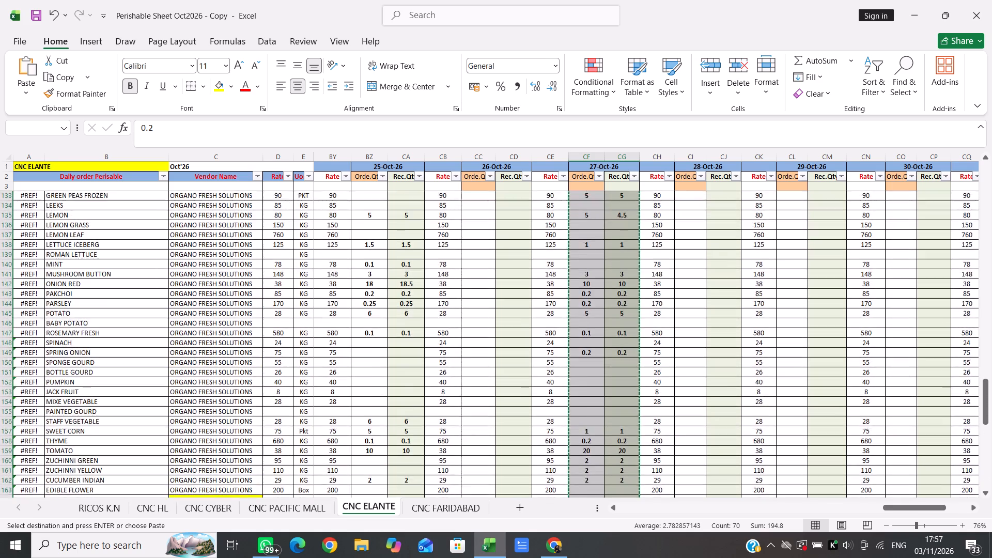
scroll(587, 225, "up", 2)
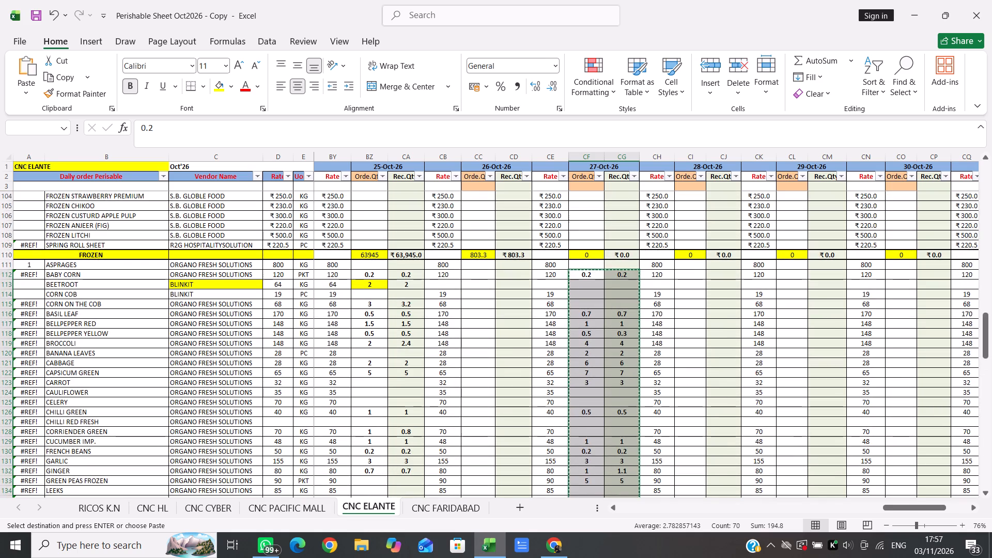
left_click(482, 273)
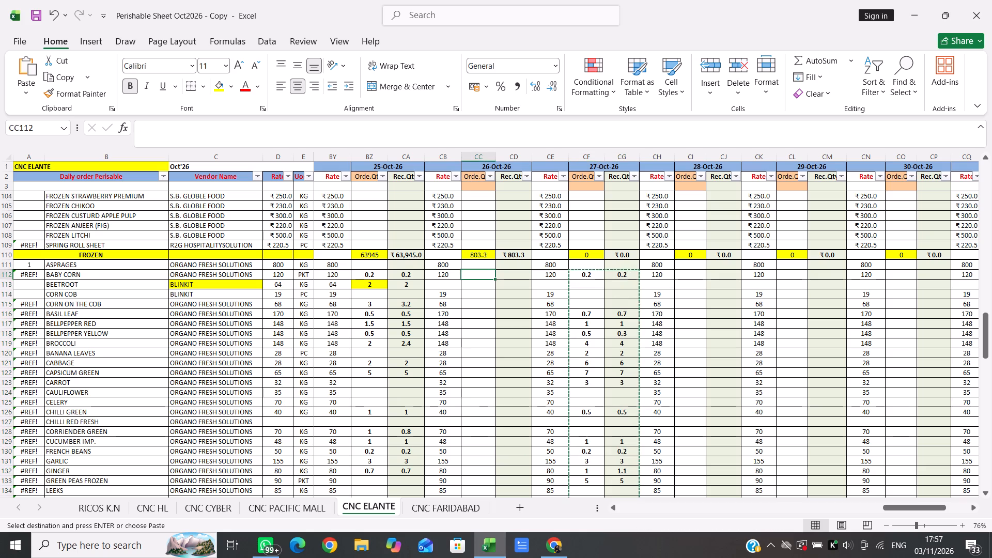
key("Return")
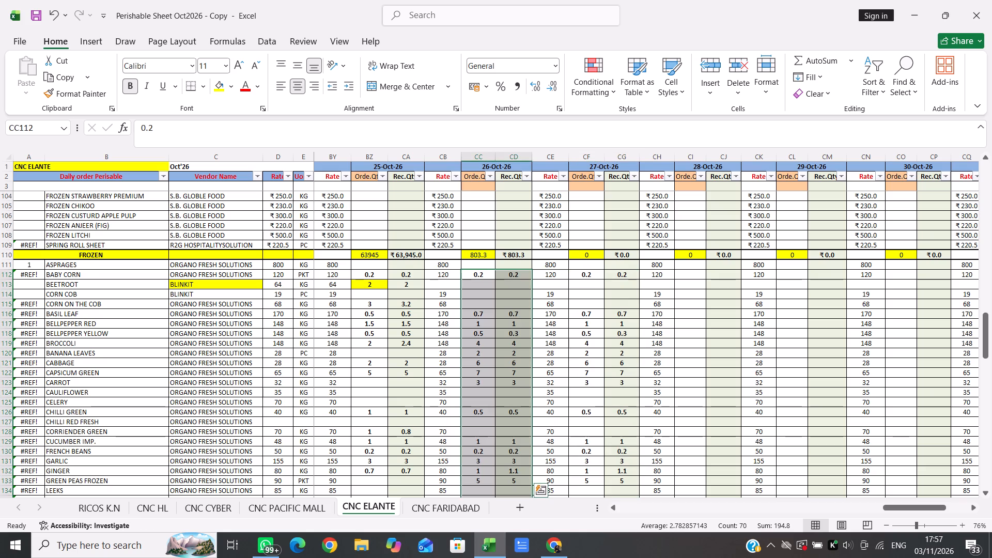
Select the 27-Oct-26 ordered and received vegetable and fruit quantities from Loloroso upwards.
scroll(585, 306, "down", 3)
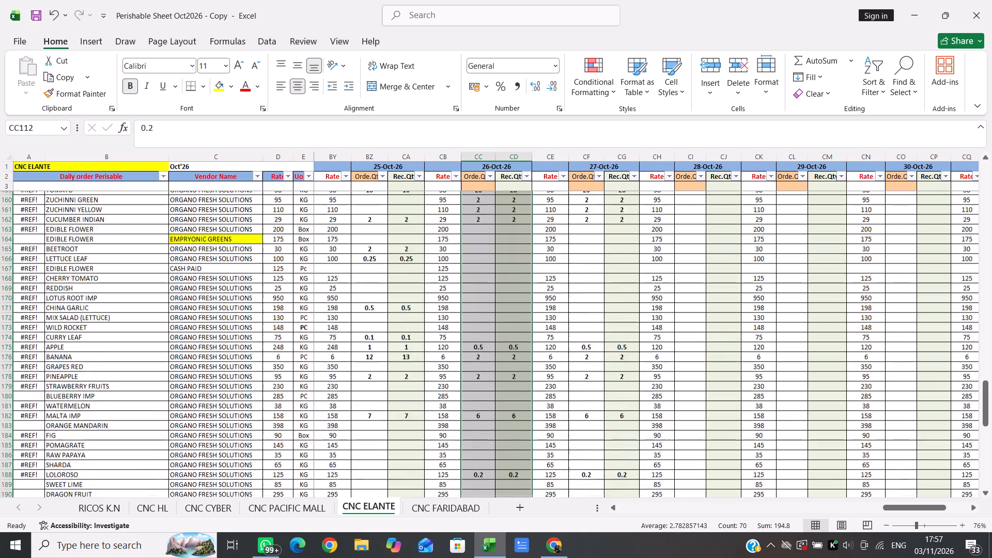
scroll(585, 306, "down", 3)
left_click(586, 370)
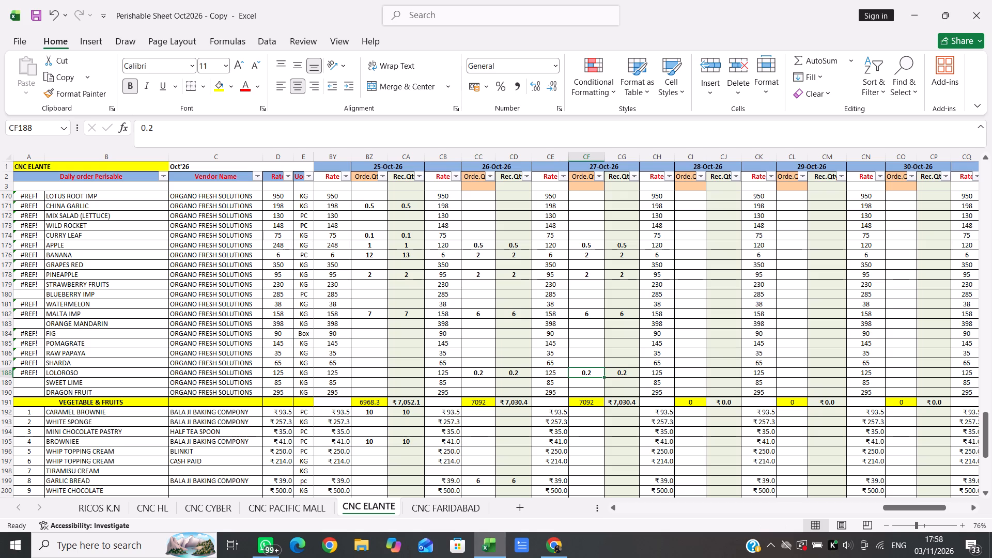
key("shift+Right")
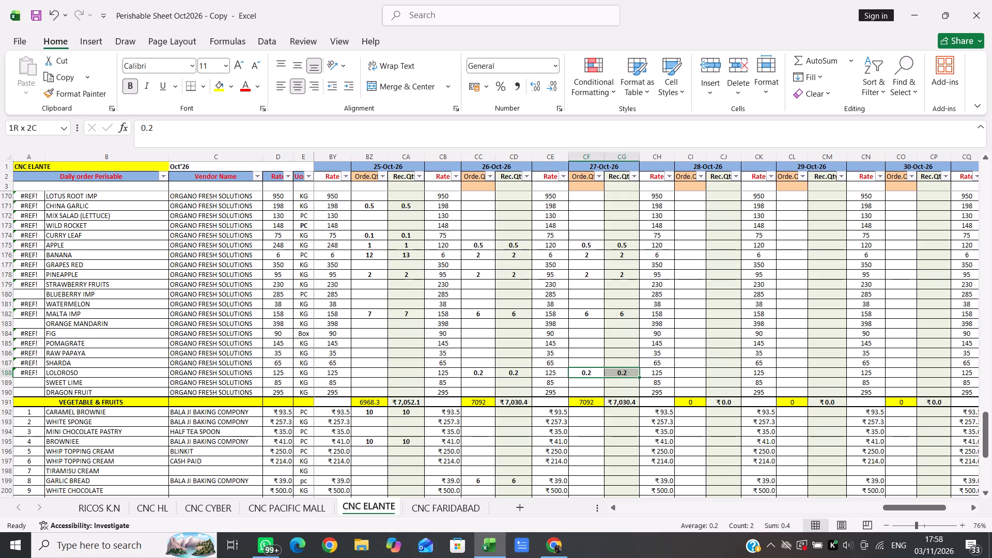
key("shift+Up")
key("shift+Up")
key("shift+Up")
key("shift+Up")
key("shift+Up")
key("shift+Up")
key("shift+Up")
key("shift+Up")
key("shift+Up")
key("shift+Up")
key("shift+Up")
key("shift+Up")
key("shift+Up")
key("shift+Up")
key("shift+Up")
key("shift+Up")
key("shift+Up")
key("shift+Up")
key("shift+Up")
key("shift+Up")
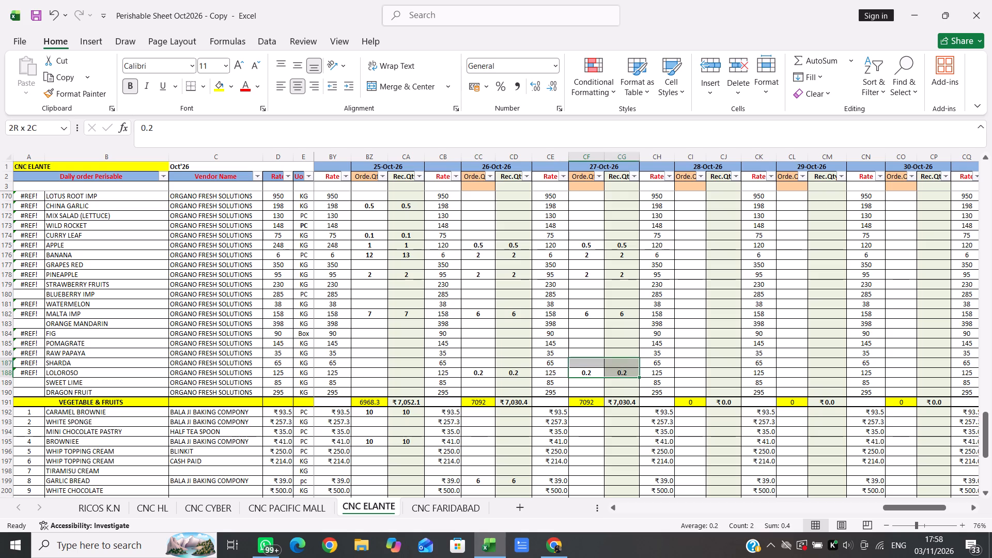
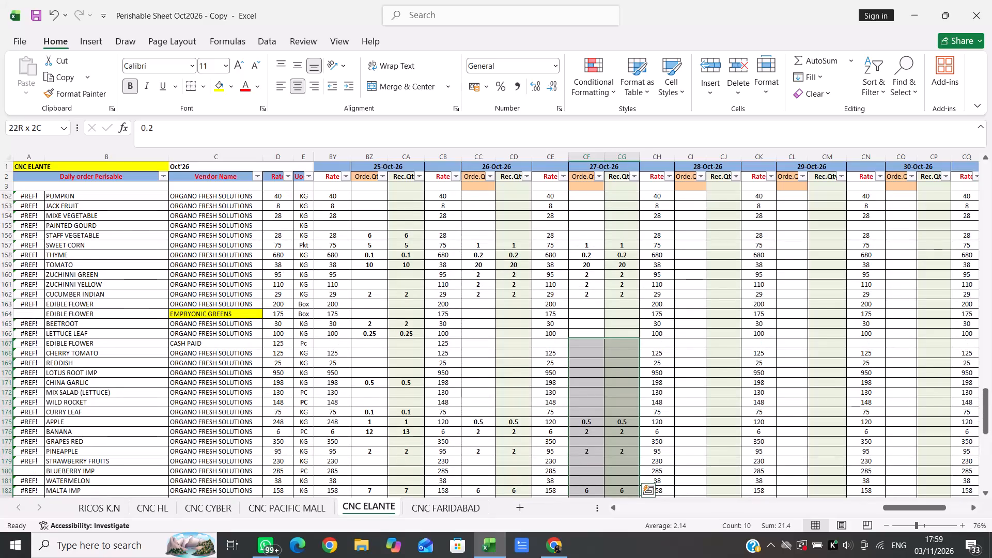
Clear the 27-Oct-26 ordered and received quantities from Baby Corn through Loloroso.
key("shift+Up")
key("shift+Up")
key("shift+Up")
key("shift+Up")
key("shift+Up")
key("shift+Up")
key("shift+Up")
key("shift+Up")
key("shift+Up")
key("shift+Up")
key("shift+Up")
key("shift+Up")
key("shift+Up")
key("shift+Up")
key("shift+Up")
key("shift+Up")
key("shift+Up")
key("shift+Up")
key("shift+Up")
key("shift+Up")
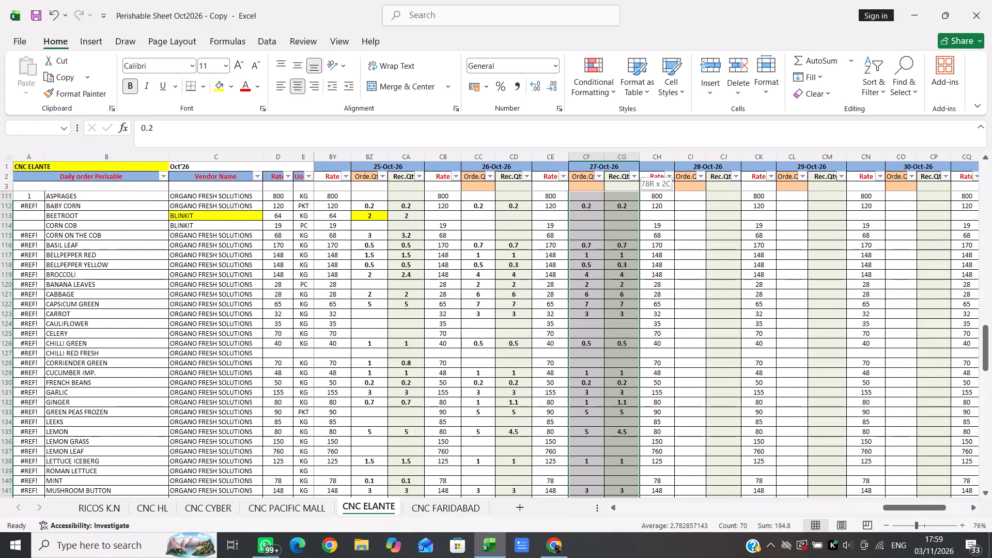
key("shift+Down")
key("shift+Down")
key("shift+Down")
key("shift+Down")
key("shift+Down")
key("shift+Down")
key("shift+Down")
key("shift+Down")
key("shift+Down")
key("shift+Up")
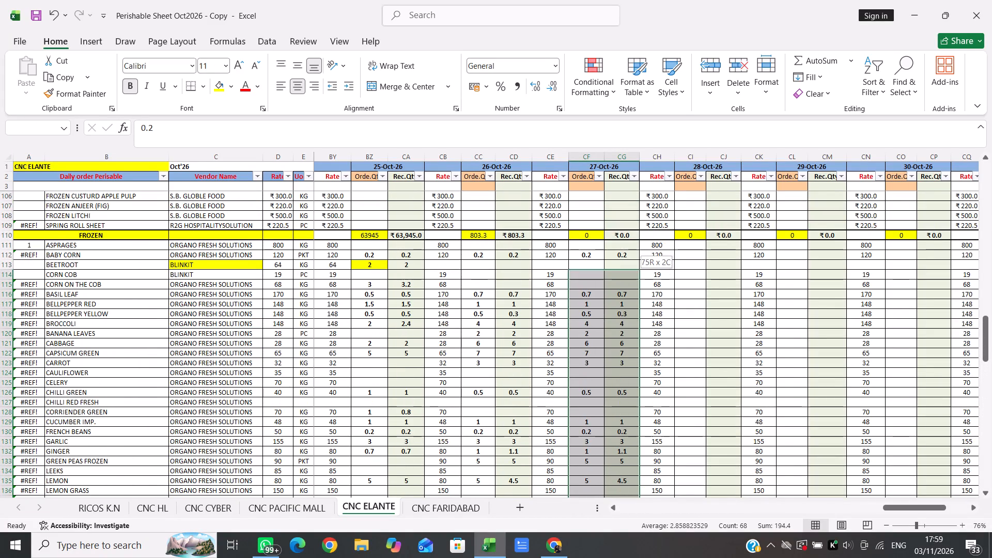
key("shift+Up")
key("shift+Up")
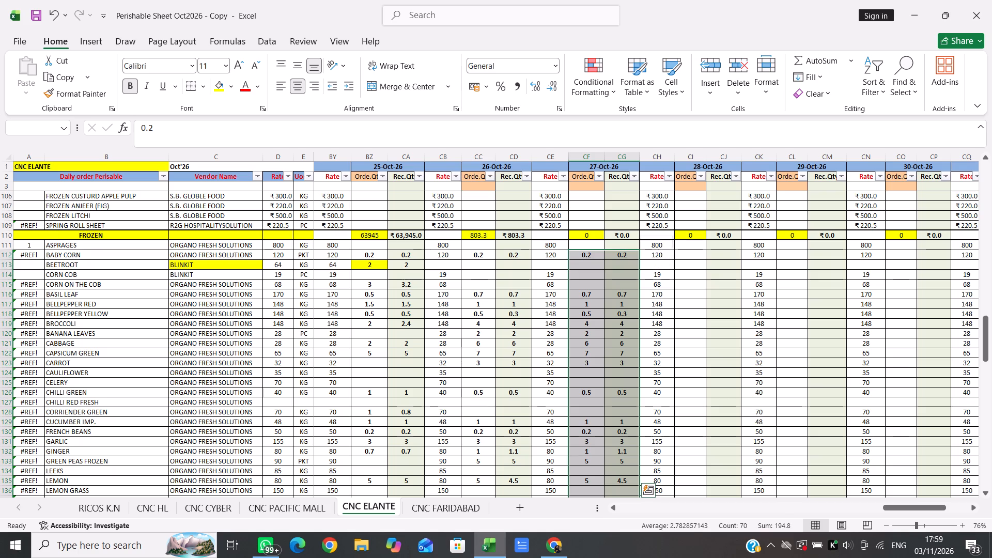
key("Delete")
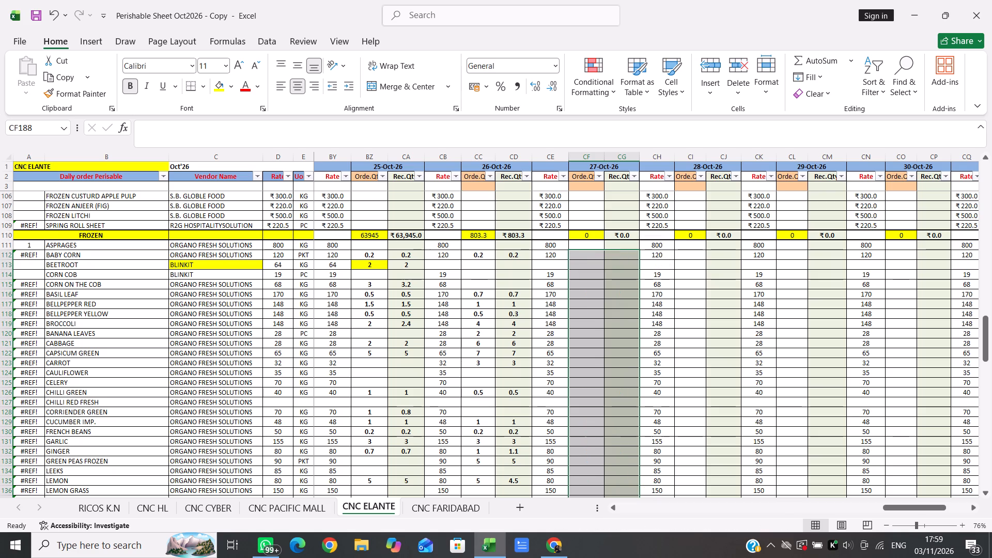
Check the 26-Oct-26 and 27-Oct-26 vegetable and fruit columns down to the Dragon Fruit row.
scroll(586, 370, "down", 2)
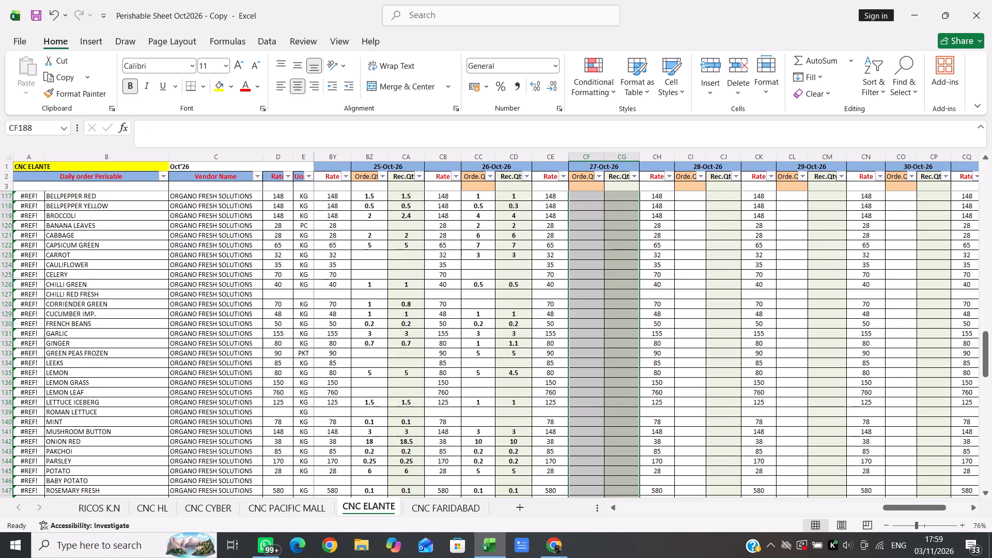
scroll(586, 370, "down", 2)
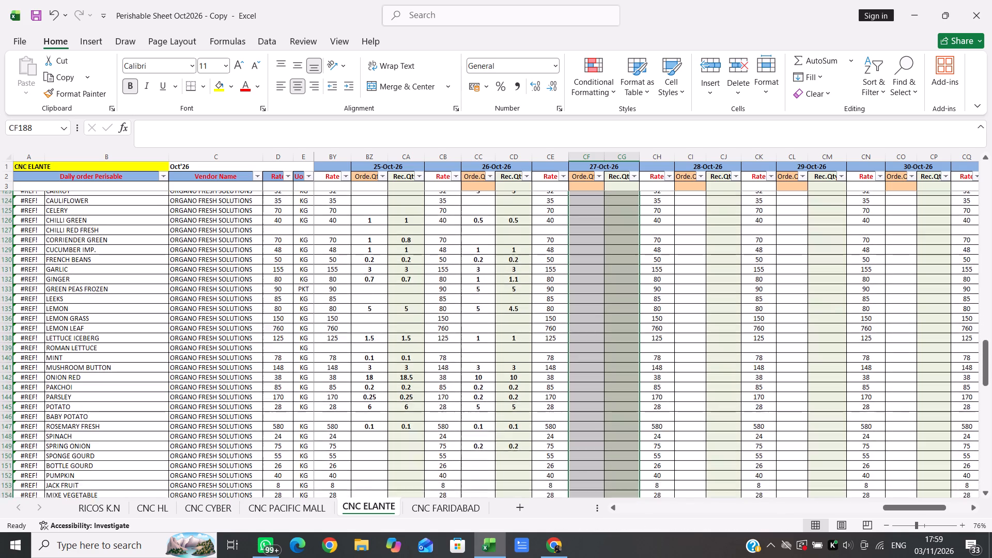
scroll(586, 370, "down", 3)
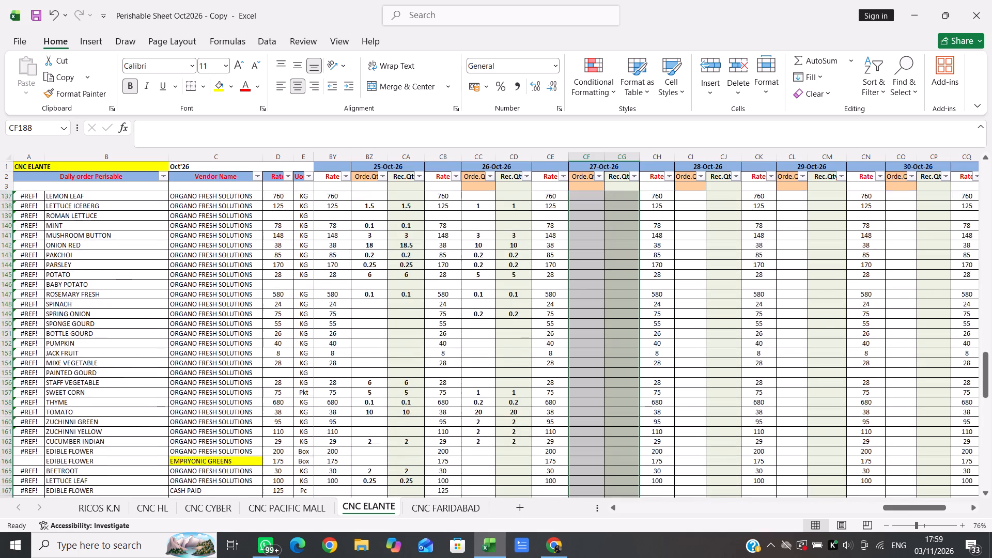
scroll(586, 370, "down", 3)
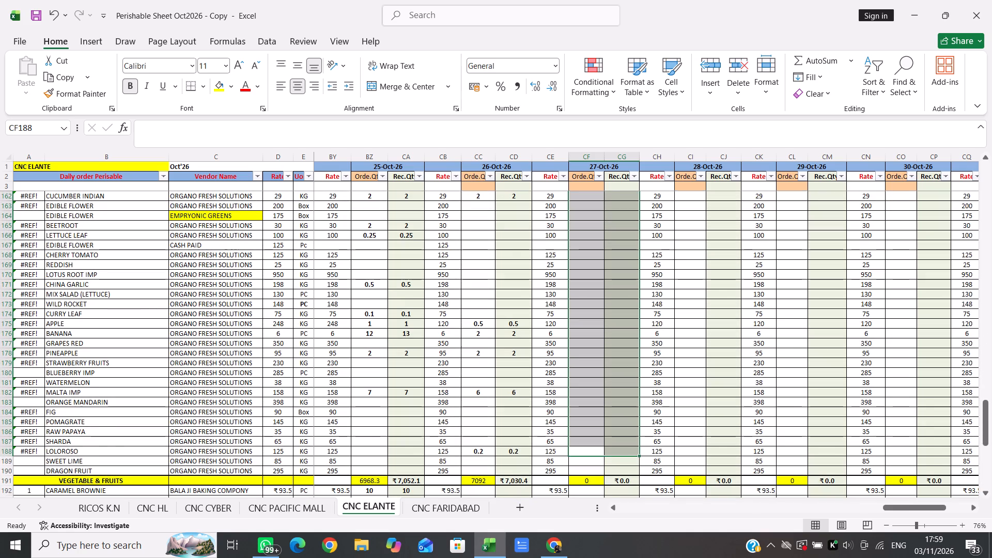
scroll(586, 370, "down", 1)
left_click(574, 368)
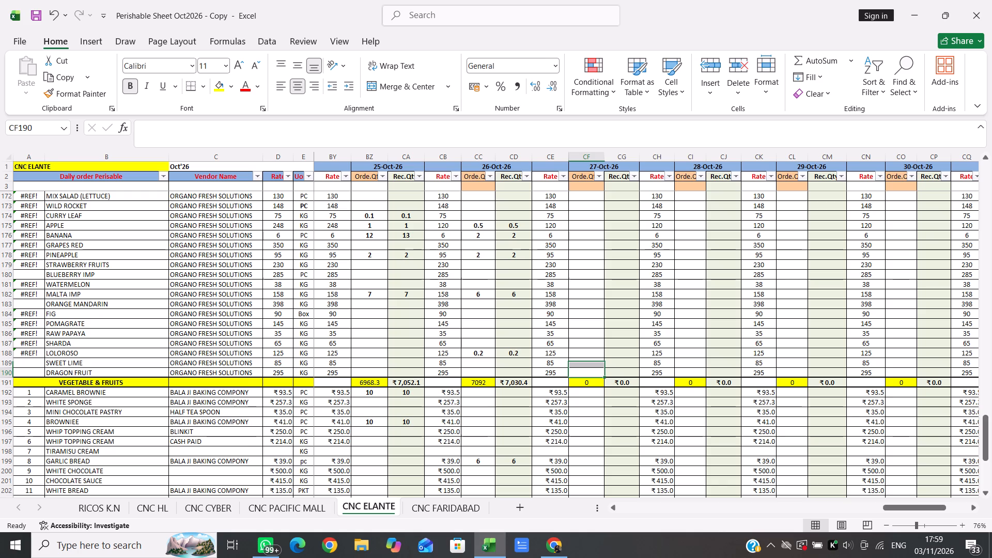
Review the 26-Oct-26 and 27-Oct-26 entries in the Dairy, Fries & Cheese, Butchery, Sea Food & Cold Cut and Frozen sections.
scroll(574, 368, "up", 2)
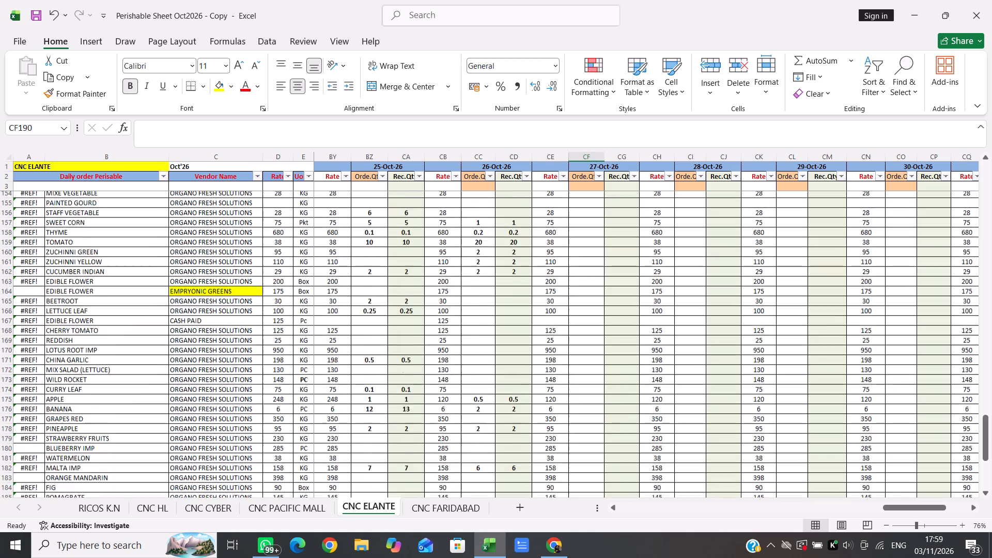
scroll(574, 368, "up", 5)
scroll(574, 368, "down", 6)
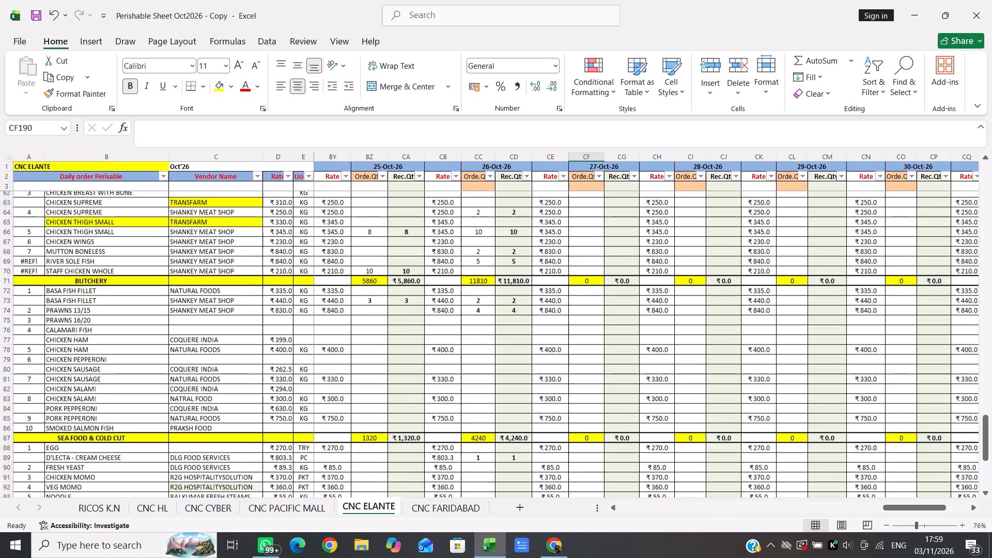
scroll(574, 368, "down", 4)
scroll(574, 368, "up", 5)
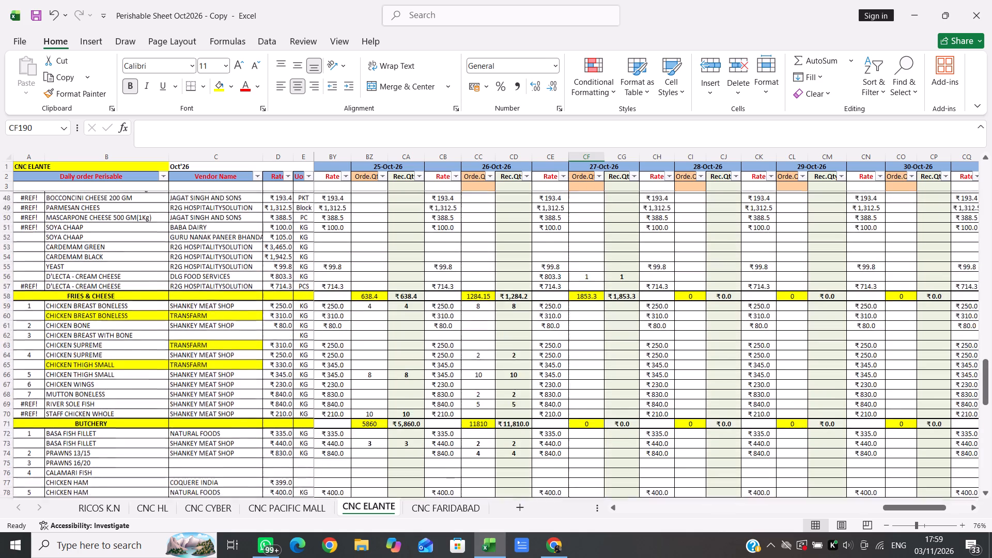
scroll(574, 368, "up", 8)
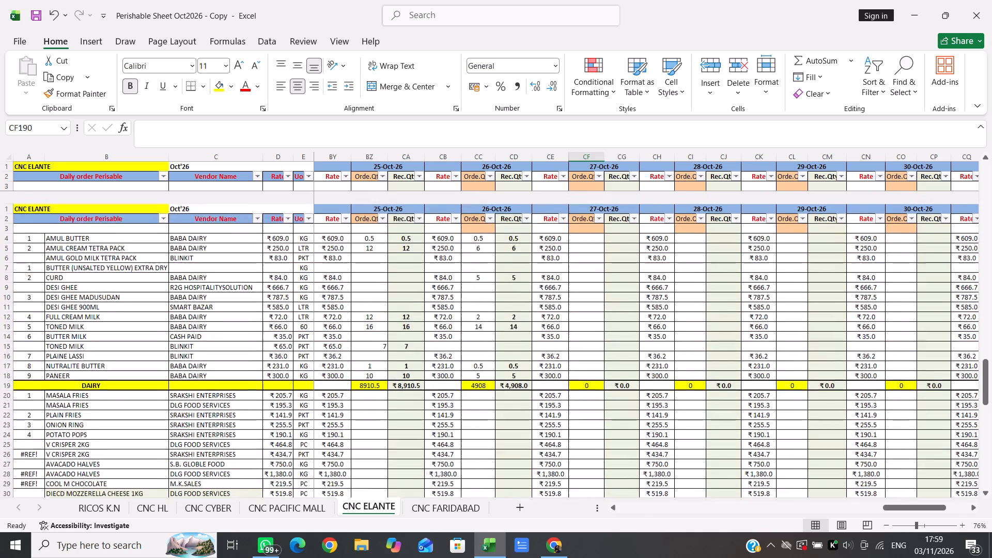
scroll(574, 368, "down", 4)
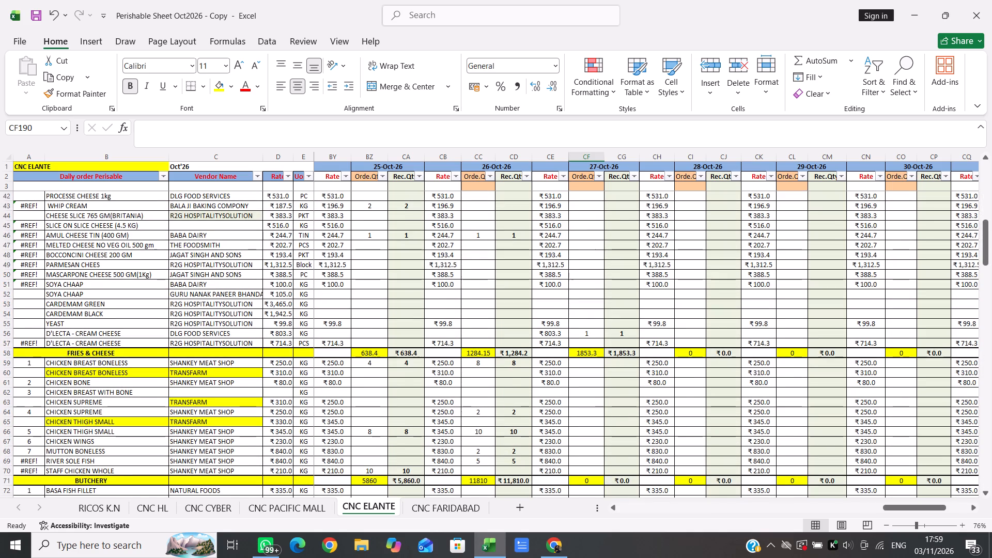
scroll(574, 368, "down", 1)
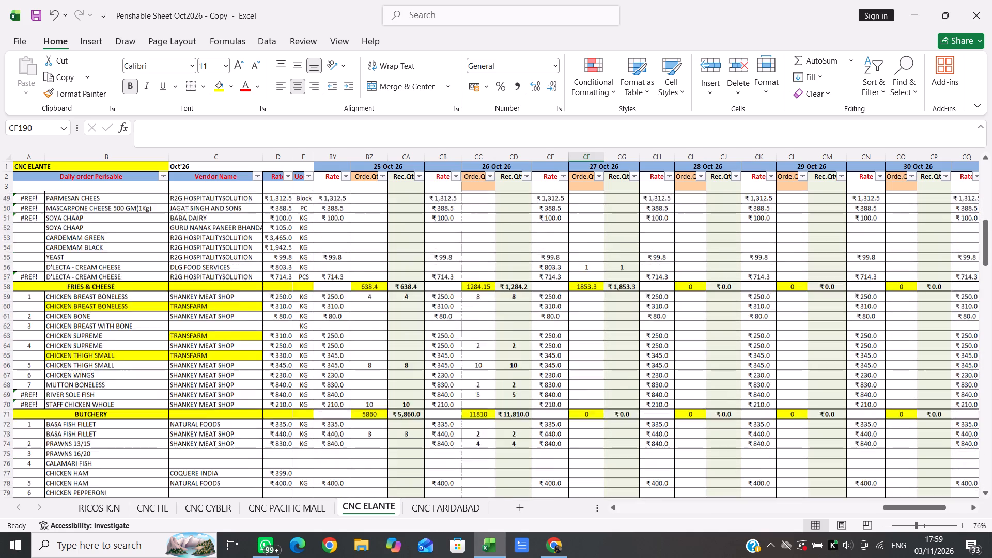
scroll(574, 368, "down", 2)
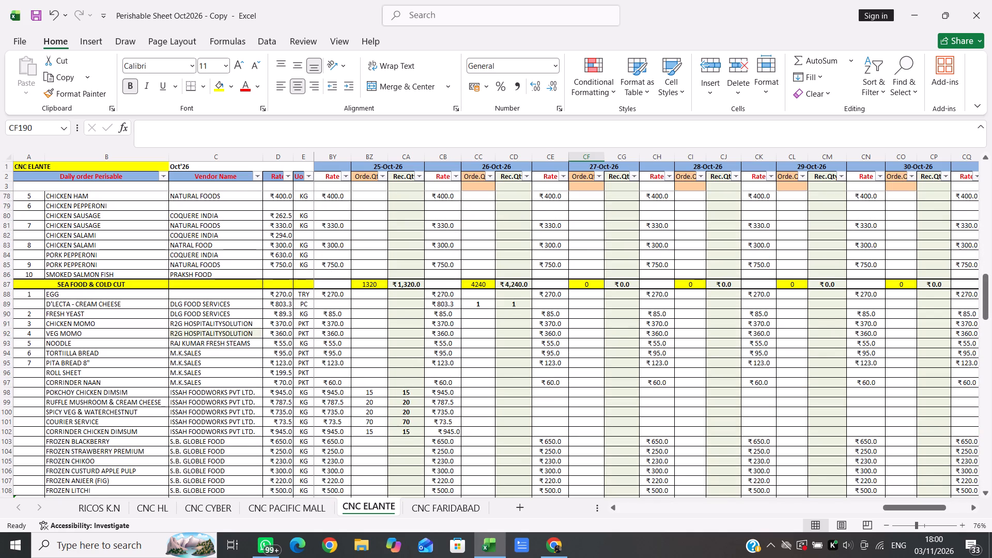
scroll(574, 368, "down", 1)
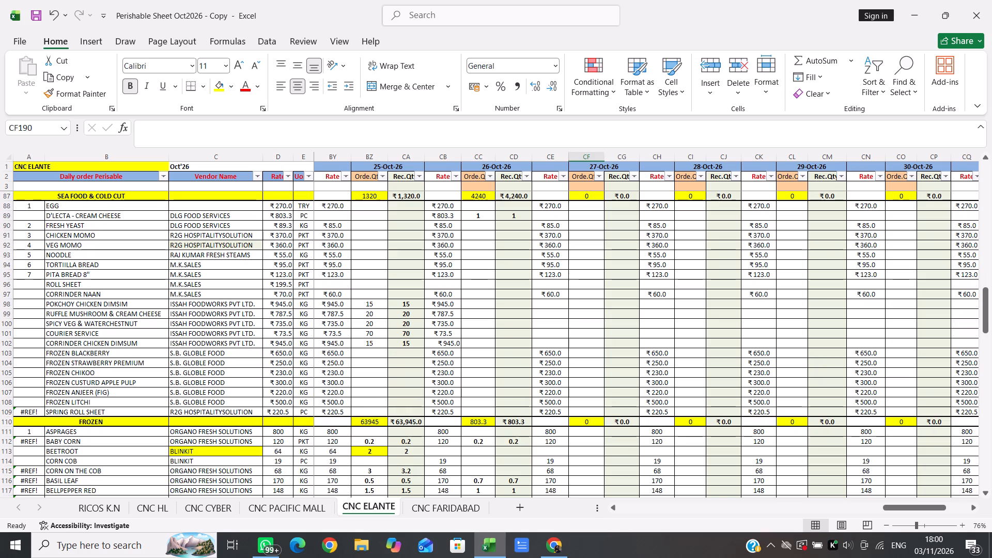
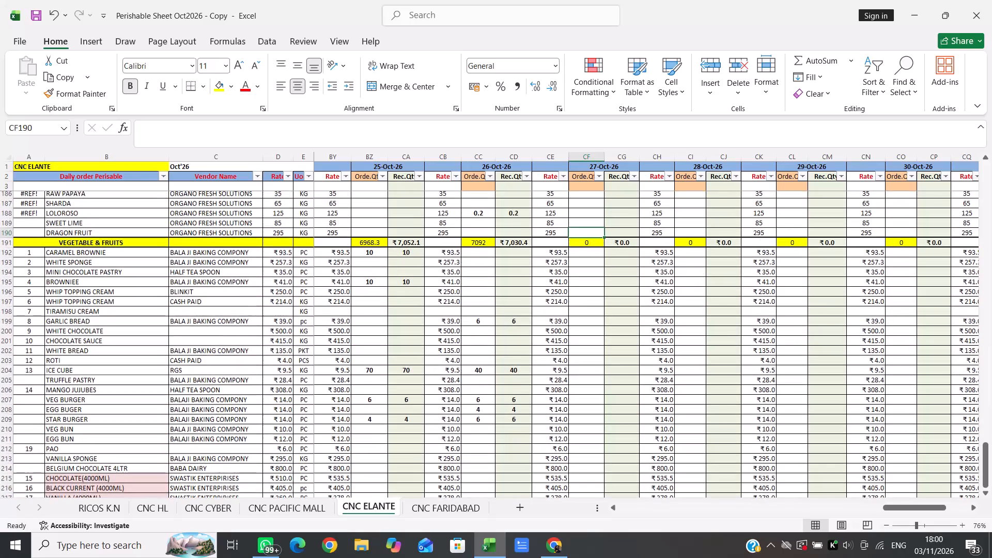
Review the 26-Oct-26 and 27-Oct-26 entries in the Bakery section down to its total row.
scroll(483, 326, "down", 1)
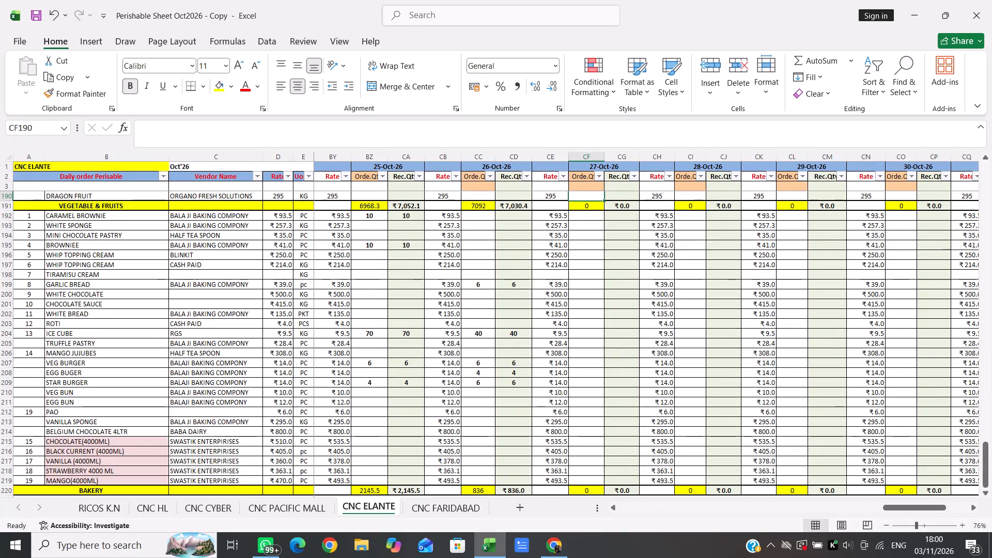
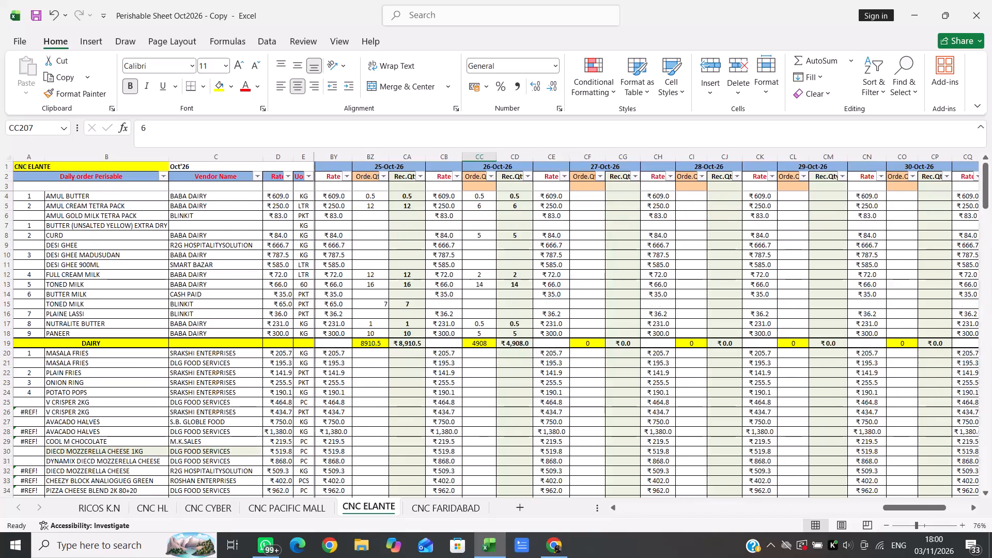
Hide columns F through CD, which hold the daily entries from 01-Oct-26 to 26-Oct-26, in the CNC ELANTE sheet.
scroll(484, 362, "right", 2)
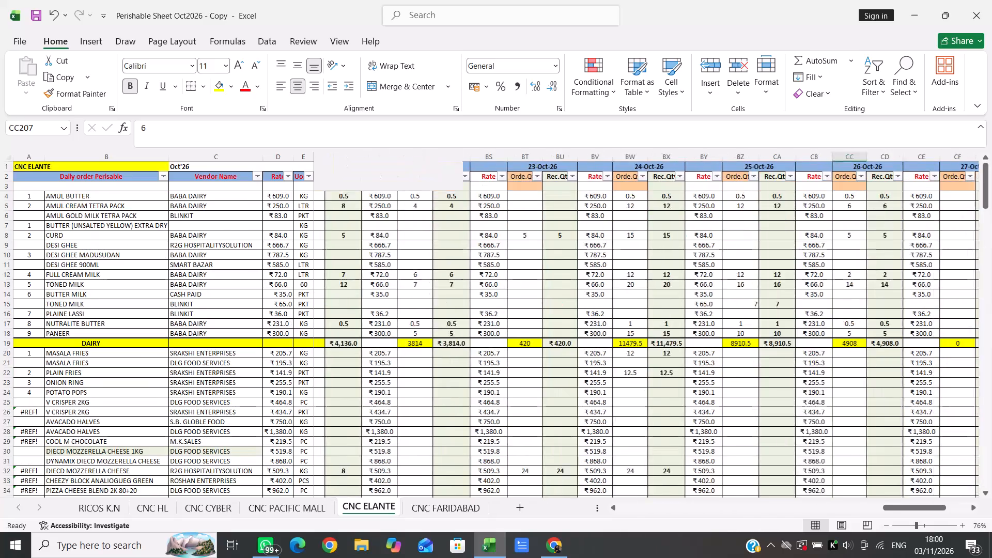
scroll(484, 362, "right", 5)
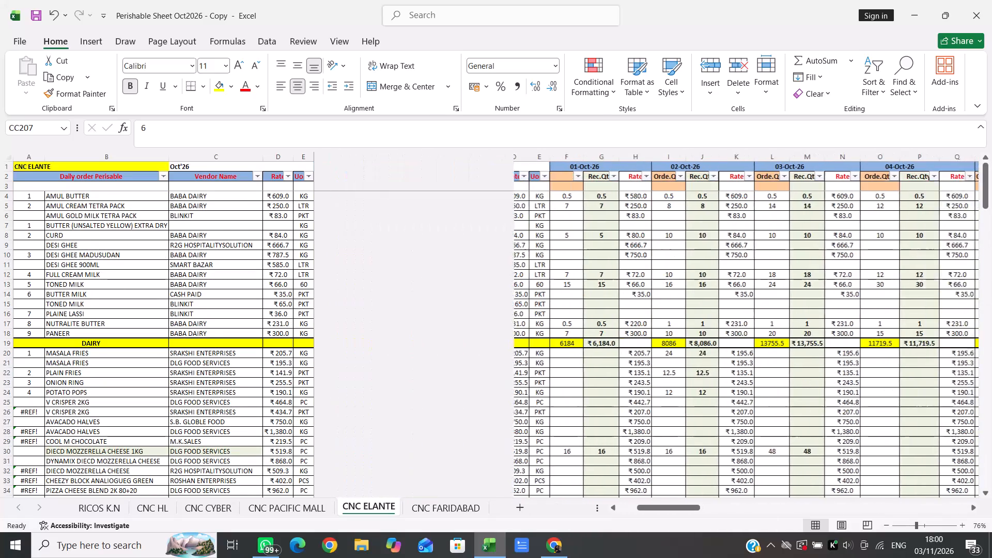
left_click(335, 154)
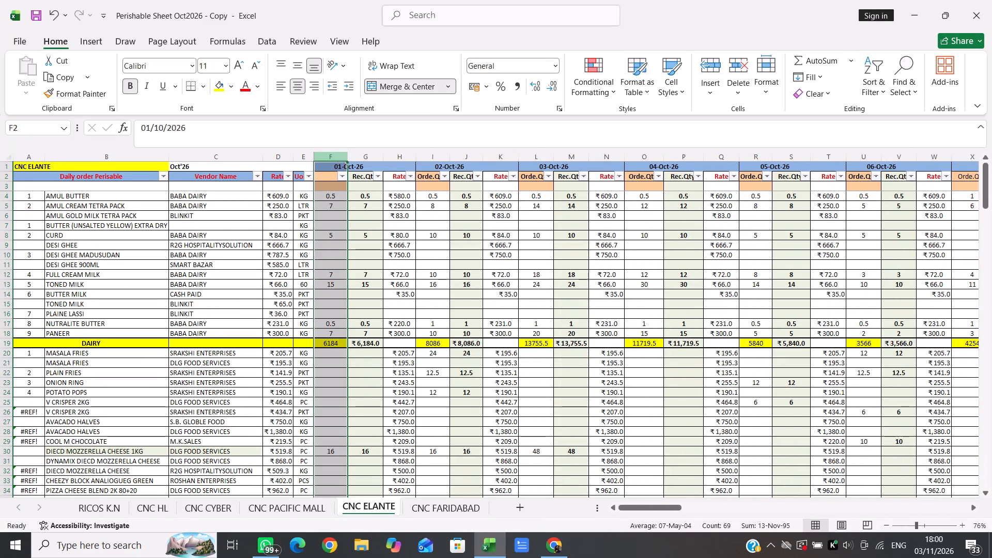
key("shift+Right")
key("shift+Right")
key("shift+Right")
key("shift+Right")
key("shift+Right")
key("shift+Right")
key("shift+Right")
key("shift+Right")
key("shift+Right")
key("shift+Right")
key("shift+Right")
key("shift+Right")
key("shift+Right")
key("shift+Right")
key("shift+Right")
key("shift+Right")
key("shift+Right")
key("shift+Right")
key("shift+Right")
key("shift+Right")
key("shift+Right")
key("shift+Right")
key("shift+Right")
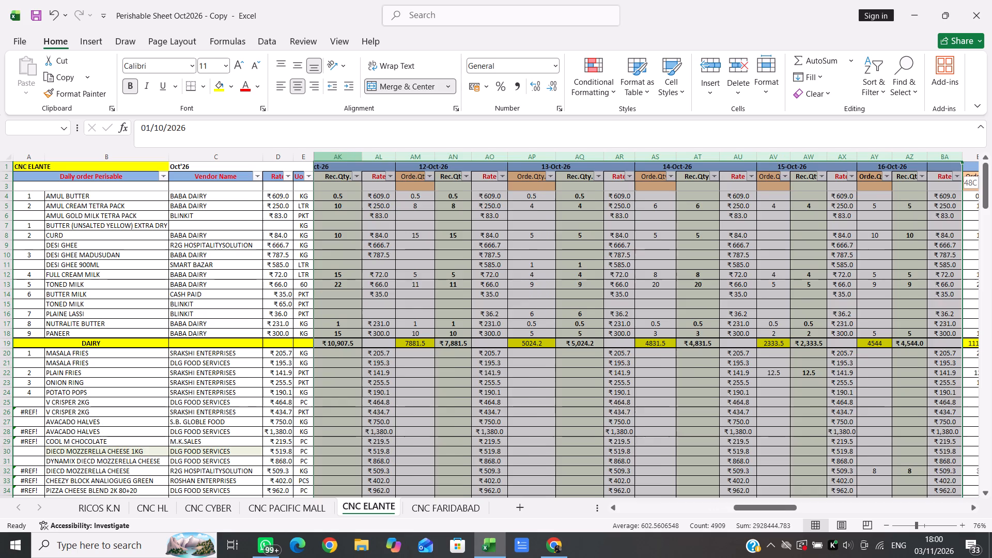
key("shift+Right")
key("shift+Right")
key("shift+Right")
key("shift+Right")
key("shift+Right")
key("shift+Right")
key("shift+Right")
key("shift+Right")
key("shift+Right")
key("shift+Right")
key("shift+Right")
key("shift+Right")
key("shift+Right")
key("shift+Right")
key("shift+Right")
key("shift+Right")
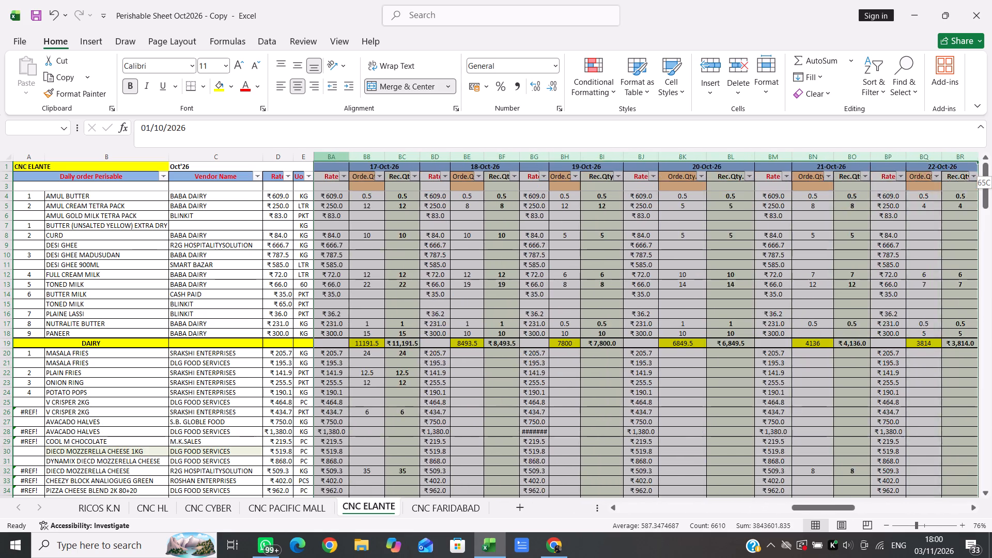
key("shift+Right")
key("shift+Right")
key("shift+Right")
key("shift+Right")
key("shift+Right")
key("shift+Right")
key("shift+Right")
key("shift+Right")
key("shift+Right")
key("shift+Right")
key("shift+Right")
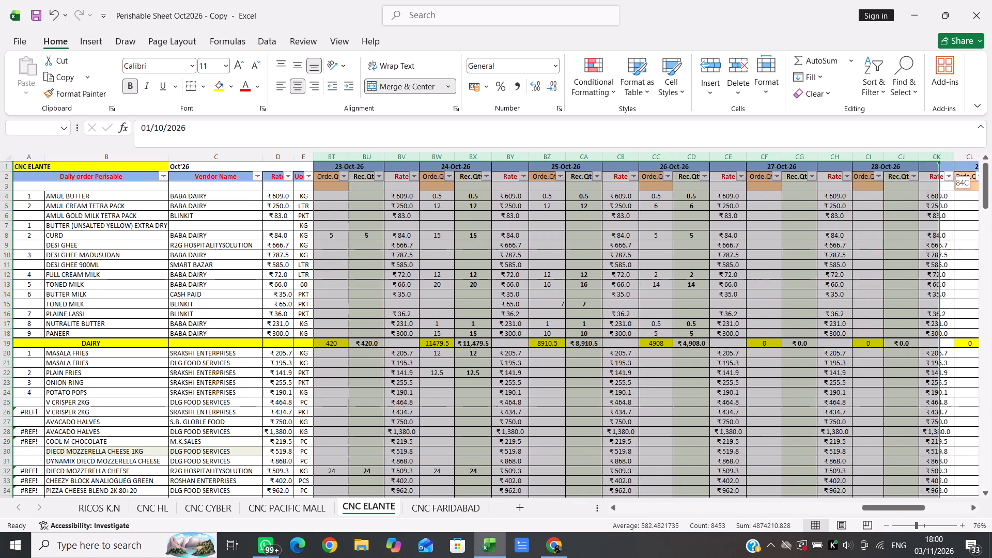
key("shift+Right")
key("shift+Right")
key("shift+Right")
key("shift+Right")
key("shift+Right")
key("shift+Right")
key("shift+Right")
key("shift+Left")
key("shift+Left")
key("shift+Left")
key("shift+Left")
key("shift+Left")
key("shift+Left")
key("shift+Left")
key("shift+Left")
key("shift+Left")
key("shift+Left")
key("shift+Left")
key("shift+Left")
key("shift+Left")
key("shift+Left")
key("shift+Left")
key("shift+Left")
key("shift+Left")
key("shift+Left")
key("shift+Left")
key("shift+Left")
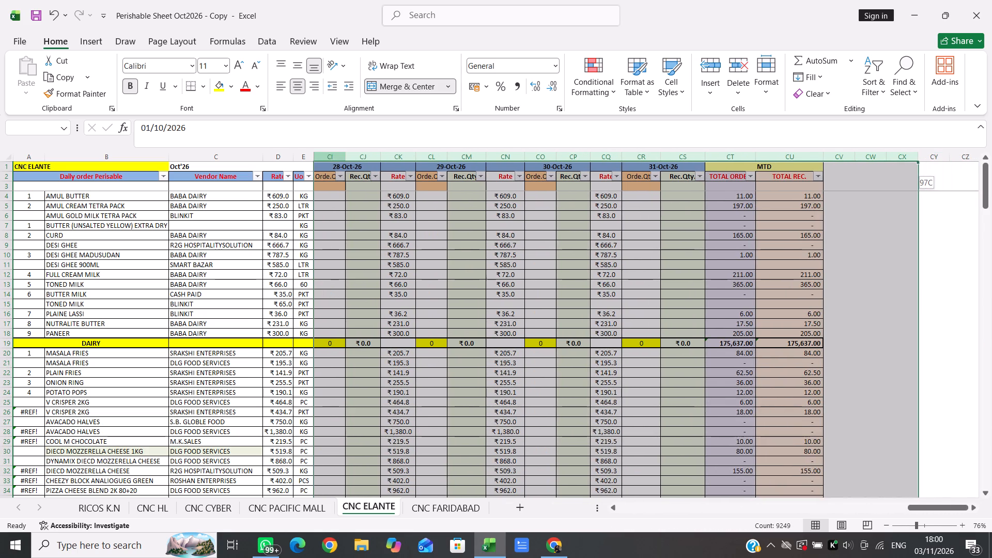
key("shift+Left")
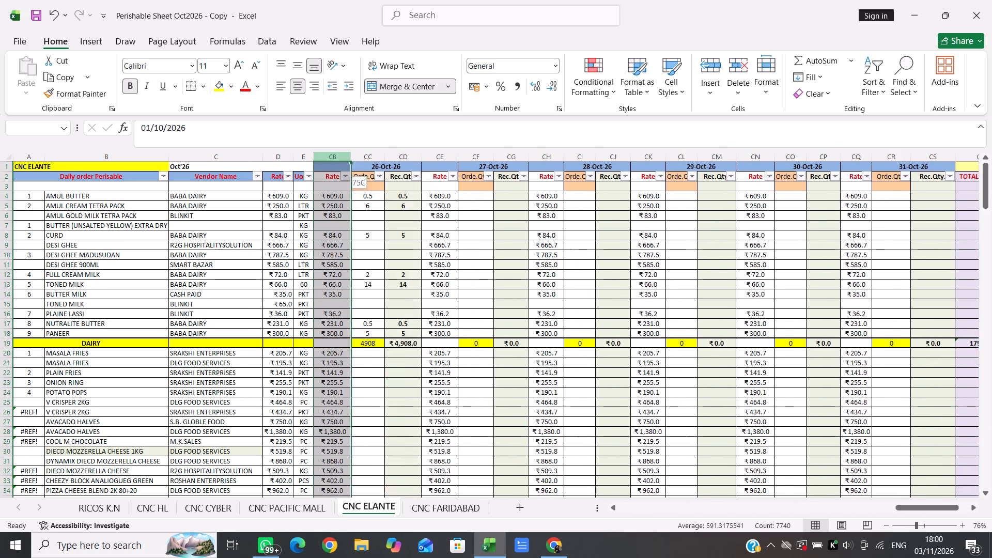
key("shift+Left")
key("shift+Left")
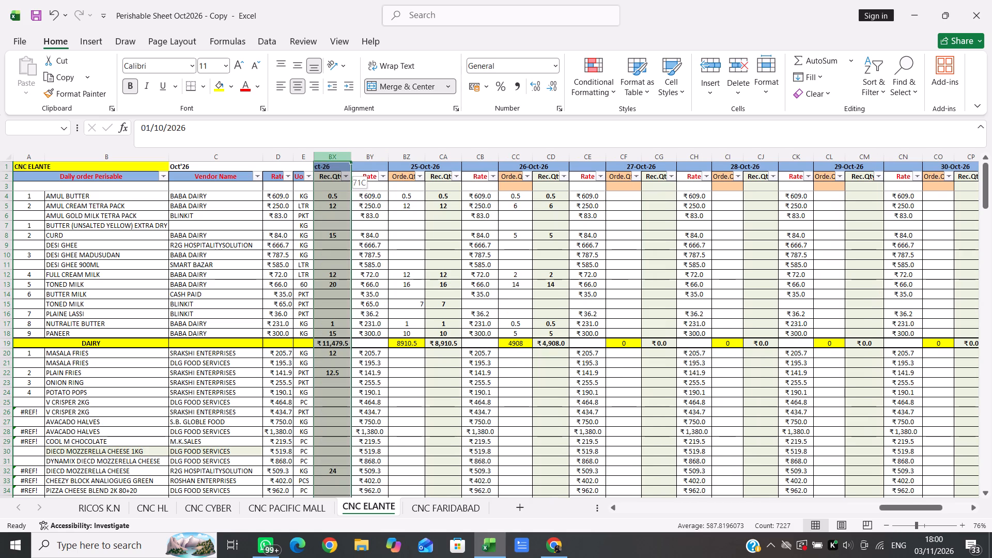
key("shift+Left")
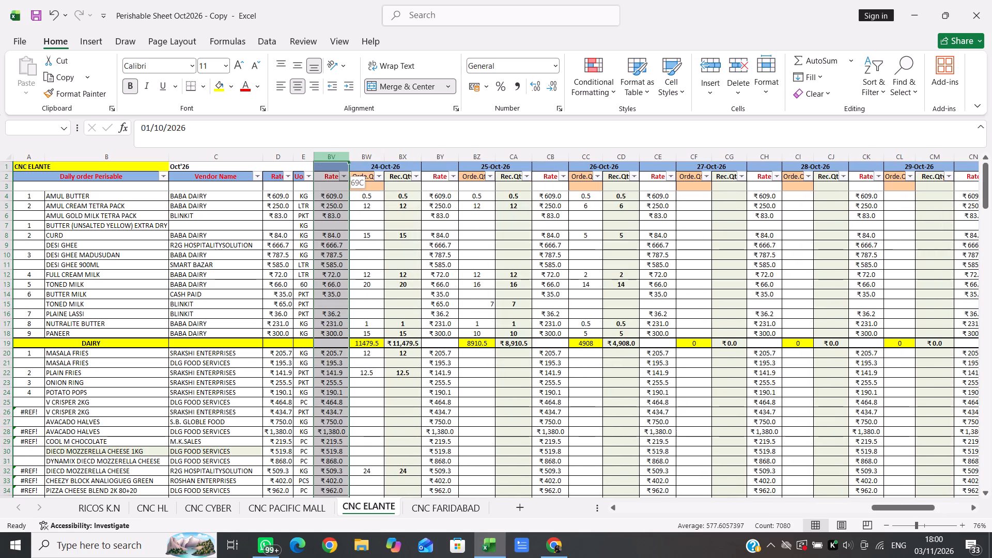
key("shift+Right")
key("shift+Right")
key("shift+Right")
key("shift+Right")
key("shift+Right")
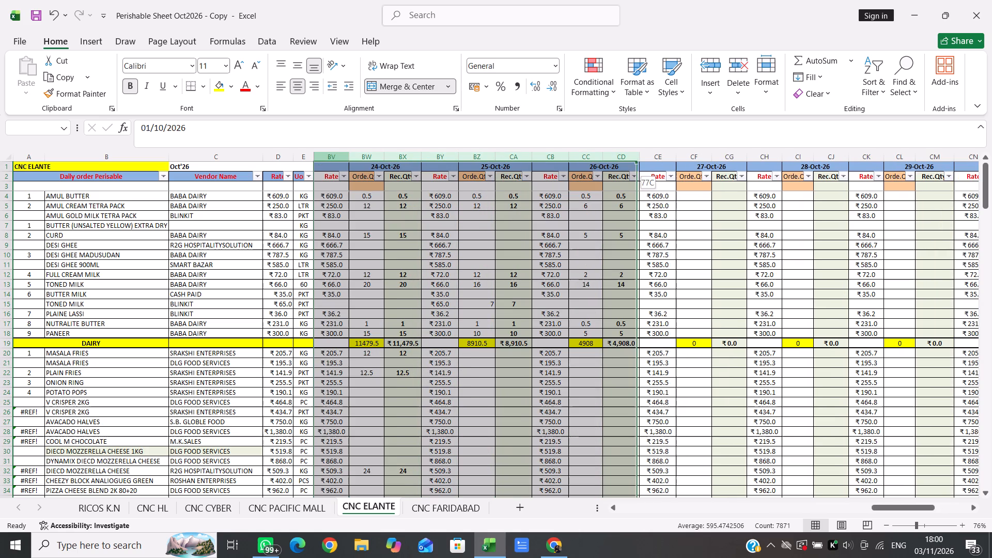
right_click(335, 154)
left_click(335, 154)
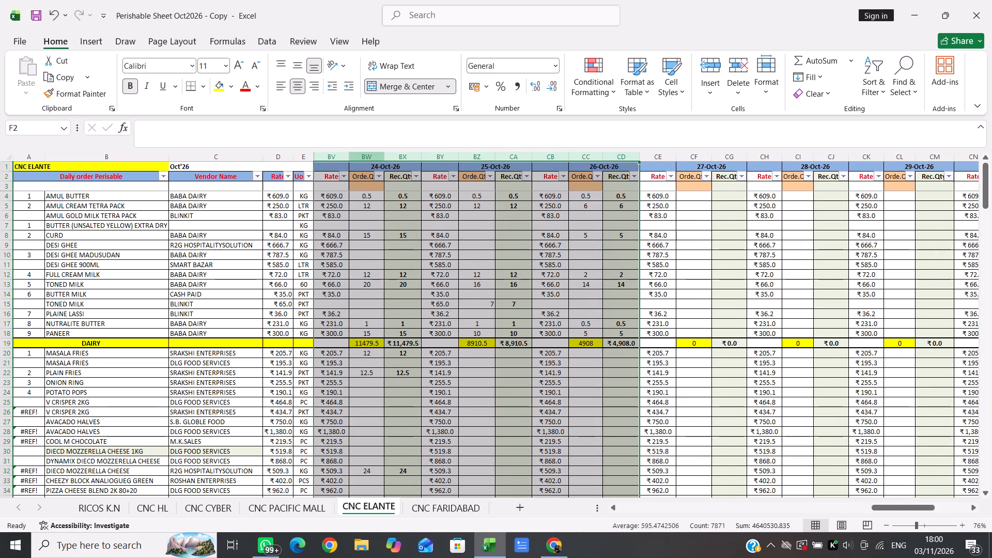
right_click(368, 160)
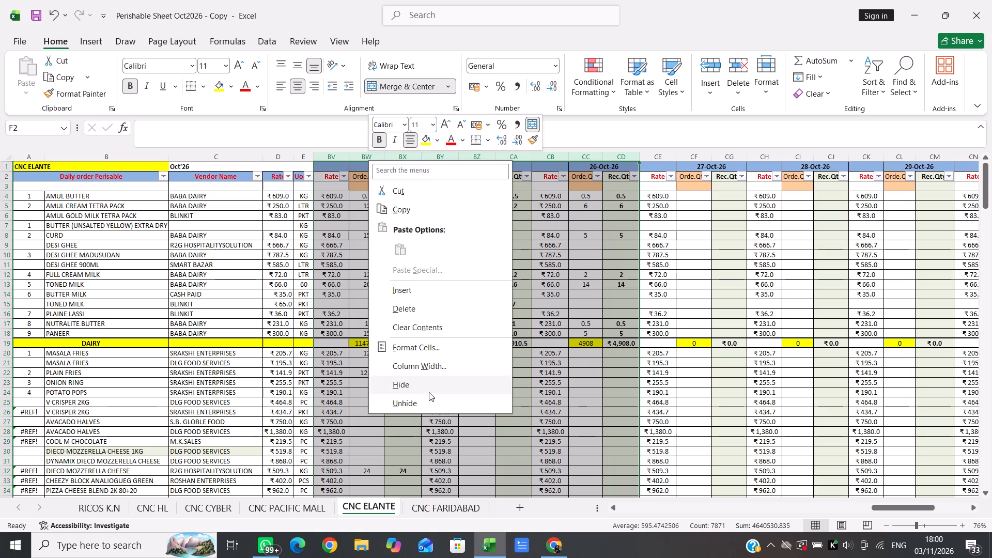
left_click(424, 385)
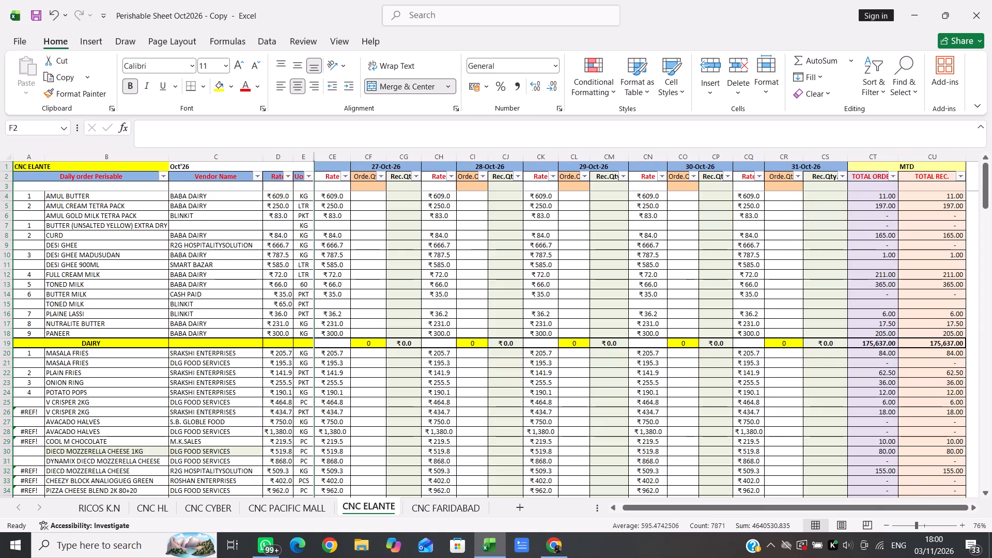
left_click(392, 251)
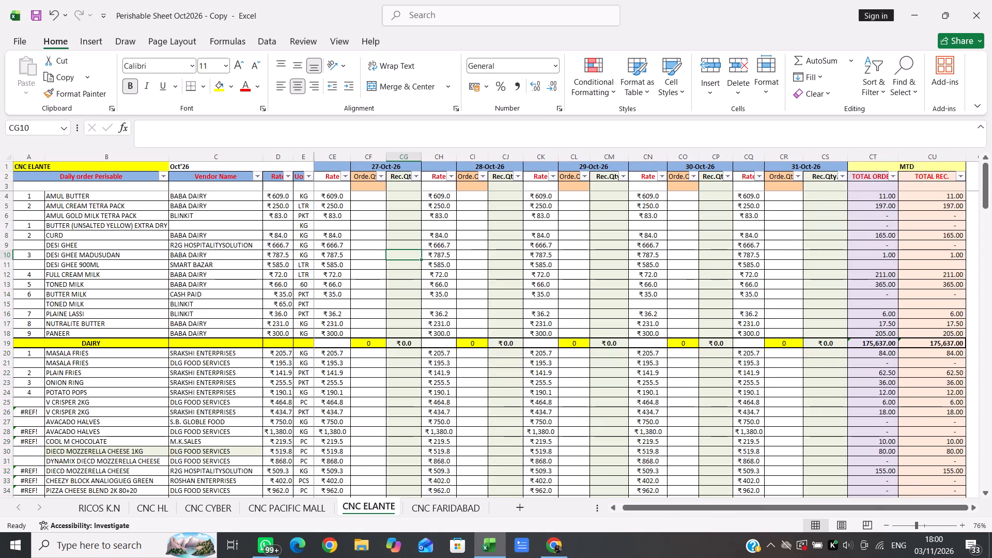
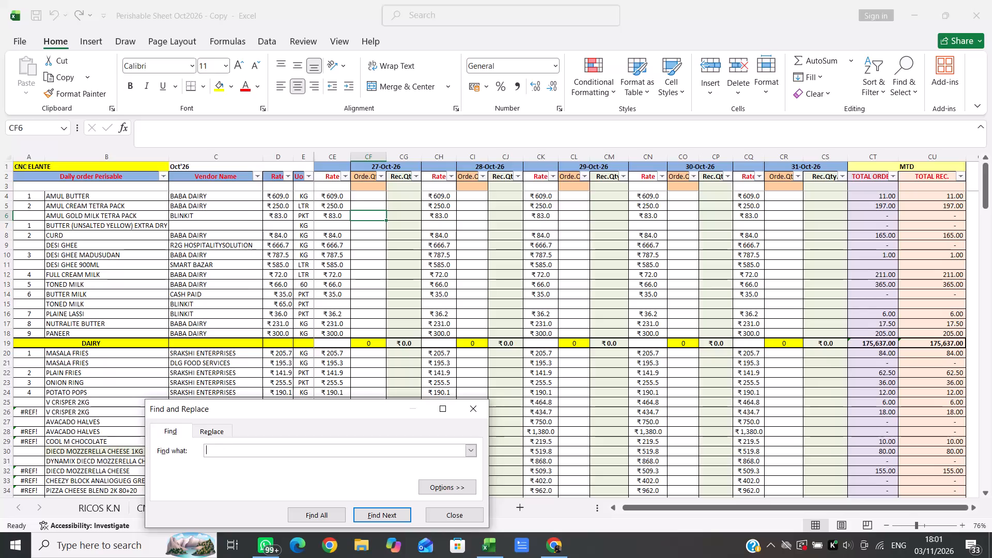
Search the CNC ELANTE sheet for CARR and select the CARROT row's order quantity cell for 27-Oct-26.
key("BackSpace")
key("BackSpace")
type("CARR")
key("Return")
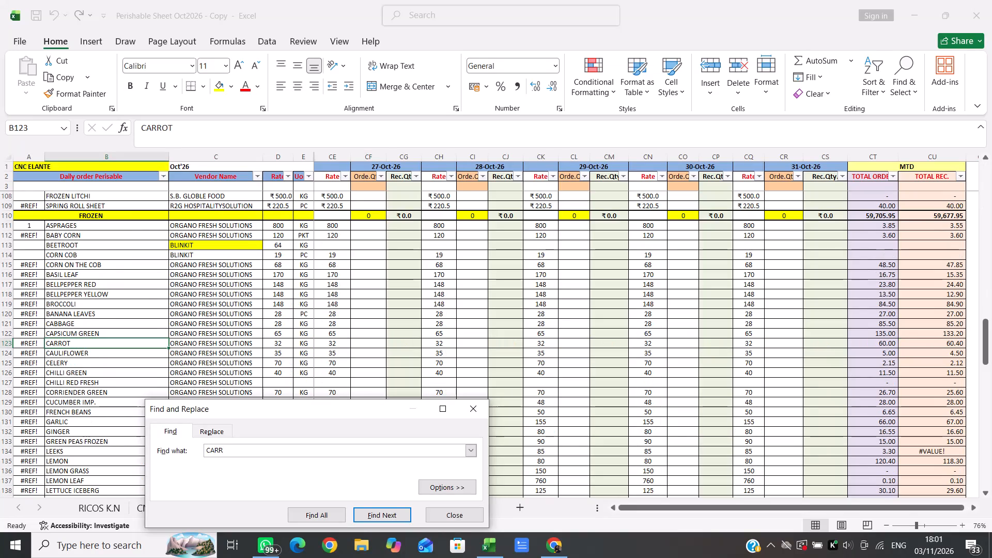
left_click(479, 413)
key("Right")
key("Right")
key("Right")
key("Right")
key("Right")
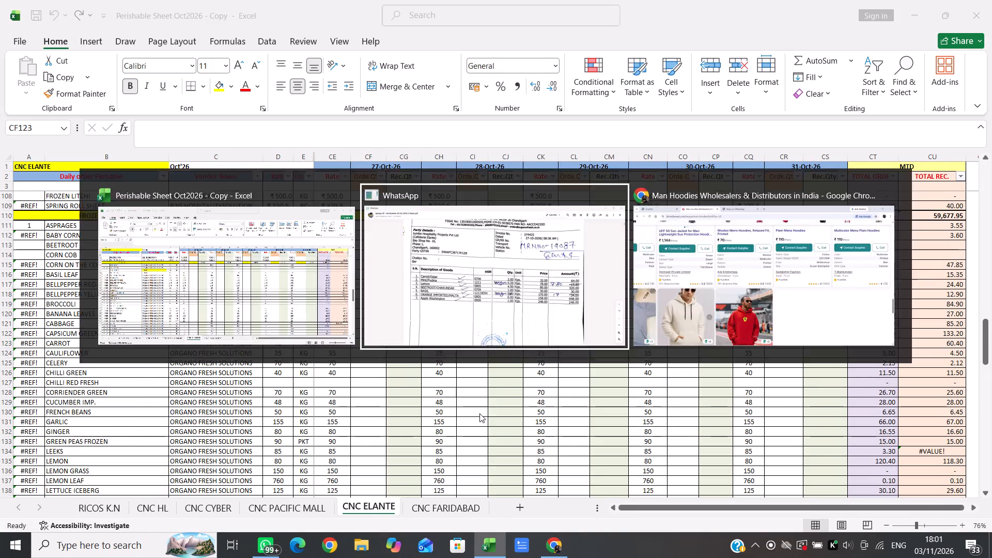
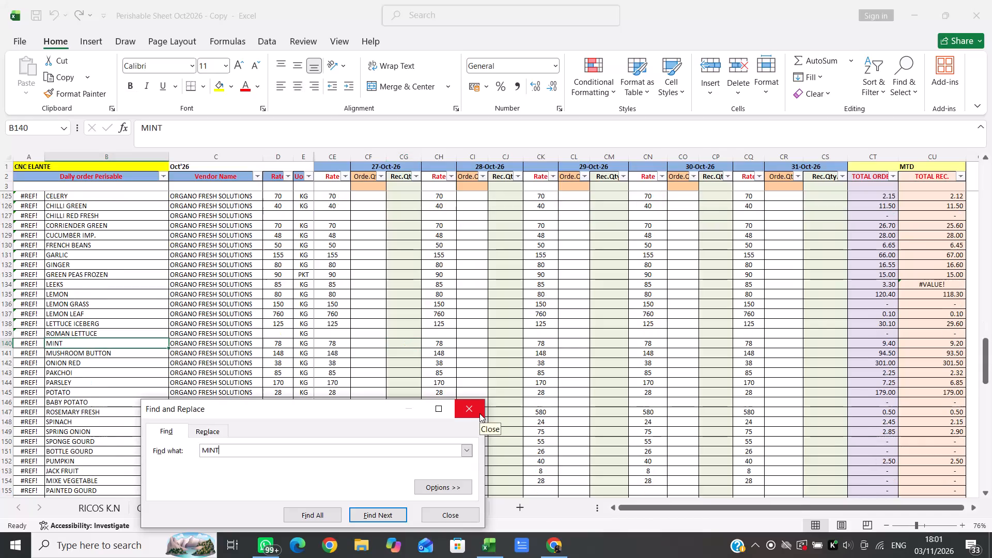
Close the search and move along the MINT row toward its 27-Oct-26 quantity cells.
left_click(479, 413)
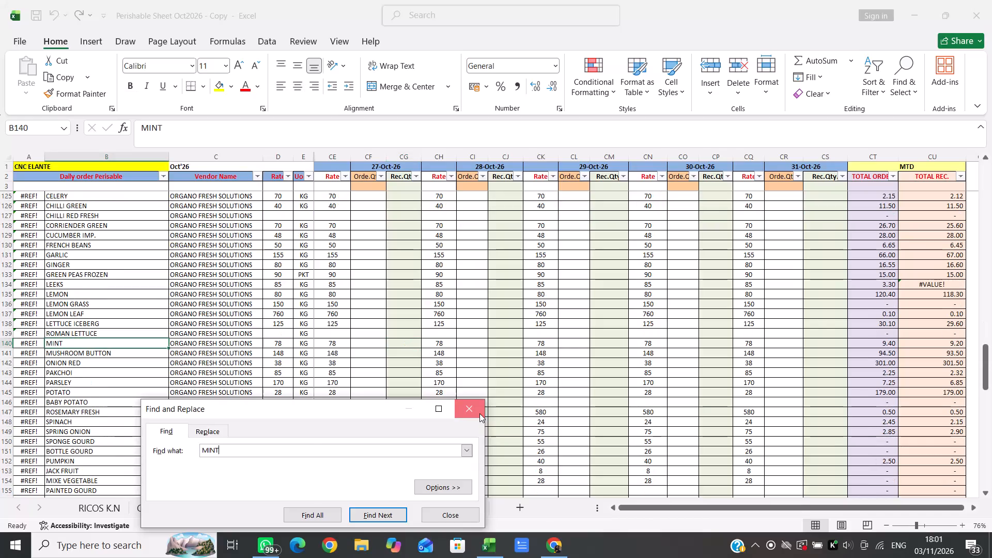
key("Right")
key("Right")
key("Right")
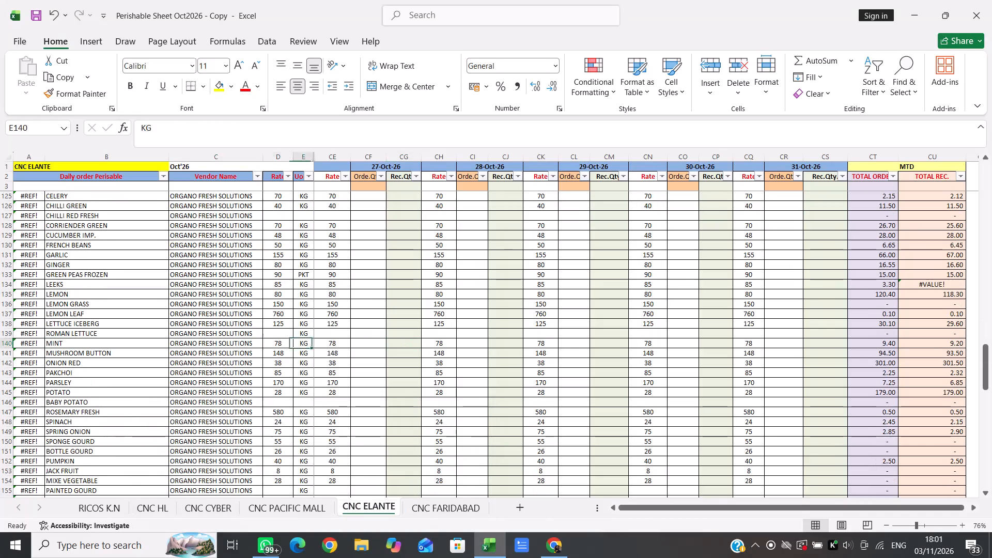
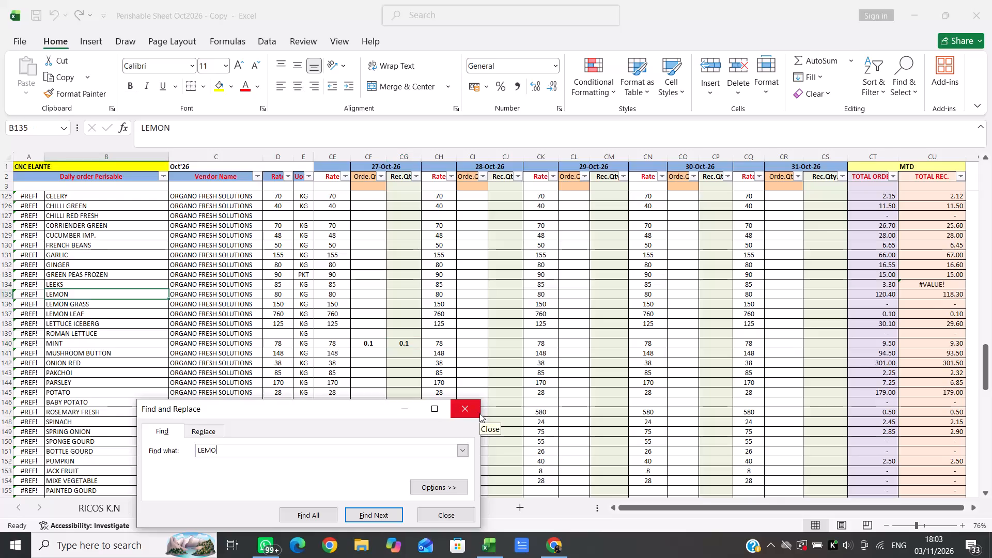
Close the search and enter 4 as the 27-Oct-26 ordered quantity in the LEMON row.
left_click(472, 413)
key("Right")
key("Right")
key("Right")
key("Right")
key("Right")
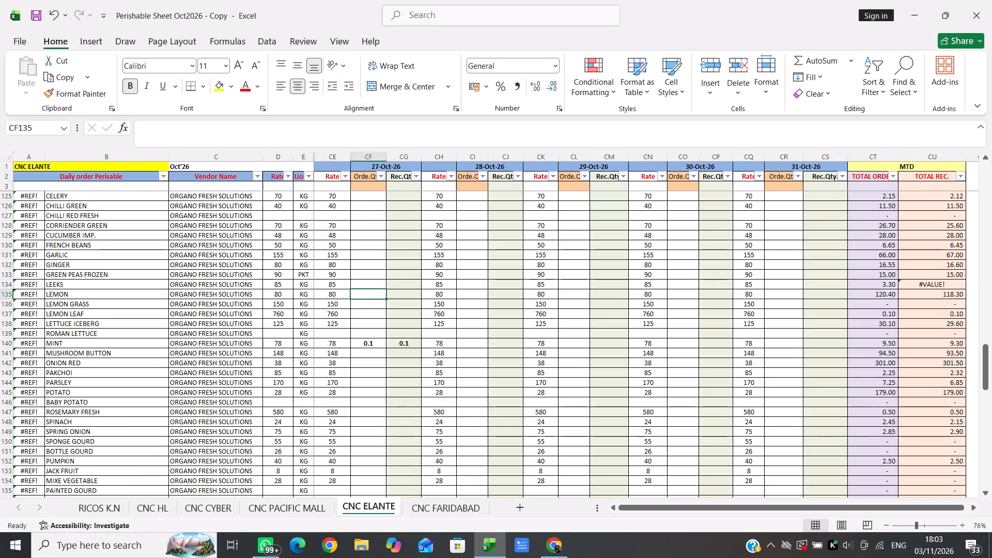
key("4")
key("Right")
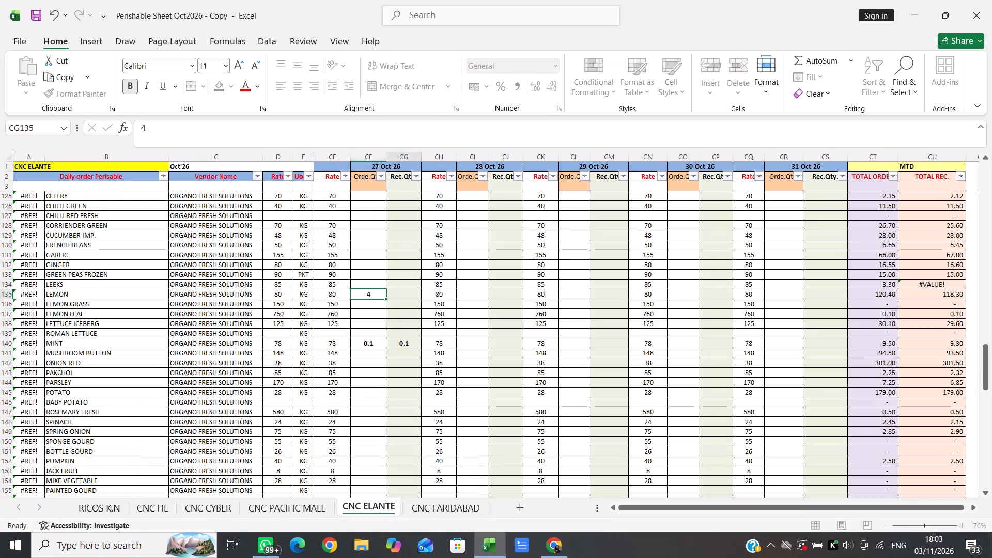
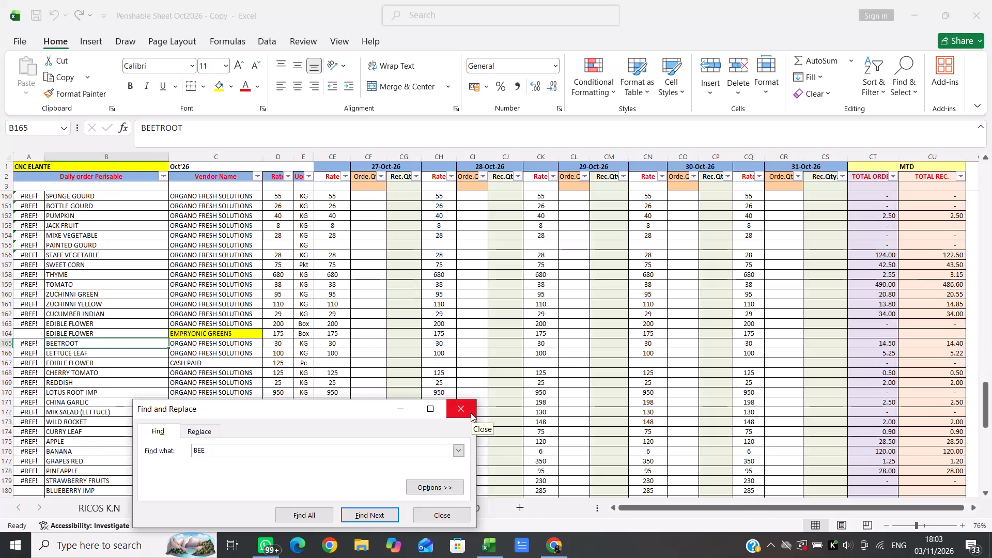
Close the search and go to the 27-Oct-26 ordered quantity cell in the BEETROOT row.
left_click(460, 407)
key("Right")
key("Right")
key("Right")
key("Right")
key("Right")
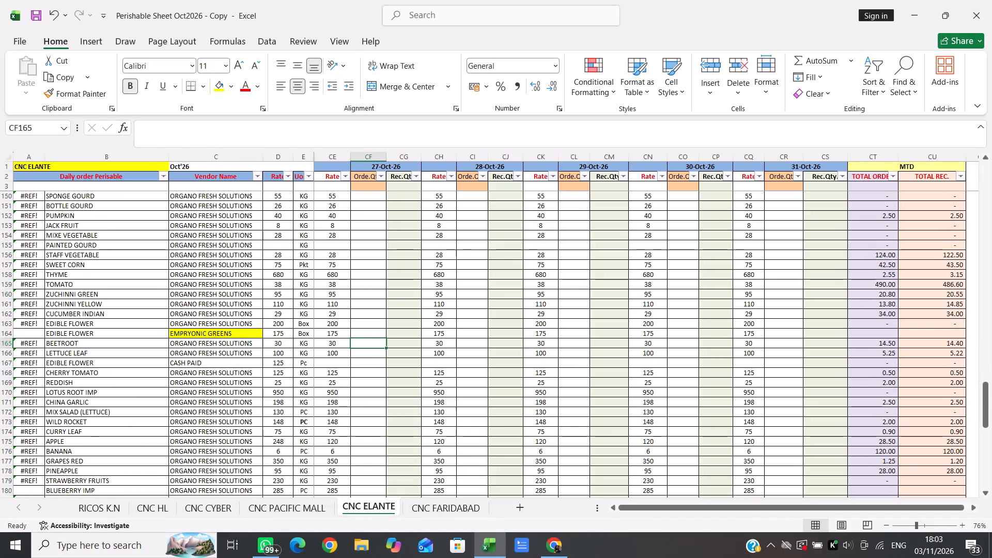
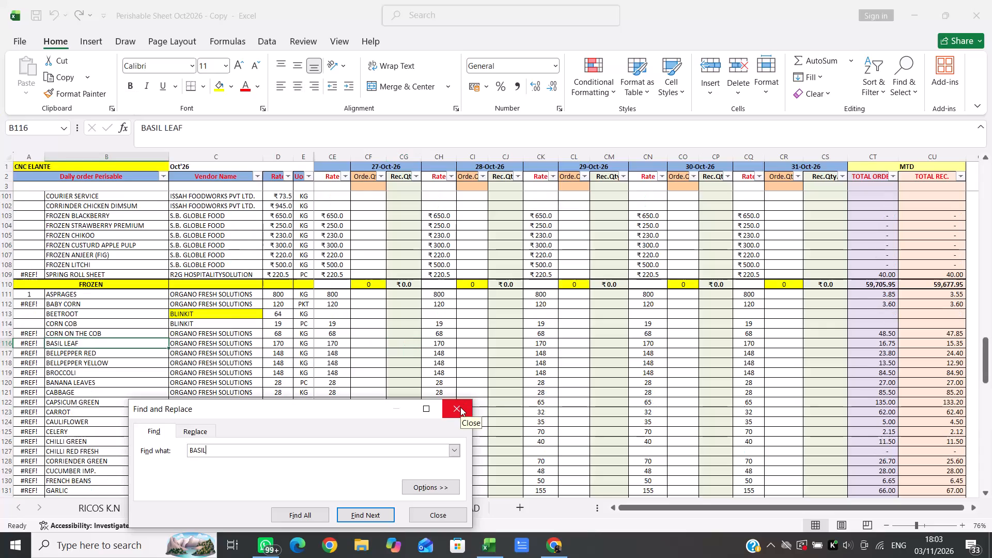
Close the search and enter 0.1 as both the ordered and received quantity for BASIL LEAF on 27-Oct-26.
left_click(460, 407)
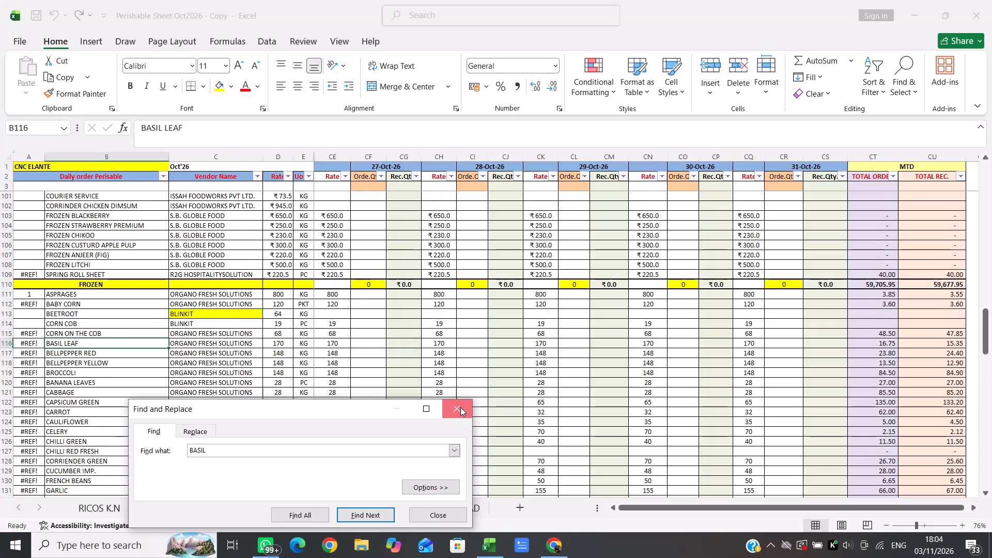
key("Right")
key("Right")
key("Right")
key("Right")
key("Right")
type("0.2")
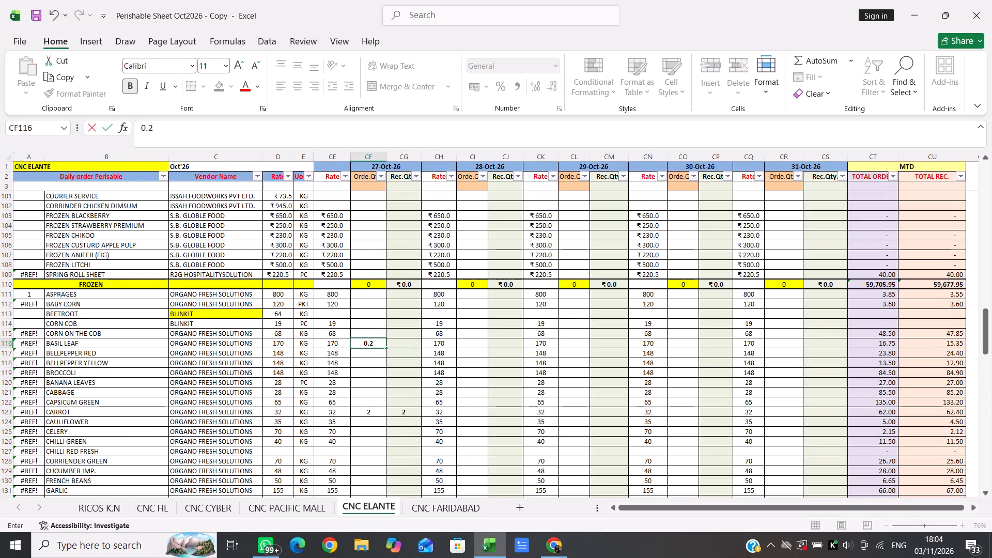
key("BackSpace")
key("1")
key("Right")
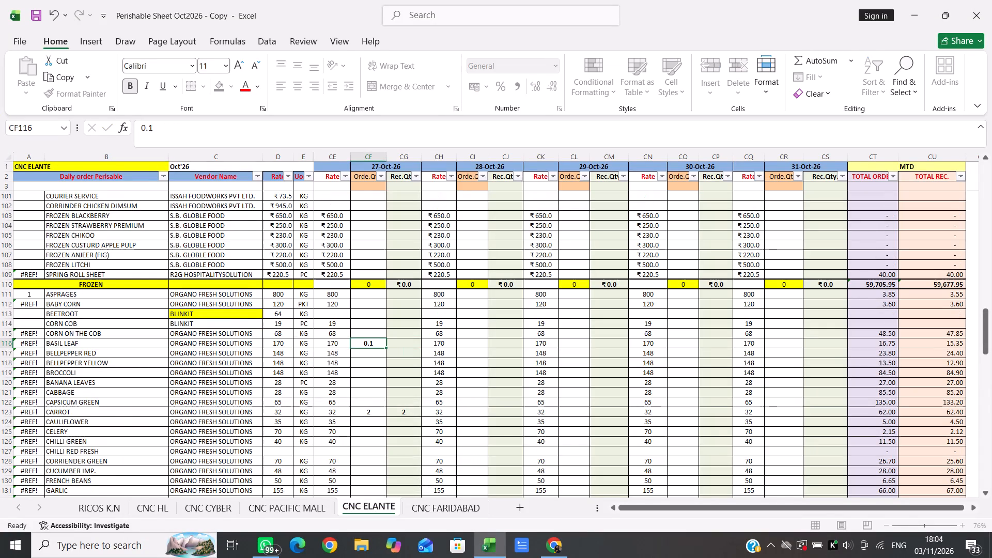
key("0")
type(".1")
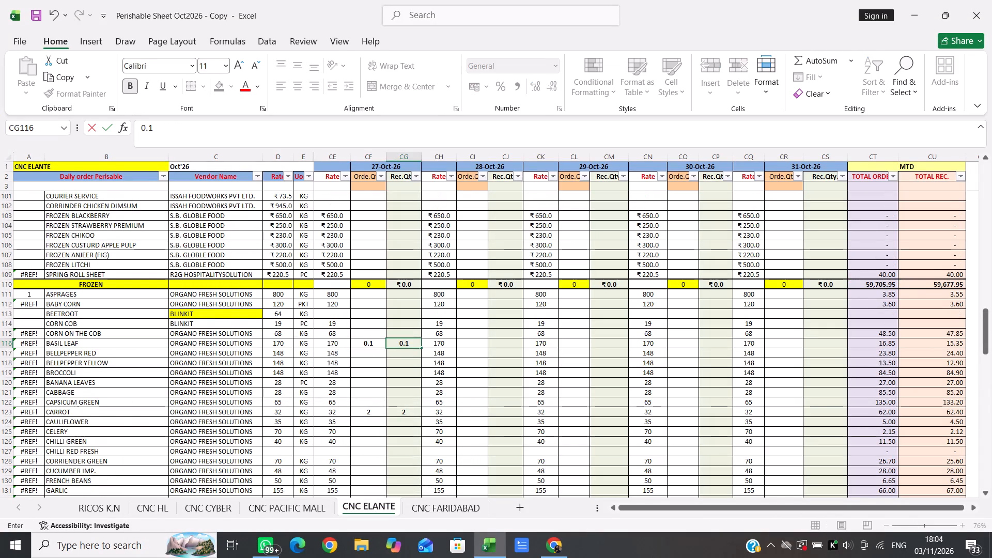
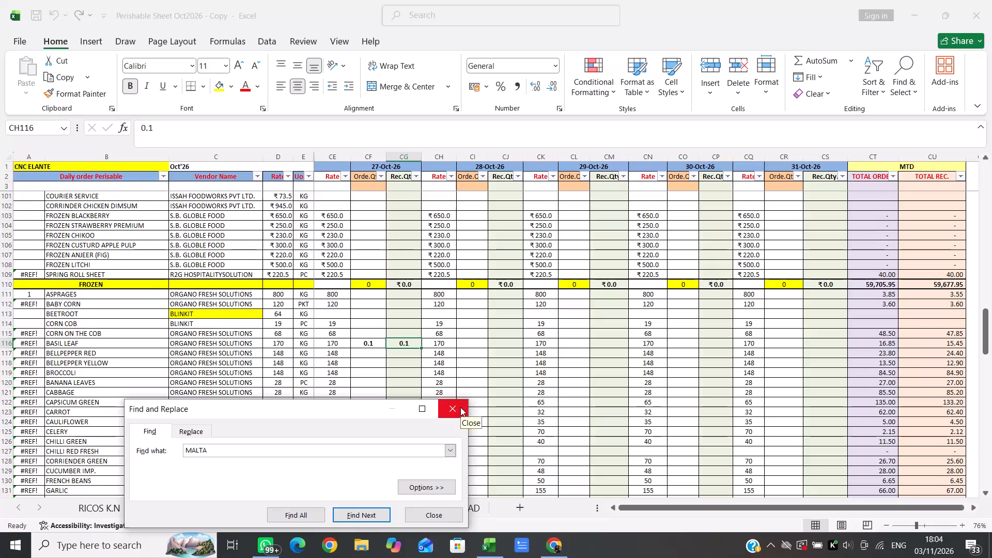
Close the search and select the ordered-quantity cell for MALTA IMP on 27-Oct-26.
left_click(453, 405)
key("Right")
key("Right")
key("Right")
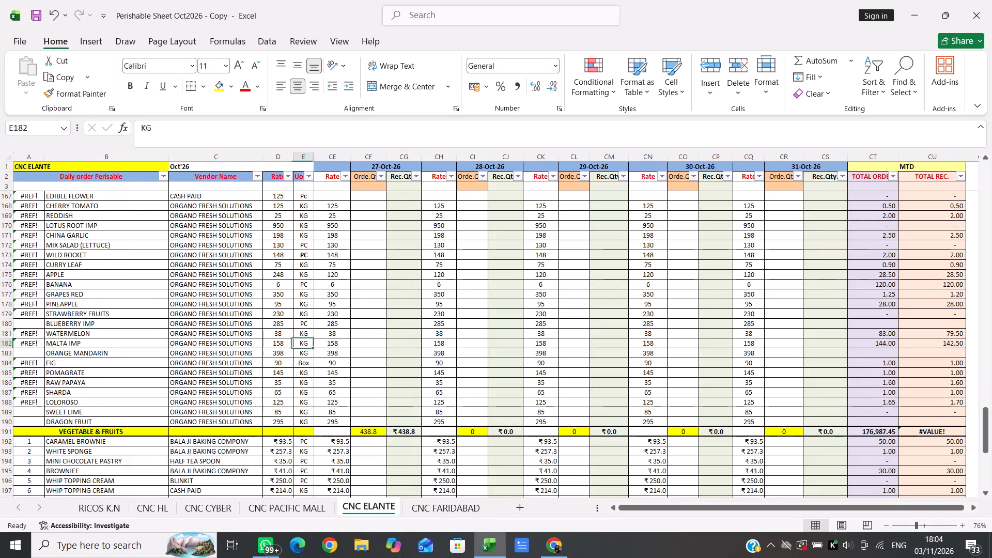
key("Right")
key("Right")
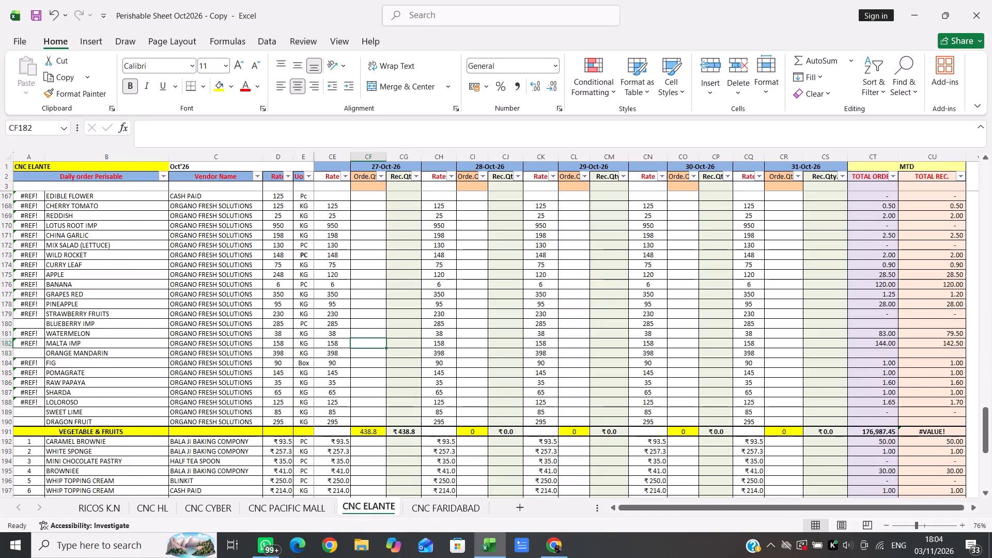
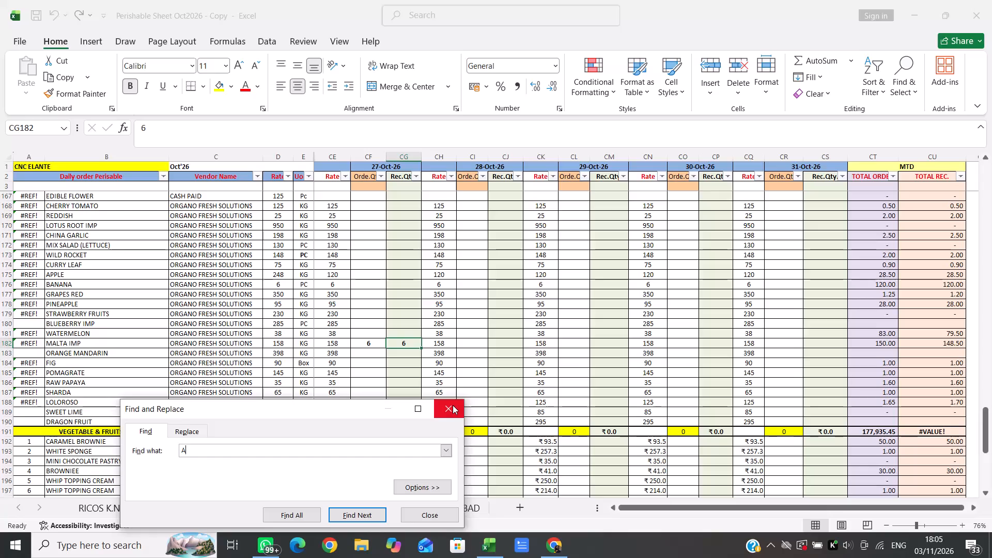
Search the sheet for APP to find the APPLE row and select its 27-Oct-26 ordered-quantity cell.
key("Return")
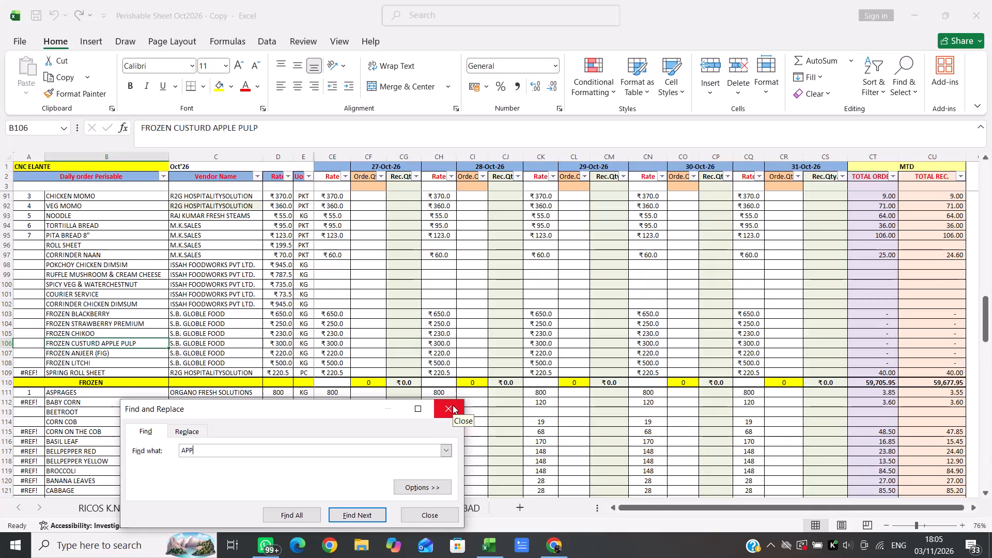
key("Return")
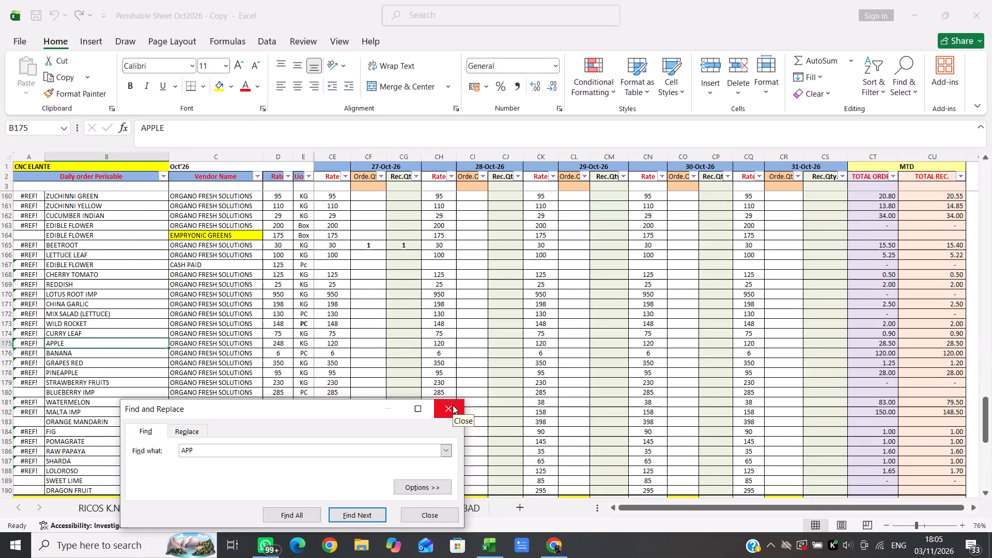
left_click(453, 405)
key("Right")
key("Right")
key("Right")
key("Right")
key("Right")
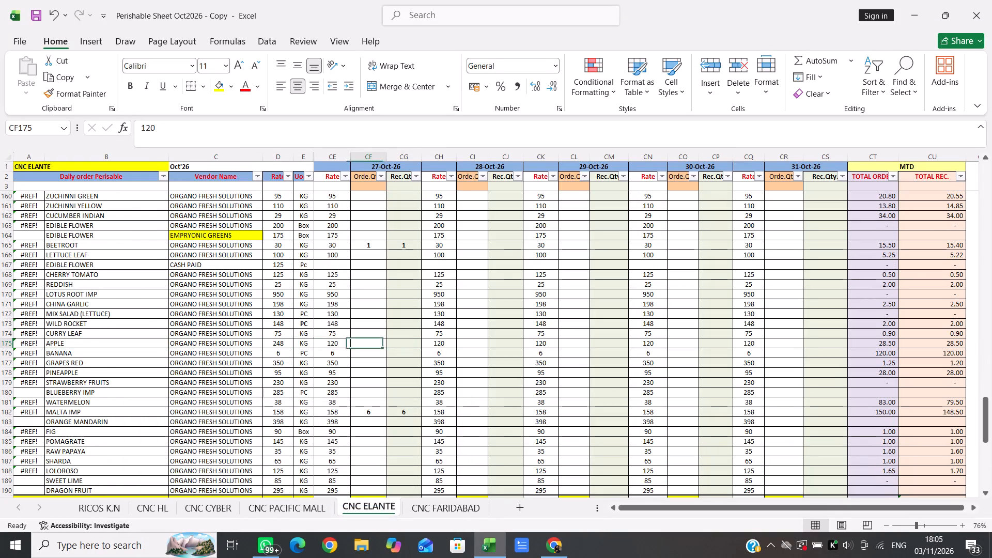
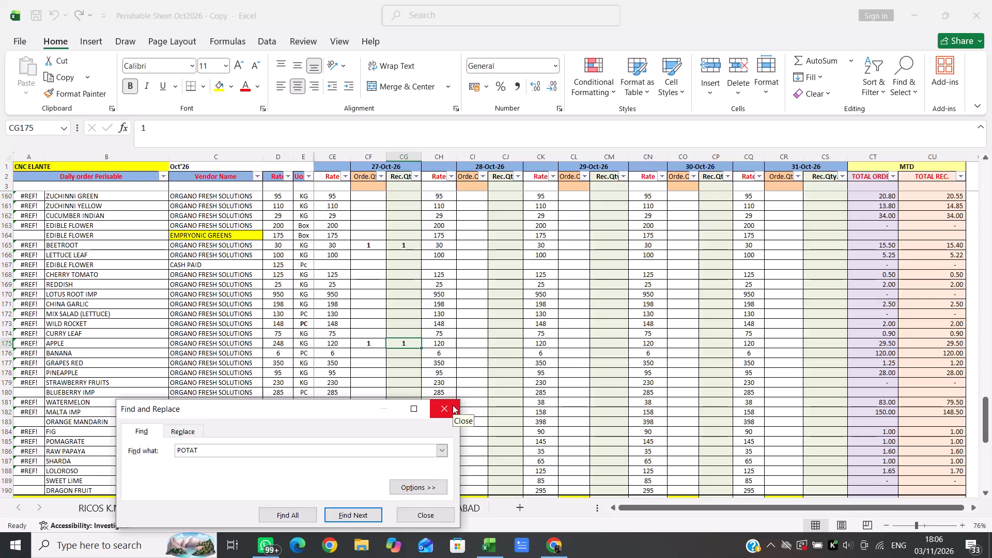
Search the CNC ELANTE sheet for POTAT to locate the potato row.
key("Return")
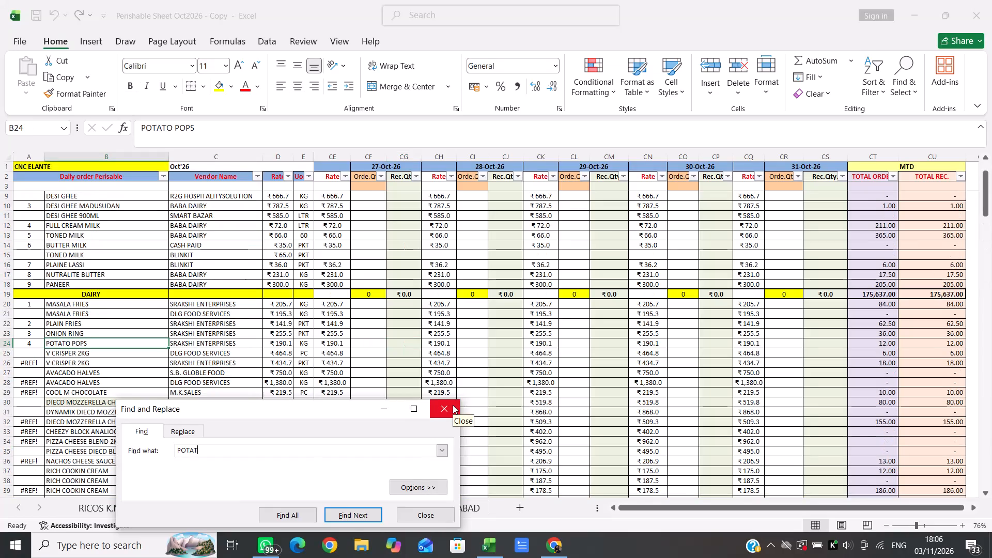
left_click(453, 405)
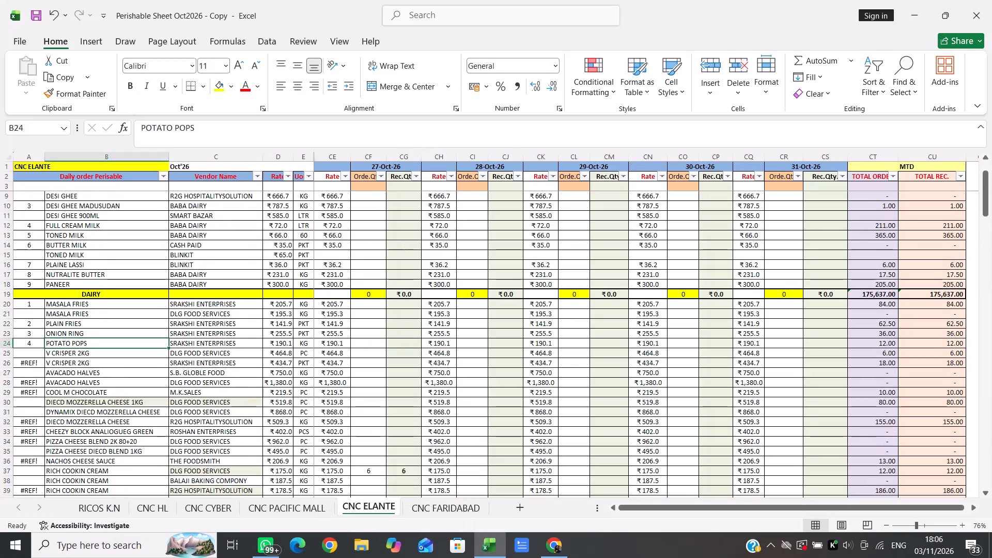
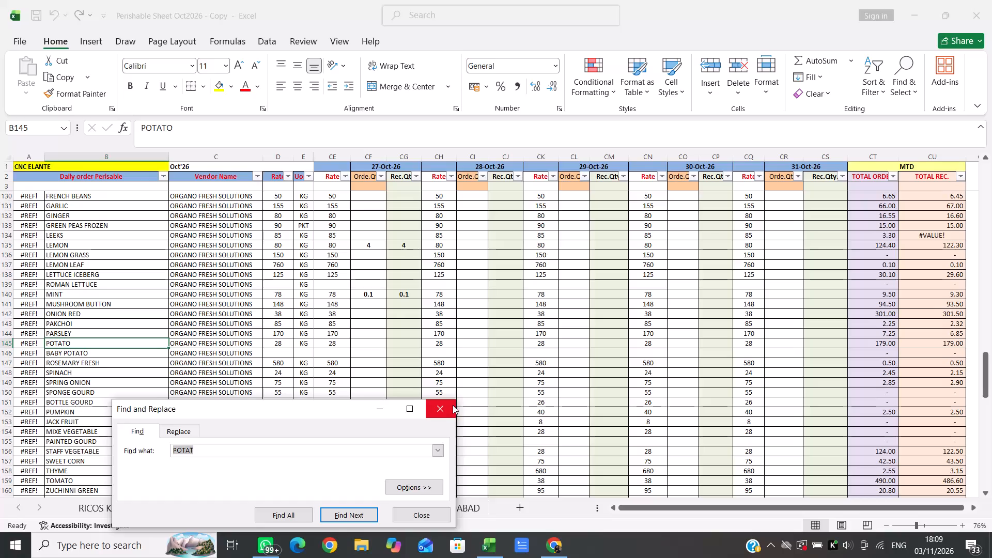
Close the search and select the 27-Oct-26 order quantity cell in the POTATO row.
left_click(453, 405)
key("Right")
key("Right")
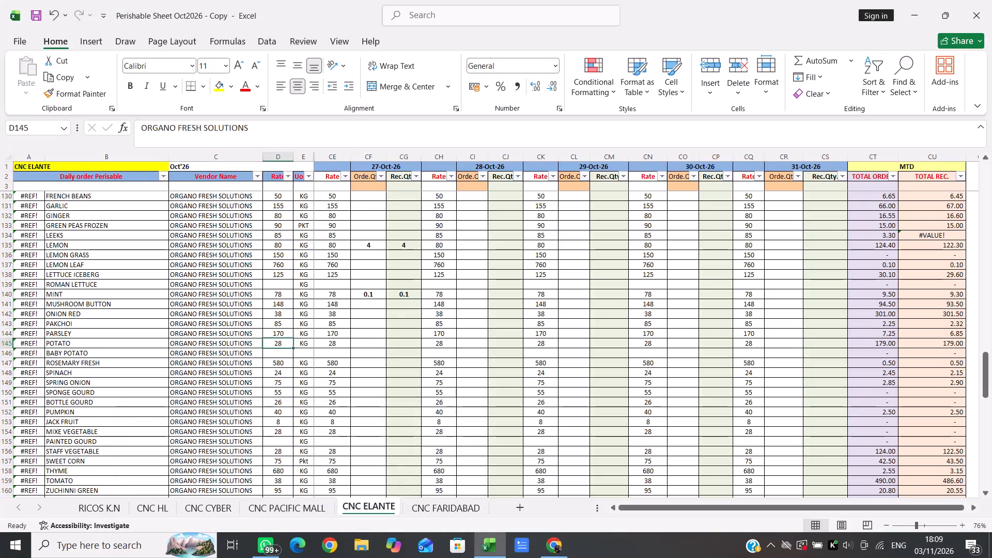
key("Right")
key("Right")
key("Right")
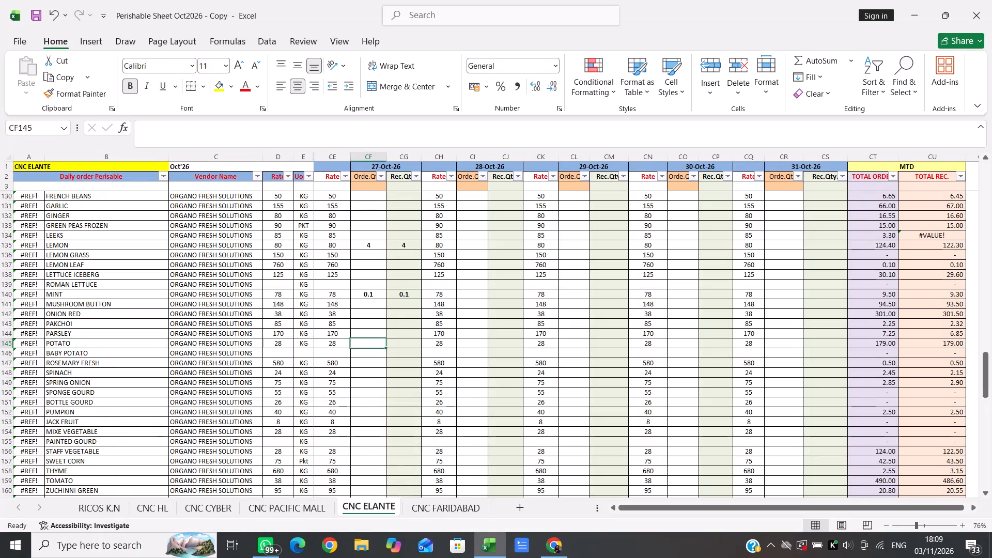
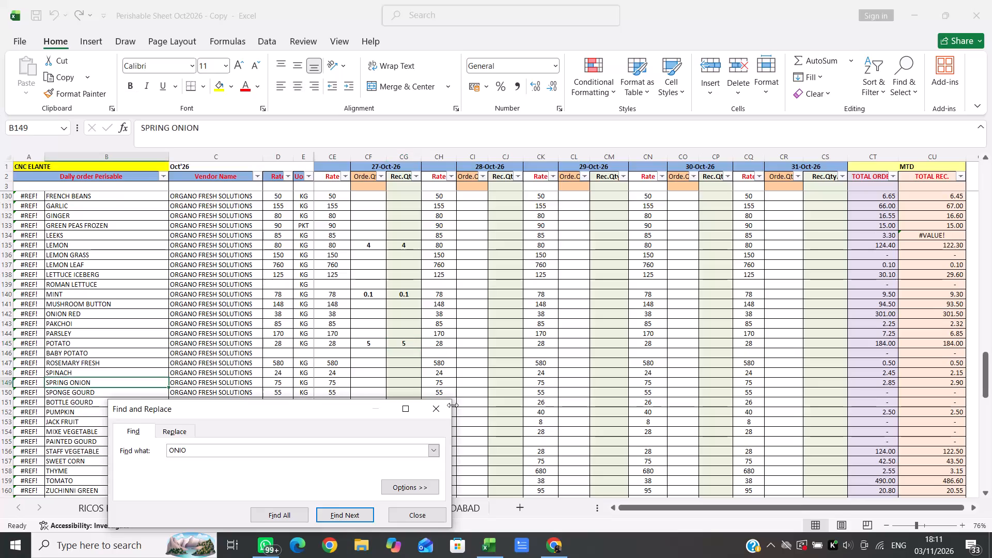
Continue the ONIO search to the ONION RED row, close the search, and move along the row toward its 27-Oct-26 order quantity.
key("Return")
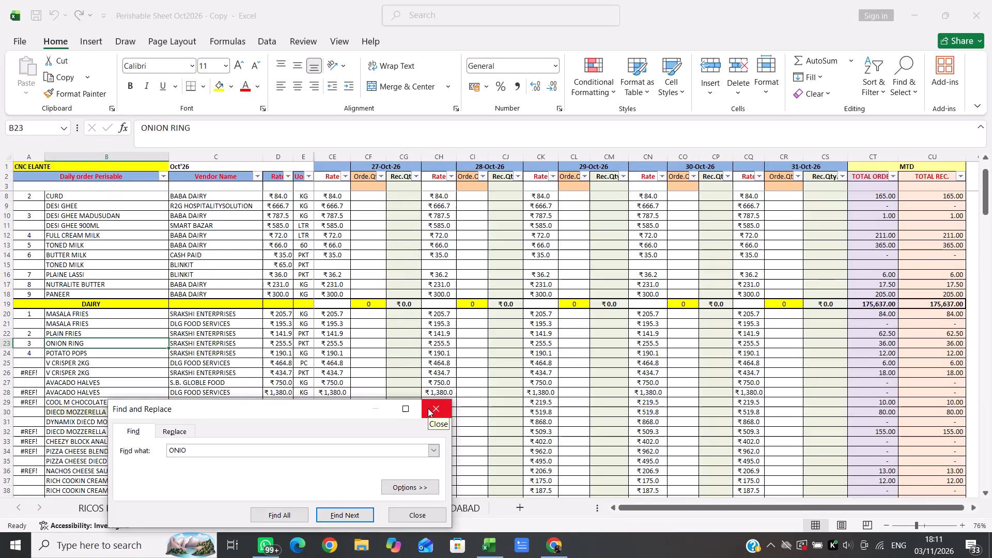
key("Return")
left_click(428, 408)
key("Right")
key("Right")
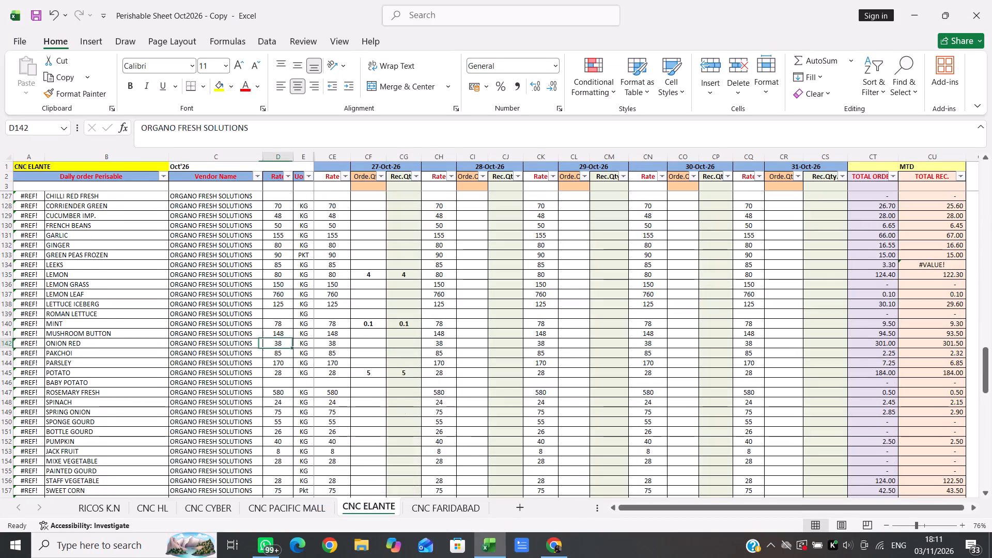
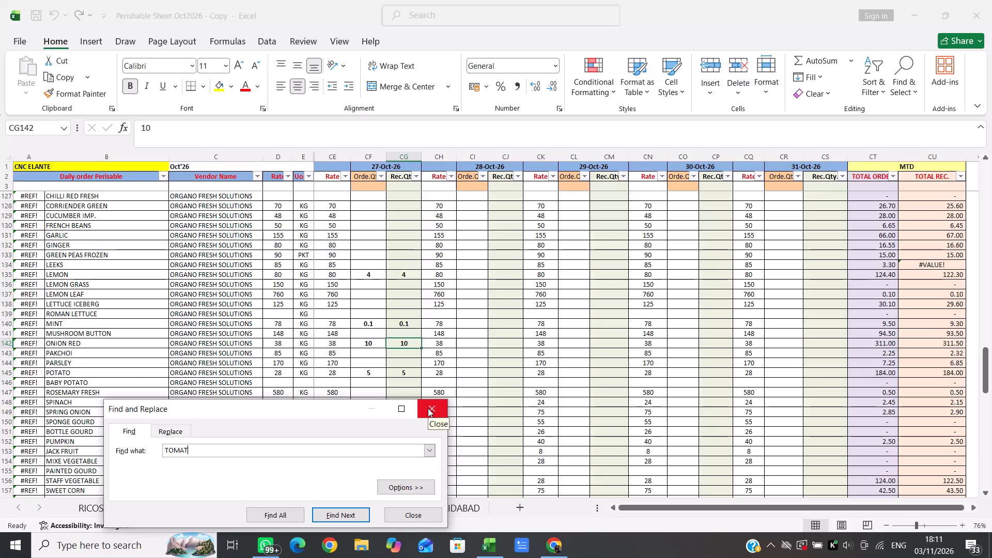
Run the TOMAT search to reach the TOMATO row, close the search, and move along the row toward its 27-Oct-26 order quantity.
key("Return")
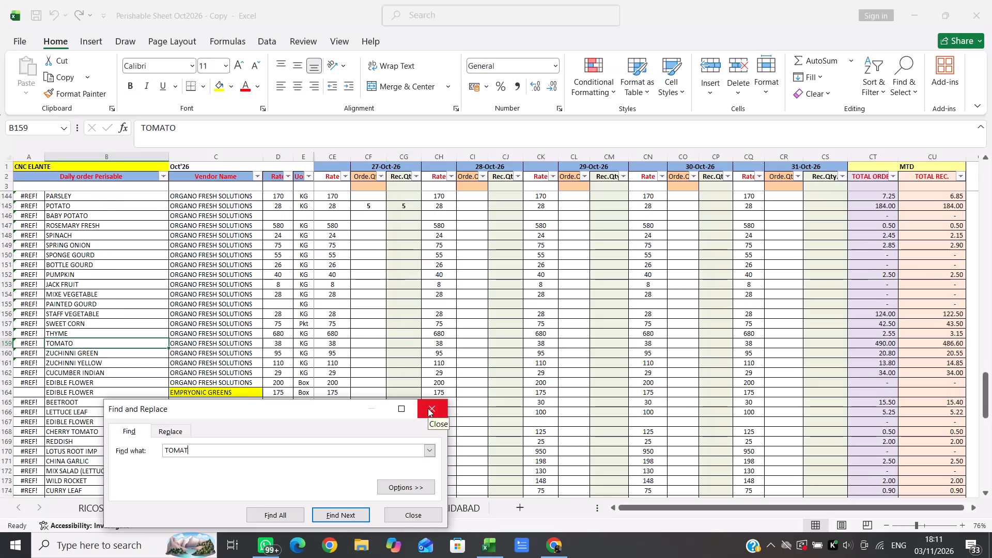
left_click(428, 408)
key("Right")
key("Right")
key("Right")
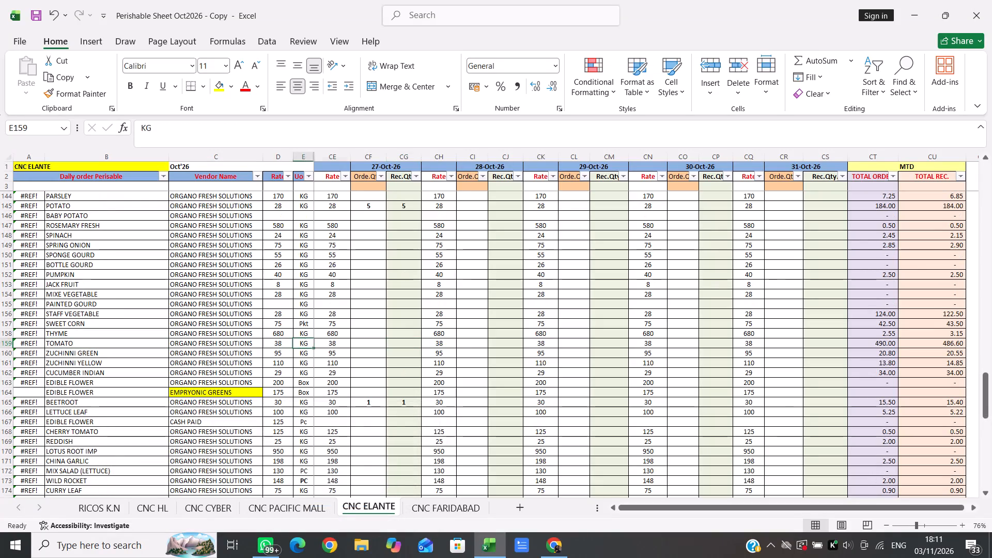
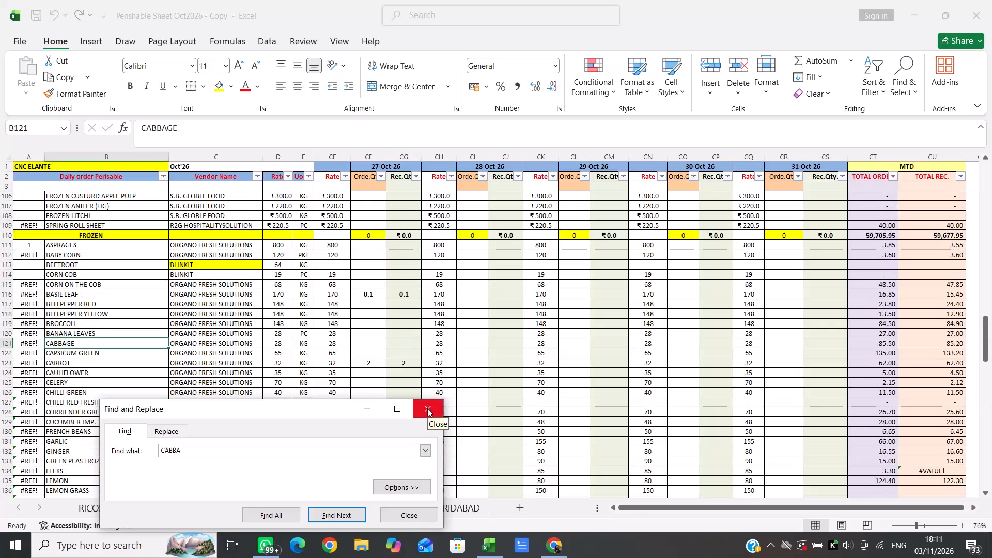
Close the search at the CABBAGE row and move along that row toward its 27-Oct-26 order quantity.
left_click(427, 408)
key("Right")
key("Right")
key("Right")
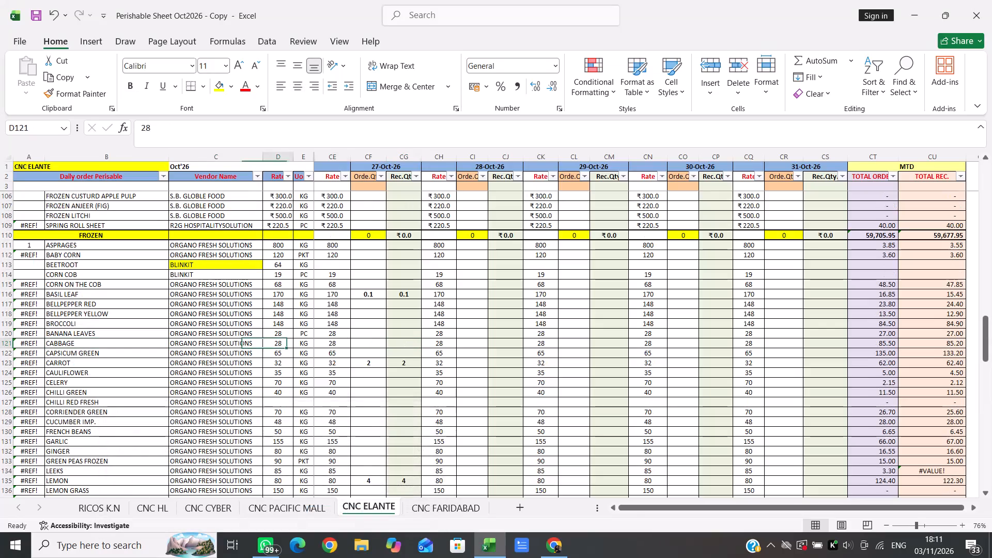
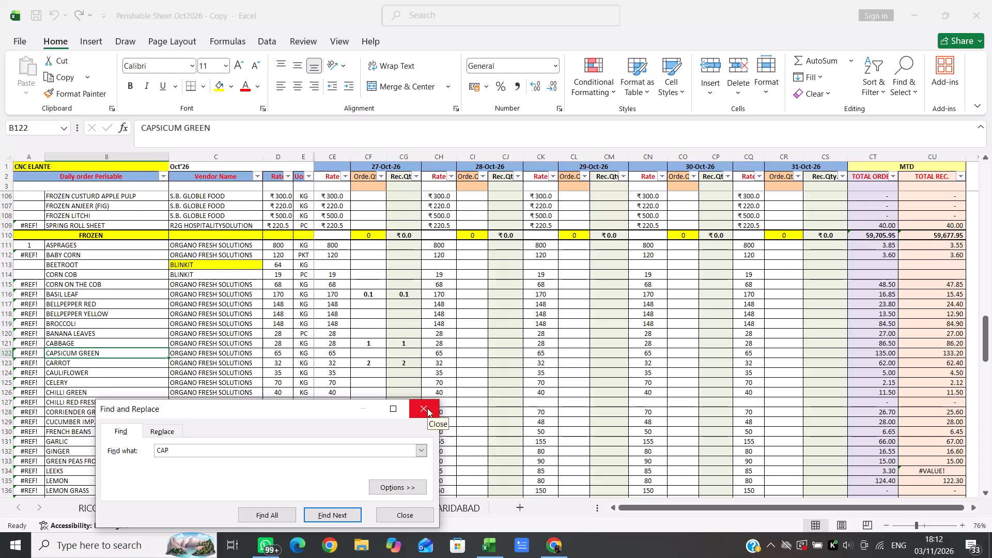
Close the search and enter 5 as the 27-Oct-26 order quantity for CAPSICUM GREEN.
left_click(427, 408)
key("Right")
key("Right")
key("Right")
key("Right")
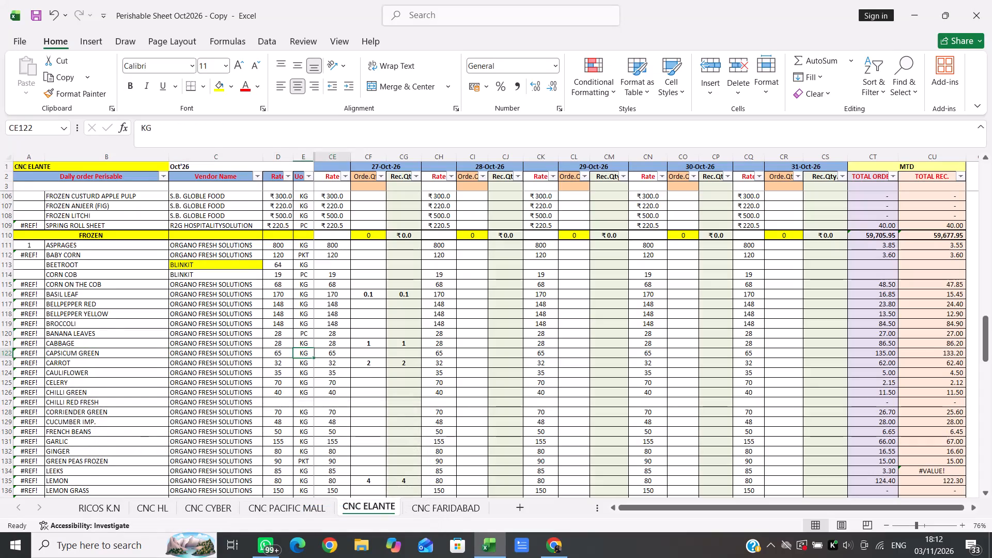
key("Right")
key("5")
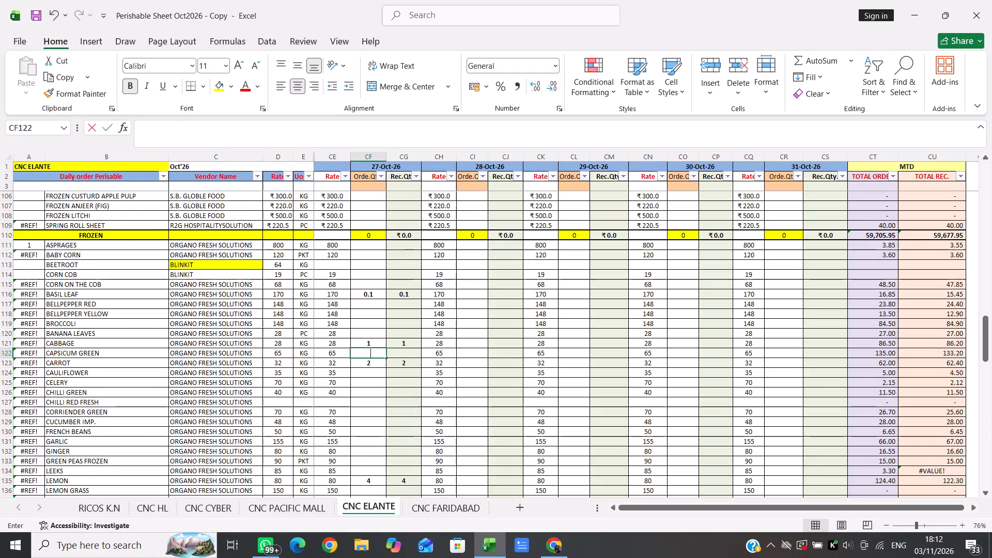
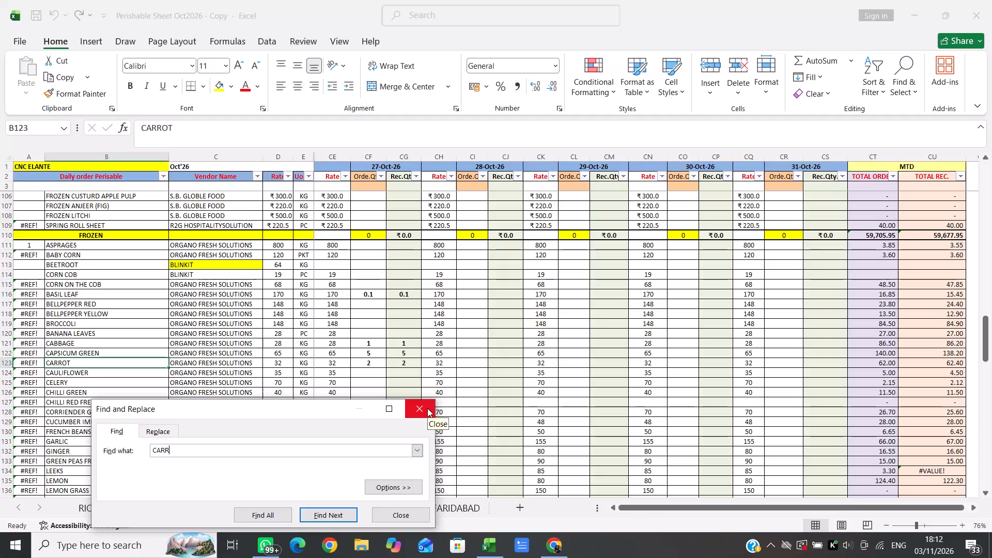
Close the search and set the 27-Oct-26 order quantity for CARROT to 3.
left_click(427, 408)
key("Right")
key("Right")
key("Right")
key("Right")
key("Right")
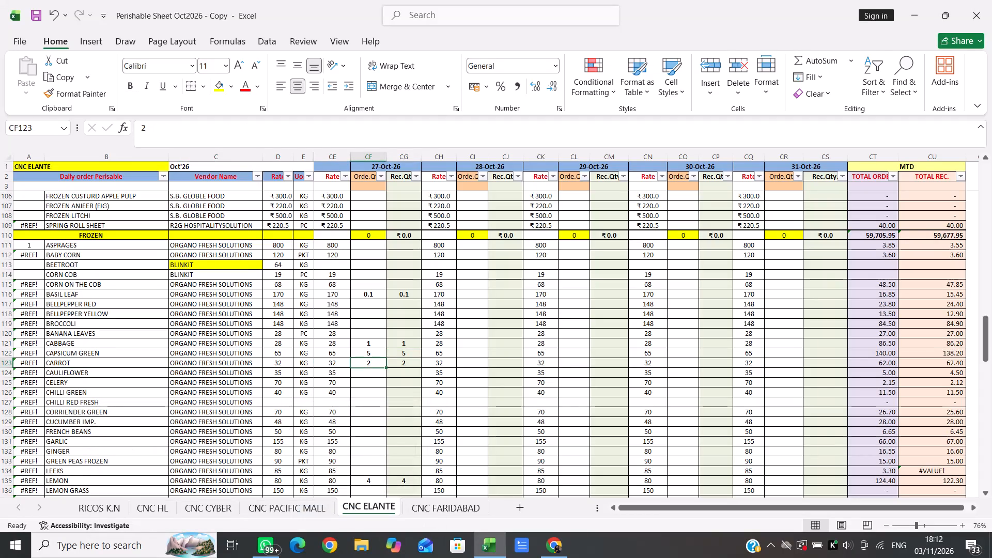
key("3")
key("Right")
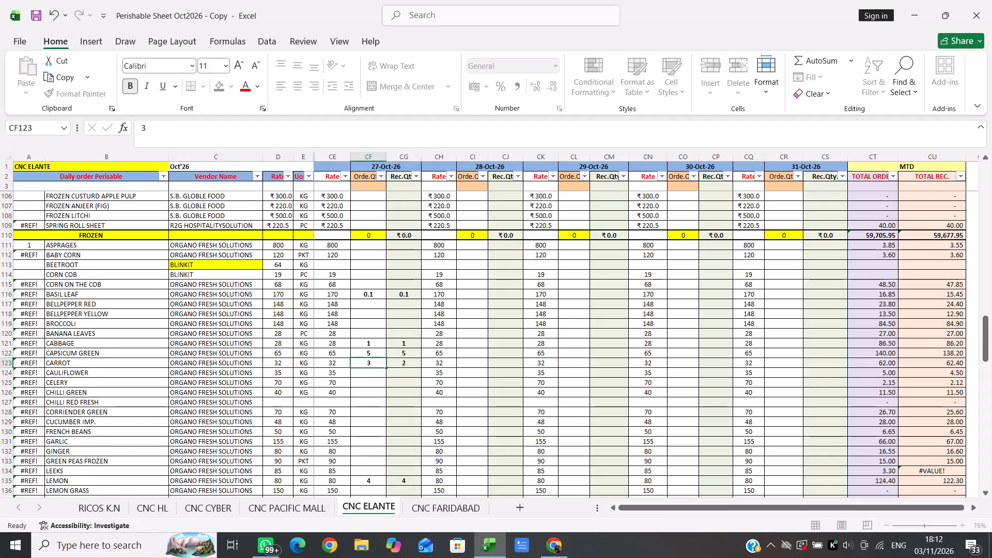
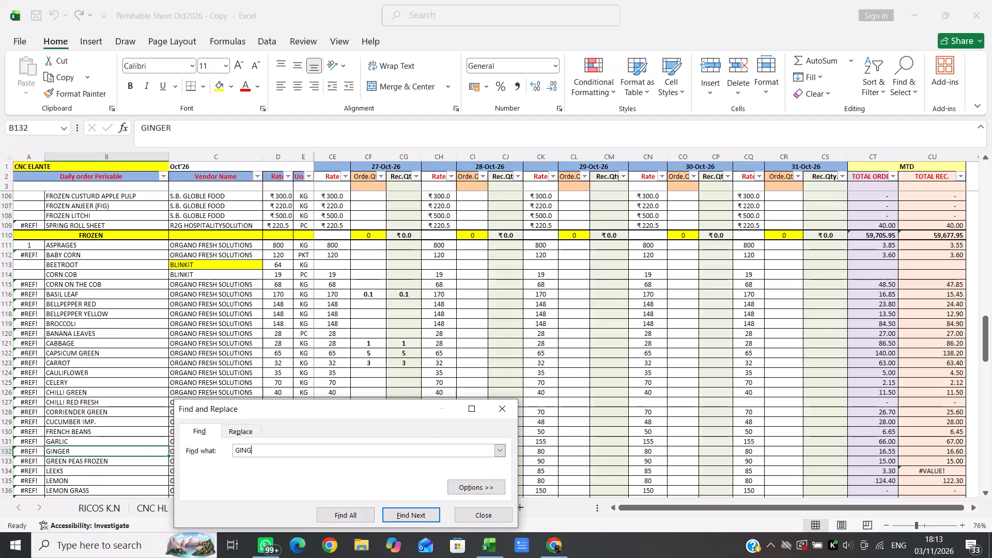
Close the search and set the 27-Oct-26 order quantity for GINGER to 0.5.
left_click(503, 405)
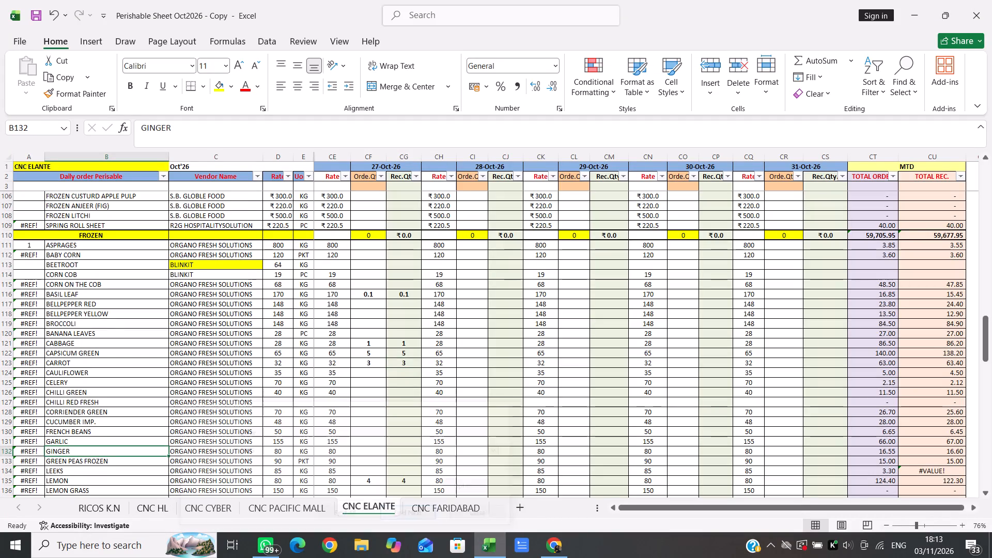
key("Right")
key("Right")
key("Right")
key("Right")
key("Right")
type("0.5")
key("Right")
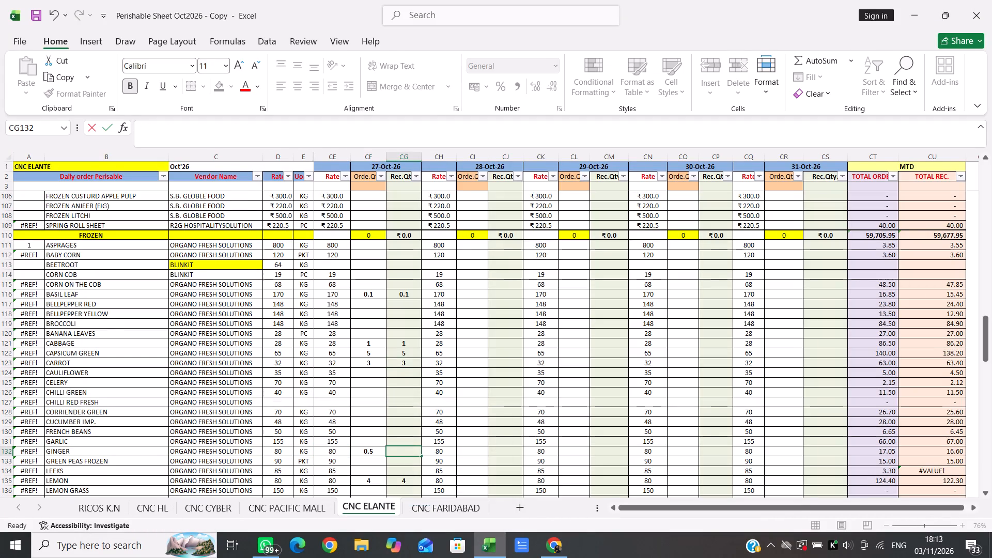
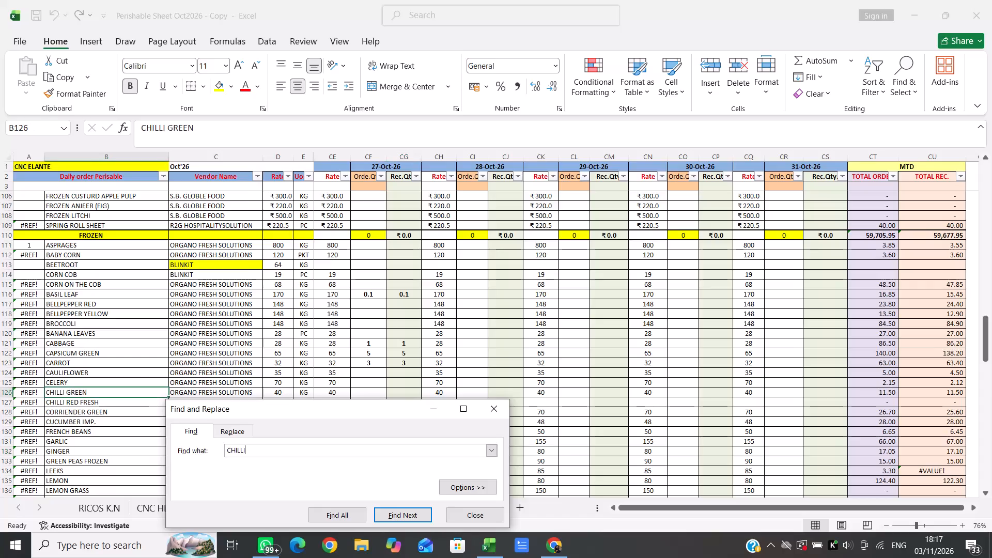
Close the search and set the 27-Oct-26 order quantity for CHILLI GREEN to 0.5.
left_click(502, 411)
key("Right")
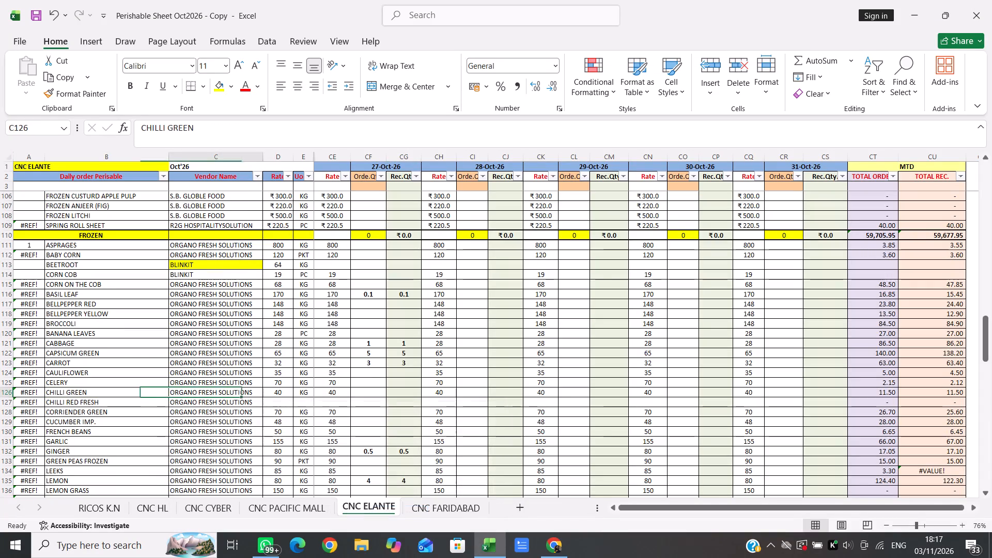
key("Right")
key("Right")
key("Right")
key("Right")
type("0.5")
key("Right")
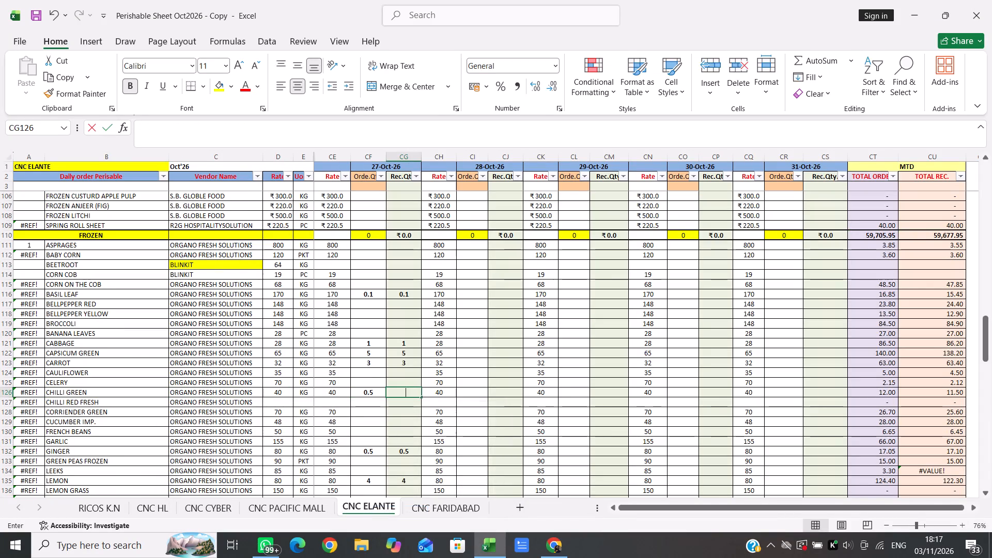
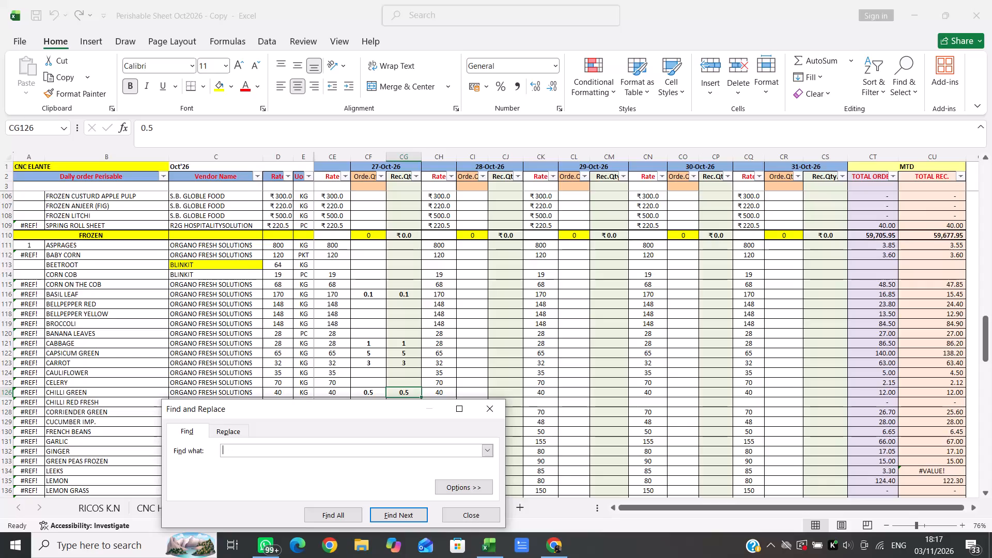
Search the sheet for CORR, close the search, and move along the CORRIENDER GREEN row toward its 27-Oct-26 quantity cells.
key("BackSpace")
type("CORR")
key("Return")
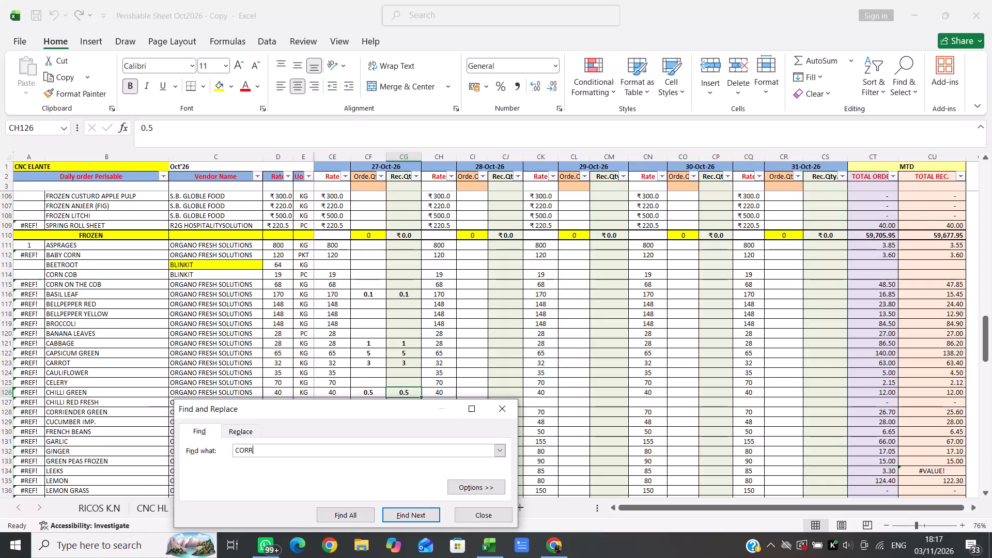
left_click(494, 411)
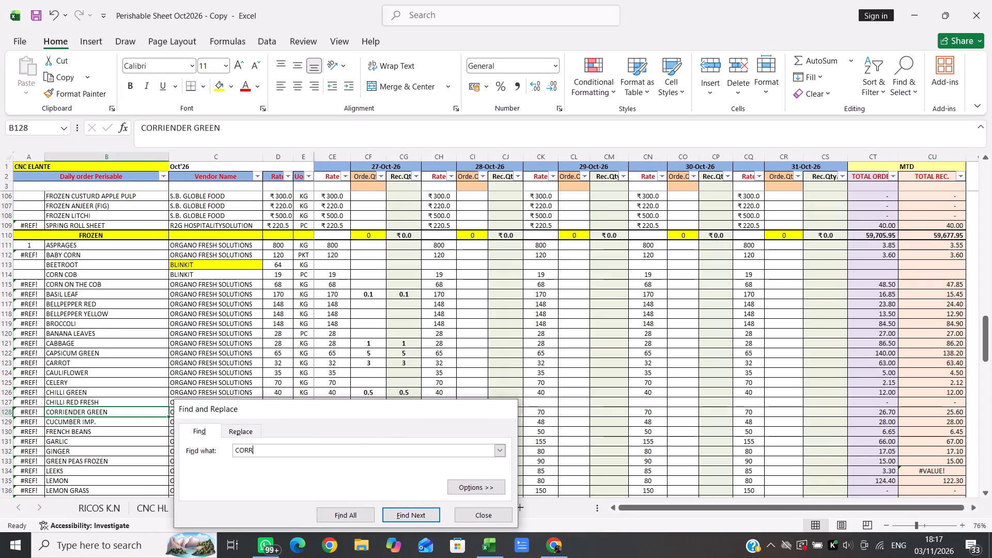
key("Right")
key("Right")
key("Right")
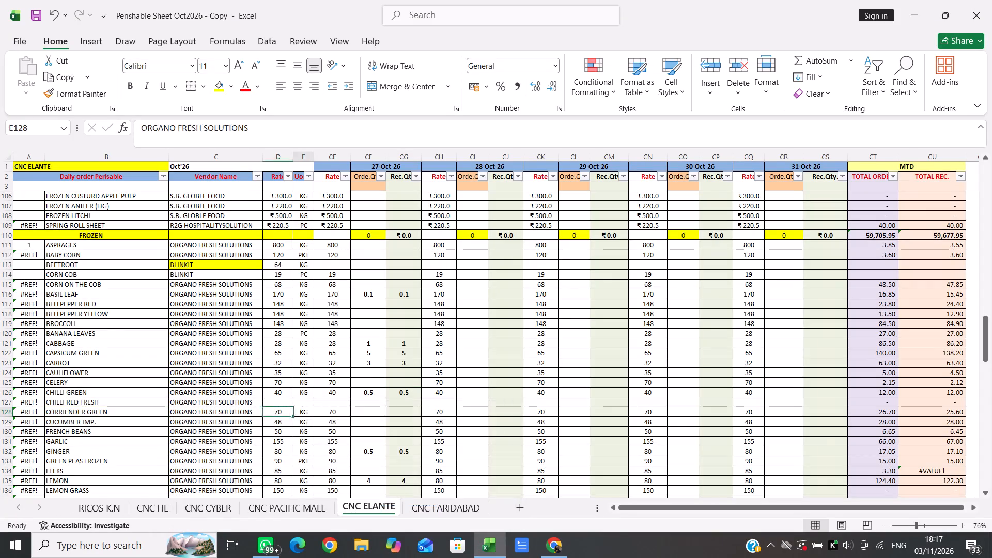
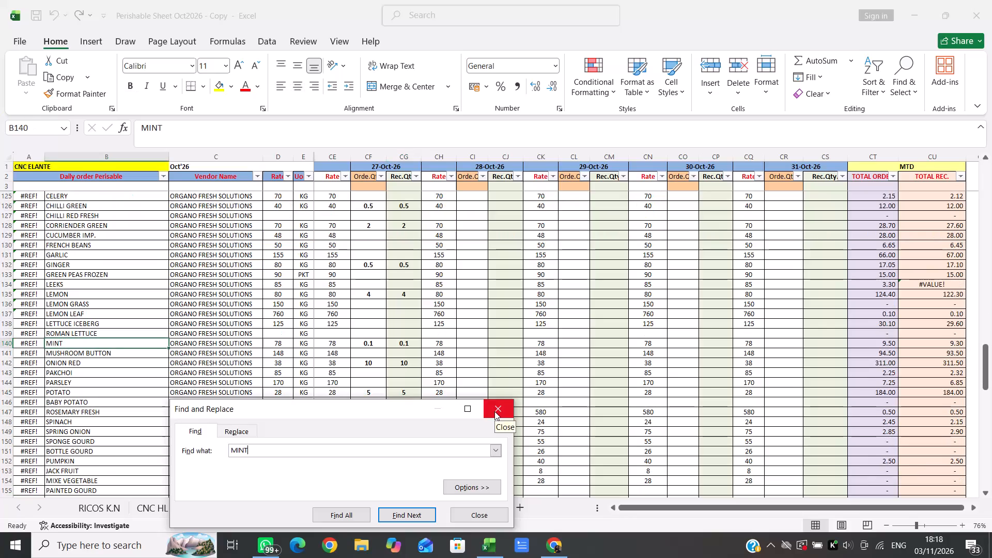
Close the search for MINT and move along the MINT row toward its 27-Oct-26 quantity cells.
left_click(494, 411)
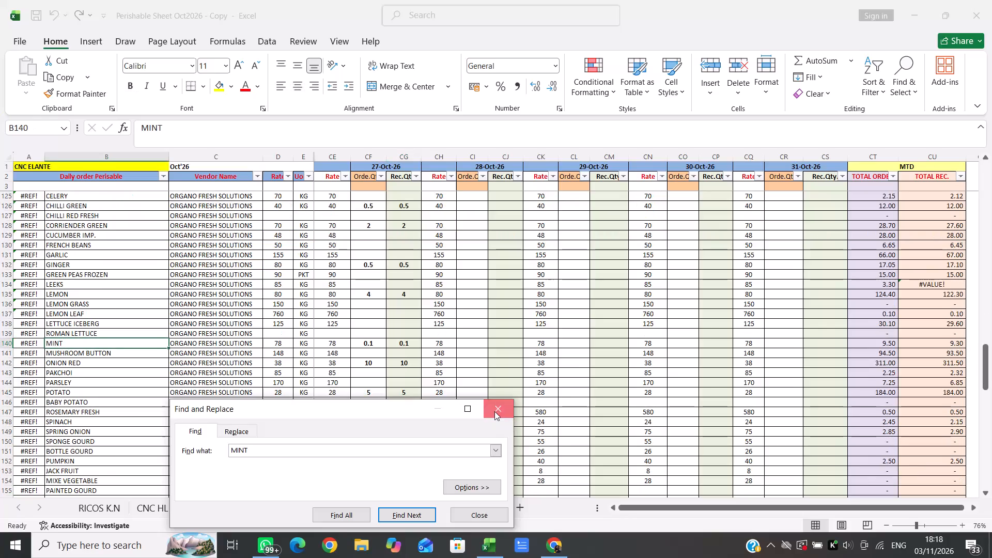
key("Right")
key("Right")
key("Right")
key("Right")
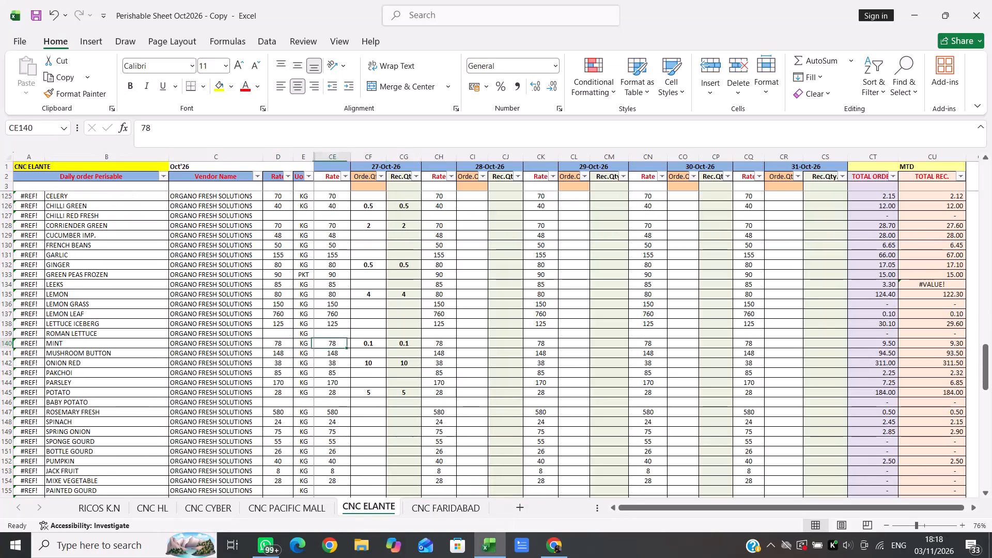
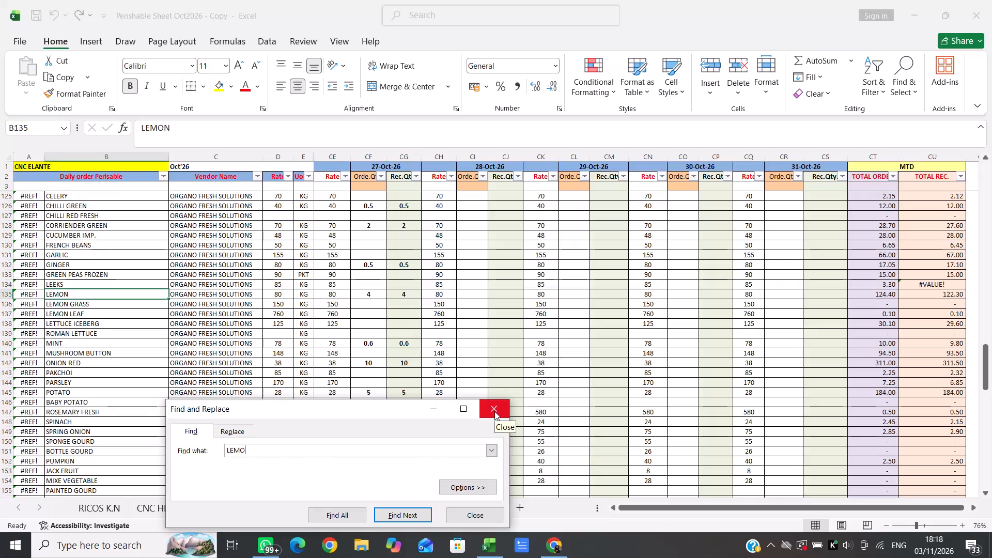
Set LEMON's 27-Oct-26 ordered and received quantities to 6 in the CNC ELANTE sheet.
left_click(494, 411)
key("Right")
key("Right")
key("Right")
key("Right")
key("Right")
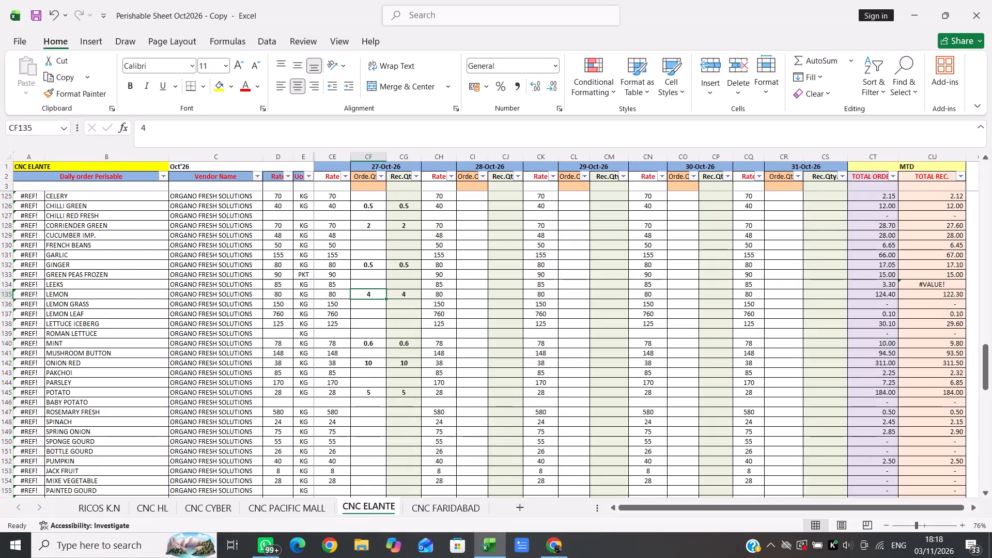
key("6")
key("Right")
key("6")
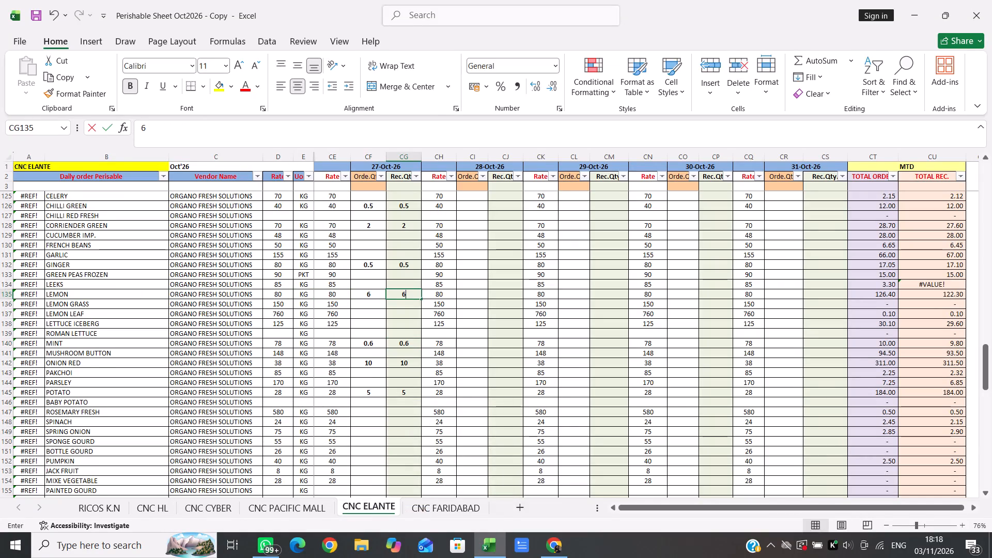
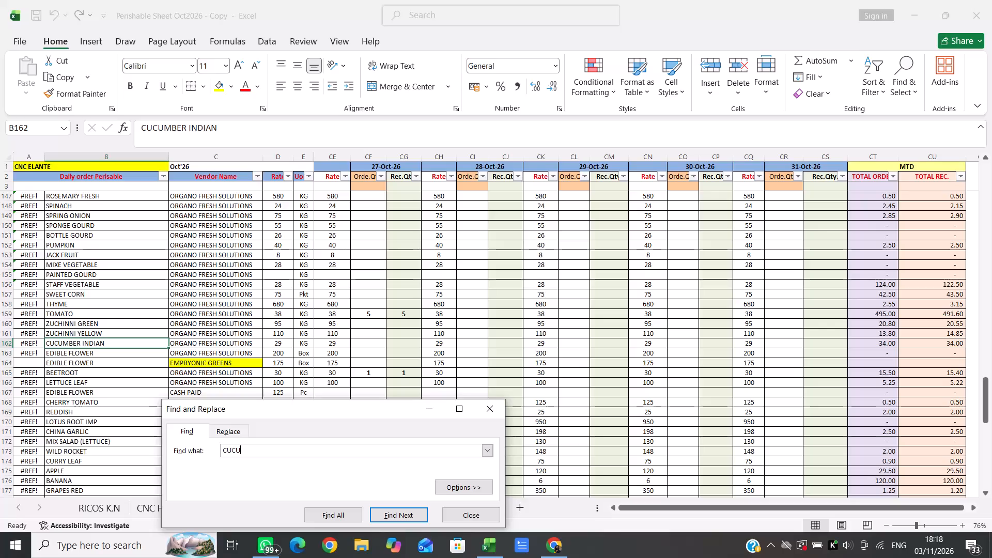
Find the CUCUMBER IMP. row by searching for CUCU and enter 1 as its 27-Oct-26 ordered quantity.
key("Return")
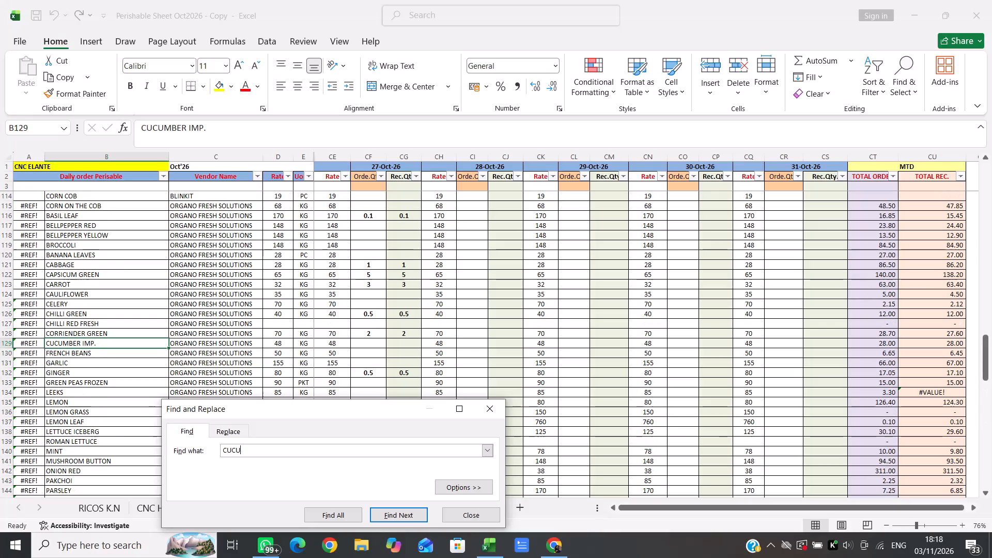
key("Right")
key("Right")
key("Right")
key("Right")
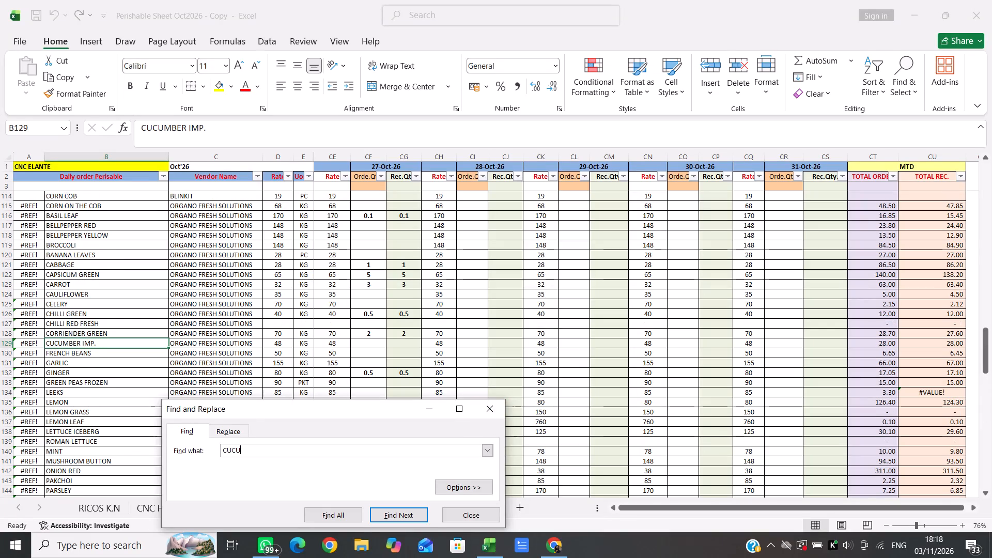
key("Right")
left_click(496, 409)
key("Right")
key("Right")
key("Right")
key("Right")
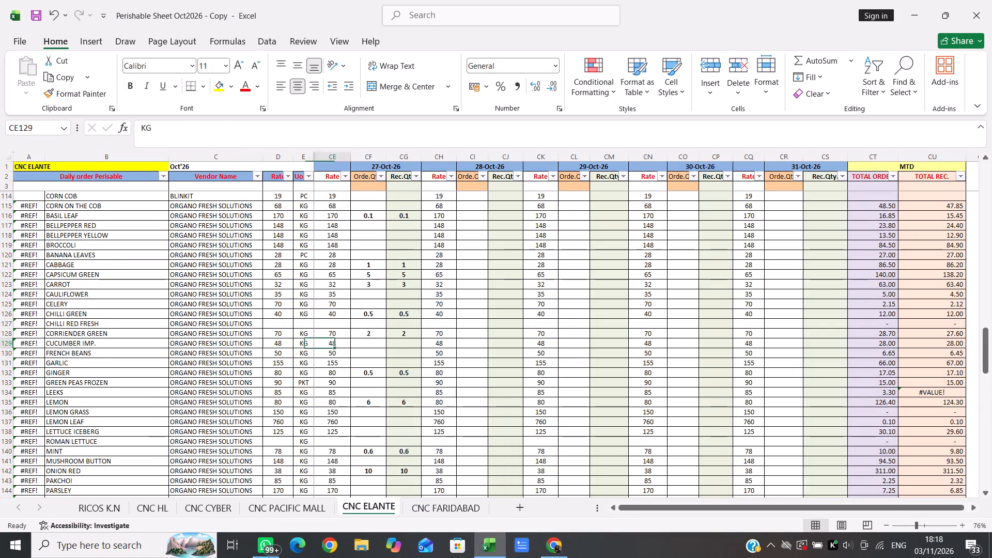
key("Right")
key("1")
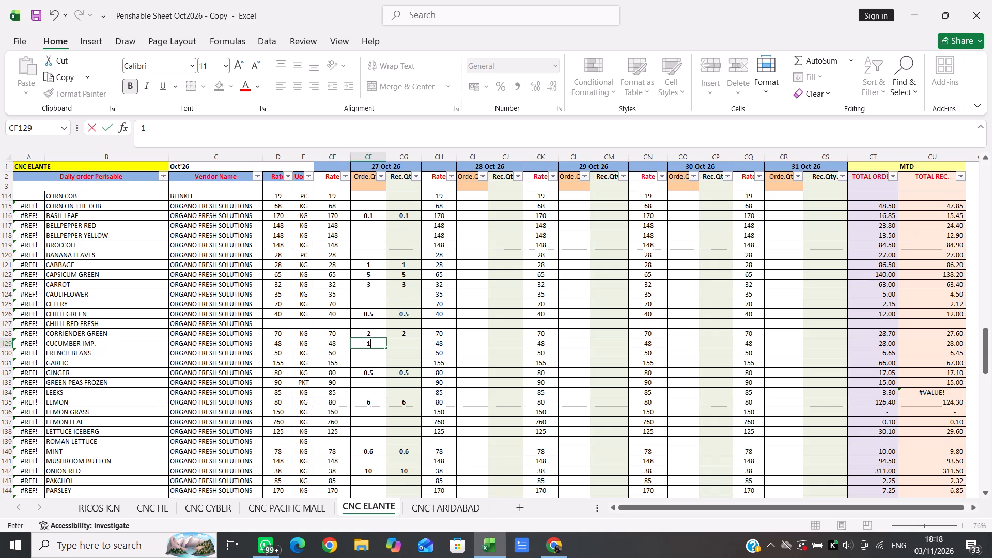
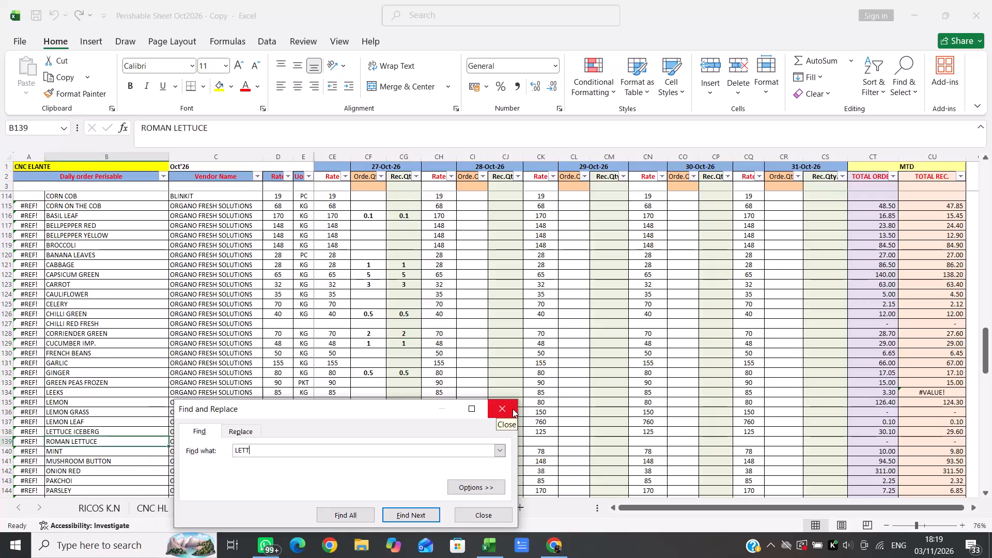
Find the LETTUCE LEAF row with the LETT search and select its 27-Oct-26 ordered quantity cell.
key("Return")
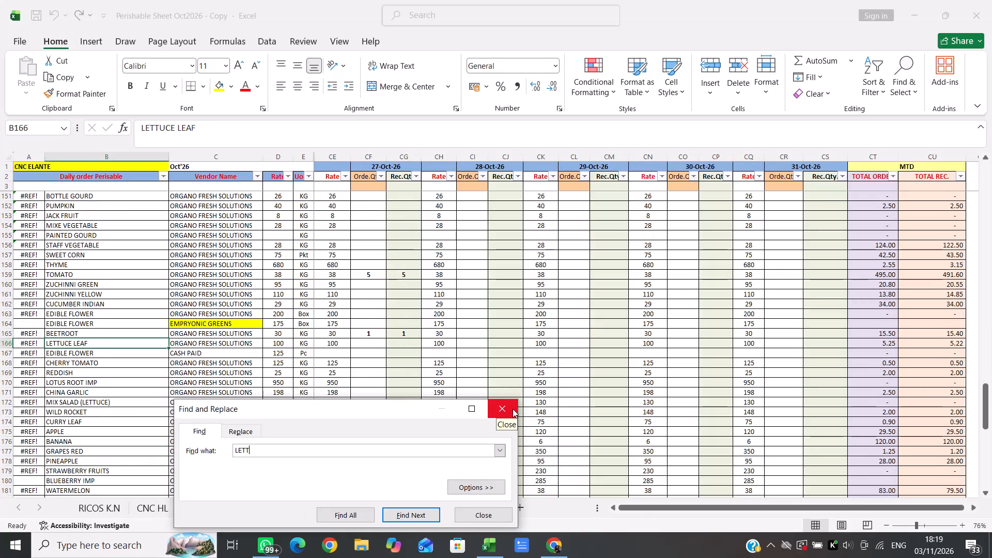
left_click(513, 409)
key("Right")
key("Right")
key("Right")
key("Right")
key("Right")
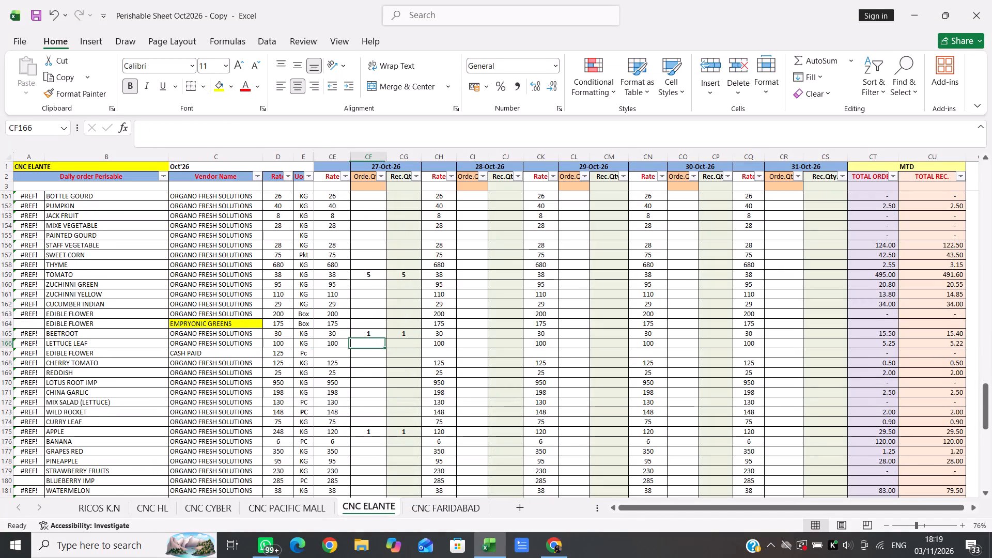
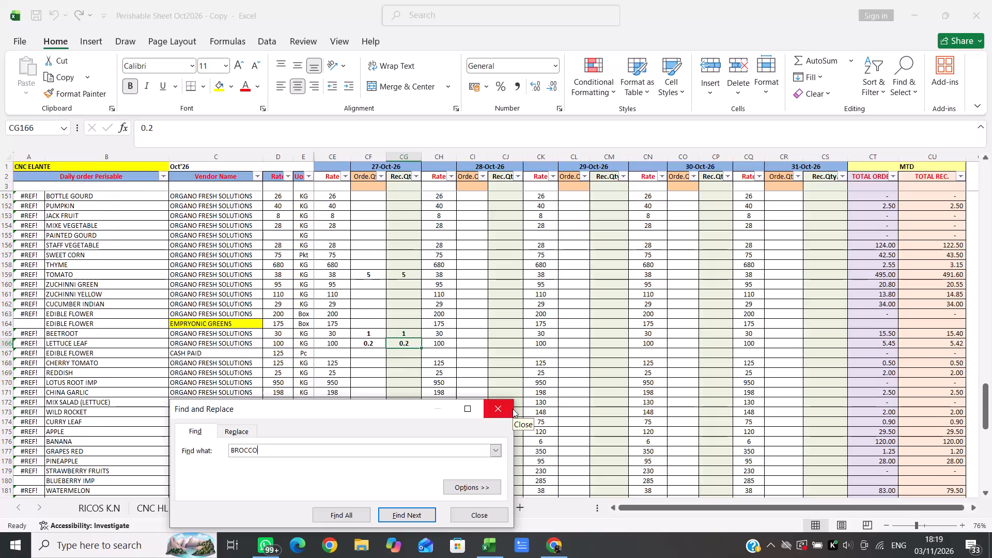
Find the BROCCOLI row with the BROCCO search and enter 3 as its 27-Oct-26 ordered quantity.
key("Return")
left_click(504, 409)
key("Right")
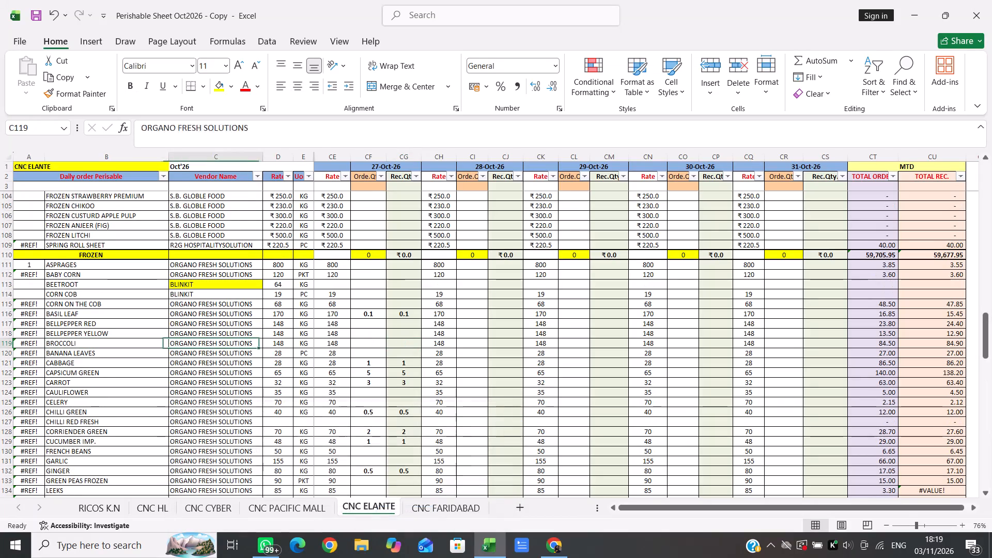
key("Right")
key("Right")
key("Right")
key("Right")
key("3")
key("Right")
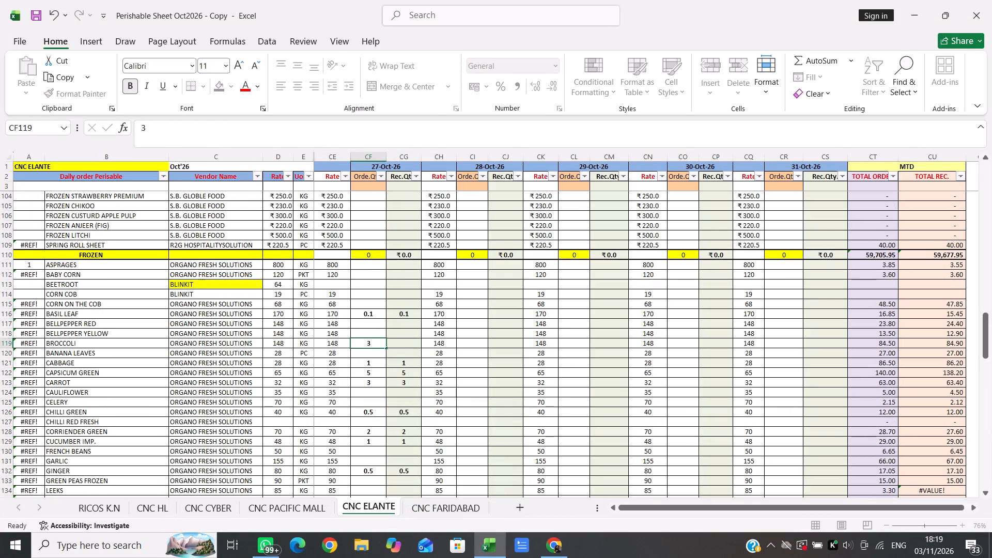
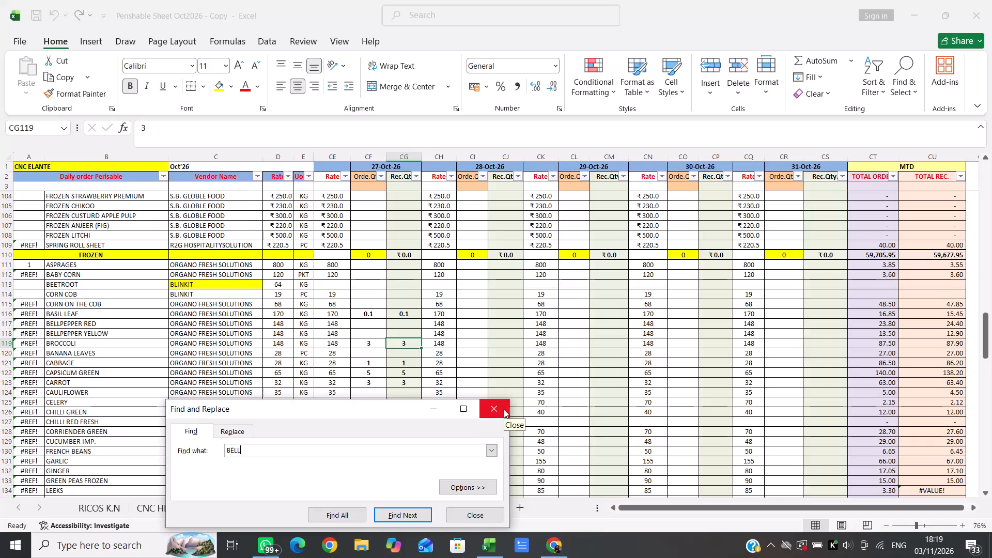
Find the BELLPEPPER RED row with the BELL search and move along it towards its 27-Oct-26 quantity cells.
key("Return")
left_click(498, 409)
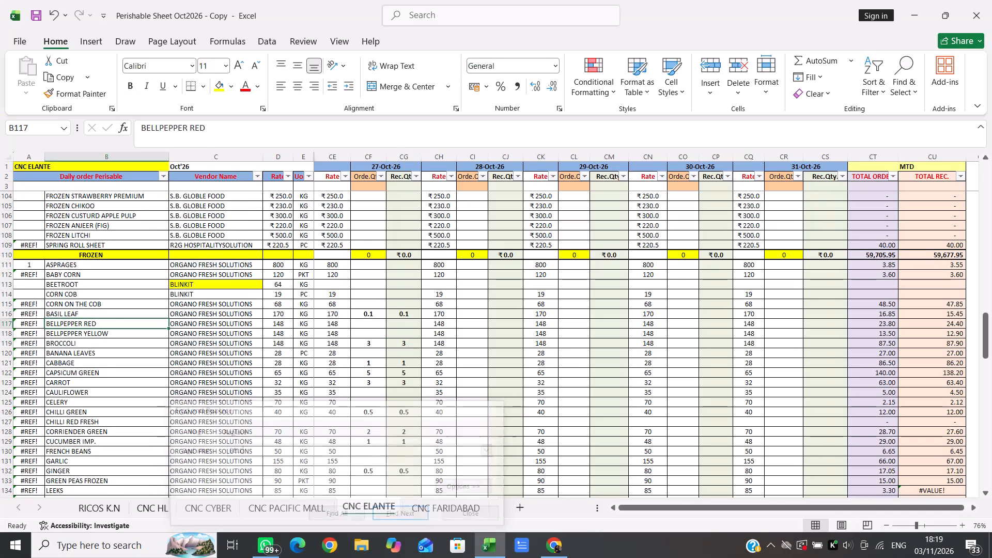
key("Right")
key("Right")
key("Right")
key("Right")
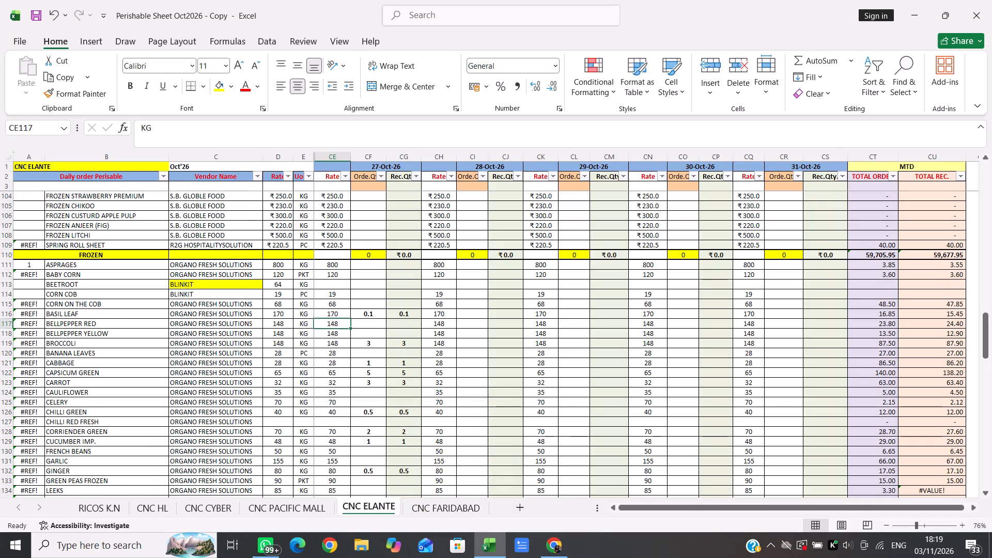
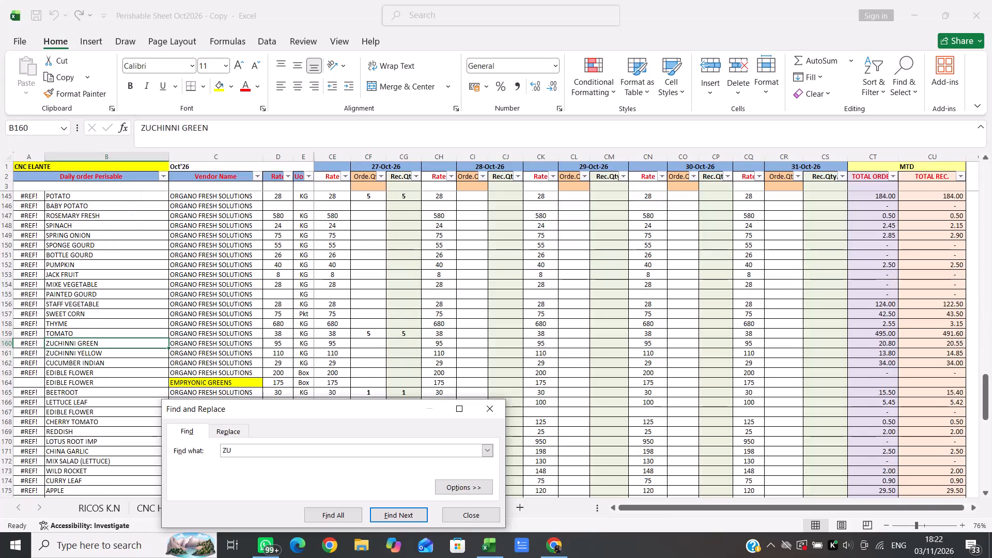
Enter 0.5 as both the ordered and received quantity for ZUCHINNI GREEN on 27-Oct-26.
left_click(495, 406)
key("Right")
key("Right")
key("Right")
key("Right")
key("Right")
type("0.5")
key("Right")
type("0.5")
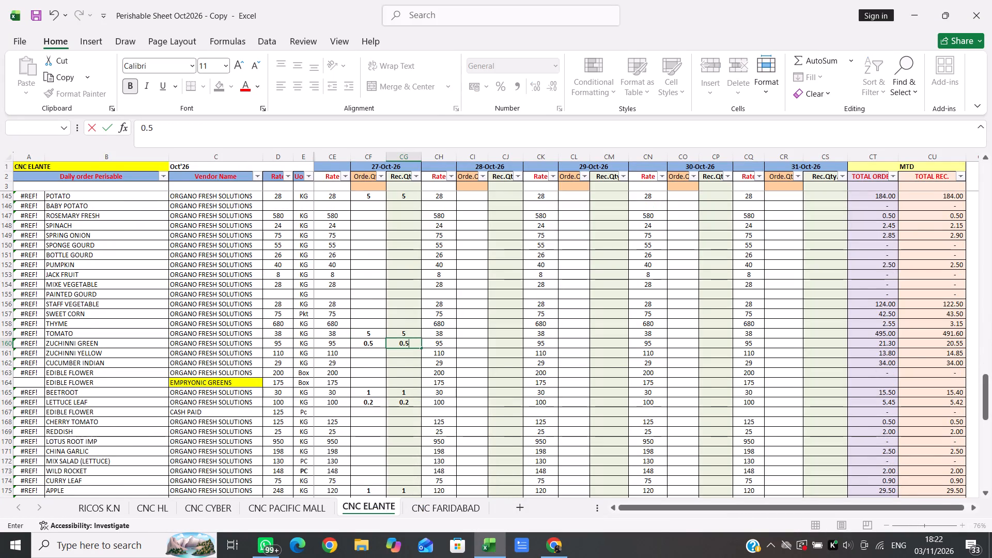
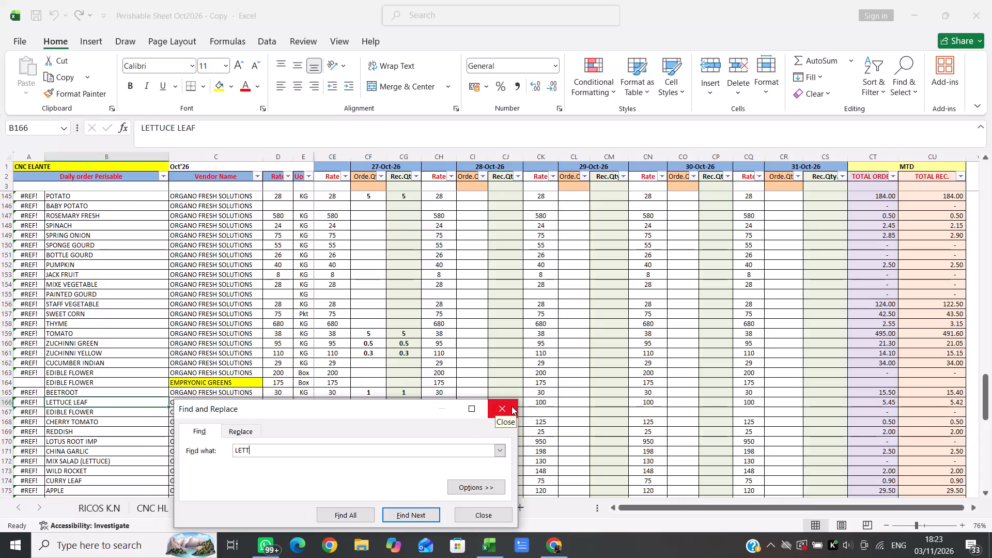
Find the LETTUCE ICEBERG row with the search text LETT and move across it toward its 27-Oct-26 quantity cells.
left_click(503, 406)
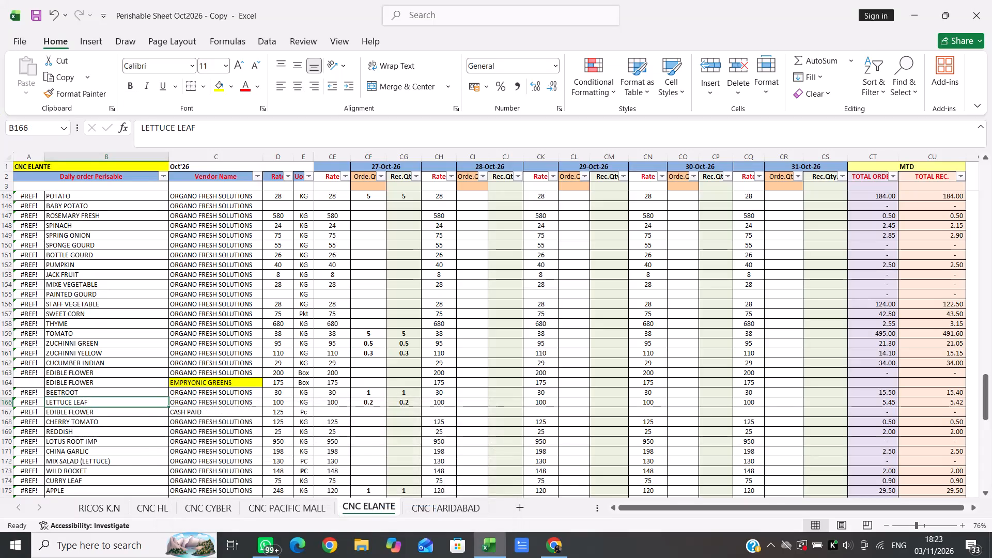
key("ctrl+f")
key("Return")
key("Return")
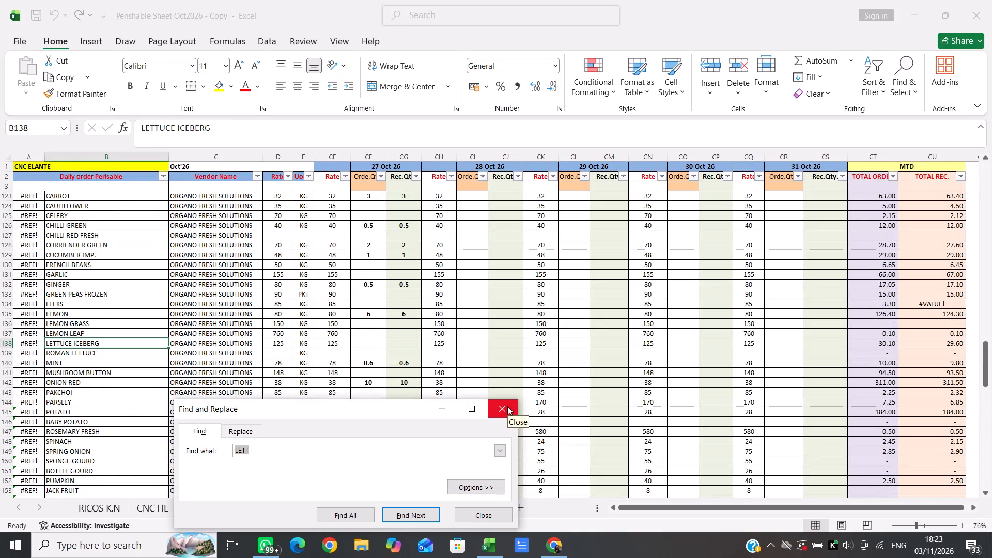
left_click(507, 406)
key("Right")
key("Right")
key("Right")
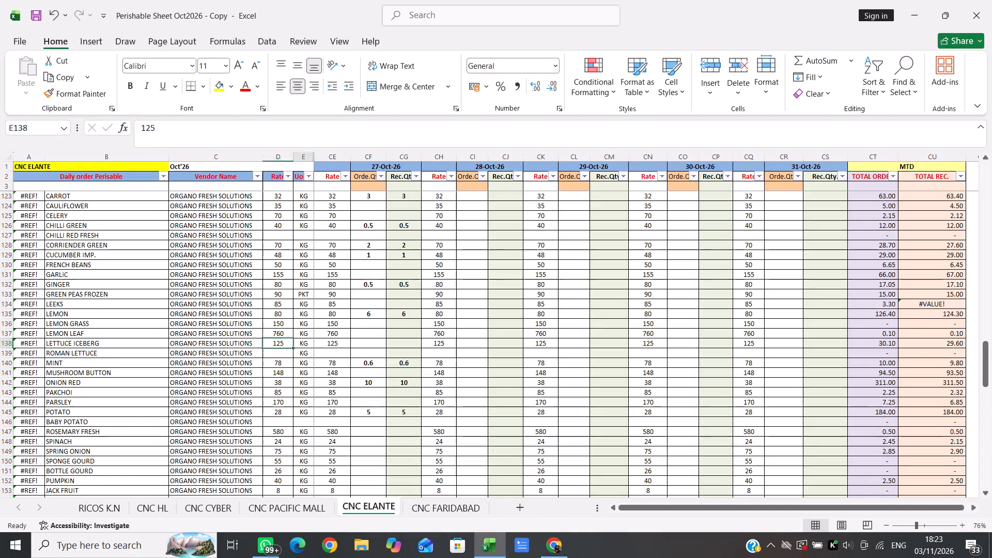
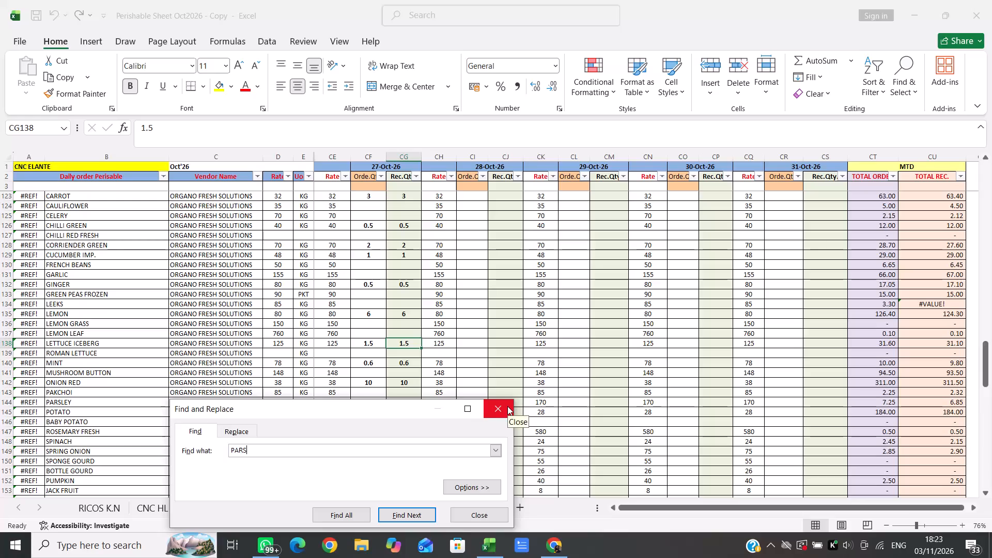
Find the PARSLEY row with the search text PARS and enter 0.6 as its 27-Oct-26 order quantity.
key("Return")
left_click(512, 406)
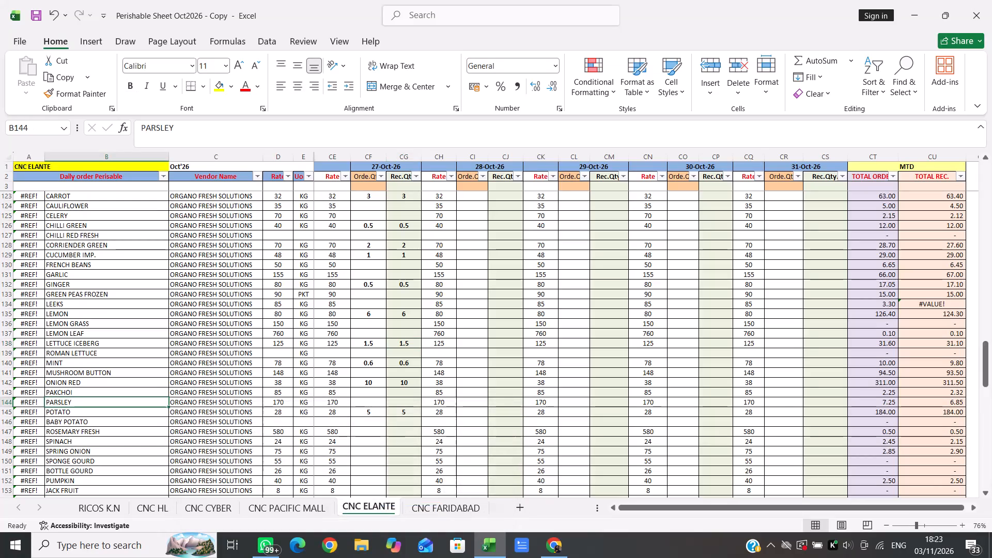
key("Right")
key("Right")
key("Right")
key("Right")
key("Right")
type("0.6")
key("Right")
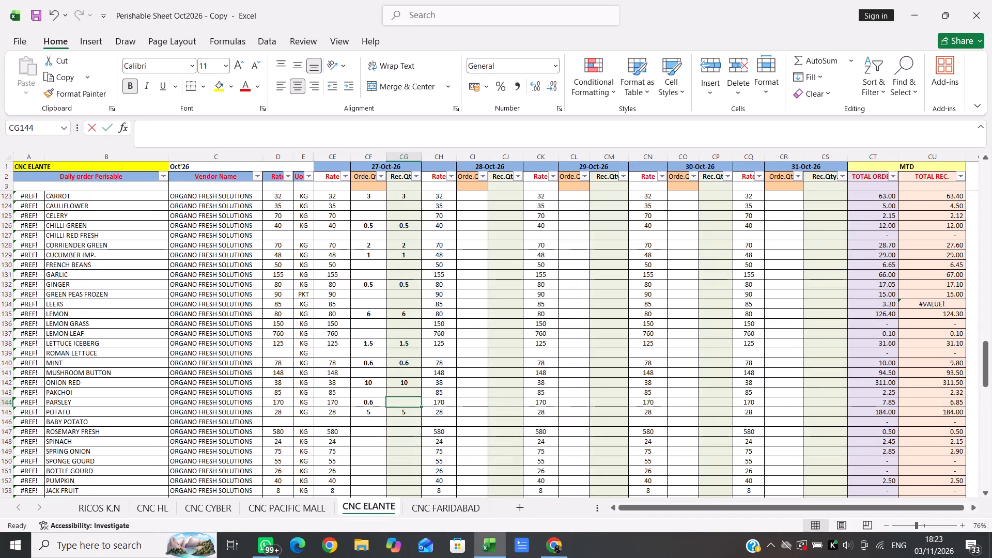
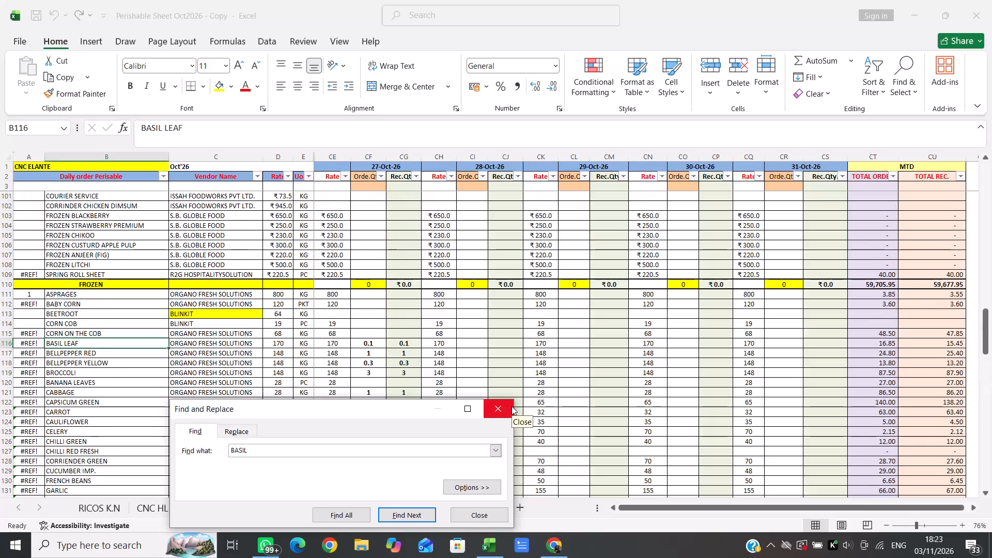
Set the 27-Oct-26 order quantity for BASIL LEAF to 0.5.
left_click(504, 406)
key("Right")
key("Right")
key("Right")
key("Right")
key("Right")
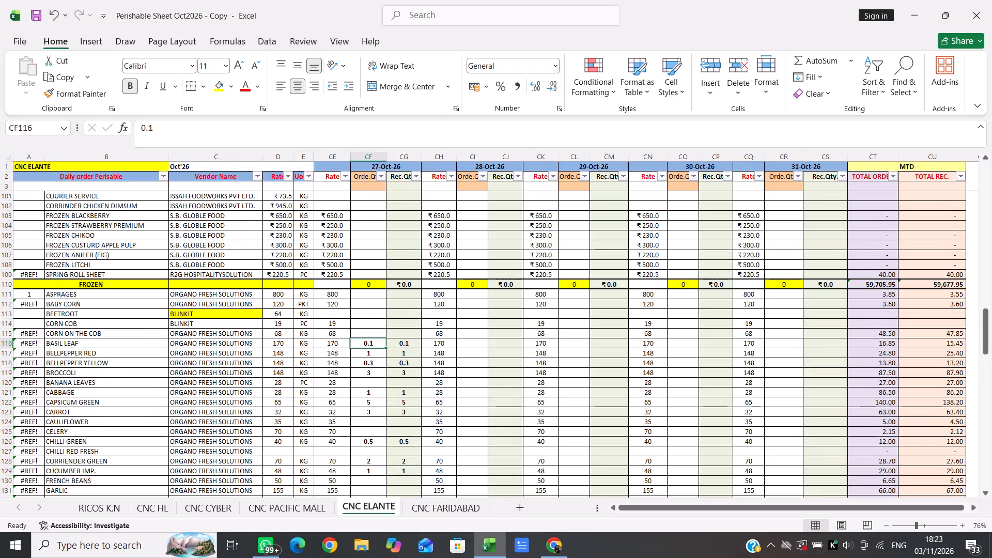
type("0.5")
key("Right")
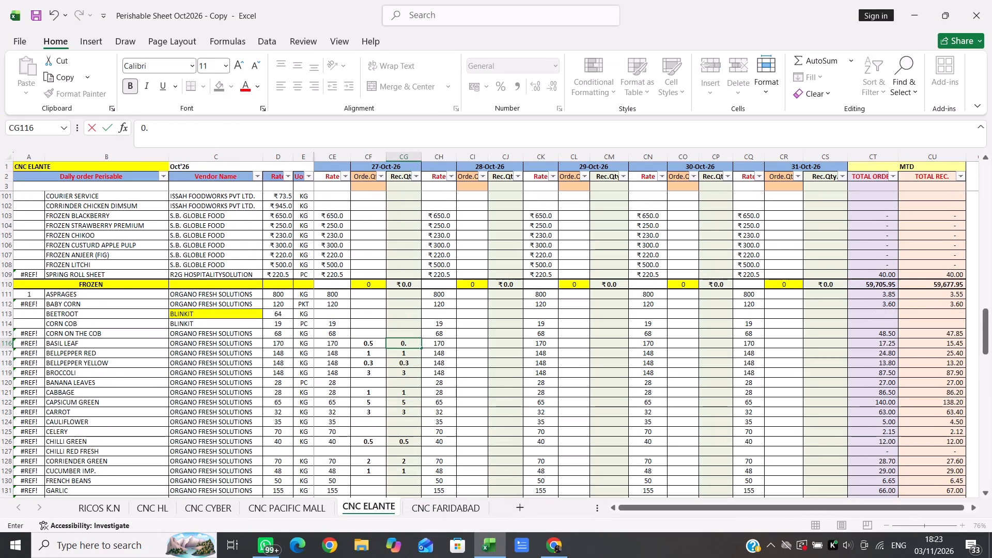
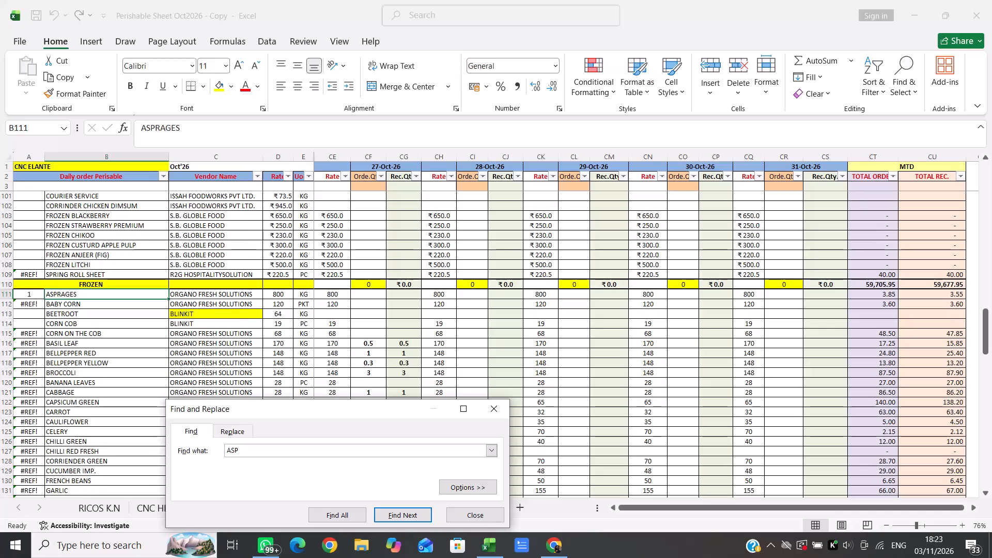
Find the ASPRAGES row using the search text ASP and enter its 27-Oct-26 order quantity as 0.5.
key("Return")
left_click(500, 409)
key("Right")
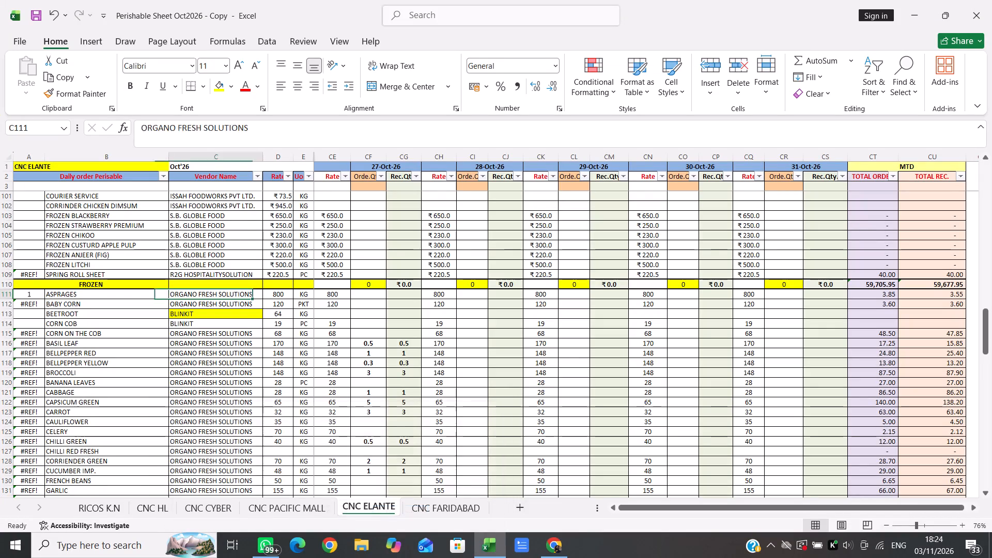
key("Right")
key("Right")
key("Right")
key("Right")
type("0.5")
key("Right")
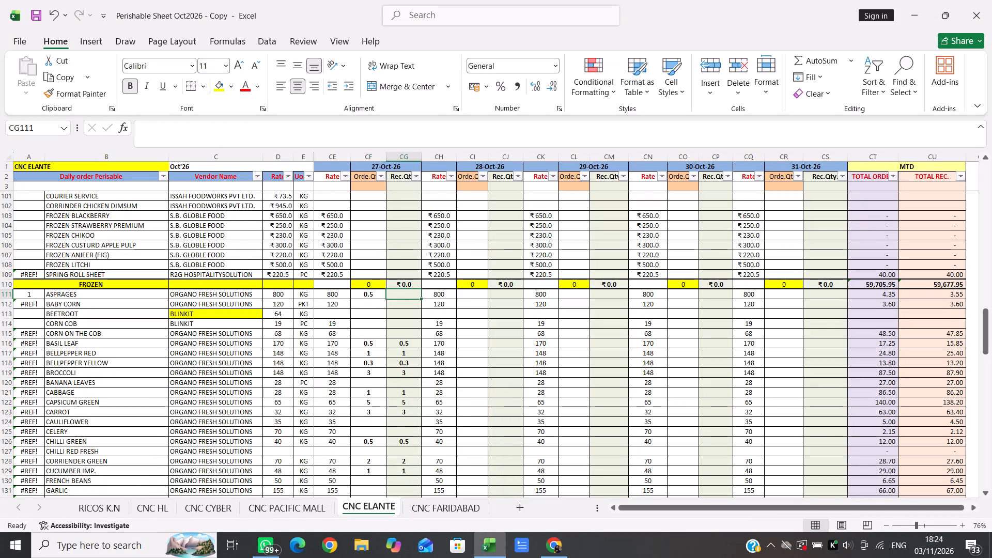
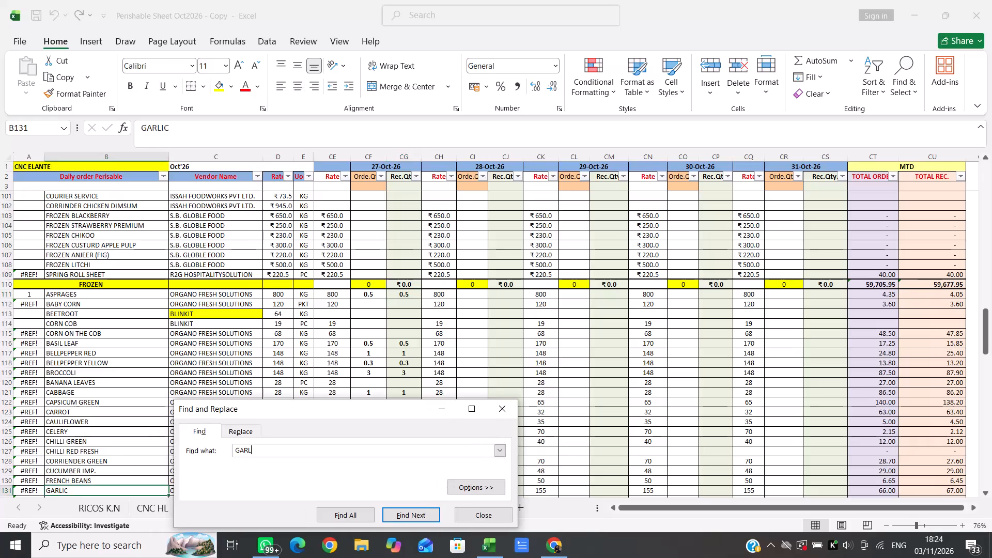
Close the GARL search and move along the GARLIC row toward its 27-Oct-26 quantity cells.
left_click(511, 412)
key("Right")
key("Right")
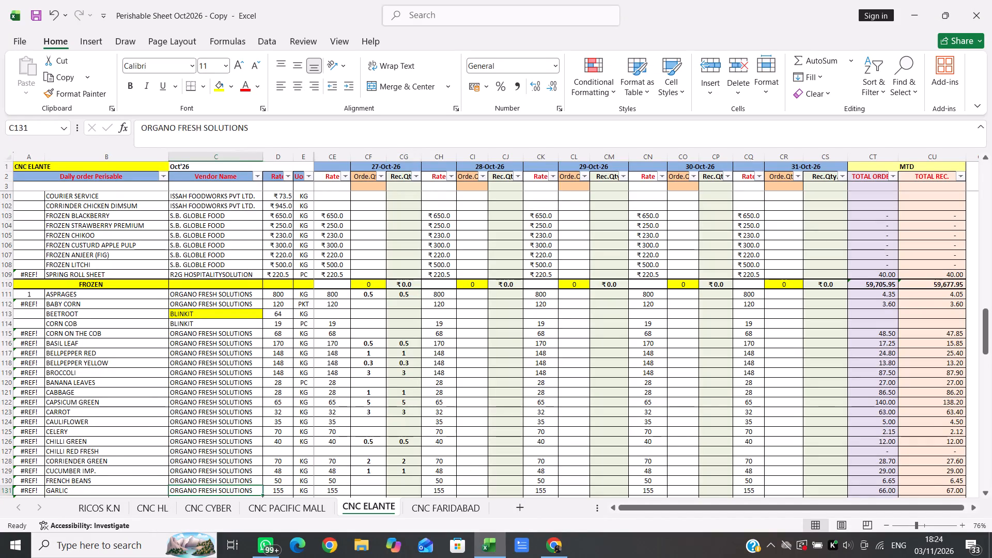
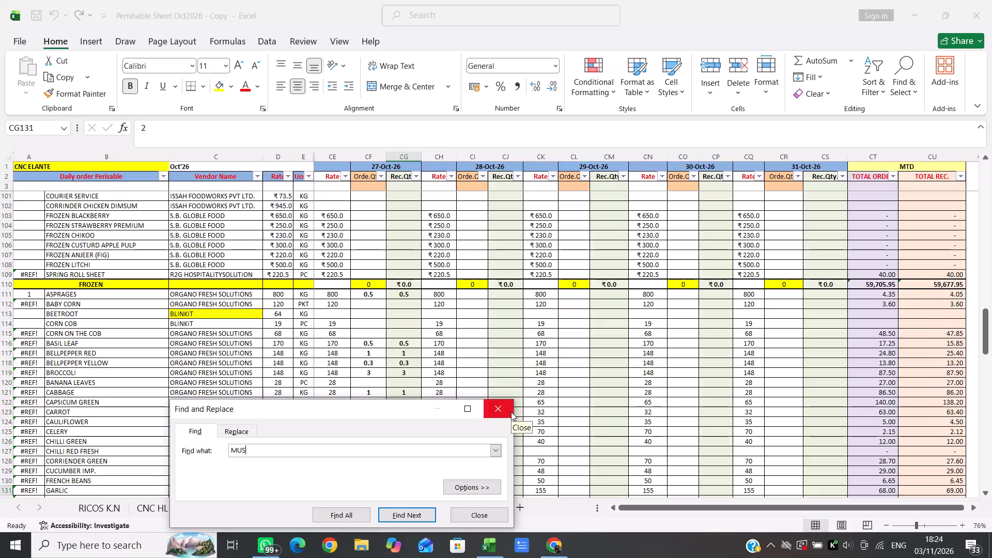
Search the sheet for MUSH and enter 4 as the 27-Oct-26 order quantity in the MUSHROOM BUTTON row.
key("h")
key("Return")
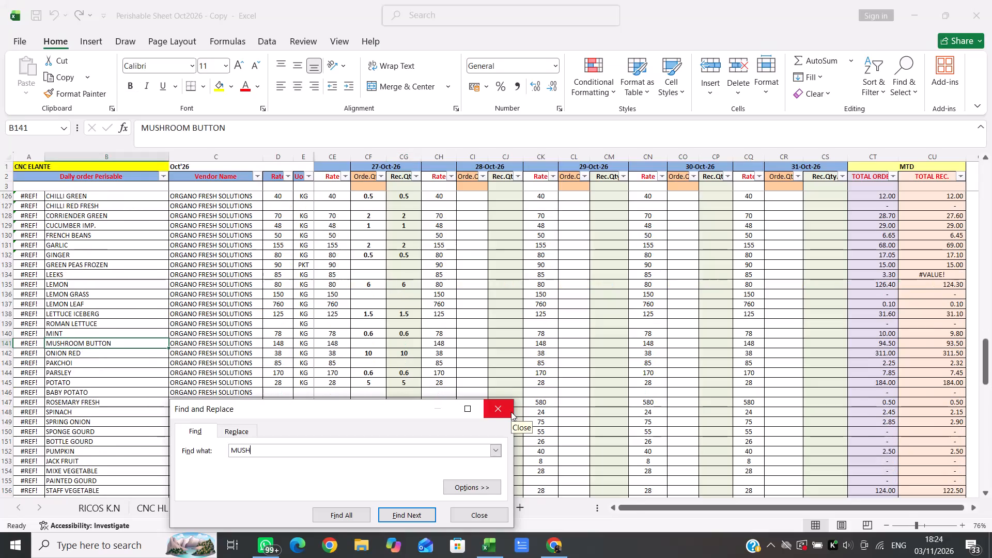
left_click(499, 406)
key("Right")
key("Right")
key("Right")
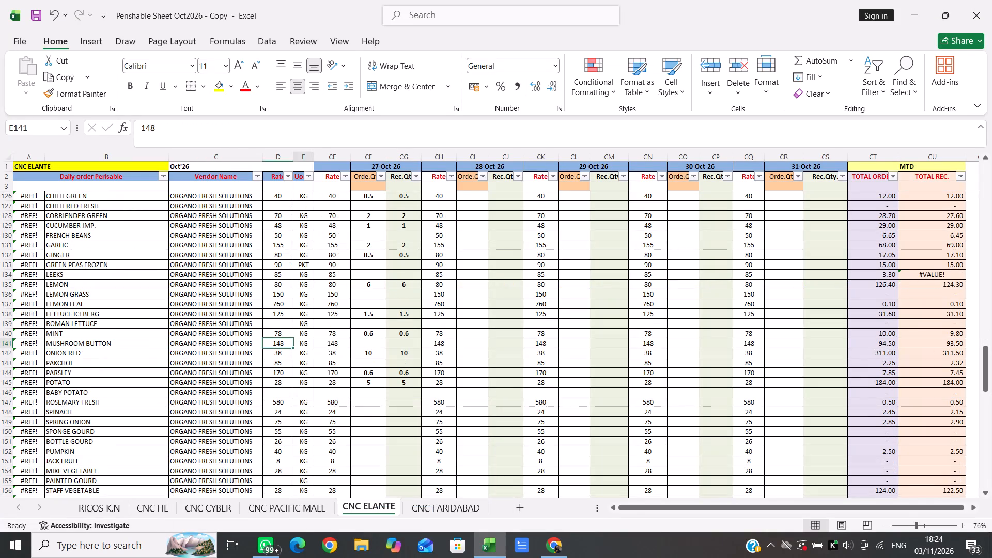
key("Right")
key("Right")
key("4")
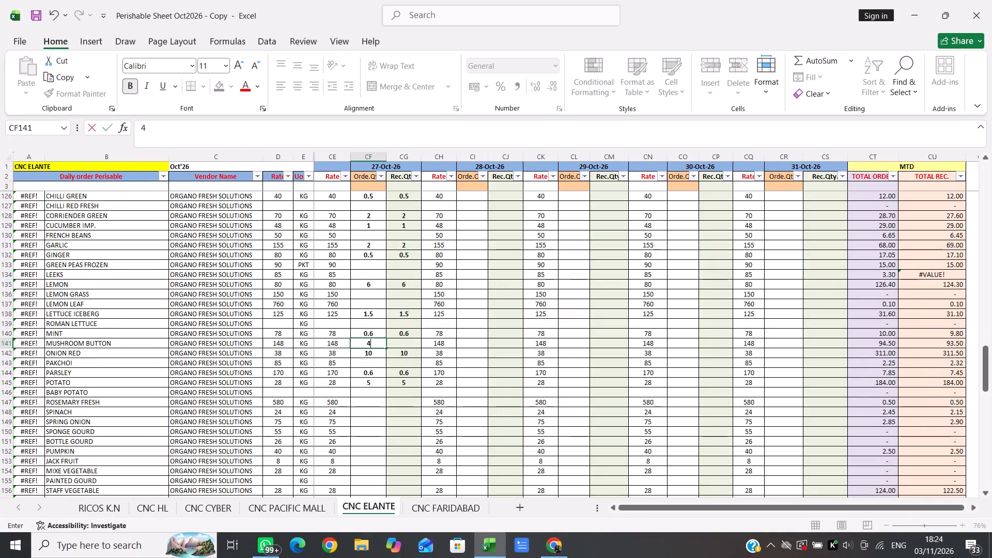
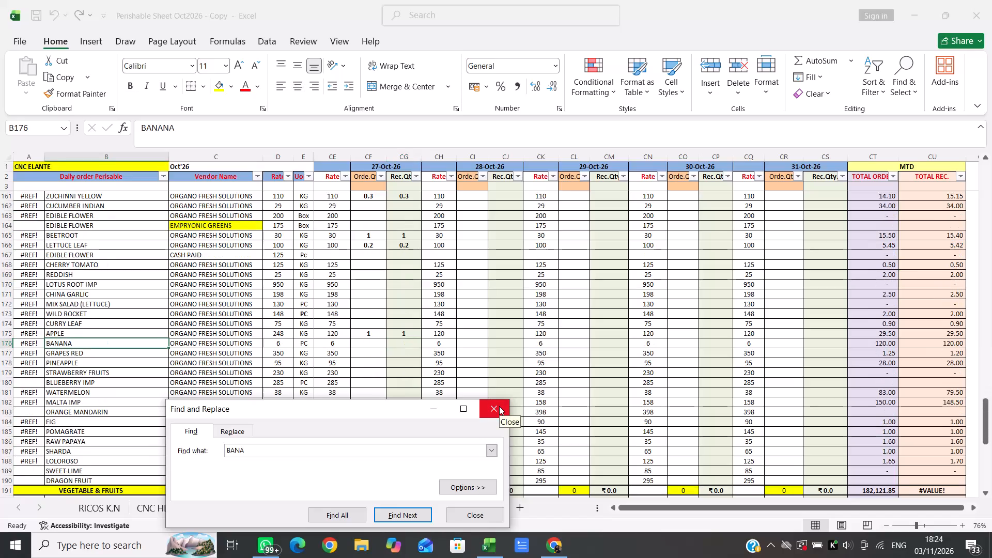
Close the BANA search and move along the BANANA row toward its 27-Oct-26 order quantity cell.
left_click(499, 406)
key("Right")
key("Right")
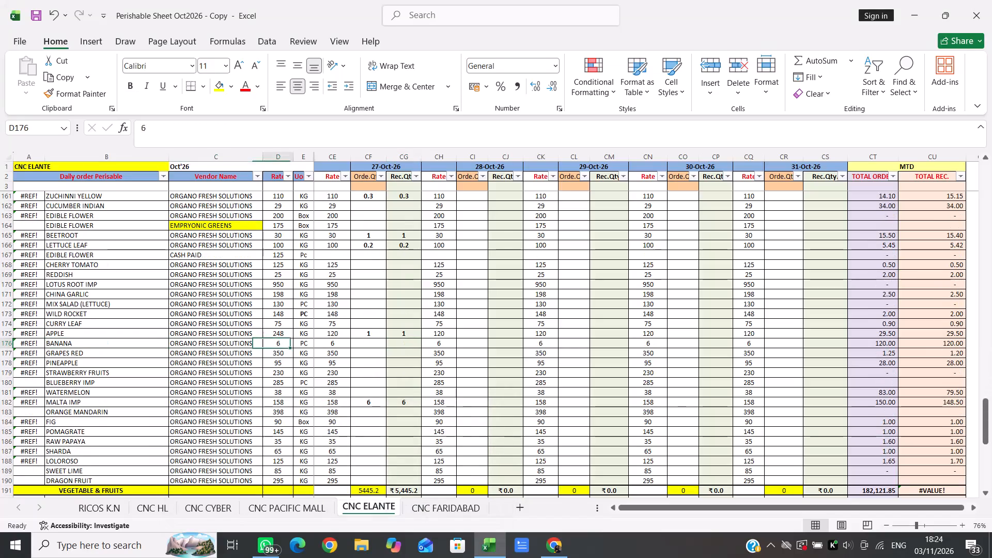
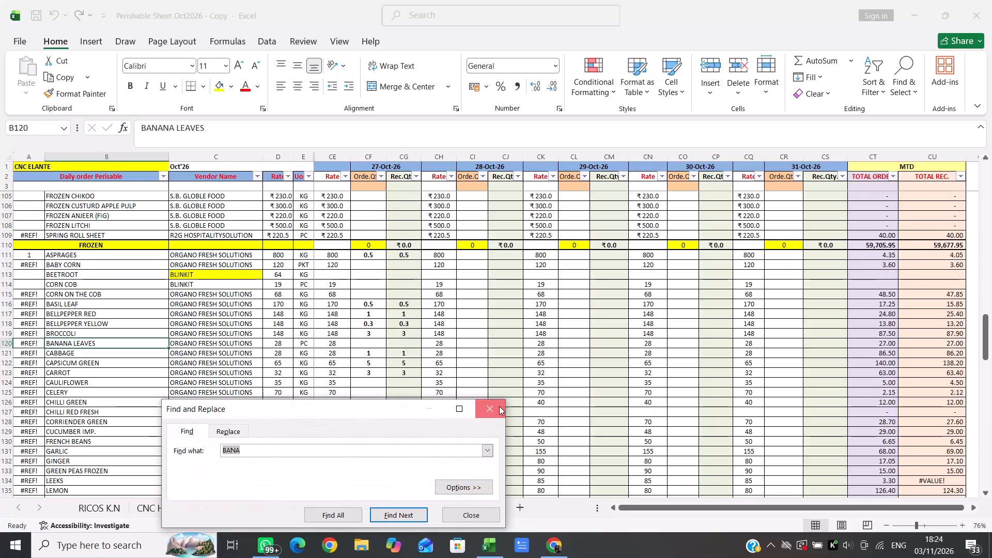
Enter an order quantity of 3 for BANANA LEAVES under 27-Oct-26.
key("Right")
key("Right")
key("Right")
key("Right")
key("Right")
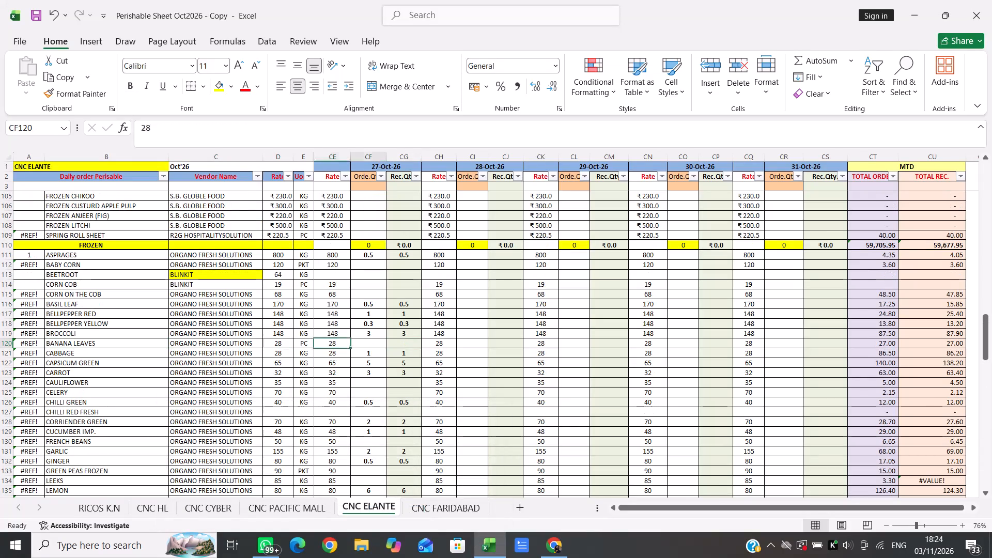
key("3")
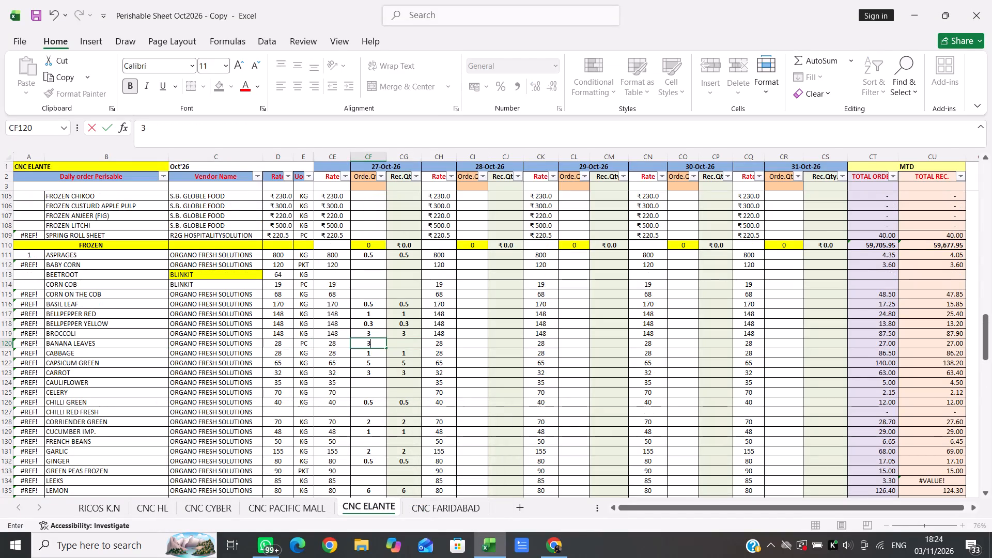
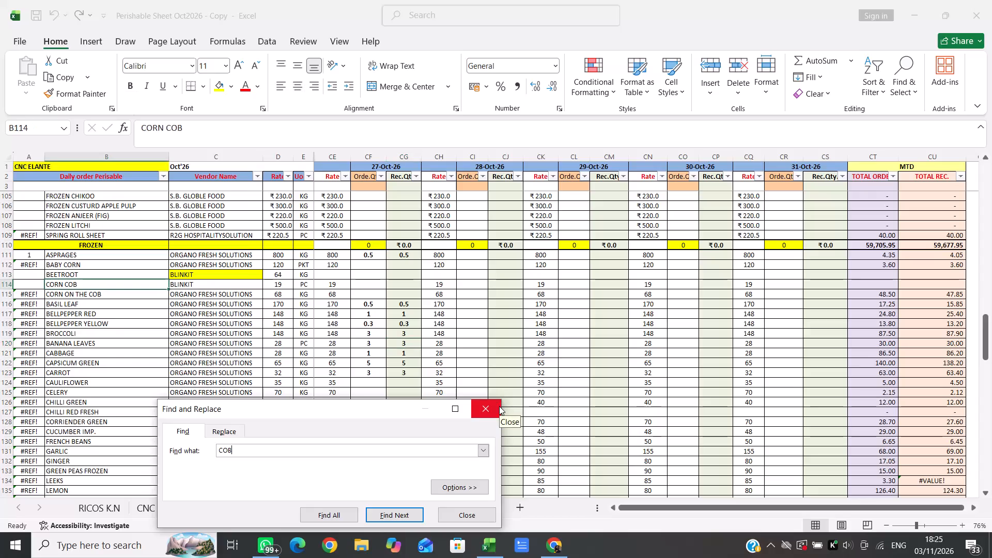
Close the search and select the order quantity cell for CORN ON THE COB under 27-Oct-26.
left_click(484, 408)
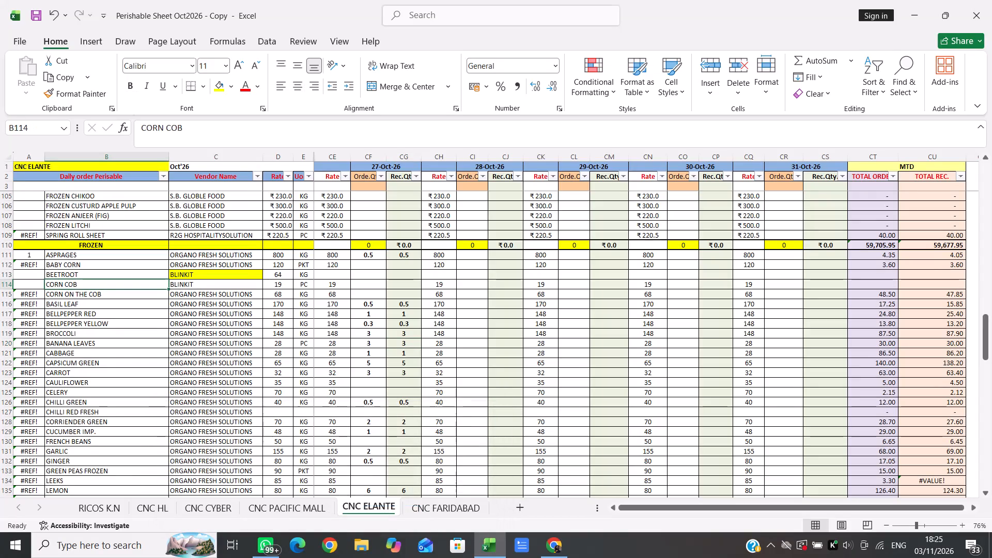
key("Down")
key("Right")
key("Right")
key("Right")
key("Right")
key("Right")
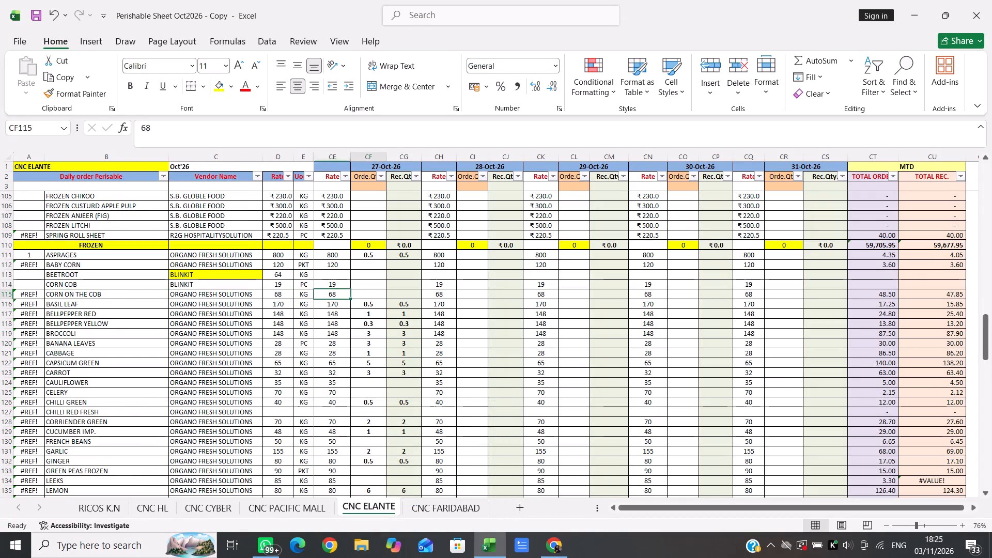
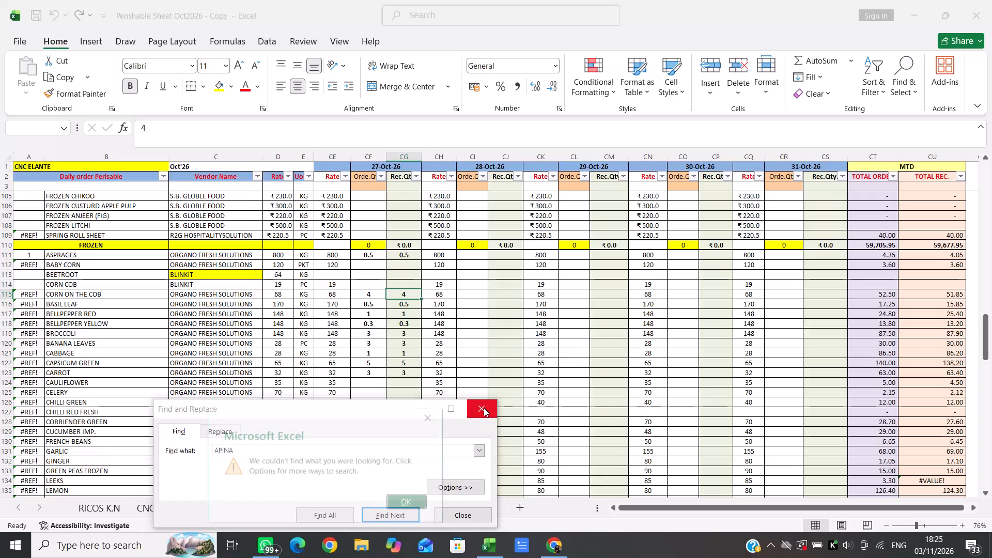
Replace the search term with SPINA, find the SPINACH row, and move along it toward the 27-Oct-26 quantity cells.
key("Return")
key("BackSpace")
key("BackSpace")
key("BackSpace")
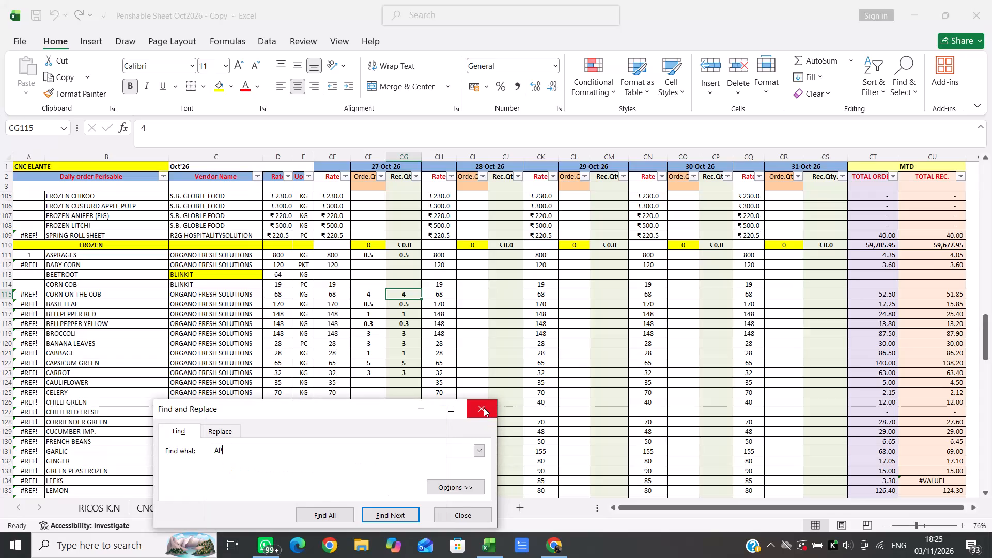
key("BackSpace")
key("BackSpace")
key("BackSpace")
key("BackSpace")
type("S[")
key("BackSpace")
key("BackSpace")
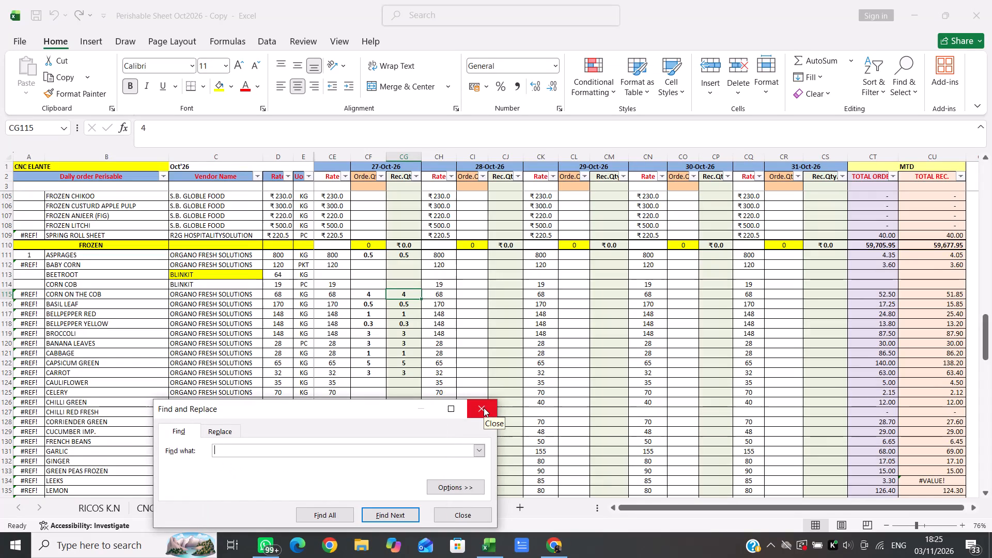
key("BackSpace")
key("BackSpace")
type("SPINA")
key("Return")
left_click(484, 408)
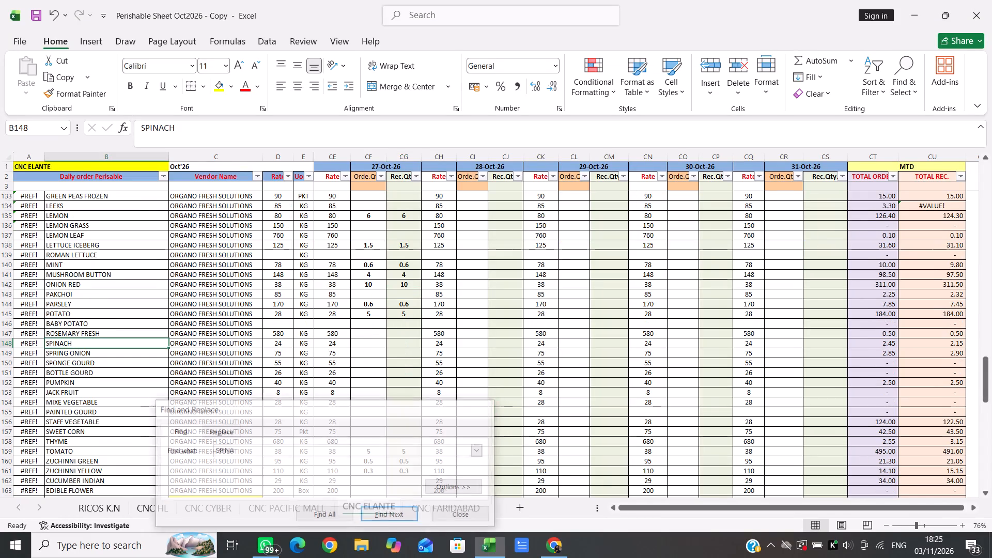
key("Right")
key("Right")
key("Right")
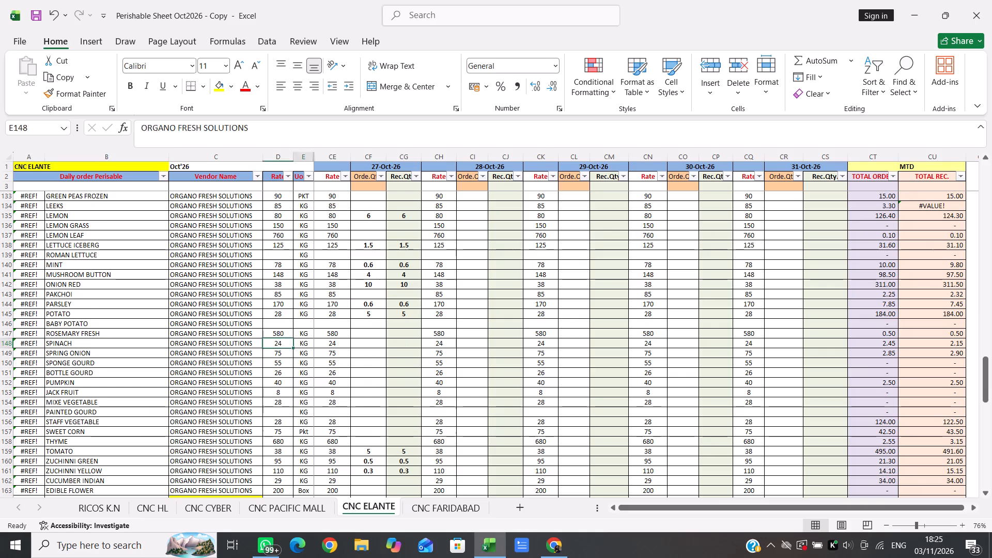
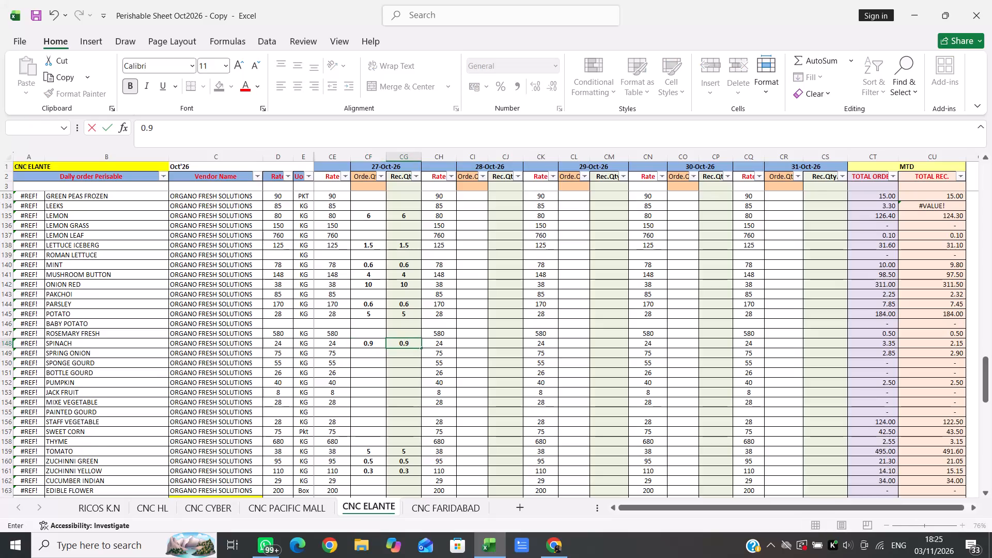
Replace the 27-Oct-26 ordered quantity in the SPINACH row with 1.
key("Left")
key("1")
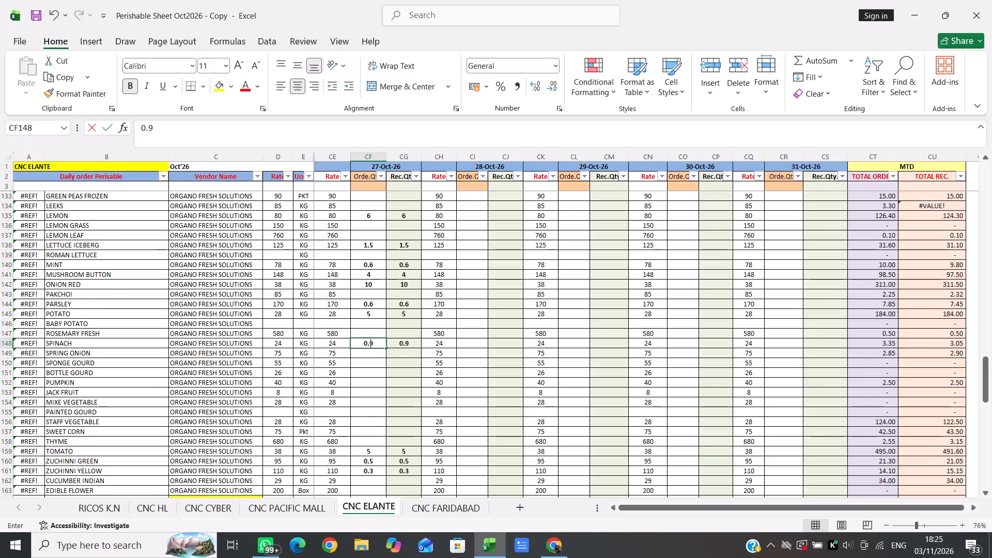
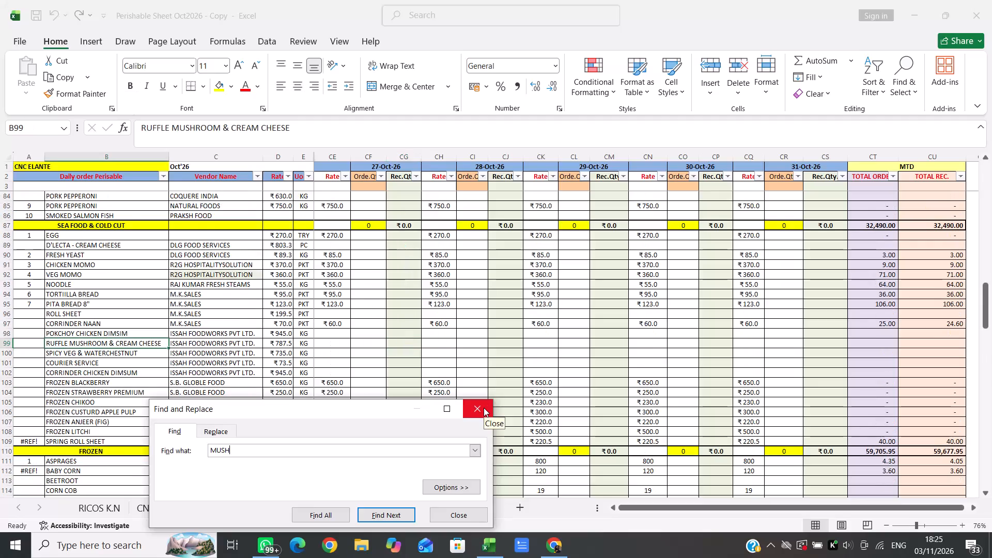
Find the MUSHROOM BUTTON row by searching for MUSH and set its 27-Oct-26 ordered quantity to 6.
left_click(484, 408)
key("ctrl+f")
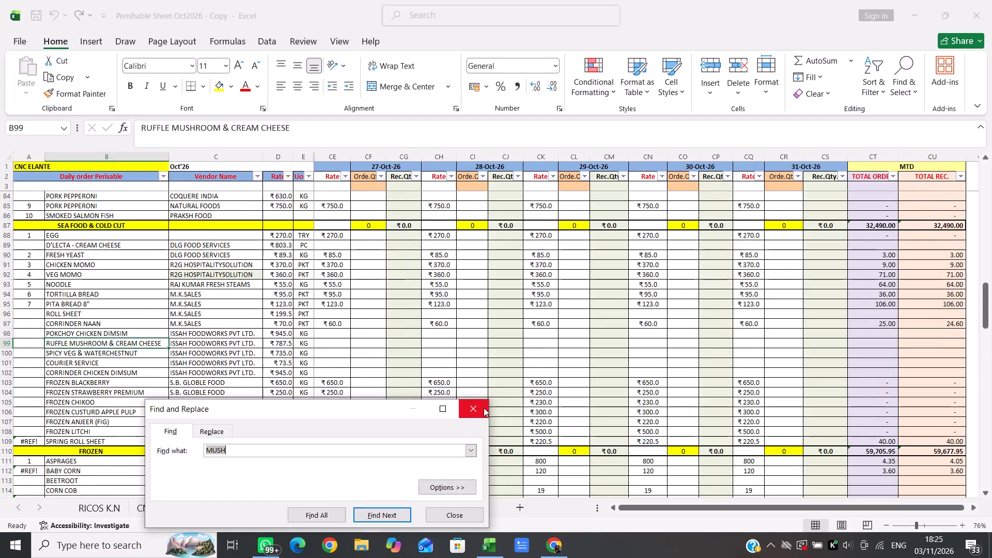
key("Return")
key("Return")
key("Return")
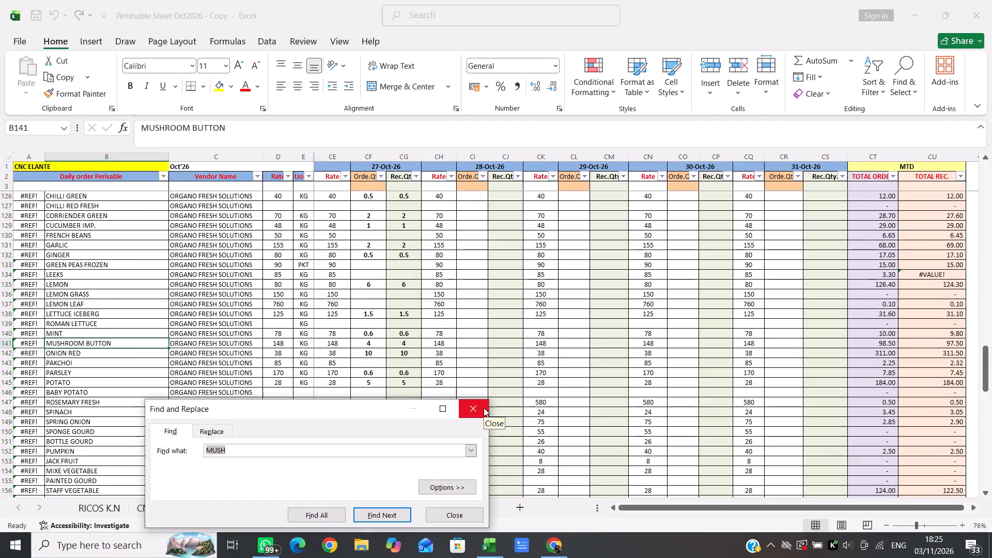
left_click(484, 408)
key("Right")
key("Right")
key("Right")
key("Right")
key("Right")
key("Right")
key("Right")
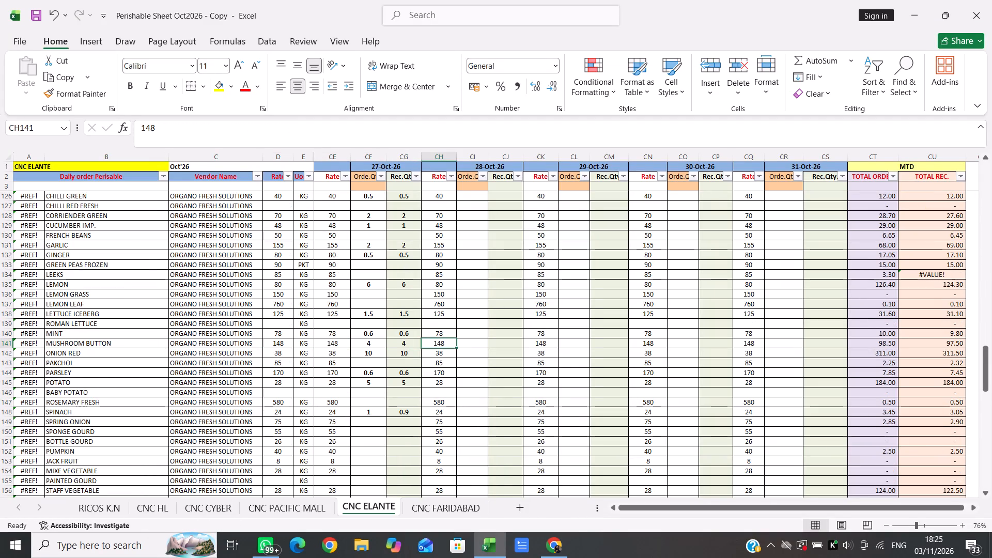
key("Left")
key("Left")
key("6")
key("Right")
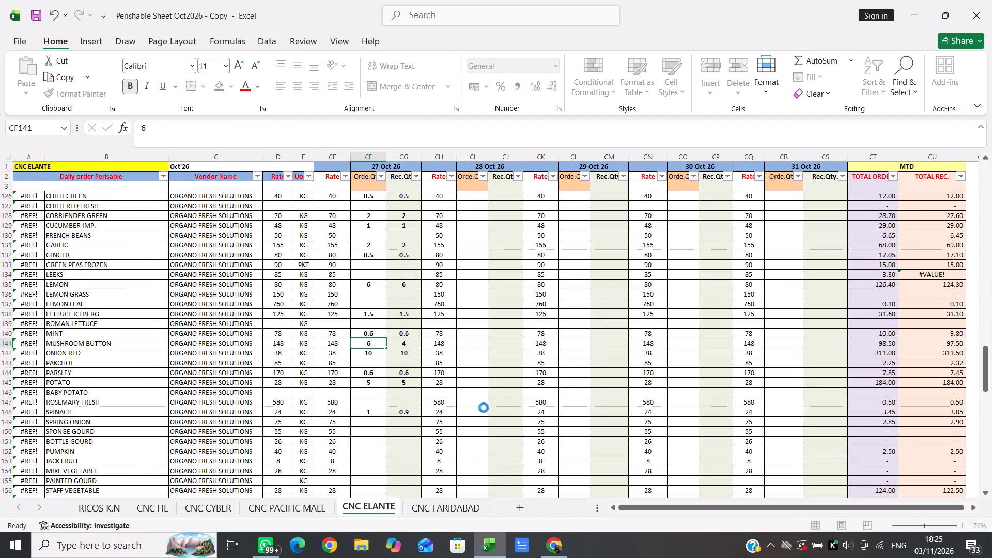
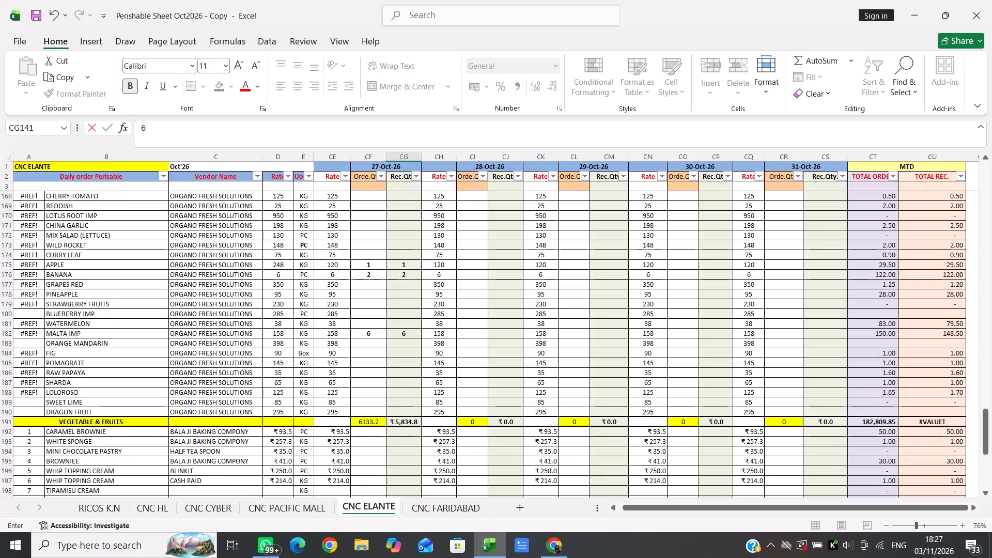
Commit 6 as the 27-Oct-26 received quantity for MUSHROOM BUTTON.
left_click(409, 373)
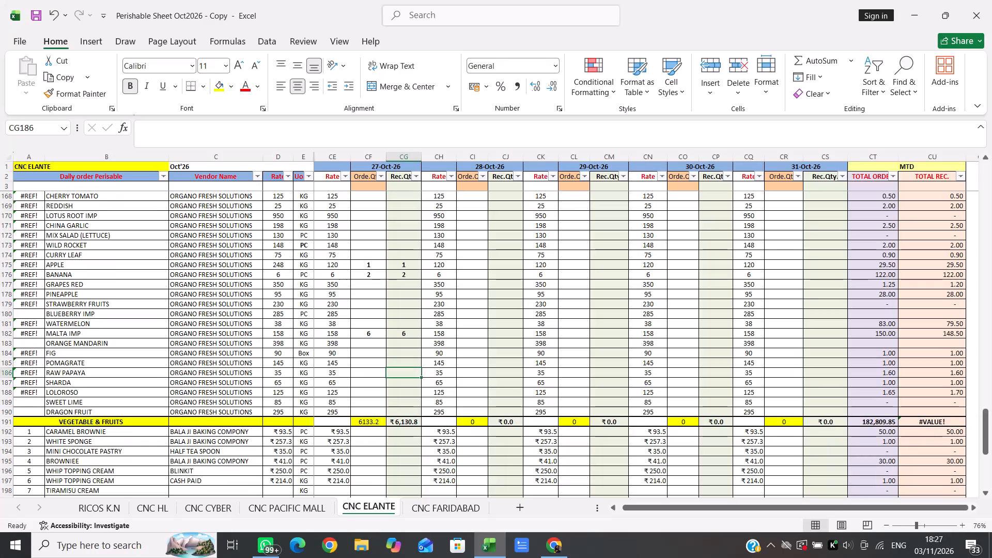
Review the 27-Oct-26 ordered and received quantities across the vegetable and fruit rows, comparing them with the VEGETABLE & FRUITS totals.
scroll(409, 373, "up", 1)
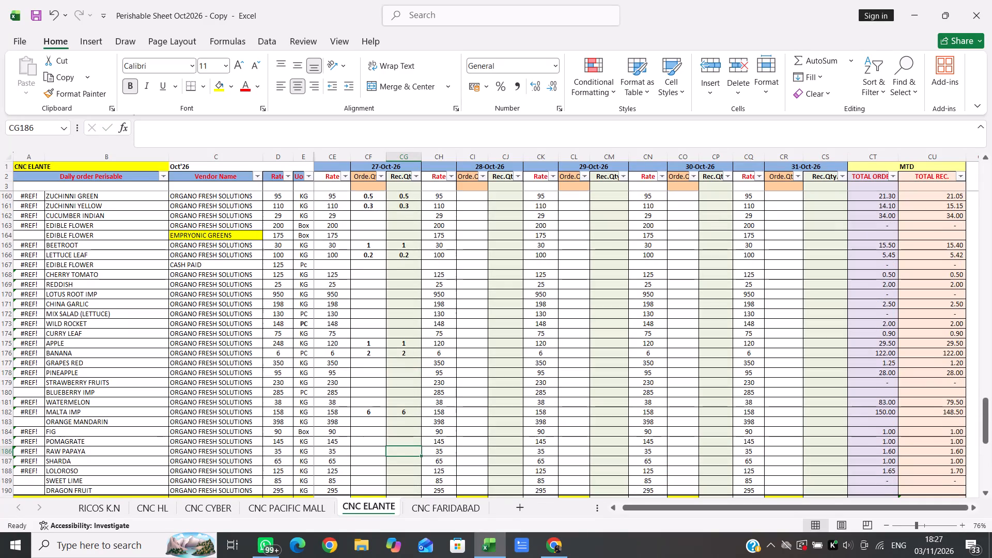
scroll(409, 373, "up", 1)
scroll(409, 373, "down", 1)
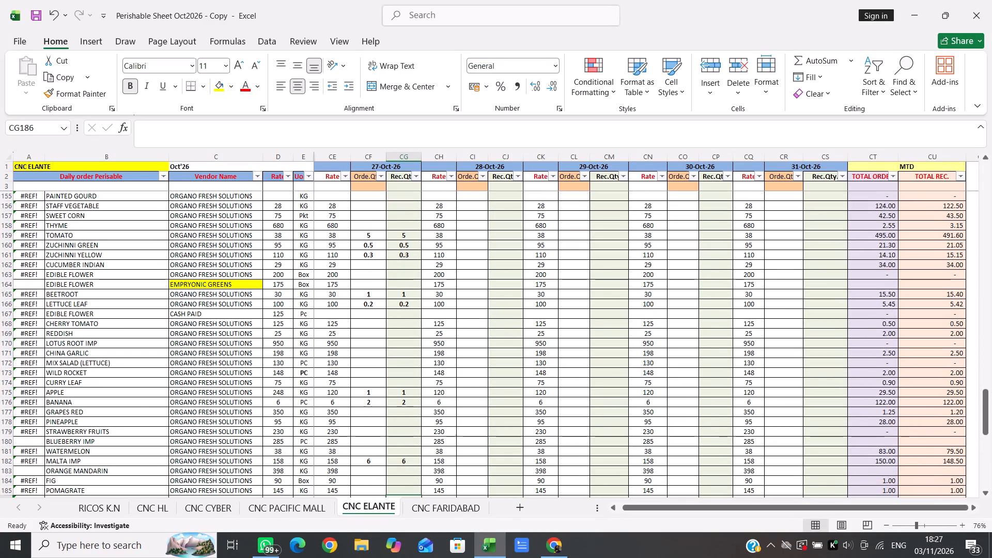
scroll(409, 373, "down", 2)
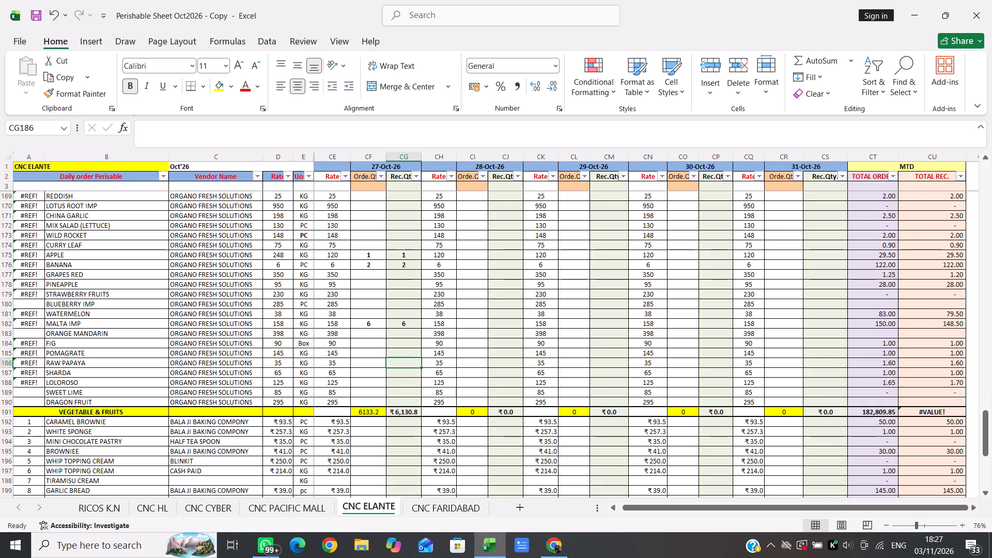
scroll(409, 373, "up", 4)
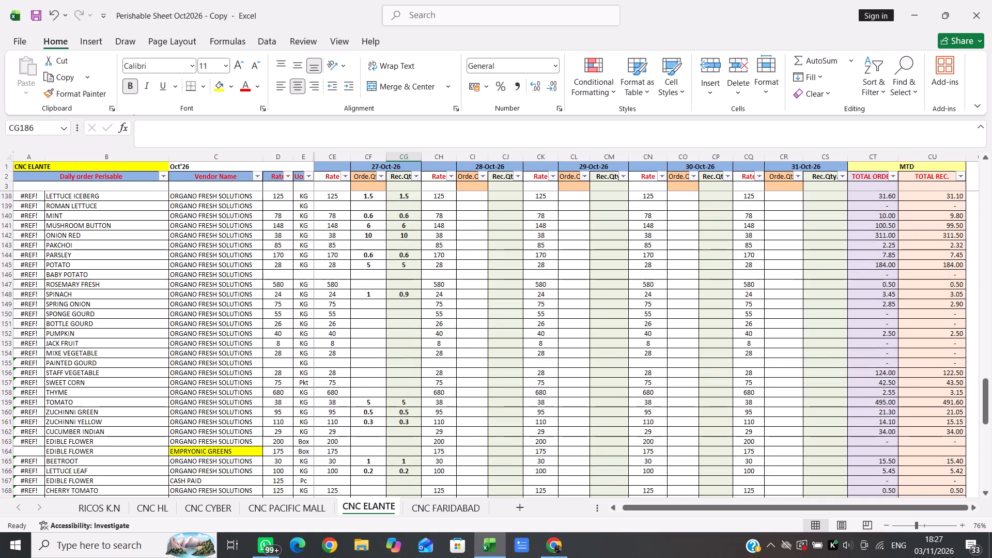
scroll(409, 373, "up", 2)
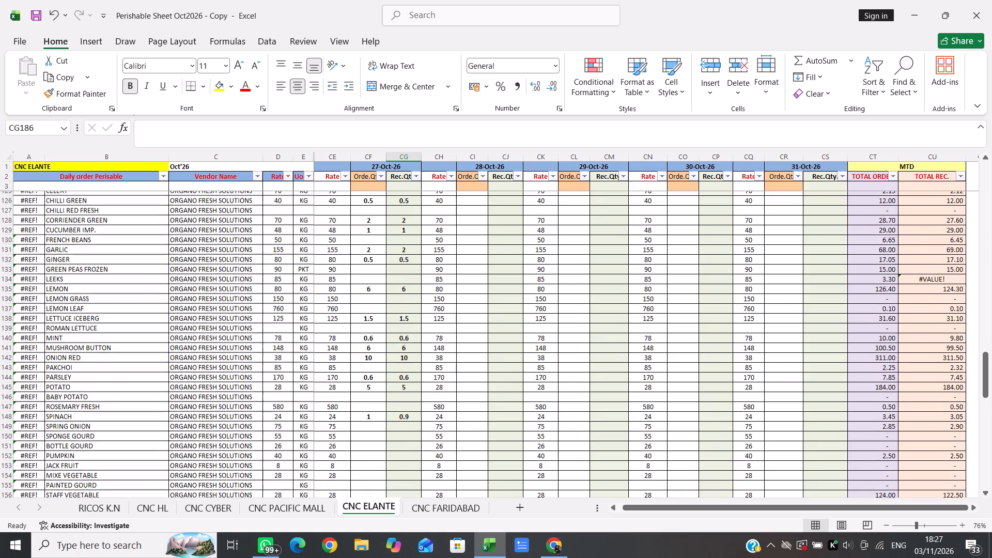
scroll(409, 373, "up", 1)
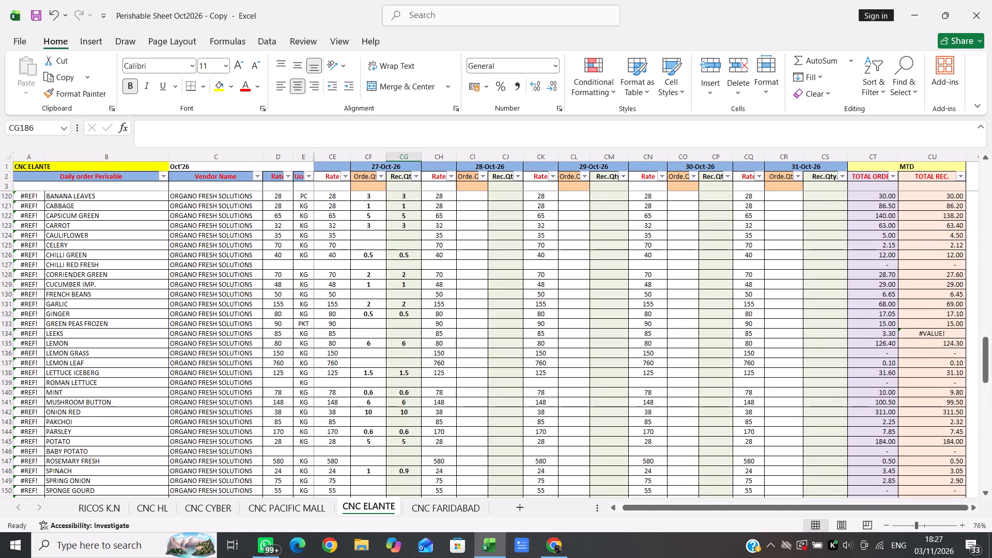
scroll(409, 373, "up", 1)
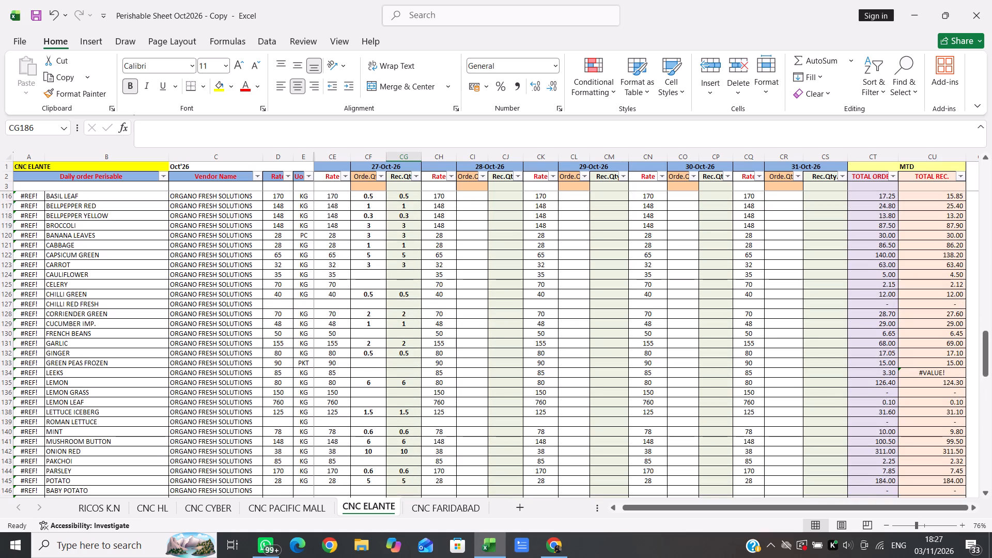
scroll(409, 373, "up", 1)
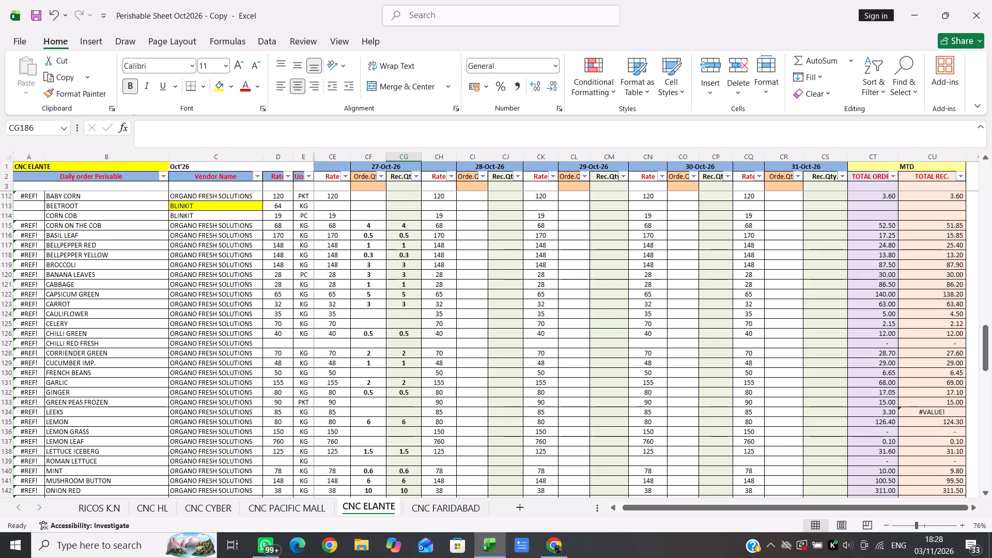
scroll(375, 298, "up", 1)
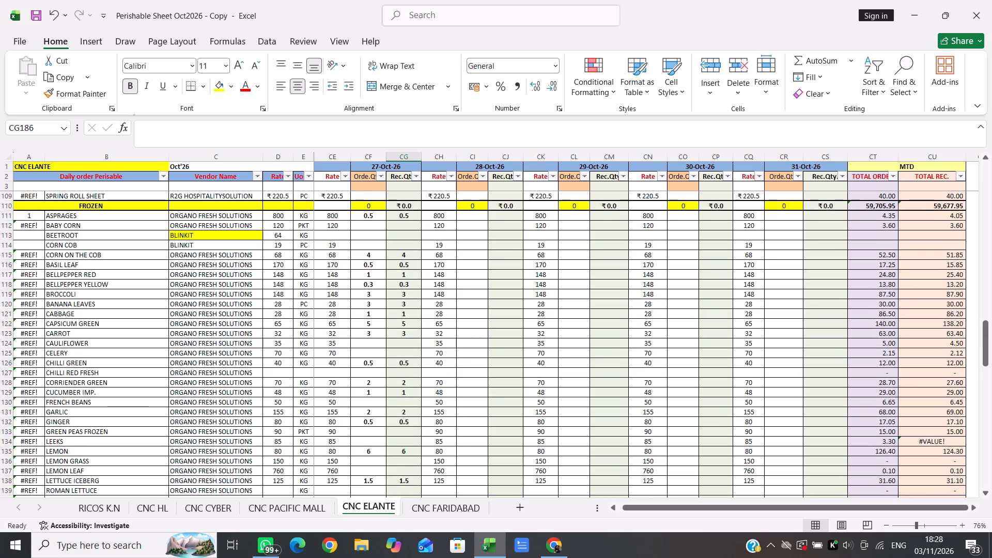
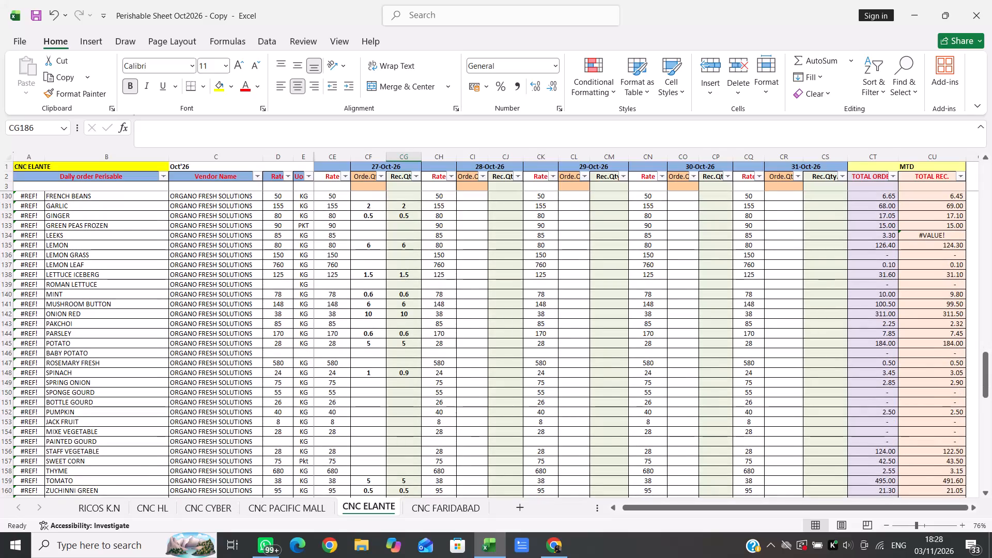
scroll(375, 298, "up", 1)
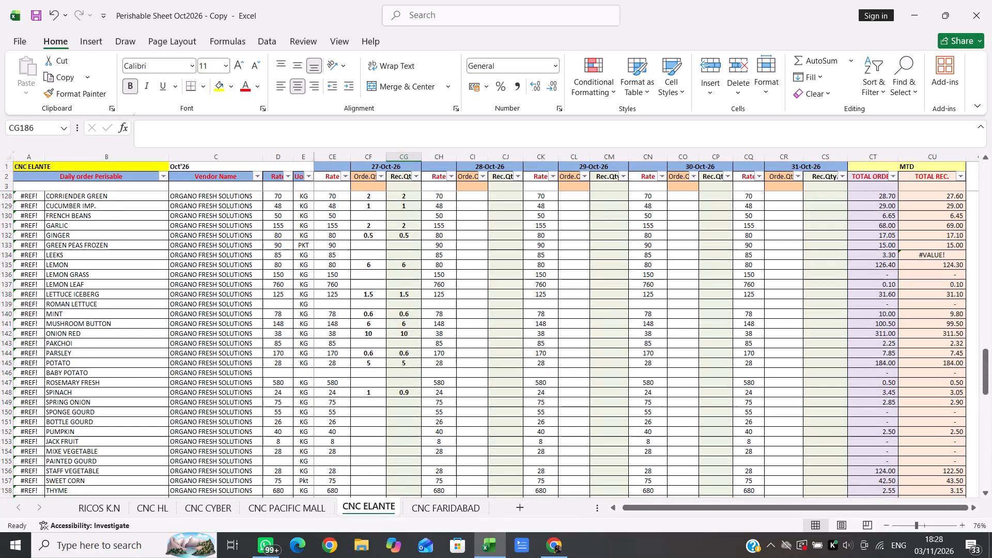
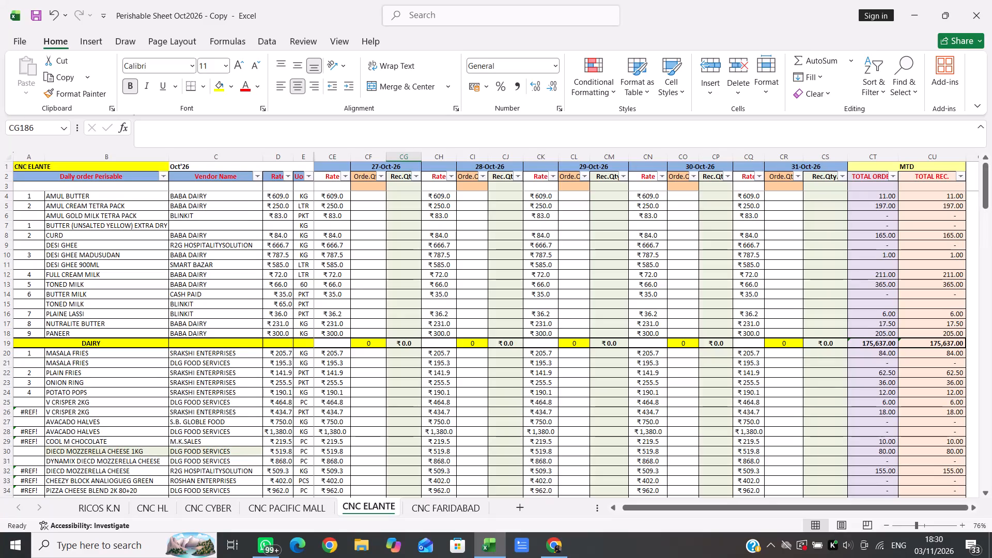
Select the 27-Oct-26 order quantity cell for PLAINE LASSI in the dairy section.
left_click(366, 314)
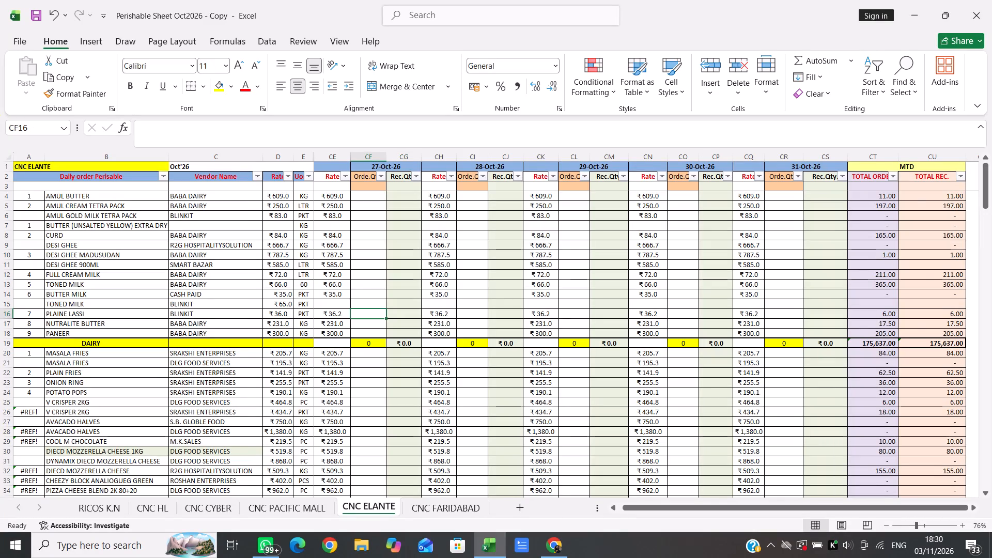
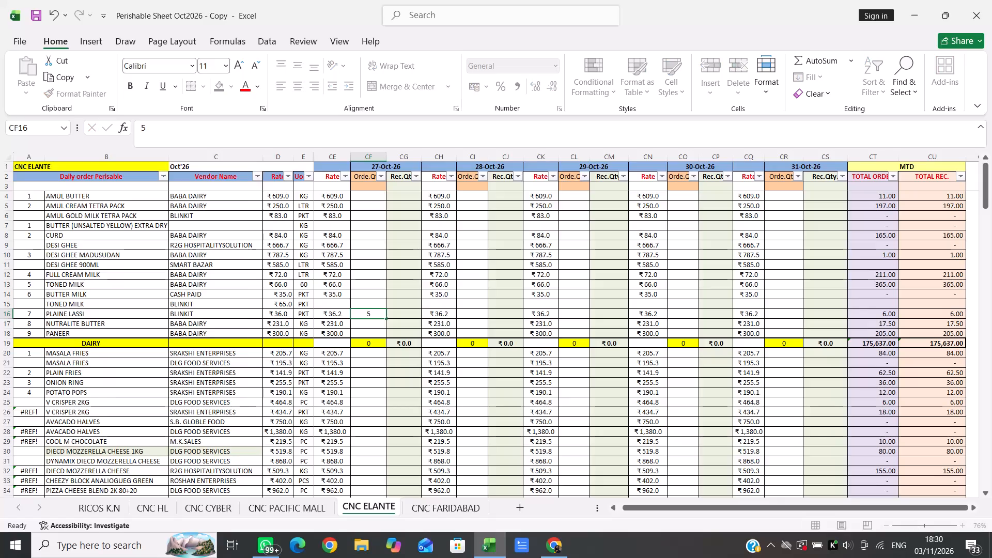
Enter 5 as the 27-Oct-26 received quantity for PLAINE LASSI in the dairy section.
key("5")
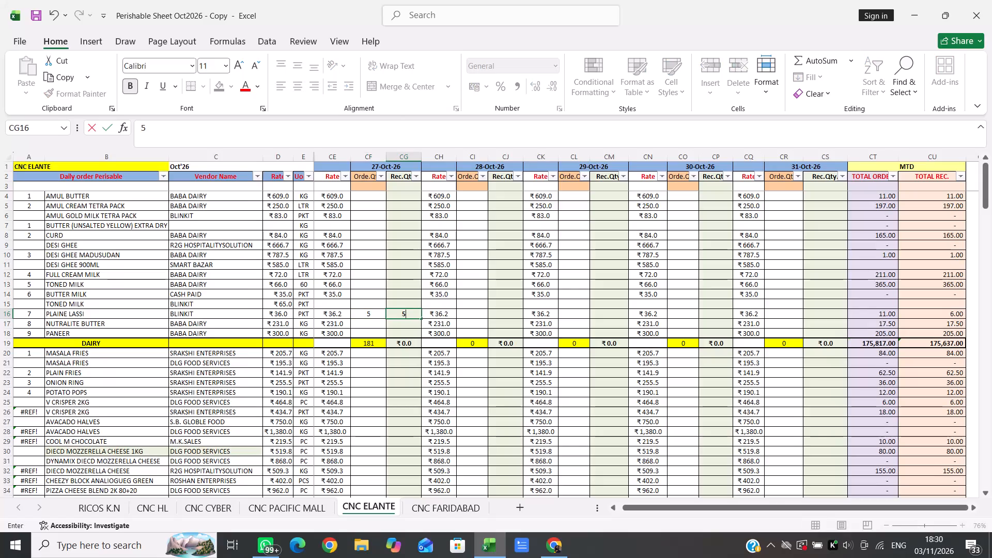
key("Down")
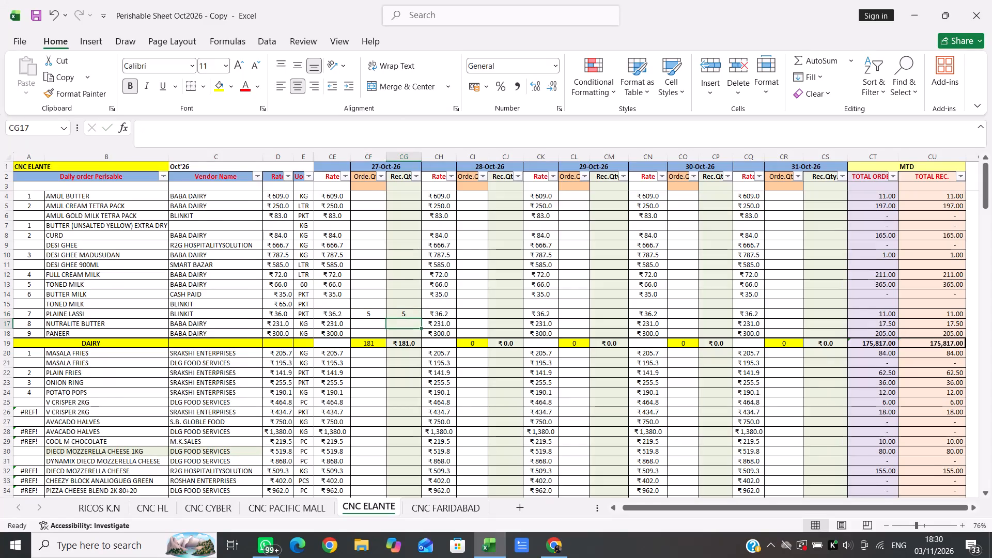
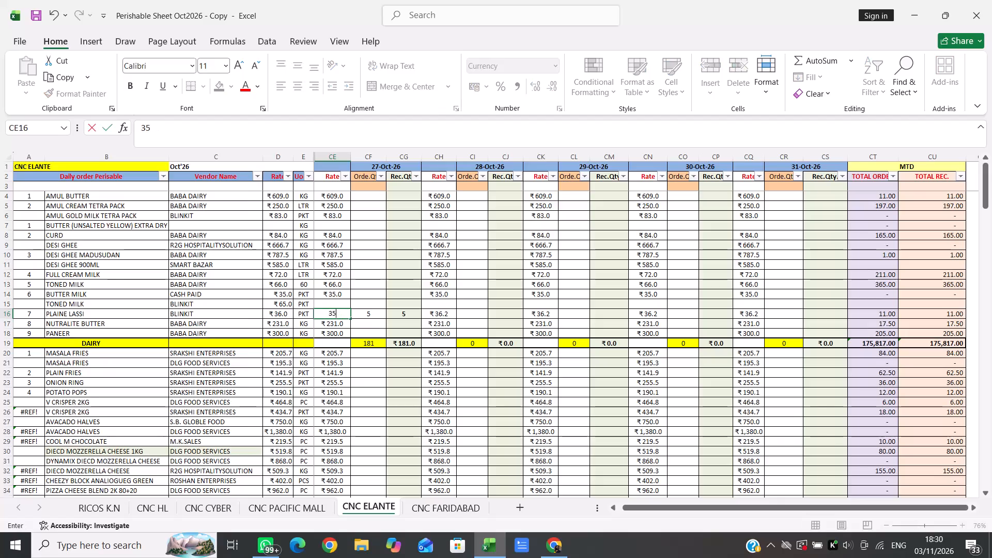
Set the 27-Oct-26 rate for PLAINE LASSI to 35 and its ordered quantity to 35.
key("Right")
type("35")
key("Right")
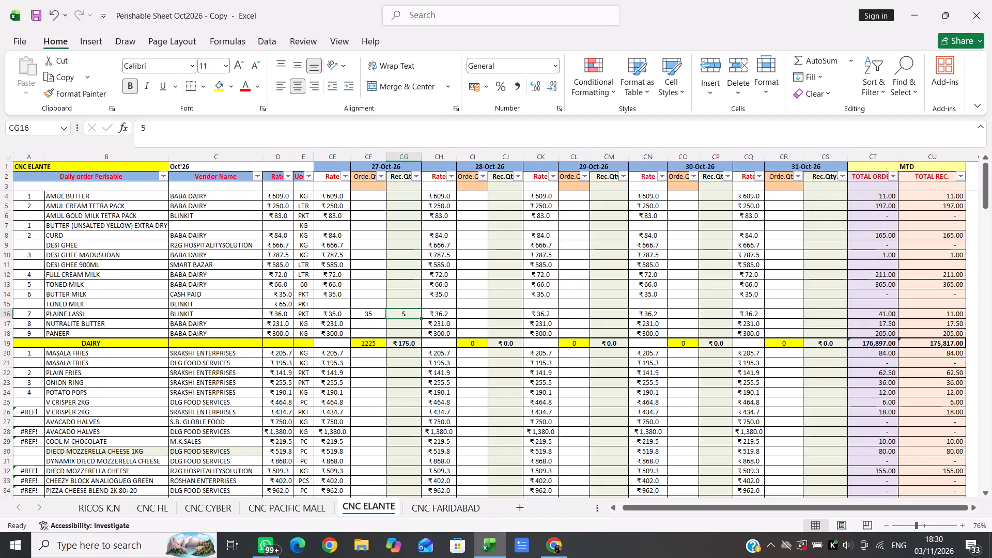
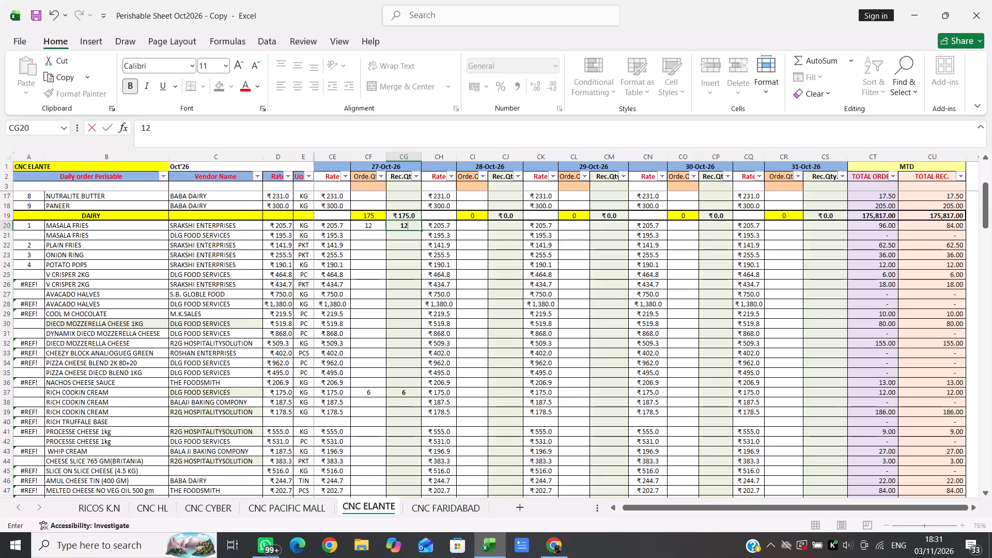
Commit the 27-Oct-26 received quantity of 12 for SRAKSHI ENTERPRISES' MASALA FRIES by moving to that vendor's V CRISPER 2KG ordered quantity.
left_click(375, 286)
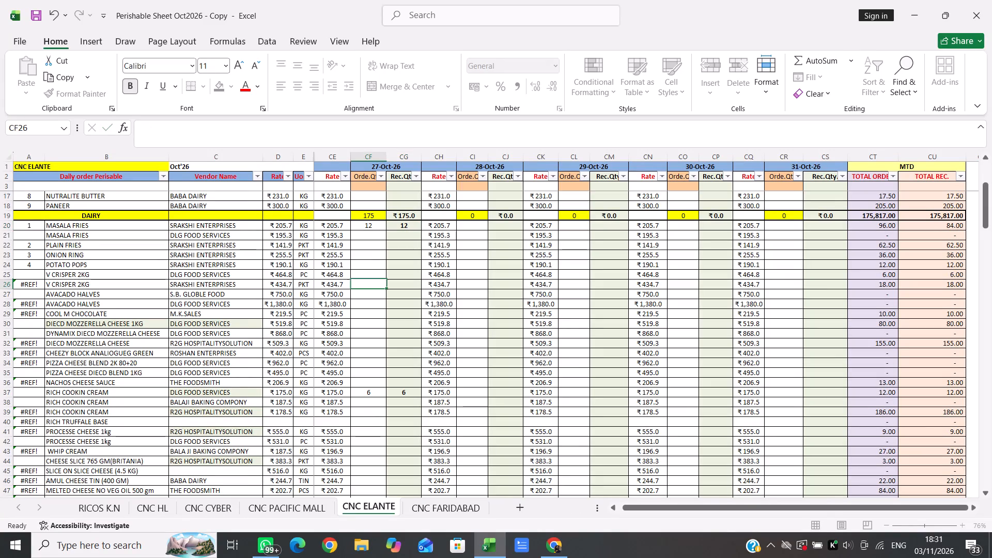
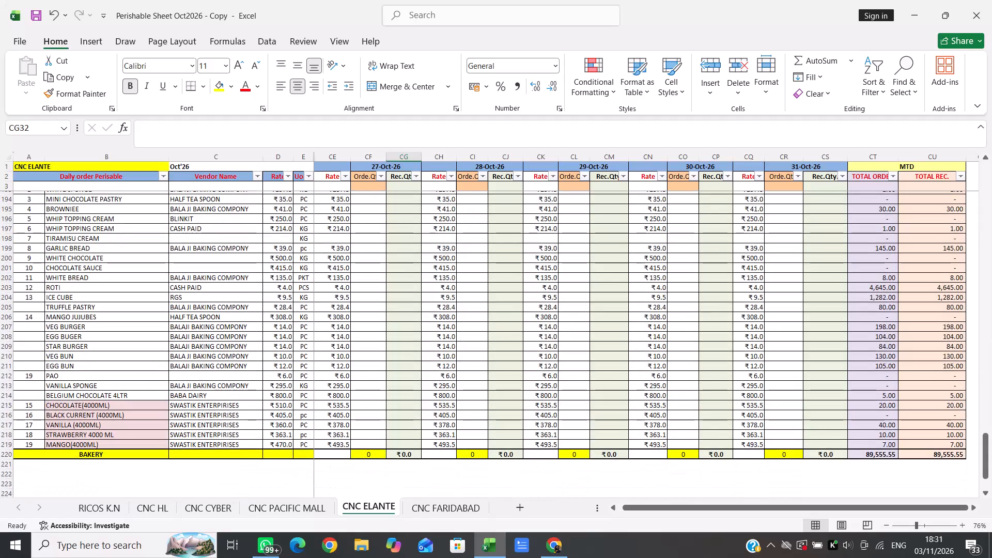
Enter 40 as the 27-Oct-26 ordered quantity for RGS's ICE CUBE.
left_click(370, 295)
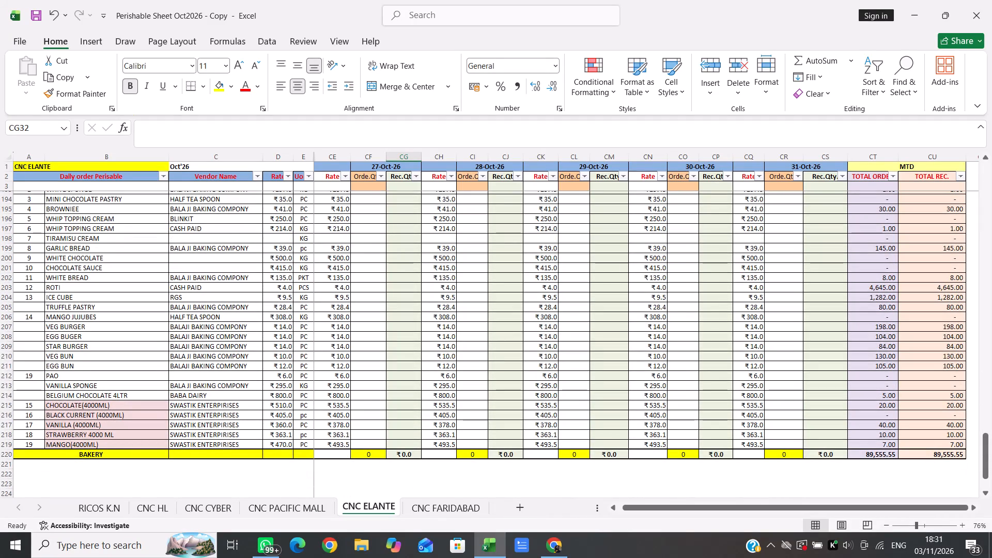
left_click(370, 298)
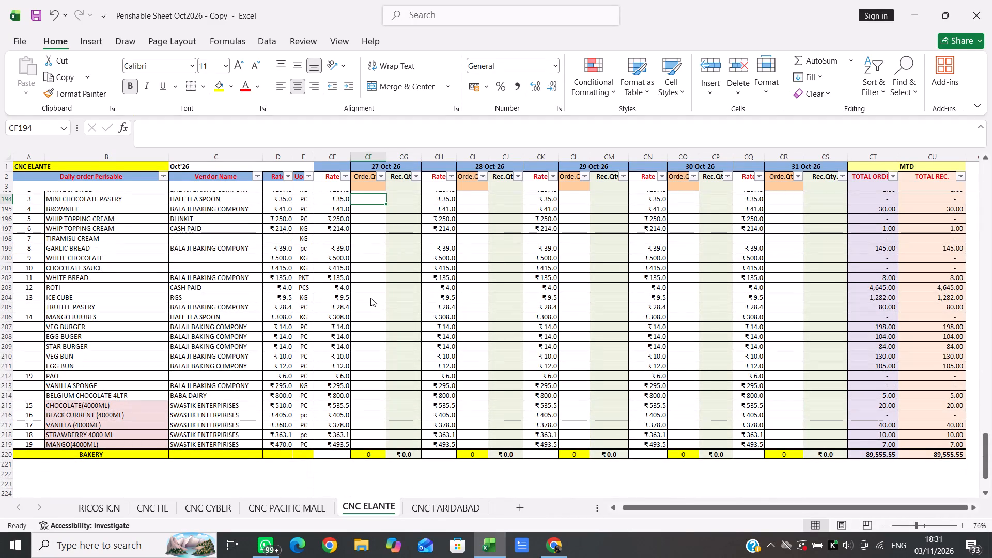
left_click(370, 298)
key("Down")
key("Down")
key("Down")
key("Down")
key("Down")
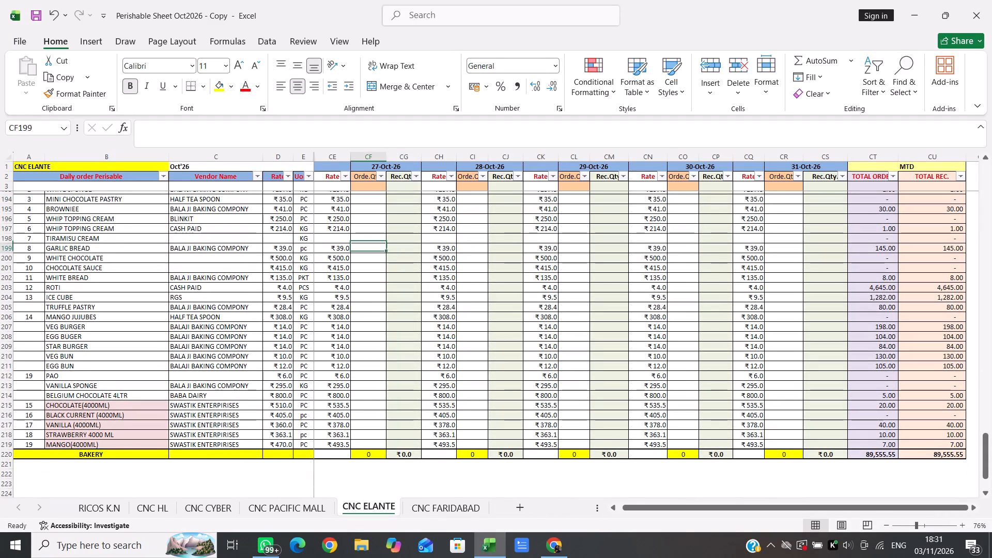
key("Down")
key("Down")
key("Down")
key("Down")
key("Down")
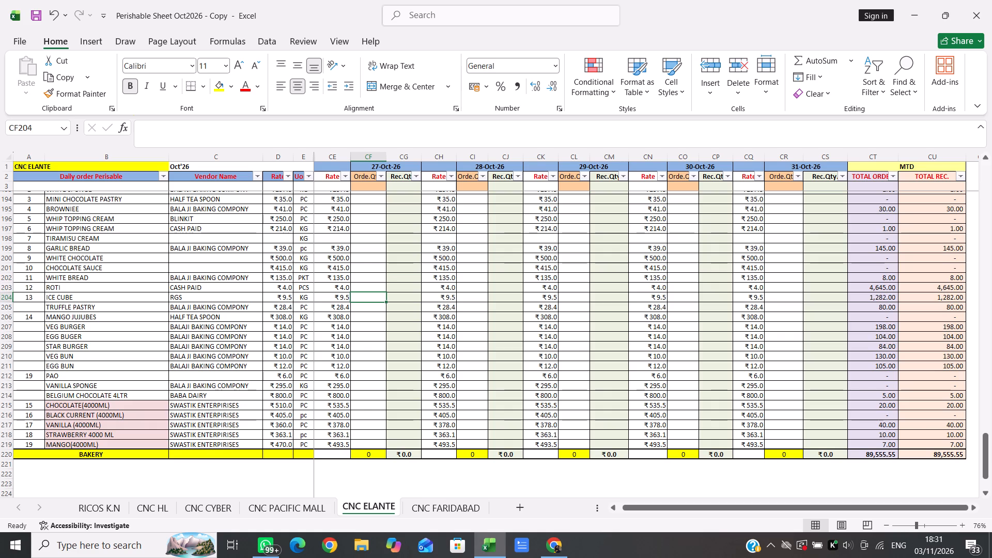
type("40")
key("Right")
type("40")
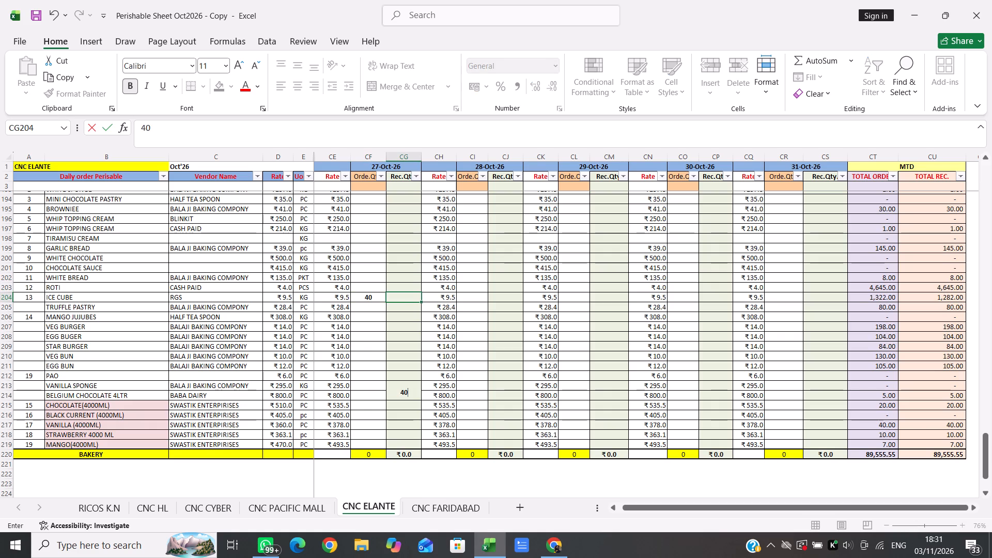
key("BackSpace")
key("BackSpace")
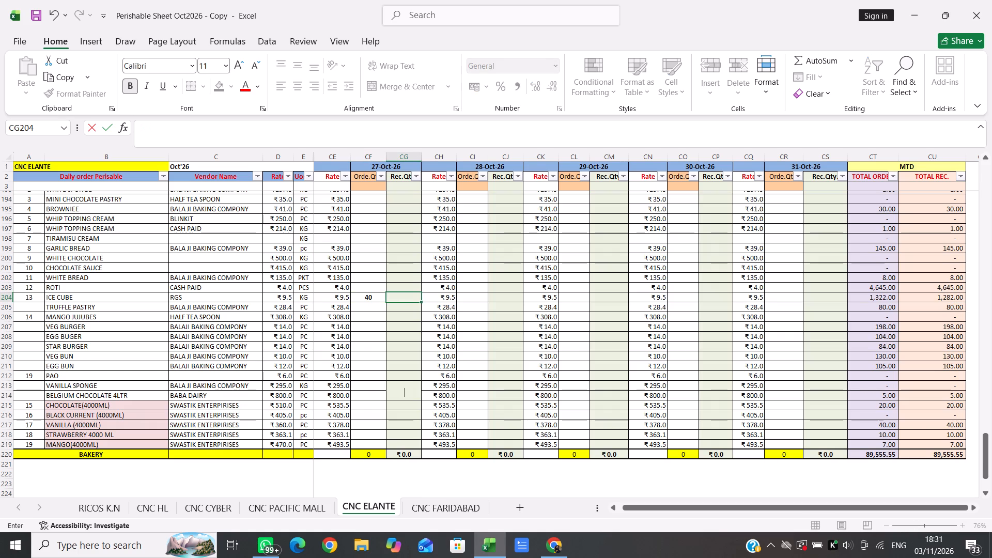
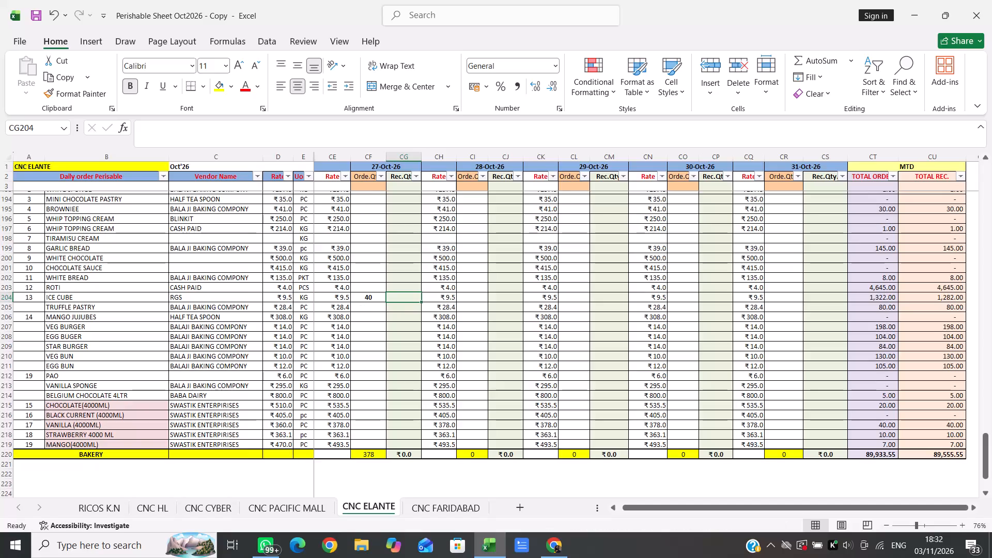
Save the perishable sheet workbook.
scroll(361, 311, "up", 1)
key("ctrl+s")
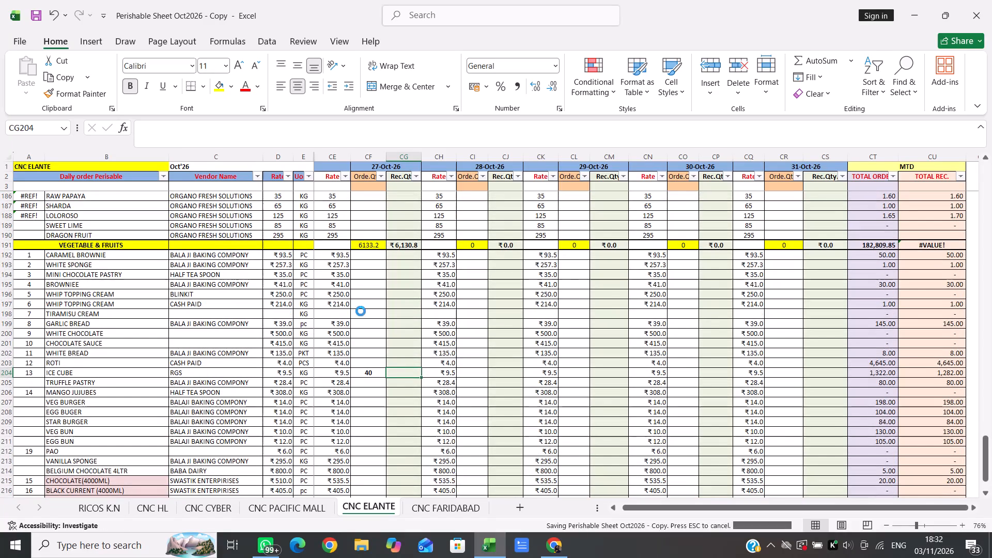
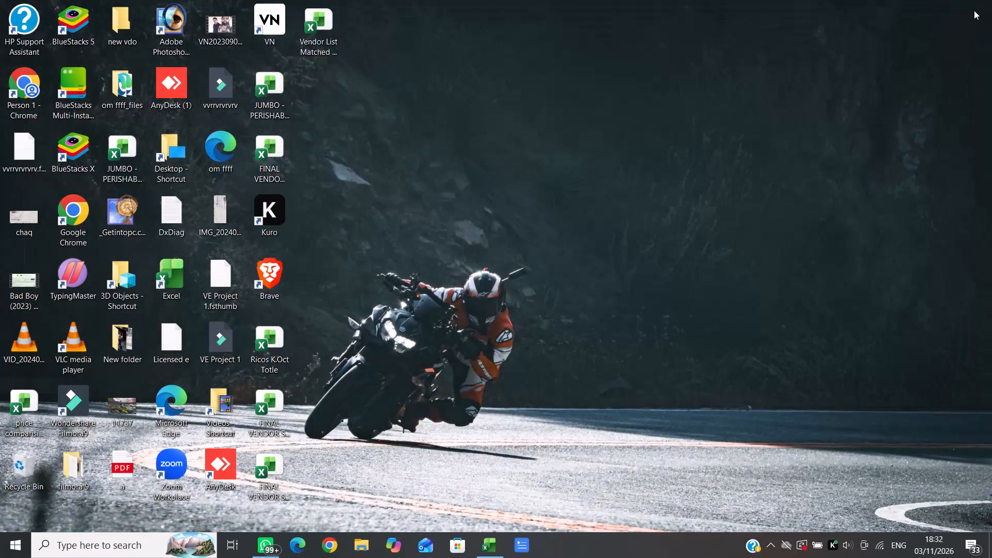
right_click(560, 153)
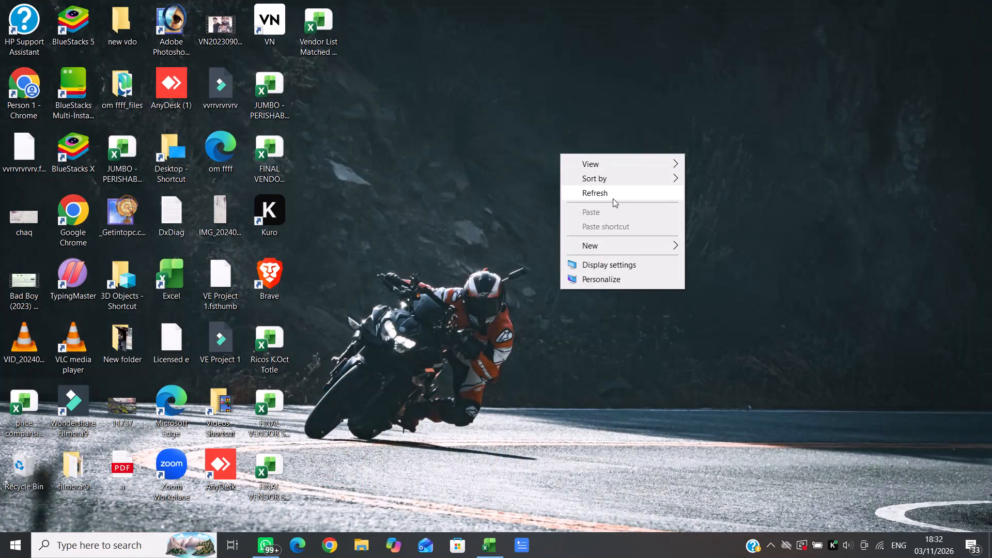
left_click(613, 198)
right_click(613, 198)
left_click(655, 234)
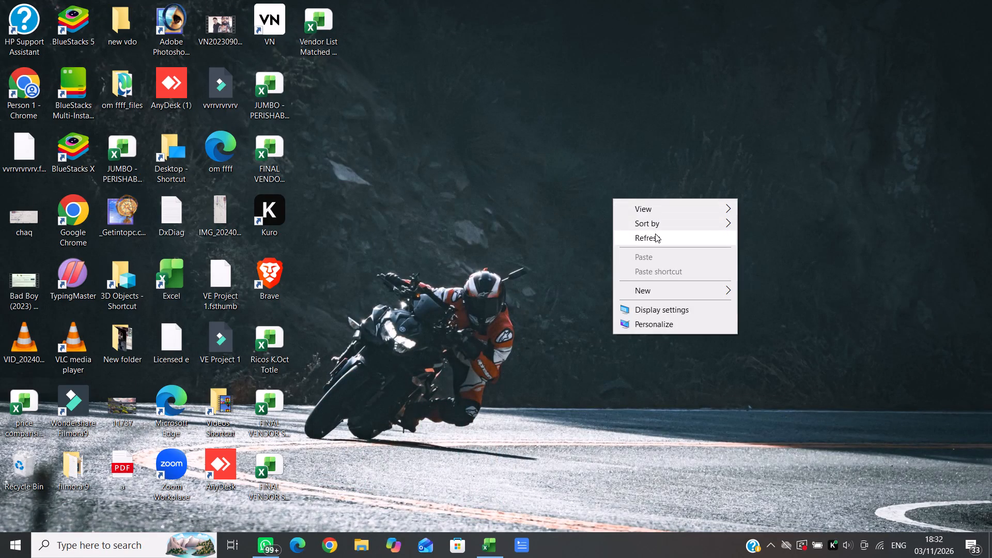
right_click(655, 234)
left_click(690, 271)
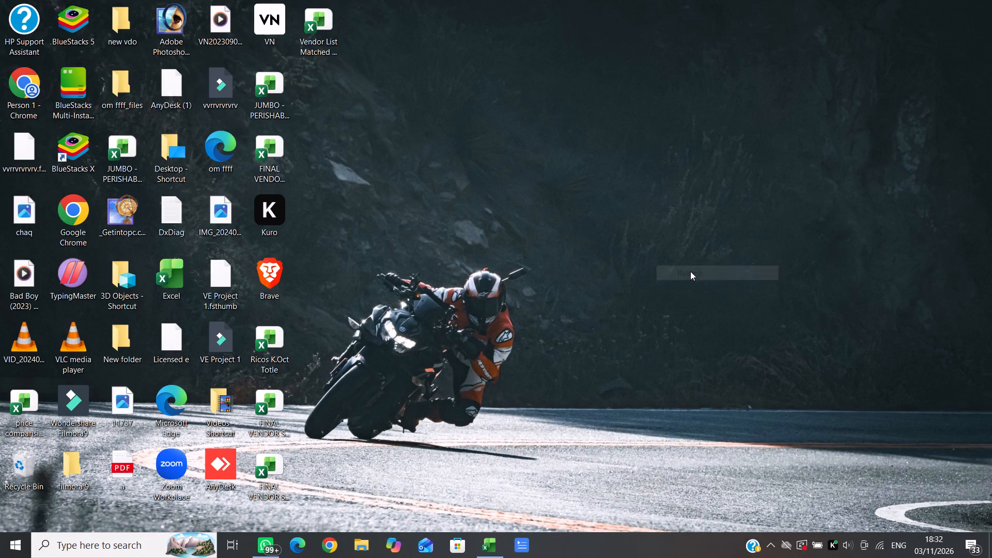
Switch back to the Perishable Sheet Oct2026 - Copy workbook in Excel.
left_click(480, 537)
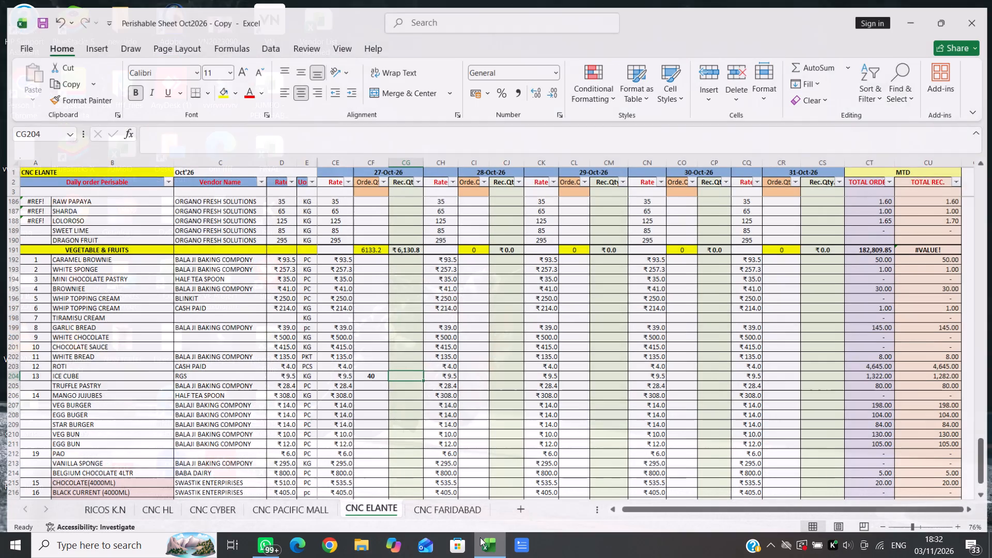
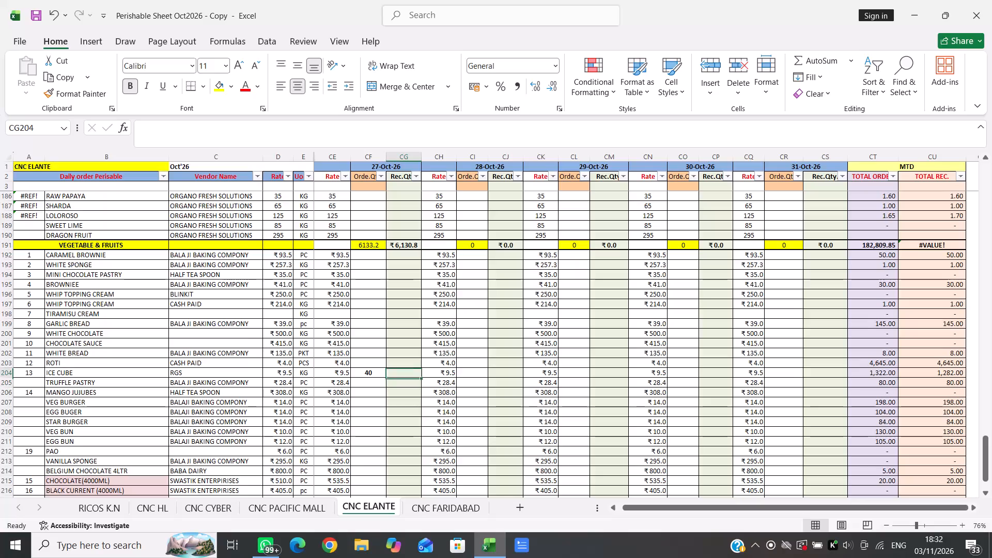
Enter 40 as the 27-Oct-26 received quantity for ICE CUBE.
type("40")
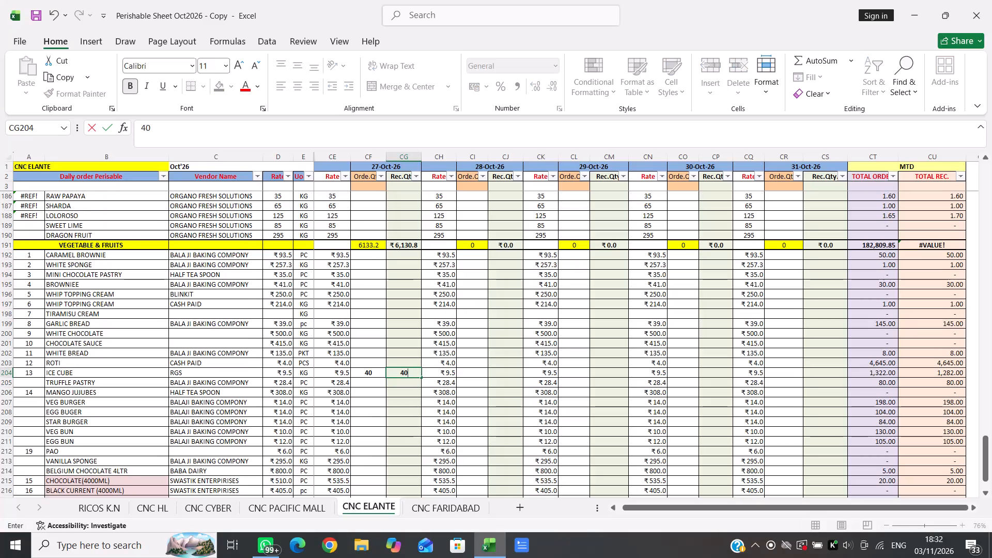
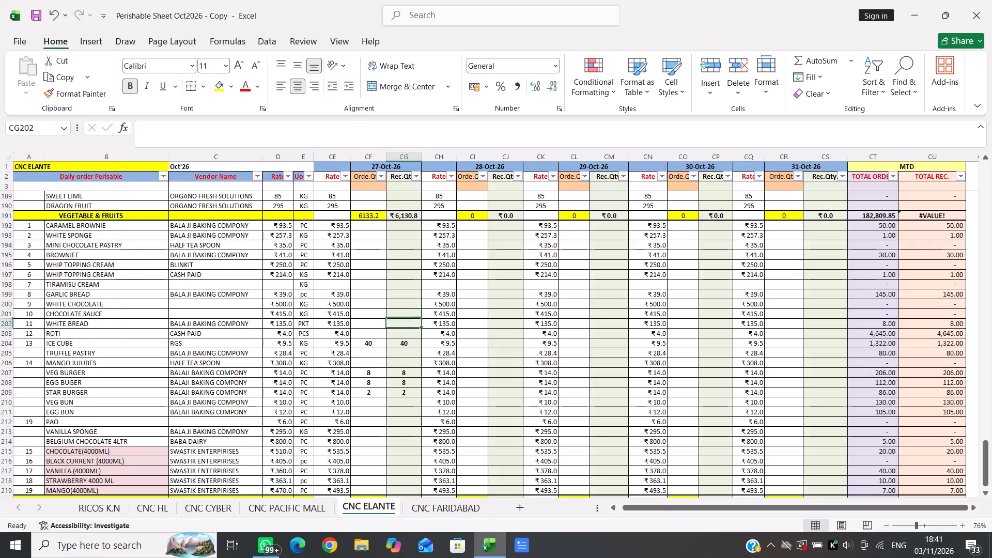
Enter 8 as the 27-Oct-26 received quantity for GARLIC BREAD.
key("Down")
key("Up")
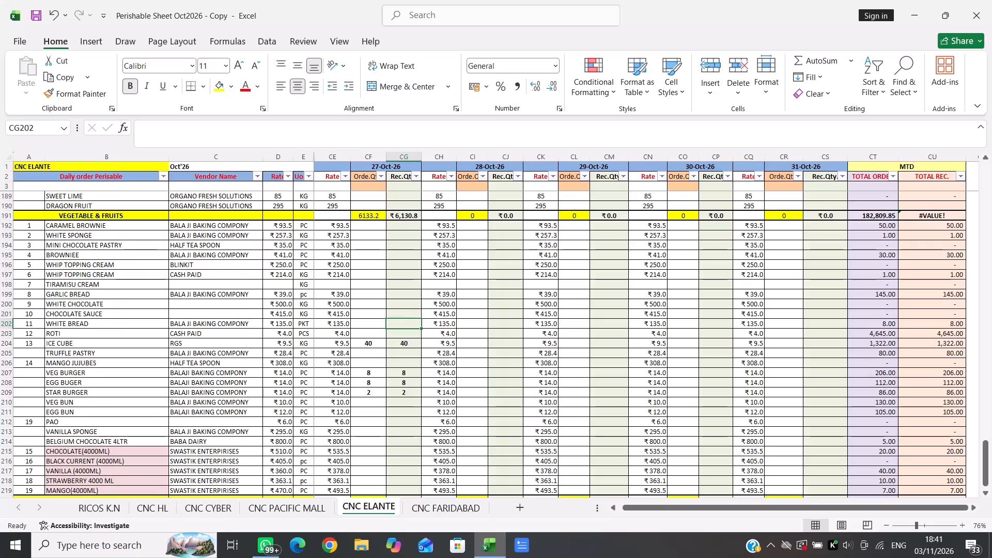
key("Up")
key("Up")
key("Up")
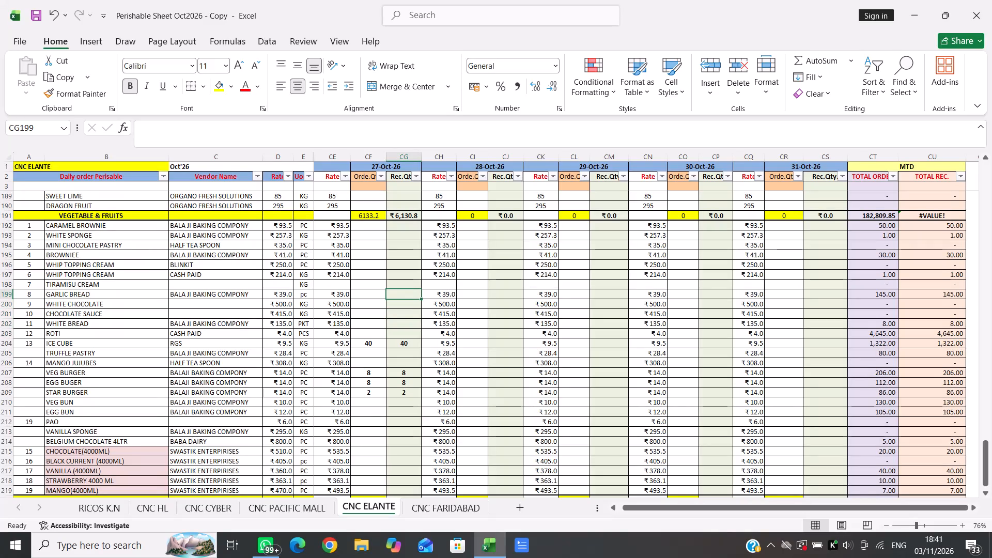
key("8")
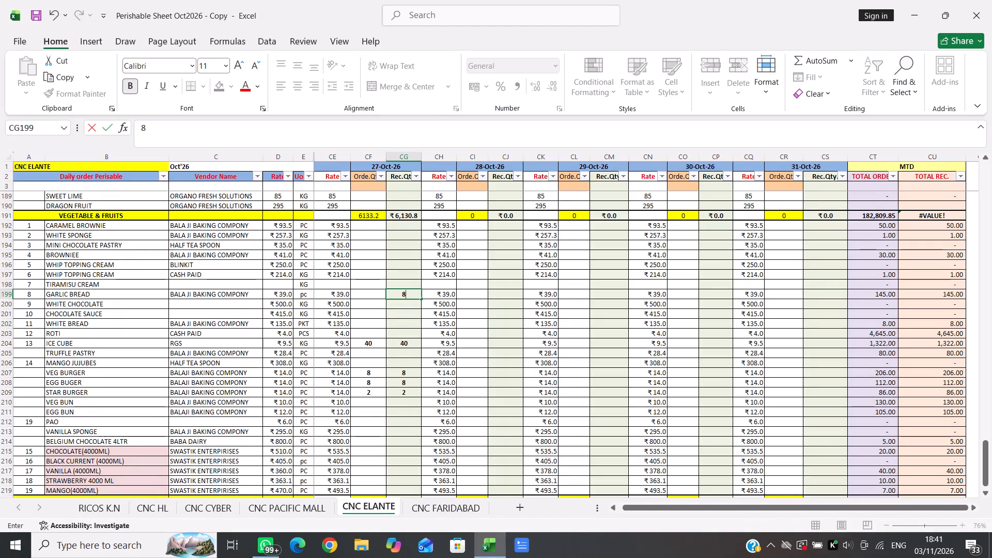
key("Left")
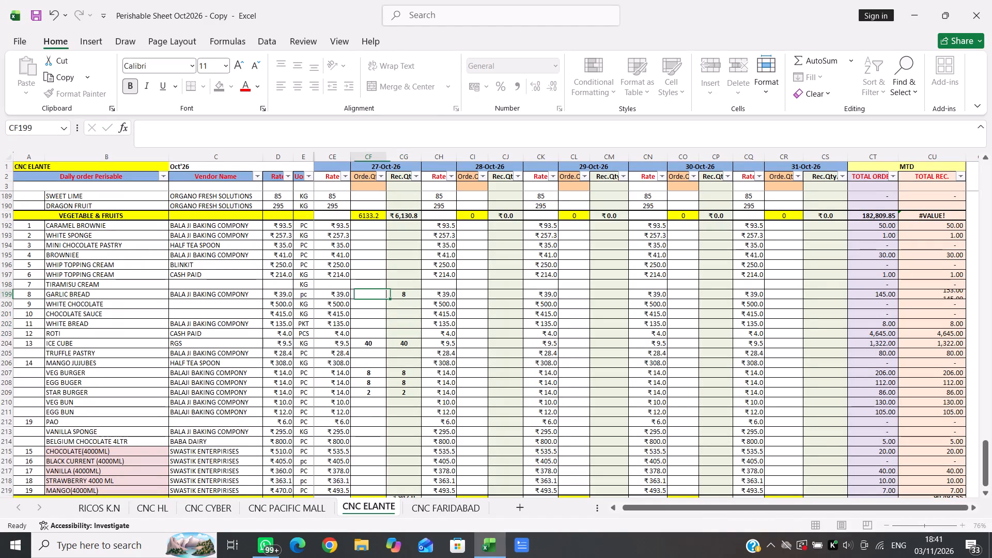
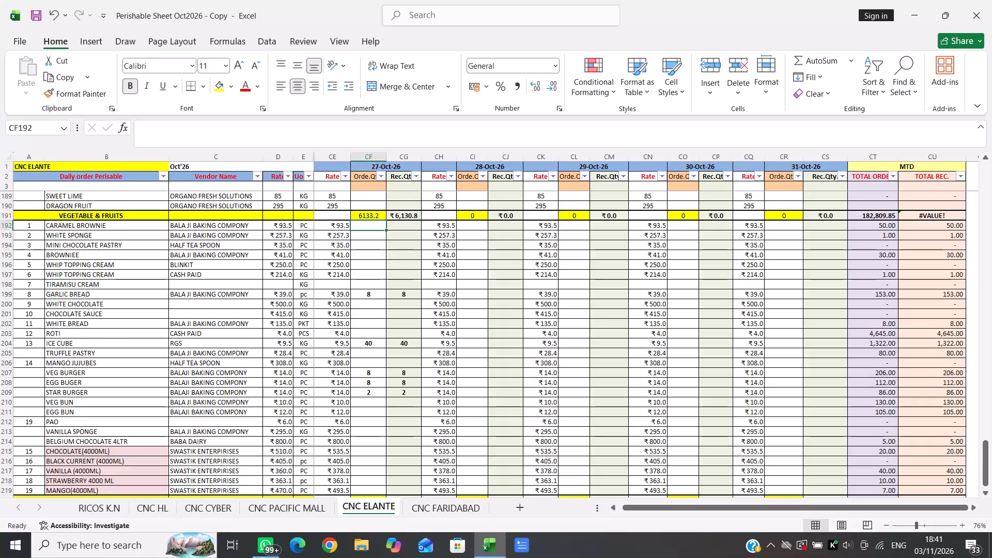
Check the 27-Oct-26 ordered quantities in the bakery section from CARAMEL BROWNIE through ICE CUBE.
key("Up")
key("Down")
key("Down")
key("Down")
key("Down")
key("Down")
key("Down")
key("Down")
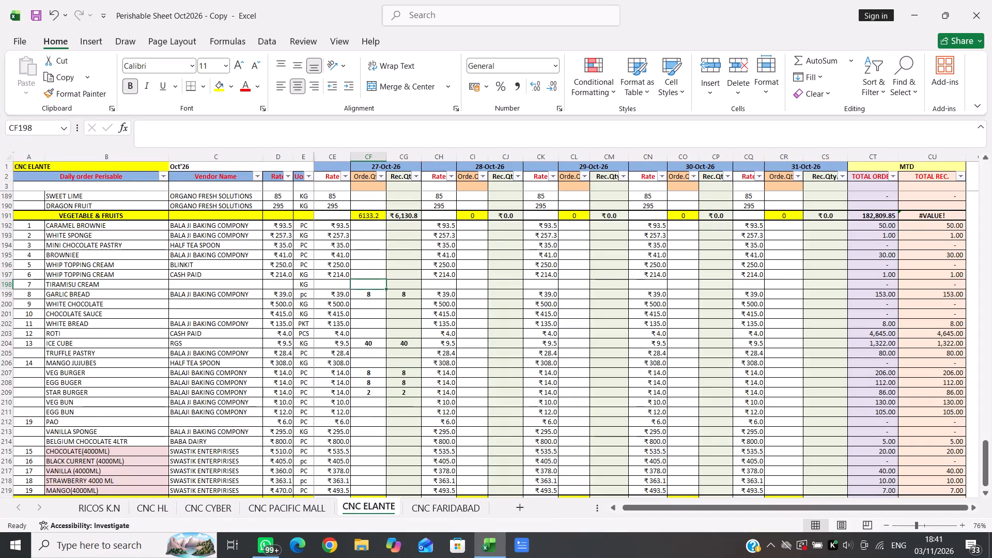
key("Down")
key("Down")
key("Down")
key("Down")
key("Down")
key("Down")
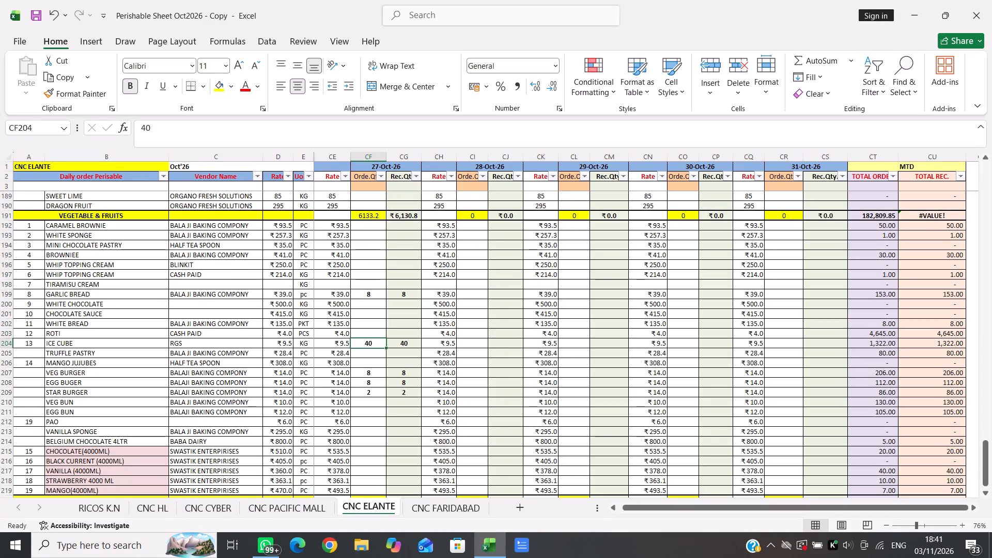
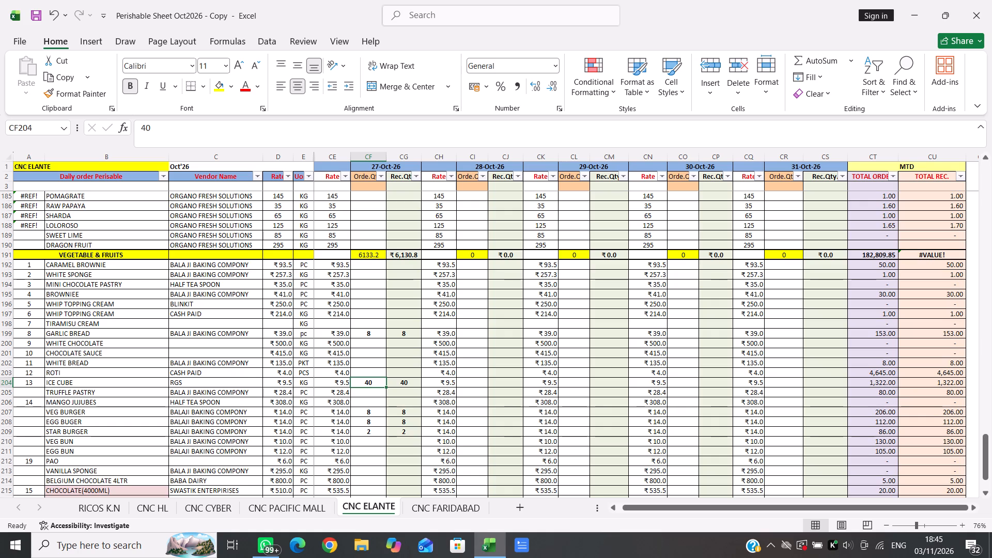
Check the 27-Oct-26 received quantity for WHITE BREAD in the bakery section.
left_click(388, 363)
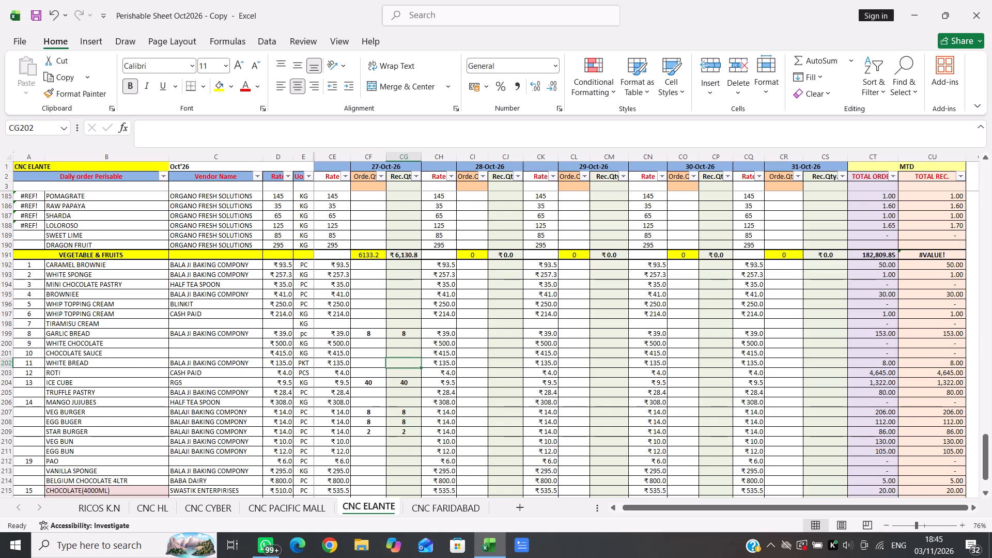
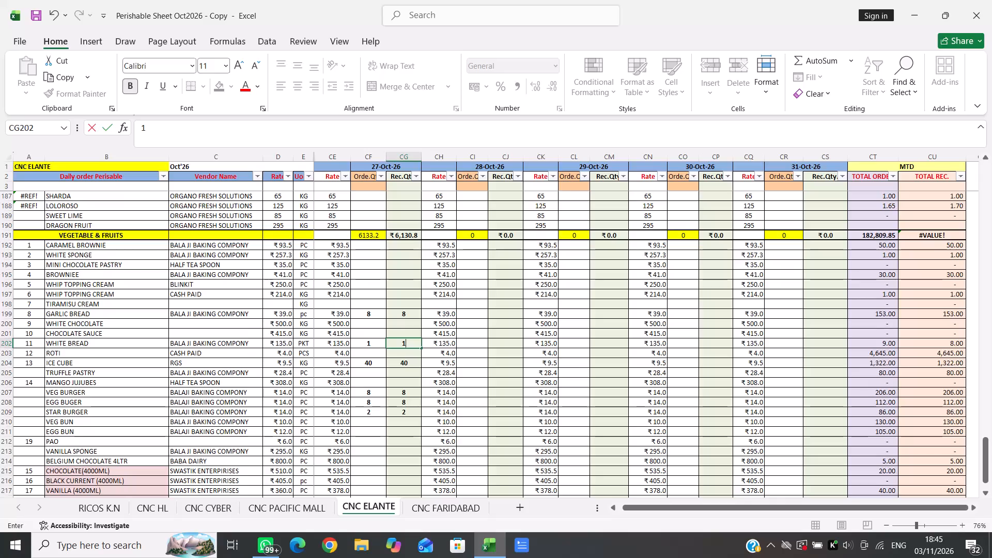
Enter 10 as the 27-Oct-26 ordered quantity for VEG BUN in the bakery section.
left_click(368, 425)
type("10")
key("Right")
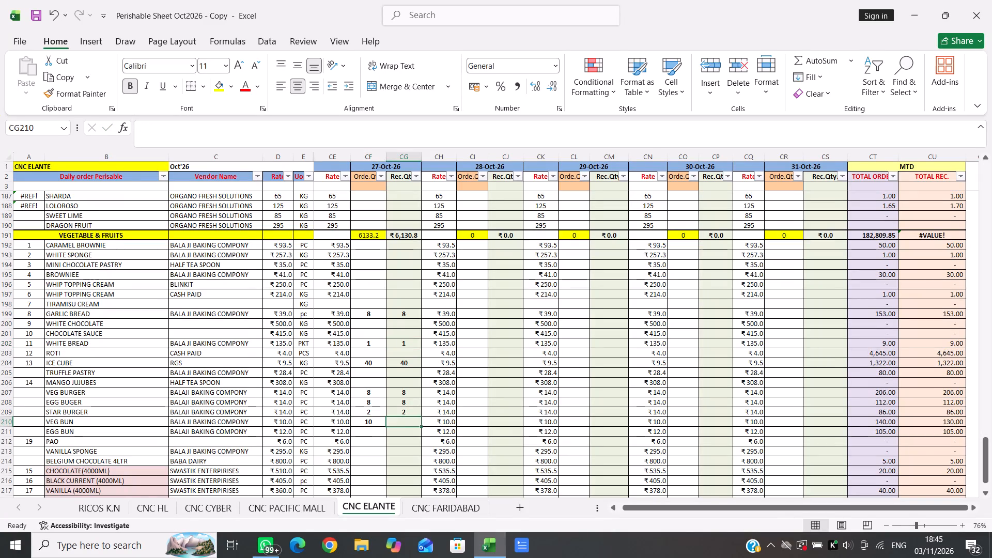
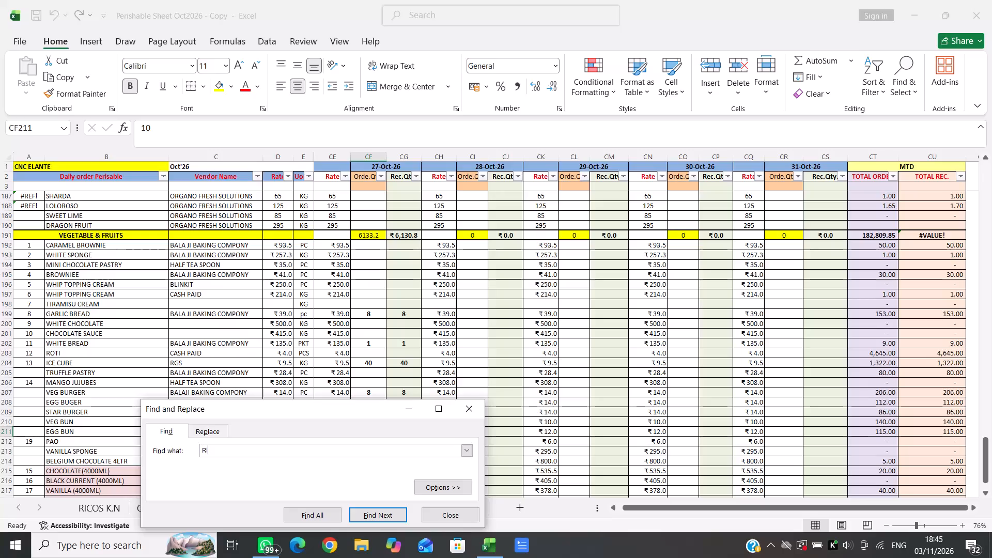
Search the CNC ELANTE sheet for the item RICH and close the search.
key("Return")
left_click(476, 407)
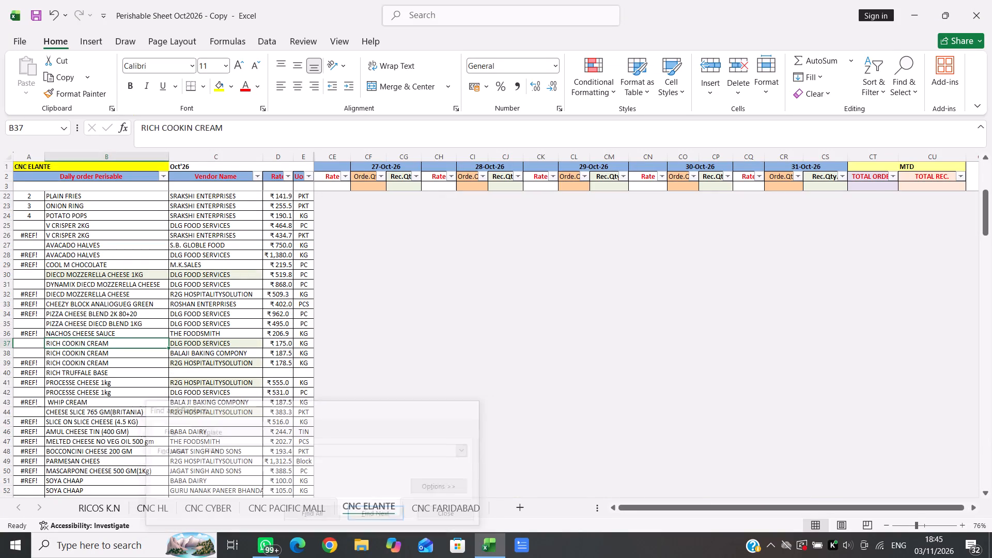
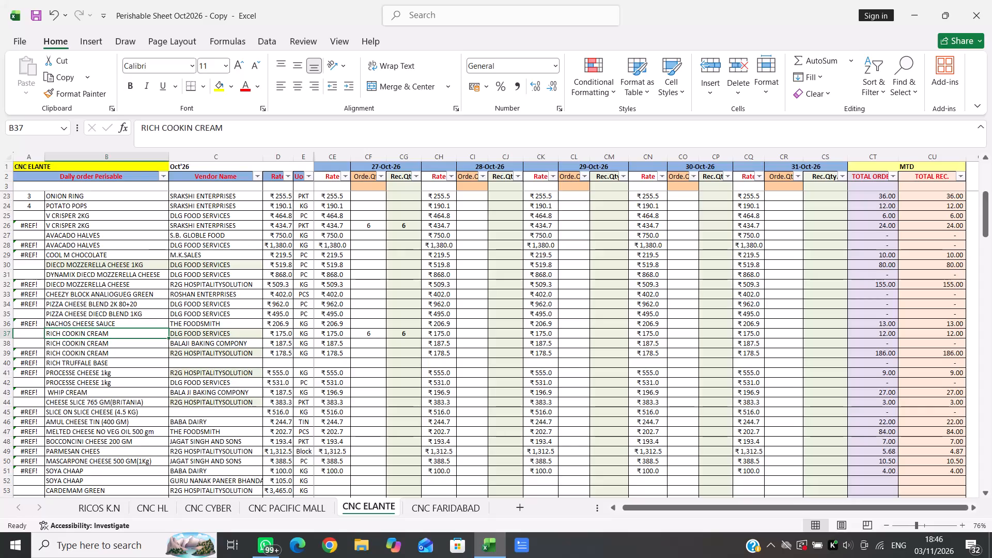
Go to the R2G HOSPITALITYSOLUTION row of RICH COOKIN CREAM and move along it to the rate cell beside the 27-Oct-26 quantities.
left_click(153, 353)
key("Right")
key("Right")
key("Right")
key("Right")
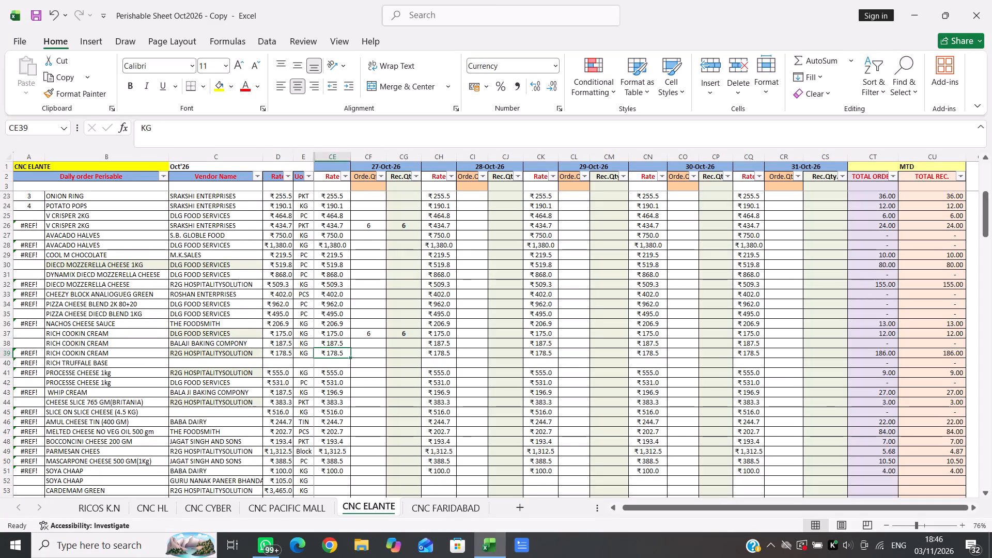
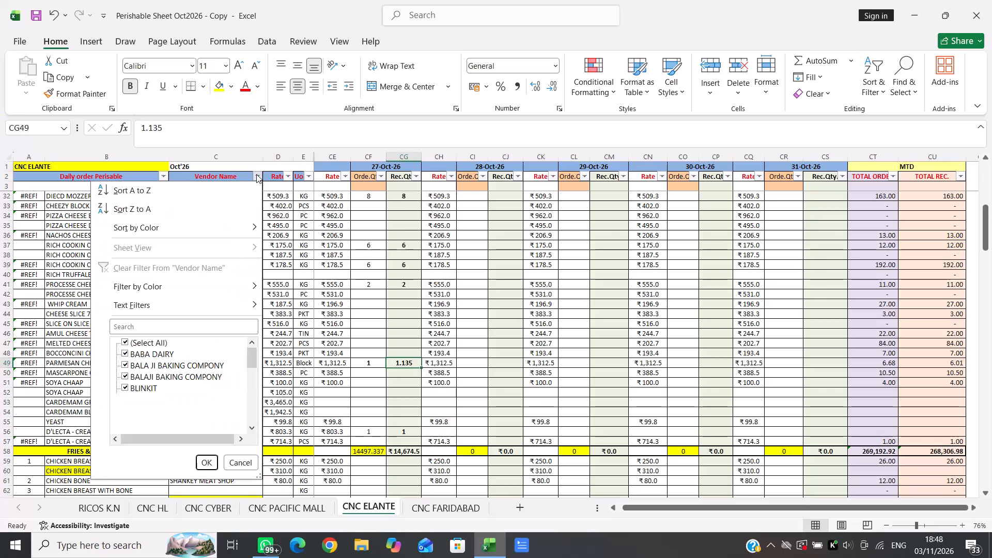
Filter the Vendor Name column of the CNC ELANTE sheet to the vendors matching BABA.
left_click(164, 328)
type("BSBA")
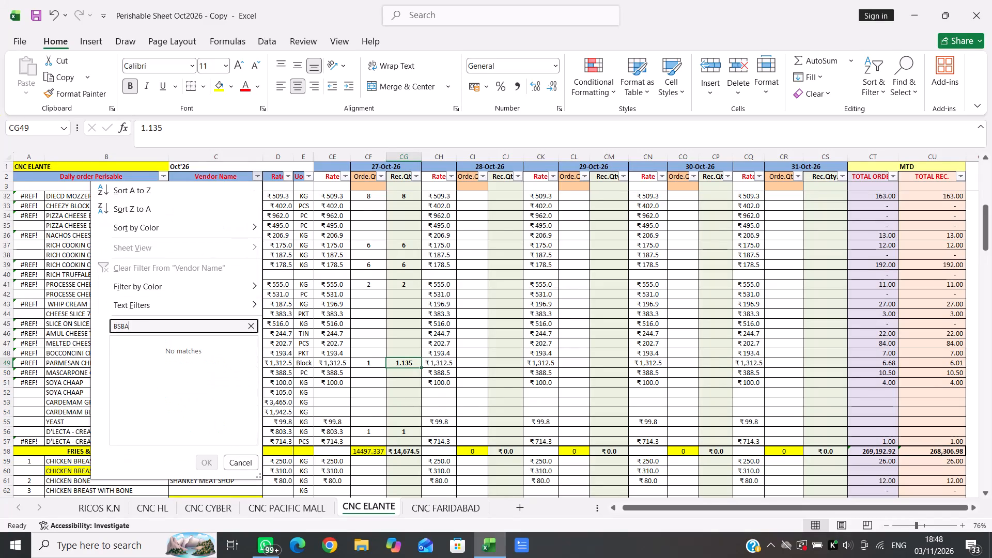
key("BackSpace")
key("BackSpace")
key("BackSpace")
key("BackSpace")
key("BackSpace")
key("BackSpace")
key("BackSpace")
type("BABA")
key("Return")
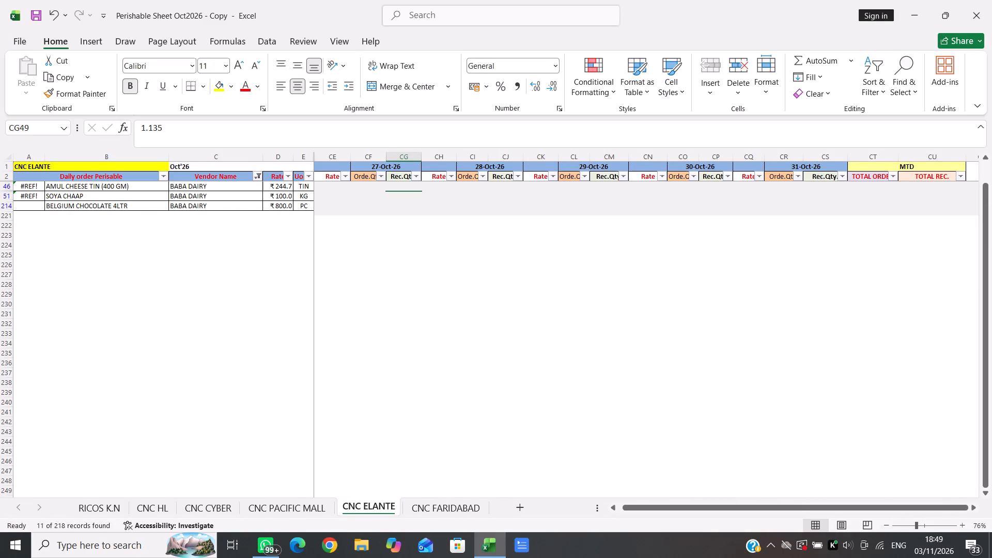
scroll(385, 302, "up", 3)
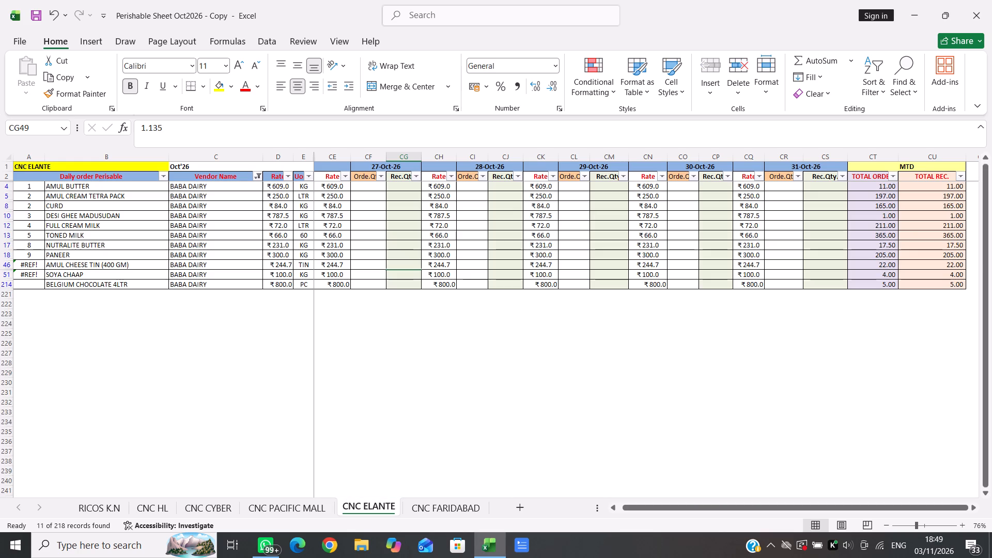
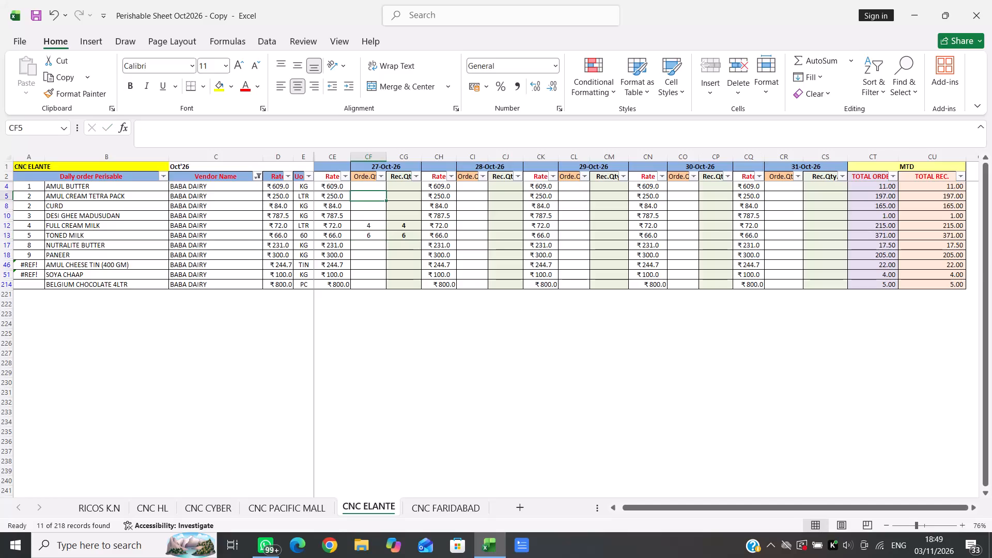
Enter 6 as the 27-Oct-26 ordered quantity for AMUL CREAM TETRA PACK.
key("6")
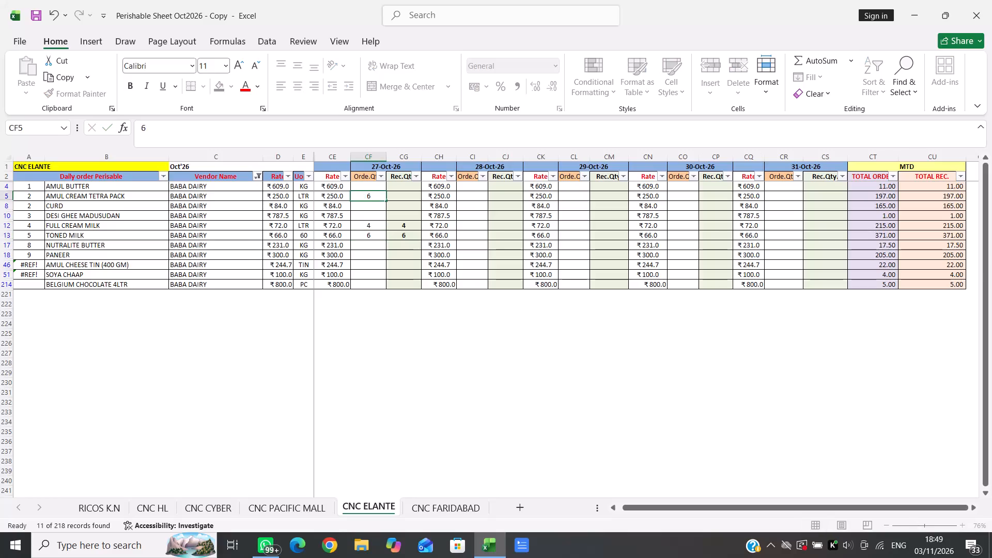
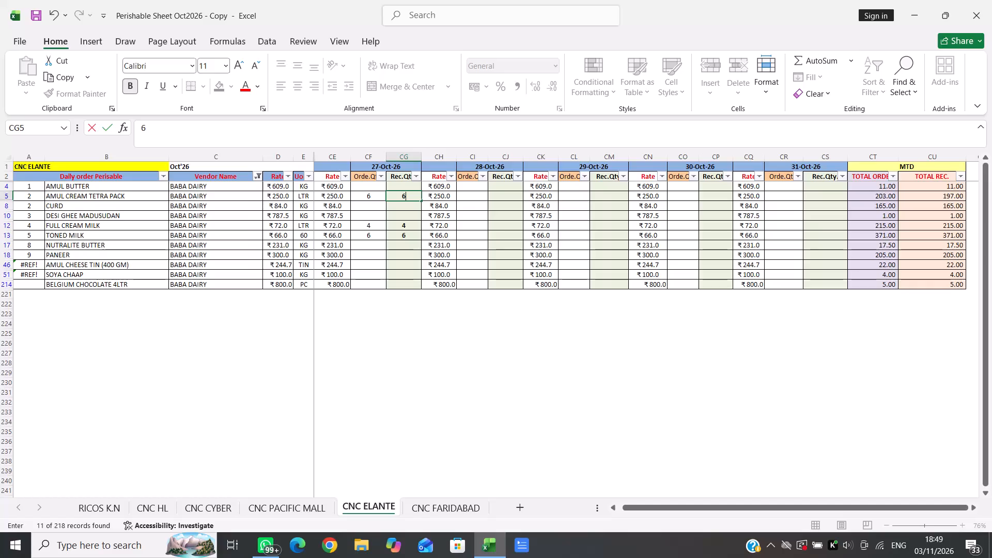
Enter 1 as the 27-Oct-26 ordered quantity for AMUL CHEESE TIN (400 GM).
left_click(357, 267)
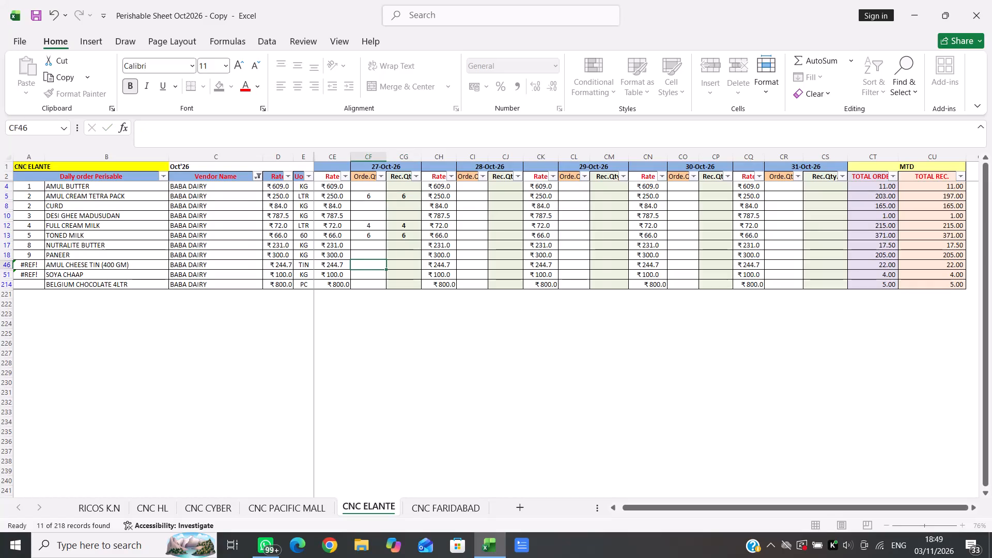
key("1")
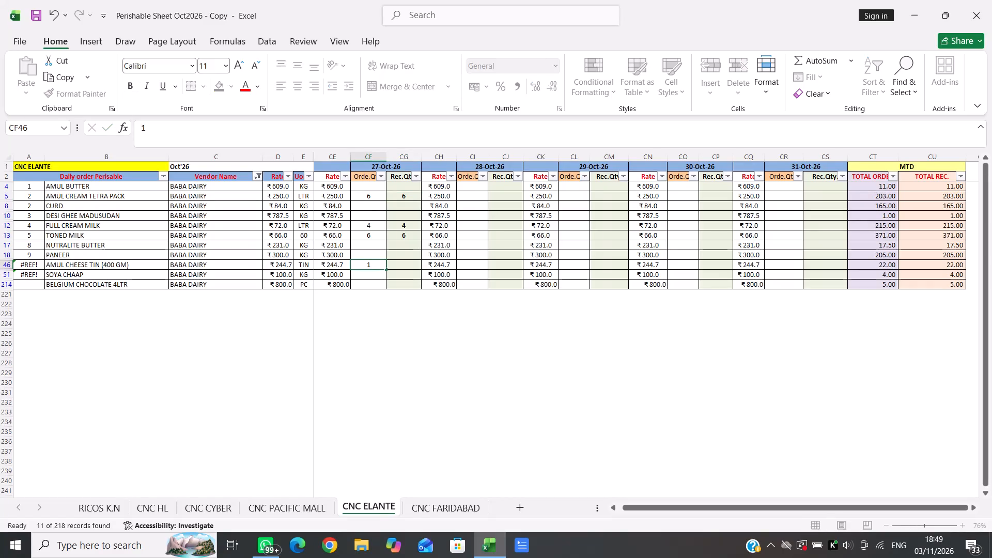
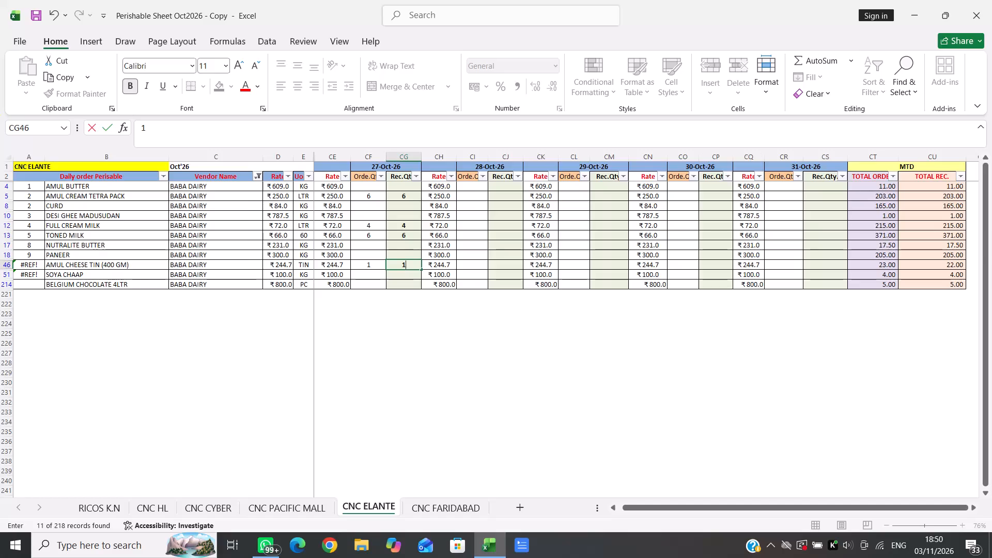
Enter 5 as both the ordered and received quantity for CURD on 27-Oct-26.
left_click(372, 207)
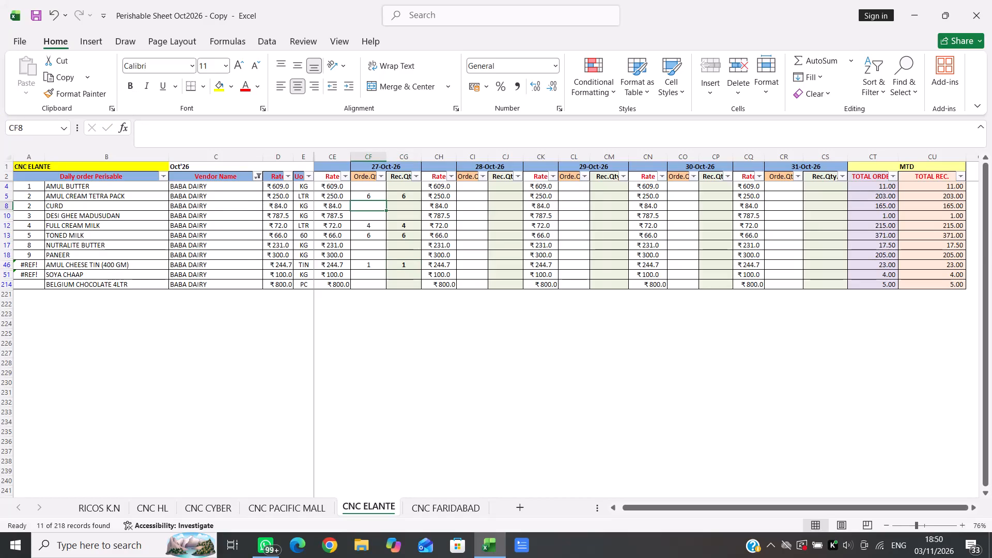
key("5")
key("Right")
key("5")
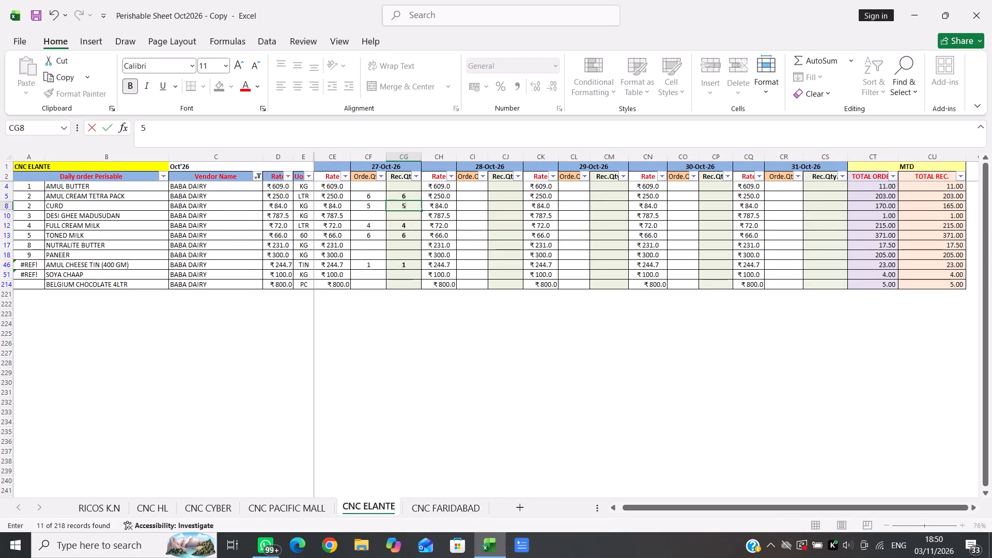
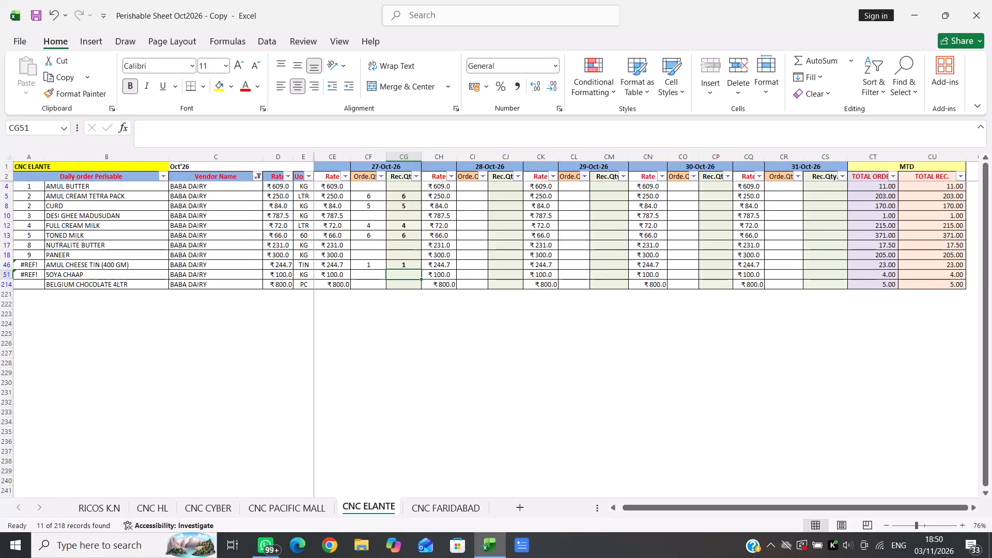
Enter 10 as the received quantity for PANEER on 27-Oct-26.
key("Up")
key("Up")
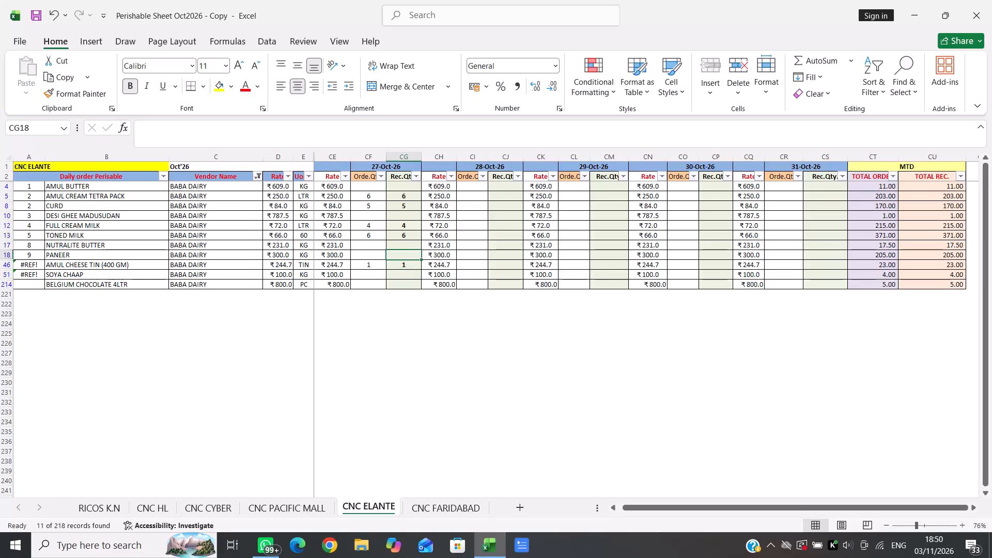
key("Up")
key("Down")
type("10")
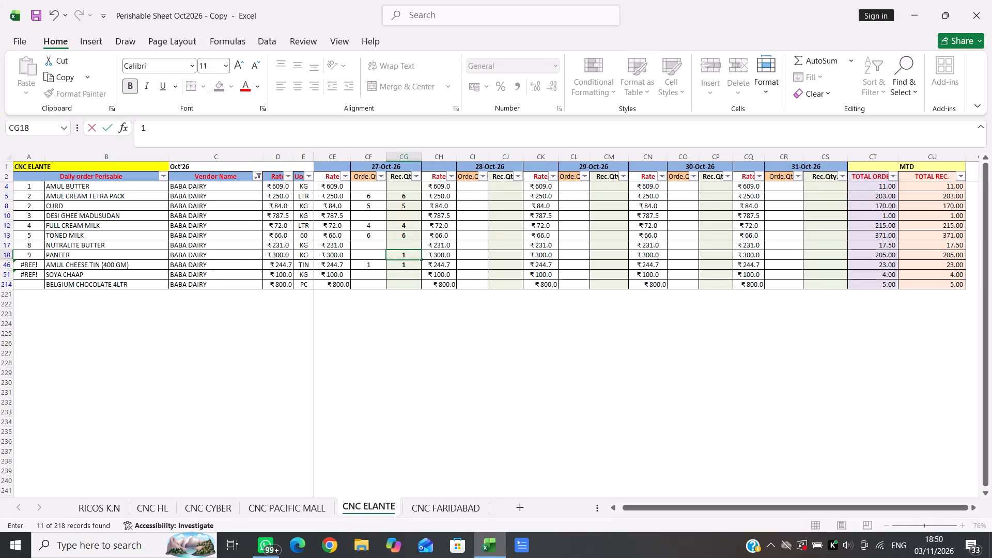
key("Left")
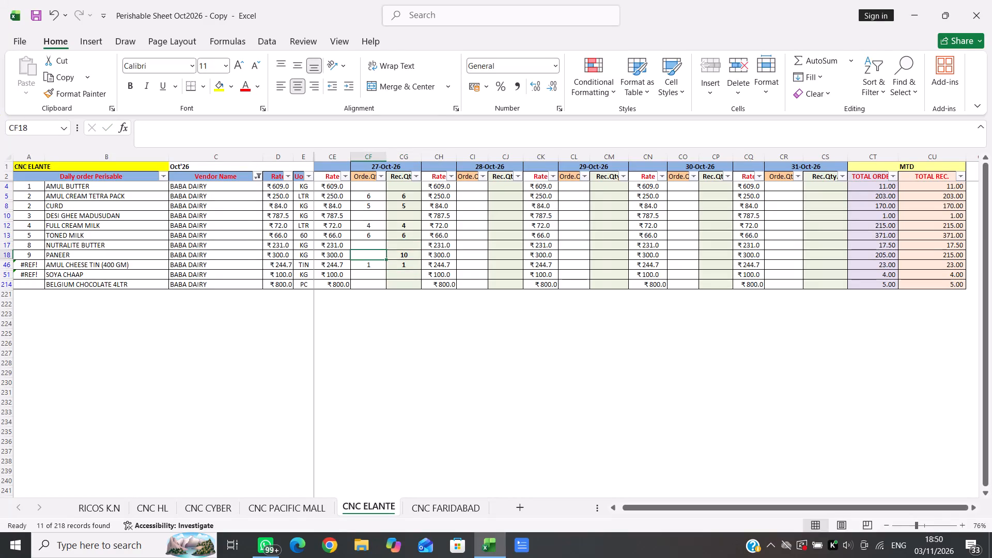
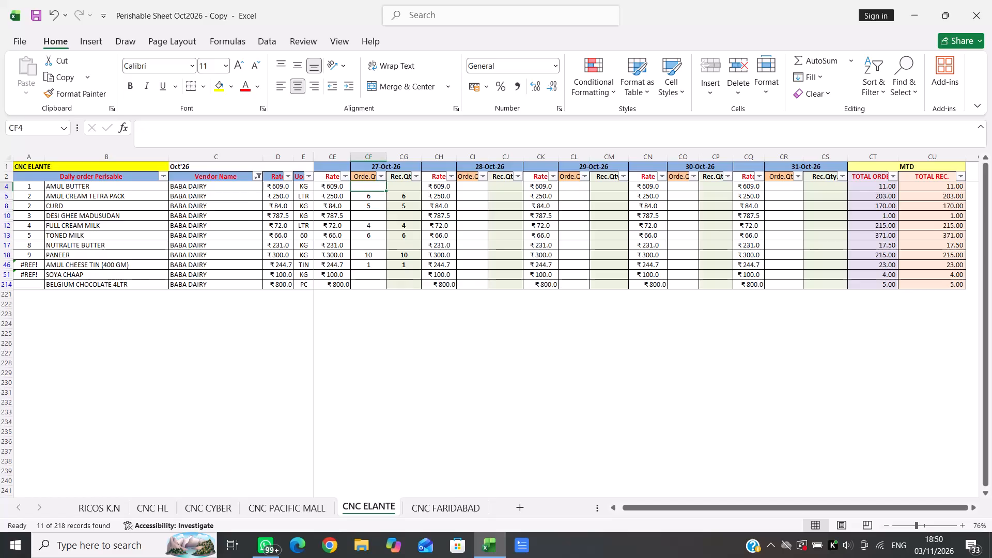
Enter 0.5 as the ordered quantity for AMUL BUTTER on 27-Oct-26.
key("Down")
key("Up")
type("0.5")
key("Right")
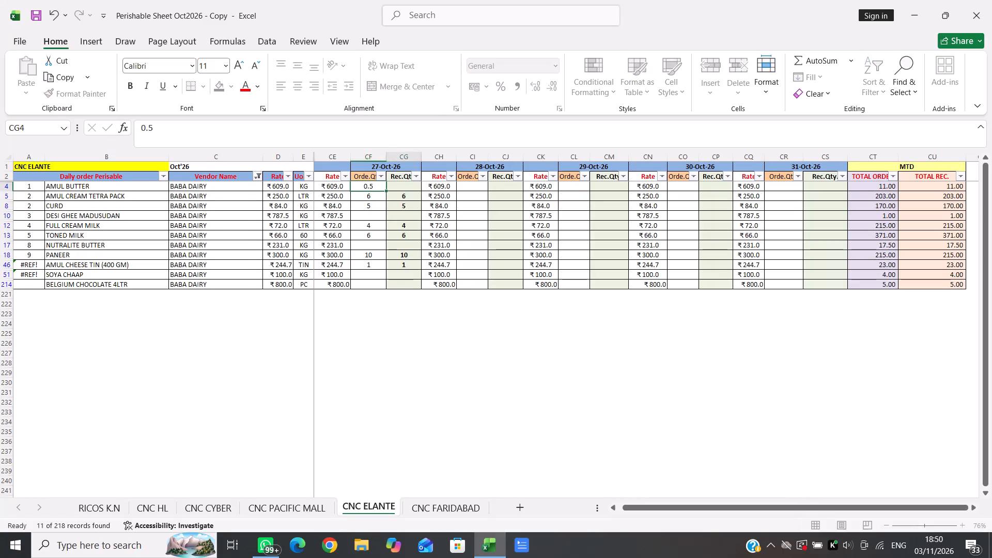
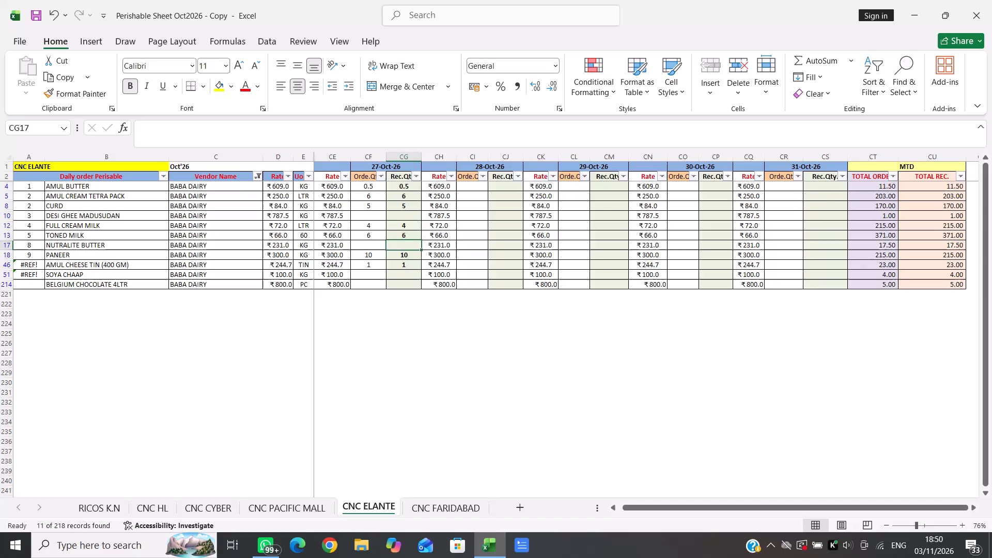
Enter 0.5 as the received quantity for NUTRALITE BUTTER on 27-Oct-26.
type("0.5")
key("Left")
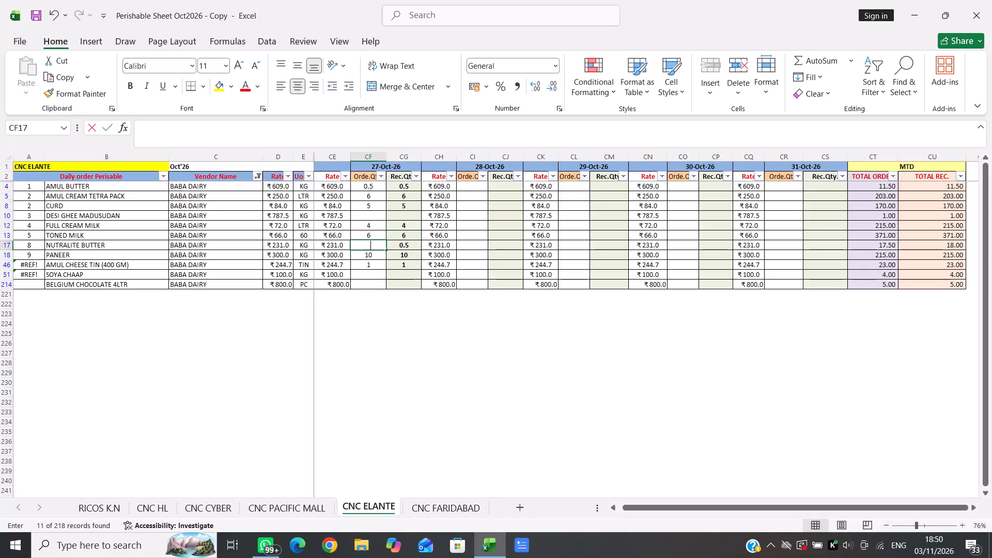
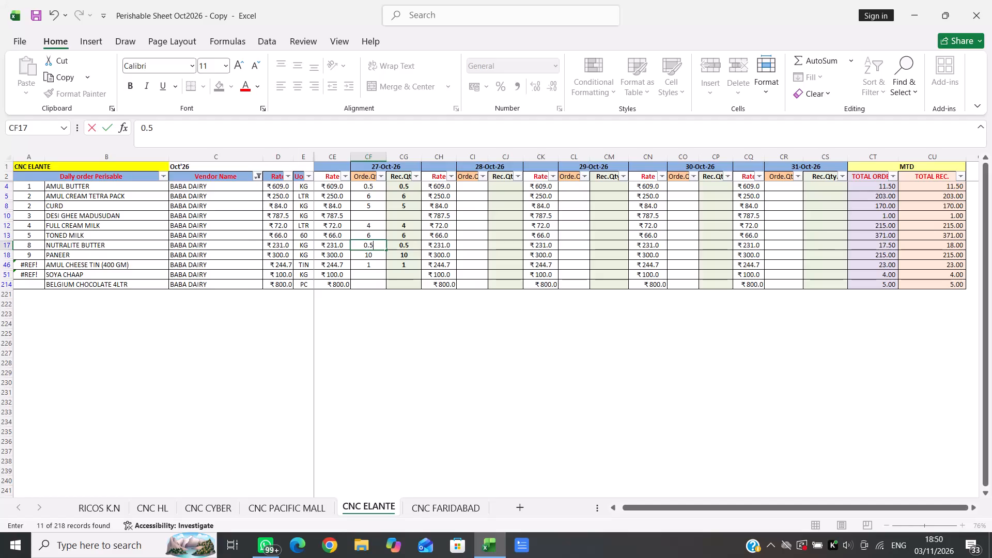
Clear the Vendor Name filter on the CNC ELANTE sheet so items from all vendors are listed.
left_click(257, 176)
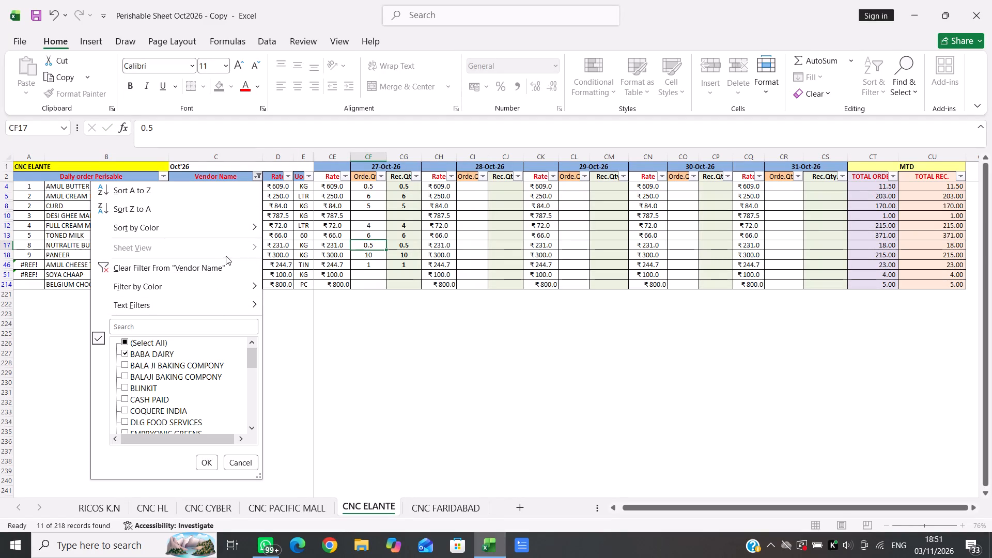
left_click(227, 265)
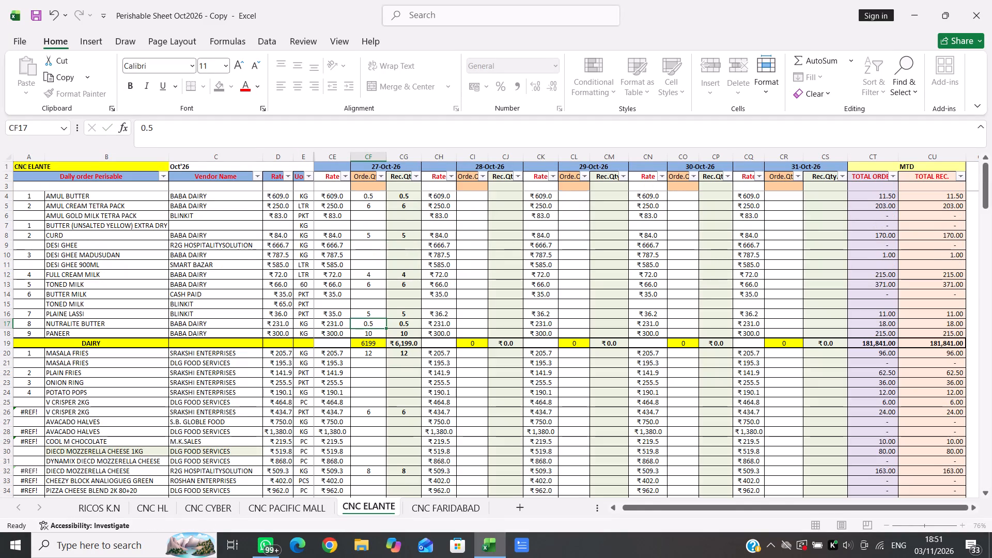
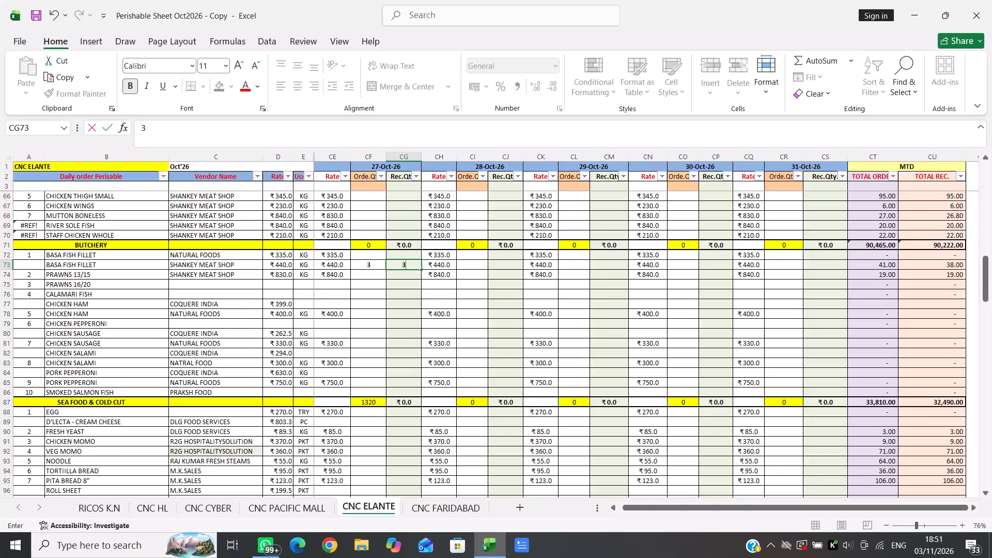
Commit 3 as the 27-Oct-26 received quantity for the SHANKEY MEAT SHOP basa fish fillet.
left_click(407, 303)
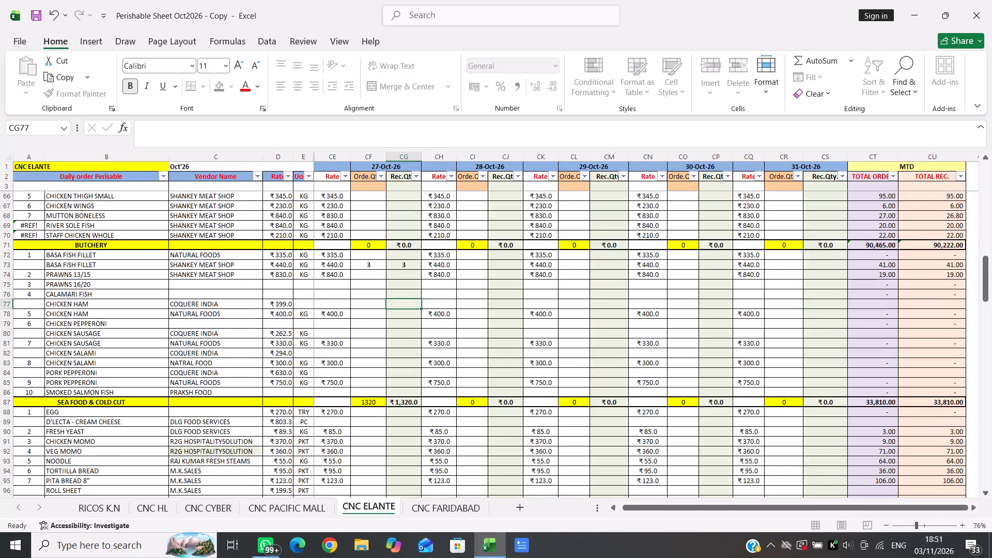
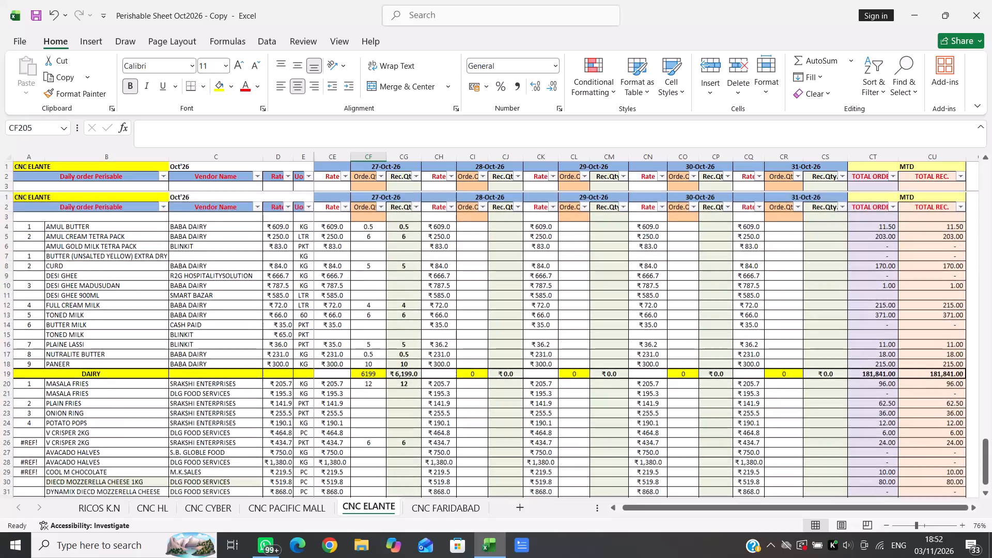
Locate the SHANKEY MEAT SHOP items in the butchery section for the 27-Oct-26 entries.
scroll(380, 298, "down", 1)
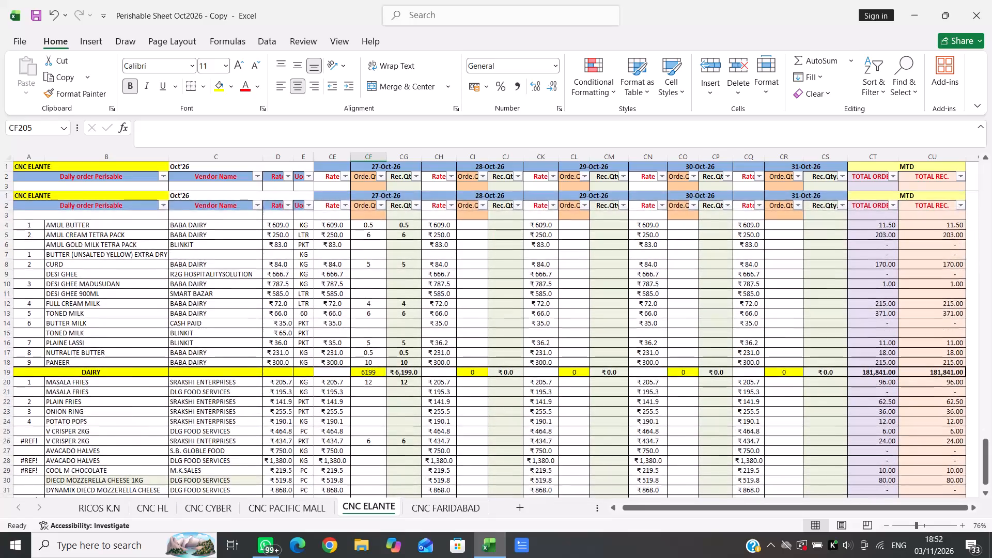
scroll(380, 298, "down", 4)
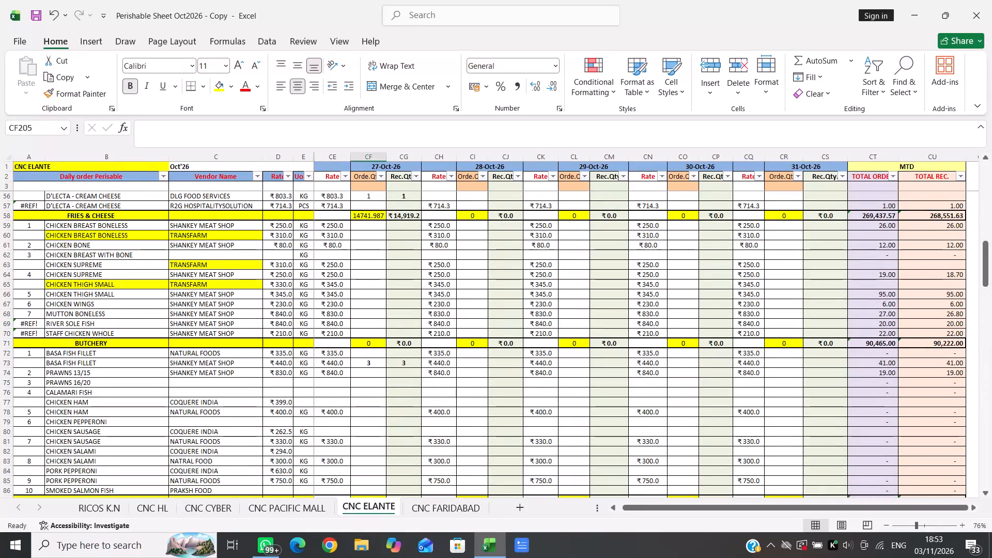
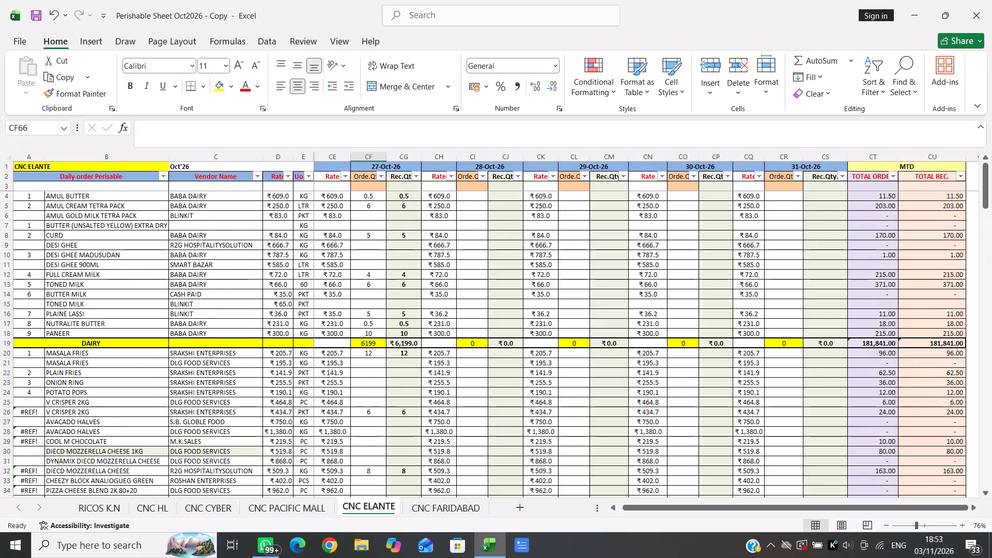
Hide the 27-Oct-26 rate, order quantity and received quantity columns, CE to CG, in the CNC ELANTE sheet.
left_click(335, 153)
key("shift+Right")
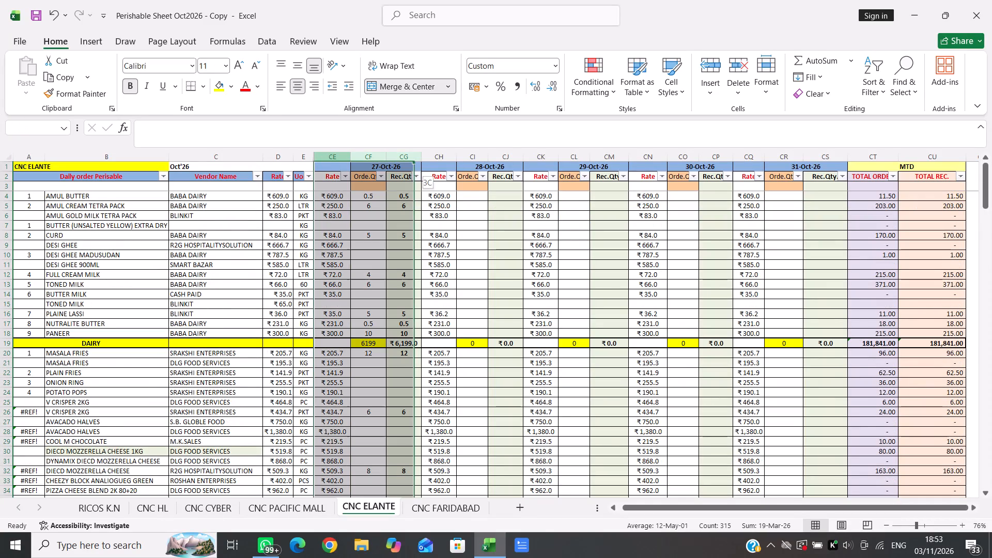
right_click(335, 153)
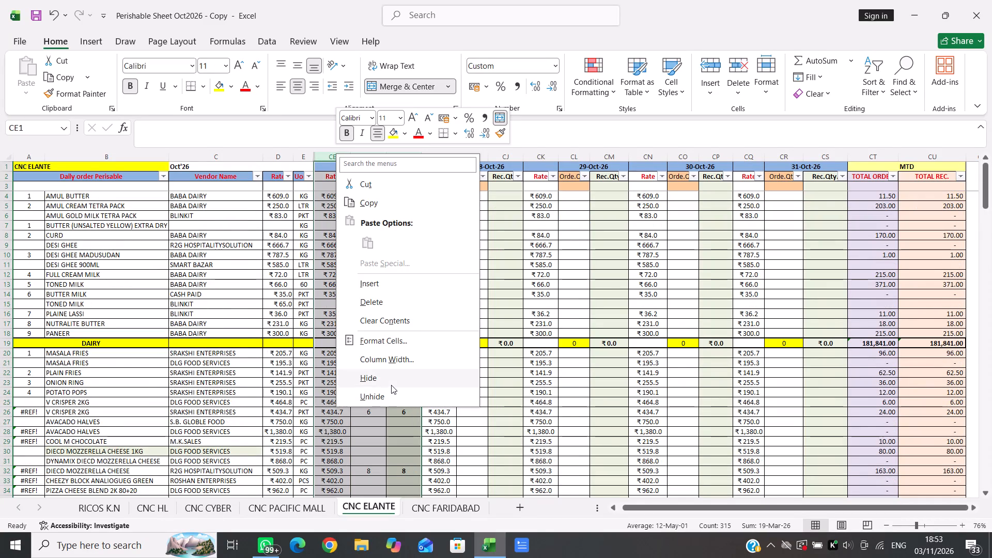
left_click(391, 385)
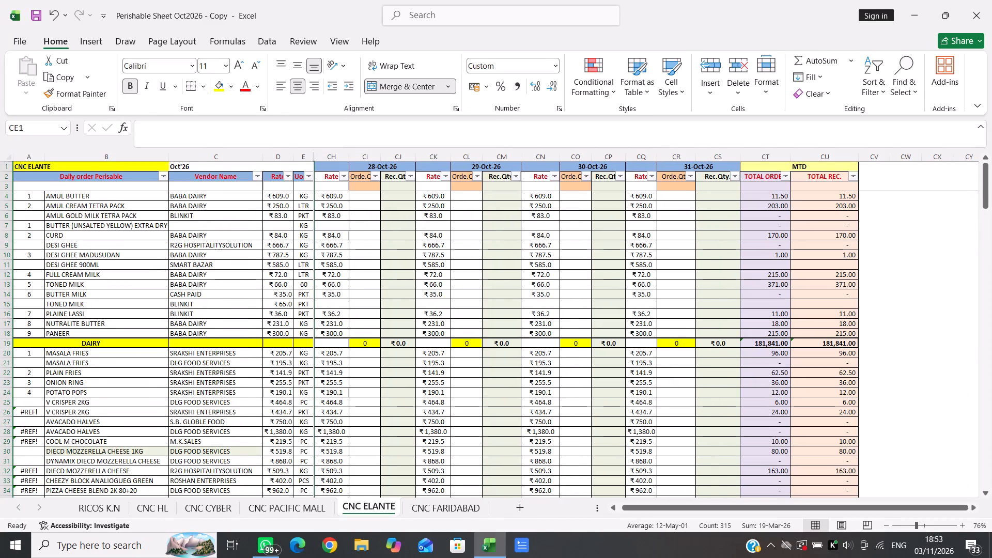
Narrow the 28-Oct-26 Rate column CH slightly and select the received quantity cell for AMUL GOLD MILK TETRA PACK.
left_click(348, 156)
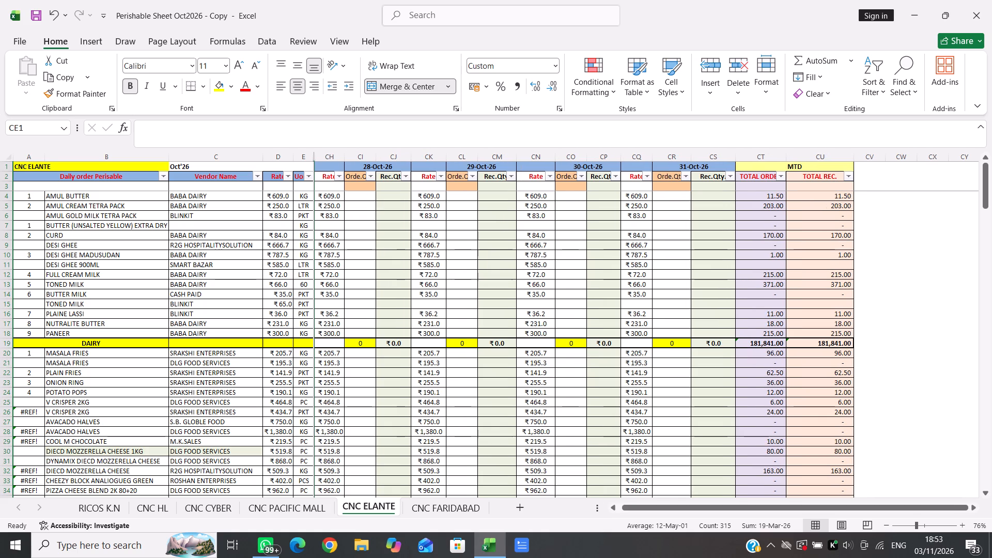
left_click(377, 218)
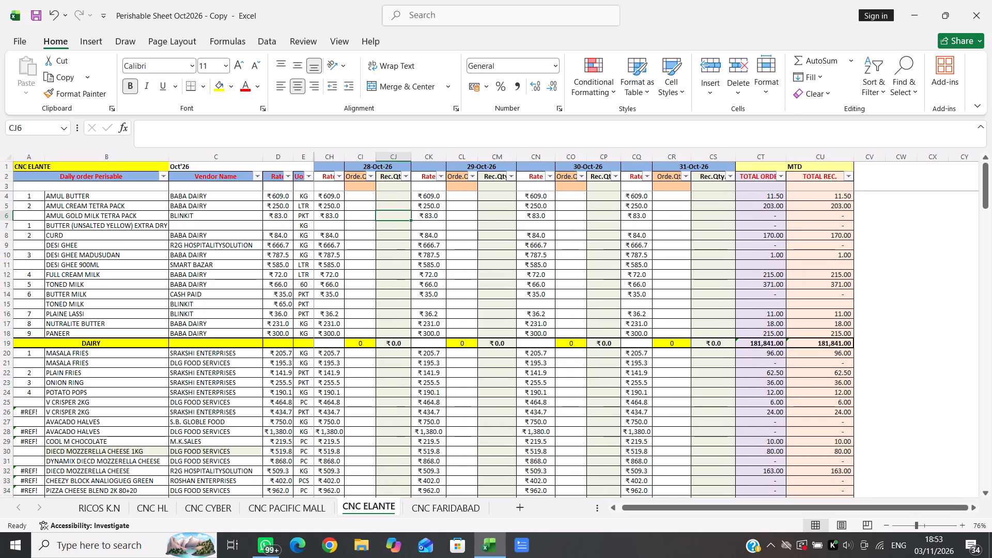
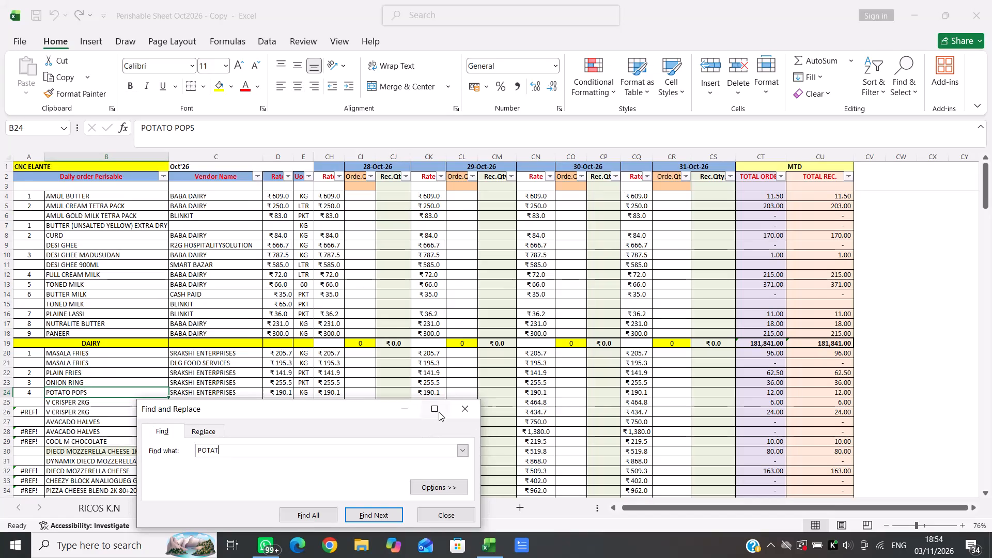
Find the POTATO row supplied by ORGANO FRESH SOLUTIONS and select its 28-Oct-26 order quantity cell.
left_click(464, 415)
key("Right")
key("Right")
key("ctrl+f")
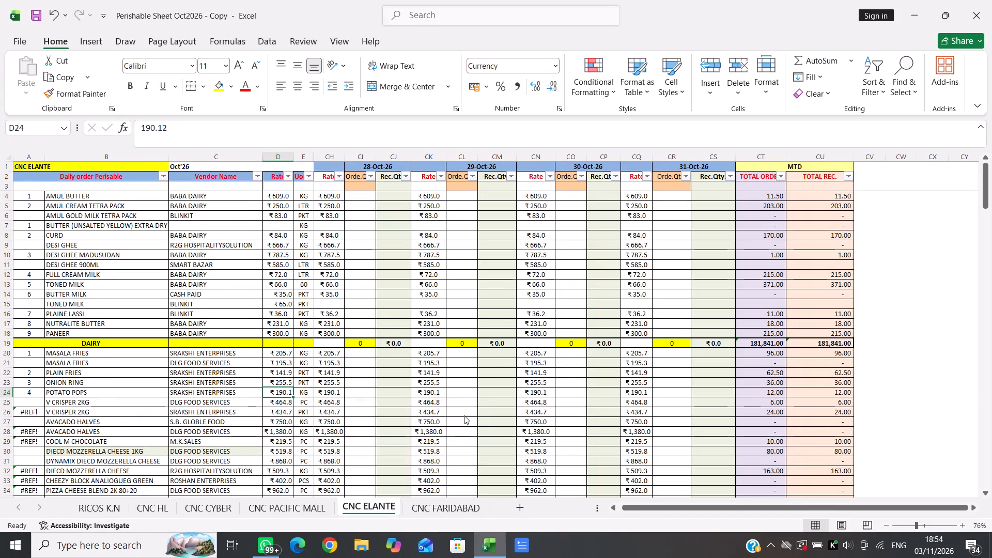
key("Return")
left_click(464, 415)
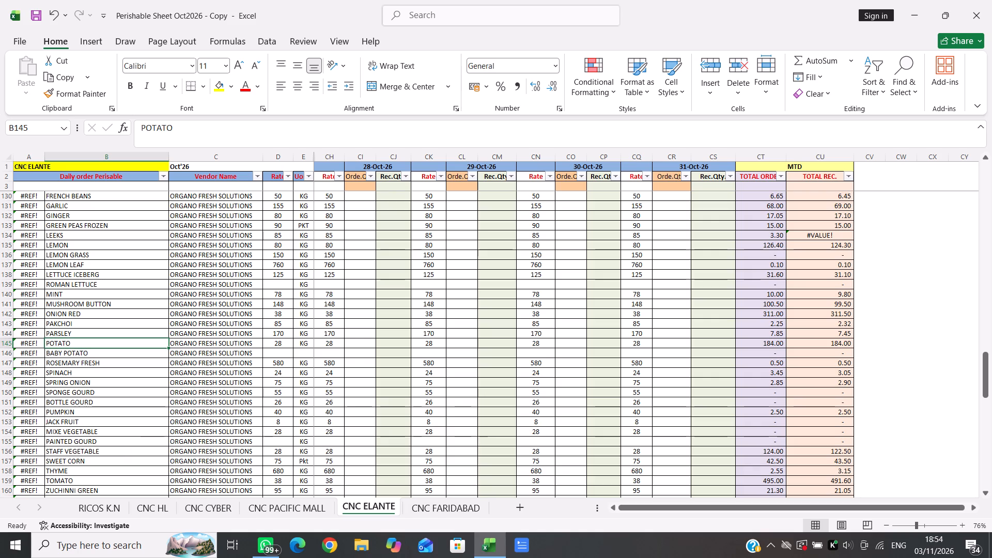
key("Right")
key("Right")
key("Right")
key("Right")
key("Right")
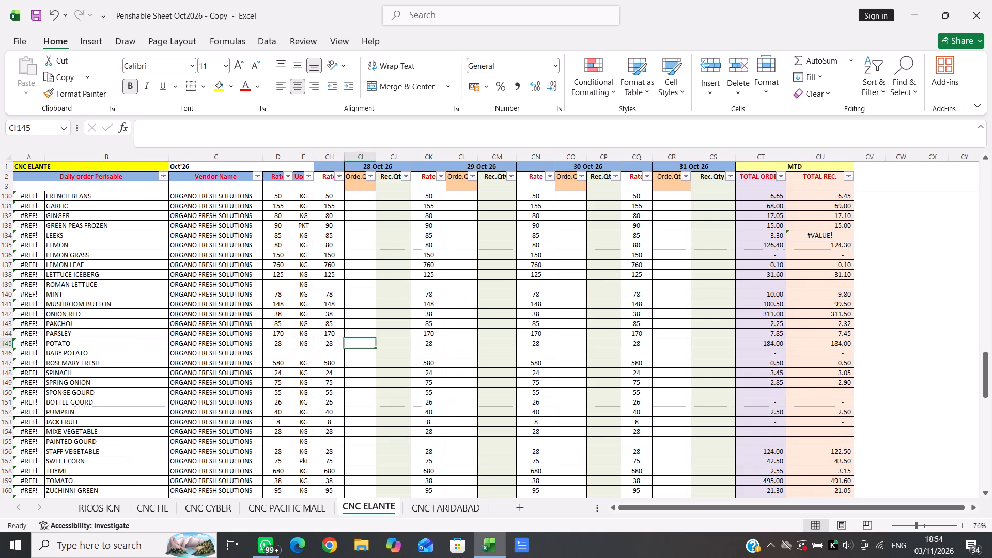
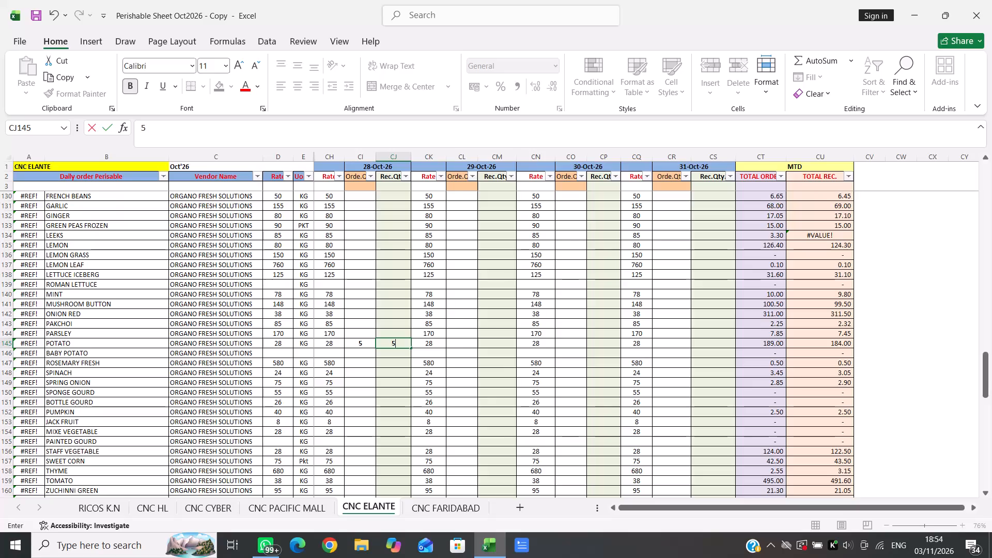
Search the sheet for ONIO to locate the onion row for the 28-Oct-26 entry.
key("ctrl+f")
key("BackSpace")
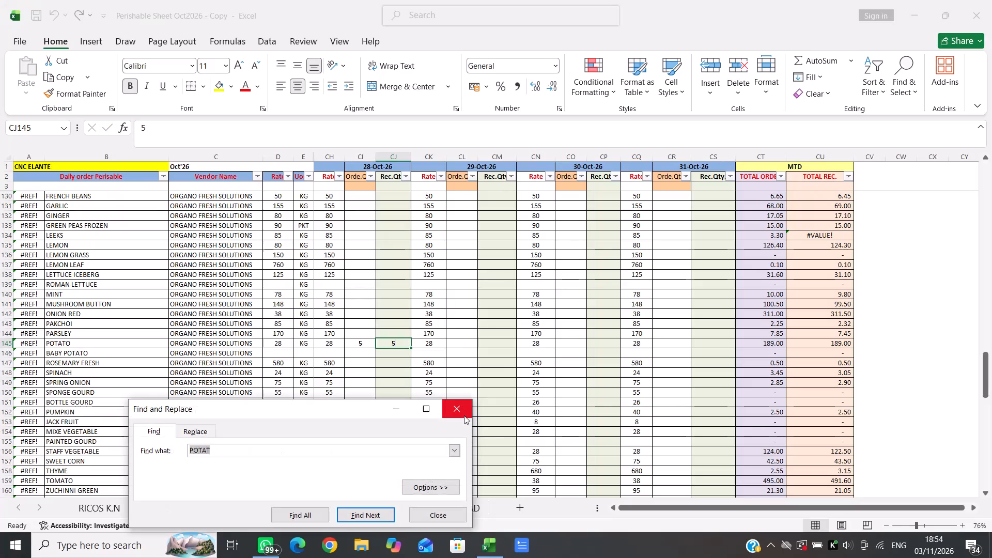
key("BackSpace")
type("ONIO")
key("Return")
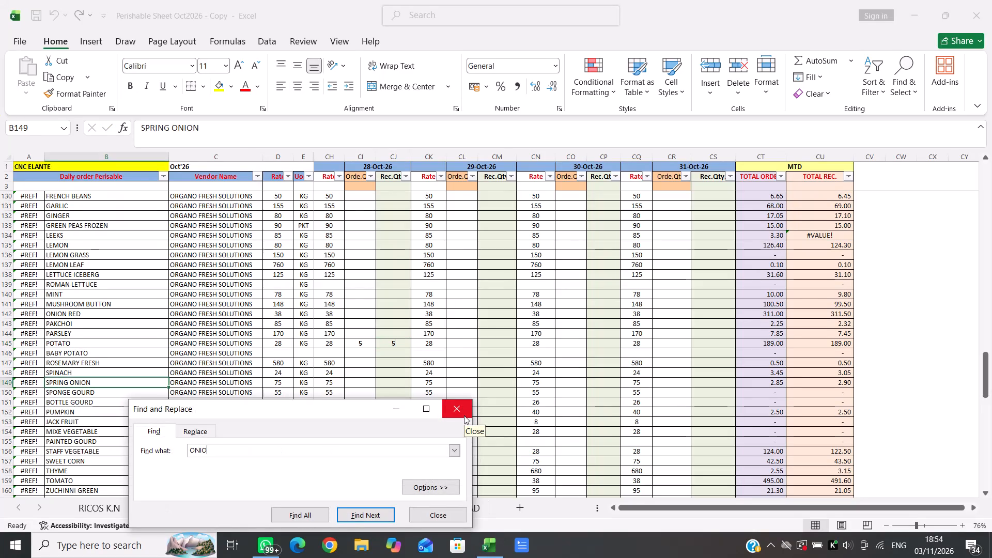
left_click(464, 414)
key("ctrl+f")
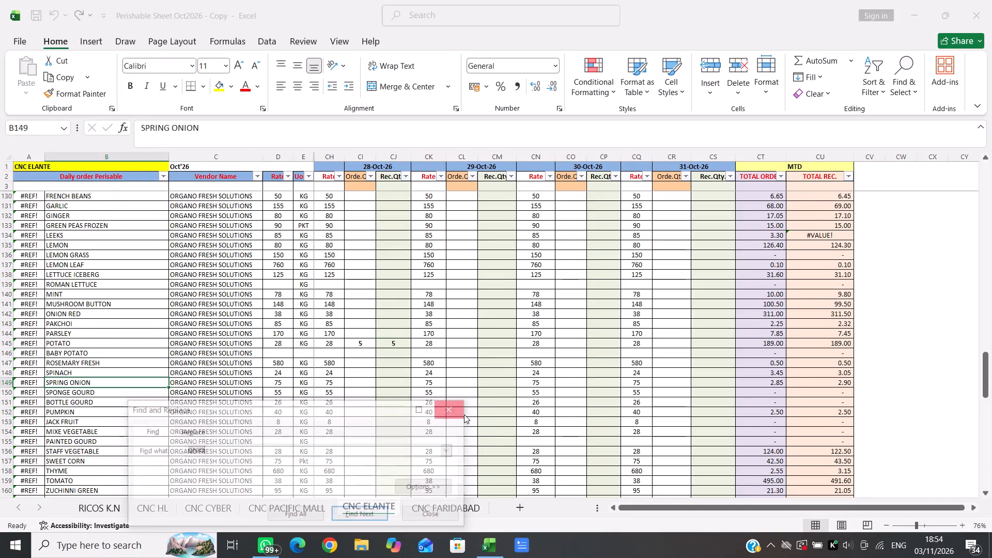
key("Return")
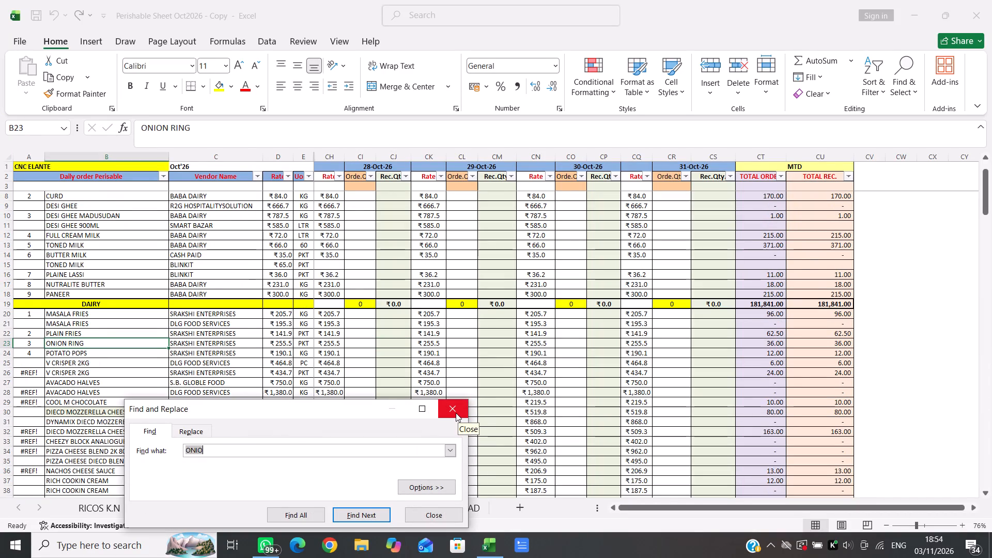
Find the next ONIO match, the ONION RED row supplied by ORGANO FRESH SOLUTIONS, and move along it toward the 28-Oct-26 order quantity cell.
key("Return")
left_click(456, 413)
key("Right")
key("Right")
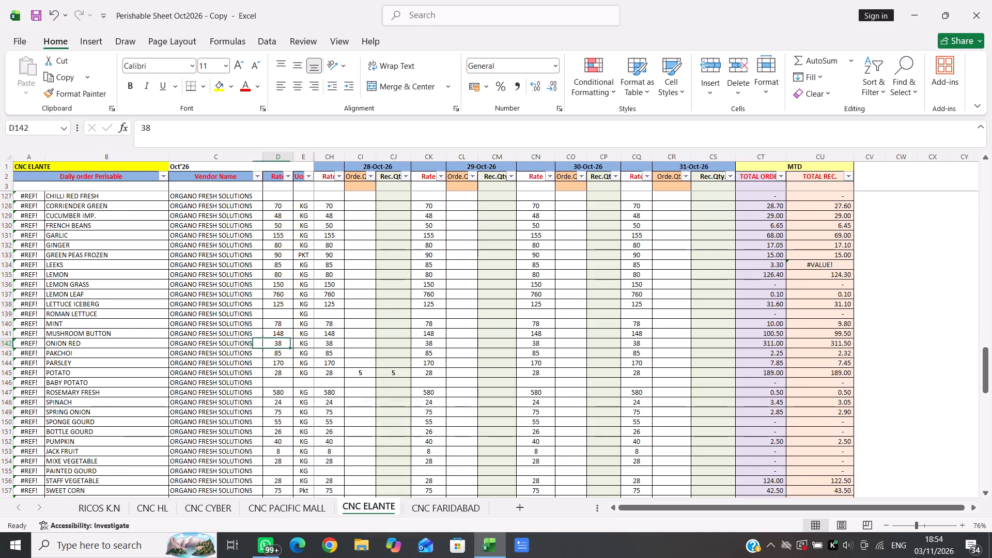
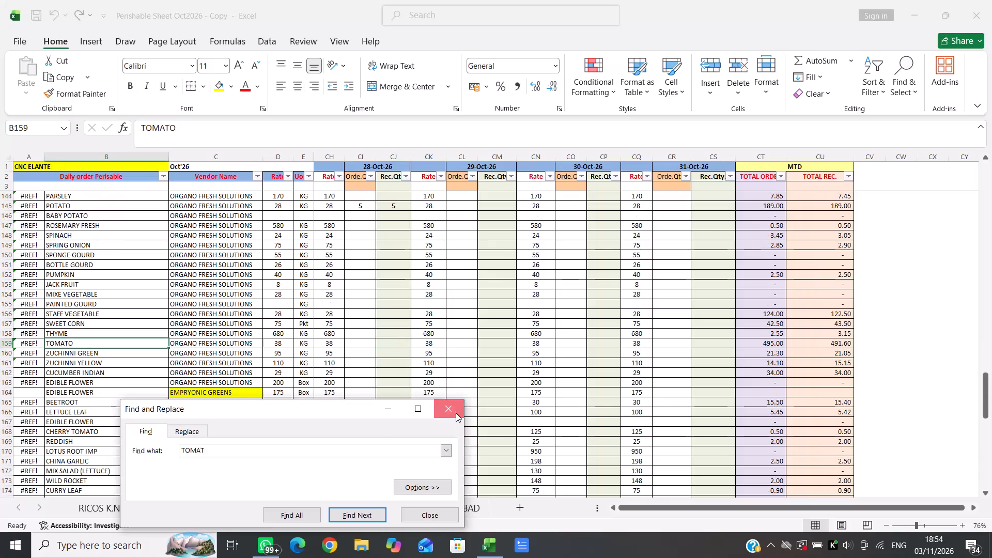
Close the search and move along the ORGANO FRESH SOLUTIONS TOMATO row toward its 28-Oct-26 quantity cells.
left_click(456, 413)
key("Right")
key("Right")
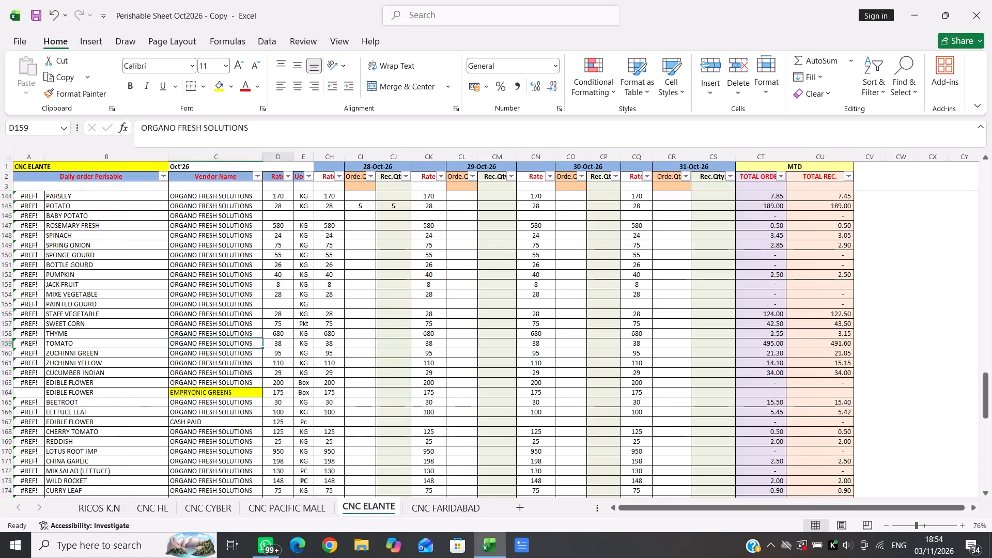
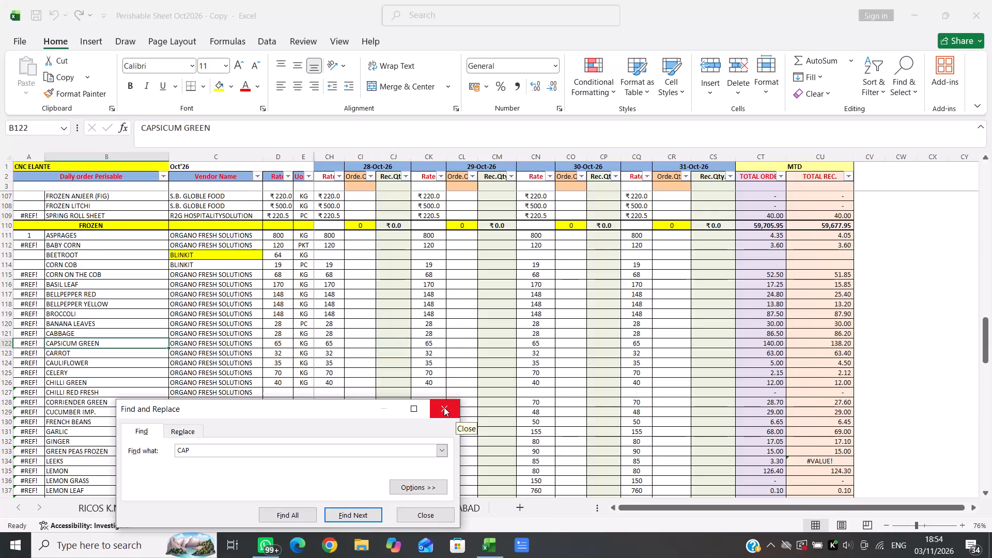
Close the search and move along the CAPSICUM GREEN row toward its 28-Oct-26 entry cells.
left_click(444, 407)
key("Right")
key("Right")
key("Right")
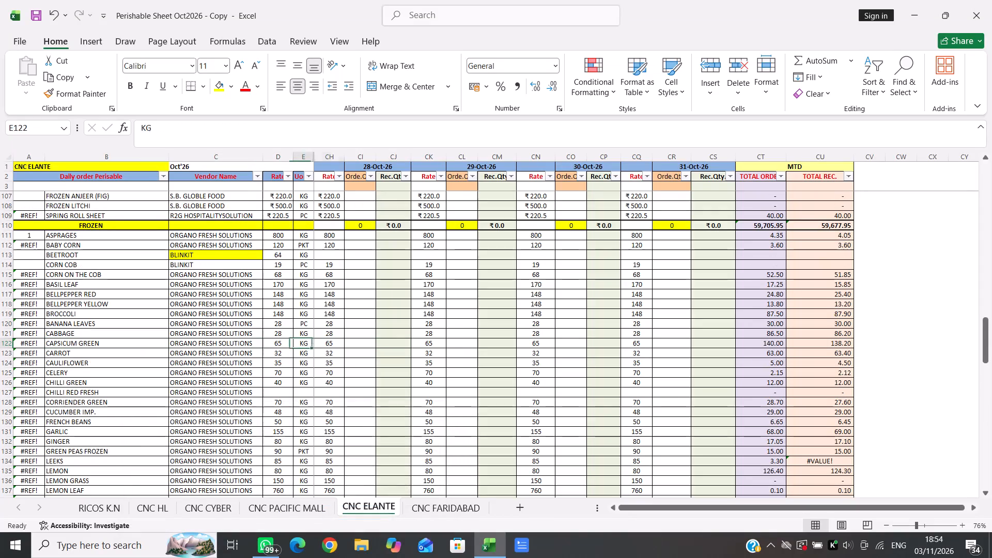
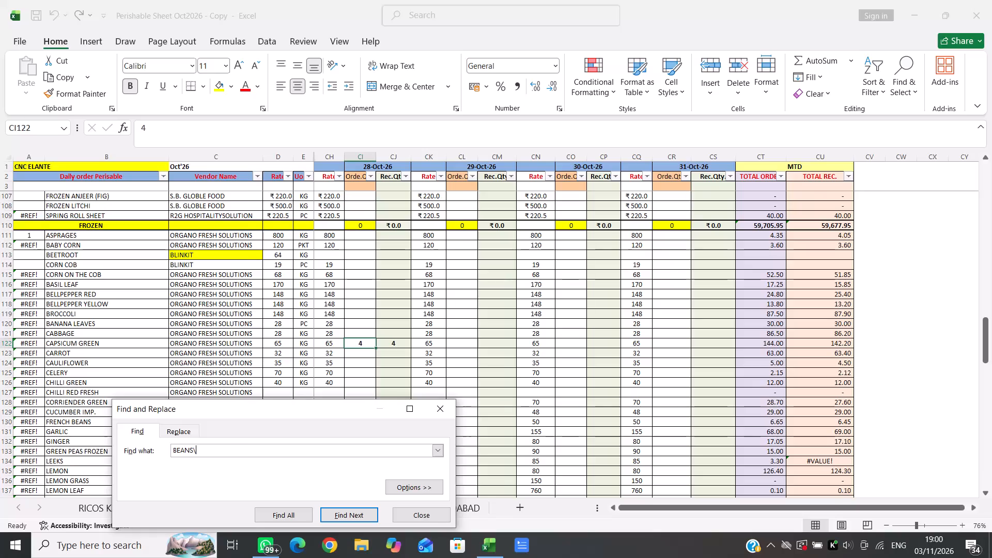
Find the French beans row by searching for BEANS and enter 0.2 as its 28-Oct-26 ordered quantity.
key("BackSpace")
key("Return")
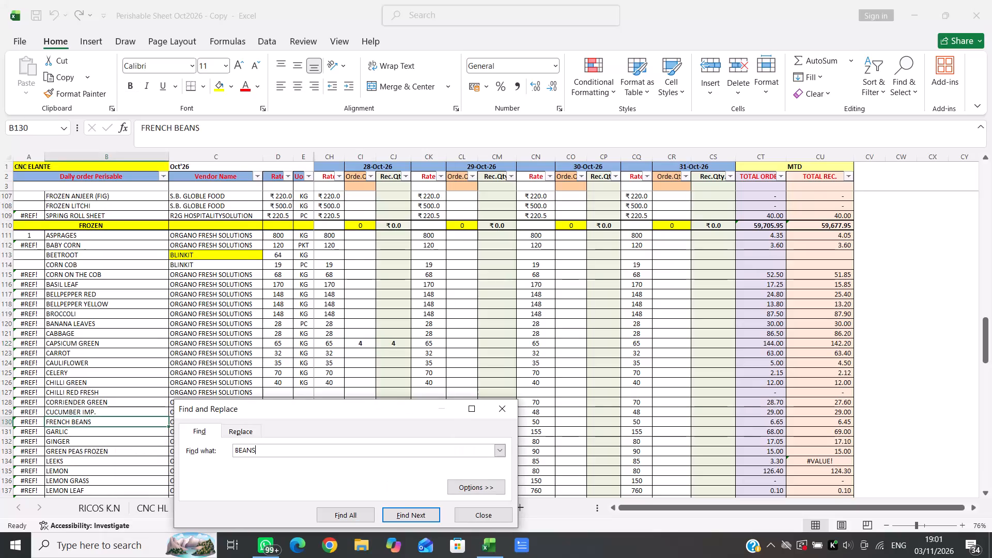
left_click(500, 415)
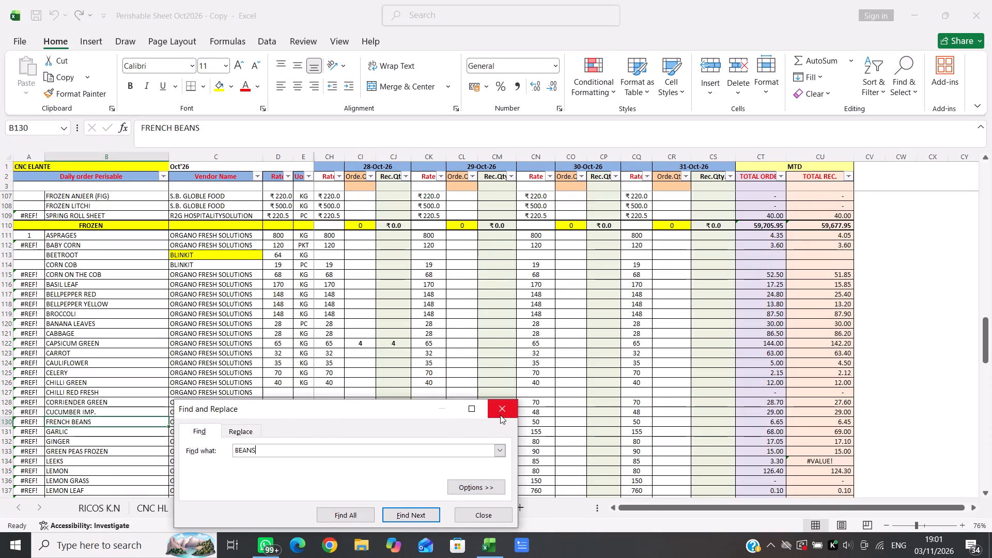
key("Right")
key("Right")
key("Right")
key("Right")
key("Right")
type("0.2")
key("Right")
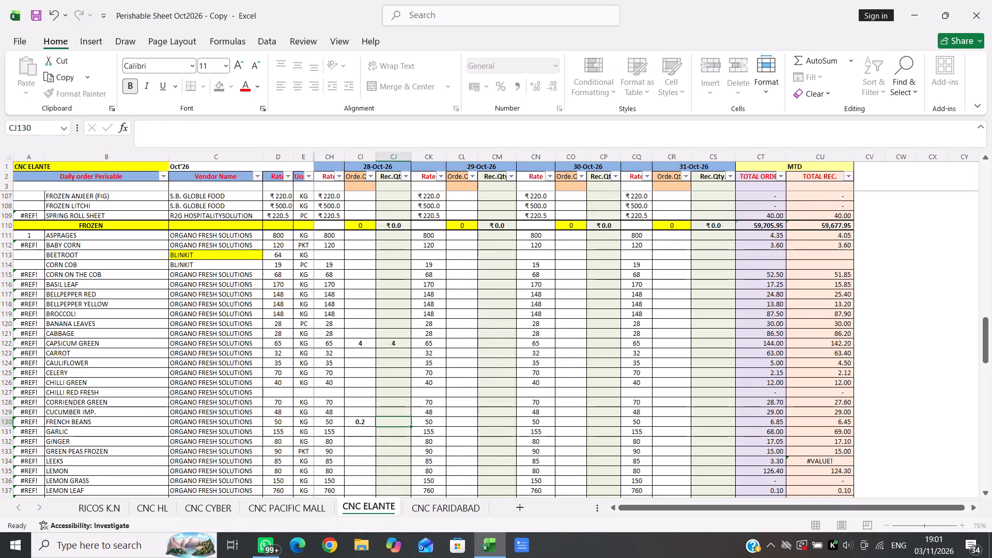
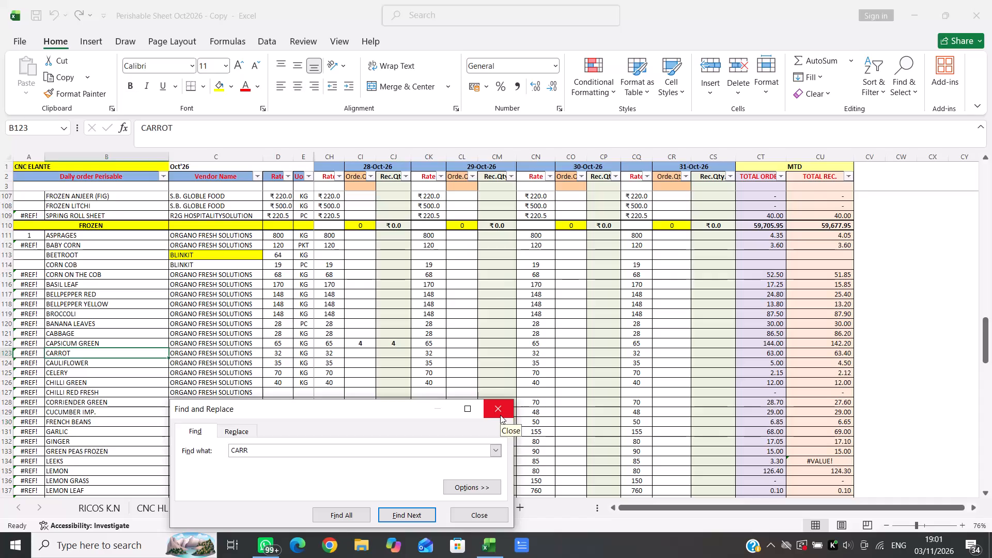
Close the search at the CARROT row and go to its 28-Oct-26 ordered quantity cell.
left_click(500, 415)
key("Right")
key("Right")
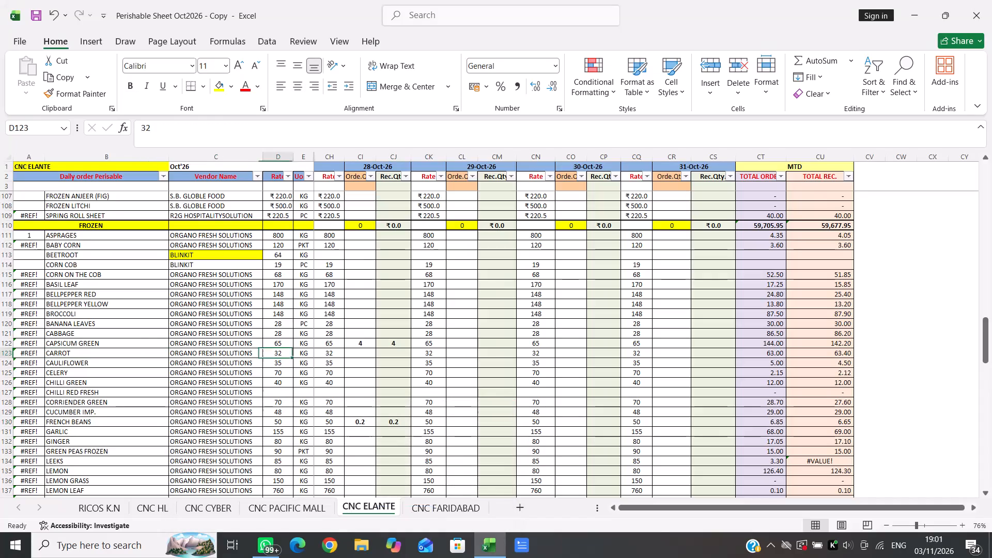
key("Right")
key("Right")
key("Right")
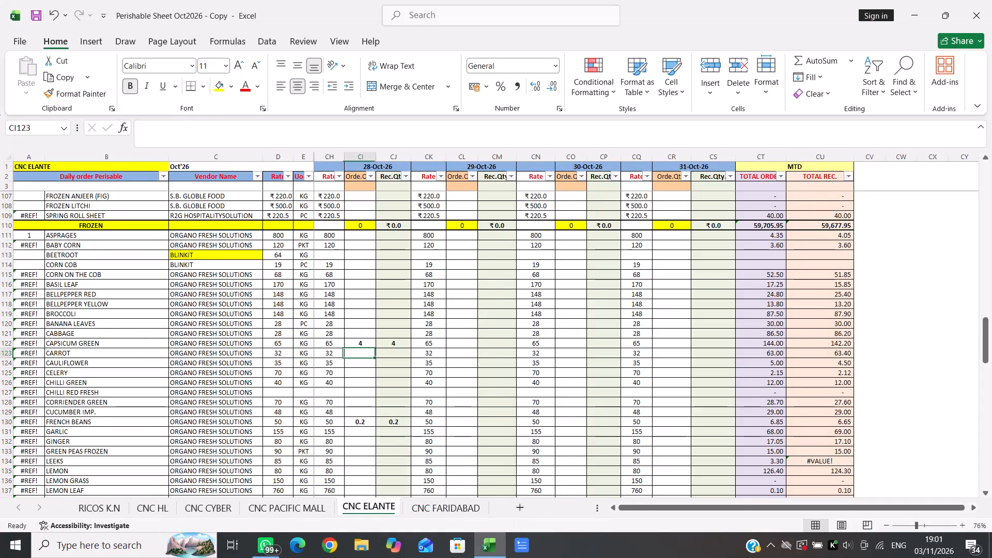
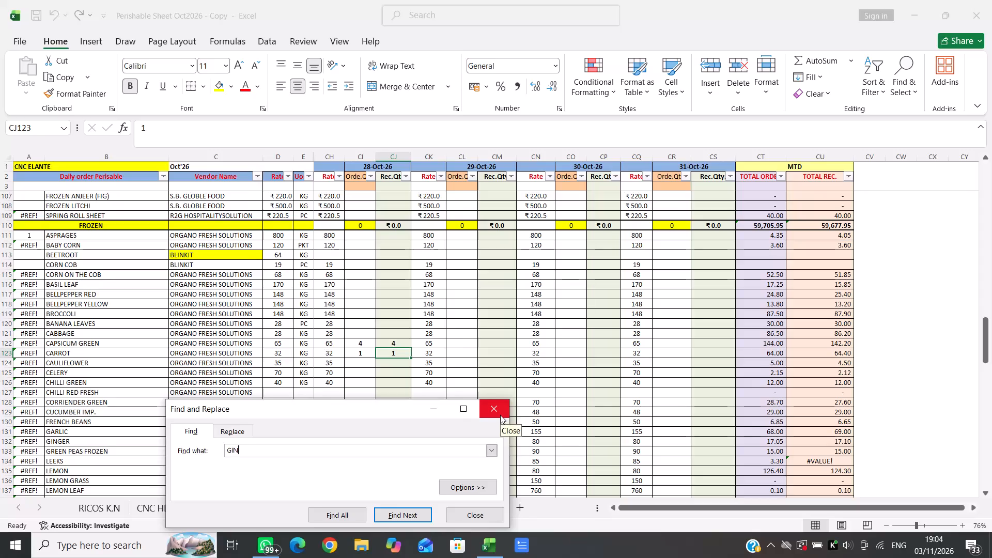
Find the GINGER row with the search text GIN and enter 0.5 as its 28-Oct-26 ordered quantity.
key("Return")
left_click(506, 409)
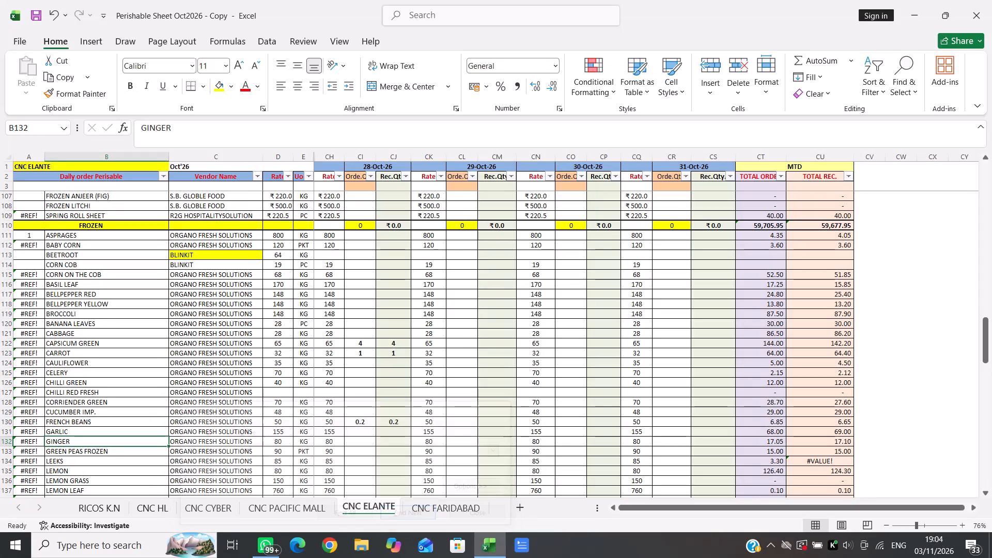
key("Right")
key("Right")
key("Right")
key("Right")
key("Right")
type("0.5")
key("Right")
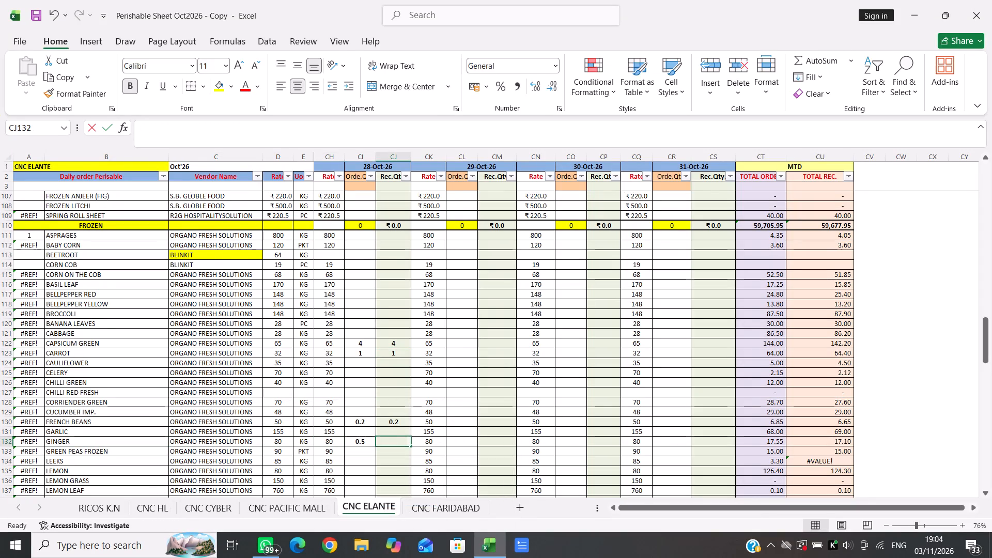
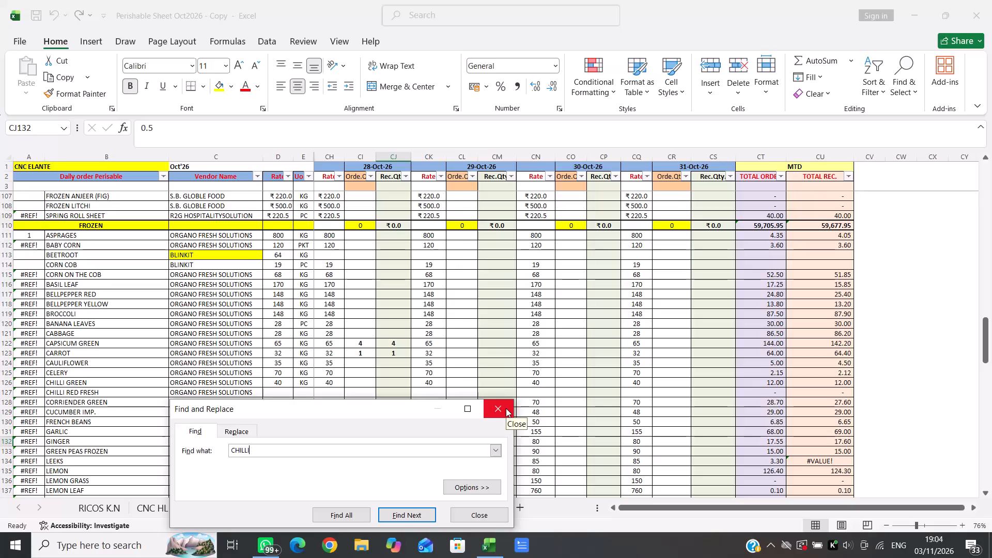
Find the CHILLI GREEN row with the search text CHILLI and enter 0.5 as its 28-Oct-26 ordered quantity.
key("Return")
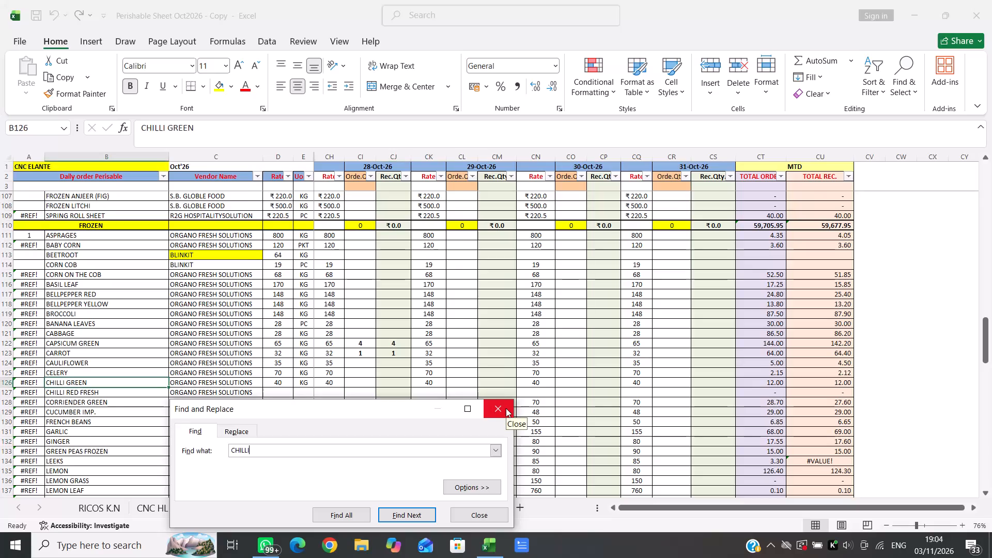
left_click(506, 408)
key("Right")
key("Right")
key("Right")
key("Right")
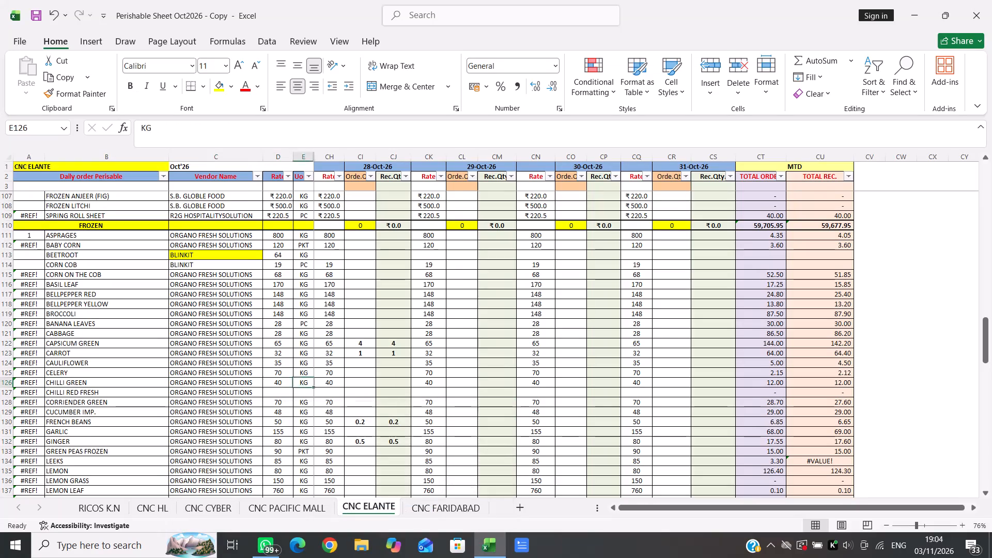
key("Right")
type("0.5")
key("Right")
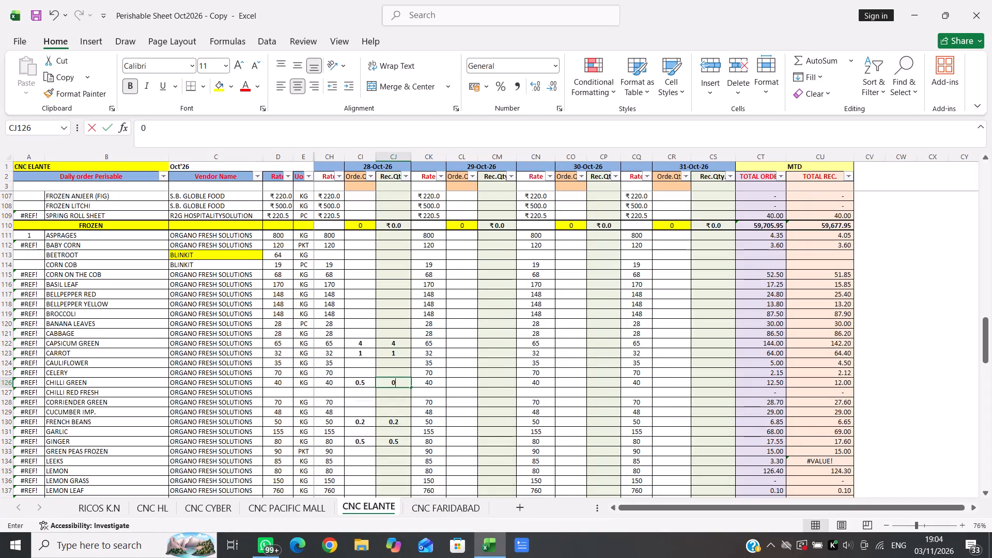
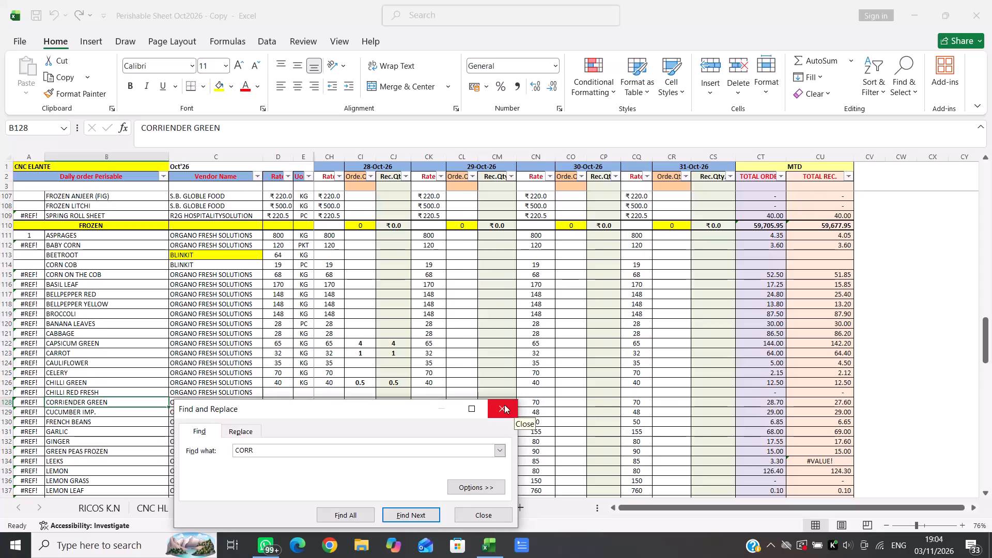
Enter 0.8 as the 28-Oct-26 ordered quantity in the CORRIENDER GREEN row.
left_click(504, 405)
key("Right")
key("Right")
key("Right")
key("Right")
key("Right")
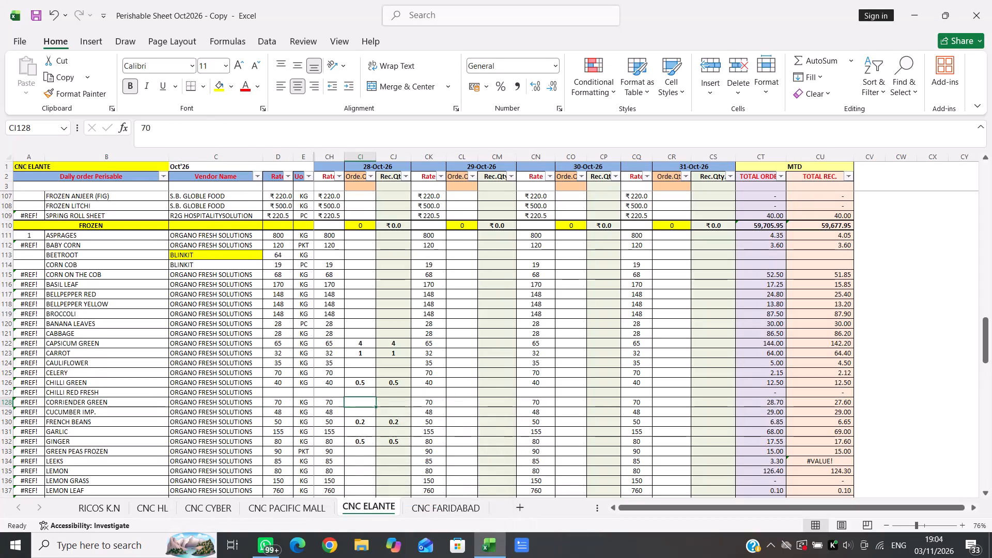
type("0.8")
key("Right")
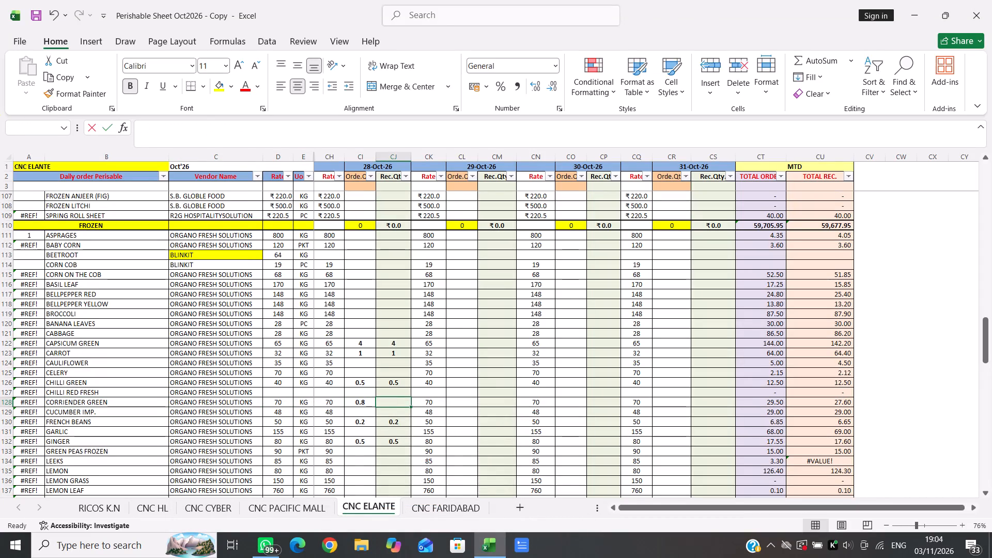
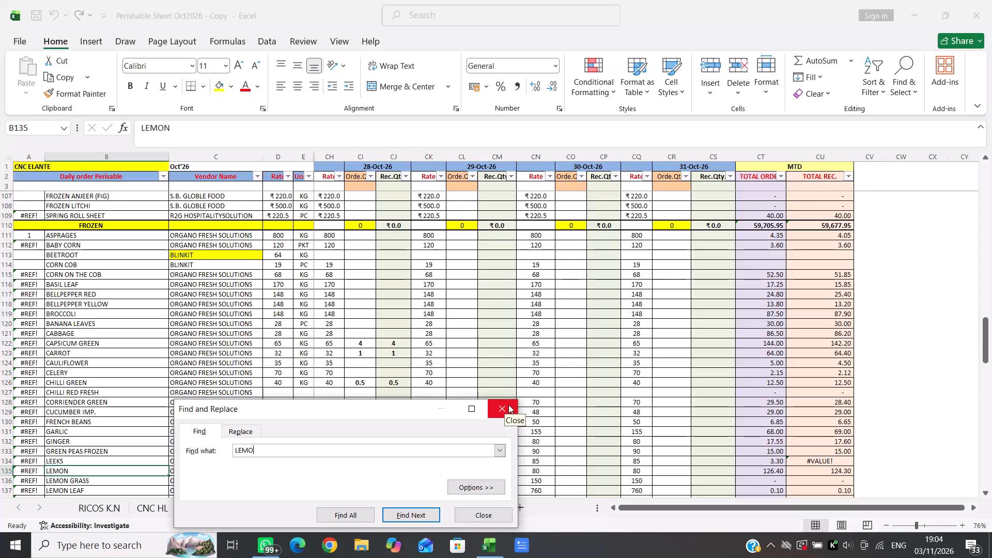
Go to the 28-Oct-26 ordered quantity cell in the LEMON row, leaving the completed search.
left_click(499, 405)
key("Right")
key("Right")
key("Right")
key("Right")
key("Right")
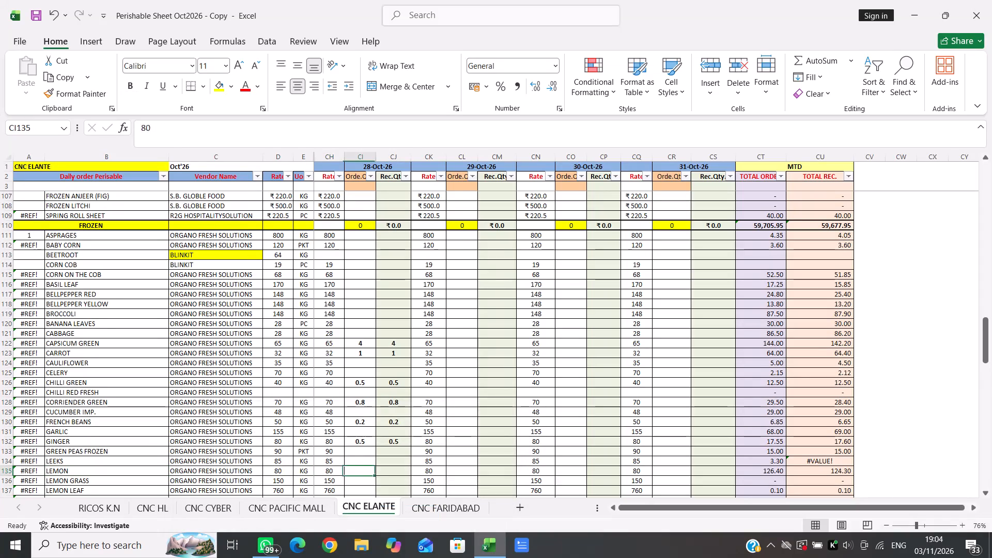
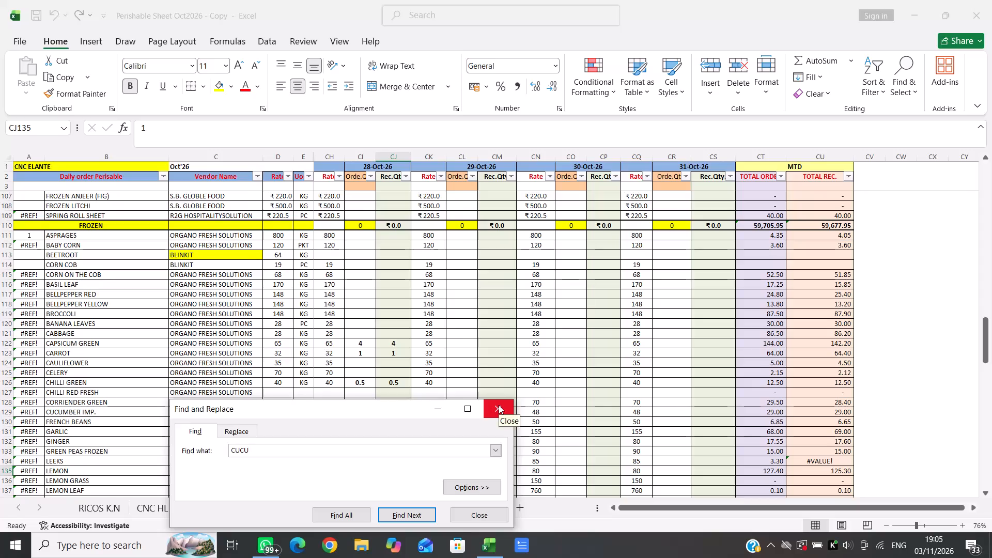
Find the CUCUMBER INDIAN row by searching for CUCU and move along it towards the 28-Oct-26 quantity cells.
key("Return")
left_click(499, 405)
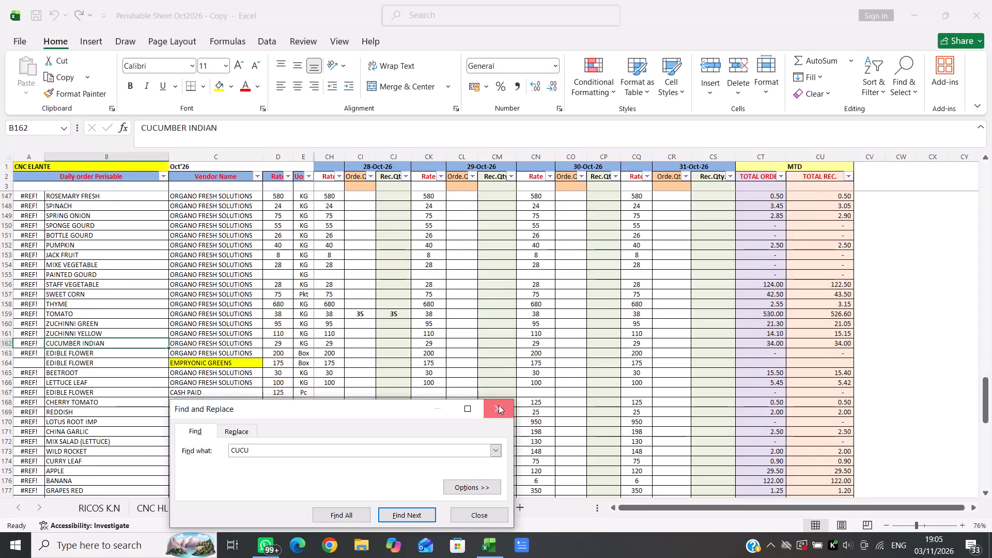
key("Right")
key("Right")
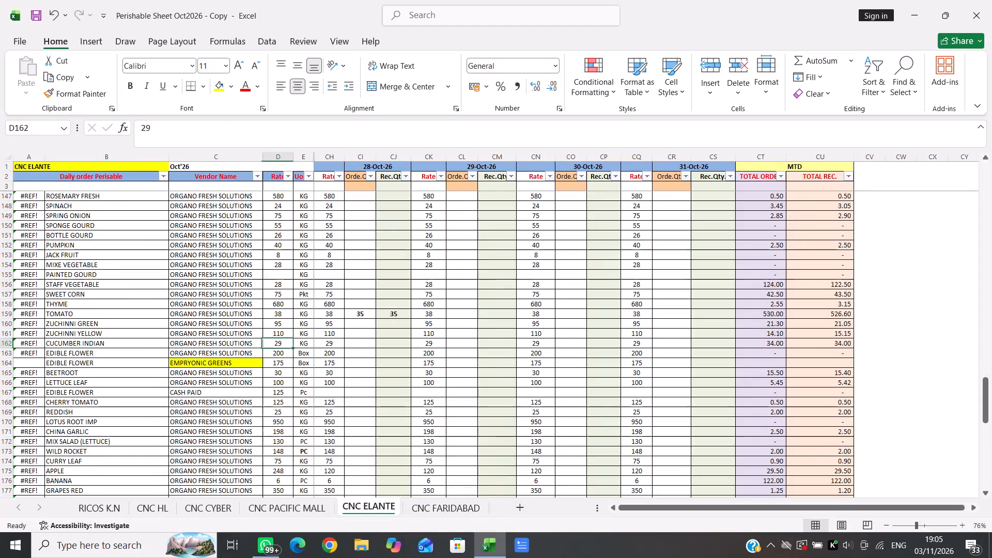
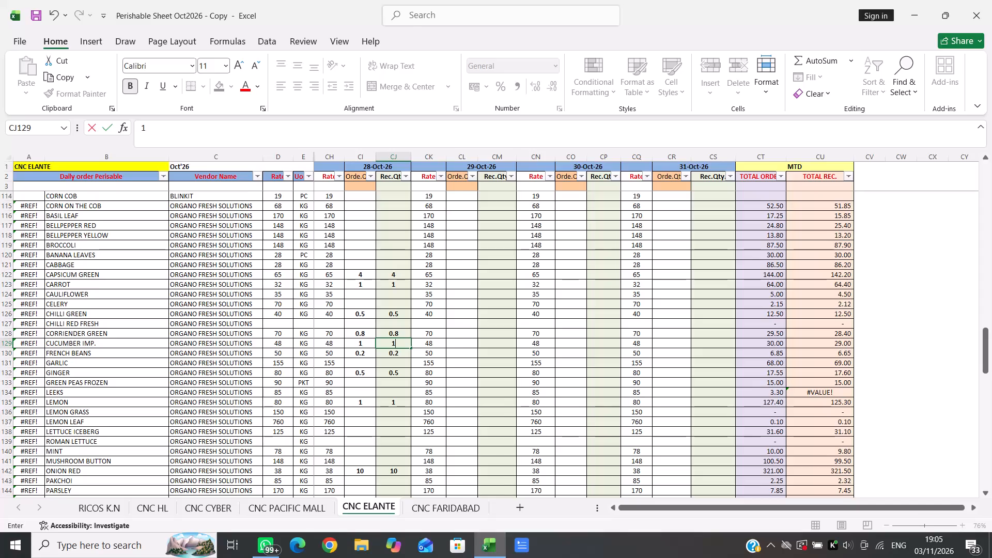
Find the SWEET CORN row by searching for SWEE and move along it towards the 28-Oct-26 quantity cells.
key("BackSpace")
key("BackSpace")
key("BackSpace")
key("BackSpace")
key("BackSpace")
key("d")
key("BackSpace")
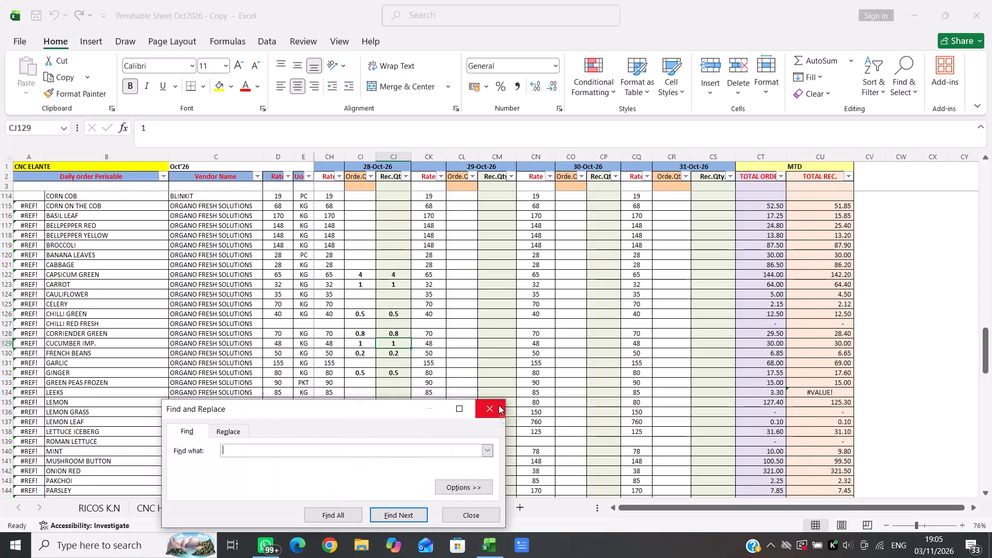
key("BackSpace")
key("BackSpace")
type("SWEE")
key("Return")
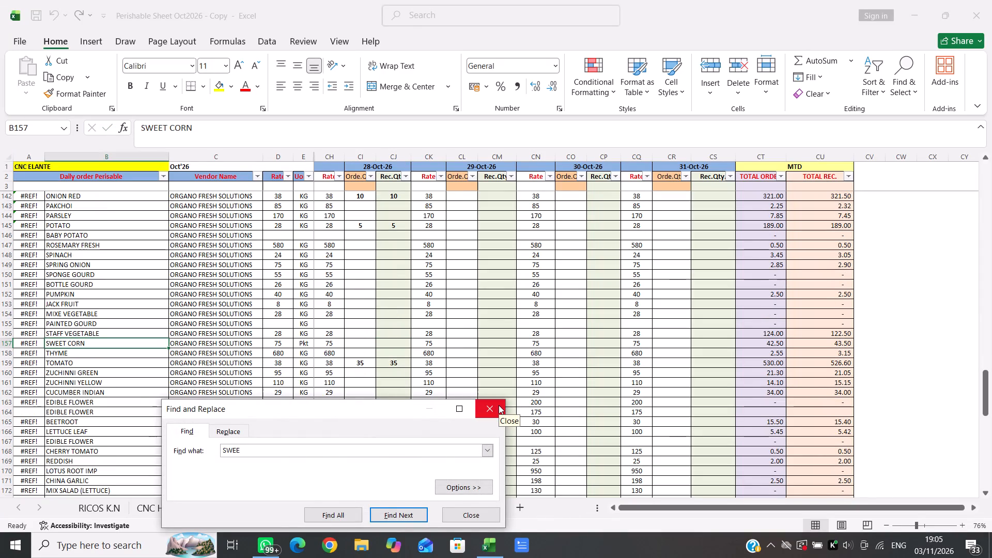
left_click(499, 405)
key("Right")
key("Right")
key("Right")
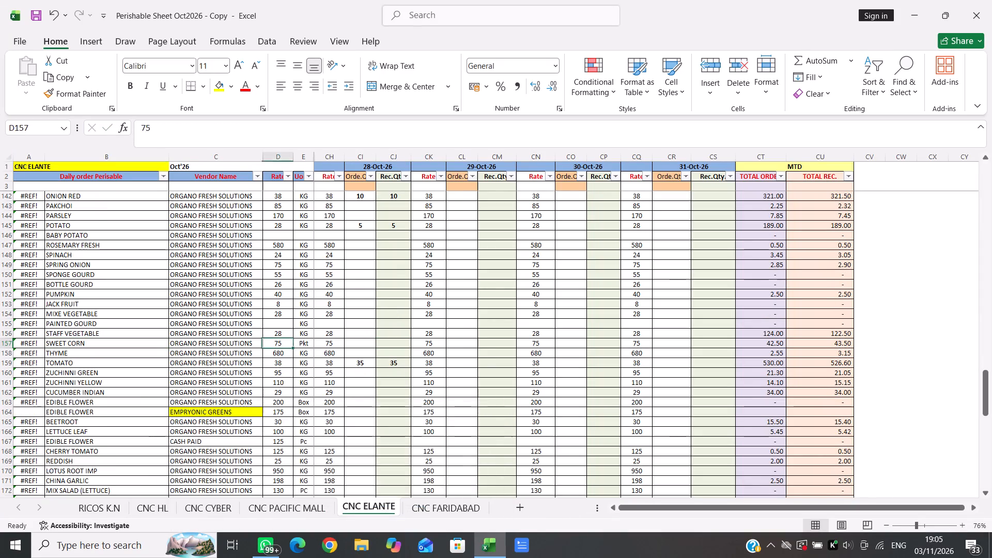
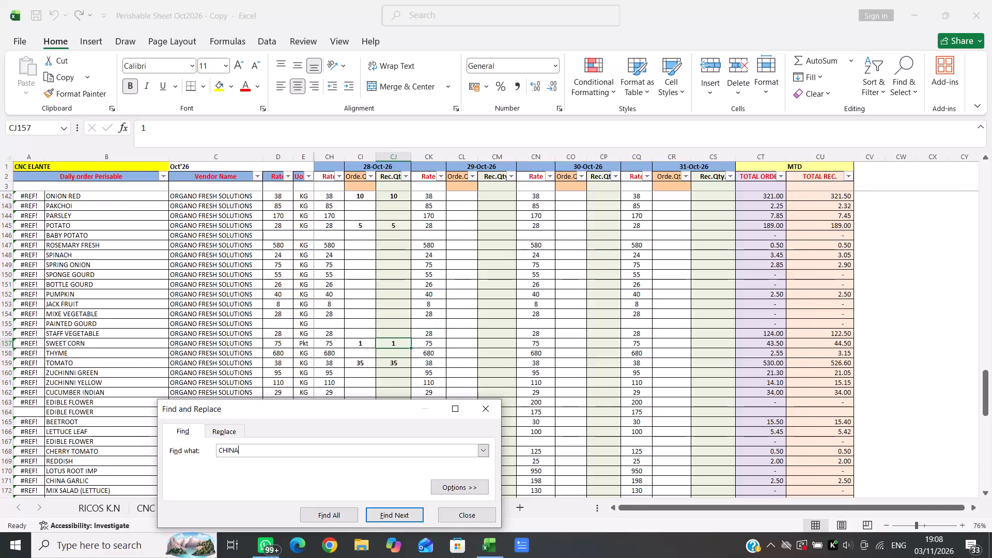
Find the CHINA GARLIC row by searching for CHINA and enter 0.25 as its 28-Oct-26 order quantity.
key("Return")
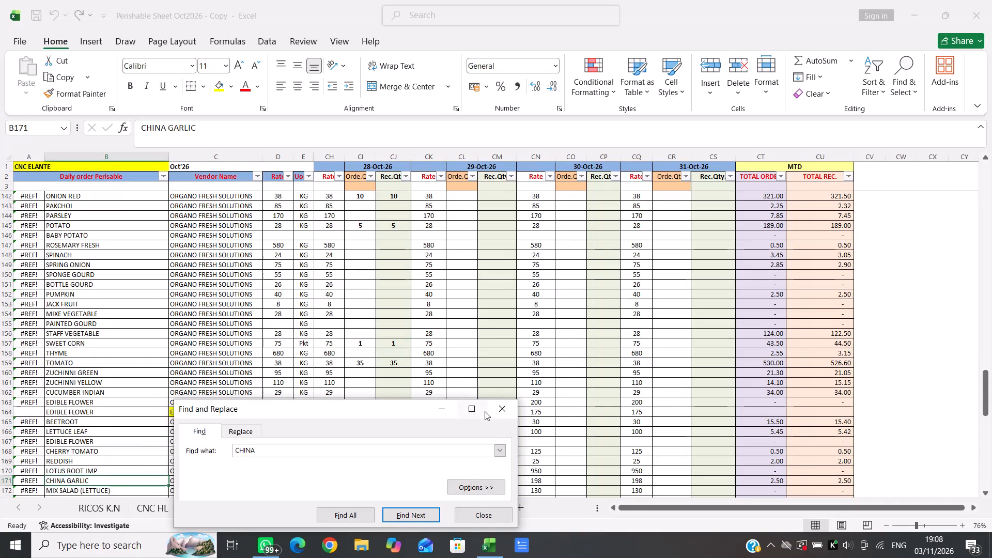
left_click(496, 408)
key("Right")
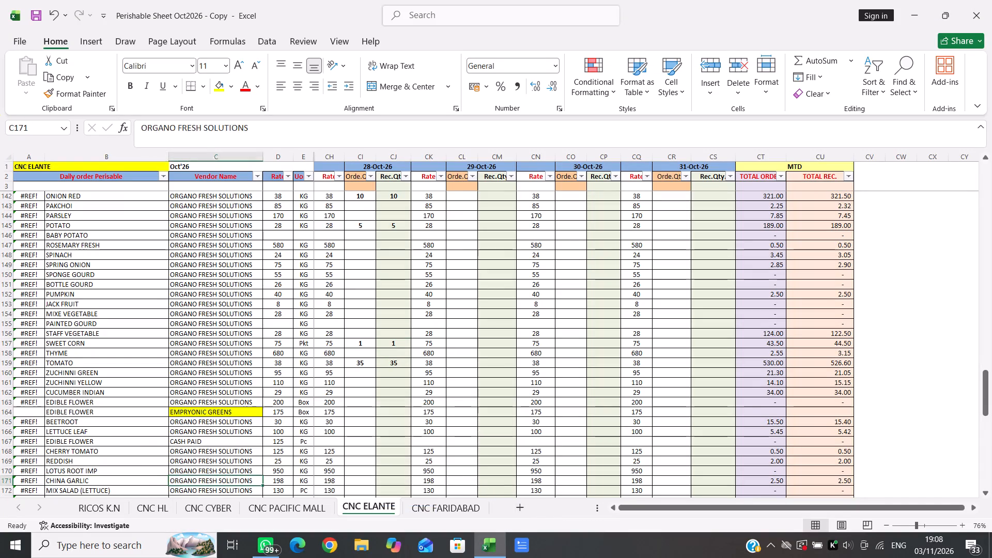
key("Right")
key("Right")
key("Right")
key("Right")
type("0.25")
key("Right")
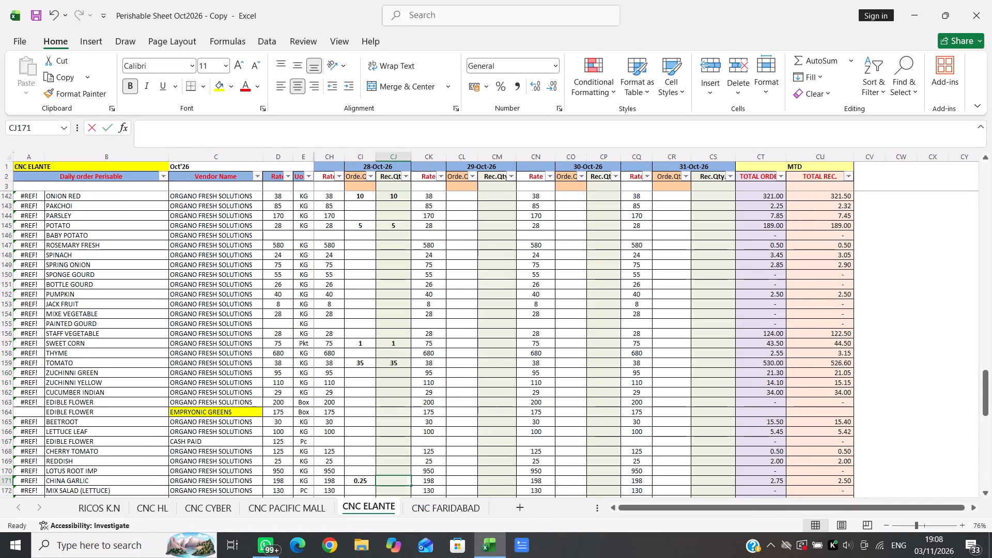
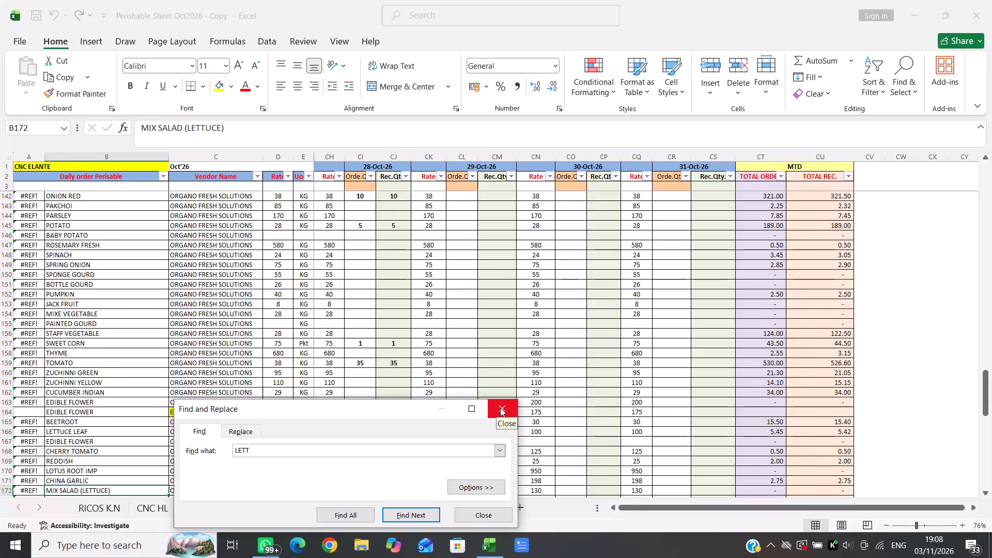
Find the LETTUCE ICEBERG row with the LETT search and move along it toward the 28-Oct-26 order quantity cell.
key("Return")
left_click(500, 408)
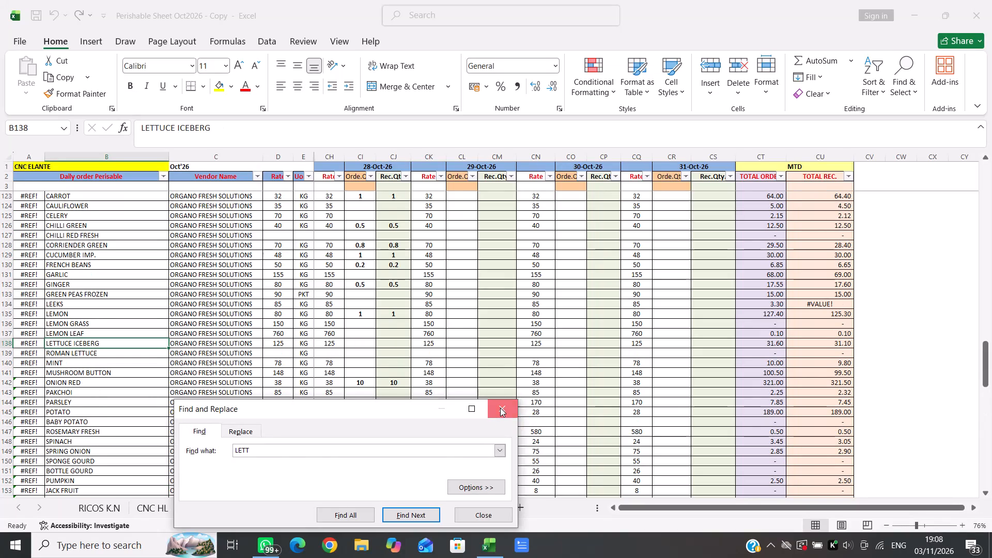
key("Right")
key("Right")
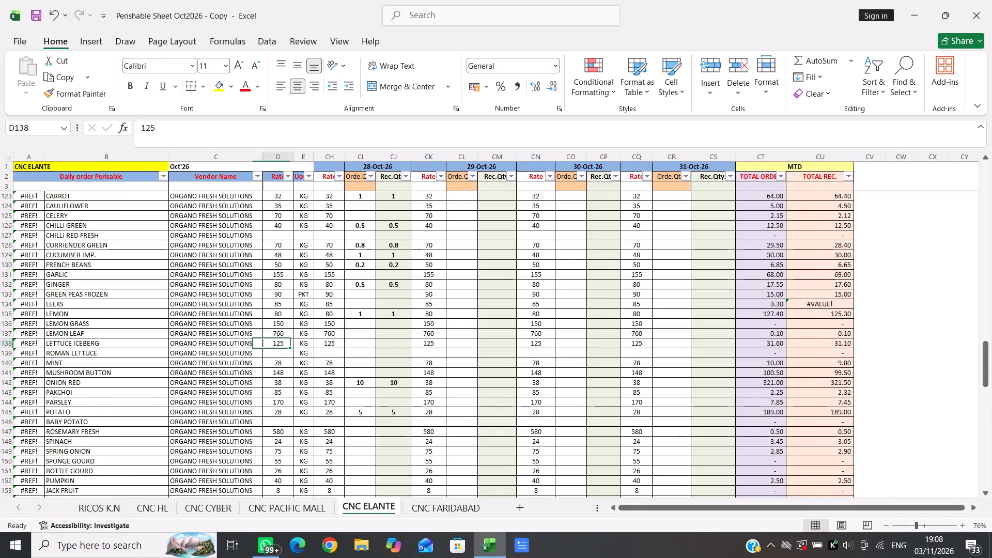
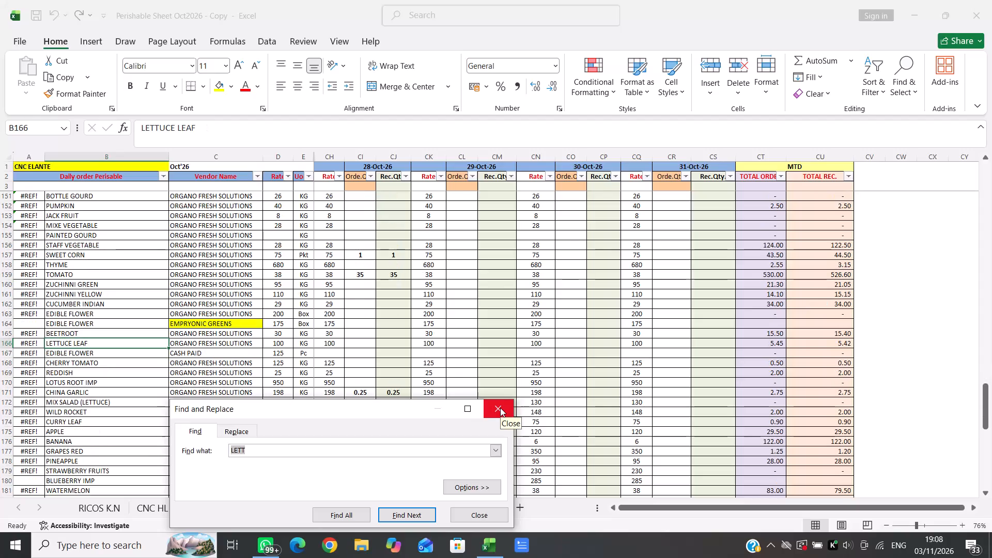
Finish the LETT search at the LETTUCE LEAF row and move along it toward the 28-Oct-26 order quantity cell.
left_click(500, 408)
key("Right")
key("Right")
key("Right")
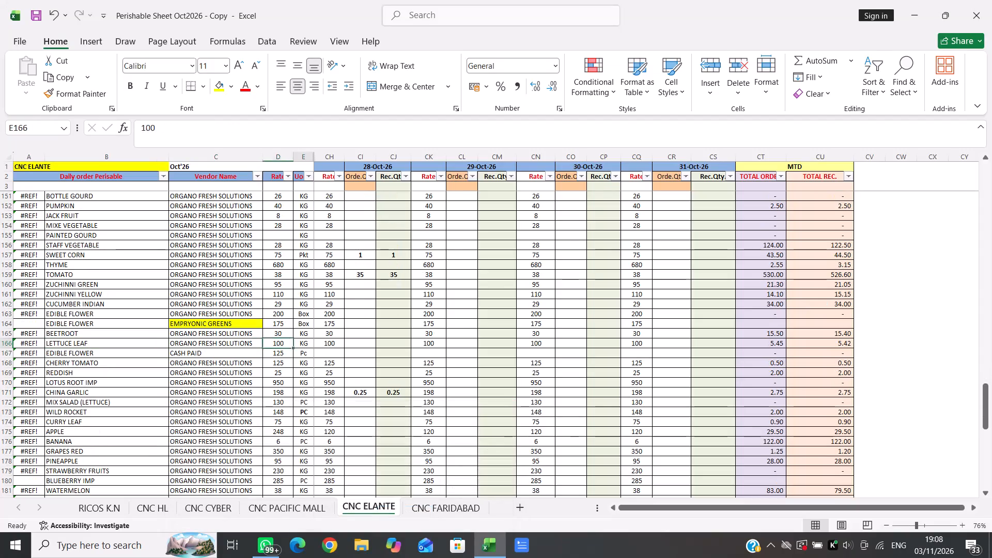
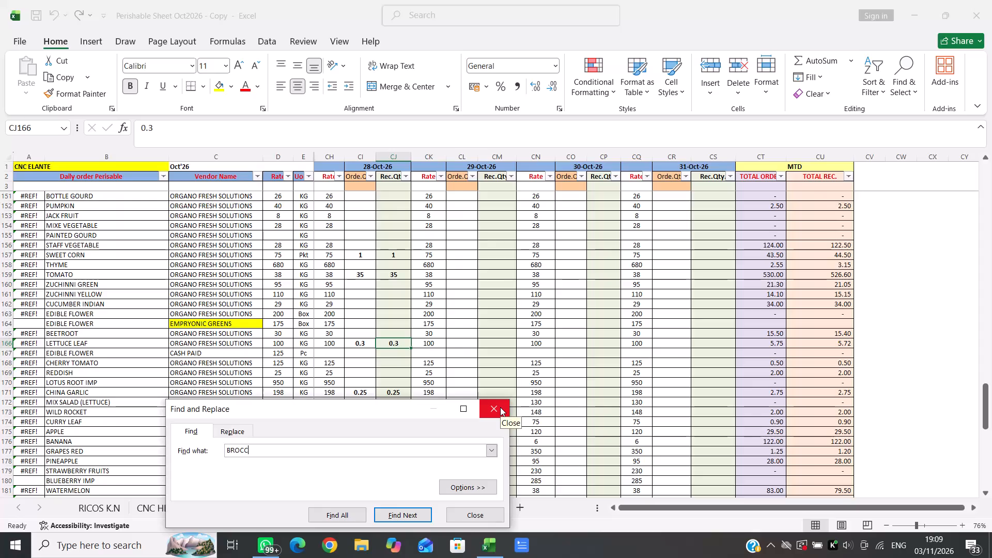
Search the sheet for BROCCO and go to the BROCCOLI row's 28-Oct-26 order quantity cell.
key("Return")
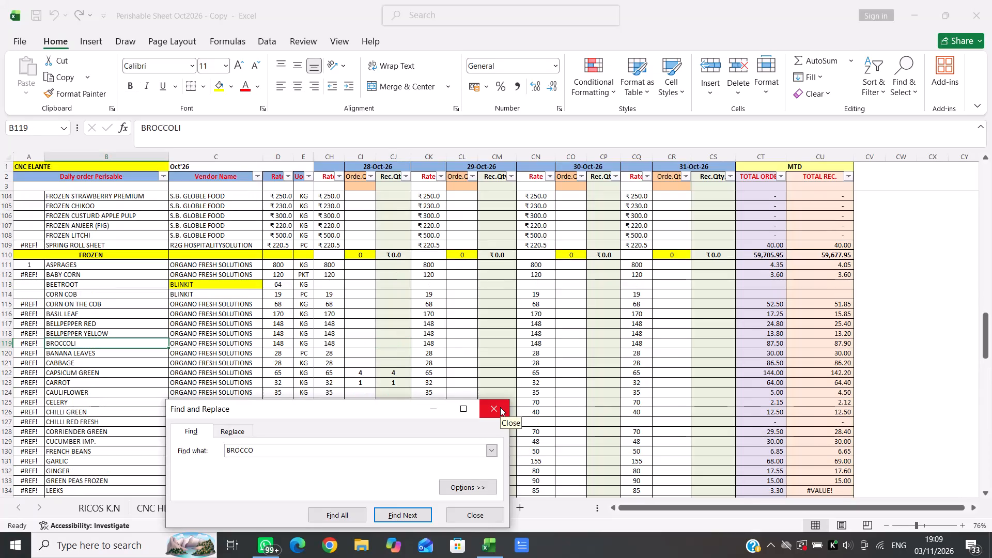
left_click(500, 407)
key("Right")
key("Right")
key("Right")
key("Right")
key("Right")
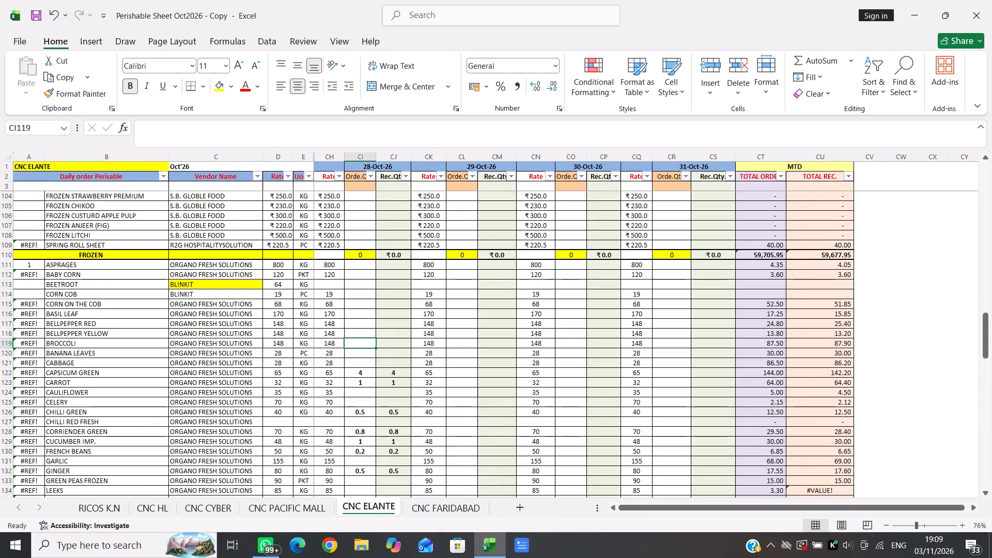
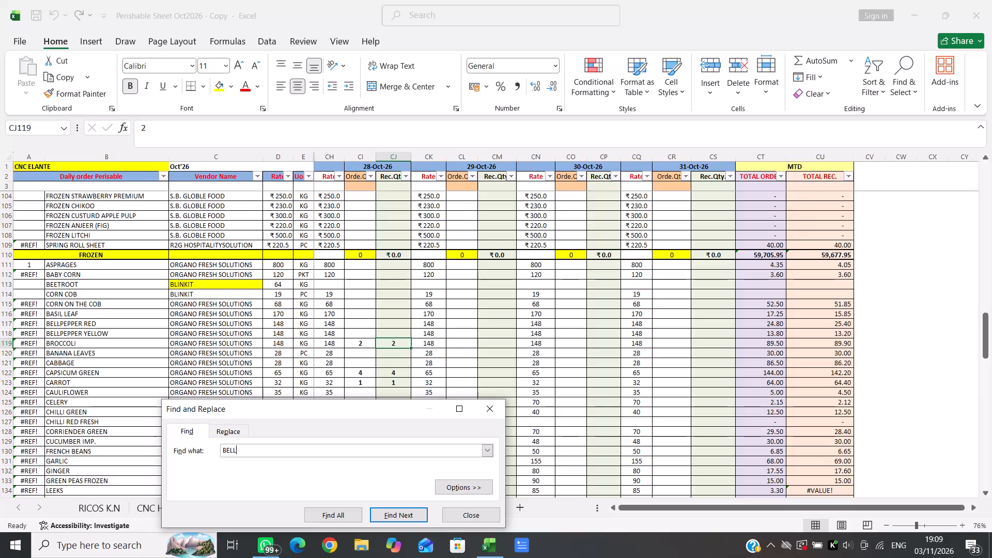
Search the sheet for BELL and move along the BELLPEPPER RED row to its 28-Oct-26 columns.
key("Return")
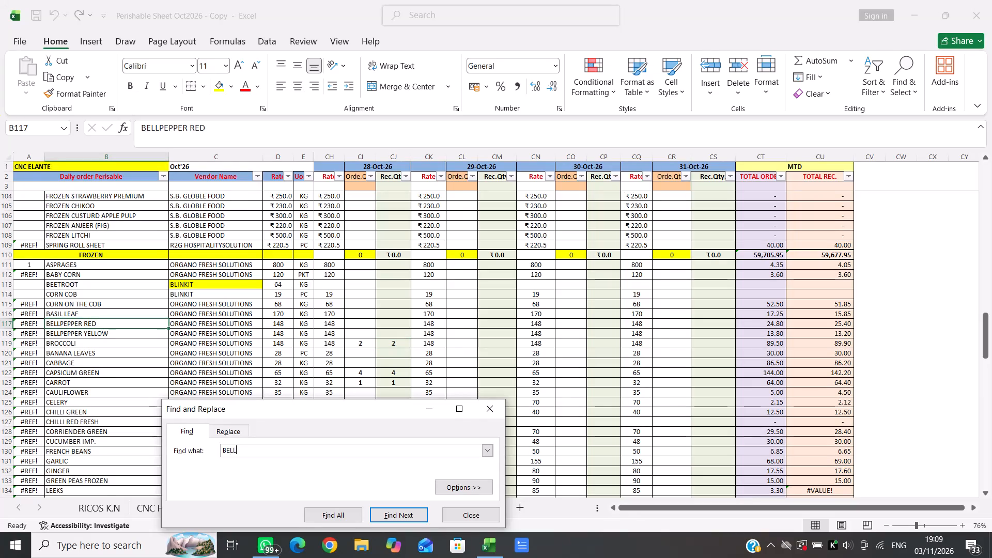
left_click(494, 409)
key("Right")
key("Right")
key("Right")
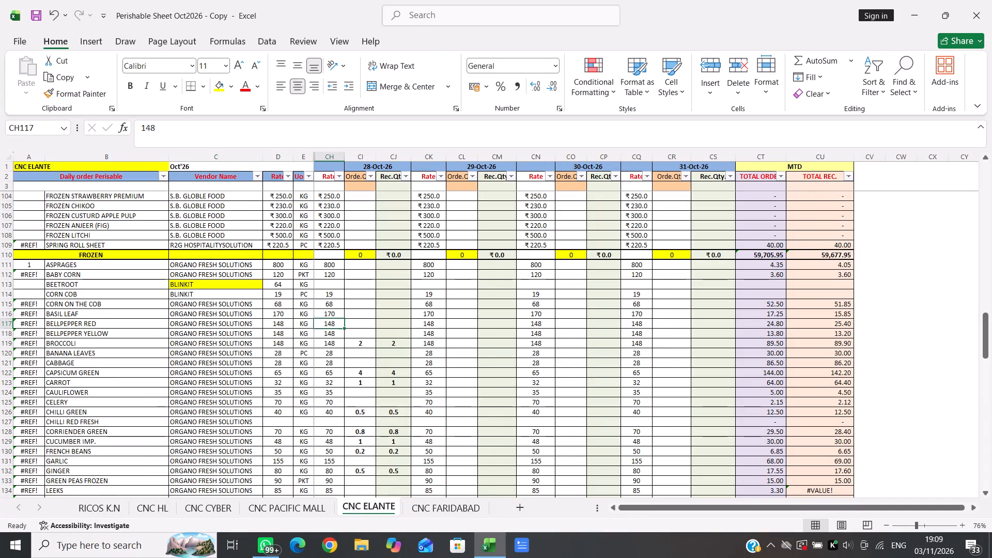
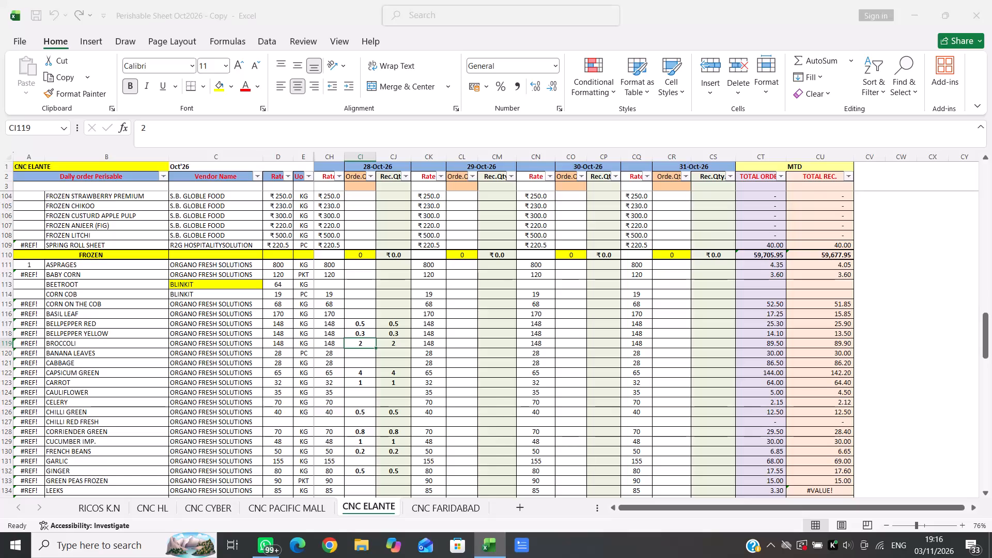
Search the sheet for LETT and move along the LETTUCE ICEBERG row towards its 28-Oct-26 columns.
key("BackSpace")
key("BackSpace")
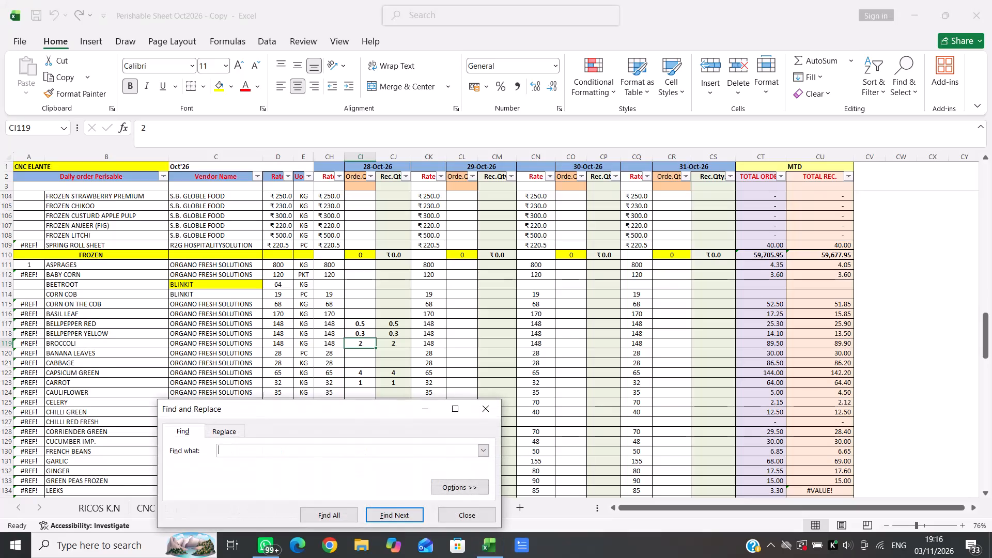
key("BackSpace")
key("BackSpace")
key("BackSpace")
type("LETT")
key("Return")
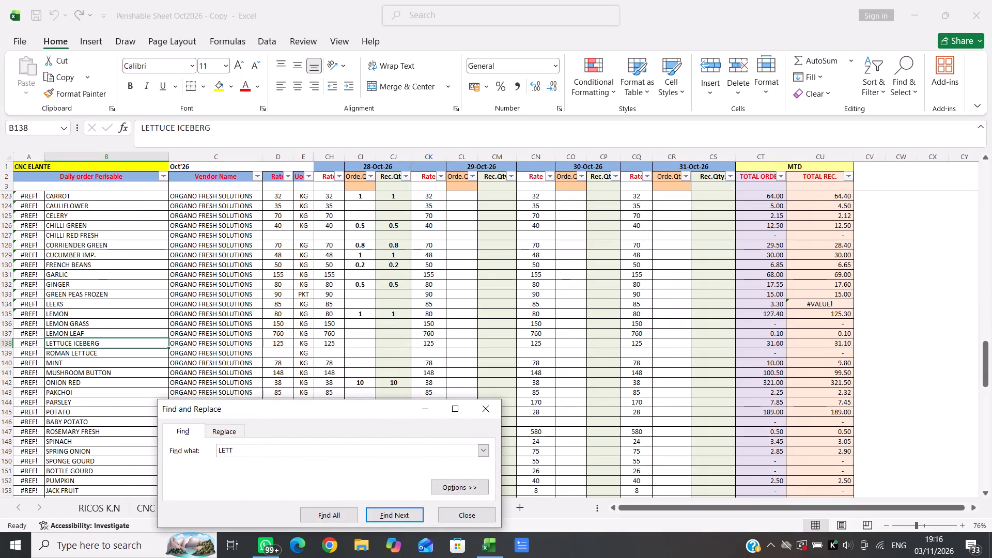
left_click(488, 406)
key("Right")
key("Right")
key("Right")
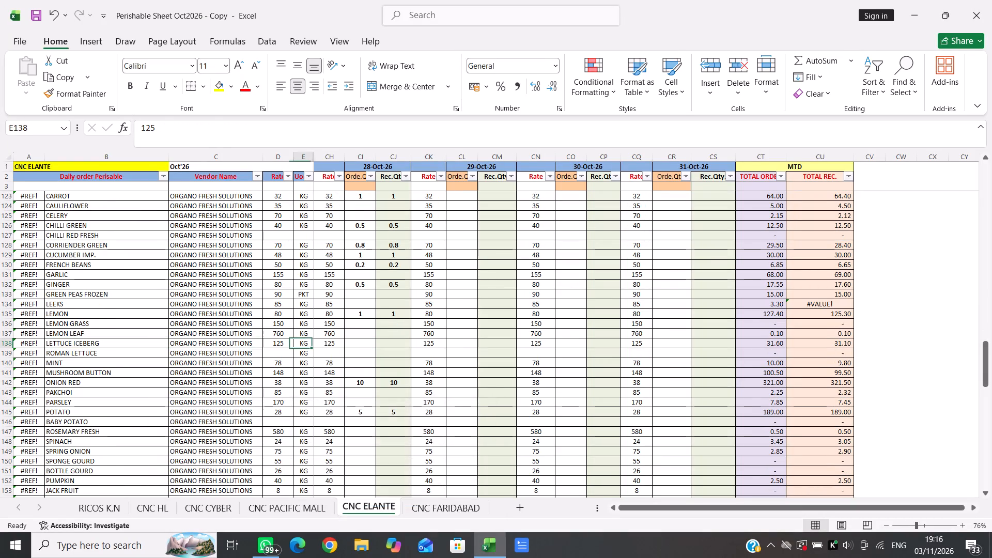
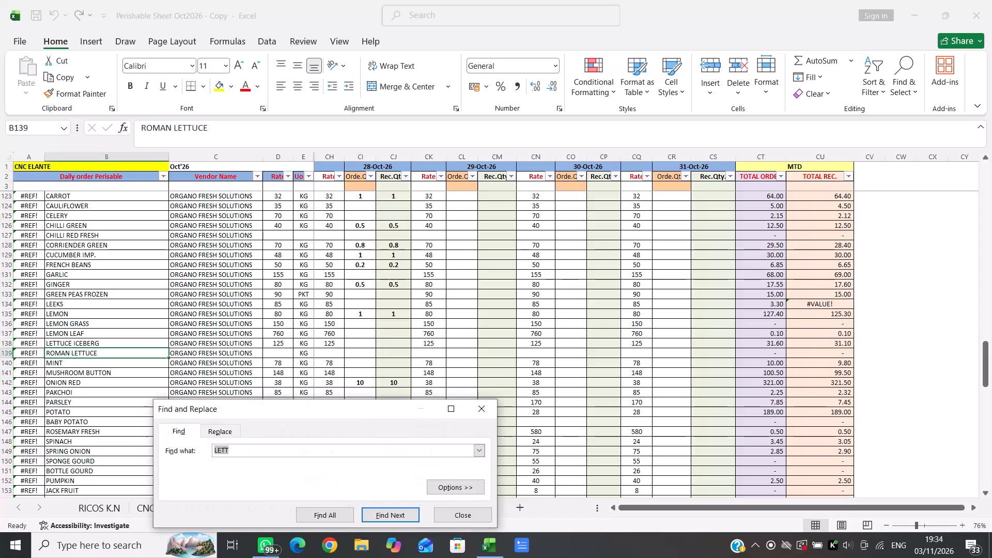
Repeat the LETT search to reach the LETTUCE LEAF row and move along it towards its 28-Oct-26 columns.
left_click(479, 411)
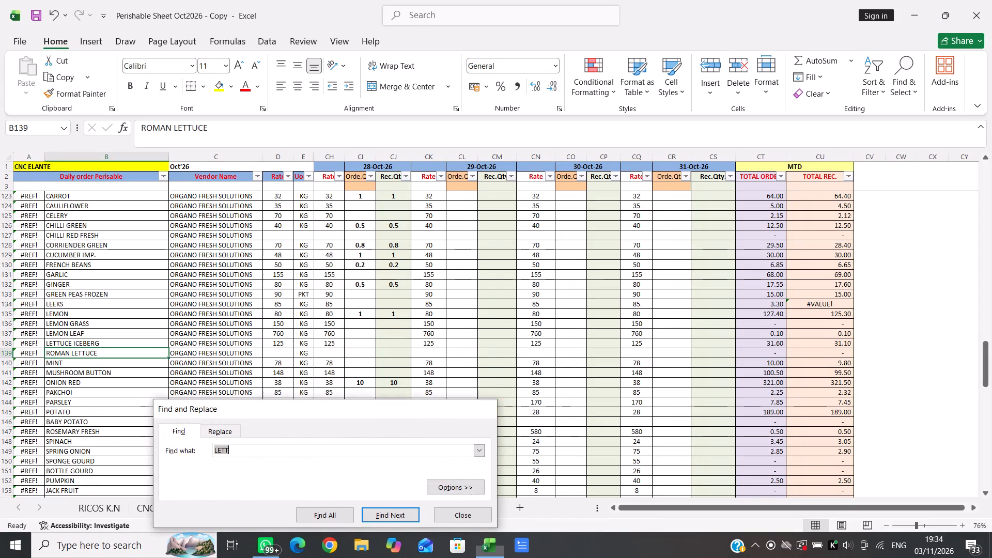
key("ctrl+f")
key("Return")
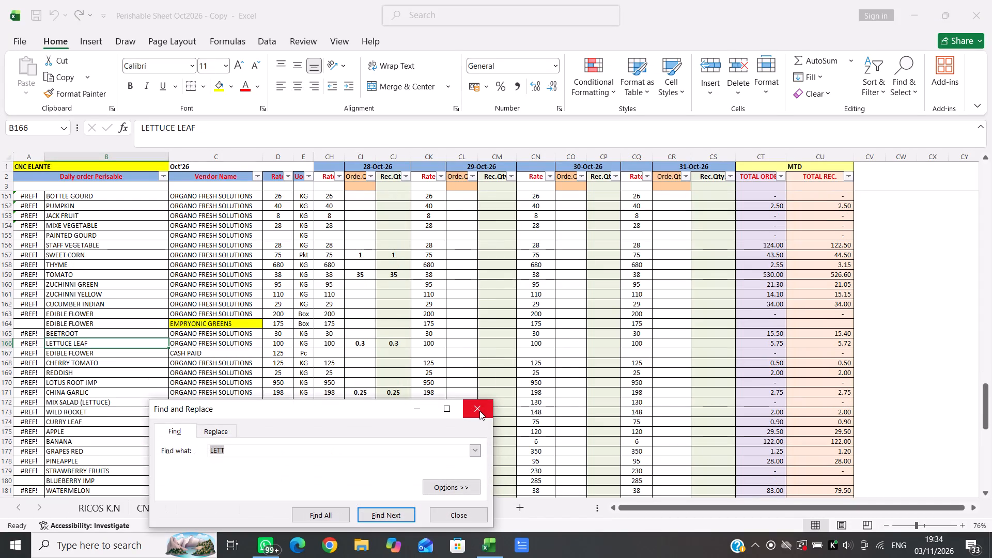
left_click(479, 411)
key("Right")
key("Right")
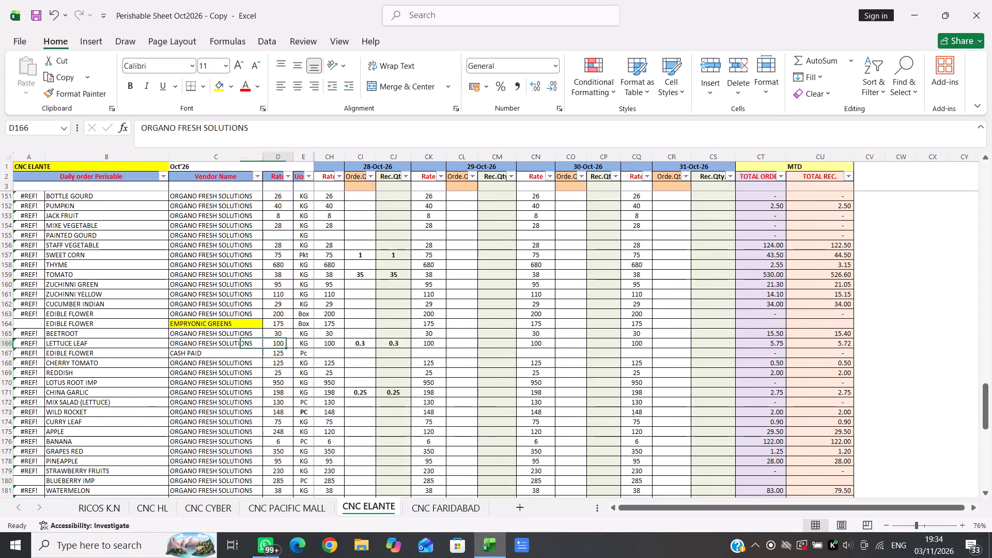
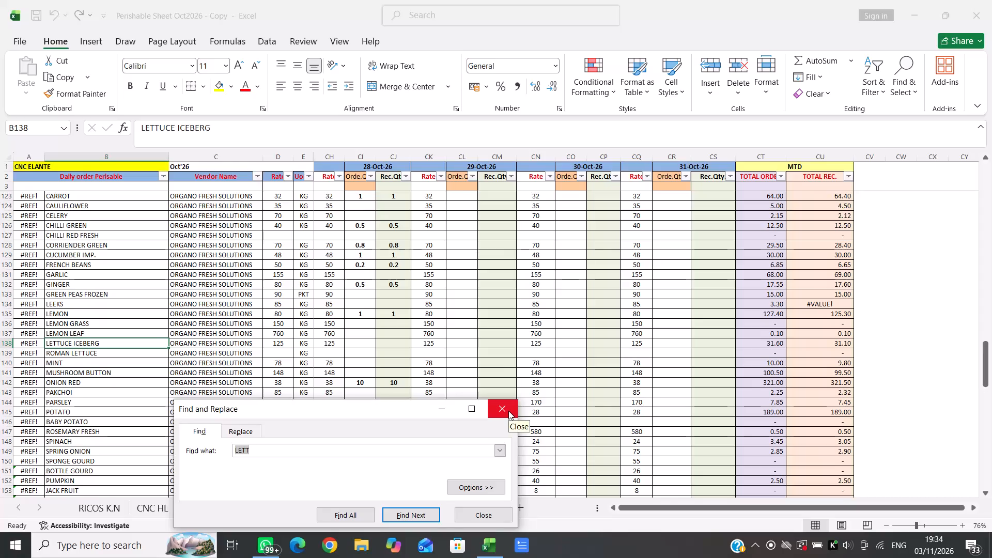
Close the search and go along the LETTUCE ICEBERG row to its 28-Oct-26 columns.
left_click(508, 411)
key("Right")
key("Right")
key("Right")
key("Right")
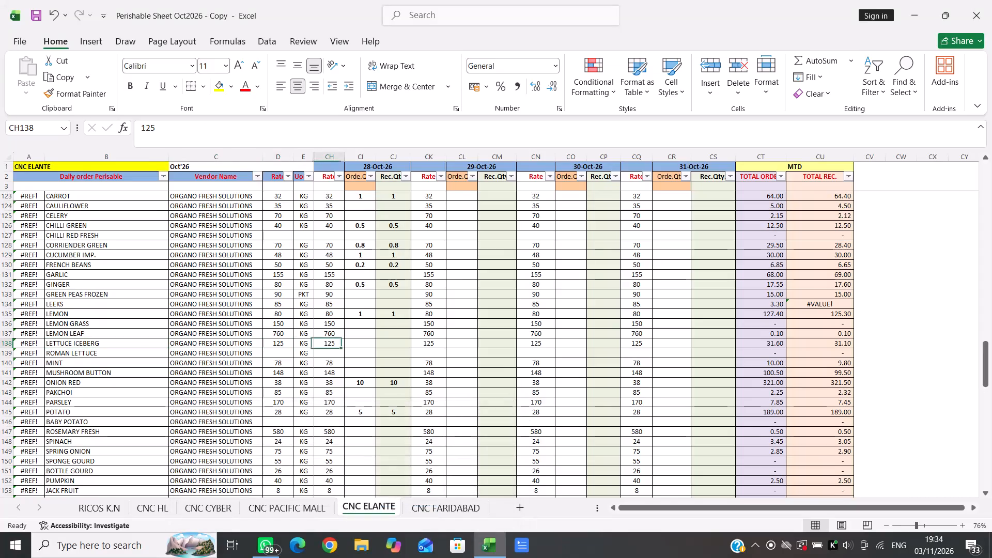
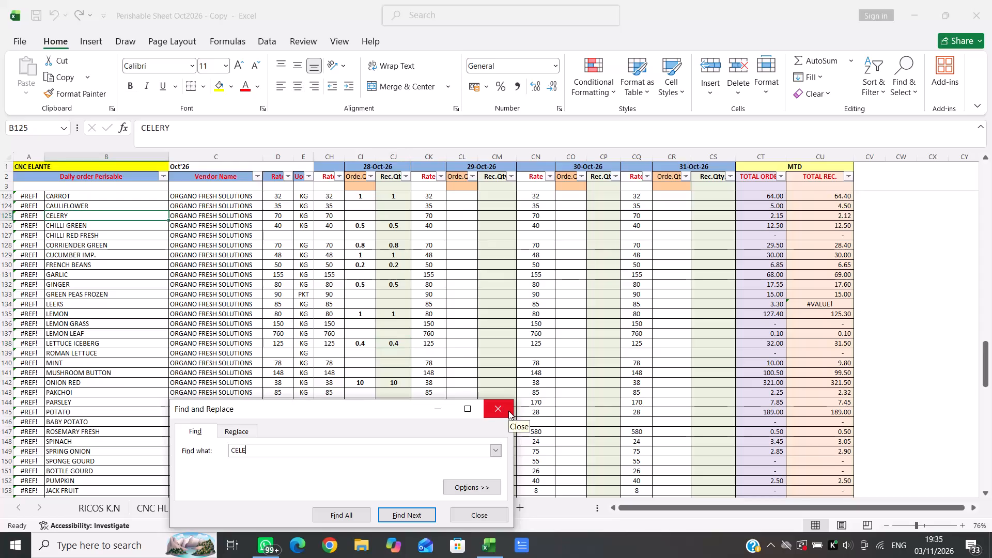
Close the search and enter 0.3 as the 28-Oct-26 order quantity in the CELERY row.
key("Right")
key("Right")
key("Right")
key("Right")
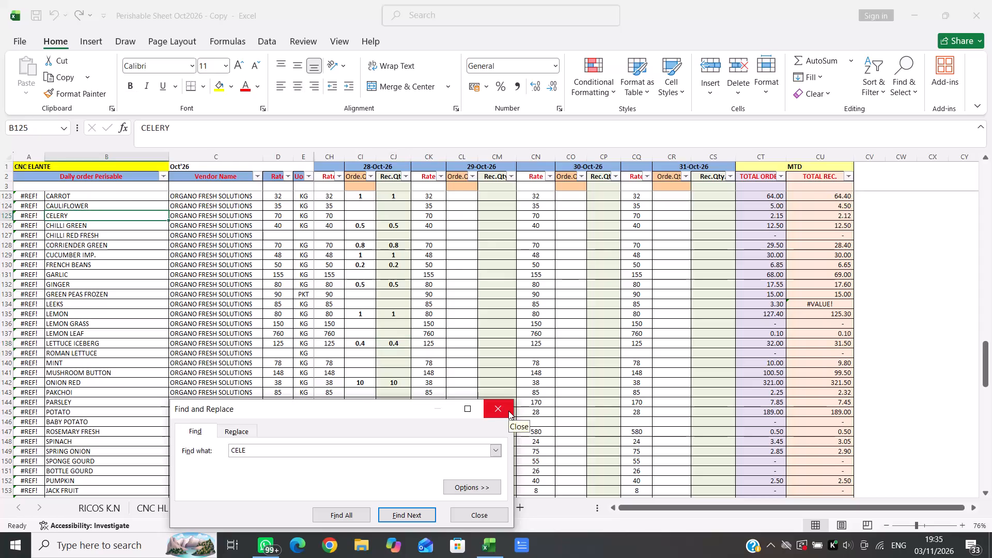
left_click(508, 411)
key("Right")
key("Right")
key("Right")
key("Right")
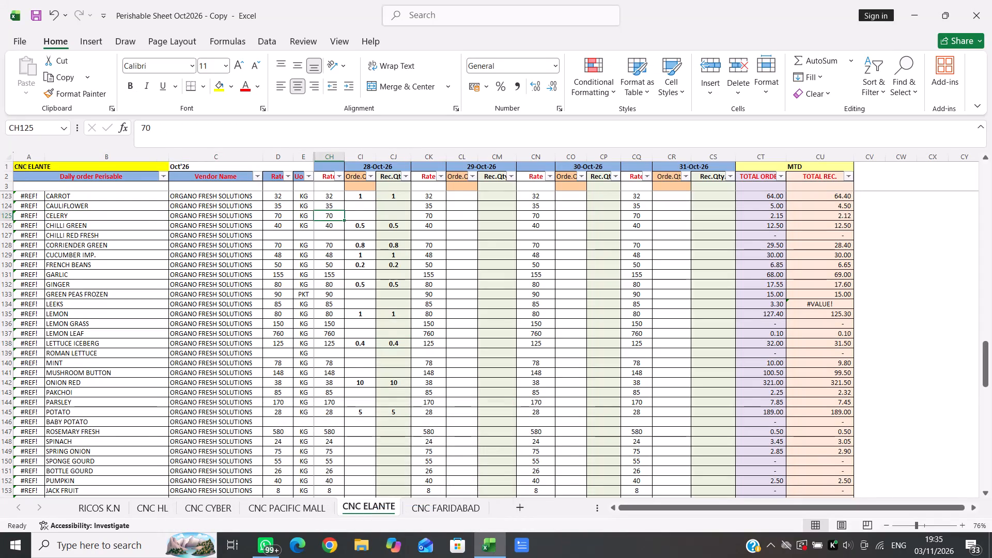
key("Right")
type("0.3")
key("Right")
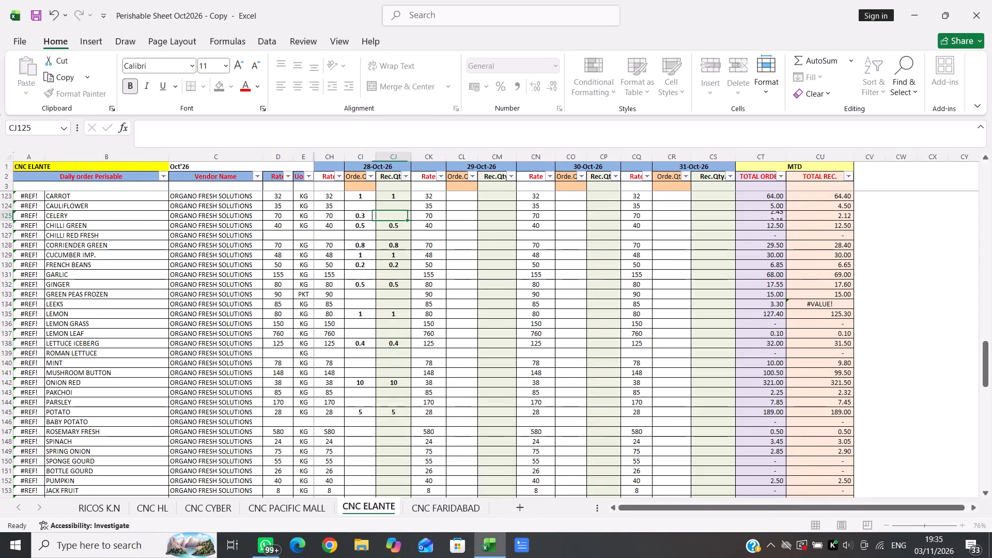
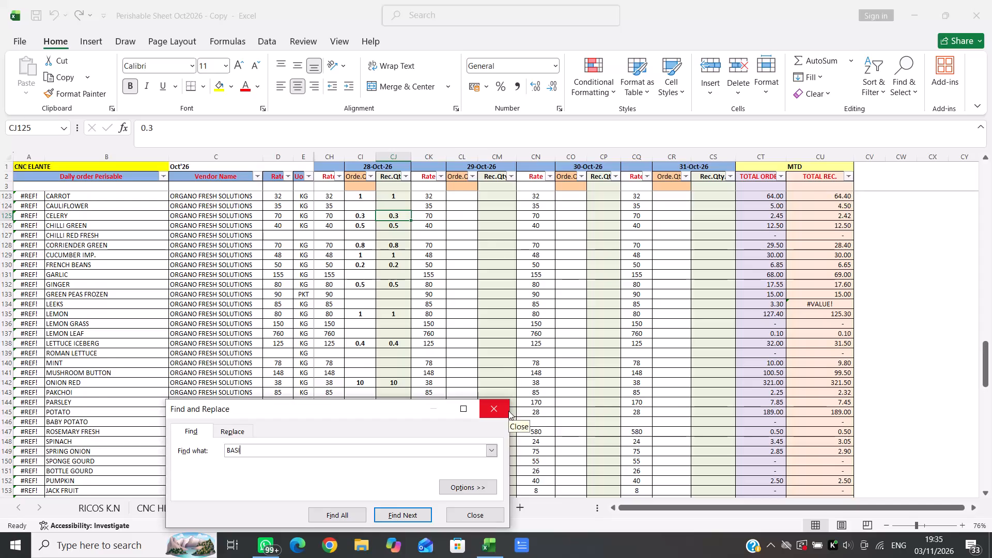
Search the sheet for BASIL, close the search and move along the BASIL LEAF row to its 28-Oct-26 columns.
key("l")
key("Return")
key("Right")
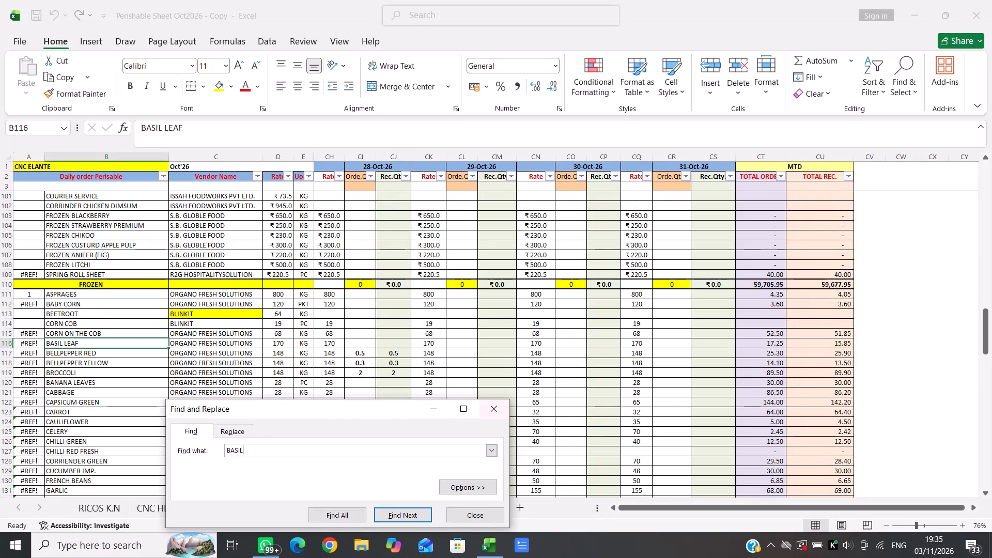
key("Right")
key("Right")
key("Right")
key("Right")
left_click(495, 413)
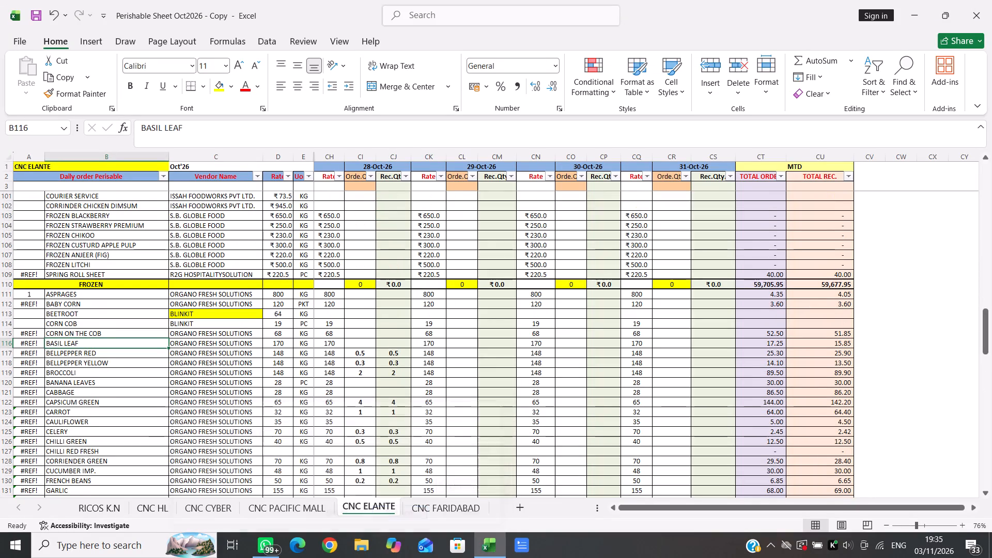
key("Right")
key("Right")
key("Right")
key("Right")
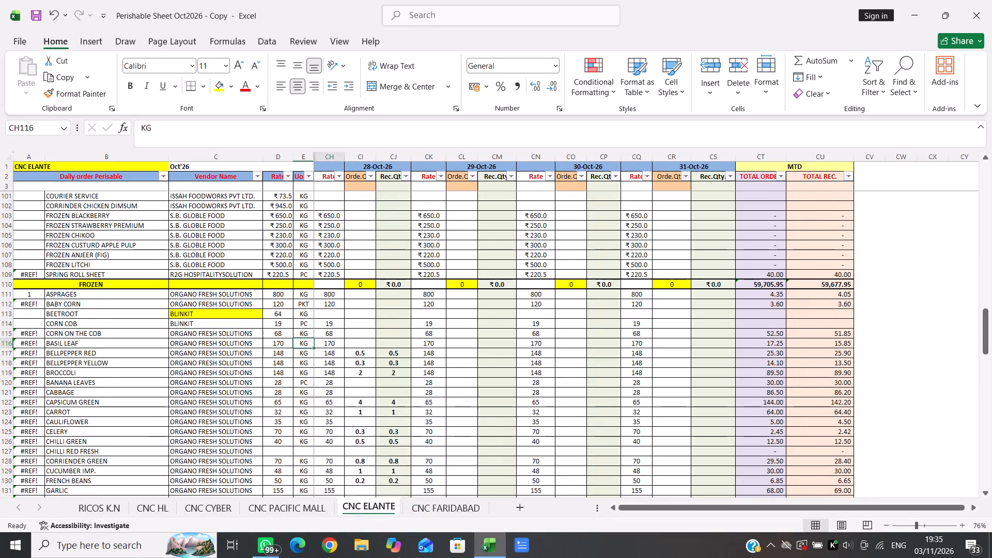
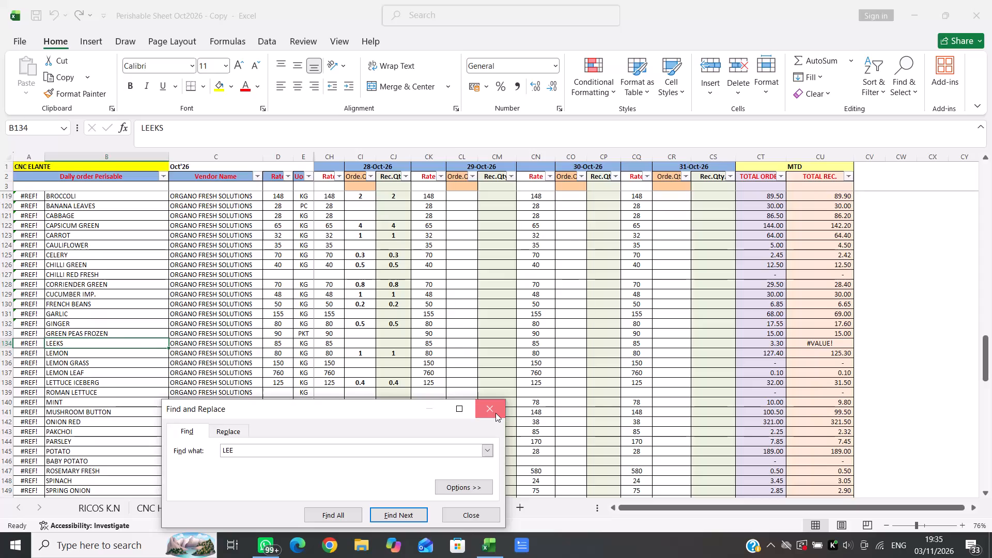
Enter 0.5 as the 28-Oct-26 ordered quantity in the LEEKS row and move to its received quantity.
key("Right")
key("Right")
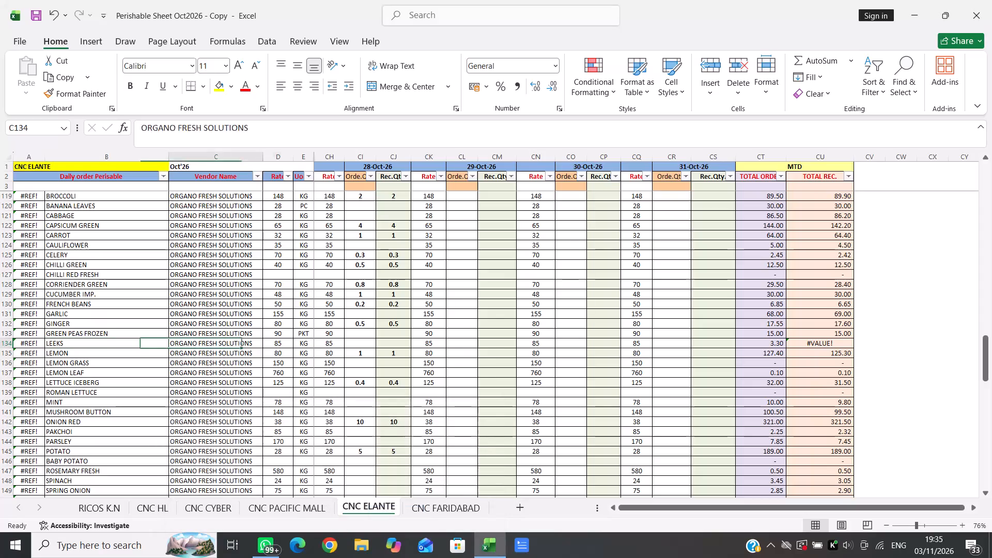
key("Right")
key("Right")
key("Right")
type("0.5")
key("Right")
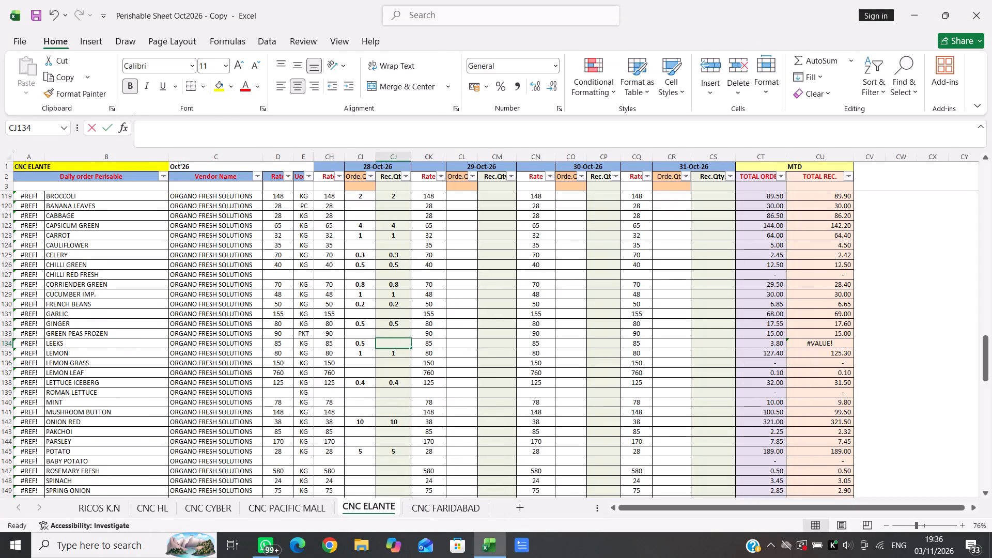
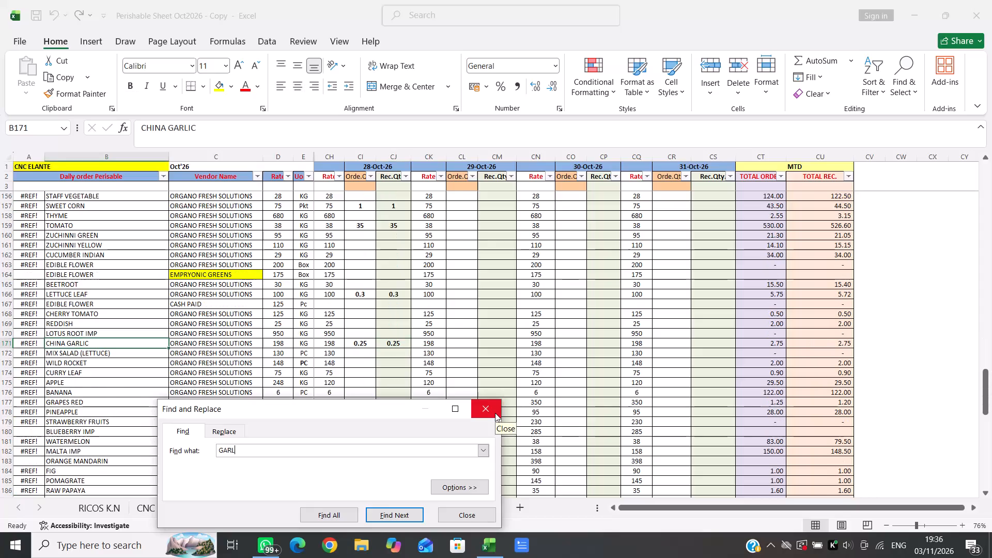
Search for GARL again to locate the GARLIC vegetable row and move across it toward the 28-Oct-26 columns.
left_click(495, 413)
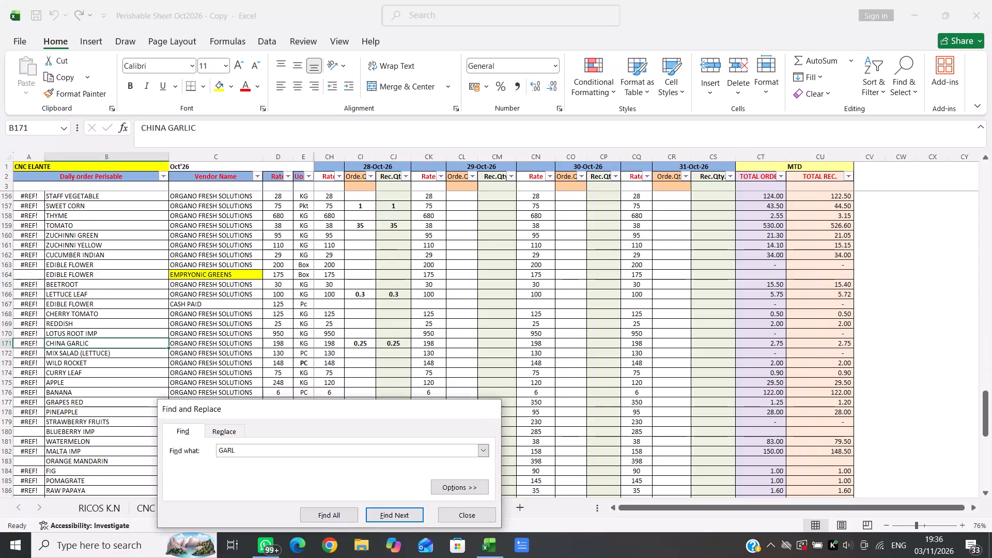
key("ctrl+f")
key("Return")
key("Return")
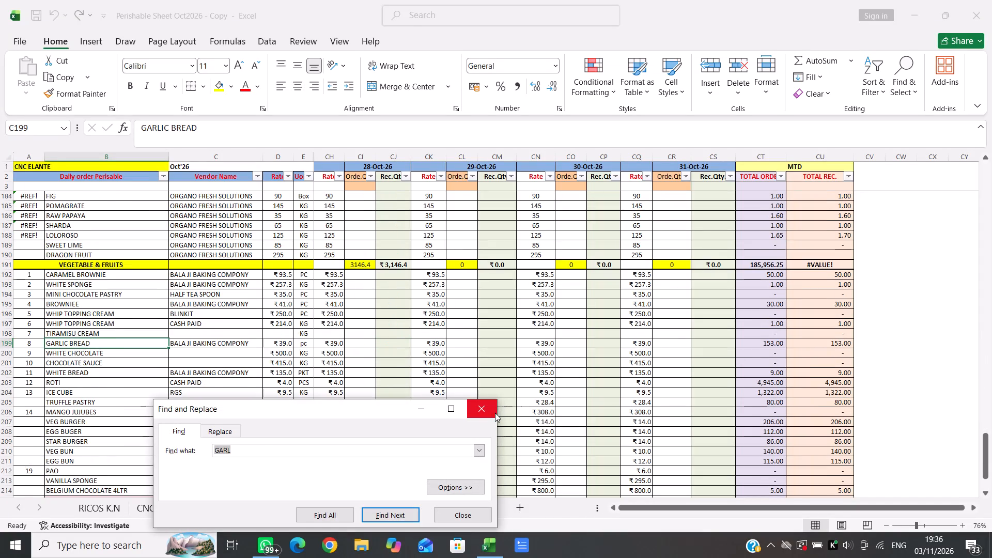
left_click(495, 413)
key("Right")
key("Right")
key("Right")
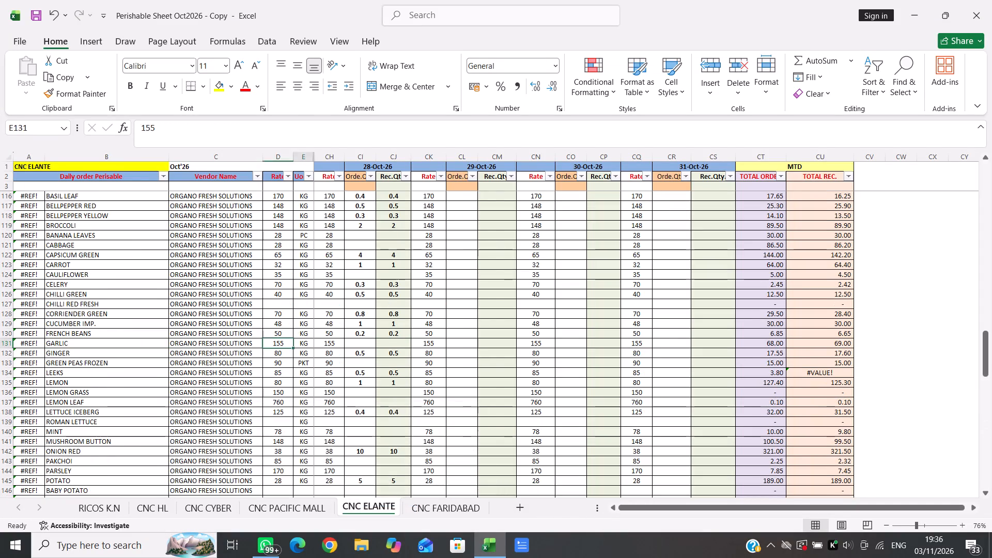
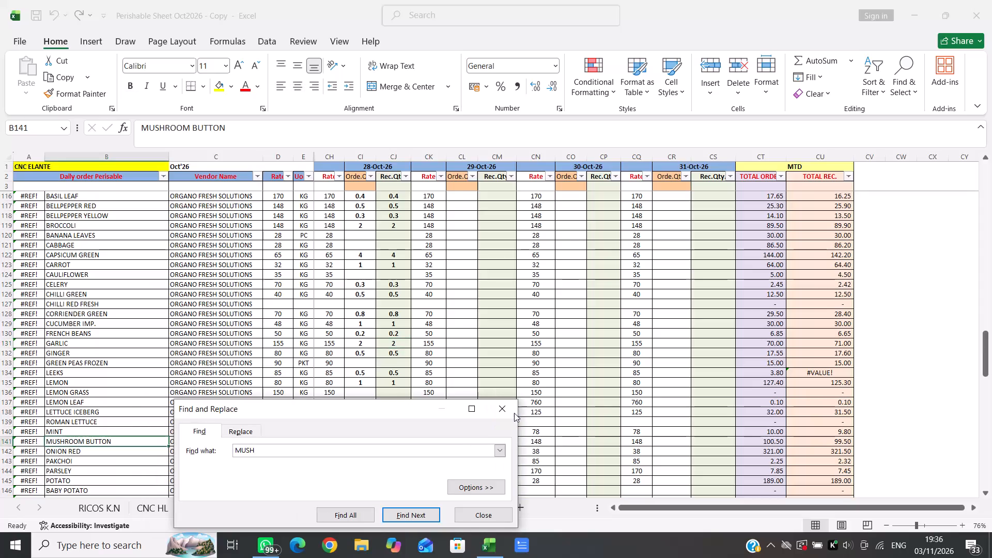
Enter 2 as the 28-Oct-26 order quantity for MUSHROOM BUTTON in the CNC ELANTE sheet.
left_click(510, 410)
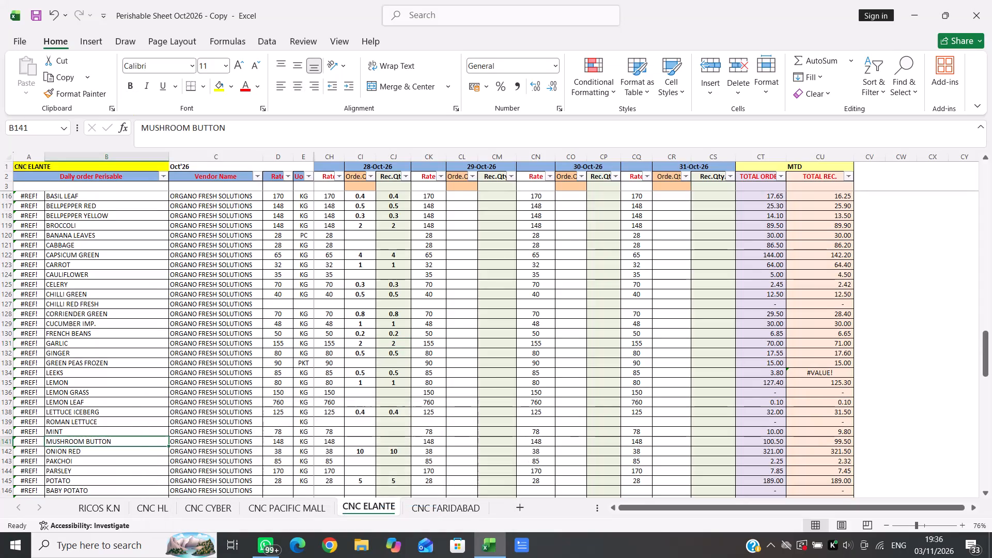
key("Right")
key("Right")
key("Right")
key("Right")
key("Right")
key("2")
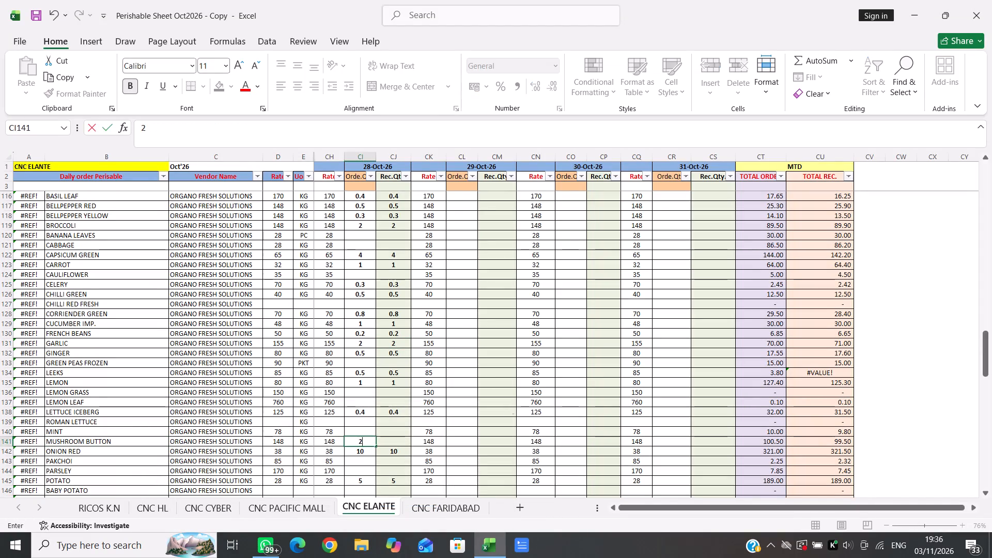
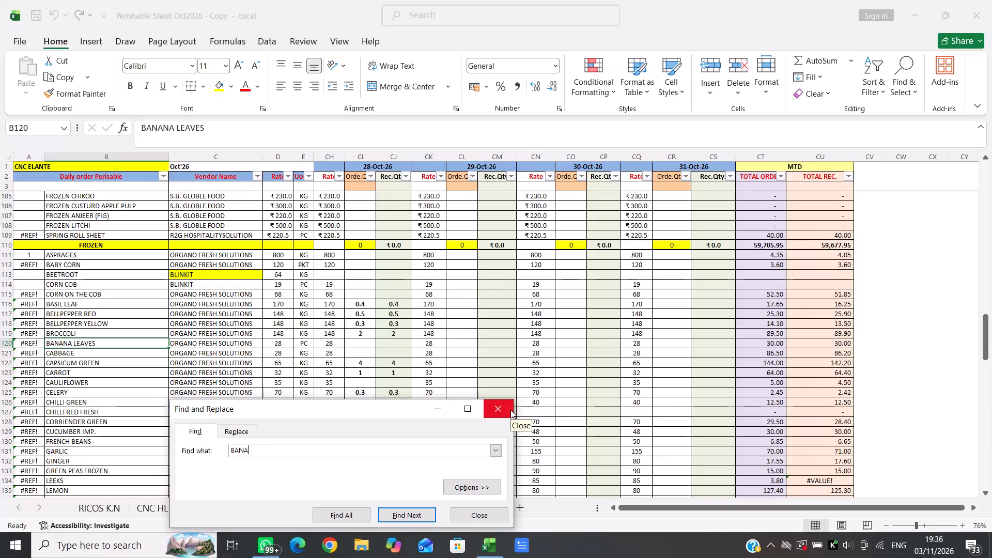
Close the search and go to the 28-Oct-26 order quantity cell for BANANA LEAVES in the CNC ELANTE sheet.
left_click(510, 410)
key("Right")
key("Right")
key("Right")
key("Right")
key("Right")
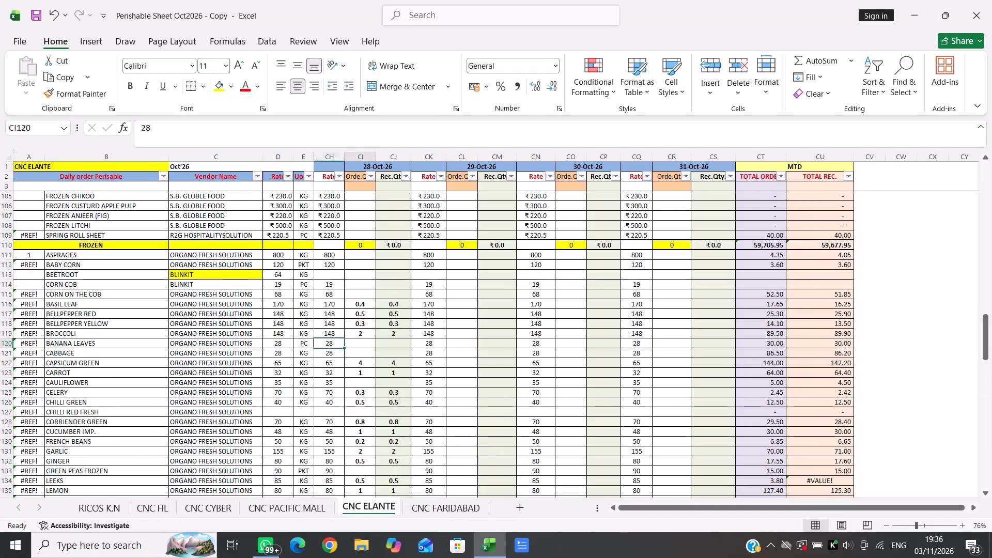
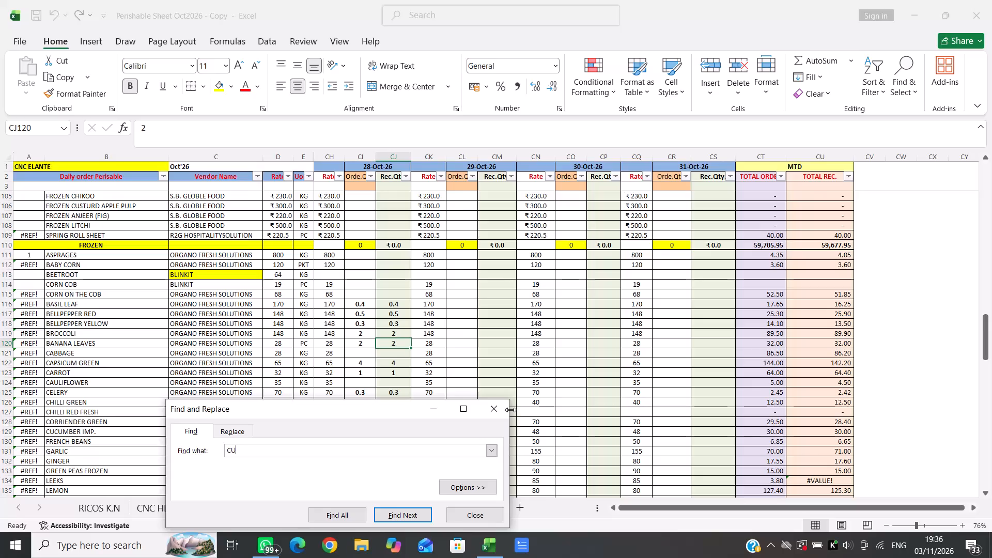
Search the sheet for CURR, close the search and move along the CURRY LEAF row toward its 28-Oct-26 entries.
type("R")
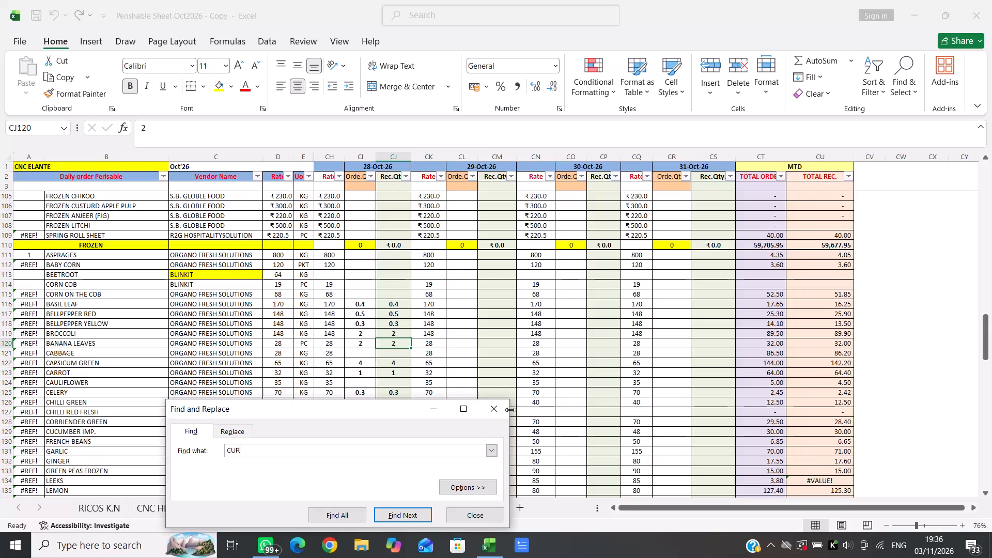
type("R")
key("Return")
left_click(500, 406)
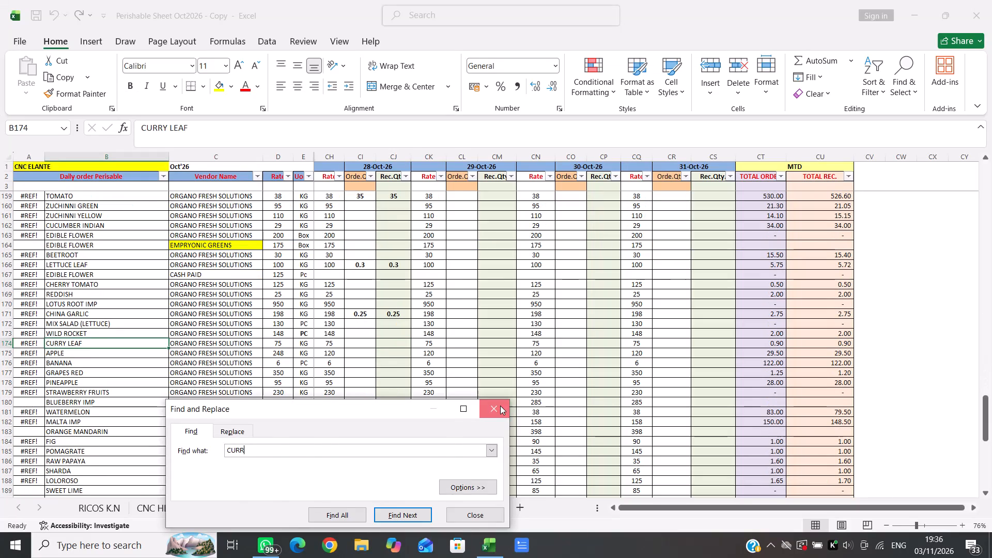
key("Right")
key("Right")
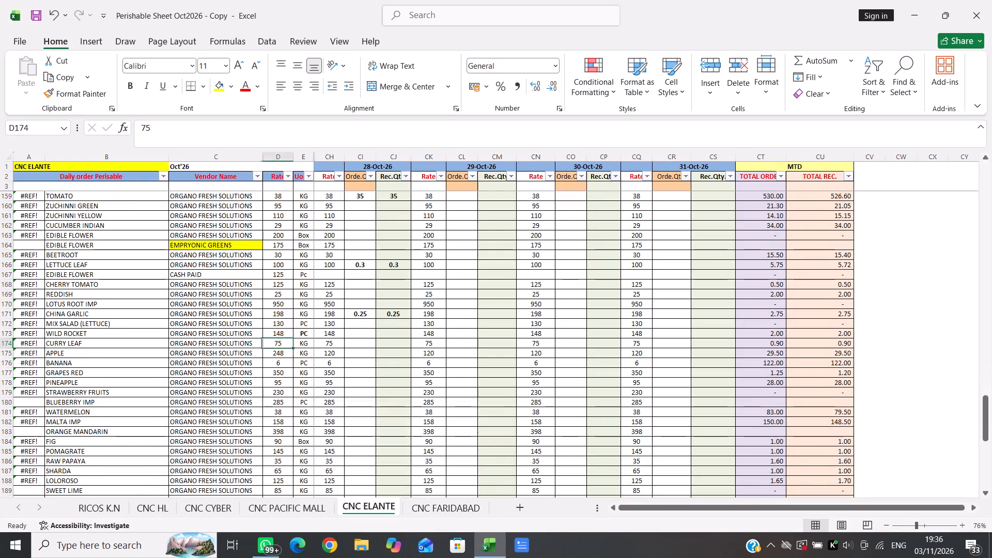
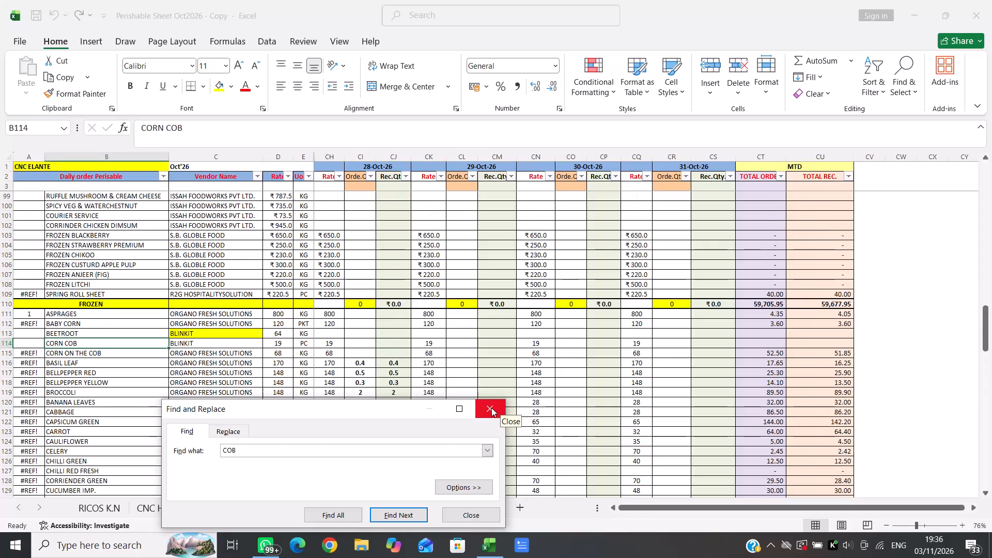
Close the search and enter 2 as the 28-Oct-26 order quantity for CORN ON THE COB.
left_click(486, 408)
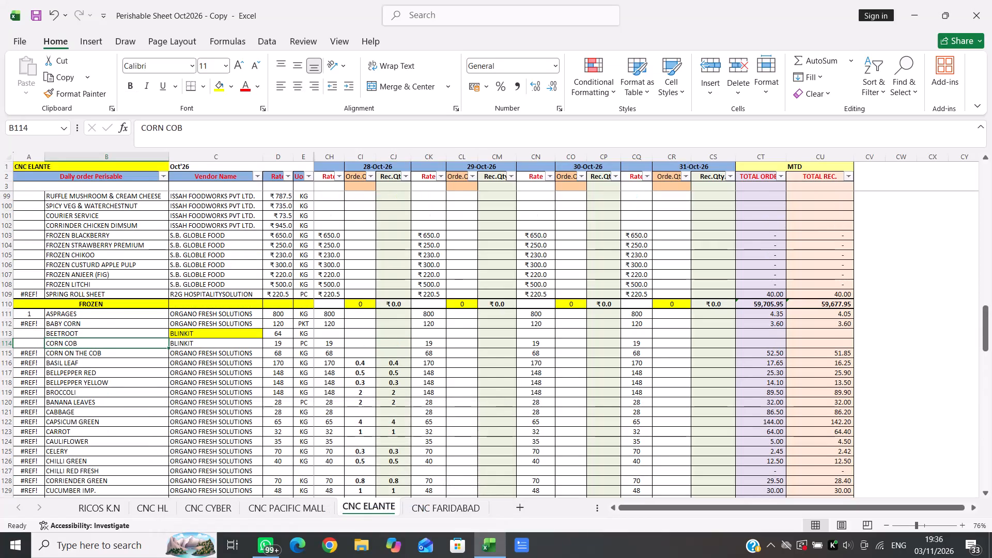
key("Down")
key("Right")
key("Right")
key("Right")
key("Right")
key("Right")
key("2")
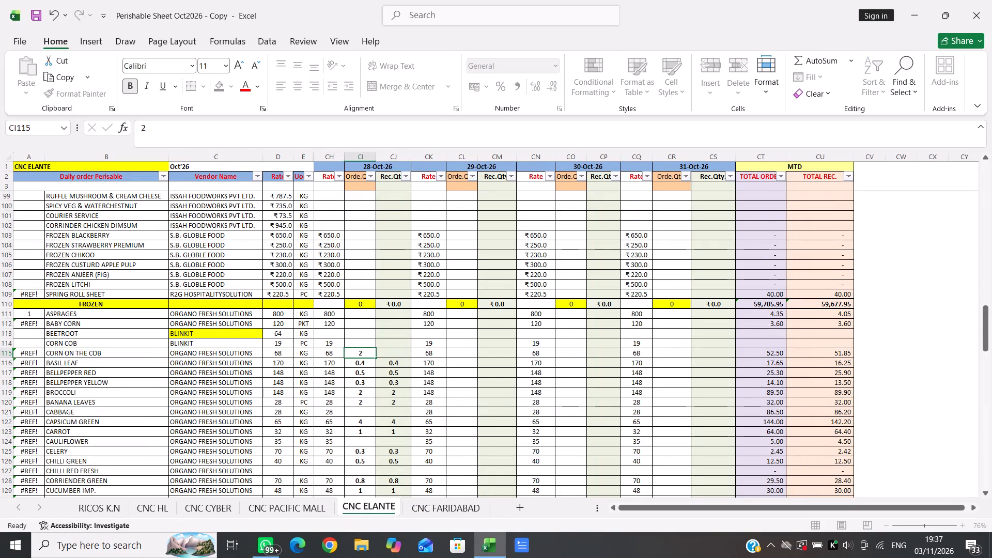
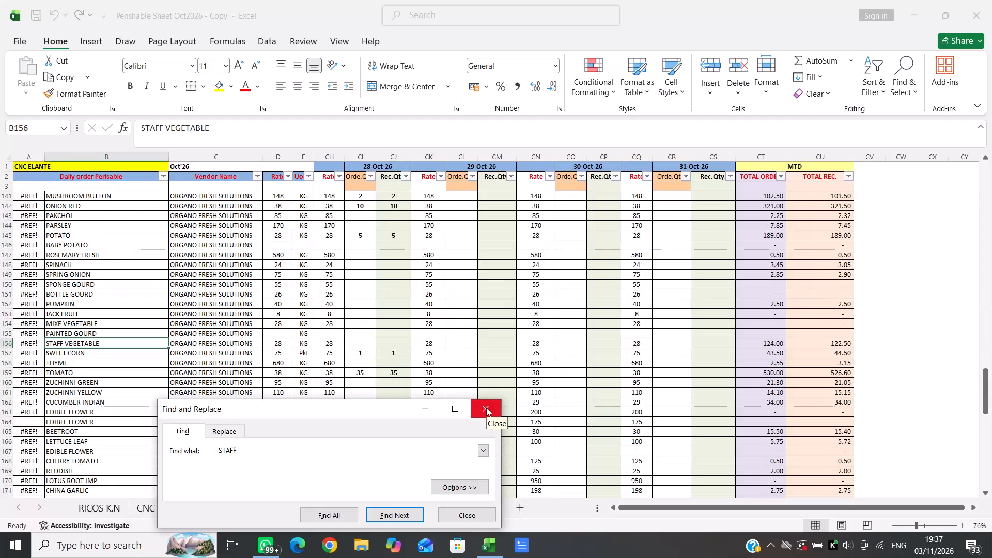
Close the search and move along the STAFF VEGETABLE row toward its 28-Oct-26 order quantity.
left_click(486, 408)
key("Right")
key("Right")
key("Right")
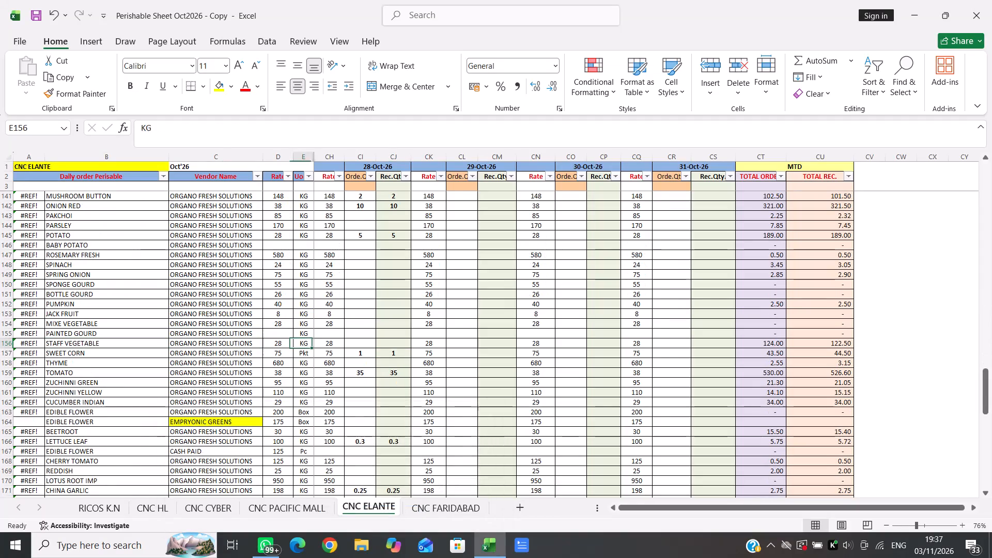
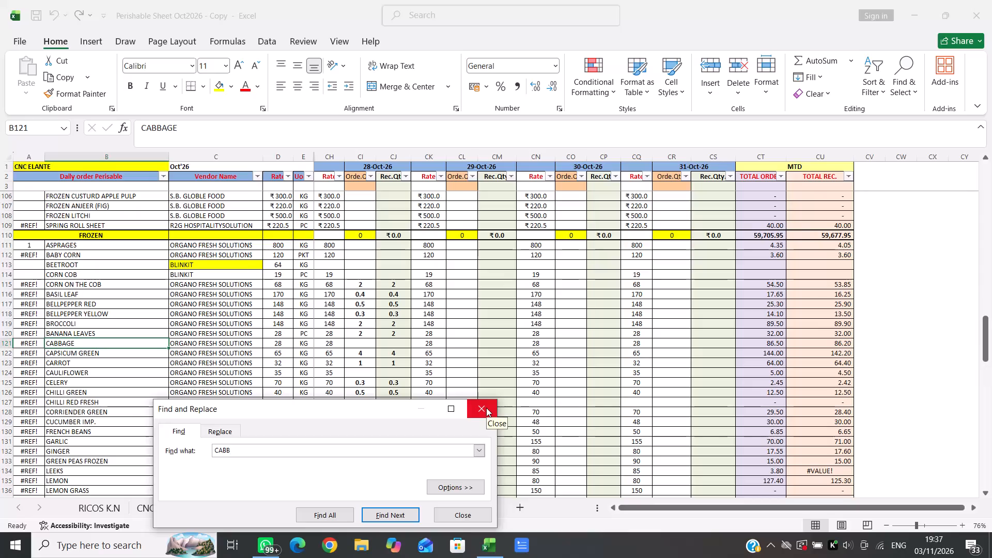
Close the search and move along the CABBAGE row to its 28-Oct-26 received quantity.
left_click(486, 408)
key("Right")
key("Right")
key("Right")
key("Right")
key("Right")
key("Right")
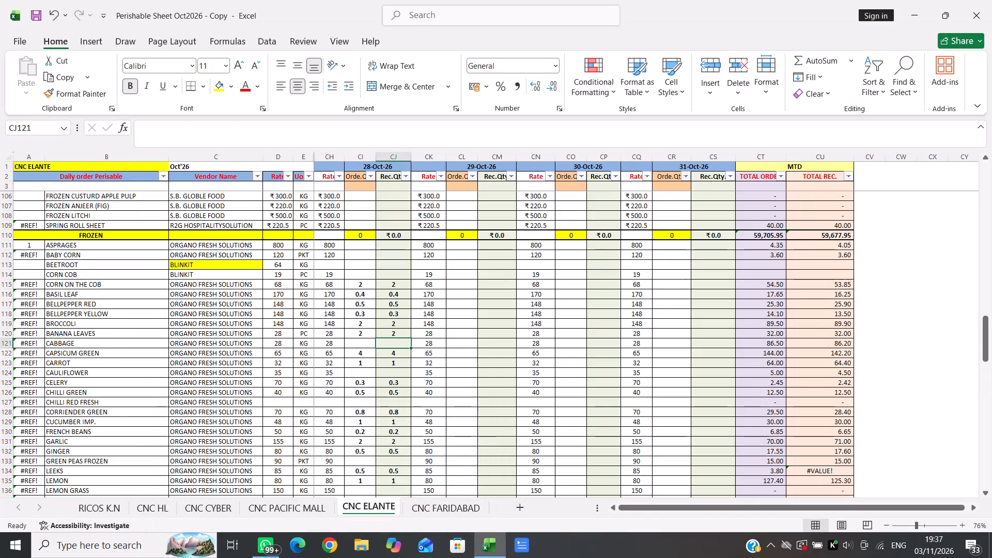
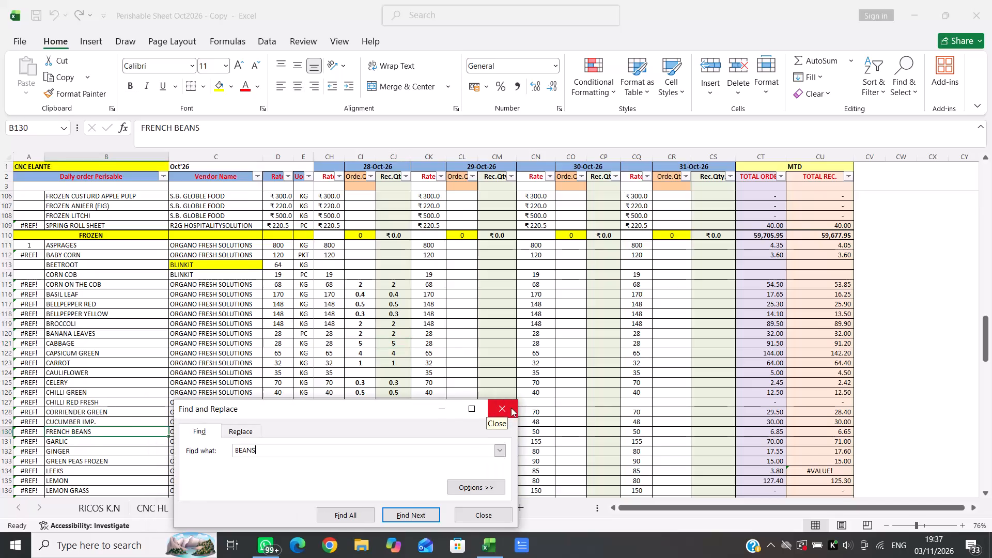
Close the search and move along the FRENCH BEANS row to its 28-Oct-26 rate.
left_click(511, 408)
key("Right")
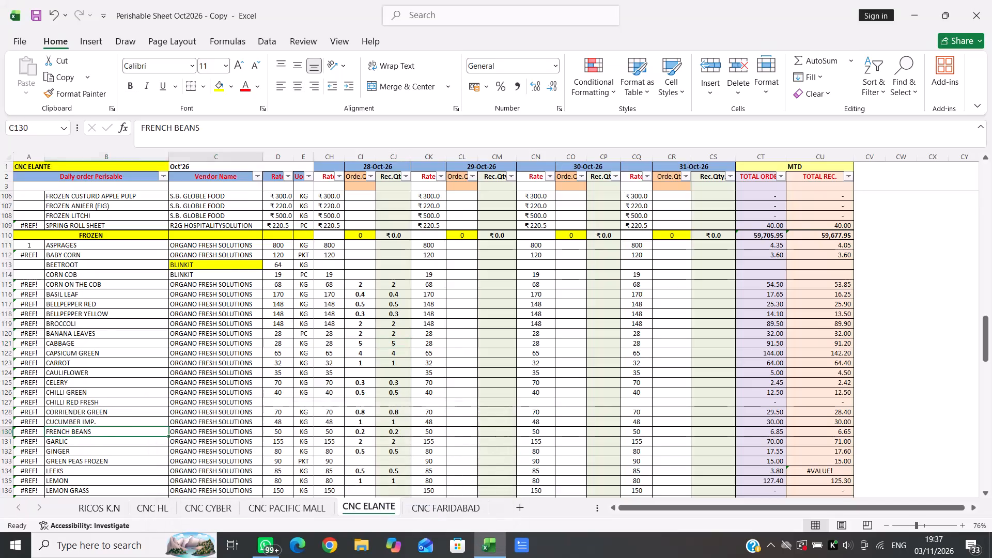
key("Right")
key("Right")
key("Right")
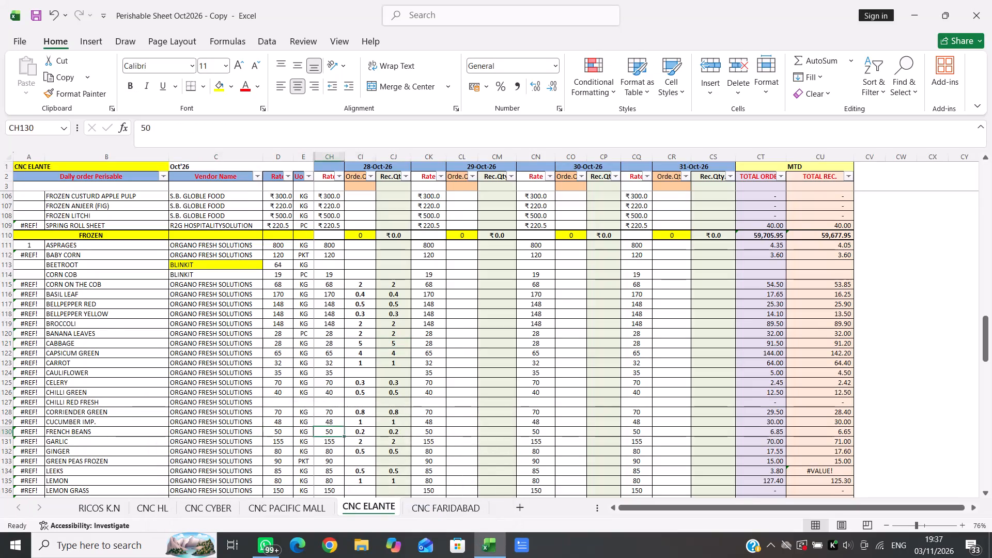
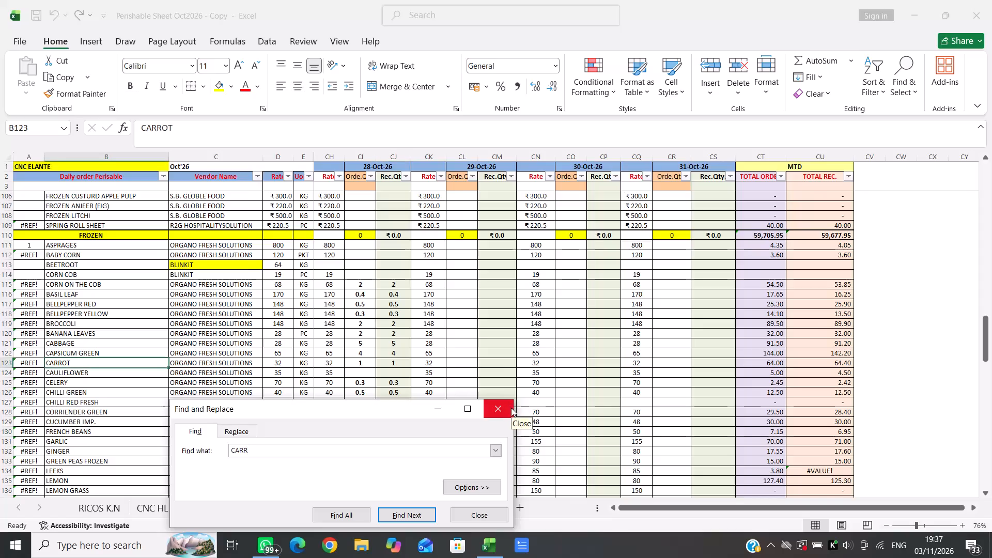
Close the search and move along the CARROT row to its 28-Oct-26 order quantity.
left_click(504, 406)
key("Right")
key("Right")
key("Right")
key("Right")
key("Right")
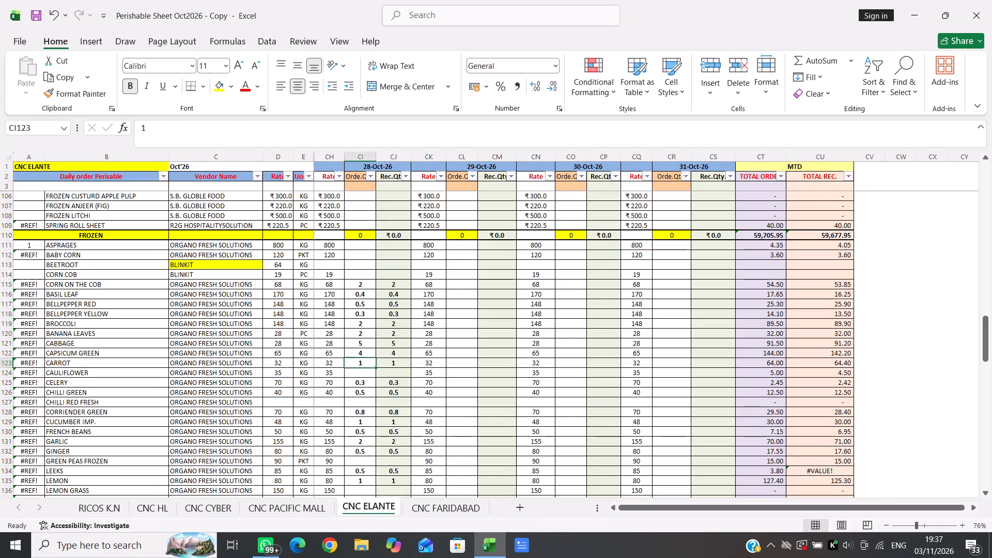
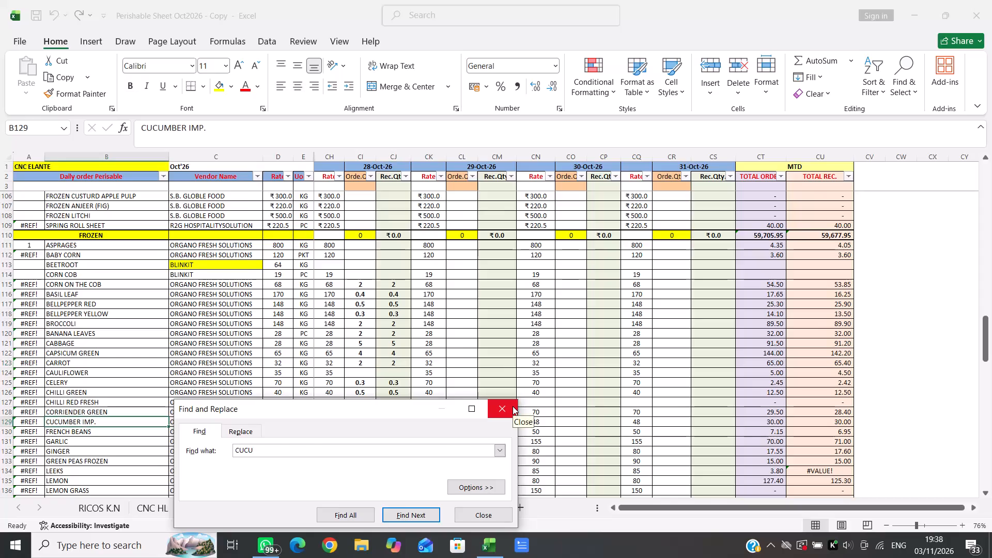
Close the search and move along the CUCUMBER IMP. row toward its 28-Oct-26 entries.
left_click(507, 406)
key("Right")
key("Right")
key("Right")
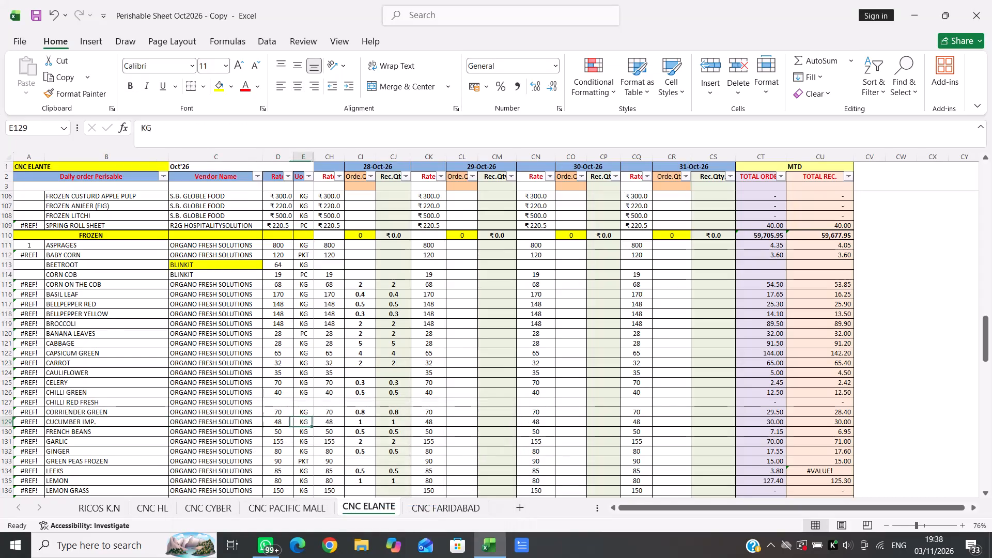
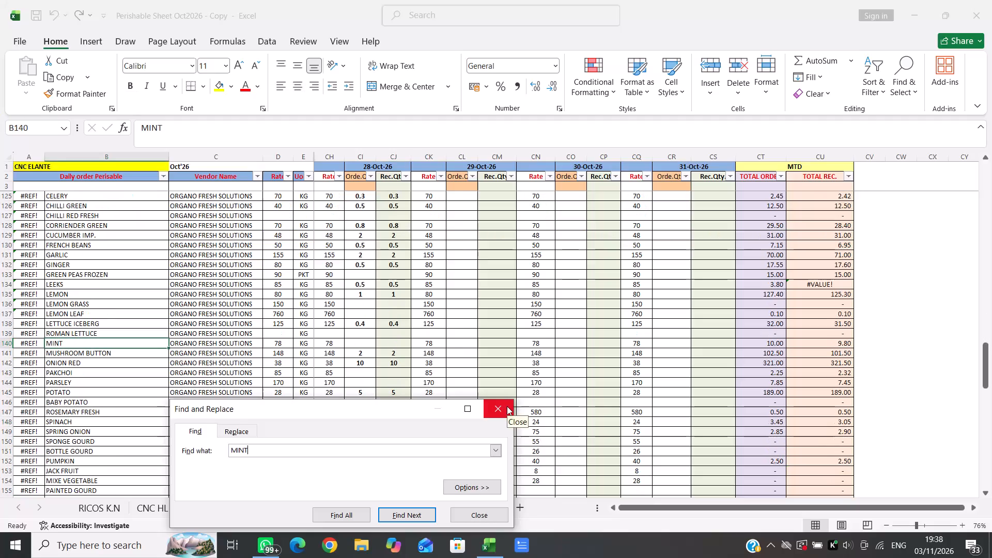
Close the search and move along the MINT row toward its 28-Oct-26 entries.
left_click(495, 407)
key("Right")
key("Right")
key("Right")
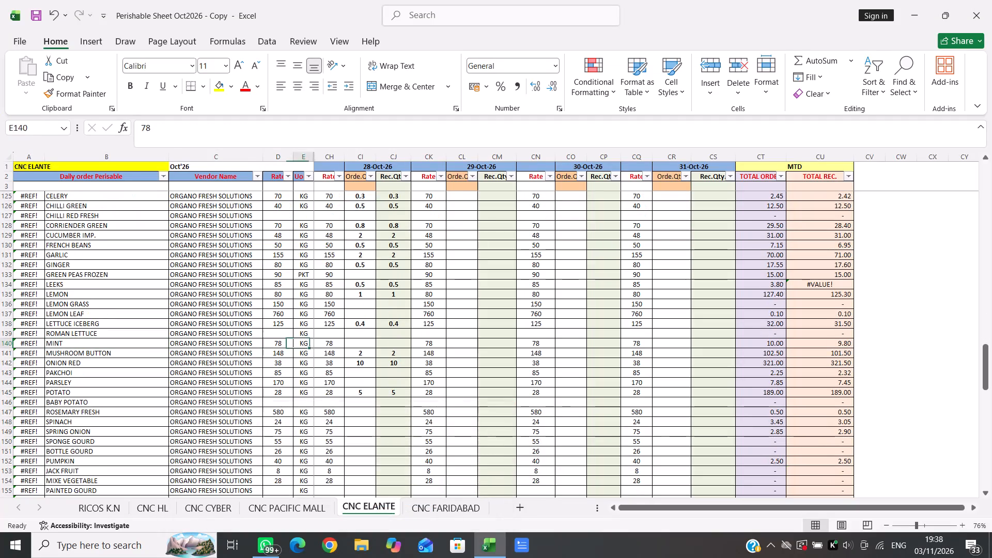
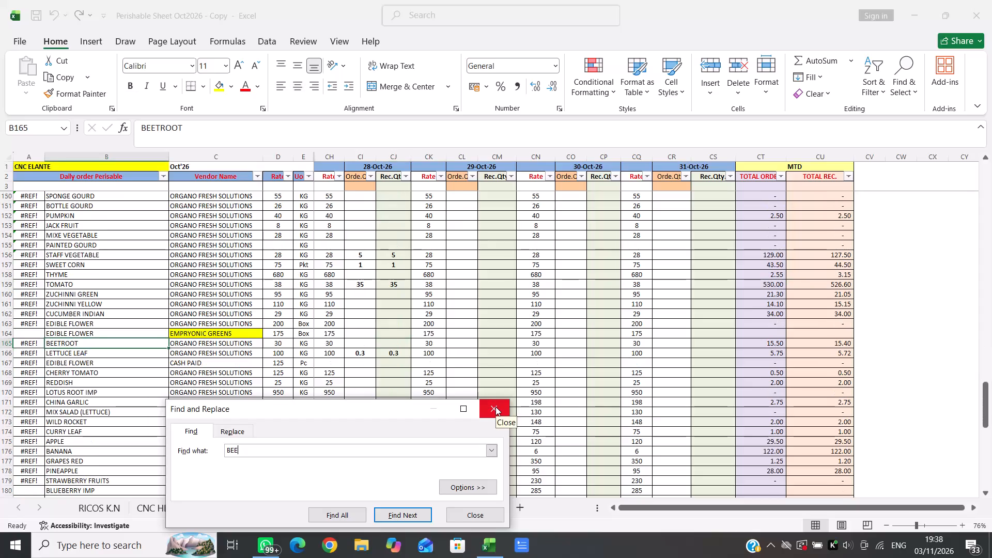
Close the search and move along the BEETROOT row toward its 28-Oct-26 entries.
left_click(495, 407)
key("Right")
key("Right")
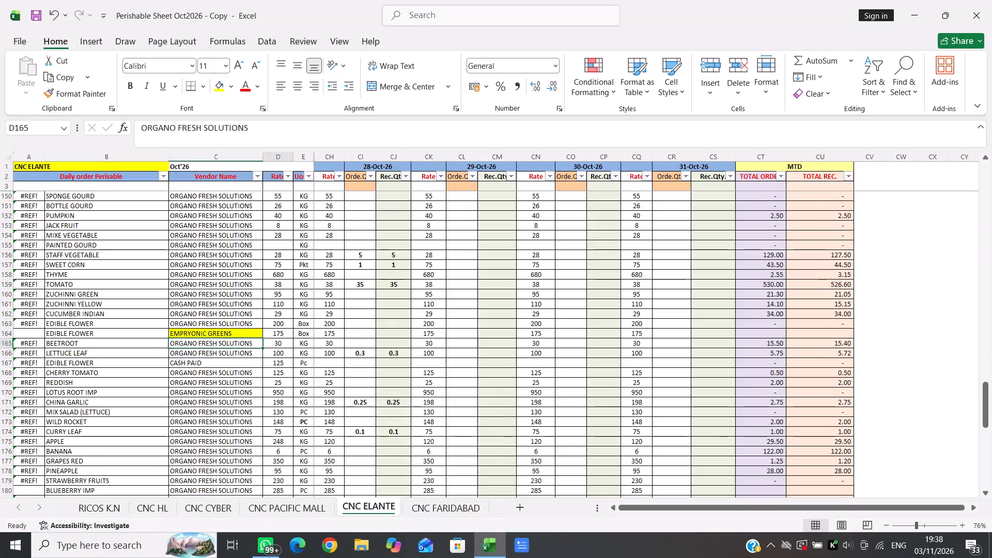
key("Right")
key("Right")
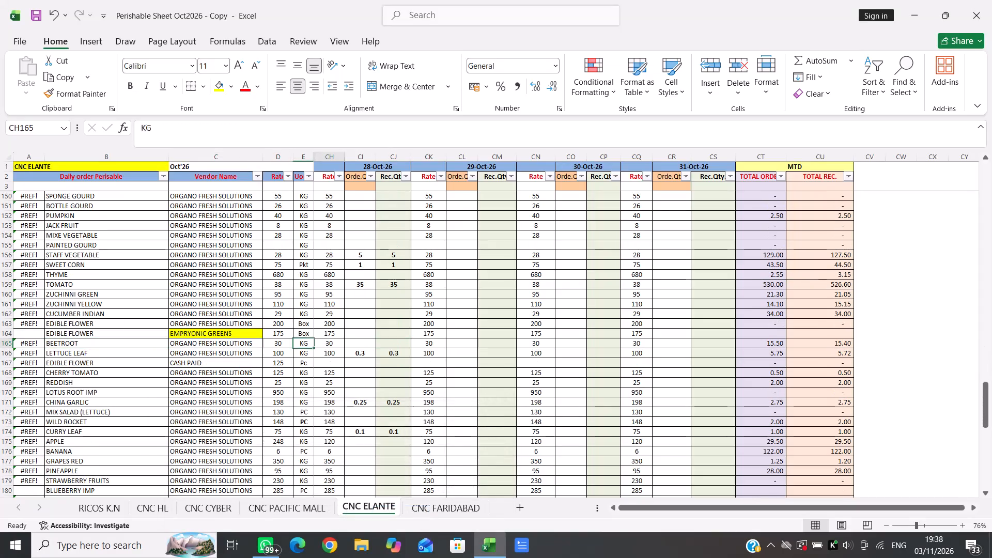
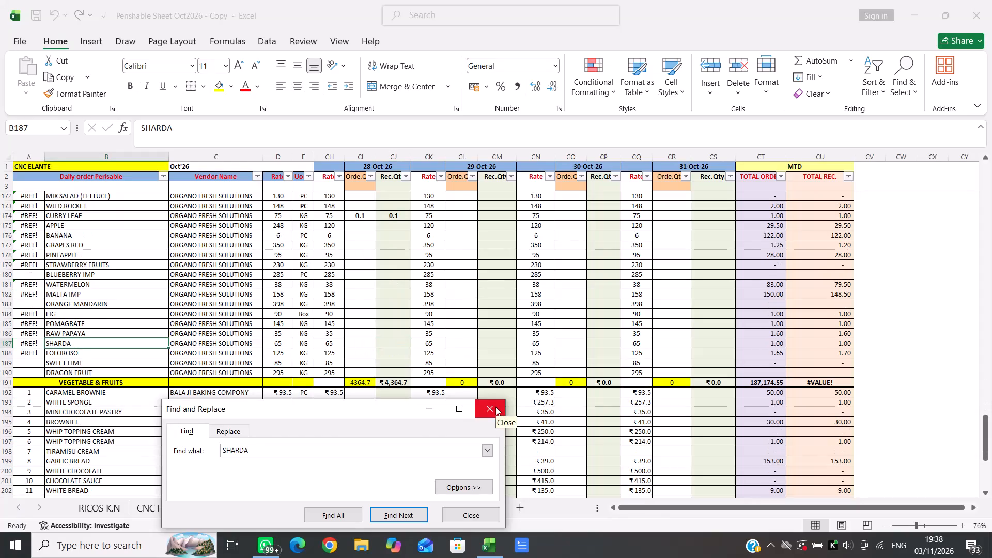
Close the search and move along the SHARDA row toward its 28-Oct-26 entries.
left_click(495, 407)
key("Right")
key("Right")
key("Right")
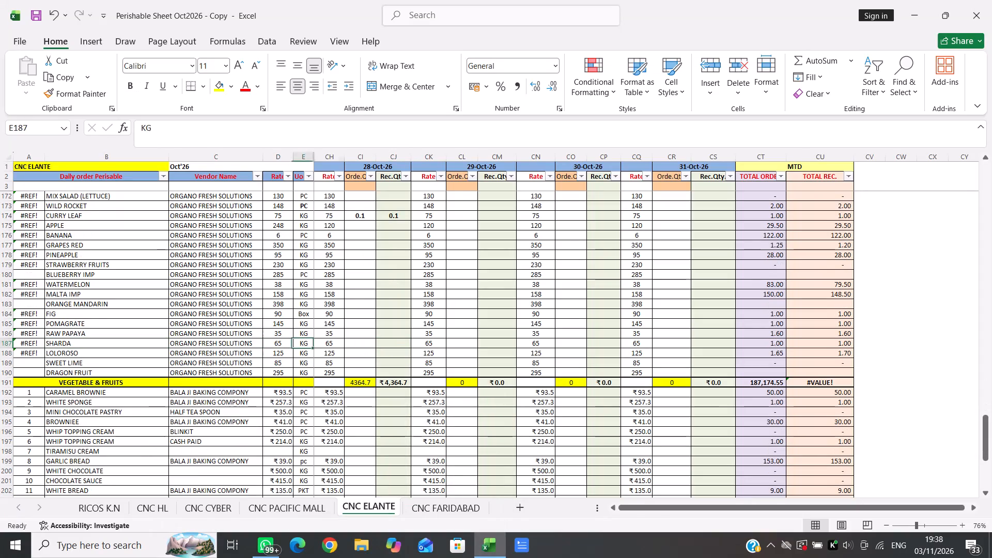
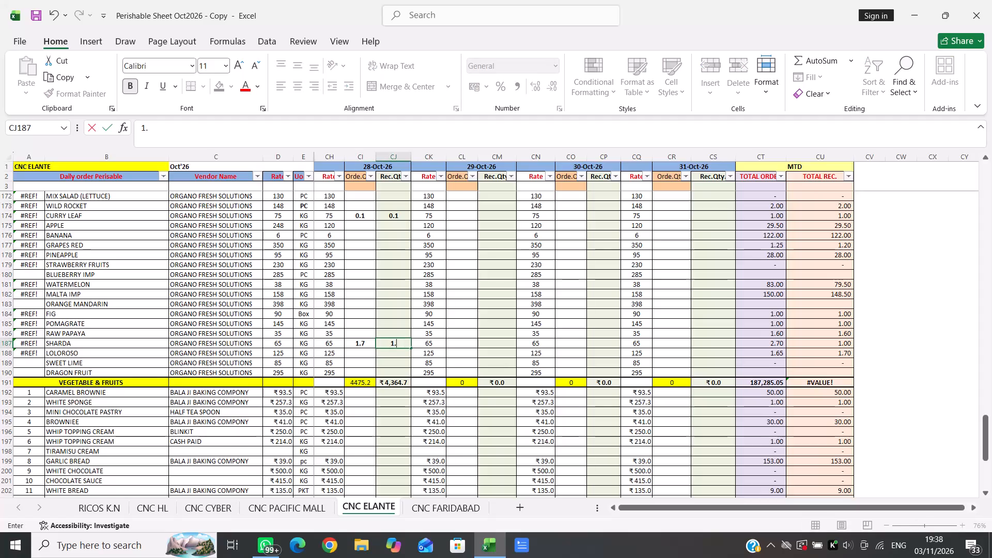
Enter 1.7 as the received quantity for SHARDA on 28-Oct-26.
key("Left")
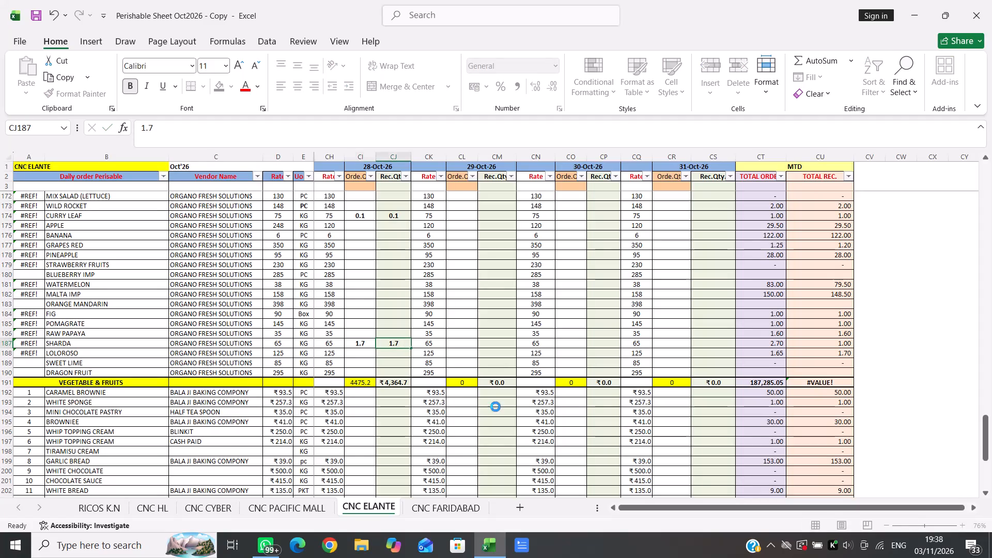
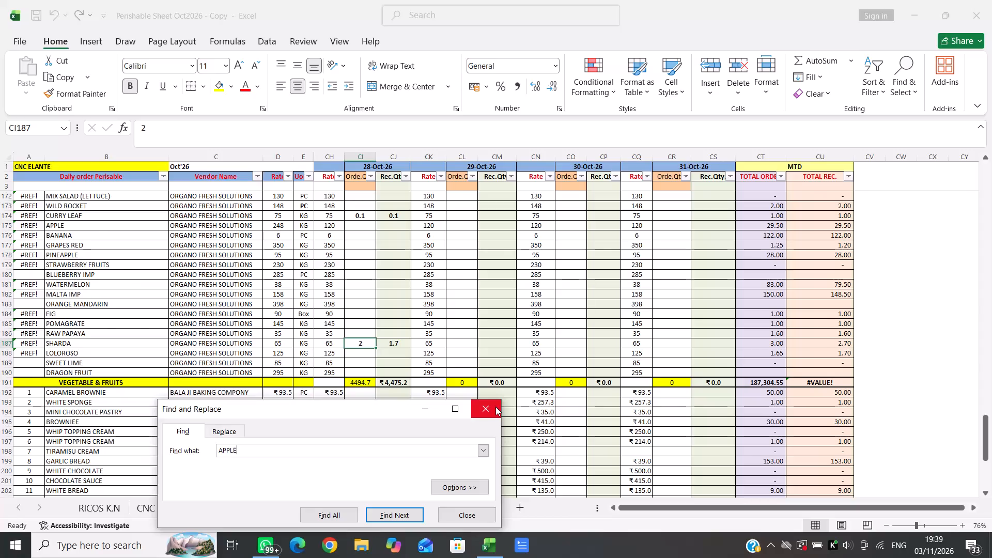
Find the APPLE row supplied by ORGANO FRESH SOLUTIONS and go along it toward the 28-Oct-26 entry cells.
key("Return")
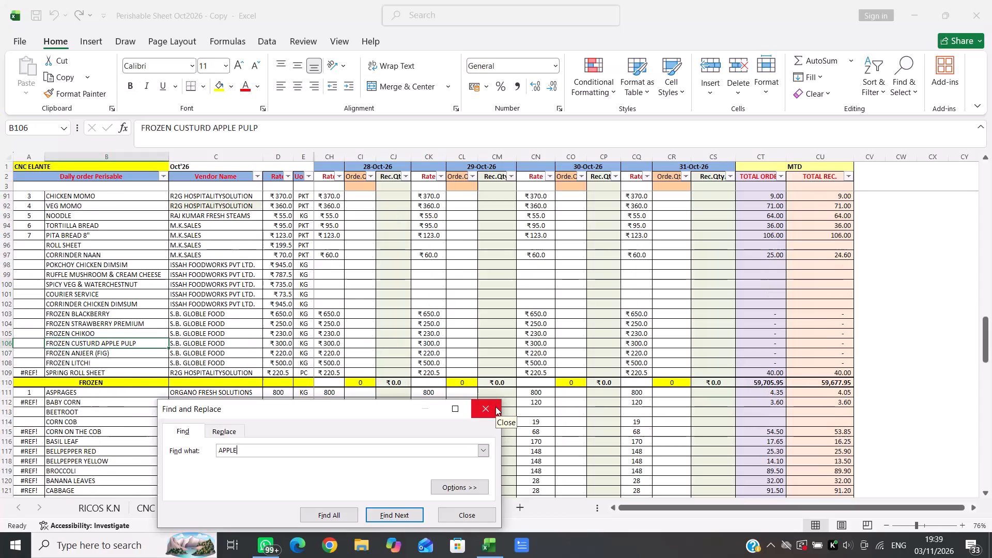
key("Return")
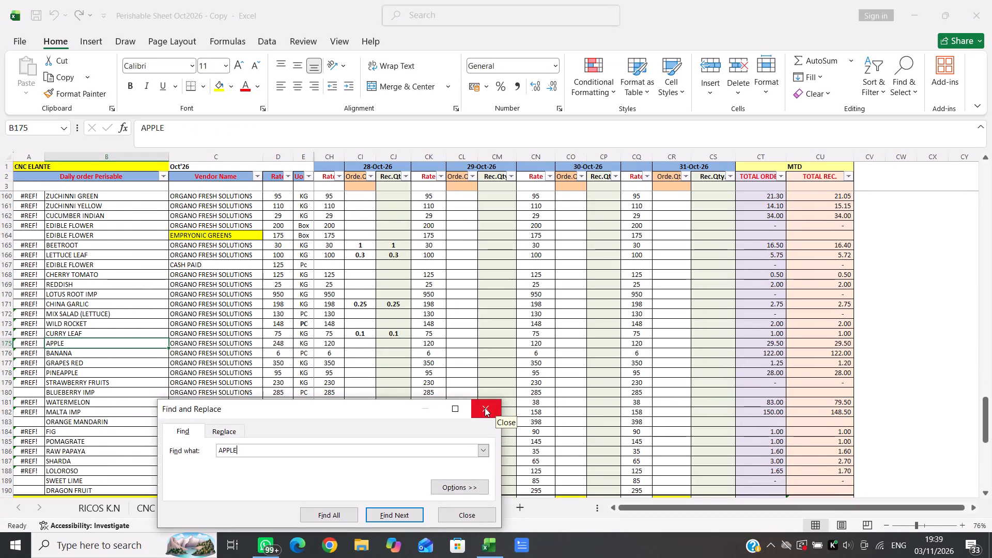
left_click(485, 408)
key("Right")
key("Right")
key("Right")
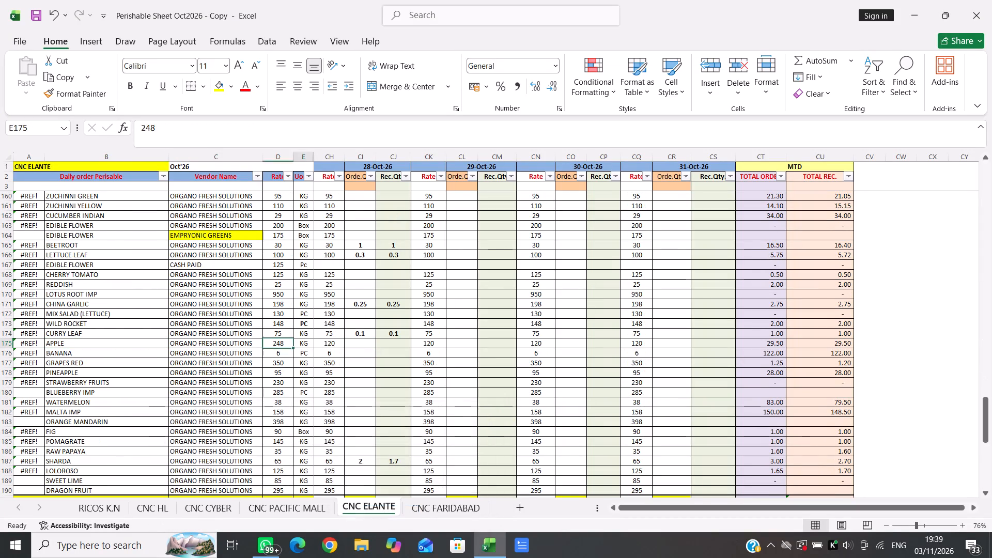
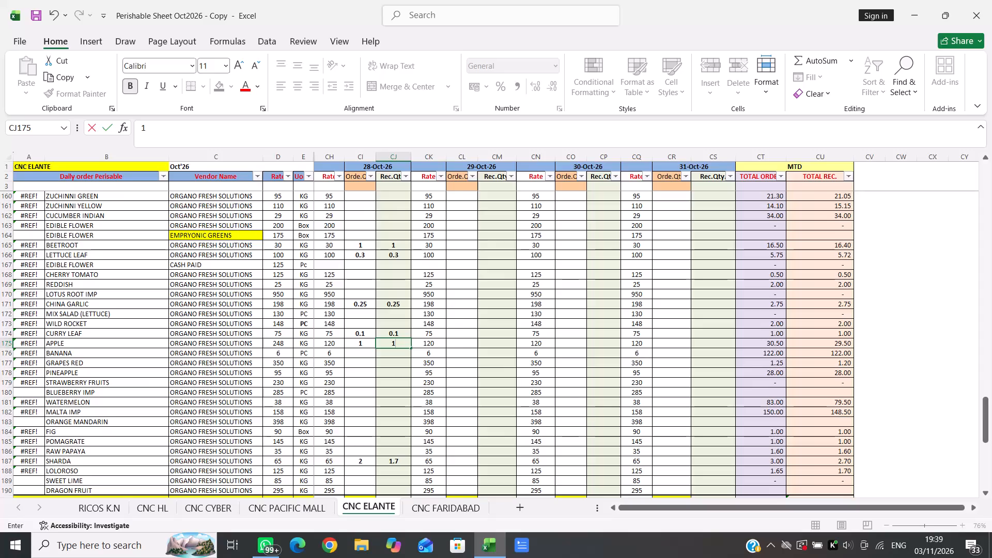
Set the 28-Oct-26 rate for APPLE from ORGANO FRESH SOLUTIONS to 240.
left_click(336, 345)
type("240")
key("Right")
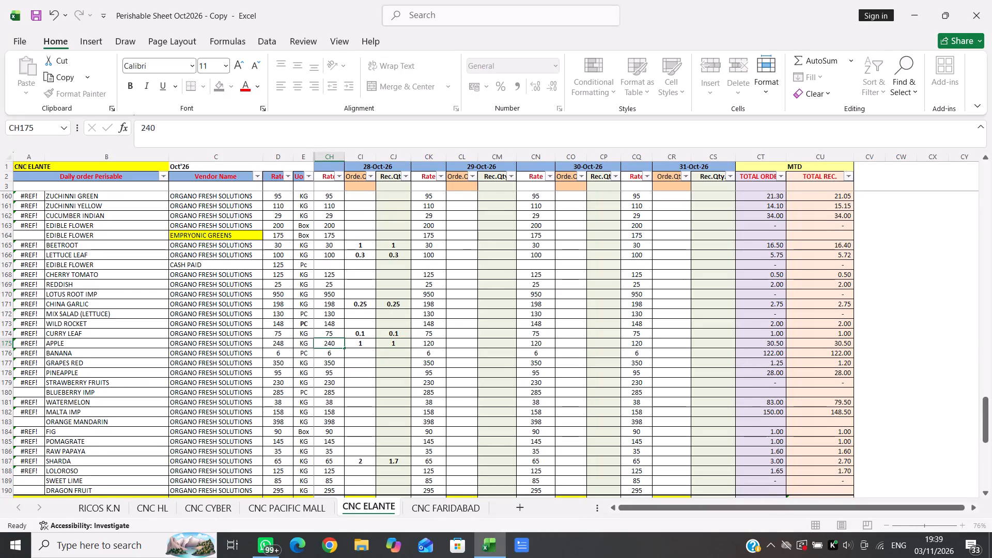
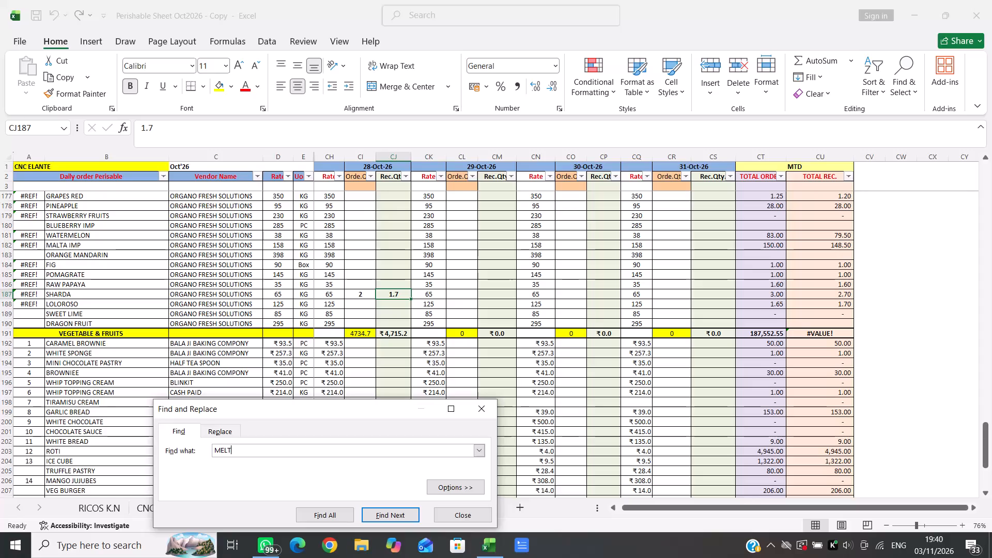
Search for MELTED and go to the 28-Oct-26 order quantity cell of MELTED CHEESE NO VEG OIL 500 gm.
key("Return")
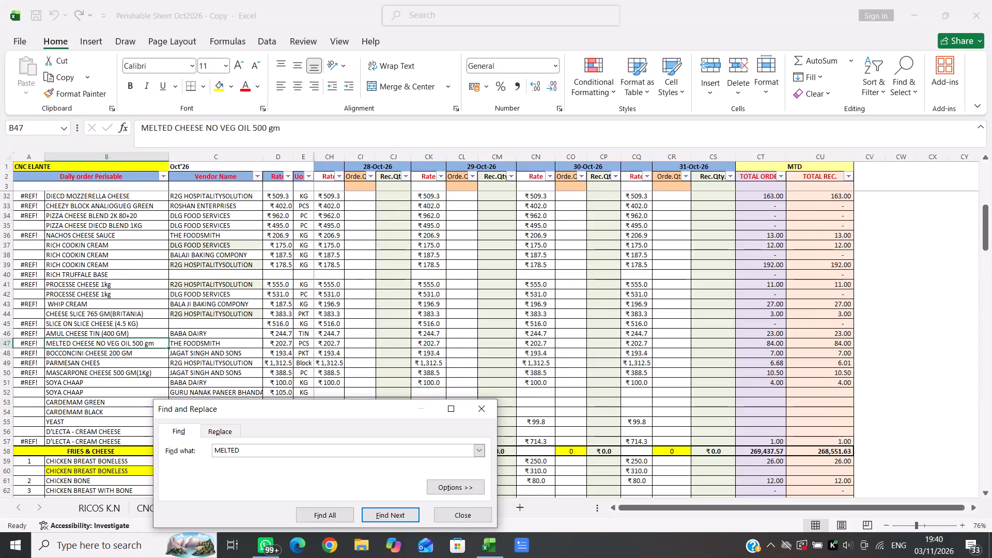
left_click(490, 408)
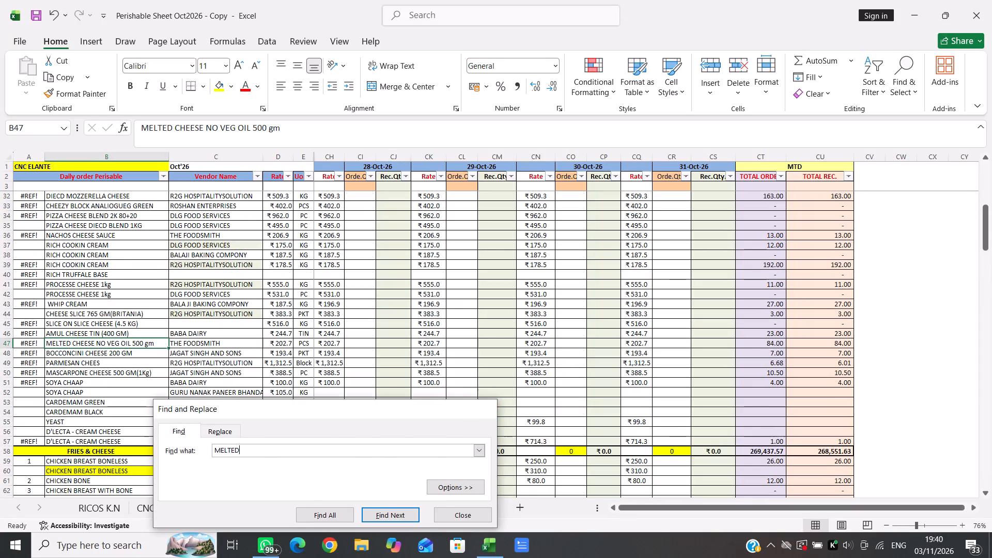
key("Right")
key("Right")
key("Right")
key("Right")
key("Right")
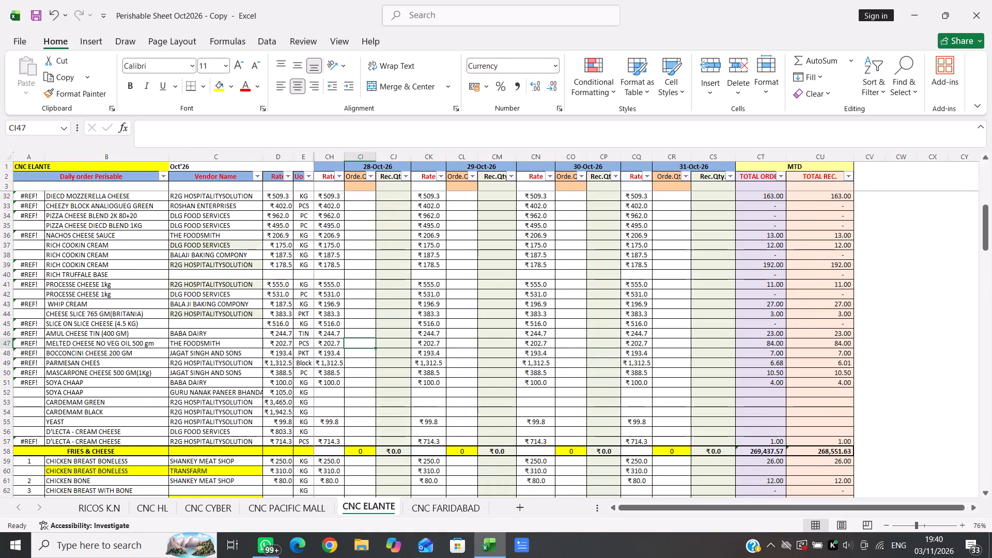
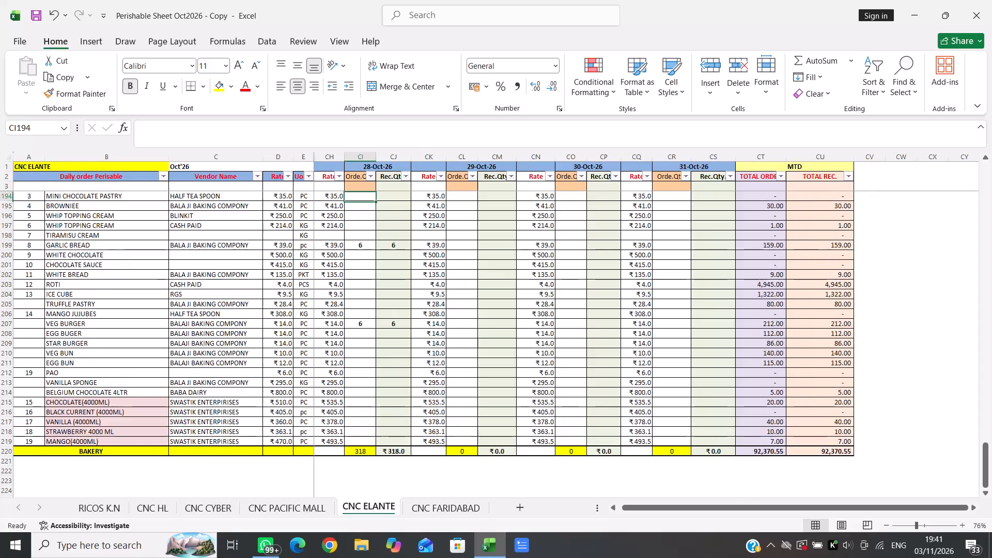
Review the 28-Oct-26 order quantity entries for the bakery items, from CARAMEL BROWNIE down through TRUFFLE PASTRY, in the CNC ELANTE sheet.
key("Up")
key("Up")
key("Up")
key("Up")
key("Up")
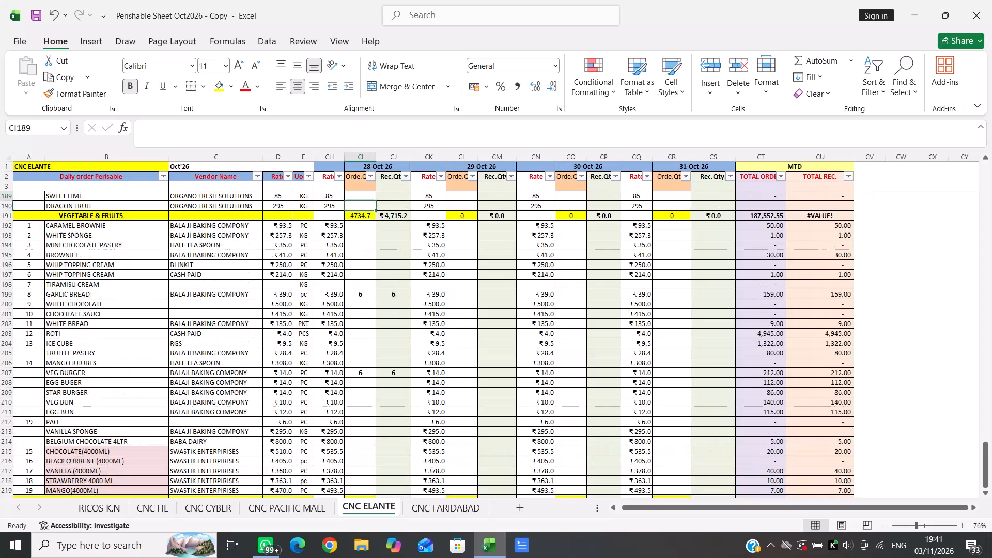
key("Up")
key("Down")
key("Down")
key("Down")
key("Down")
key("Down")
key("Down")
key("Down")
key("Down")
key("Down")
key("Down")
key("Down")
key("Down")
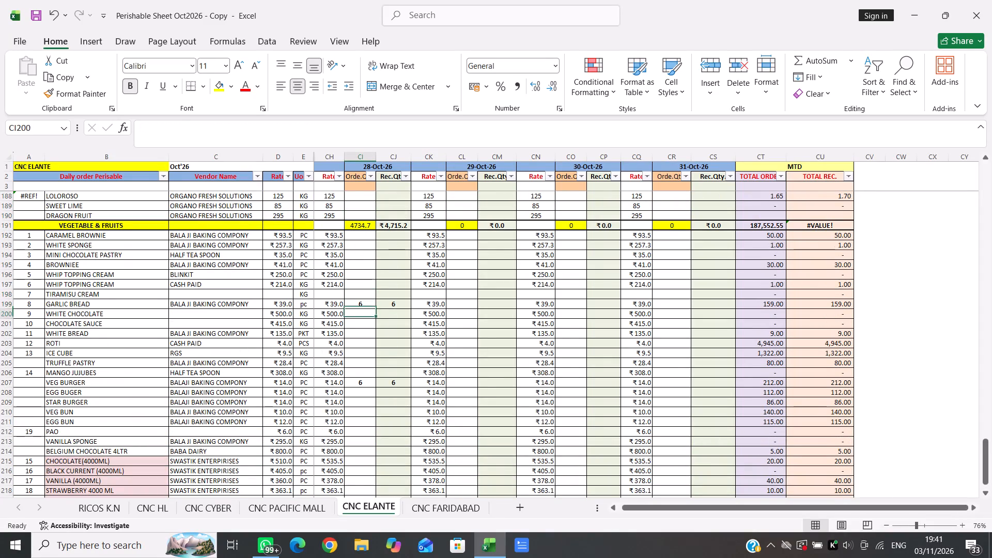
key("Down")
key("Down")
key("Down")
key("Down")
key("Down")
key("Down")
key("Up")
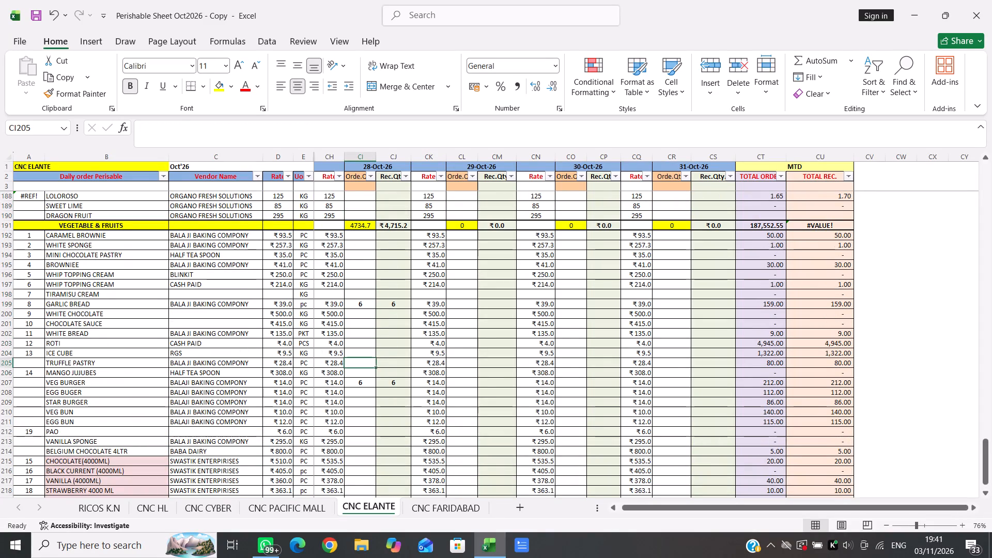
key("Up")
key("Up")
key("Up")
key("Up")
key("Up")
key("Up")
key("Up")
key("Up")
key("Up")
key("Up")
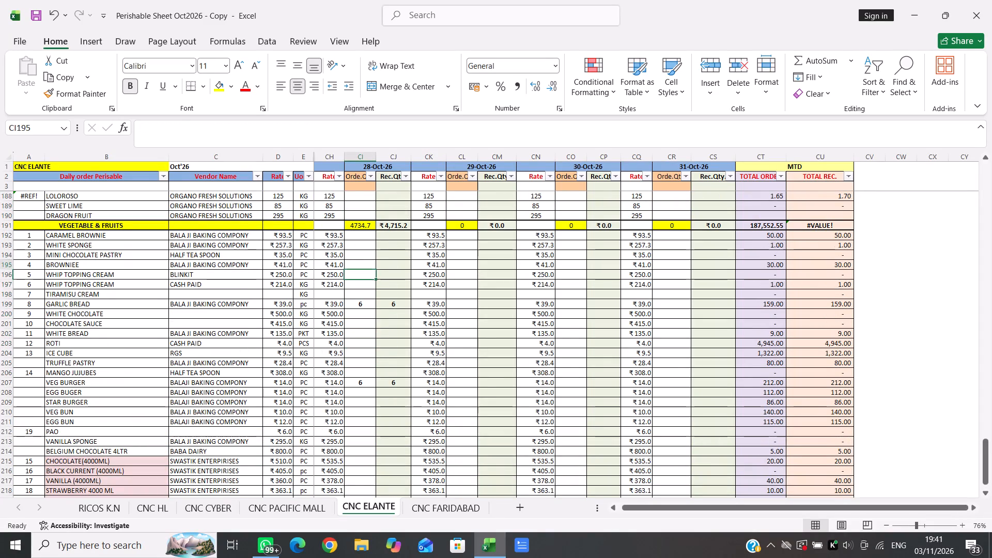
key("Up")
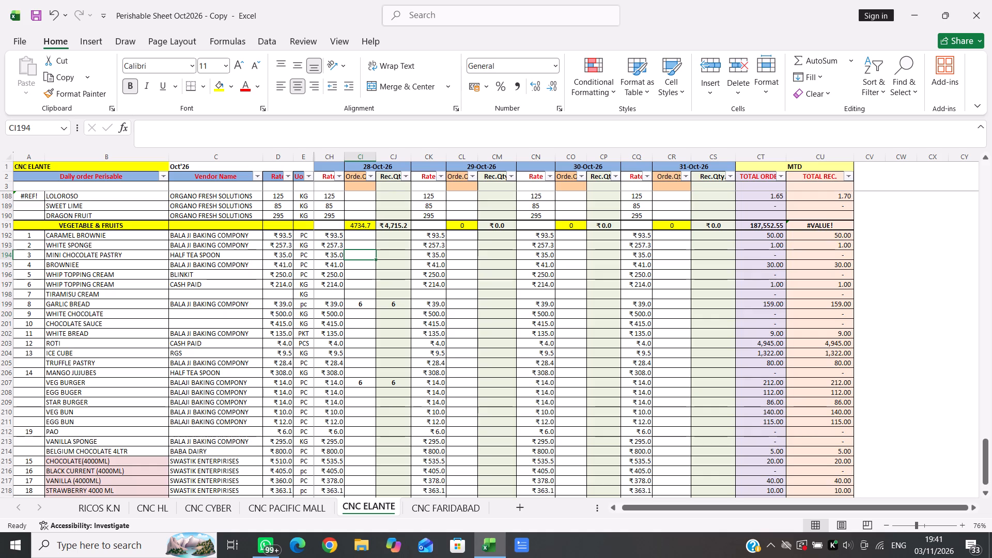
key("Up")
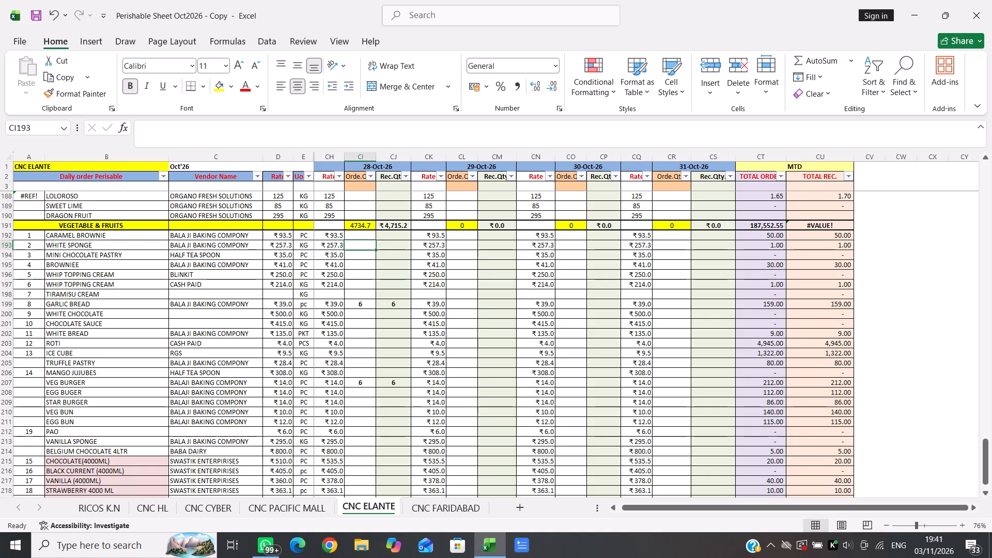
key("Up")
key("Down")
key("Down")
key("Down")
key("Down")
key("Down")
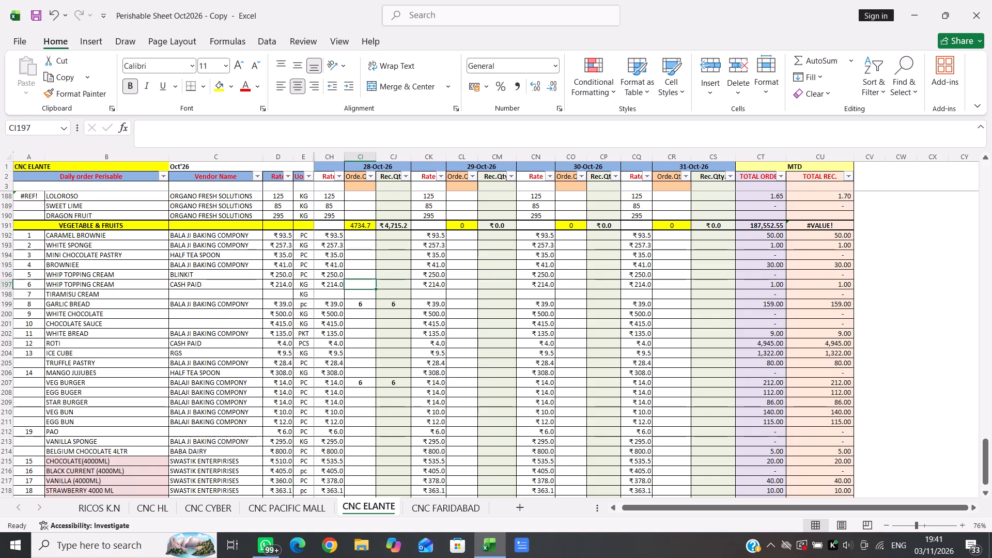
key("Down")
key("Down")
key("Down")
key("Down")
key("Up")
key("Down")
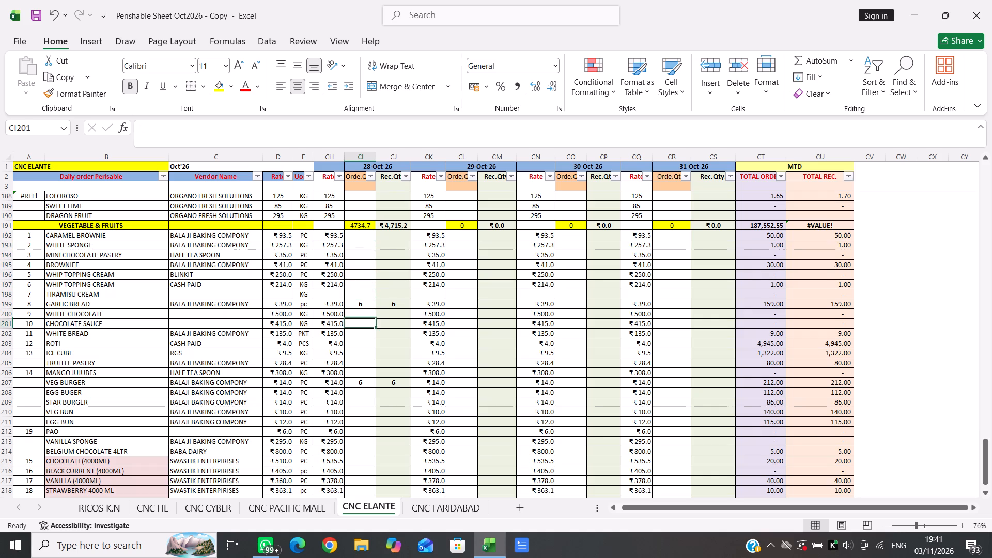
key("Down")
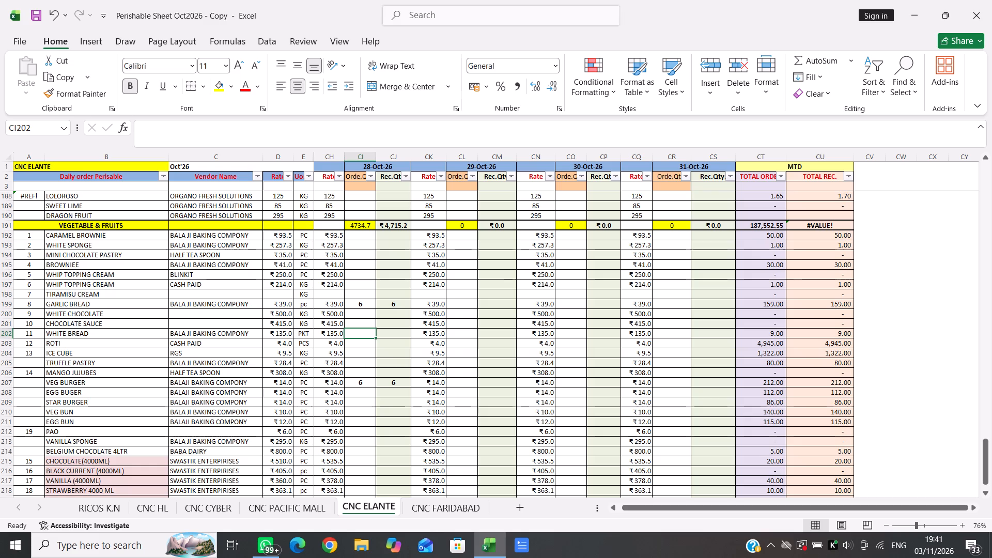
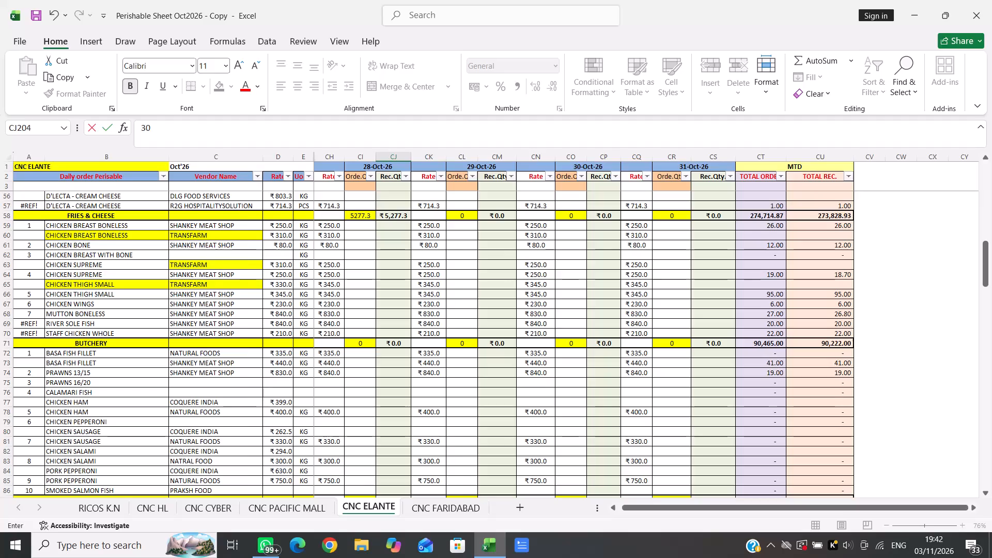
Enter 6 as the 28-Oct-26 order quantity for the TRANSFARM CHICKEN THIGH SMALL row.
left_click(359, 281)
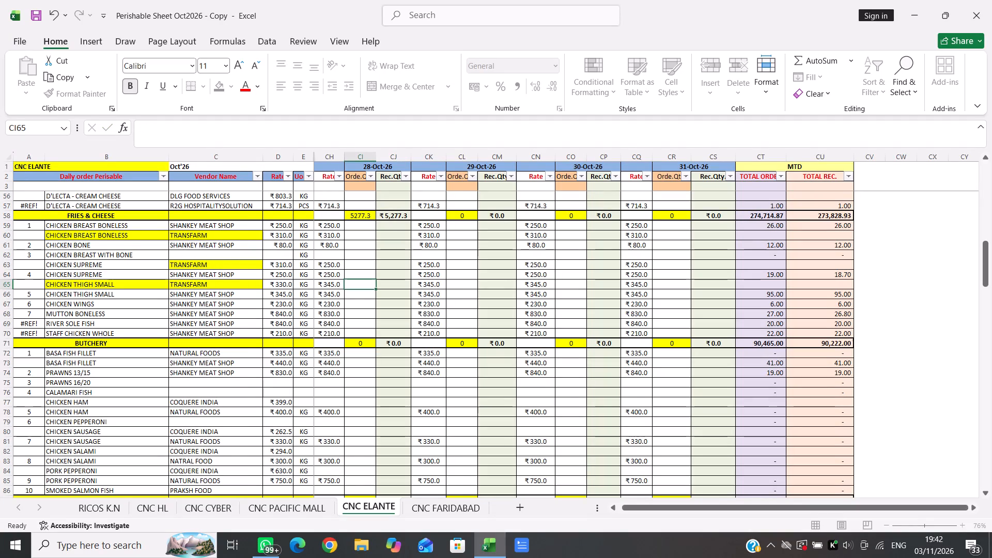
key("6")
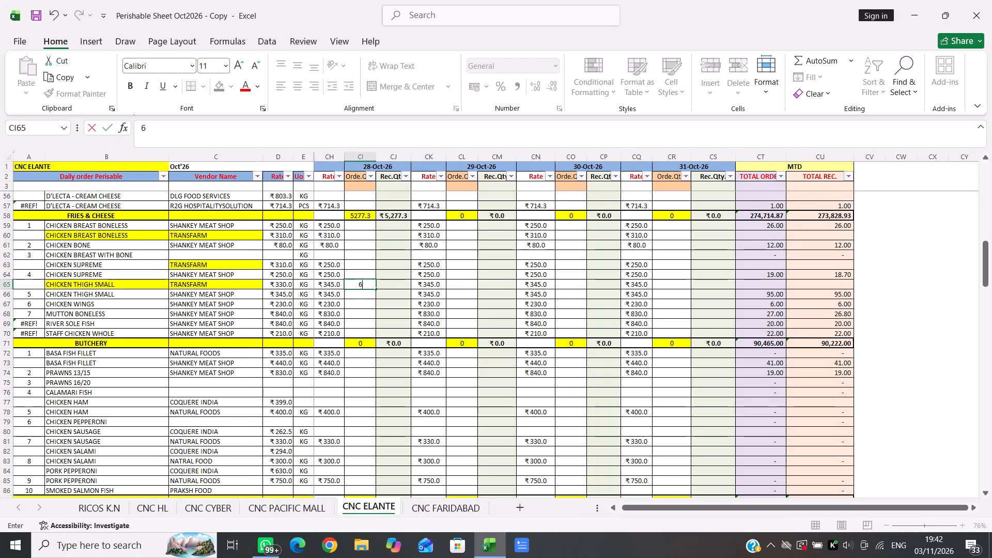
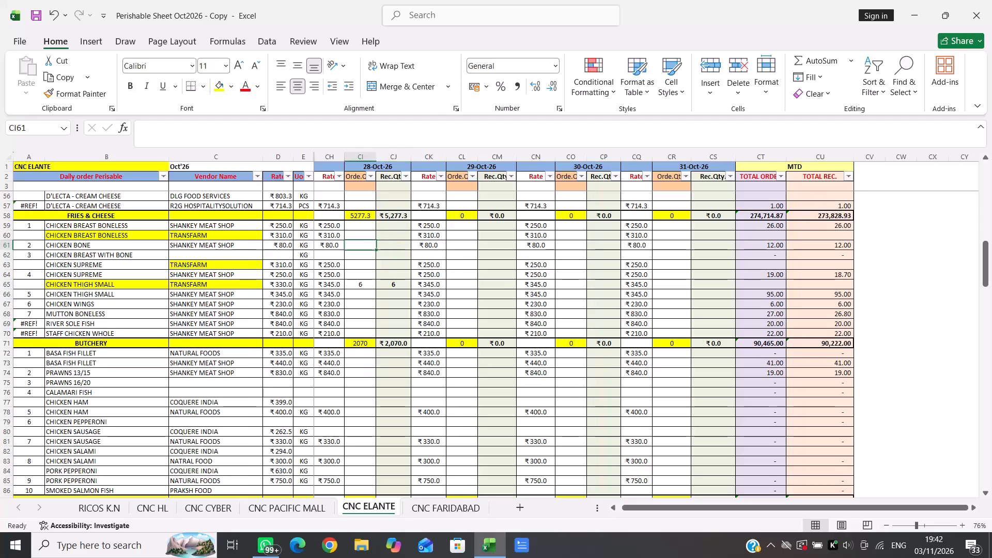
Enter 4 as both the 28-Oct-26 order and received quantity for the SHANKEY MEAT SHOP CHICKEN BONE row.
key("4")
key("Right")
key("4")
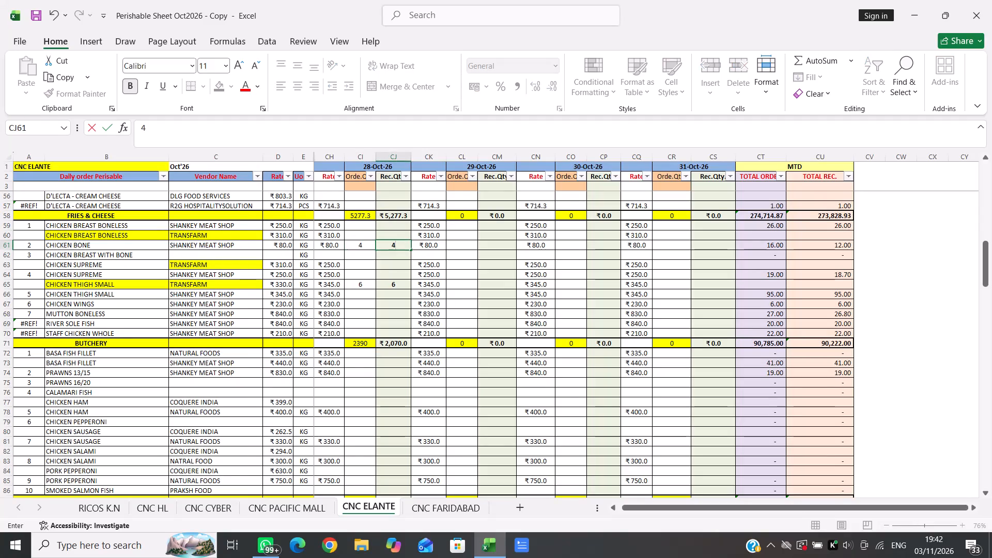
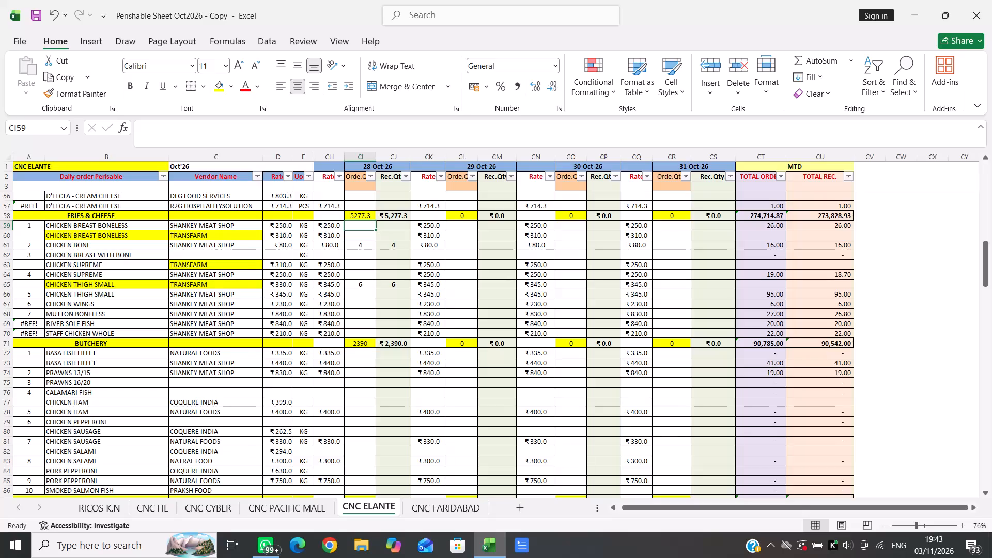
Enter 6 as both the 28-Oct-26 order and received quantity for the SHANKEY MEAT SHOP CHICKEN THIGH SMALL row.
left_click(362, 296)
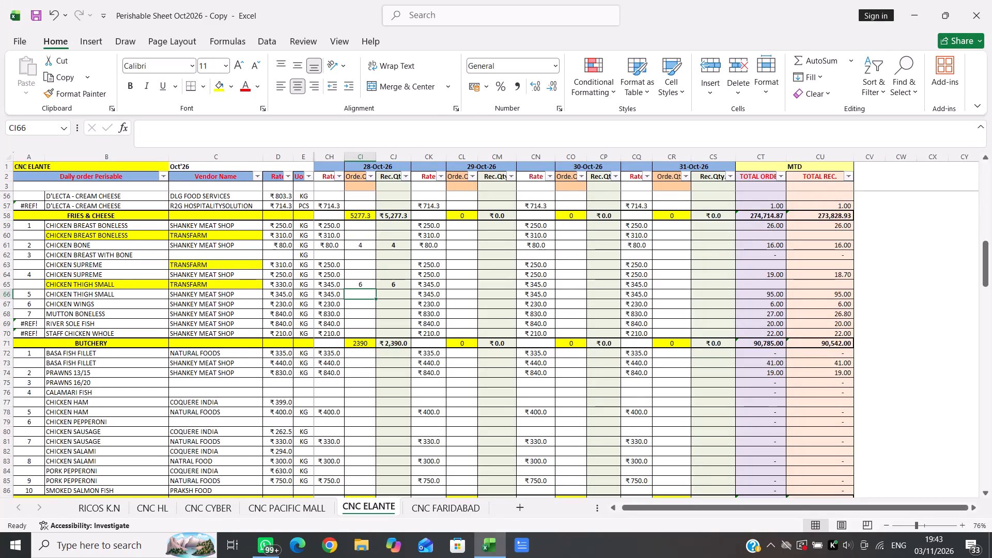
key("6")
key("Right")
key("6")
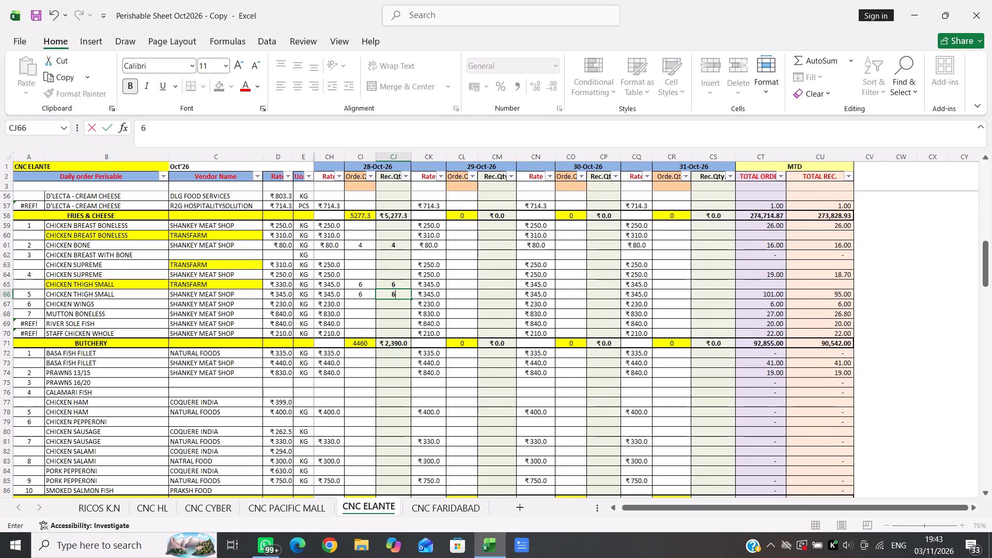
Clear the 28-Oct-26 order and received quantities from the TRANSFARM CHICKEN THIGH SMALL row.
left_click(363, 285)
key("BackSpace")
key("Right")
key("BackSpace")
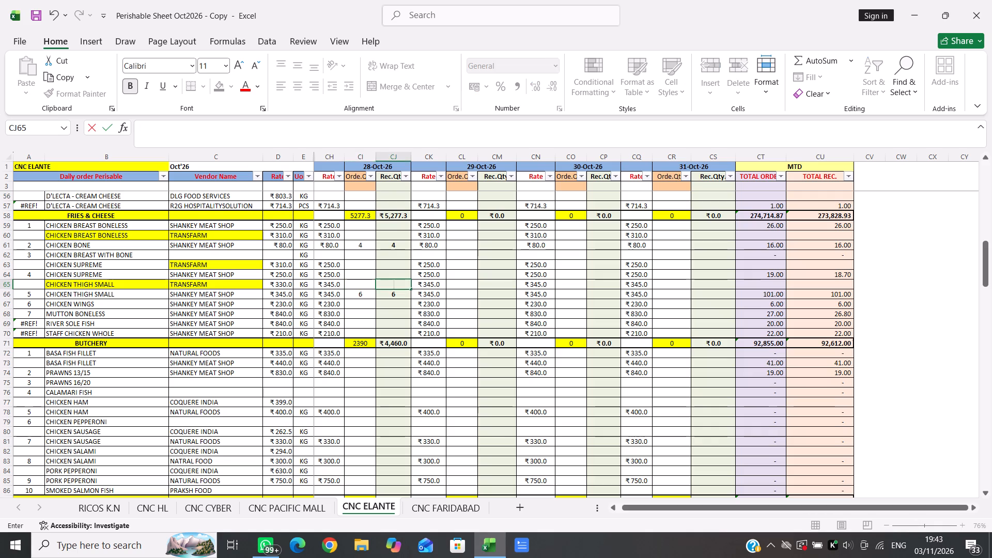
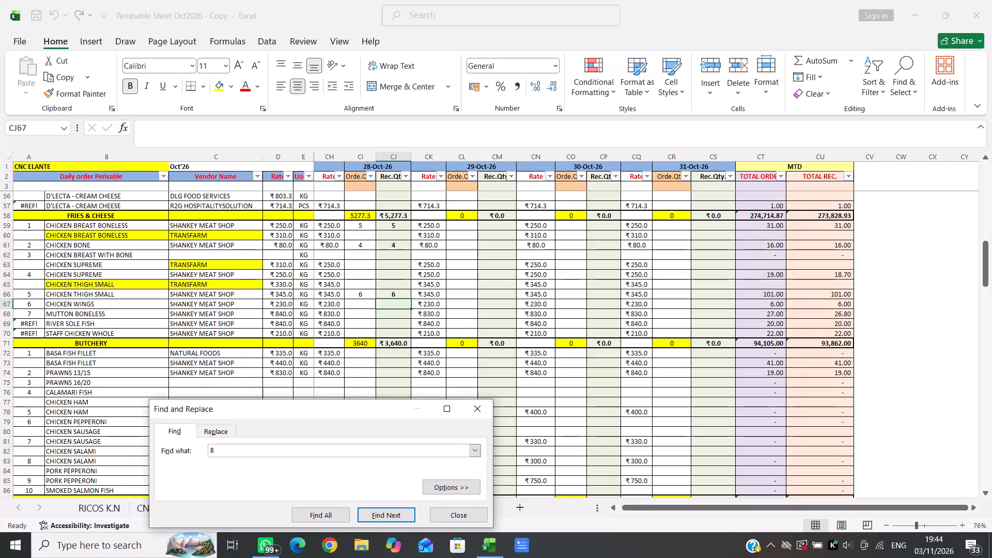
Search the item list for CURR and go to the 28-Oct-26 rate in the BLACK CURRENT (4000ML) row.
key("BackSpace")
key("BackSpace")
key("BackSpace")
type("CURR")
key("Return")
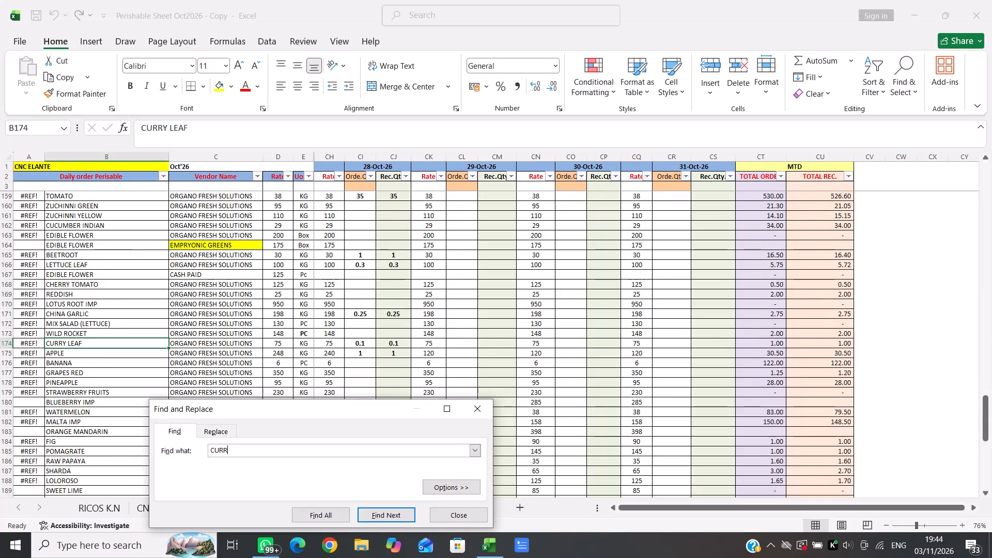
key("Return")
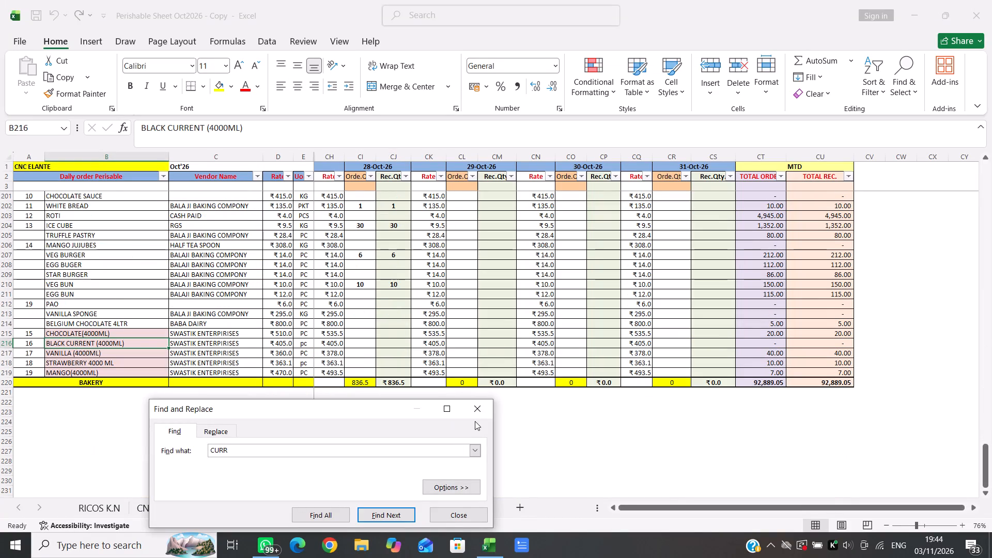
left_click(473, 409)
key("Right")
key("Right")
key("Right")
key("Right")
key("Right")
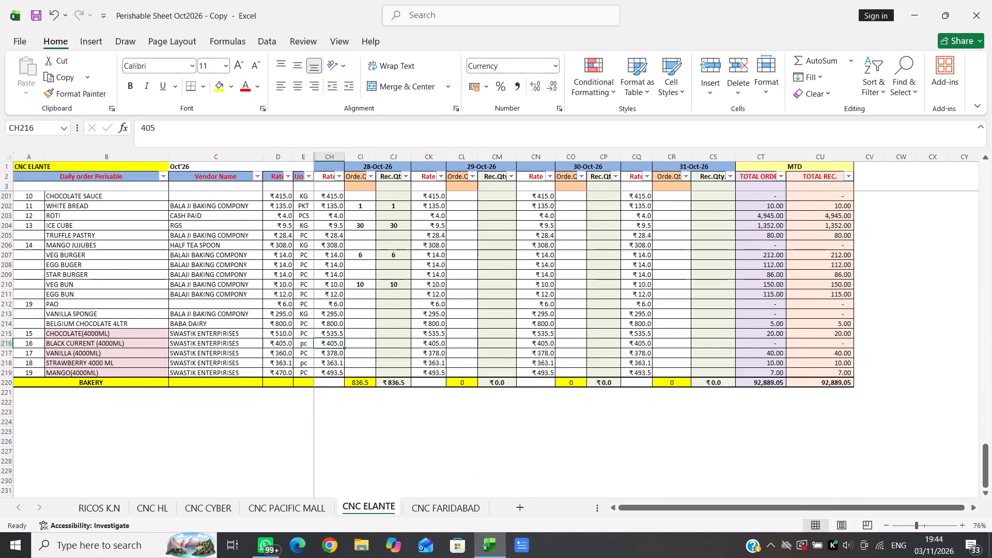
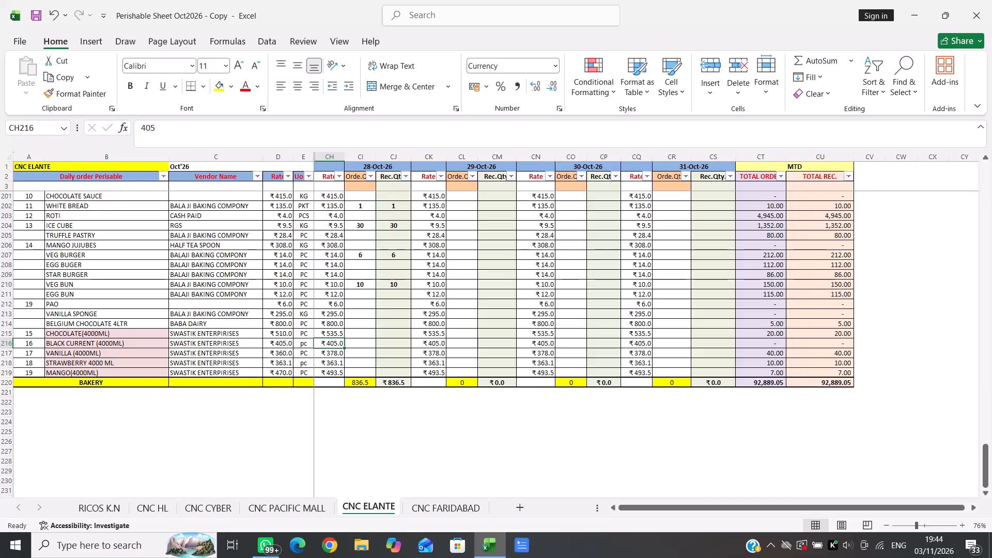
Set the base rate of BLACK CURRENT (4000ML) with the formula =405*1.05.
key("Left")
key("Left")
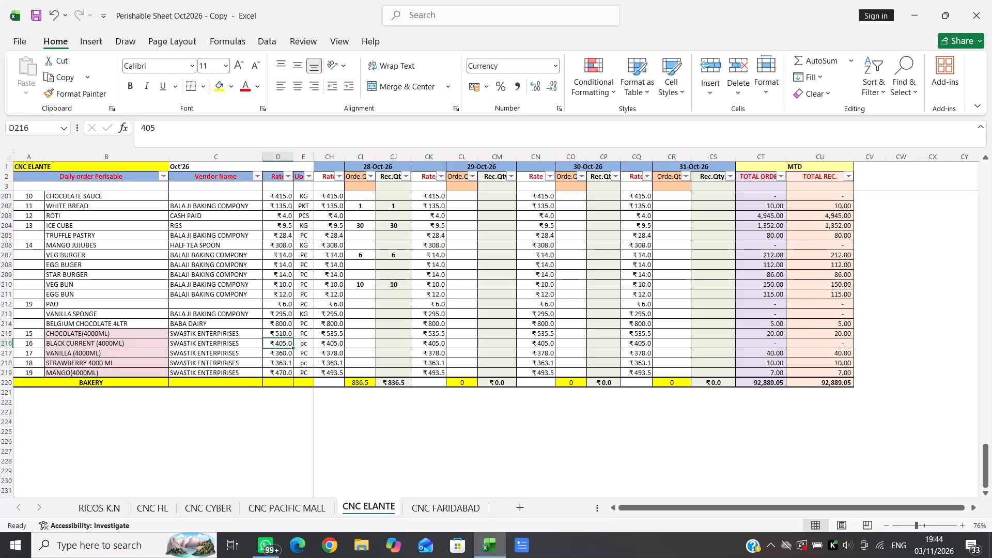
key("equal")
type("405")
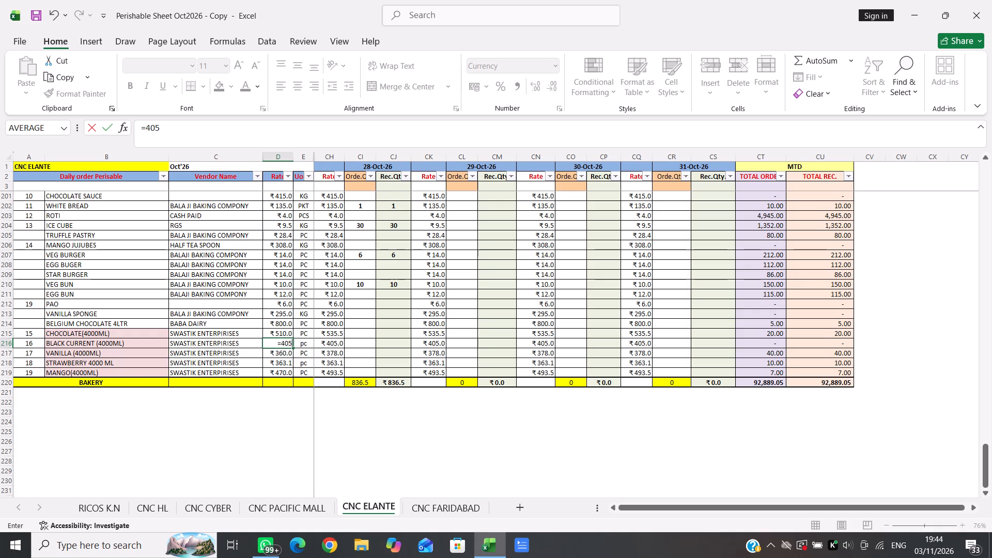
type("*1.05")
key("Return")
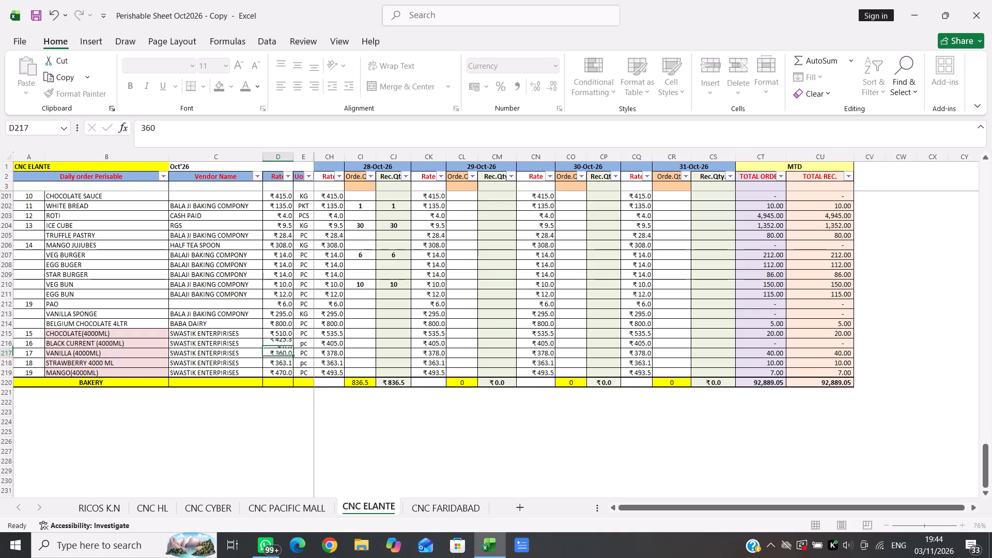
Set the 28-Oct-26 rate for BLACK CURRENT (4000ML) to 425.3.
key("Up")
key("Right")
key("Right")
key("Right")
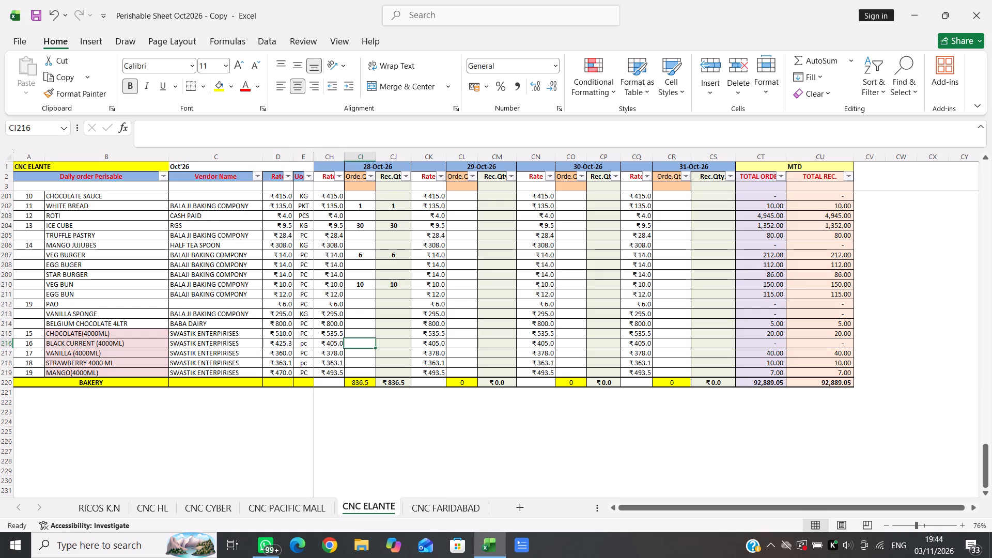
key("Left")
type("425.")
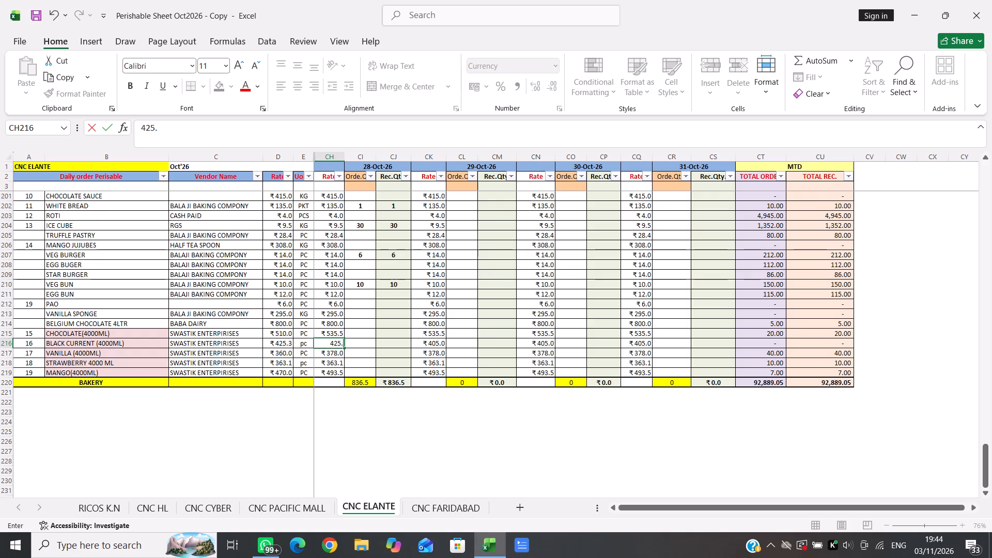
key("3")
key("Right")
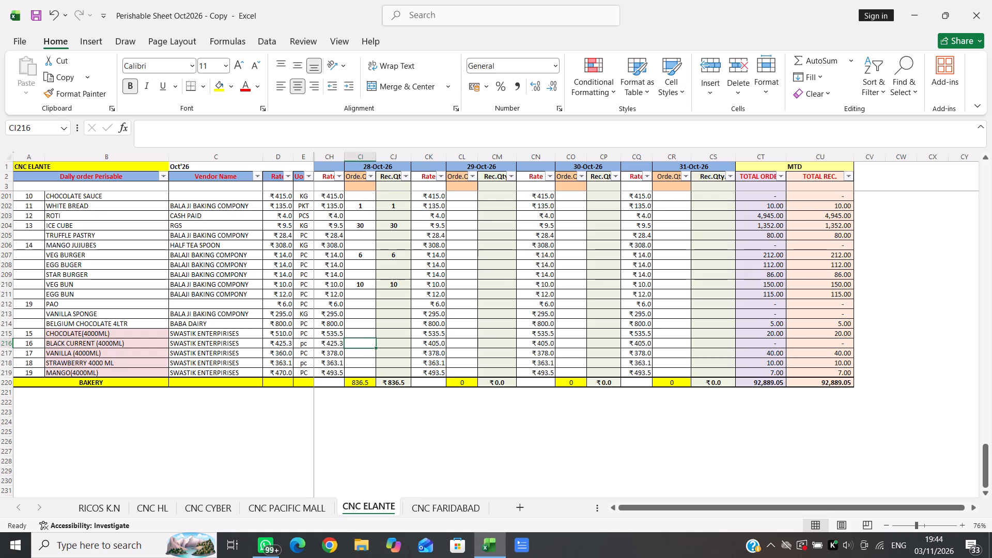
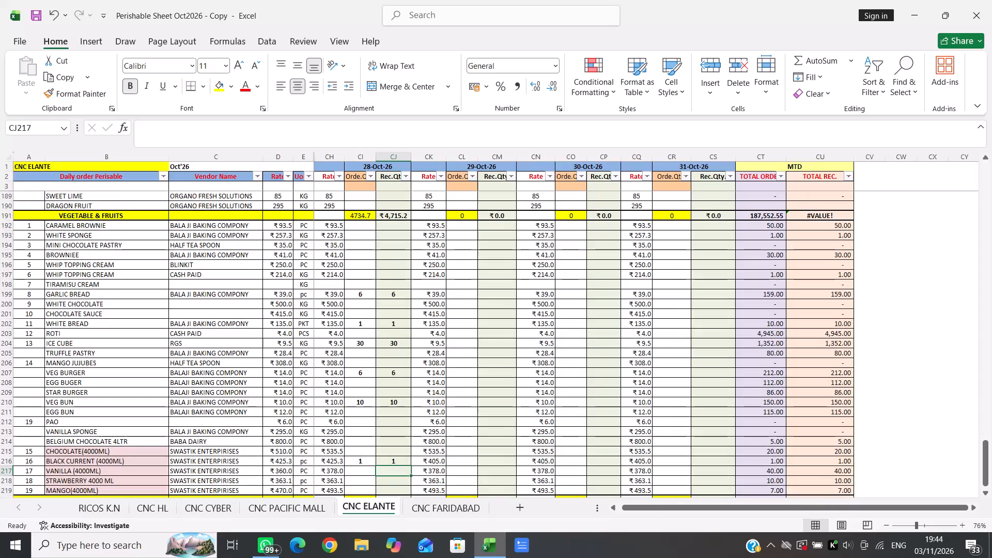
Enter 300 as the 28-Oct-26 ordered quantity for ROTI.
left_click(361, 334)
type("300")
key("Right")
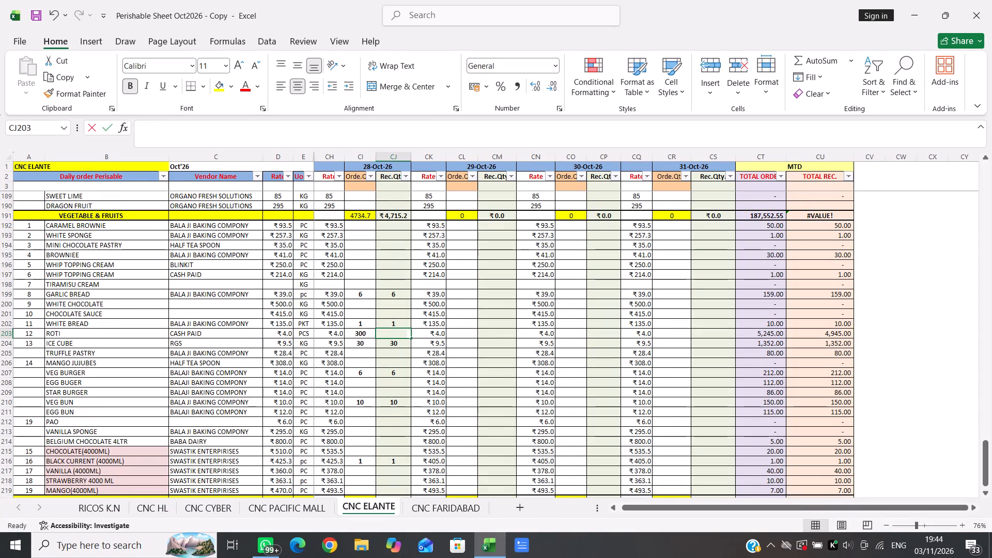
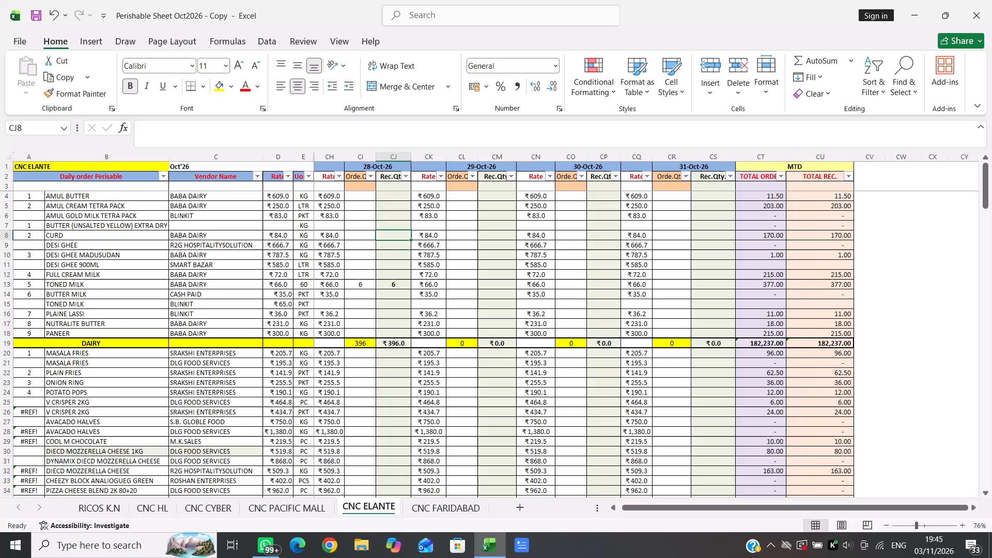
Enter 5 as the 28-Oct-26 received quantity for CURD from BABA DAIRY.
key("5")
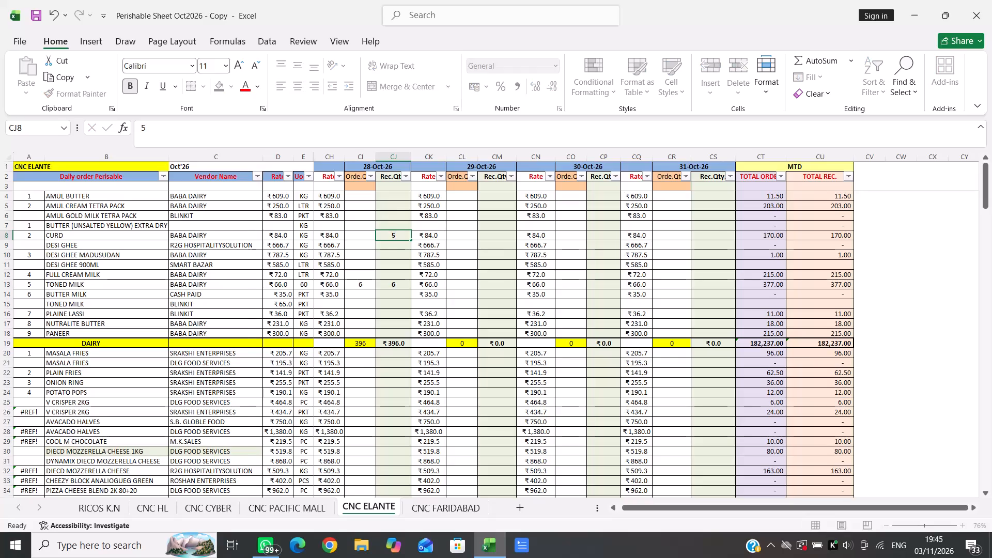
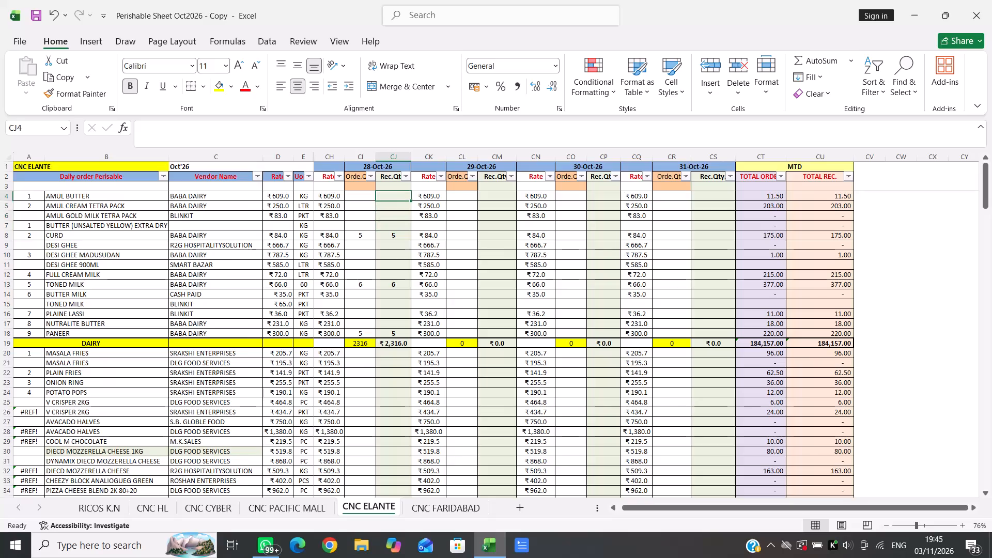
Enter 0.5 as the 28-Oct-26 received quantity for AMUL BUTTER from BABA DAIRY.
type("0.5")
key("Left")
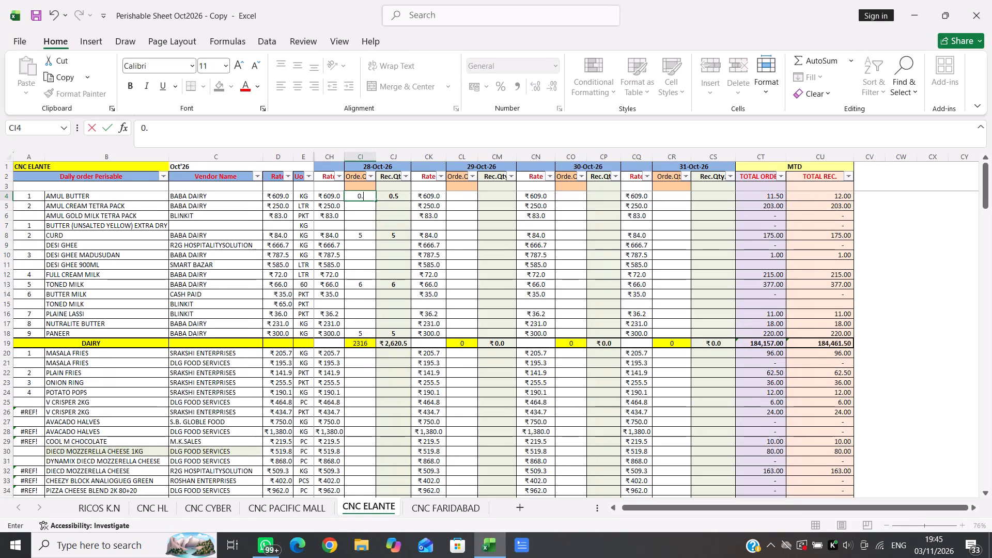
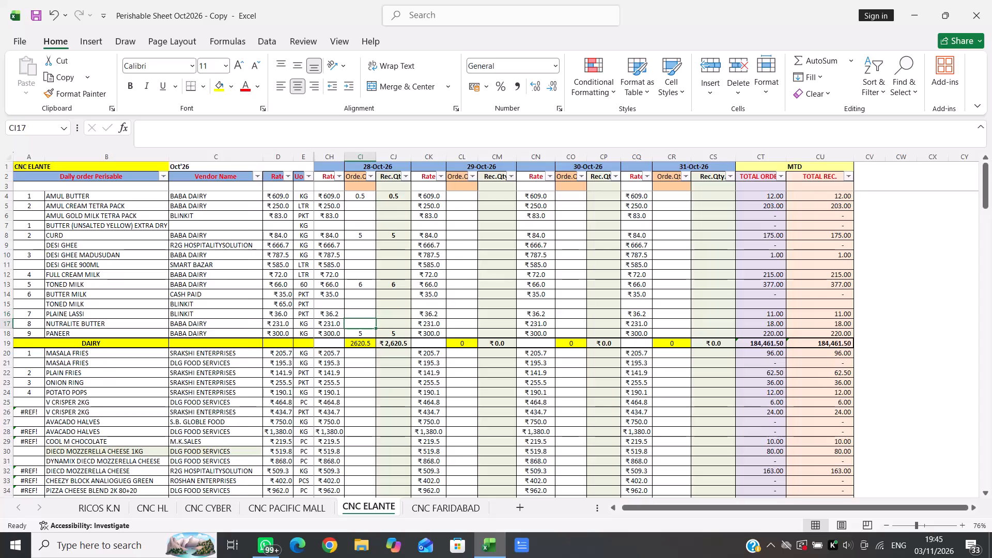
Enter 0.5 as the 28-Oct-26 order quantity for NUTRALITE BUTTER from BABA DAIRY.
type("0.5")
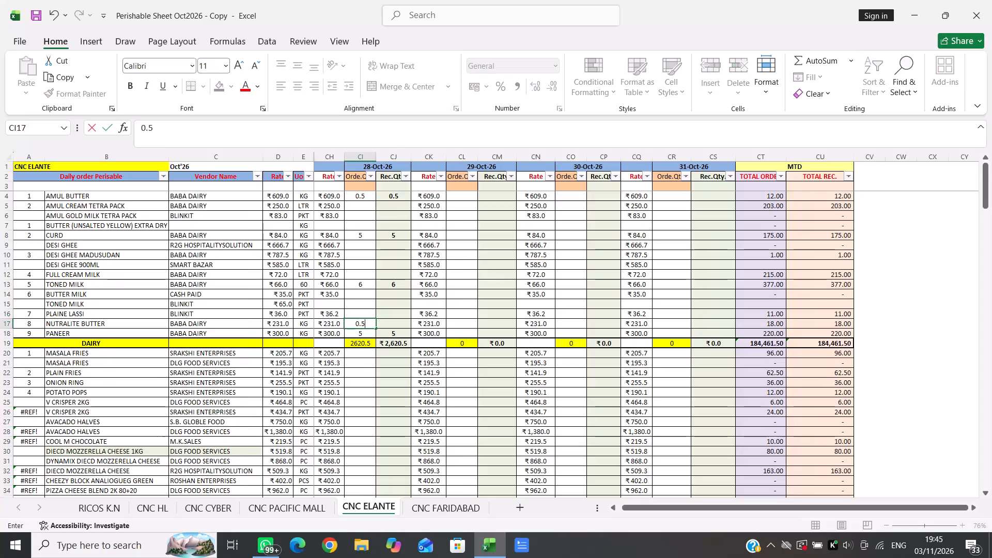
key("Right")
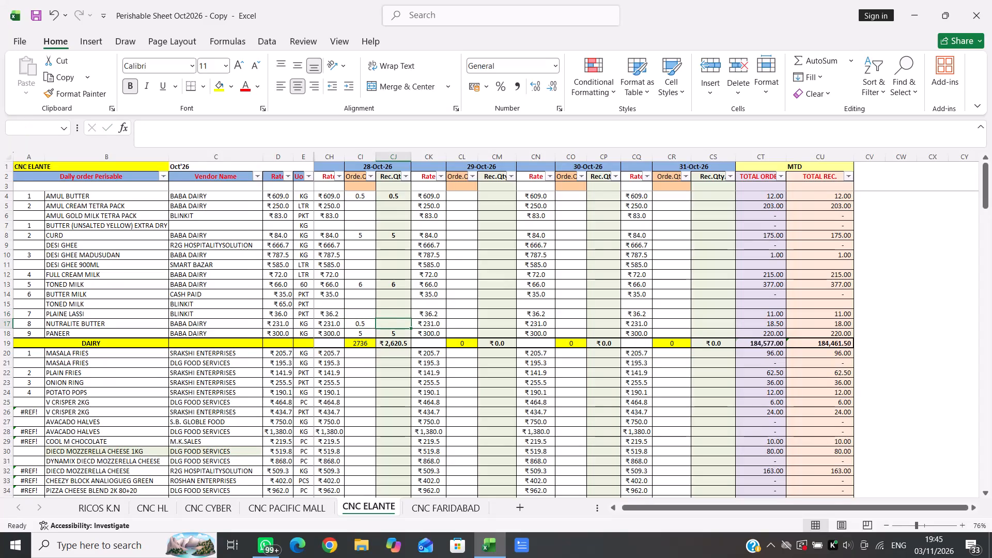
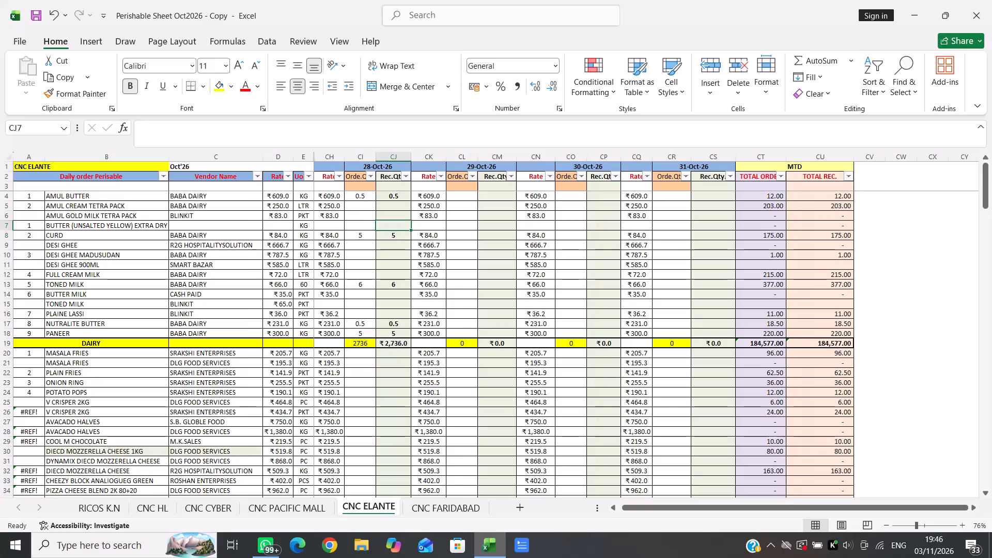
Enter 4 as both the received and order quantity for AMUL CREAM TETRA PACK from BABA DAIRY on 28-Oct-26.
key("Up")
key("Up")
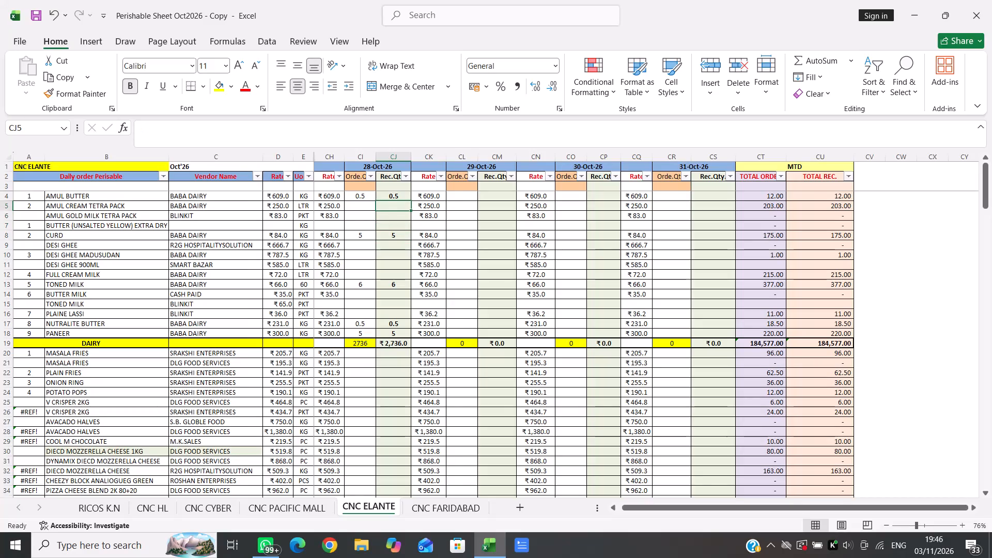
key("4")
key("Left")
key("4")
Search the sheet for "AMUL C" to locate AMUL CHEESE TIN (400 GM) and go along its row toward the 28-Oct-26 quantities.
key("ctrl+f")
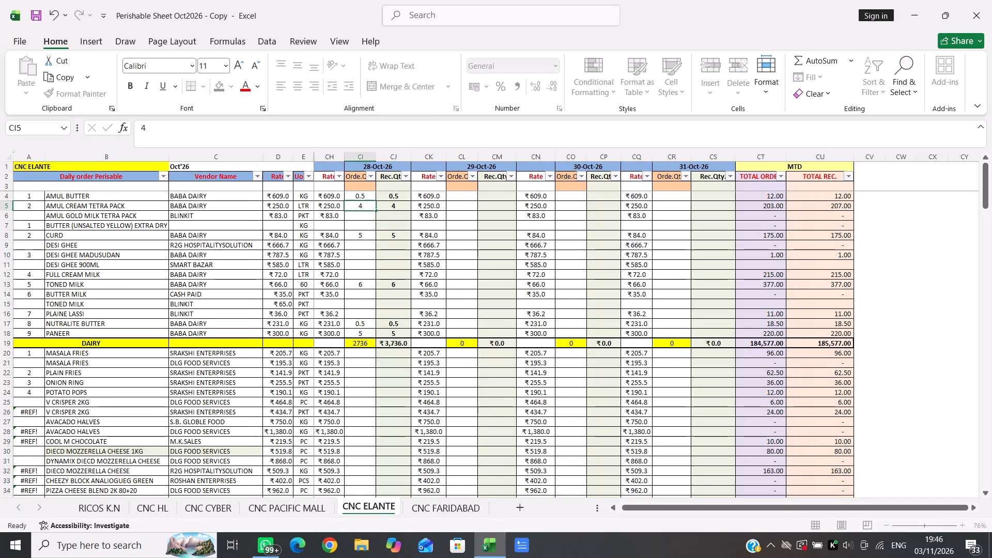
key("BackSpace")
key("BackSpace")
key("BackSpace")
key("BackSpace")
type("AMU;")
key("BackSpace")
type("L")
key("space")
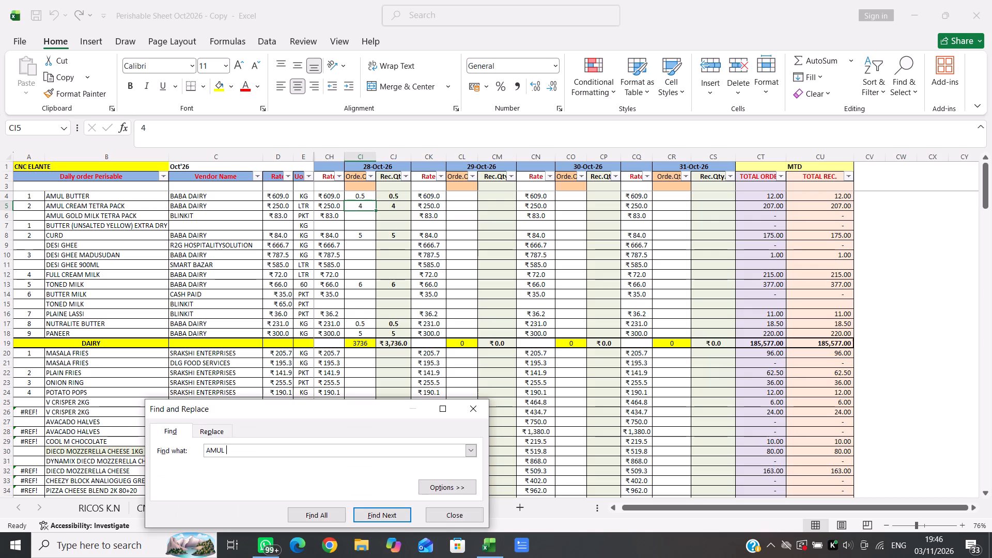
key("Return")
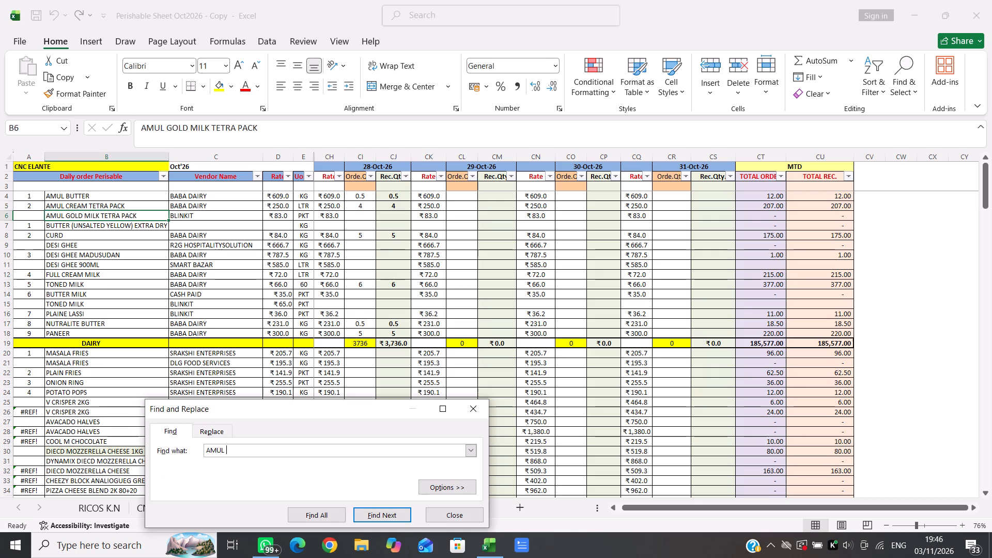
key("c")
key("Return")
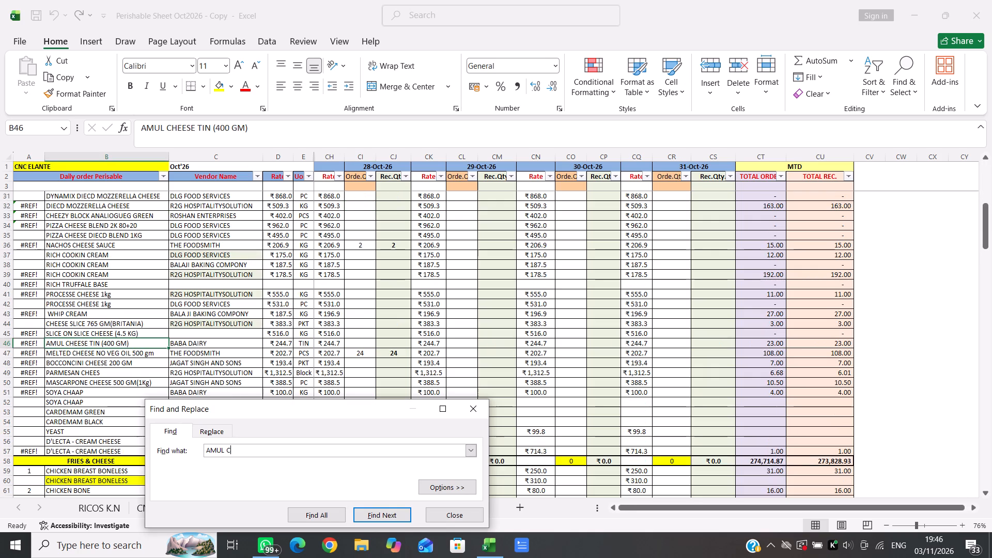
key("Right")
key("Right")
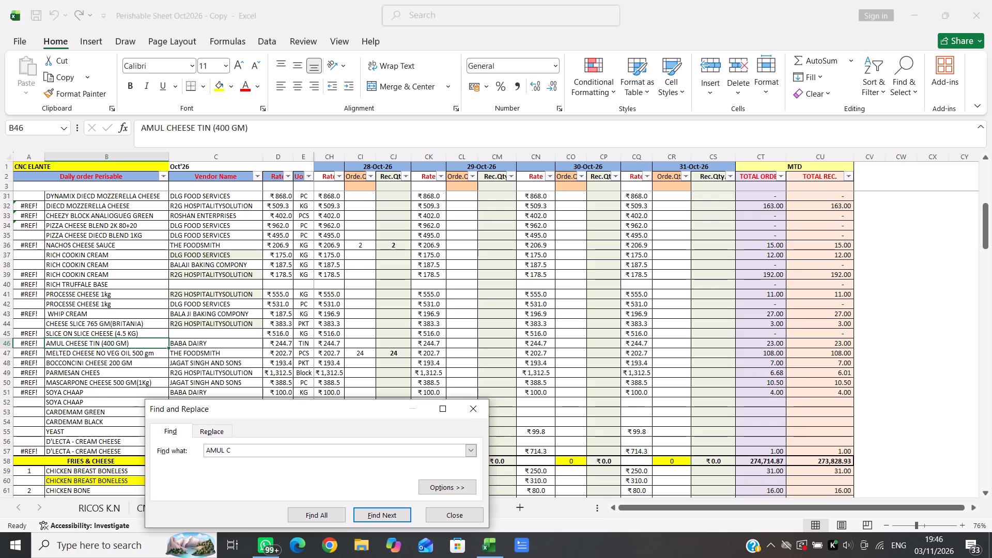
key("Right")
key("Right")
left_click(466, 405)
key("Right")
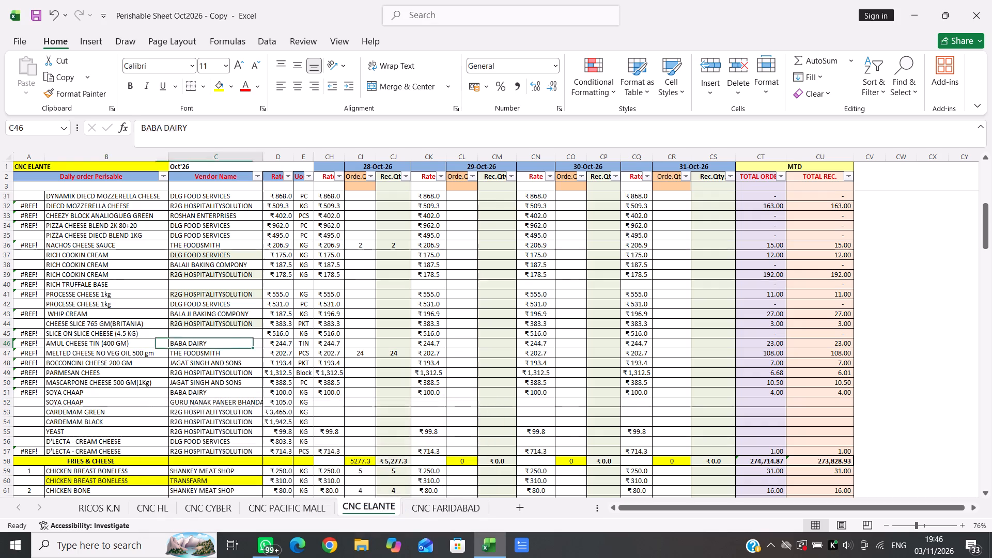
key("Right")
key("Right")
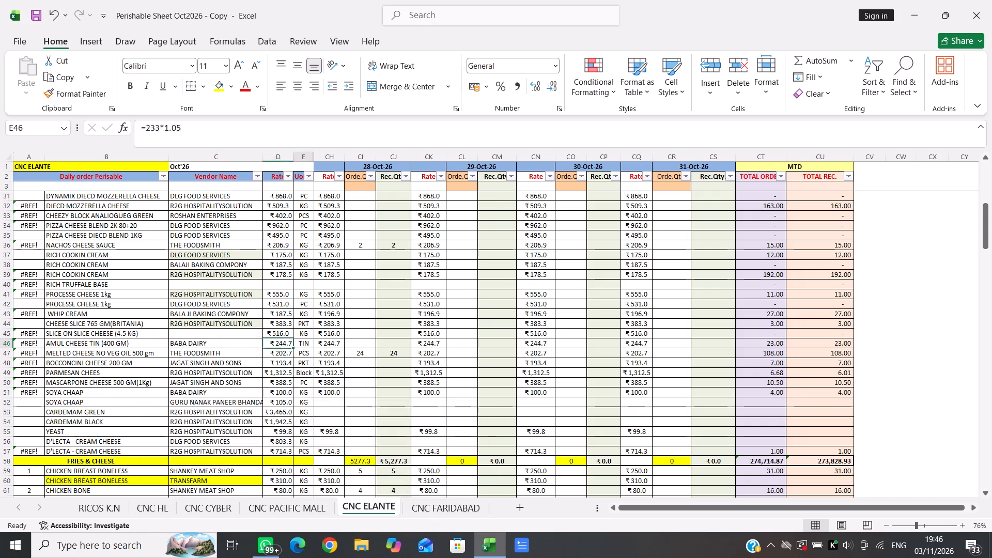
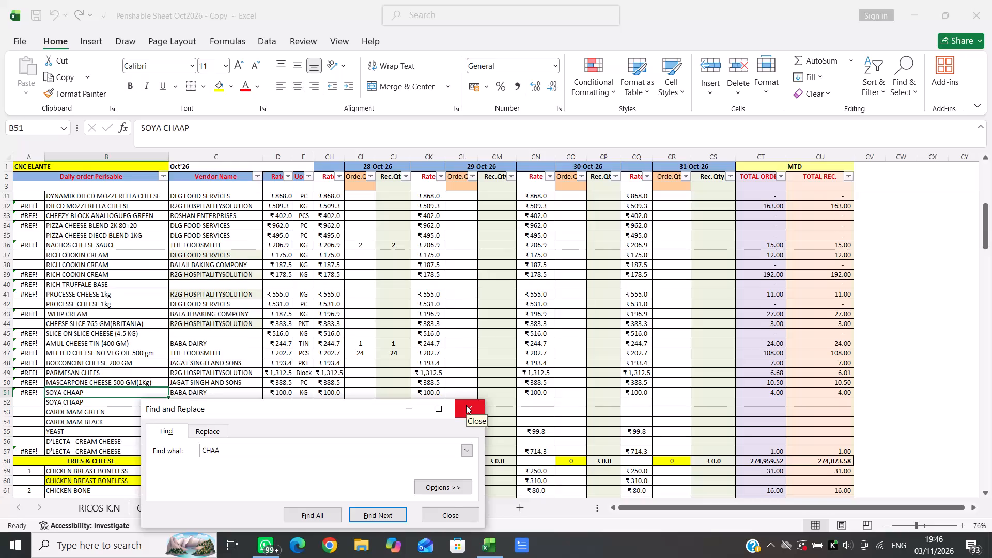
Enter 4 as the order quantity for SOYA CHAAP from BABA DAIRY on 28-Oct-26.
left_click(466, 405)
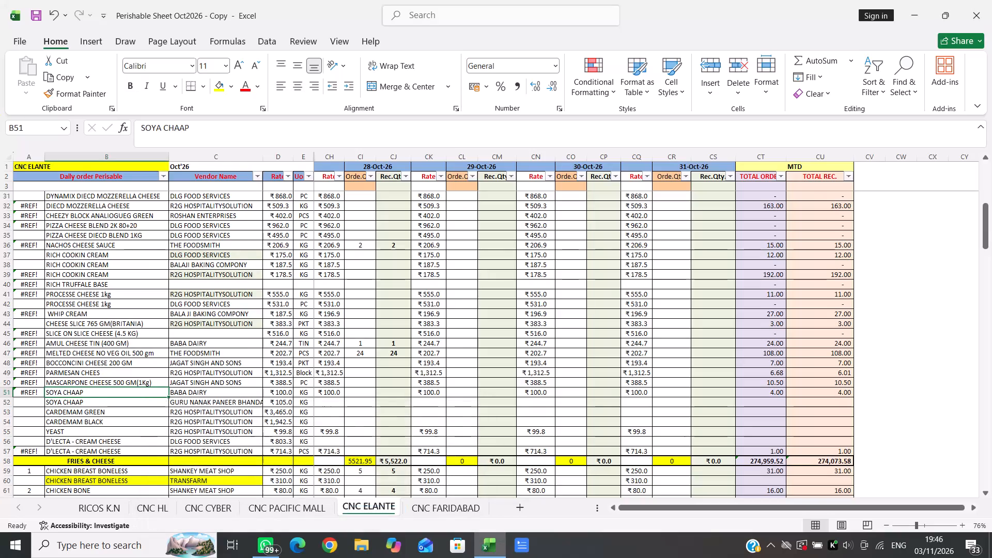
key("Right")
key("Right")
key("Right")
key("Right")
key("Right")
key("4")
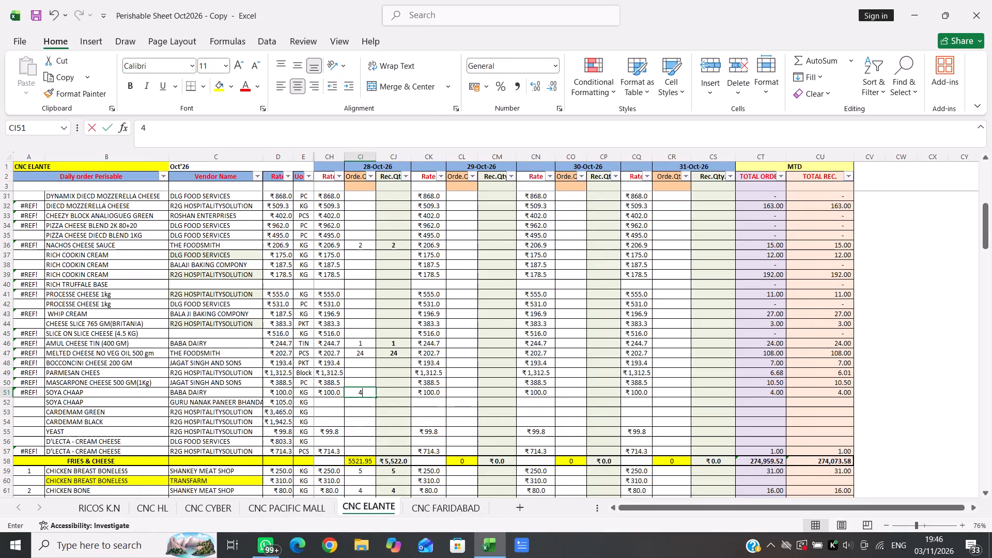
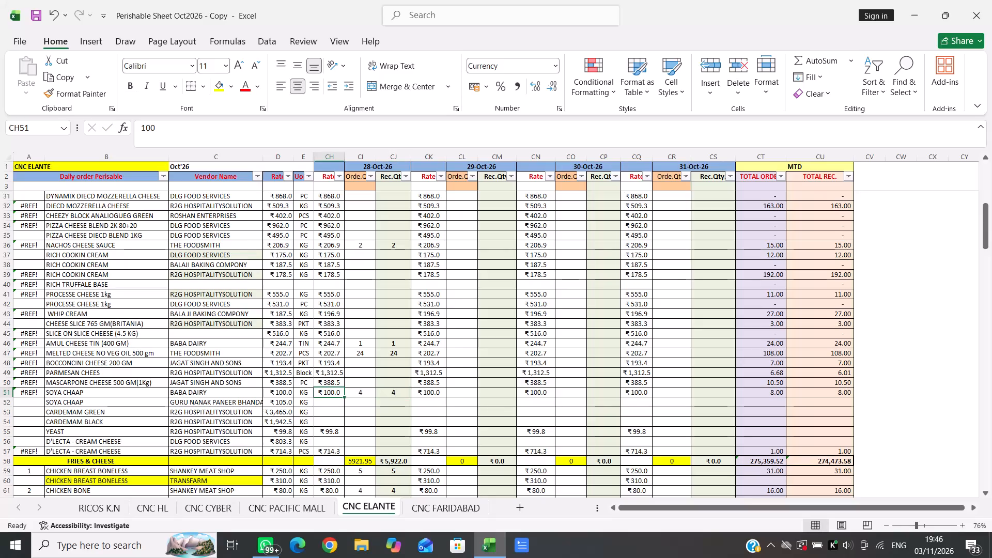
Set the 28-Oct-26 rate for SOYA CHAAP from BABA DAIRY with the formula =130*1.05.
type("130")
key("BackSpace")
key("BackSpace")
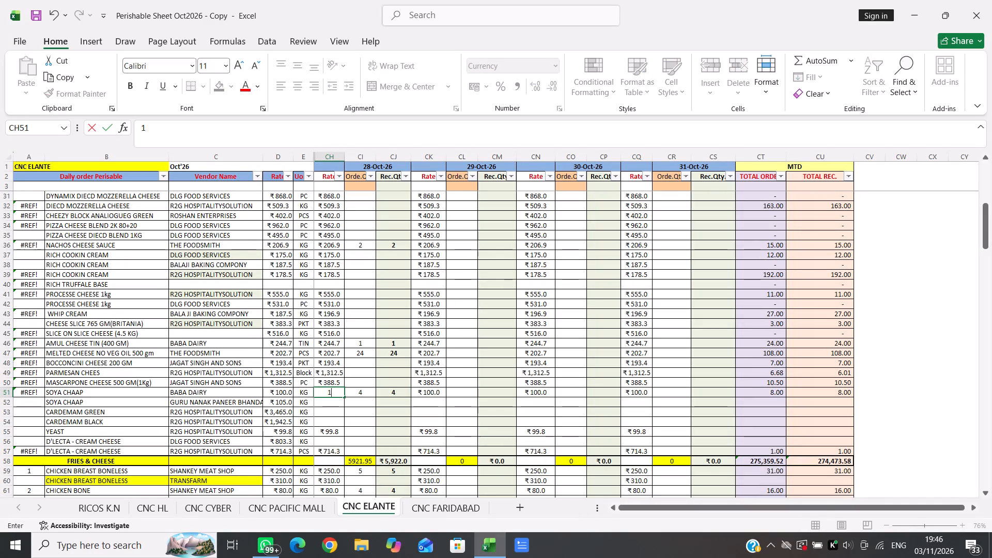
key("BackSpace")
key("BackSpace")
key("BackSpace")
key("BackSpace")
type("=130*1.05")
key("Return")
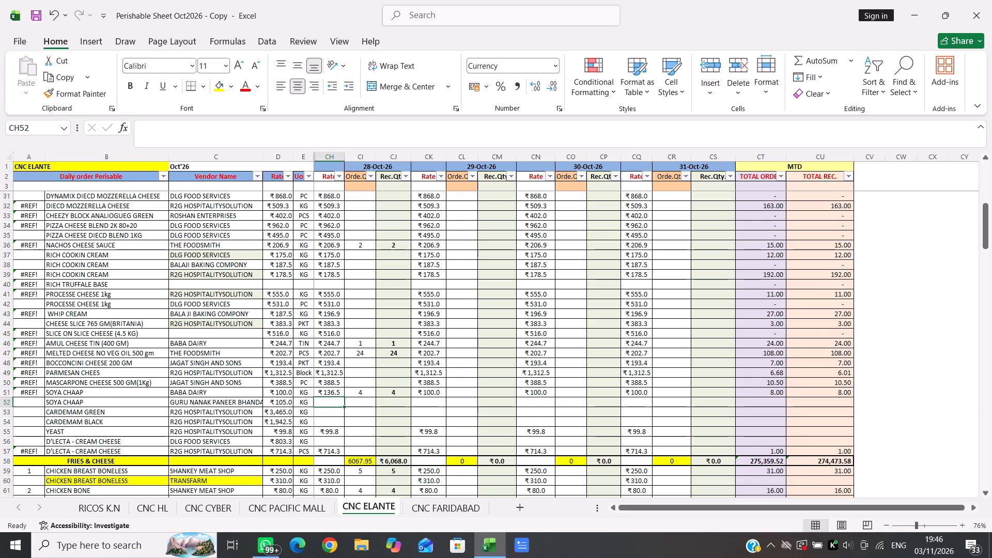
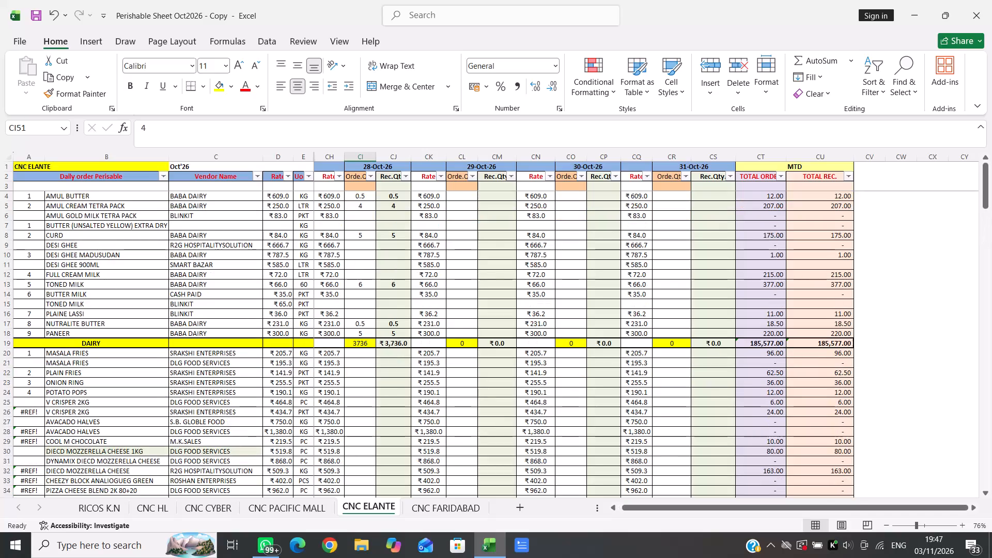
Hide the three 28-Oct-26 columns CH to CJ, covering rate, order quantity and received quantity.
left_click(354, 157)
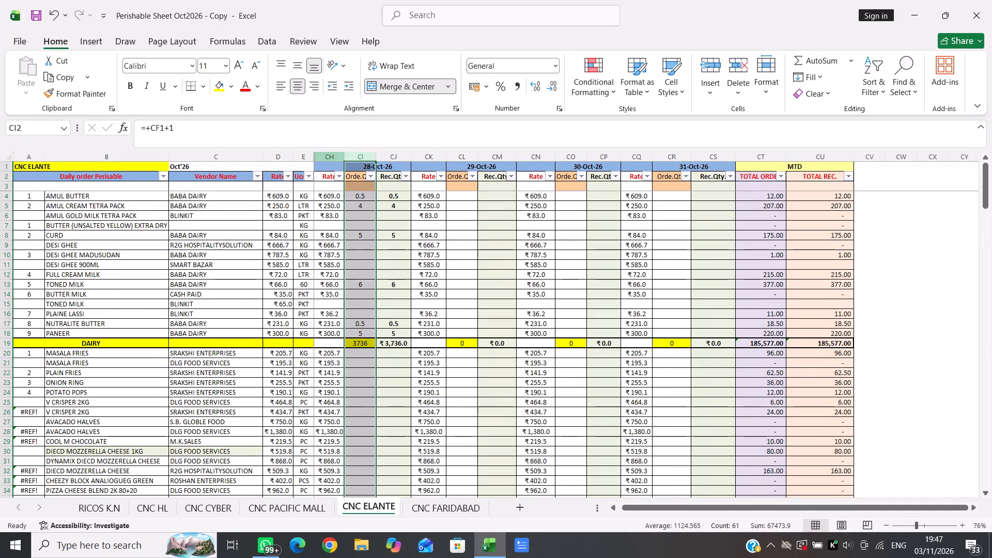
left_click(331, 158)
key("shift+Right")
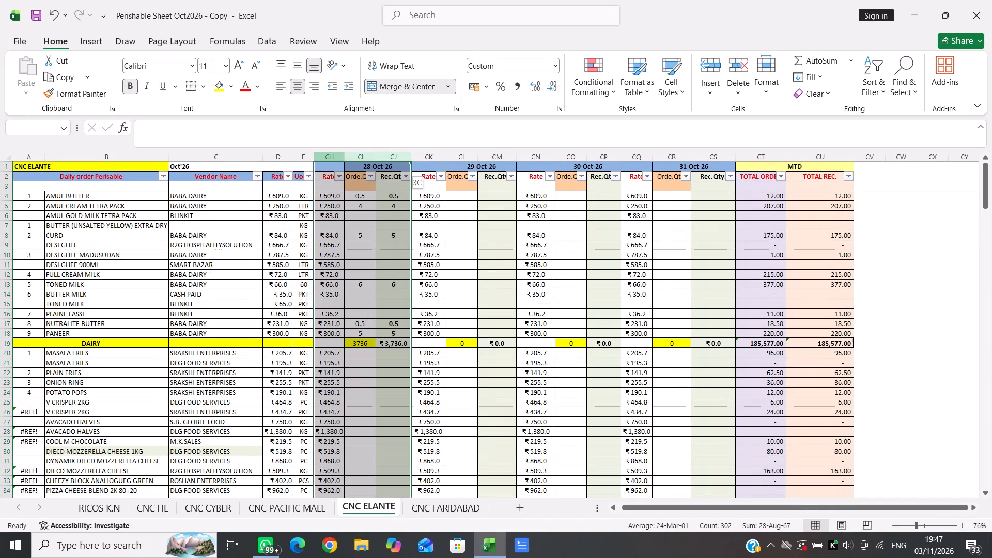
right_click(331, 158)
right_click(331, 158)
left_click(331, 158)
right_click(331, 158)
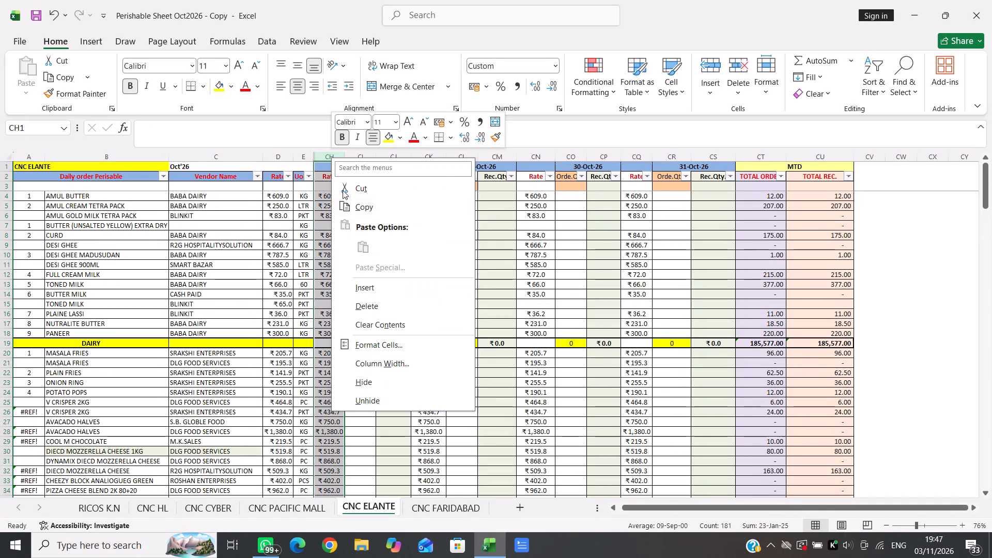
left_click(323, 239)
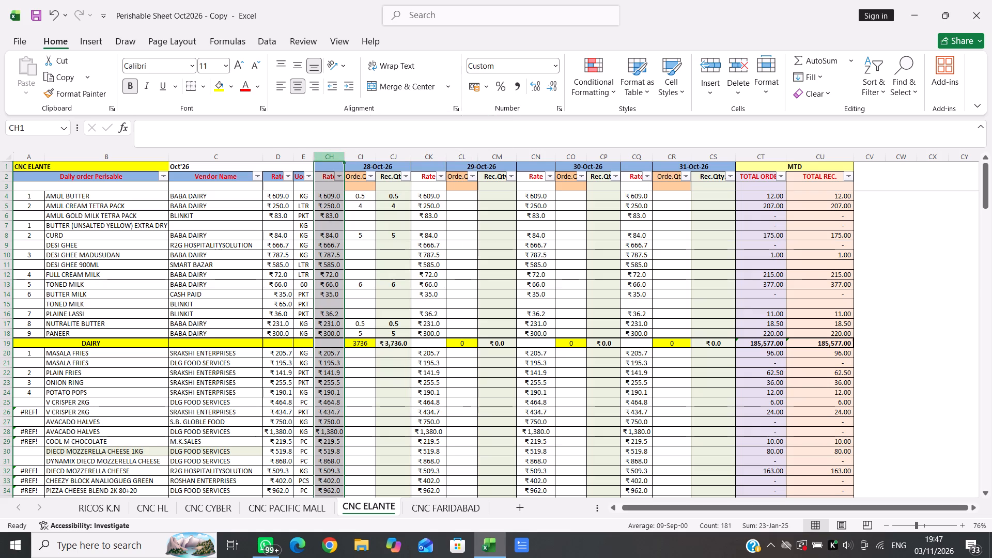
key("shift+Right")
right_click(337, 157)
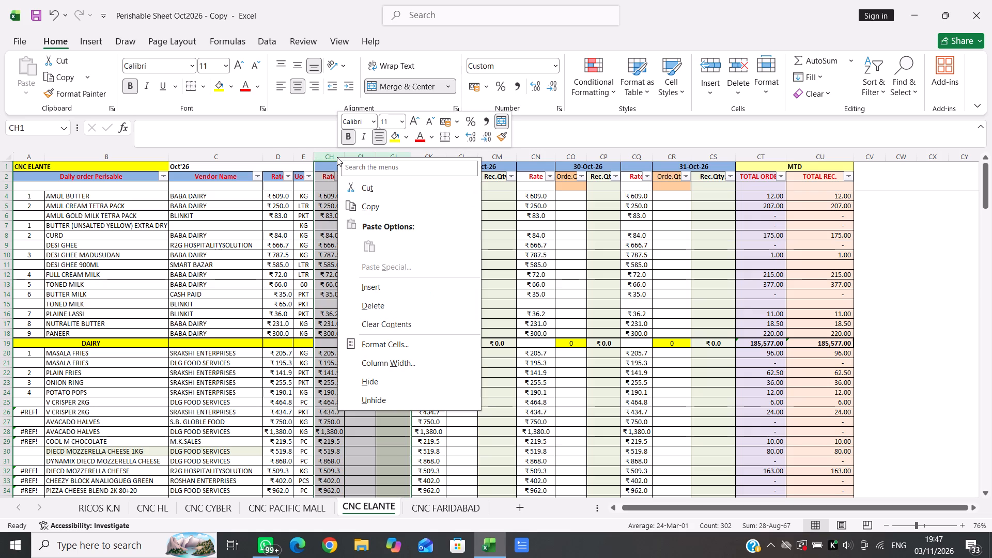
left_click(367, 382)
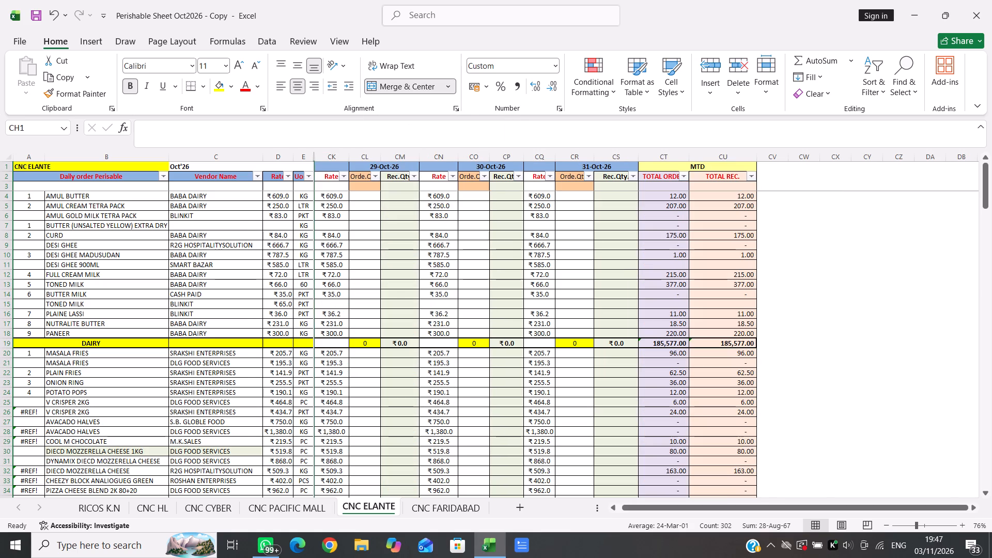
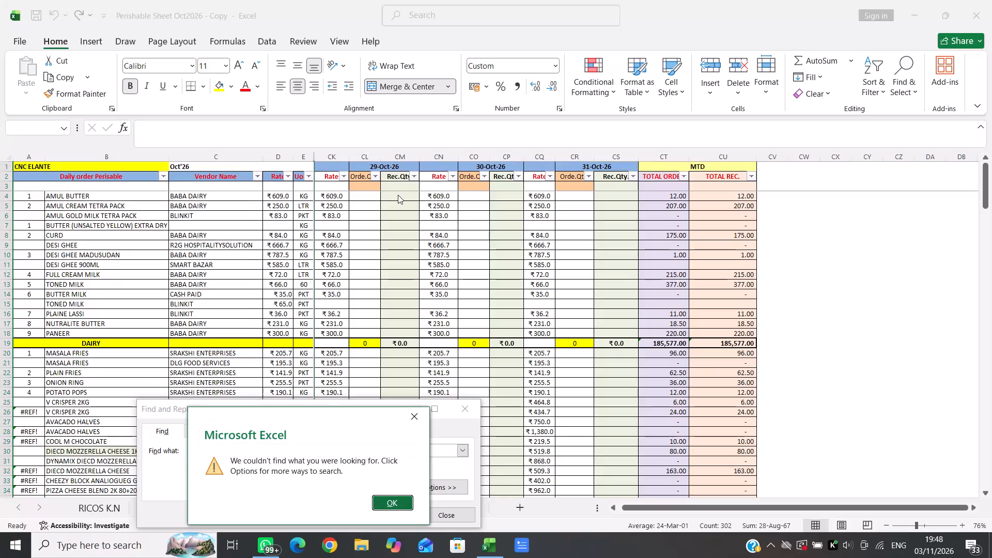
Search the sheet for CUCU to locate CUCUMBER INDIAN and enter 1 as its 29-Oct-26 order quantity.
key("Return")
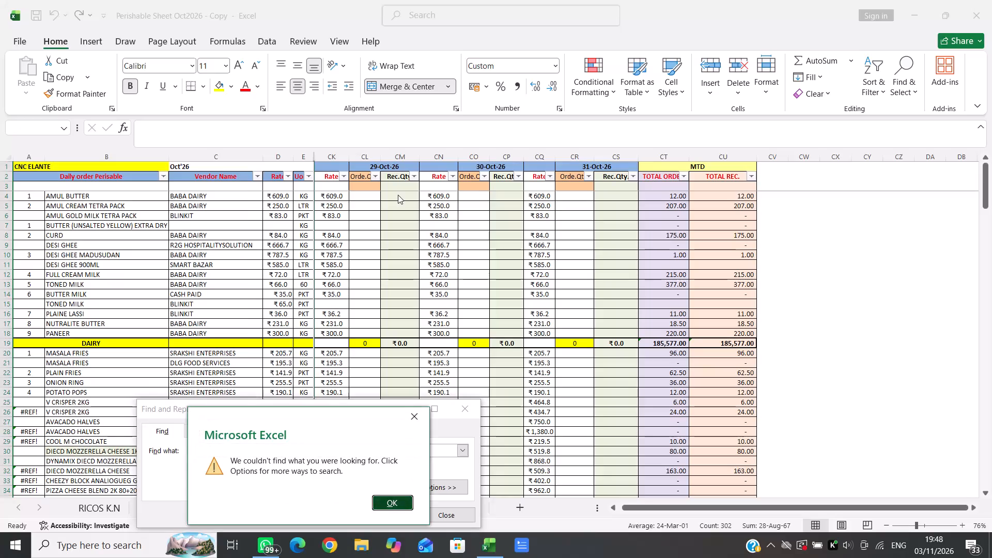
left_click(398, 199)
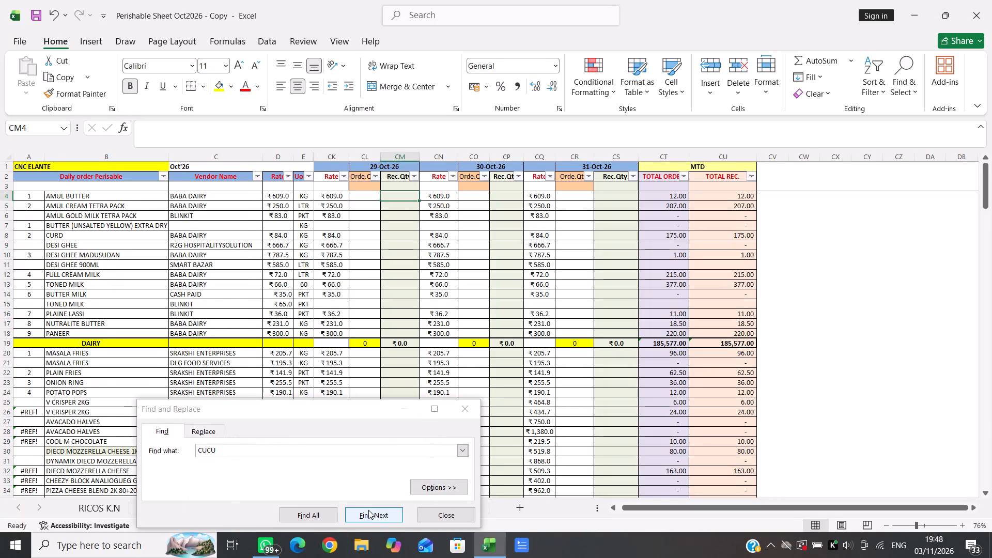
left_click(368, 510)
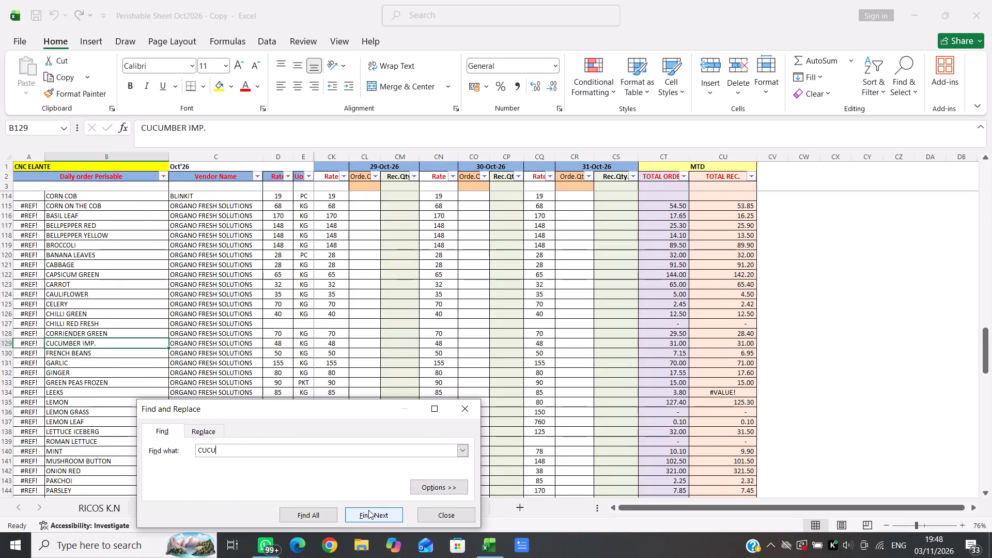
key("Return")
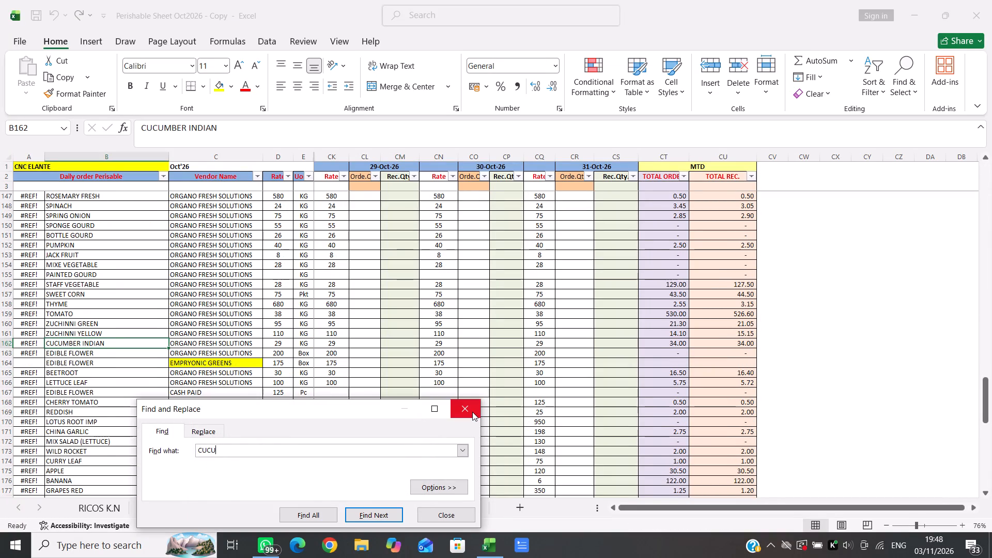
left_click(472, 412)
key("Right")
key("Right")
key("Right")
key("Right")
key("Right")
key("1")
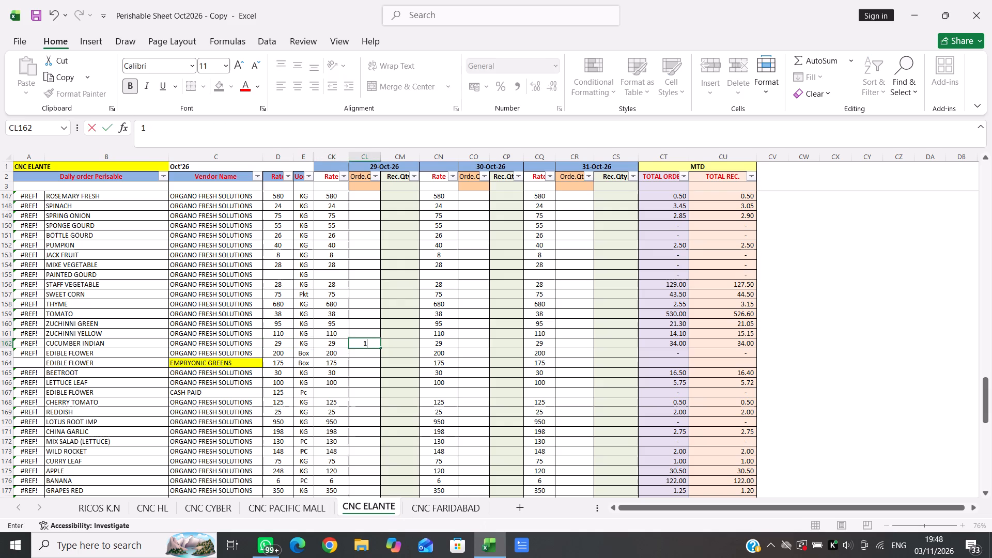
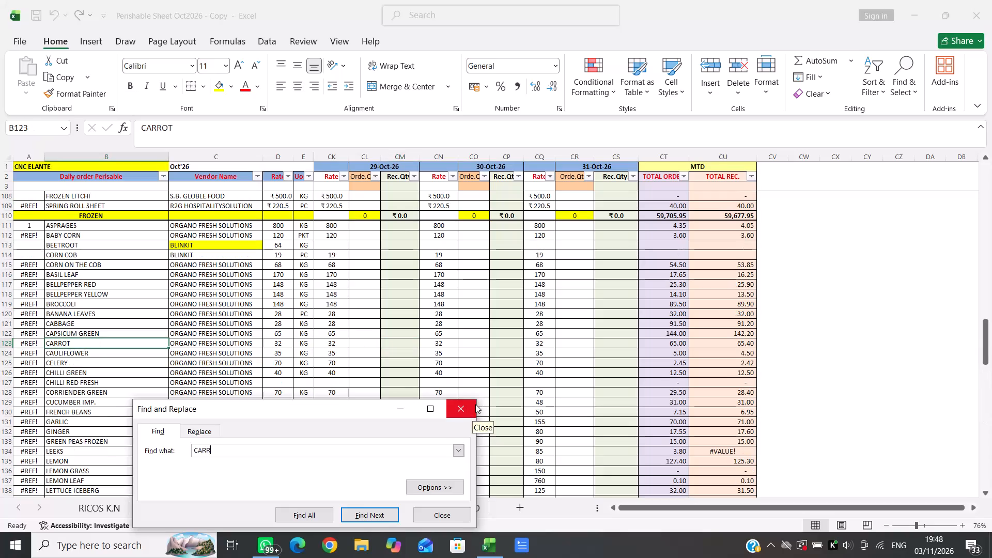
Close the search at CARROT and enter 2 as its 29-Oct-26 order quantity.
key("Right")
key("Right")
key("Right")
key("Right")
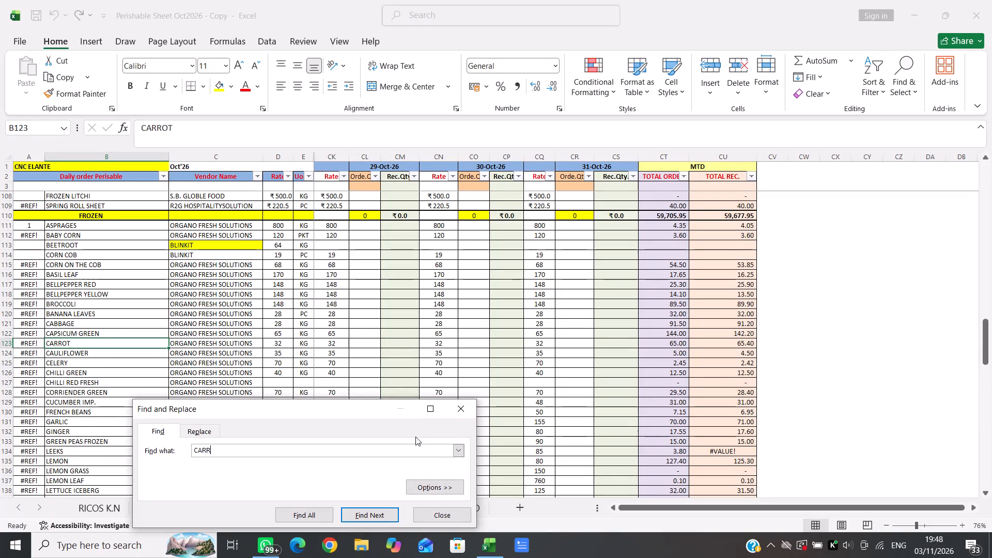
left_click(465, 408)
key("Right")
key("Right")
key("Right")
key("Right")
key("Right")
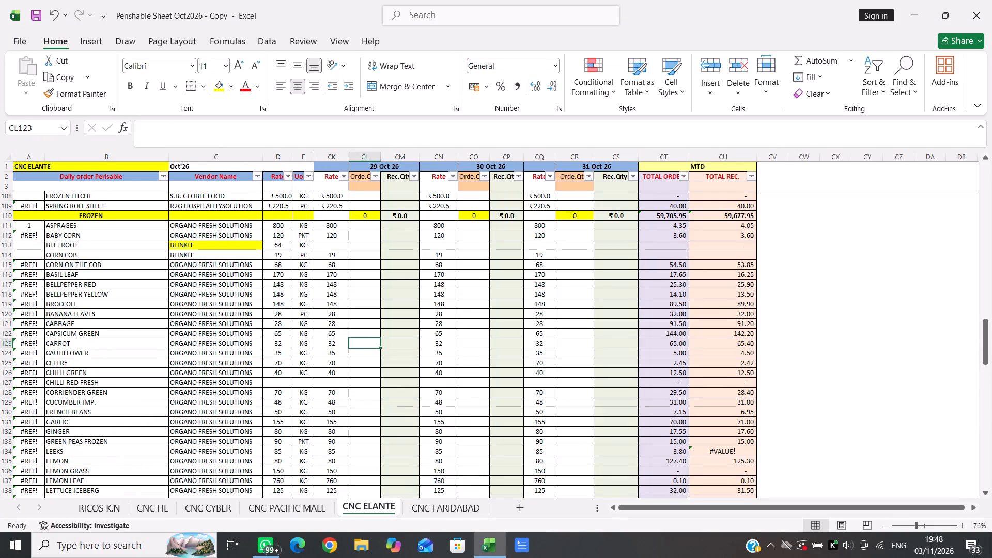
key("2")
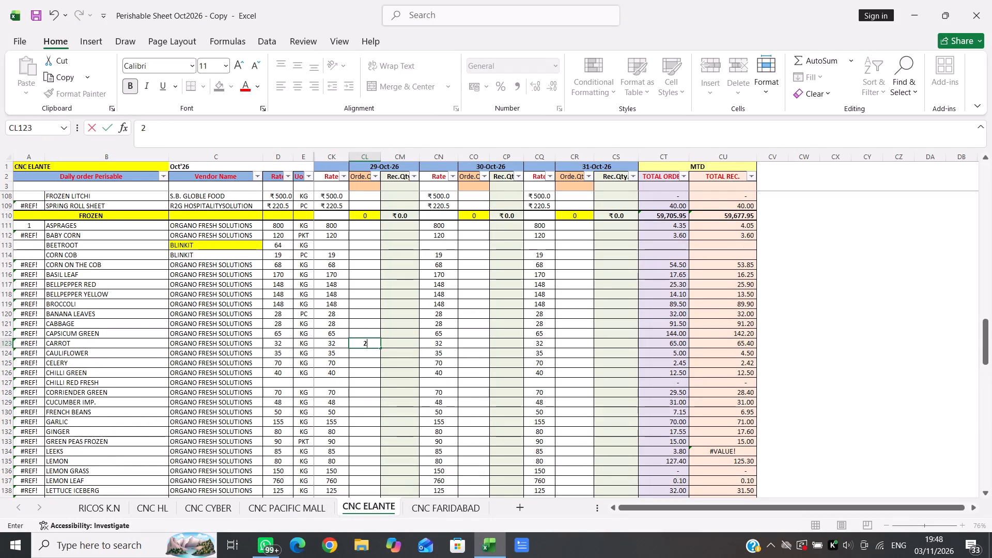
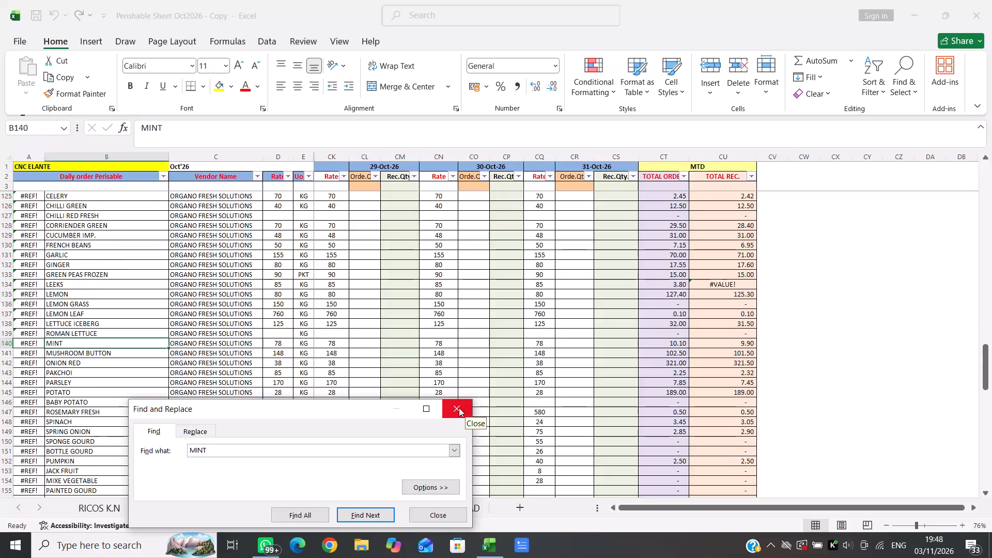
Close the search at MINT and enter 0.1 as its 29-Oct-26 order quantity.
left_click(458, 408)
key("Right")
key("Right")
key("Right")
key("Right")
key("Right")
type("0.1")
key("Right")
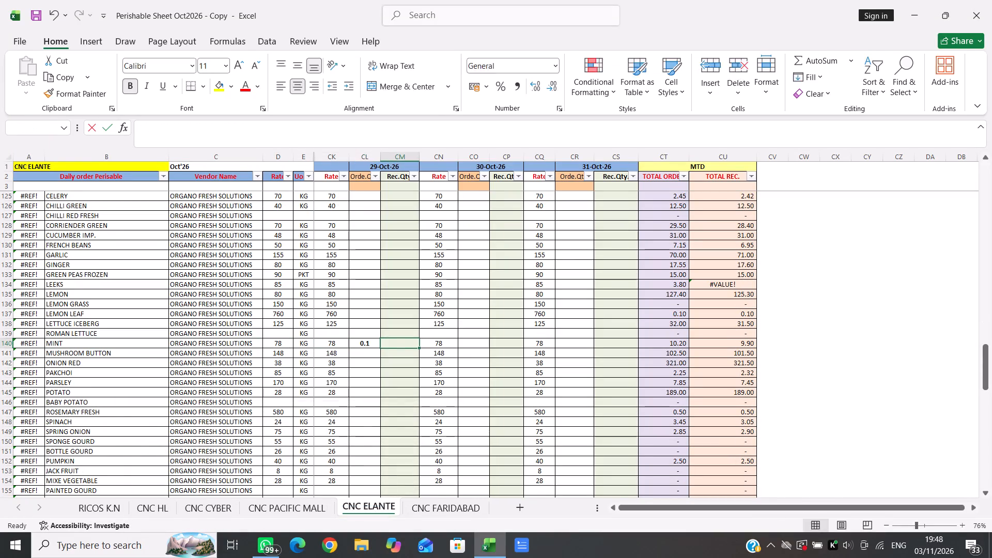
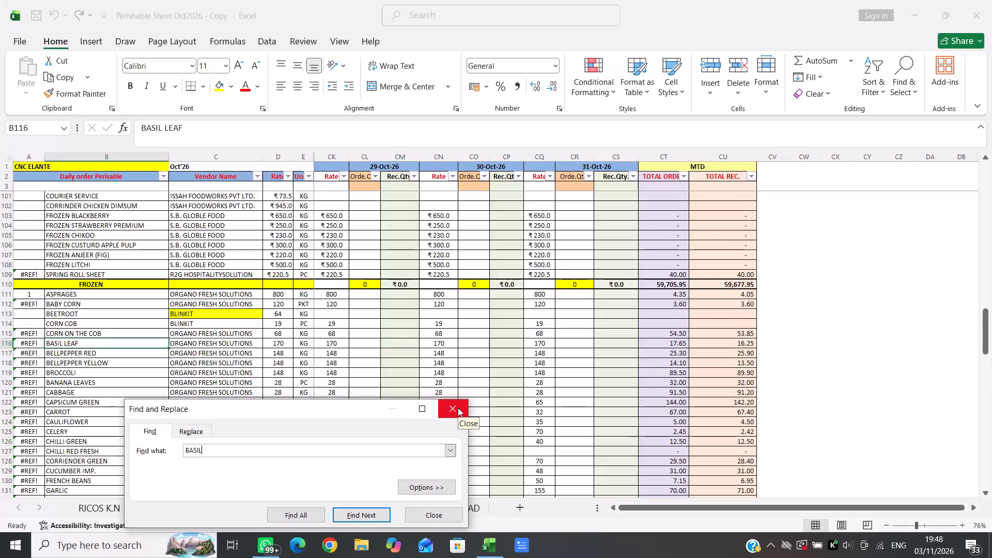
Close the search at BASIL LEAF and enter 0.1 as its 29-Oct-26 order quantity.
left_click(458, 408)
key("Right")
key("Right")
key("Right")
key("Right")
key("Right")
type("0.1")
key("Right")
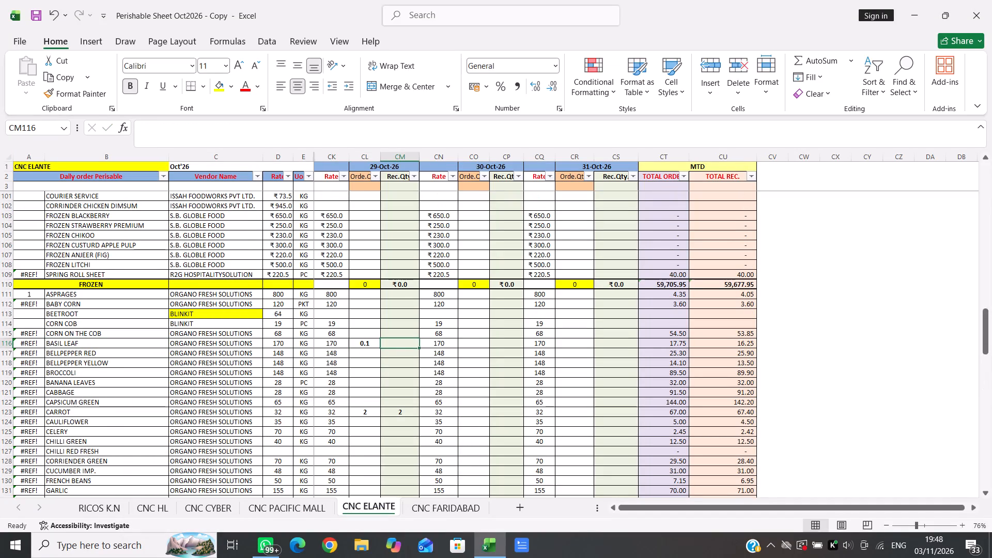
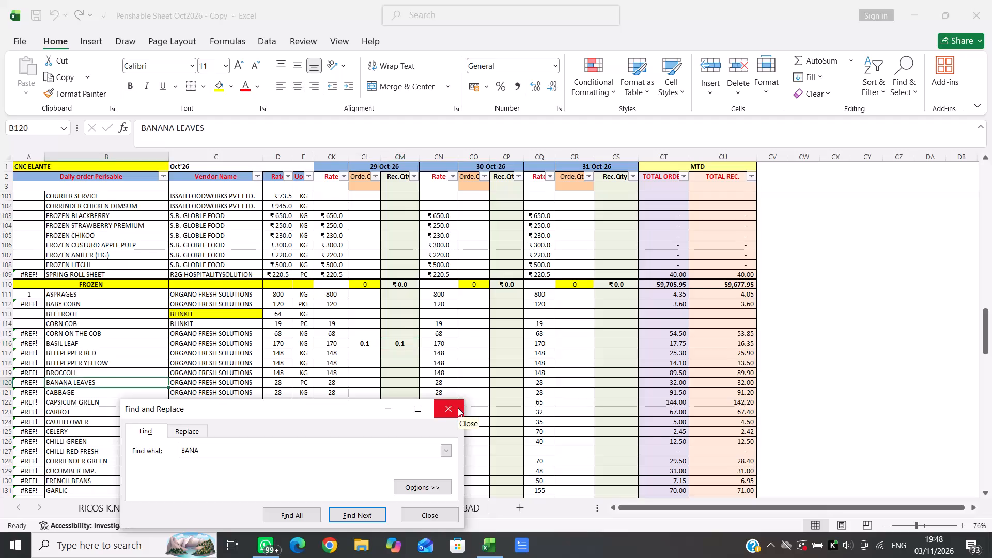
Find the next match for BANA, the BANANA row, and enter 4 as its 29-Oct-26 order quantity.
key("Return")
left_click(445, 408)
key("Right")
key("Right")
key("Right")
key("Right")
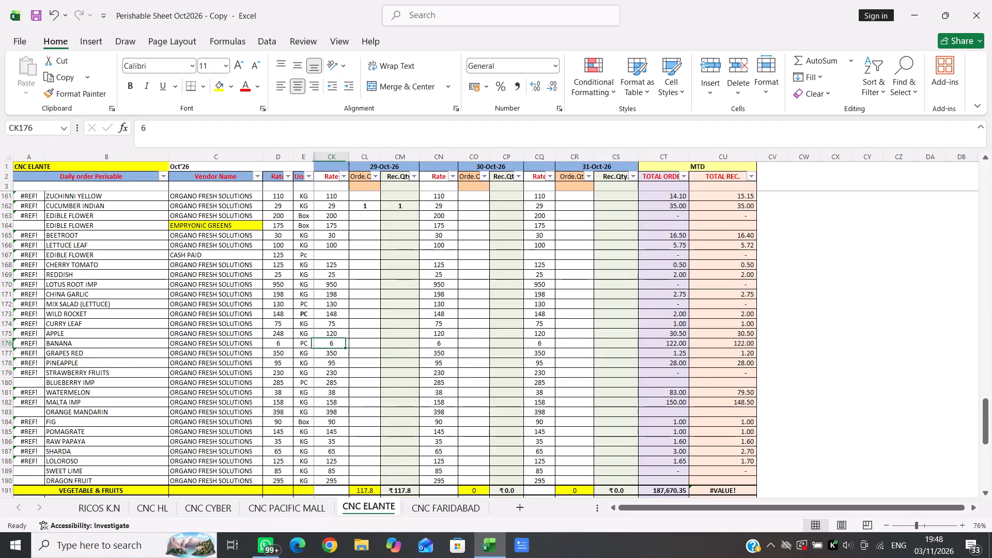
key("Right")
key("4")
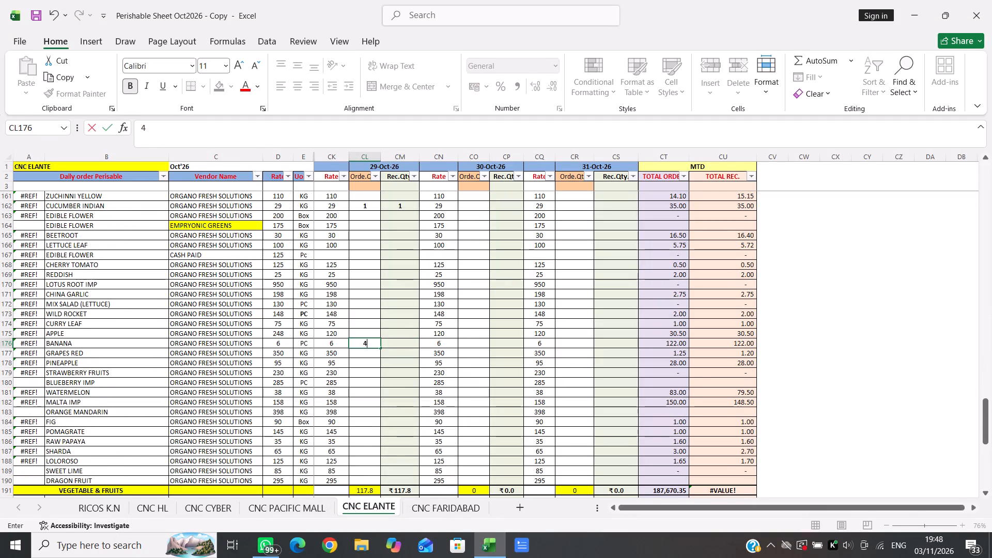
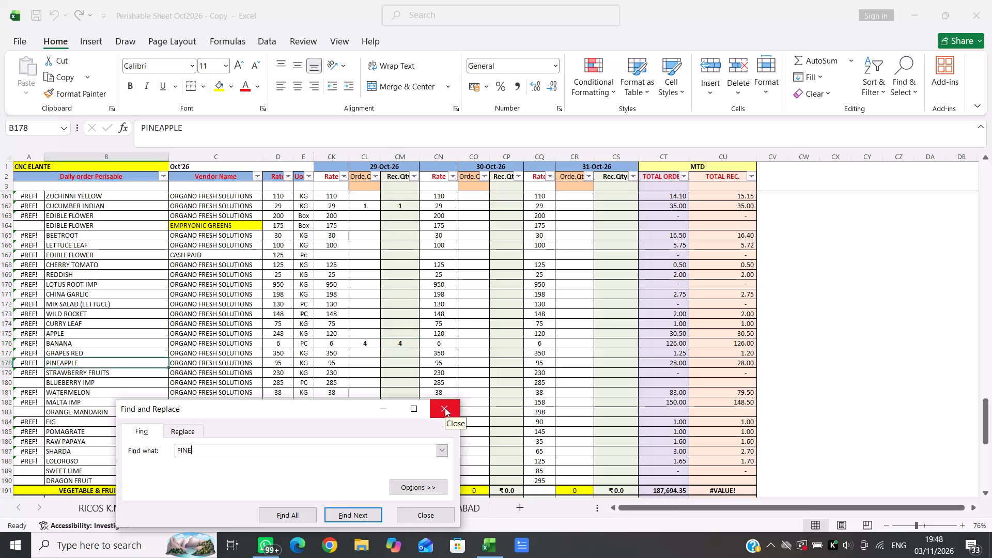
Close the search and enter 3 as the PINEAPPLE row's 29-Oct-26 order quantity.
left_click(445, 408)
key("Right")
key("Right")
key("Right")
key("Right")
key("Right")
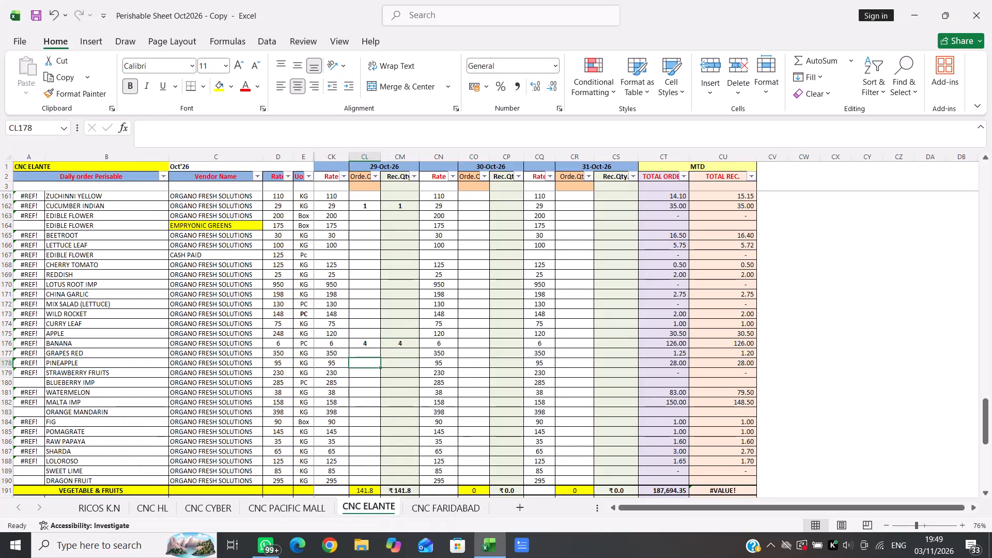
key("3")
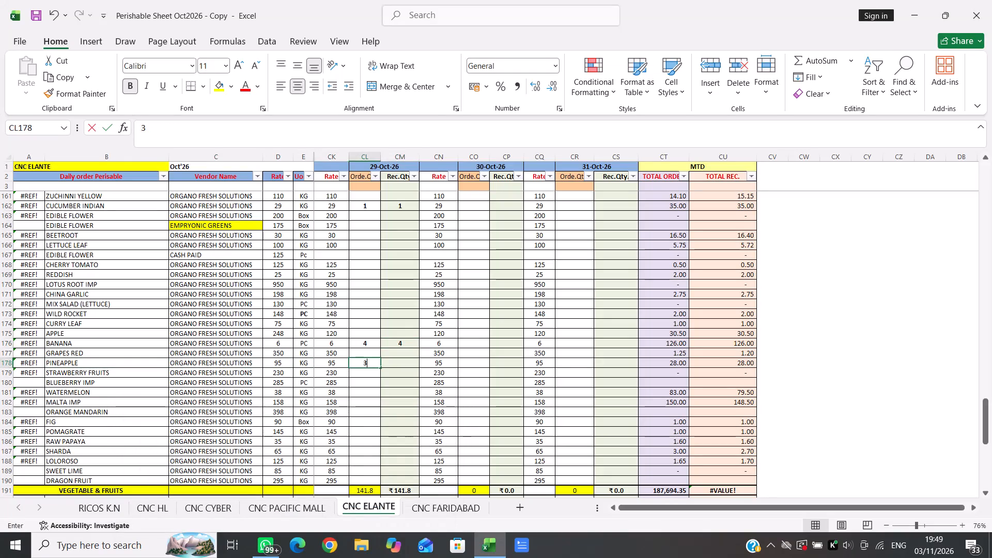
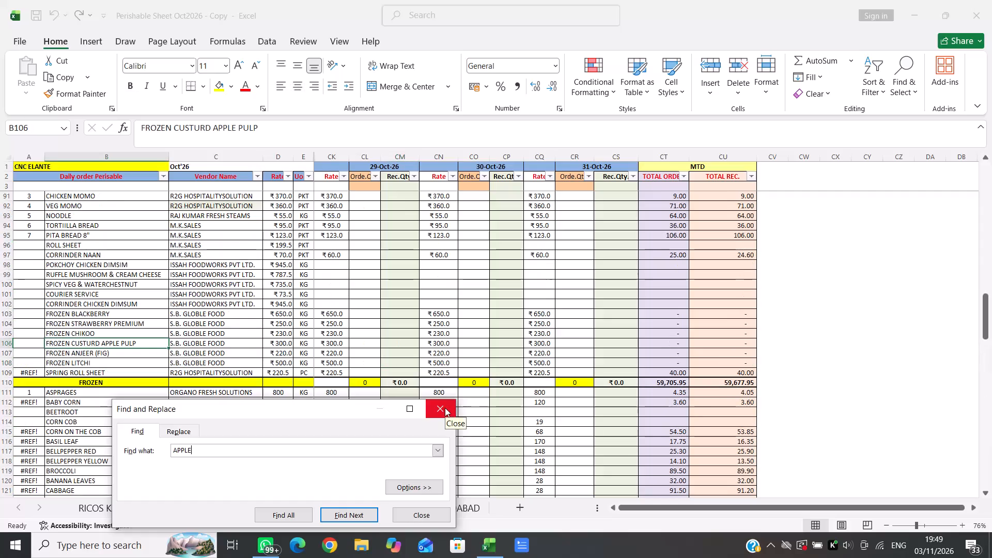
Find the ORGANO FRESH SOLUTIONS APPLE row, close the search and move along the row toward its 29-Oct-26 order quantity.
key("Return")
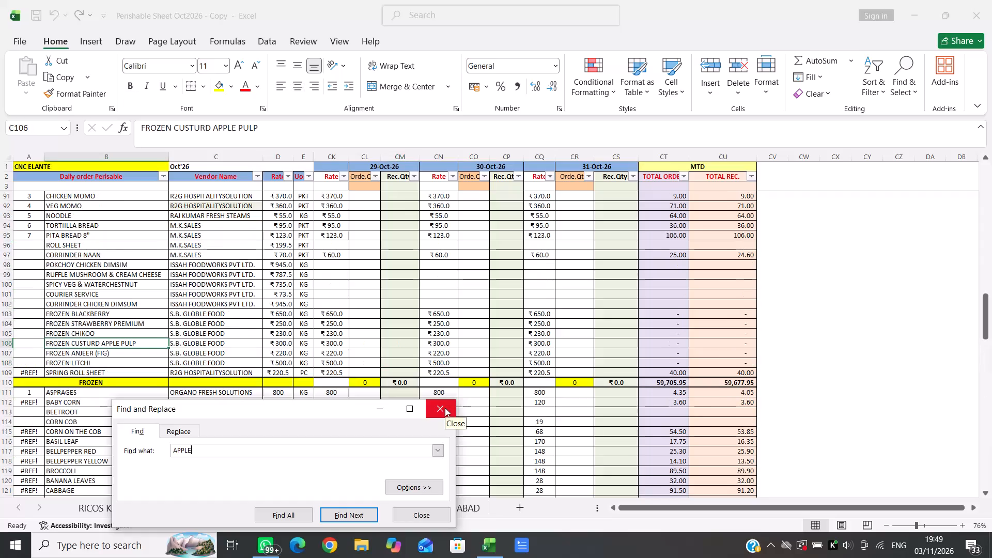
left_click(445, 408)
key("Right")
key("Right")
key("Right")
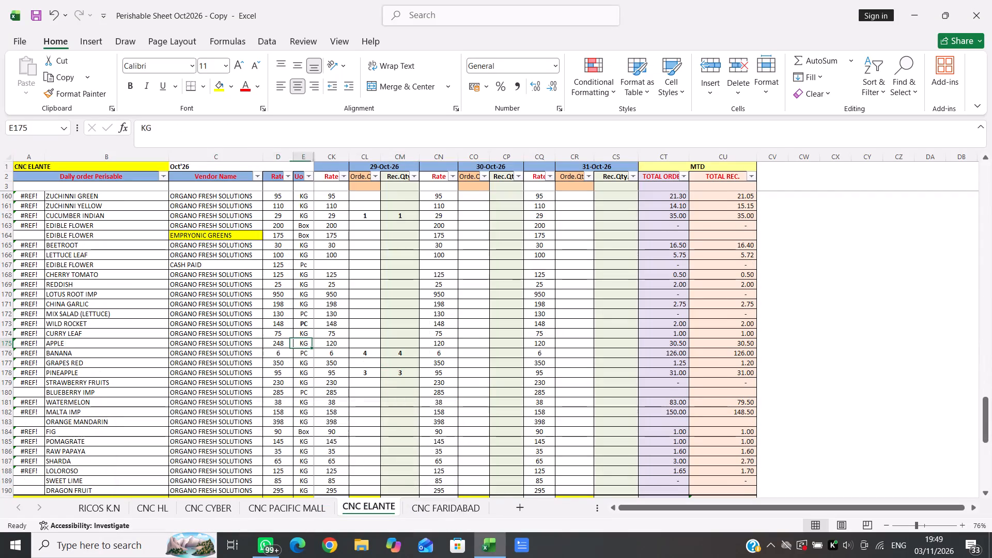
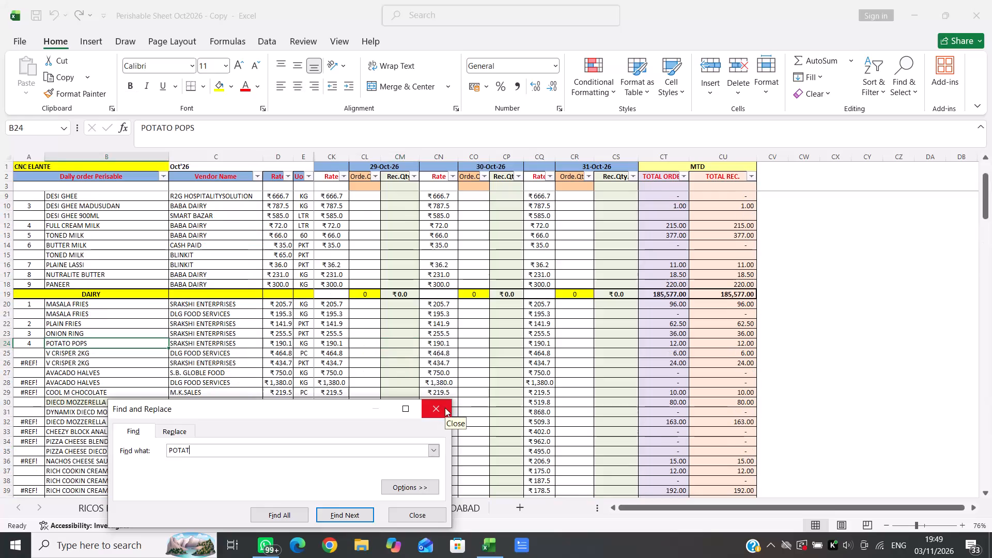
Find the ORGANO FRESH SOLUTIONS POTATO row by searching for POTAT and move along it toward its 29-Oct-26 order quantity.
left_click(441, 408)
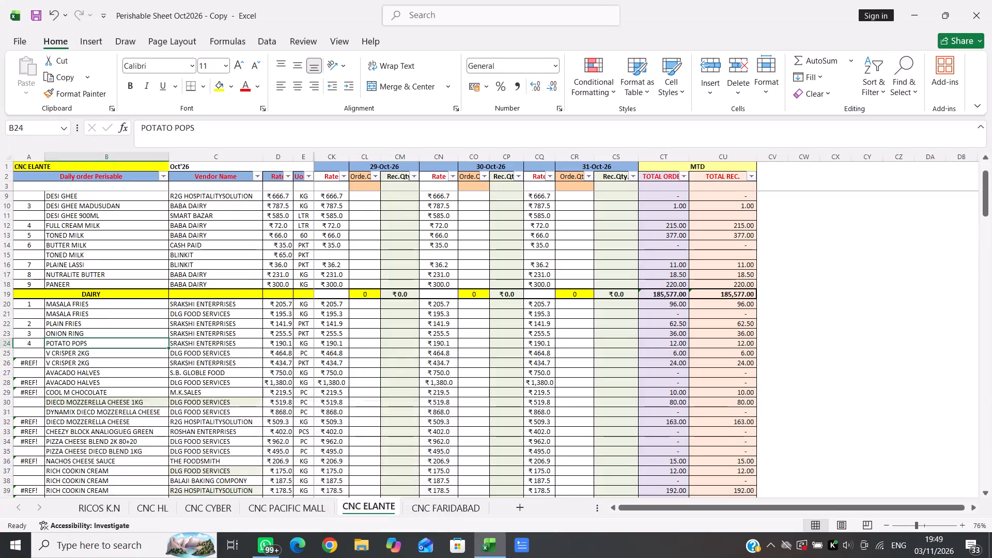
key("ctrl+f")
key("Return")
key("Return")
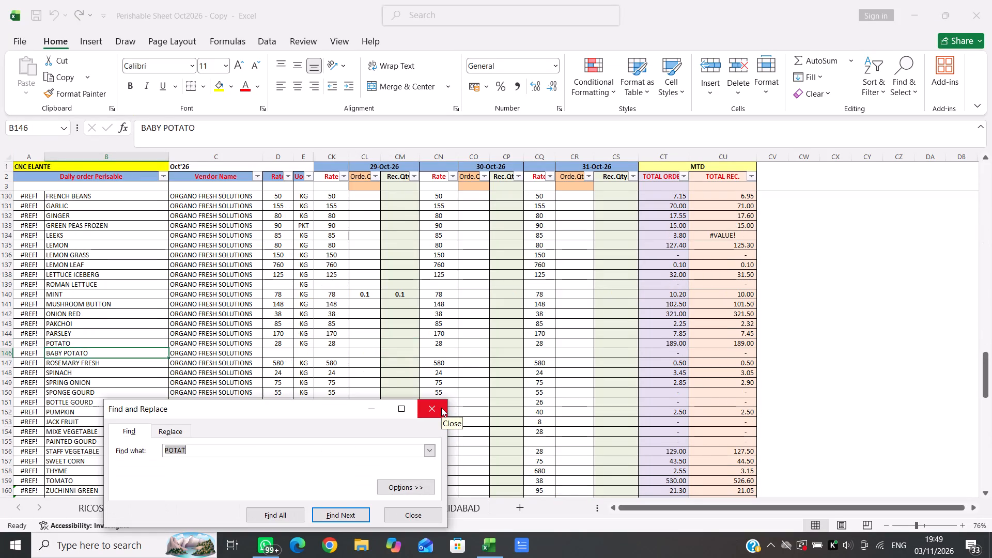
left_click(441, 408)
key("Up")
key("Right")
key("Right")
key("Right")
key("Right")
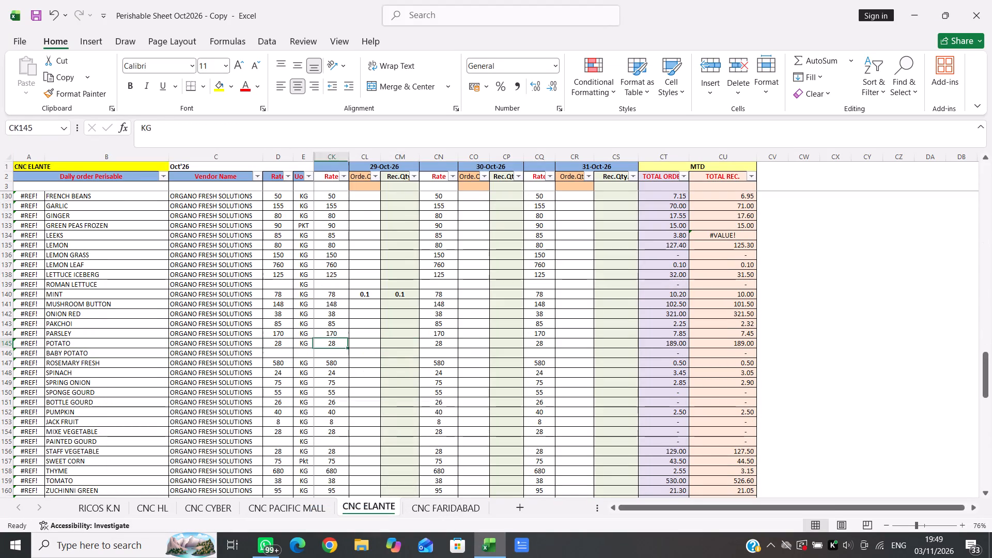
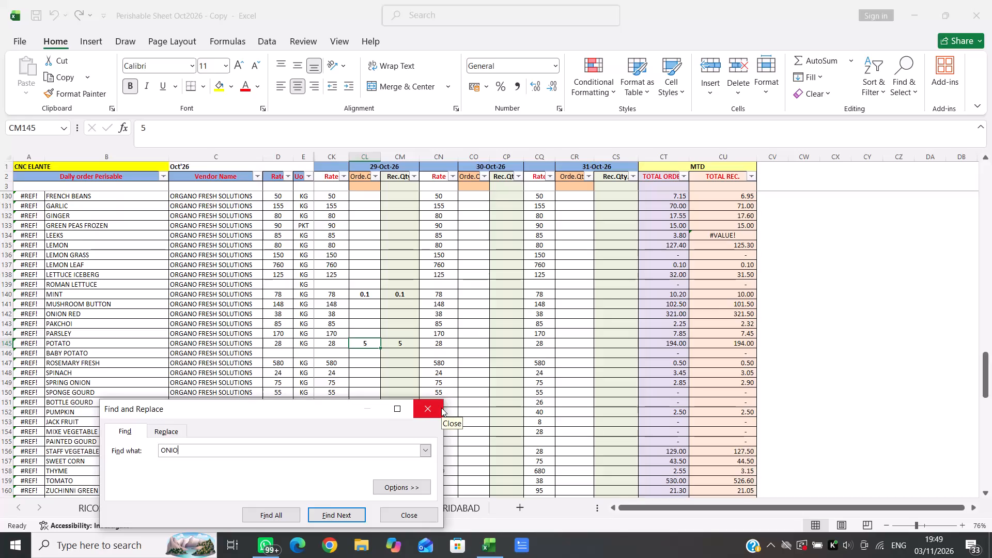
Find the ORGANO FRESH SOLUTIONS ONION RED row by searching for ONIO and enter 10 as its 29-Oct-26 order quantity.
key("Return")
key("Return")
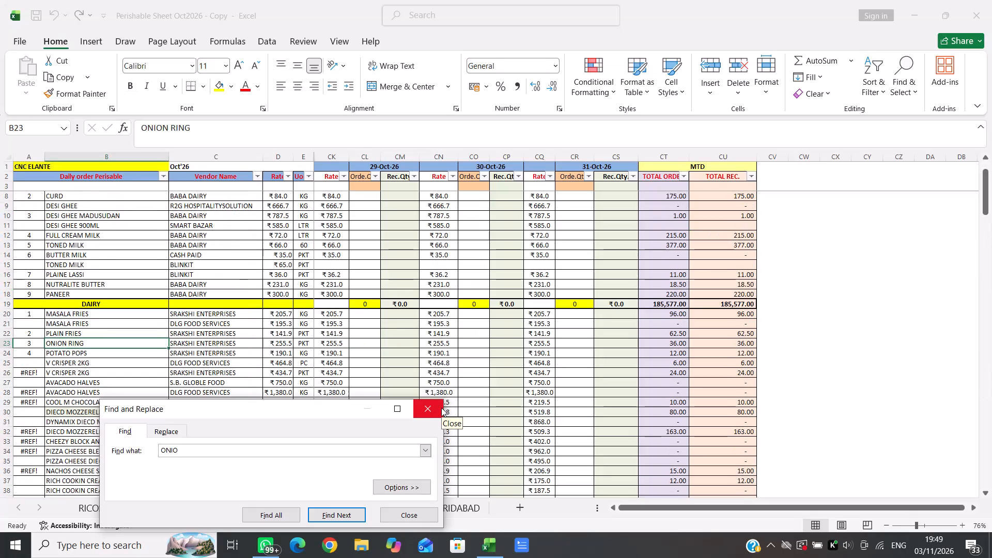
left_click(441, 408)
key("Right")
key("Right")
key("Right")
key("Right")
key("Right")
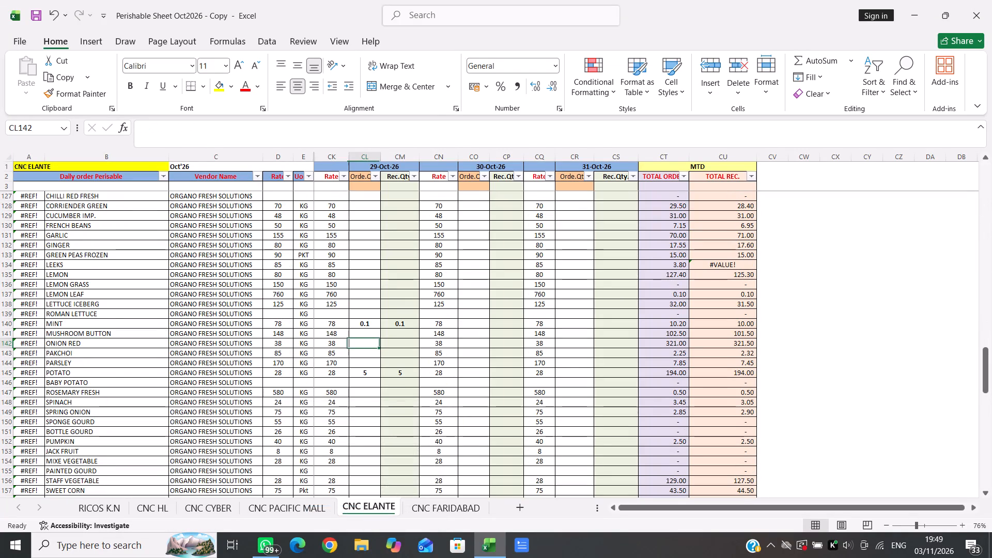
type("10")
key("Right")
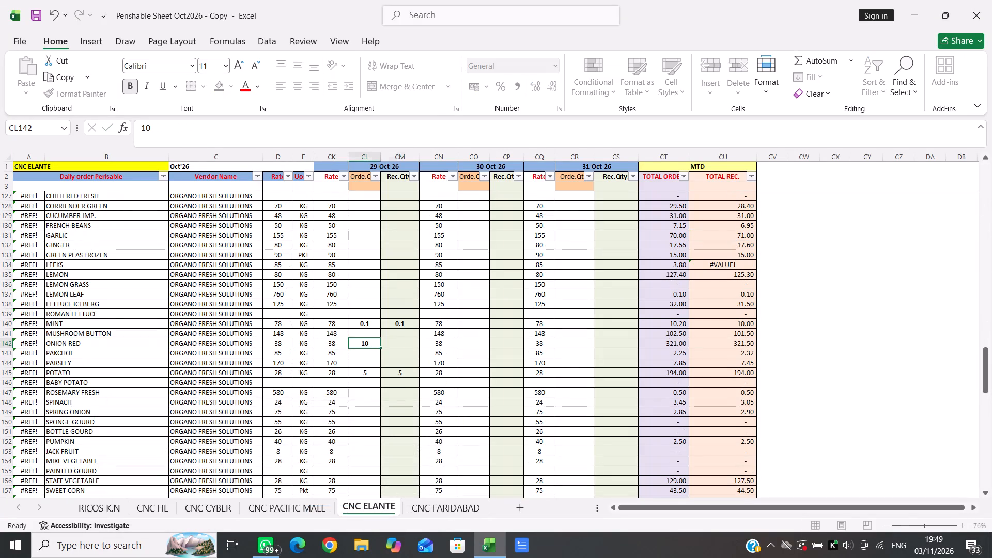
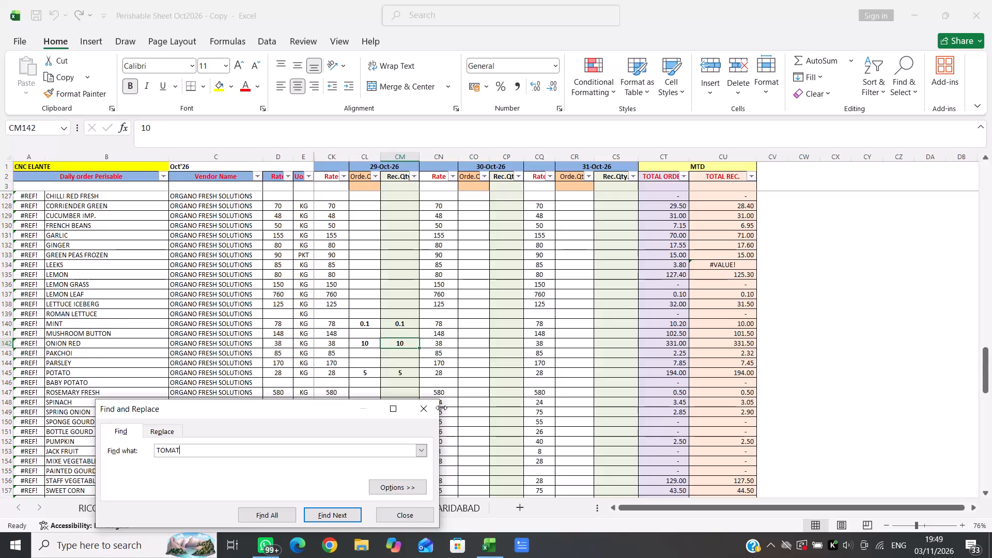
Find the ORGANO FRESH SOLUTIONS TOMATO row by searching for TOMAT and enter 35 as its 29-Oct-26 order quantity.
key("Return")
left_click(428, 409)
key("Right")
key("Right")
key("Right")
key("Right")
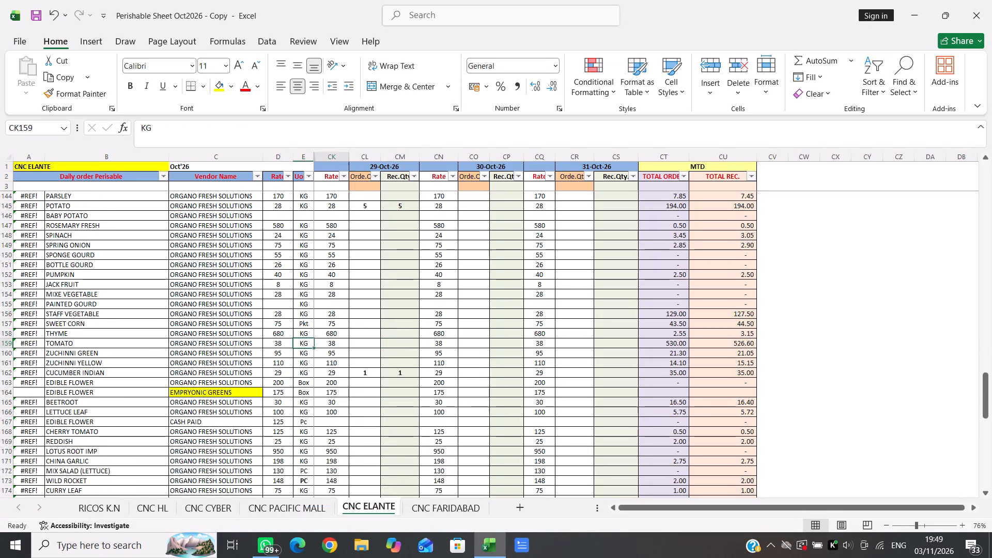
key("Right")
type("35")
key("Right")
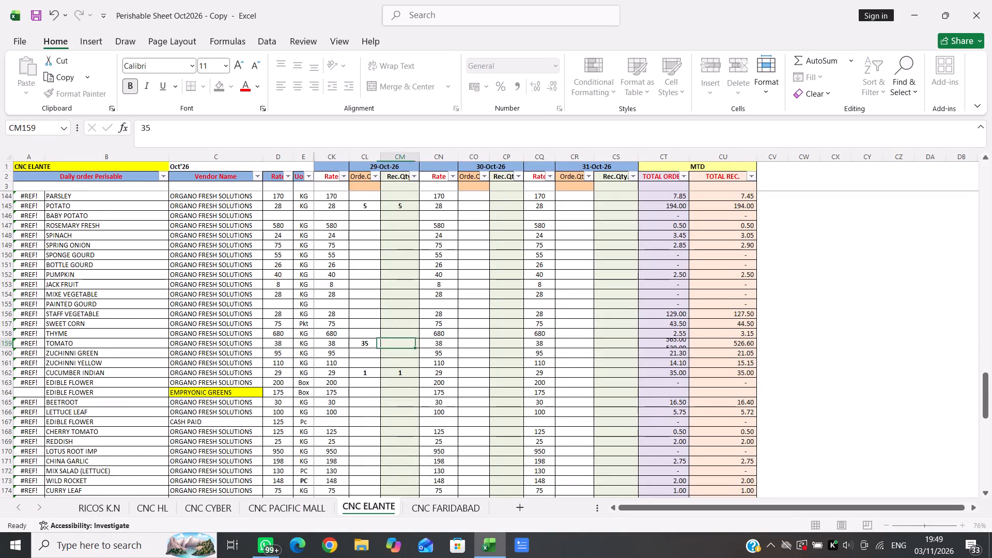
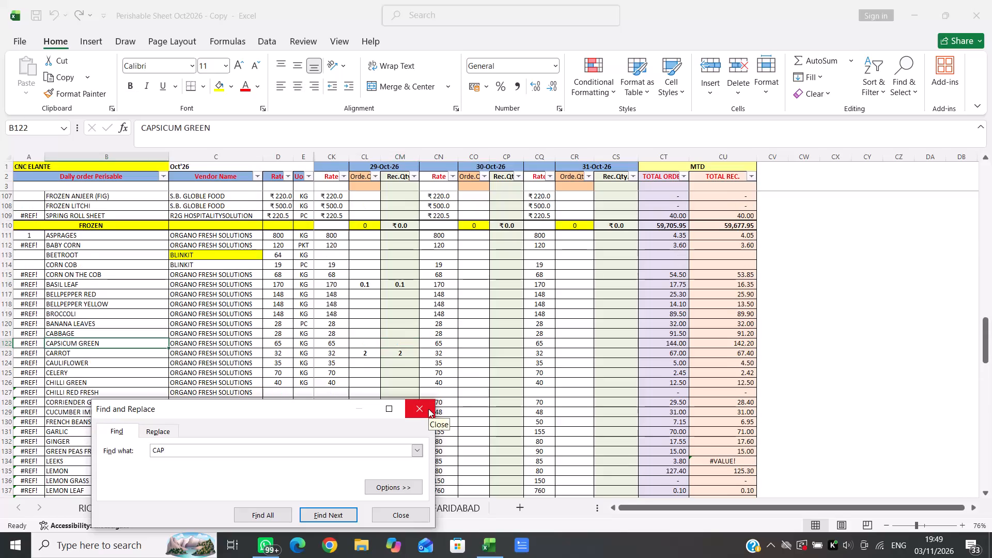
Enter 3 as the 29-Oct-26 order quantity for CAPSICUM GREEN from ORGANO FRESH SOLUTIONS.
left_click(428, 409)
key("Right")
key("Right")
key("Right")
key("Right")
key("Right")
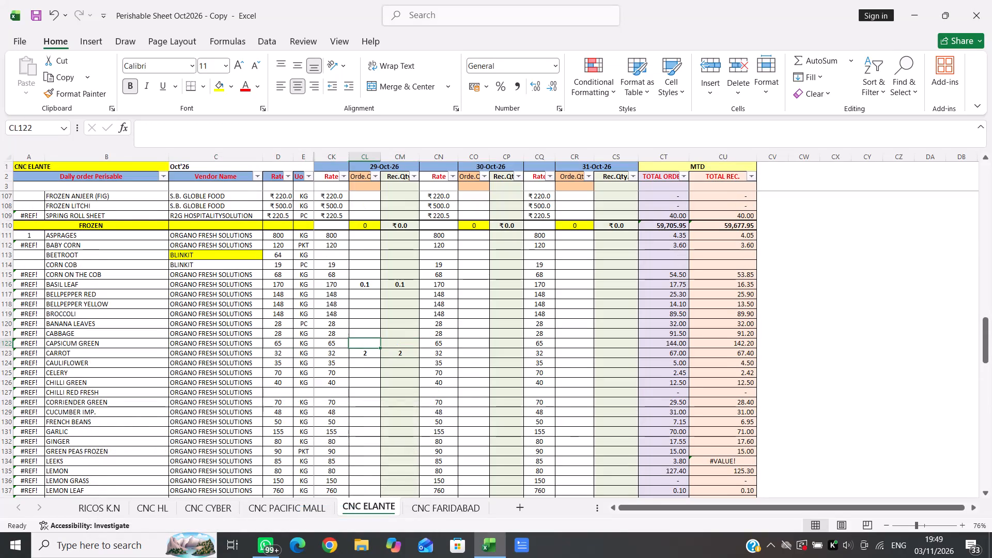
key("3")
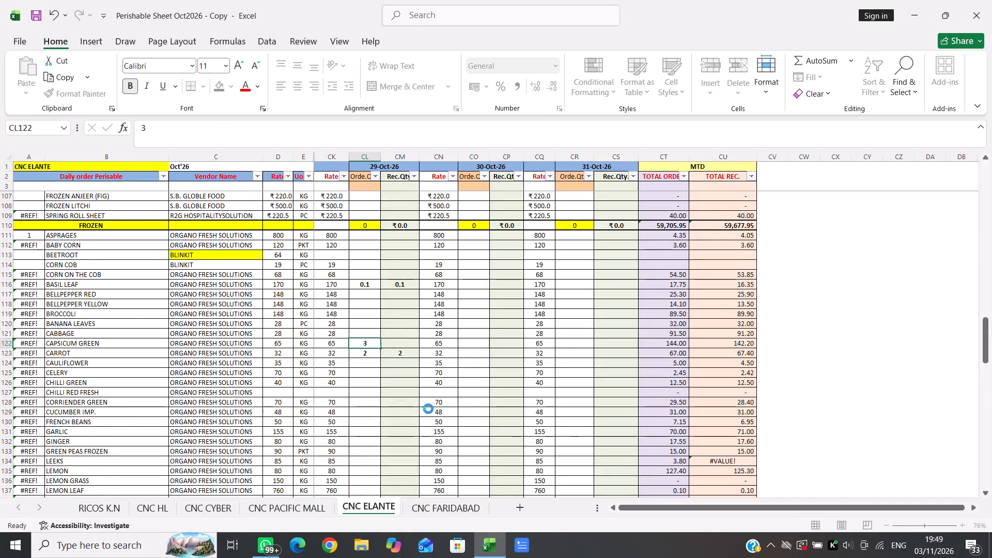
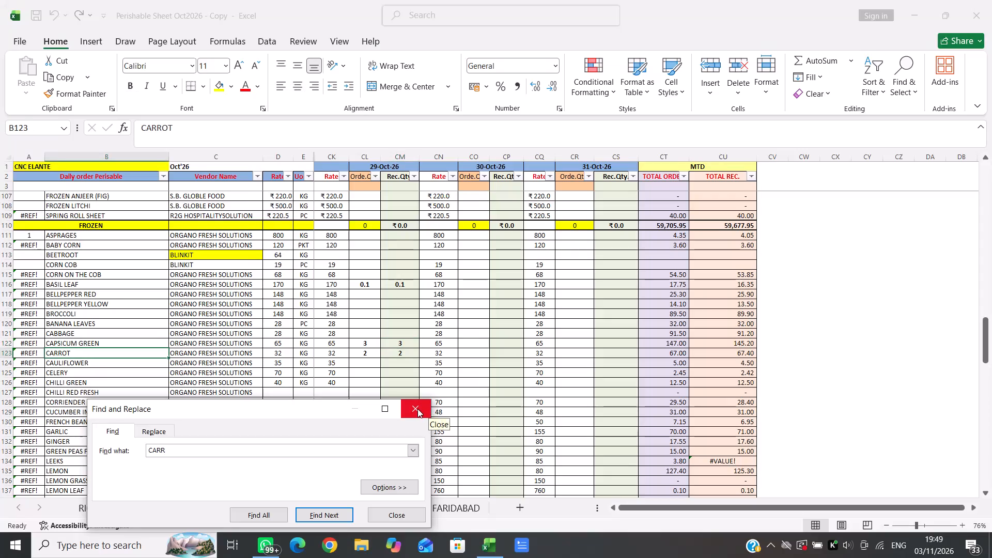
Go to the 29-Oct-26 order quantity for CARROT from ORGANO FRESH SOLUTIONS.
left_click(417, 408)
key("Right")
key("Right")
key("Right")
key("Right")
key("Right")
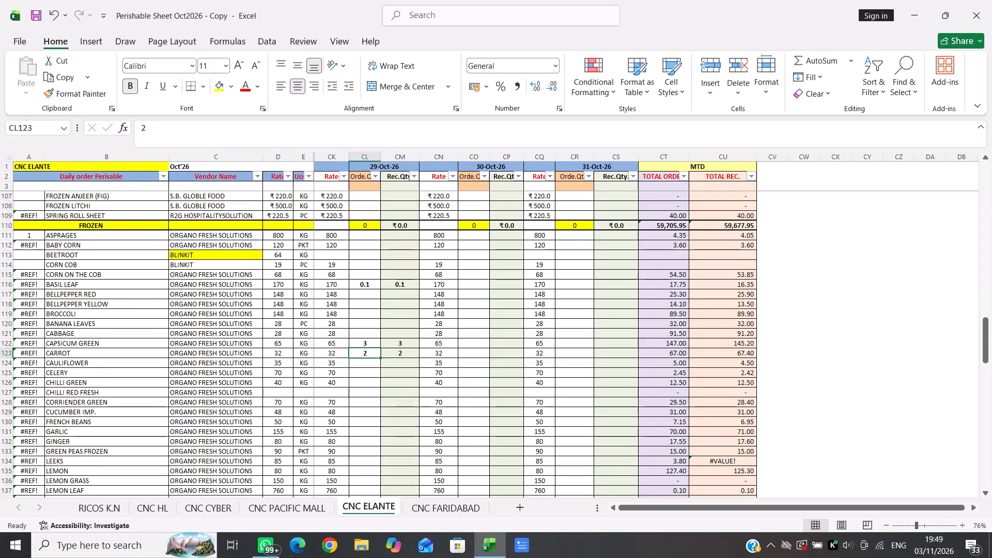
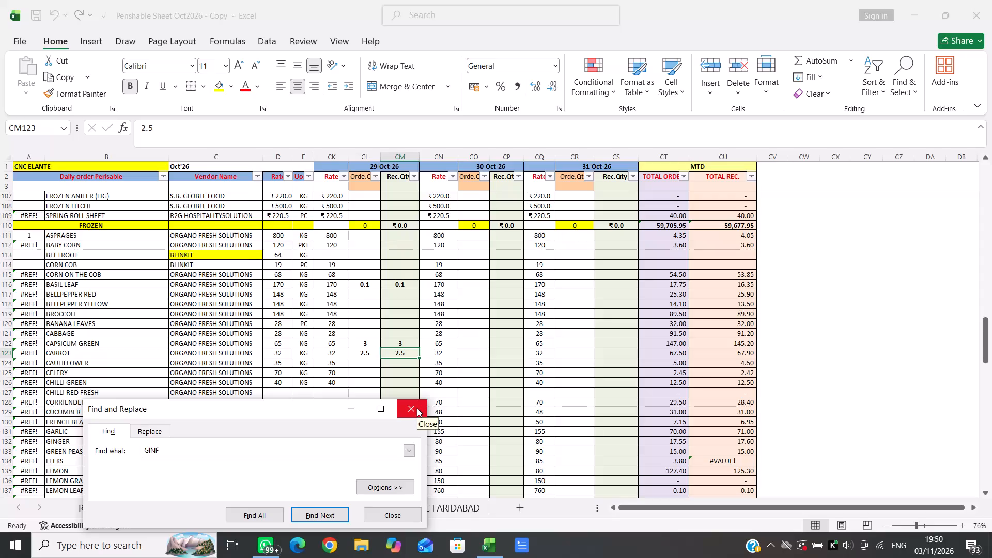
Find GINGER in the CNC ELANTE sheet and enter 0.5 as its 29-Oct-26 order quantity.
key("BackSpace")
key("g")
key("Return")
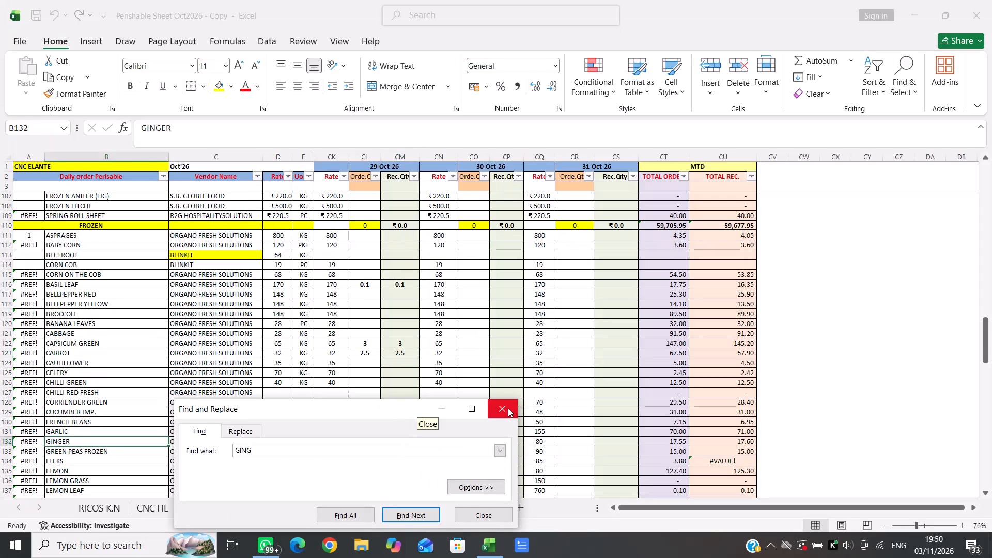
left_click(508, 408)
key("Right")
key("Right")
key("Right")
key("Right")
key("Right")
type("0.5")
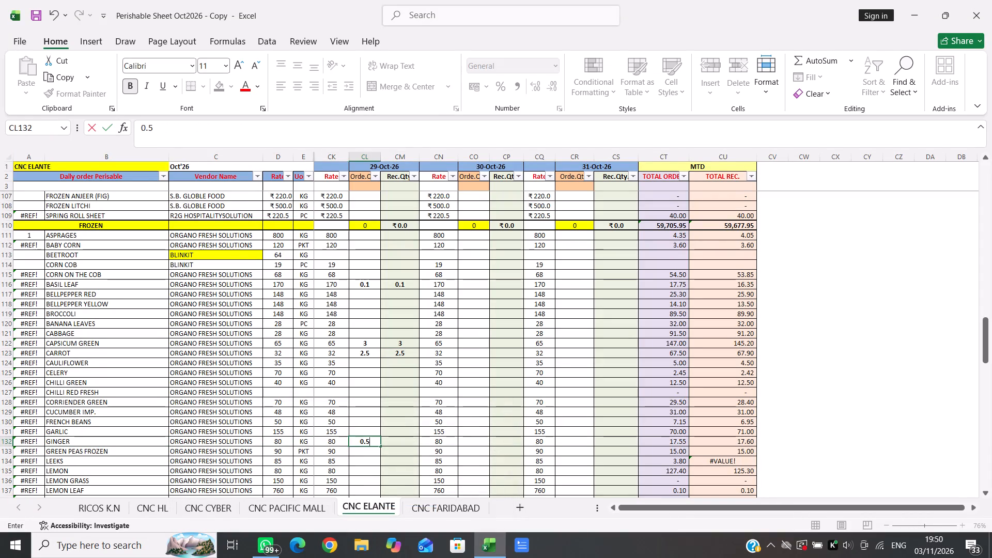
key("Right")
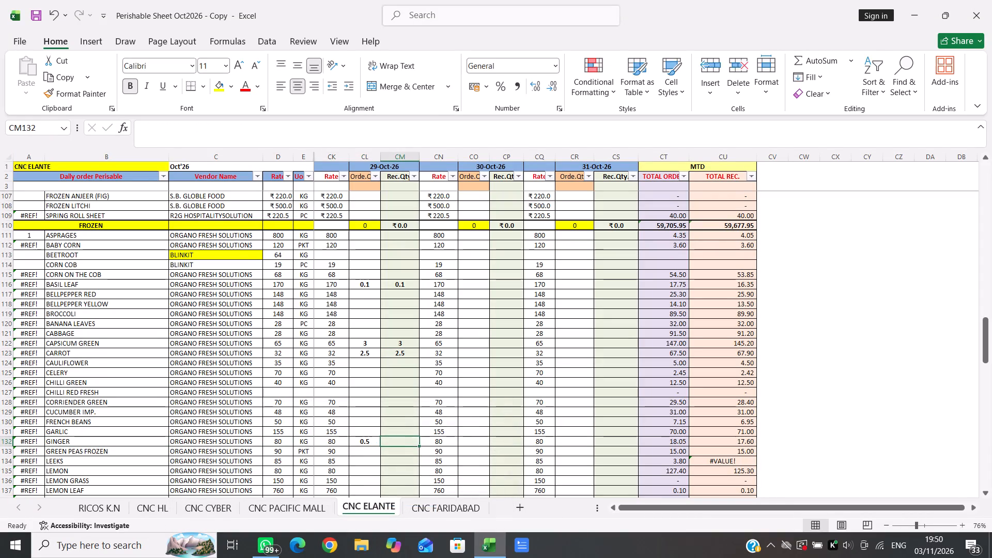
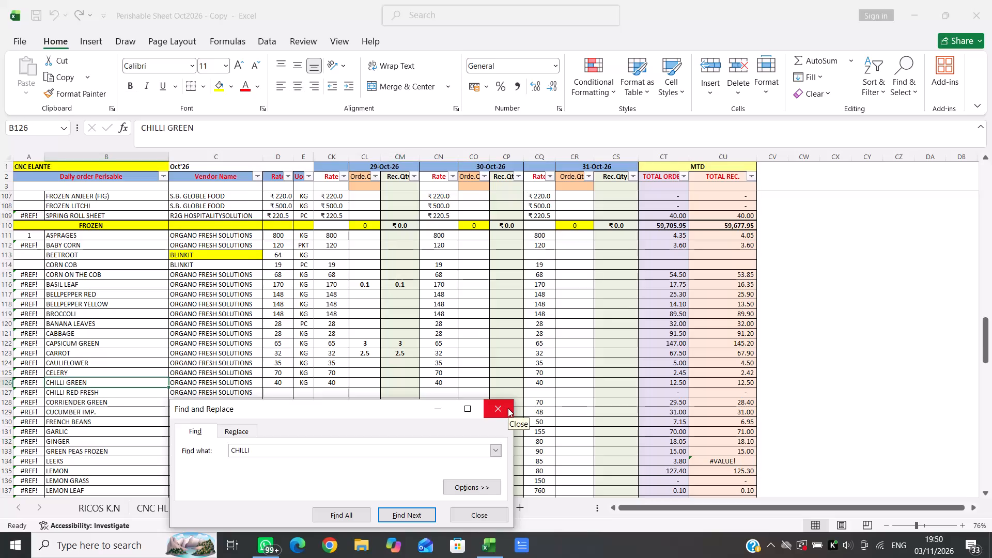
Enter 0.5 as both the order quantity and the received quantity of CHILLI GREEN for 29-Oct-26.
key("Right")
key("Right")
key("Right")
key("Right")
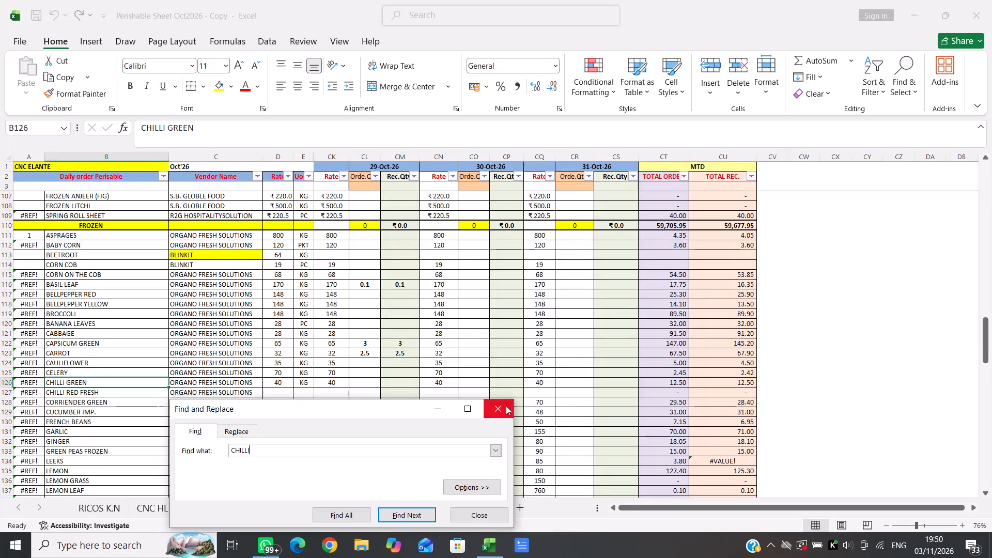
left_click(502, 407)
key("Right")
key("Right")
key("Right")
key("Right")
key("Right")
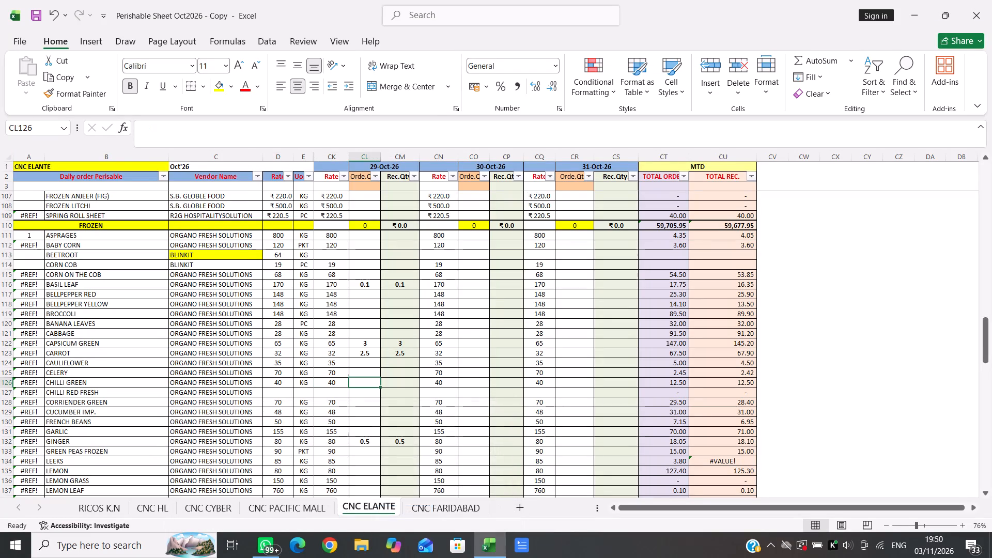
type("0.5")
key("Right")
type("0.5")
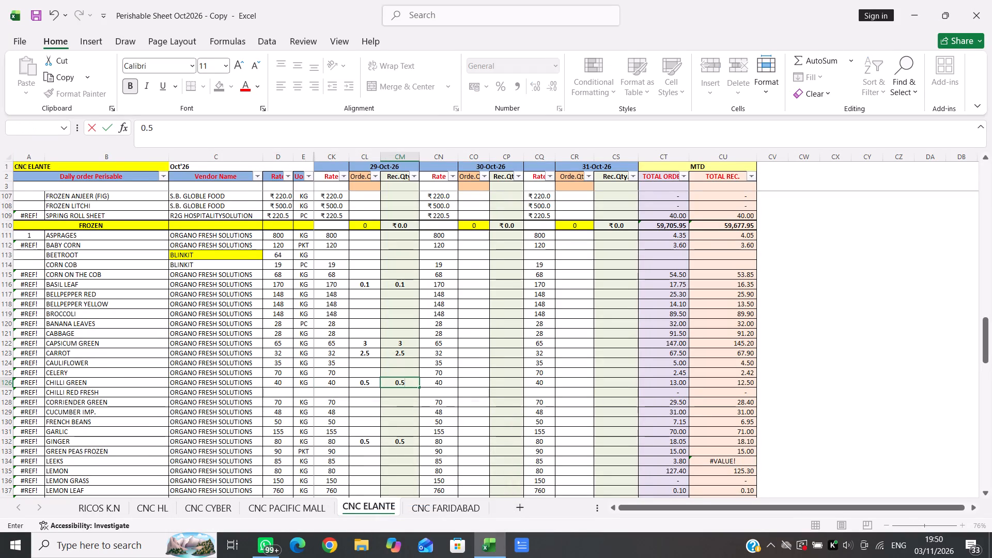
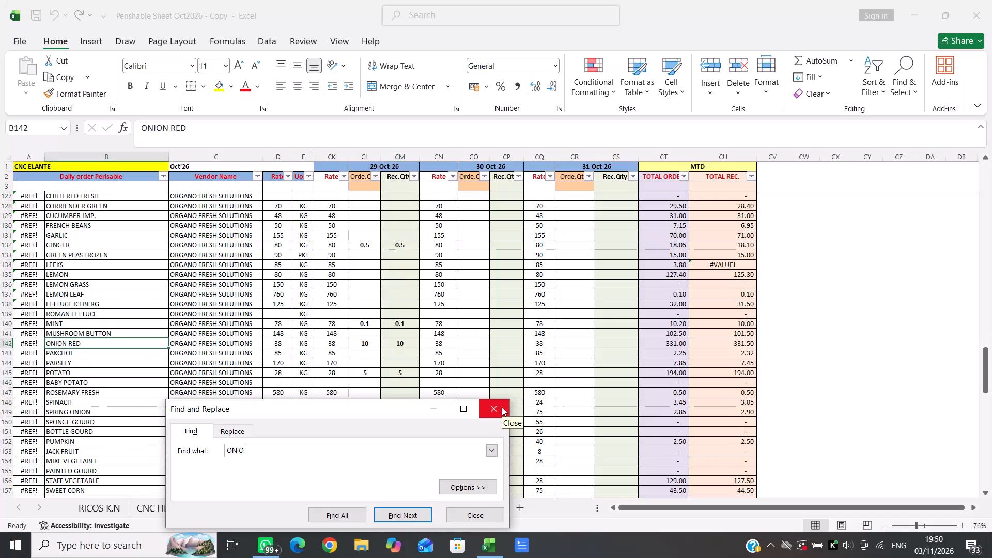
Find the next ONIO match in the CNC ELANTE daily order list and move across that item's row toward its quantities.
key("Return")
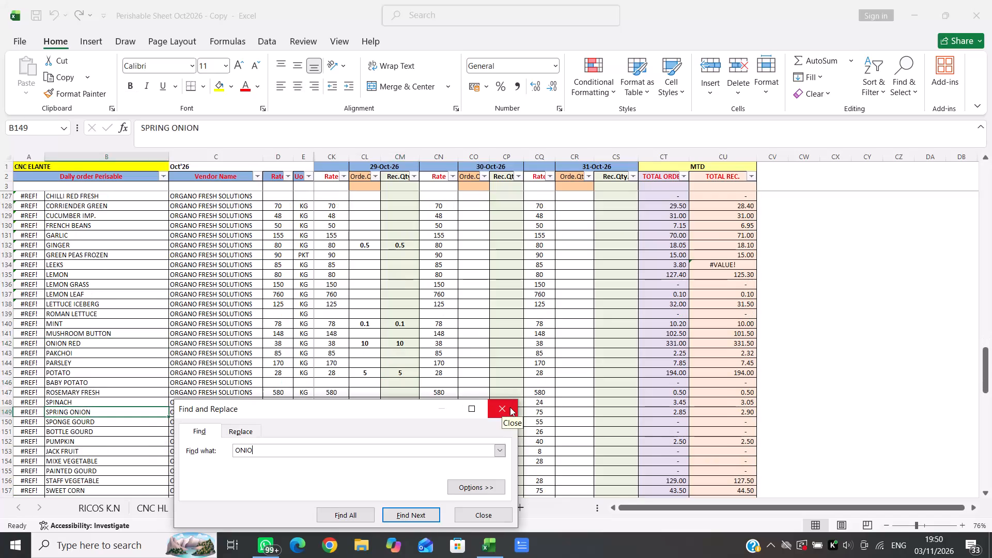
left_click(510, 407)
key("Right")
key("Right")
key("Right")
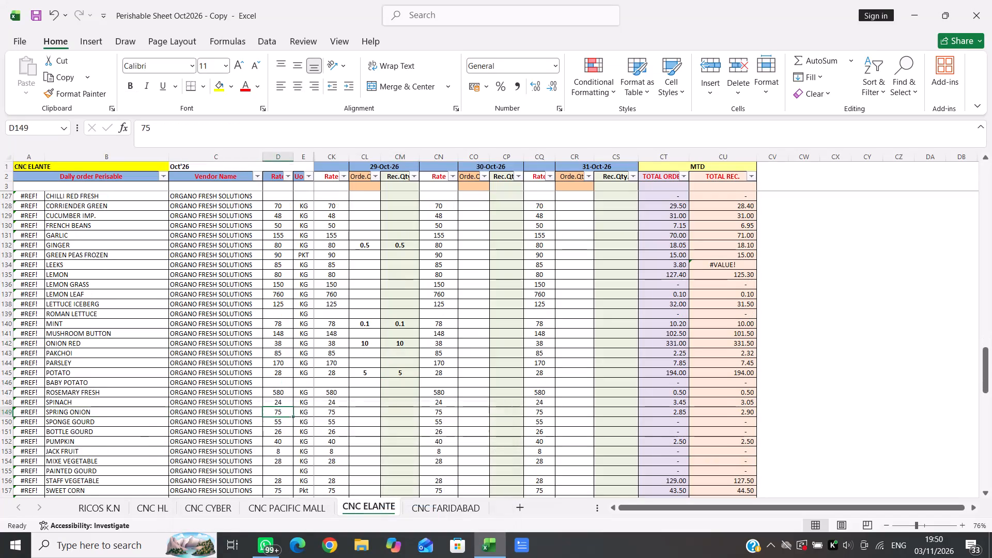
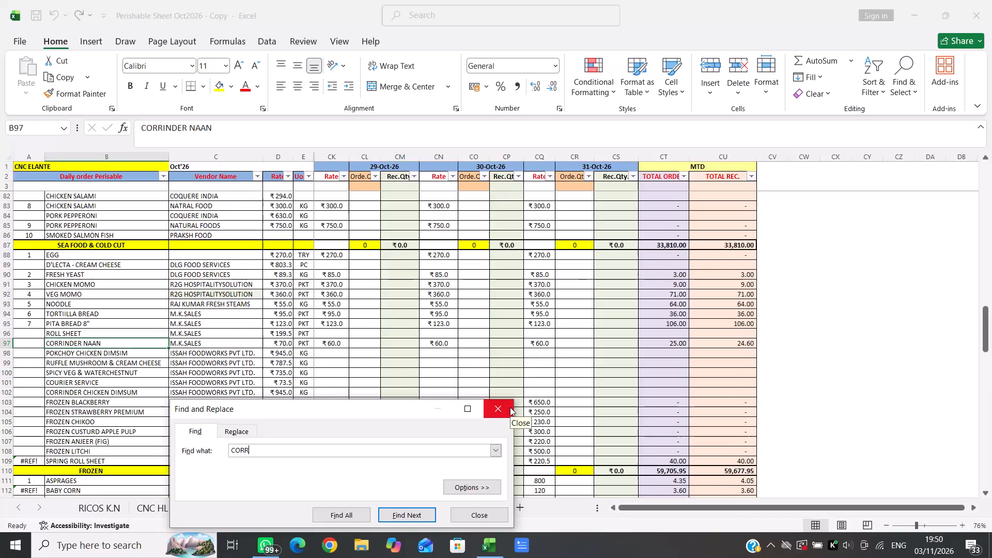
Find the next CORR match, the CORRIENDER GREEN row, and enter 0.5 as its ordered quantity for 29-Oct-26.
left_click(494, 408)
key("ctrl+f")
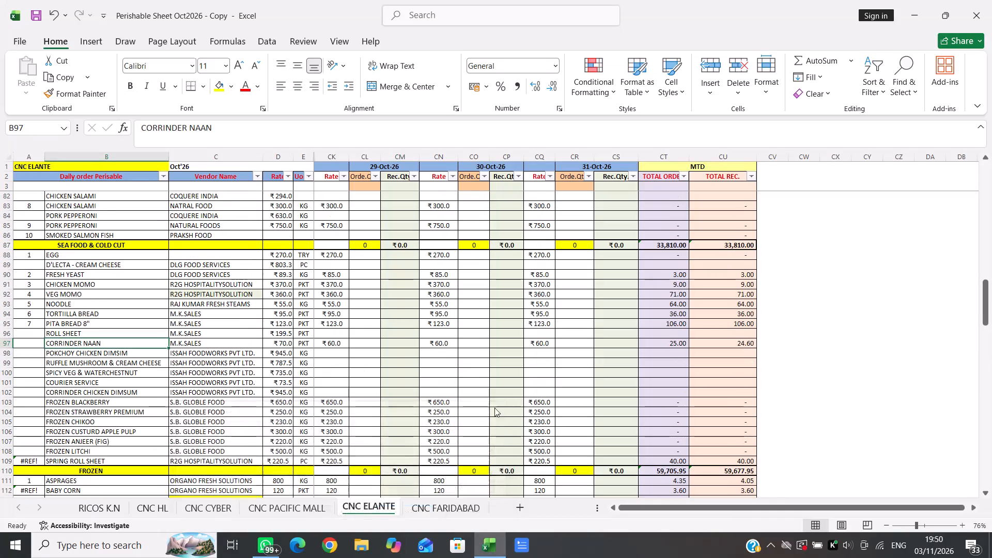
key("Return")
key("Return")
left_click(494, 408)
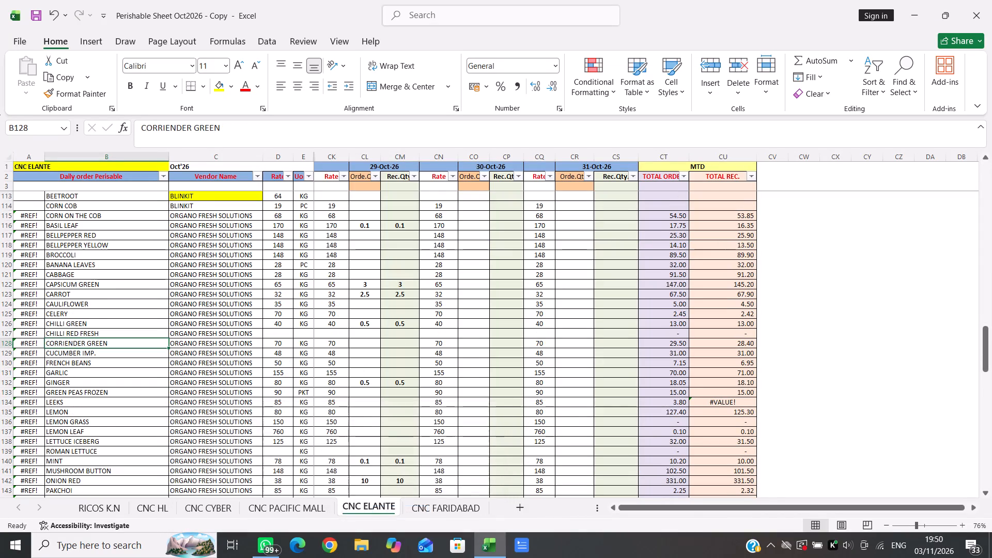
key("Right")
key("Right")
key("Right")
key("Right")
key("Right")
type("0.5")
key("Right")
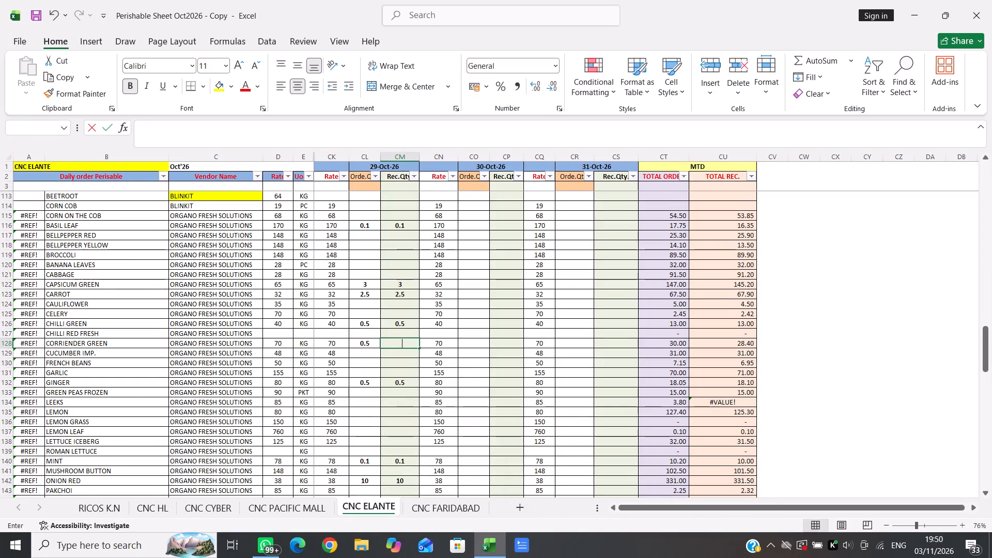
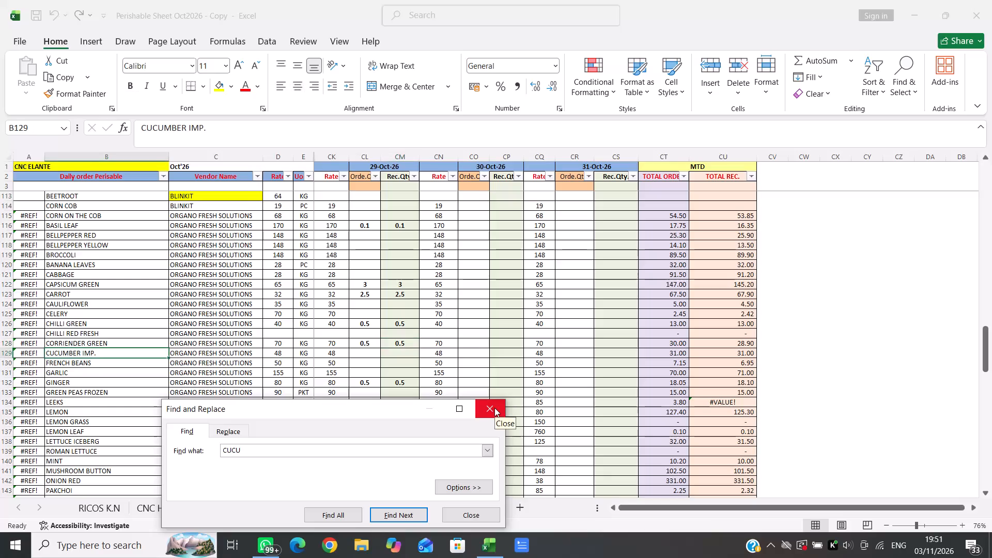
Find the next CUCU match, the CUCUMBER INDIAN row, and move along it towards its 29-Oct-26 ordered quantity.
key("Return")
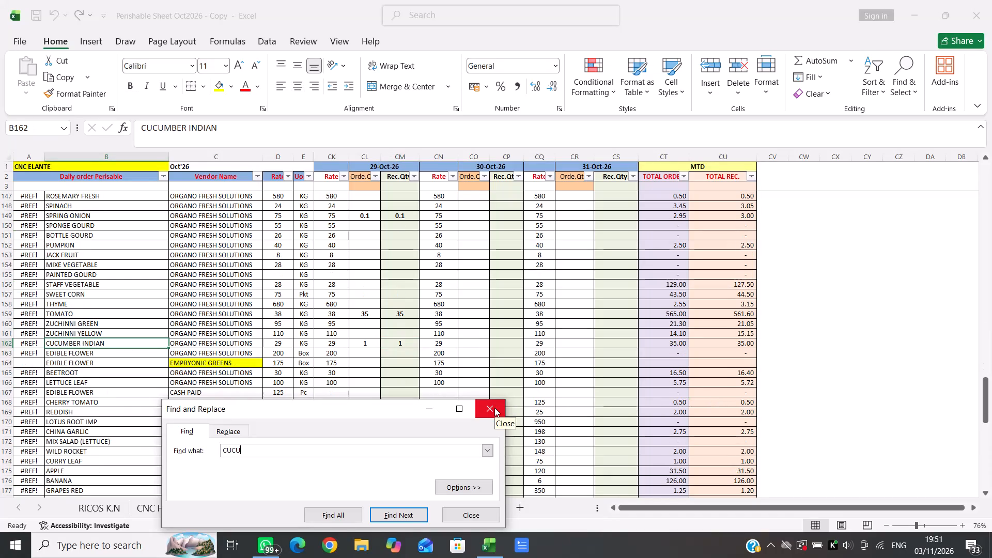
left_click(494, 408)
key("Right")
key("Right")
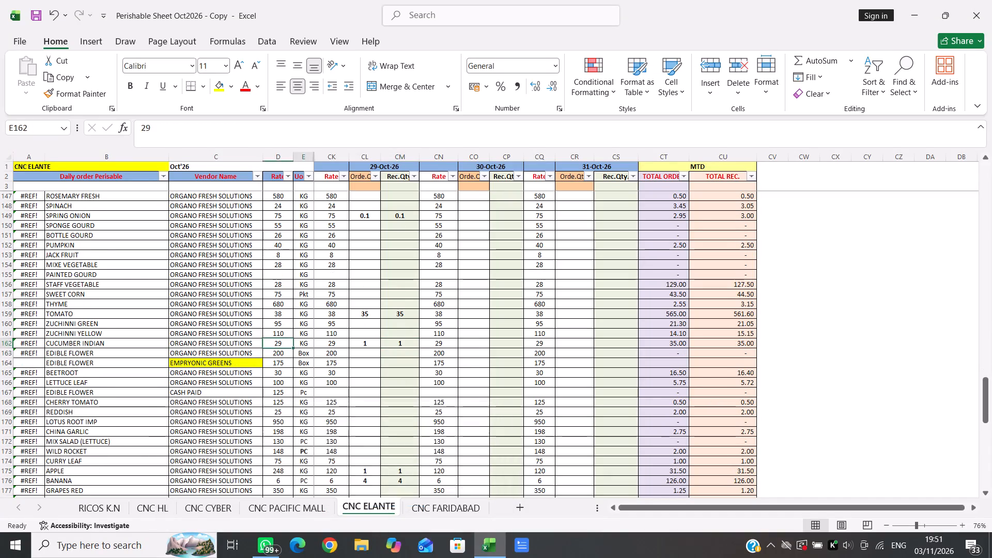
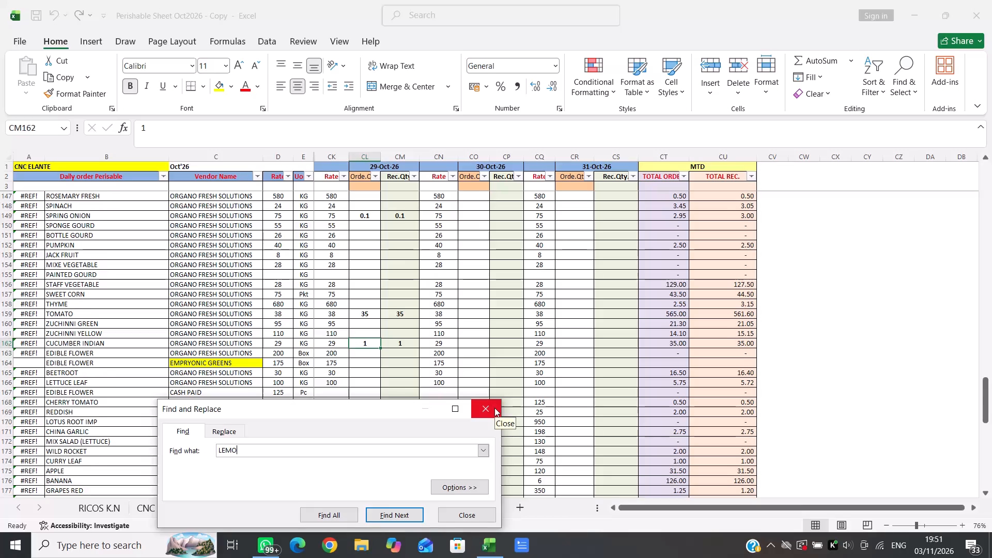
Finish the LEMO search and move along the LEMON row towards its 29-Oct-26 ordered quantity.
left_click(494, 408)
key("Right")
key("Right")
key("Right")
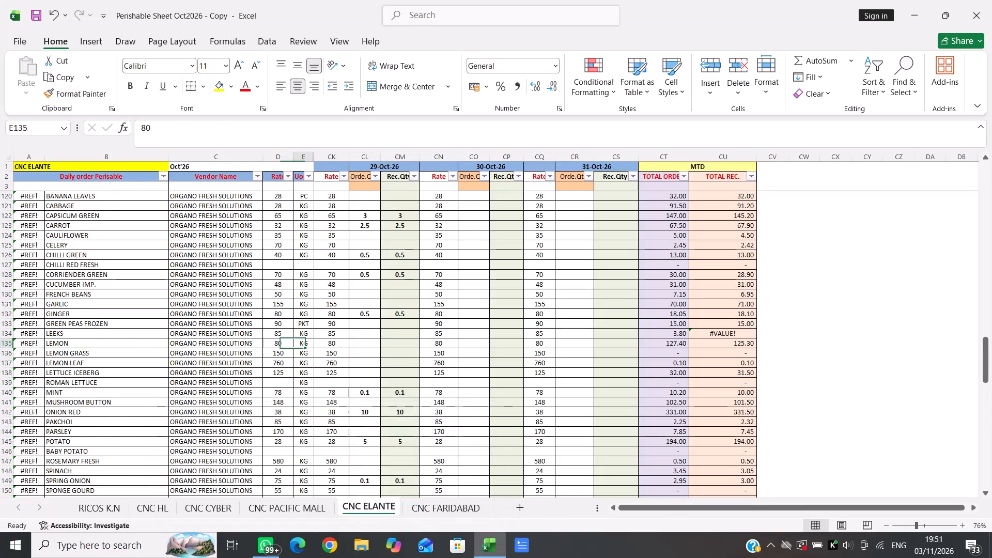
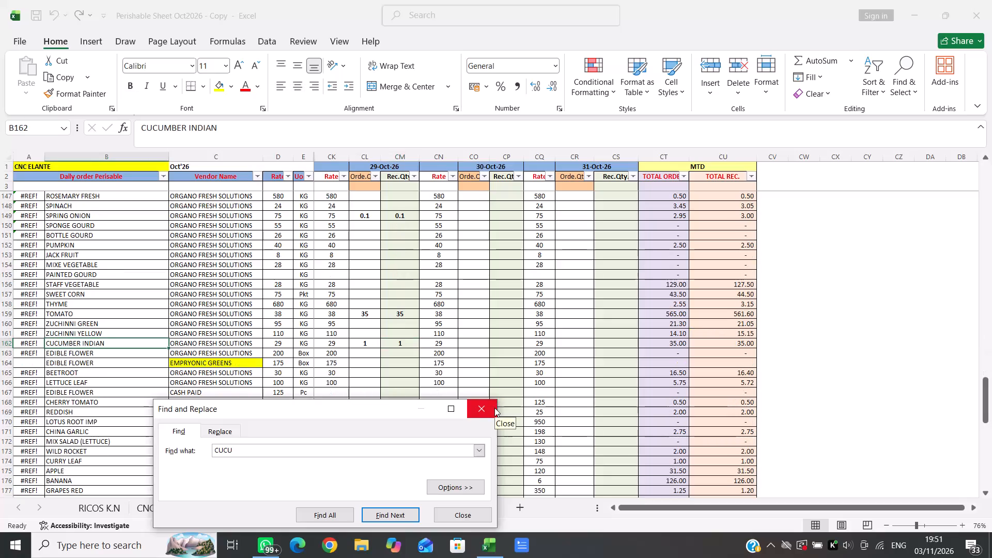
Find the CUCUMBER IMP. row with the CUCU search and enter 1 as both its ordered and received quantity for 29-Oct-26.
key("Return")
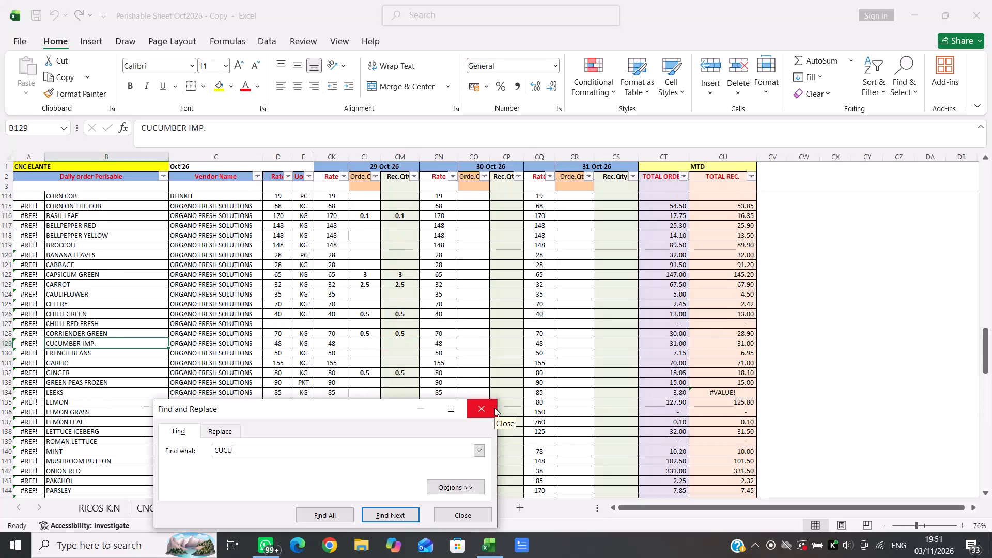
left_click(476, 408)
key("Right")
key("Right")
key("Right")
key("Right")
key("Right")
key("1")
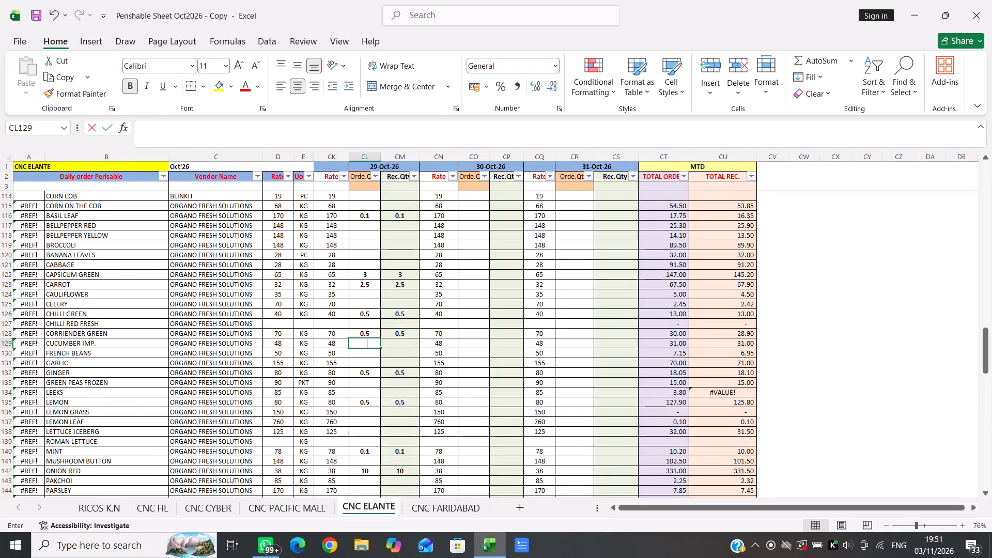
key("Right")
key("1")
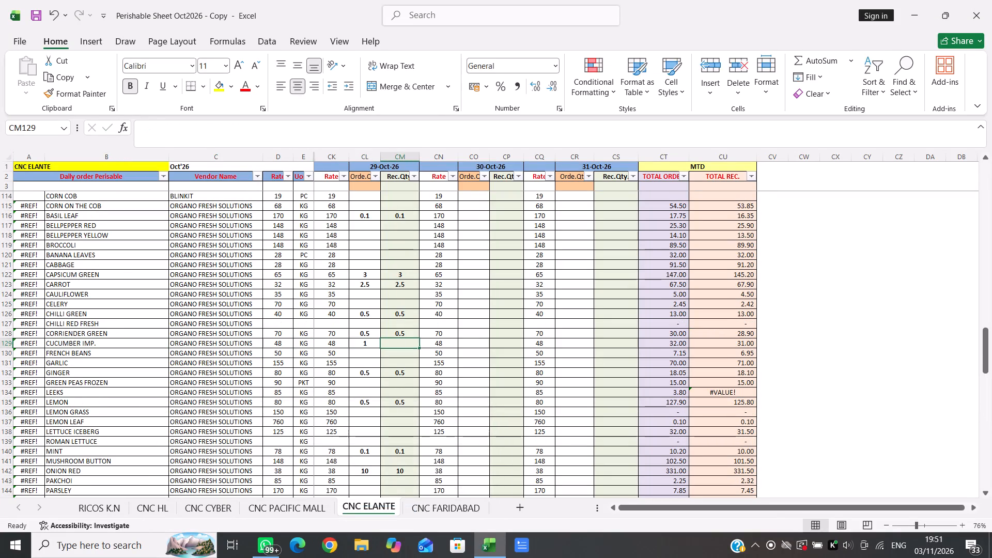
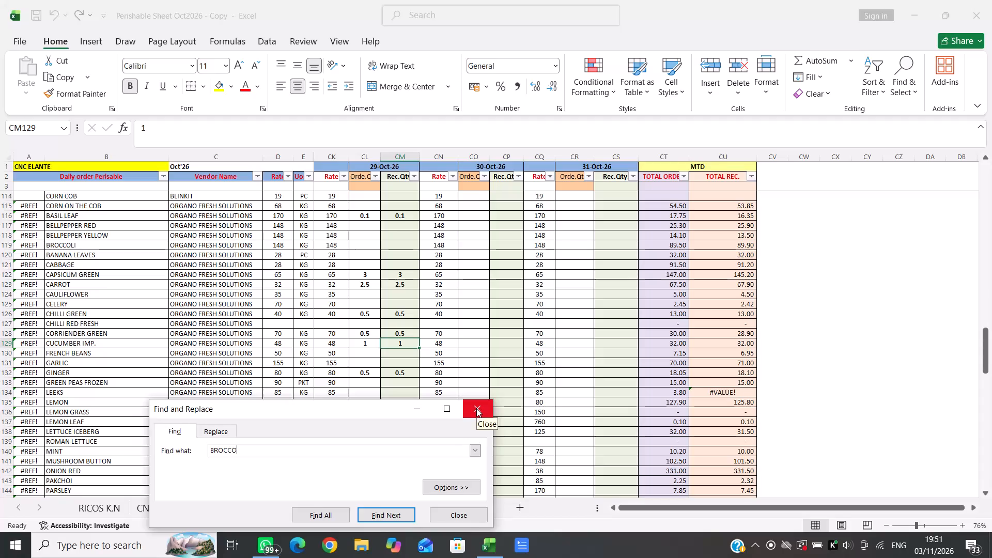
Find the BROCCOLI row with the BROCCO search and enter 3 as its ordered quantity for 29-Oct-26.
key("Return")
left_click(476, 408)
key("Right")
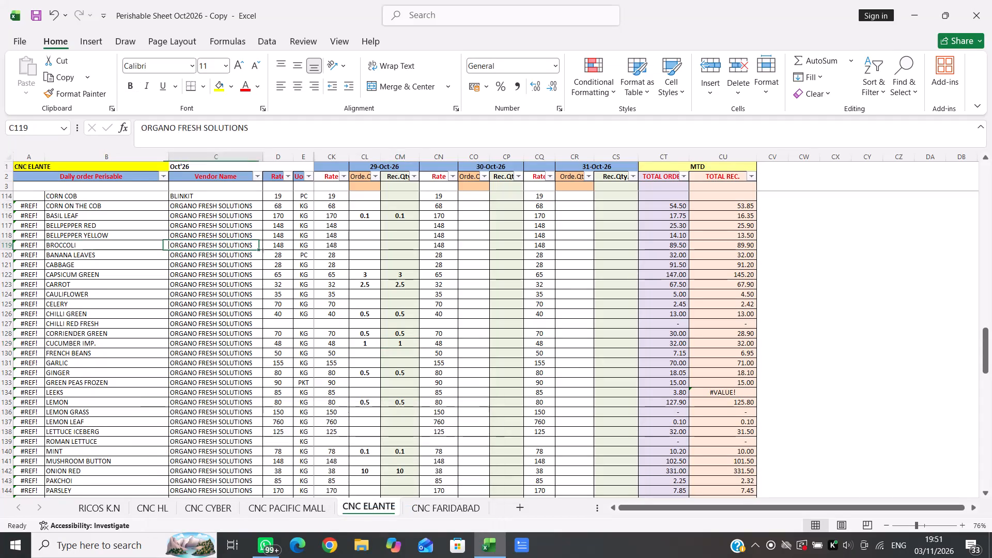
key("Right")
key("Right")
key("Right")
key("Right")
key("3")
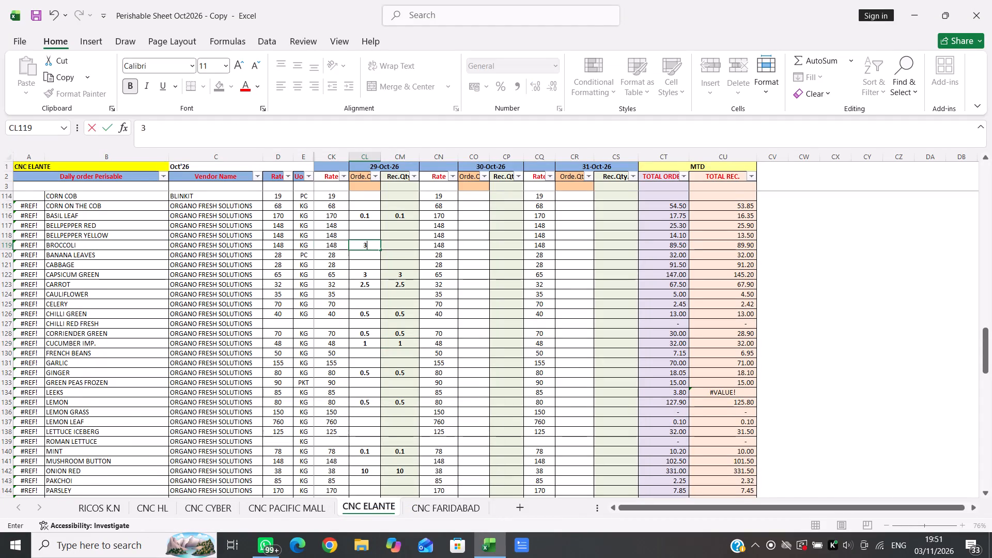
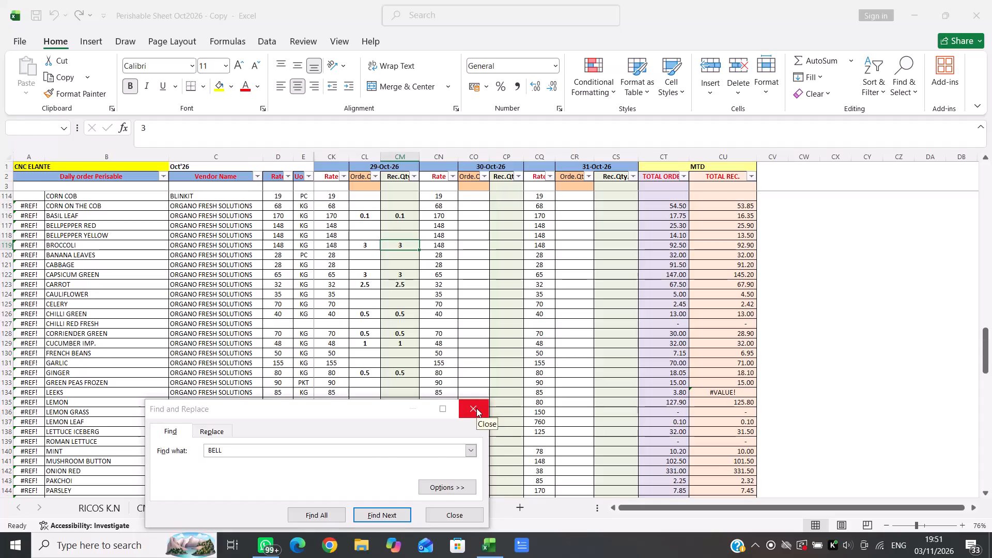
Find the BELLPEPPER RED row by searching for BELL and enter 0.5 as its ordered quantity for 29-Oct-26.
key("Return")
key("BackSpace")
key("BackSpace")
key("BackSpace")
key("BackSpace")
key("BackSpace")
key("BackSpace")
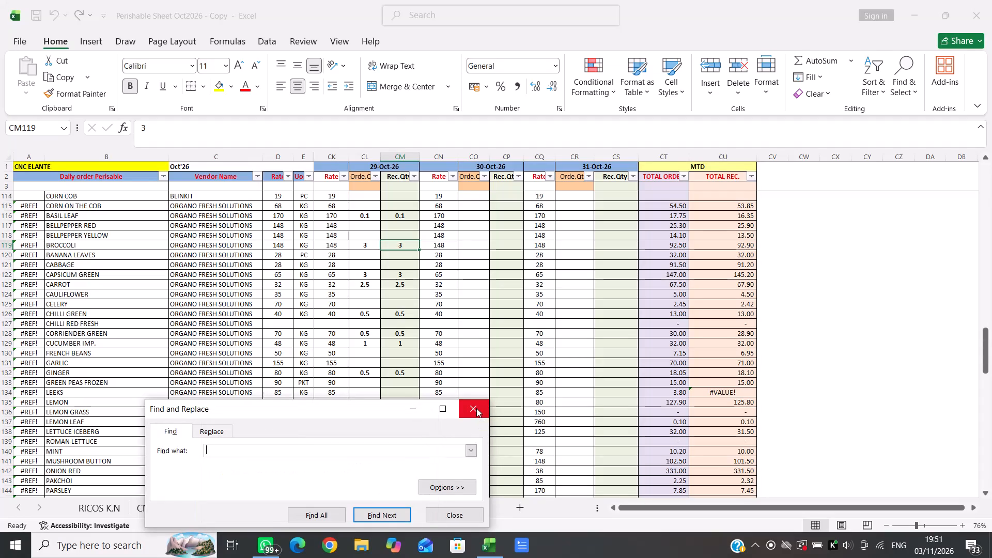
key("BackSpace")
type("BE")
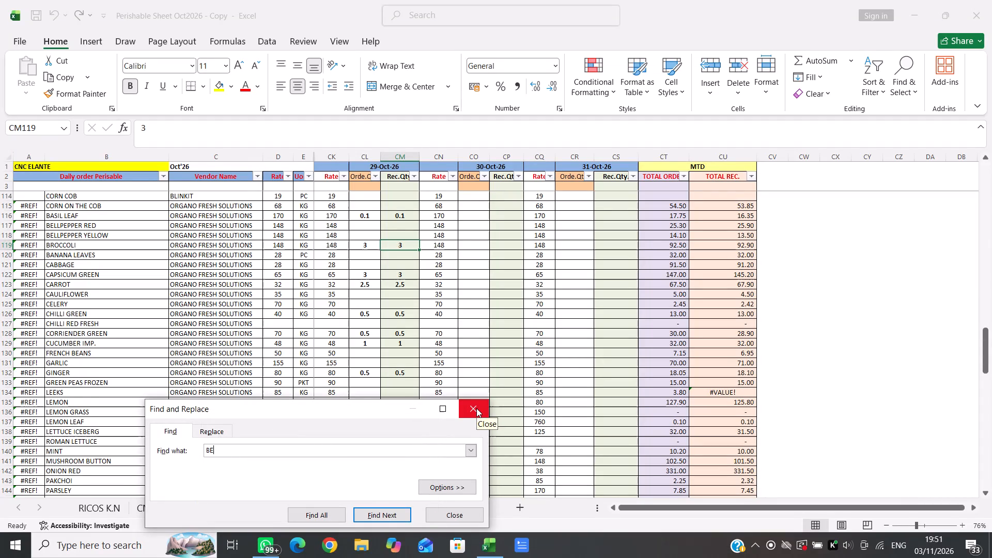
type("LL")
key("Return")
left_click(476, 408)
key("Right")
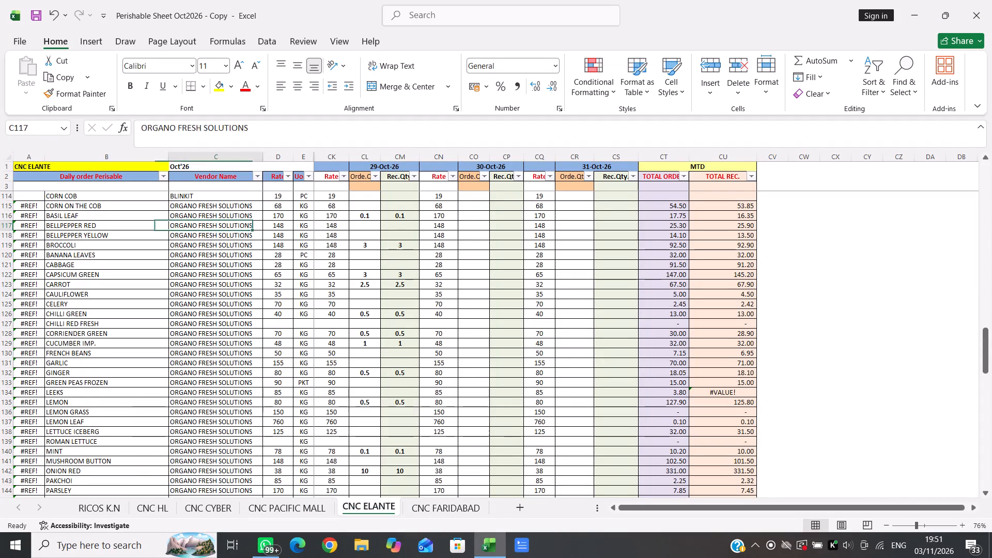
key("Right")
key("Right")
key("Right")
key("Right")
type("0.5")
key("Right")
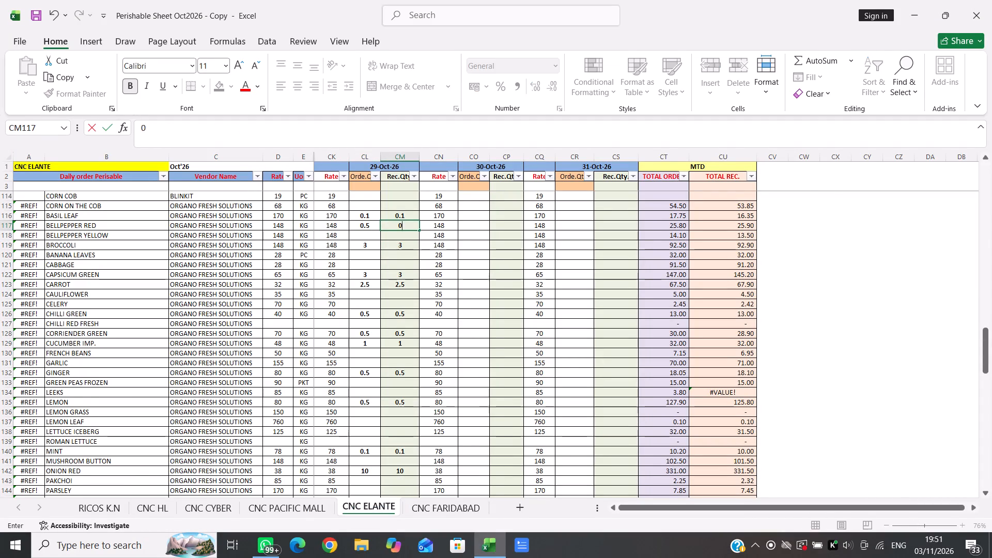
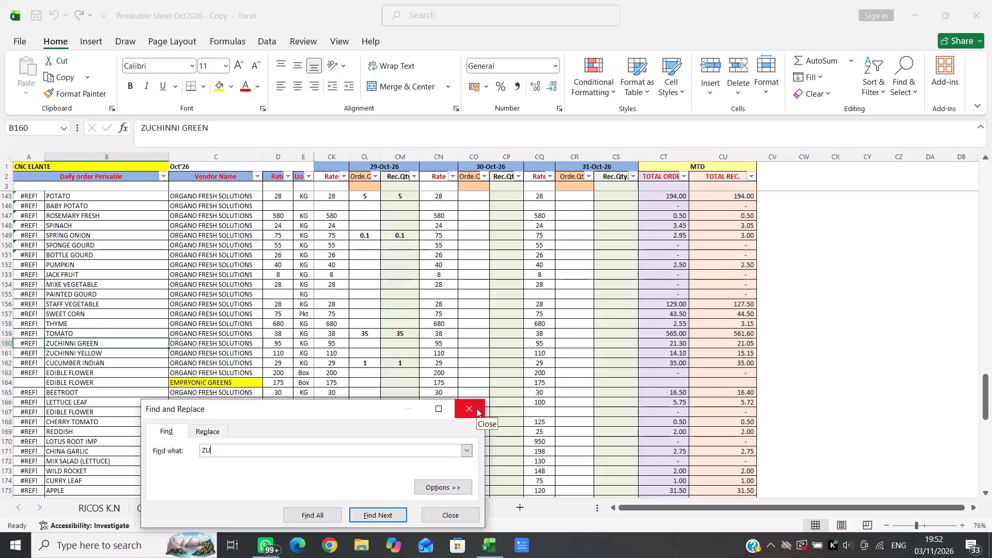
Close the search and enter 0.3 as both the ordered and received quantity of ZUCHINNI GREEN for 29-Oct-26.
left_click(476, 408)
key("Right")
key("Right")
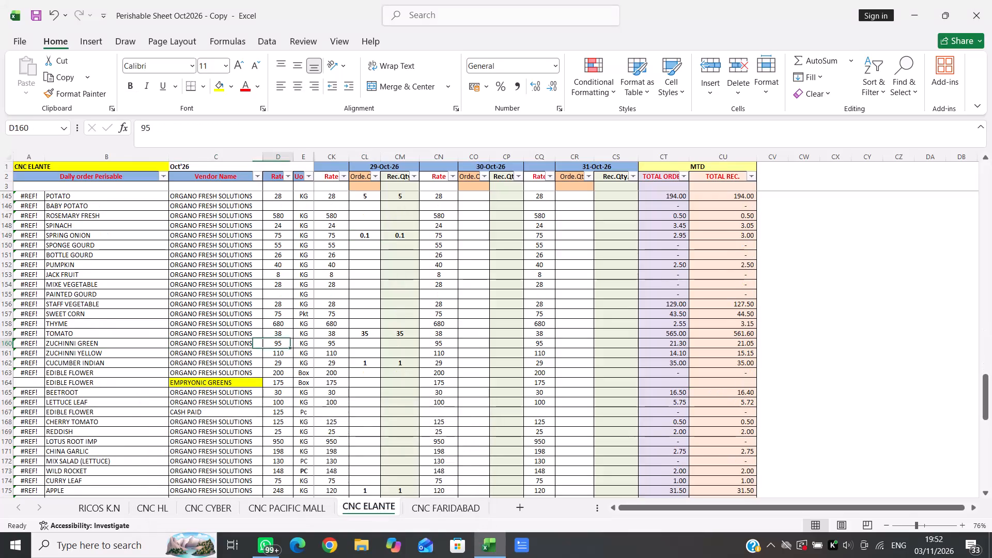
key("Right")
key("Right")
key("Right")
type("0.3")
key("Right")
type("0.3")
Enter 0.3 as the received quantity of ZUCHINNI YELLOW for 29-Oct-26 and go to its ordered quantity.
key("Down")
type("0.3")
key("Left")
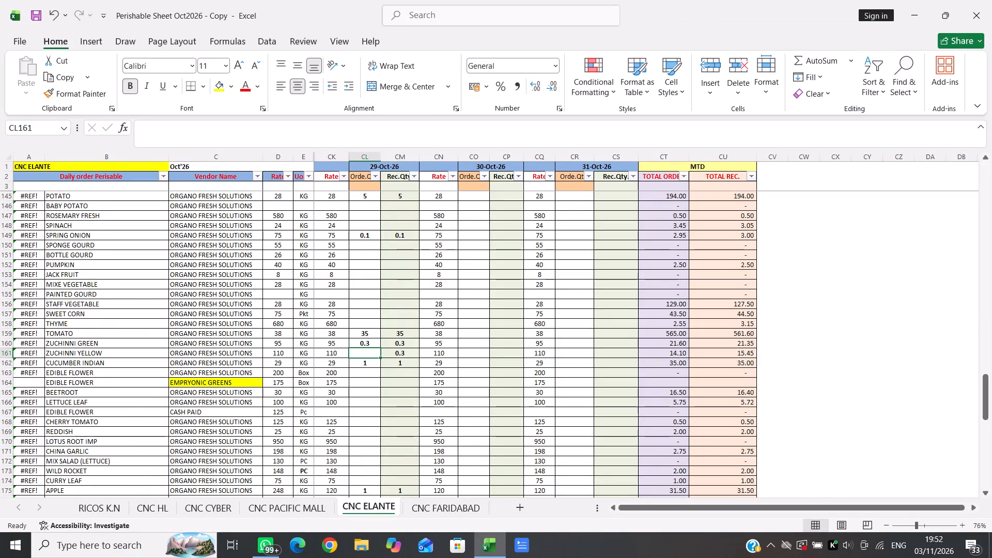
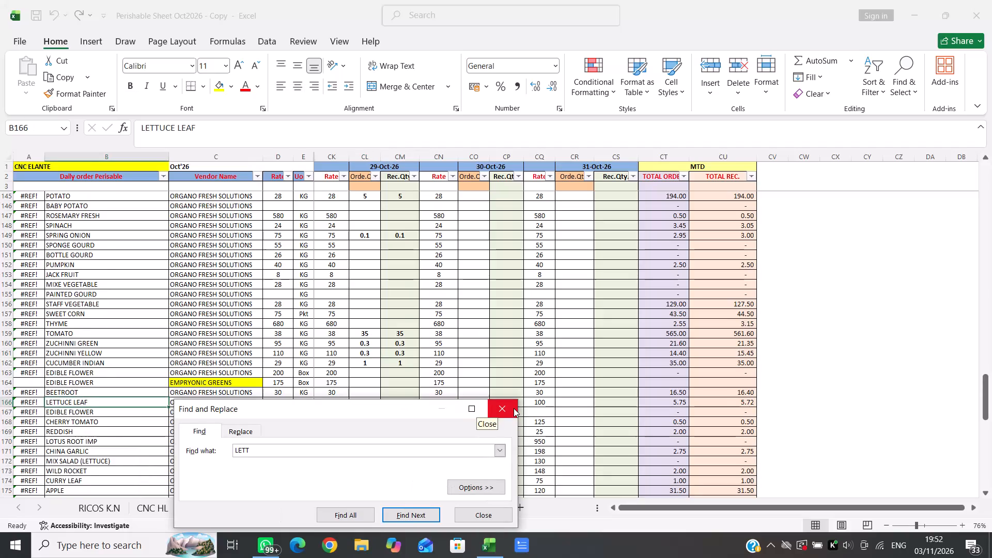
Search on for the LETTUCE ICEBERG row using LETT, close the search, and enter 1 as its ordered quantity for 29-Oct-26.
key("Return")
key("Return")
left_click(514, 408)
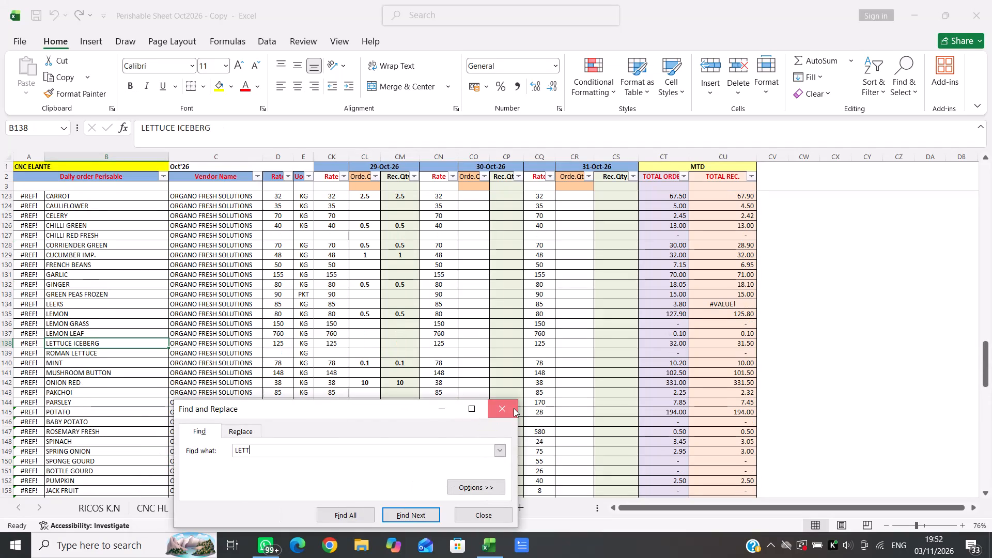
key("Right")
key("Right")
key("Right")
key("Right")
key("Right")
key("1")
key("Right")
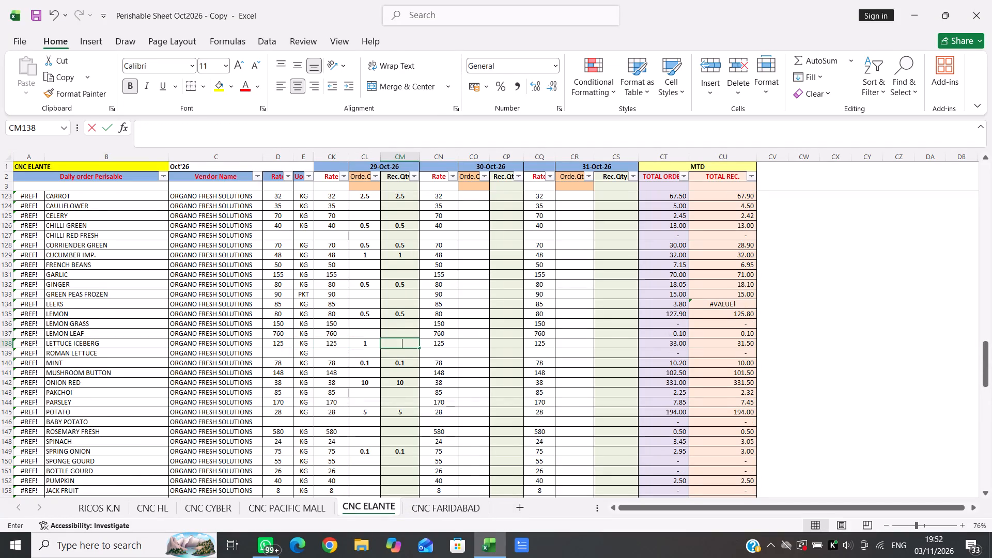
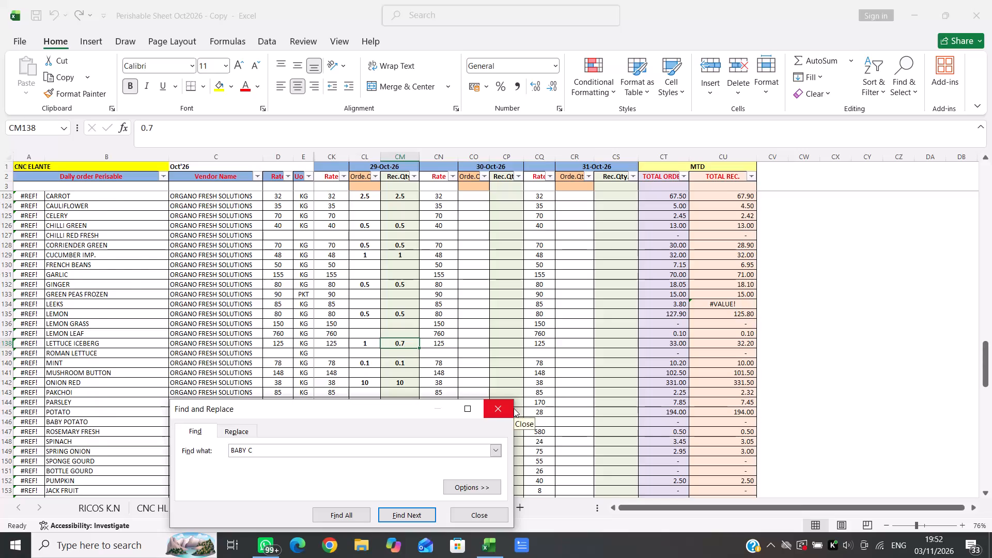
Find the BABY CORN row using the search text BABY C, close the search, and enter 0.2 as its ordered quantity for 29-Oct-26.
key("Return")
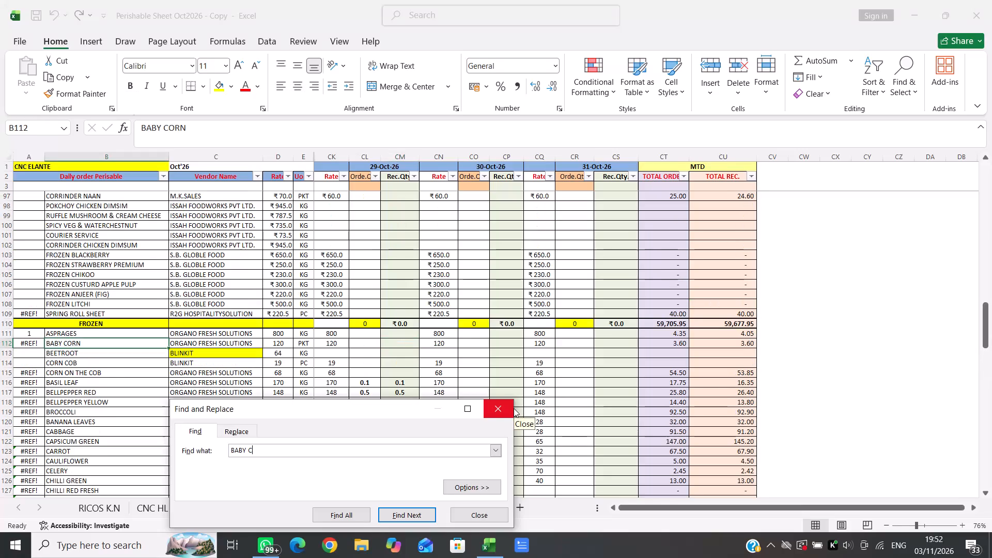
left_click(503, 408)
key("Right")
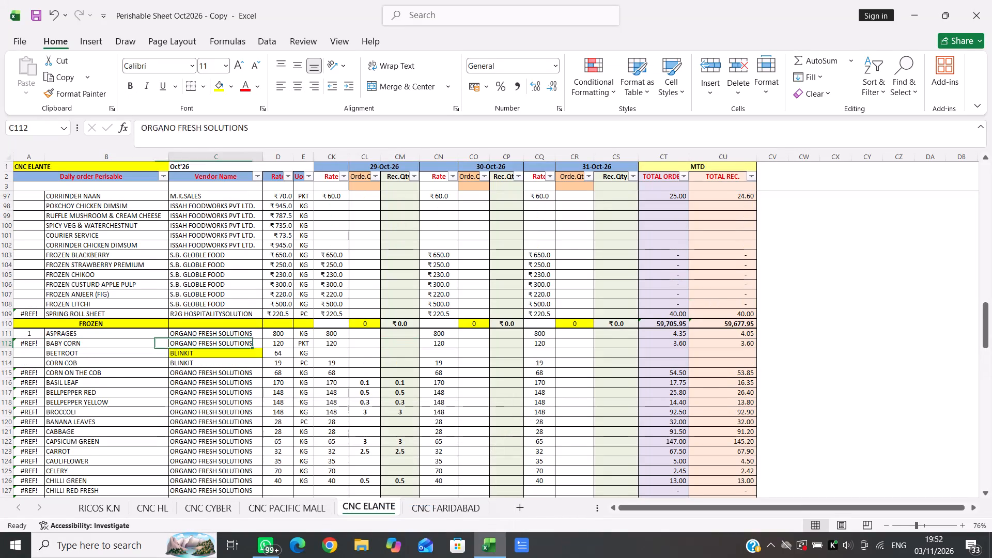
key("Right")
key("Right")
key("Right")
key("Right")
type("0.2")
key("Right")
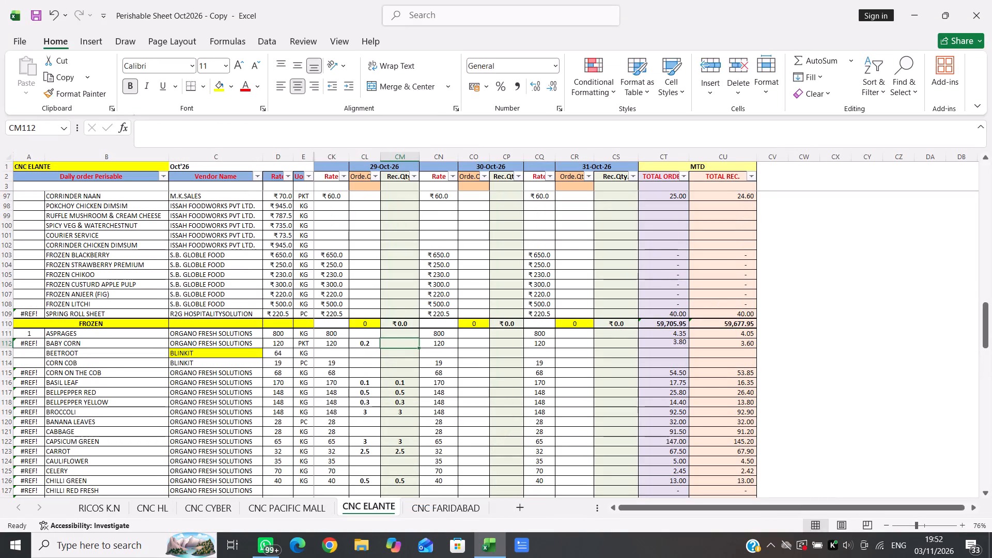
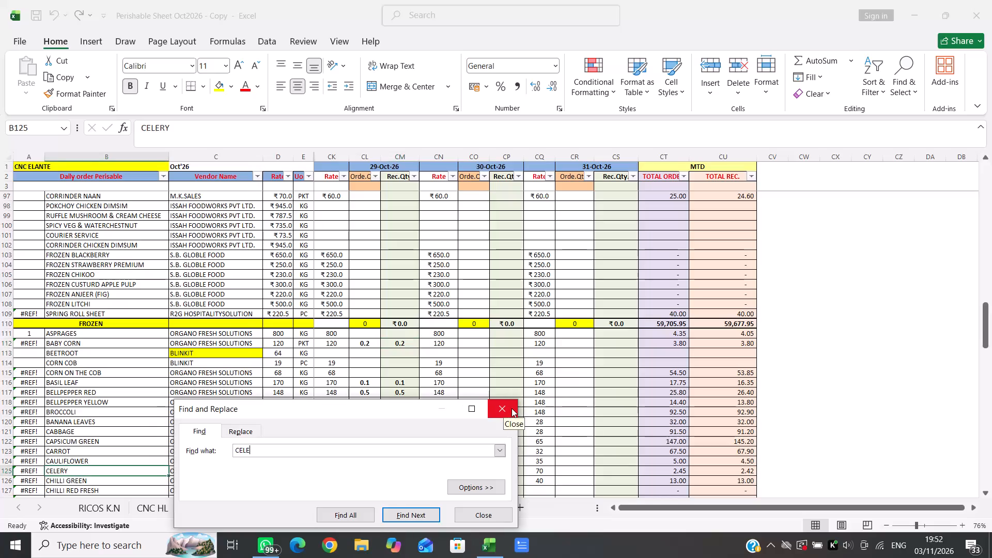
Close the search at the CELERY row and enter 0.3 as its ordered quantity for 29-Oct-26.
left_click(497, 410)
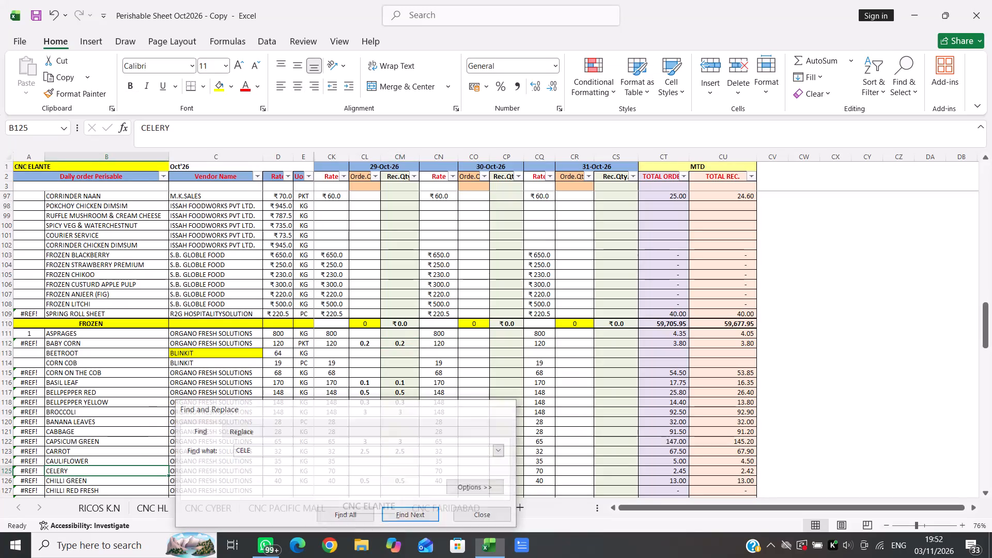
key("Right")
key("Right")
key("Right")
key("Right")
key("Right")
type("0.3")
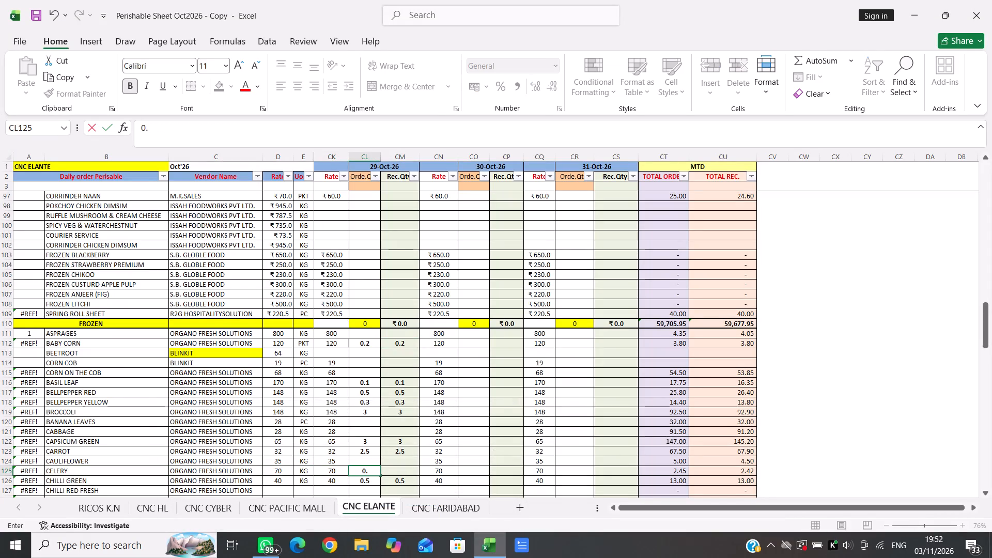
key("Right")
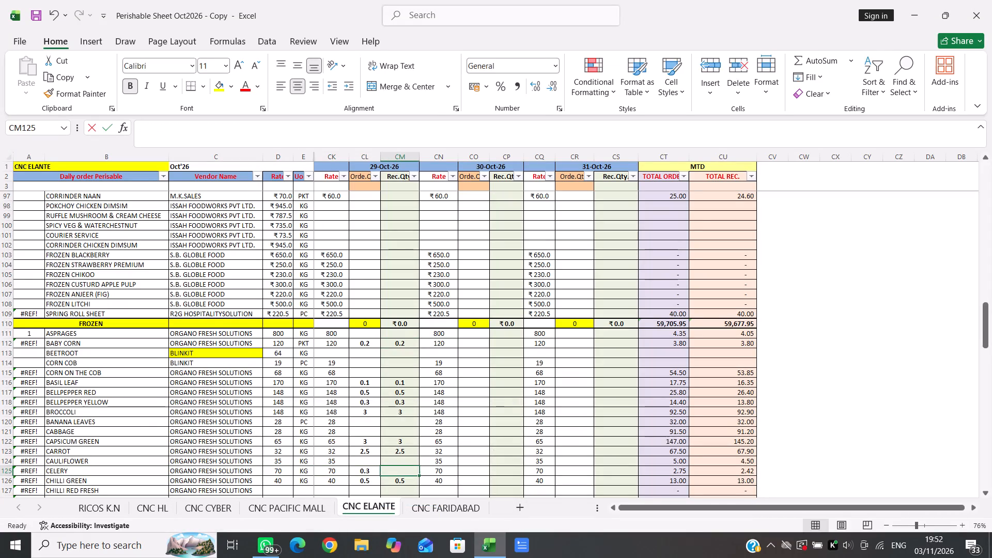
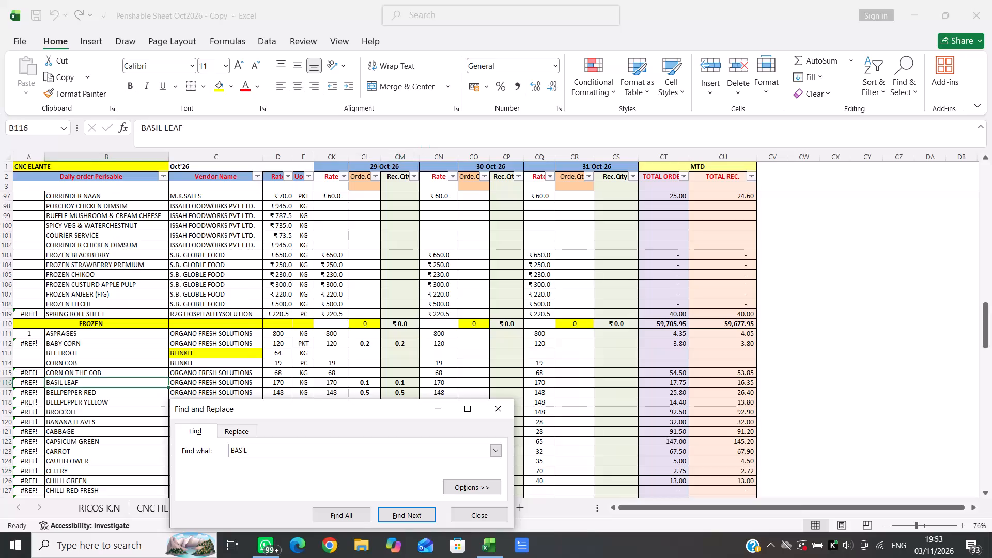
Close the search at the BASIL LEAF row and go to its ordered quantity cell for 29-Oct-26.
key("Right")
key("Right")
key("Right")
key("Right")
key("Right")
left_click(504, 410)
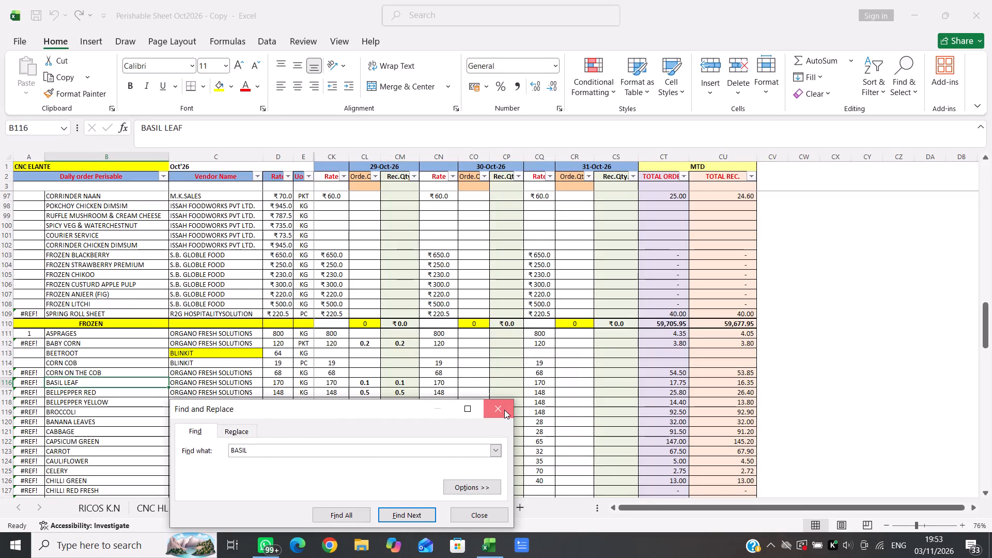
key("Right")
key("Right")
key("Right")
key("Right")
key("Right")
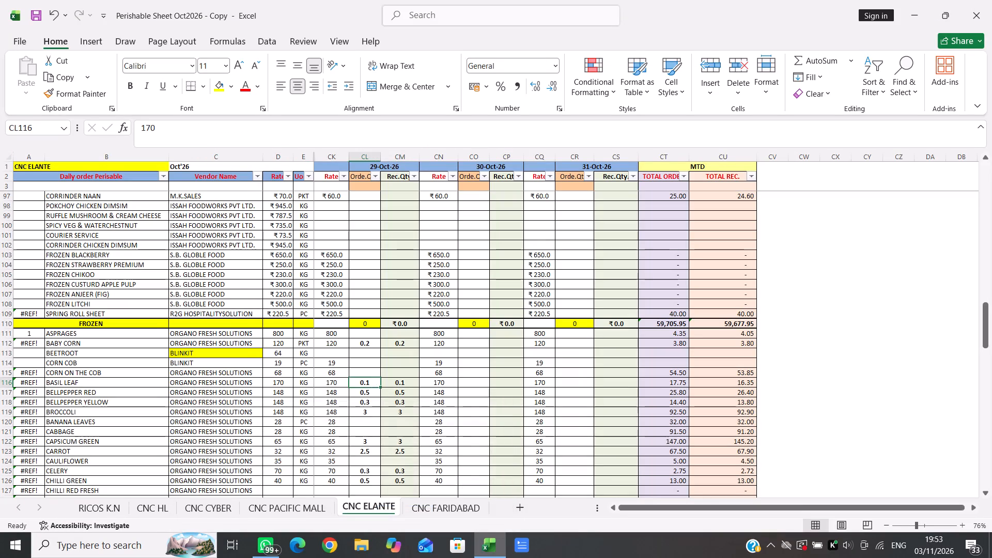
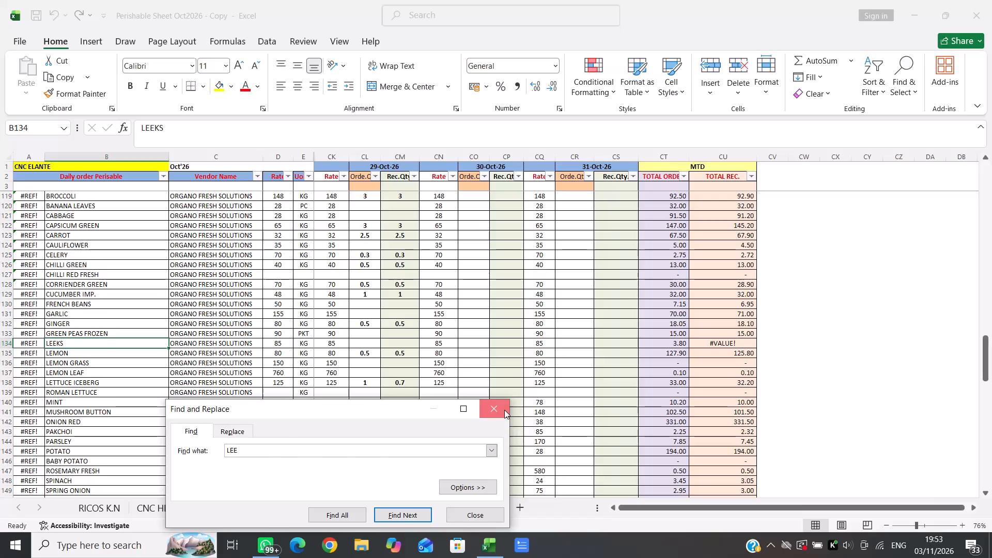
Enter 0.5 as the 29-Oct-26 ordered quantity in the LEEKS row.
key("Right")
key("Right")
key("Right")
key("Right")
key("Right")
type("0.5")
key("Right")
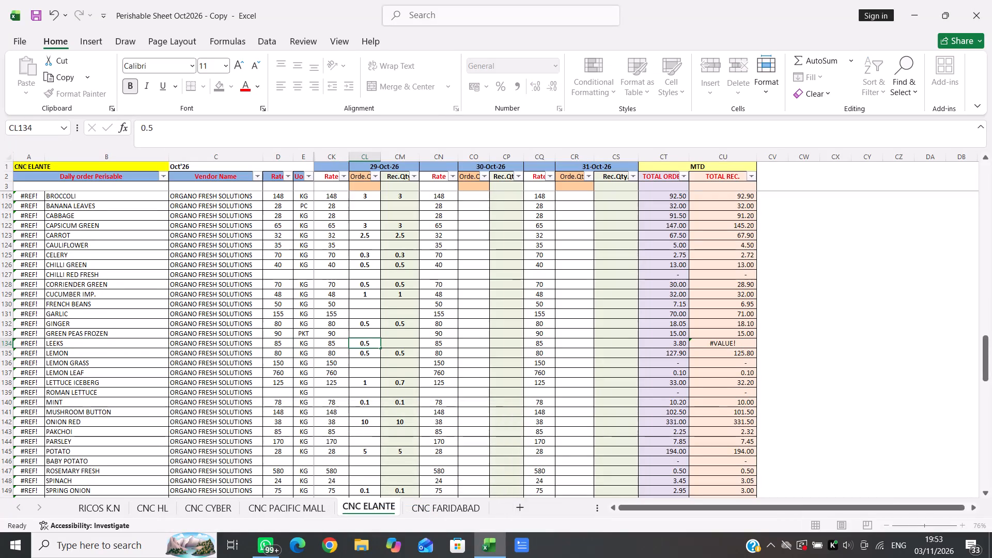
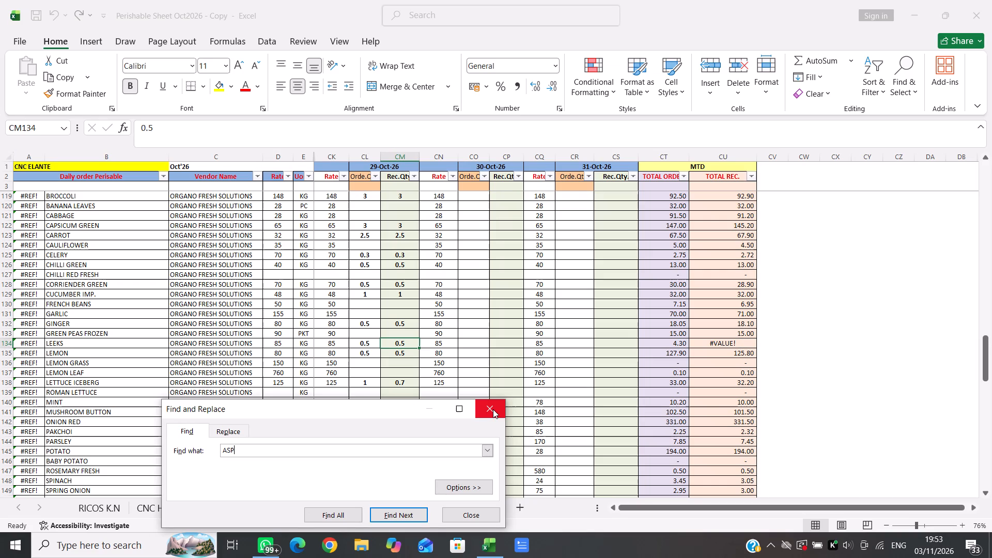
Close the Find and Replace dialog to return to the CNC ELANTE sheet.
left_click(493, 409)
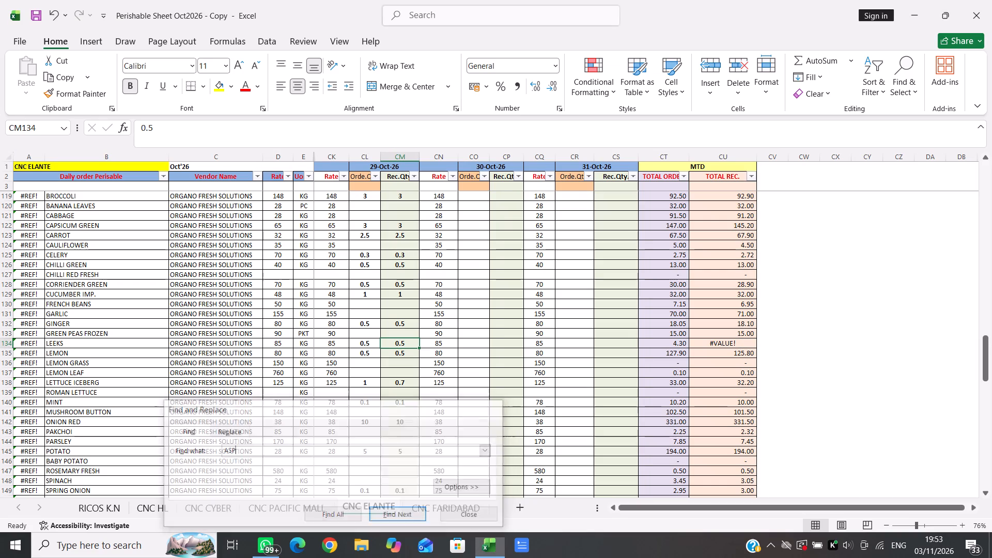
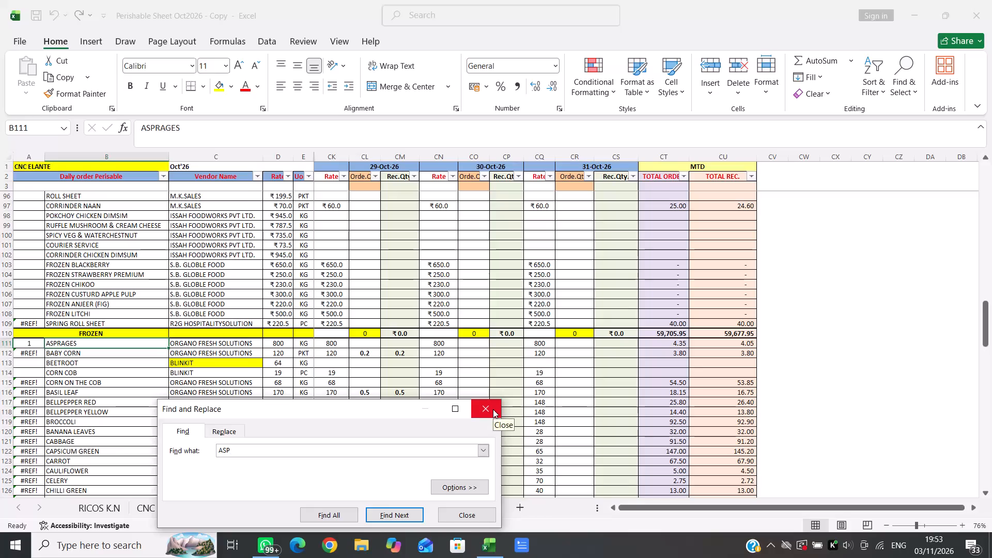
Enter 0.2 as the 29-Oct-26 ordered quantity for ASPRAGES in the CNC ELANTE sheet.
left_click(493, 409)
key("Right")
key("Right")
key("Right")
key("Right")
key("Right")
type("0.2")
key("Right")
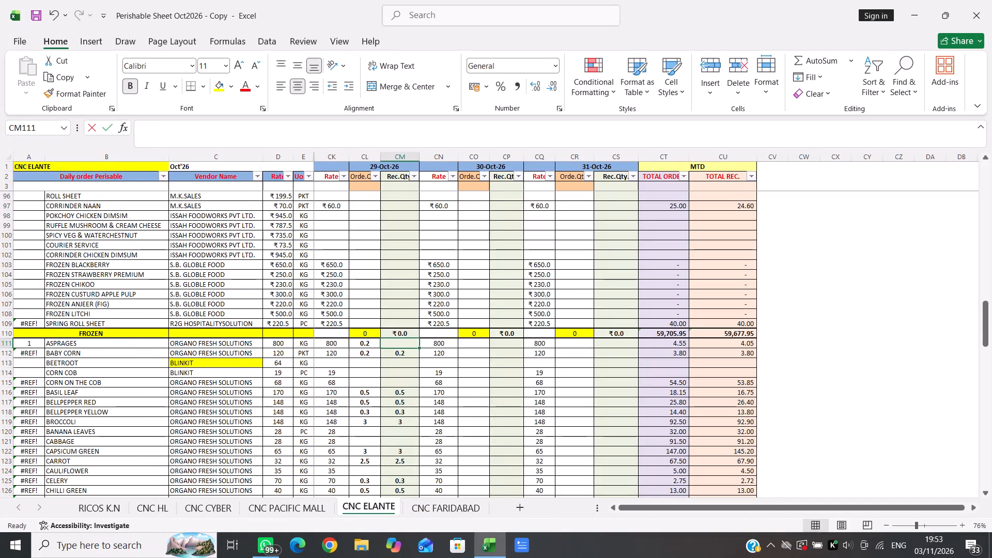
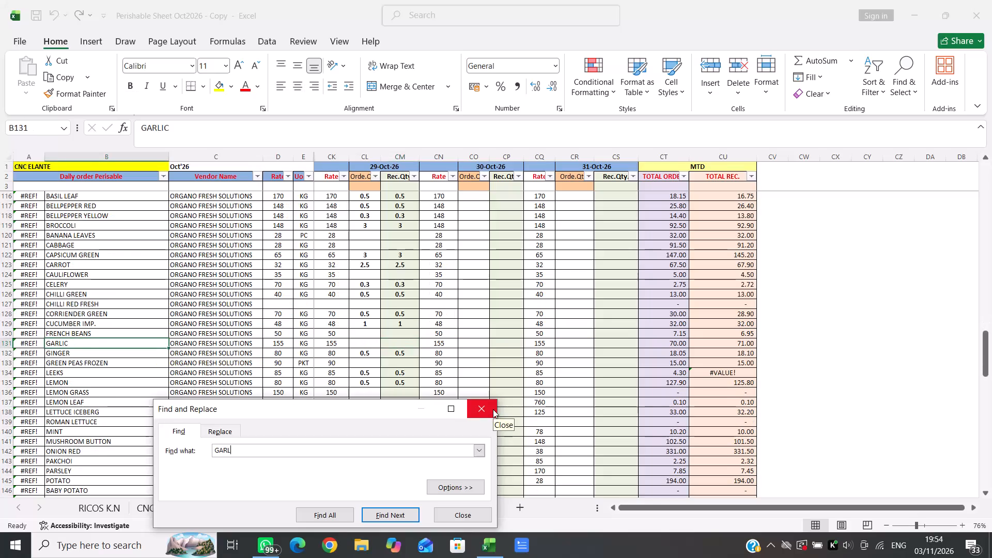
Close the search and go to the 29-Oct-26 ordered quantity cell for GARLIC in the CNC ELANTE sheet.
left_click(493, 409)
key("Right")
key("Right")
key("Right")
key("Right")
key("Right")
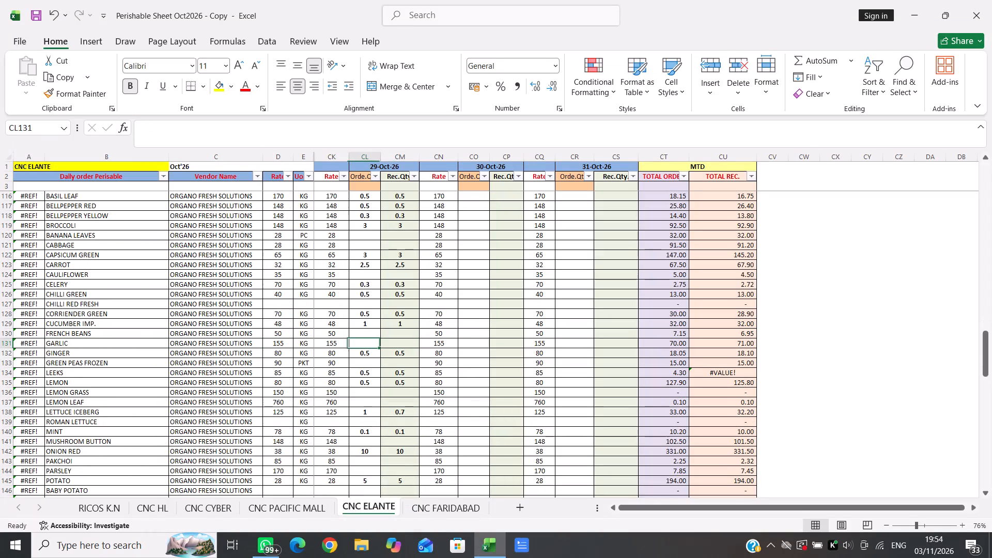
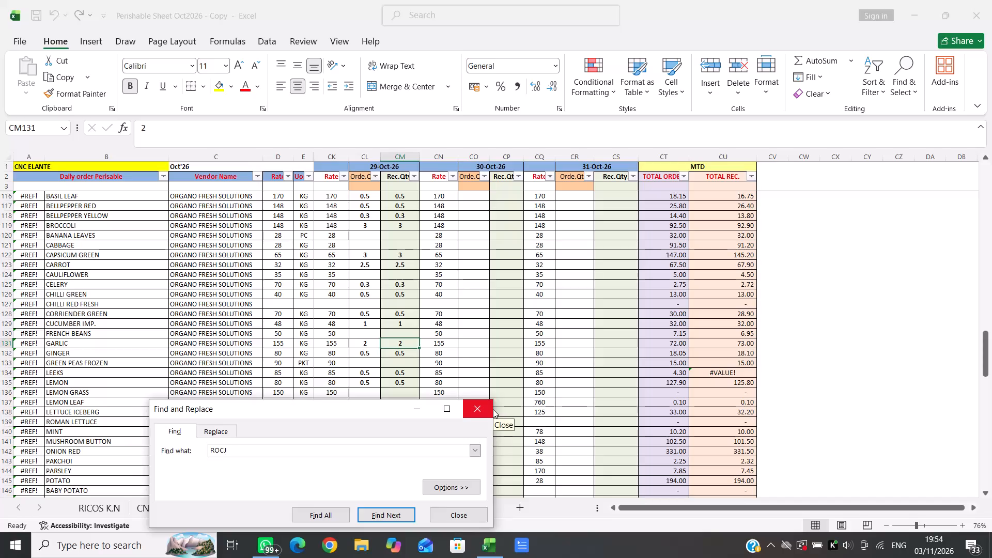
Search the sheet for ROCK and move along the WILD ROCKET row to its 29-Oct-26 ordered quantity cell.
key("k")
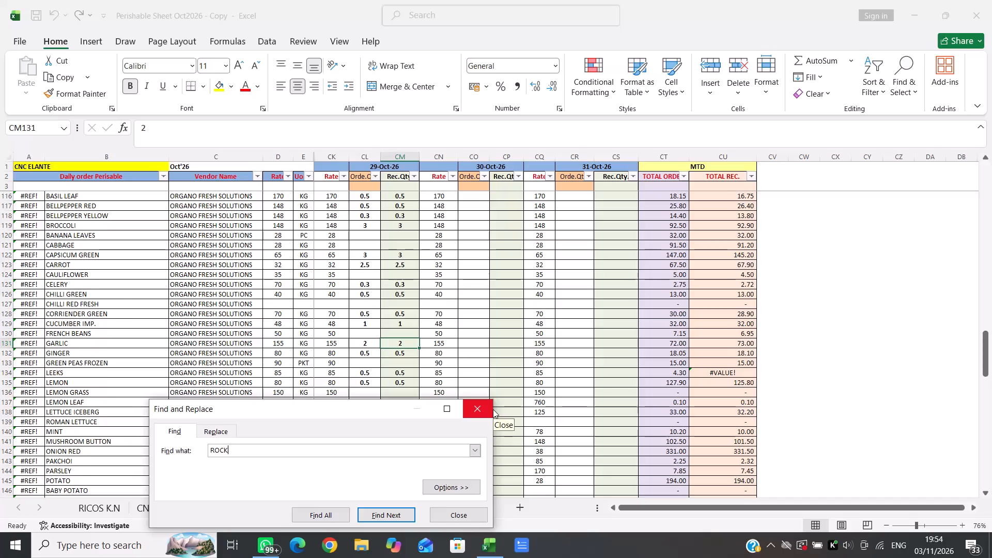
key("Return")
left_click(487, 409)
key("Right")
key("Right")
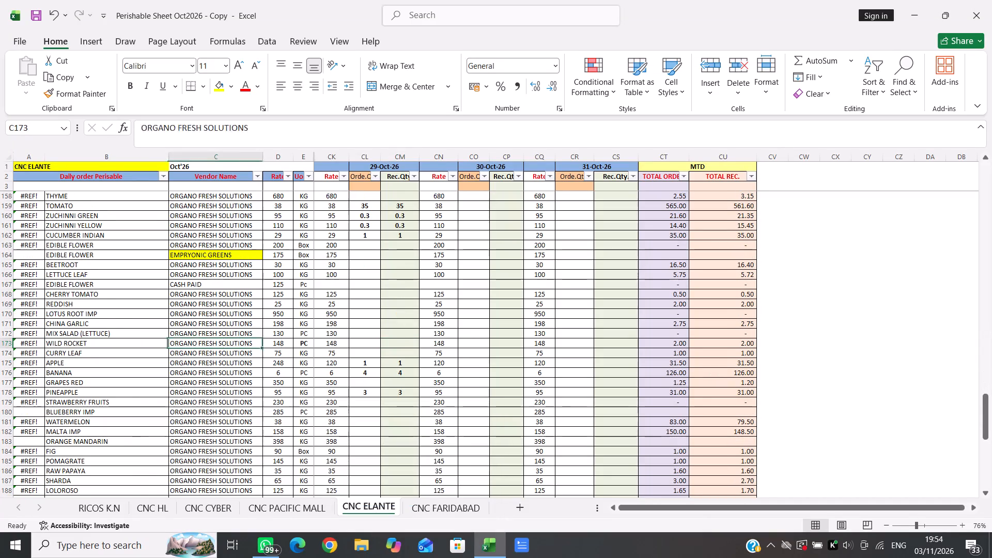
key("Right")
key("Right")
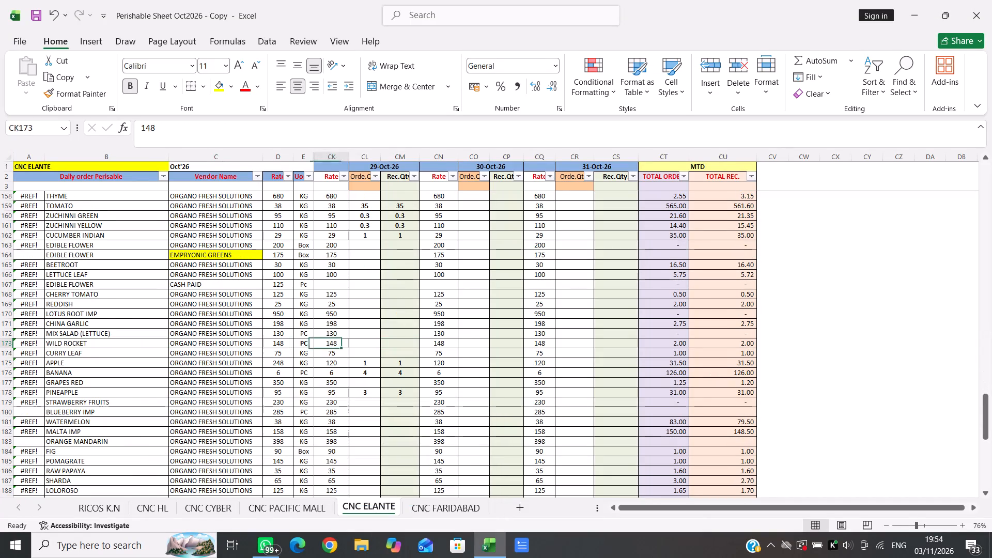
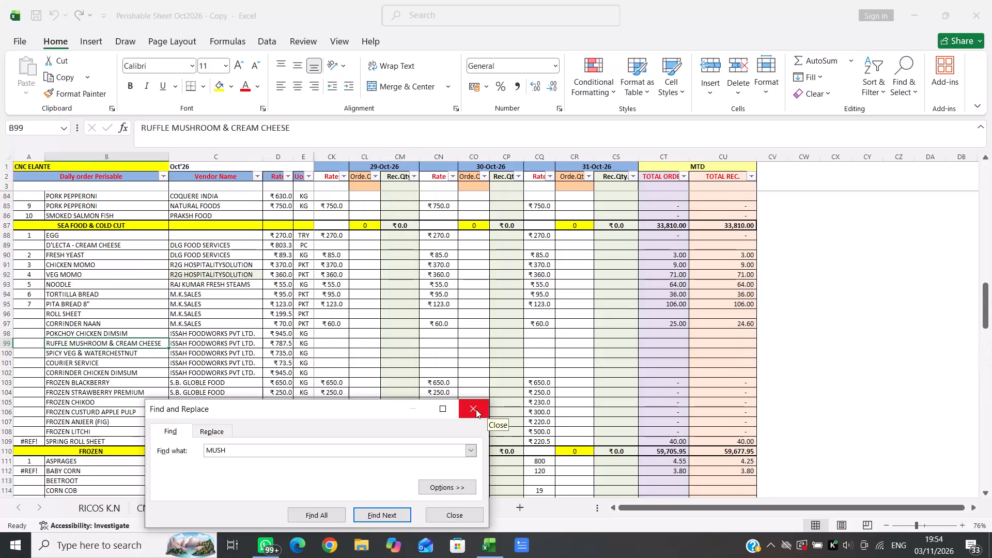
Find the MUSHROOM BUTTON row by searching for MUSH and go to its 29-Oct-26 ordered quantity cell.
left_click(476, 409)
key("ctrl+f")
key("Return")
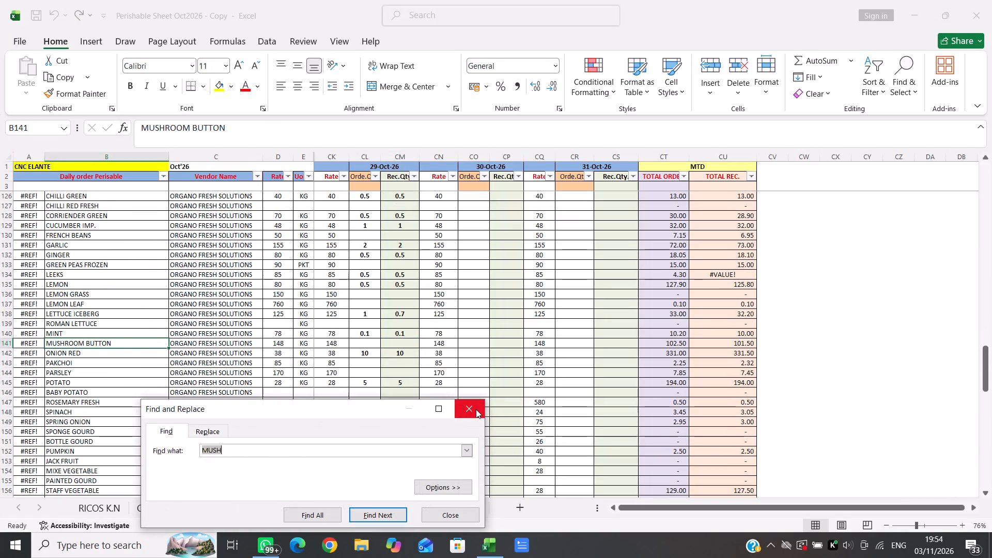
key("Return")
key("Return")
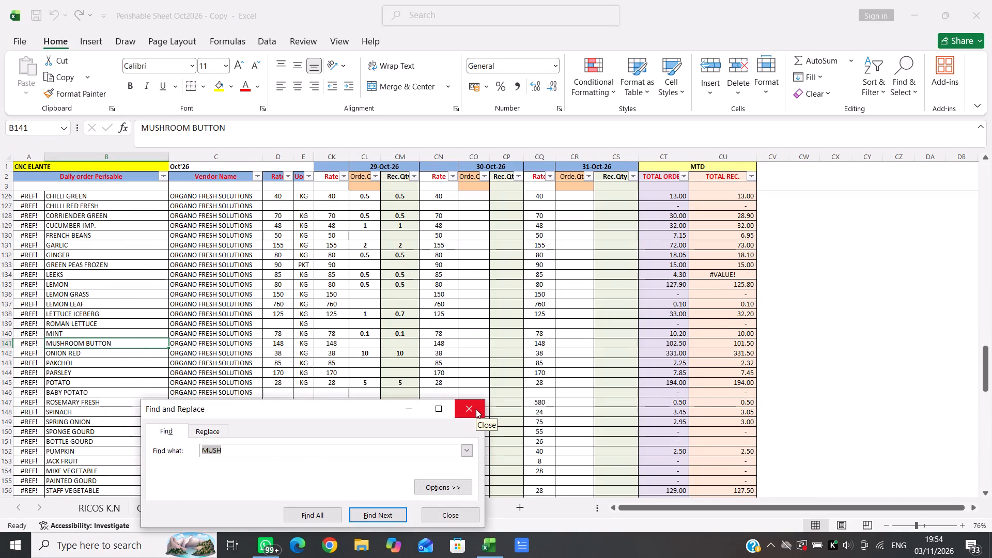
left_click(476, 409)
key("Right")
key("Right")
key("Right")
key("Right")
key("Right")
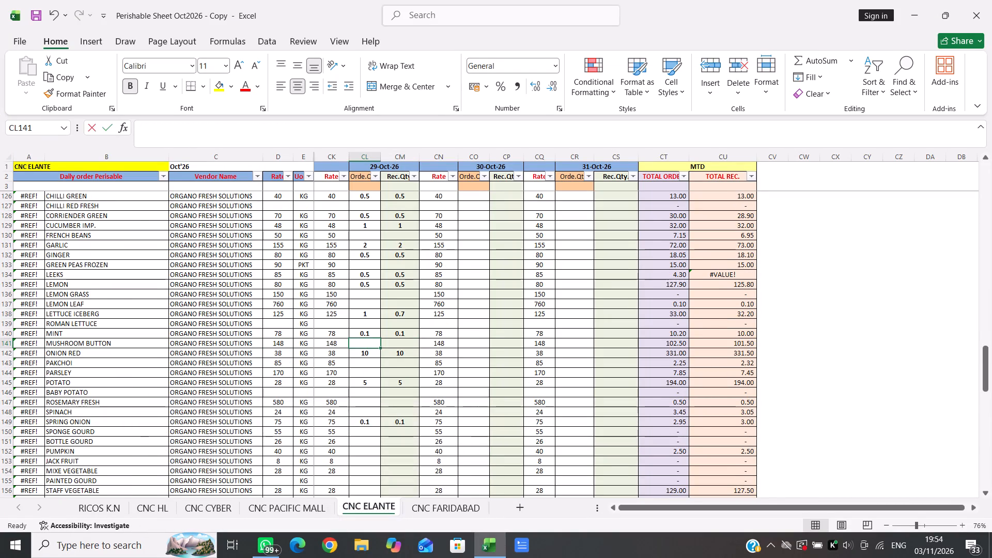
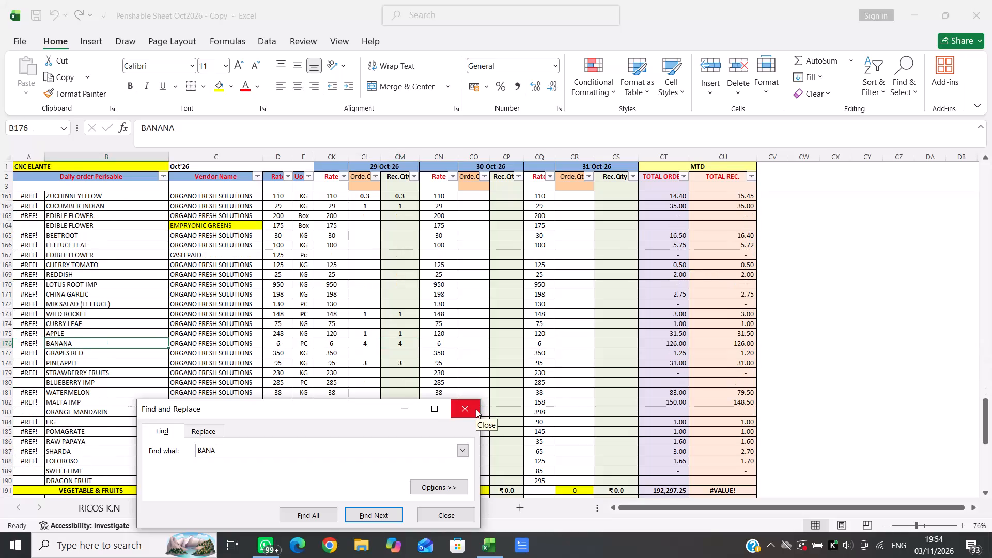
Find the next match for BANA in the item list, at the BANANA LEAVES row.
key("Return")
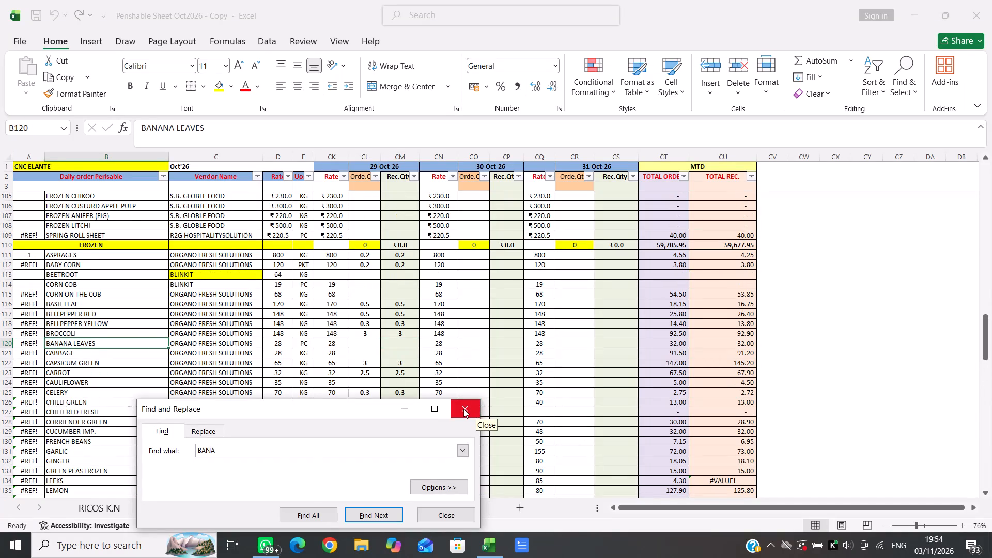
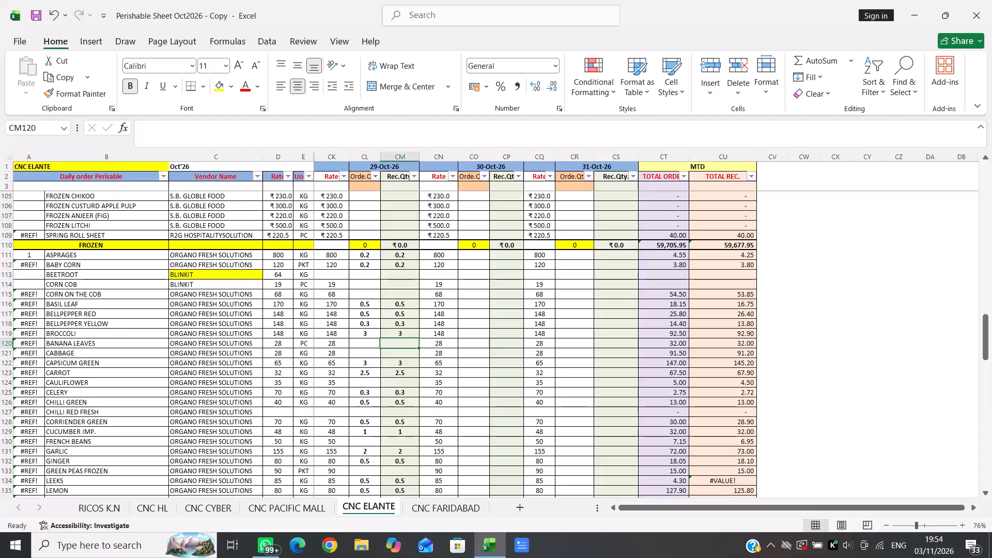
Enter 2 as the 29-Oct-26 received quantity for BANANA LEAVES.
key("2")
key("Up")
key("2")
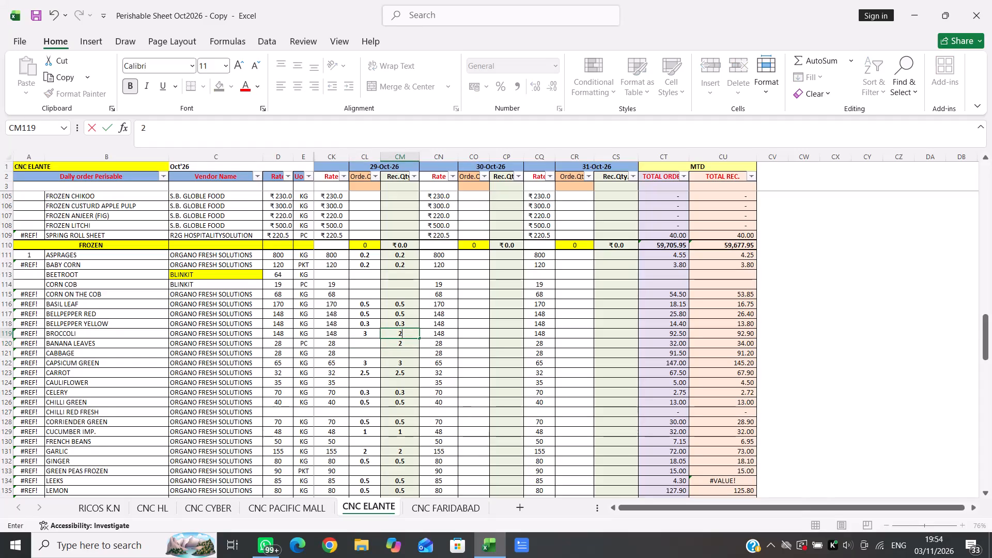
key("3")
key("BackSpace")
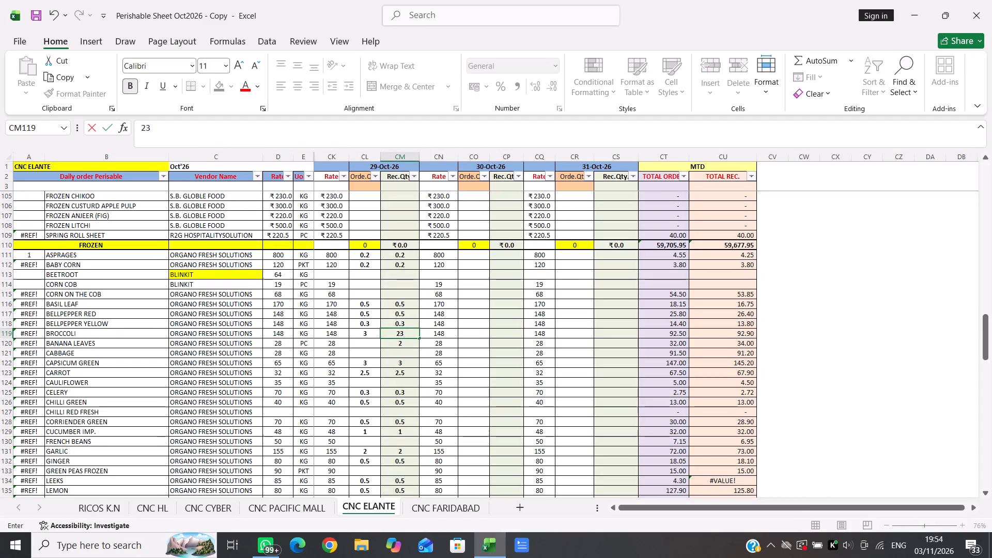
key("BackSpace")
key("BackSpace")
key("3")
Go to the 29-Oct-26 ordered quantity cell for BANANA LEAVES.
key("Left")
key("Down")
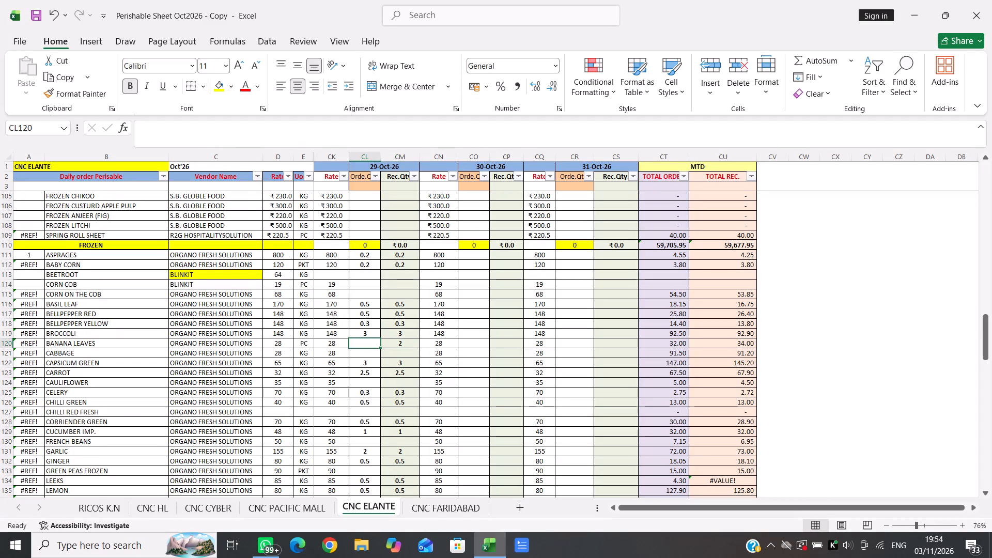
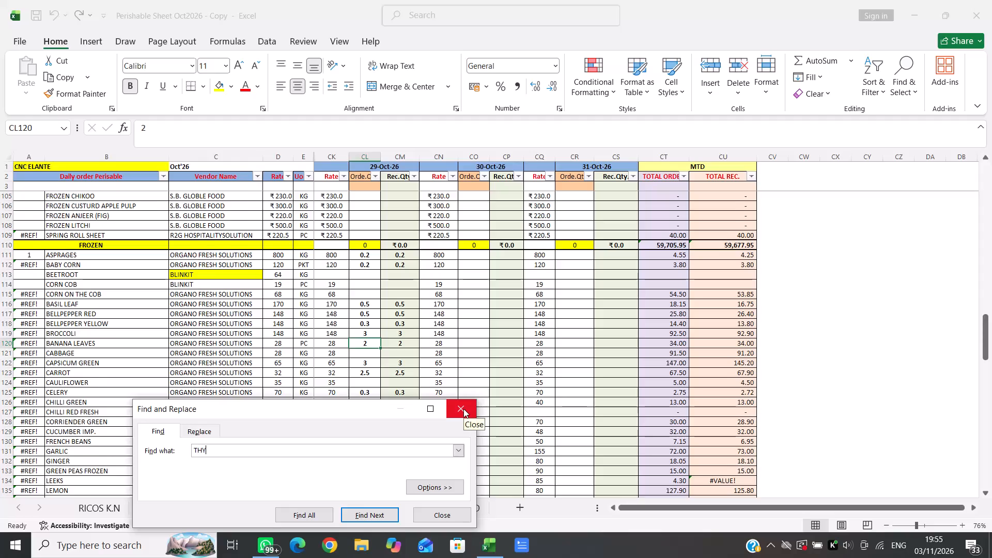
Search the sheet for THY and go along the THYME row toward its 29-Oct-26 ordered quantity cell.
key("Return")
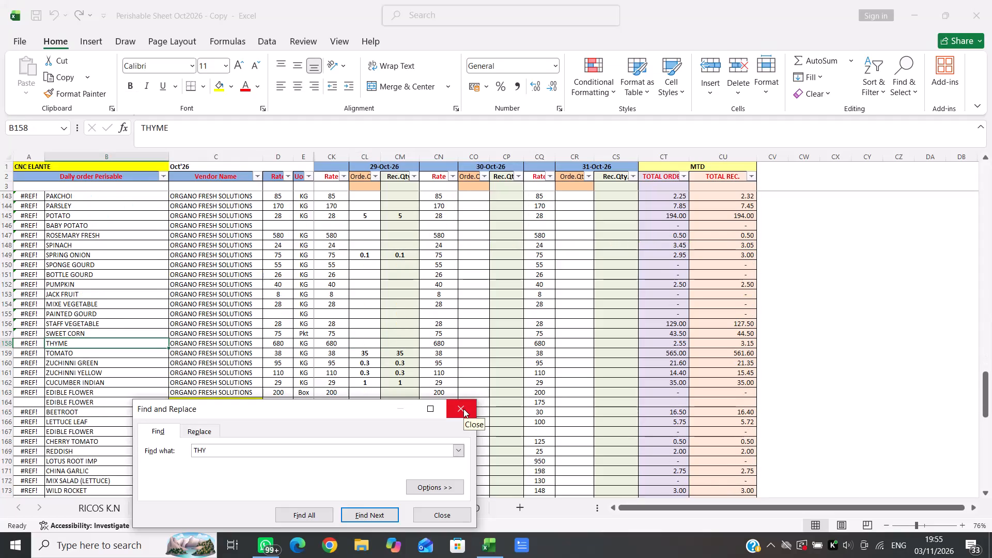
left_click(463, 409)
key("Right")
key("Right")
key("Right")
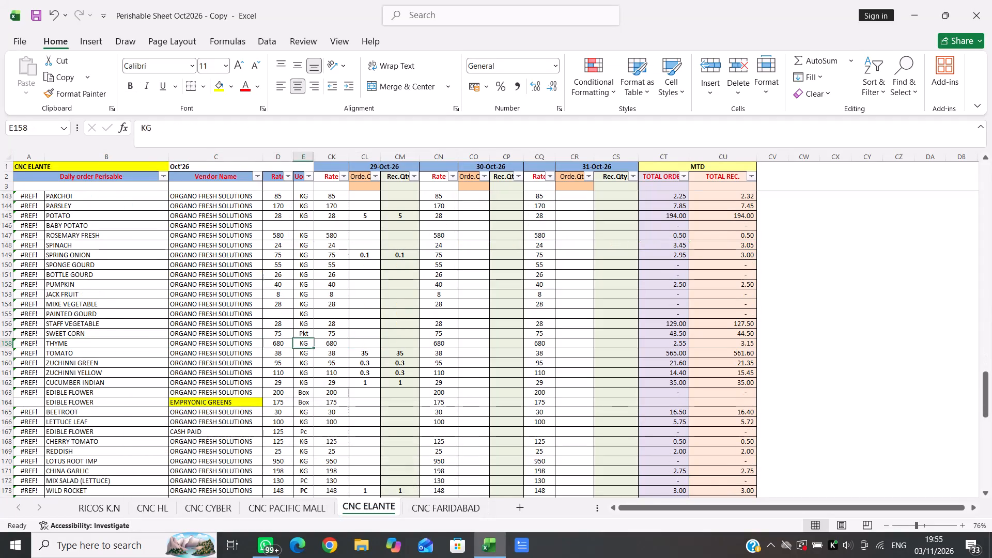
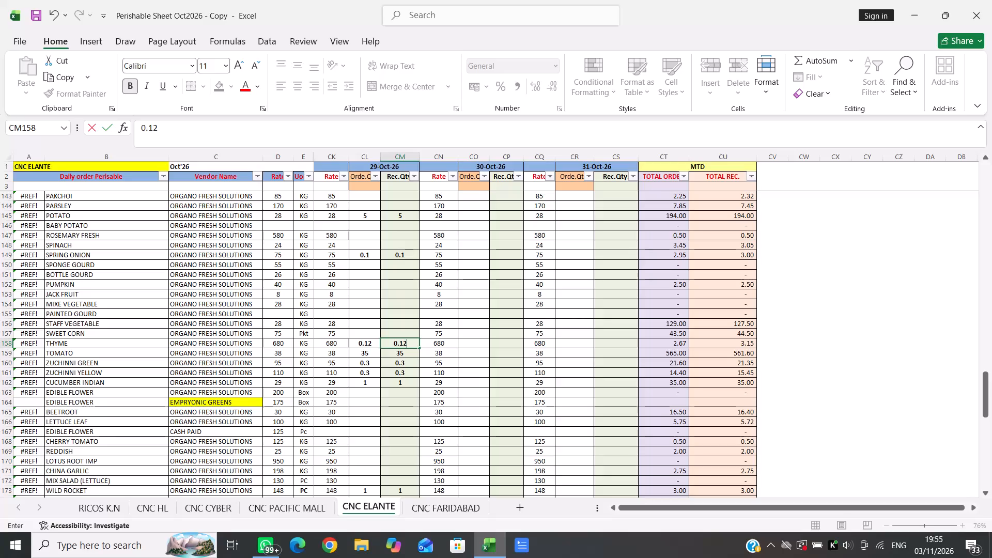
Search the sheet for BANA and go along the BANANA row toward its 29-Oct-26 ordered quantity cell.
key("f")
key("BackSpace")
key("ctrl+f")
key("BackSpace")
key("BackSpace")
key("BackSpace")
key("BackSpace")
type("BANA")
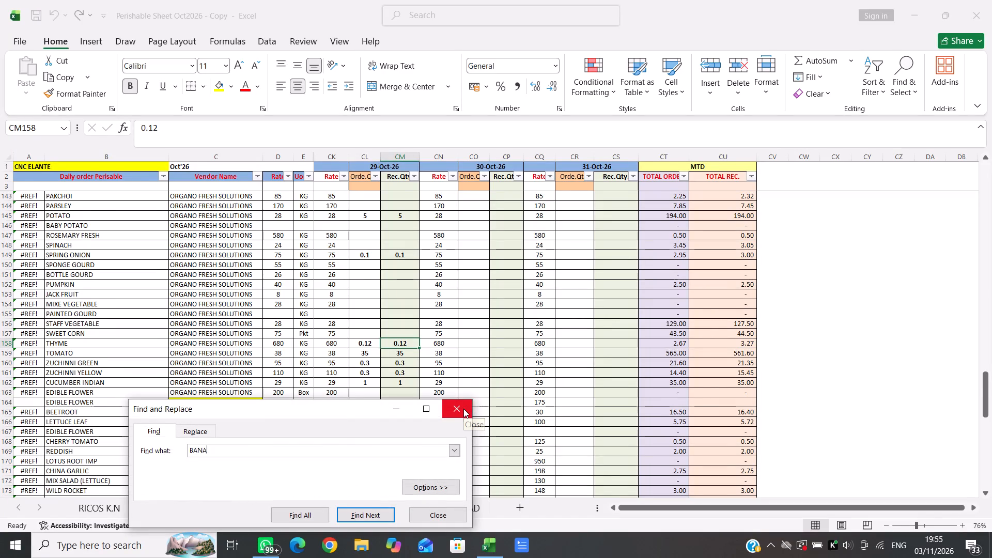
key("Return")
left_click(463, 409)
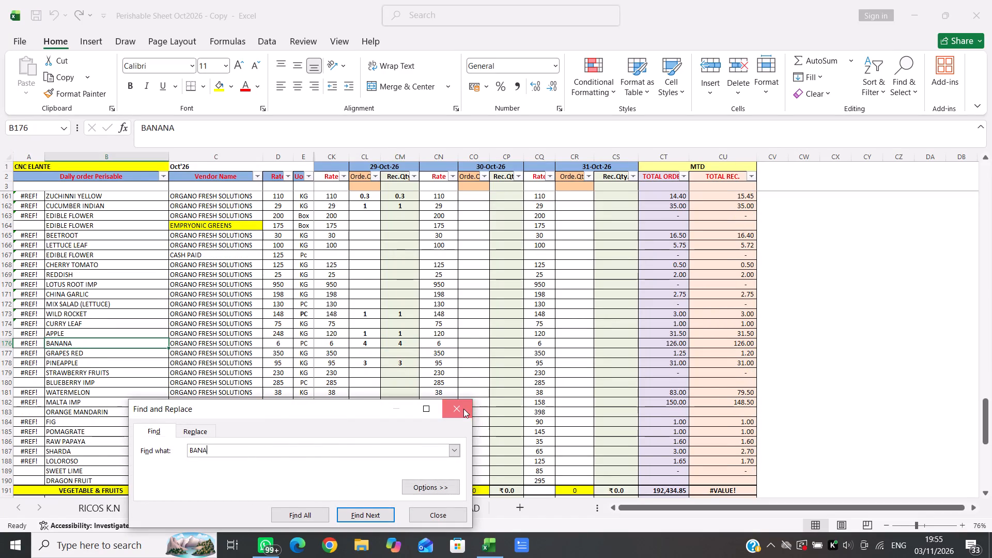
key("Right")
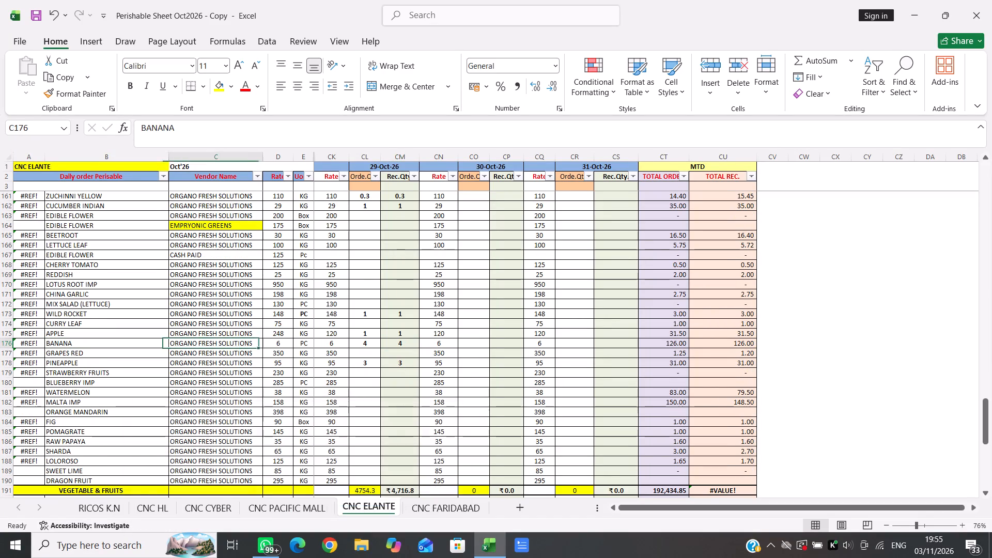
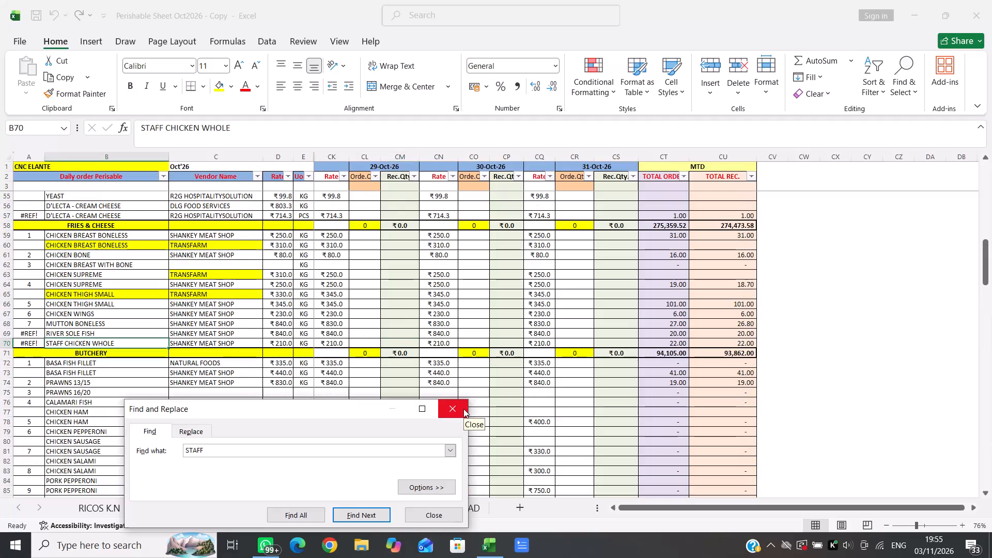
Continue the STAFF search to the STAFF VEGETABLE row and enter 5 as its 29-Oct-26 ordered quantity.
key("Return")
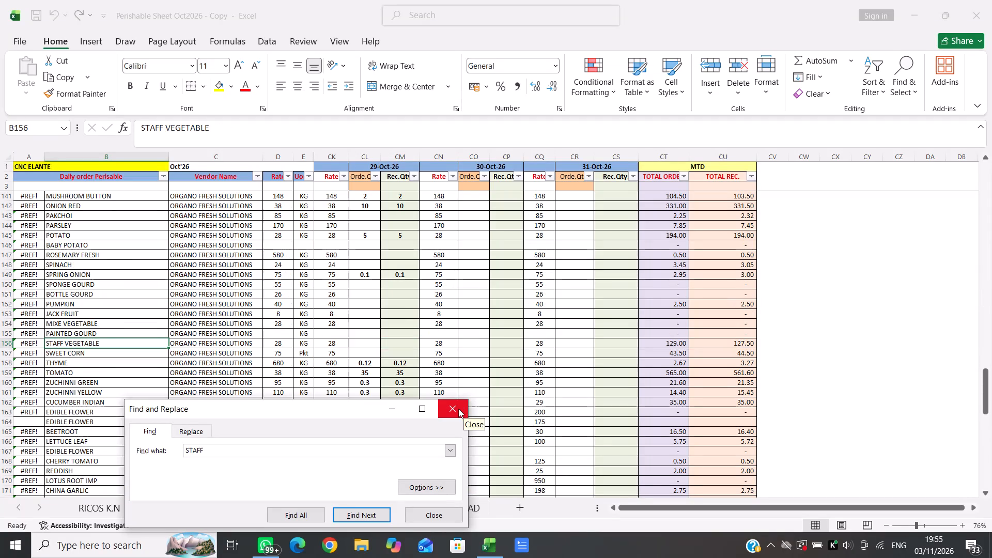
left_click(458, 409)
key("Right")
key("Right")
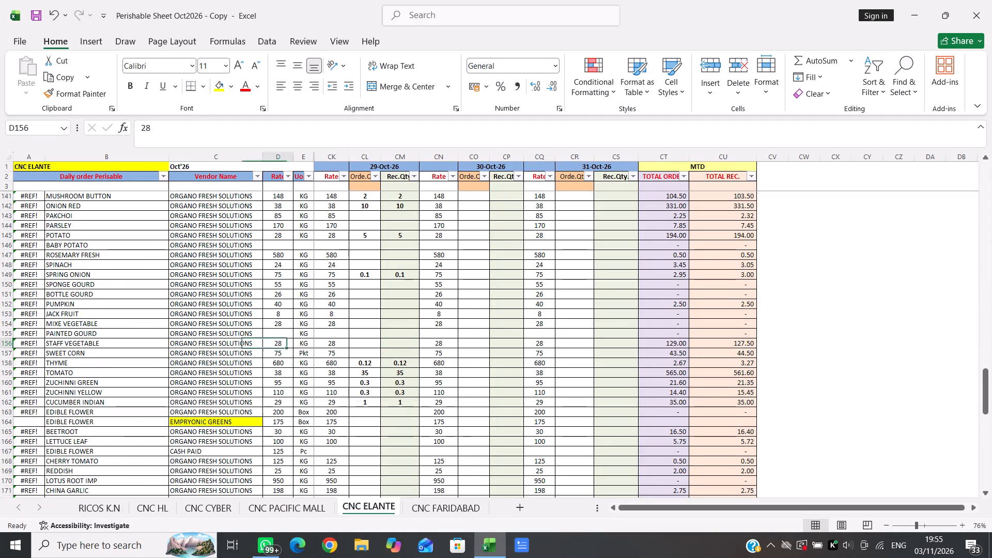
key("Right")
key("Right")
key("Right")
key("5")
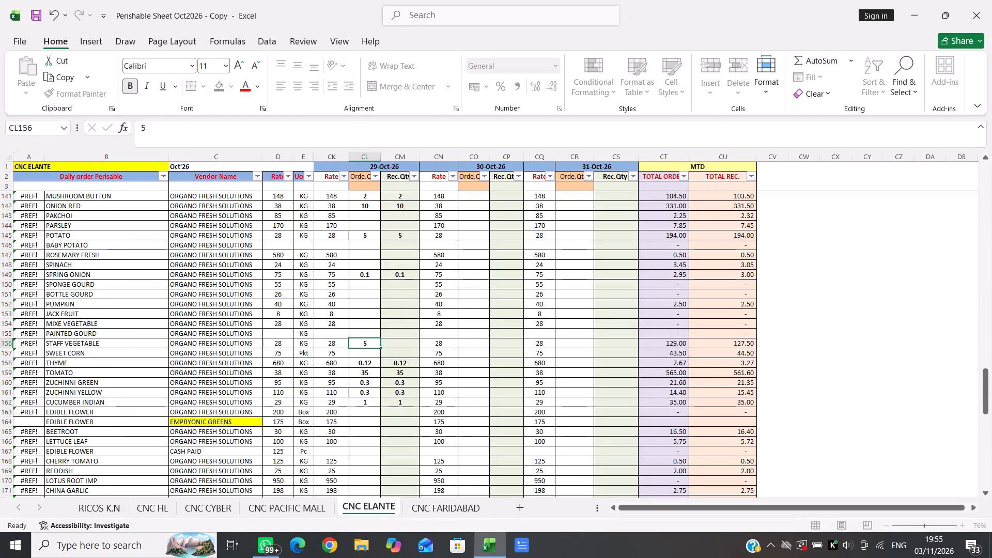
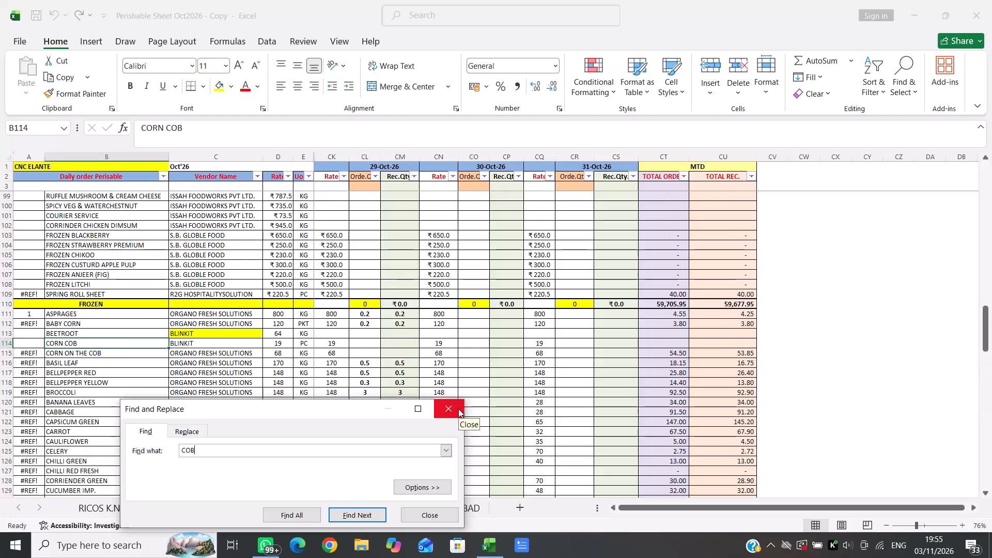
Close the COB search and enter 2 as the 29-Oct-26 ordered quantity in the CORN ON THE COB row.
left_click(458, 409)
key("Down")
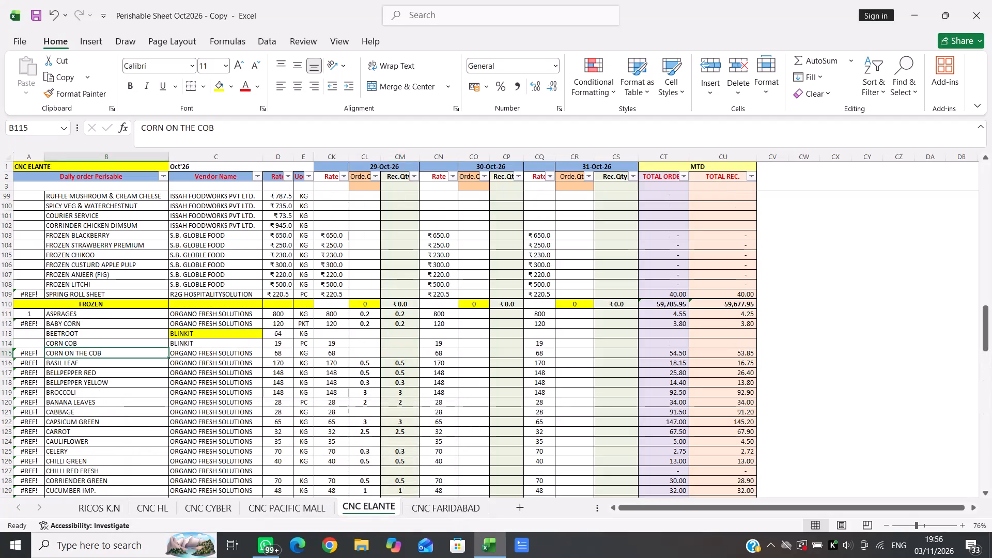
key("Right")
key("Right")
key("Right")
key("Right")
key("Right")
key("Right")
key("Left")
key("2")
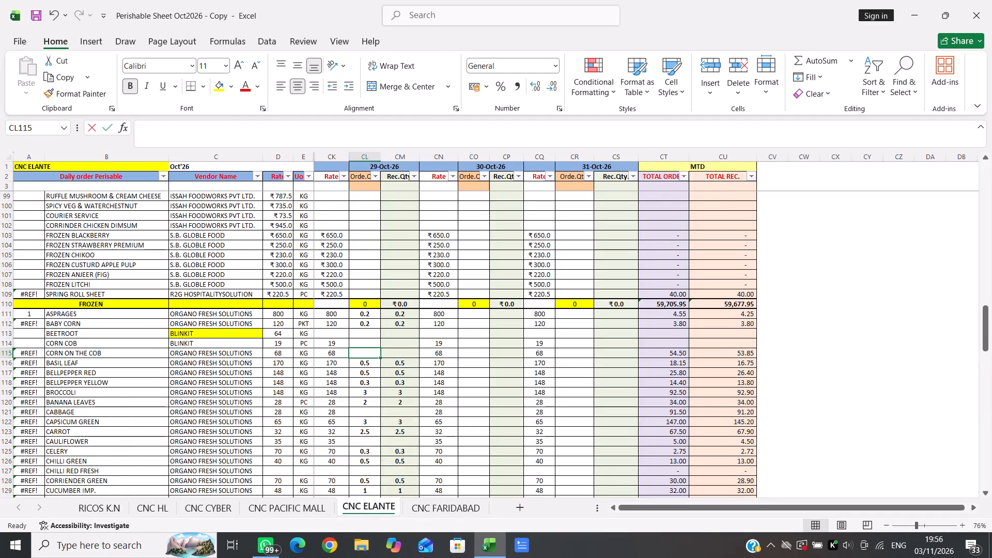
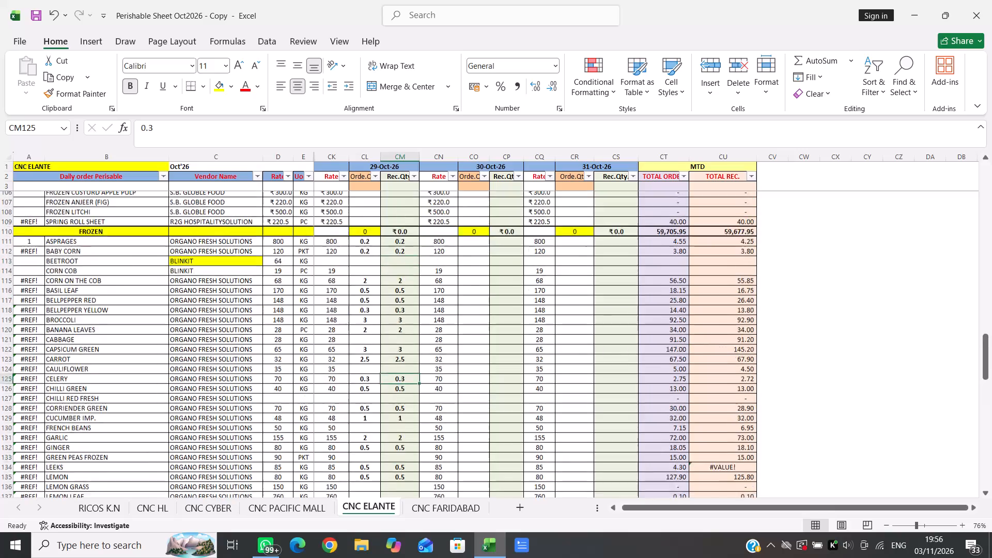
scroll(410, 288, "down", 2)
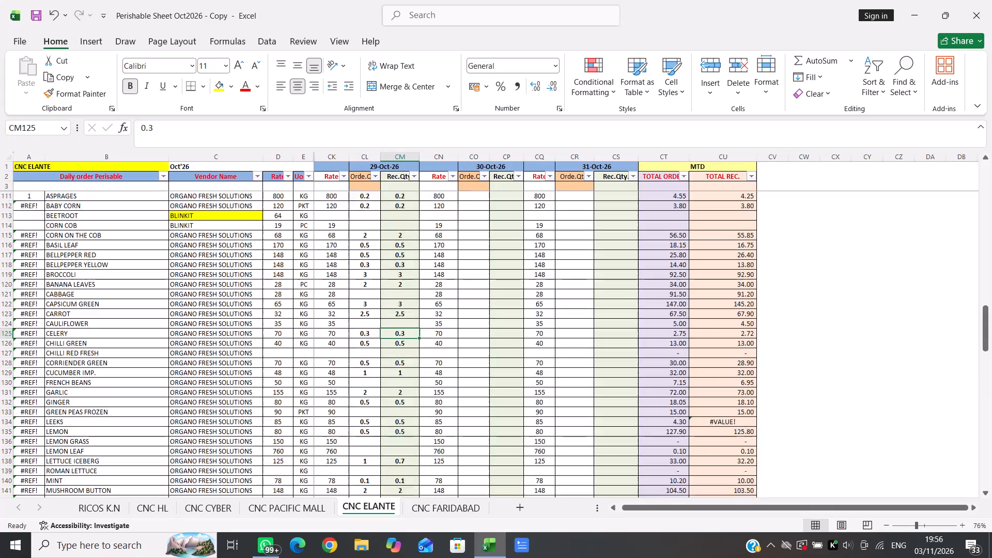
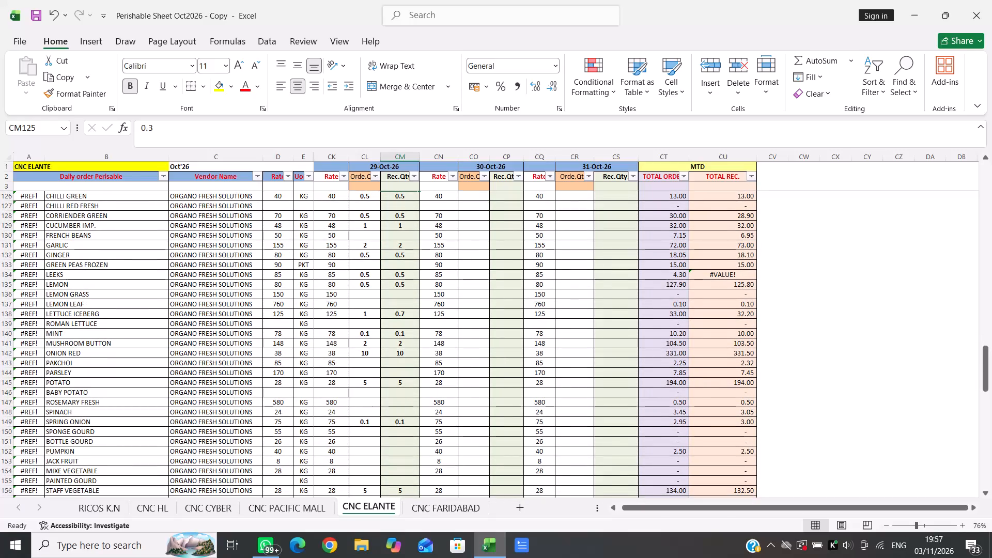
Set the 29-Oct-26 received quantity of BELLPEPPER YELLOW to 1.
scroll(372, 380, "up", 2)
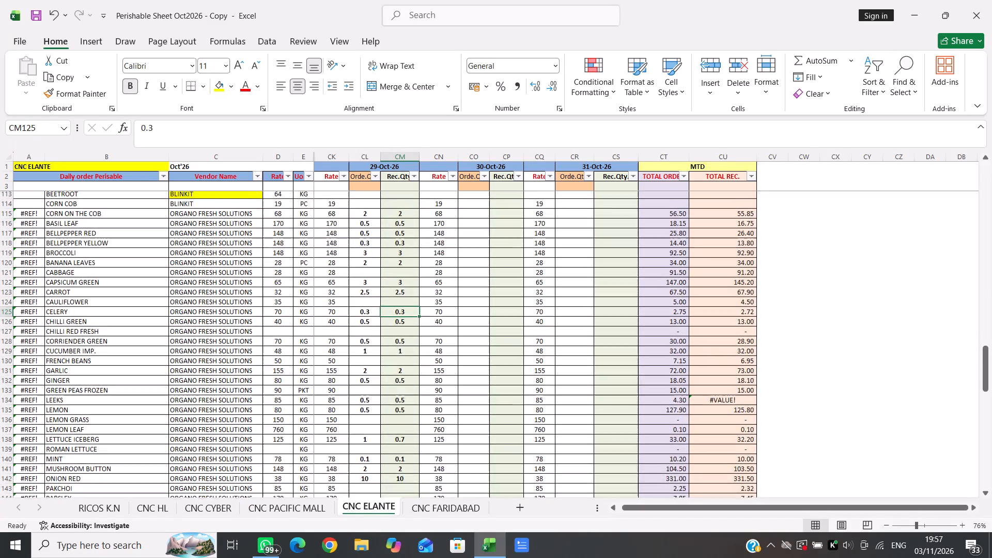
scroll(372, 380, "up", 1)
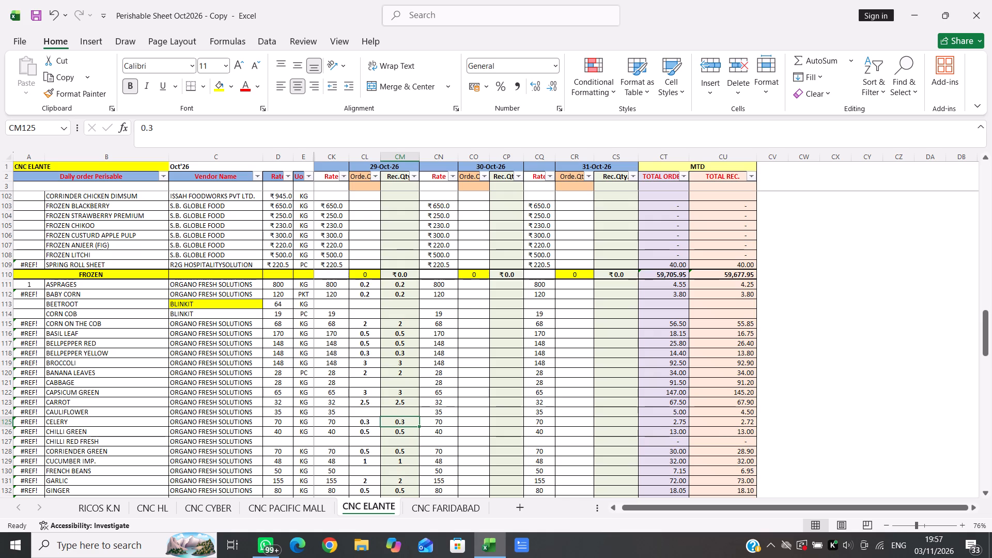
scroll(374, 399, "down", 1)
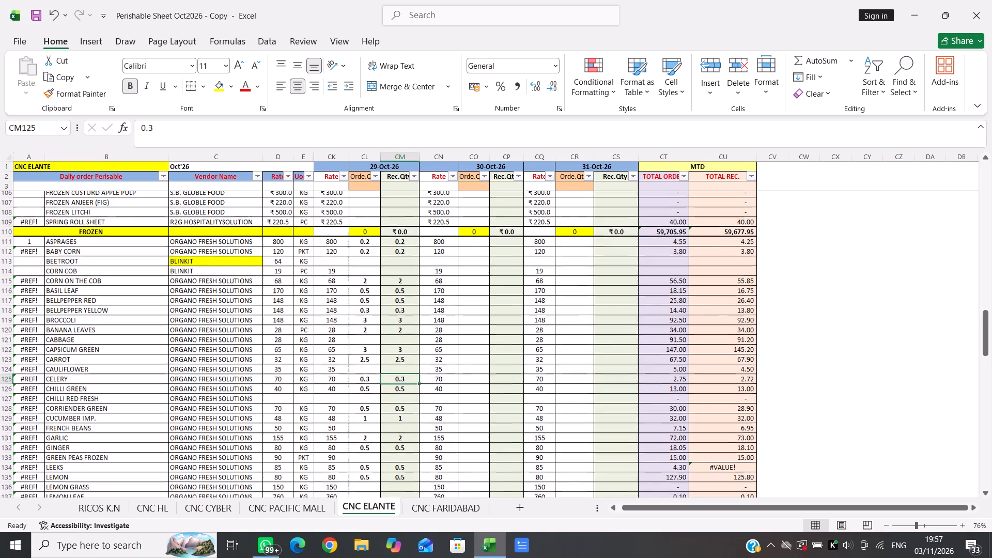
scroll(374, 399, "down", 1)
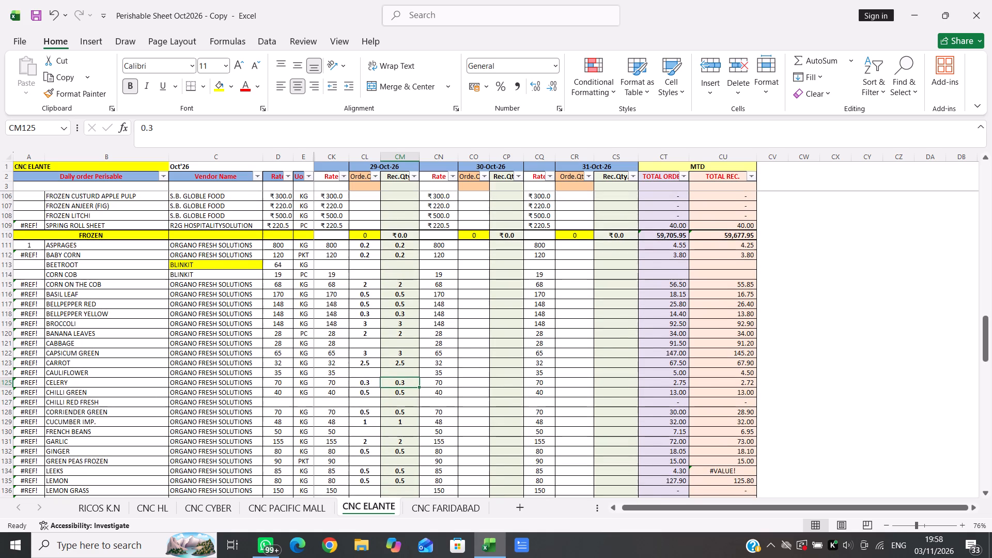
left_click(402, 315)
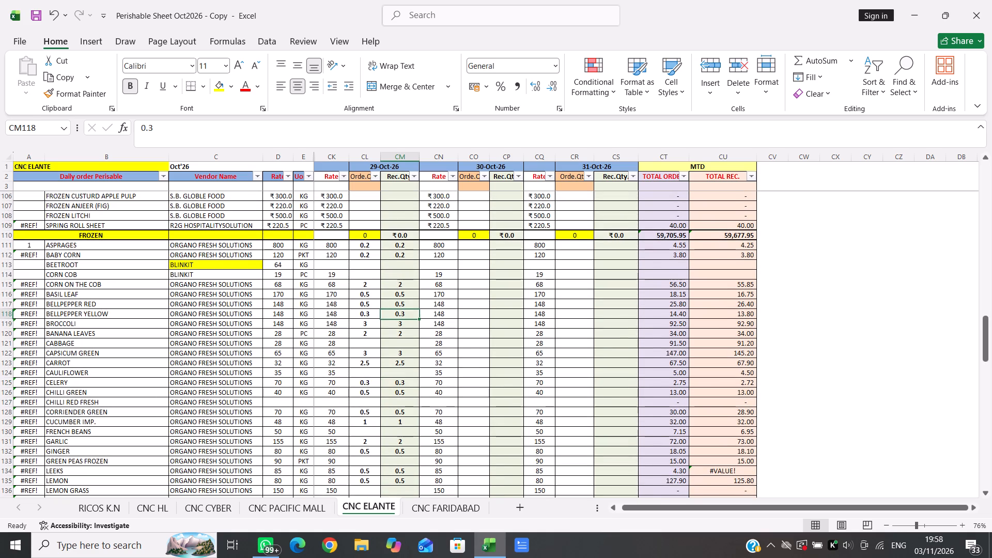
key("1")
key("Down")
scroll(402, 315, "down", 6)
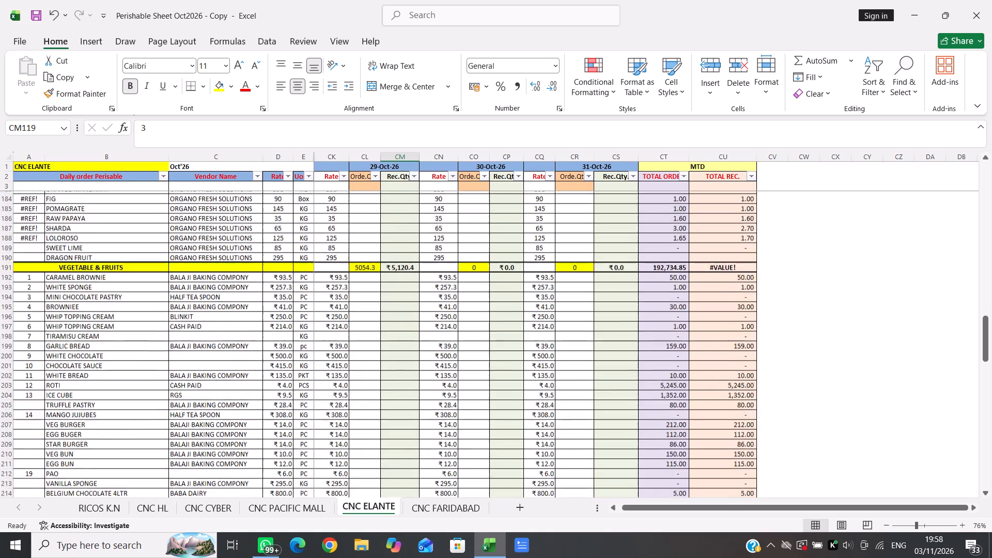
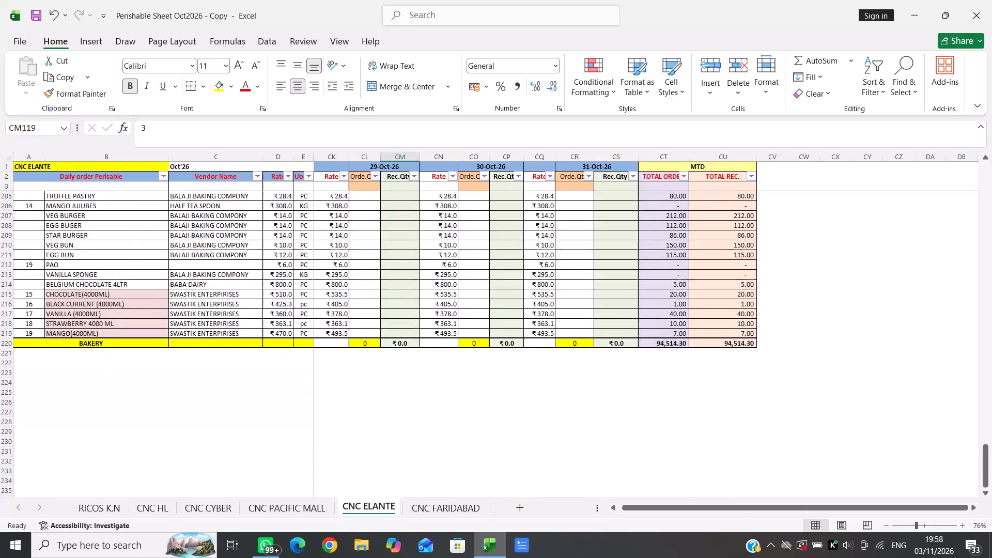
Select the 29-Oct-26 ordered quantity cell of VEG BURGER in the bakery section.
scroll(318, 365, "up", 1)
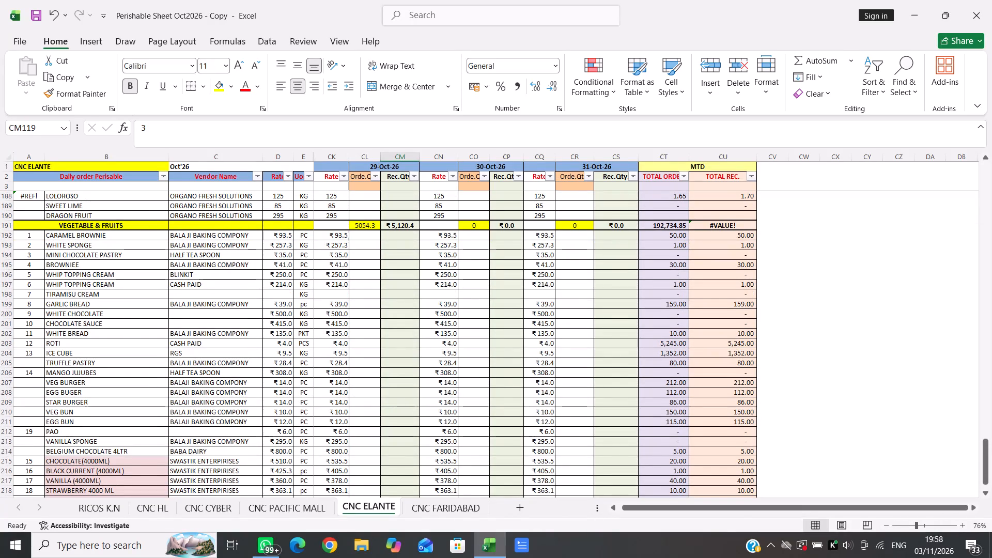
left_click(364, 382)
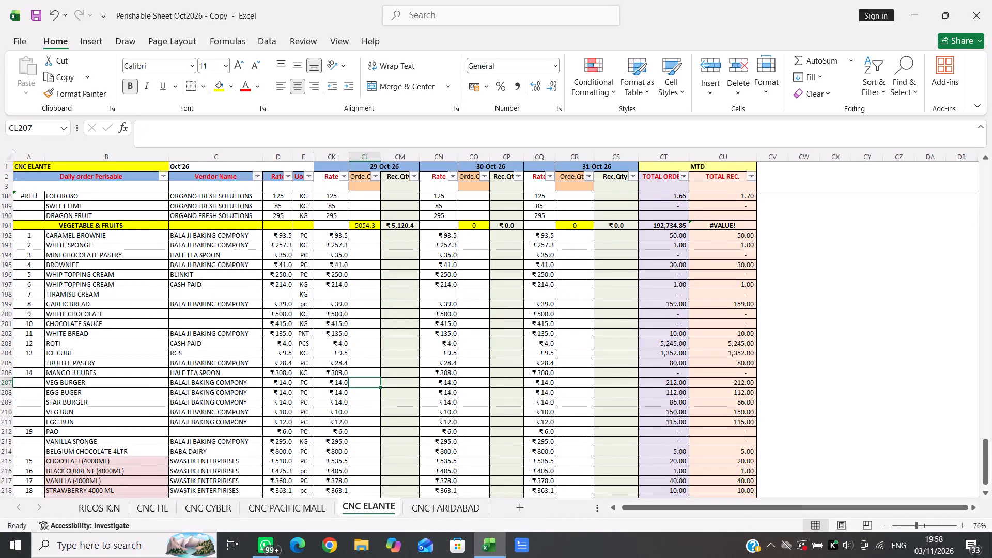
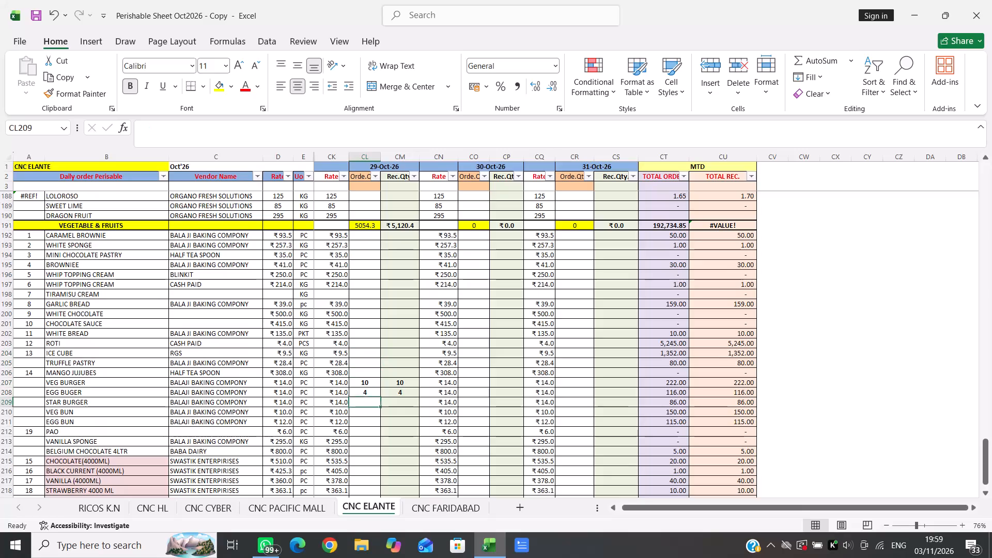
Select the 29-Oct-26 ordered quantity cell of EGG BUN in the bakery section.
key("Down")
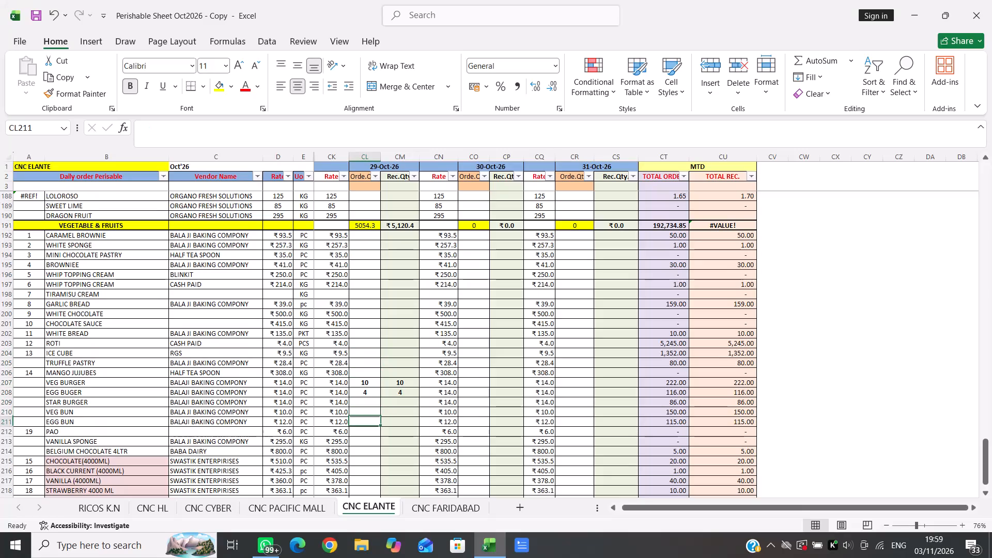
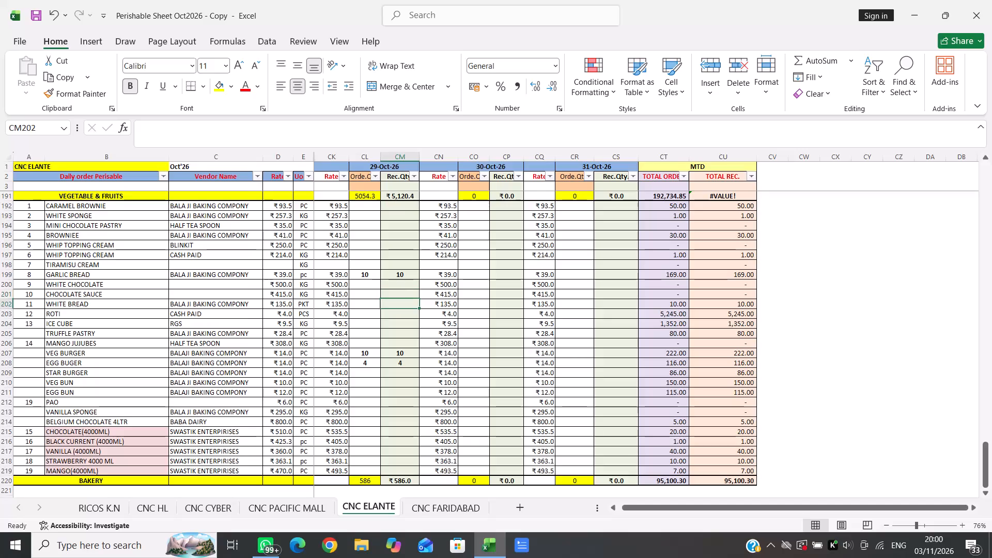
Enter 10 as the 29-Oct-26 received quantity of STAR BURGER in the bakery section.
key("Down")
key("Down")
key("Down")
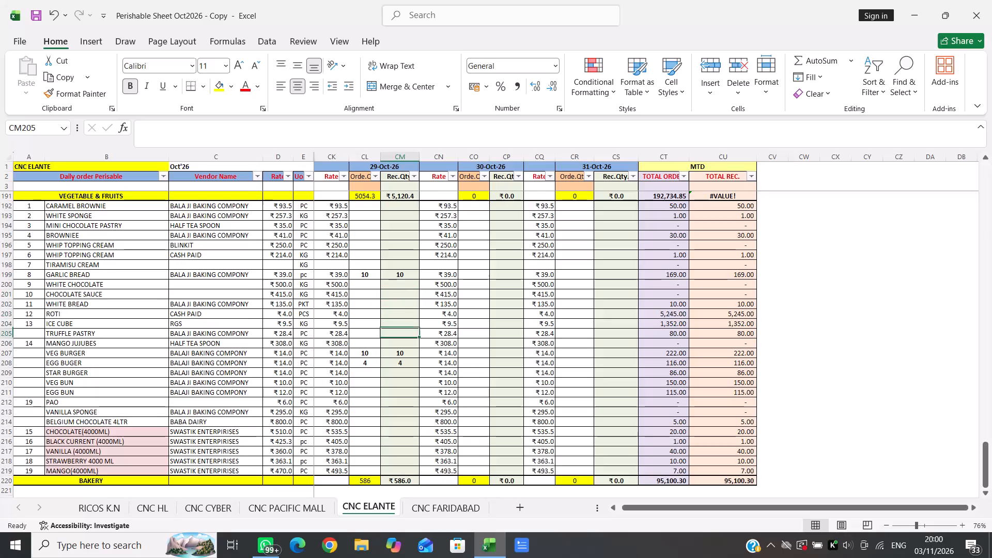
key("Down")
key("Down")
key("Down")
key("Down")
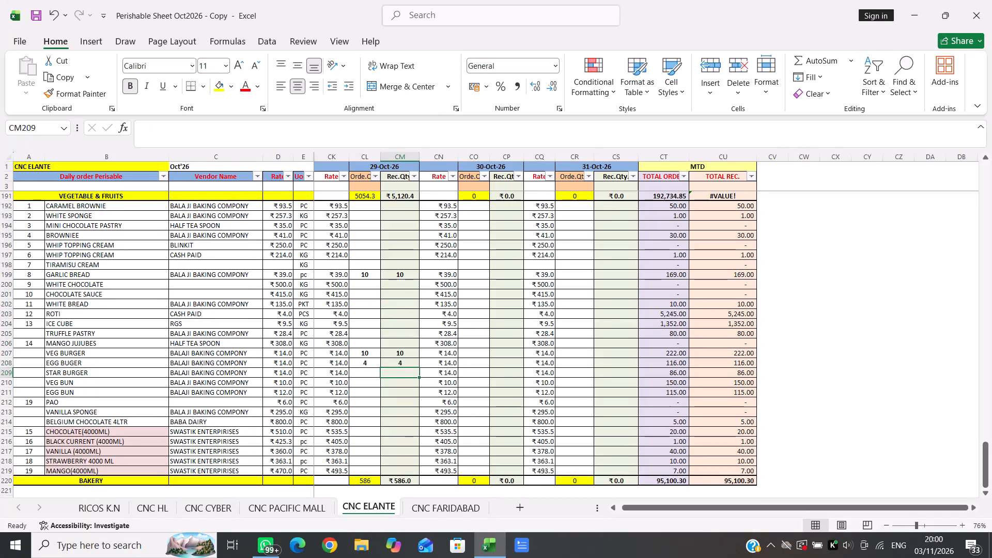
type("10")
key("Left")
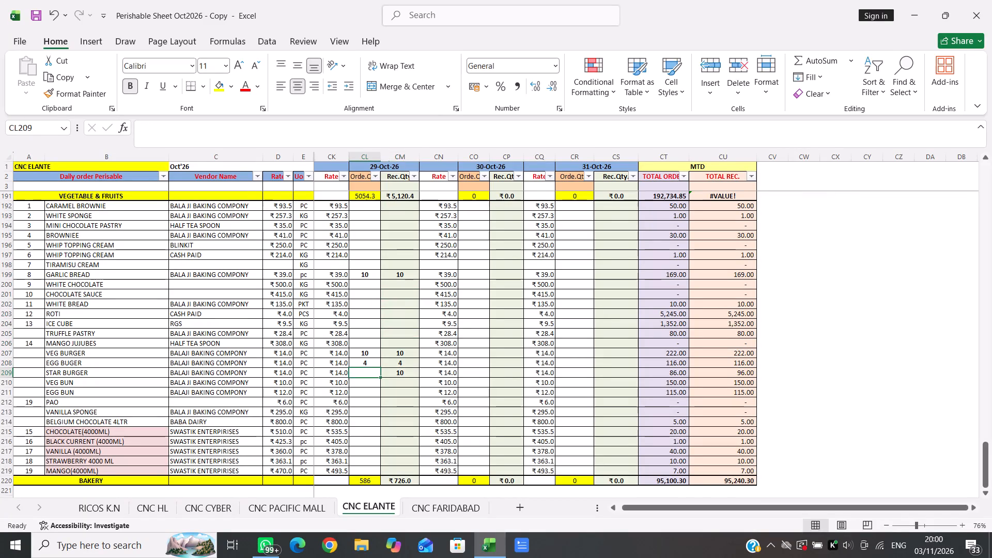
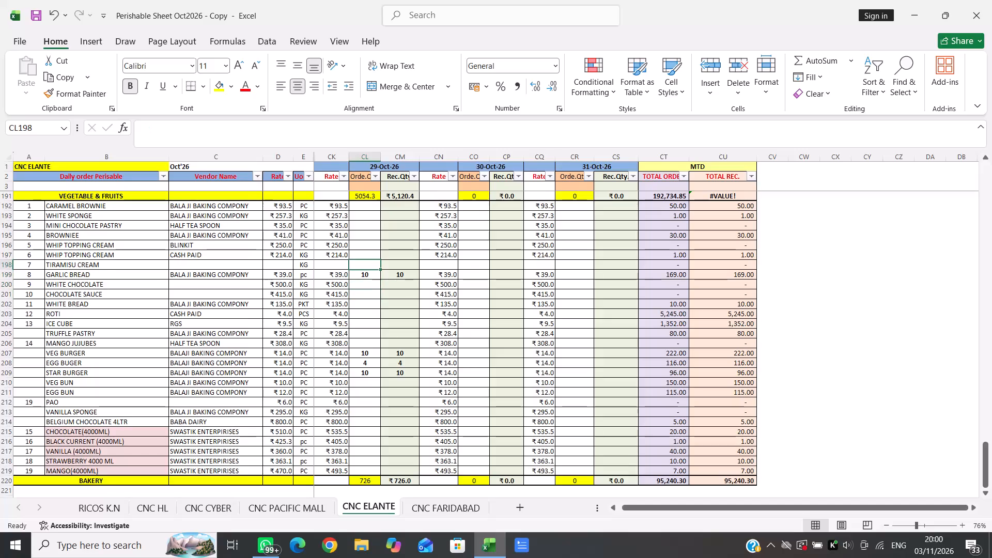
Select the 29-Oct-26 ordered quantity cell for WHITE BREAD in the bakery section.
key("Down")
key("Down")
key("Down")
key("Down")
key("Up")
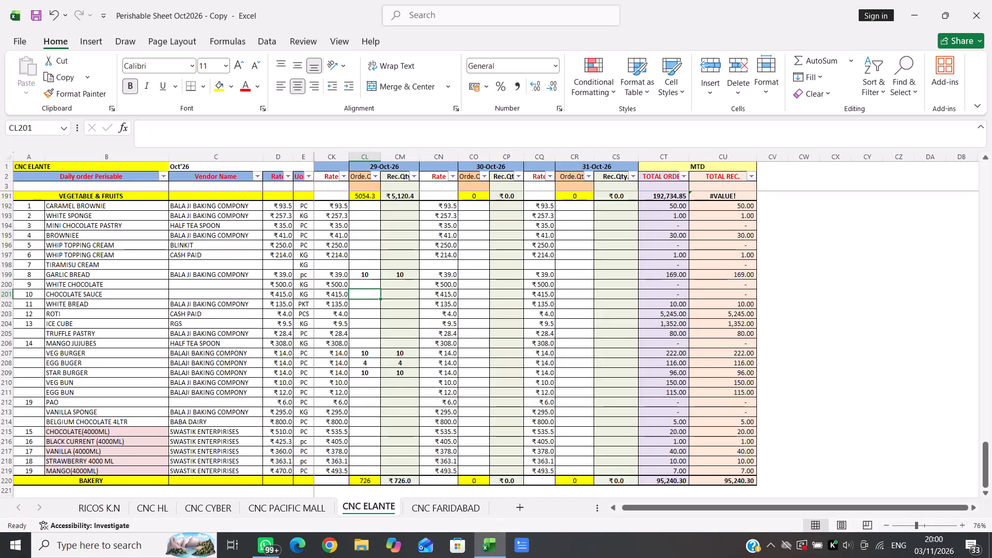
key("Down")
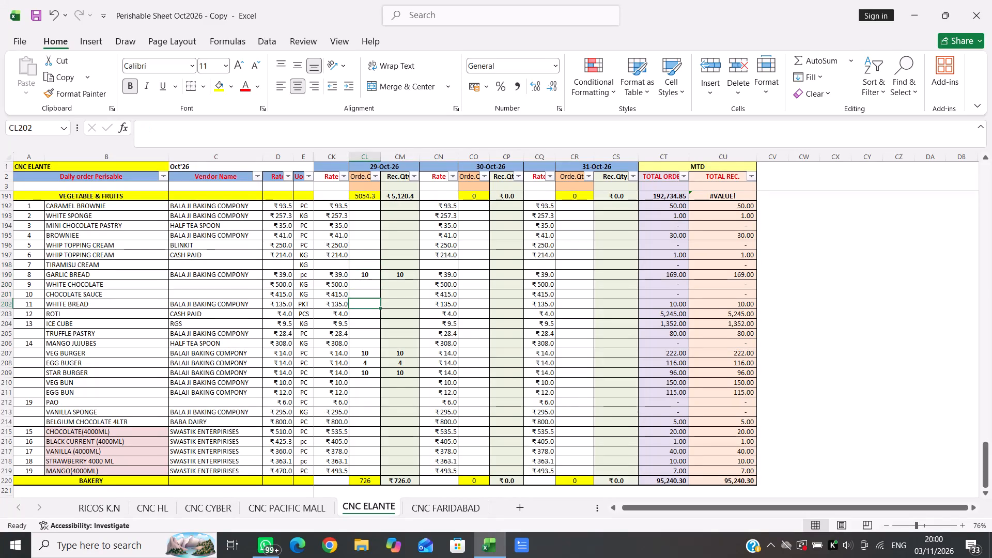
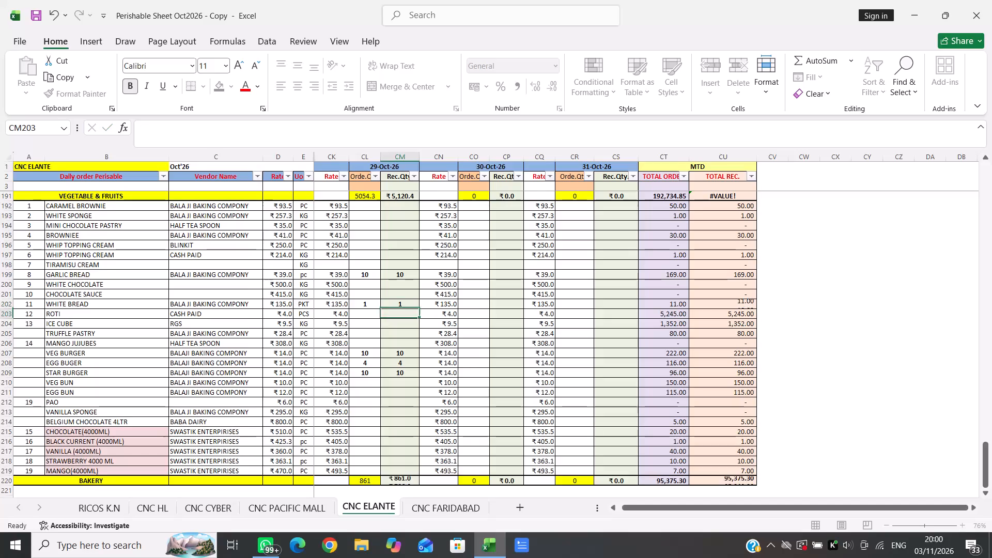
Enter 1 as the 29-Oct-26 received quantity for VEG BUN in the bakery section.
key("Down")
key("Down")
key("Down")
key("Down")
key("Down")
key("Down")
key("Down")
key("Down")
key("Down")
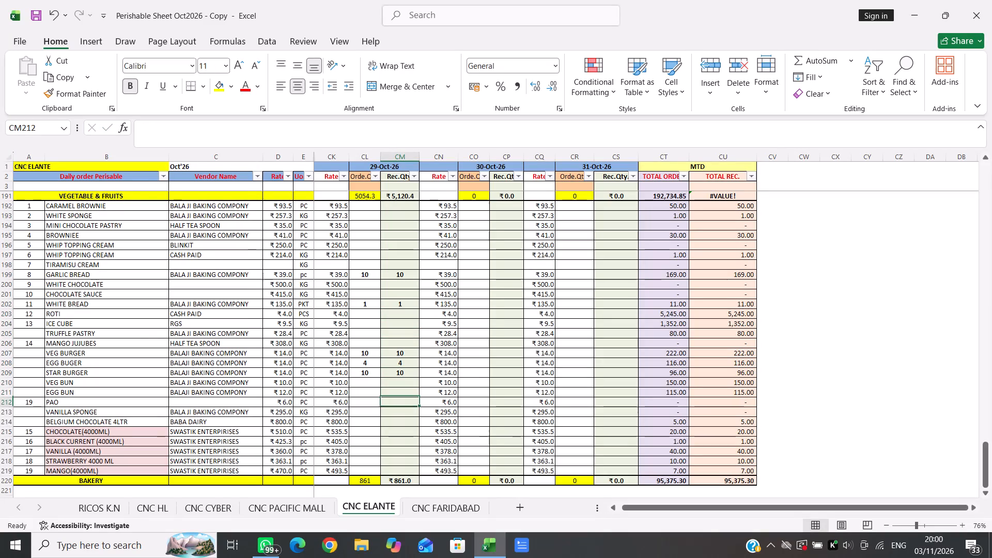
key("Down")
key("Up")
key("Up")
key("Up")
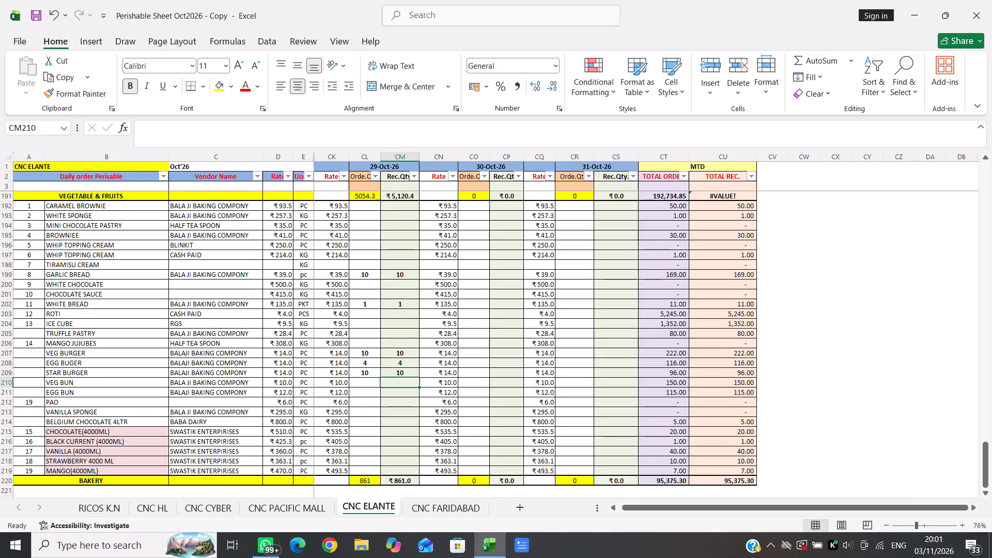
key("1")
key("Left")
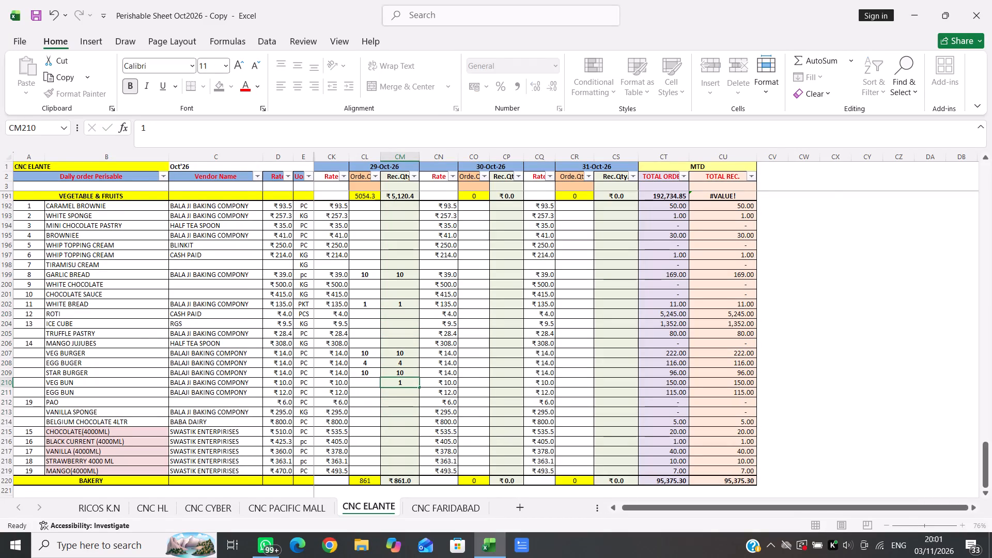
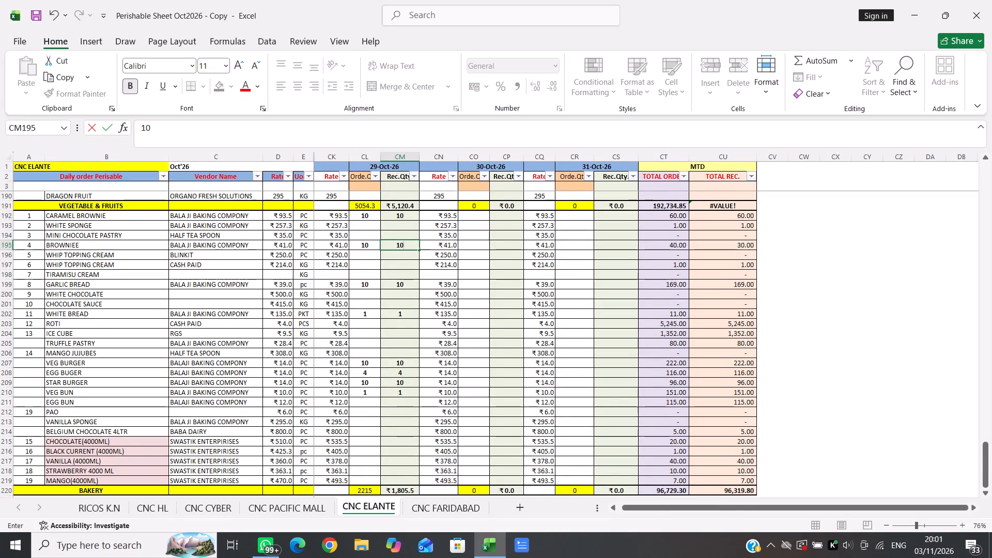
Commit the pending entry of 10 as the 29-Oct-26 received quantity for BROWNIEE in the bakery section.
scroll(108, 335, "down", 1)
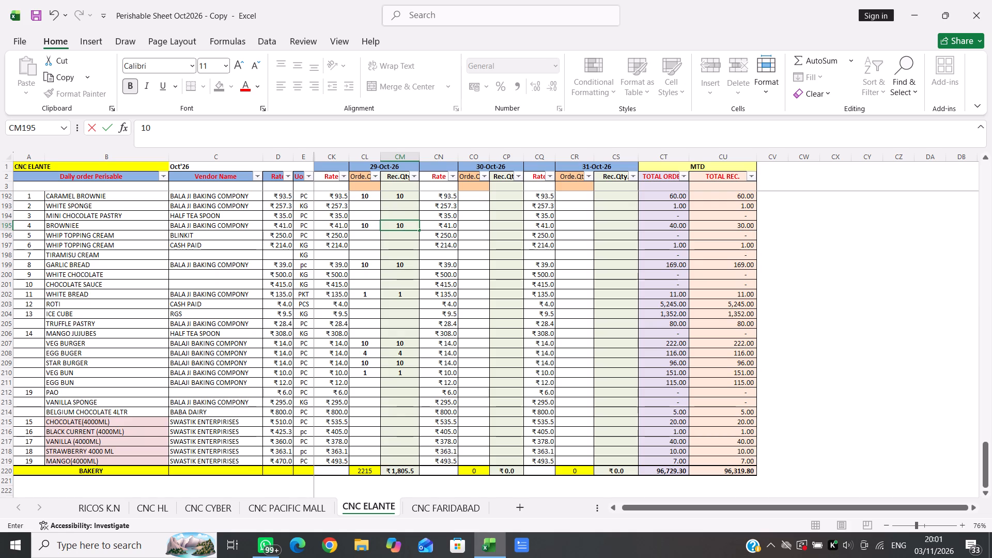
scroll(153, 314, "up", 1)
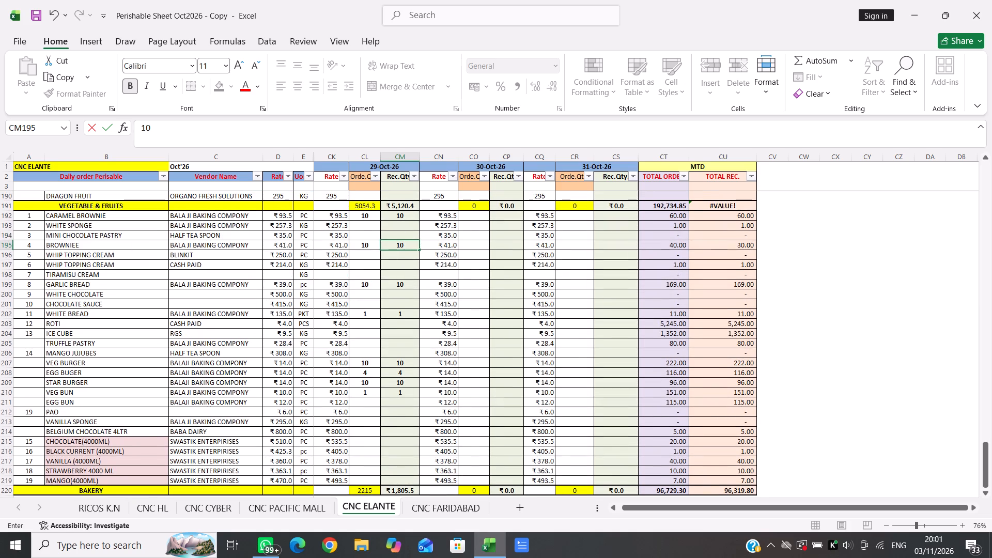
scroll(153, 314, "up", 1)
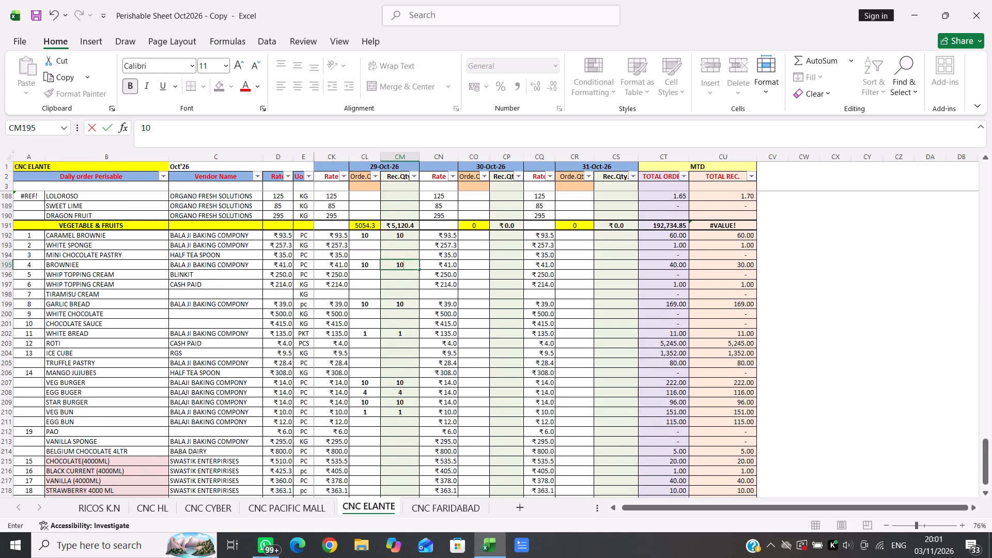
scroll(153, 314, "down", 1)
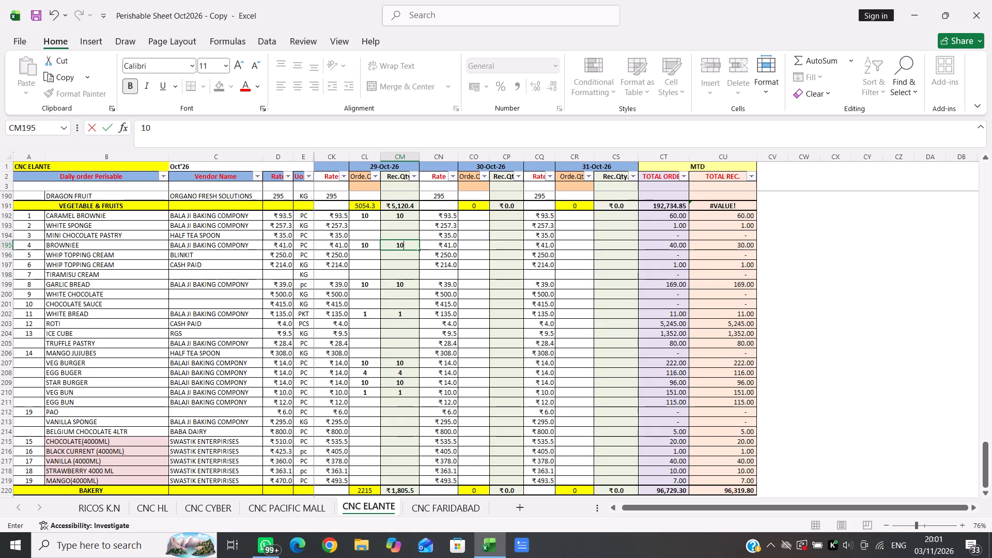
left_click(377, 231)
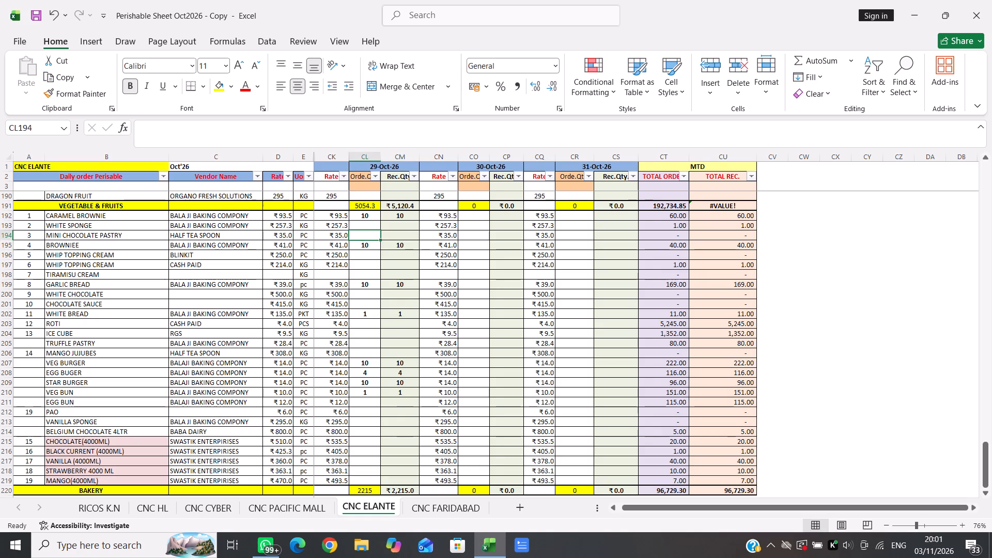
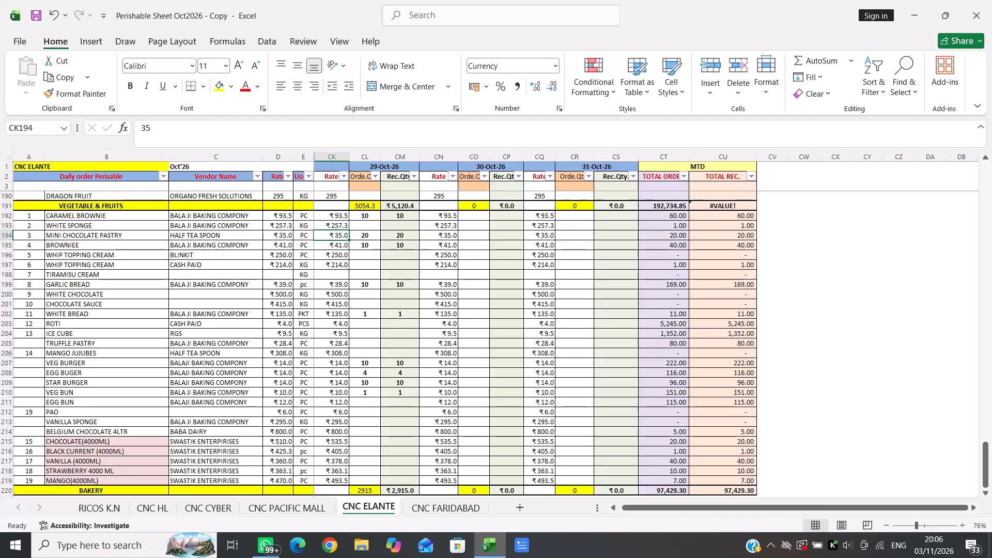
Set the 29-Oct-26 rate for MINI CHOCOLATE PASTRY in the bakery section to the formula =27*1.05.
key("2")
key("7")
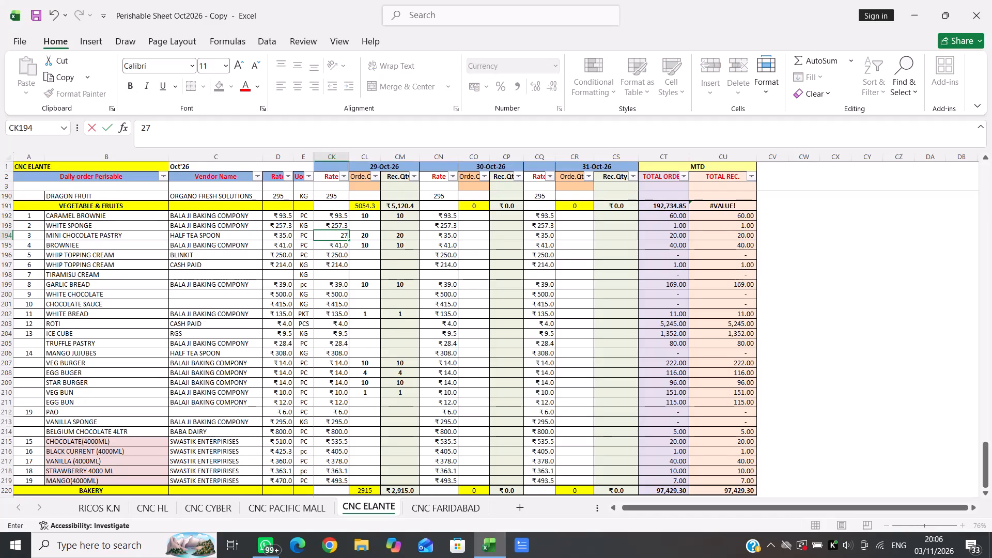
key("BackSpace")
key("BackSpace")
key("BackSpace")
key("equal")
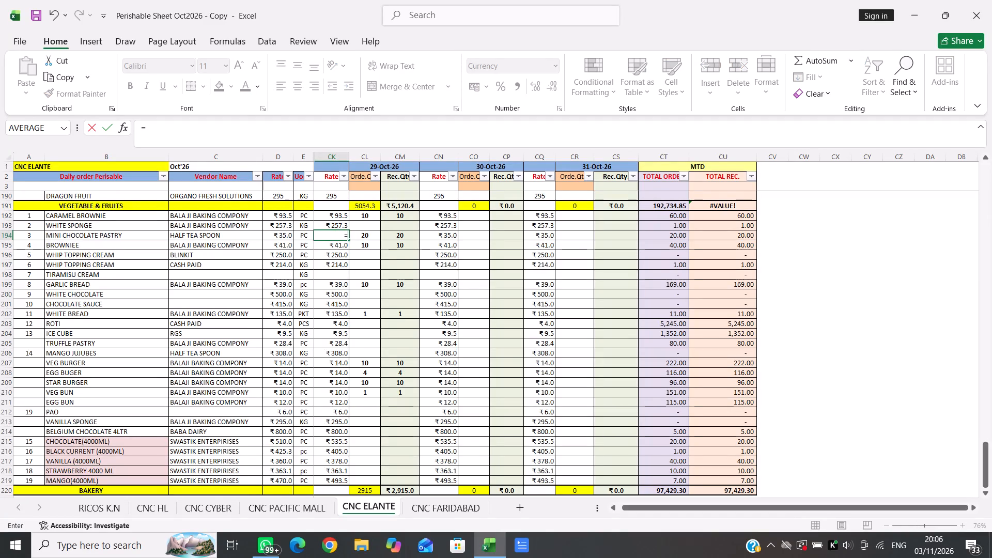
type("27")
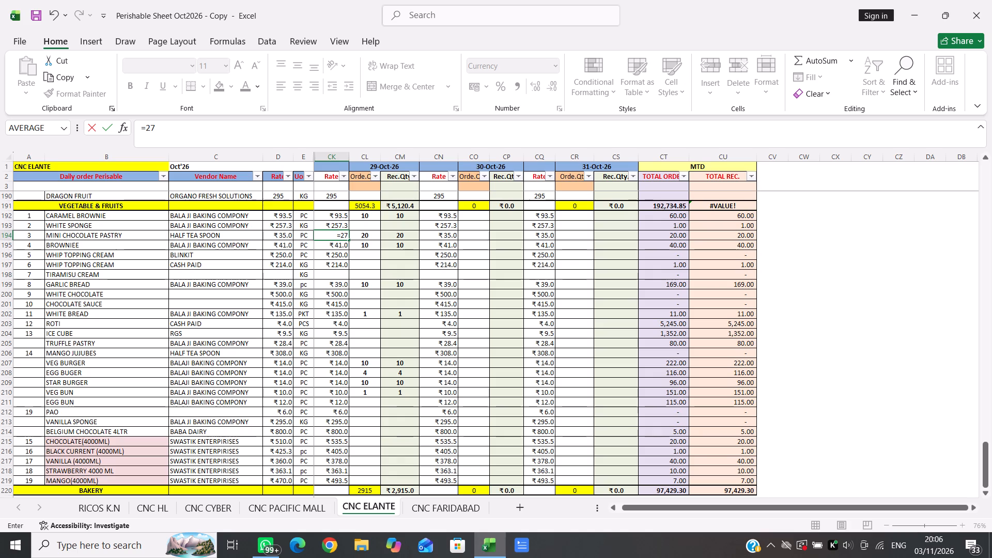
type("*1.05")
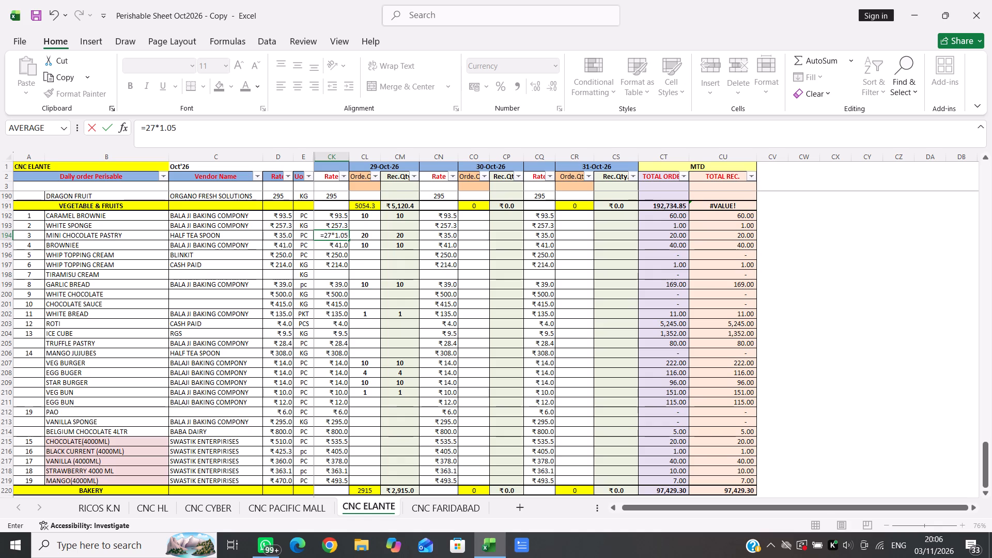
key("Return")
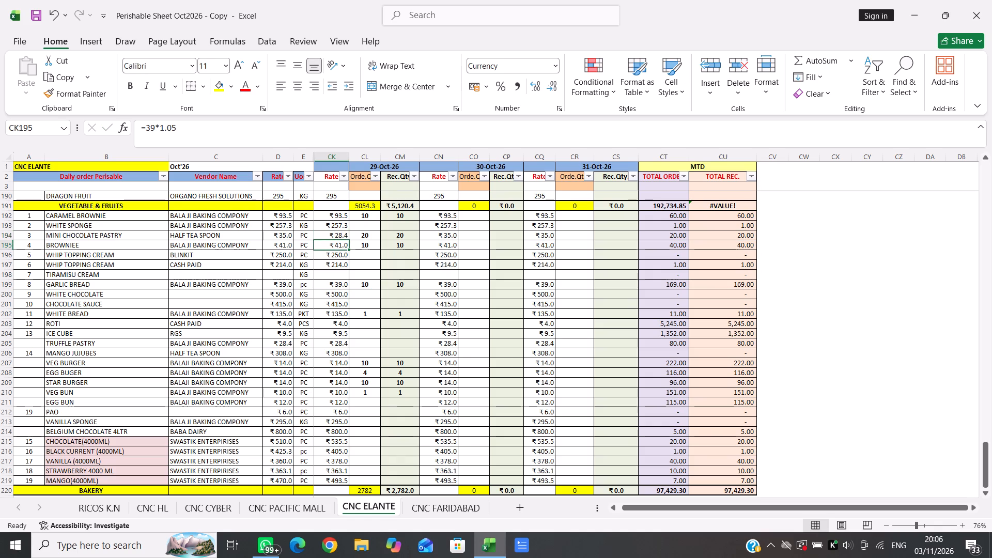
Select the 29-Oct-26 ordered quantity cell for MINI CHOCOLATE PASTRY.
left_click(368, 238)
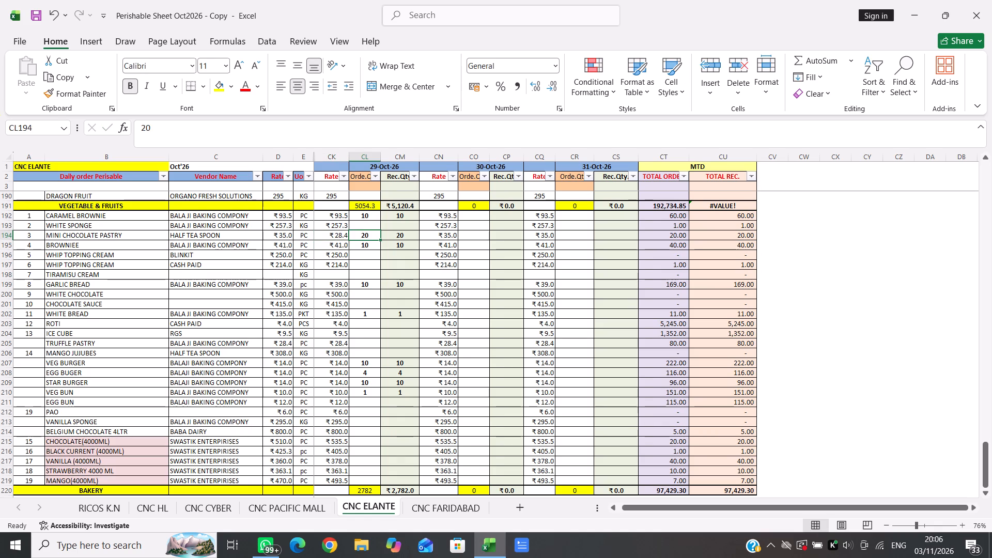
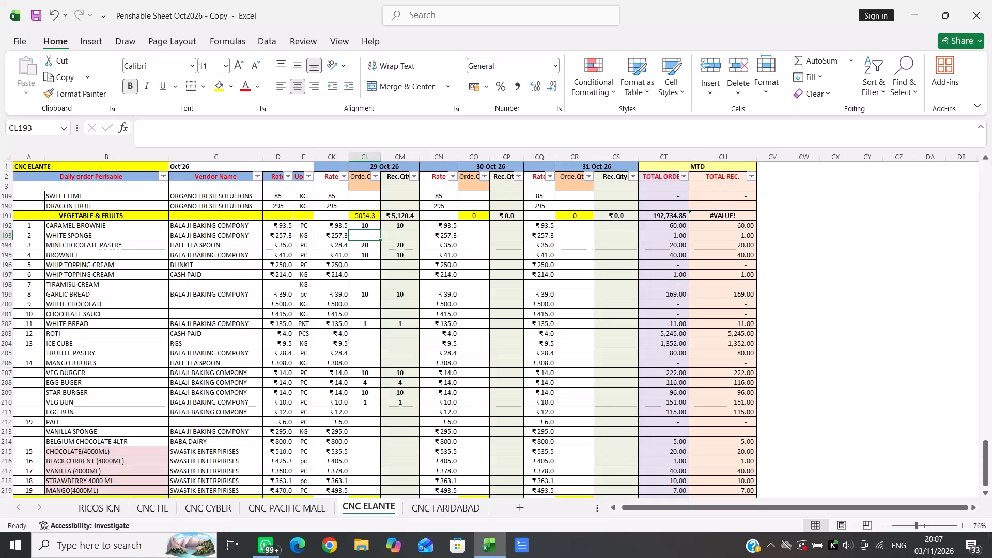
Re-enter the 29-Oct-26 rate for WHITE SPONGE in the bakery section as a formula beginning with =245*.
left_click(342, 235)
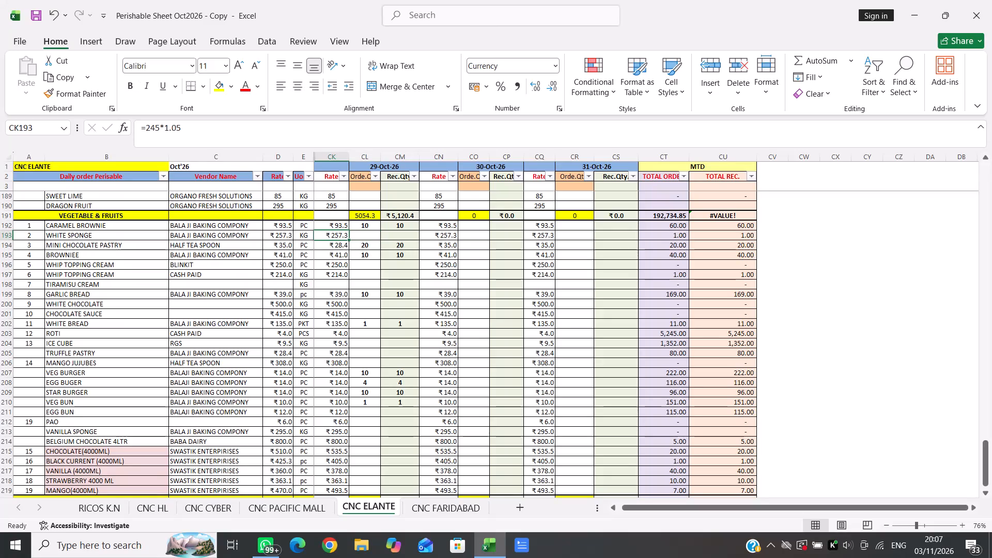
type("=245")
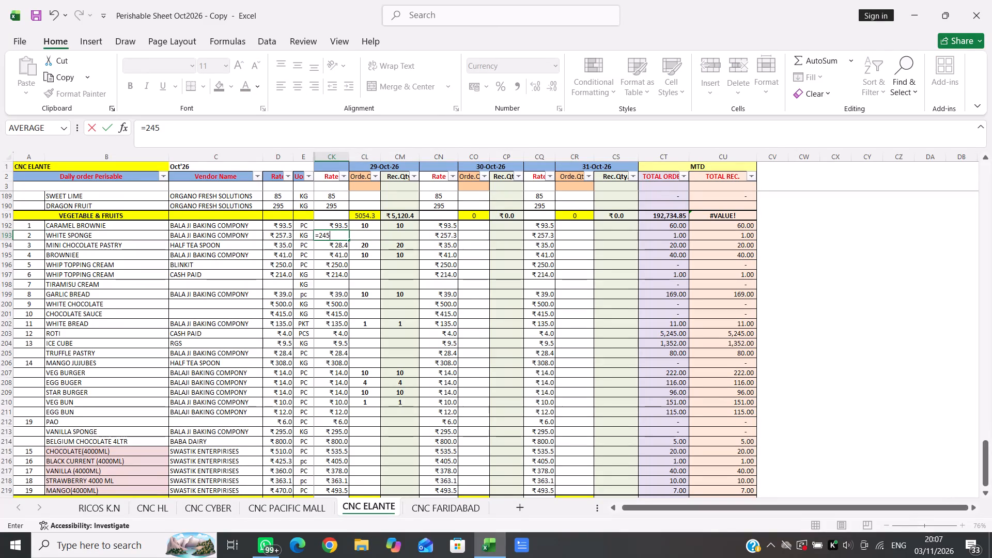
key("asterisk")
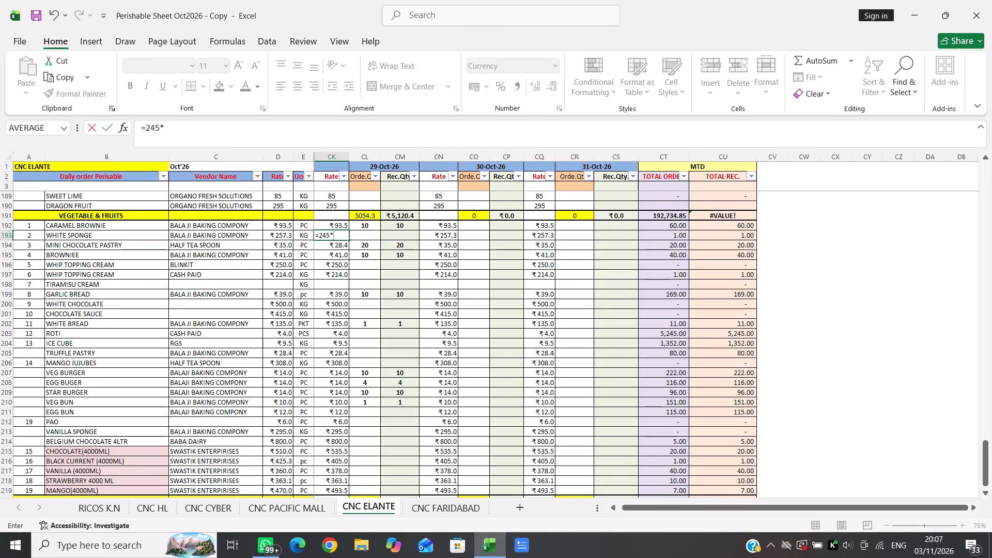
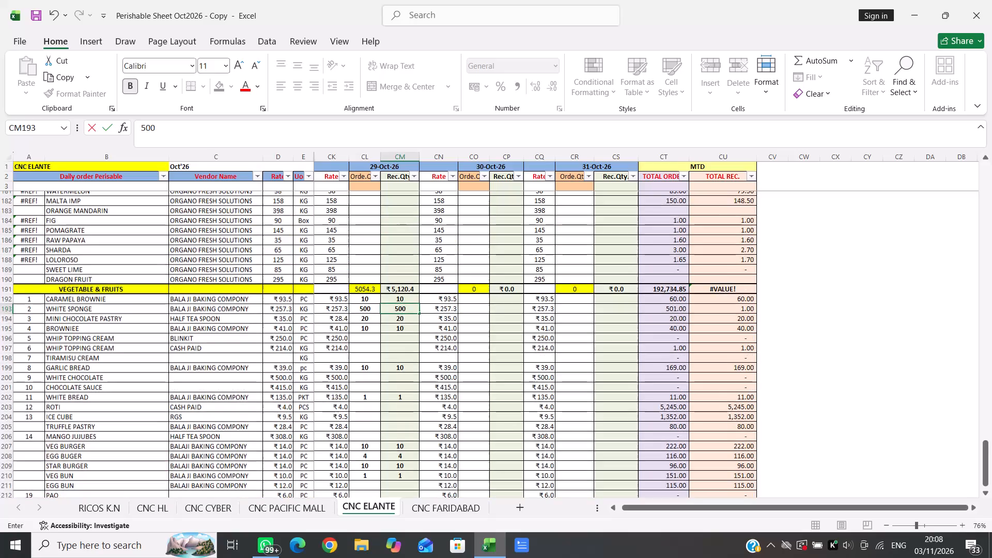
Compare the VEGETABLE & FRUITS total formulas in the MTD TOTAL REC. column and the 31-Oct-26 received quantity column.
scroll(369, 234, "up", 1)
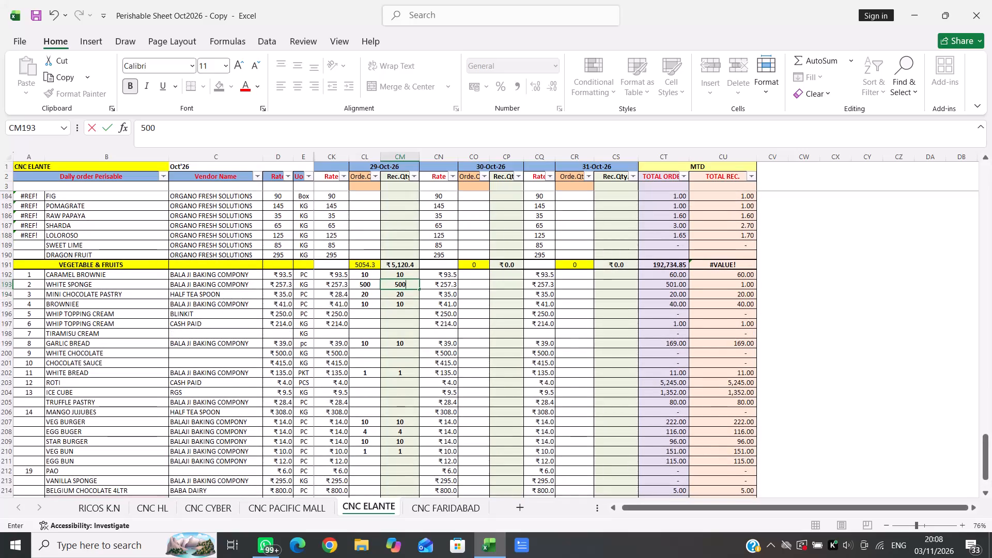
left_click(716, 264)
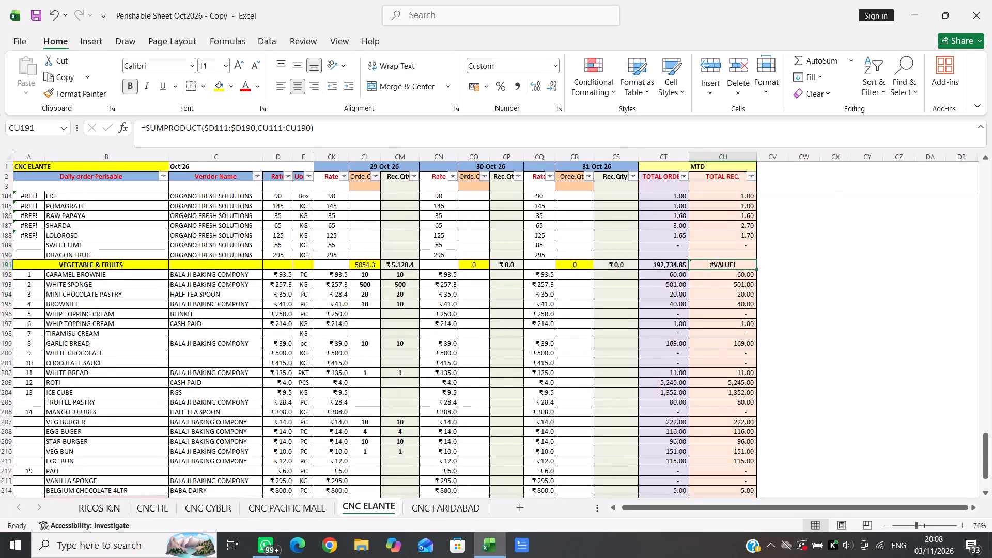
left_click(625, 265)
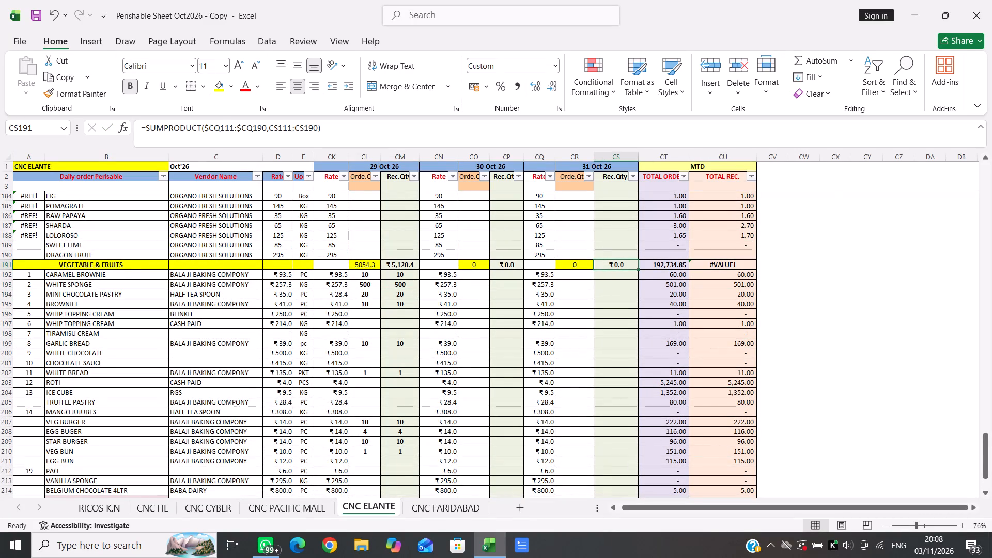
left_click(732, 261)
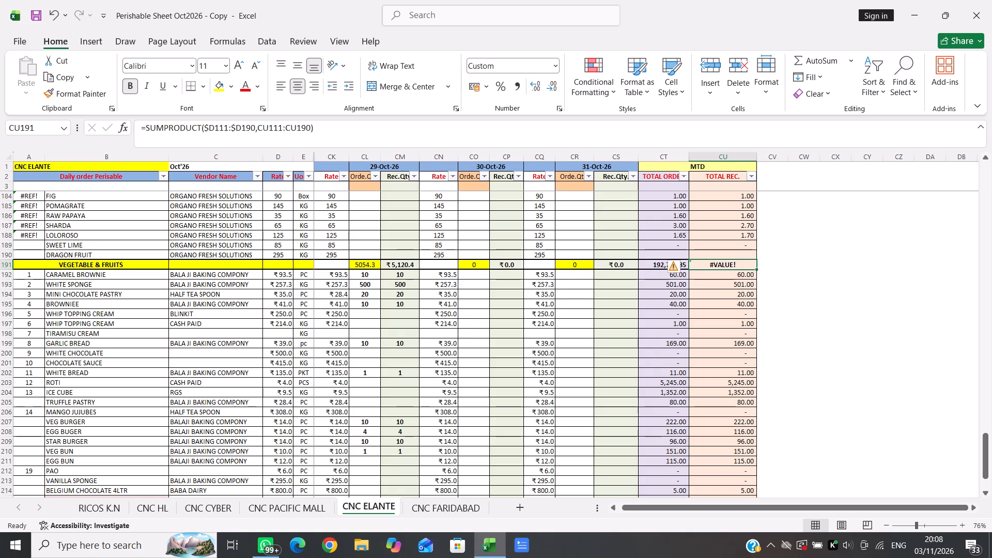
left_click(621, 266)
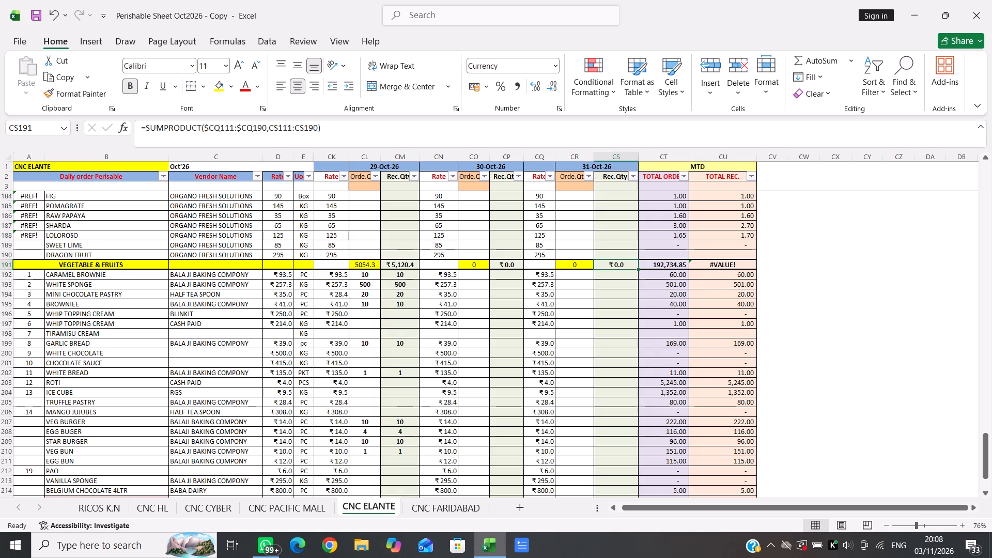
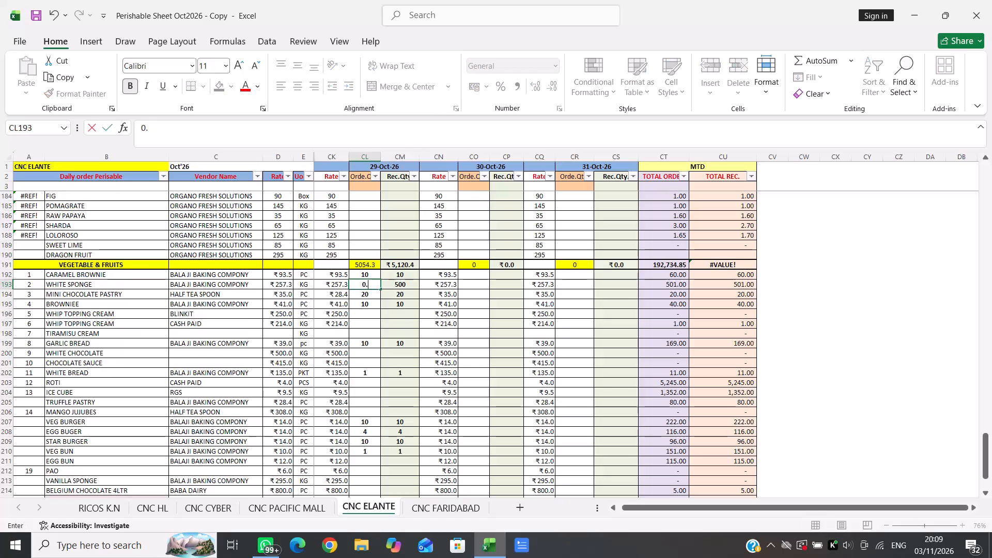
Set both the ordered and received quantities of WHITE SPONGE for 29-Oct-26 to 0.5.
key("Right")
type("0.5")
key("Down")
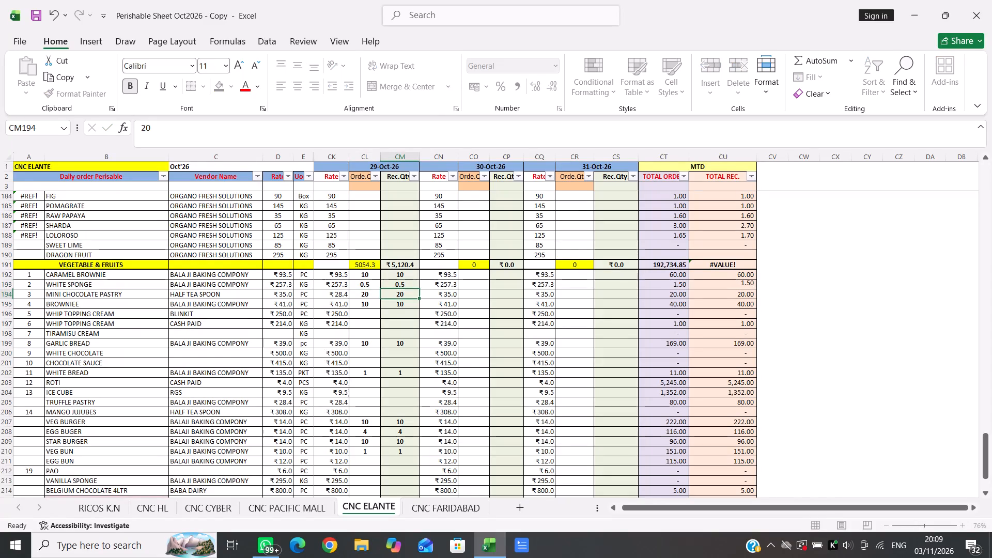
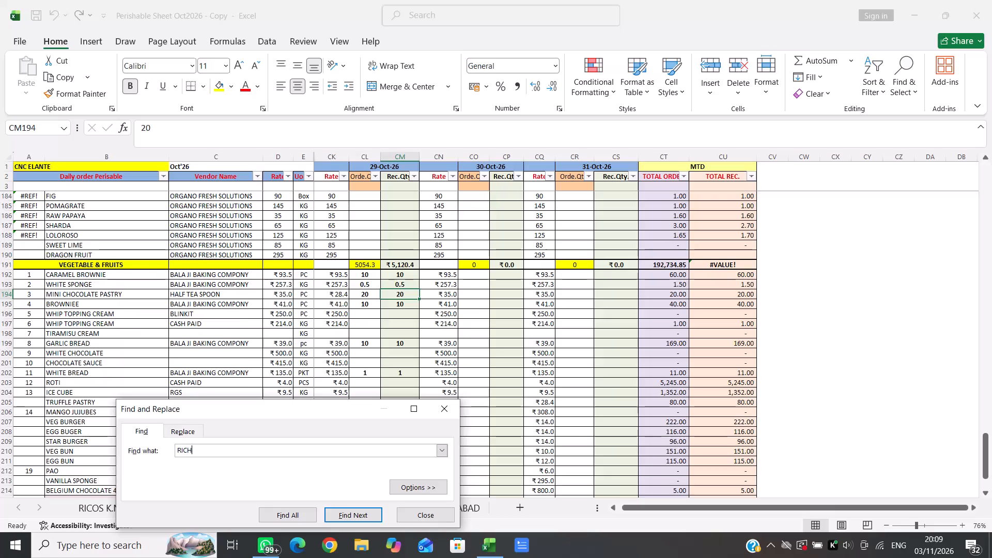
Search the CNC ELANTE sheet for RICH to locate the RICH COOKIN CREAM item rows.
key("Return")
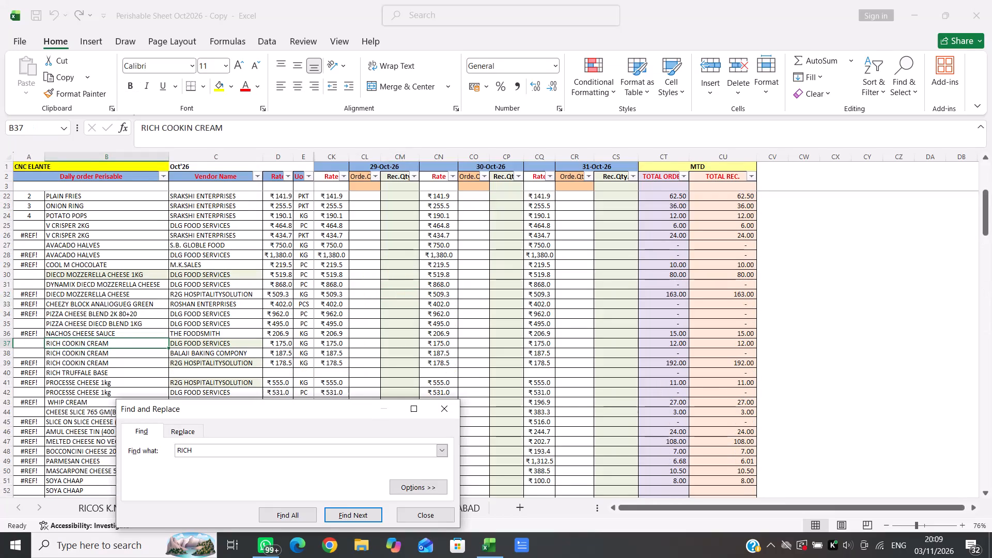
left_click(443, 410)
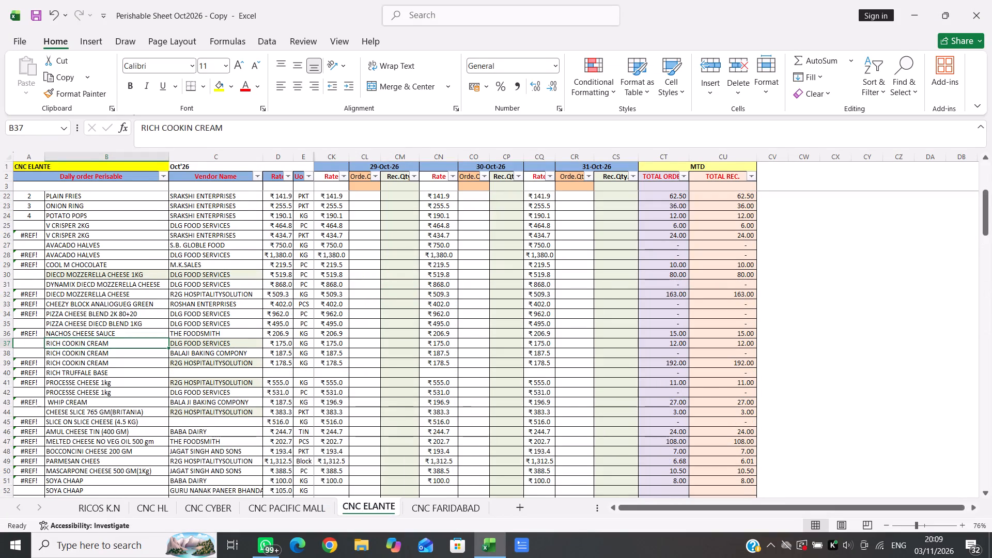
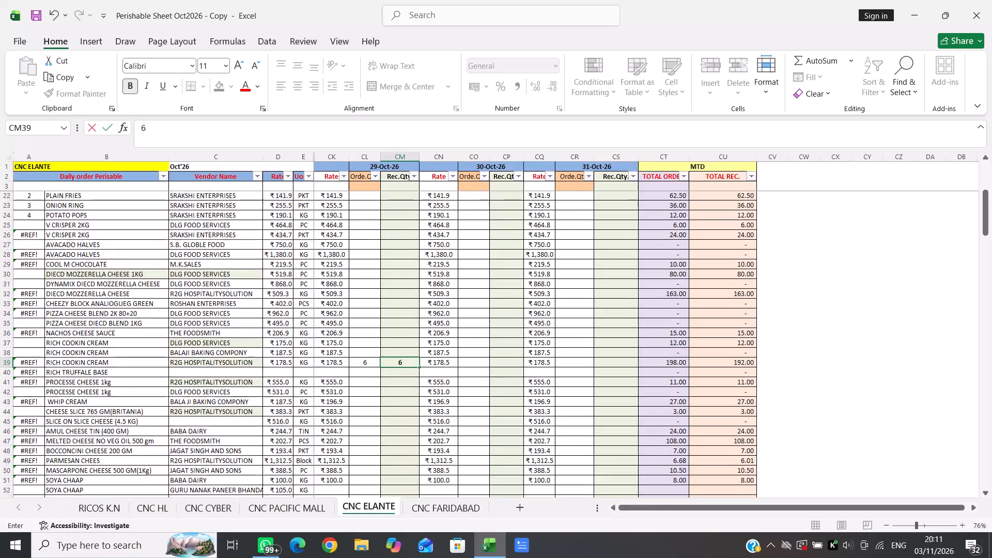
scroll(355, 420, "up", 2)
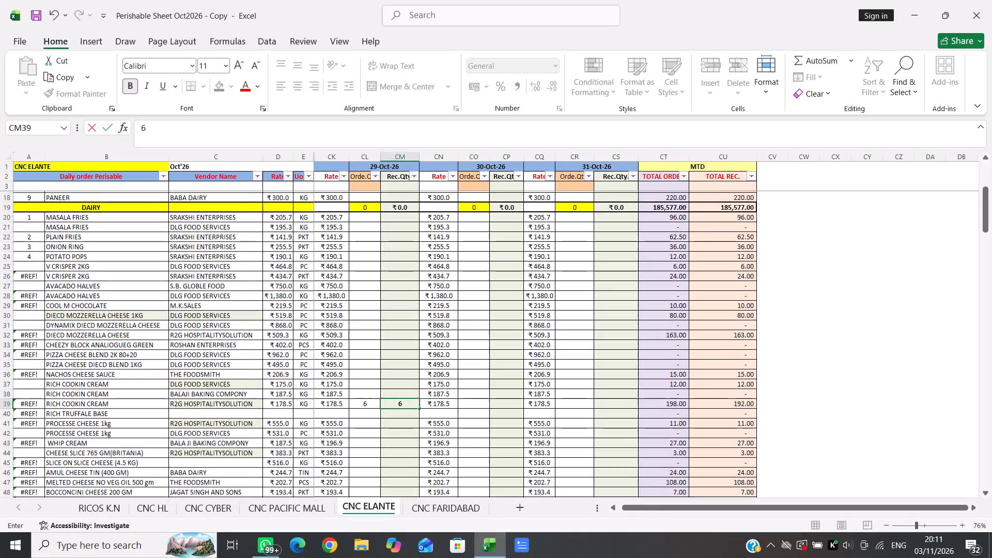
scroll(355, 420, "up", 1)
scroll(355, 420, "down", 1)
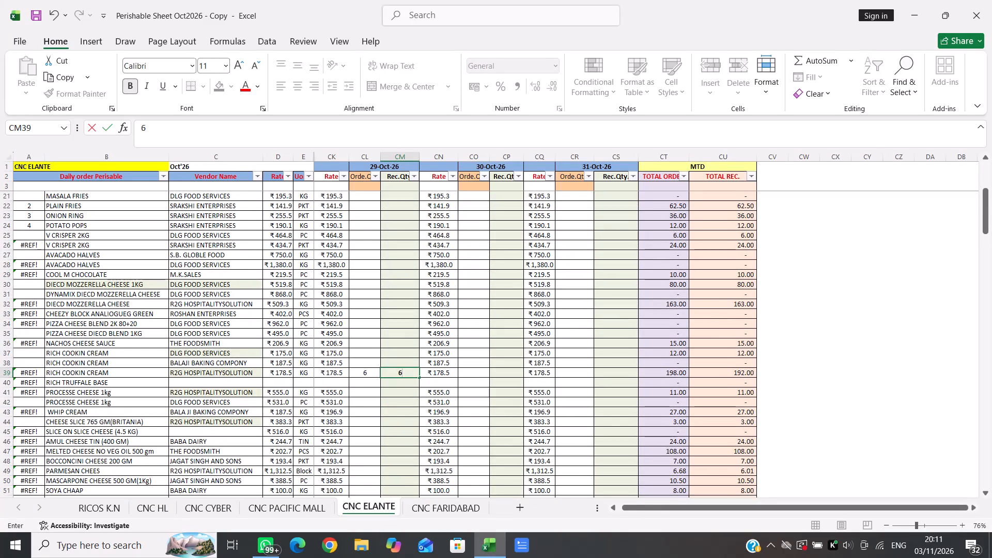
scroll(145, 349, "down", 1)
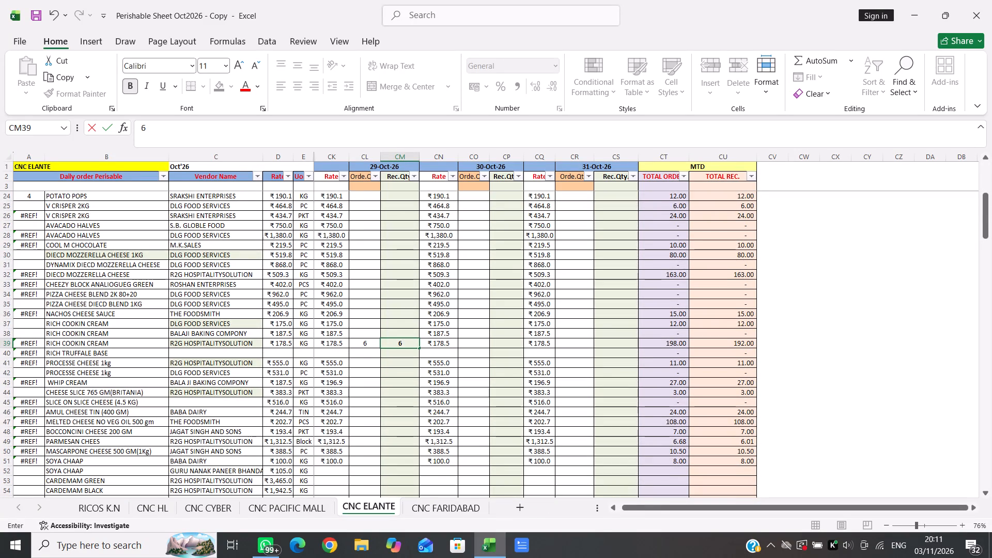
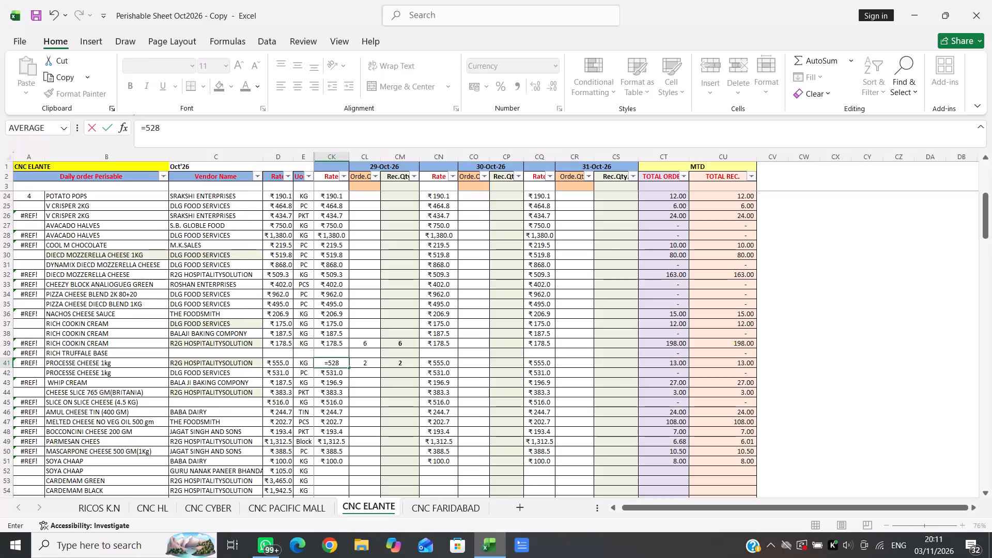
Enter the 29-Oct-26 rate of the R2G HOSPITALITYSOLUTION PROCESSE CHEESE 1kg row as the formula =528.57*1.05.
type(".57")
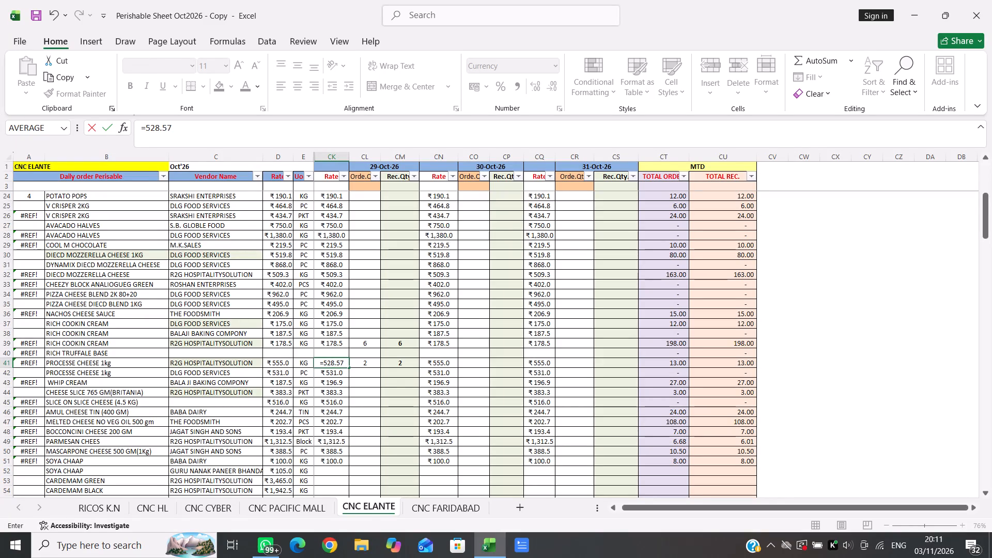
type("*1.05")
key("Return")
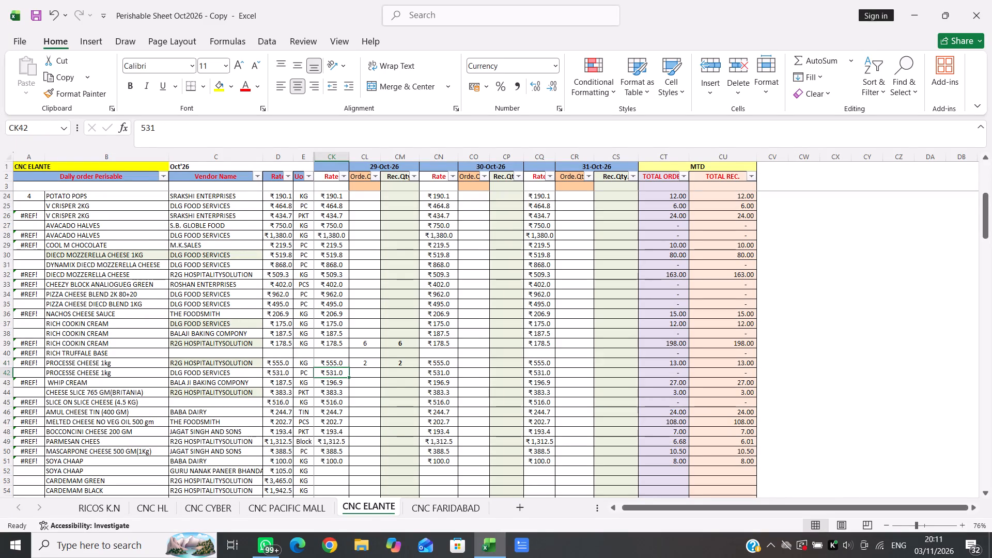
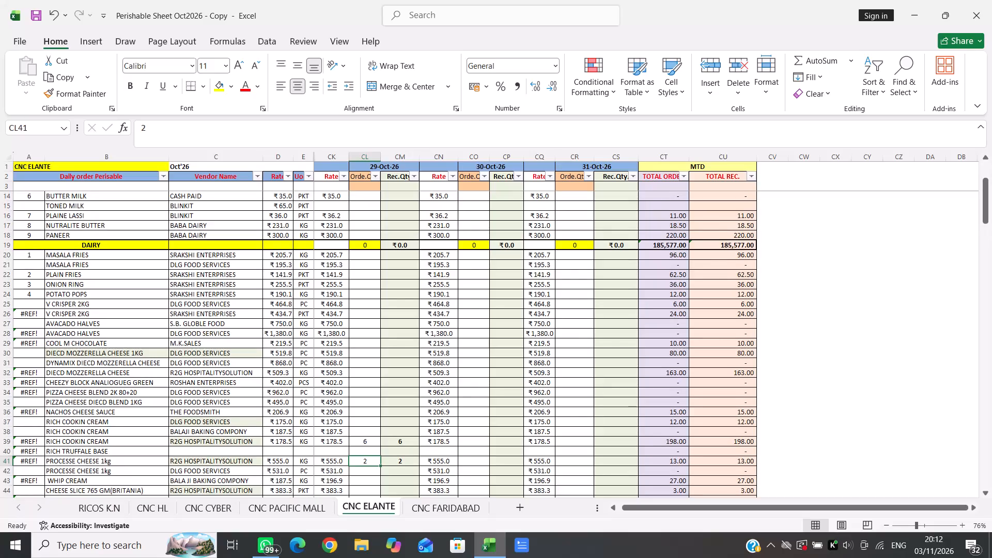
Select the 29-Oct-26 order quantity cell of the R2G HOSPITALITYSOLUTION DIECD MOZZERELLA CHEESE row.
left_click(359, 354)
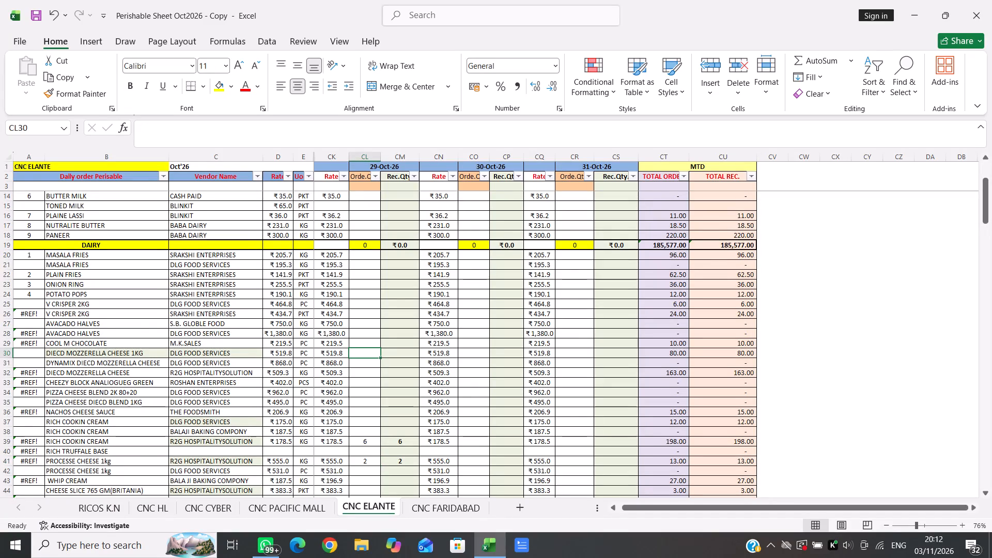
scroll(359, 354, "down", 1)
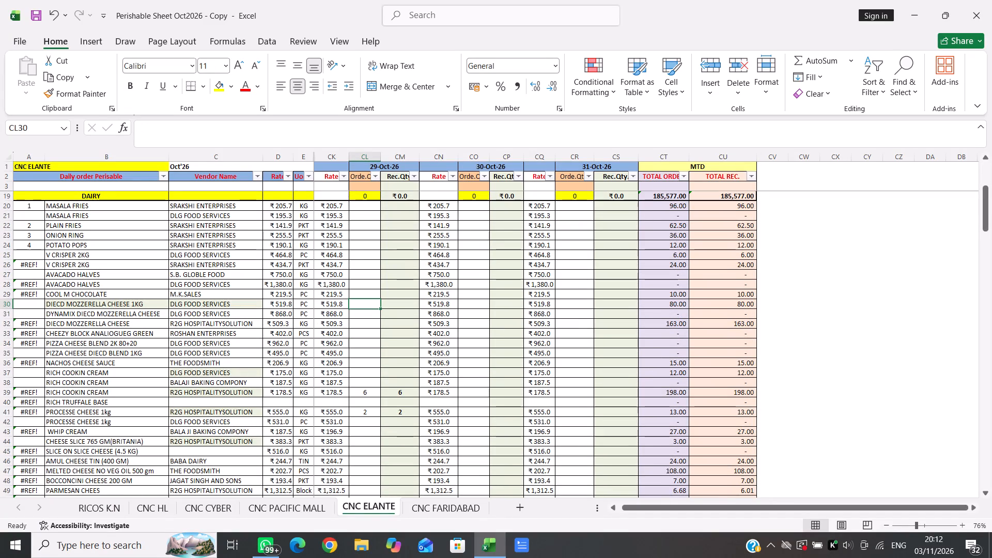
left_click(353, 324)
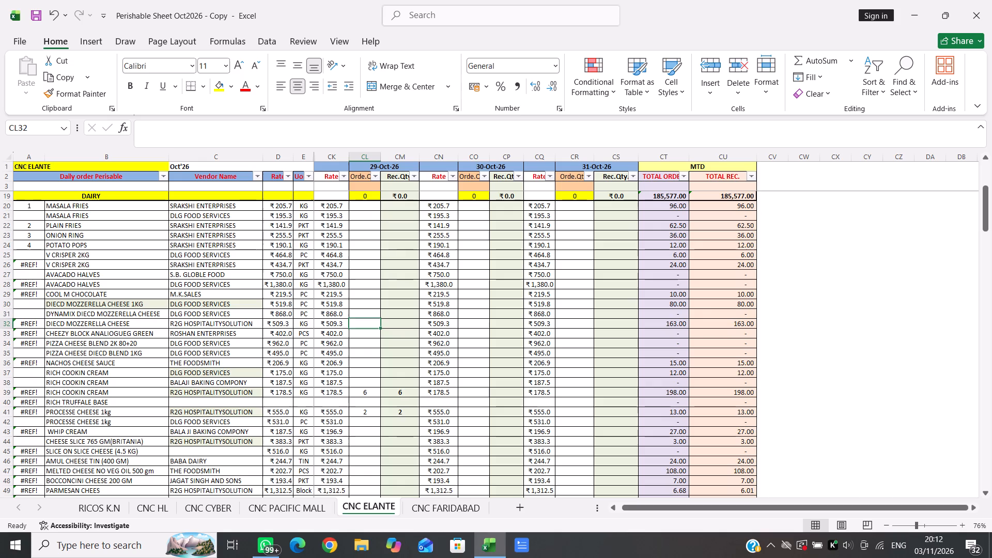
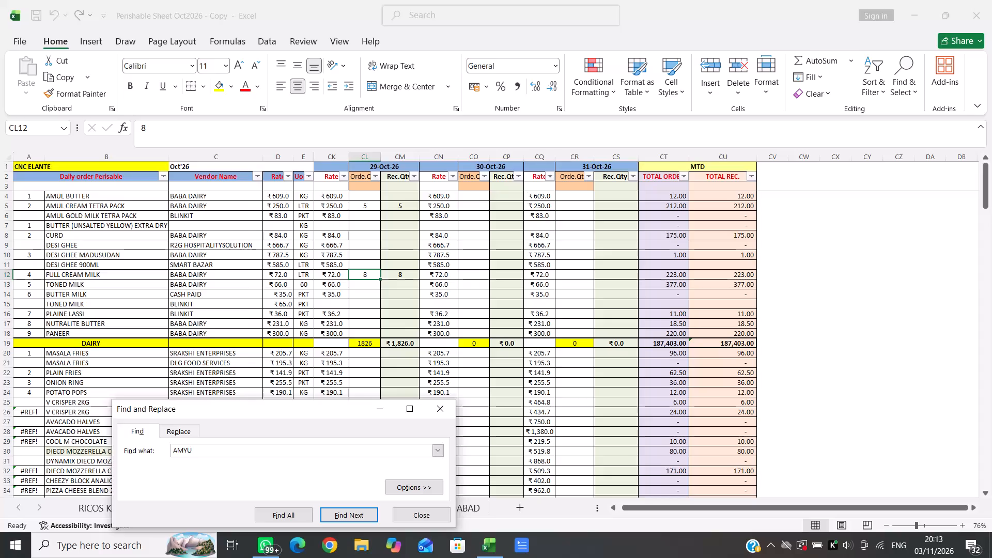
Search the sheet for AMUL C and select the 29-Oct-26 order quantity cell of the AMUL CHEESE TIN (400 GM) row.
key("BackSpace")
key("BackSpace")
type("UL C")
key("Return")
left_click(434, 408)
key("Right")
key("Right")
key("Right")
key("Right")
key("Right")
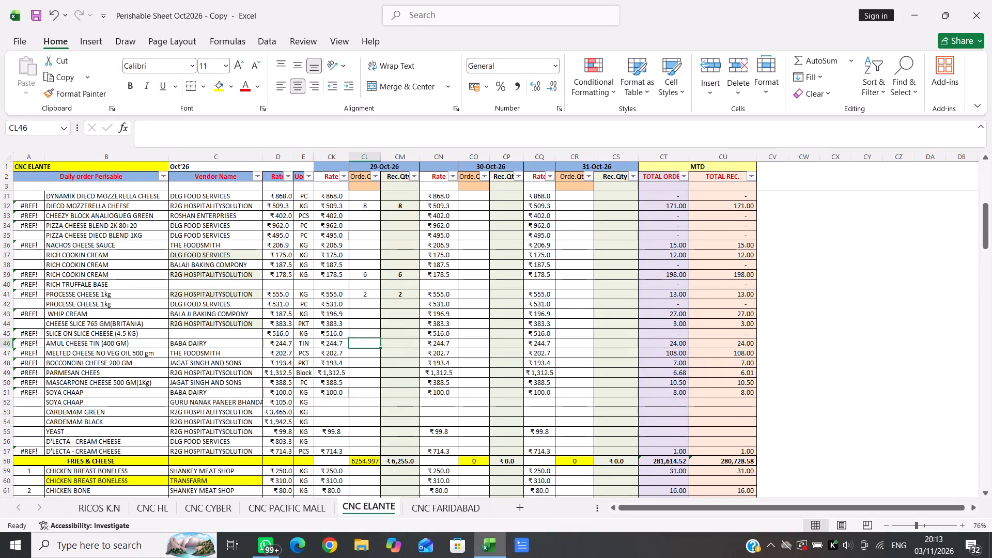
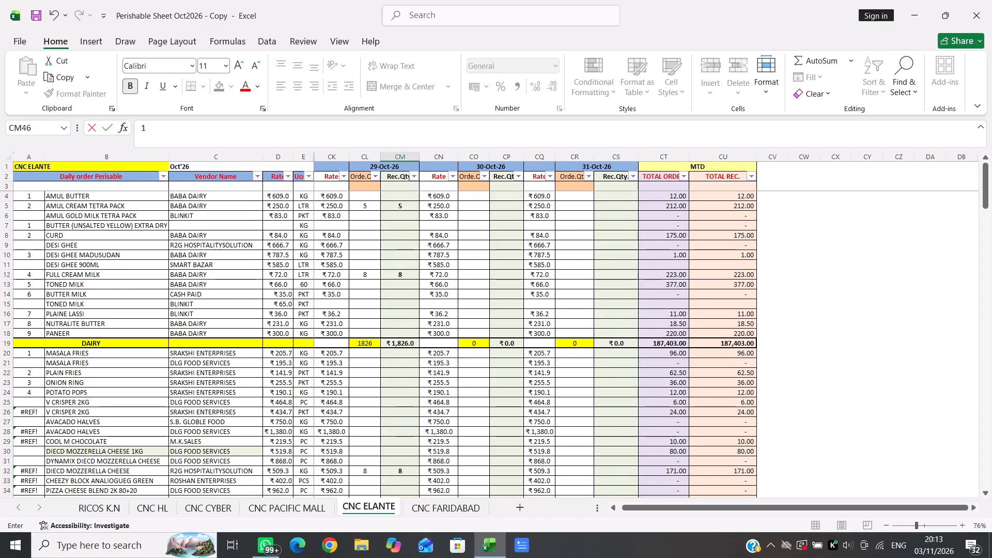
Enter 0.5 as the 29-Oct-26 order quantity in the NUTRALITE BUTTER row.
left_click(362, 322)
type("0.5")
key("Right")
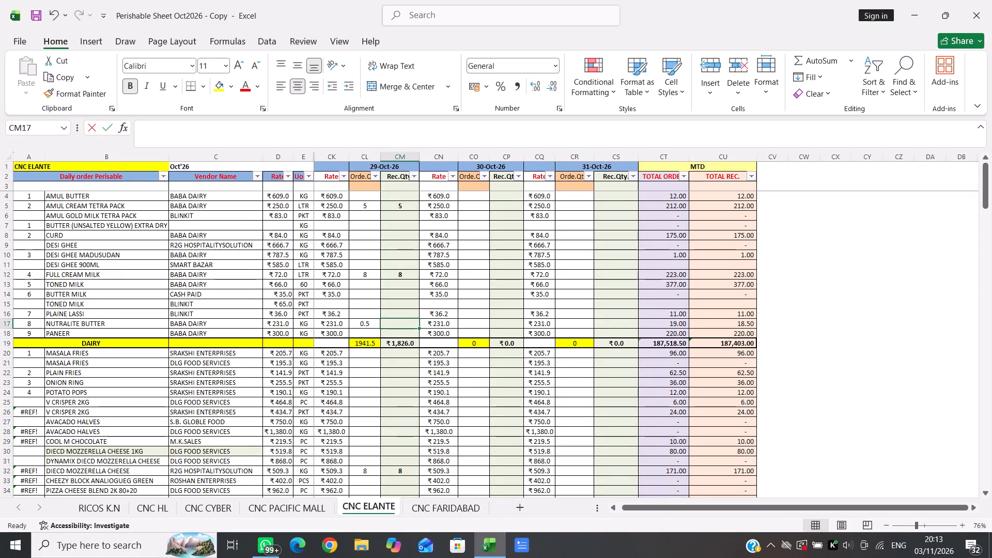
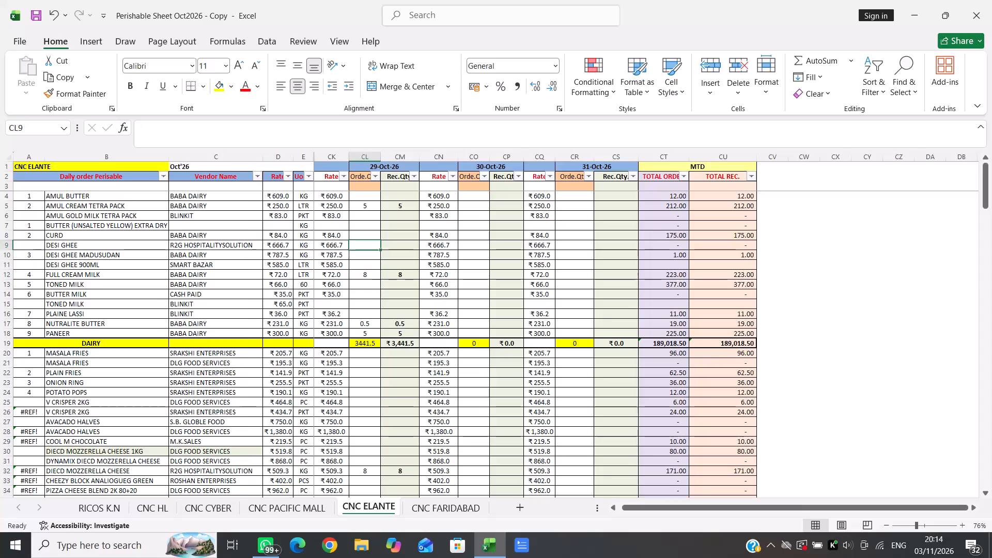
Enter 5 as the 29-Oct-26 order quantity in the CURD row.
key("Up")
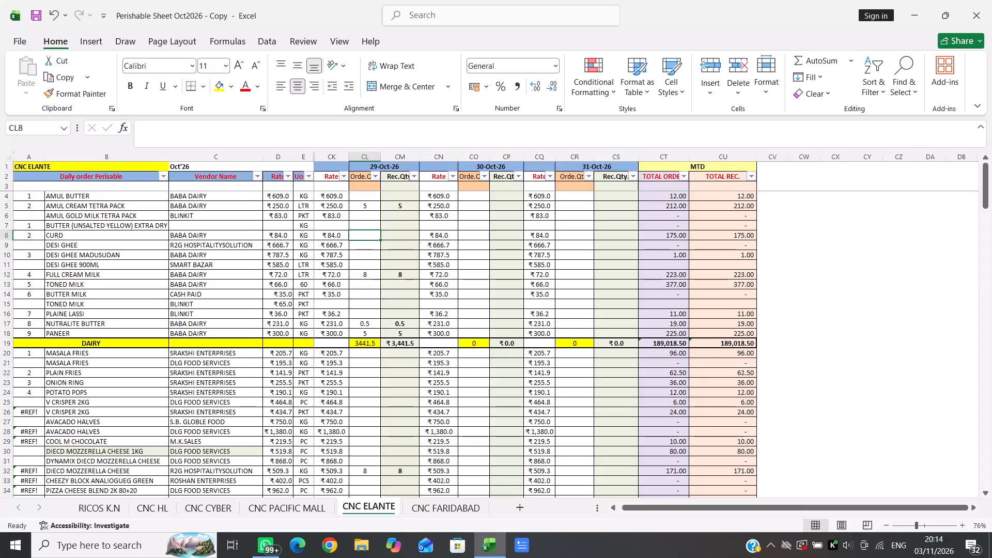
key("5")
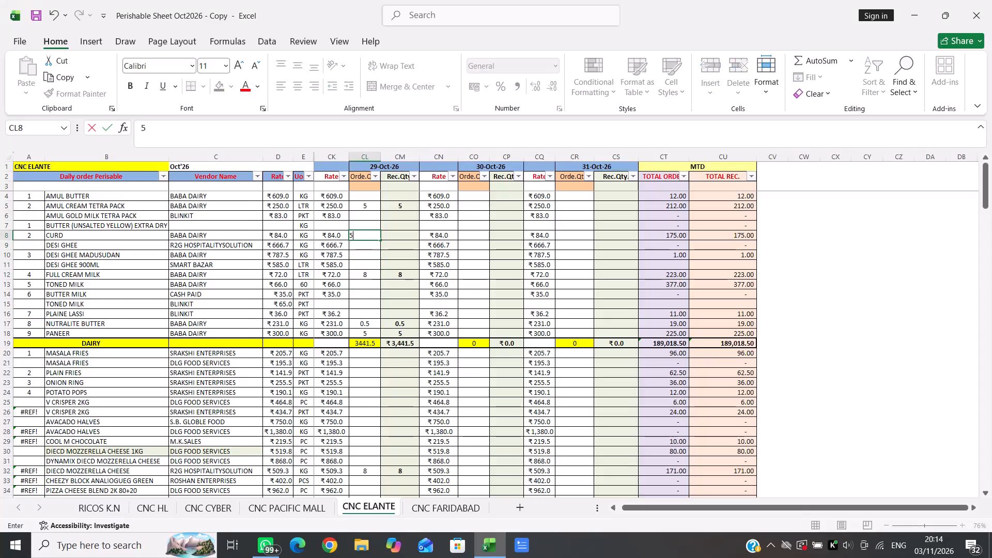
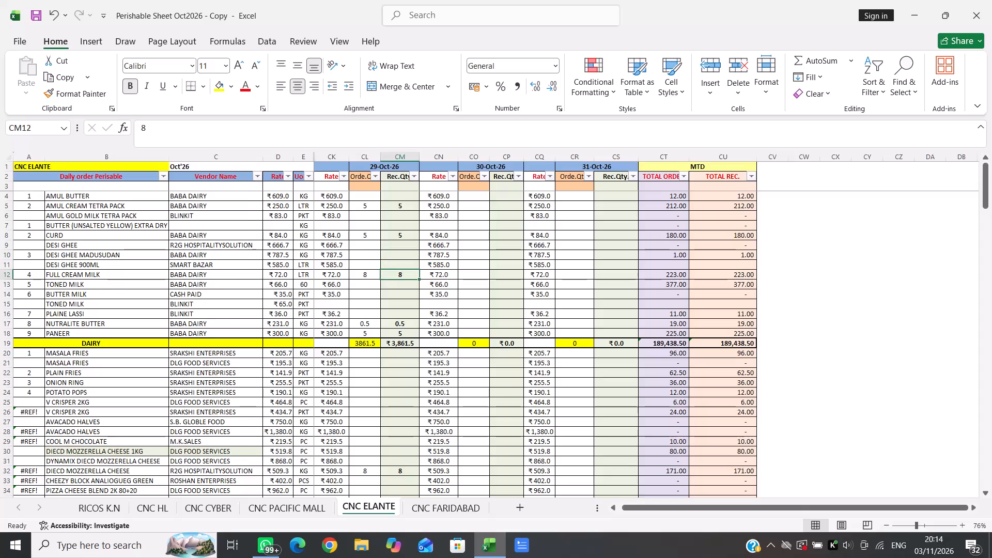
Enter 15 as the 29-Oct-26 received quantity in the TONED MILK row supplied by BABA DAIRY.
key("Down")
type("15")
key("Left")
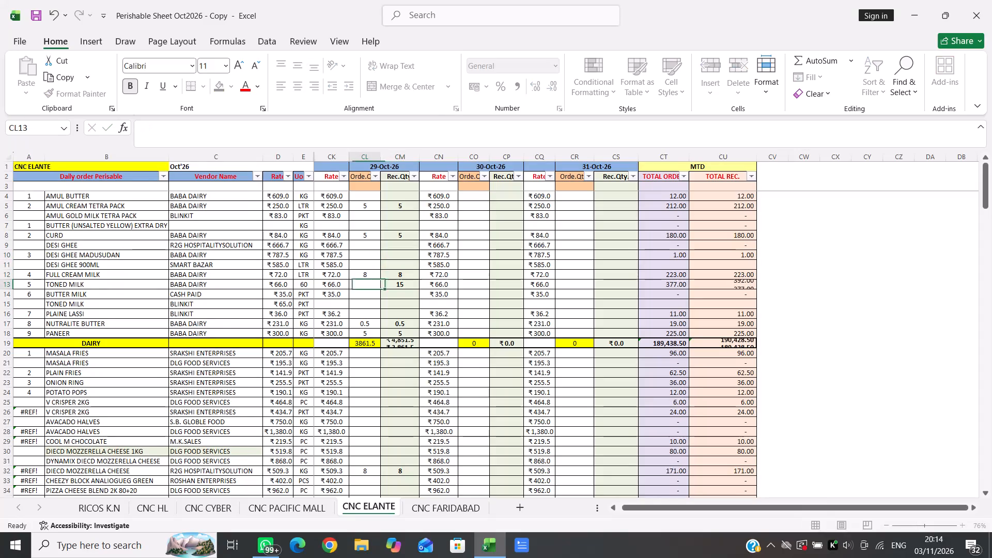
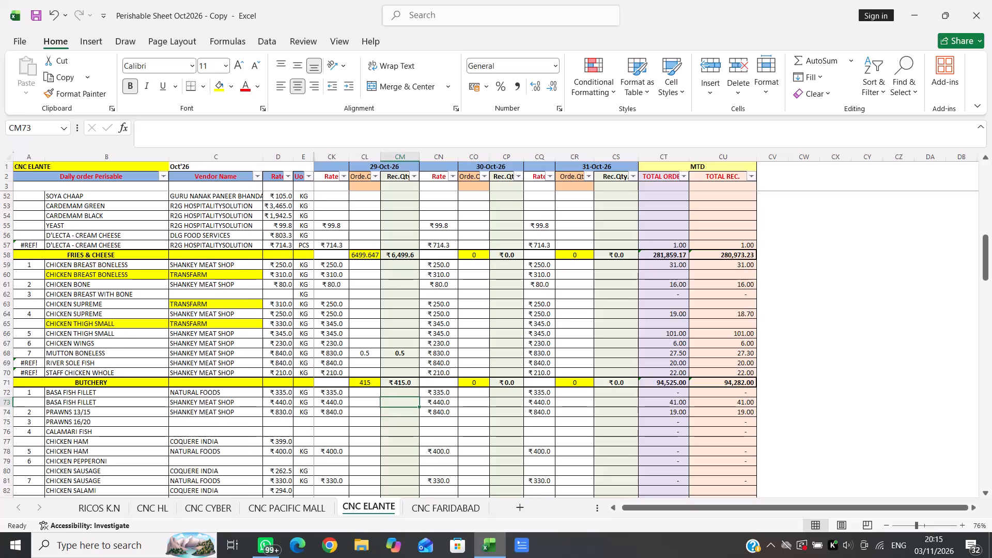
Enter 3 as the 29-Oct-26 received quantity in the BASA FISH FILLET row supplied by SHANKEY MEAT SHOP.
key("3")
key("Left")
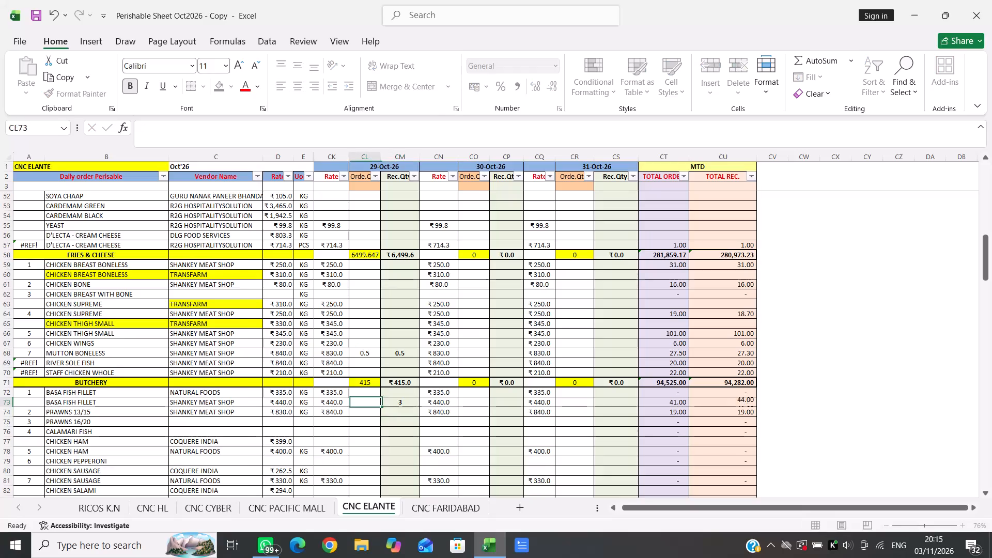
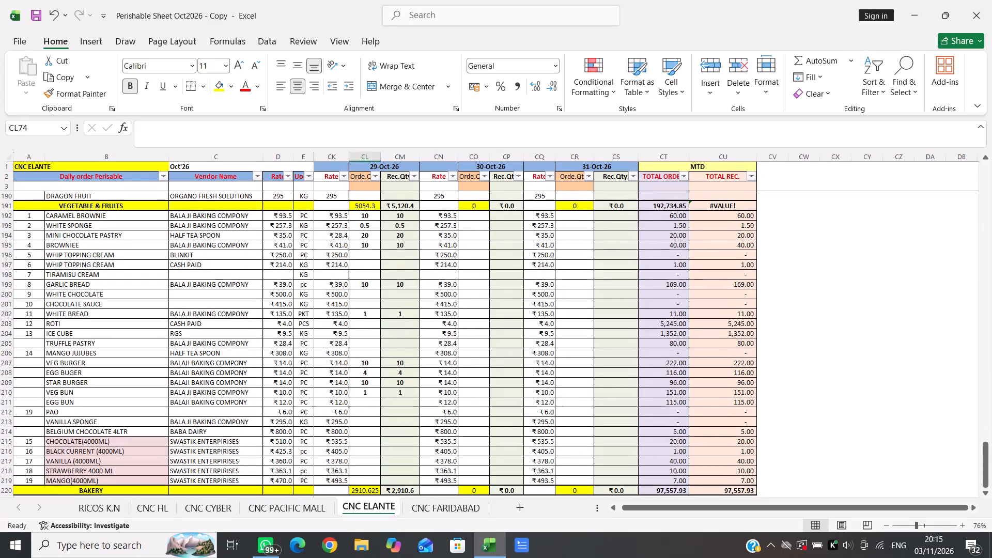
Enter 300 as the 29-Oct-26 ordered quantity in the ROTI row of the bakery section.
left_click(366, 320)
type("300")
key("Right")
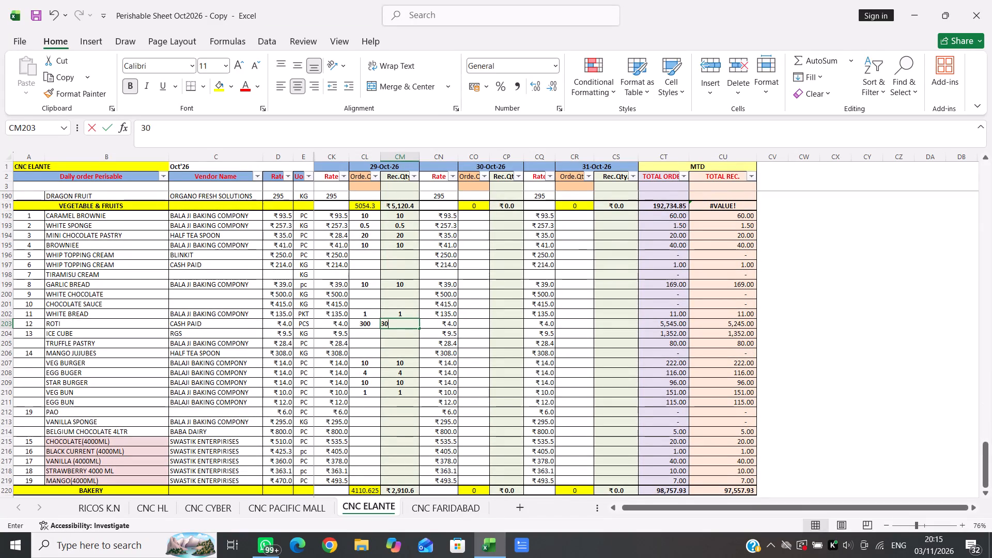
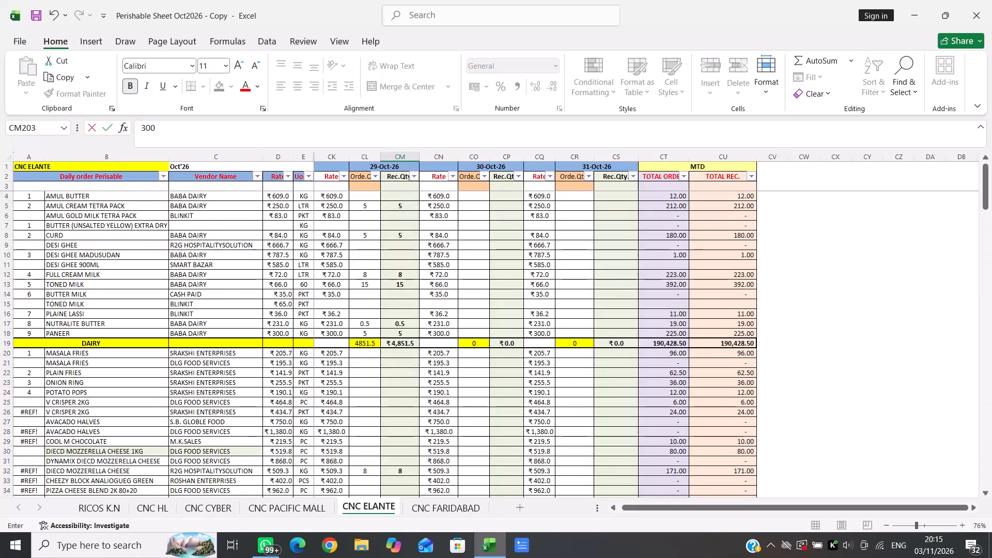
Save the perishable workbook with the pending cell entry committed.
key("ctrl+s")
key("ctrl+s")
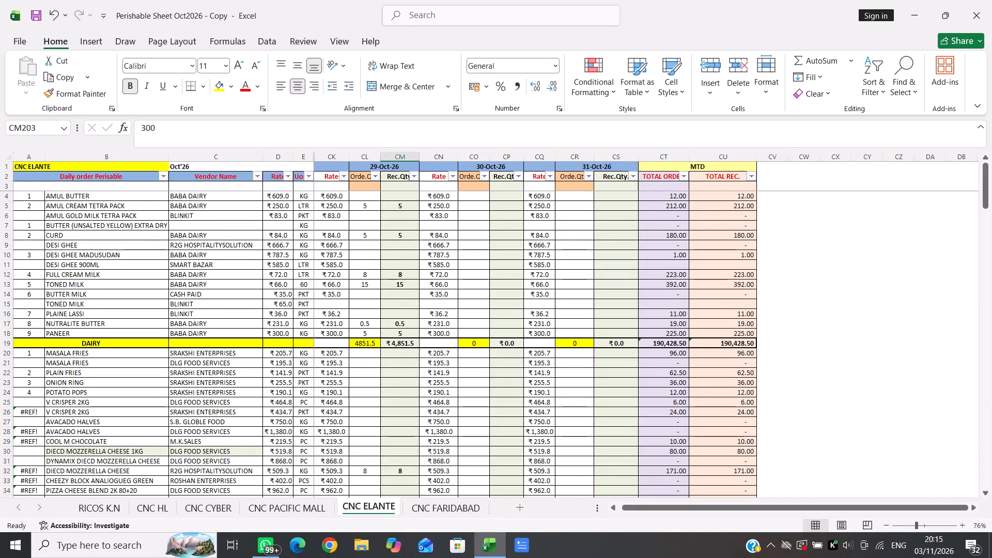
Hide the 29-Oct-26 rate, ordered and received quantity columns, CK to CM, in the CNC ELANTE sheet.
left_click(335, 156)
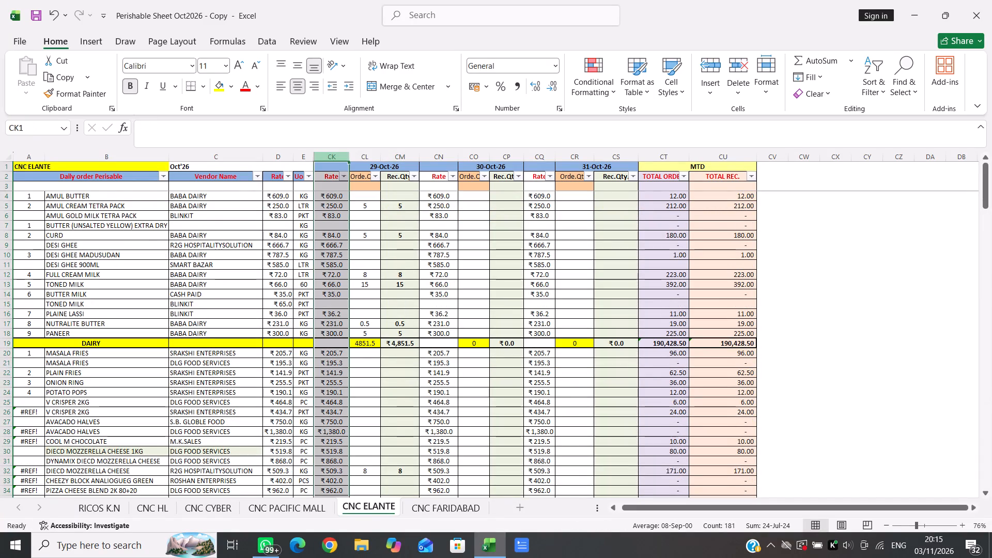
key("shift+Right")
right_click(335, 156)
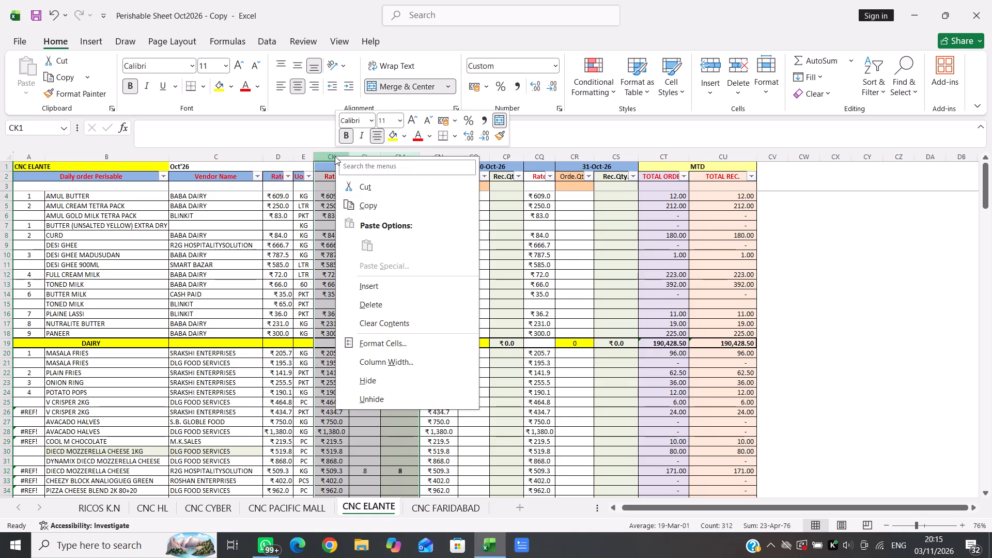
left_click(371, 374)
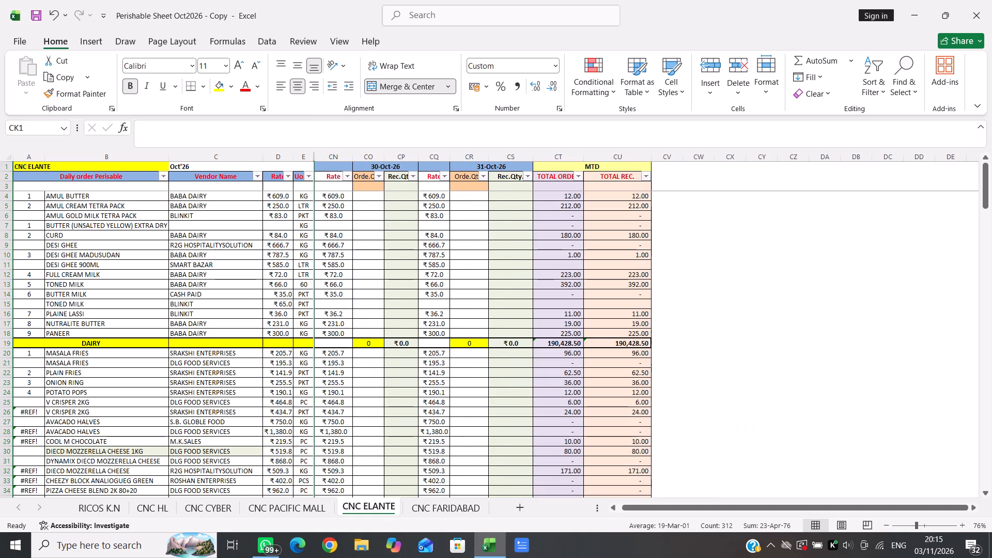
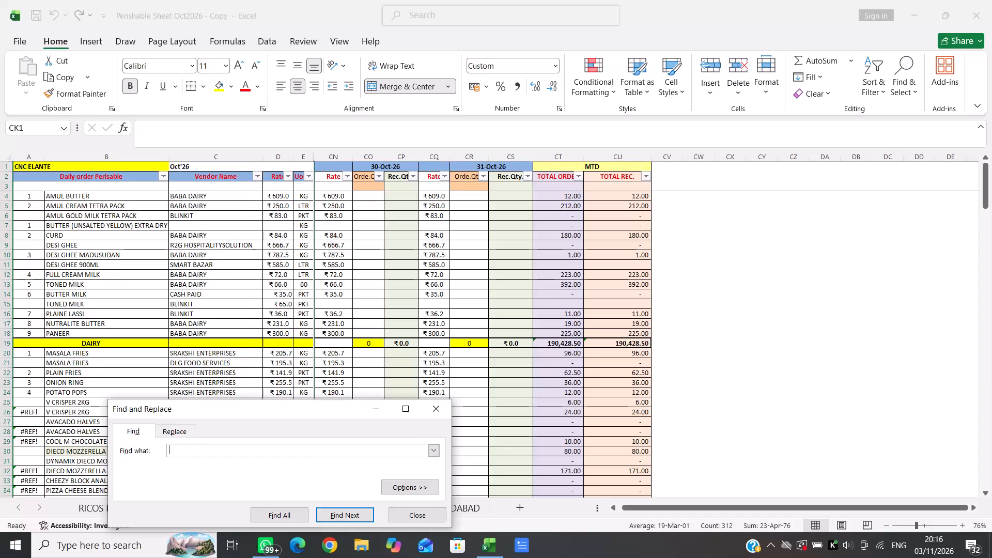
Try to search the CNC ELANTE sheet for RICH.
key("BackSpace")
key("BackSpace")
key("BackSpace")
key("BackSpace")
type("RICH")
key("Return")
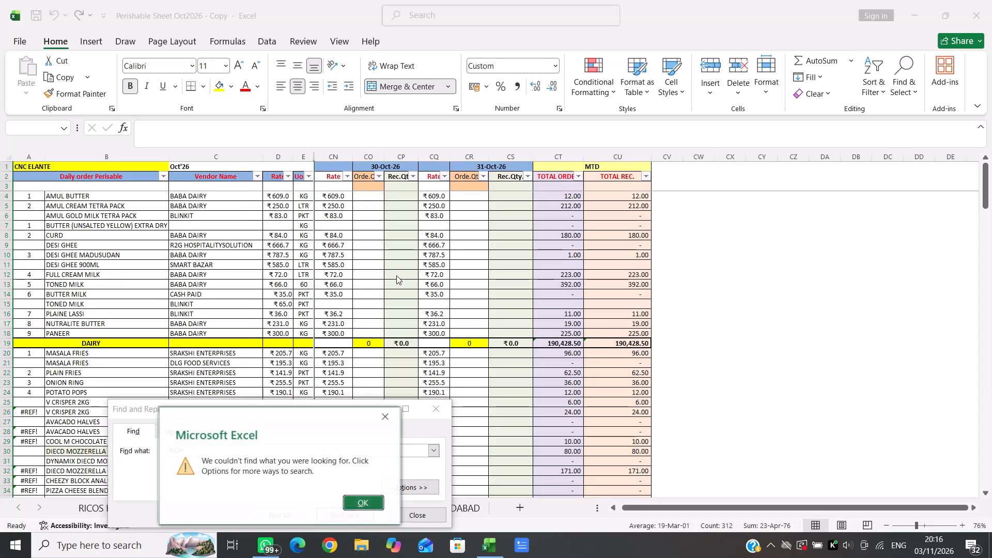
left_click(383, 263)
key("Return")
Search for RIC and go to the 30-Oct-26 ordered quantity cell of the DLG FOOD SERVICES RICH COOKIN CREAM row.
key("BackSpace")
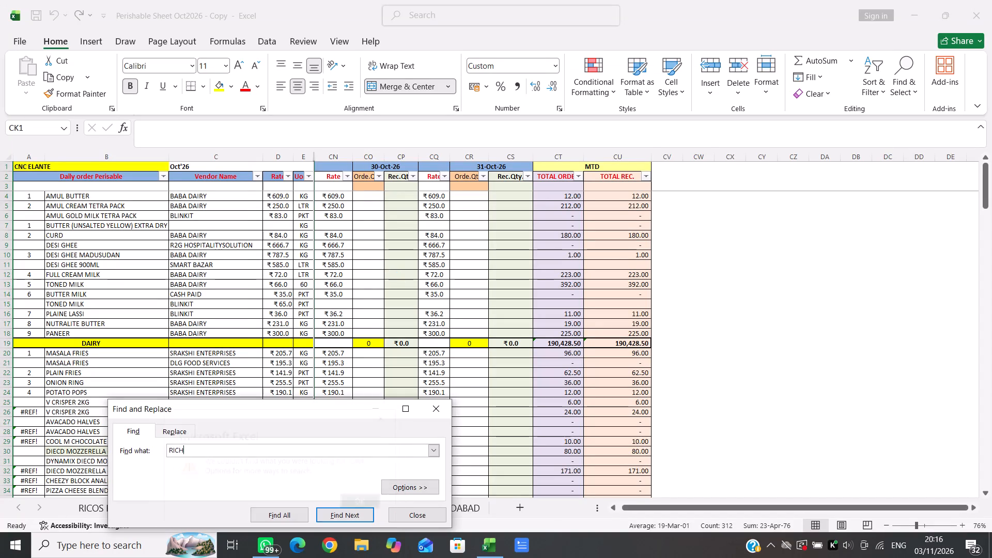
left_click(372, 276)
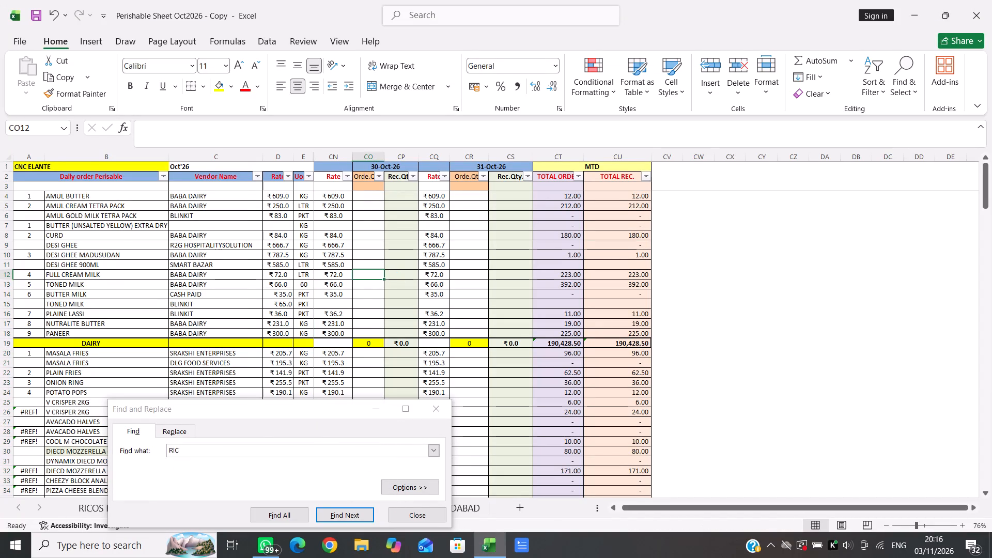
left_click(343, 515)
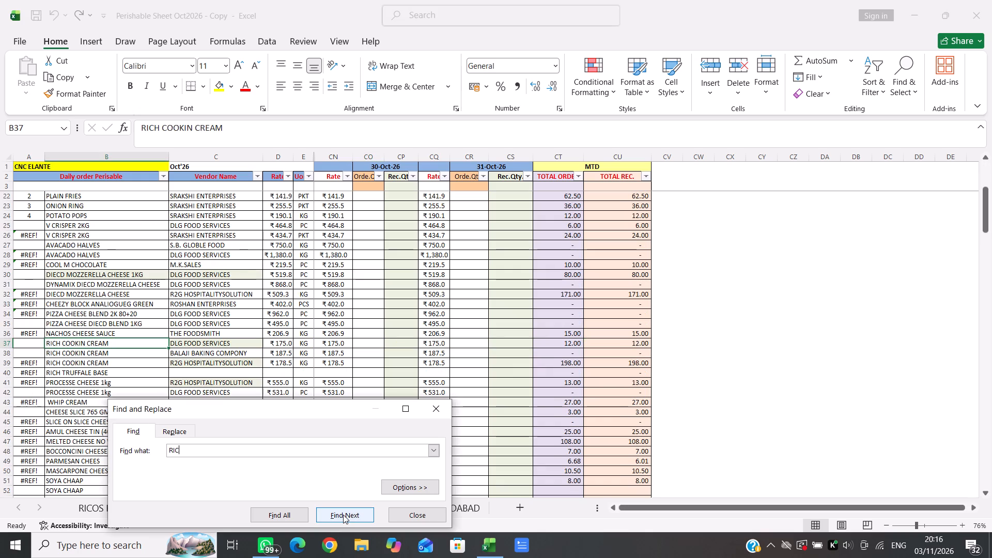
left_click(439, 407)
key("Right")
key("Right")
key("Right")
key("Right")
key("Right")
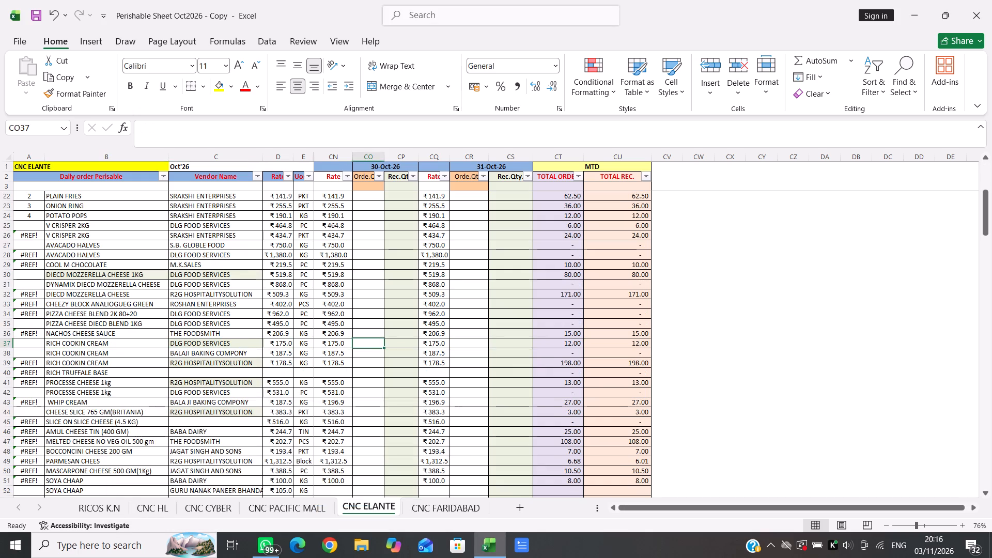
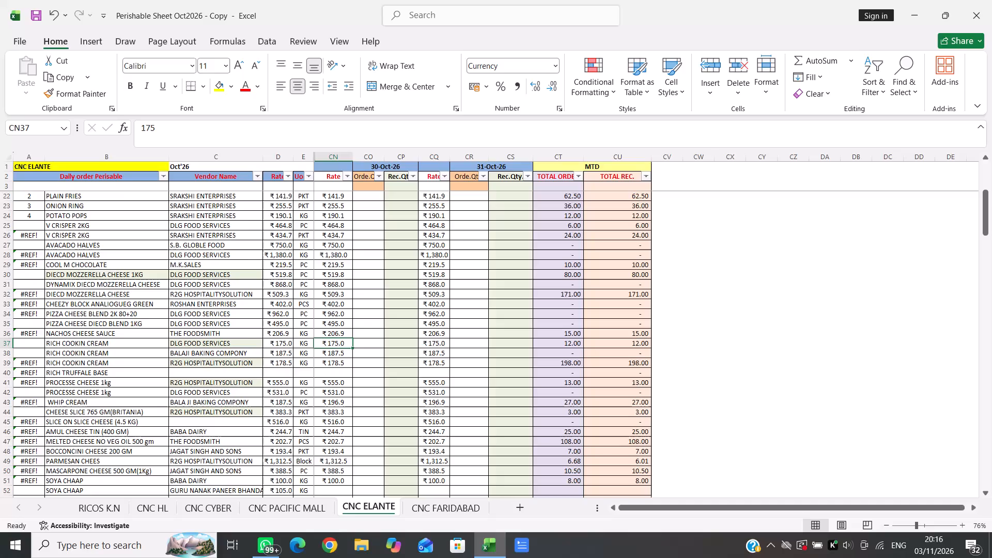
Set the 30-Oct-26 rate of the DLG FOOD SERVICES RICH COOKIN CREAM row to =165*1.05.
type("=165*1.05")
key("Return")
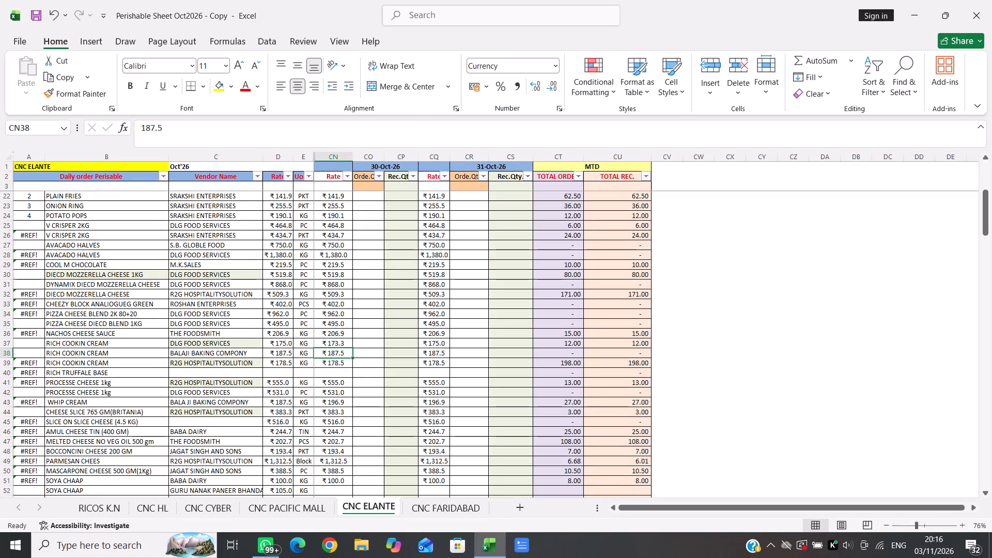
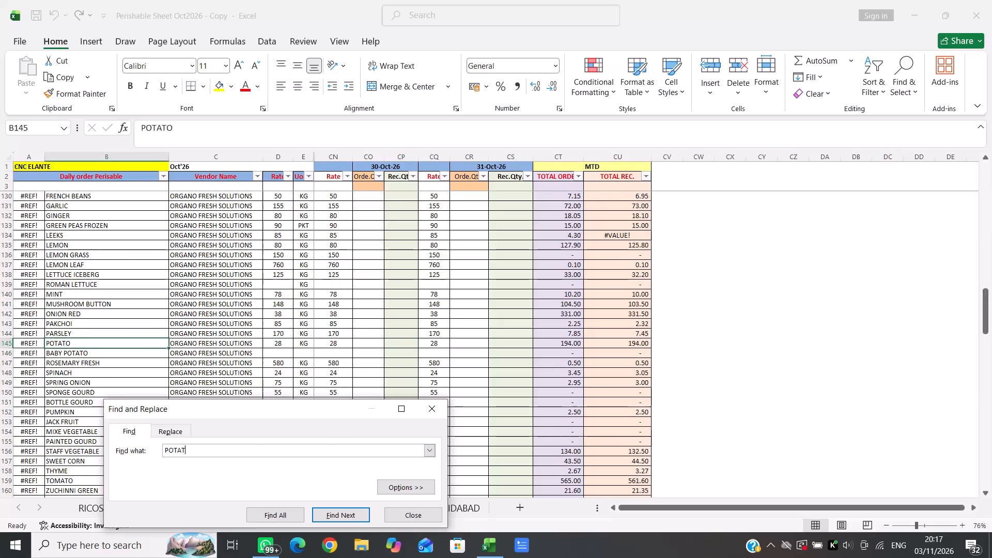
Finish the POTATO search and go to the 30-Oct-26 entry cells of the ORGANO FRESH SOLUTIONS POTATO row.
left_click(437, 407)
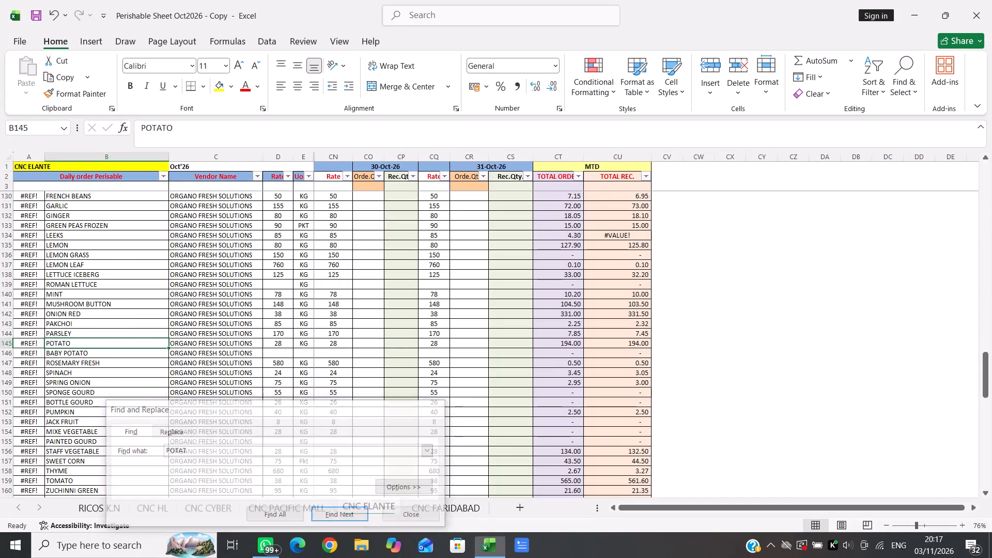
key("Right")
key("Right")
key("Right")
key("Right")
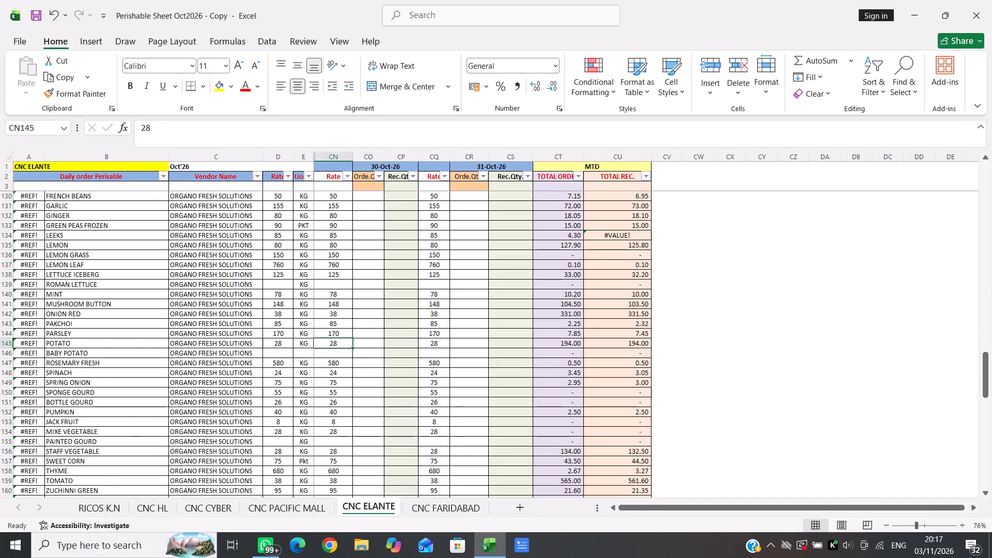
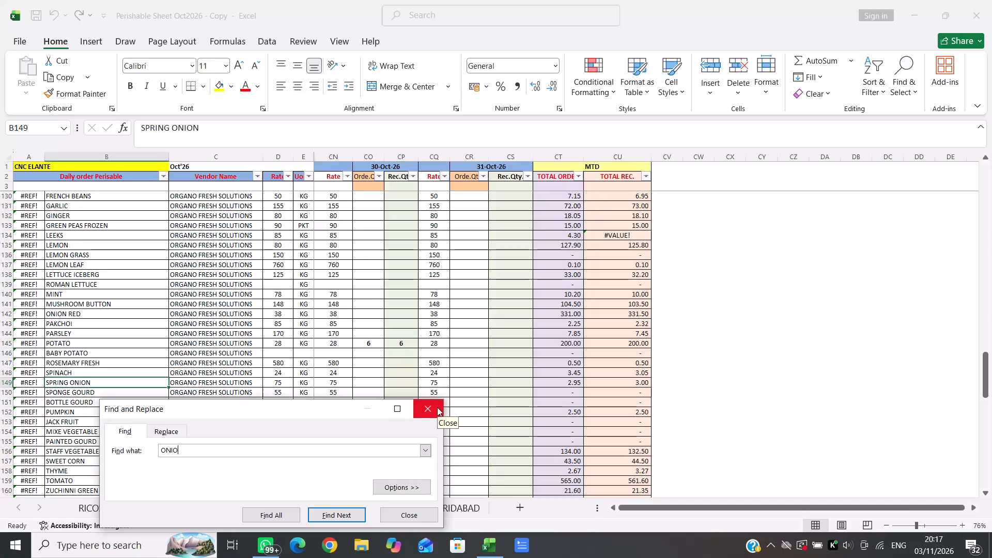
Close the search and enter 12 as the 30-Oct-26 order quantity in the ORGANO FRESH SOLUTIONS SPRING ONION row.
left_click(437, 407)
key("Right")
key("Right")
key("Right")
key("Right")
key("Right")
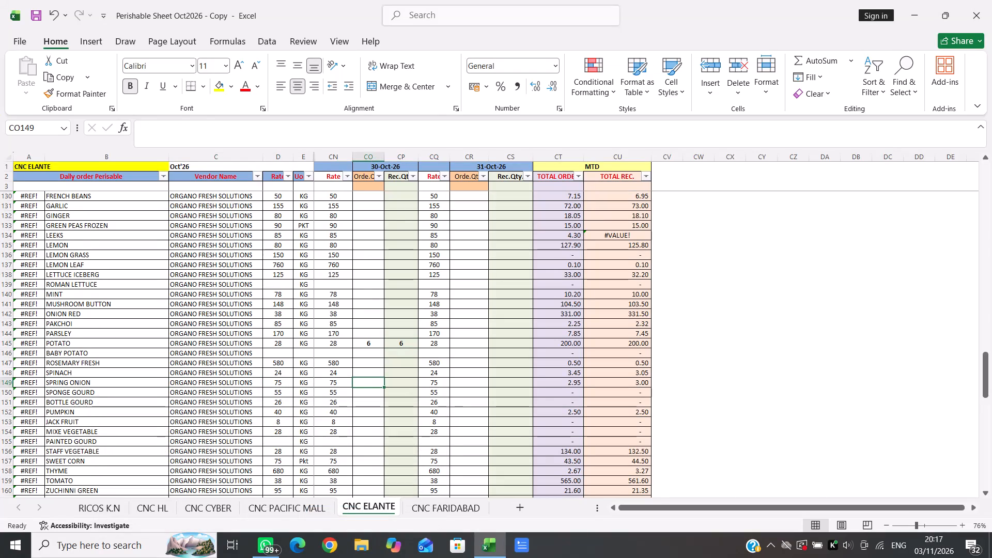
type("12")
key("Right")
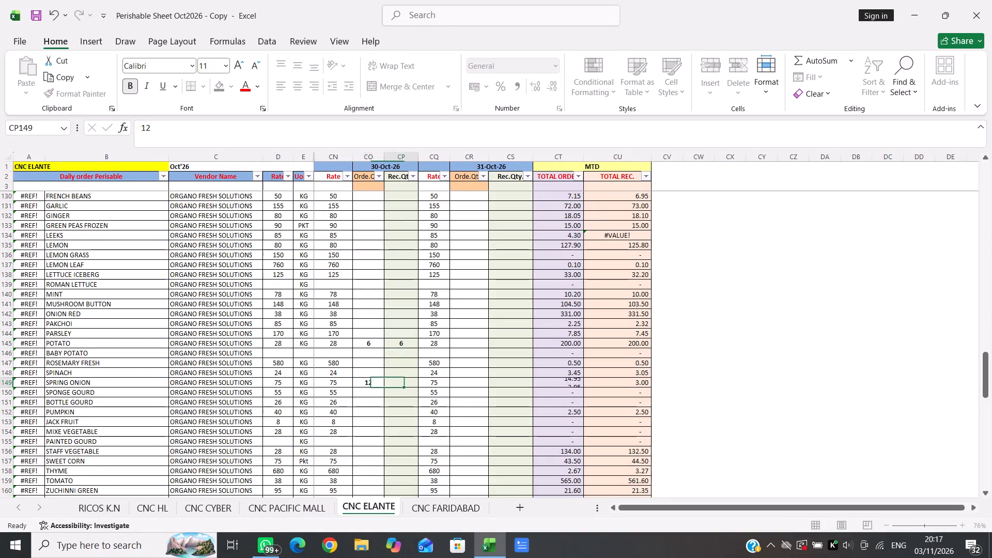
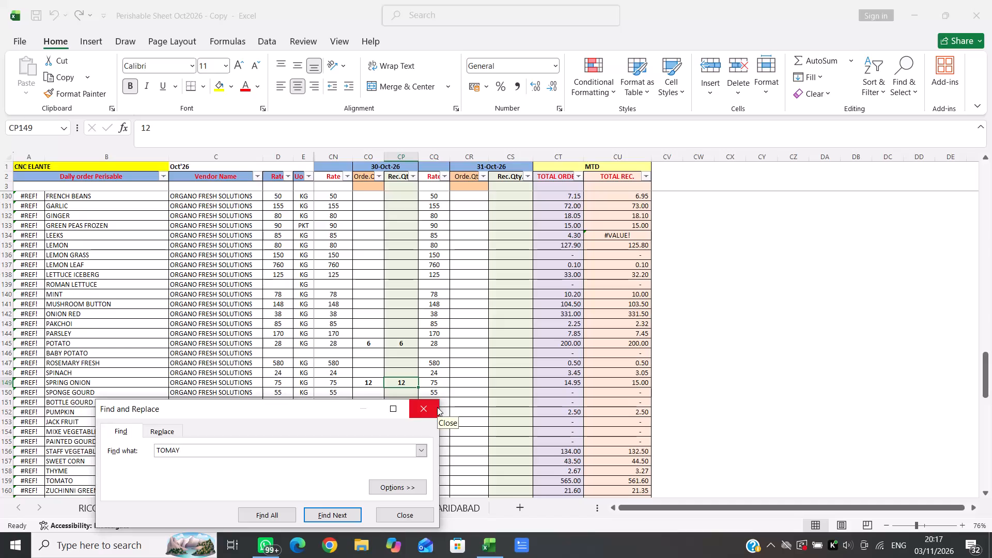
Search for TOMA and enter 25 as the 30-Oct-26 order quantity in the ORGANO FRESH SOLUTIONS TOMATO row.
key("BackSpace")
key("Return")
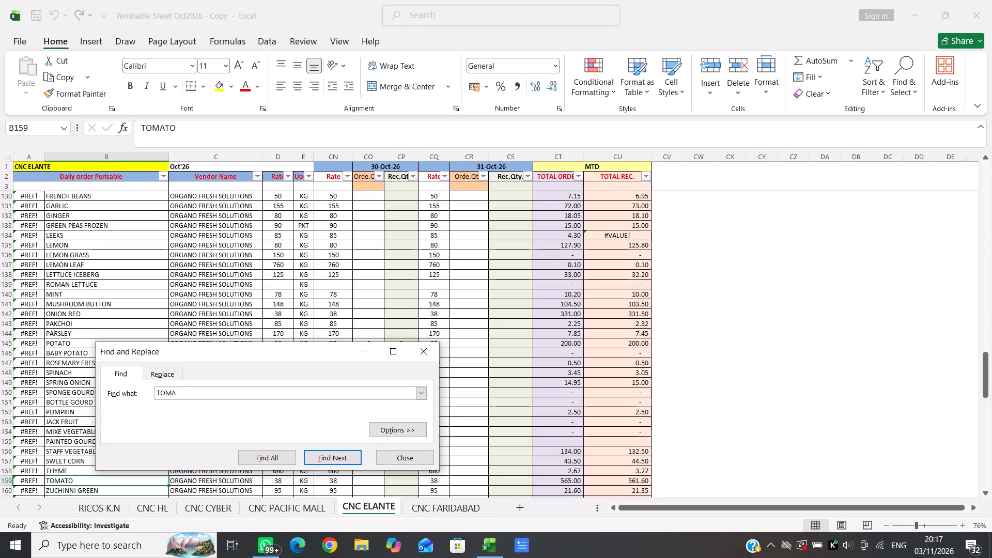
left_click(422, 348)
key("Right")
key("Right")
key("Right")
key("Right")
key("Right")
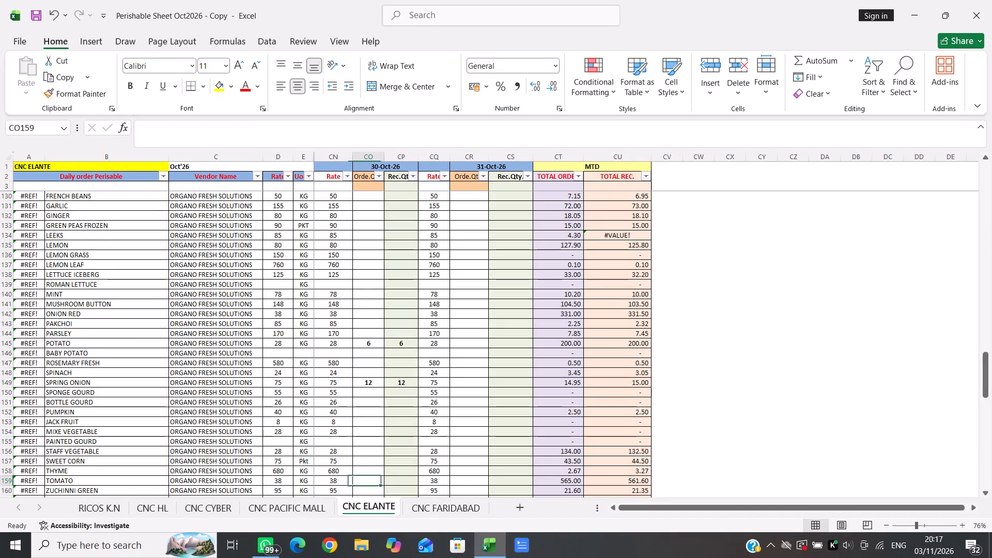
type("25")
key("Right")
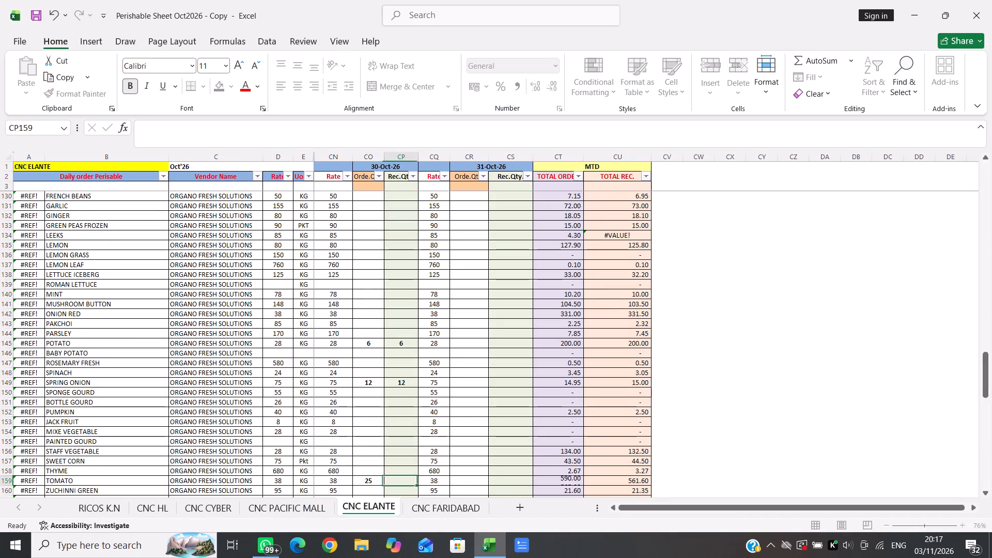
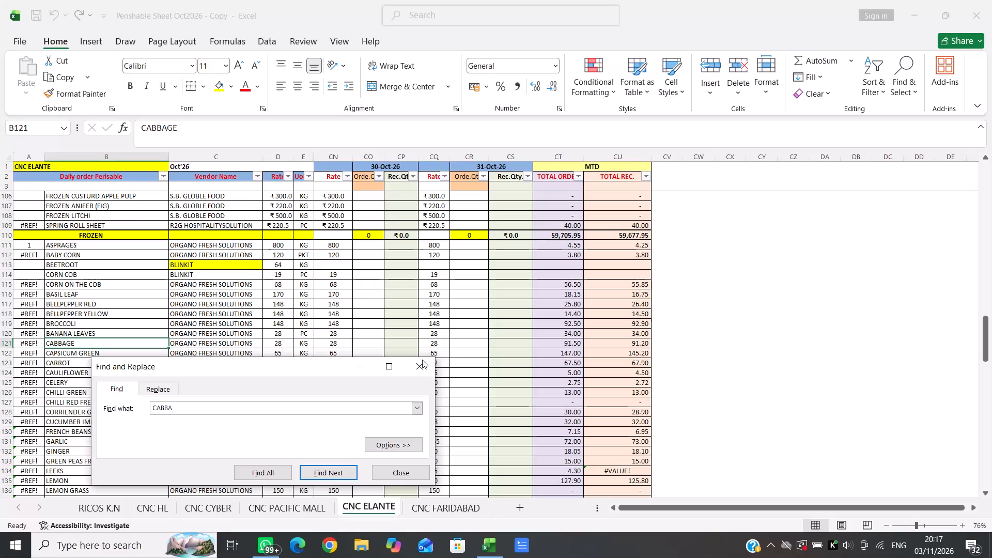
Close the search at the ORGANO FRESH SOLUTIONS CABBAGE row and move across to its 30-Oct-26 entries.
left_click(422, 363)
key("Right")
key("Right")
key("Right")
key("Right")
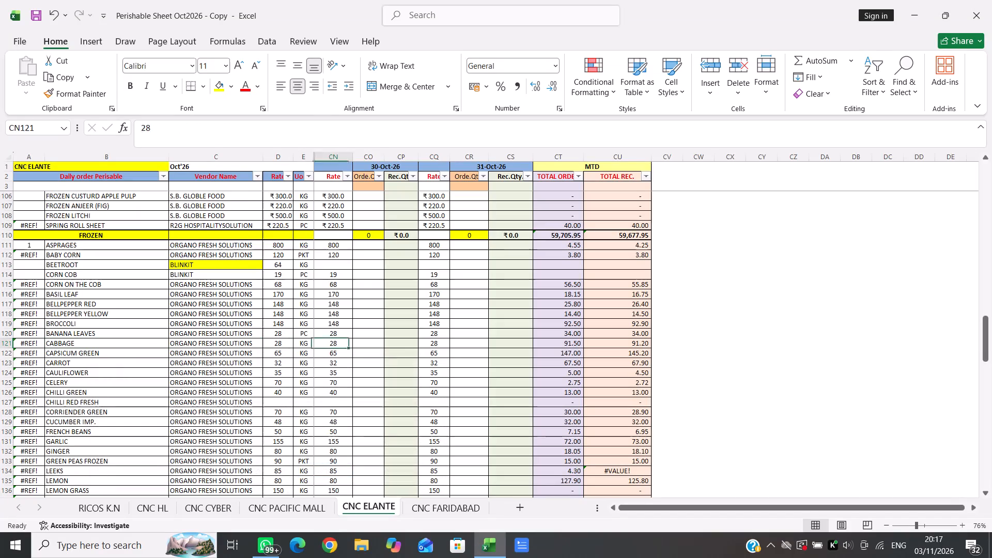
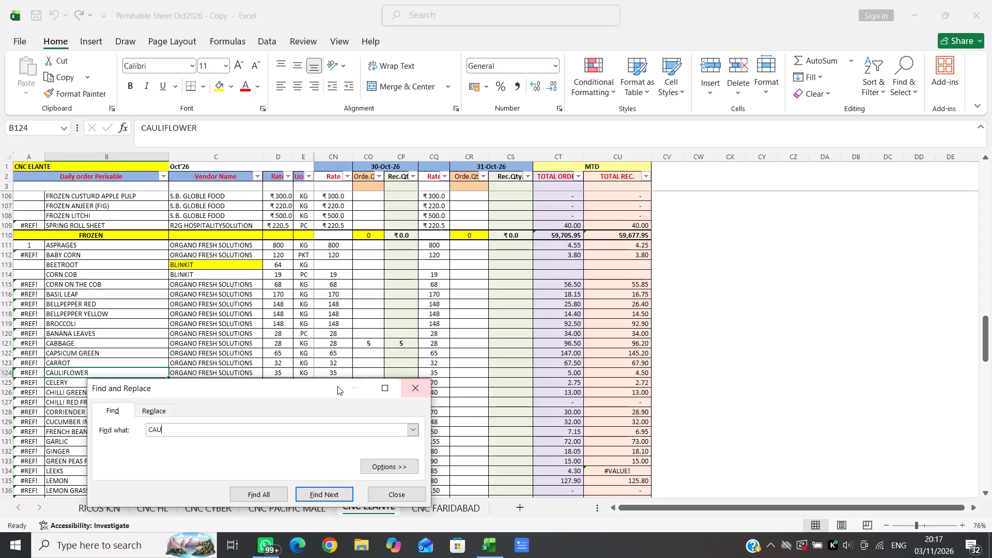
Close the search at the CAULIFLOWER row and enter an ordered quantity of 1.5 for 30-Oct-26.
left_click_drag(337, 386, 392, 432)
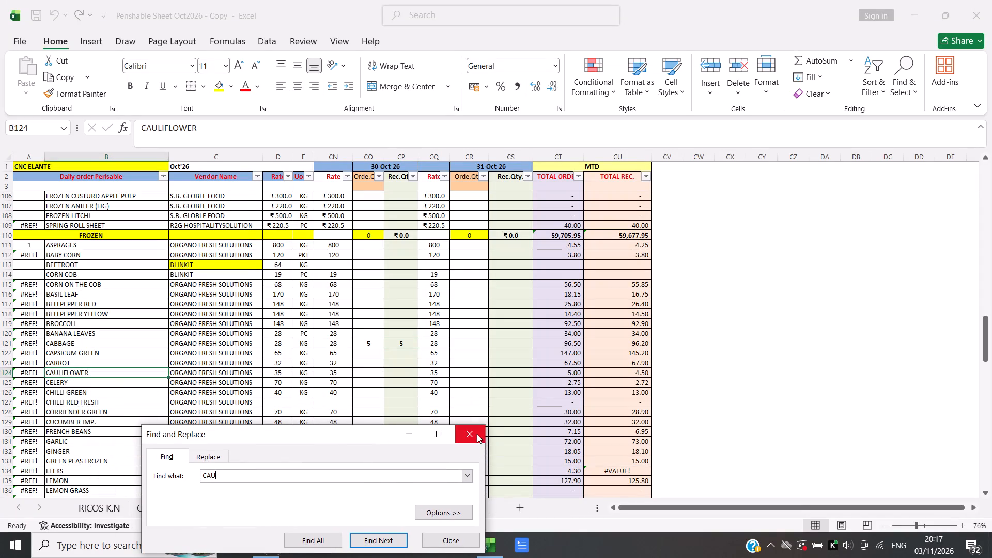
left_click(477, 434)
key("Right")
key("Right")
key("Right")
key("Right")
key("Right")
type("1.5")
key("Right")
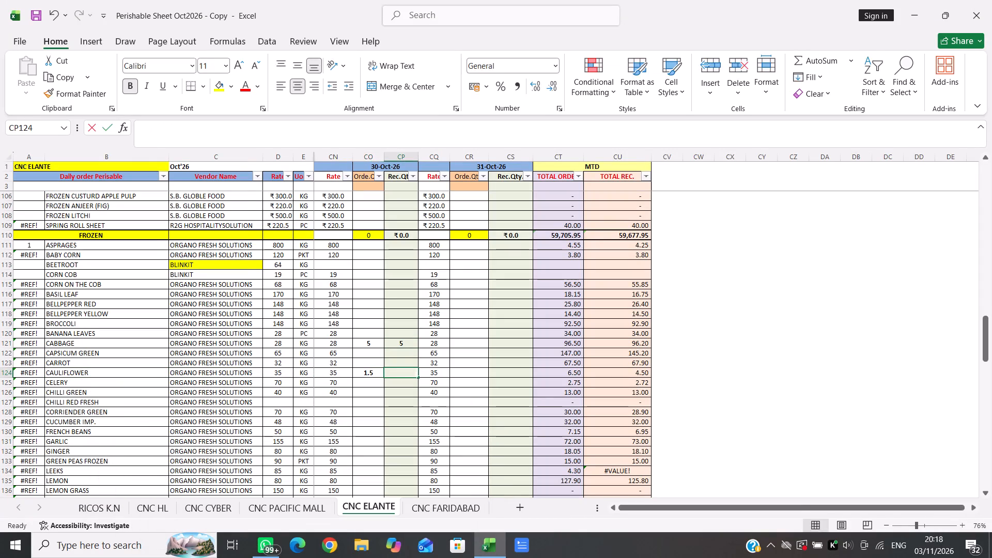
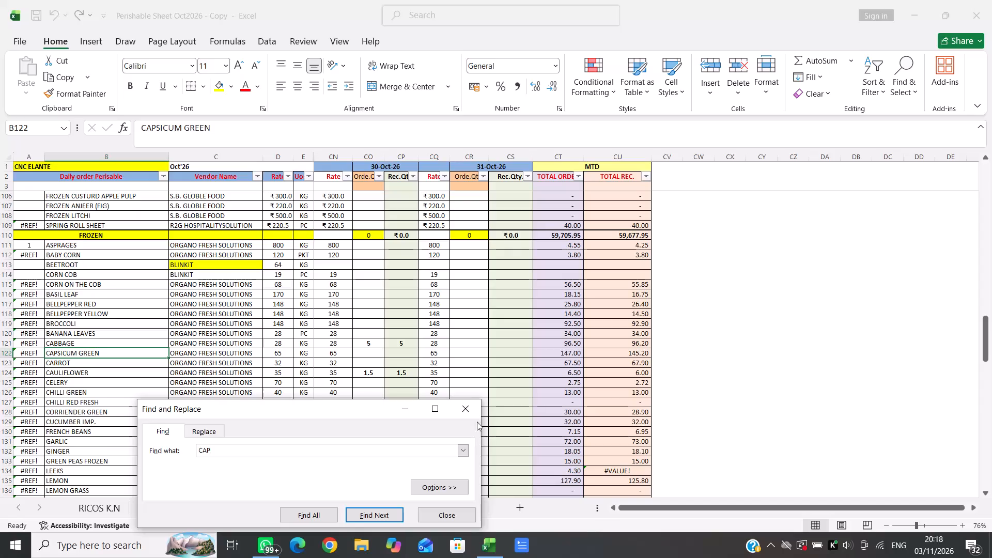
Close the search at the CAPSICUM GREEN row and enter an ordered quantity of 6 for 30-Oct-26.
left_click(459, 402)
key("Right")
key("Right")
key("Right")
key("Right")
key("Right")
key("6")
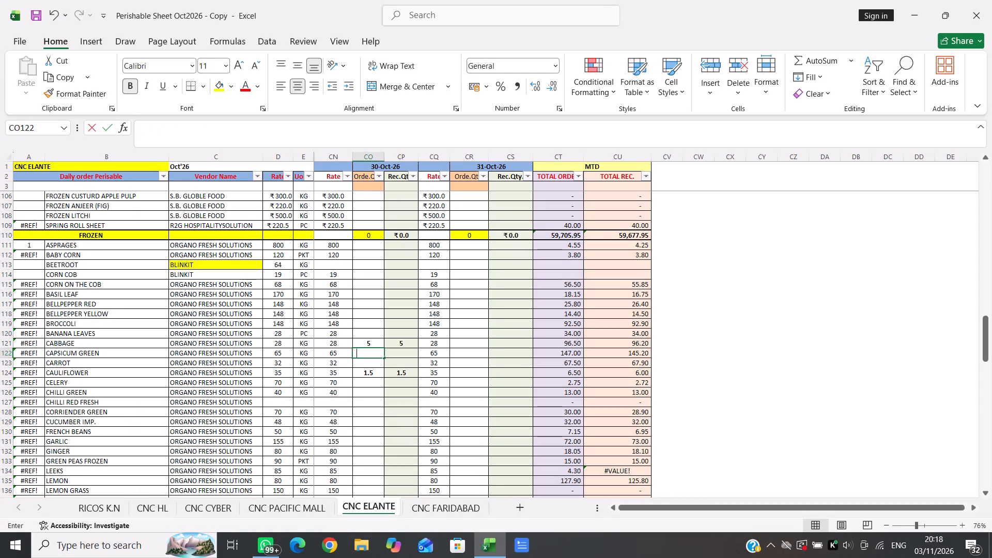
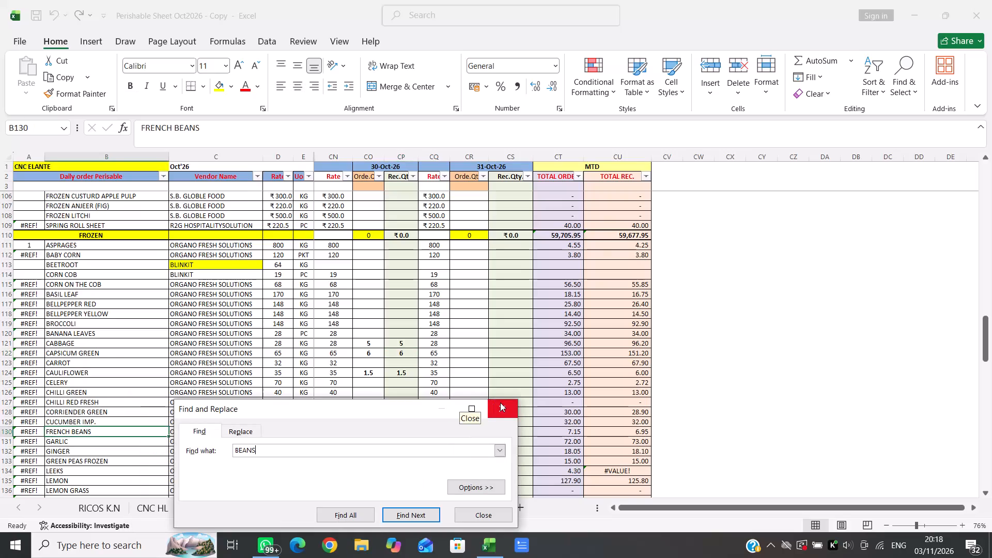
Find the FRENCH BEANS row by searching for BEAN, and enter an ordered quantity of 0.5 for 30-Oct-26.
key("BackSpace")
key("Return")
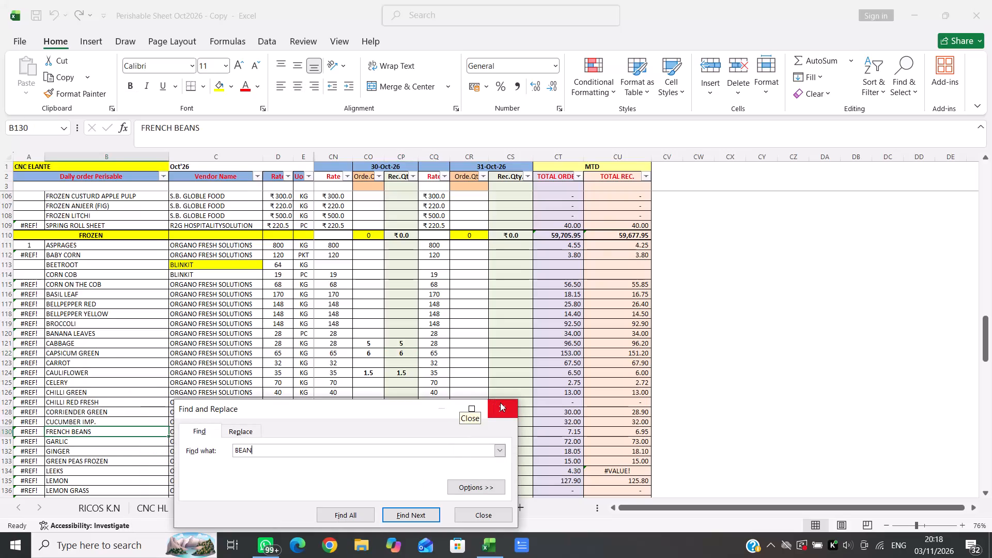
left_click(500, 402)
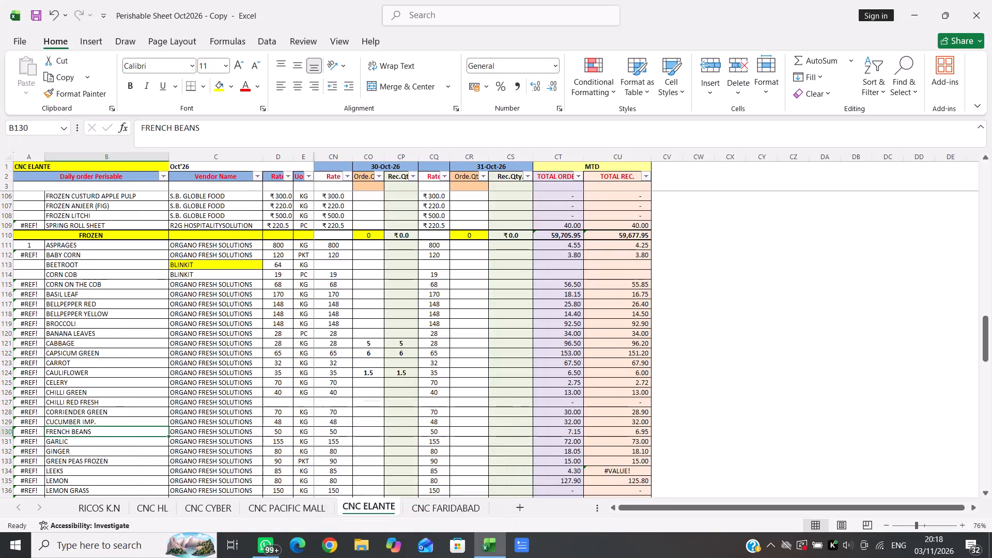
key("Right")
key("Right")
key("Right")
key("Right")
key("Right")
type("0.5")
key("Right")
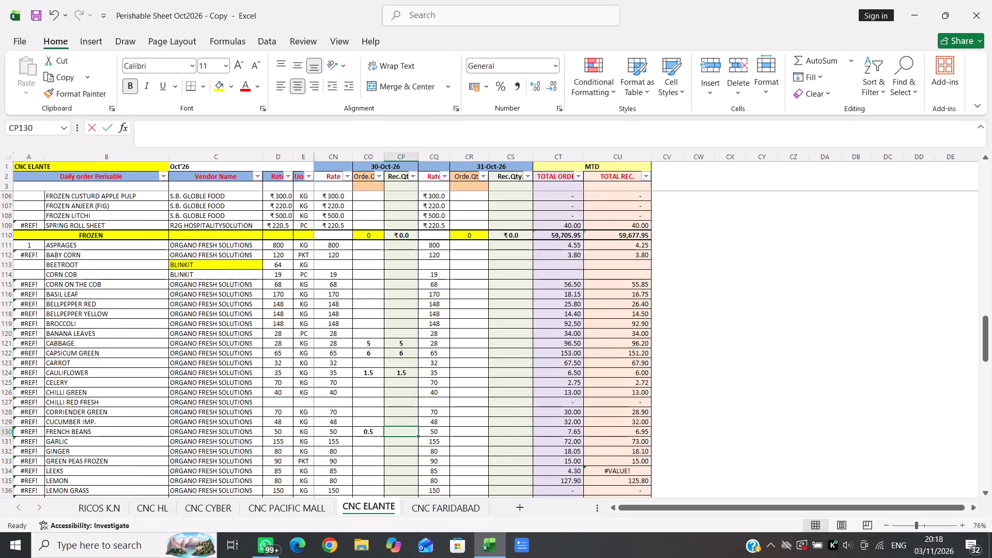
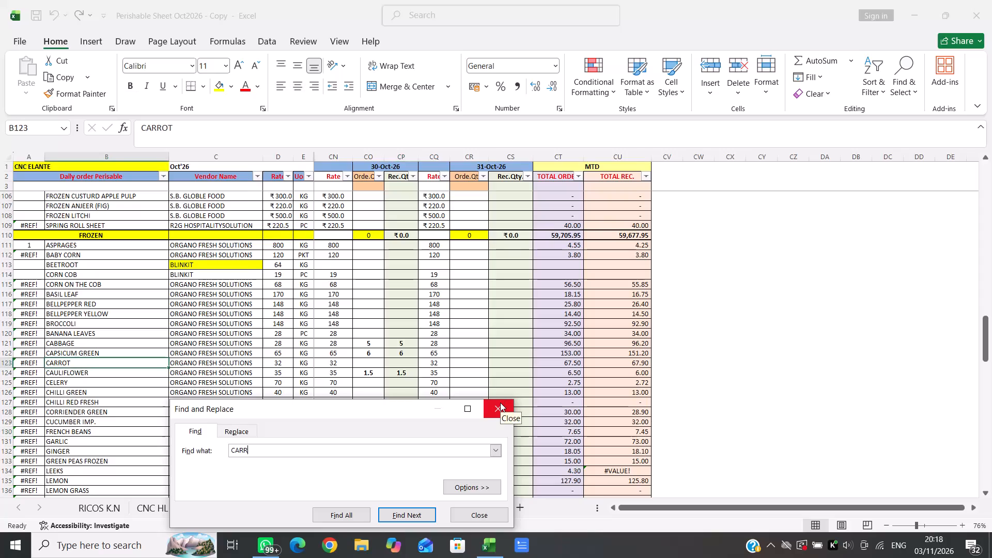
Enter an ordered quantity of 1.5 for 30-Oct-26 in the CARROT row.
left_click(500, 402)
key("Right")
key("Right")
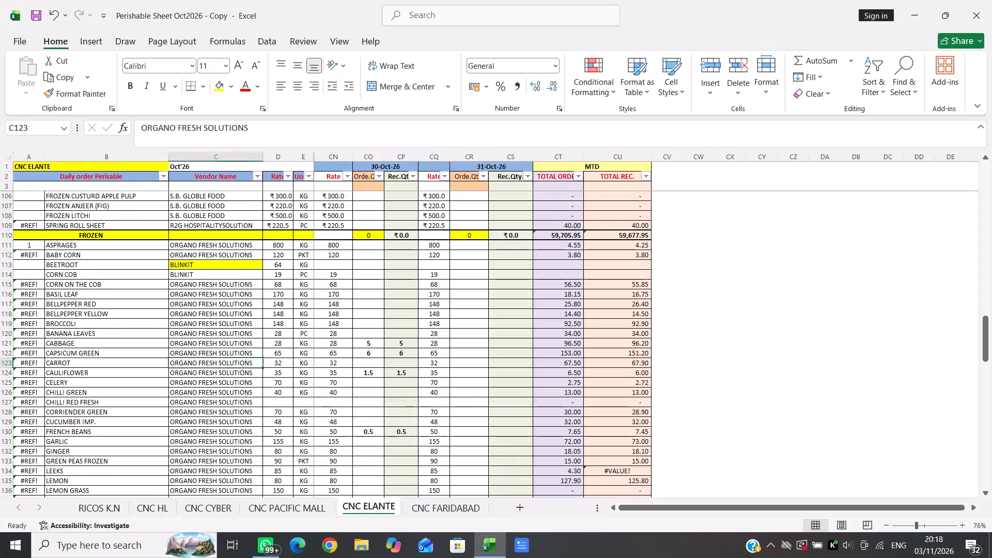
key("Right")
key("Right")
key("Right")
type("1.5")
key("Right")
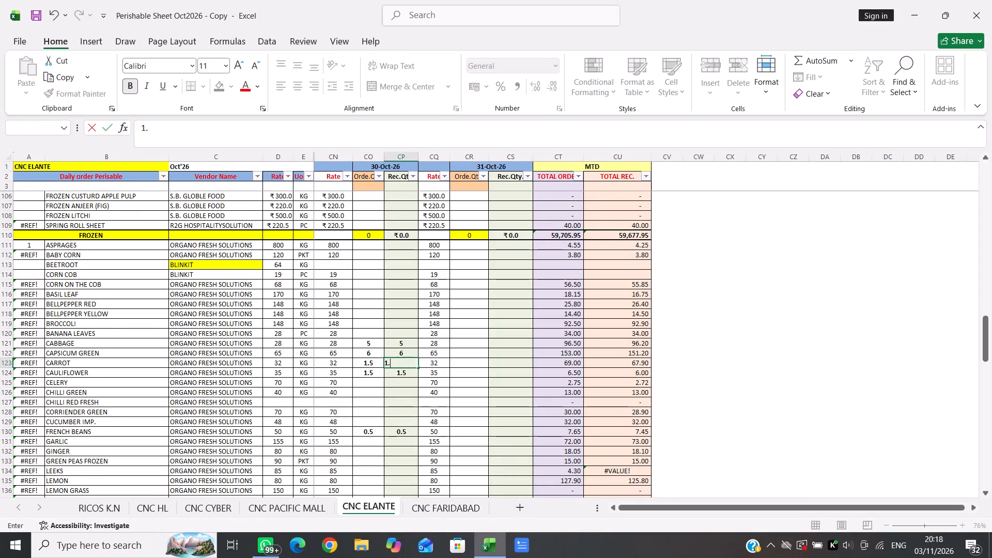
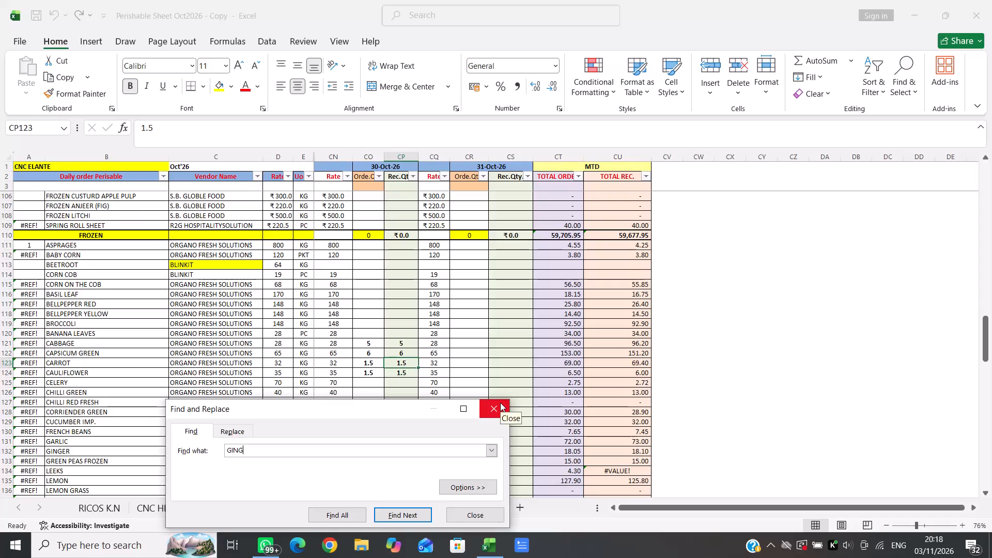
Find the GINGER row and enter an ordered quantity of 0.5 for 30-Oct-26.
key("Return")
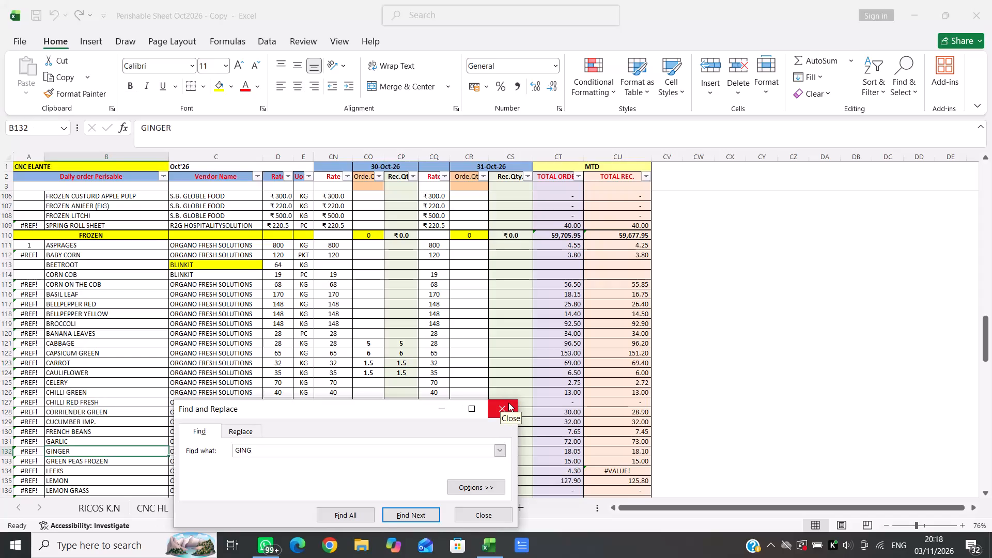
left_click(508, 402)
key("Right")
key("Right")
key("Right")
key("Right")
key("Right")
type("0.5")
key("Right")
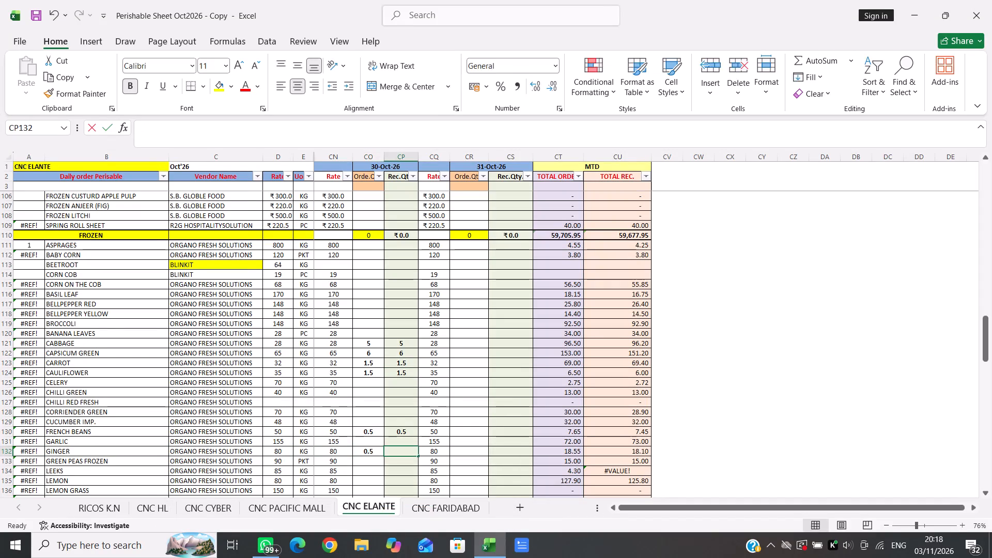
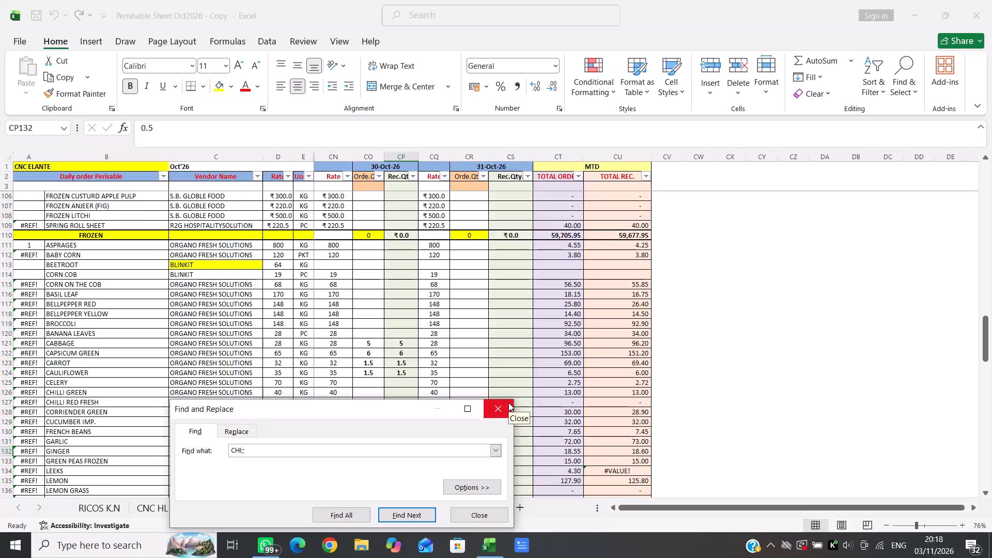
Find the CHILLI GREEN row by searching for CHILL and enter an ordered quantity of 0.5 for 30-Oct-26.
key("BackSpace")
key("BackSpace")
type("LII")
key("BackSpace")
key("Return")
key("Return")
key("BackSpace")
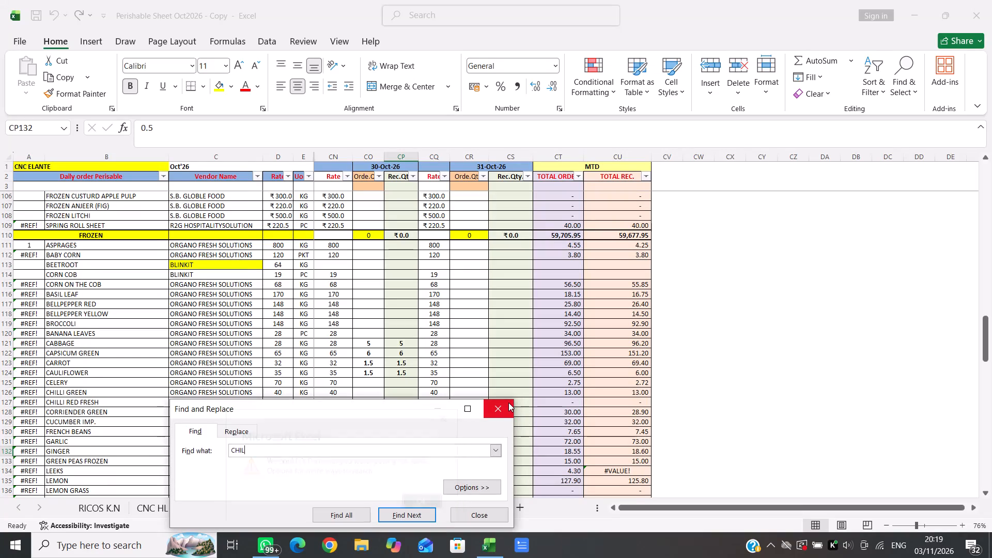
key("l")
key("Return")
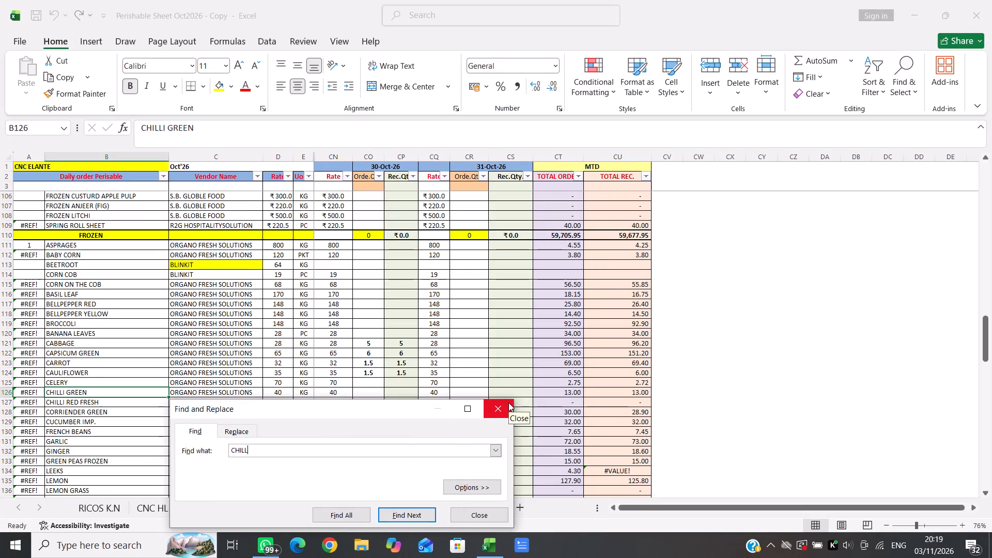
left_click(501, 404)
key("Right")
key("Right")
key("Right")
key("Right")
key("Right")
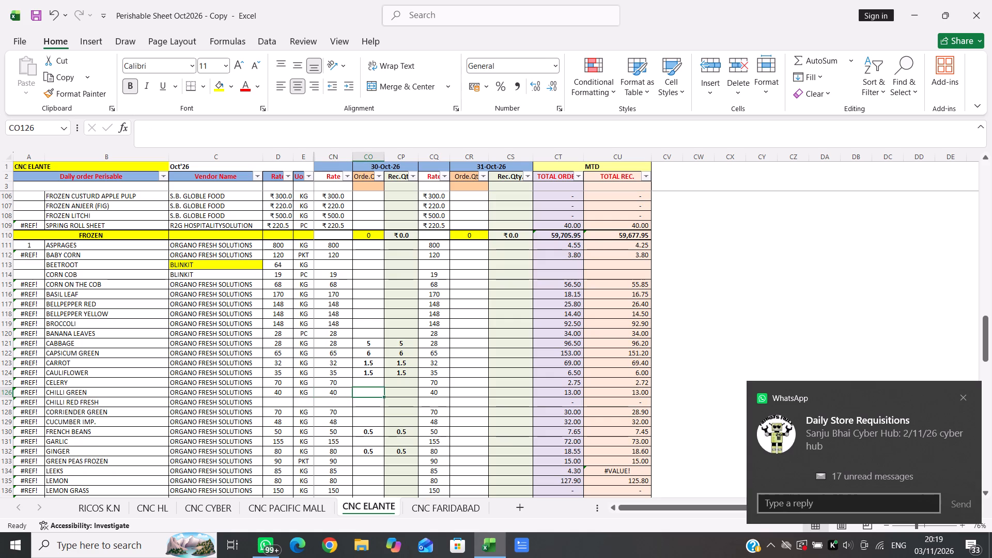
type("0.5")
key("Right")
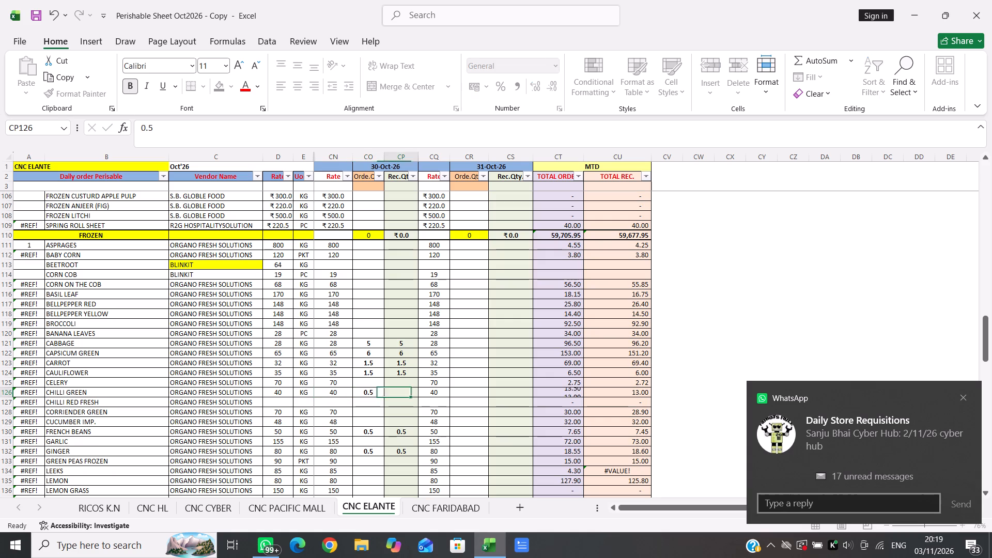
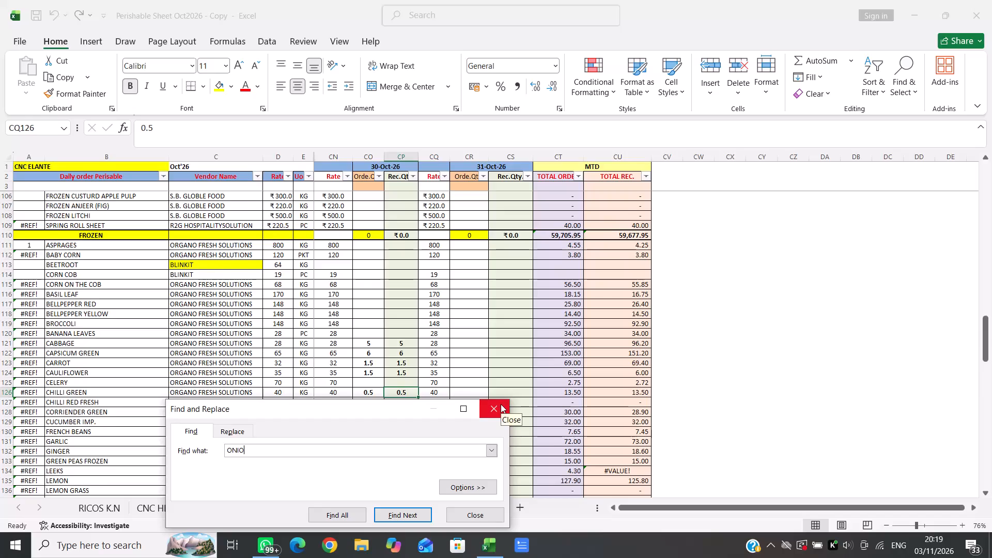
Search for ONIO to find the SPRING ONION row and set its 30-Oct-26 ordered and received quantities to 0.5.
key("Return")
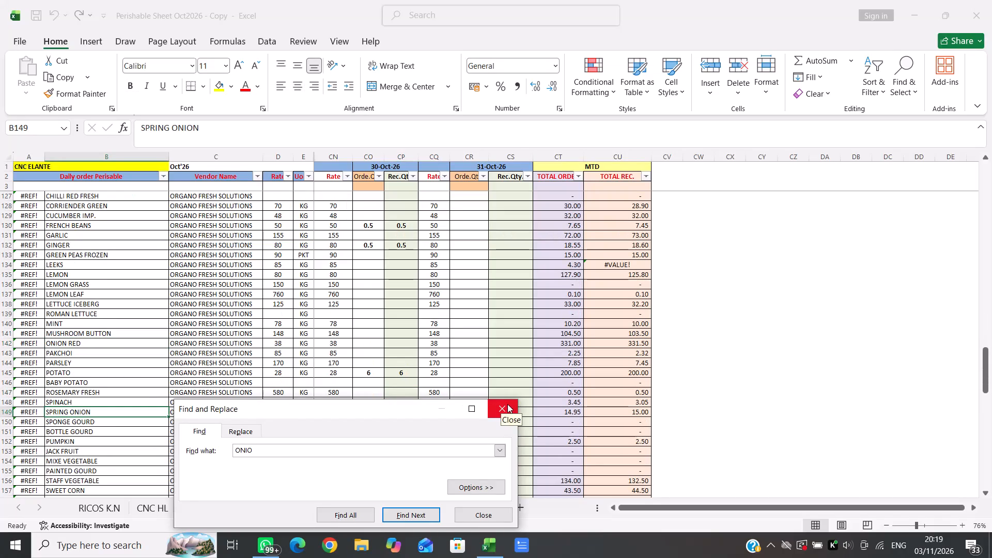
left_click(507, 404)
key("Right")
key("Right")
key("Right")
key("Right")
key("Right")
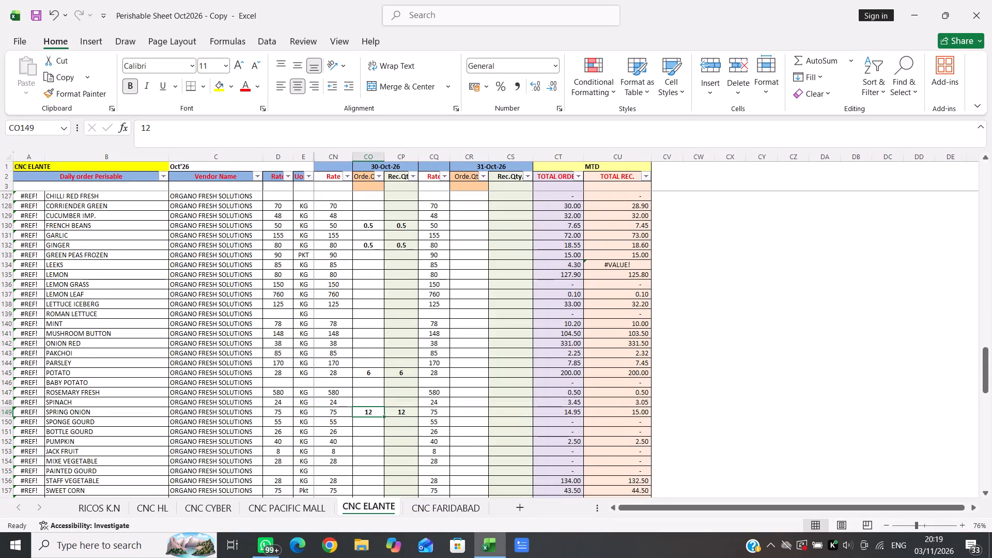
type("0.5")
key("Right")
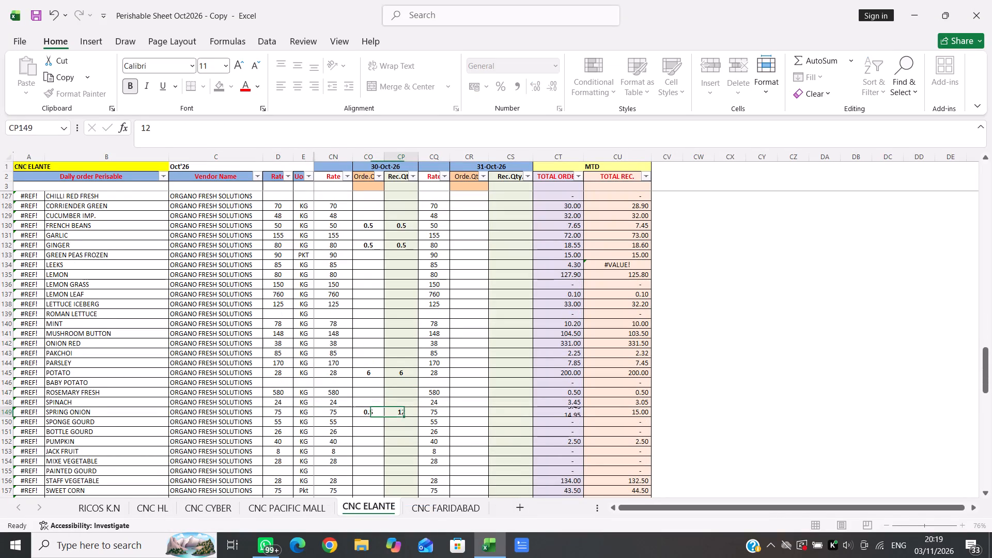
type("0.5")
Repeat the ONIO search to reach the ONION RED row and enter an ordered quantity of 12 for 30-Oct-26.
key("ctrl+f")
key("Return")
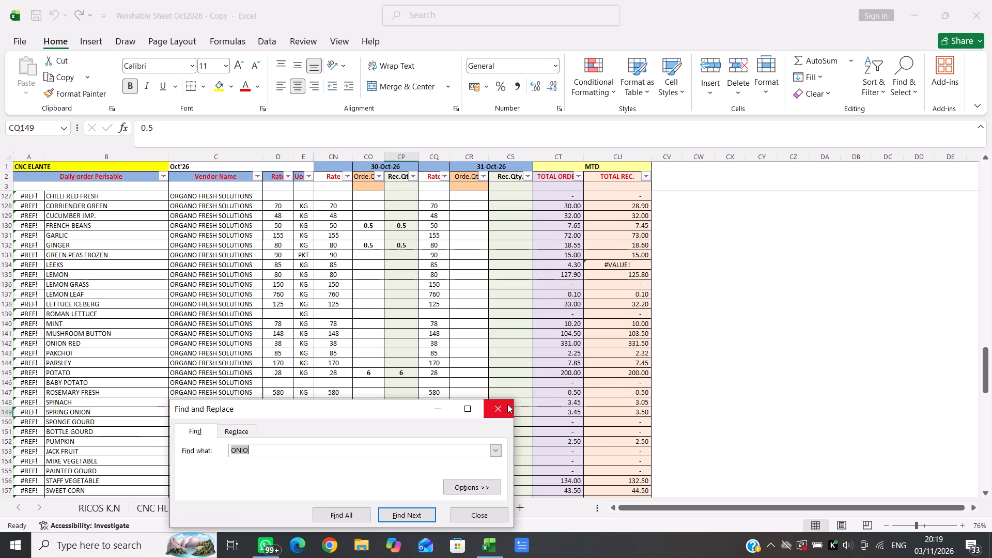
key("Return")
key("Return")
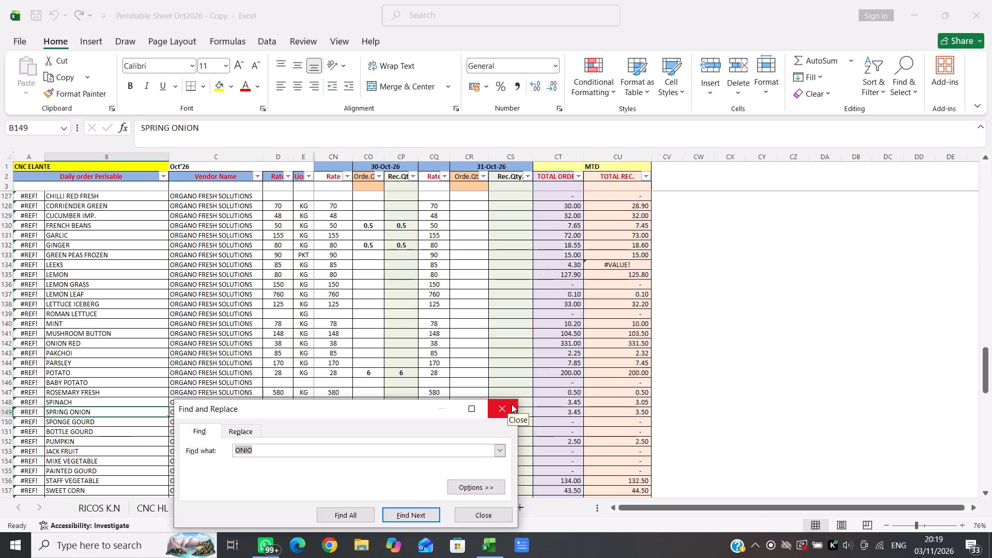
key("Return")
key("Return")
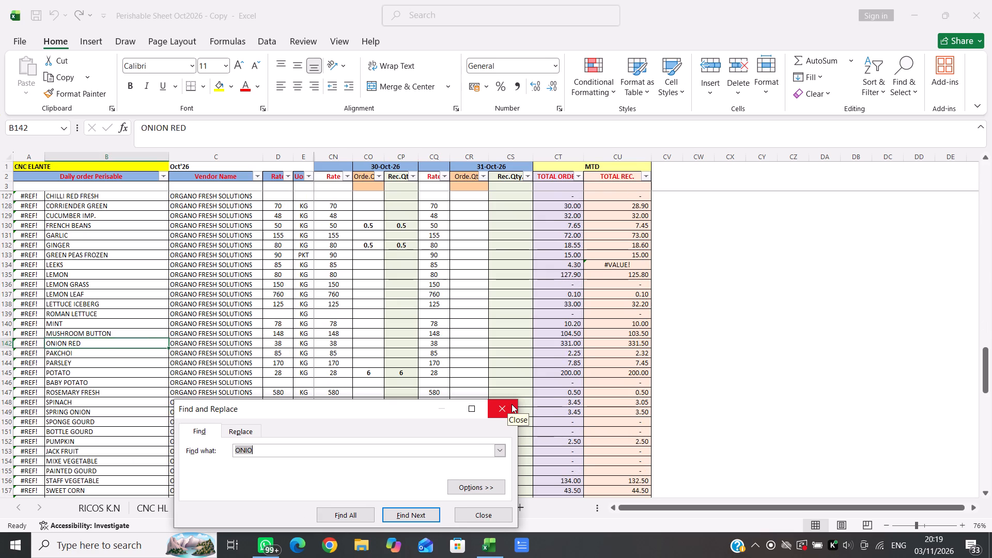
left_click(512, 404)
key("Right")
key("Right")
key("Right")
key("Right")
key("Right")
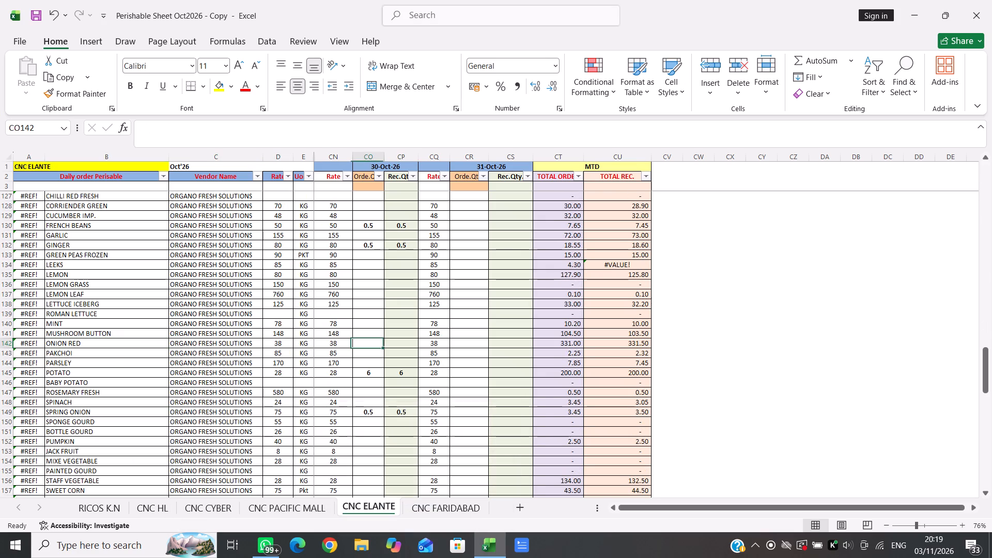
type("12")
key("Right")
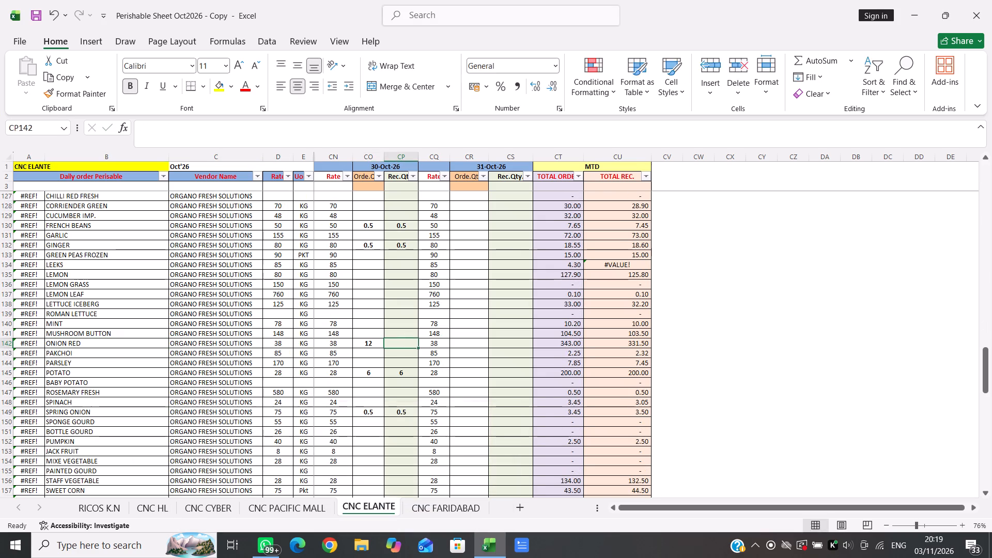
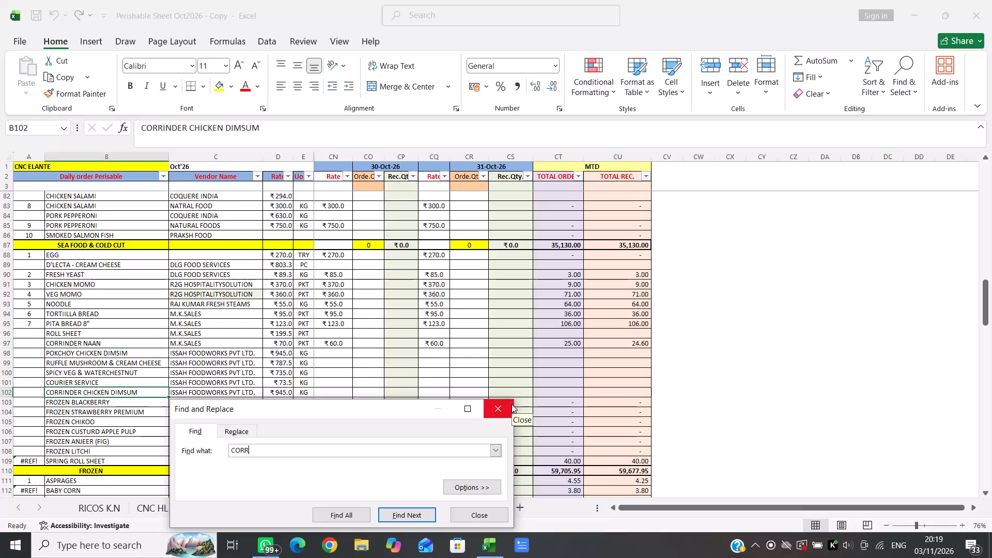
Continue the CORR search to the CORRIENDER GREEN row and enter an ordered quantity of 1.5 for 30-Oct-26.
key("Return")
left_click(512, 404)
key("Right")
key("Right")
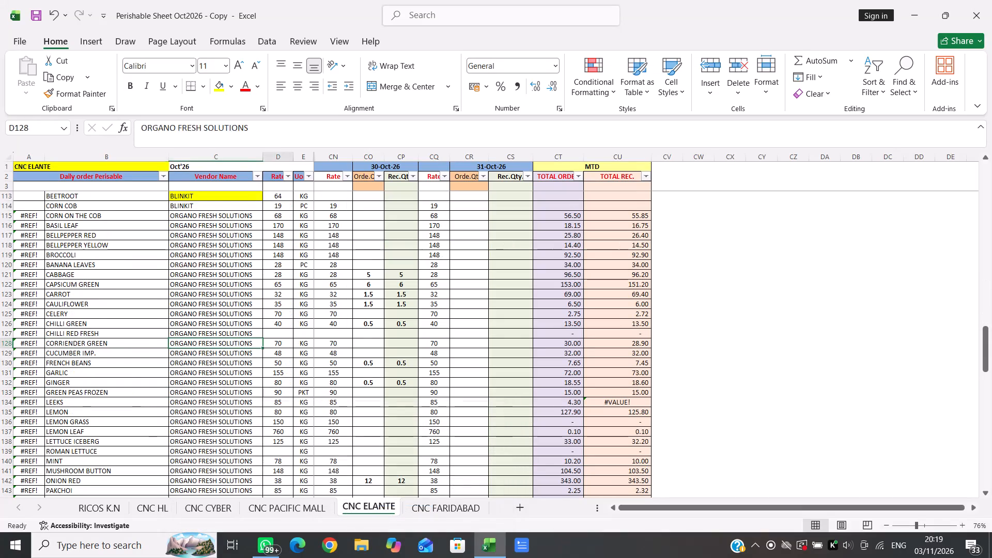
key("Right")
key("Right")
key("Right")
type("1.5")
key("Right")
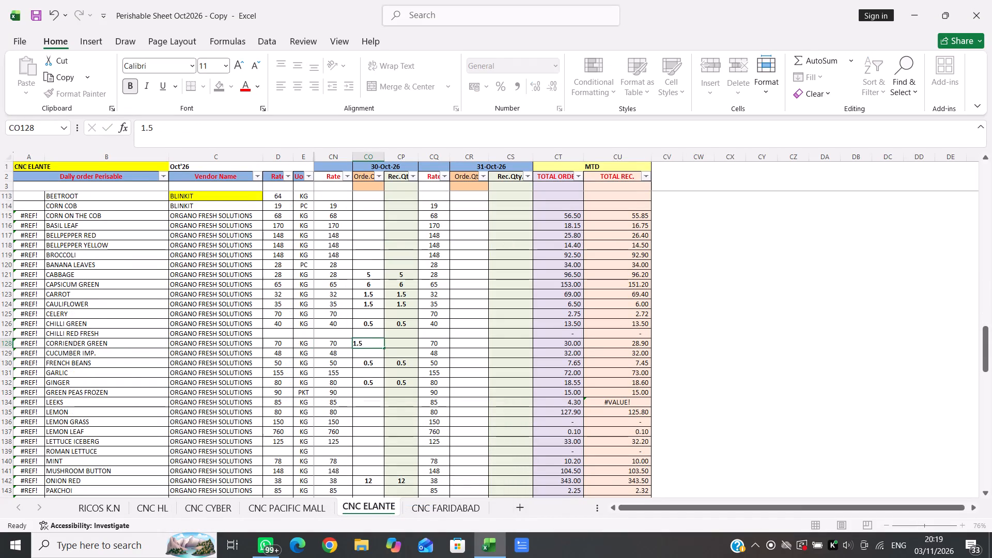
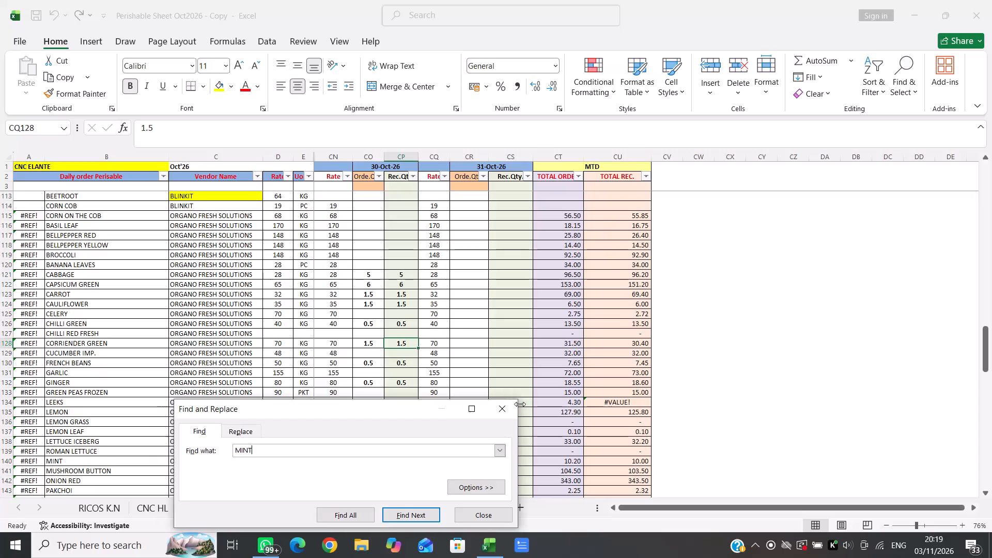
Go to the MINT row found by the search and enter an ordered quantity of 0.5 for 30-Oct-26.
left_click(509, 406)
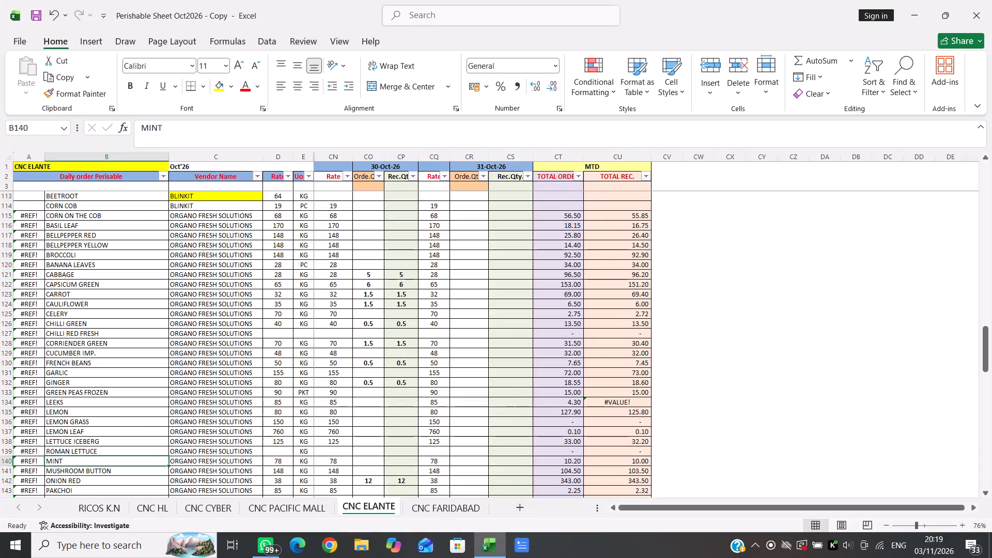
key("Right")
key("Right")
key("Right")
key("Right")
key("Right")
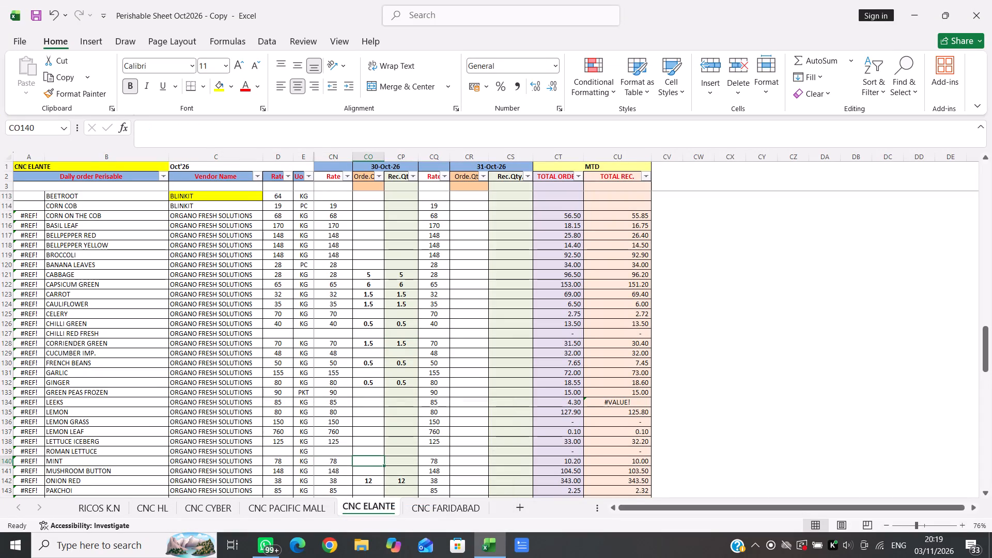
type("0.5")
key("Right")
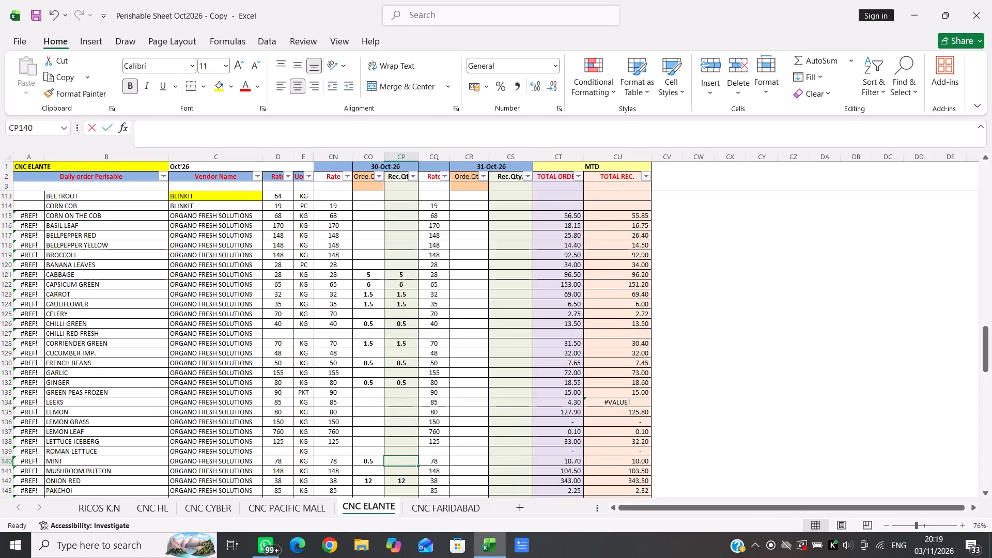
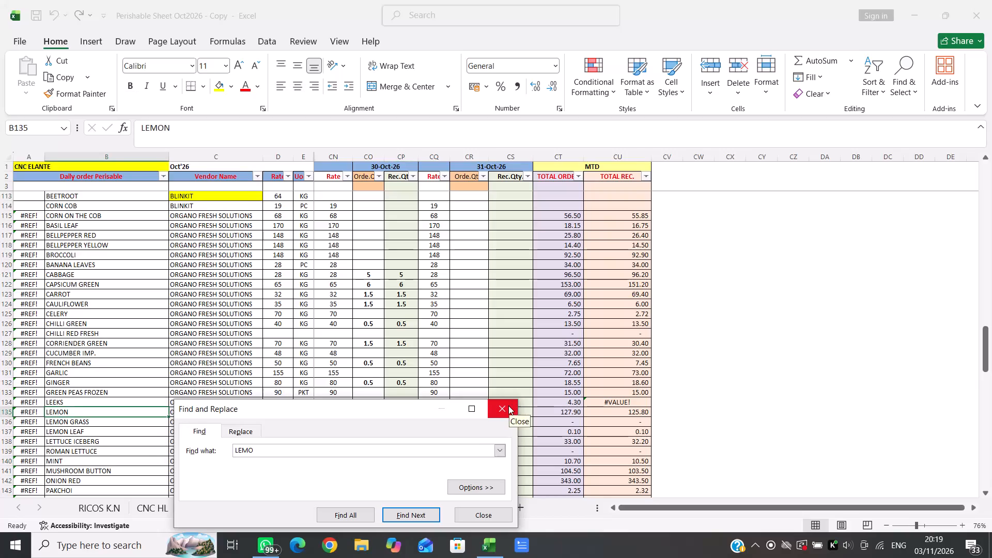
Close the search and enter an ordered quantity of 0.5 in the LEMON row for 30-Oct-26.
left_click(507, 406)
key("Right")
key("Right")
key("Right")
key("Right")
key("Right")
type("0.5")
key("Right")
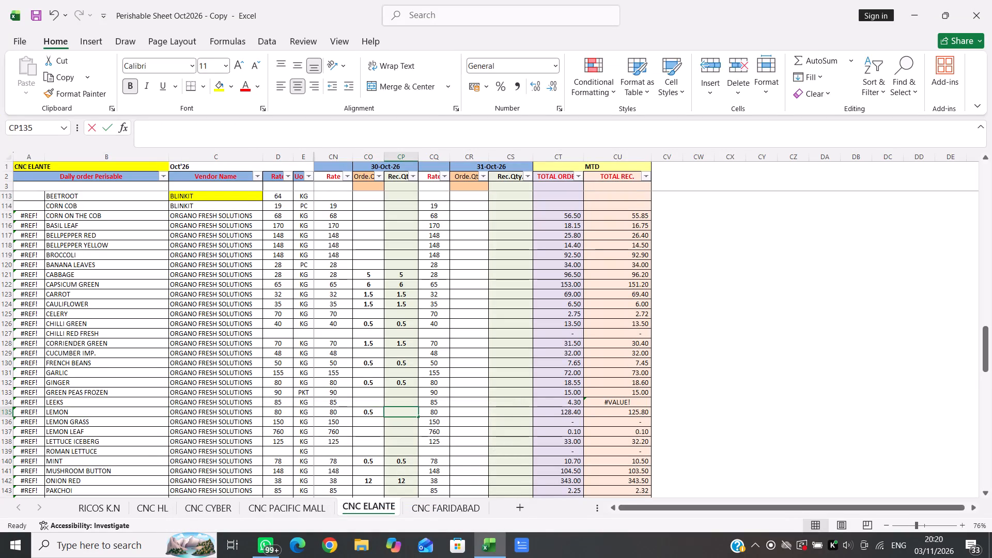
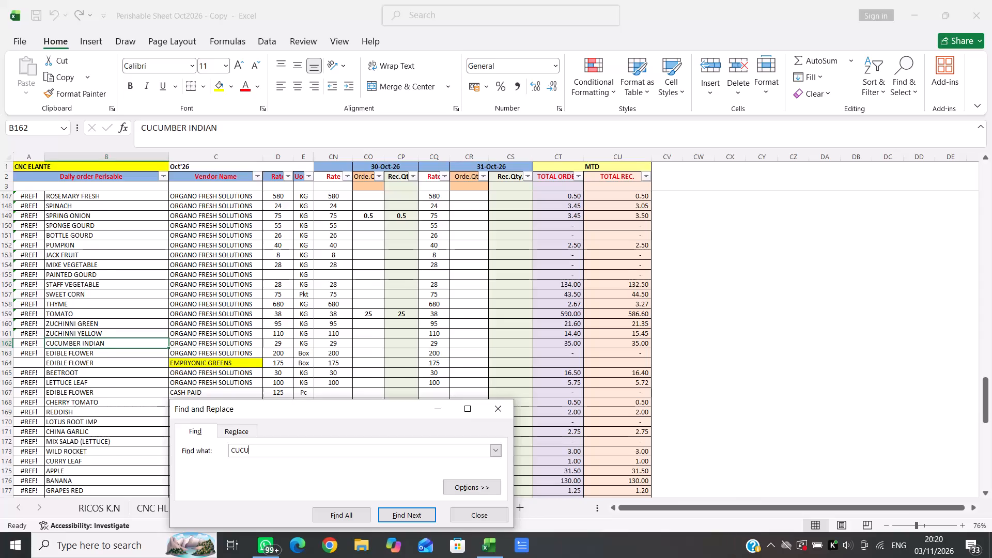
Find the CUCUMBER IMP. row with the CUCU search and enter an ordered quantity starting with 1 for 30-Oct-26.
key("Return")
left_click(504, 405)
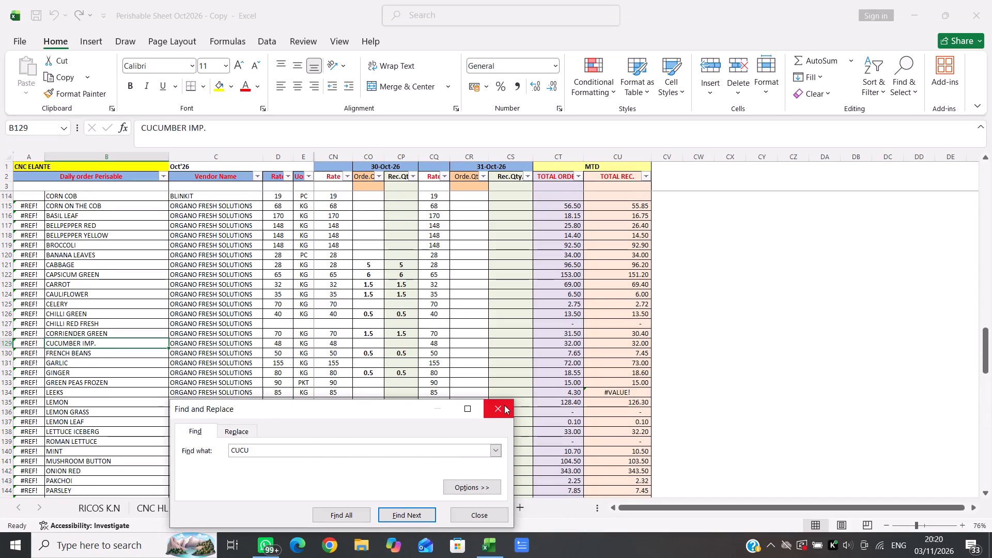
key("Right")
key("Right")
key("Right")
key("Right")
key("Right")
key("1")
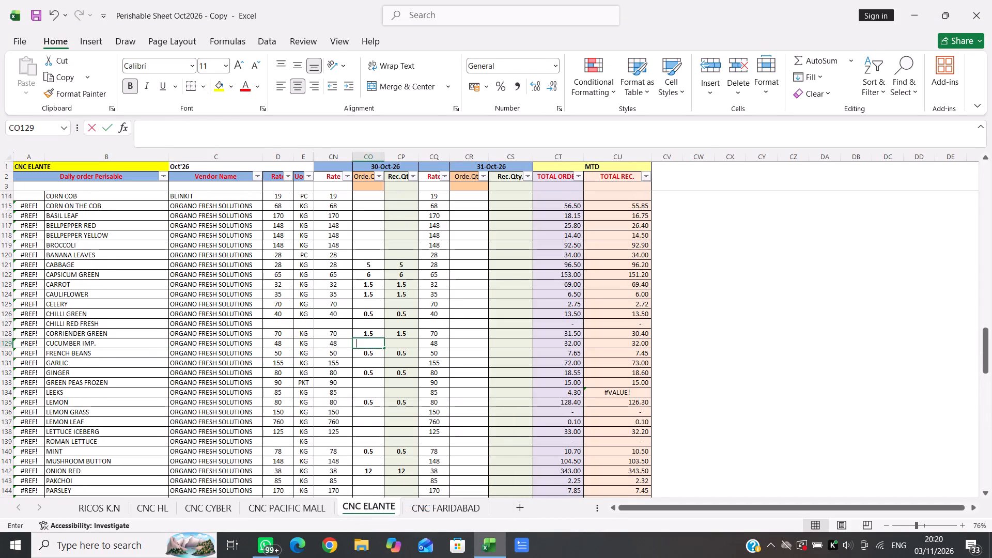
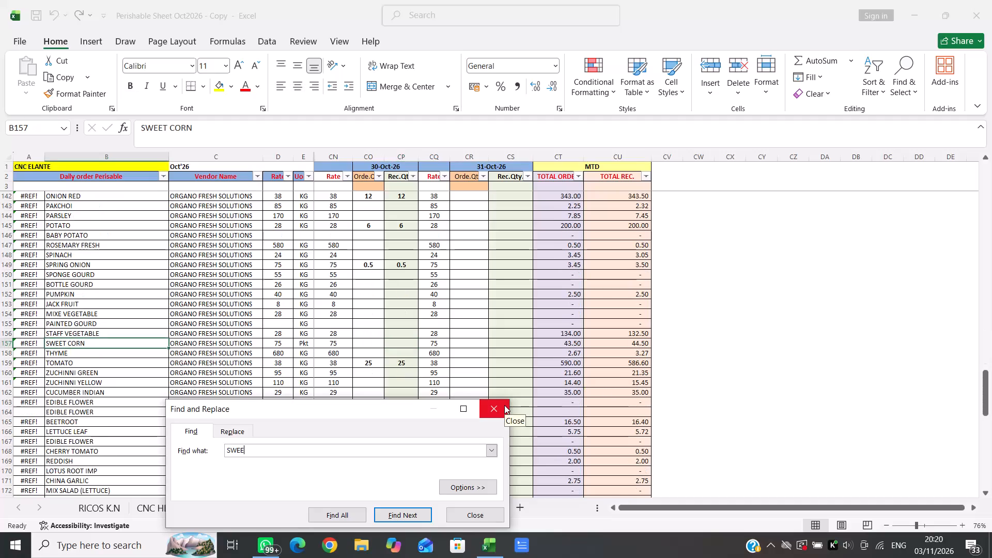
Close the SWEET CORN search and select that item's ordered quantity cell for 30-Oct-26.
left_click(504, 405)
key("Right")
key("Right")
key("Right")
key("Right")
key("Right")
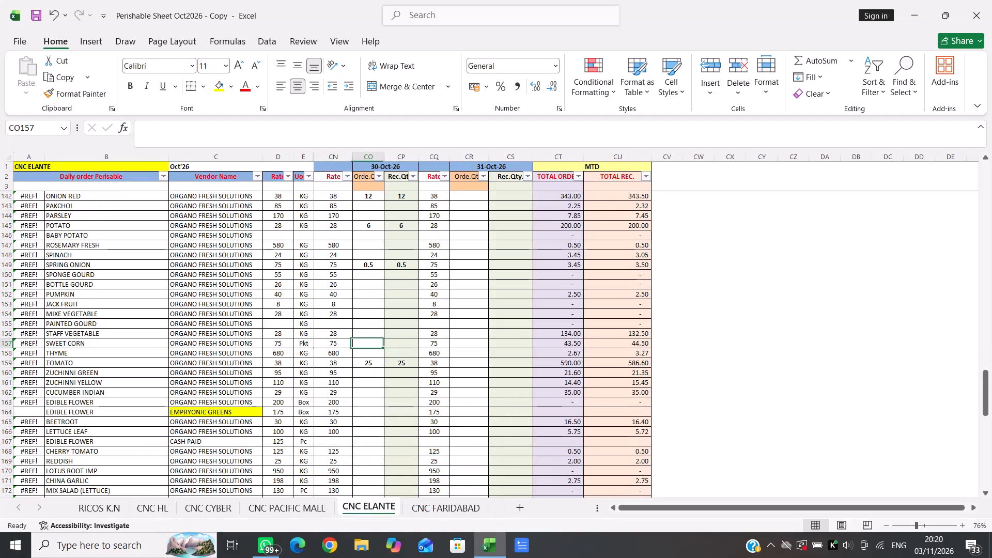
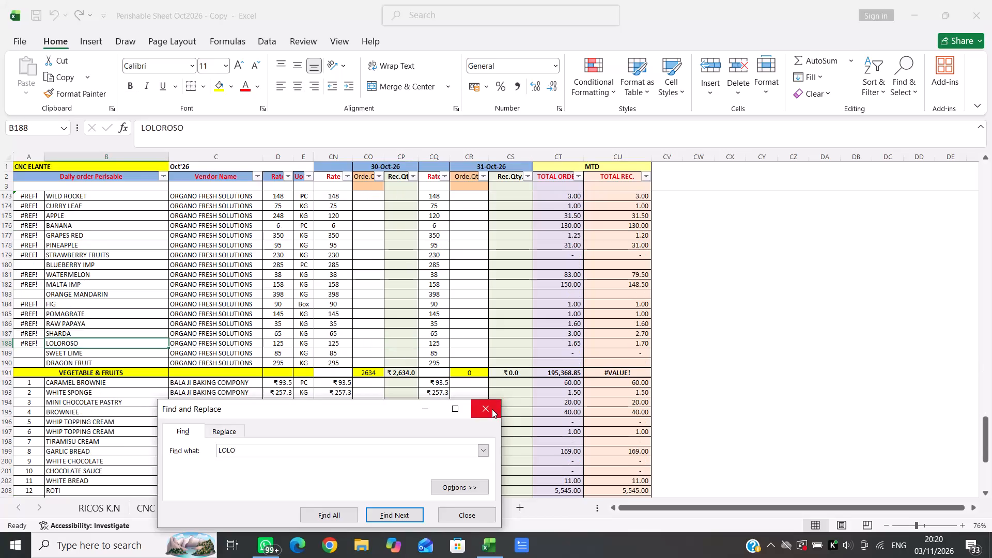
Close the search and enter 0.2 as the LOLOROSO ordered quantity for 30-Oct-26, moving on to its received quantity cell.
left_click(492, 409)
key("Right")
key("Right")
key("Right")
key("Right")
key("Right")
type("0.2")
key("Right")
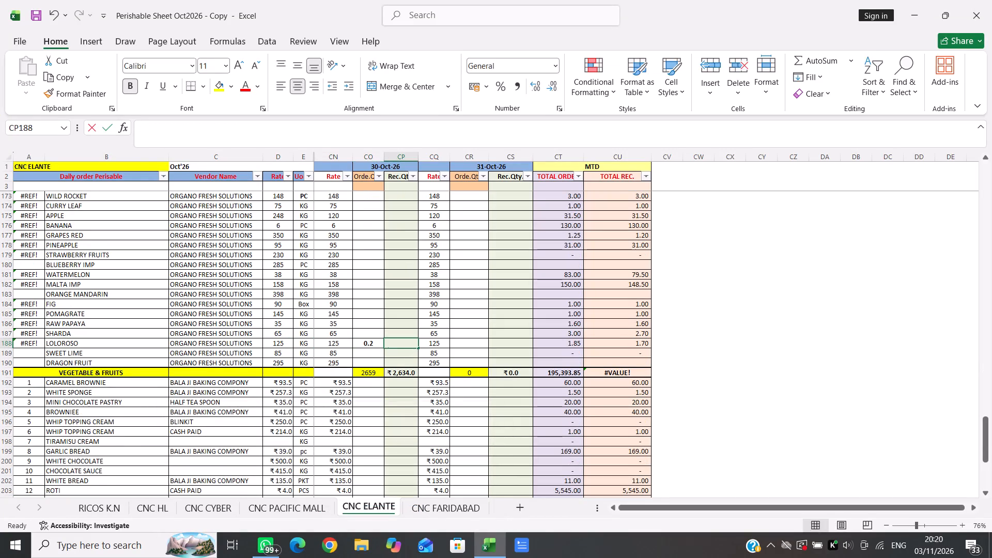
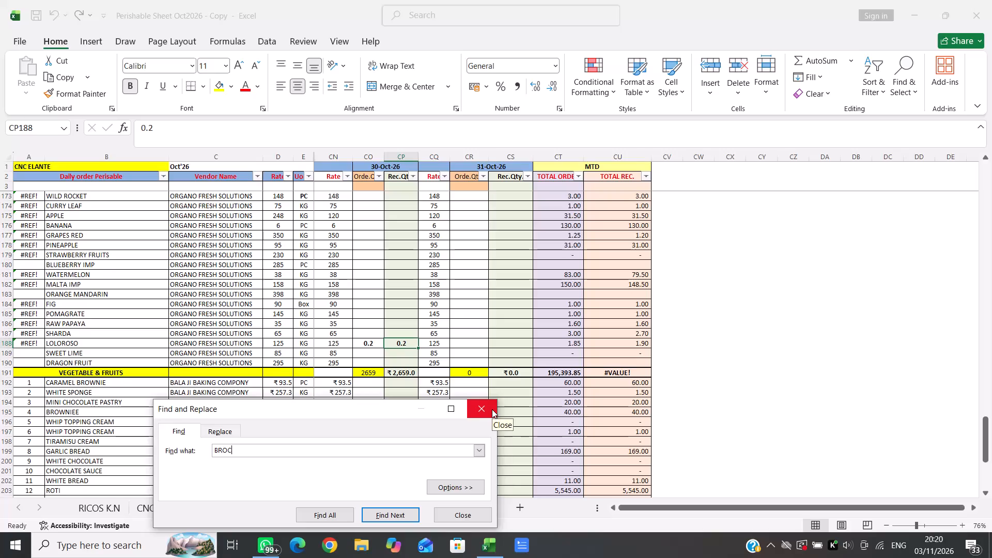
Find the BROCCOLI row by searching for BROC and enter 3 as its ordered quantity for 30-Oct-26.
key("Return")
left_click(492, 409)
key("Right")
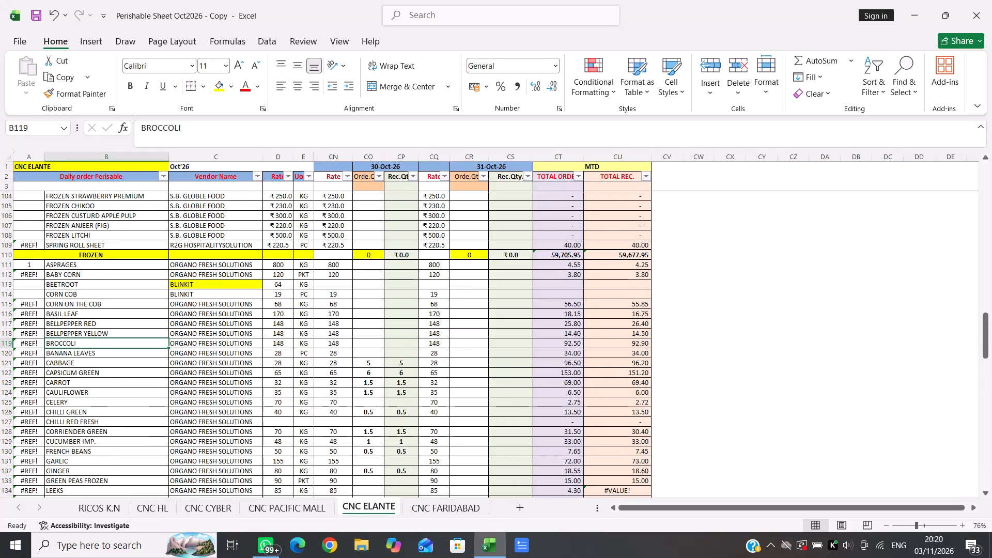
key("Right")
key("Right")
key("Right")
key("Right")
key("3")
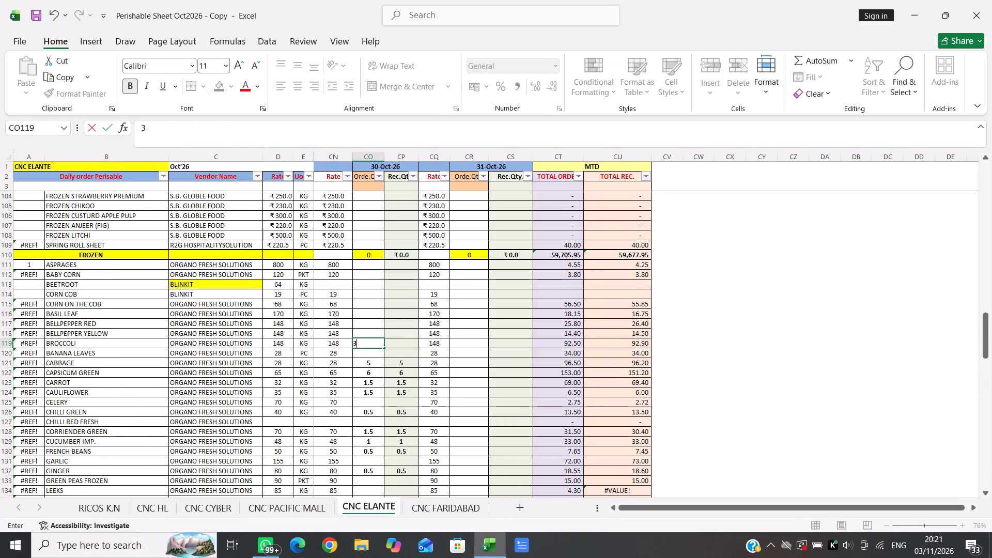
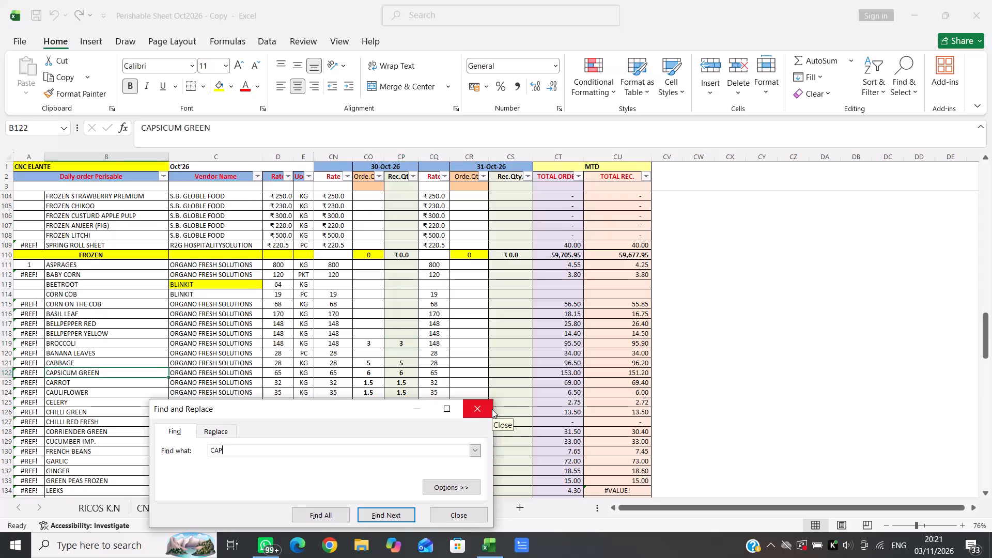
Close the item search and go to the received quantity of CAPSICUM GREEN for 30-Oct-26.
left_click(478, 410)
key("Right")
key("Right")
key("Right")
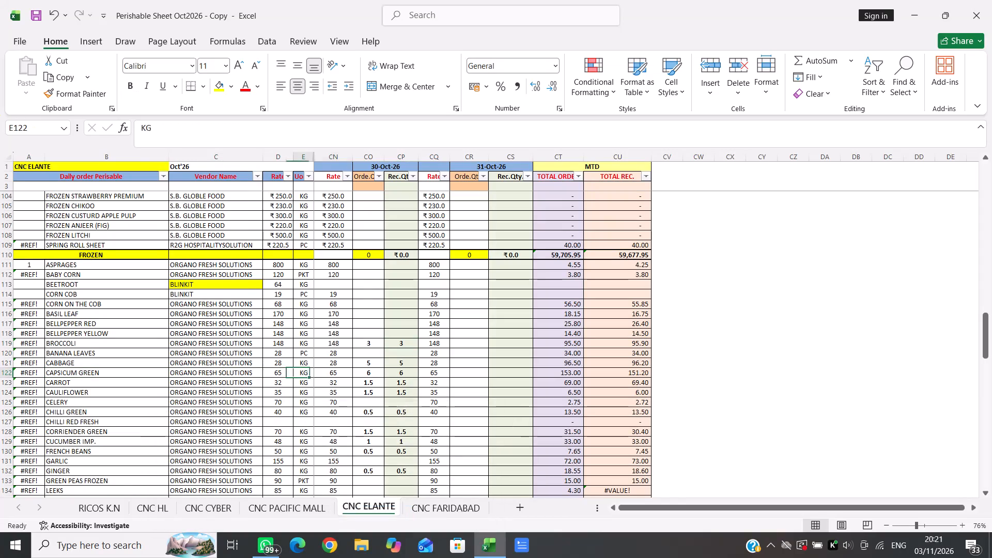
key("Right")
key("Right")
key("Right")
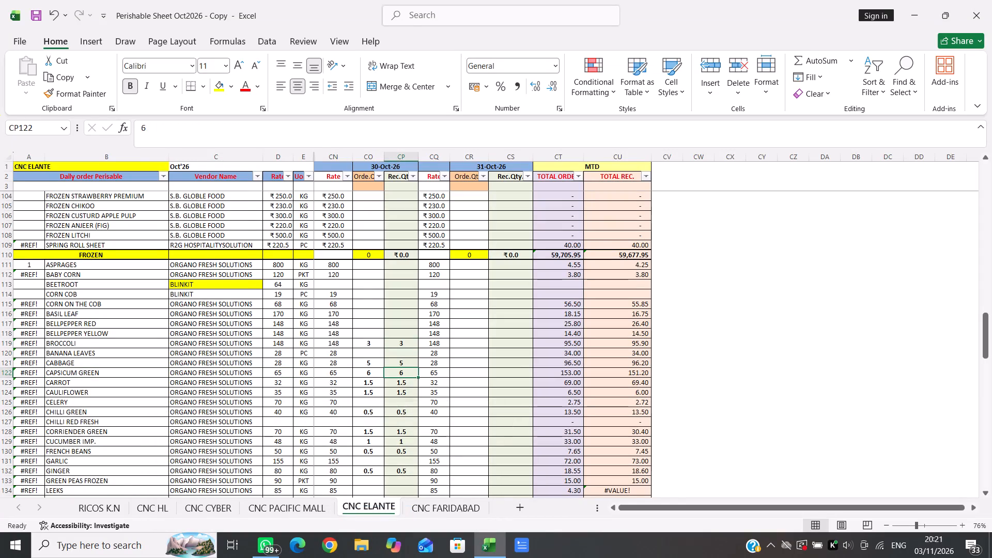
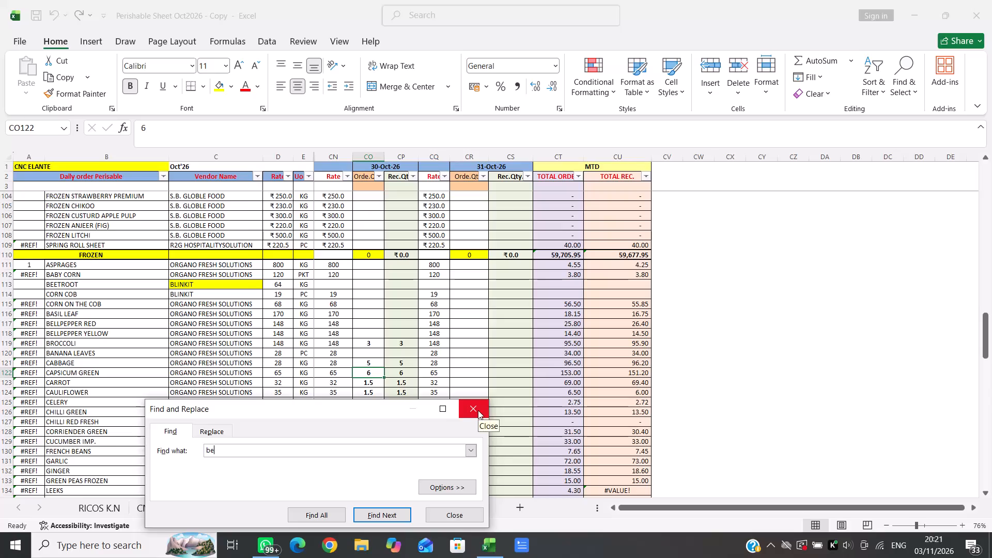
Search the sheet for "bell" and go along the BELLPEPPER RED row towards its 30-Oct-26 quantities.
key("Return")
left_click(478, 410)
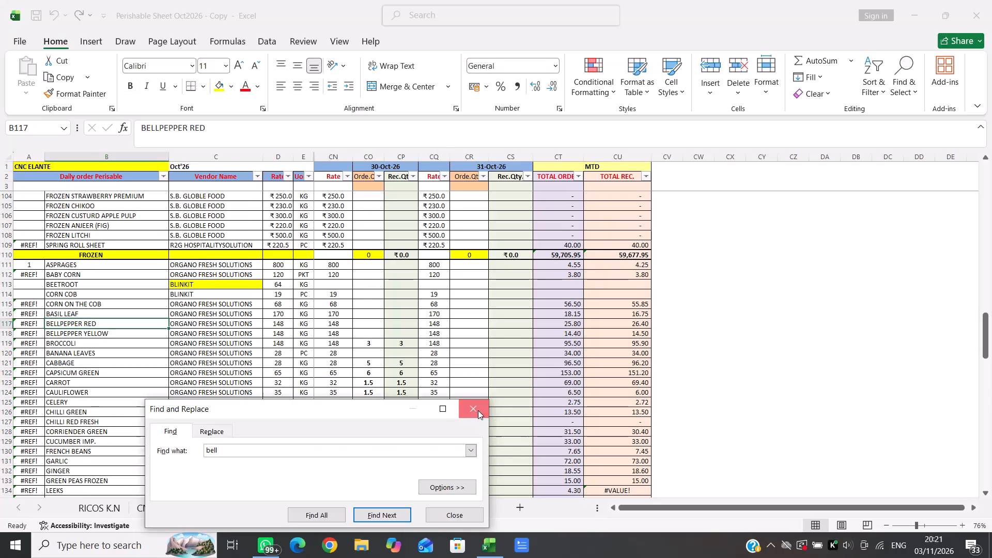
key("Right")
key("Right")
key("Right")
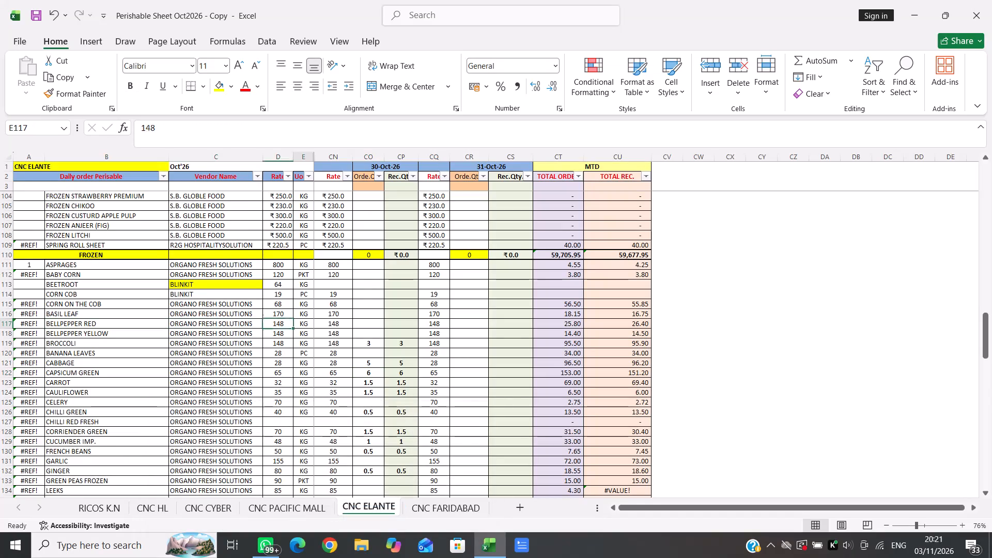
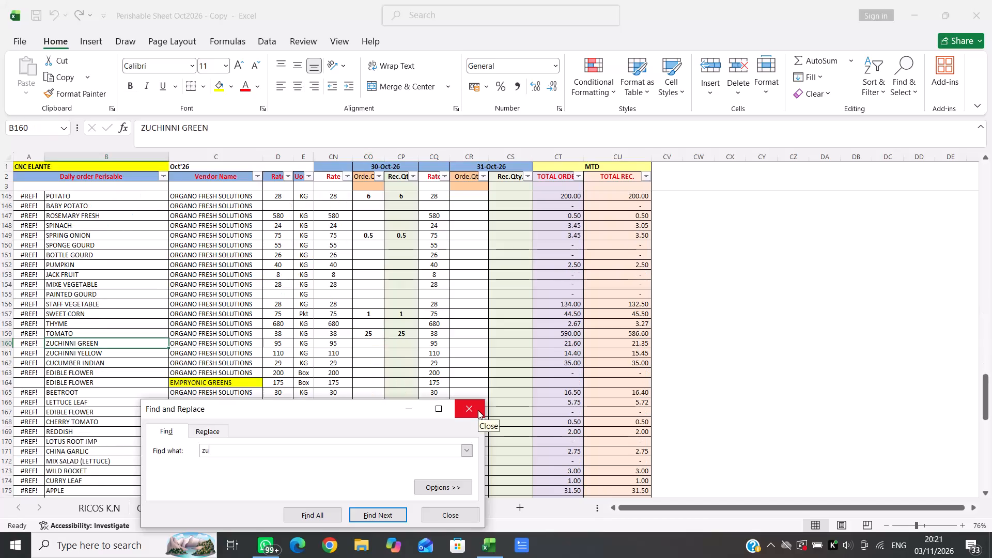
Close the search at ZUCHINNI GREEN and go along that row towards its 30-Oct-26 quantities.
left_click(470, 410)
key("Right")
key("Right")
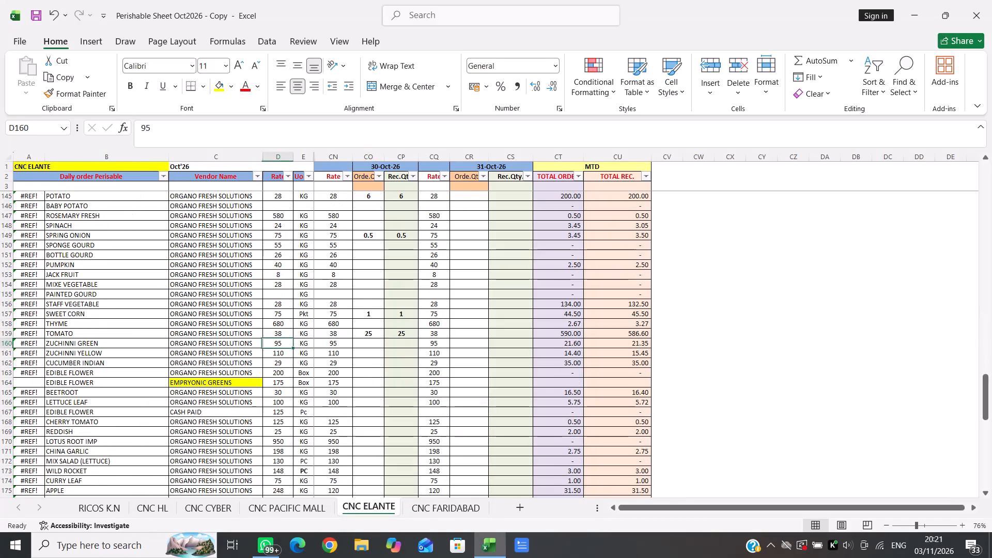
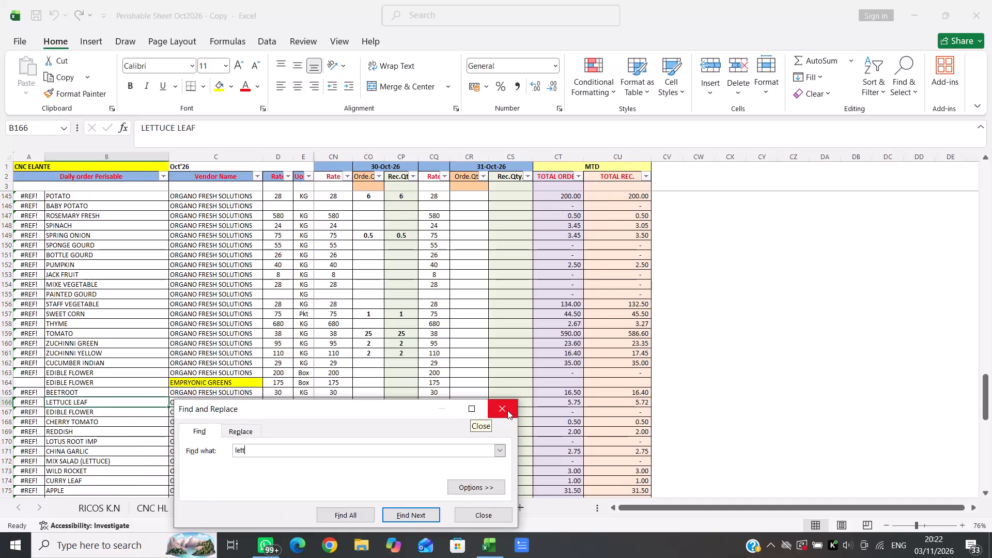
Repeat the search for "lett" to reach the LETTUCE ICEBERG item, close it and go along that row towards its 30-Oct-26 quantities.
left_click(507, 410)
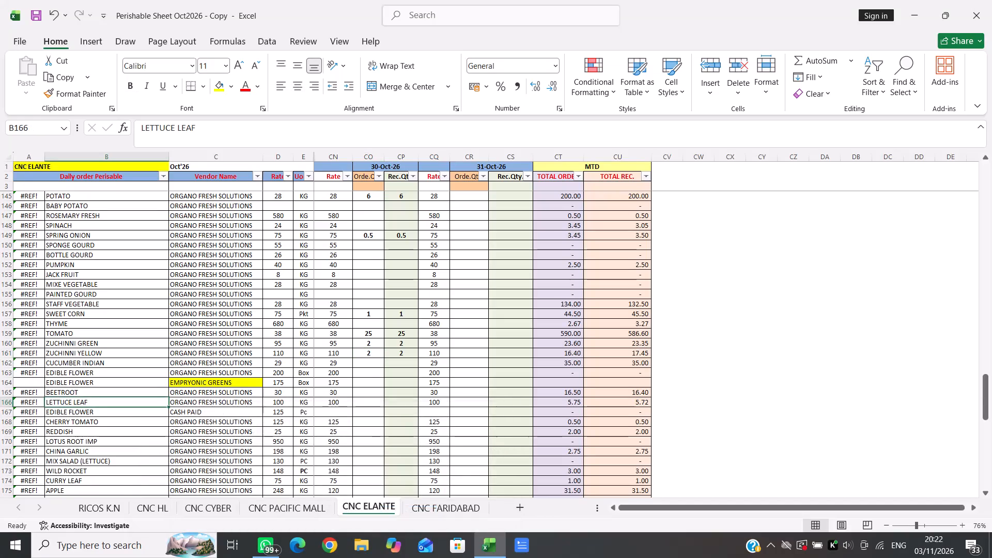
key("ctrl+f")
key("Return")
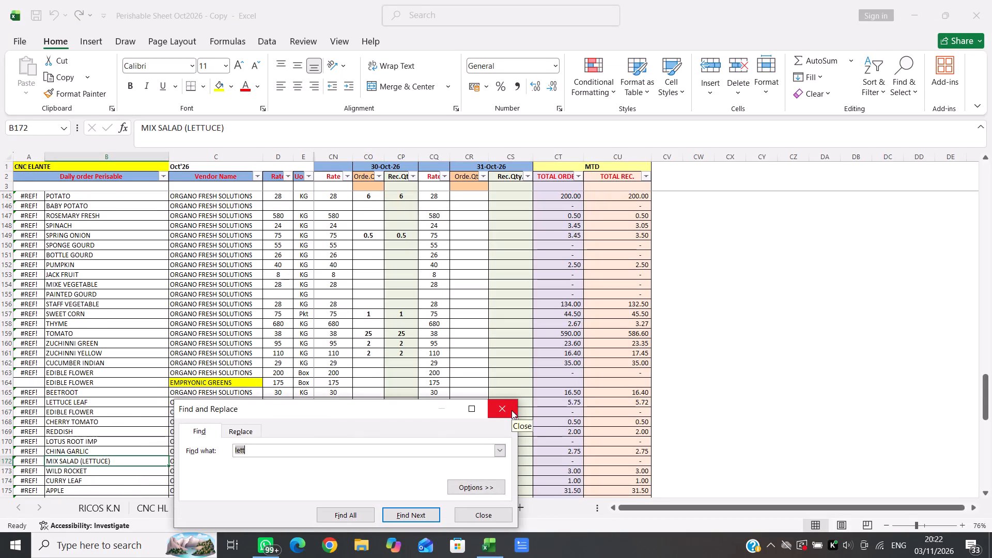
left_click(512, 410)
key("ctrl+f")
key("Return")
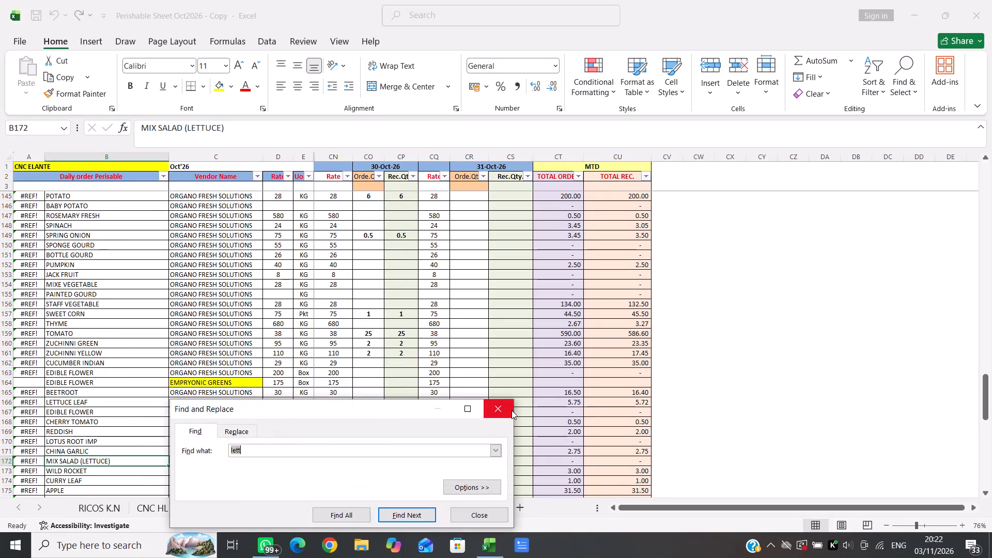
left_click(512, 410)
key("Right")
key("Right")
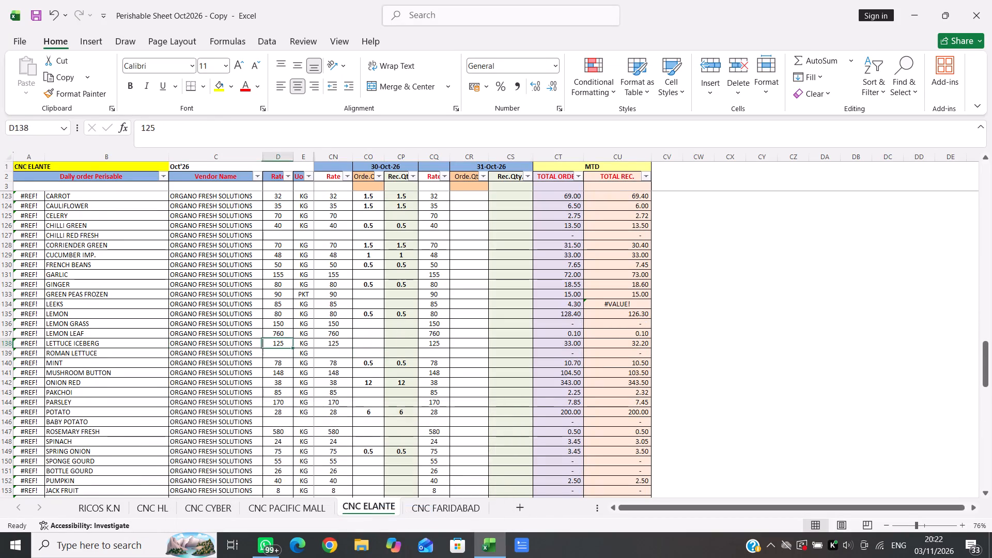
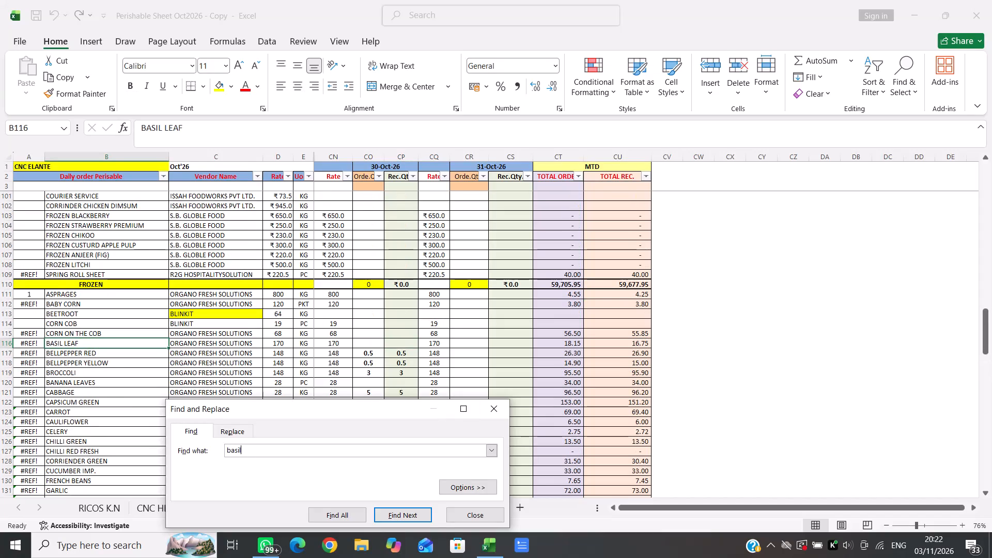
Close the search and enter 0.5 as the 30-Oct-26 ordered quantity in the BASIL LEAF row.
left_click(499, 407)
key("Right")
key("Right")
key("Right")
key("Right")
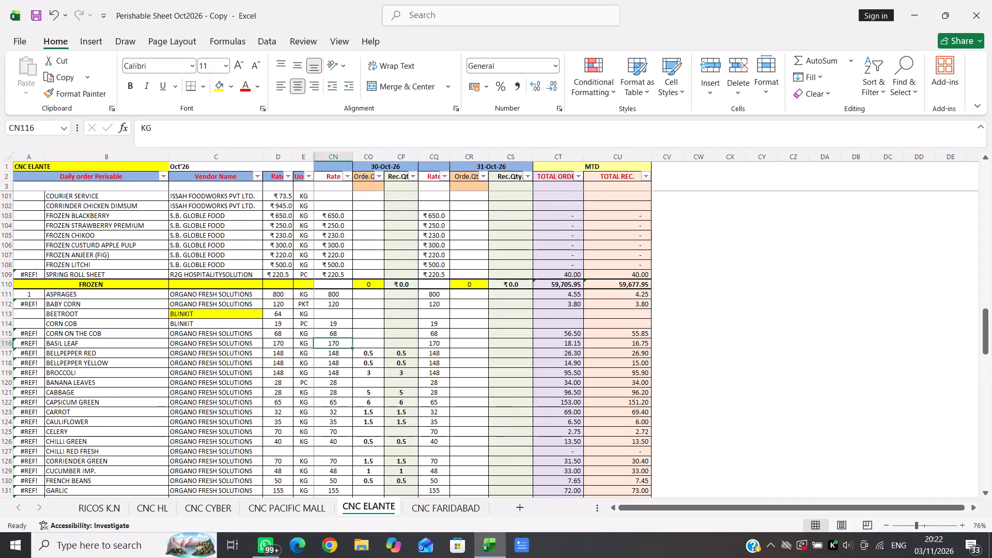
key("Right")
type("0.5")
key("Right")
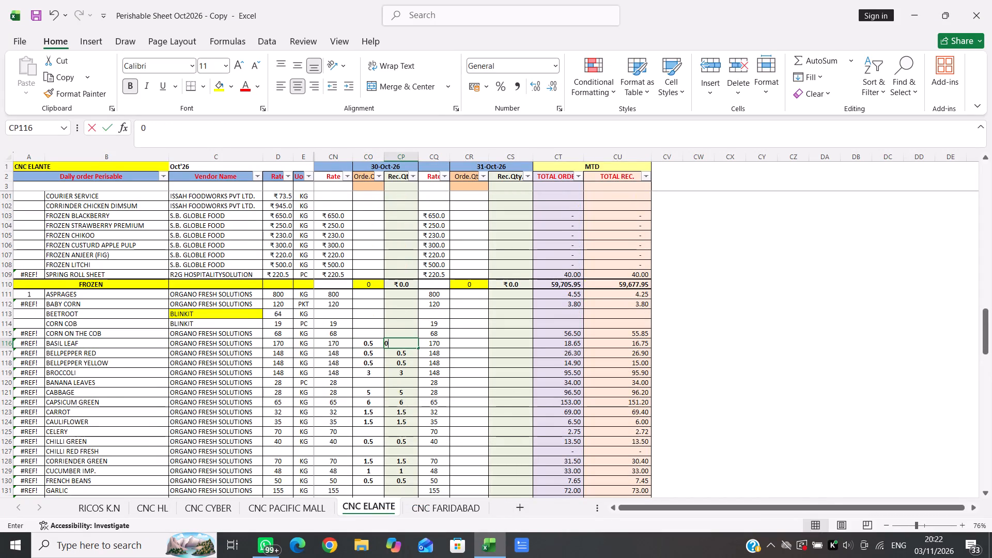
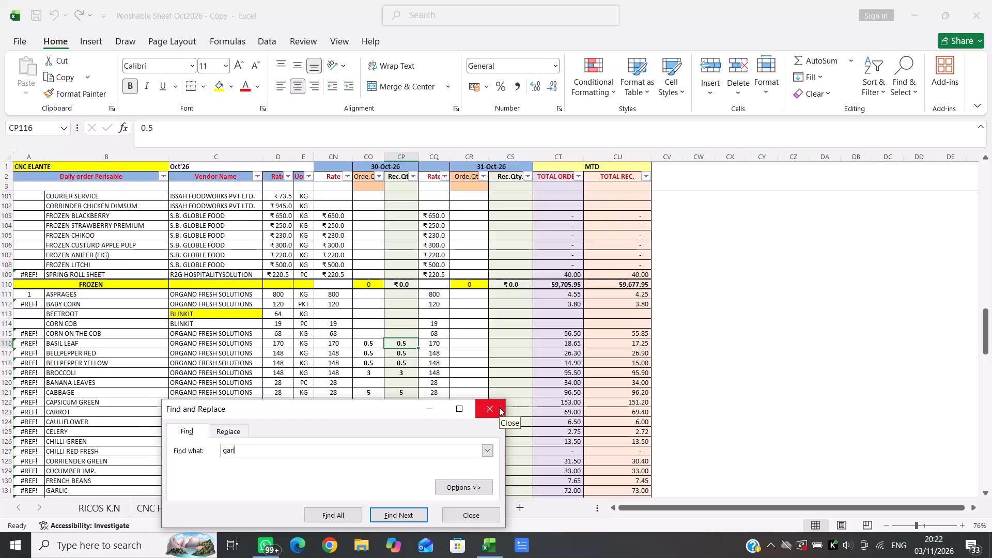
Search the sheet for "garl", close the search, and move along the GARLIC row toward its 30-Oct-26 quantity cells.
key("Return")
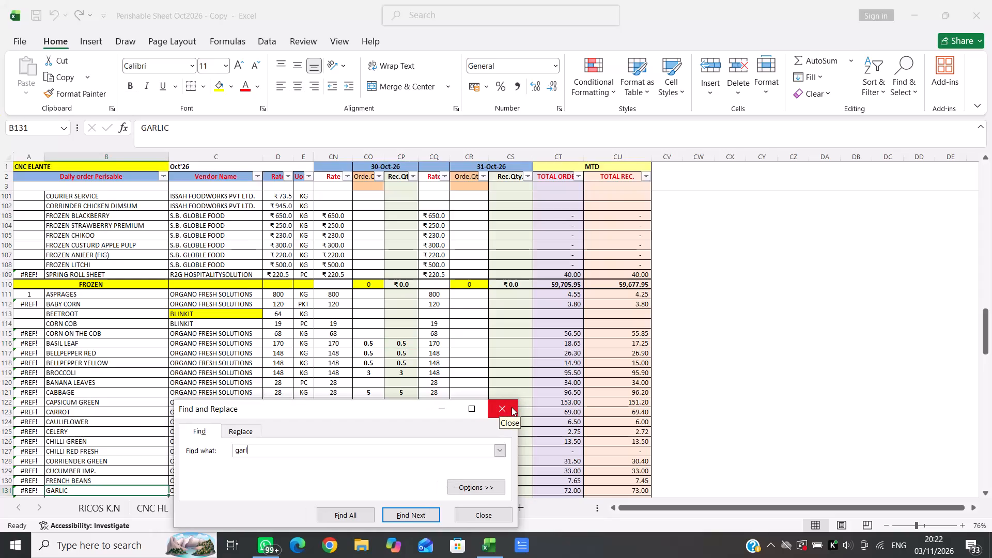
left_click(512, 407)
key("Right")
key("Right")
key("Right")
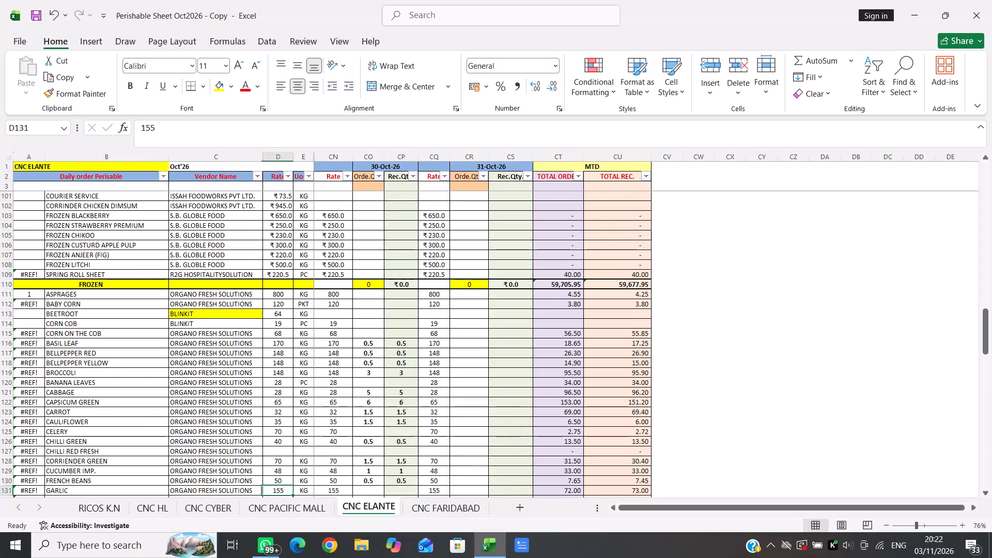
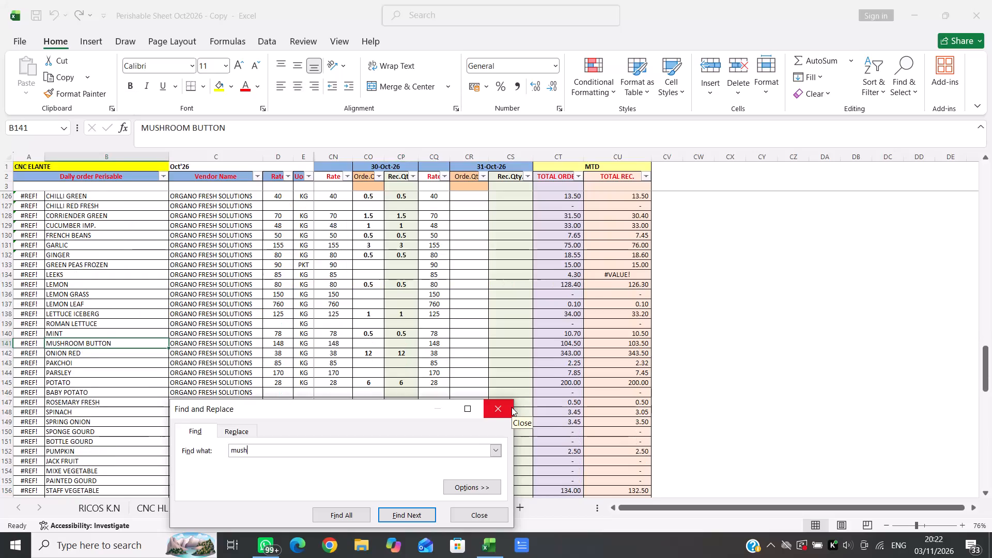
Enter 3 as the 30-Oct-26 ordered quantity in the MUSHROOM BUTTON row, closing the finished search first.
left_click(512, 407)
key("Right")
key("Right")
key("Right")
key("Right")
key("Right")
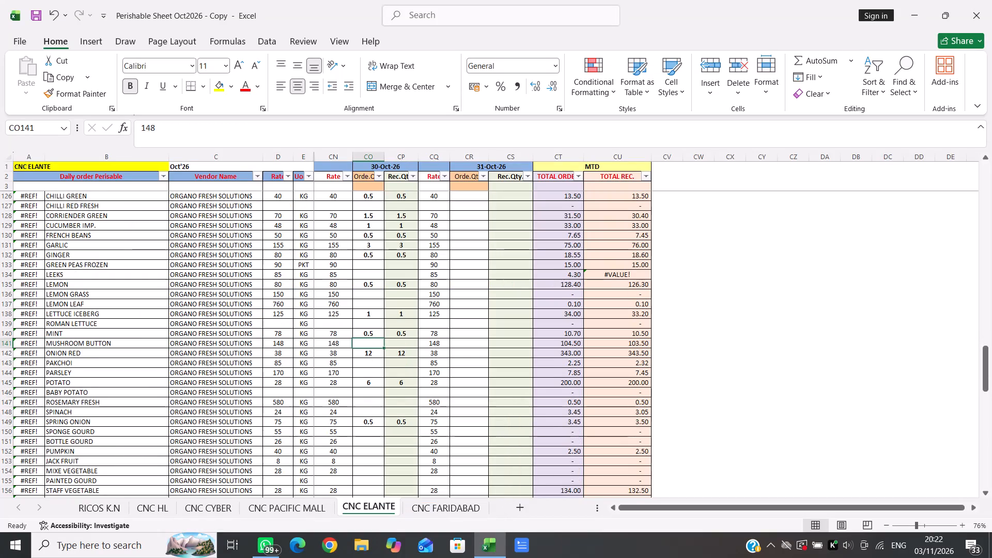
key("3")
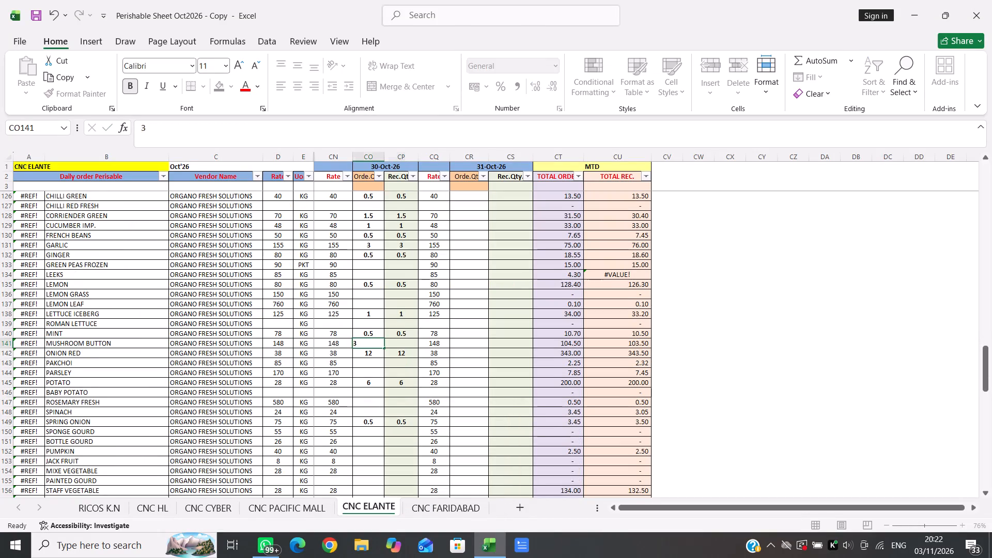
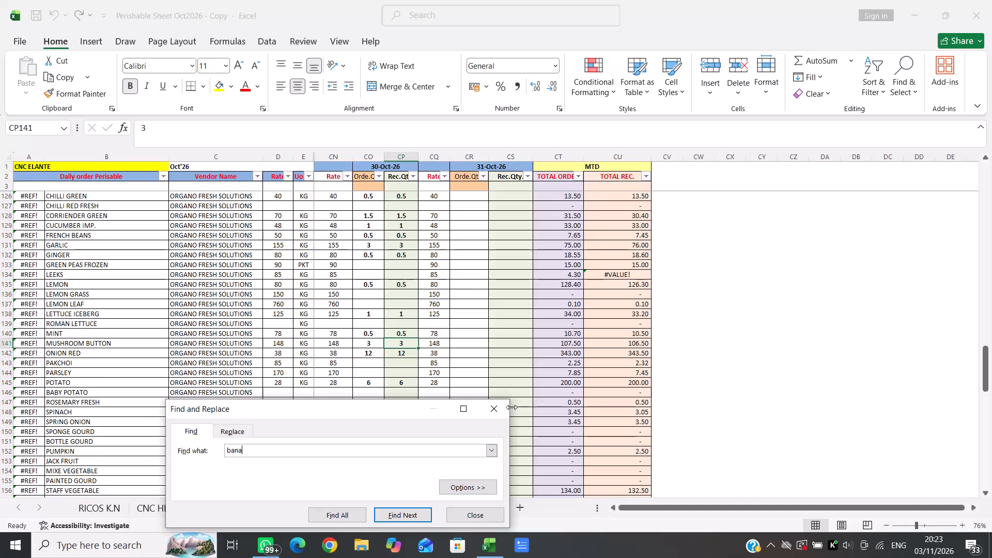
Find "bana" in the sheet and go to the 30-Oct-26 ordered quantity cell in the BANANA LEAVES row.
key("Return")
key("Return")
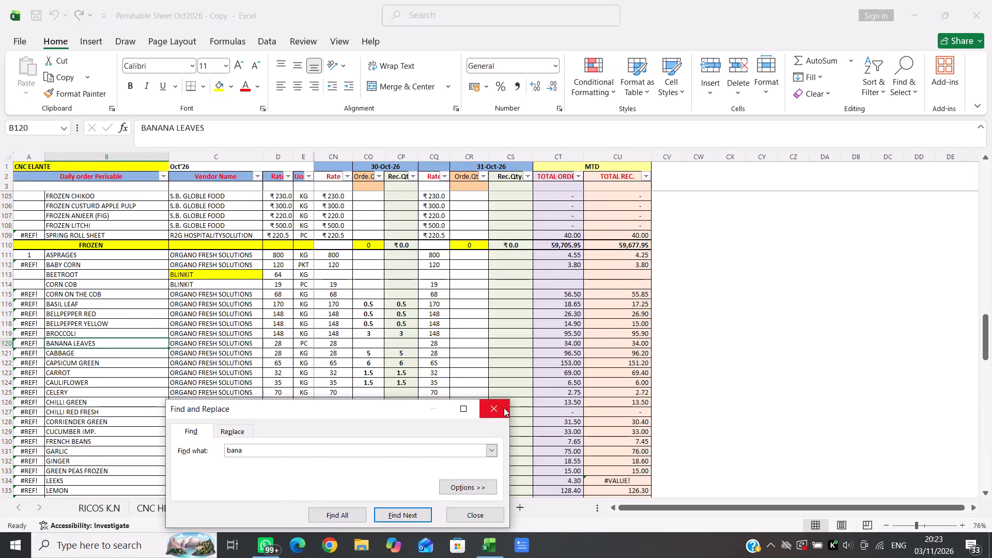
left_click(502, 409)
key("Right")
key("Right")
key("Right")
key("Right")
key("Right")
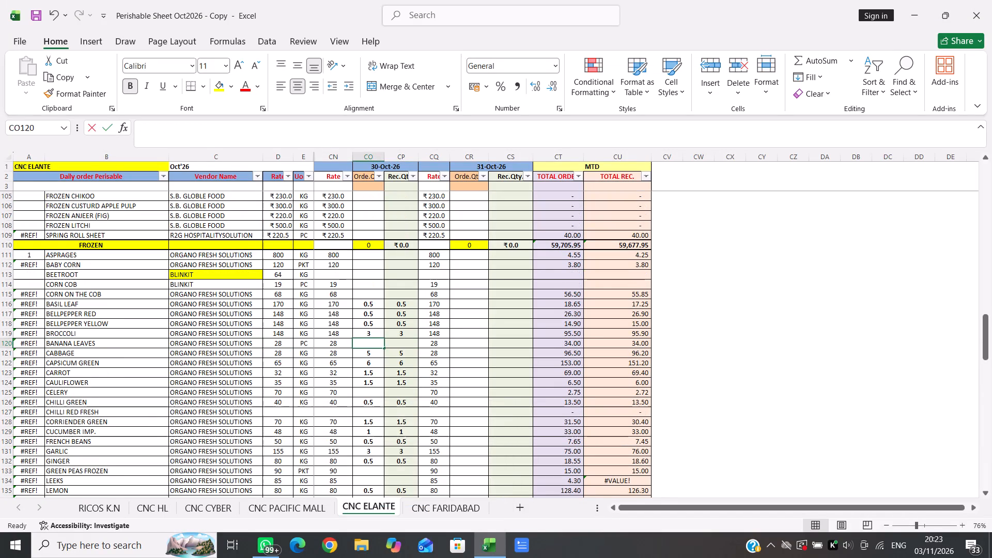
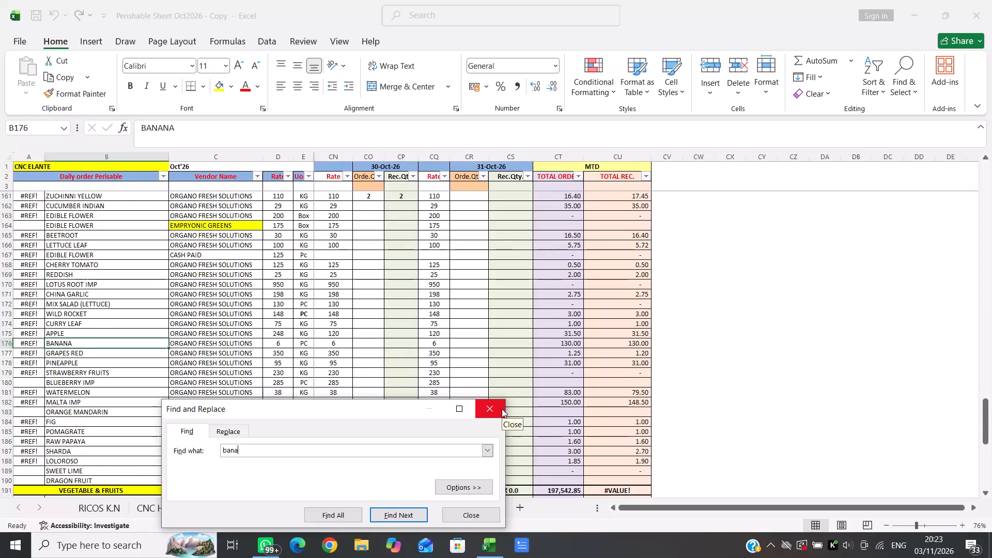
Enter 3 as the 30-Oct-26 ordered quantity in the BANANA row.
left_click(491, 409)
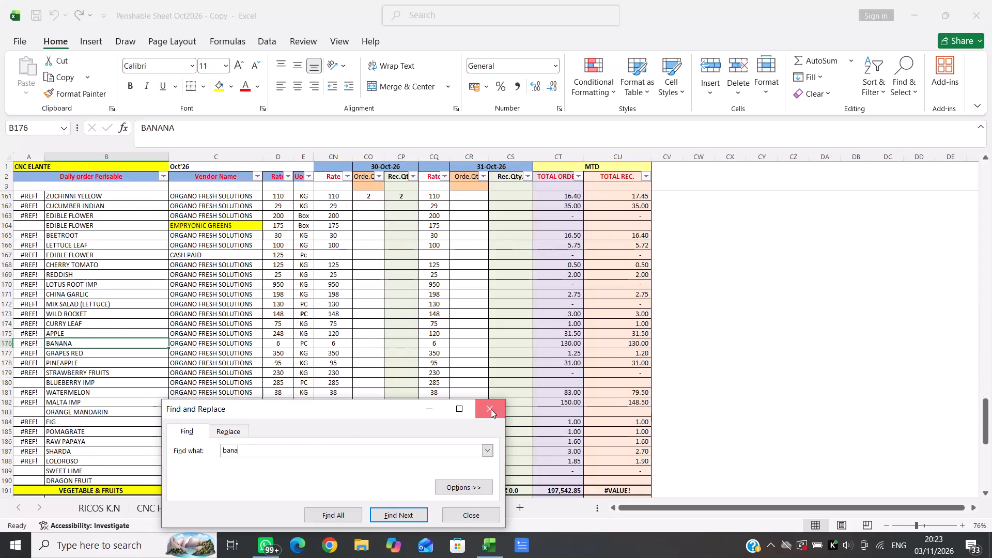
key("Right")
key("Right")
key("Right")
key("Right")
key("Right")
key("3")
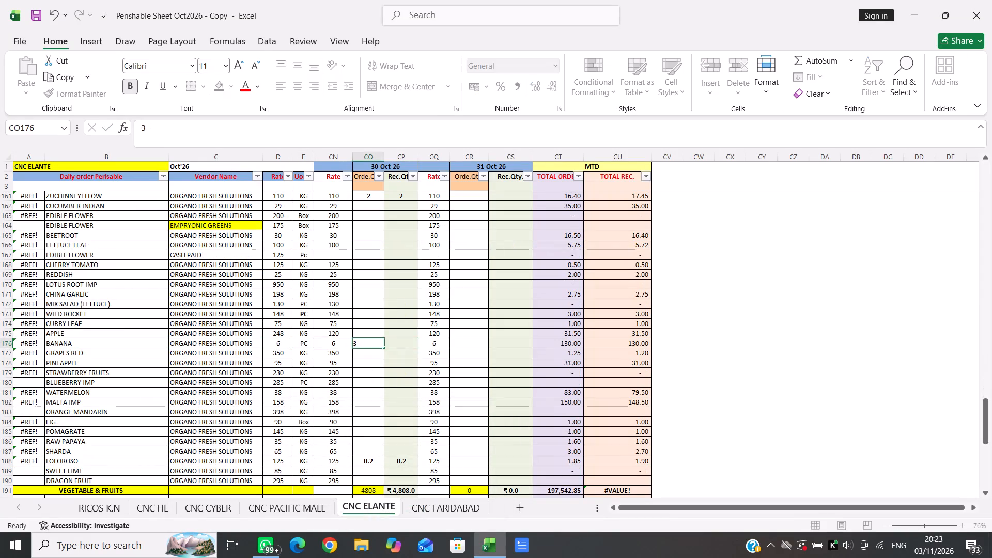
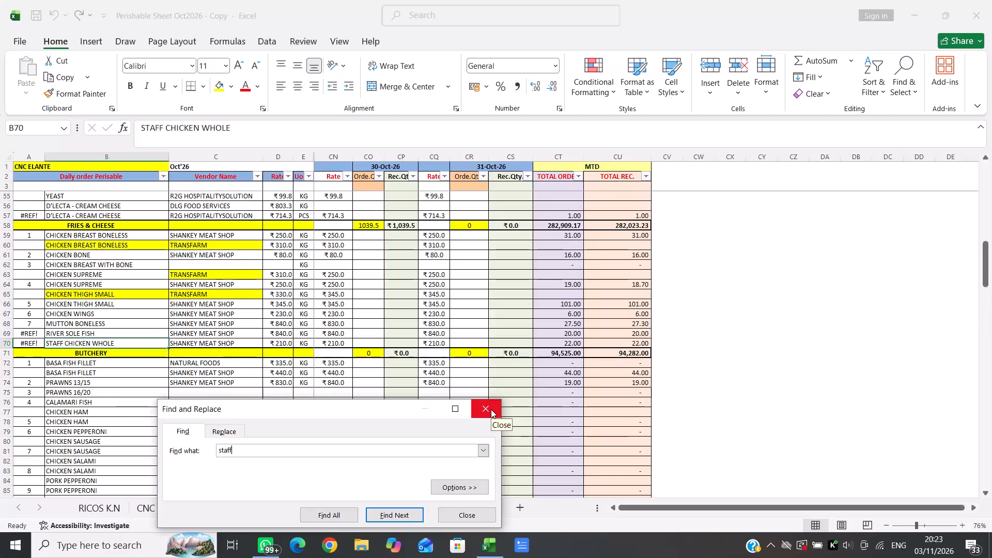
Find the STAFF VEGETABLE row and enter 5 as its 30-Oct-26 ordered quantity.
key("Return")
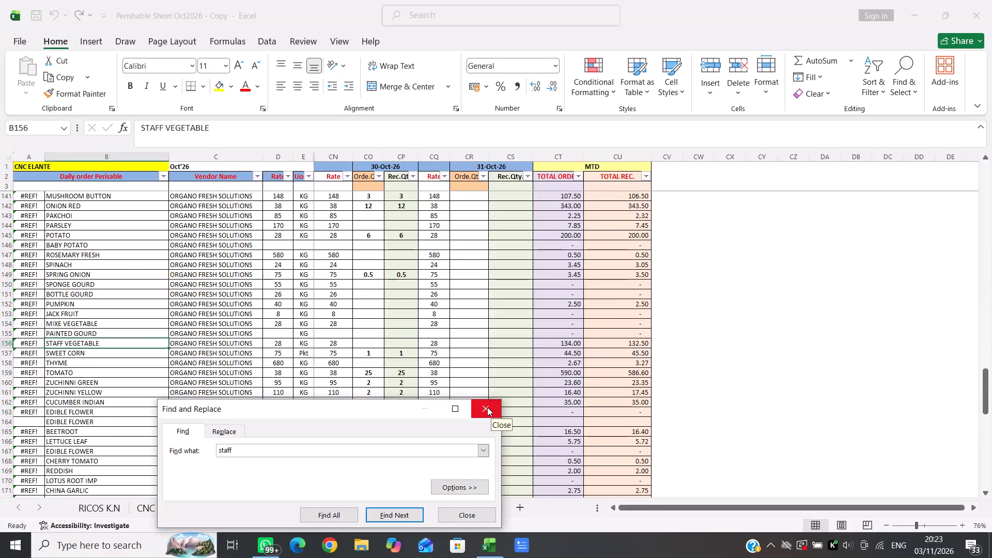
left_click(487, 407)
key("Right")
key("Right")
key("Right")
key("Right")
key("Right")
key("5")
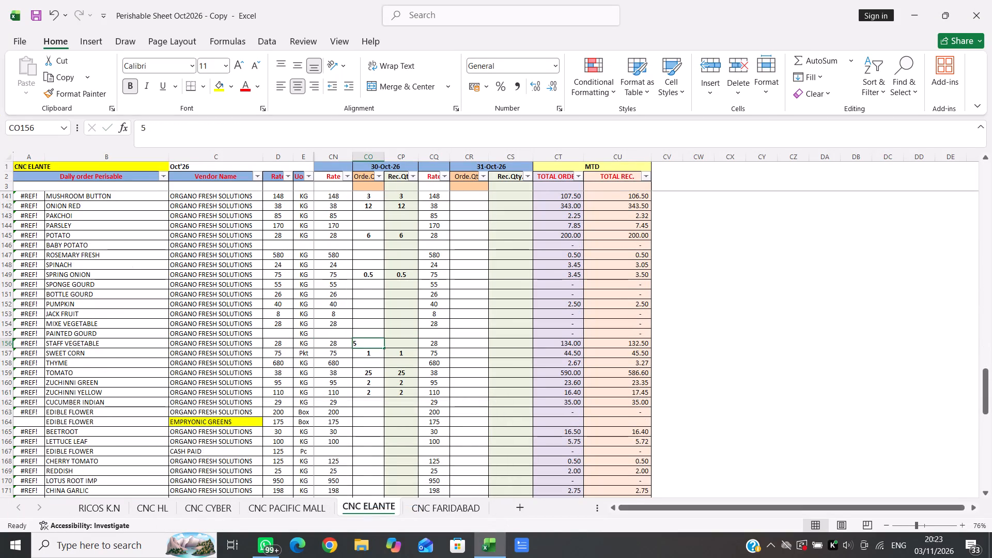
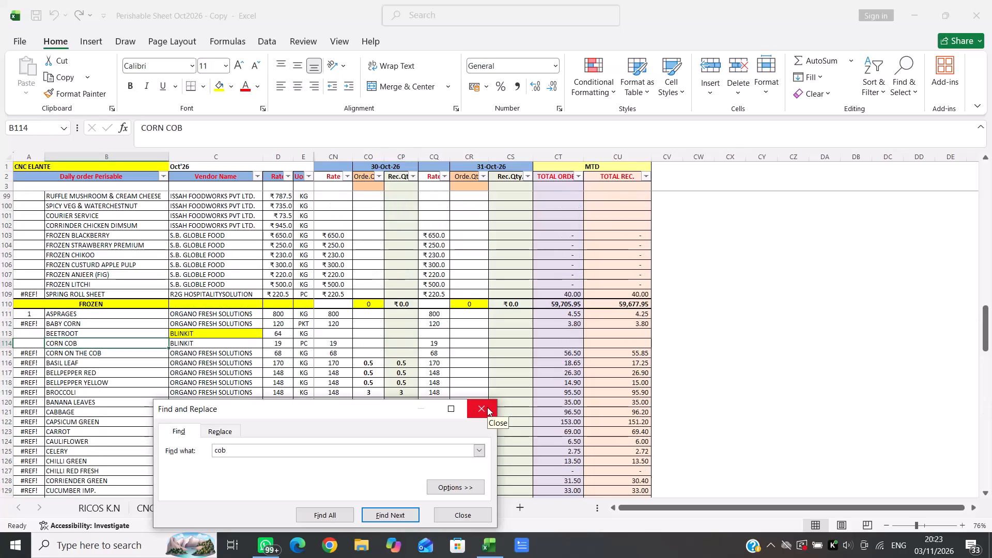
Close the search and go to the 30-Oct-26 ordered quantity cell in the CORN ON THE COB row.
left_click(487, 407)
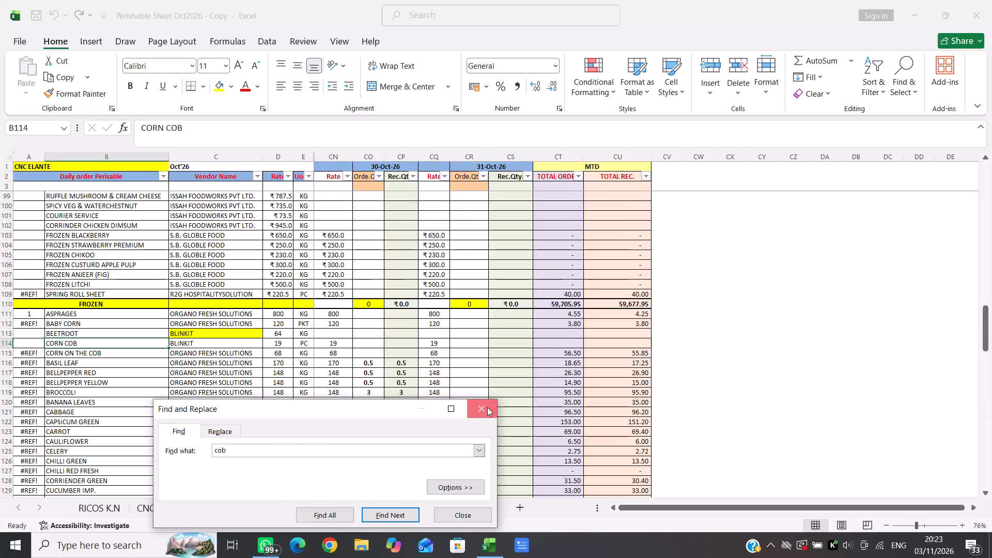
key("Down")
key("Right")
key("Right")
key("Right")
key("Right")
key("Right")
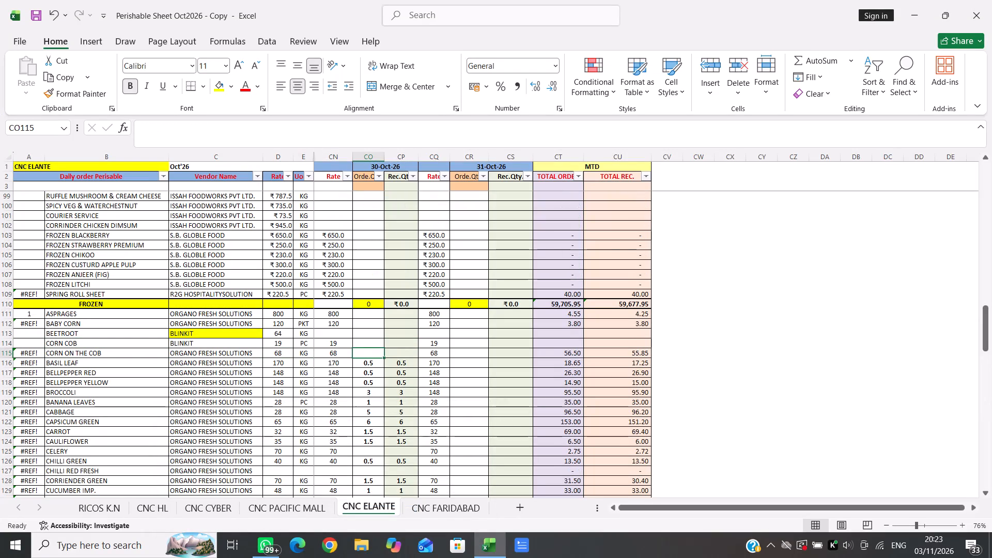
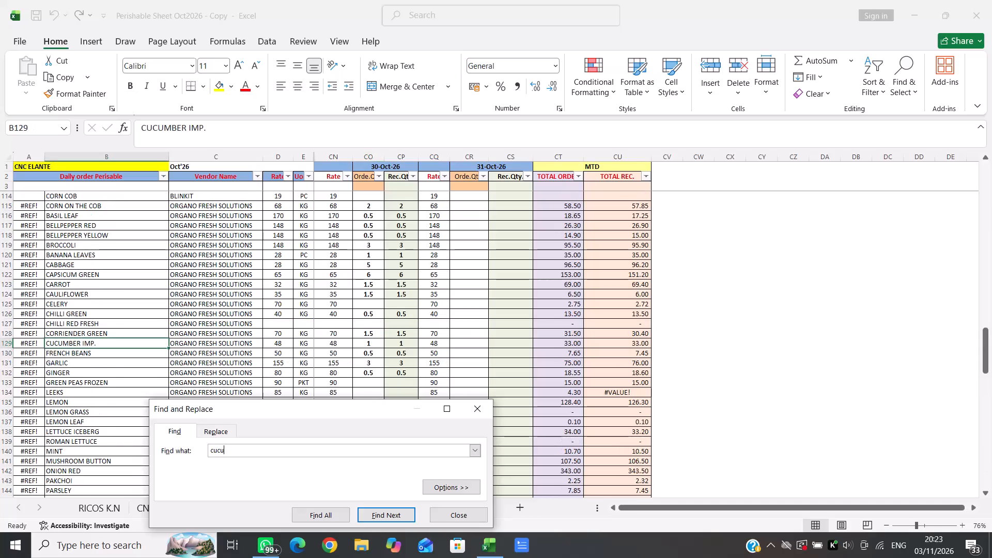
Find the next "cucu" match, CUCUMBER INDIAN, close the search and go to the 30-Oct-26 columns in that row.
key("Return")
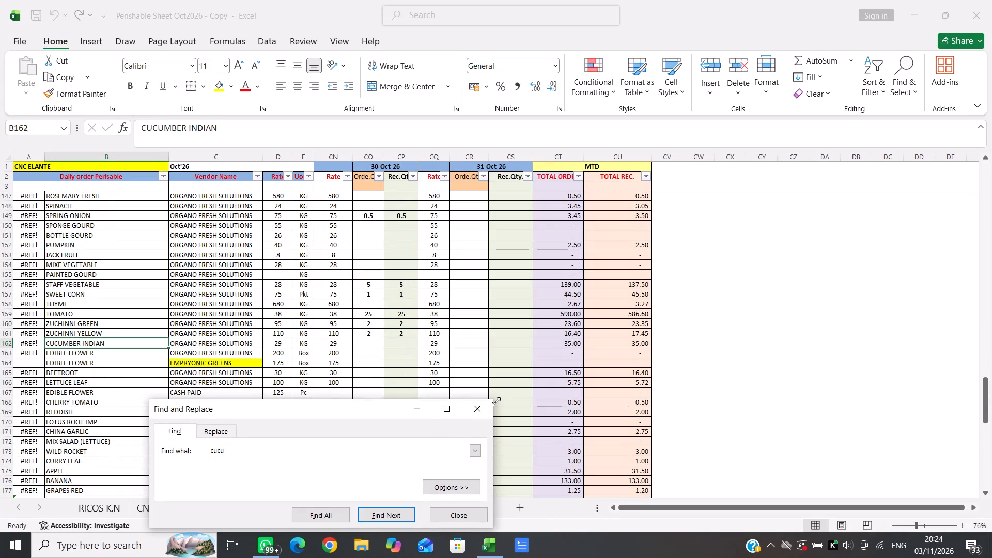
left_click(483, 404)
key("Right")
key("Right")
key("Right")
key("Right")
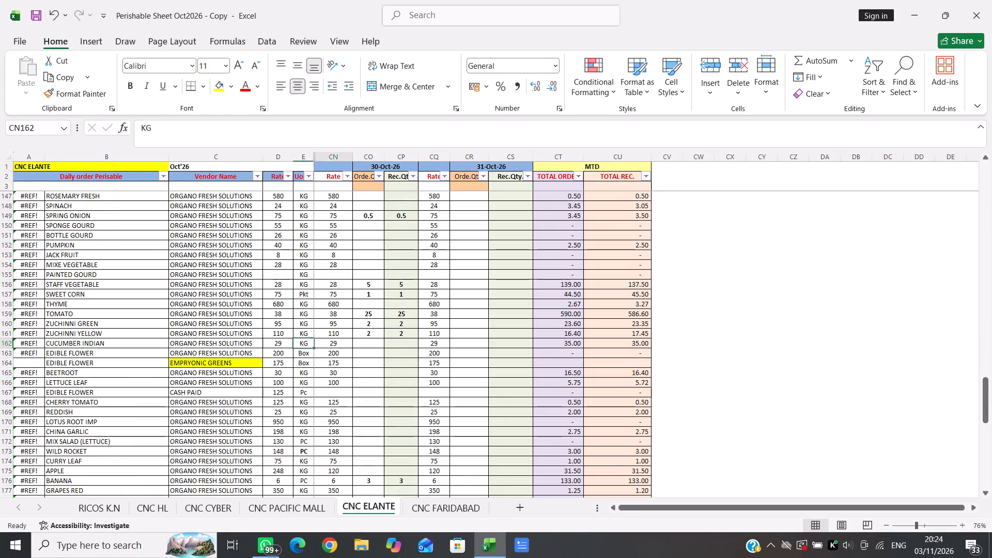
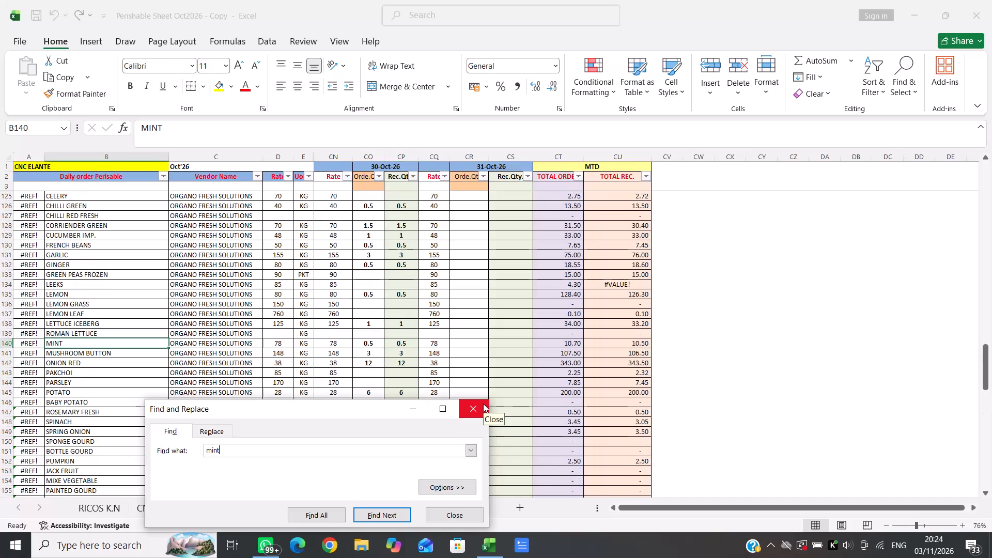
Close the search at MINT and go to the 30-Oct-26 ordered quantity in that row.
left_click(483, 404)
key("Right")
key("Right")
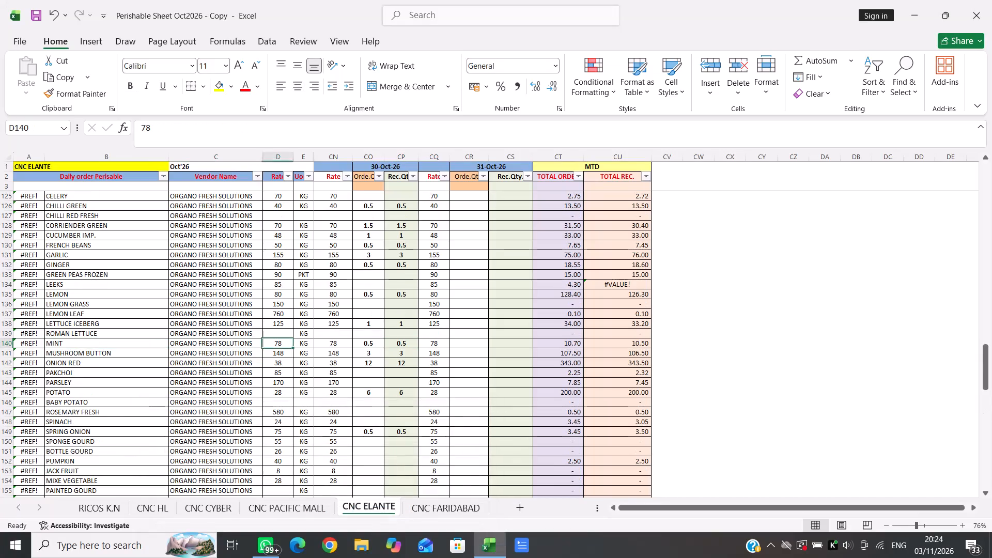
key("Right")
key("Right")
key("Right")
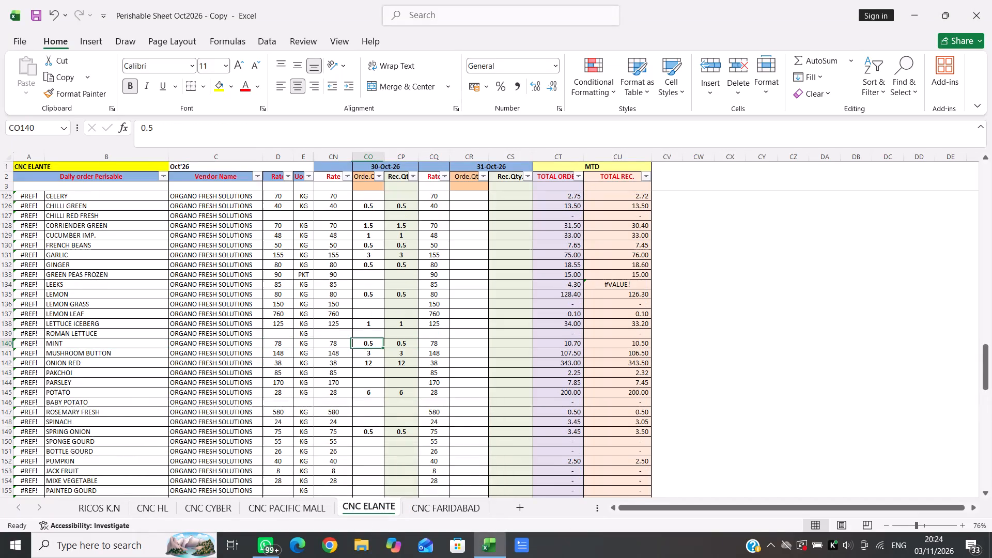
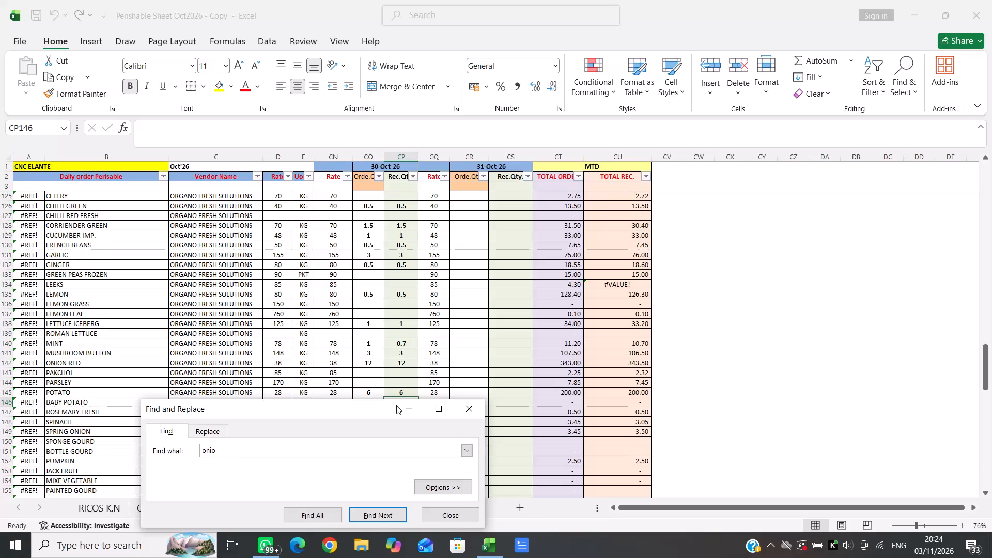
Step through the matches for "onio" to ONION RED, close the search and move along that row toward the 30-Oct-26 quantities.
key("Return")
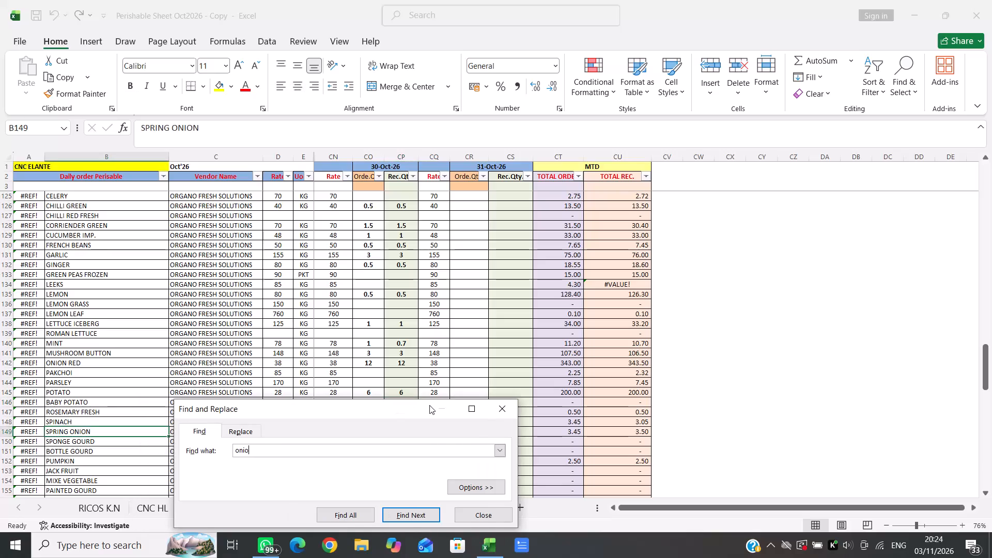
key("Return")
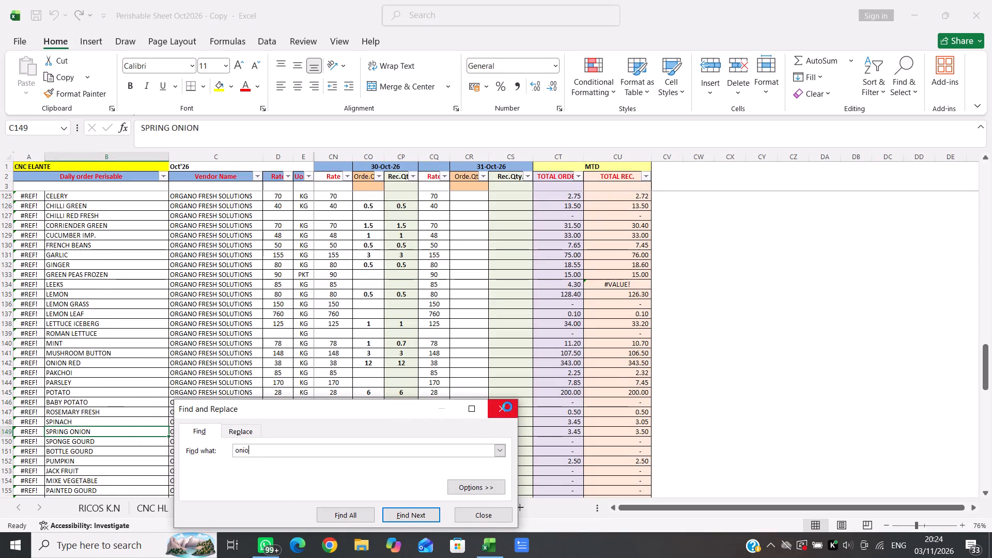
key("Return")
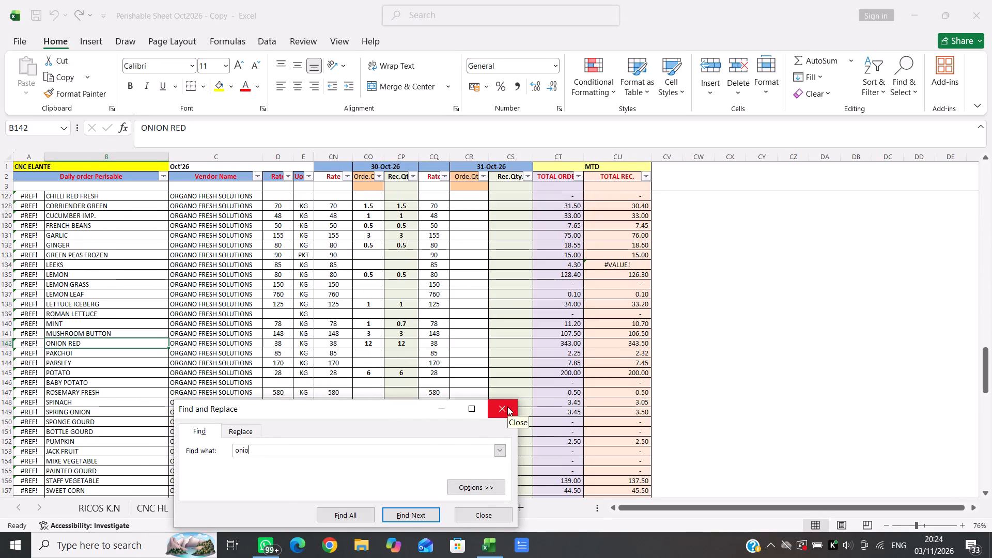
left_click(507, 407)
key("Right")
key("Right")
key("Right")
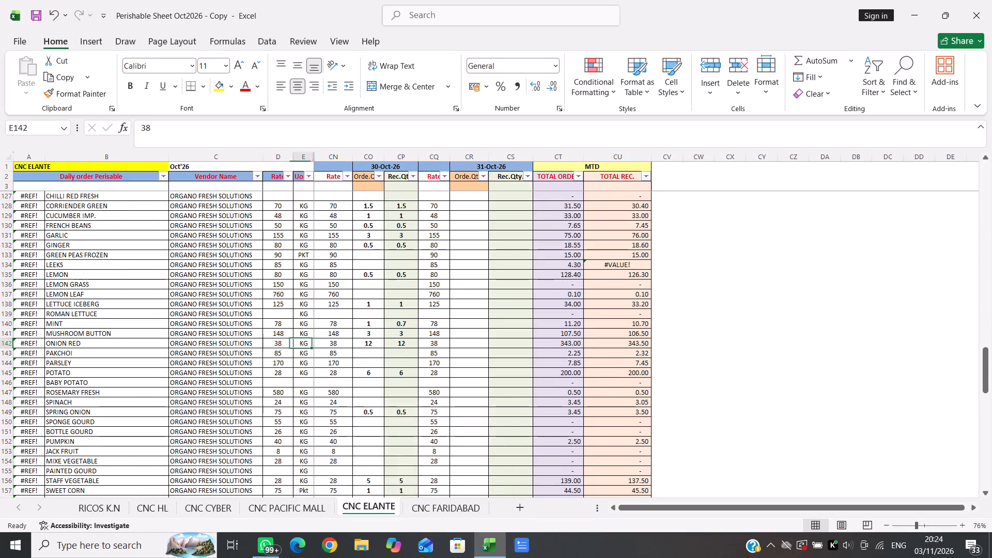
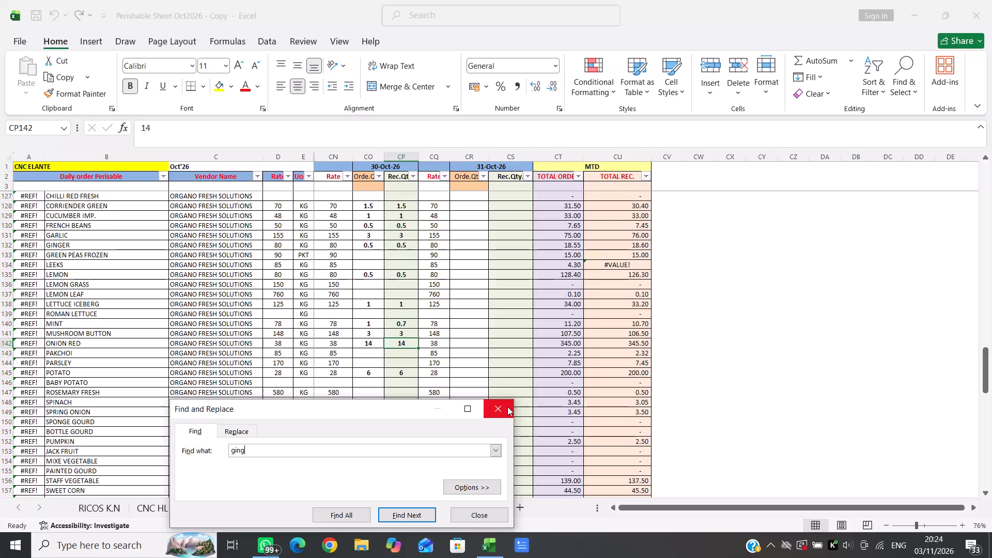
Search for "ging" to reach the GINGER item, close the search and move along its row toward the 30-Oct-26 quantities.
key("Return")
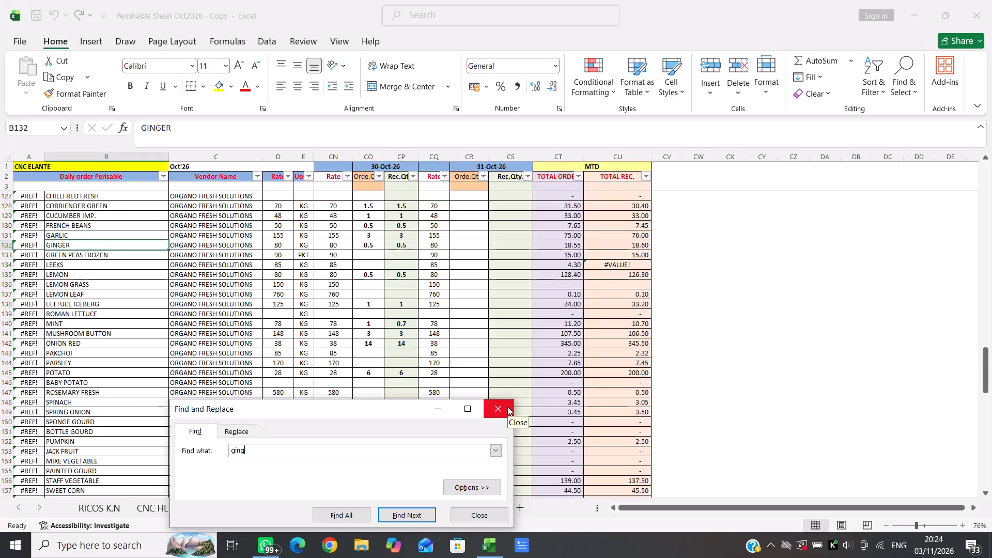
left_click(507, 407)
key("Right")
key("Right")
key("Right")
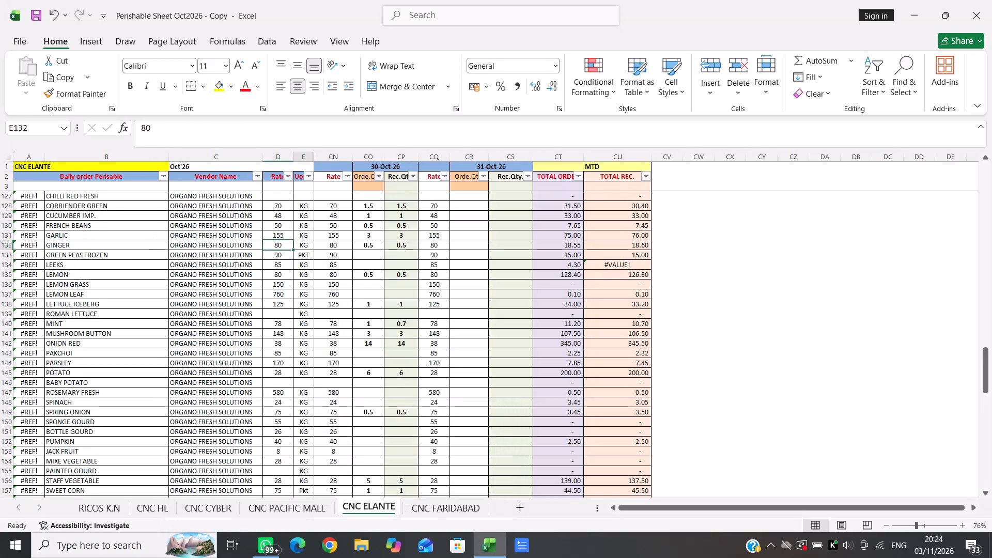
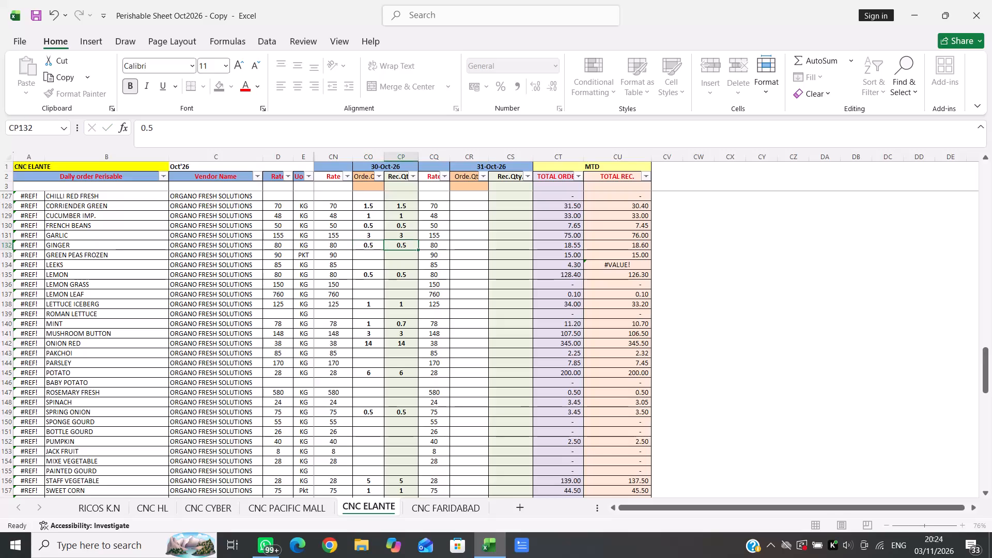
Set the received quantity for GINGER on 30-Oct-26 to 1 in the CNC ELANTE sheet.
key("1")
key("Left")
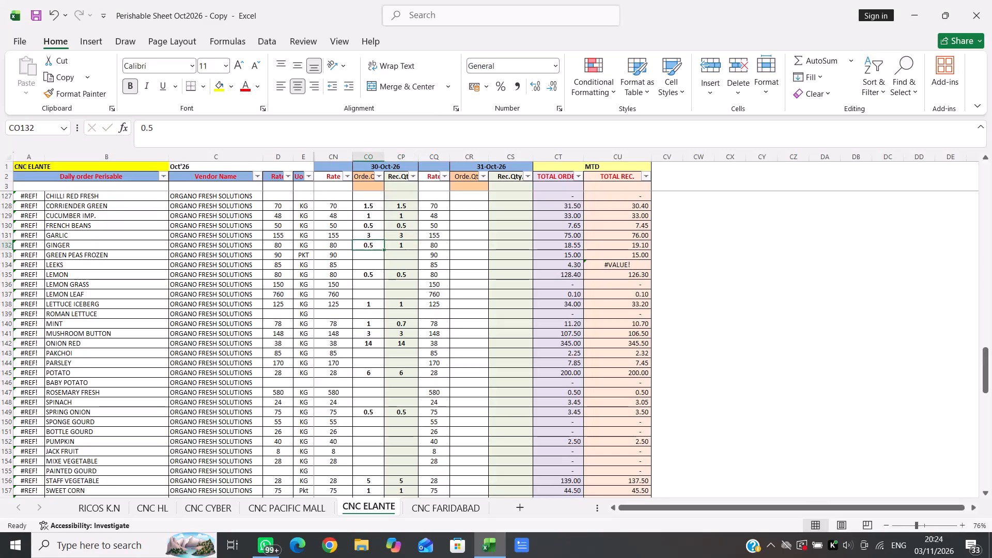
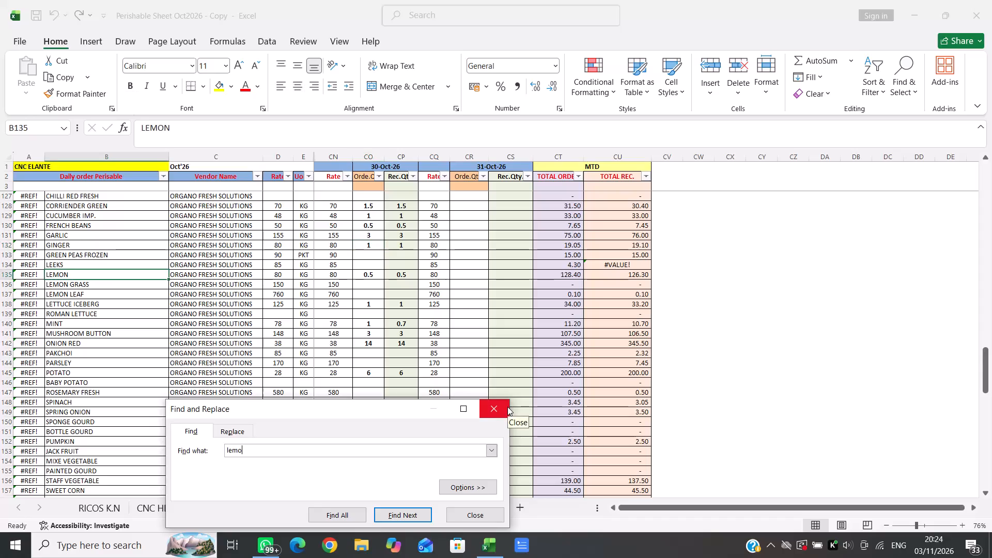
Close the search and go along the LEMON row to its ordered quantity cell for 31-Oct-26.
left_click(495, 409)
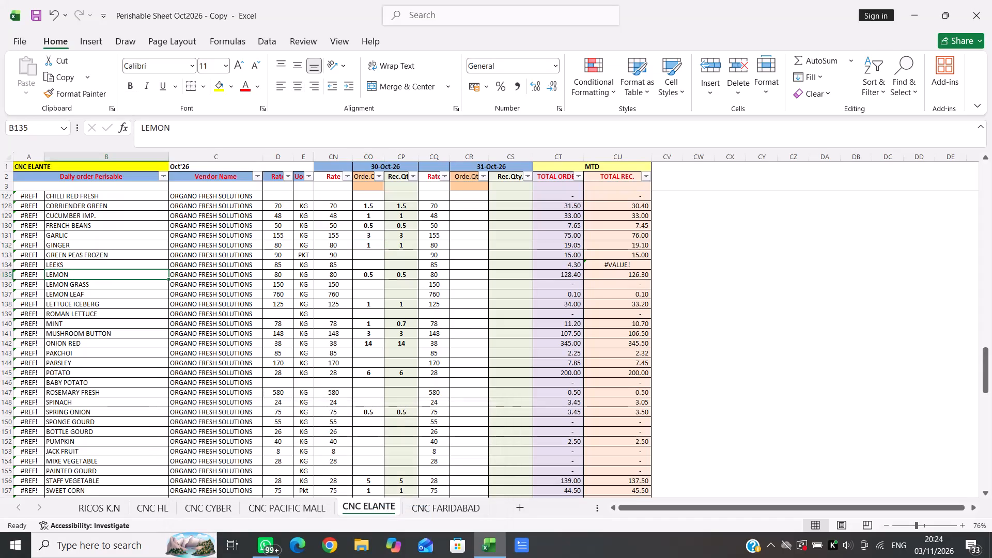
key("Right")
key("Right")
key("Right")
key("Right")
key("Right")
key("Right")
key("Right")
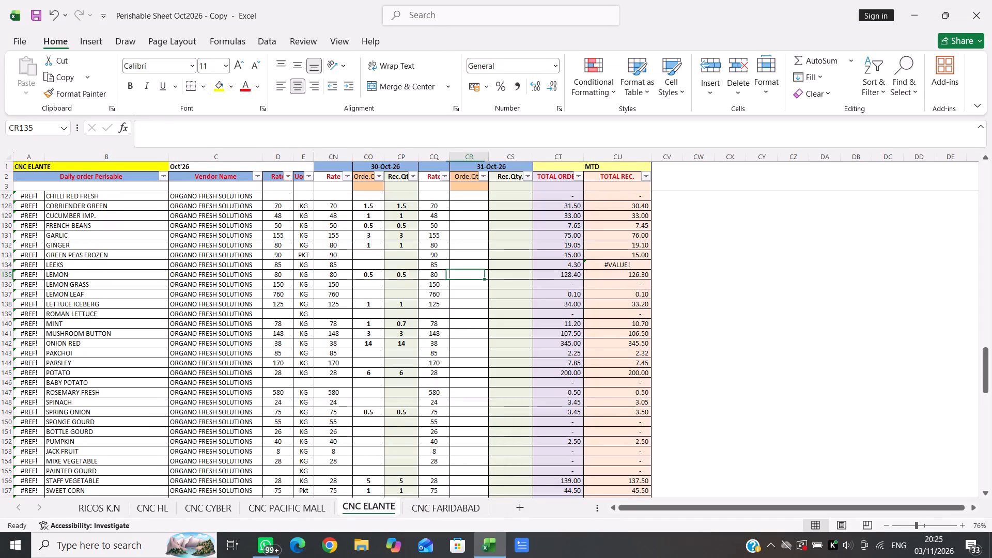
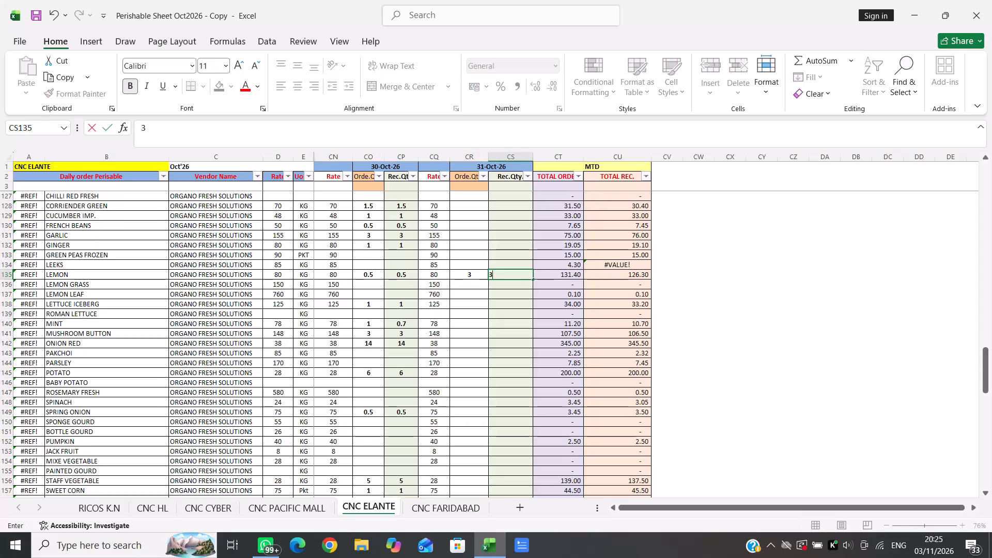
Clear the received and ordered quantities entered for LEMON under 31-Oct-26.
key("BackSpace")
key("BackSpace")
key("Left")
key("BackSpace")
key("BackSpace")
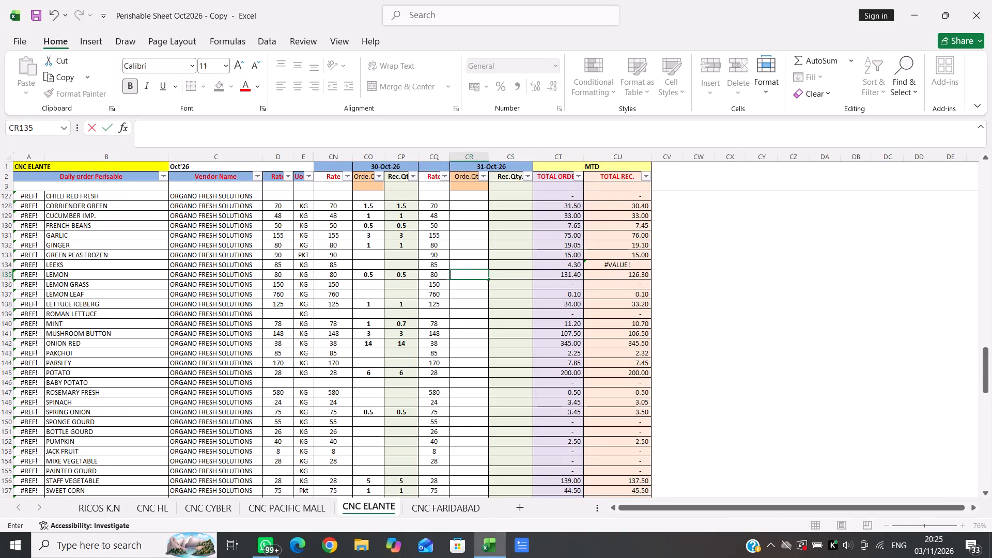
Go to LEMON's ordered quantity cell for 30-Oct-26.
left_click(371, 273)
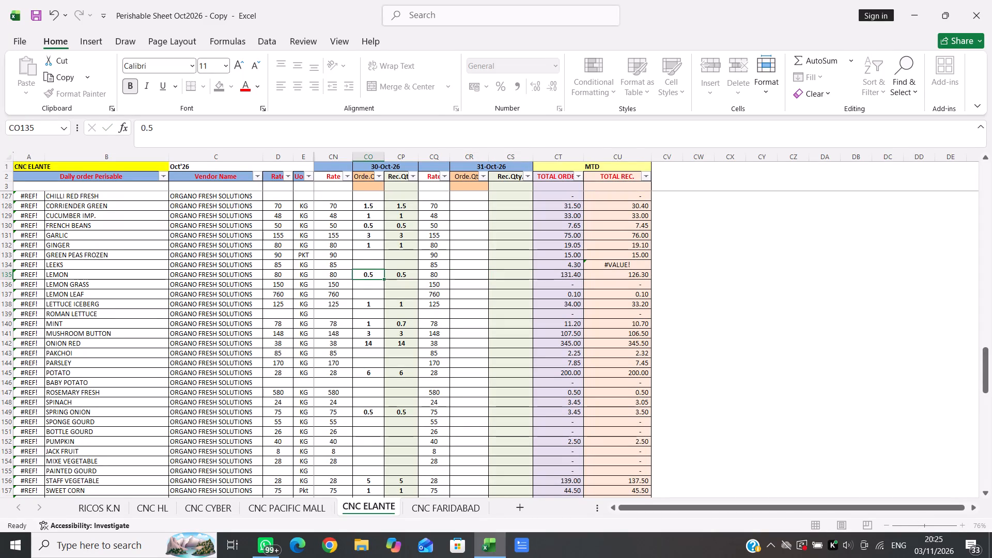
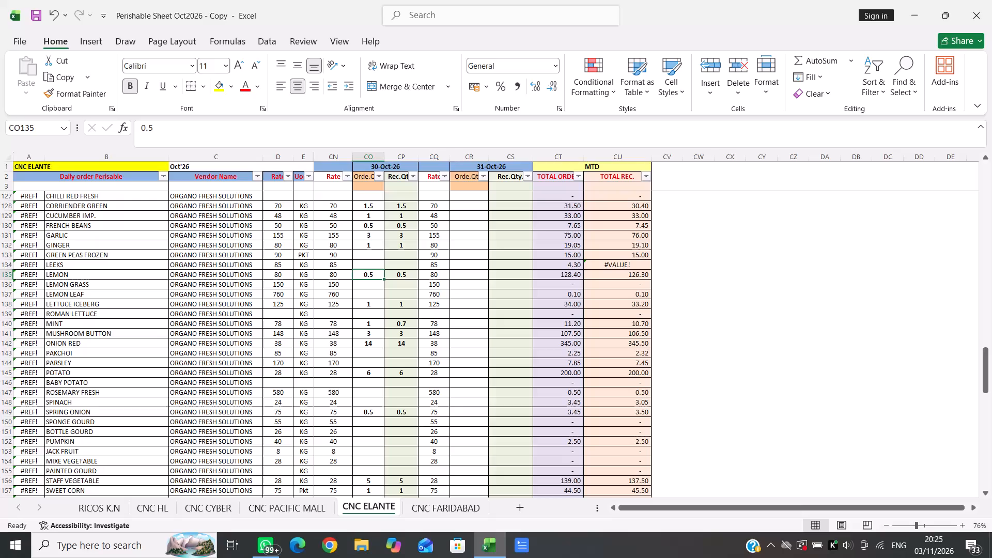
Set LEMON's ordered quantity for 30-Oct-26 to 4.
key("4")
key("Right")
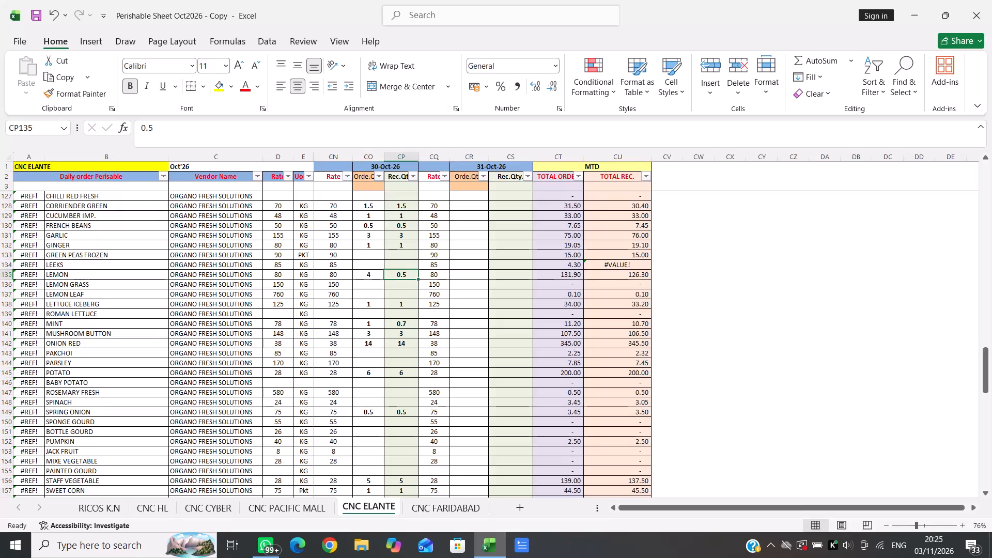
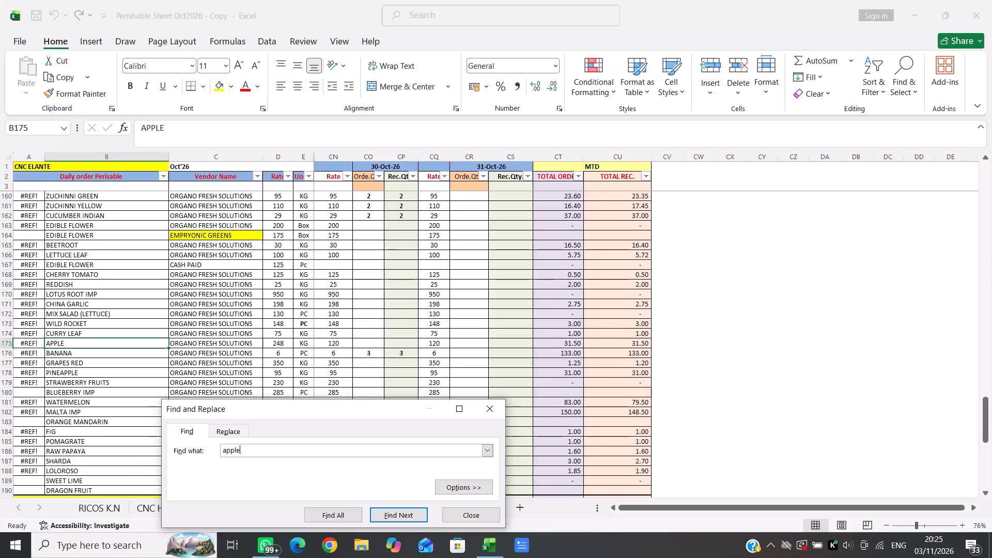
Close the item search and go along the APPLE row to its 30-Oct-26 entries.
left_click(494, 399)
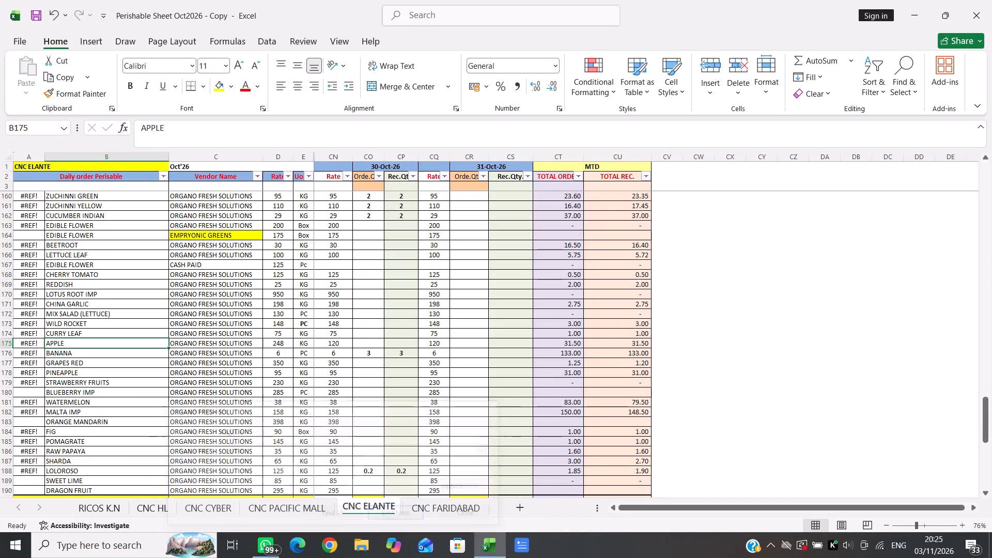
key("Right")
key("Right")
key("Right")
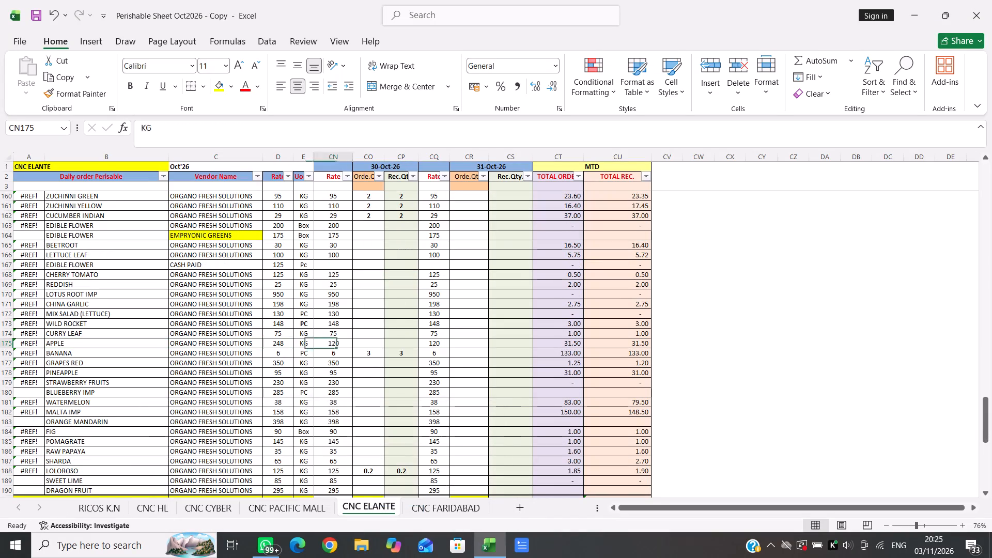
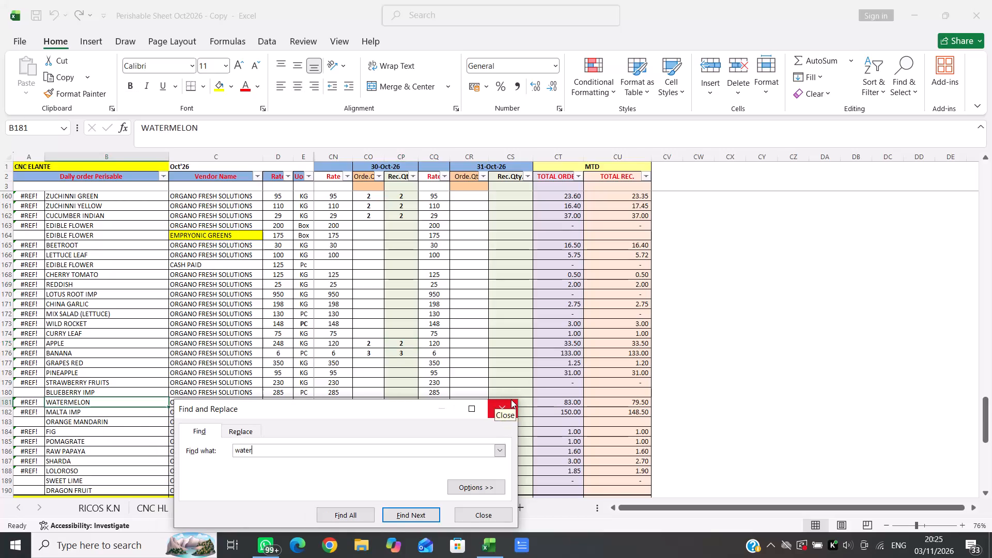
Close the item search and go along the WATERMELON row to its 30-Oct-26 entries.
left_click(508, 401)
key("Right")
key("Right")
key("Right")
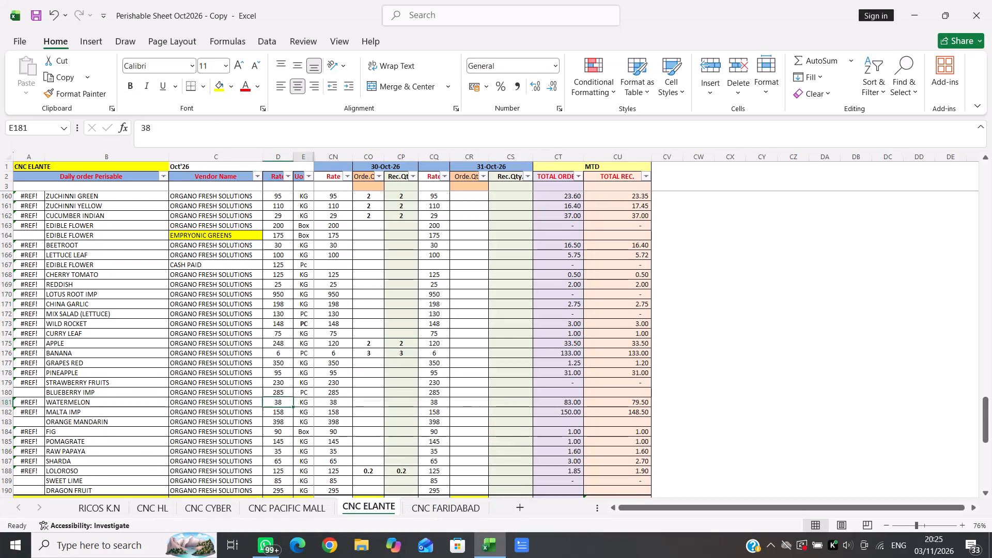
key("Right")
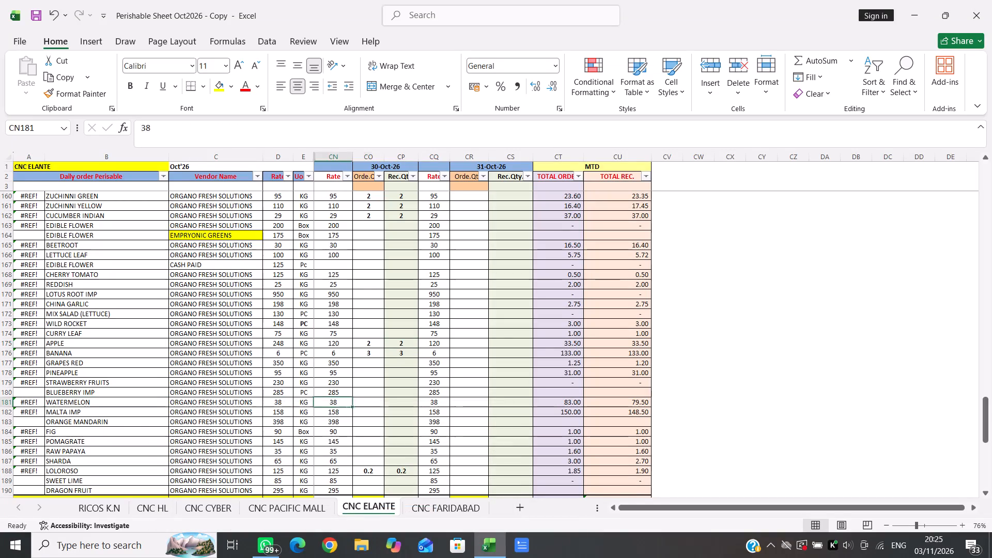
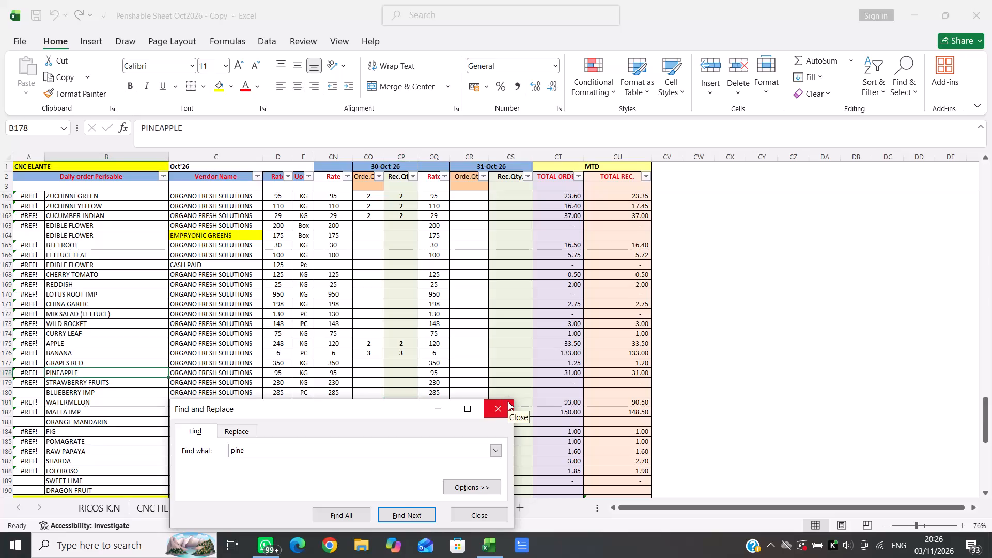
Close the item search and enter 2 as PINEAPPLE's ordered quantity for 30-Oct-26.
left_click(508, 401)
key("Right")
key("Right")
key("Right")
key("Right")
key("Right")
key("1")
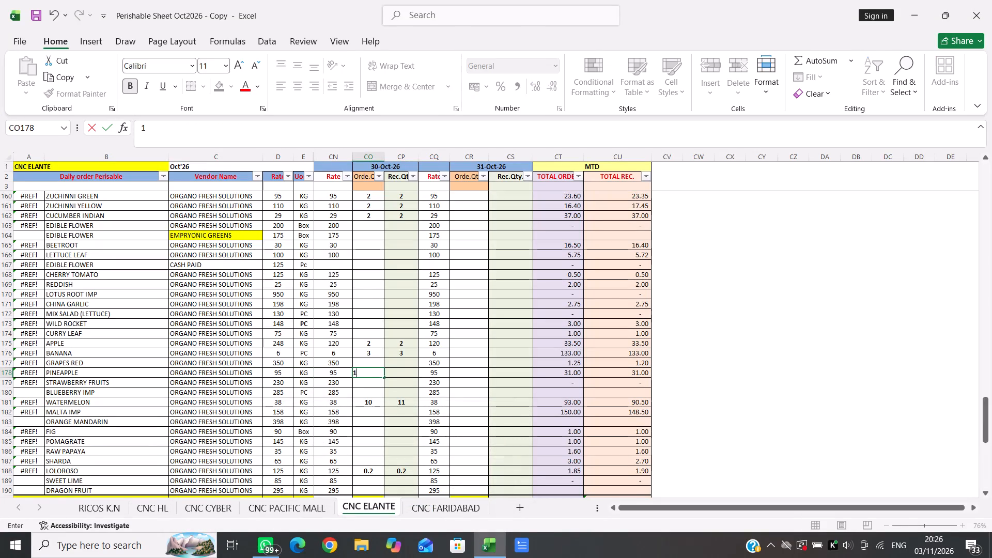
key("BackSpace")
key("2")
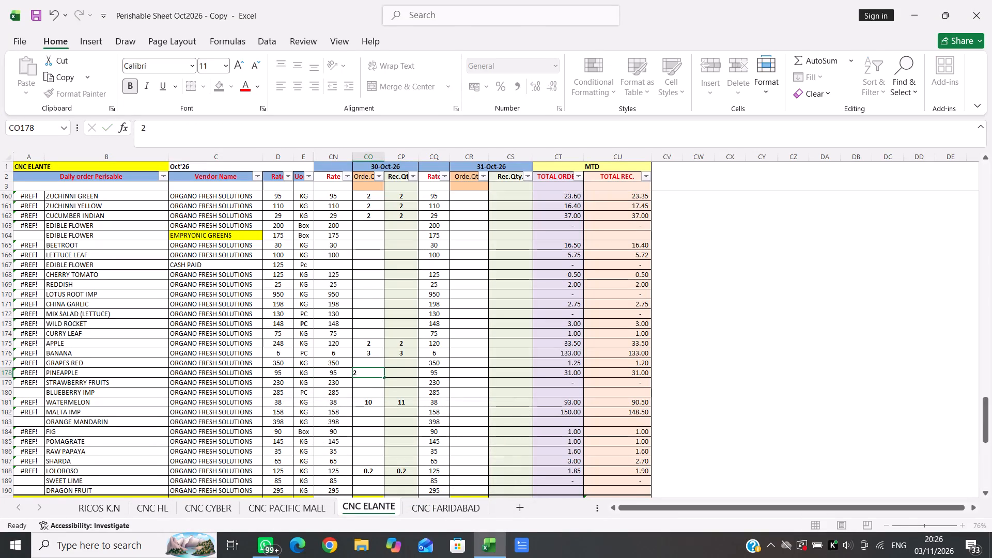
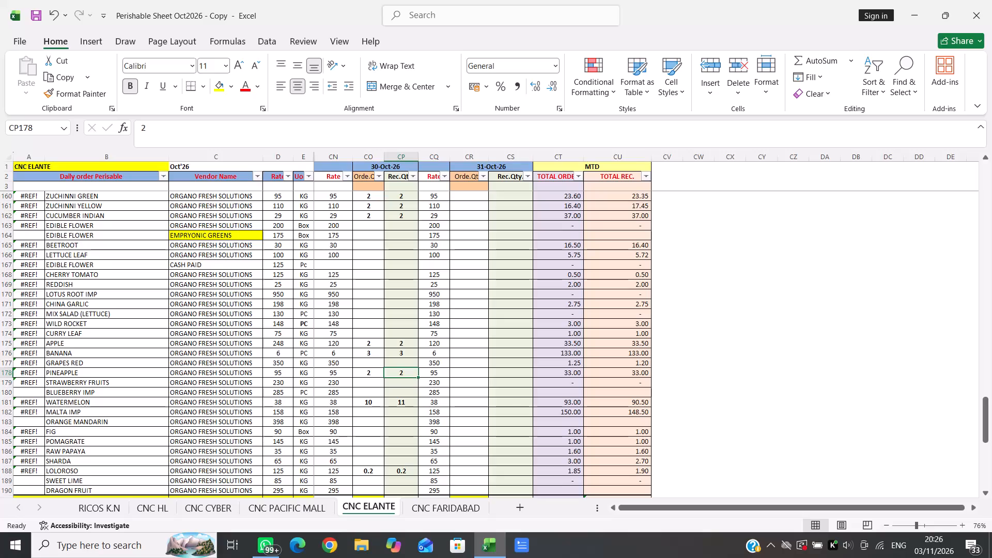
Save the perishable sheet workbook.
key("ctrl+s")
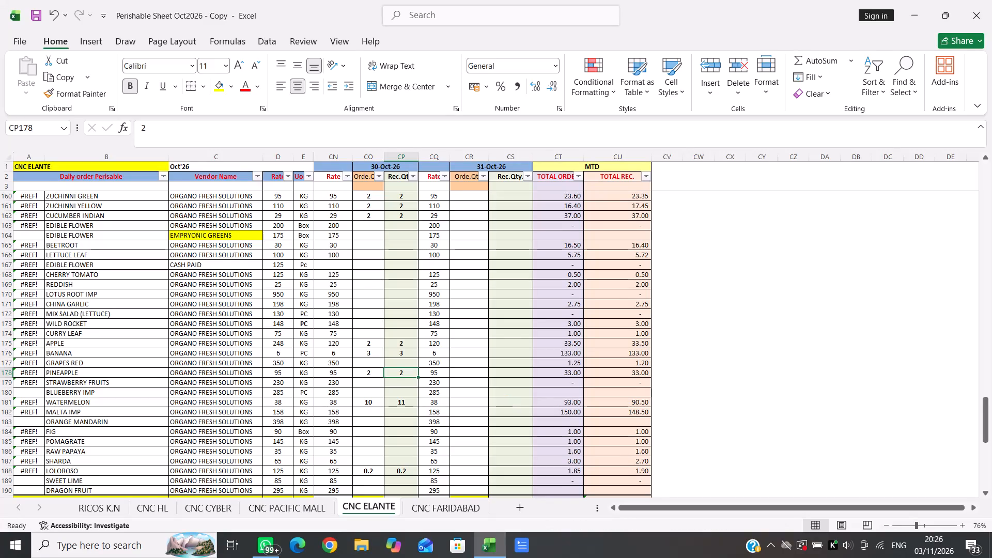
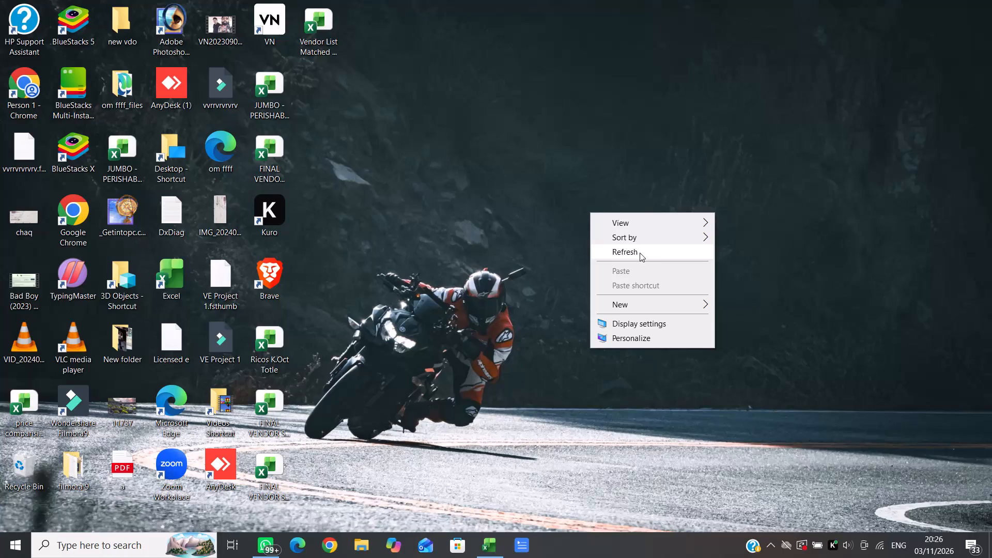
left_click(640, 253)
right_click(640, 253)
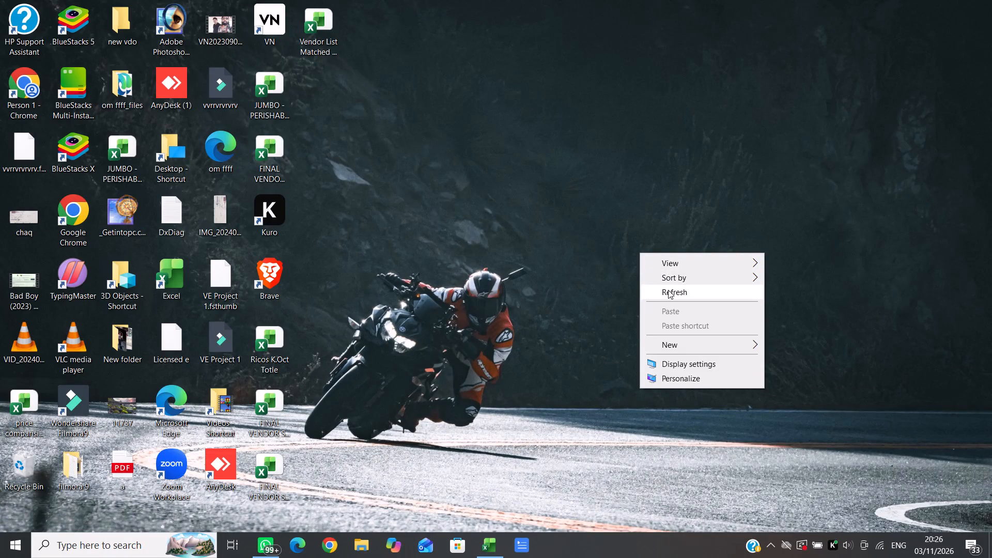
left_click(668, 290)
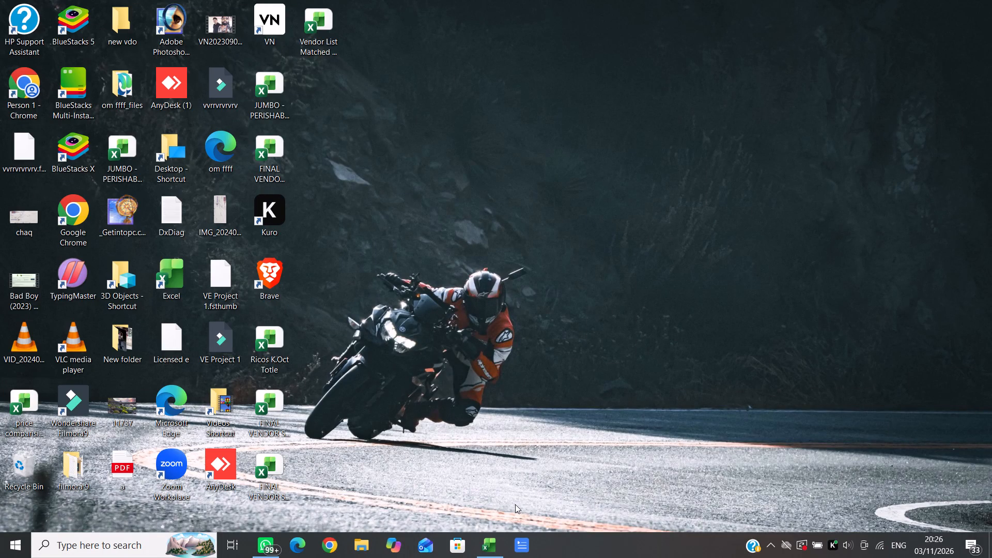
Switch to the Perishable Sheet Oct2026 - Copy workbook in Excel, save it again, and minimize it to the desktop.
left_click(490, 496)
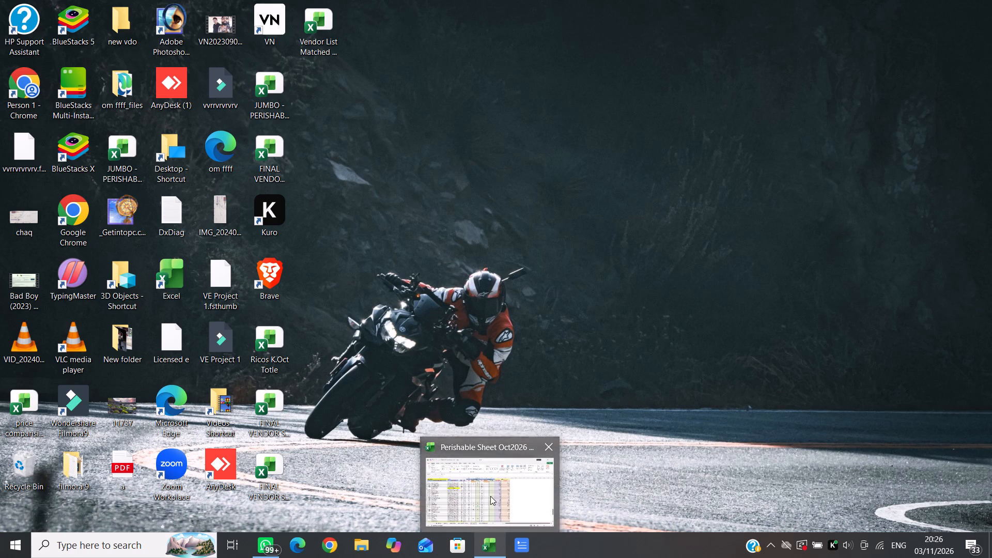
scroll(481, 368, "up", 3)
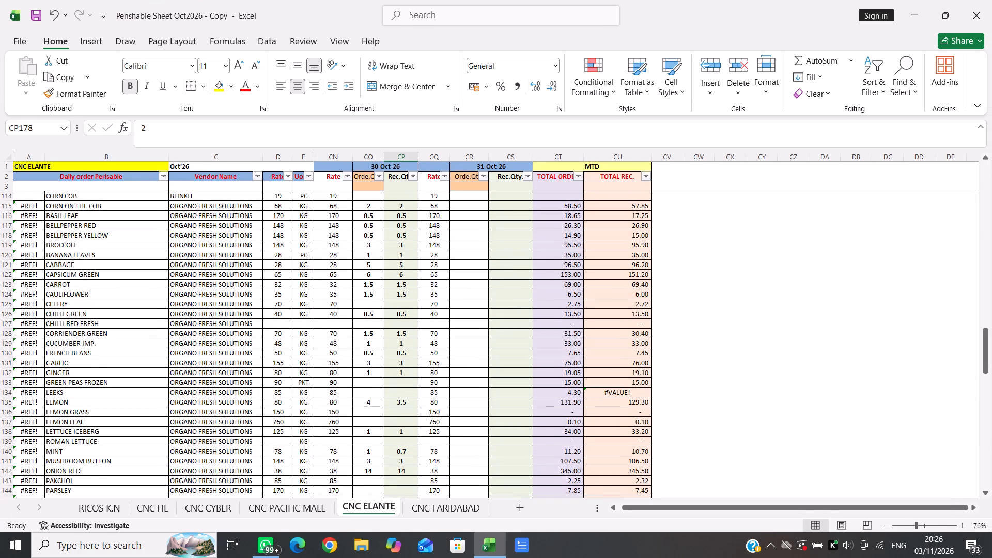
key("ctrl+s")
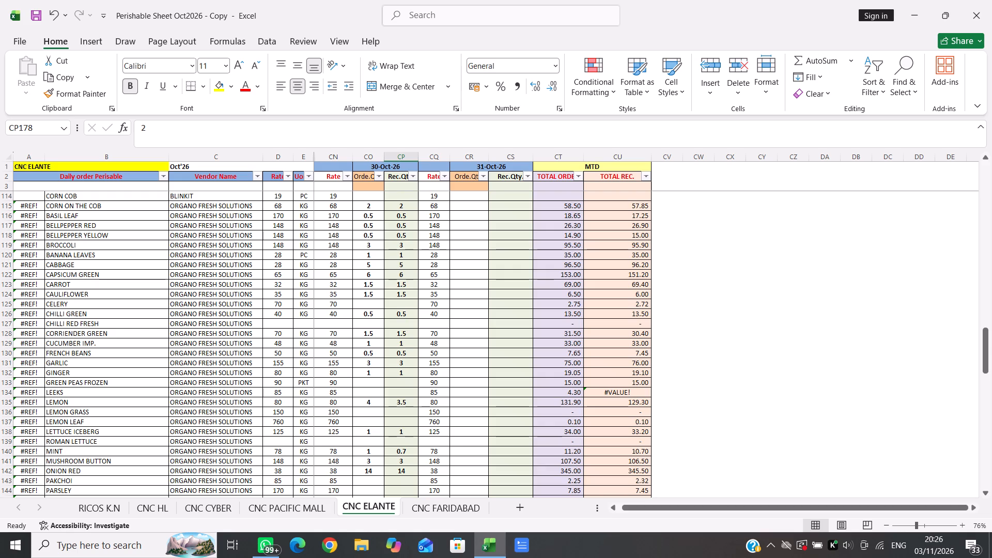
key("ctrl+s")
key("ctrl+s")
key("ctrl+s")
scroll(481, 368, "up", 5)
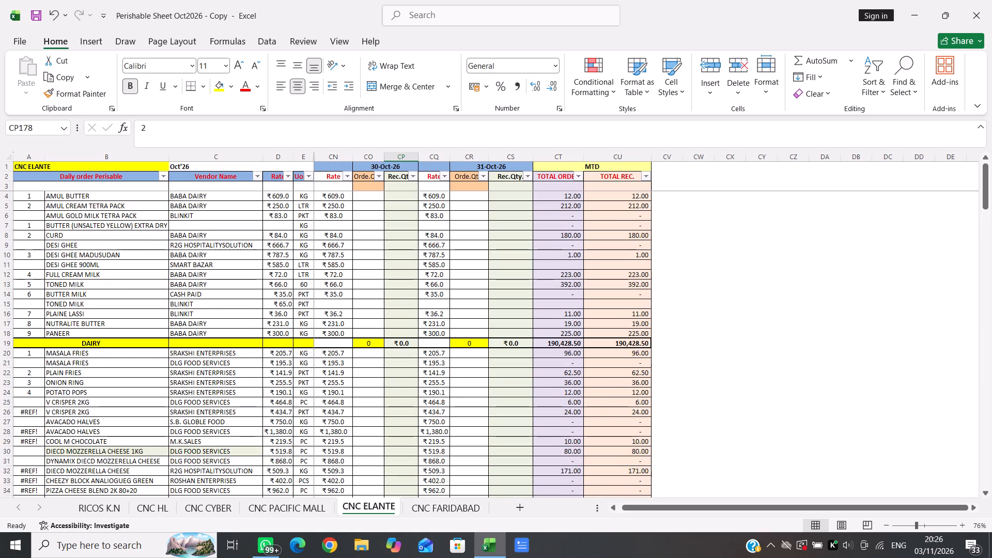
key("ctrl+s")
left_click(920, 11)
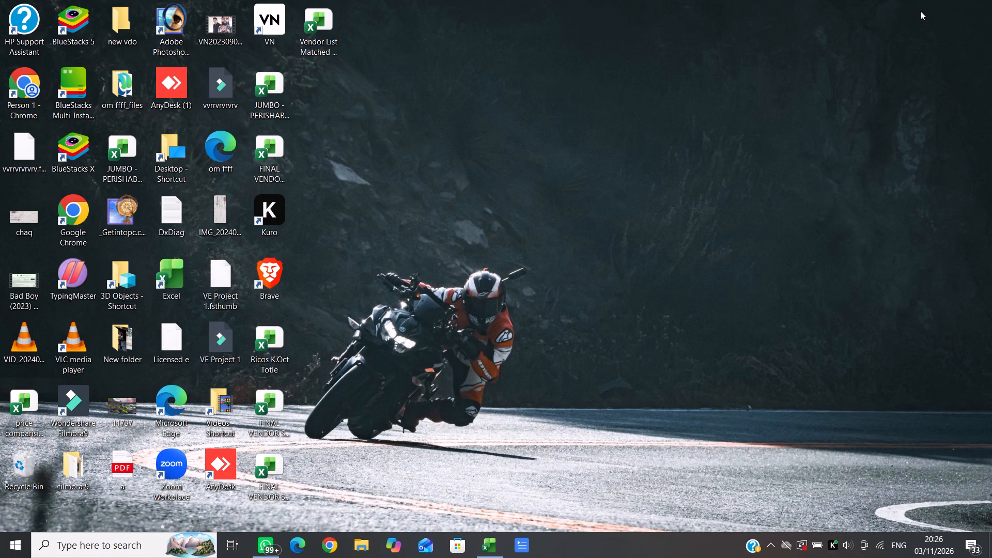
Open the Shut Down Windows dialog from the desktop.
key("alt+F4")
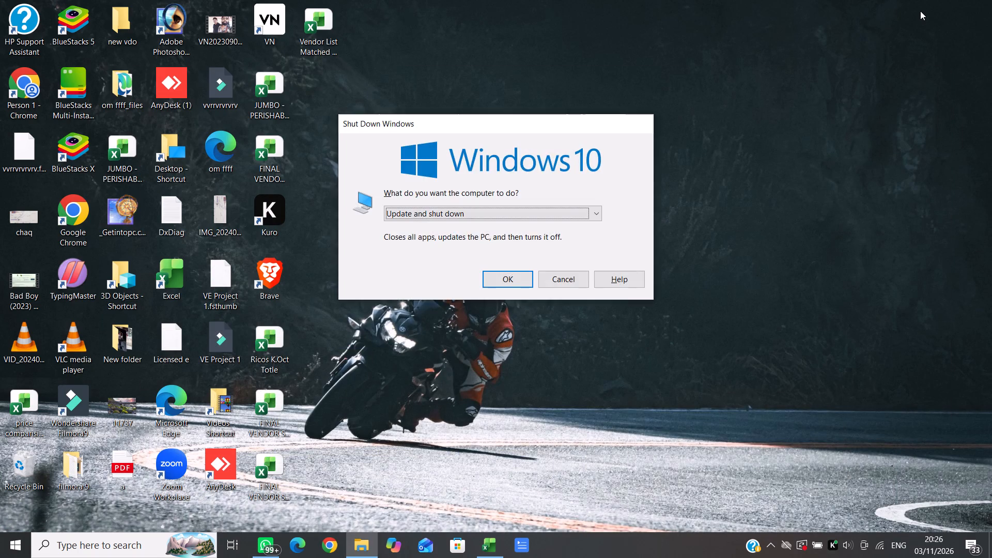